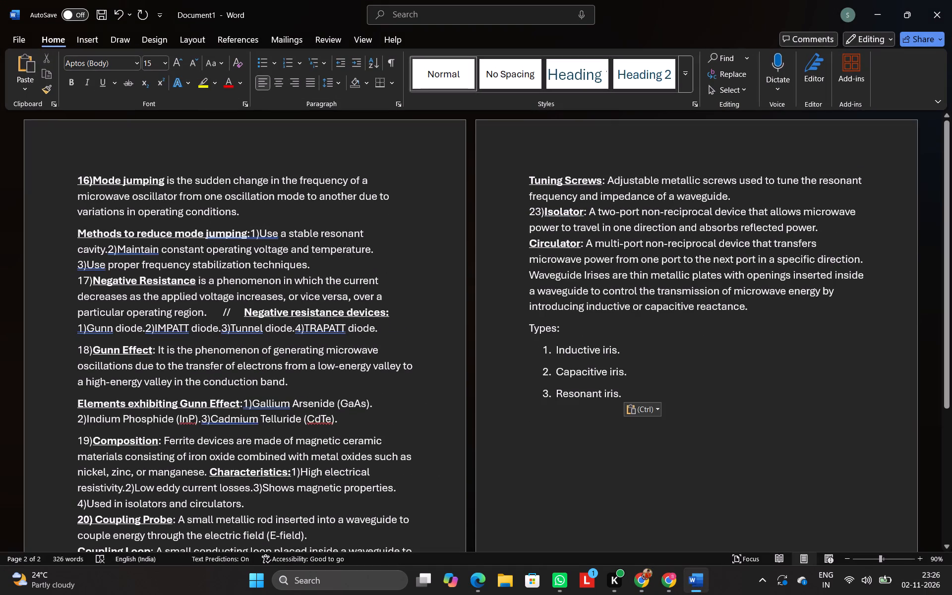
# Add the answer number "24)" in front of the Waveguide Irises definition.
pyautogui.click(531, 275)
pyautogui.write('24')
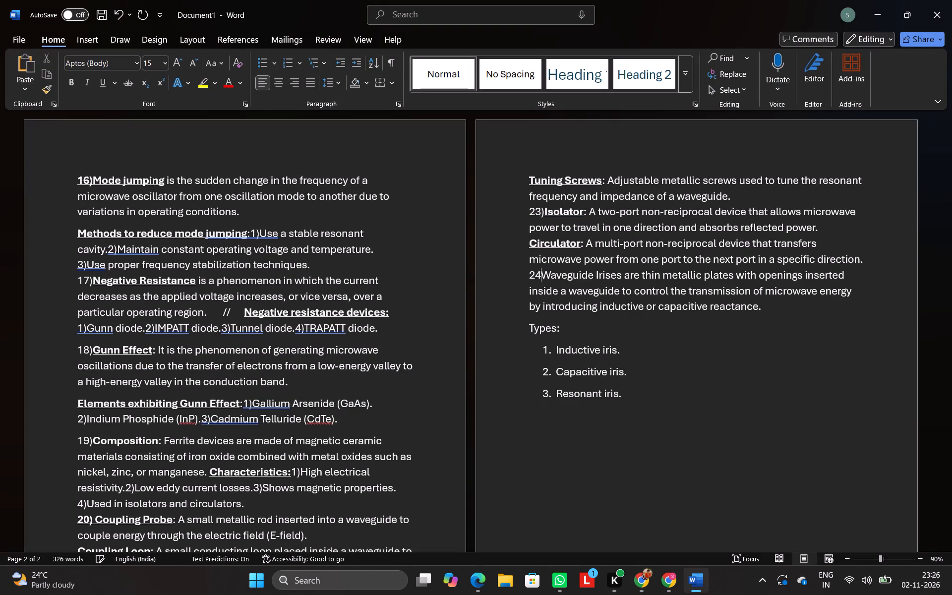
pyautogui.hotkey('shift', ')')
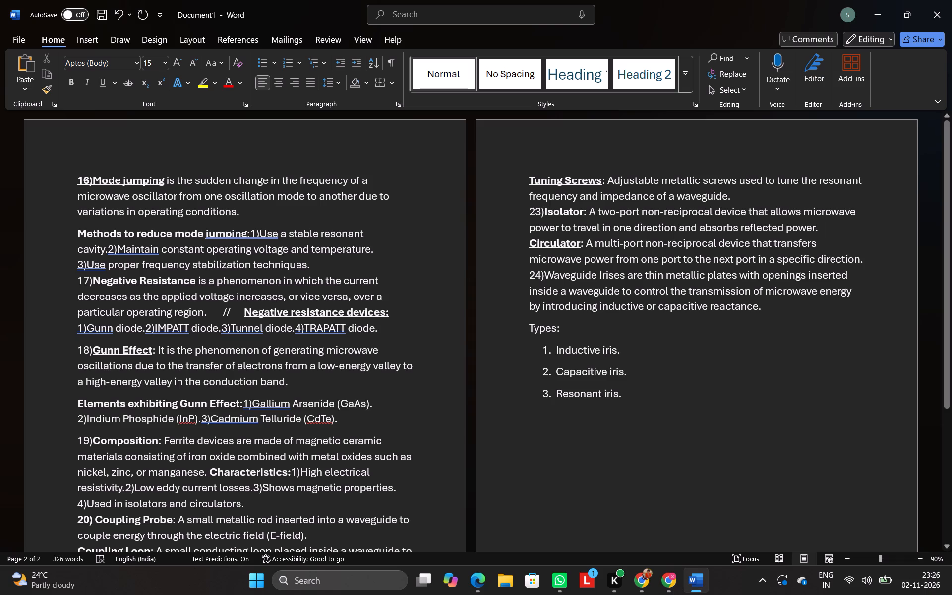
# Make the term "Waveguide Irises" in answer 24 bold and underlined.
pyautogui.moveTo(549, 274); pyautogui.dragTo(603, 274)
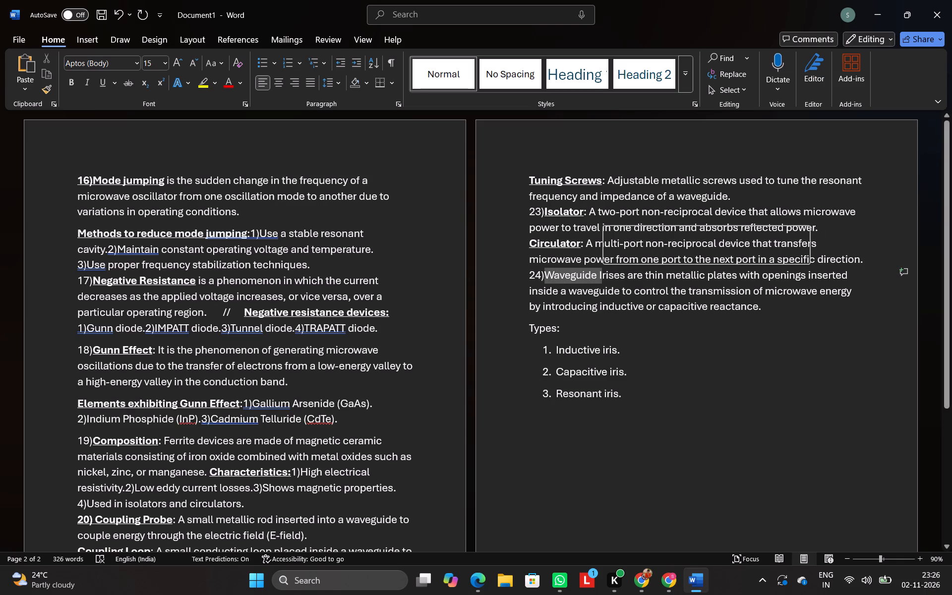
pyautogui.click(627, 274)
pyautogui.click(627, 274)
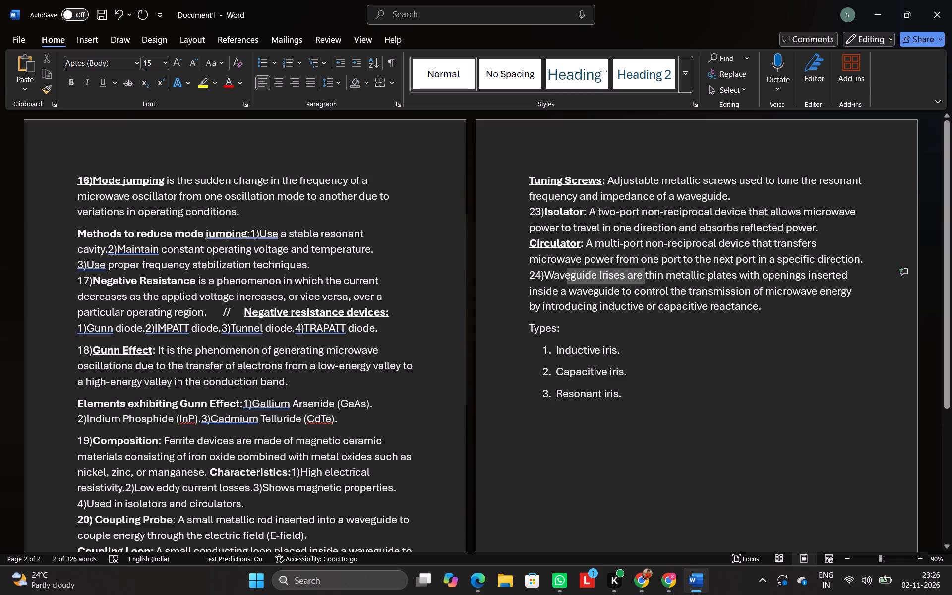
pyautogui.click(629, 277)
pyautogui.moveTo(623, 275); pyautogui.dragTo(552, 279)
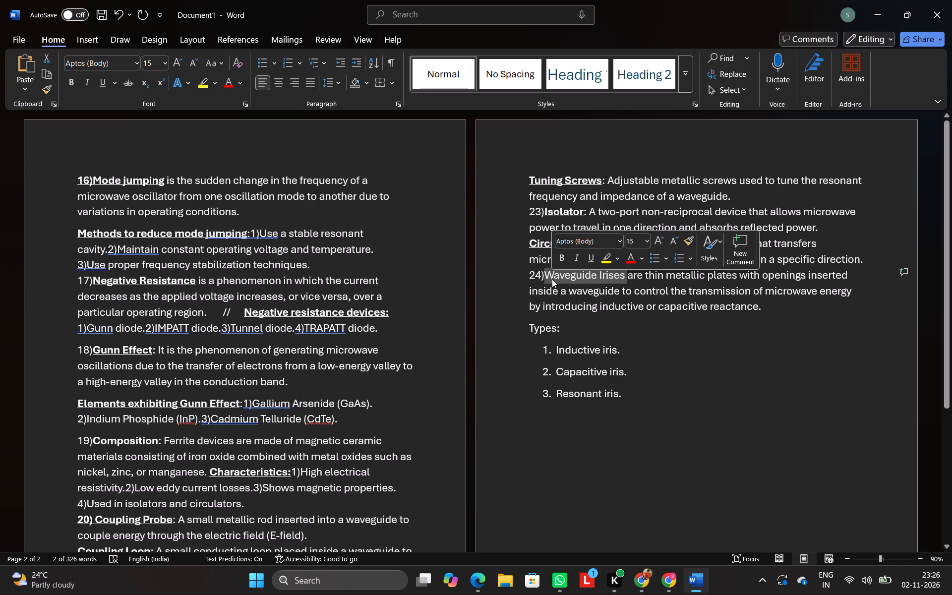
pyautogui.click(558, 255)
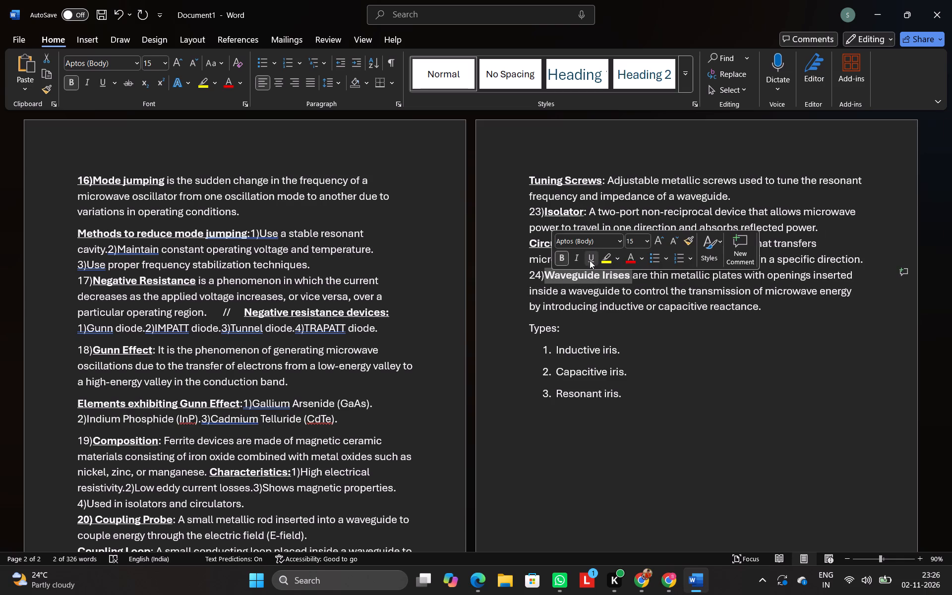
pyautogui.click(590, 260)
pyautogui.click(657, 328)
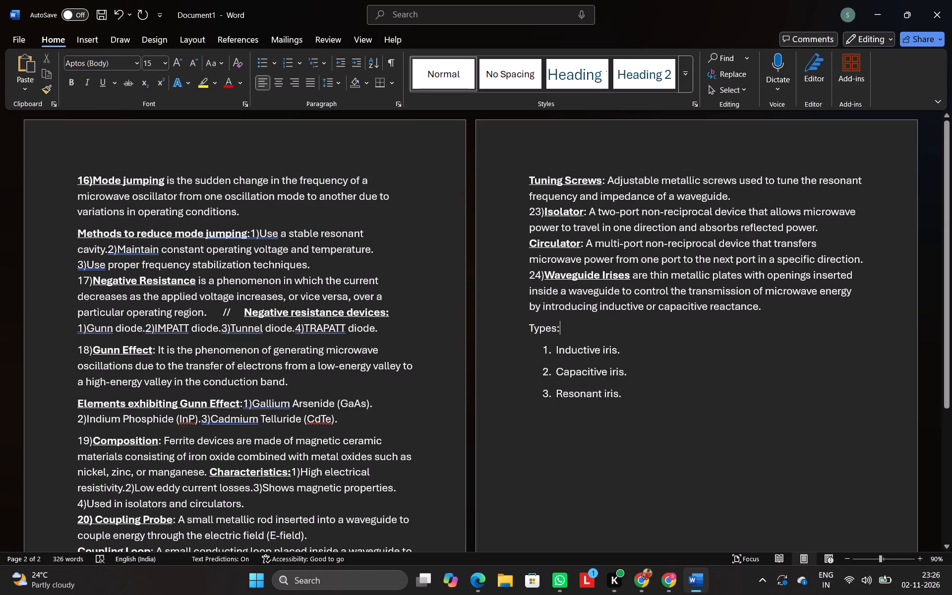
# Join the "Types:" label to the end of the Waveguide Irises definition, separated by two spaces.
pyautogui.click(527, 328)
pyautogui.press('BackSpace')
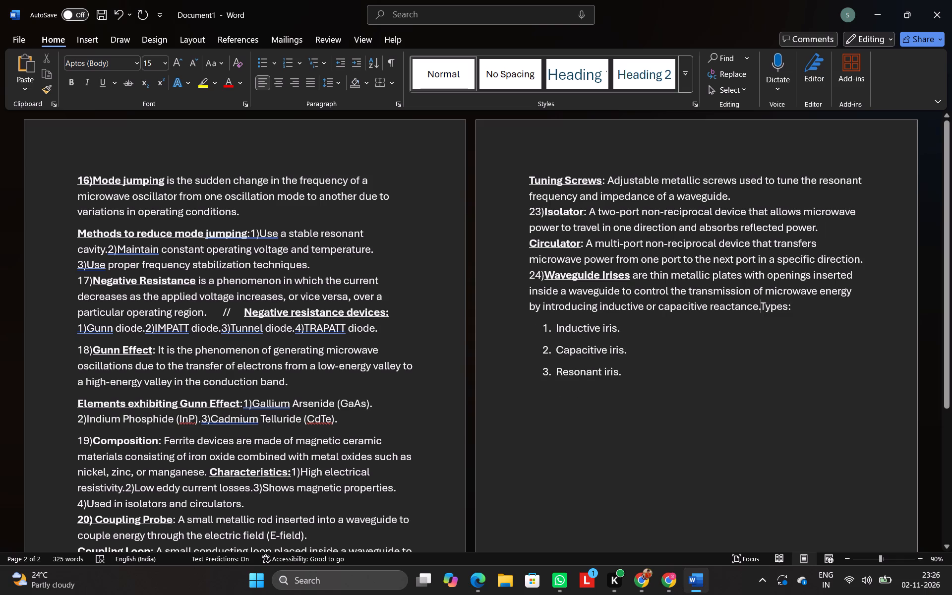
pyautogui.press('space')
pyautogui.press('space')
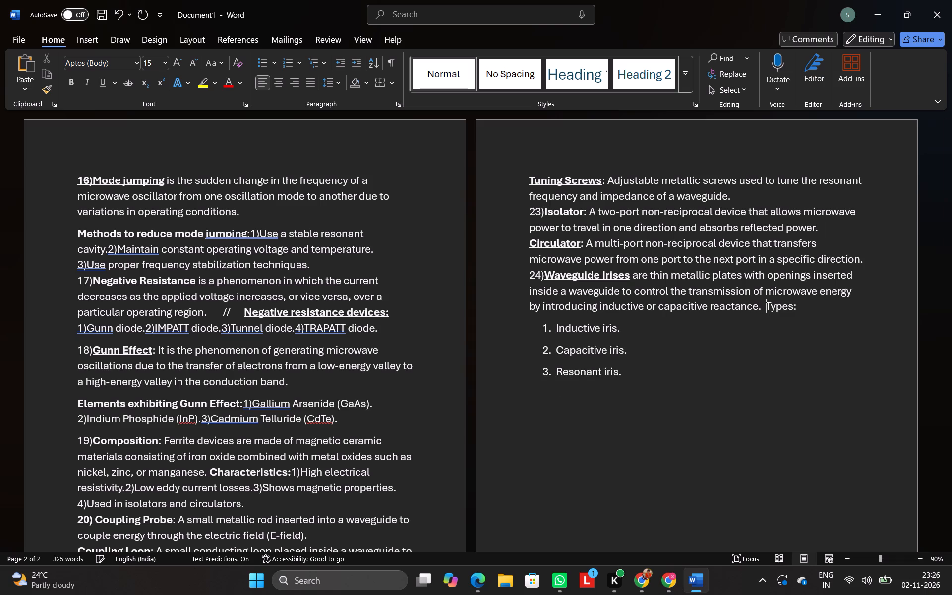
# Make the "Types:" label in answer 24 bold and underlined.
pyautogui.moveTo(770, 307); pyautogui.dragTo(801, 305)
pyautogui.click(749, 286)
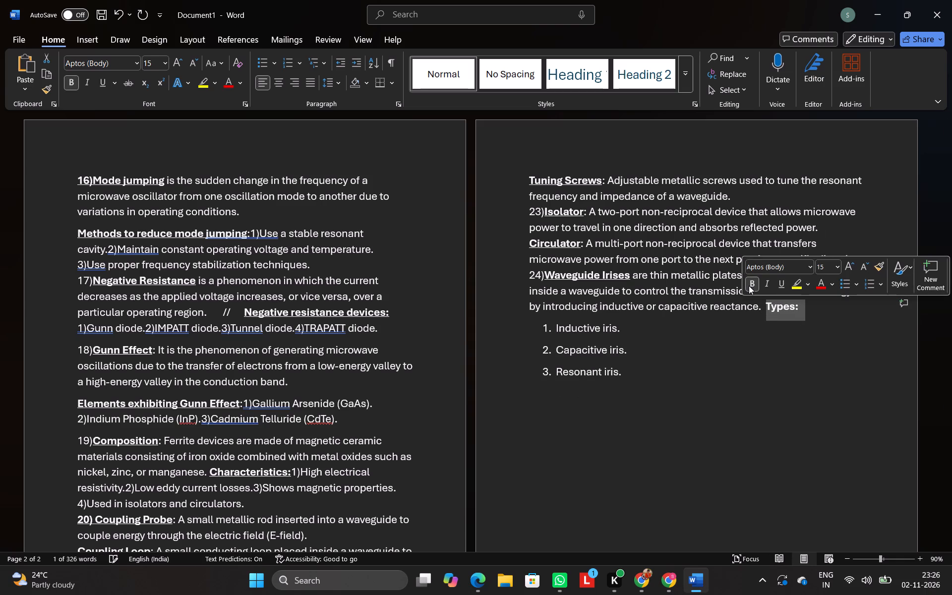
pyautogui.click(776, 285)
pyautogui.click(807, 345)
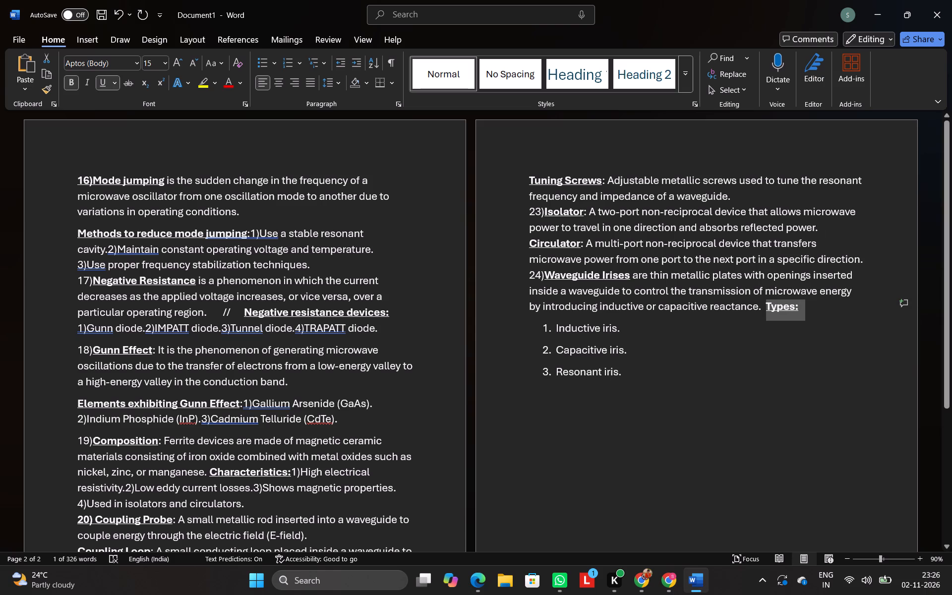
# Remove the list formatting from "Inductive iris.", place it on a line break directly below "Types:", and number it "1)".
pyautogui.click(555, 332)
pyautogui.press('BackSpace')
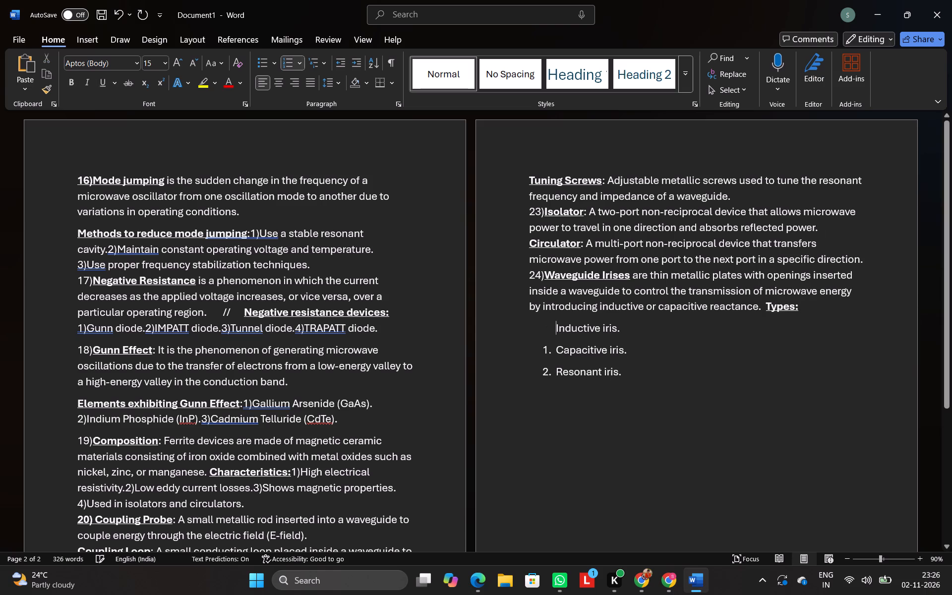
pyautogui.press('BackSpace')
pyautogui.press('BackSpace')
pyautogui.hotkey('shift', 'Return')
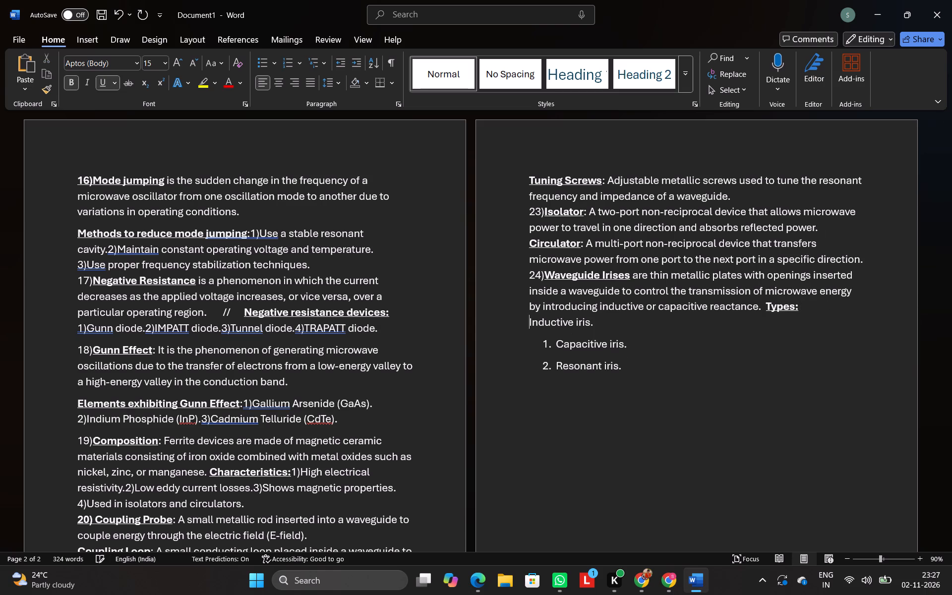
pyautogui.press('1')
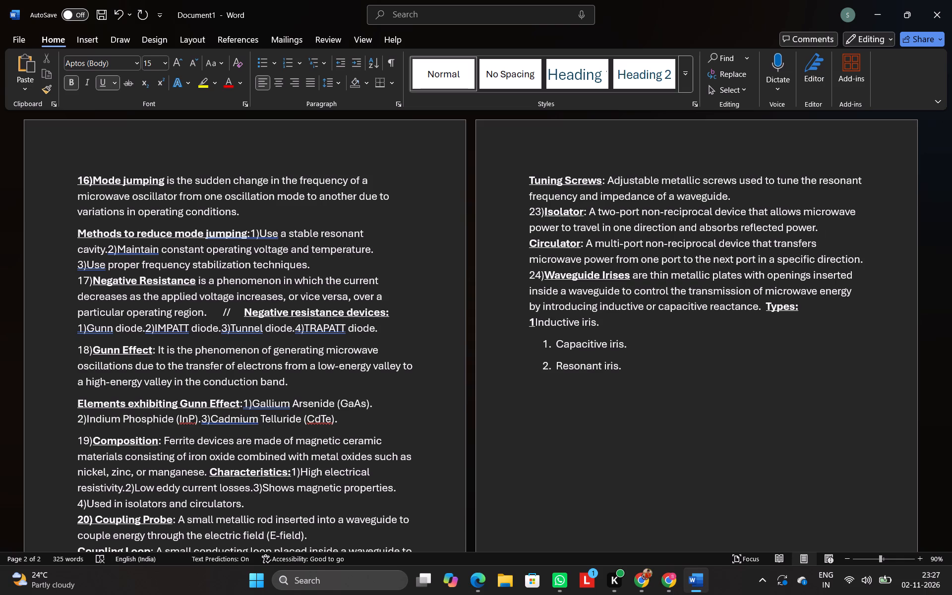
pyautogui.hotkey('shift', ')')
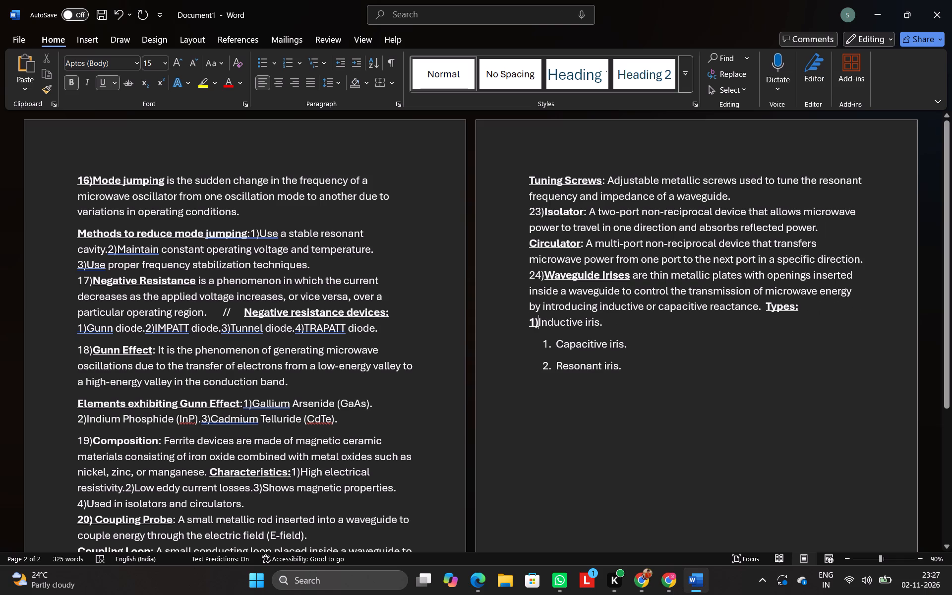
# Join "Capacitive iris." to the same line after "Inductive iris.", replacing its list number with "2)".
pyautogui.click(555, 343)
pyautogui.press('BackSpace')
pyautogui.press('BackSpace')
pyautogui.press('BackSpace')
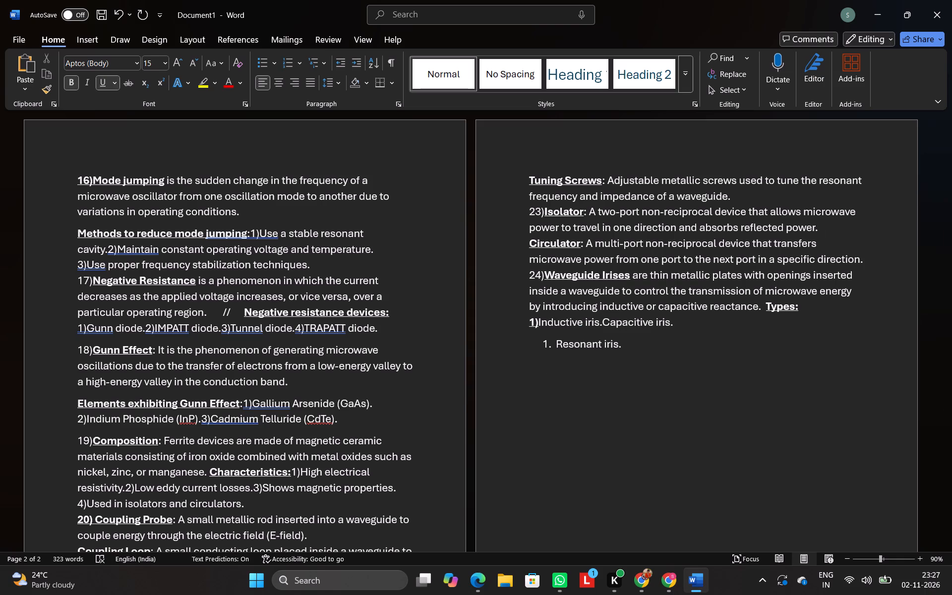
pyautogui.write('2)')
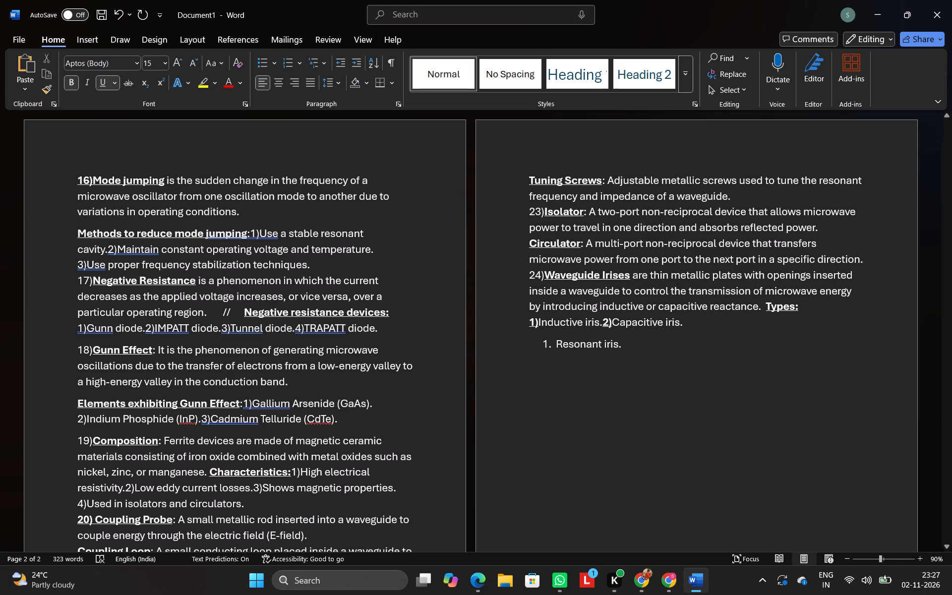
# Join "Resonant iris." to the same line after "Capacitive iris.", replacing its list number with "3)".
pyautogui.click(555, 350)
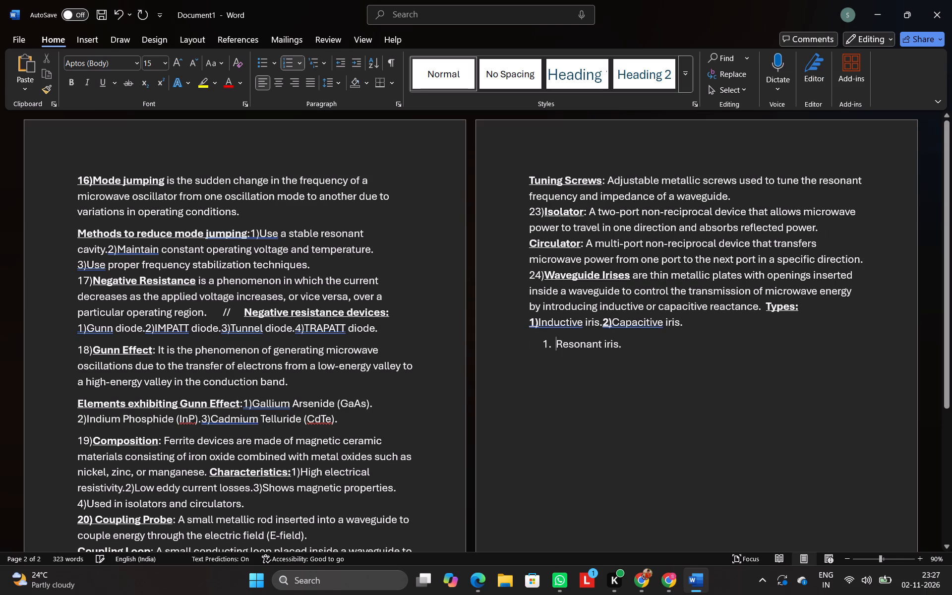
pyautogui.press('BackSpace')
pyautogui.press('BackSpace')
pyautogui.press('BackSpace')
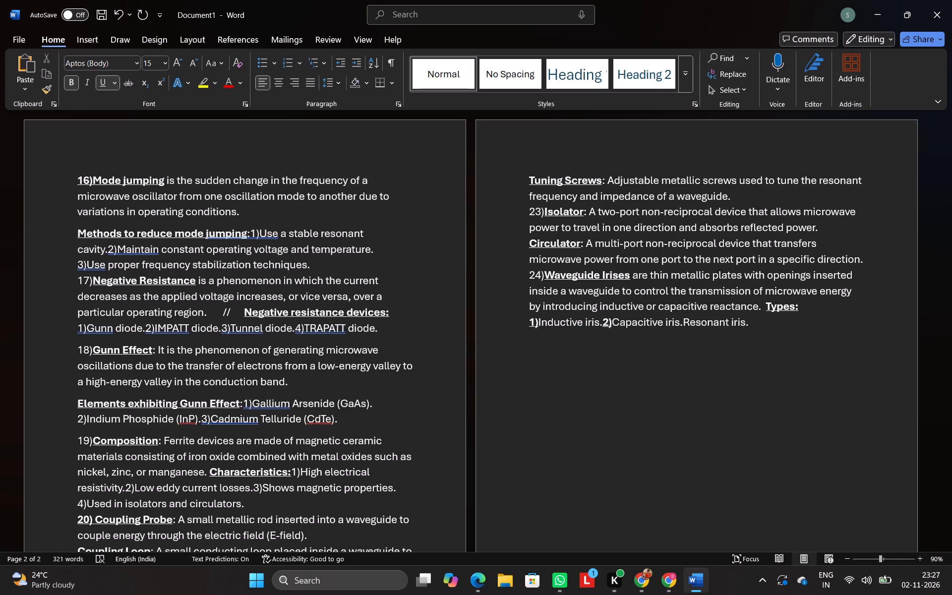
pyautogui.press('3')
pyautogui.press('0')
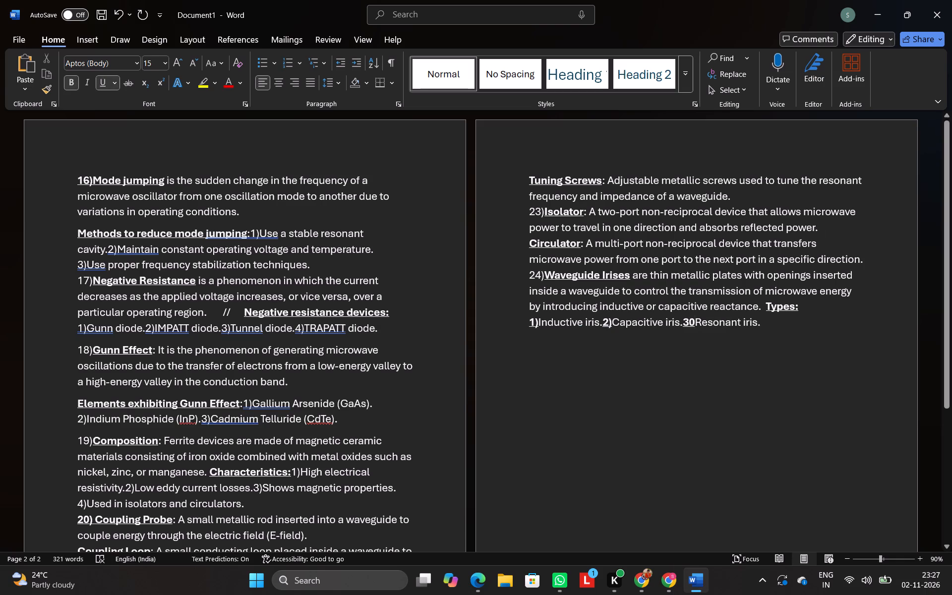
pyautogui.press('BackSpace')
pyautogui.hotkey('shift', ')')
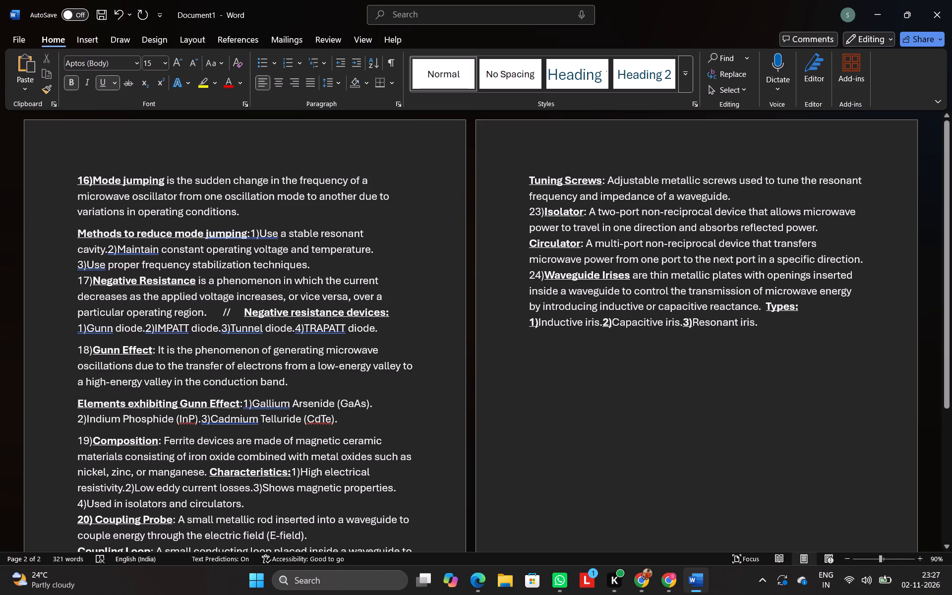
pyautogui.click(764, 326)
pyautogui.hotkey('shift', 'Return')
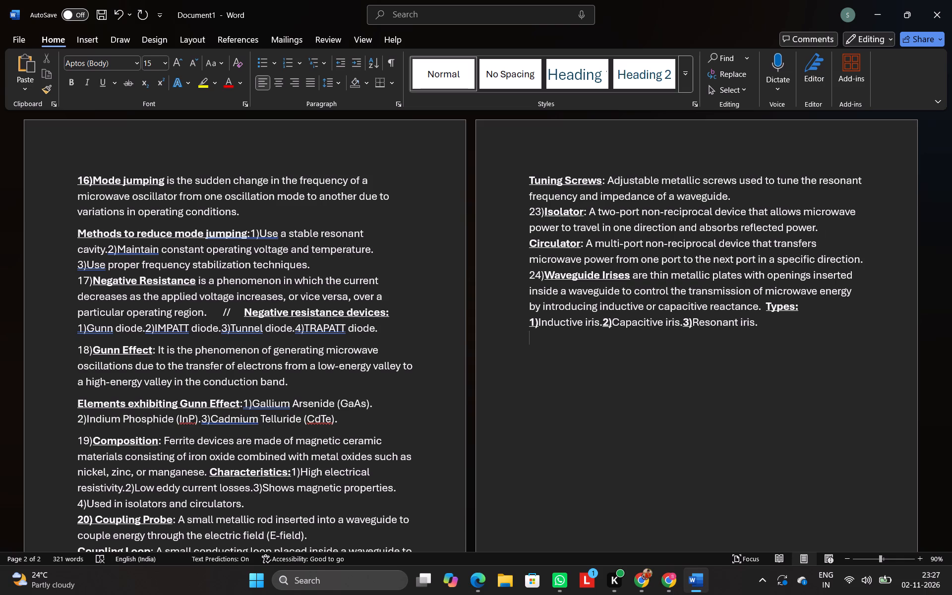
pyautogui.click(758, 322)
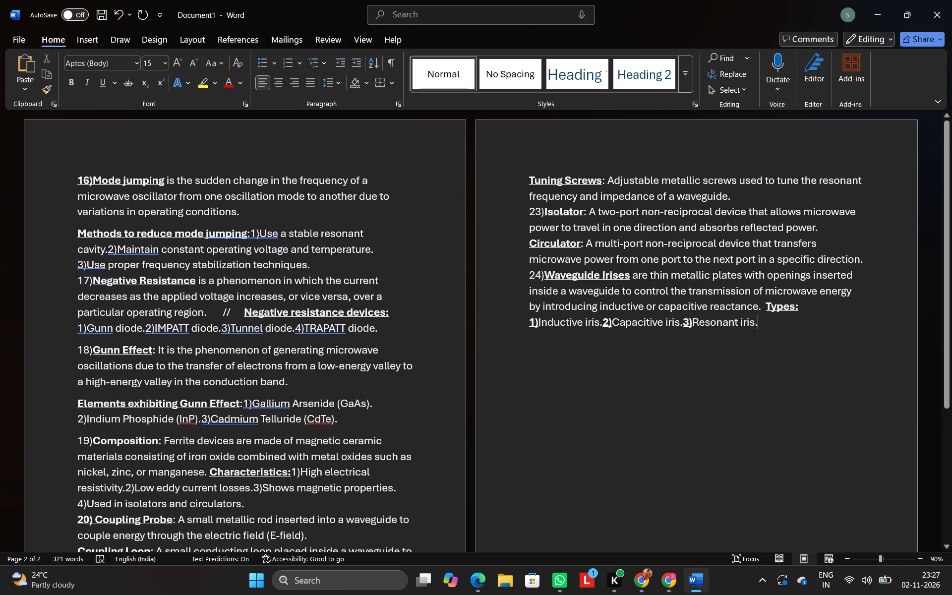
pyautogui.hotkey('shift', 'Return')
pyautogui.click(695, 572)
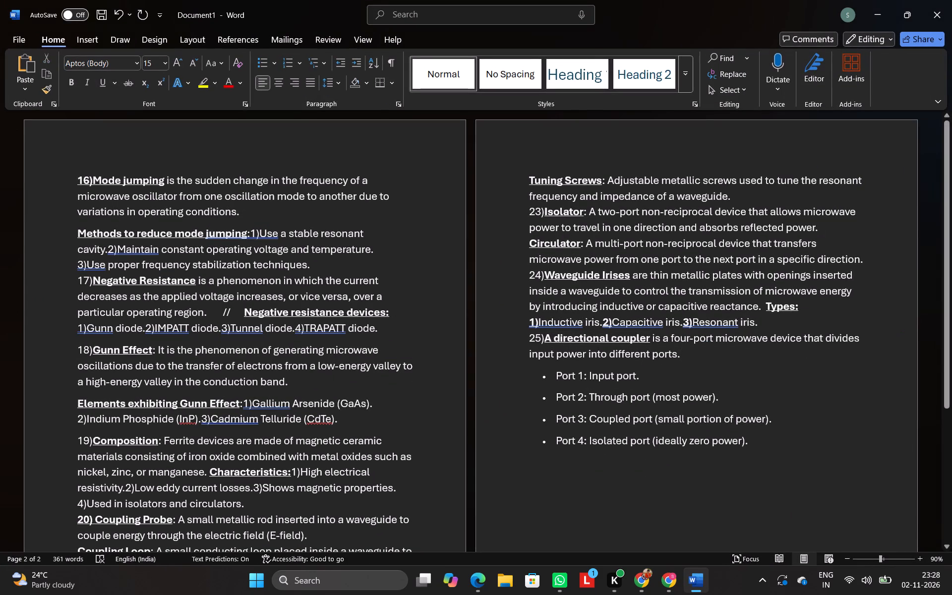
# Join the "Port 1" bullet to the end of the directional coupler definition and make "Port 1:" bold.
pyautogui.click(558, 375)
pyautogui.press('BackSpace')
pyautogui.press('BackSpace')
pyautogui.press('BackSpace')
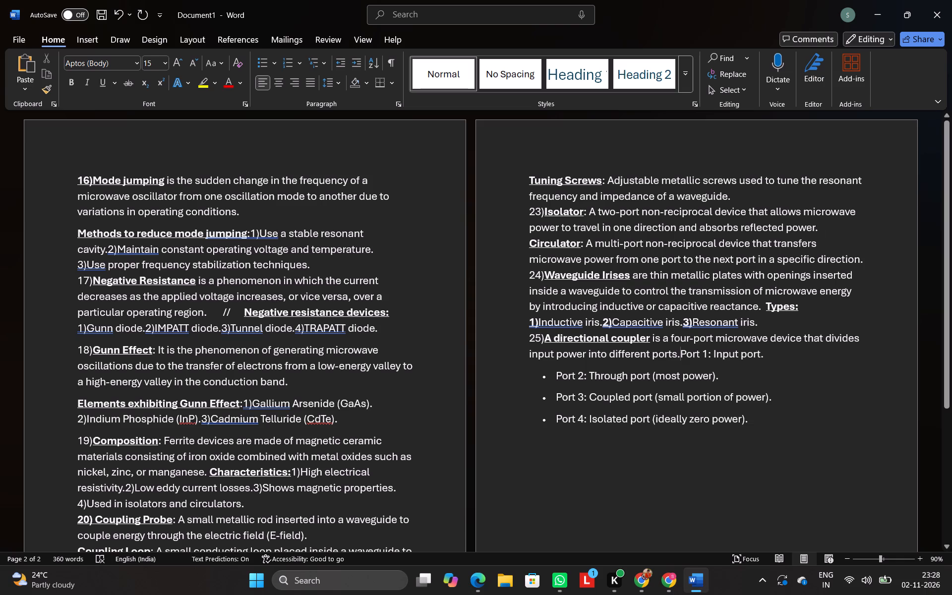
pyautogui.moveTo(680, 355); pyautogui.dragTo(712, 357)
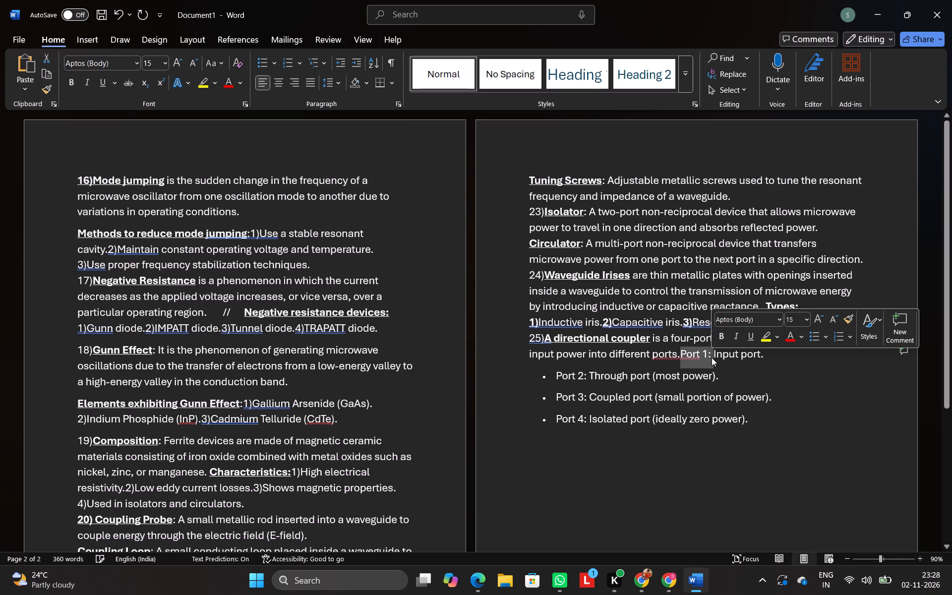
pyautogui.click(721, 336)
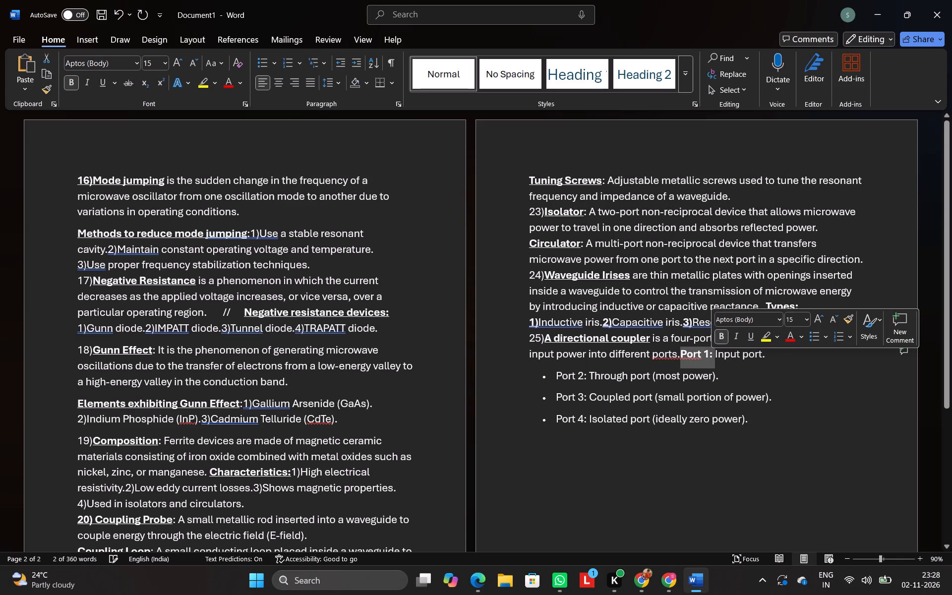
pyautogui.click(744, 382)
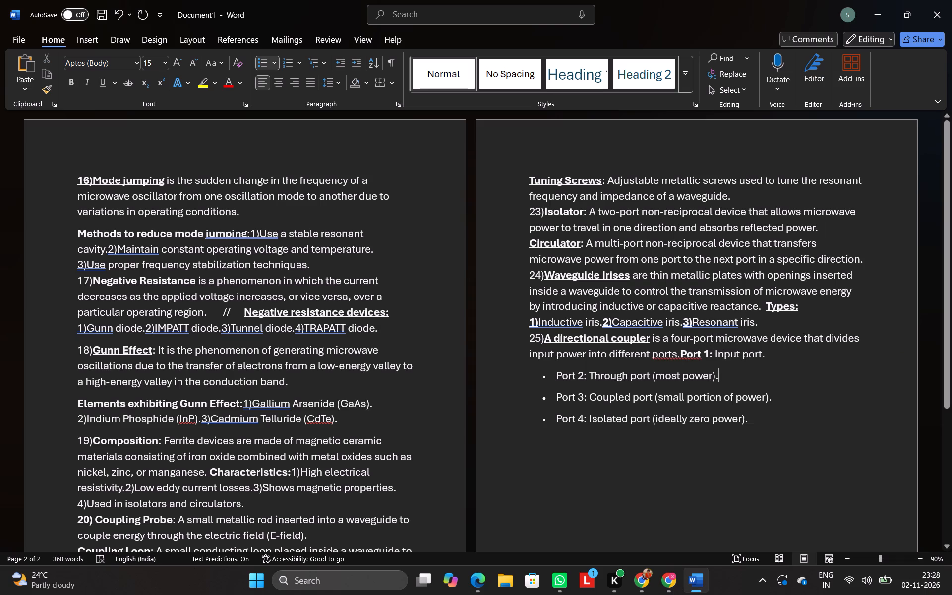
# Join the "Port 2" bullet to the same line after "Input port." and make "Port 2:" bold and underlined.
pyautogui.doubleClick(554, 377)
pyautogui.click(554, 377)
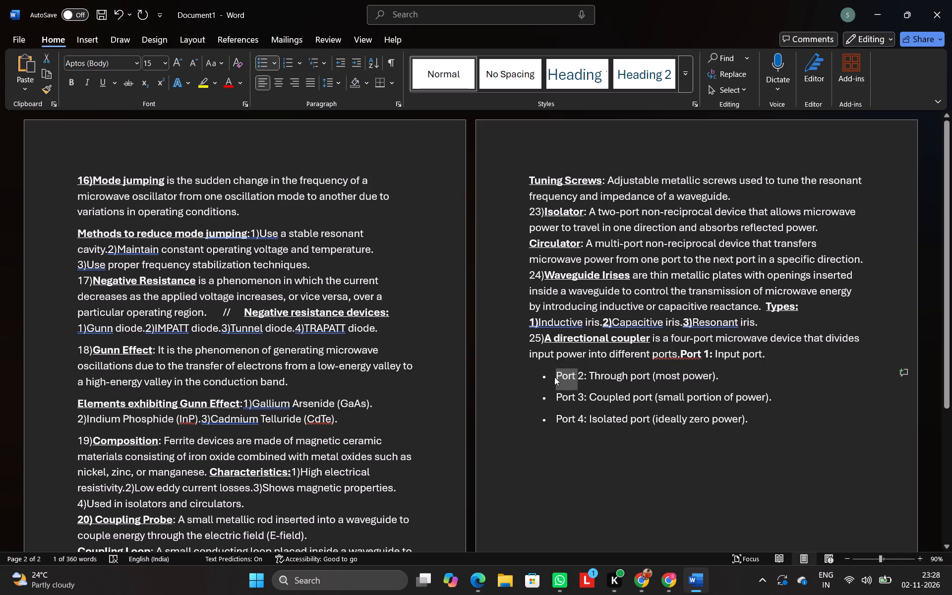
pyautogui.press('BackSpace')
pyautogui.press('BackSpace')
pyautogui.press('BackSpace')
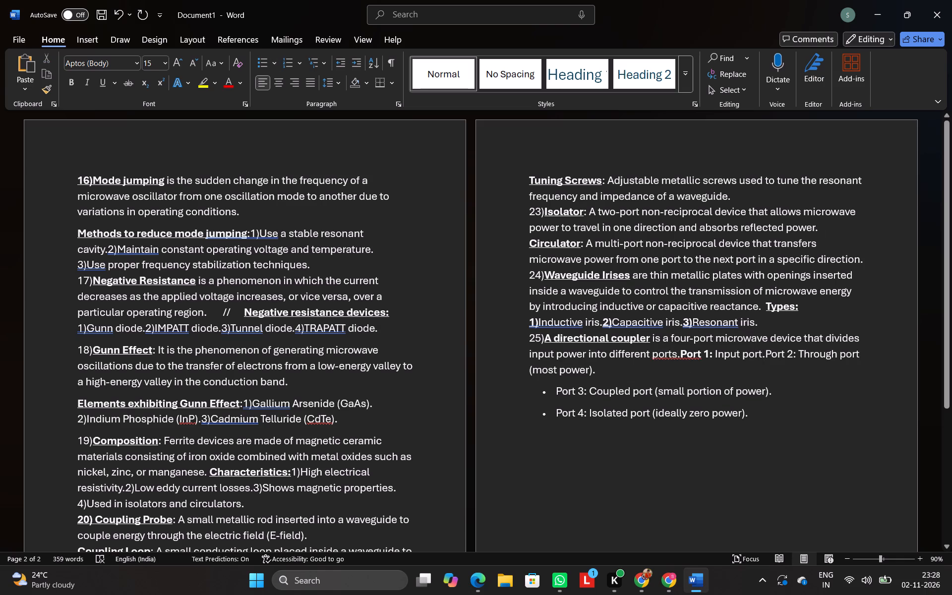
pyautogui.moveTo(765, 355); pyautogui.dragTo(790, 359)
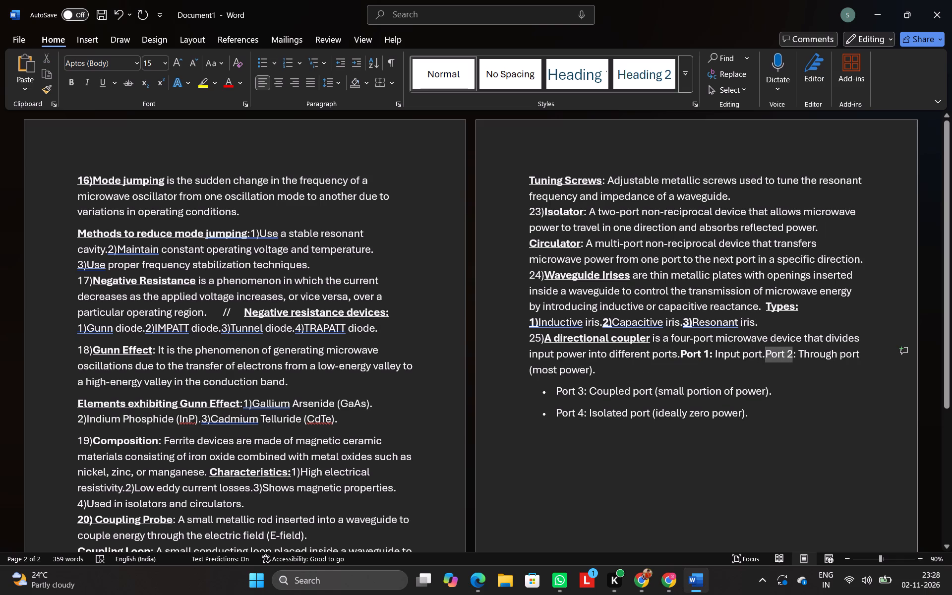
pyautogui.moveTo(790, 359); pyautogui.dragTo(794, 358)
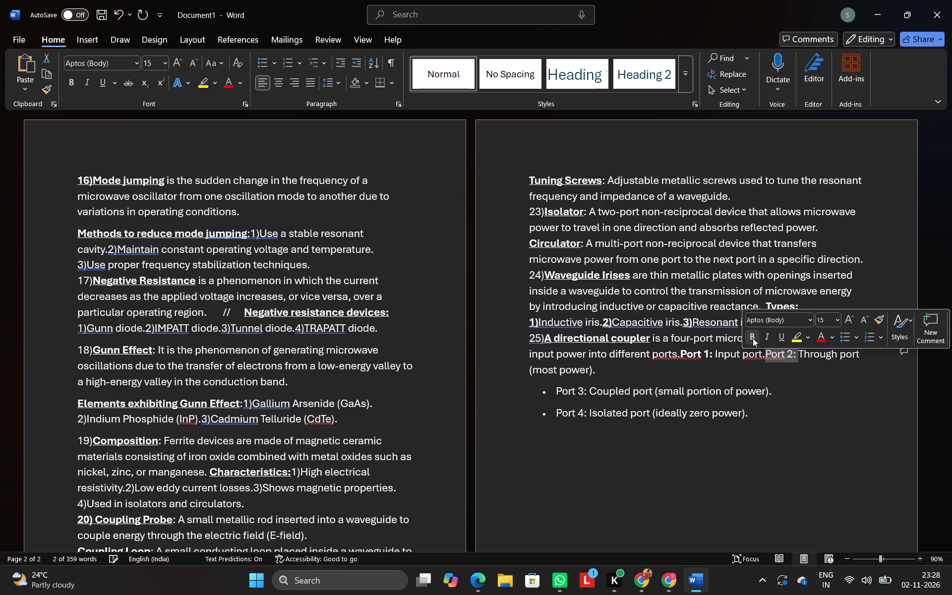
pyautogui.click(752, 339)
pyautogui.click(778, 337)
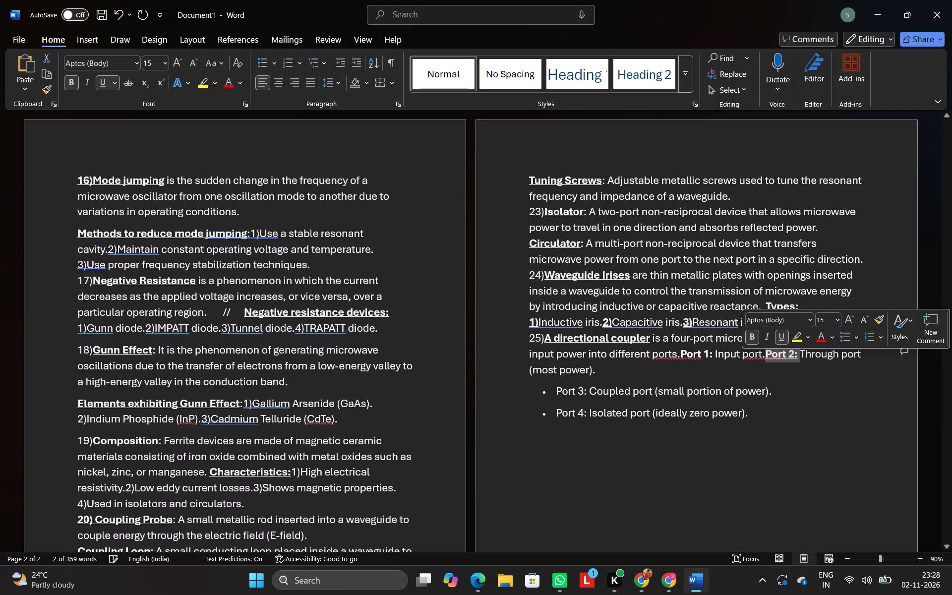
pyautogui.click(782, 397)
# Join the "Port 3" bullet to the text after "Through port (most power)." and make "Port 3:" bold.
pyautogui.click(552, 395)
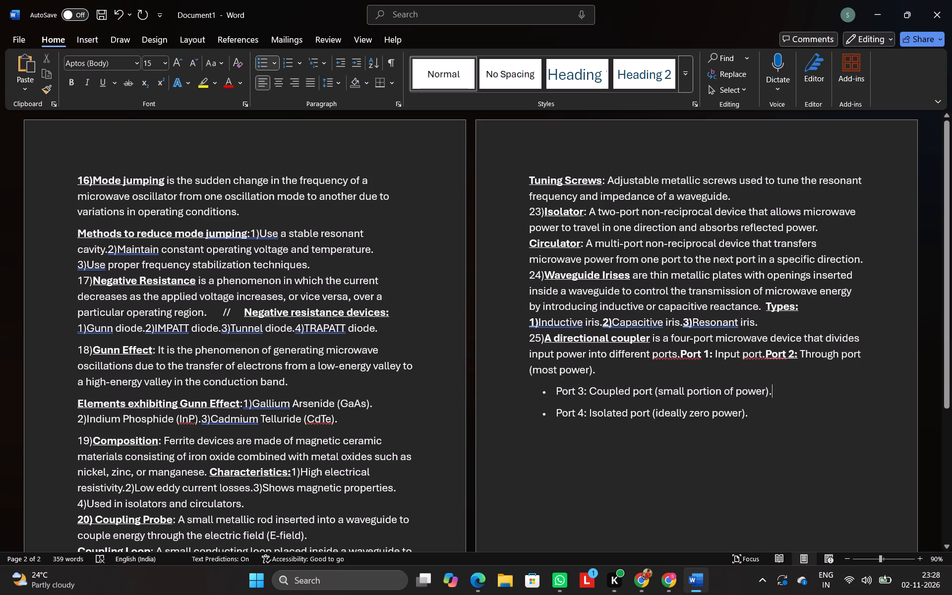
pyautogui.press('BackSpace')
pyautogui.press('BackSpace')
pyautogui.press('BackSpace')
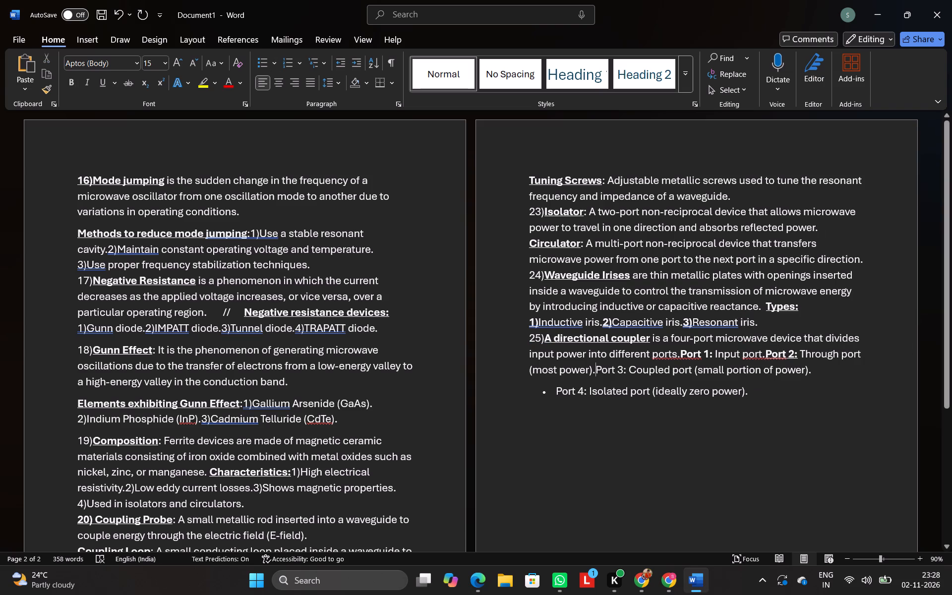
pyautogui.moveTo(626, 371); pyautogui.dragTo(602, 371)
pyautogui.click(613, 352)
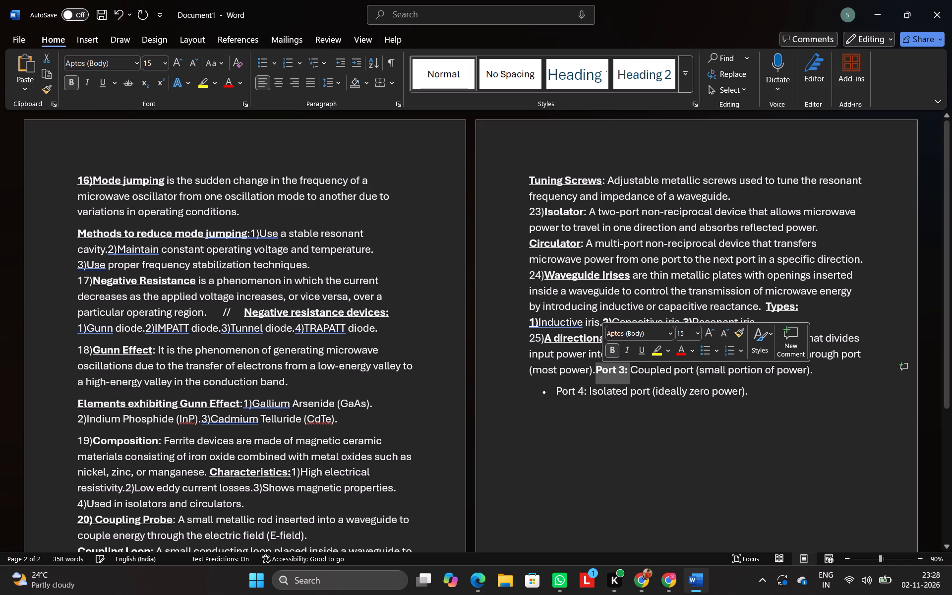
pyautogui.click(675, 419)
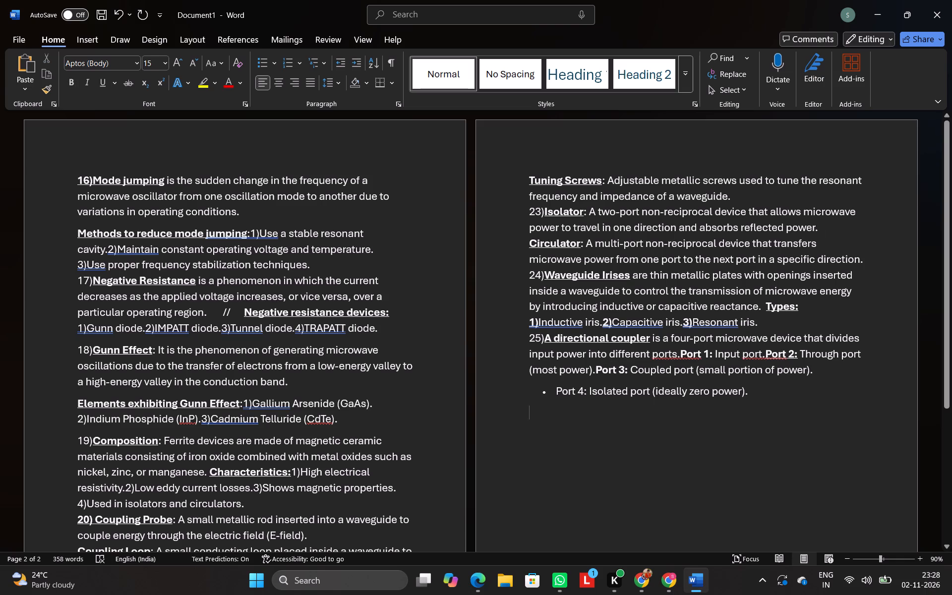
# Join the "Port 4" bullet to the text after the coupled port description and make "Port 4" bold.
pyautogui.click(554, 397)
pyautogui.press('BackSpace')
pyautogui.press('BackSpace')
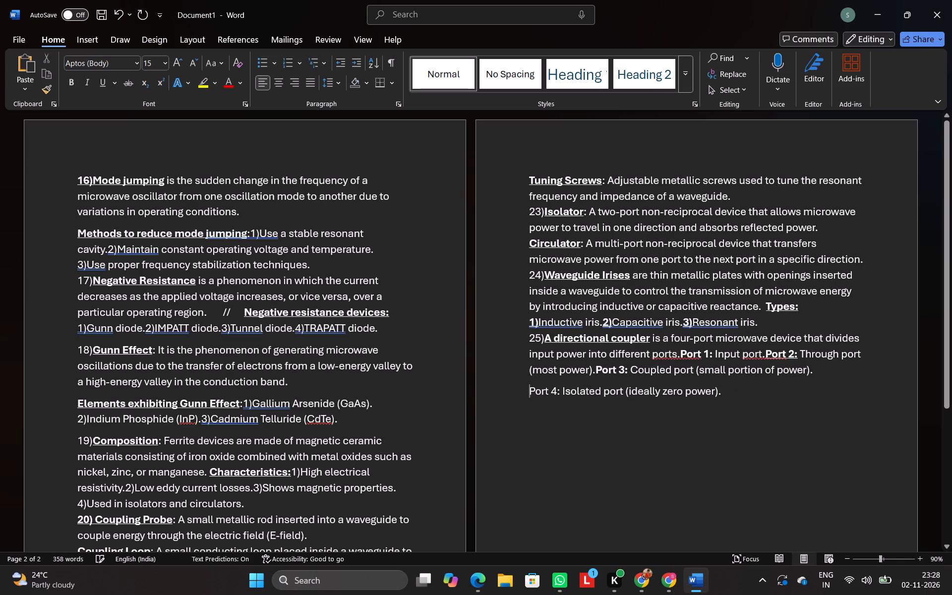
pyautogui.press('BackSpace')
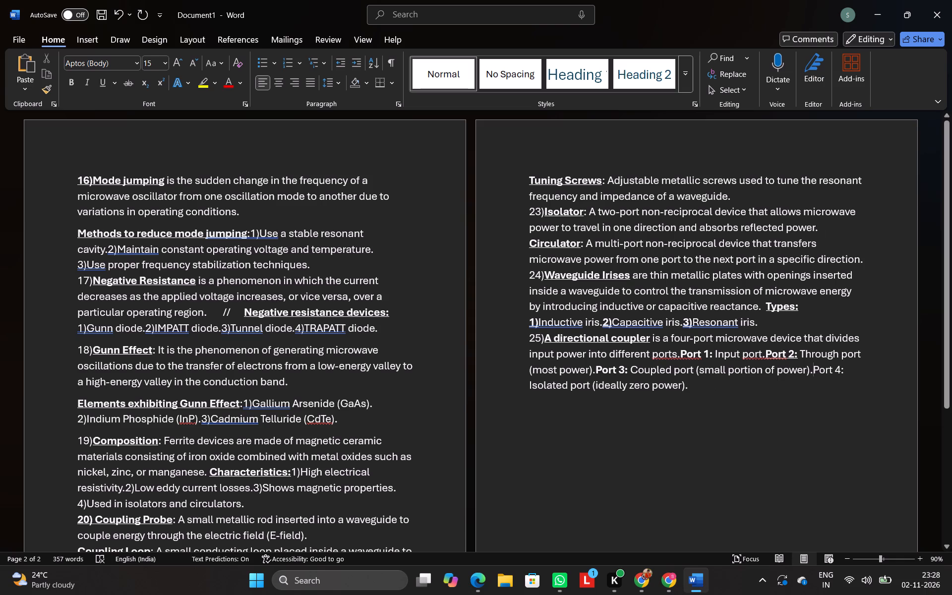
pyautogui.moveTo(813, 368); pyautogui.dragTo(841, 372)
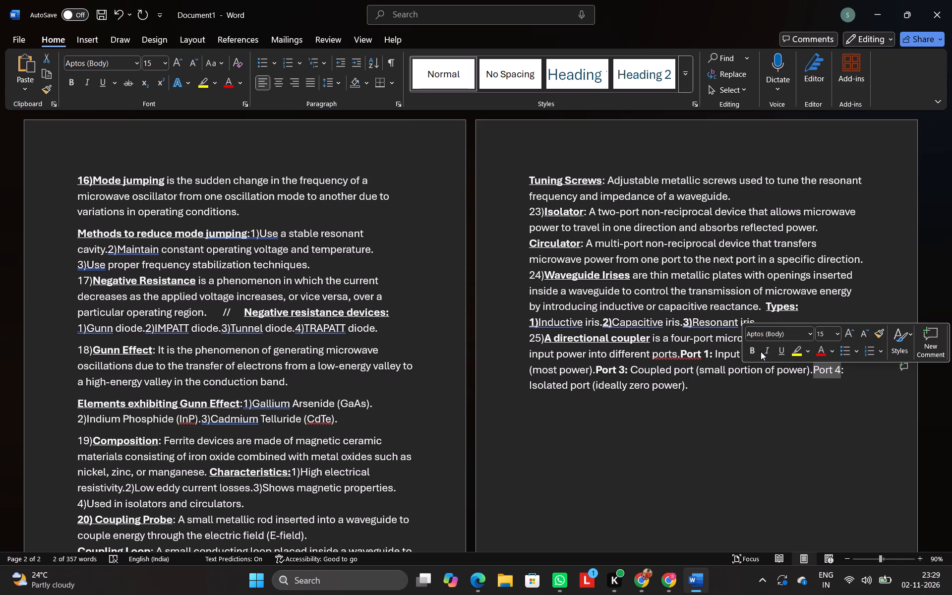
pyautogui.click(752, 352)
# Add a line break after "Isolated port (ideally zero power)." at the end of answer 25.
pyautogui.click(730, 387)
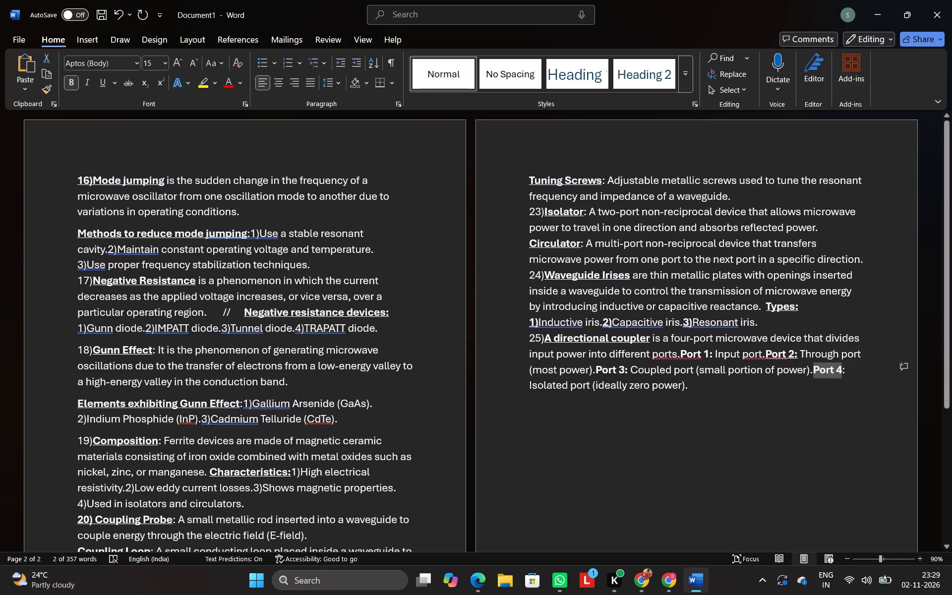
pyautogui.hotkey('shift', 'Return')
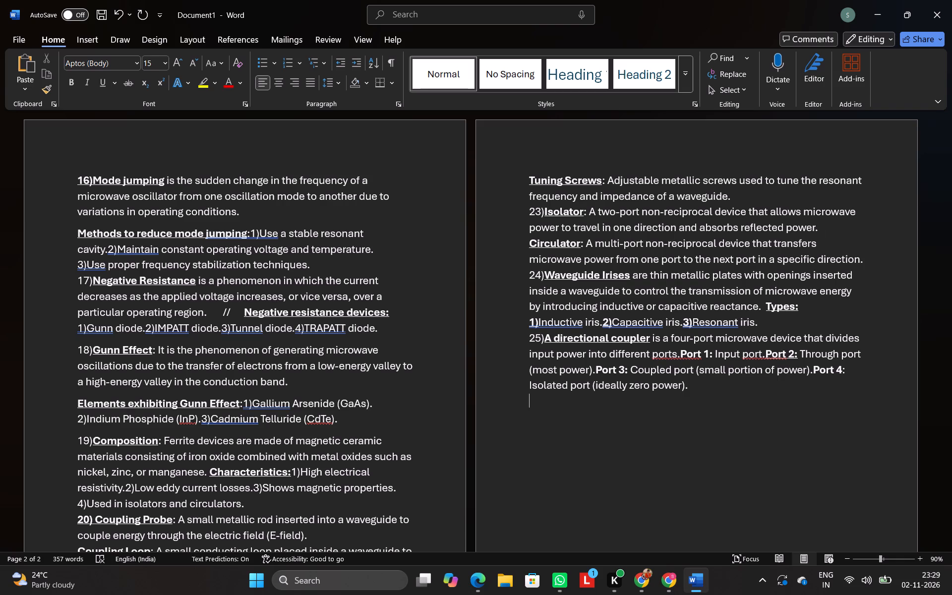
# Insert a spaced "//" separator between the directional coupler definition and "Port 1:".
pyautogui.click(679, 357)
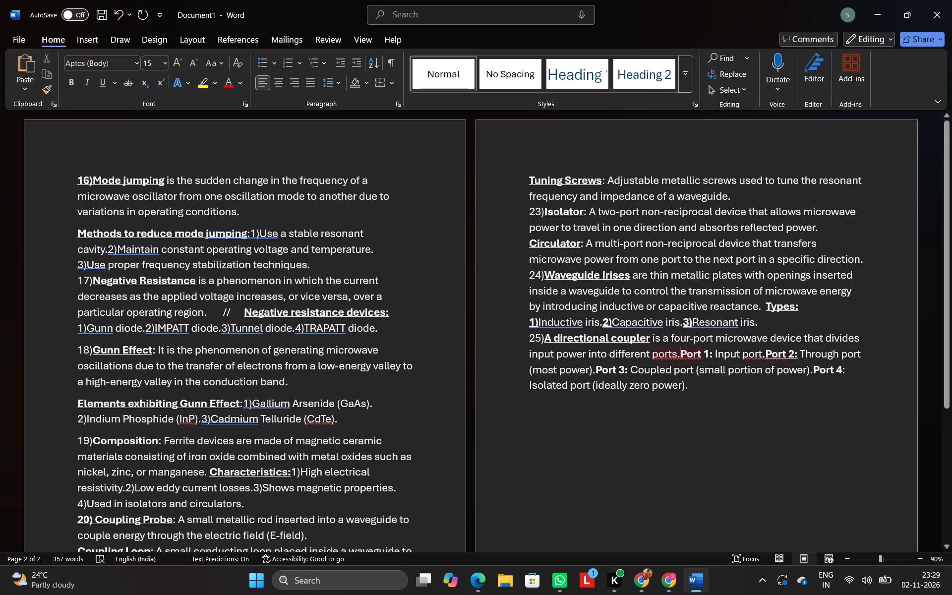
pyautogui.press('space')
pyautogui.press('space')
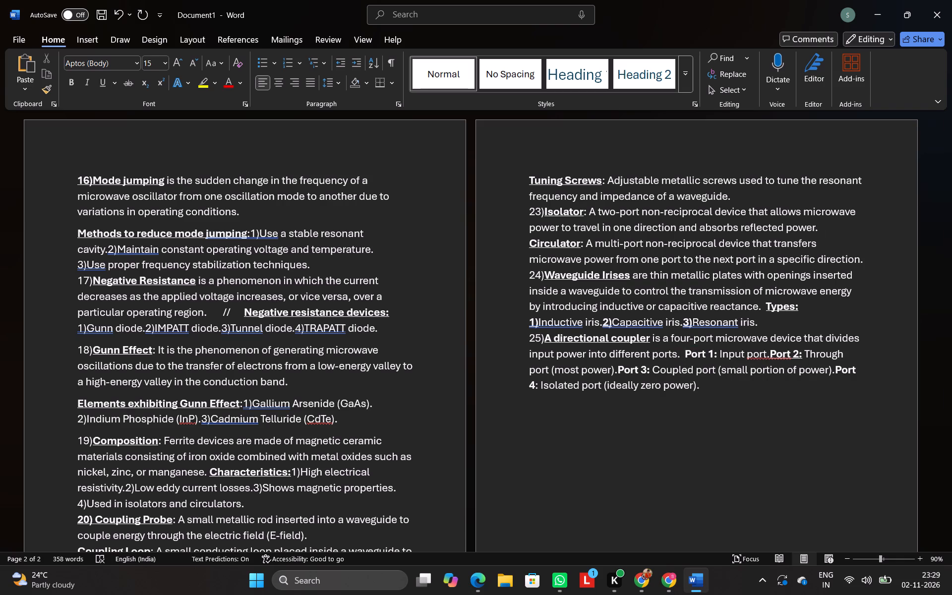
pyautogui.press('space')
pyautogui.press('Left')
pyautogui.press('Left')
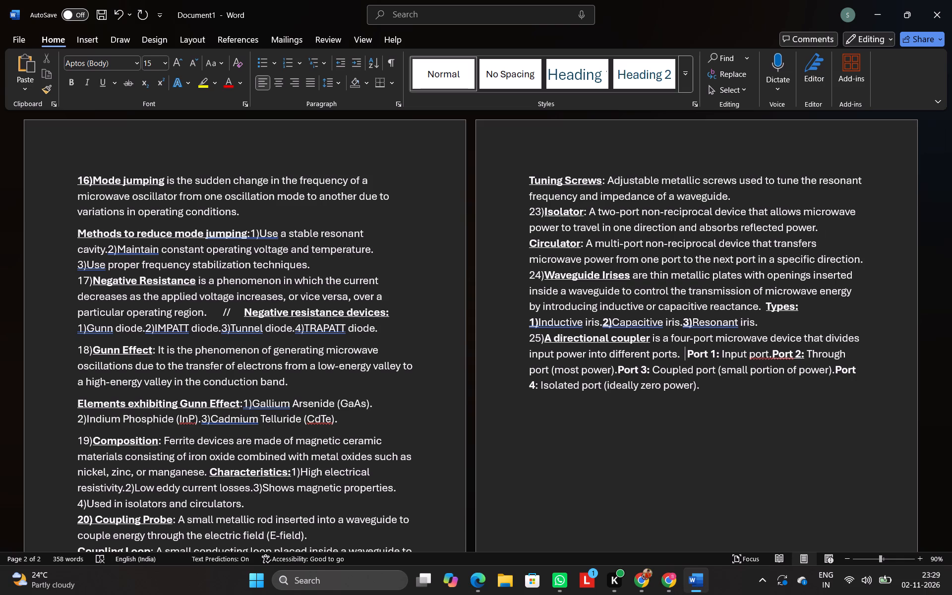
pyautogui.write('//')
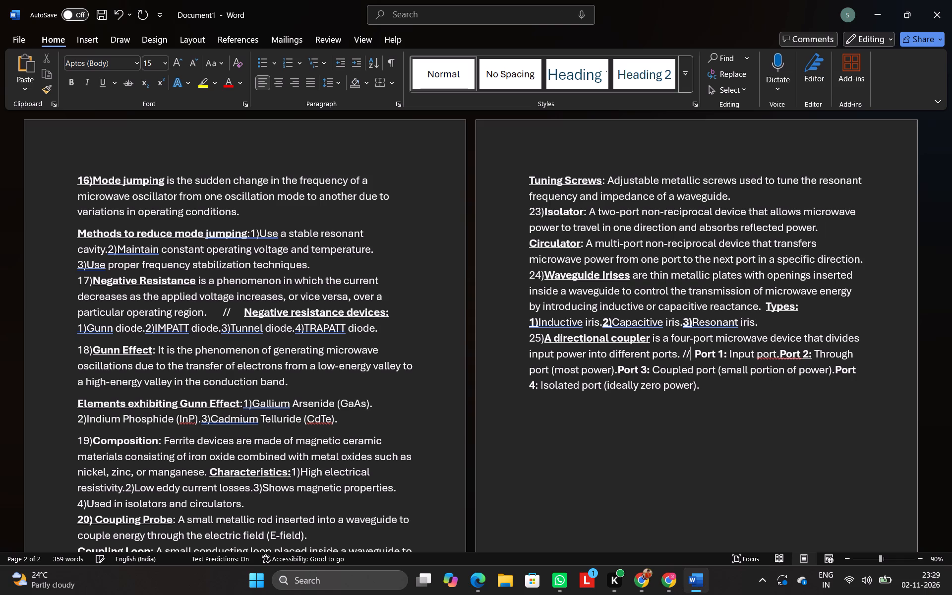
pyautogui.press('Left')
pyautogui.press('Left')
pyautogui.press('space')
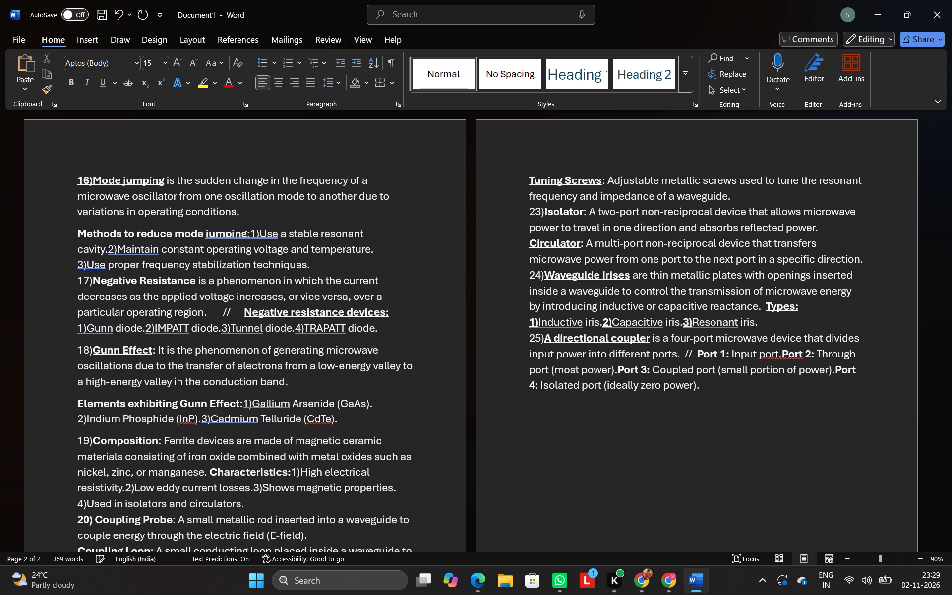
# Start a new line directly below the Port 4 description for the next answer.
pyautogui.click(709, 389)
pyautogui.hotkey('shift', 'Return')
pyautogui.click(700, 583)
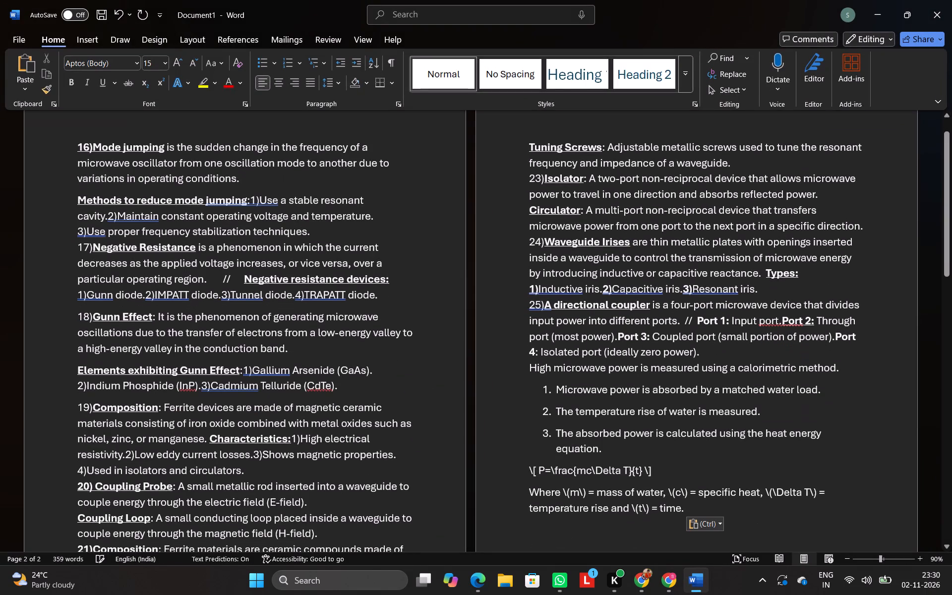
# Number the pasted high microwave power answer as "26)".
pyautogui.click(529, 370)
pyautogui.write('26')
pyautogui.hotkey('shift', ')')
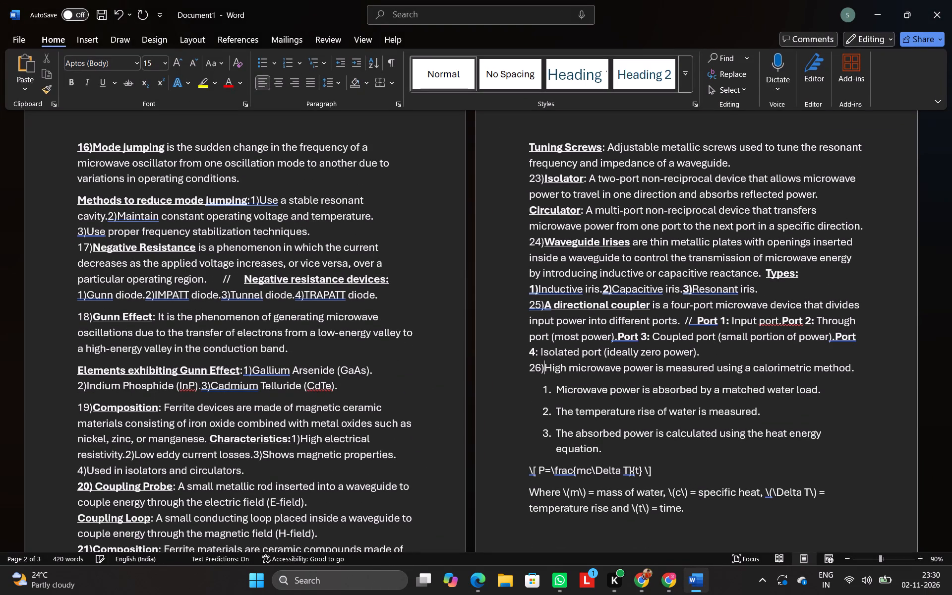
# Make the words "High microwave power" at the start of answer 26 bold.
pyautogui.click(553, 390)
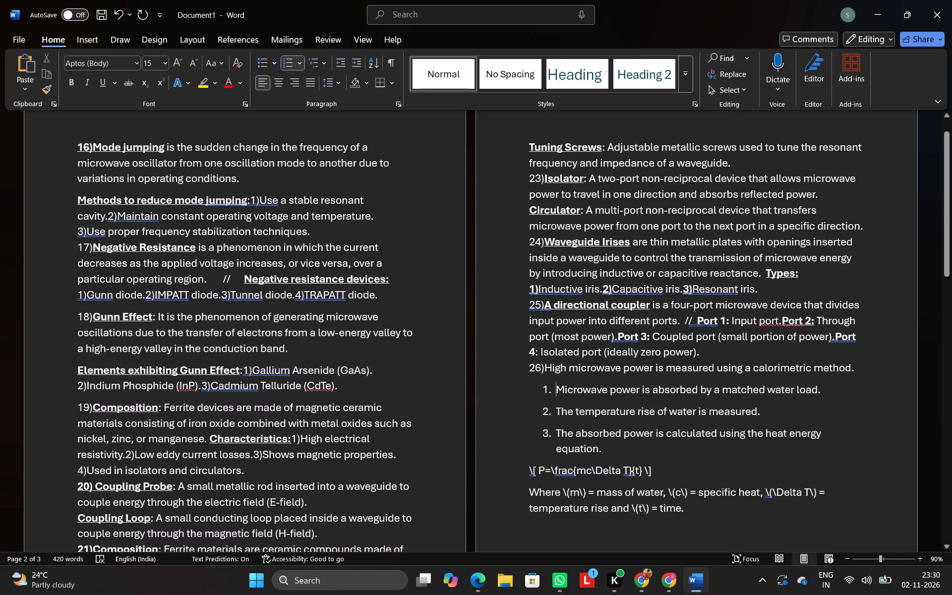
pyautogui.moveTo(543, 364); pyautogui.dragTo(654, 372)
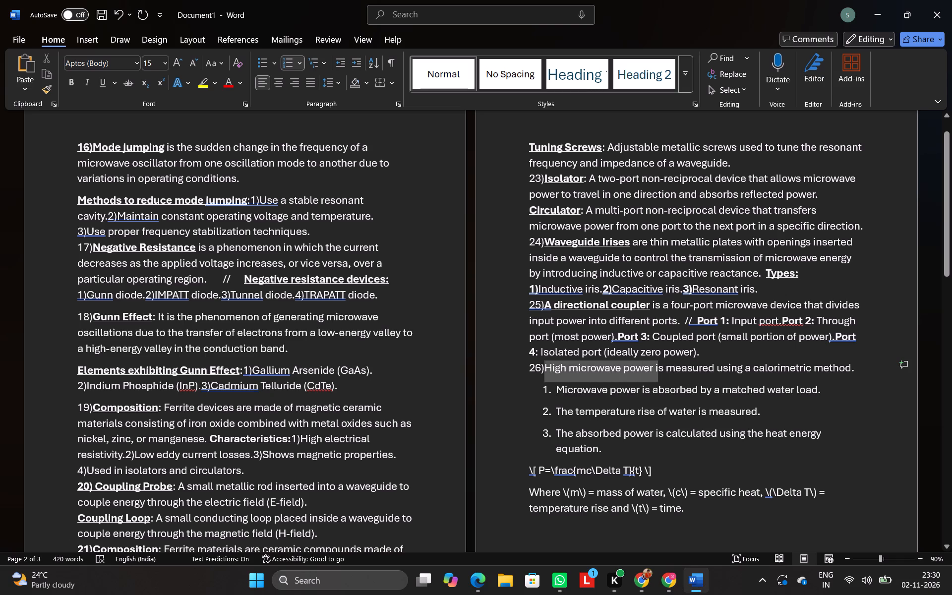
pyautogui.moveTo(654, 372); pyautogui.dragTo(653, 371)
pyautogui.click(664, 352)
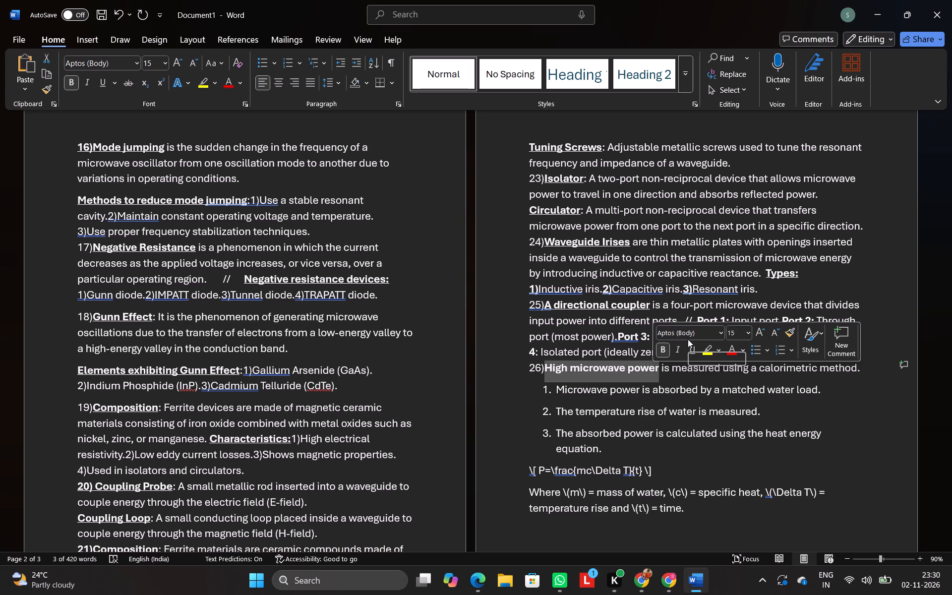
pyautogui.click(878, 405)
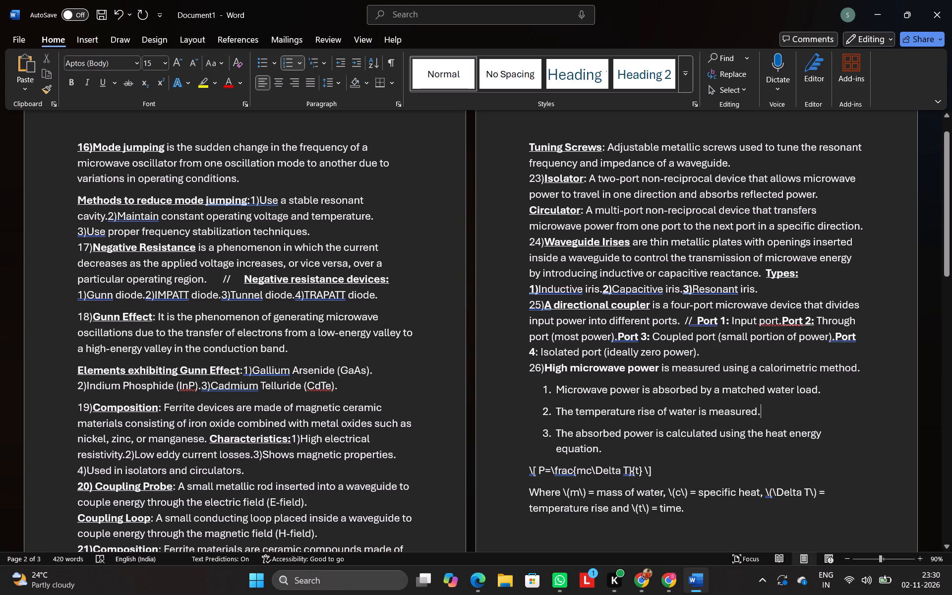
# Replace the automatic numbering of the matched water load point with "1)", on its own line directly below answer 26's opening sentence.
pyautogui.click(551, 392)
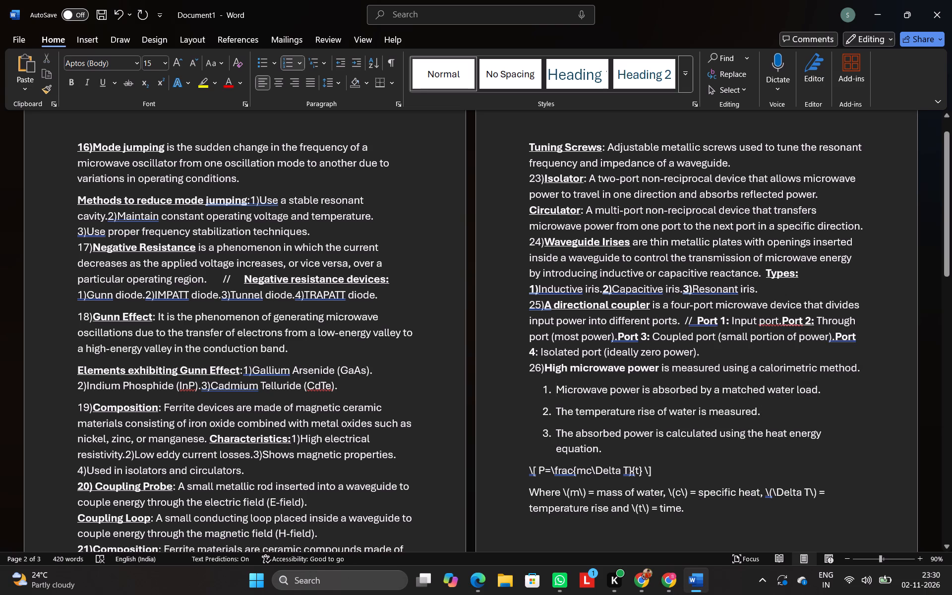
pyautogui.press('BackSpace')
pyautogui.press('BackSpace')
pyautogui.press('BackSpace')
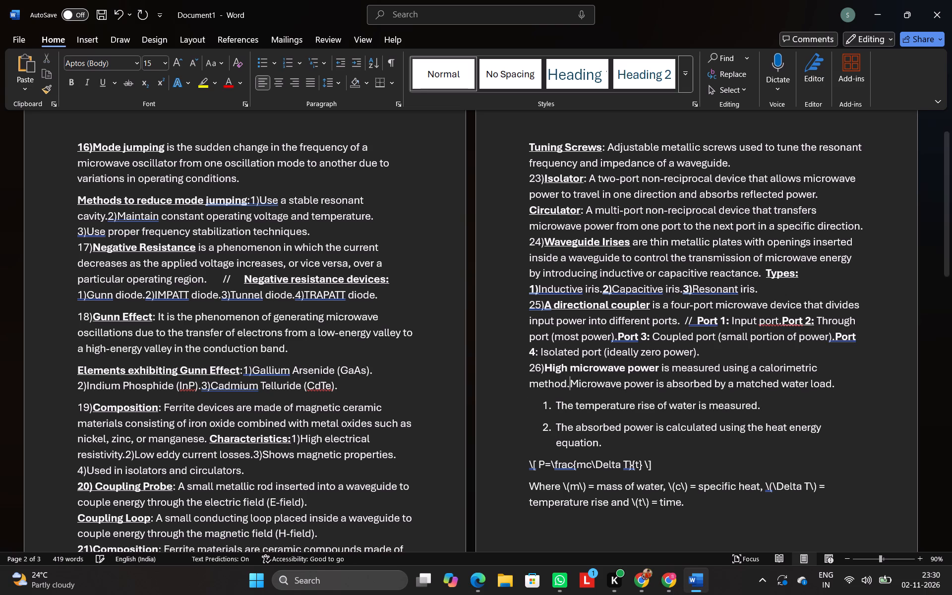
pyautogui.hotkey('shift', 'Return')
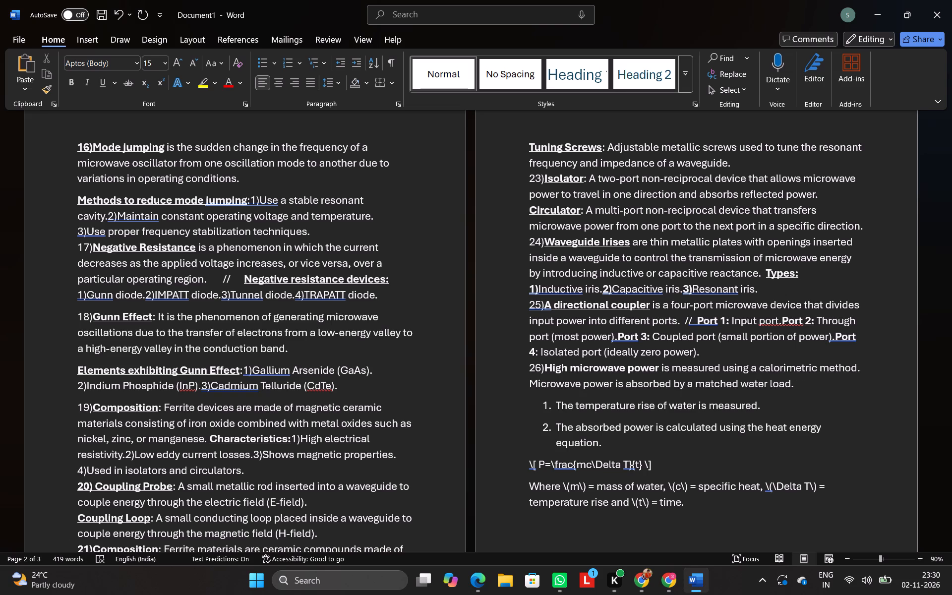
pyautogui.press('1')
pyautogui.hotkey('shift', ')')
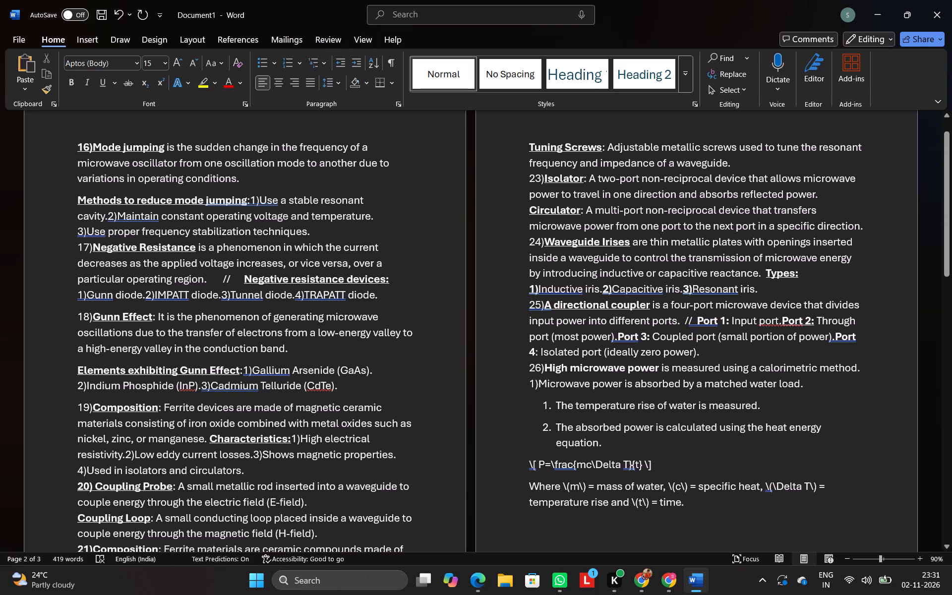
# Replace the automatic numbering of the temperature rise point with "2)", on its own line directly below point 1.
pyautogui.click(555, 407)
pyautogui.press('BackSpace')
pyautogui.press('BackSpace')
pyautogui.press('BackSpace')
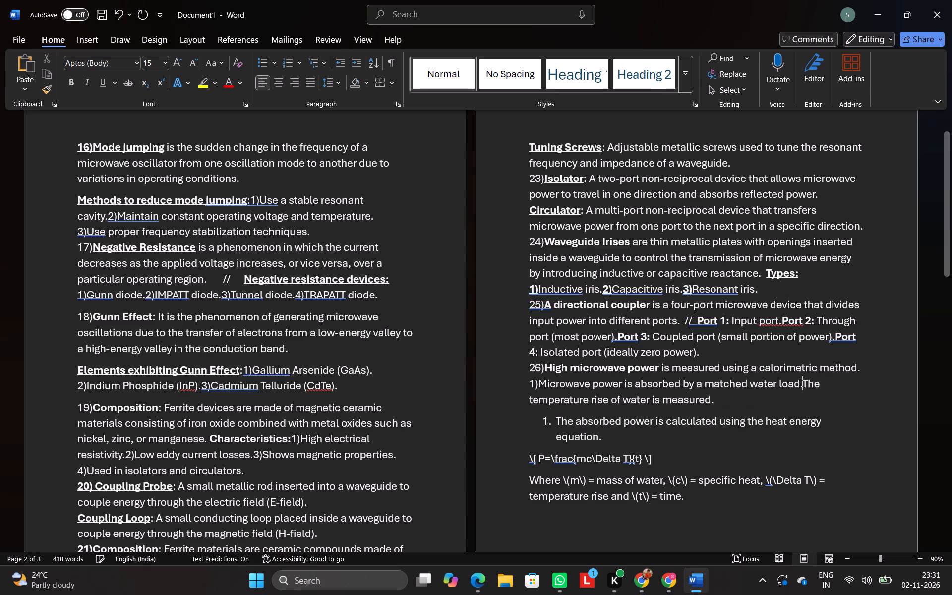
pyautogui.hotkey('shift', 'Return')
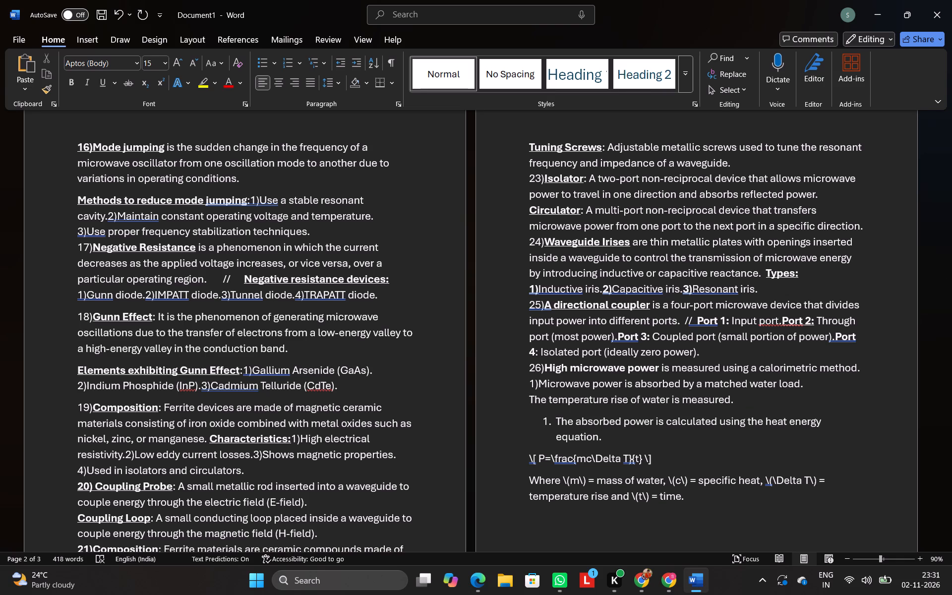
pyautogui.press('2')
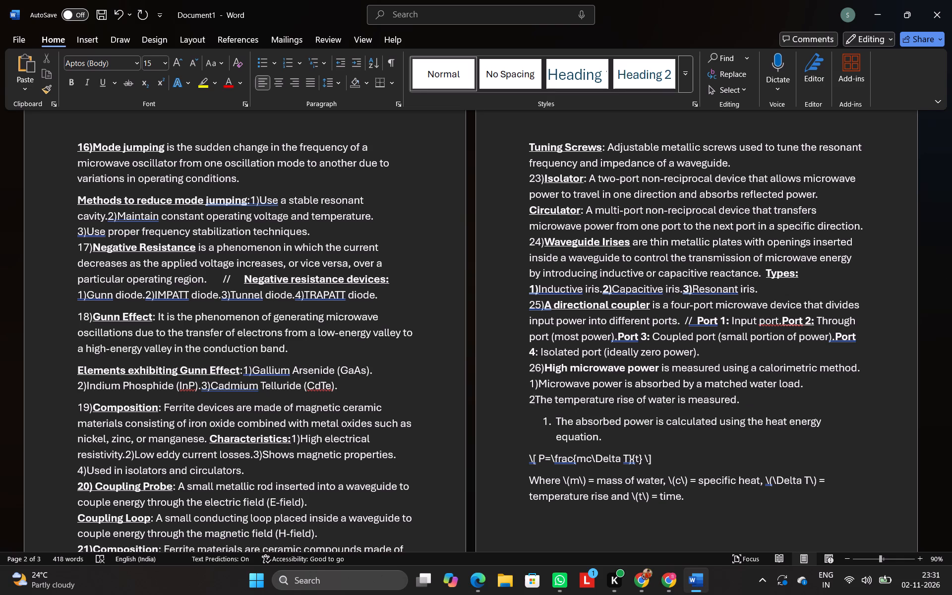
pyautogui.hotkey('shift', ')')
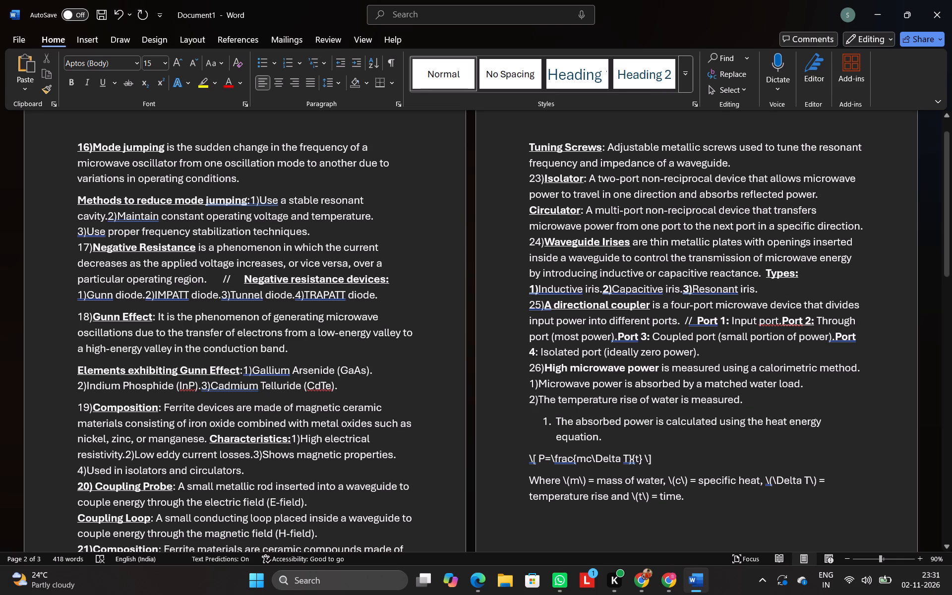
# Join the absorbed power point onto the end of point 2 and number it "3)" in place of its automatic numbering.
pyautogui.click(558, 423)
pyautogui.press('BackSpace')
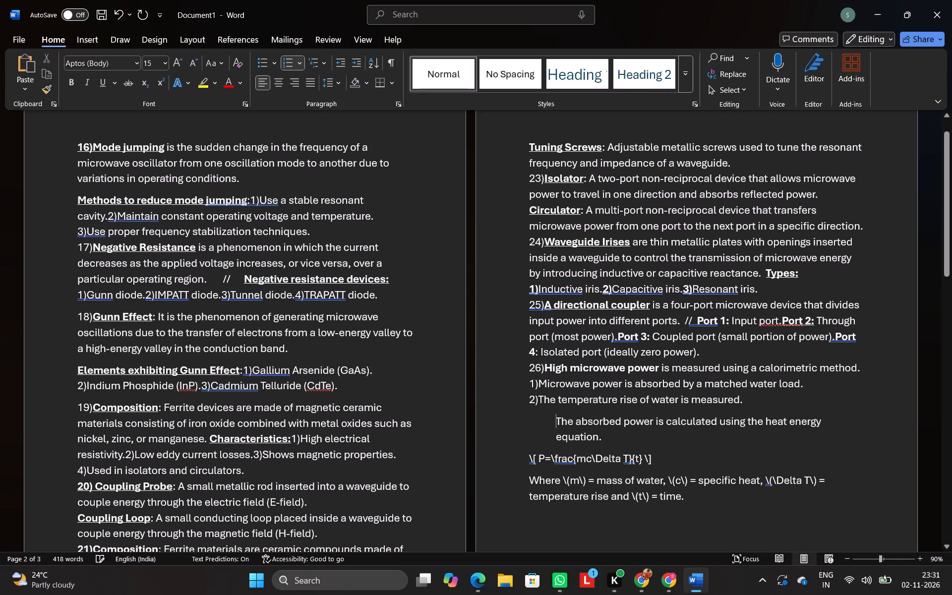
pyautogui.press('BackSpace')
pyautogui.press('BackSpace')
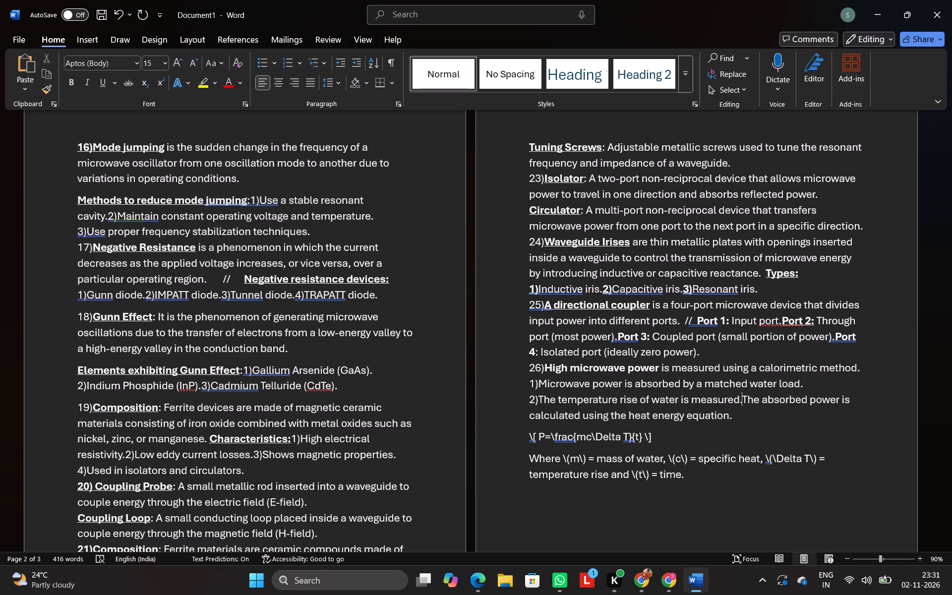
pyautogui.press('3')
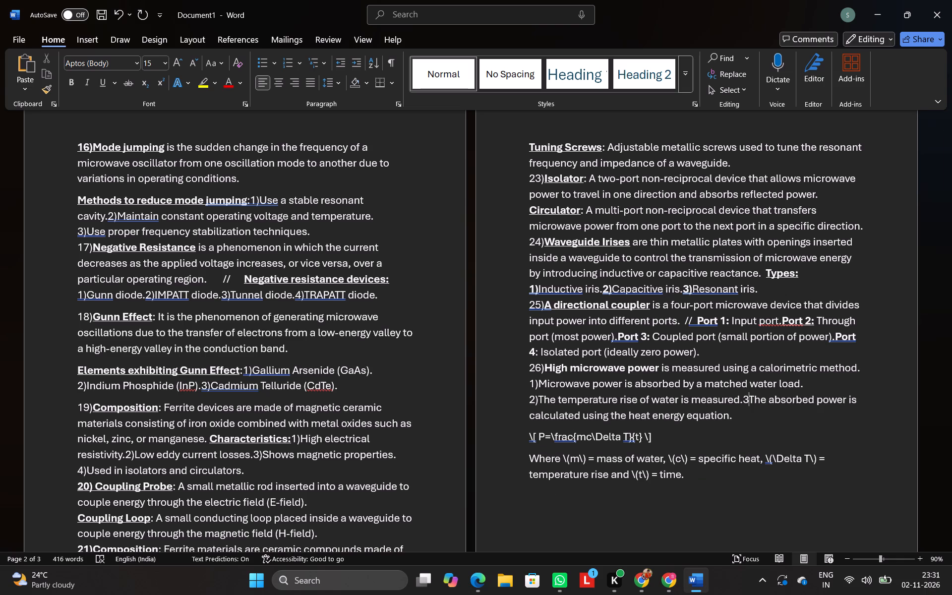
pyautogui.press('0')
pyautogui.press('BackSpace')
pyautogui.hotkey('shift', ')')
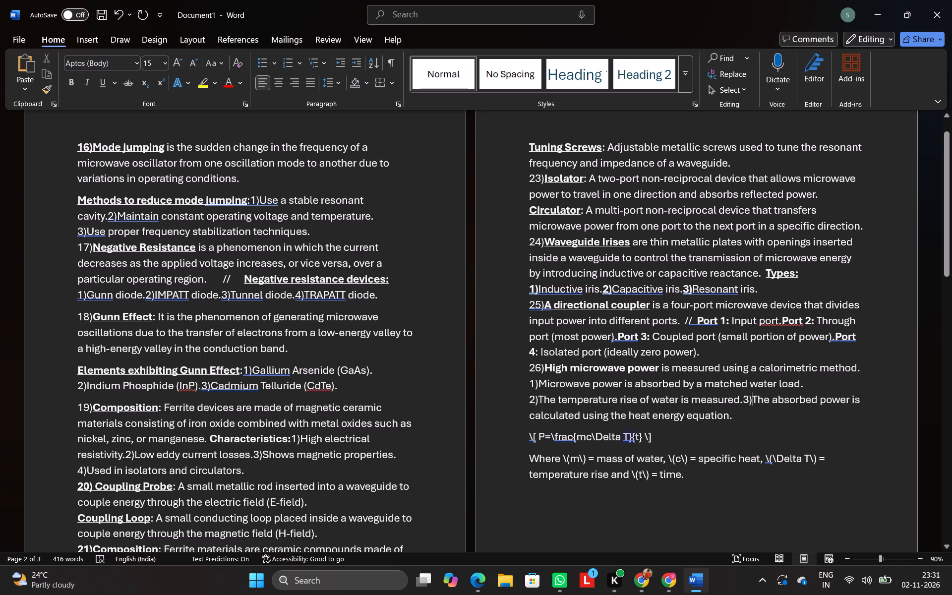
pyautogui.click(529, 435)
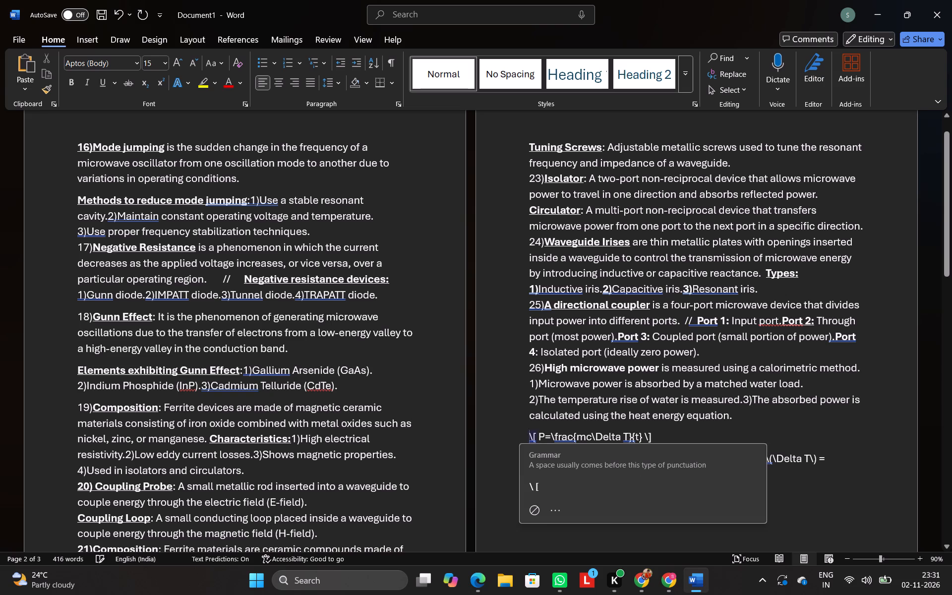
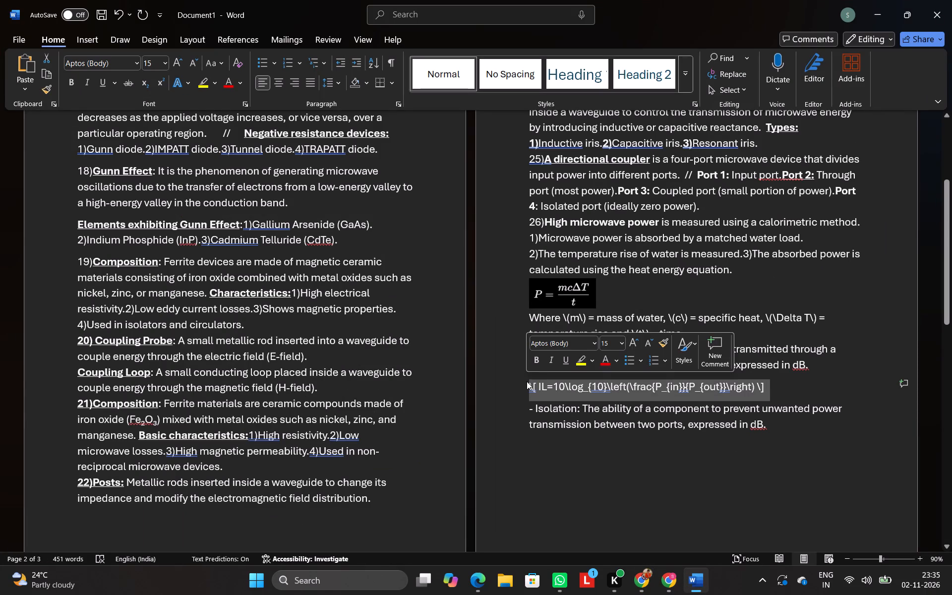
# Delete the raw LaTeX insertion loss formula and the dash before "Isolation", keeping Isolation on its own line directly below the Insertion Loss text.
pyautogui.press('BackSpace')
pyautogui.press('BackSpace')
pyautogui.hotkey('shift', 'Return')
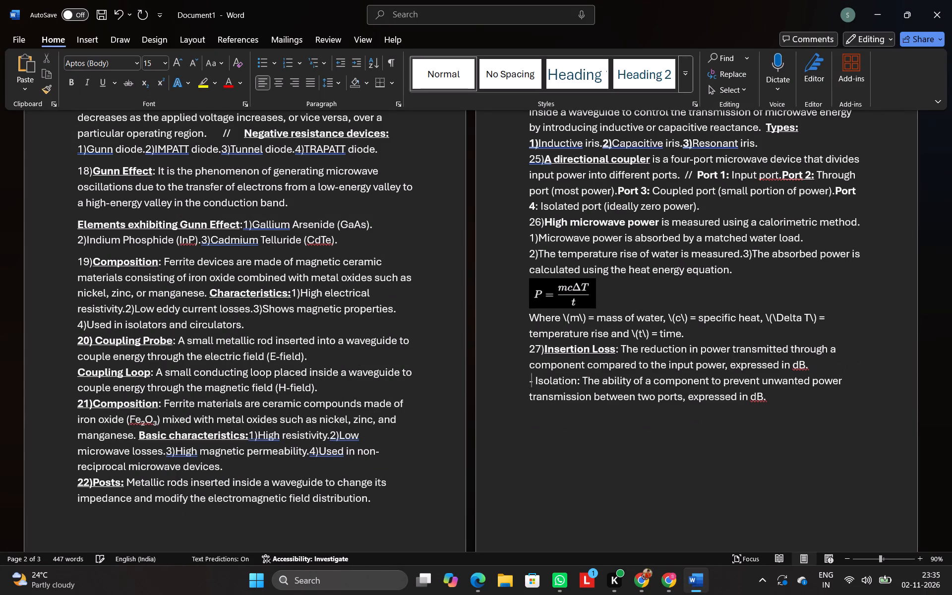
pyautogui.press('Right')
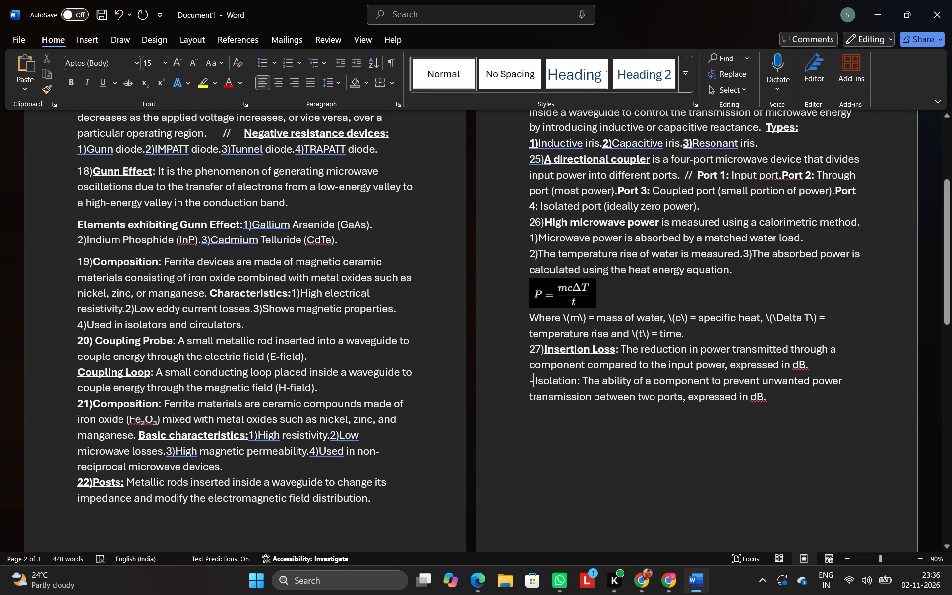
pyautogui.press('Right')
pyautogui.press('BackSpace')
pyautogui.press('BackSpace')
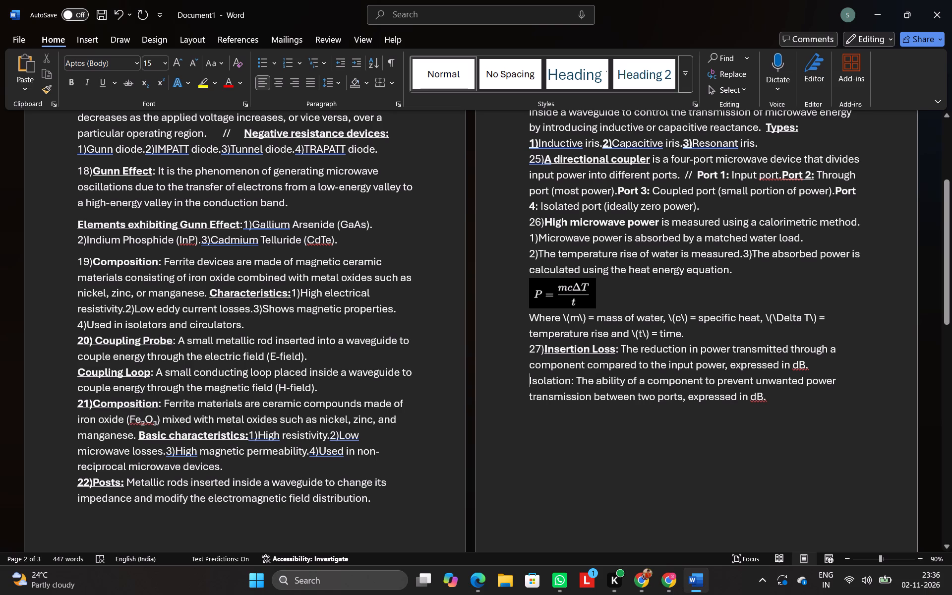
# Make the term "Isolation" in answer 27 bold and underlined.
pyautogui.moveTo(529, 382); pyautogui.dragTo(569, 387)
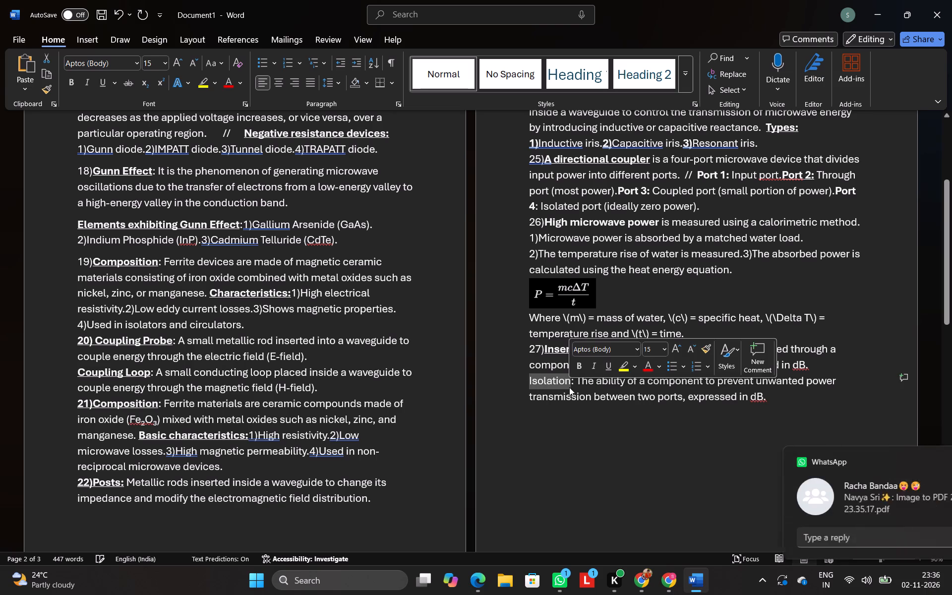
pyautogui.click(578, 363)
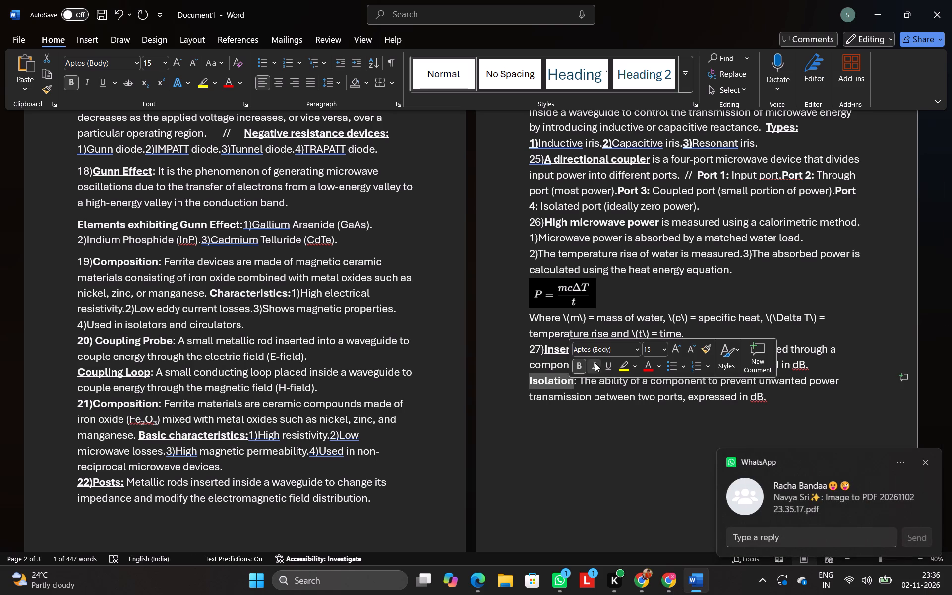
pyautogui.click(605, 365)
pyautogui.click(629, 423)
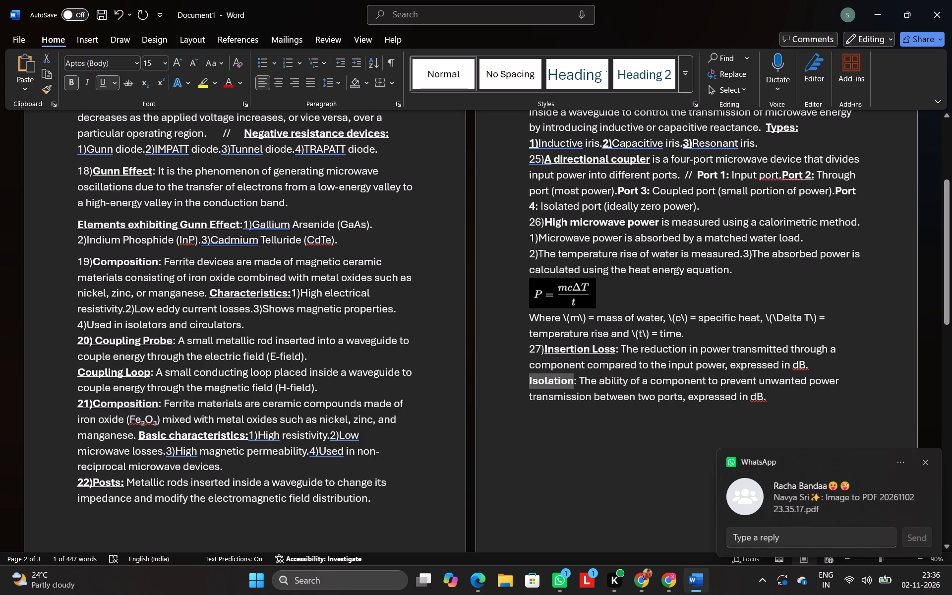
# Copy the insertion loss formula screenshot from the Pictures Screenshots folder and paste it on a new line above "Isolation" in the Word document.
pyautogui.click(820, 361)
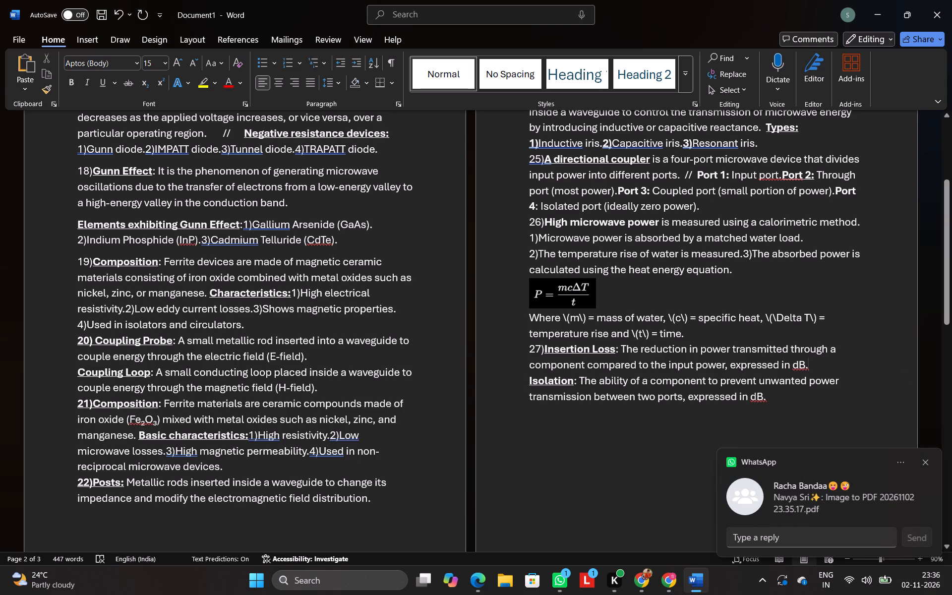
pyautogui.hotkey('shift', 'Return')
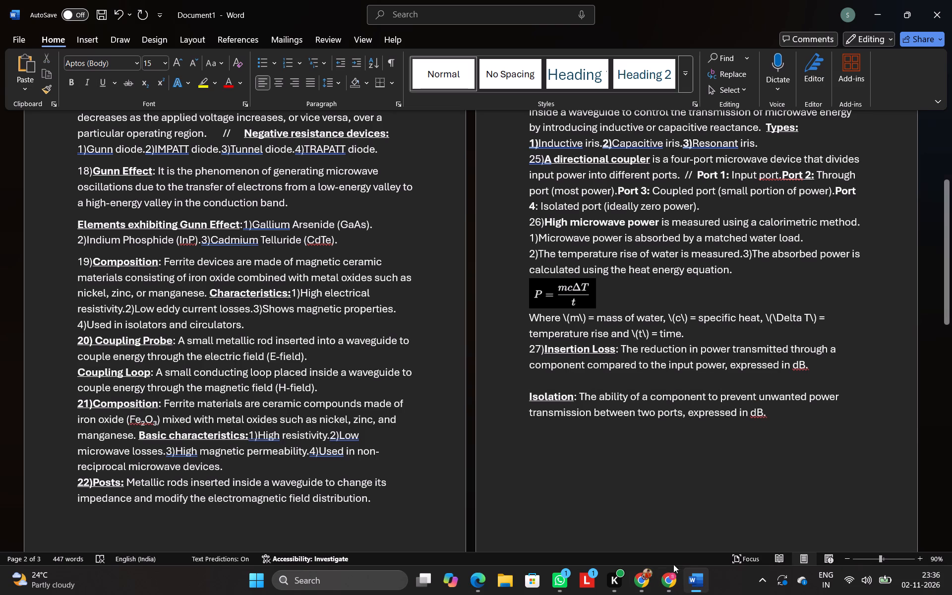
pyautogui.click(511, 578)
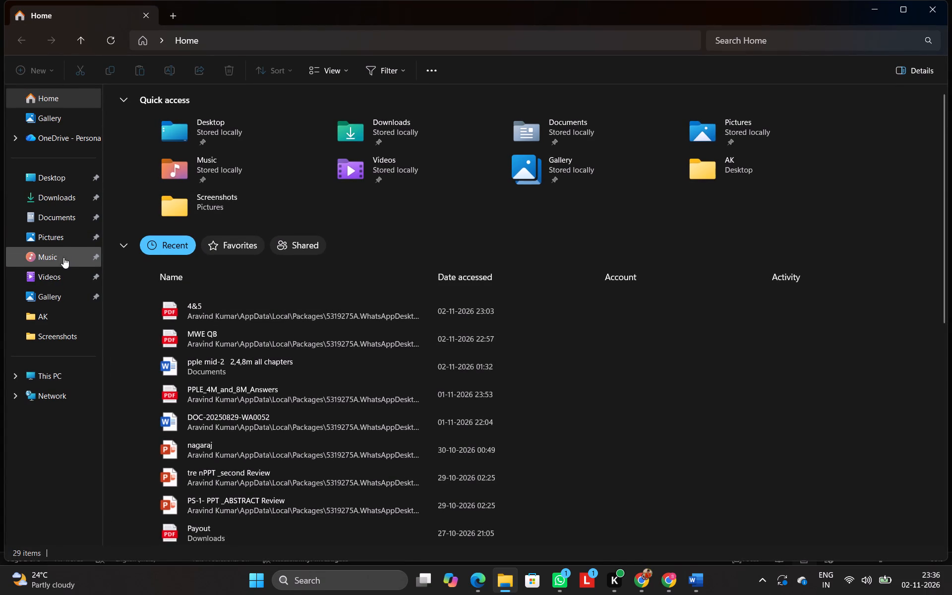
pyautogui.click(63, 241)
pyautogui.doubleClick(218, 132)
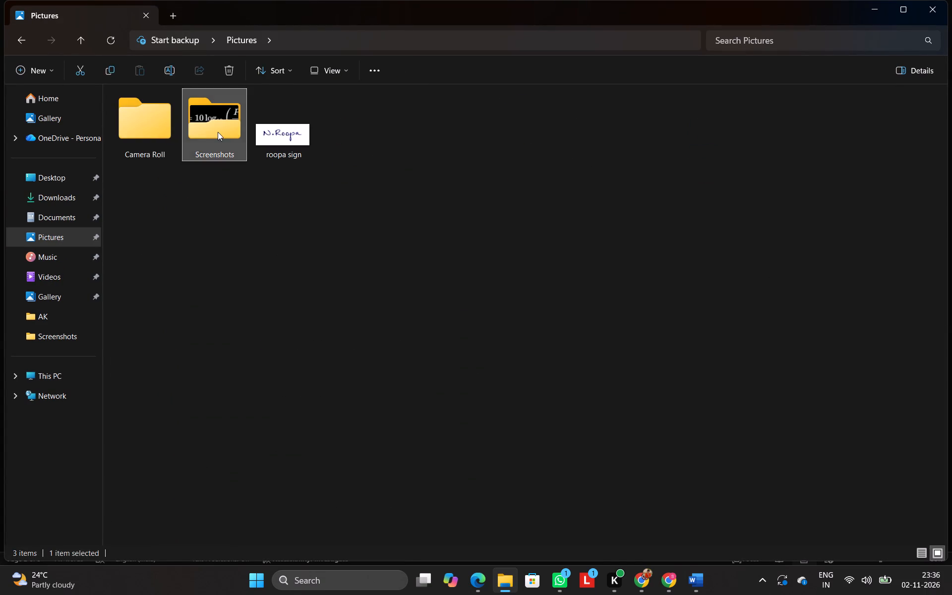
pyautogui.click(557, 332)
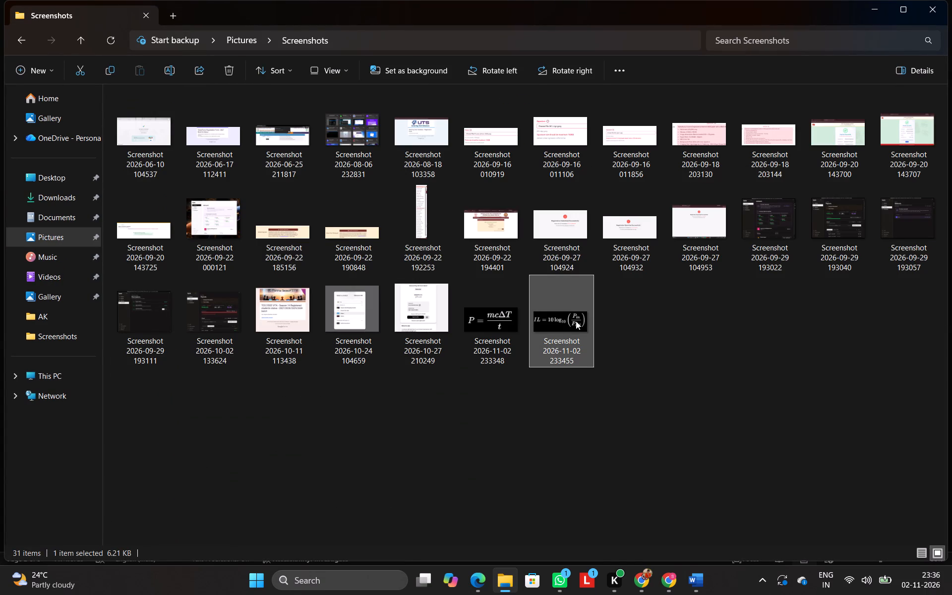
pyautogui.rightClick(569, 317)
pyautogui.click(629, 88)
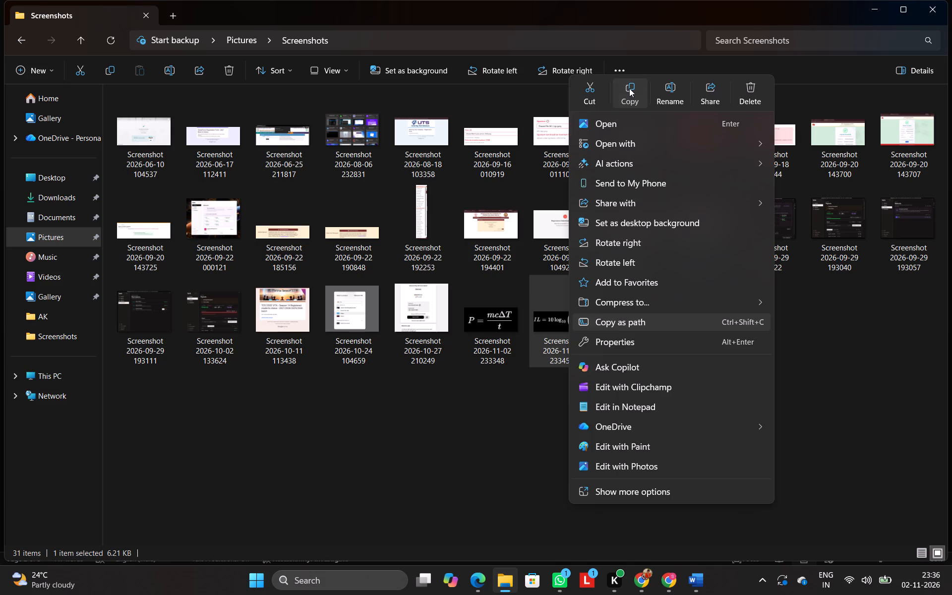
pyautogui.click(934, 2)
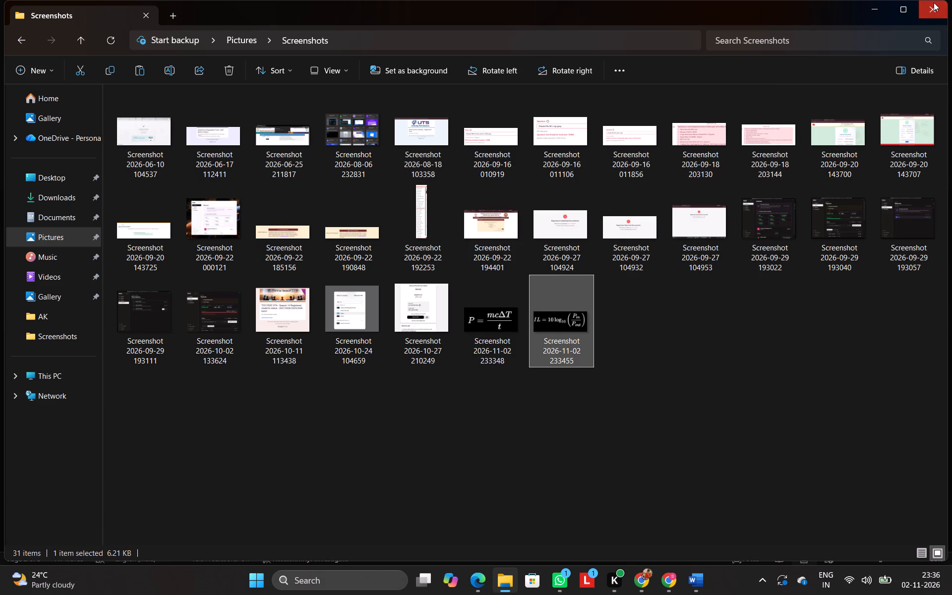
pyautogui.click(551, 387)
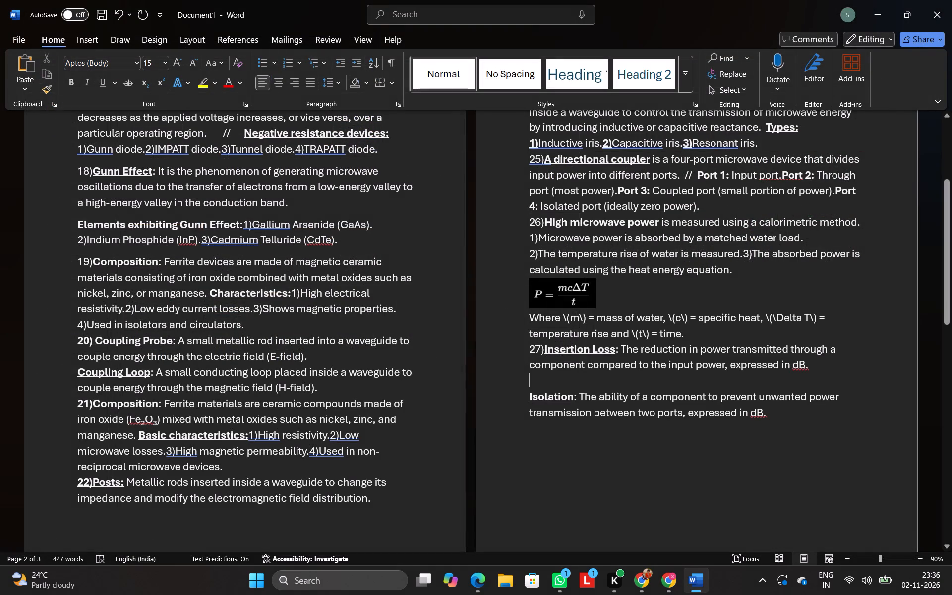
pyautogui.hotkey('ctrl', 'v')
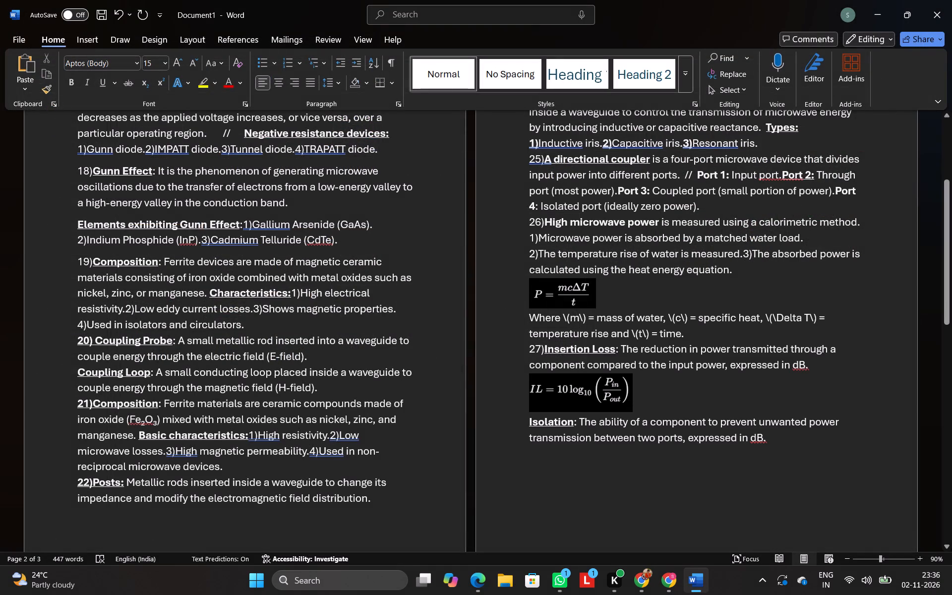
# Review the content and page layout of the compiled answers 16 to 27 across the document's pages.
pyautogui.scroll(-2, 699, 460)
pyautogui.scroll(1, 699, 460)
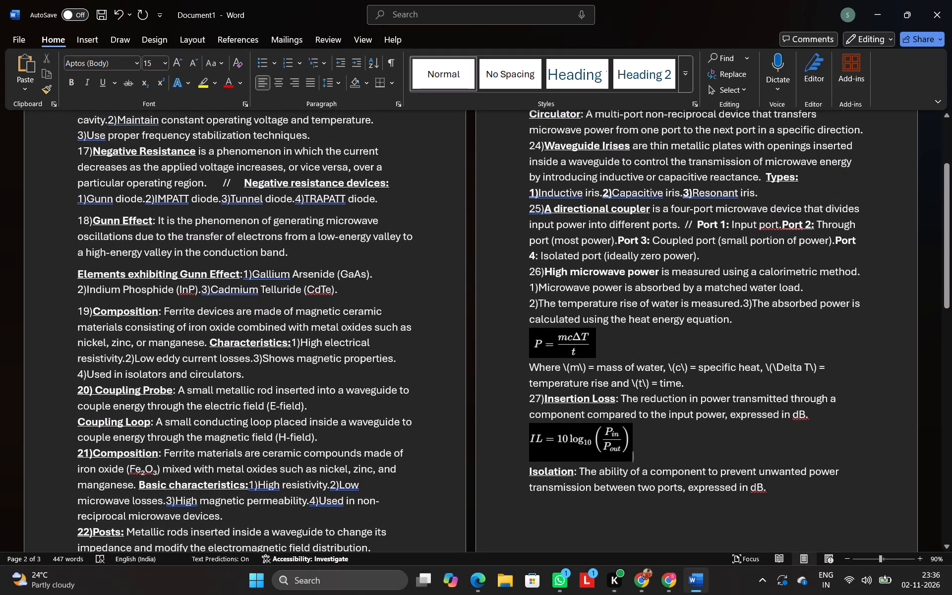
pyautogui.scroll(10, 699, 460)
pyautogui.scroll(-7, 699, 460)
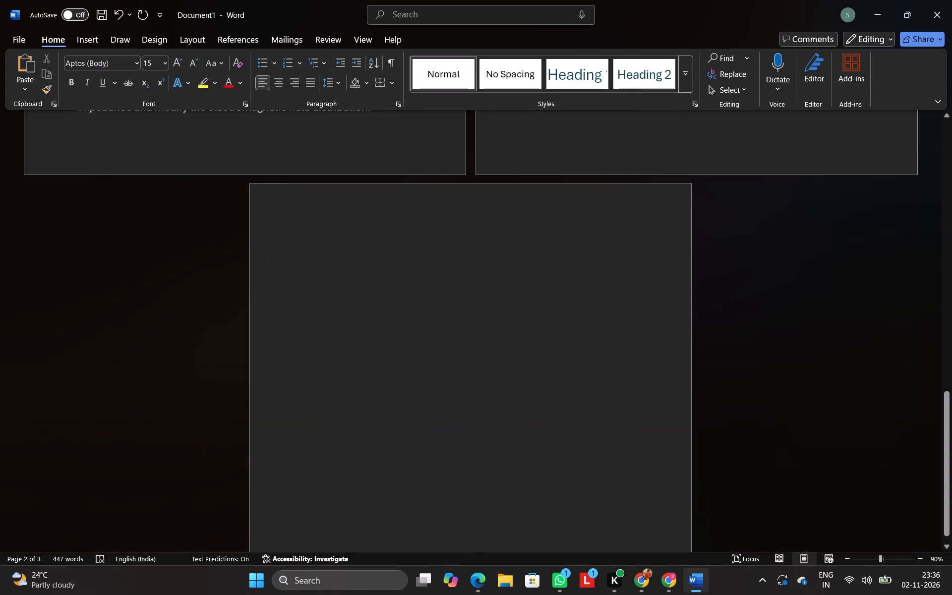
pyautogui.scroll(-1, 699, 460)
pyautogui.scroll(17, 699, 460)
pyautogui.scroll(-2, 699, 460)
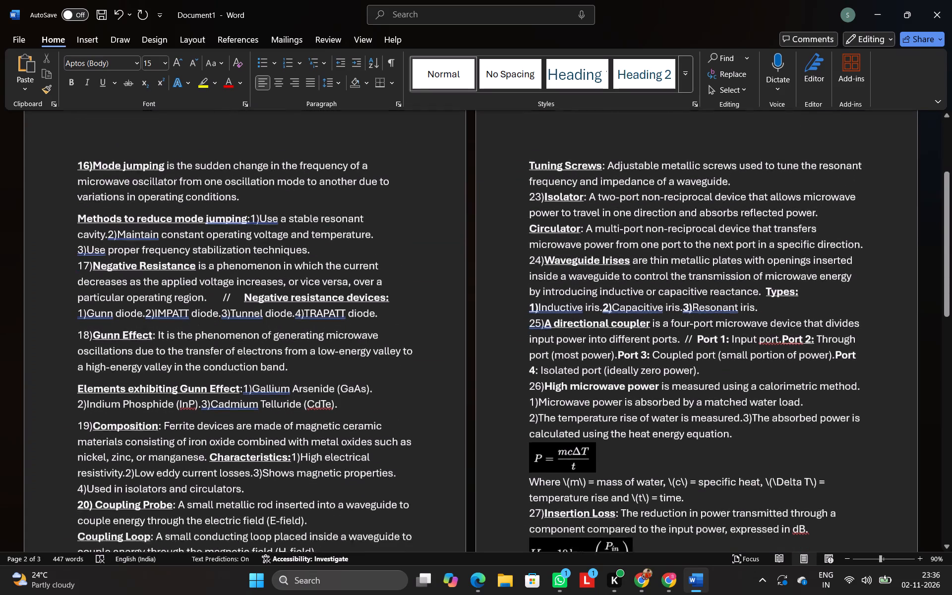
pyautogui.scroll(-16, 699, 460)
pyautogui.scroll(8, 699, 460)
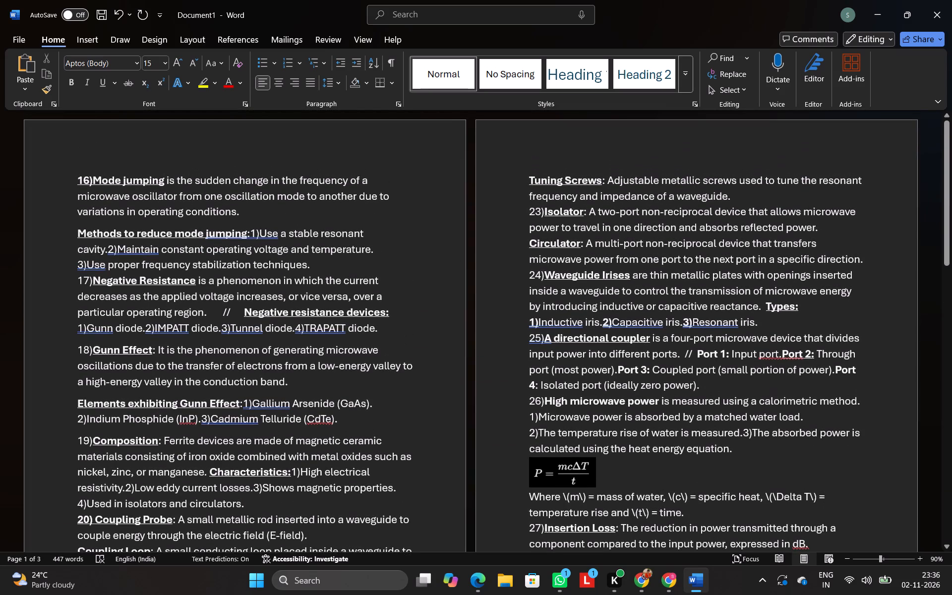
pyautogui.scroll(-4, 699, 460)
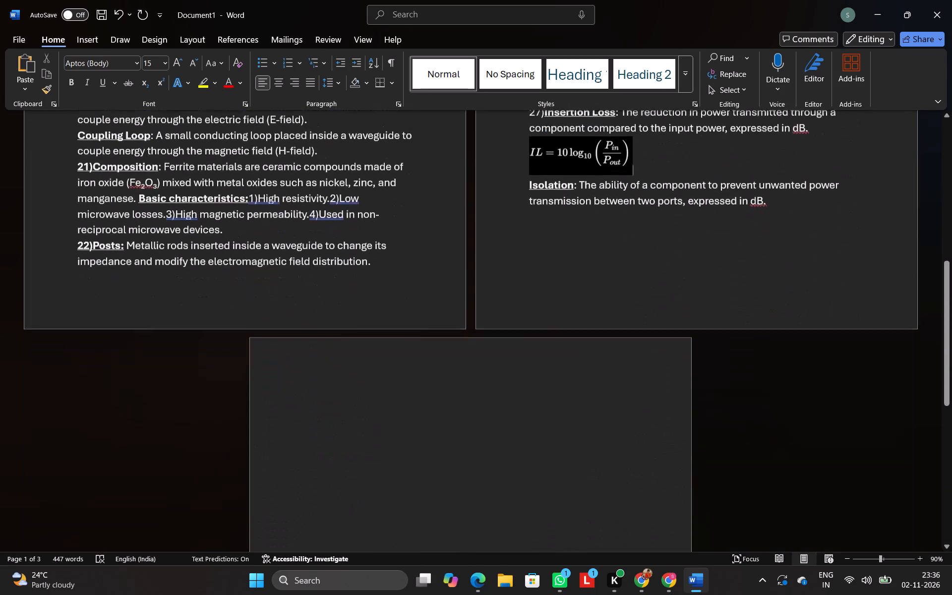
pyautogui.scroll(1, 699, 460)
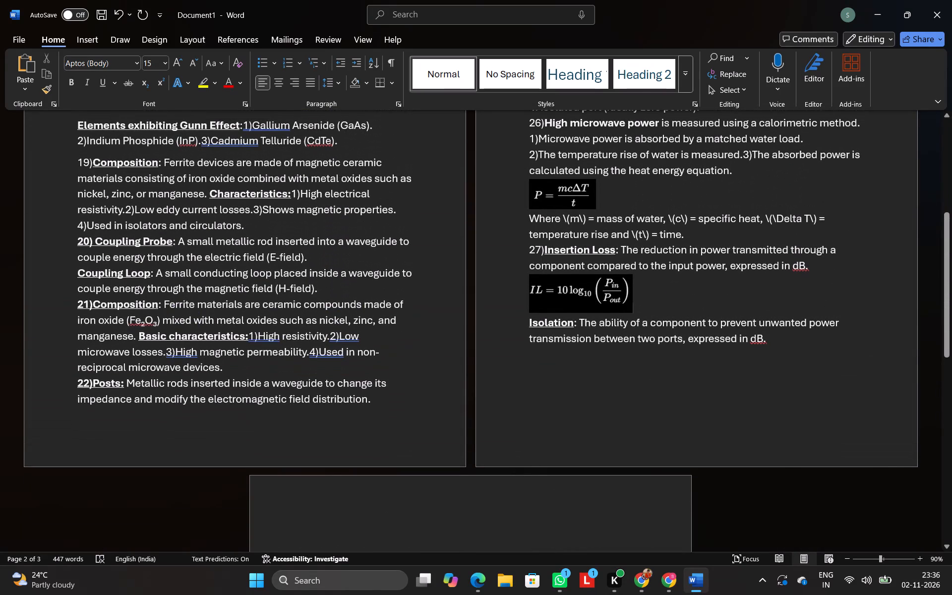
# Add a line break after "expressed in dB." at the end of answer 27's isolation definition.
pyautogui.click(777, 336)
pyautogui.hotkey('shift', 'Return')
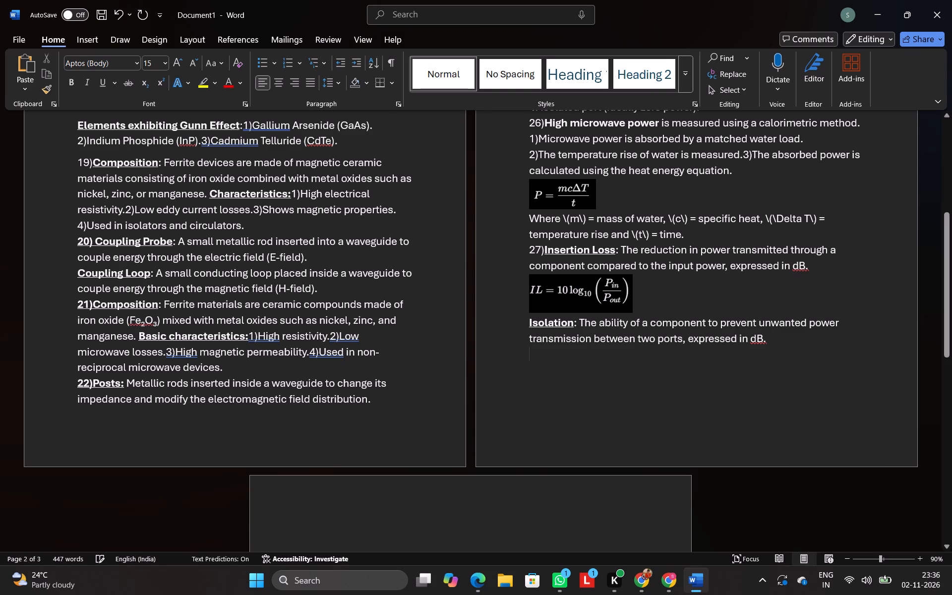
pyautogui.scroll(1, 687, 299)
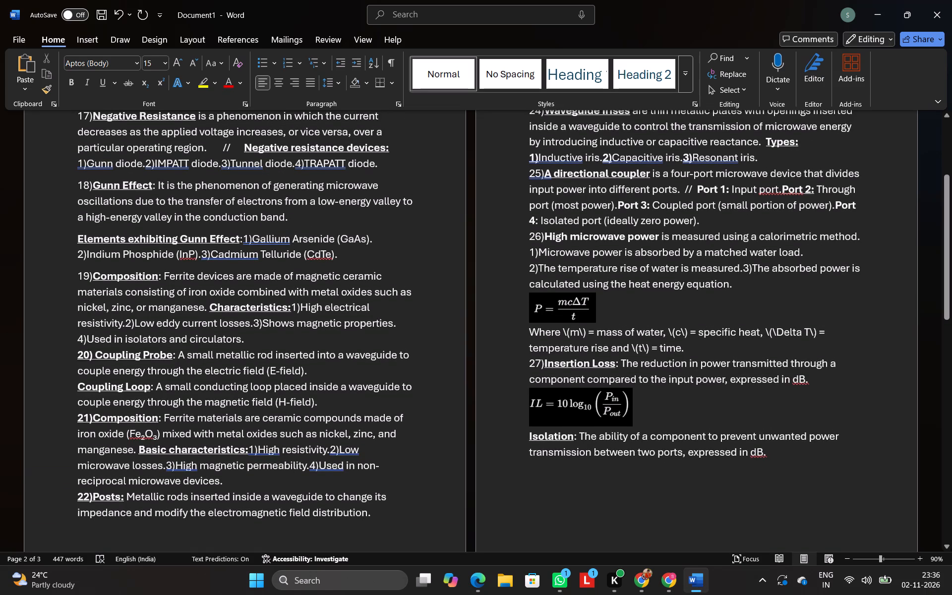
pyautogui.scroll(-2, 643, 409)
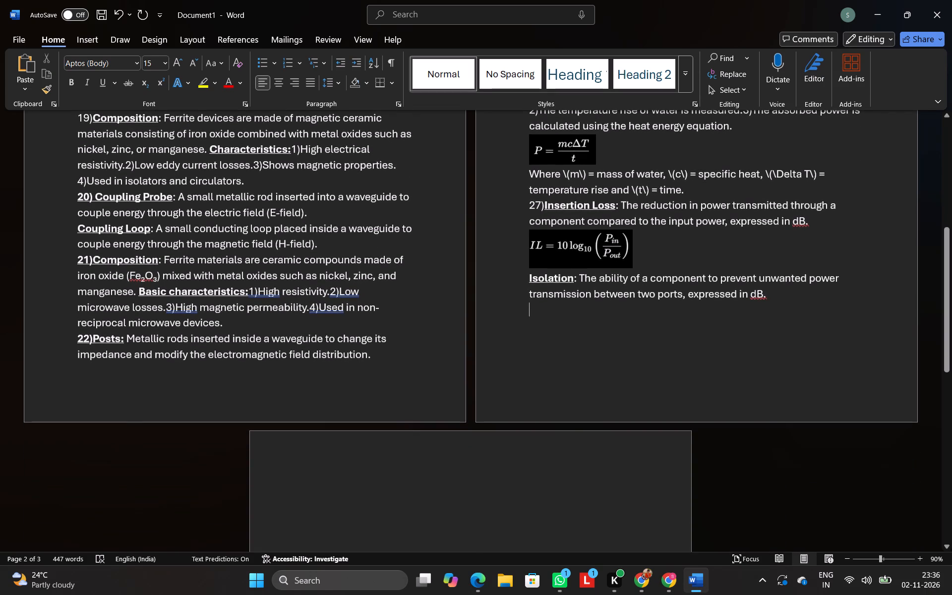
pyautogui.click(692, 575)
pyautogui.scroll(-1, 583, 385)
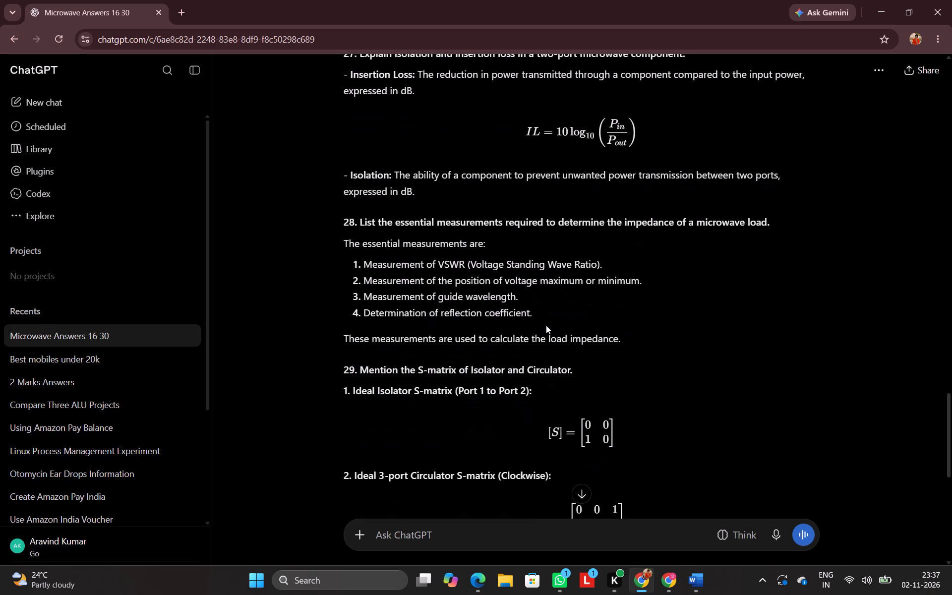
pyautogui.scroll(-5, 550, 371)
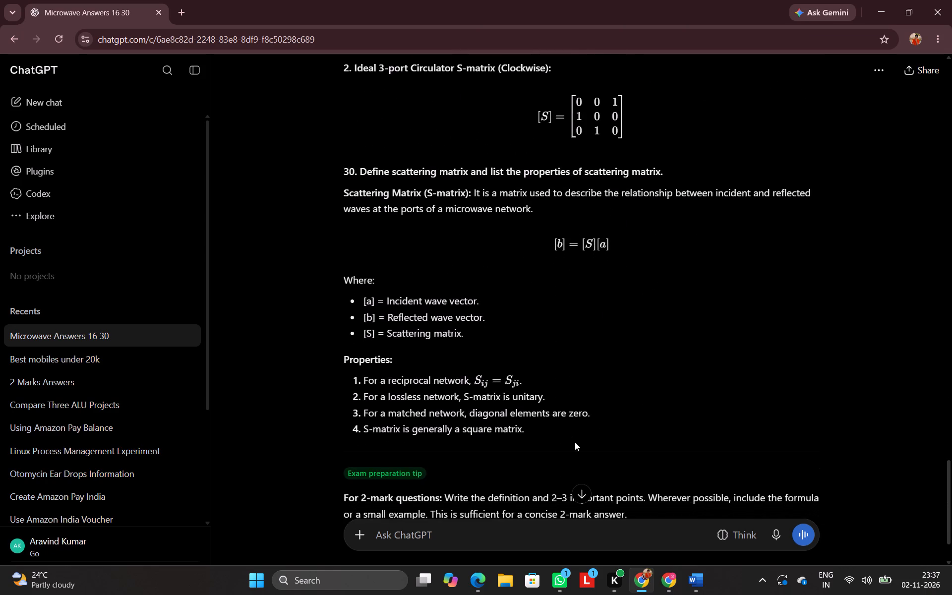
pyautogui.scroll(-10, 576, 444)
pyautogui.scroll(2, 576, 444)
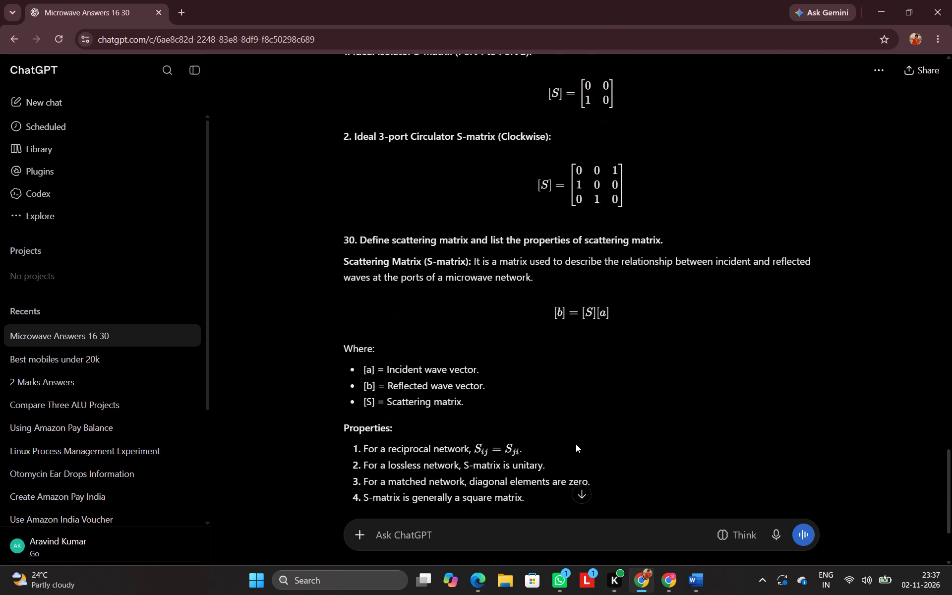
pyautogui.scroll(-3, 576, 444)
pyautogui.scroll(2, 538, 270)
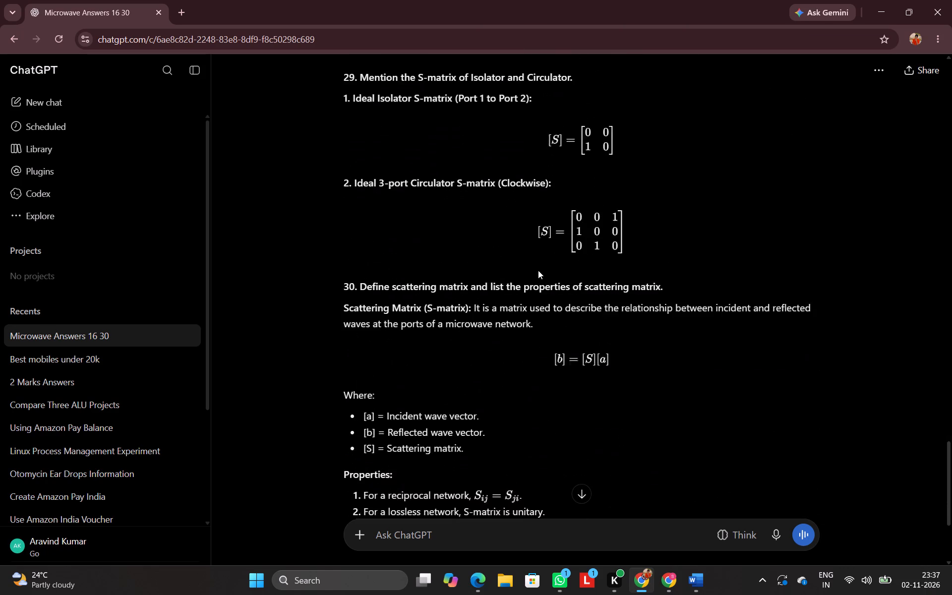
pyautogui.scroll(5, 538, 270)
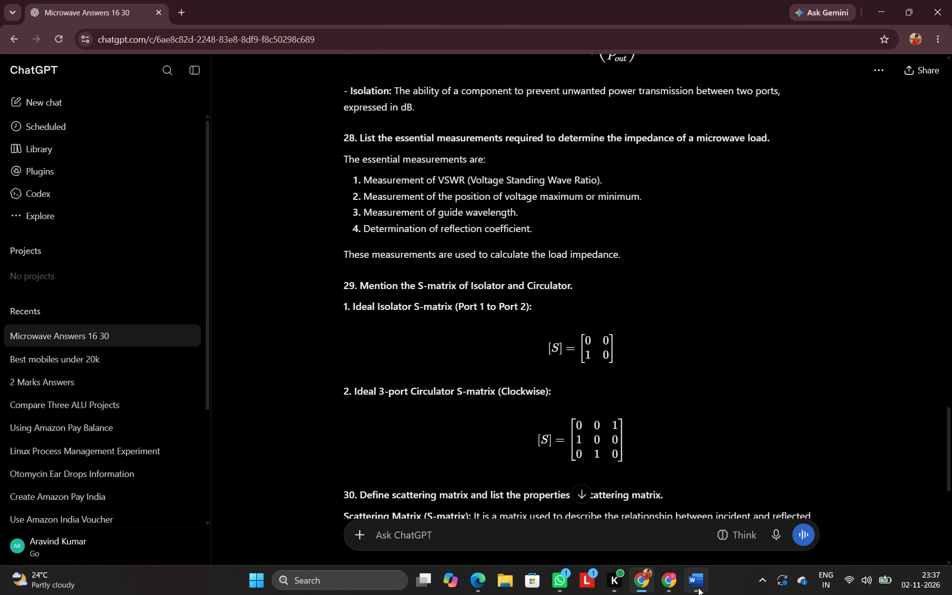
# Switch to the Word document and start a new answer line numbered "28)" below the isolation definition.
pyautogui.click(698, 588)
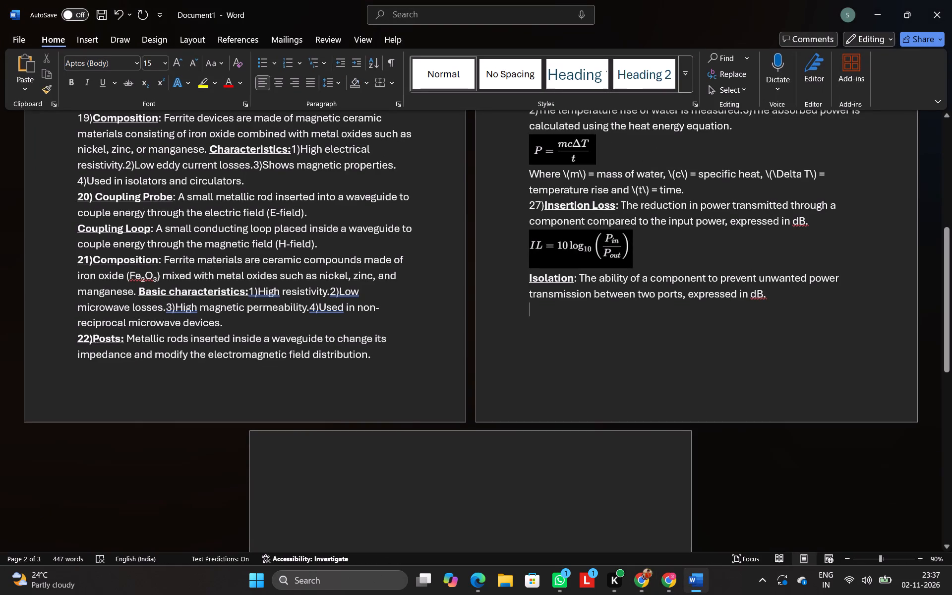
pyautogui.press('2')
pyautogui.press('8')
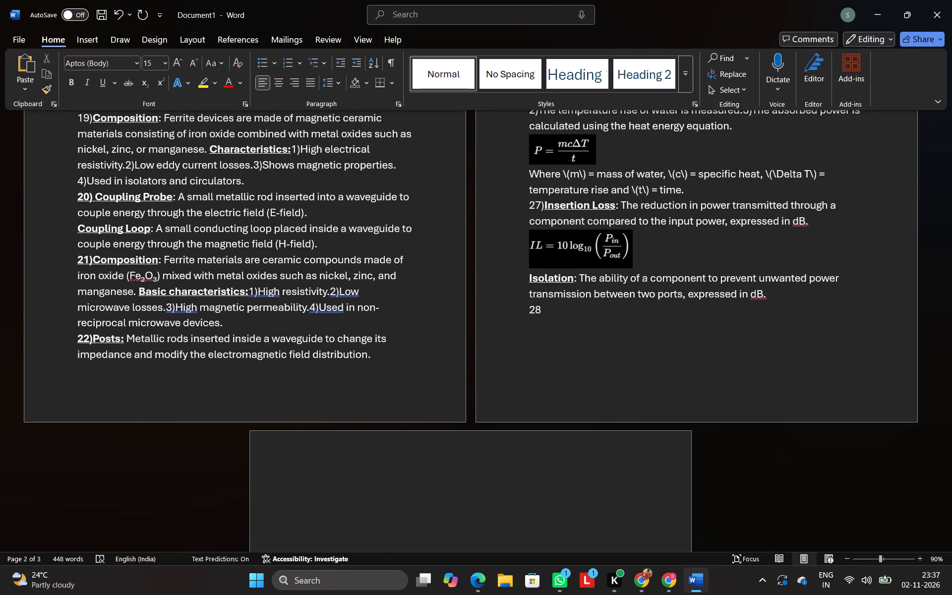
pyautogui.hotkey('shift', ')')
# Copy answer 28's text on the essential impedance measurements from ChatGPT and paste it after "28)" in the Word document.
pyautogui.click(702, 577)
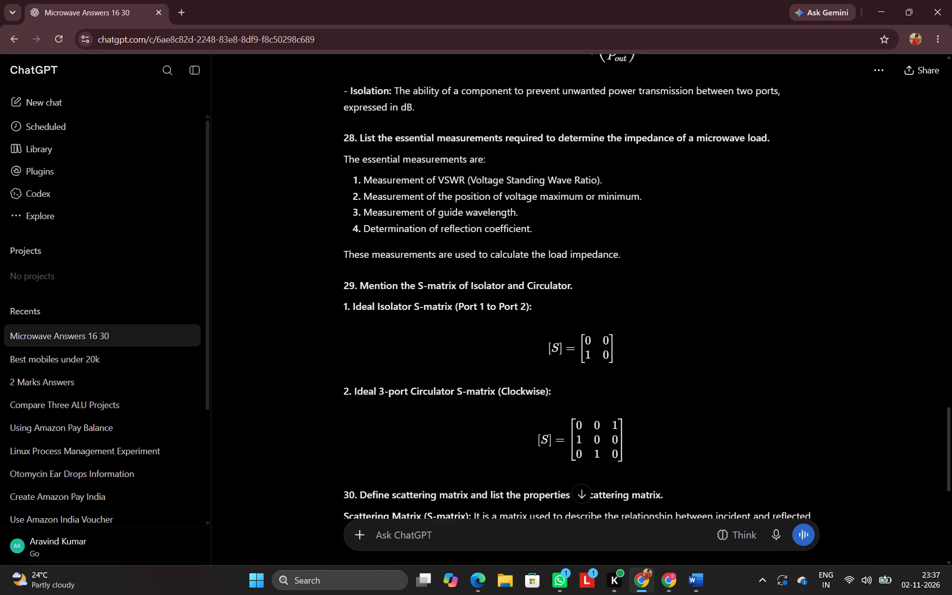
pyautogui.moveTo(347, 156); pyautogui.dragTo(618, 252)
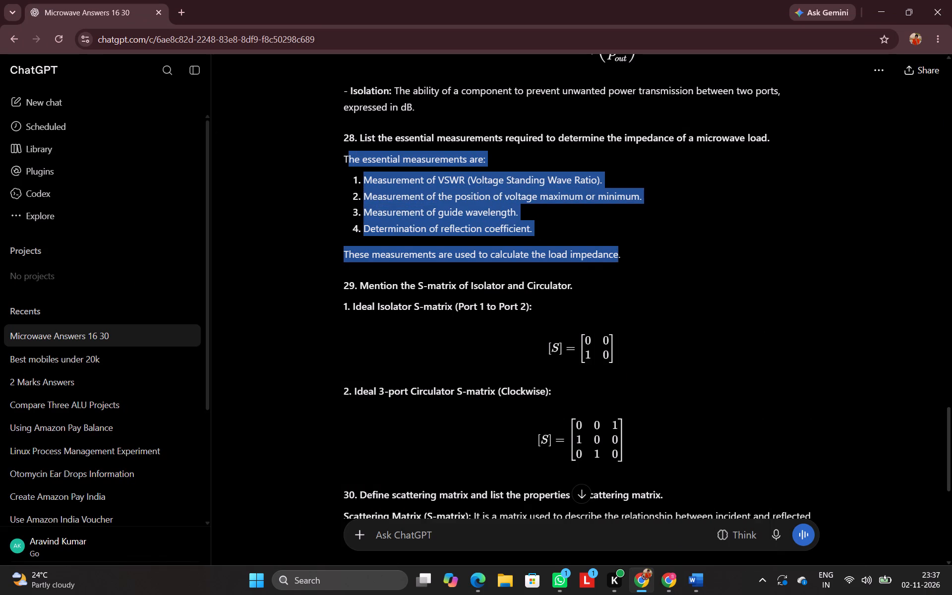
pyautogui.moveTo(618, 252); pyautogui.dragTo(619, 252)
pyautogui.hotkey('ctrl', 'c')
pyautogui.click(760, 244)
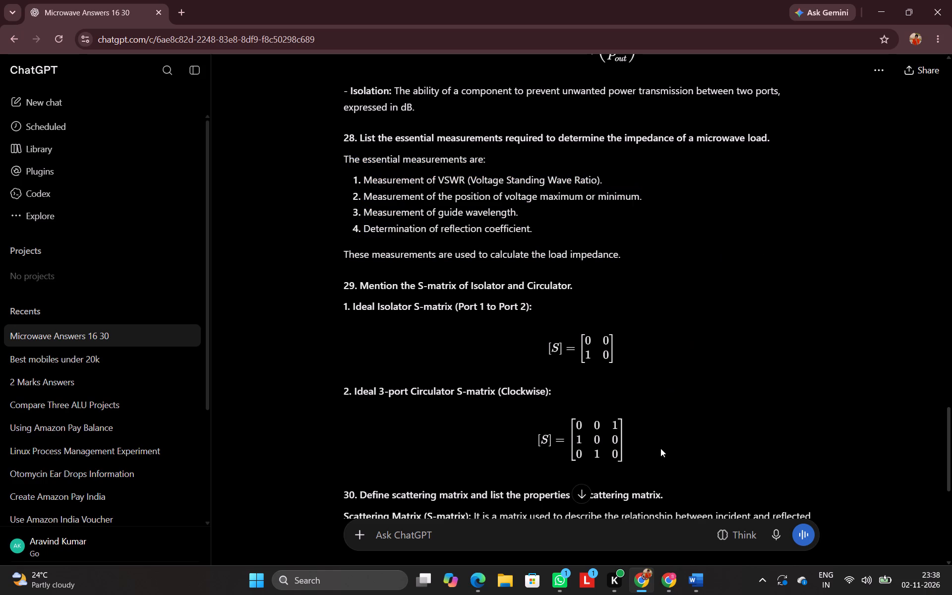
pyautogui.click(692, 582)
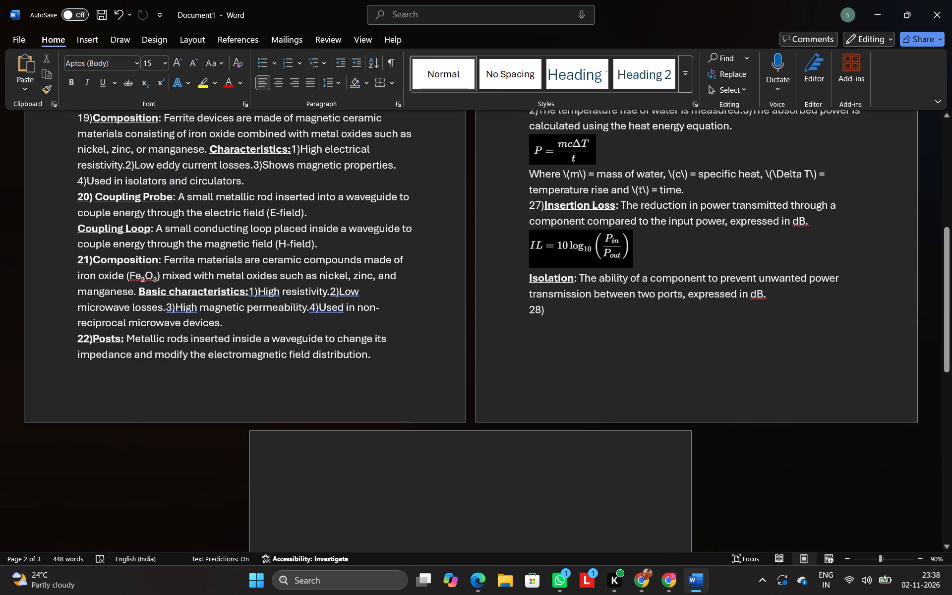
pyautogui.hotkey('ctrl', 'v')
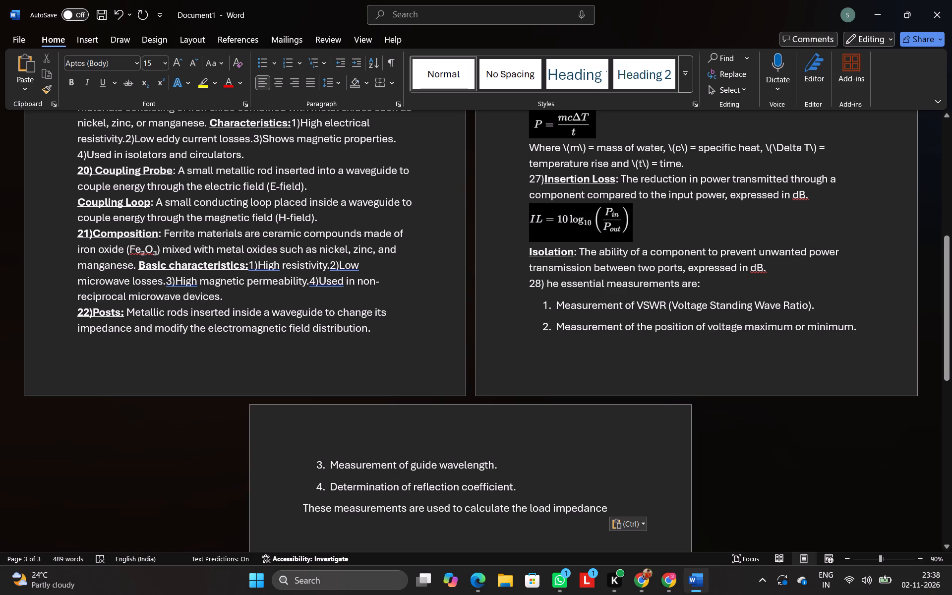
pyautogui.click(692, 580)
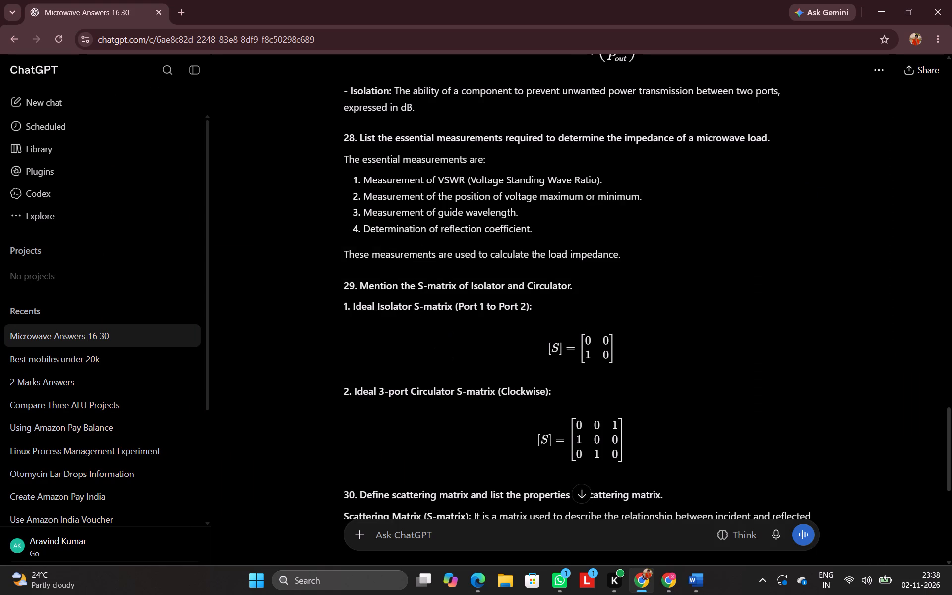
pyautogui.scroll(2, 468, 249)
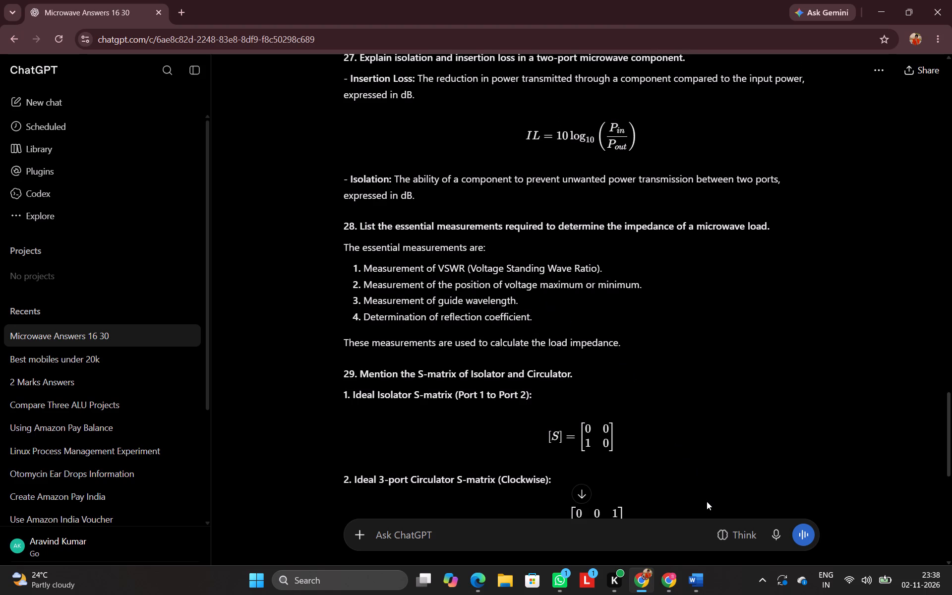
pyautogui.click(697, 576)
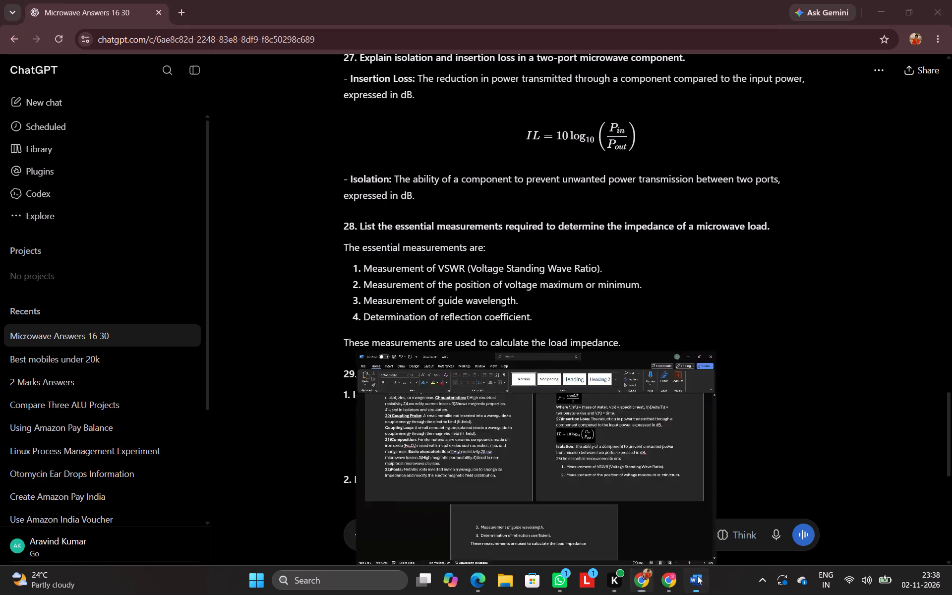
# Make the phrase "he essential measurements are" in answer 28 bold and underlined.
pyautogui.click(544, 283)
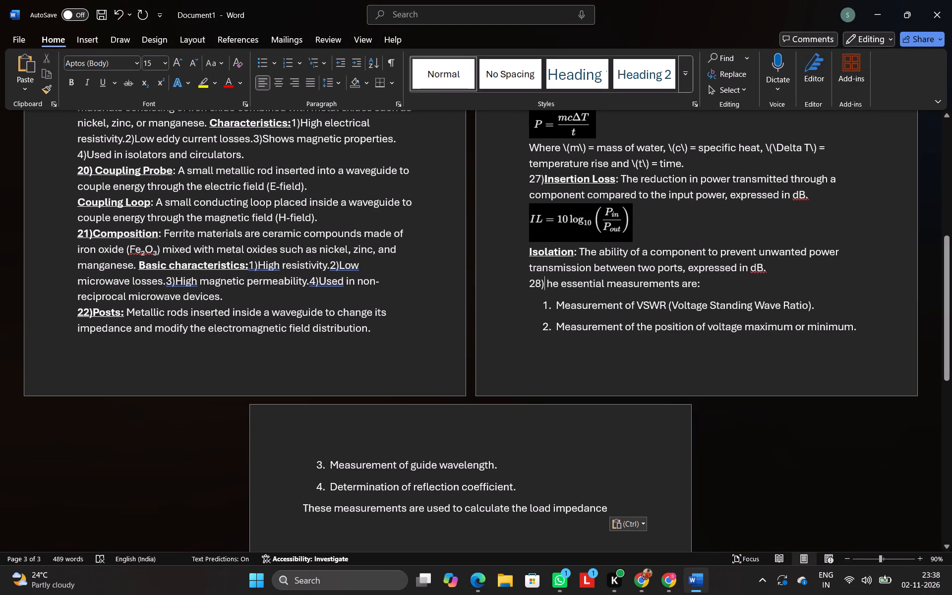
pyautogui.moveTo(544, 283); pyautogui.dragTo(695, 278)
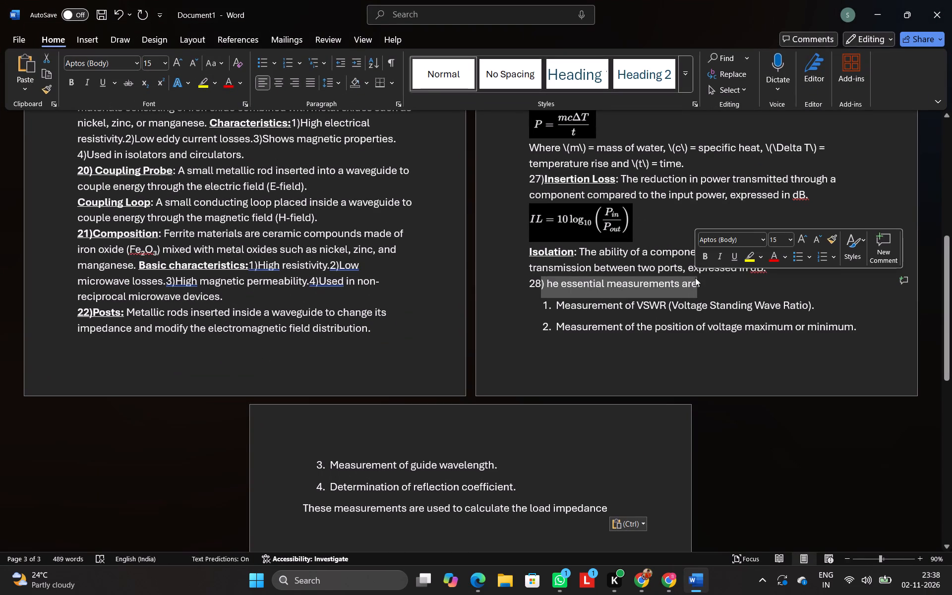
pyautogui.click(707, 258)
pyautogui.click(729, 258)
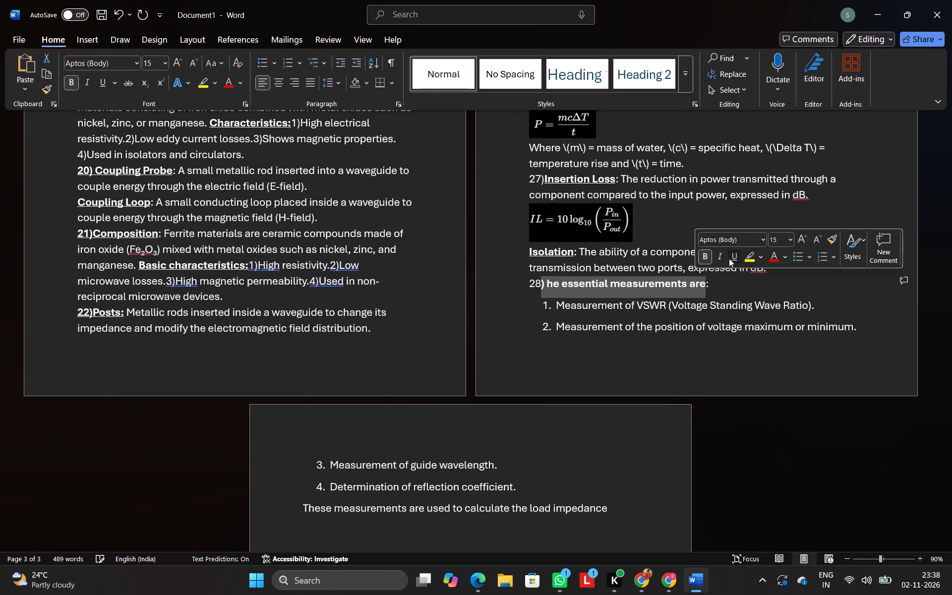
pyautogui.click(603, 354)
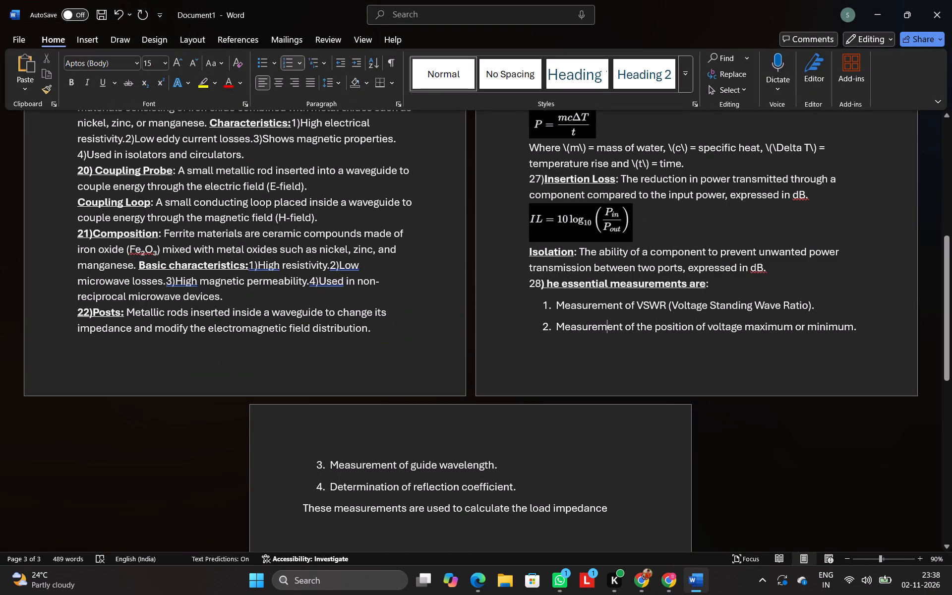
# Run answer 28's VSWR and voltage maximum or minimum list items inline after the heading, numbered "1)" and "2)".
pyautogui.click(558, 307)
pyautogui.press('BackSpace')
pyautogui.press('BackSpace')
pyautogui.press('BackSpace')
pyautogui.press('1')
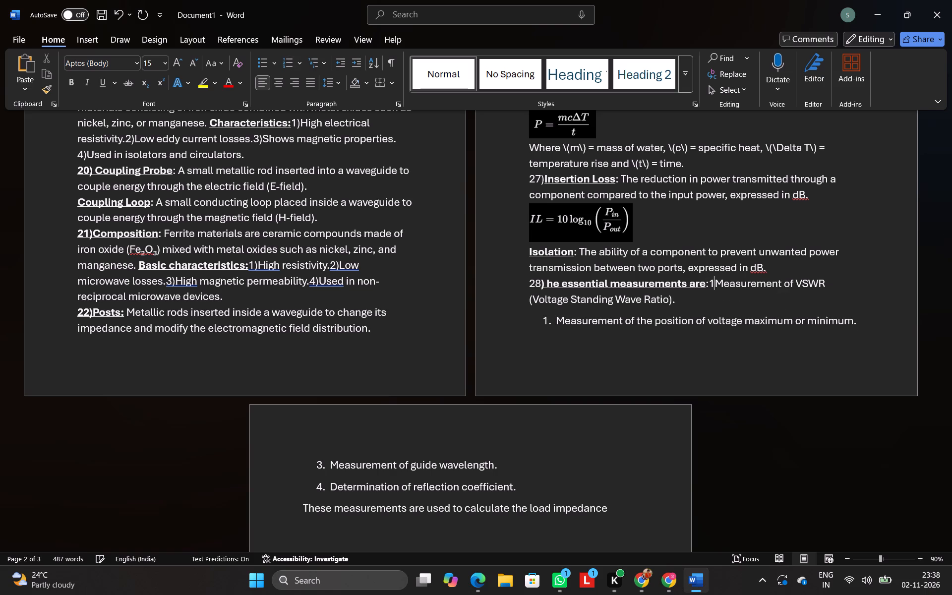
pyautogui.hotkey('shift', ')')
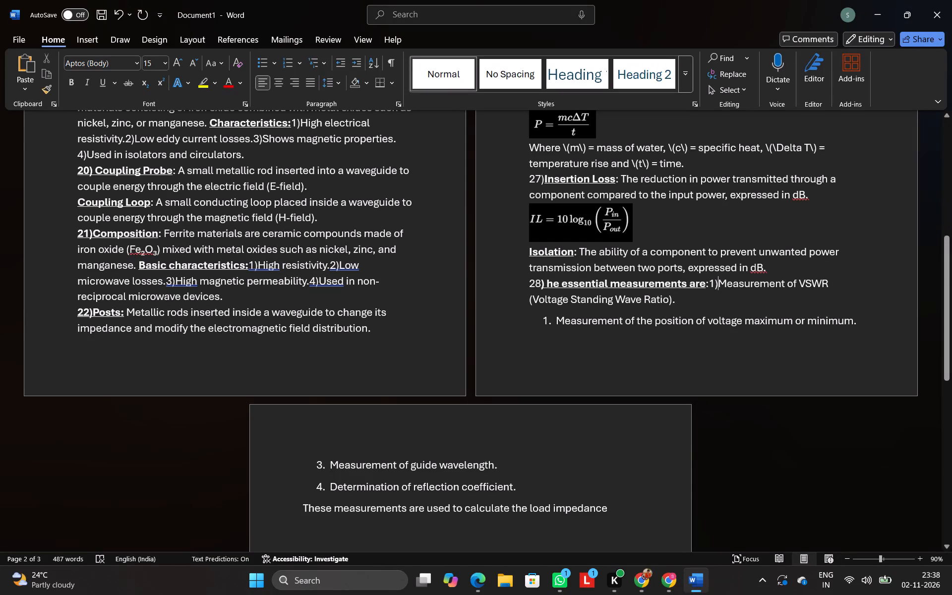
pyautogui.click(554, 317)
pyautogui.press('BackSpace')
pyautogui.press('BackSpace')
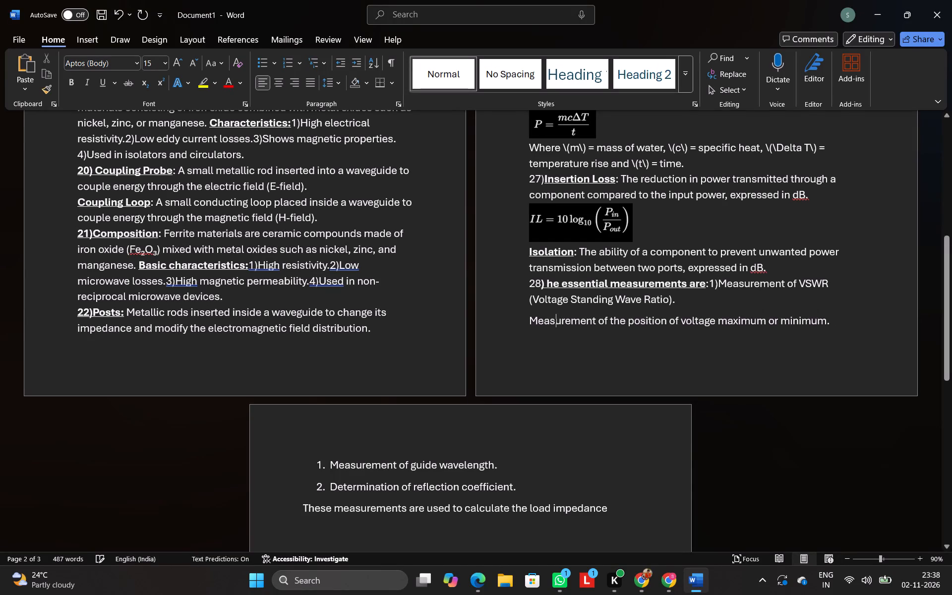
pyautogui.press('BackSpace')
pyautogui.press('2')
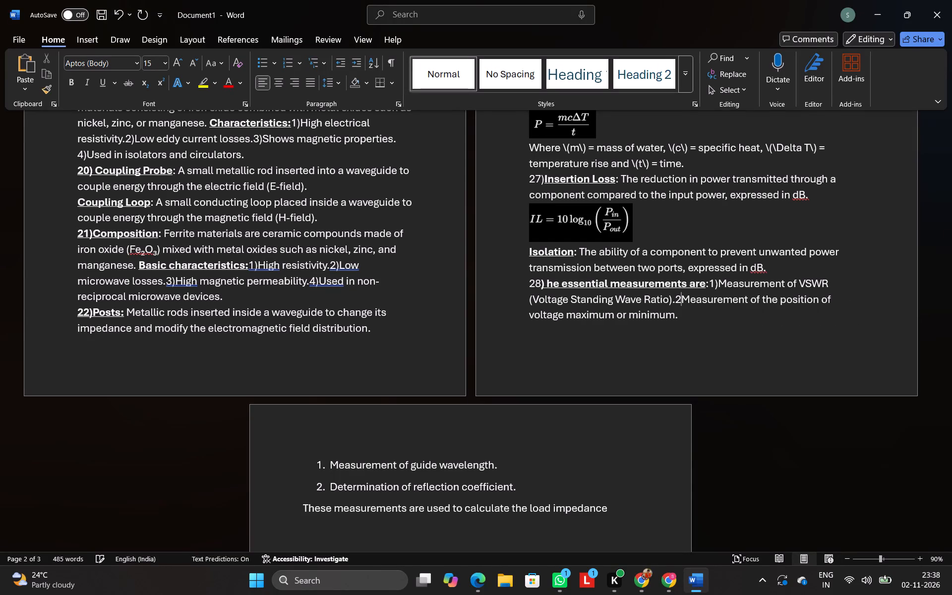
pyautogui.hotkey('shift', ')')
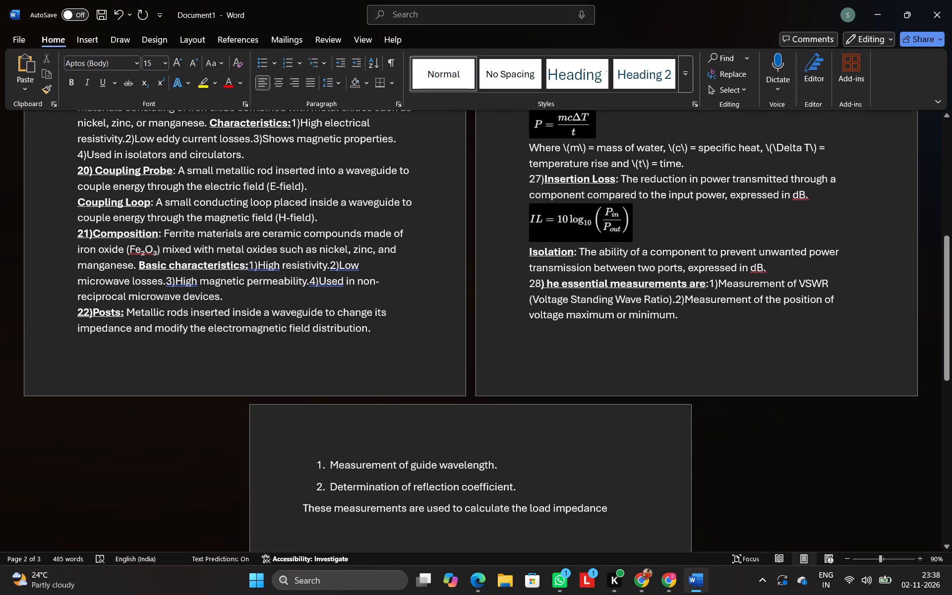
# Run the guide wavelength and reflection coefficient items inline in the same paragraph of answer 28, numbered "3)" and "4)".
pyautogui.click(330, 468)
pyautogui.press('BackSpace')
pyautogui.press('BackSpace')
pyautogui.press('BackSpace')
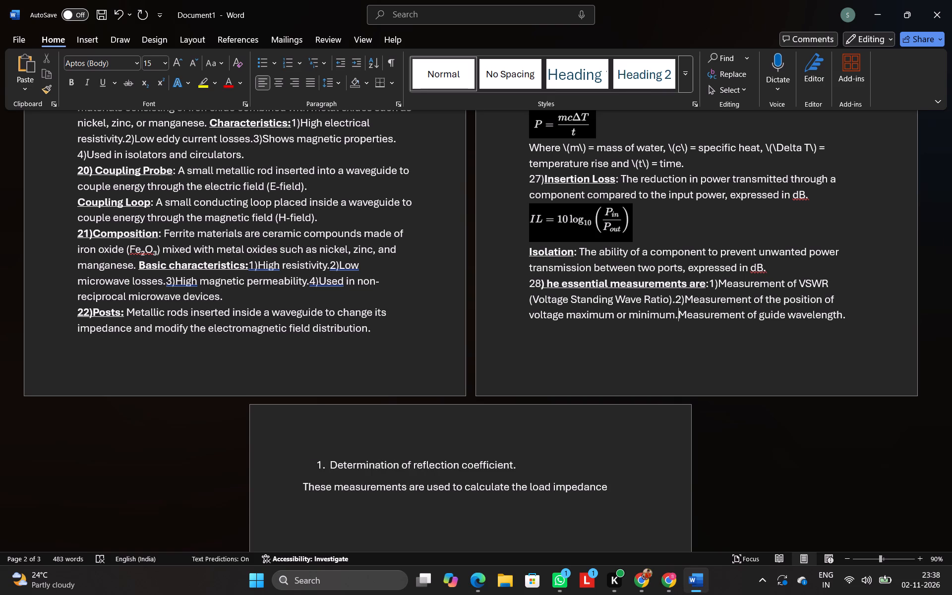
pyautogui.press('3')
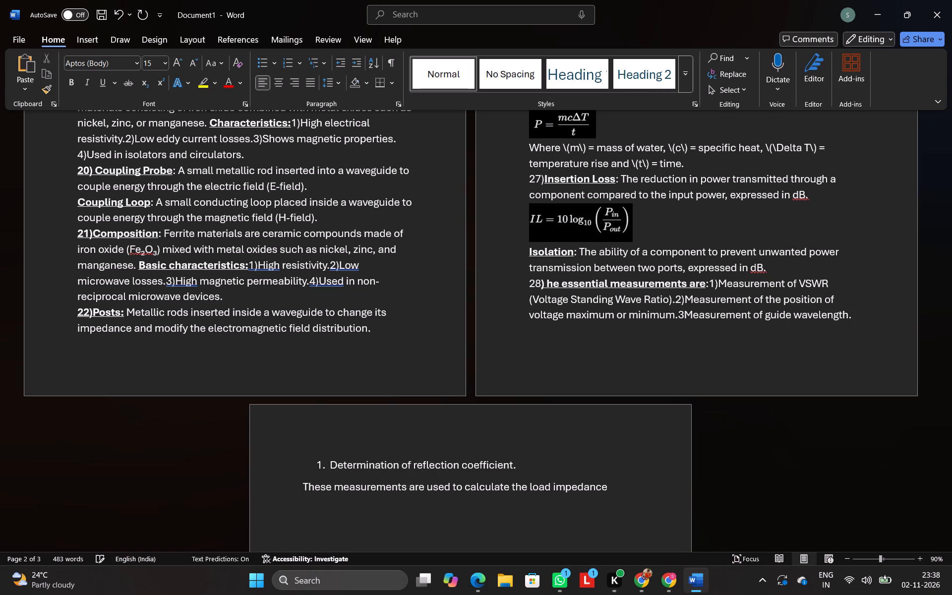
pyautogui.hotkey('shift', ')')
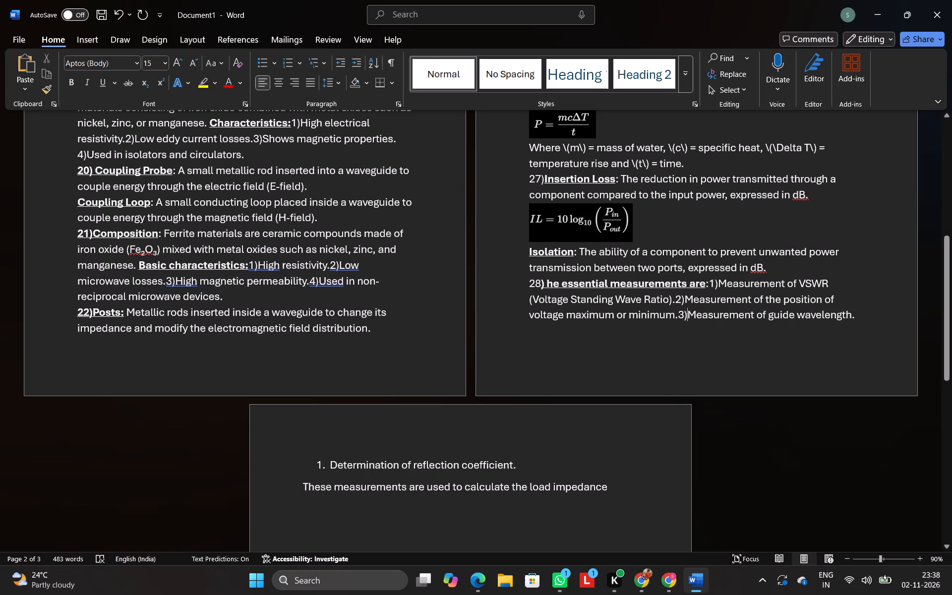
pyautogui.click(331, 468)
pyautogui.press('BackSpace')
pyautogui.press('BackSpace')
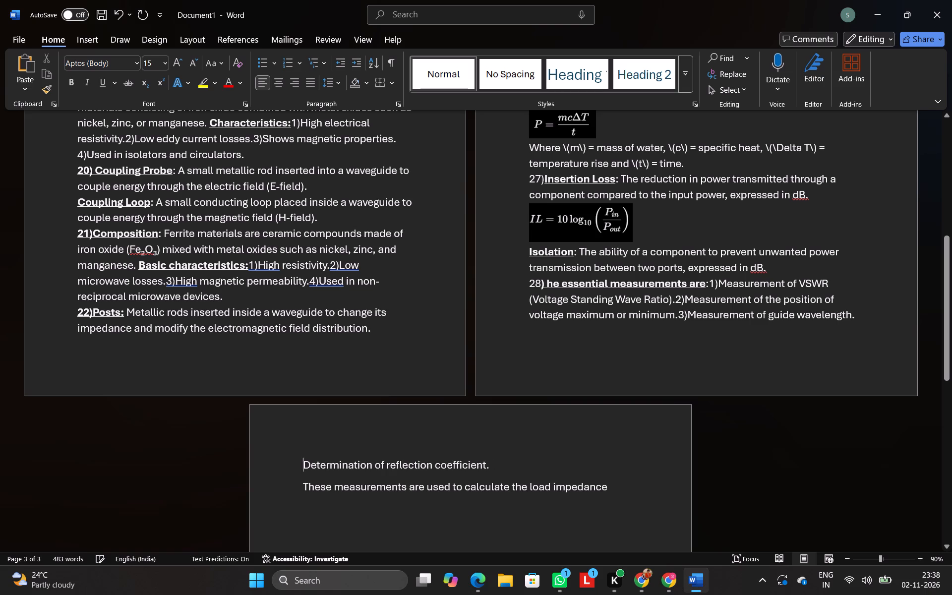
pyautogui.press('BackSpace')
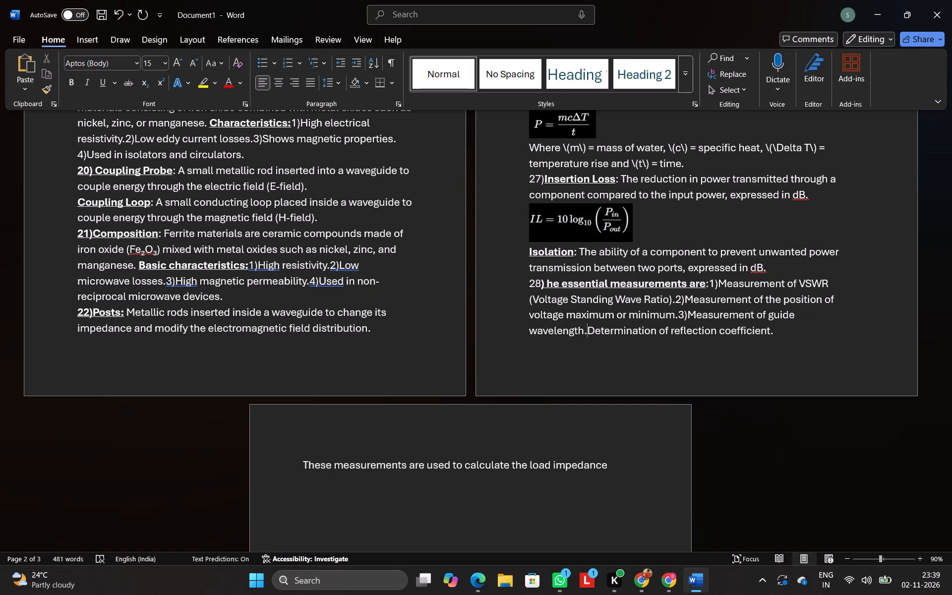
pyautogui.press('4')
pyautogui.hotkey('shift', ')')
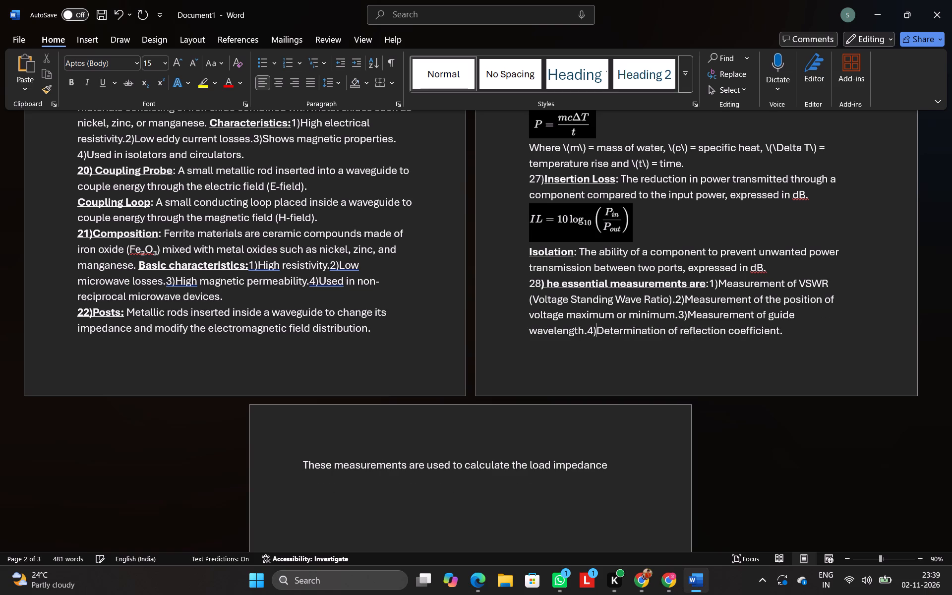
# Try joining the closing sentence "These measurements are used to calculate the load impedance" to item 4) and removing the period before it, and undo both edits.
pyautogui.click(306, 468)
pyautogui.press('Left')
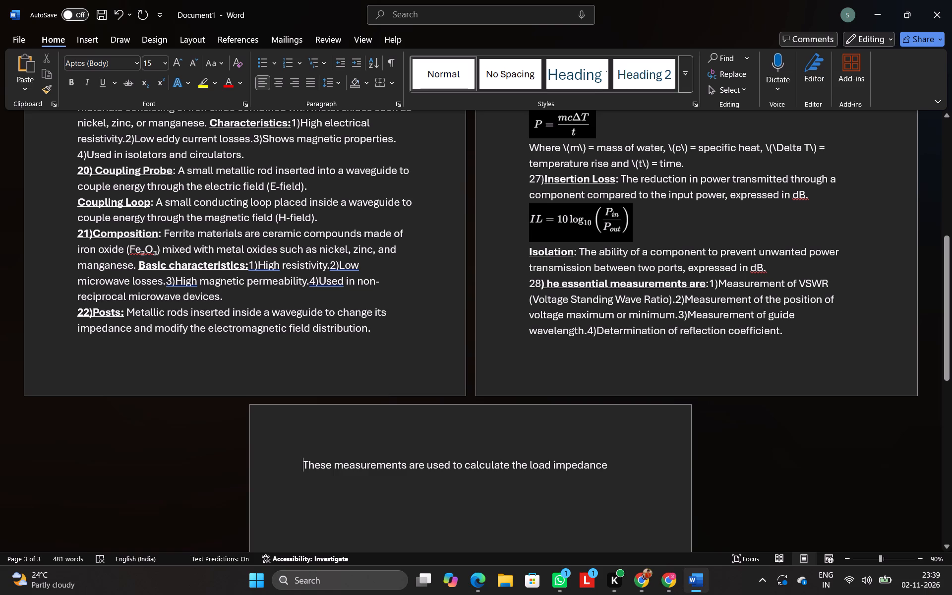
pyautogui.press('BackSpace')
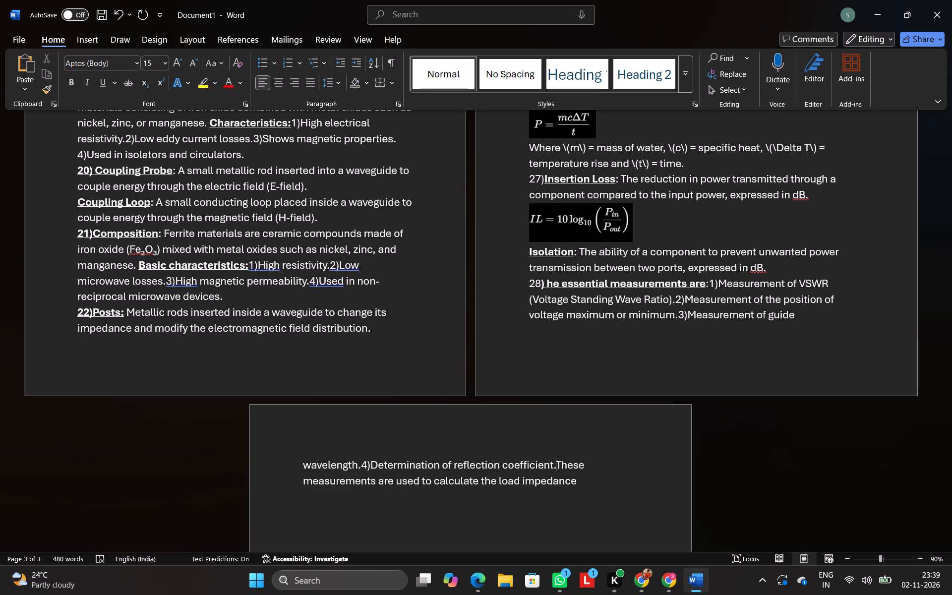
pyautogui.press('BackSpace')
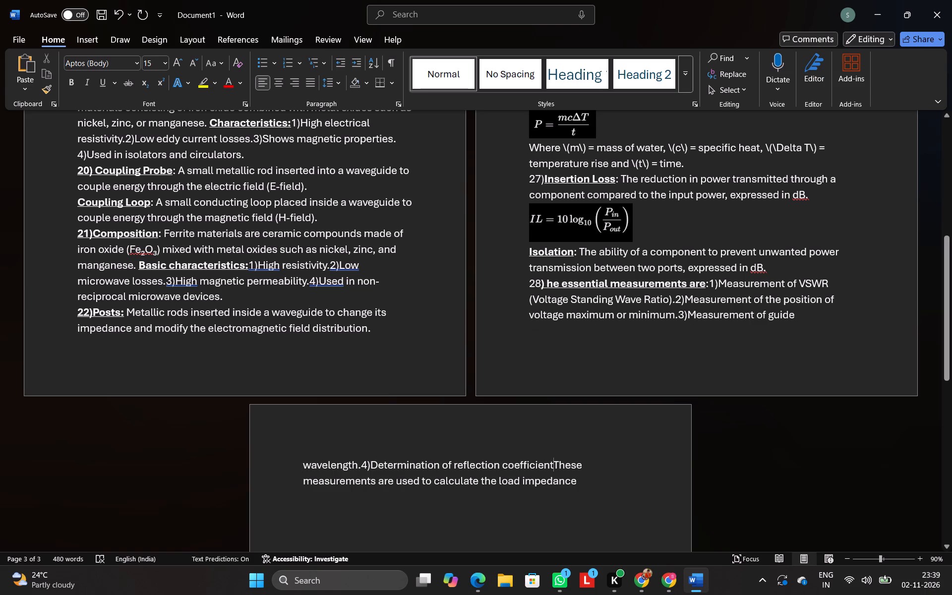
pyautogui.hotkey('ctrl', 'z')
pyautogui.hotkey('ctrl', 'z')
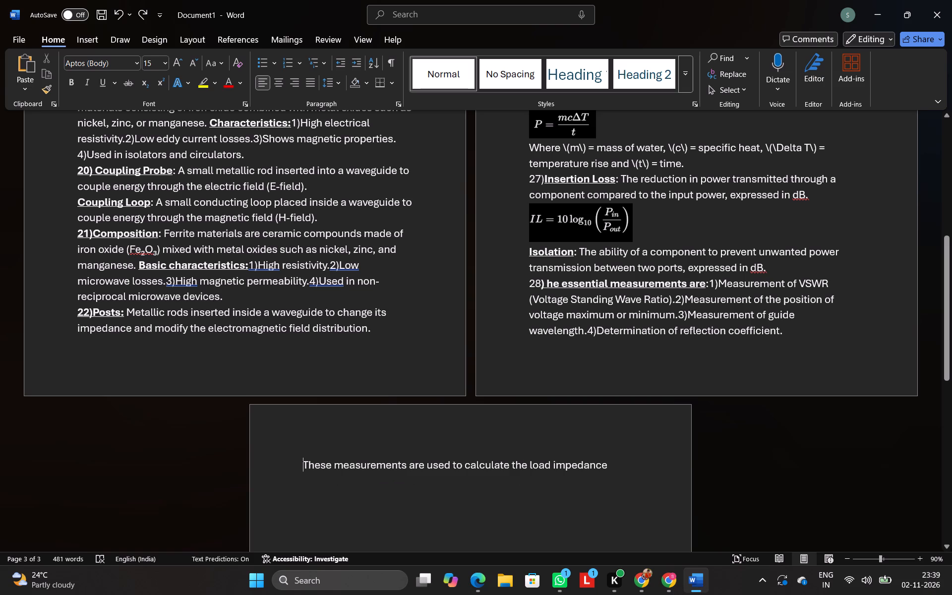
# Copy the sentence "These measurements are used to calculate the load impedance" and delete it from the third page.
pyautogui.moveTo(304, 470); pyautogui.dragTo(309, 468)
pyautogui.moveTo(309, 468); pyautogui.dragTo(597, 471)
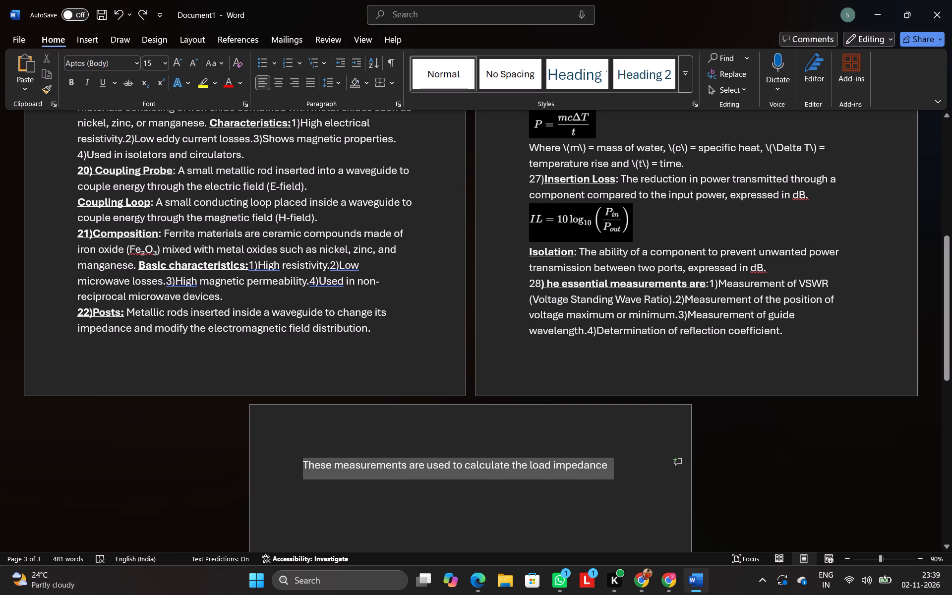
pyautogui.moveTo(597, 471); pyautogui.dragTo(605, 468)
pyautogui.hotkey('ctrl', 'c')
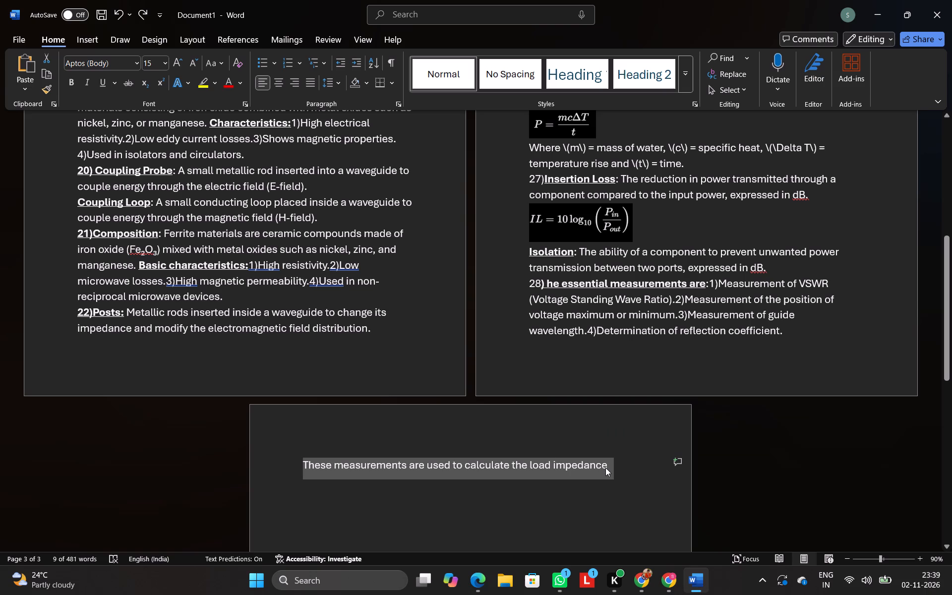
pyautogui.click(655, 489)
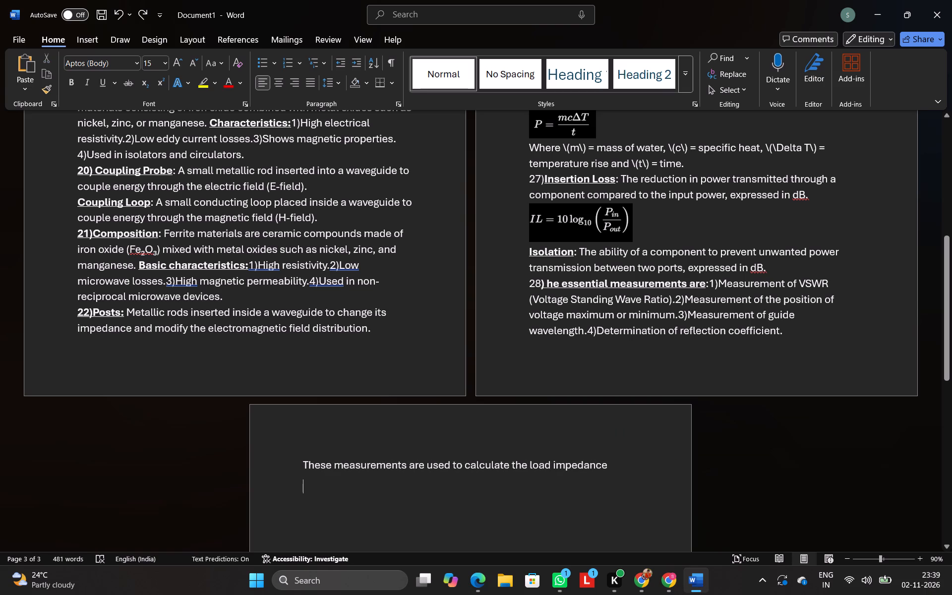
pyautogui.press('BackSpace')
pyautogui.press('BackSpace')
pyautogui.press('BackSpace')
pyautogui.press('BackSpace')
pyautogui.press('BackSpace')
pyautogui.press('BackSpace')
pyautogui.press('BackSpace')
pyautogui.press('BackSpace')
pyautogui.press('BackSpace')
pyautogui.press('BackSpace')
pyautogui.press('BackSpace')
pyautogui.press('BackSpace')
pyautogui.press('BackSpace')
pyautogui.press('BackSpace')
pyautogui.press('BackSpace')
pyautogui.press('BackSpace')
pyautogui.press('BackSpace')
pyautogui.press('BackSpace')
pyautogui.press('BackSpace')
pyautogui.press('BackSpace')
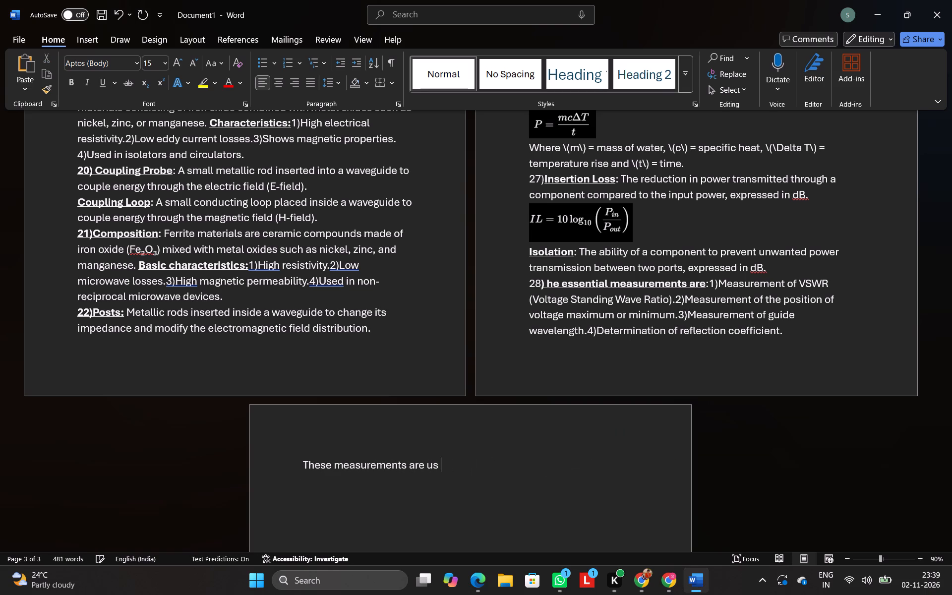
pyautogui.press('BackSpace')
pyautogui.press('BackSpace')
pyautogui.press('BackSpace')
pyautogui.press('BackSpace')
pyautogui.press('BackSpace')
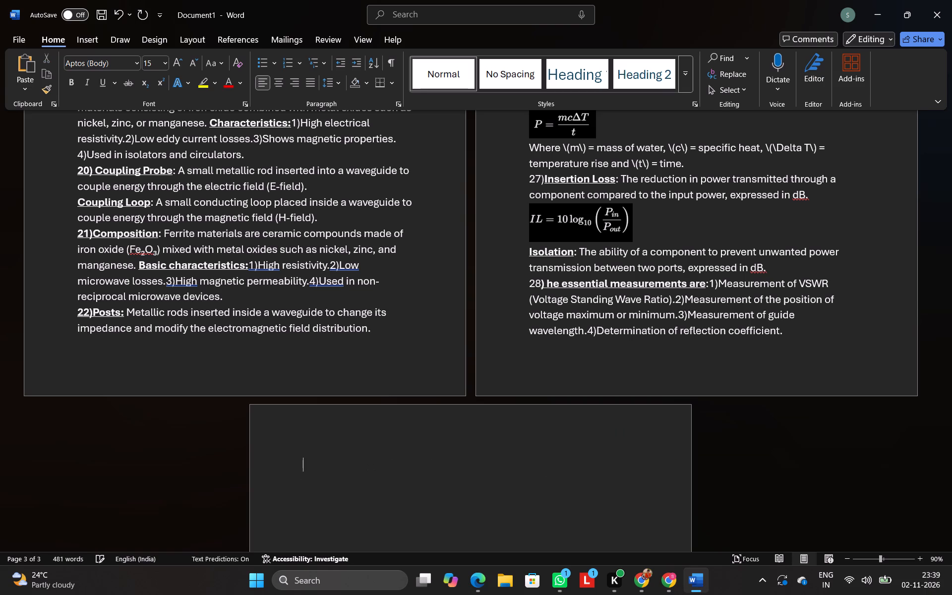
pyautogui.press('BackSpace')
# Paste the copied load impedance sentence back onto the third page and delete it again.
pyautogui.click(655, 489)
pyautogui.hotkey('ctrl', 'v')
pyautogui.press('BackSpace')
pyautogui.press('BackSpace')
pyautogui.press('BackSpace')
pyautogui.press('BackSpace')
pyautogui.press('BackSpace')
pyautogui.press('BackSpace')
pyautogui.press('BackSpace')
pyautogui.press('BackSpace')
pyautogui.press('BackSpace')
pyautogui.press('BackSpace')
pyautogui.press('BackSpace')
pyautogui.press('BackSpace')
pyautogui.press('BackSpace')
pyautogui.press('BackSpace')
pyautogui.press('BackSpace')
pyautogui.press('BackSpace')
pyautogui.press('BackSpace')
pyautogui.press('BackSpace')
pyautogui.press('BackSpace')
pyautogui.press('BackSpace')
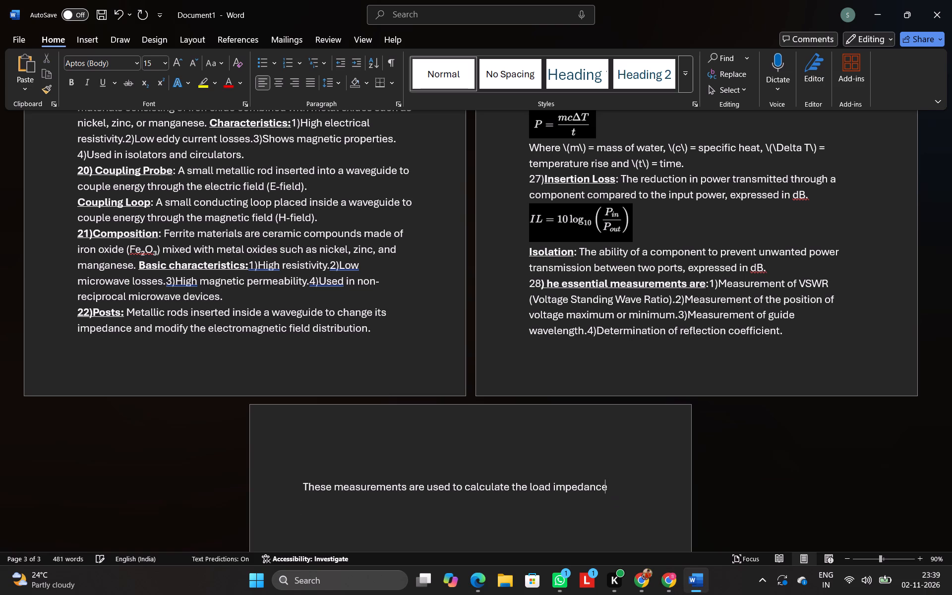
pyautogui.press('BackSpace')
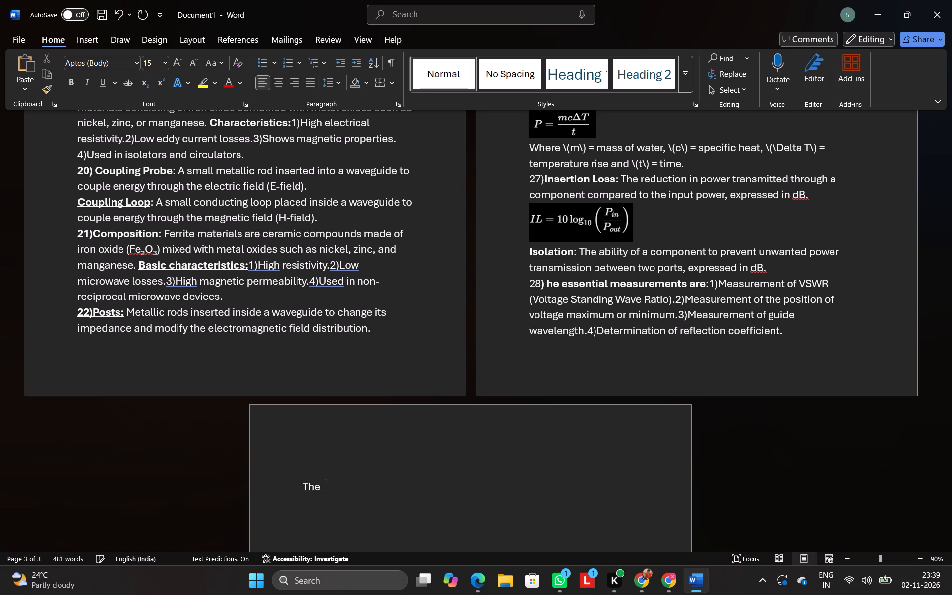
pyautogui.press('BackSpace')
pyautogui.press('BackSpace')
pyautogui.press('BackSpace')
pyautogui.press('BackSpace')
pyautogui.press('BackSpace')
pyautogui.scroll(5, 723, 310)
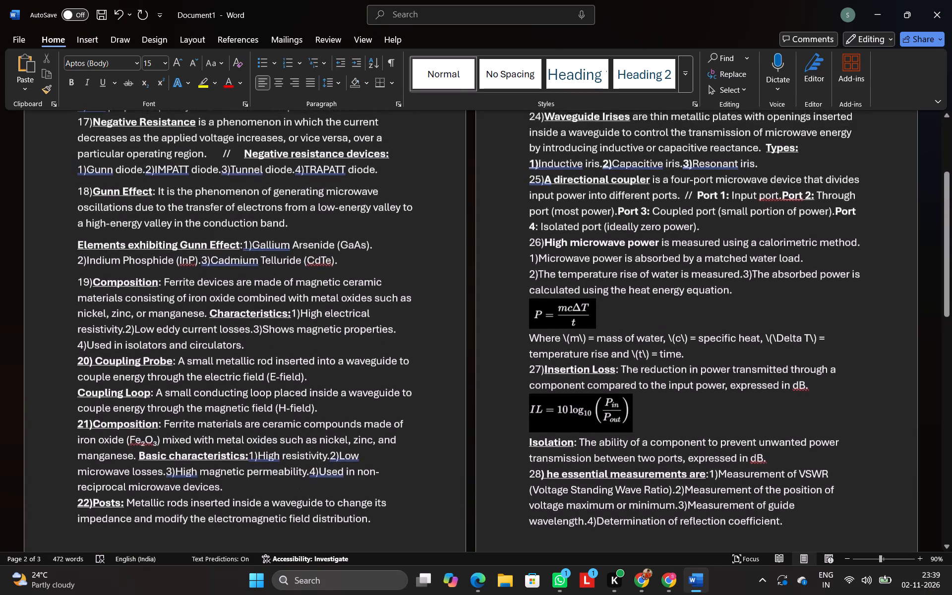
pyautogui.scroll(4, 723, 310)
pyautogui.scroll(-4, 723, 310)
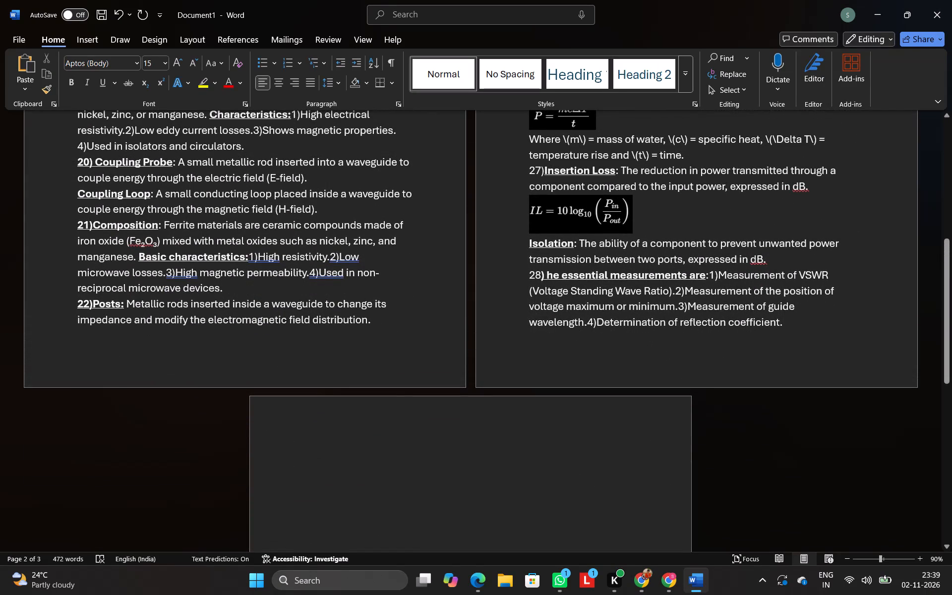
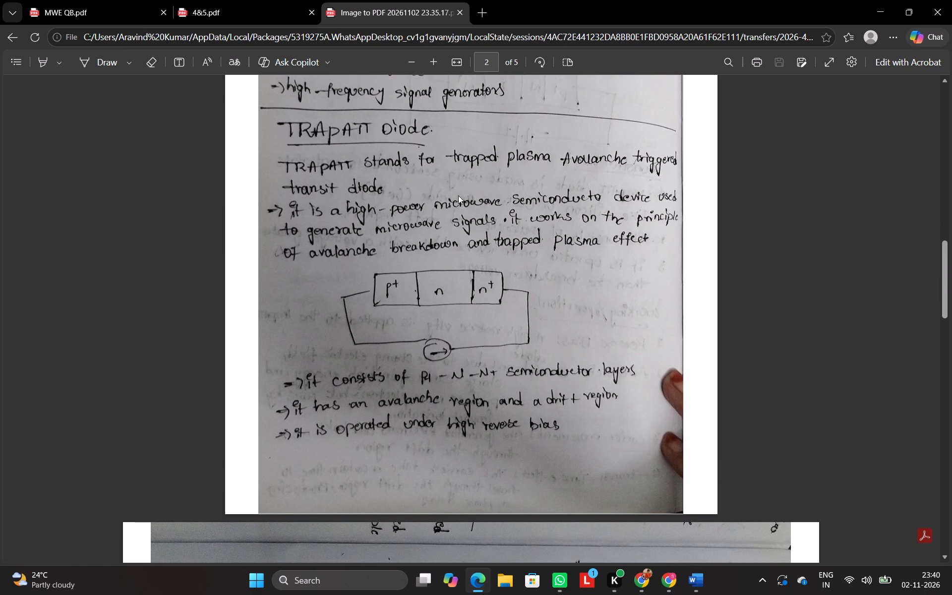
pyautogui.scroll(-4, 458, 195)
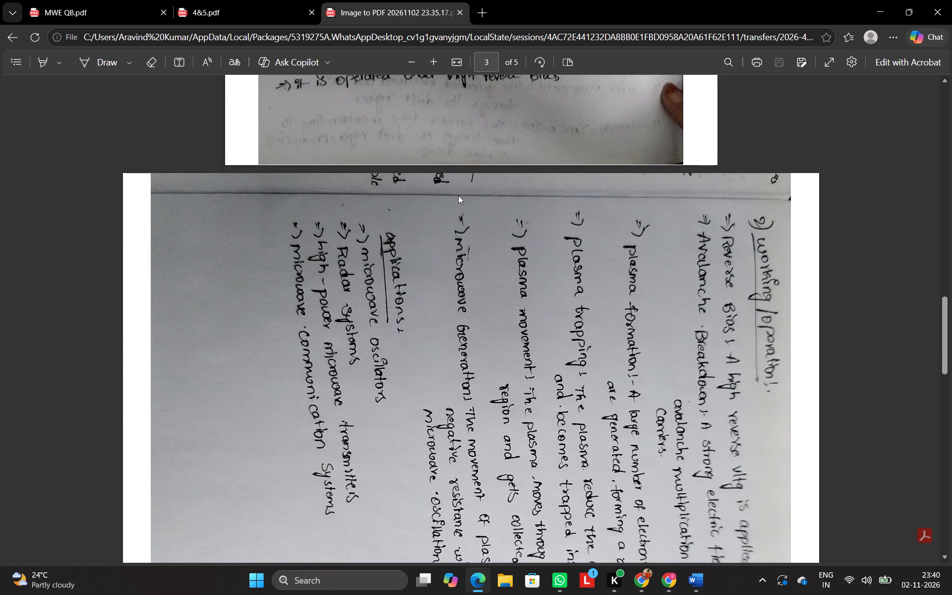
pyautogui.scroll(4, 458, 195)
pyautogui.scroll(-2, 458, 195)
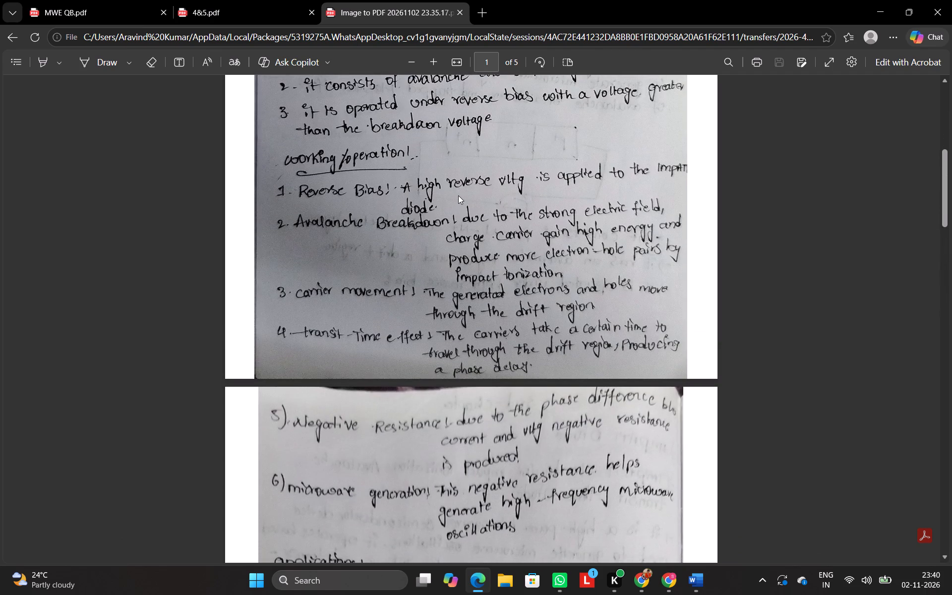
pyautogui.scroll(-6, 458, 195)
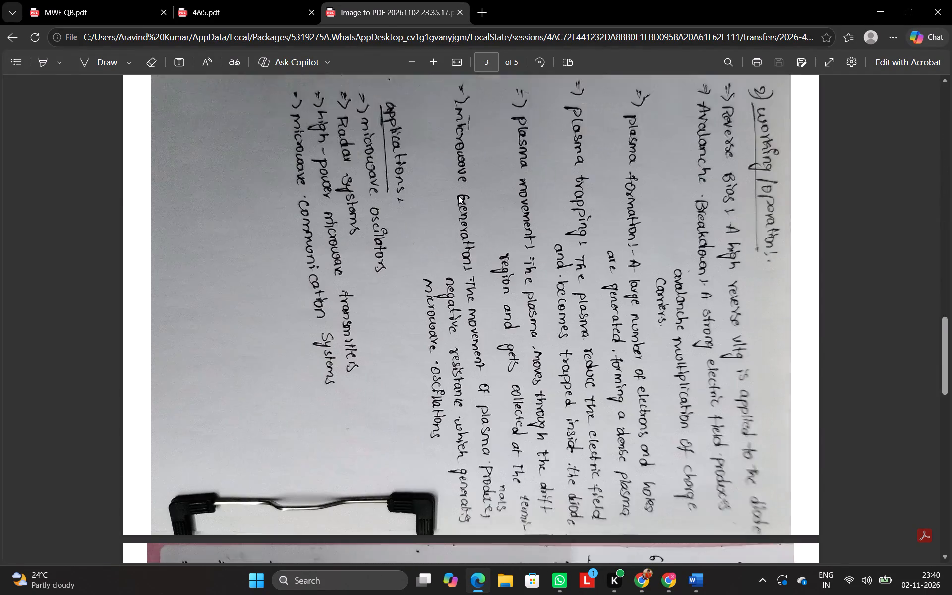
pyautogui.scroll(-17, 458, 195)
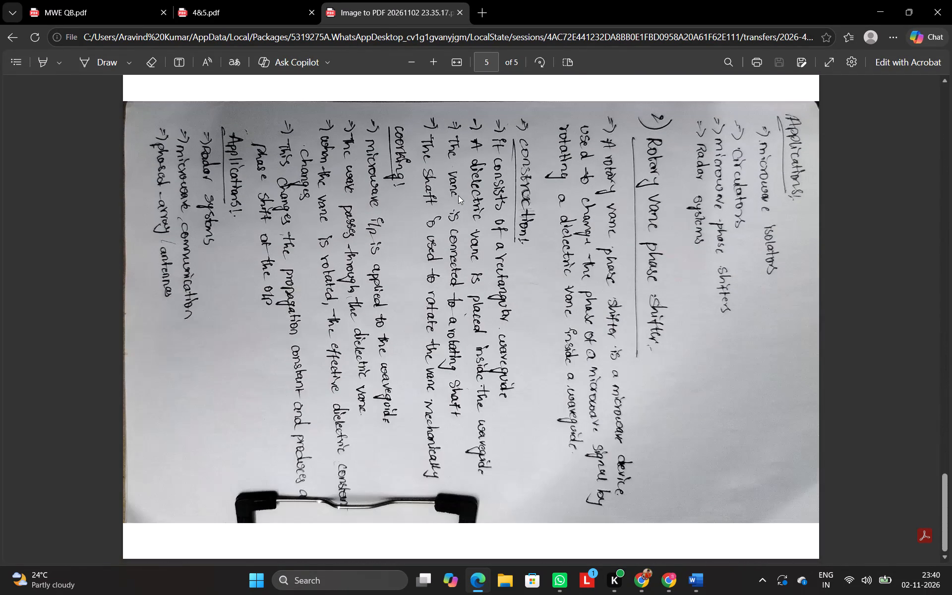
# Examine the handwritten Faraday rotation and rotary vane phase shifter notes on pages 4 and 5 at a reduced size.
pyautogui.scroll(3, 458, 195)
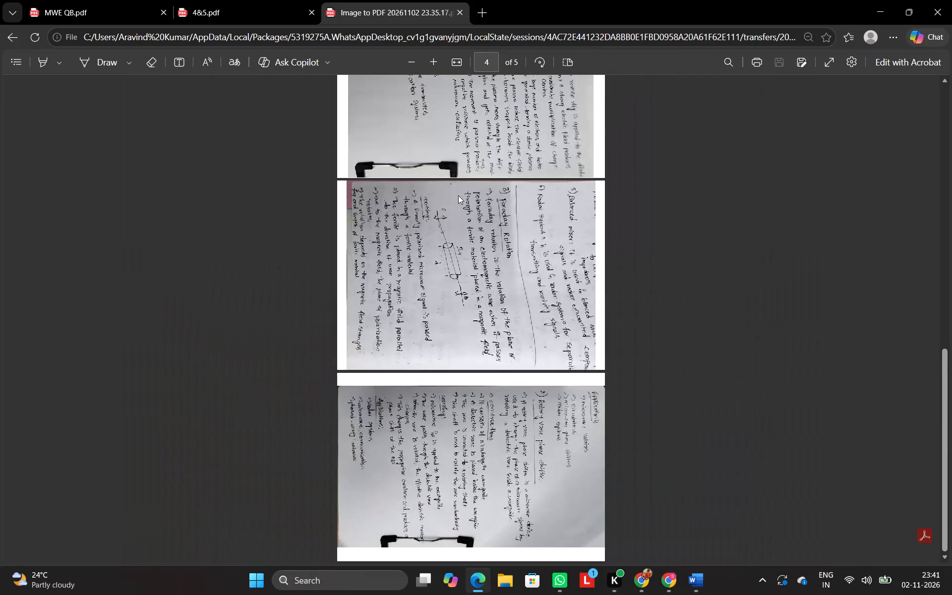
pyautogui.scroll(6, 458, 195)
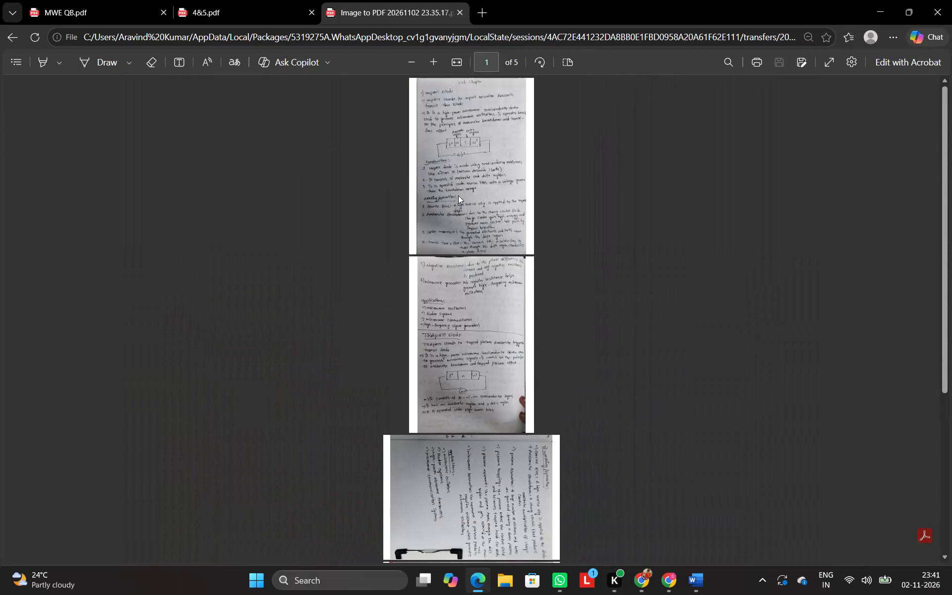
pyautogui.scroll(-5, 458, 195)
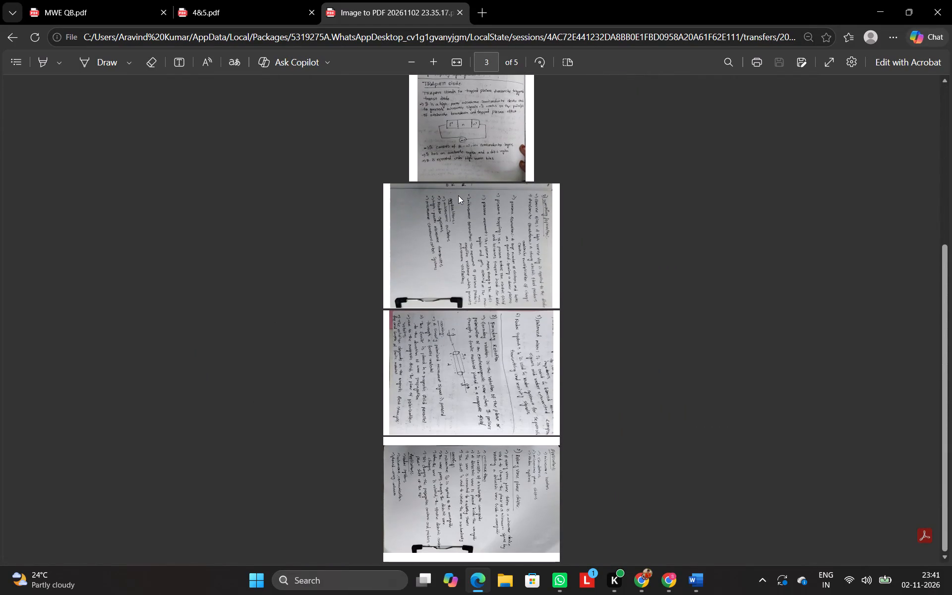
pyautogui.scroll(-1, 458, 195)
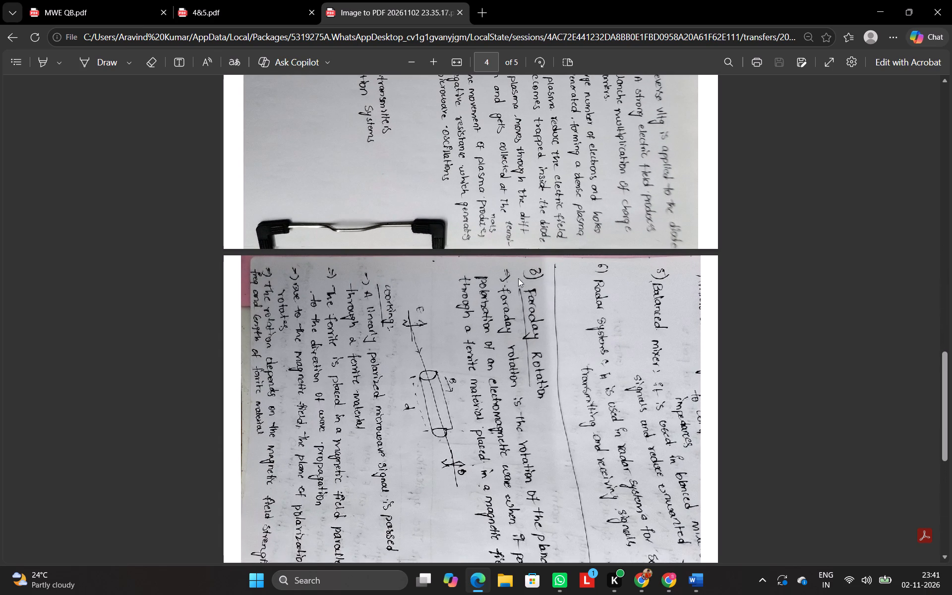
pyautogui.scroll(-1, 537, 310)
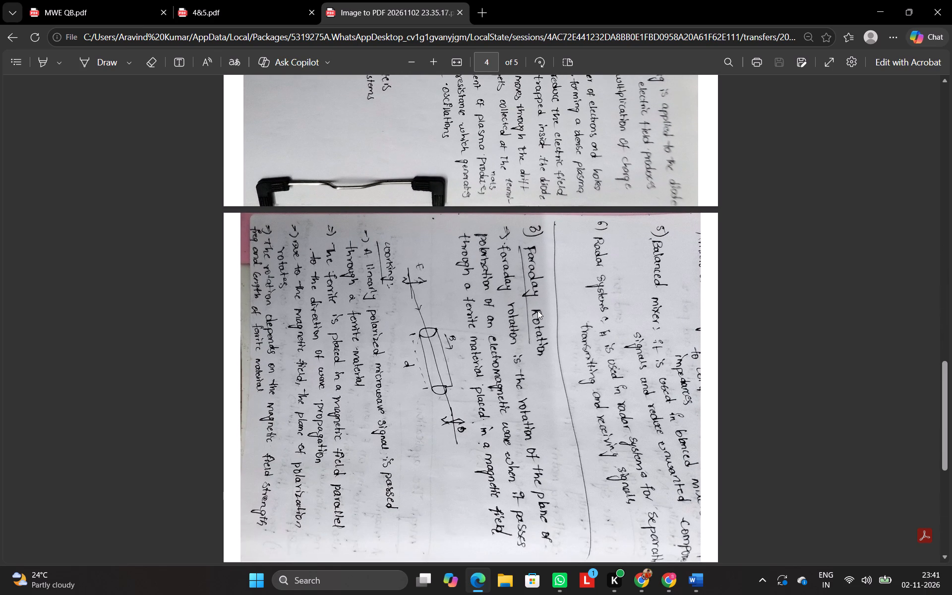
pyautogui.scroll(-6, 537, 310)
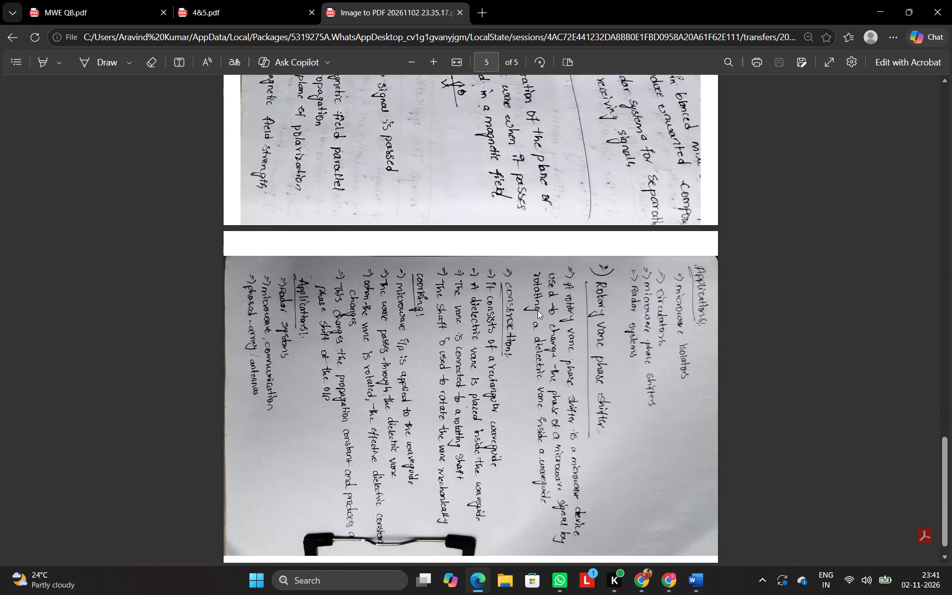
pyautogui.hscroll(-2, 560, 354)
pyautogui.scroll(-1, 560, 354)
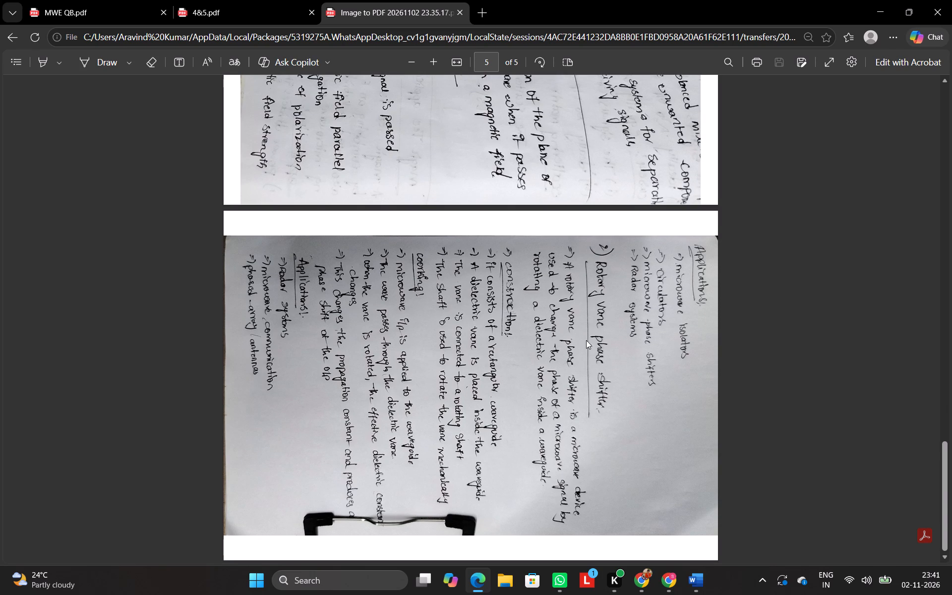
pyautogui.scroll(4, 591, 344)
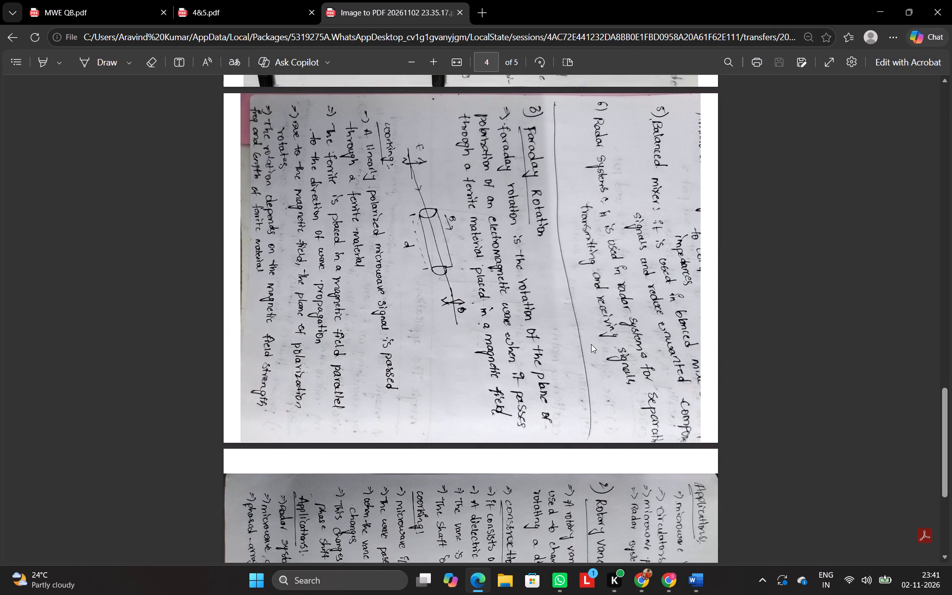
pyautogui.scroll(1, 591, 344)
pyautogui.scroll(-3, 591, 344)
pyautogui.hscroll(-1, 591, 344)
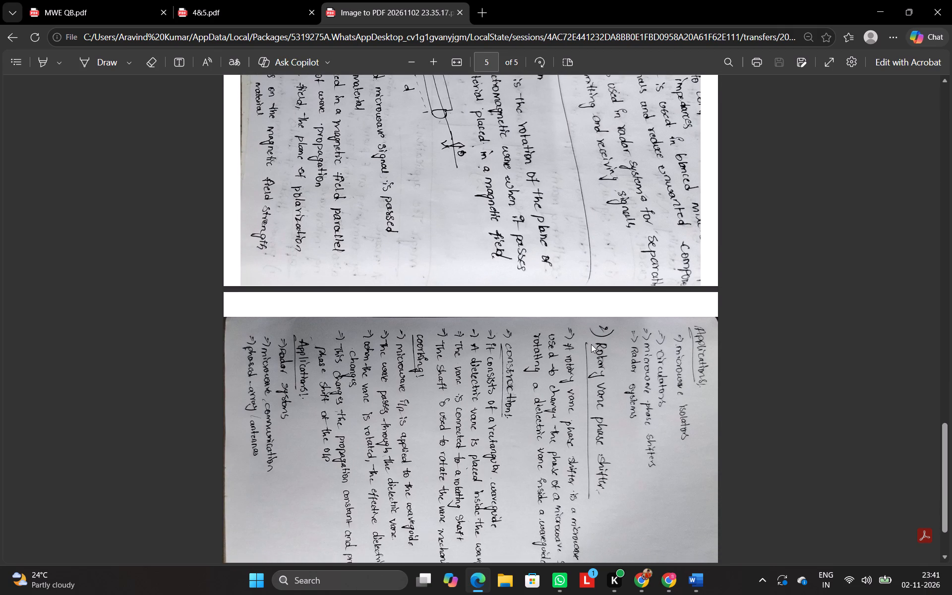
pyautogui.scroll(-1, 591, 344)
pyautogui.scroll(3, 591, 344)
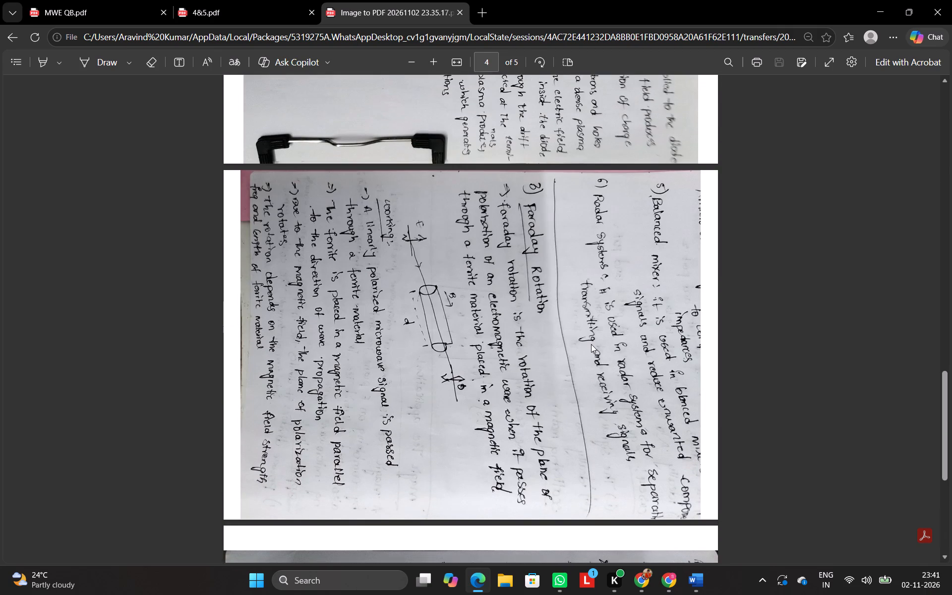
# Go back over the IMPATT and TRAPATT diode notes on pages 1 to 3, including the working and applications sections.
pyautogui.scroll(11, 591, 344)
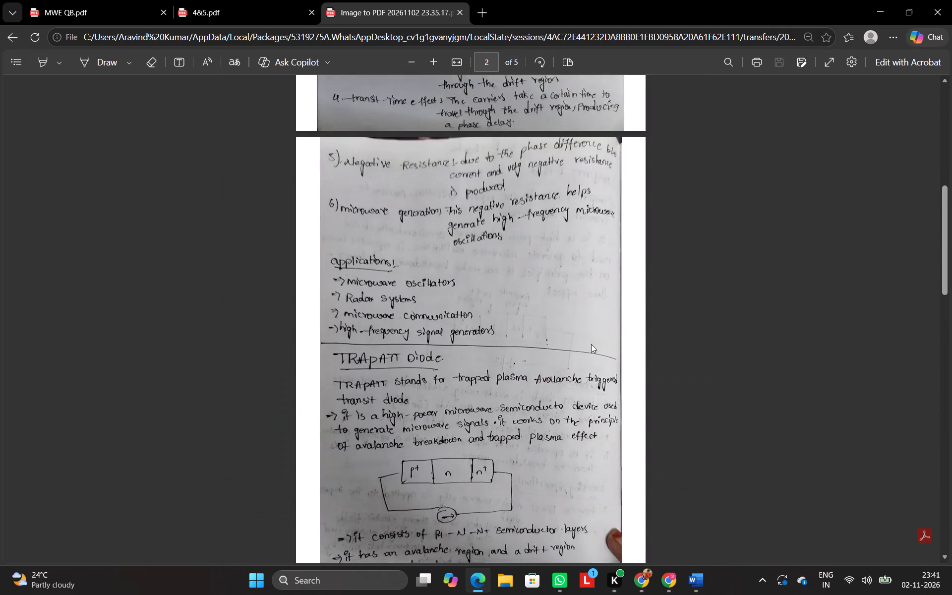
pyautogui.scroll(4, 591, 344)
pyautogui.scroll(-3, 591, 344)
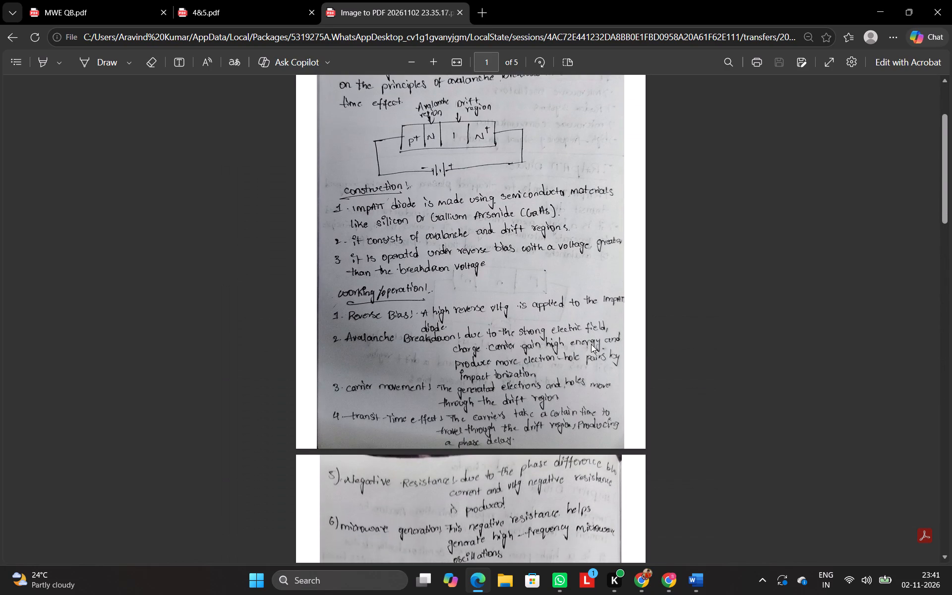
pyautogui.scroll(4, 591, 344)
pyautogui.scroll(-5, 591, 344)
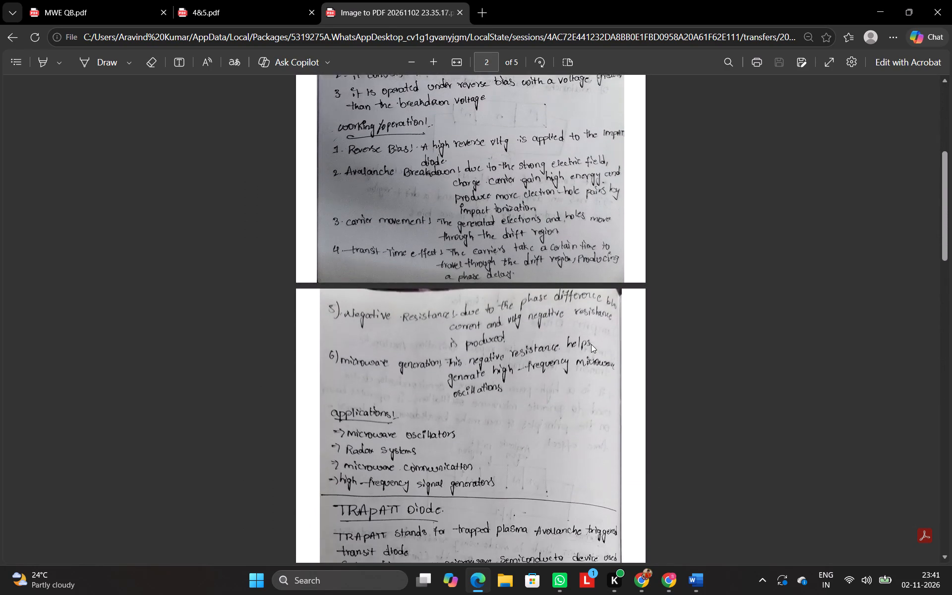
pyautogui.scroll(-6, 591, 344)
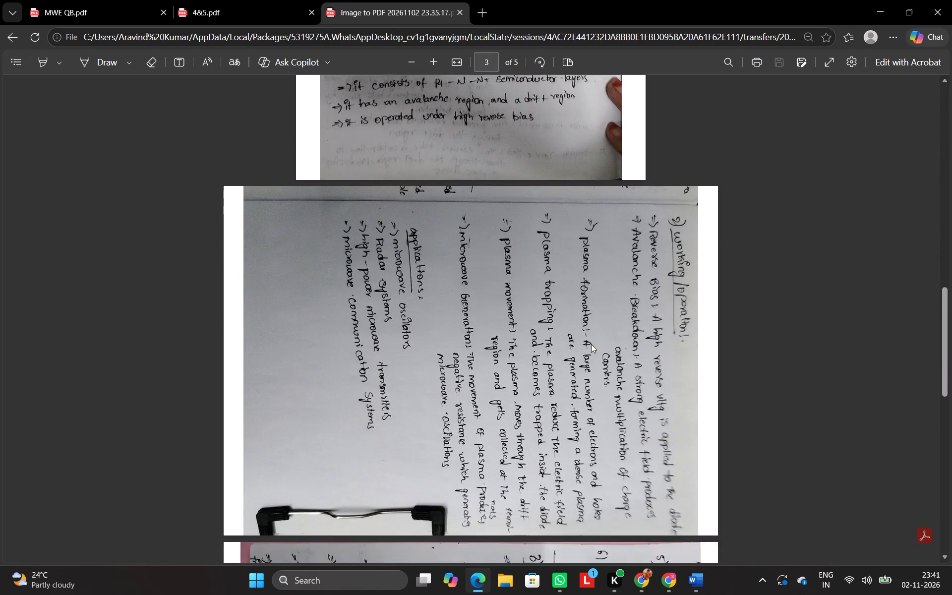
pyautogui.scroll(-4, 591, 344)
pyautogui.scroll(1, 607, 465)
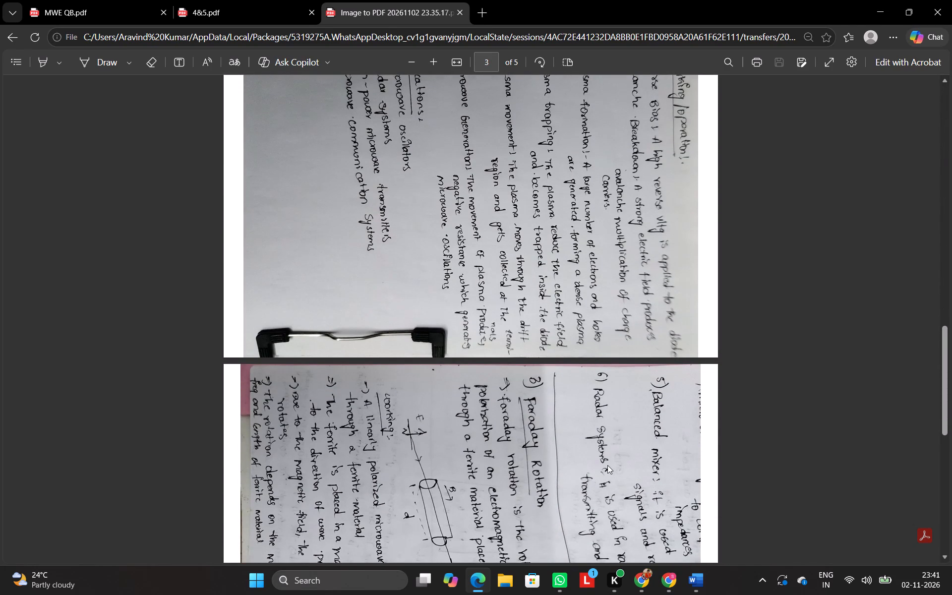
pyautogui.scroll(1, 607, 465)
pyautogui.hscroll(-1, 607, 465)
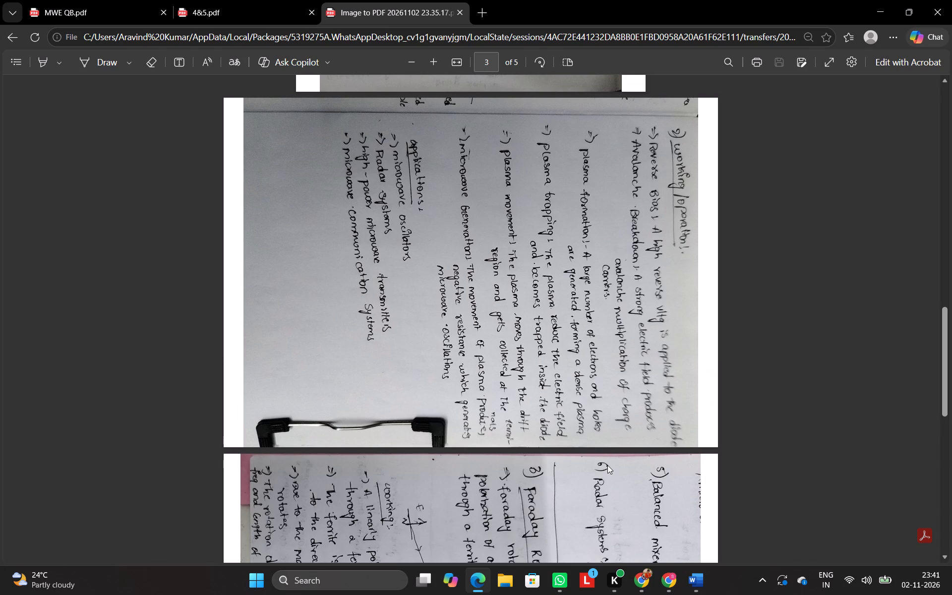
pyautogui.hscroll(-1, 607, 465)
pyautogui.scroll(3, 607, 465)
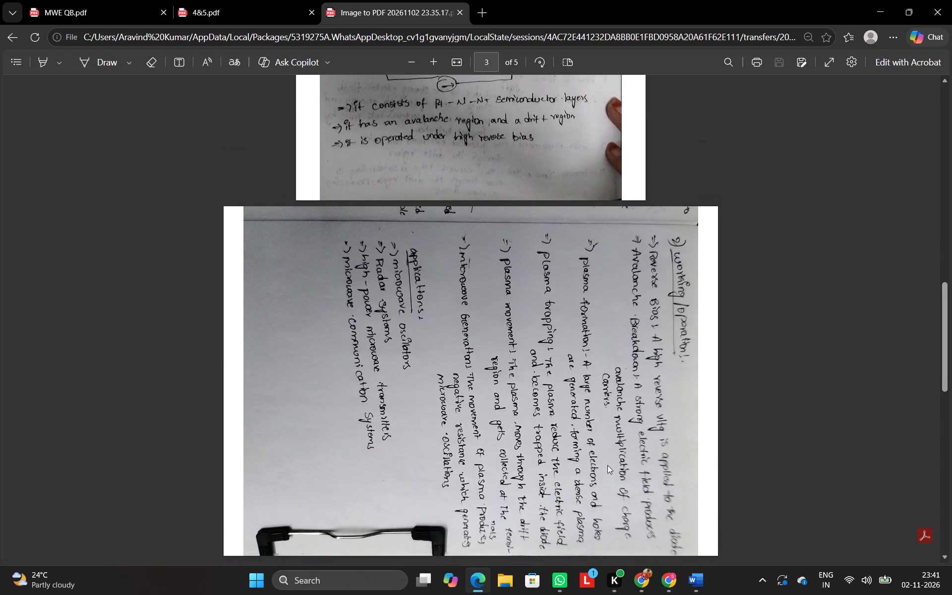
pyautogui.scroll(4, 607, 465)
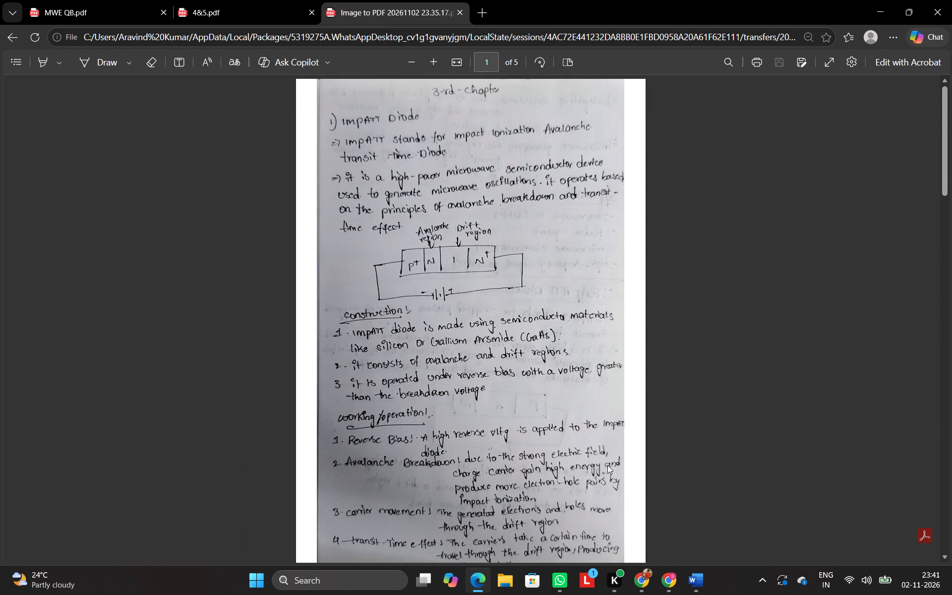
# Review all five pages of the 3rd chapter notes again, from the IMPATT diode to the rotary vane phase shifter.
pyautogui.scroll(3, 607, 465)
pyautogui.scroll(-13, 607, 465)
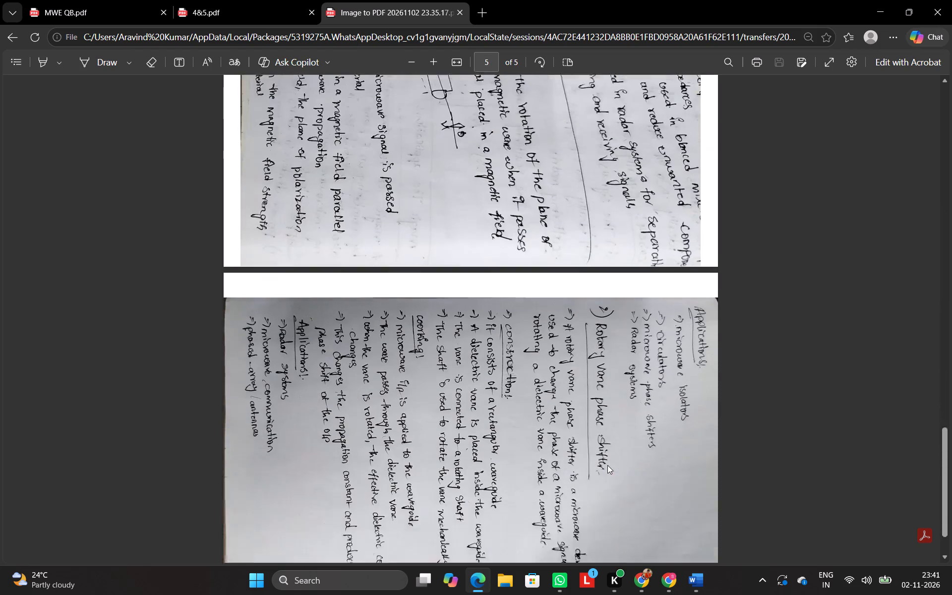
pyautogui.scroll(-8, 607, 465)
pyautogui.scroll(6, 538, 272)
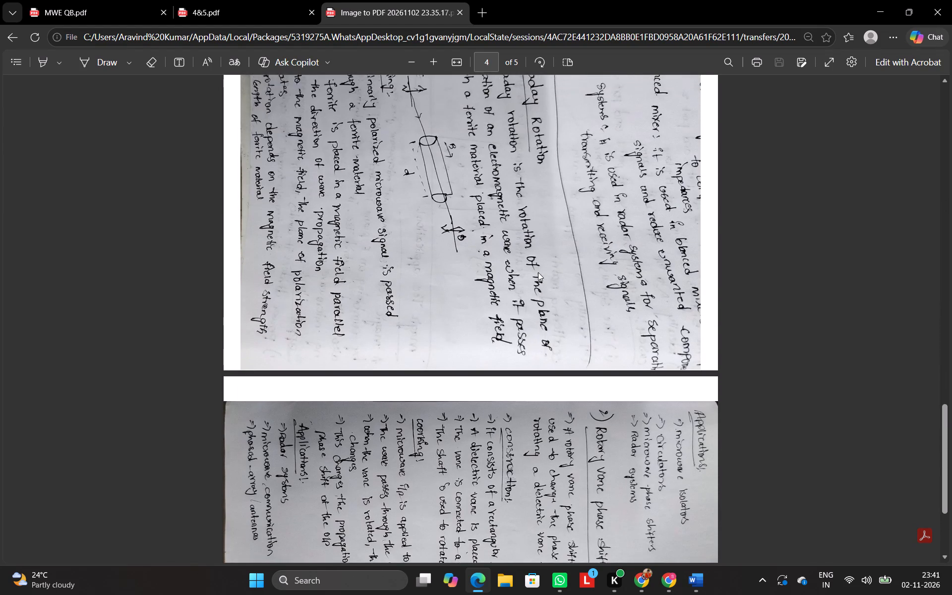
pyautogui.scroll(13, 538, 272)
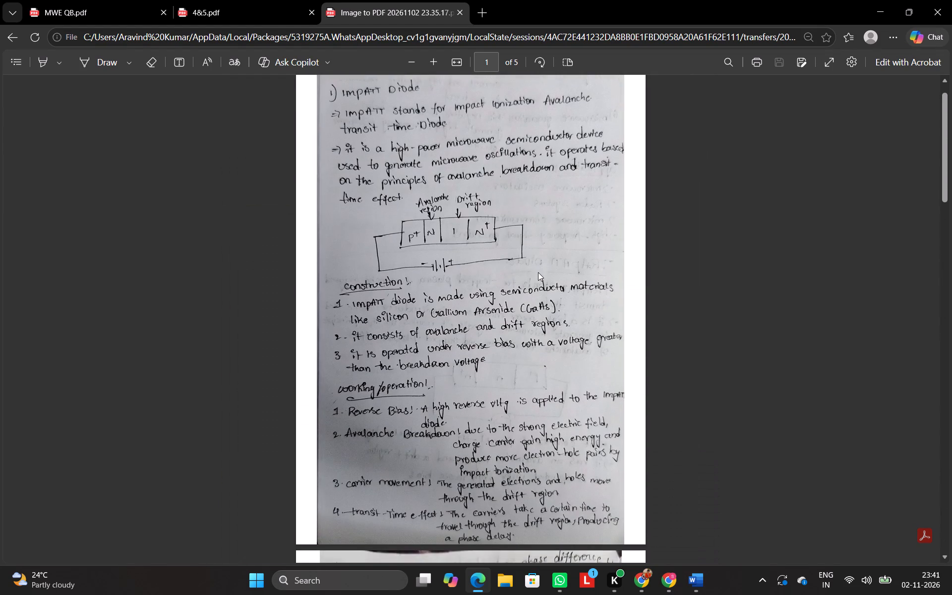
pyautogui.scroll(1, 538, 272)
pyautogui.scroll(-7, 538, 272)
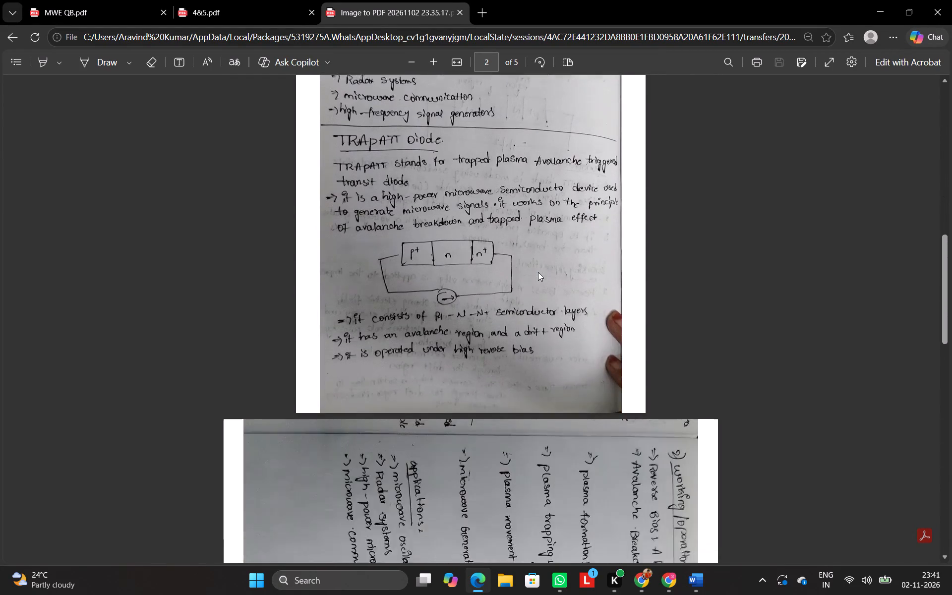
pyautogui.scroll(-10, 538, 272)
pyautogui.scroll(4, 538, 272)
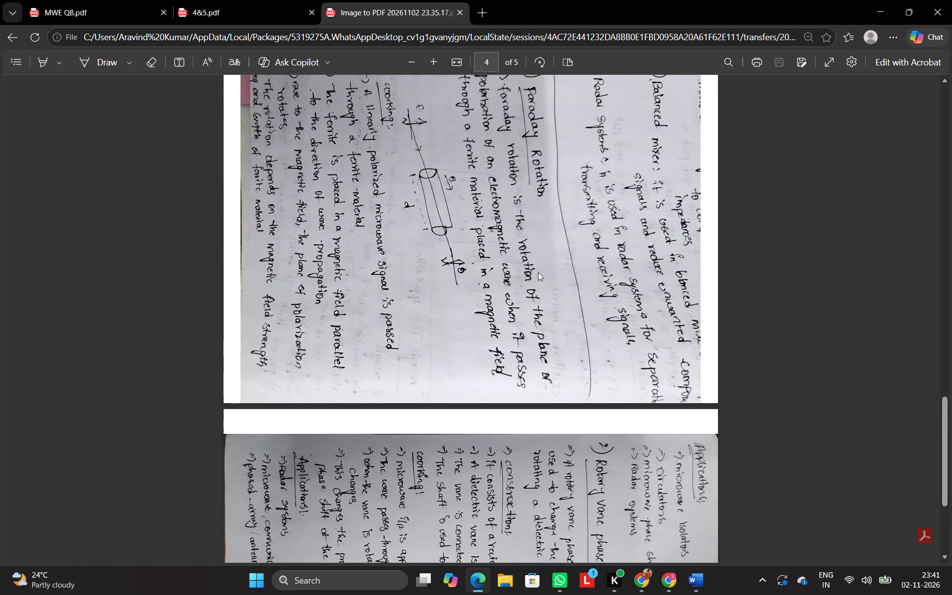
pyautogui.scroll(16, 538, 272)
pyautogui.scroll(-9, 538, 272)
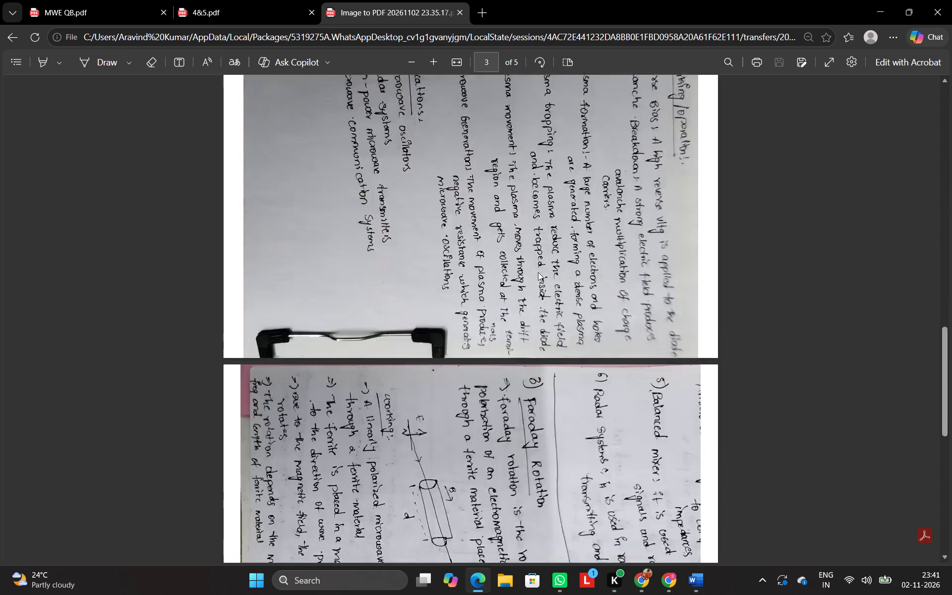
# Look back through the 3rd chapter notes, from the IMPATT diode construction on page 1 to the rotary vane phase shifter on page 5.
pyautogui.scroll(-10, 538, 272)
pyautogui.scroll(12, 538, 272)
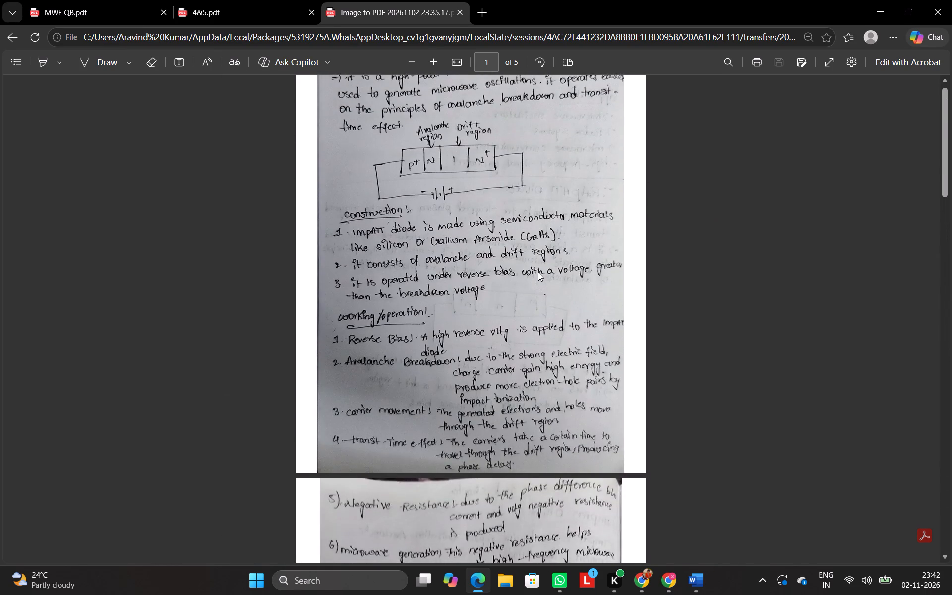
pyautogui.scroll(9, 538, 272)
pyautogui.scroll(-15, 538, 272)
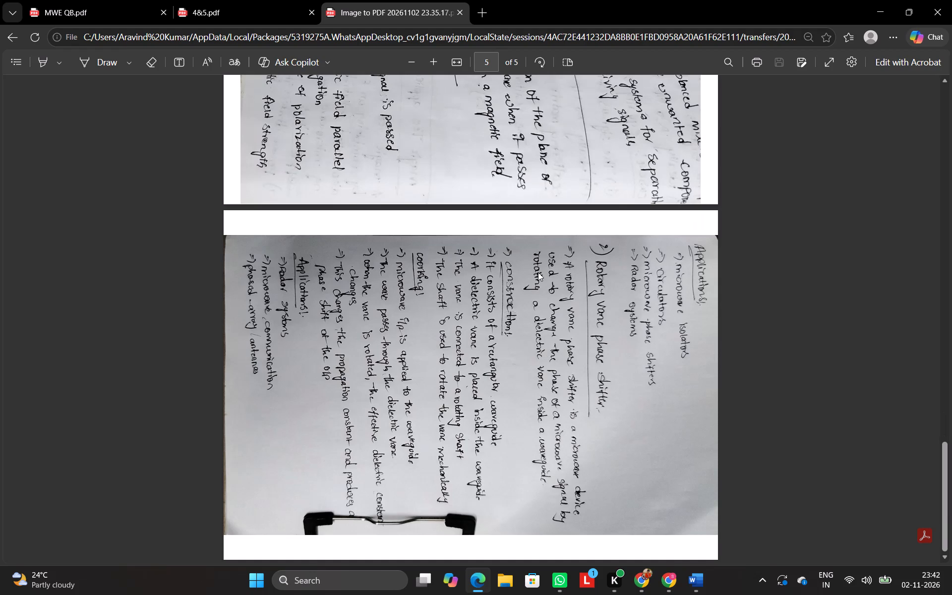
# Re-examine the Faraday rotation and rotary vane phase shifter notes on pages 4 and 5.
pyautogui.scroll(4, 557, 243)
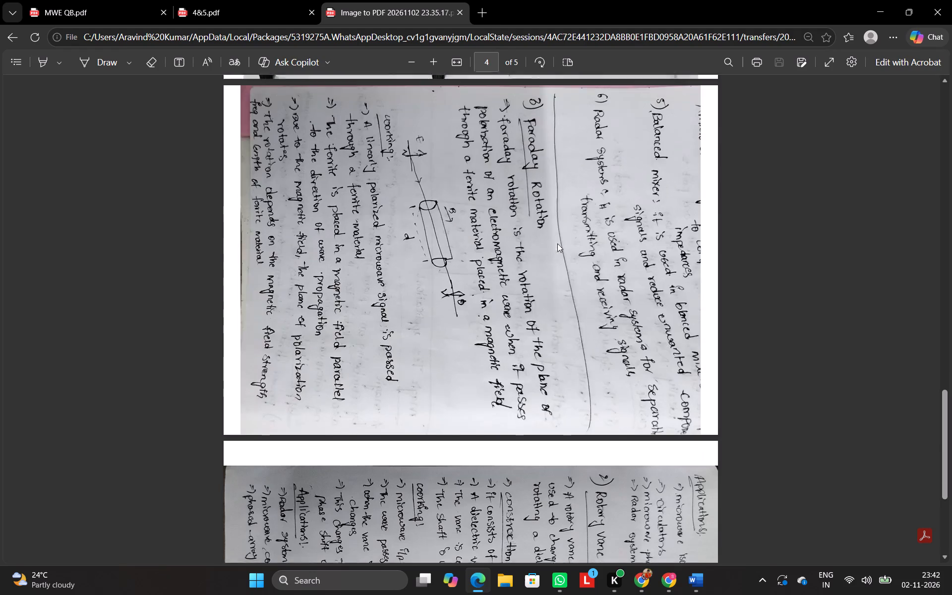
pyautogui.scroll(15, 557, 243)
pyautogui.scroll(-7, 557, 243)
pyautogui.scroll(-14, 557, 243)
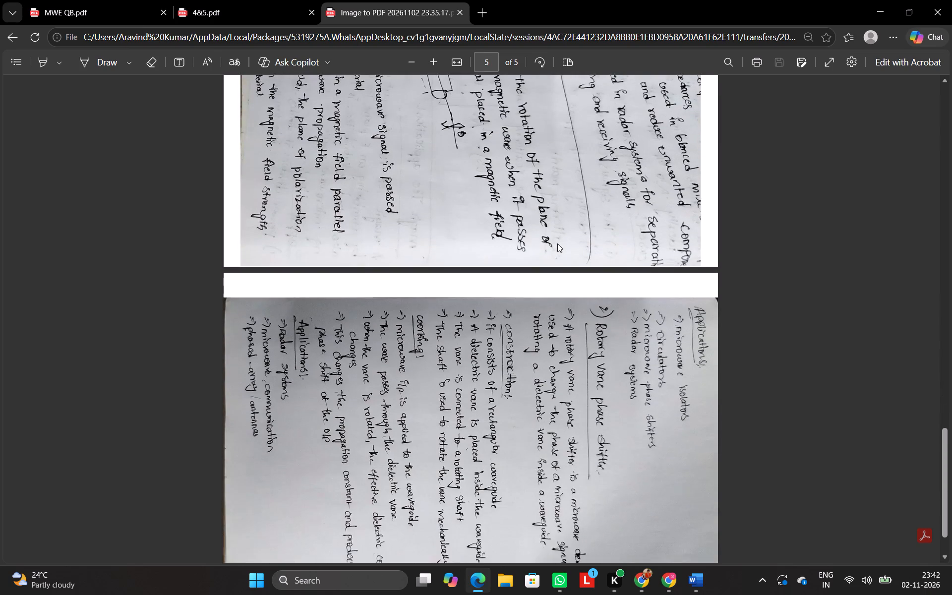
pyautogui.scroll(-5, 557, 243)
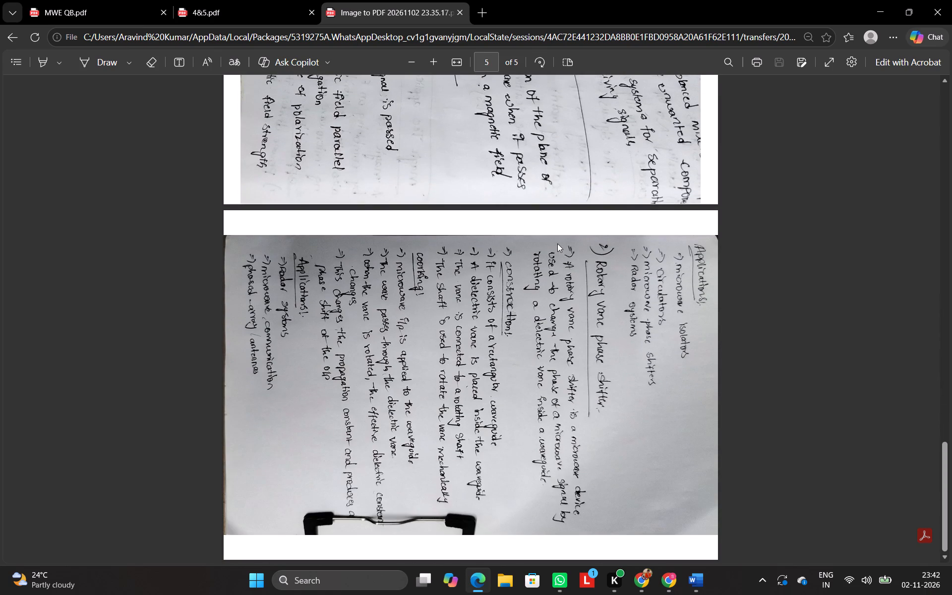
pyautogui.scroll(10, 557, 243)
# Switch to 4&5.pdf, return to page 1 and rotate the view clockwise so the E-plane tee notes read upright.
pyautogui.click(263, 0)
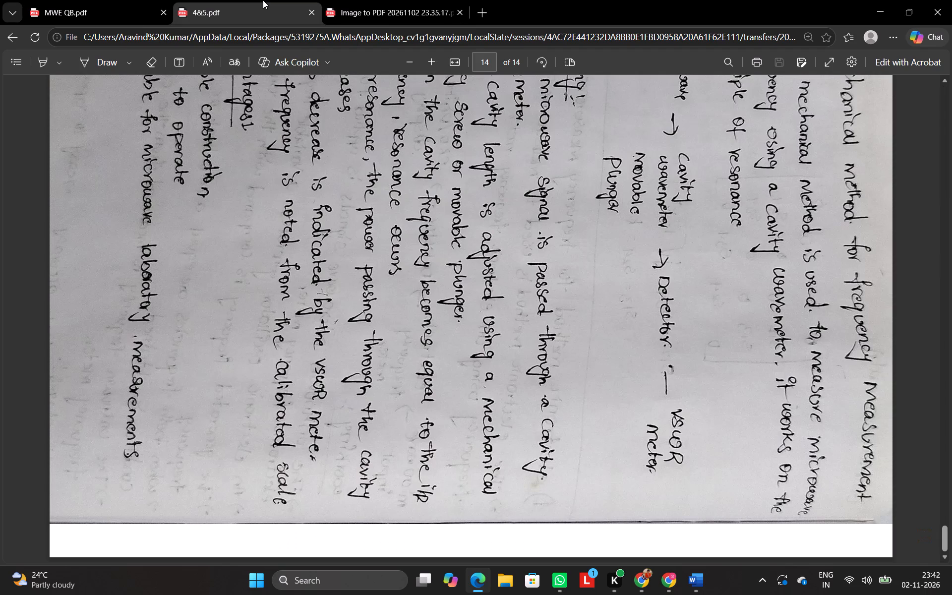
pyautogui.scroll(14, 407, 210)
pyautogui.scroll(7, 407, 210)
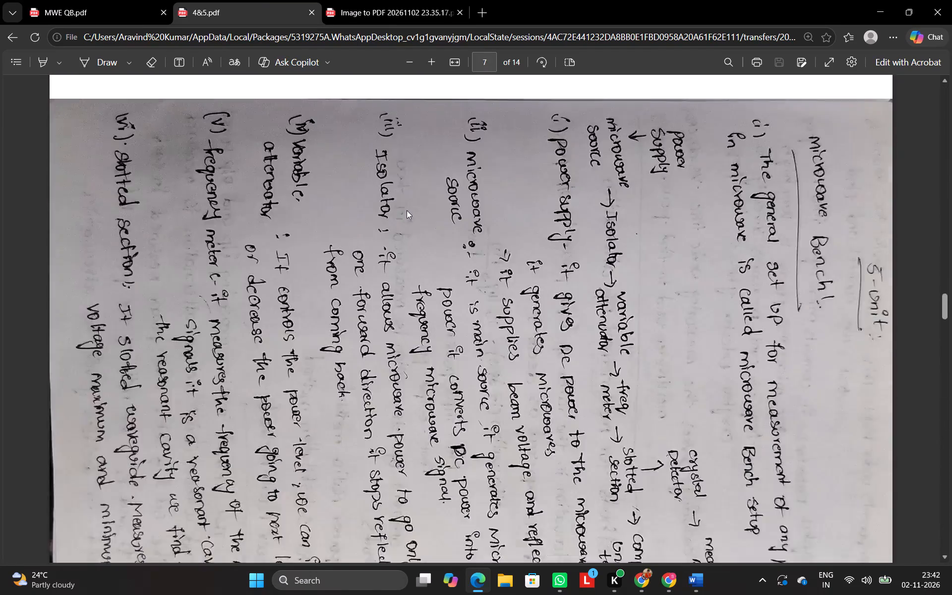
pyautogui.scroll(20, 407, 210)
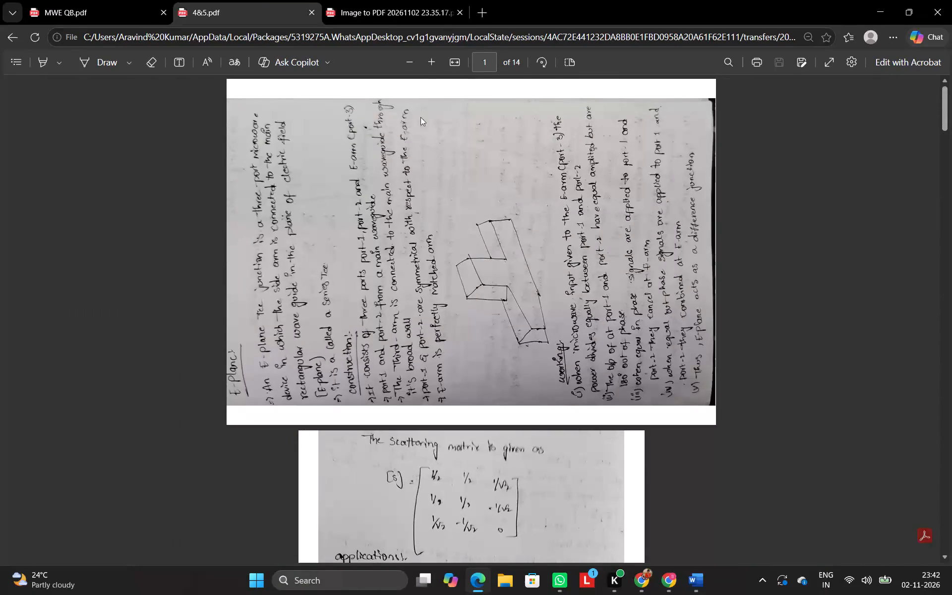
pyautogui.click(544, 60)
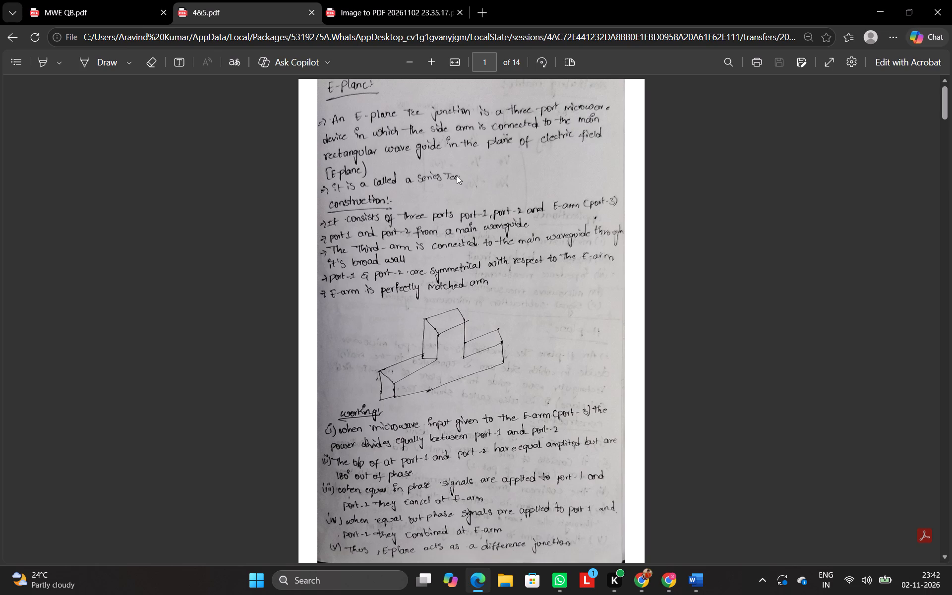
# Read the E-plane tee construction and working notes on page 1 and the scattering matrix, applications and H-plane notes on page 2.
pyautogui.scroll(-3, 457, 176)
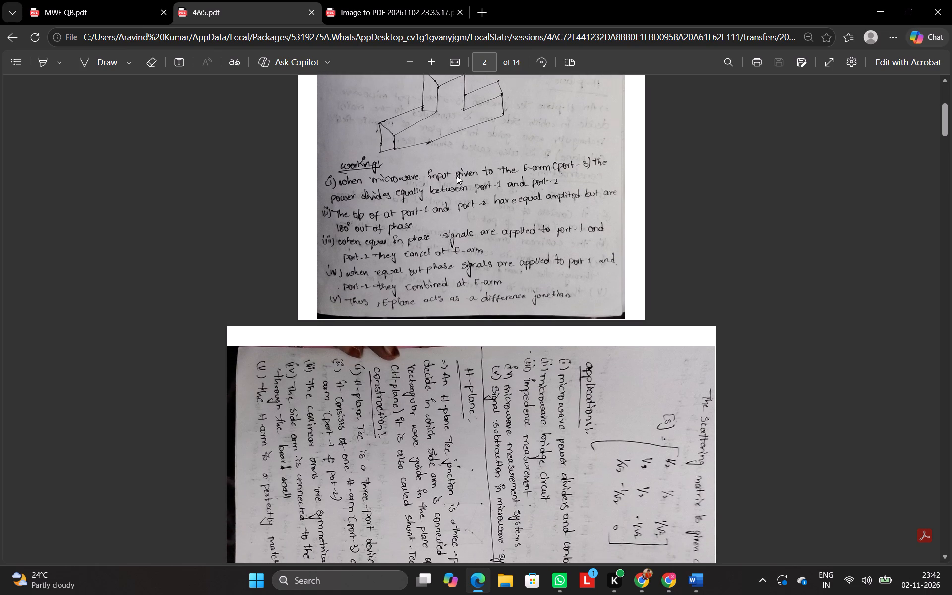
pyautogui.scroll(-2, 457, 176)
pyautogui.scroll(2, 457, 176)
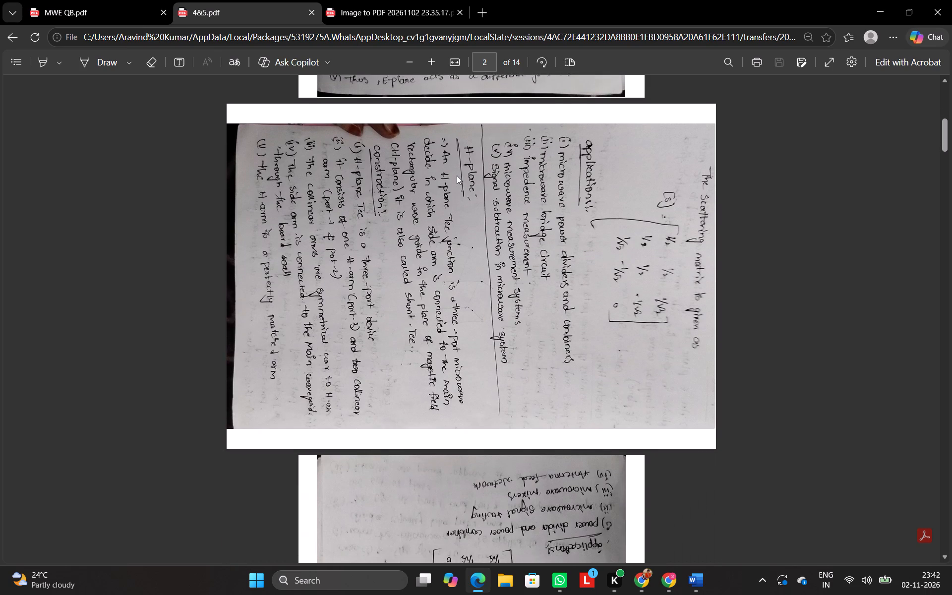
pyautogui.scroll(2, 457, 176)
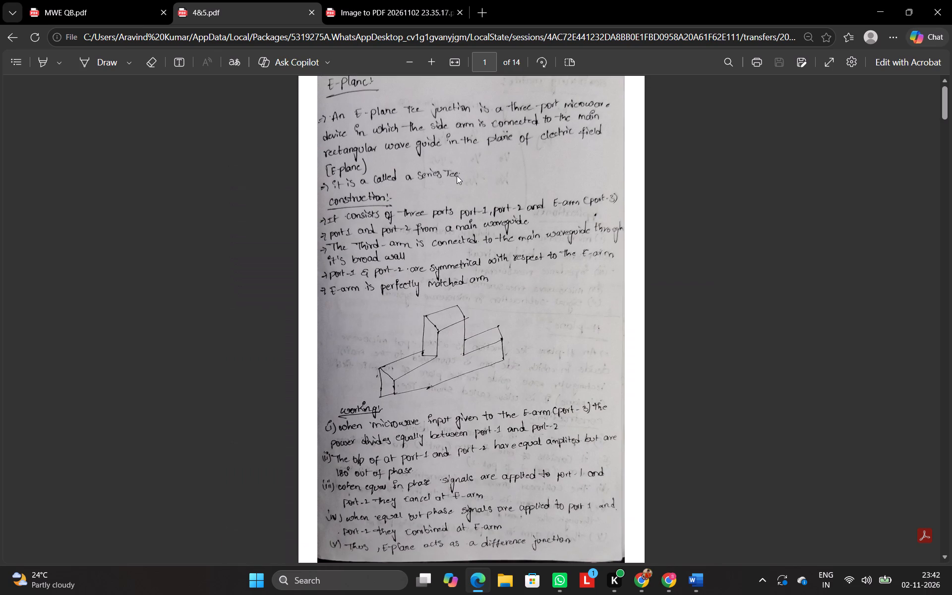
pyautogui.scroll(1, 457, 176)
pyautogui.scroll(-3, 457, 176)
pyautogui.scroll(1, 457, 176)
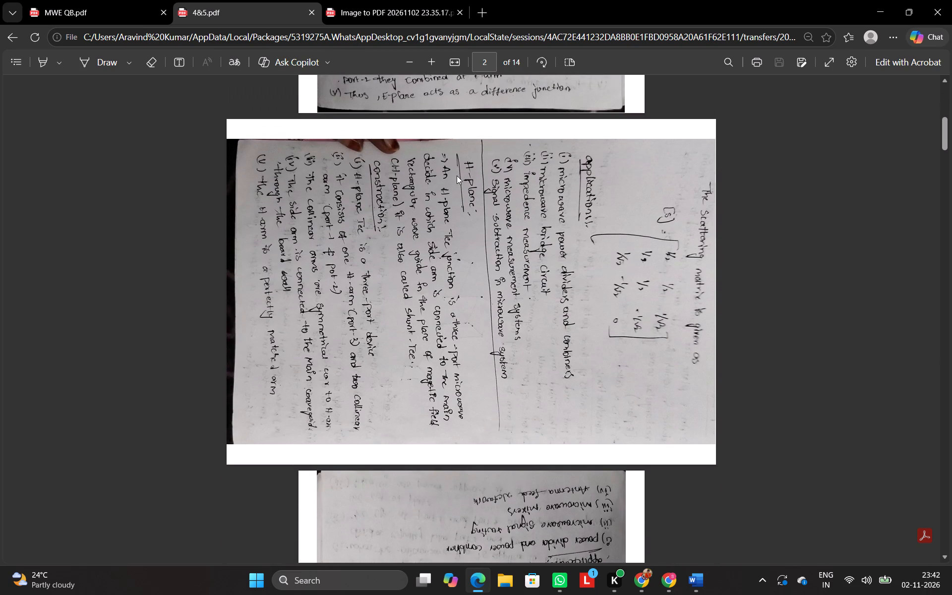
pyautogui.scroll(2, 457, 176)
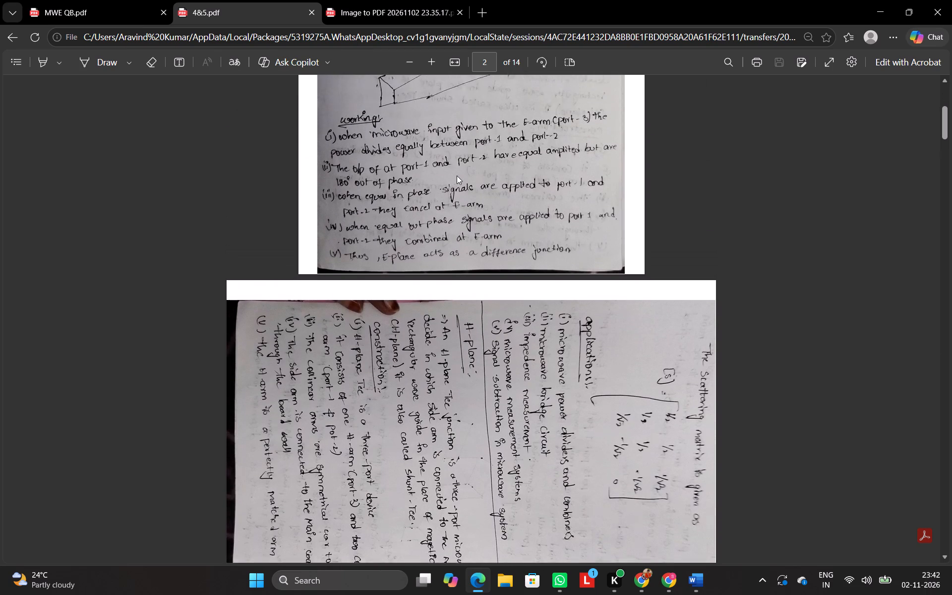
pyautogui.scroll(2, 457, 176)
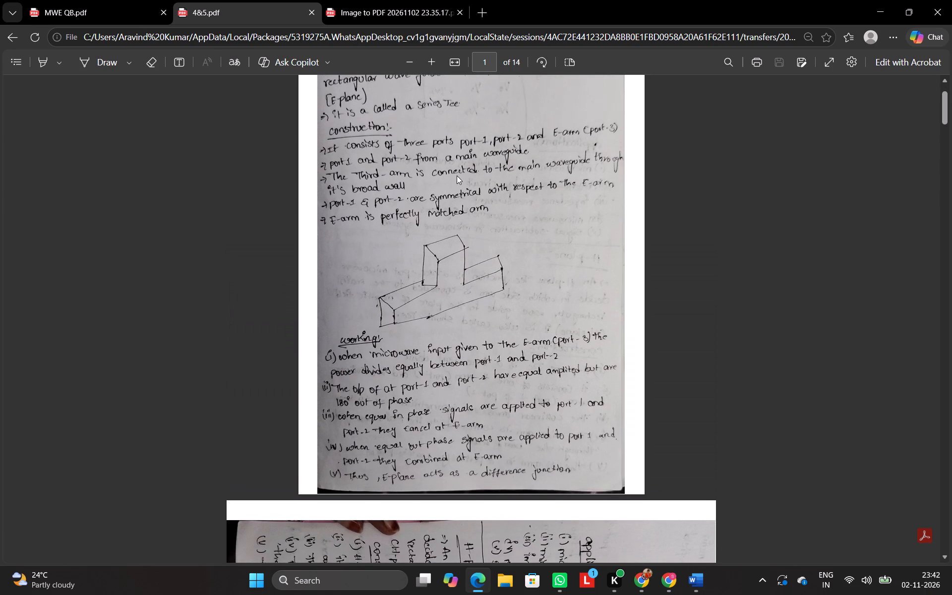
# Review the E-plane tee diagram and working points on page 1 again, continuing to the H-plane introduction on page 2.
pyautogui.scroll(-1, 457, 176)
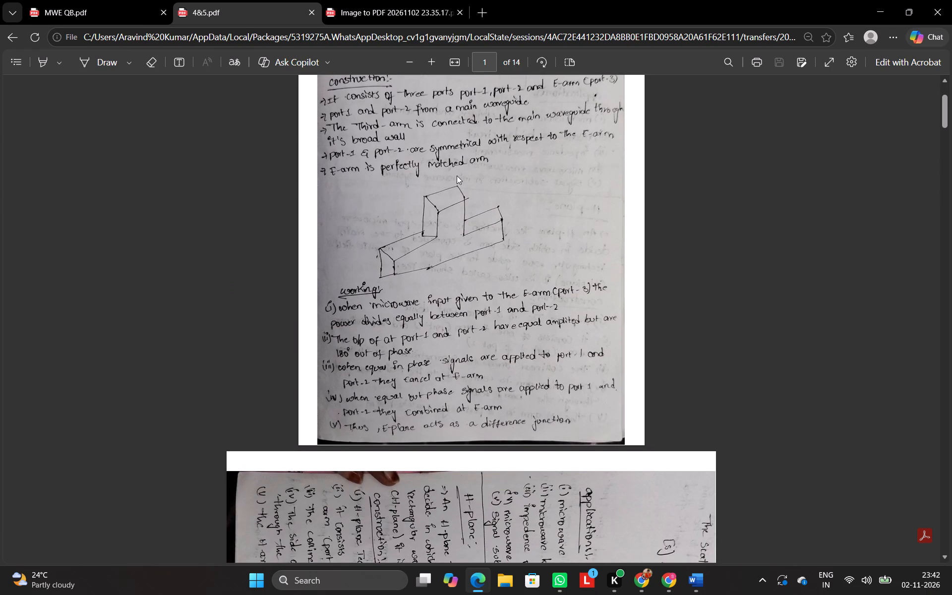
pyautogui.scroll(-2, 457, 176)
pyautogui.scroll(1, 457, 176)
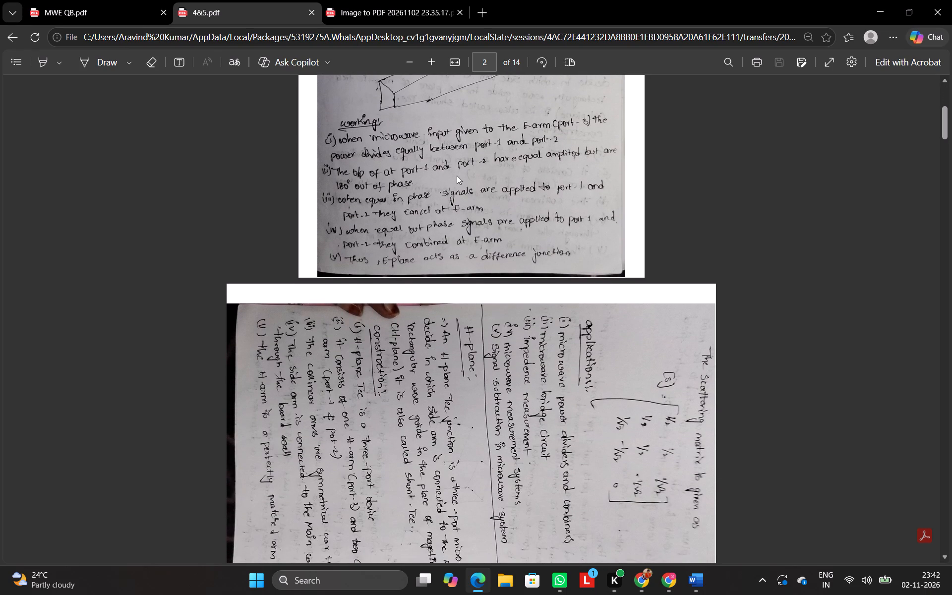
pyautogui.scroll(1, 457, 176)
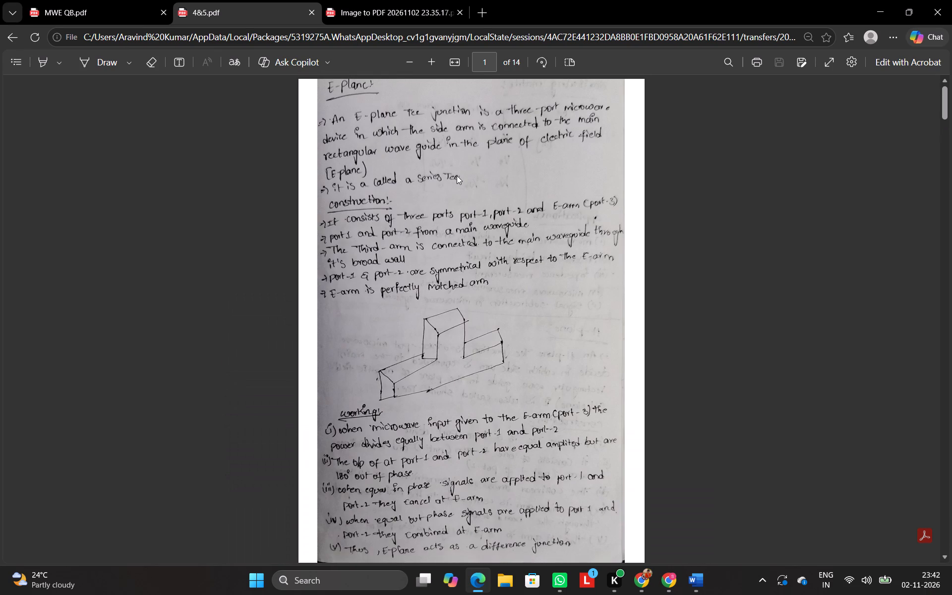
pyautogui.scroll(2, 457, 176)
pyautogui.scroll(1, 443, 264)
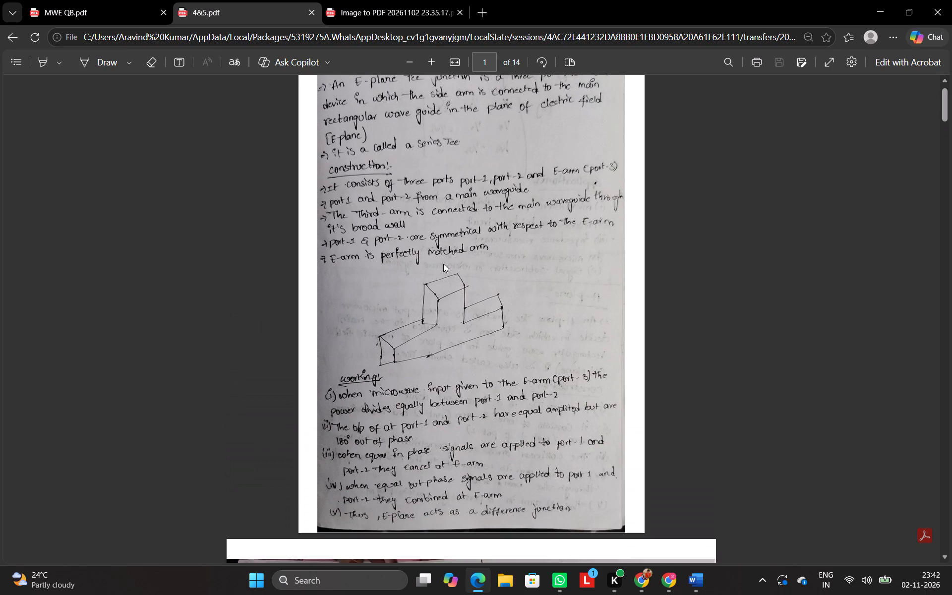
pyautogui.scroll(1, 443, 264)
pyautogui.scroll(-3, 443, 264)
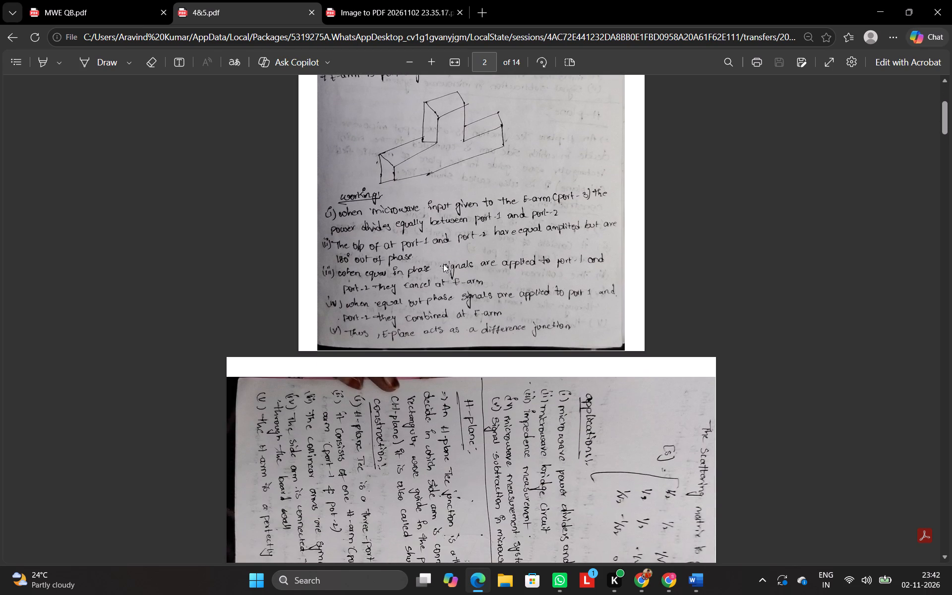
pyautogui.scroll(-3, 443, 264)
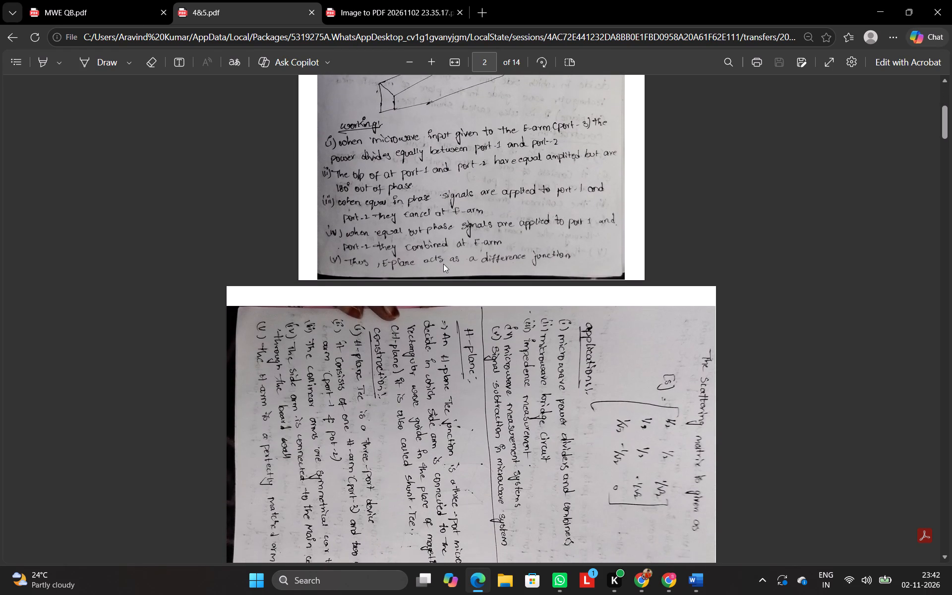
pyautogui.scroll(-1, 443, 264)
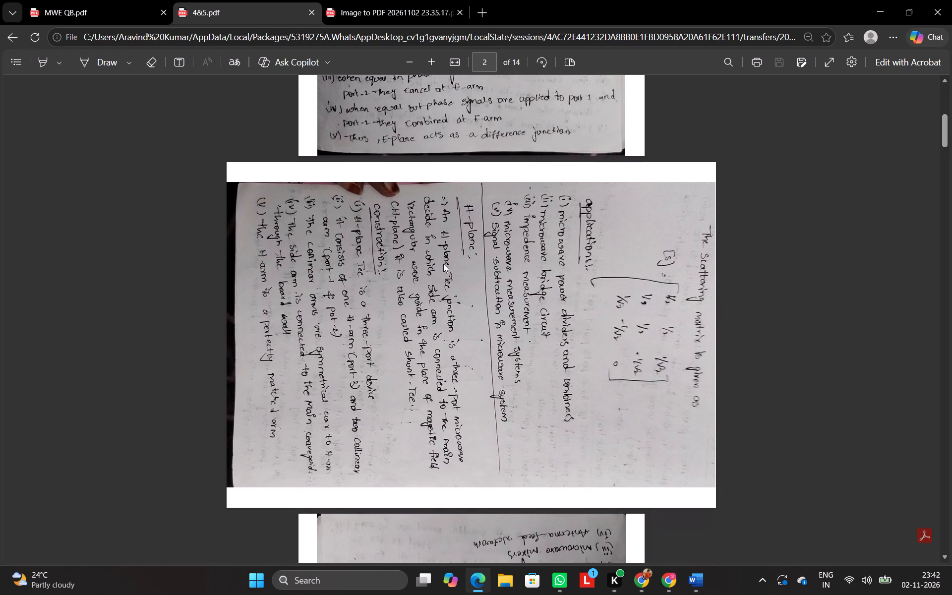
# Skim ahead in 4&5.pdf through the H-plane scattering matrix to the applications notes on page 6, and return to page 1.
pyautogui.scroll(-3, 443, 264)
pyautogui.scroll(1, 443, 264)
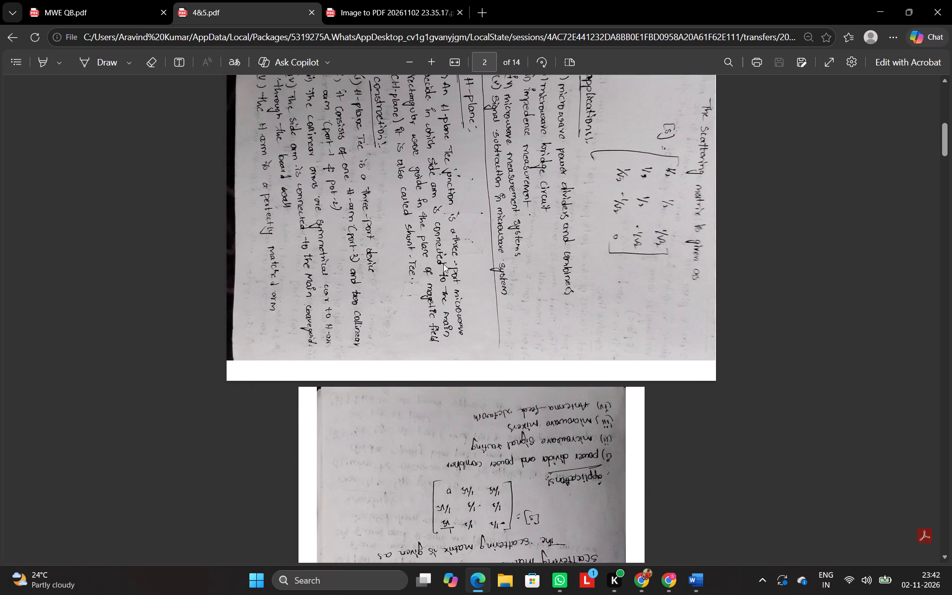
pyautogui.scroll(8, 443, 264)
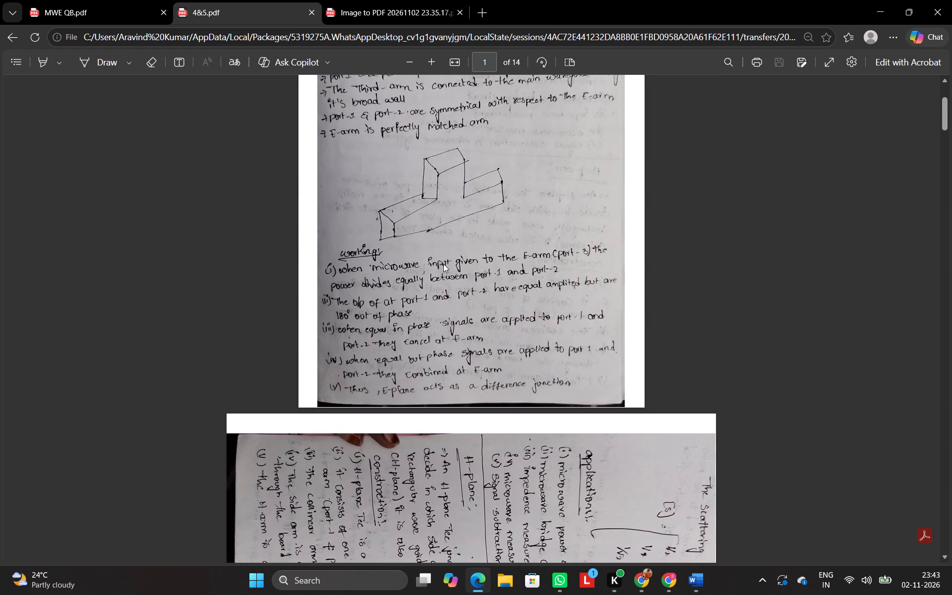
pyautogui.scroll(7, 443, 264)
pyautogui.scroll(-10, 443, 264)
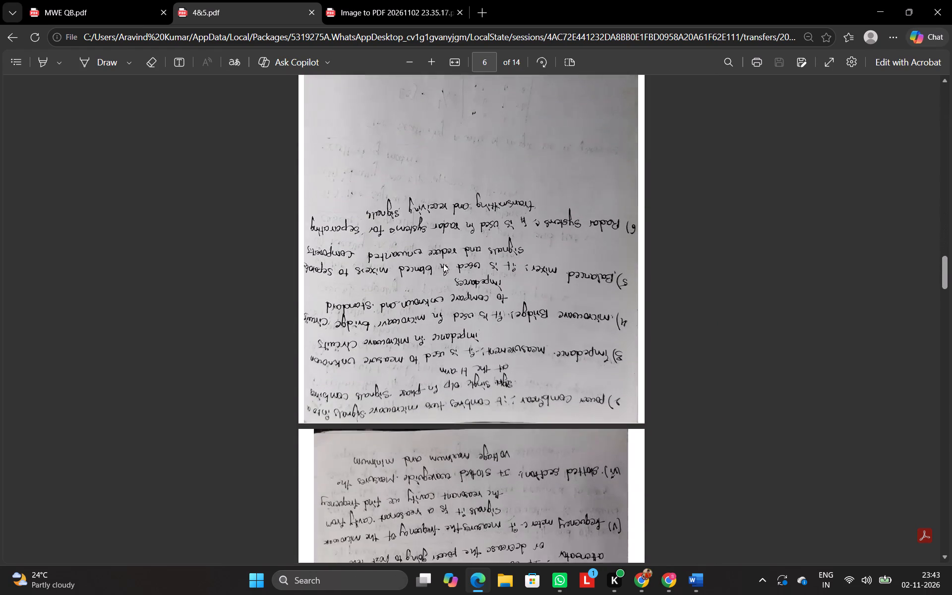
pyautogui.scroll(9, 443, 264)
pyautogui.scroll(18, 443, 264)
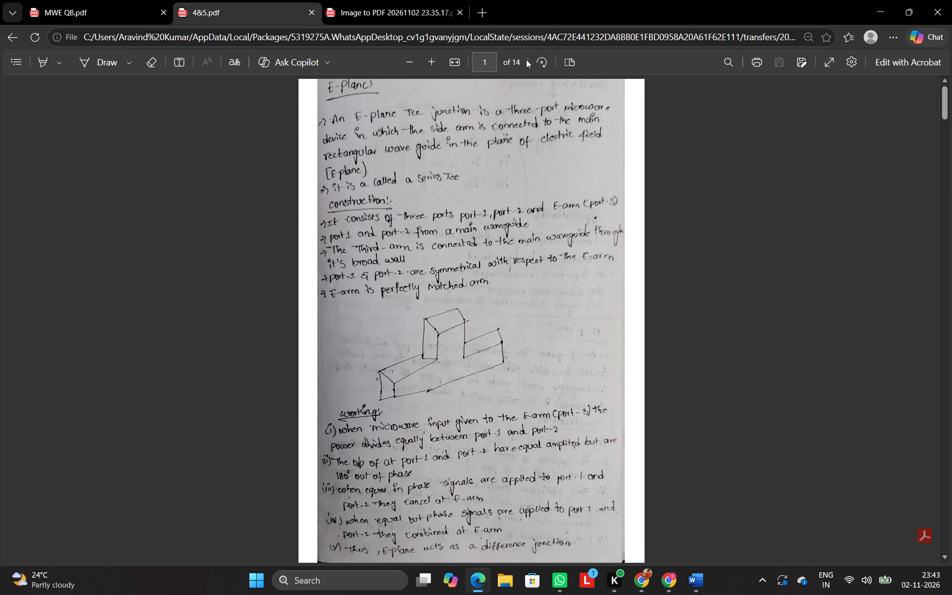
# Rotate the view until page 2 reads upright and examine its scattering matrix, applications and H-plane tee construction, continuing to page 3.
pyautogui.click(536, 61)
pyautogui.click(536, 61)
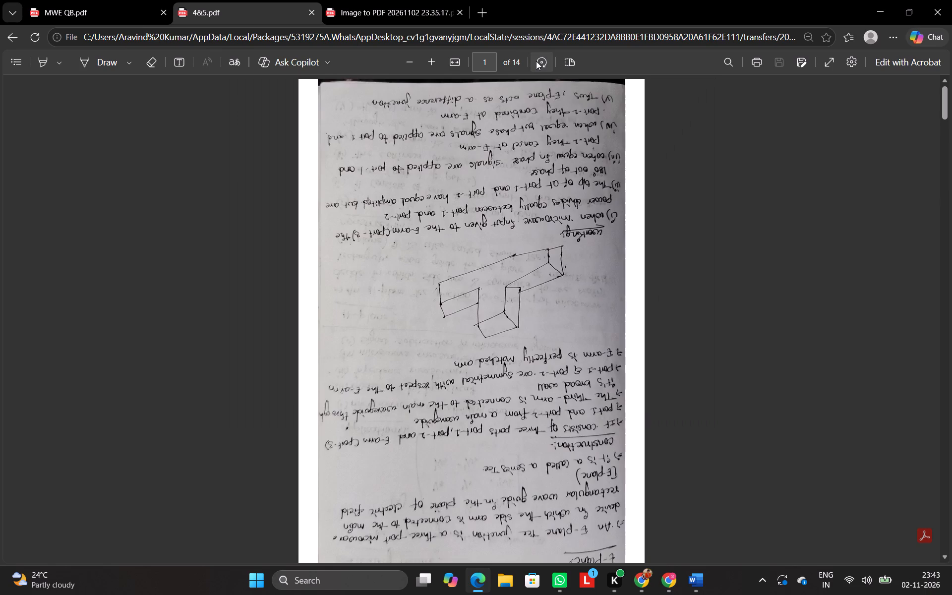
pyautogui.click(536, 61)
pyautogui.scroll(-3, 480, 245)
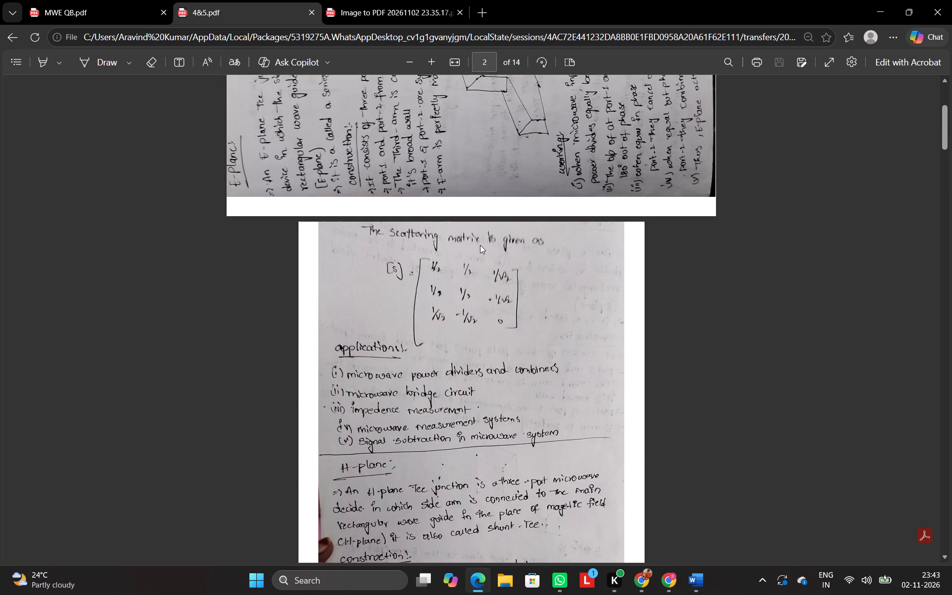
pyautogui.scroll(-3, 480, 245)
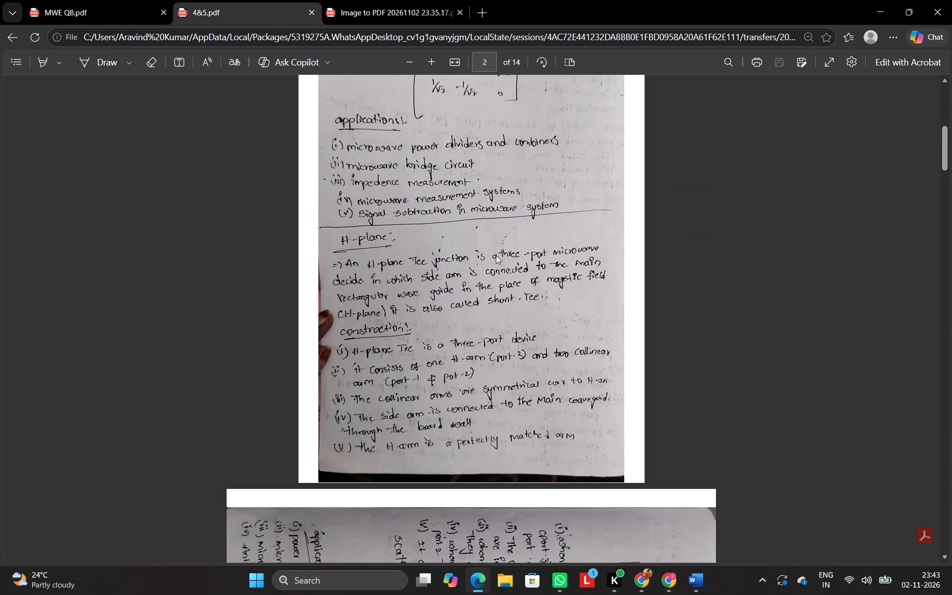
pyautogui.hscroll(1, 408, 326)
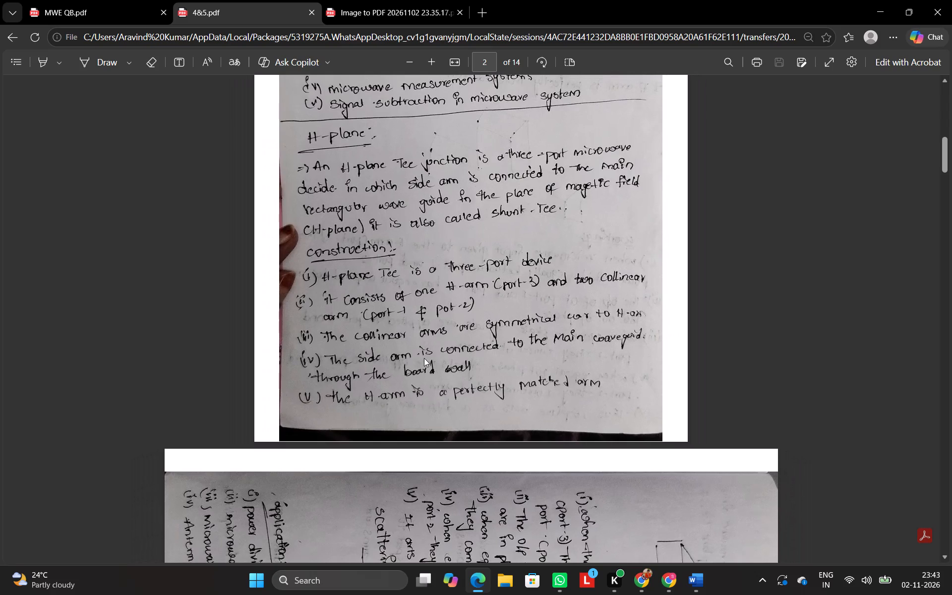
pyautogui.scroll(-1, 448, 415)
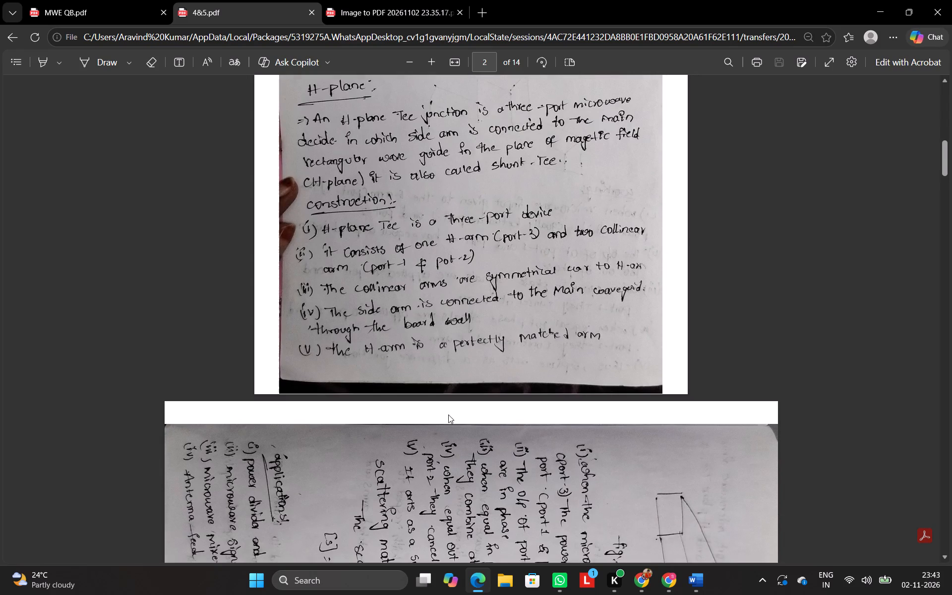
pyautogui.scroll(-4, 448, 415)
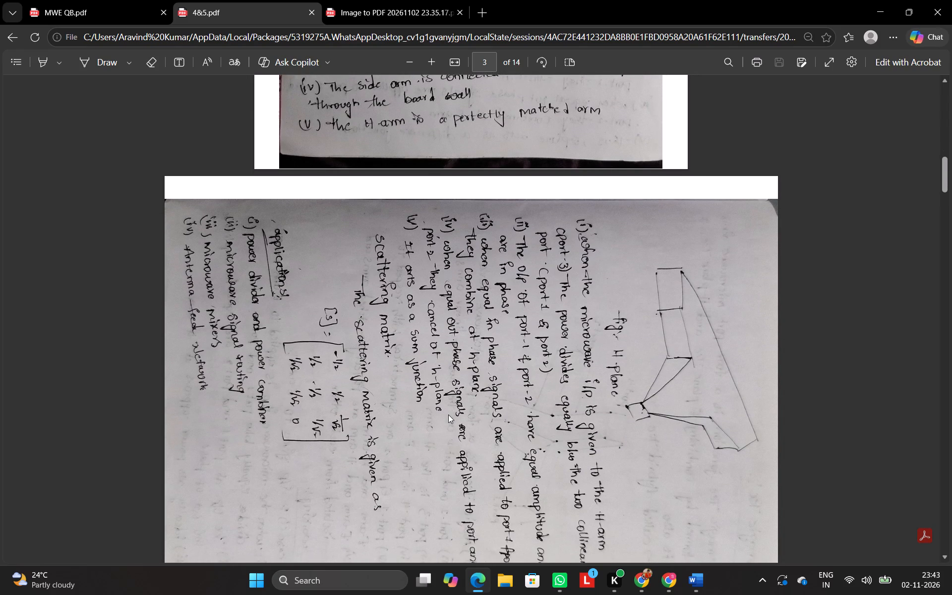
# Revisit the E-plane tee notes on page 1 of 4&5.pdf, continuing to the Magic Tee diagram and working notes on page 4.
pyautogui.scroll(18, 448, 415)
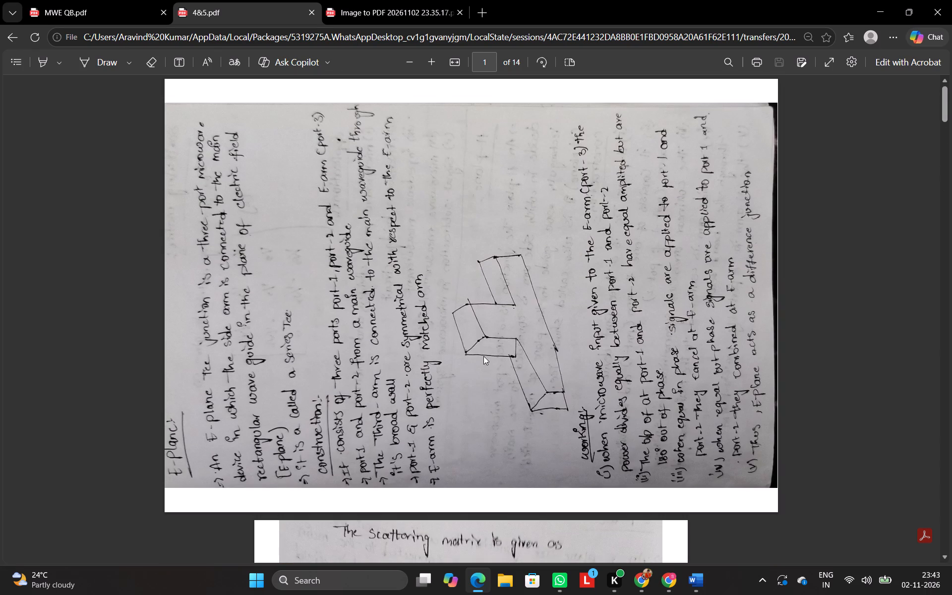
pyautogui.scroll(6, 474, 376)
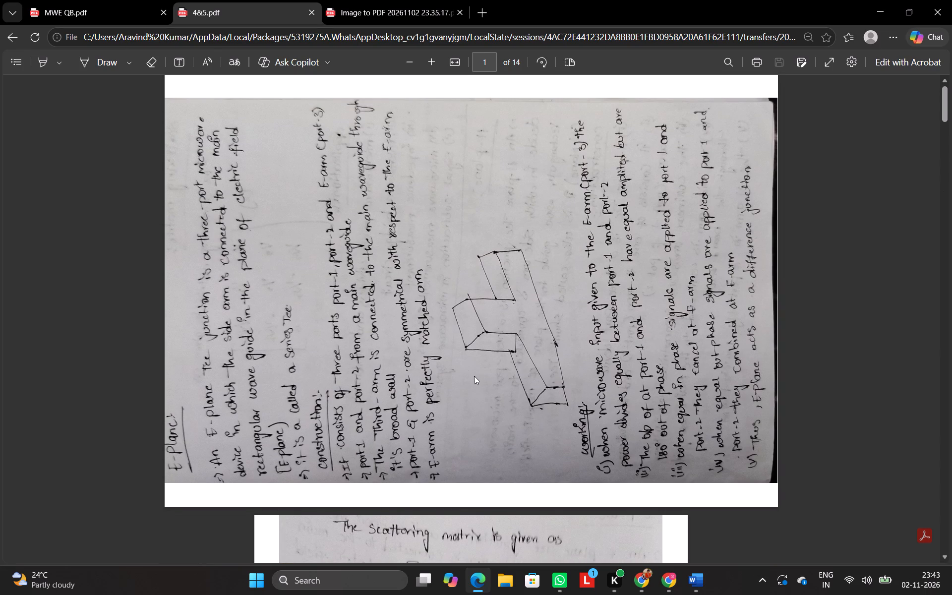
pyautogui.scroll(-1, 474, 376)
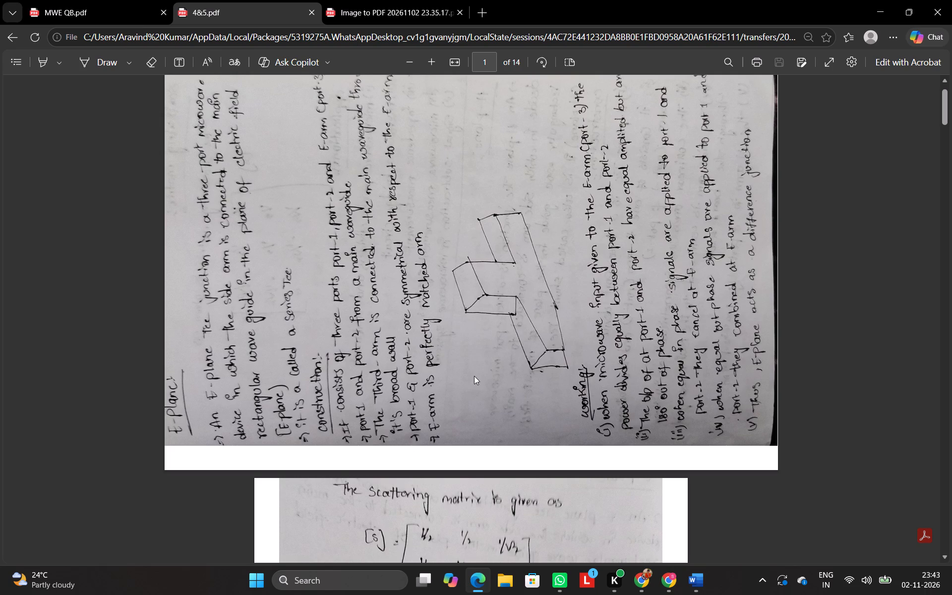
pyautogui.scroll(-11, 474, 376)
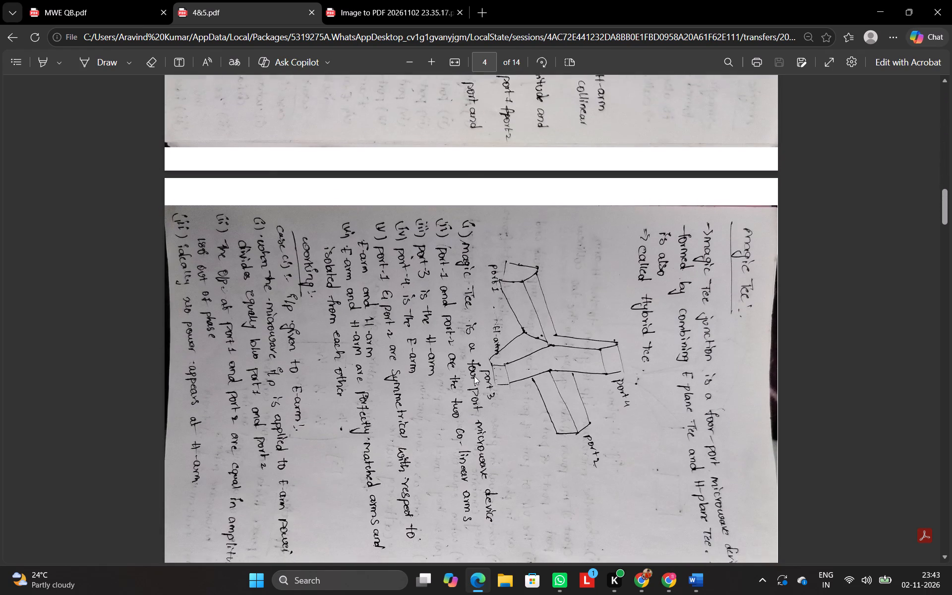
pyautogui.scroll(-3, 474, 376)
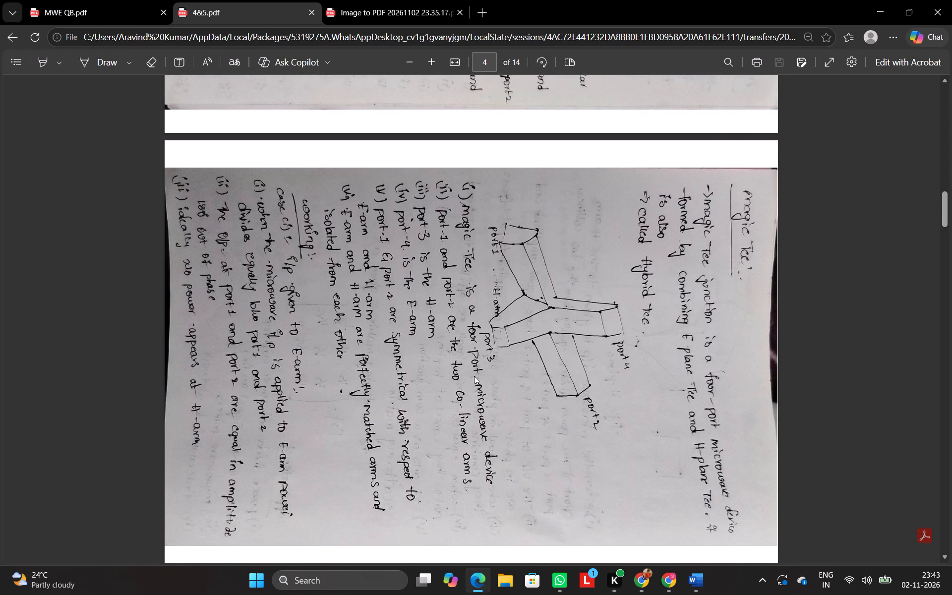
# Skim the attenuation measurement notes and the two-hole directional coupler notes on page 12, returning to page 1.
pyautogui.scroll(-10, 474, 376)
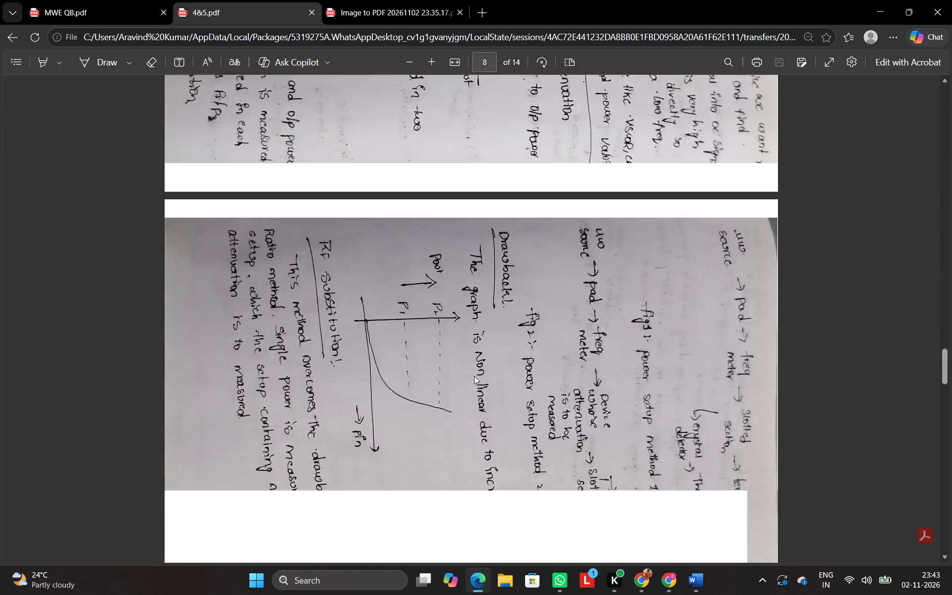
pyautogui.scroll(-6, 474, 376)
pyautogui.scroll(8, 474, 376)
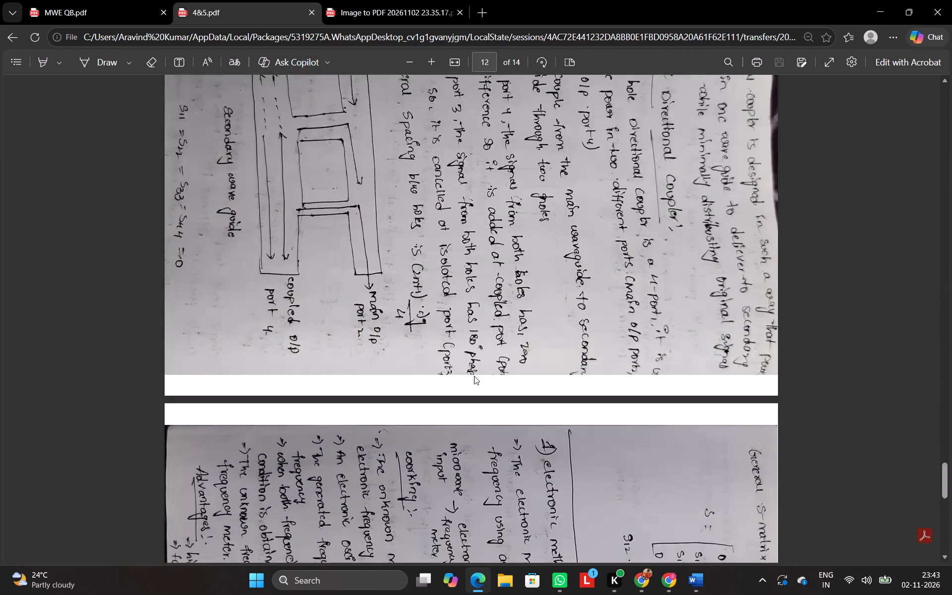
pyautogui.scroll(4, 474, 376)
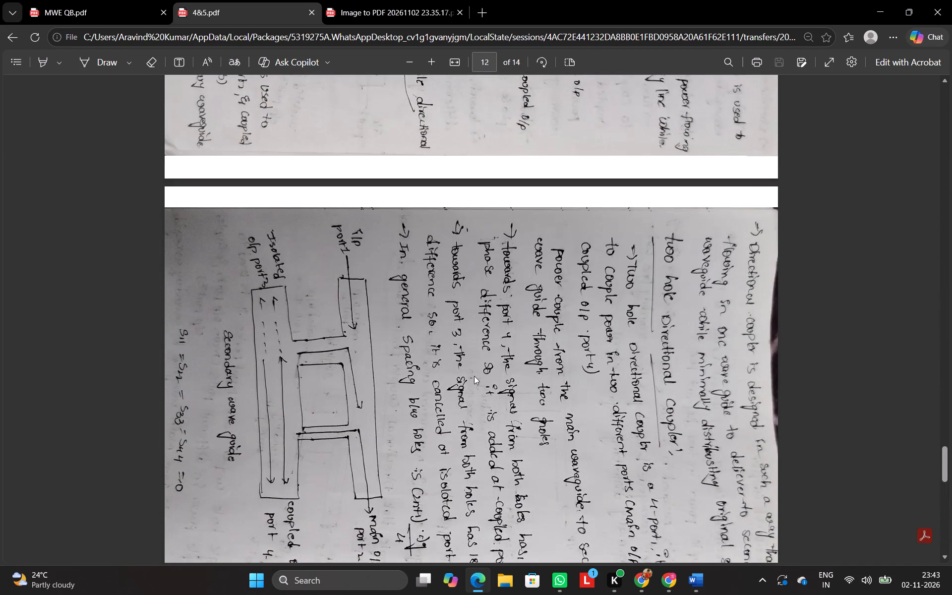
pyautogui.scroll(4, 474, 376)
pyautogui.scroll(18, 474, 376)
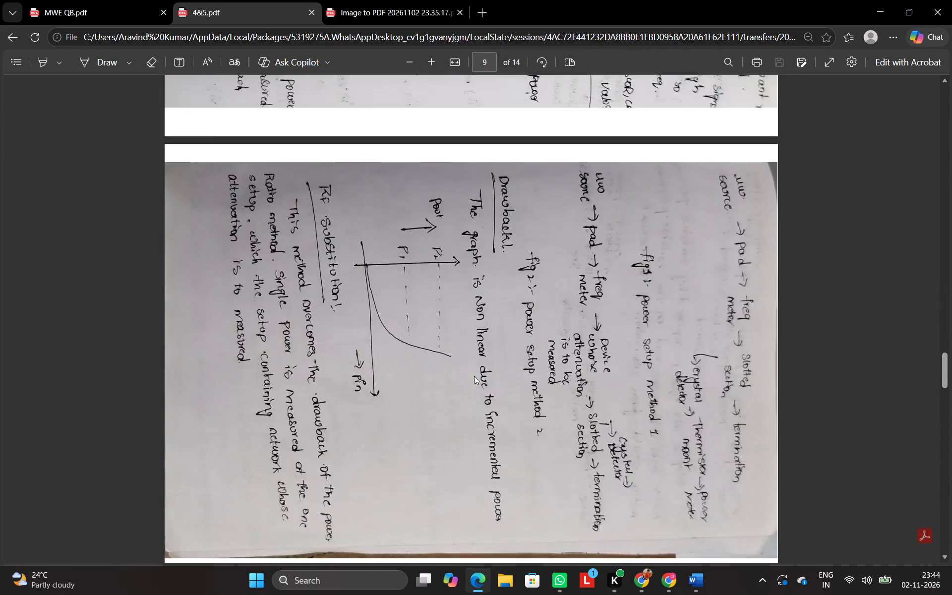
pyautogui.scroll(12, 474, 376)
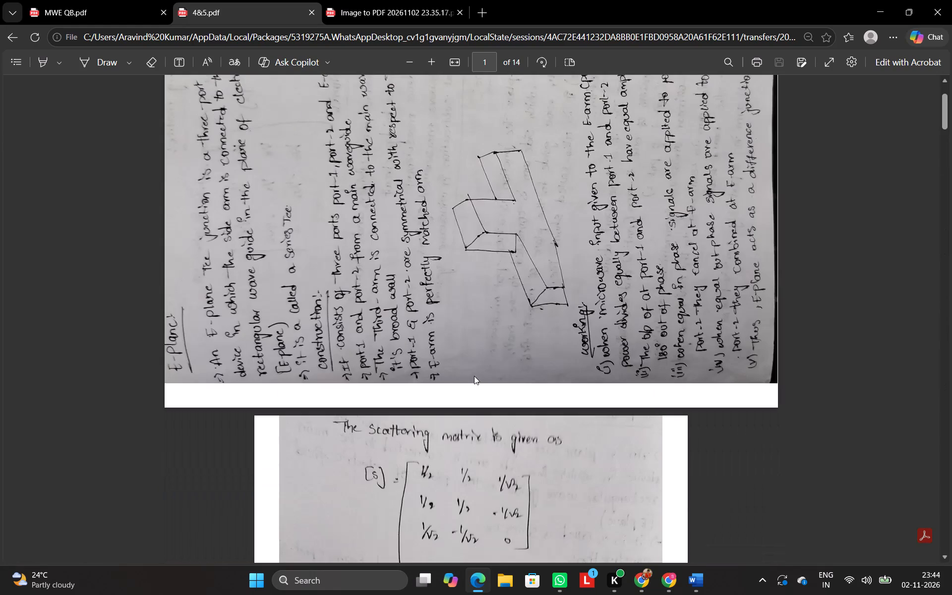
# Skim through to the mechanical frequency measurement method on page 14 and back past the Magic Tee and H-plane pages to the E-plane notes.
pyautogui.scroll(-10, 492, 382)
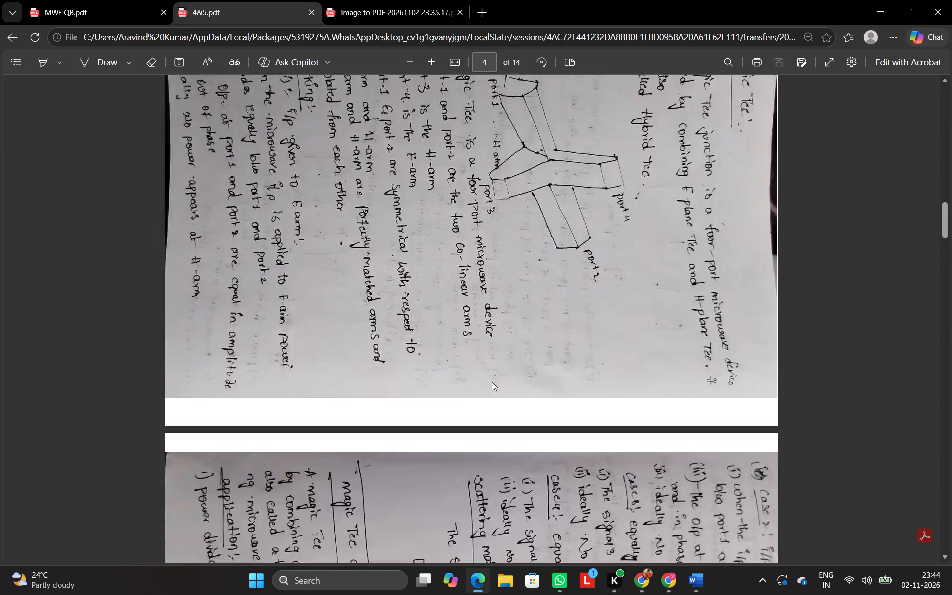
pyautogui.scroll(-12, 492, 382)
pyautogui.hscroll(1, 492, 382)
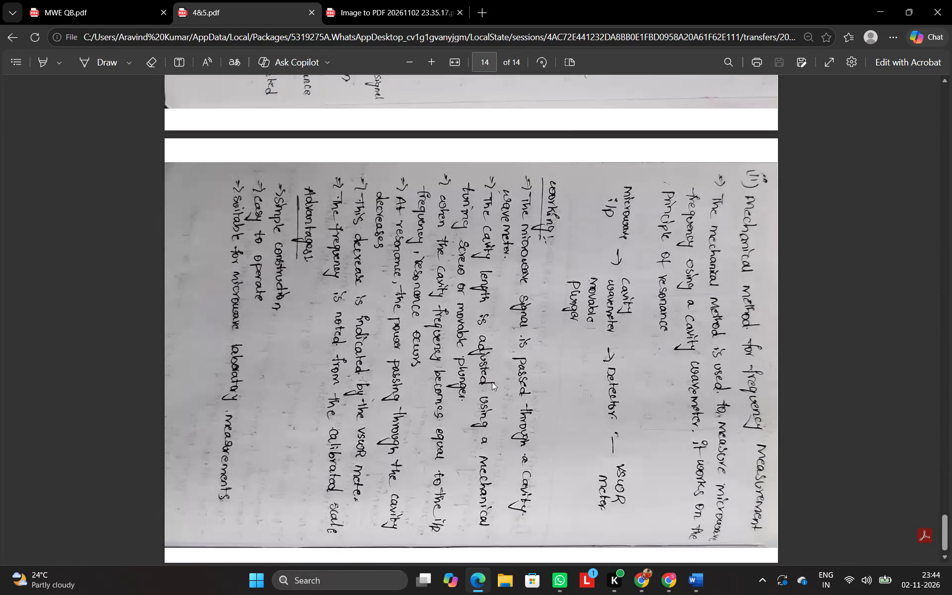
pyautogui.scroll(20, 492, 382)
pyautogui.scroll(2, 492, 382)
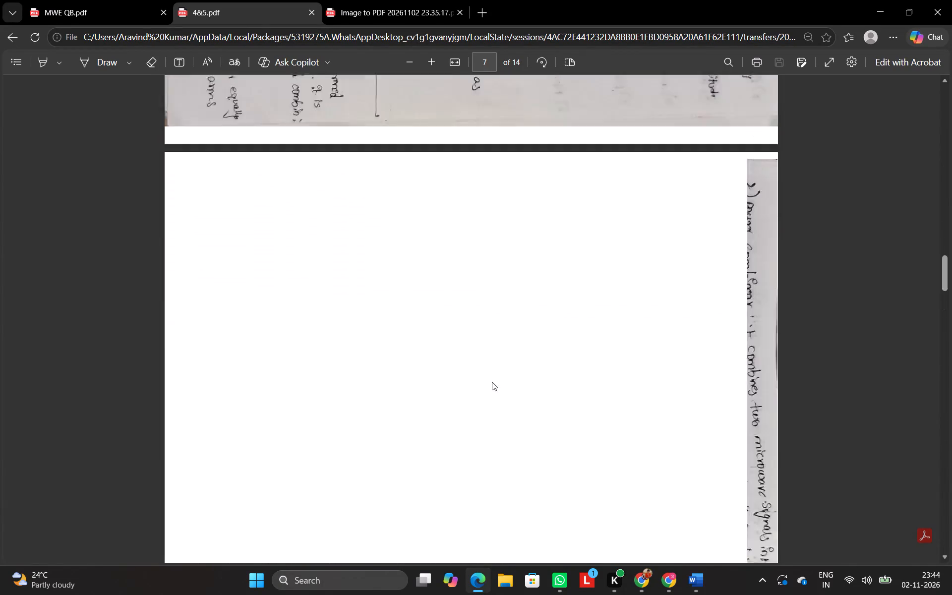
pyautogui.scroll(10, 492, 382)
pyautogui.scroll(-3, 492, 382)
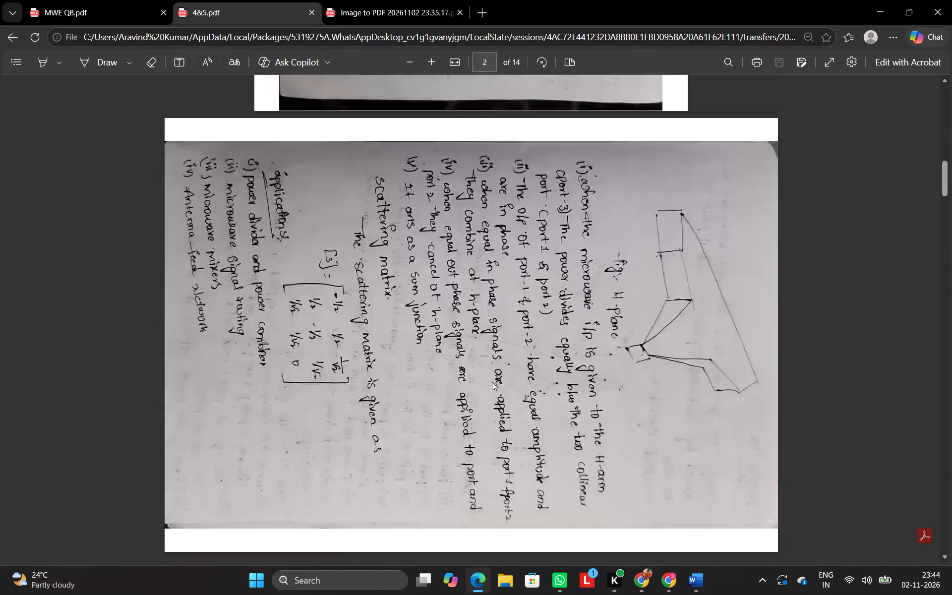
pyautogui.scroll(-1, 492, 382)
pyautogui.scroll(8, 492, 382)
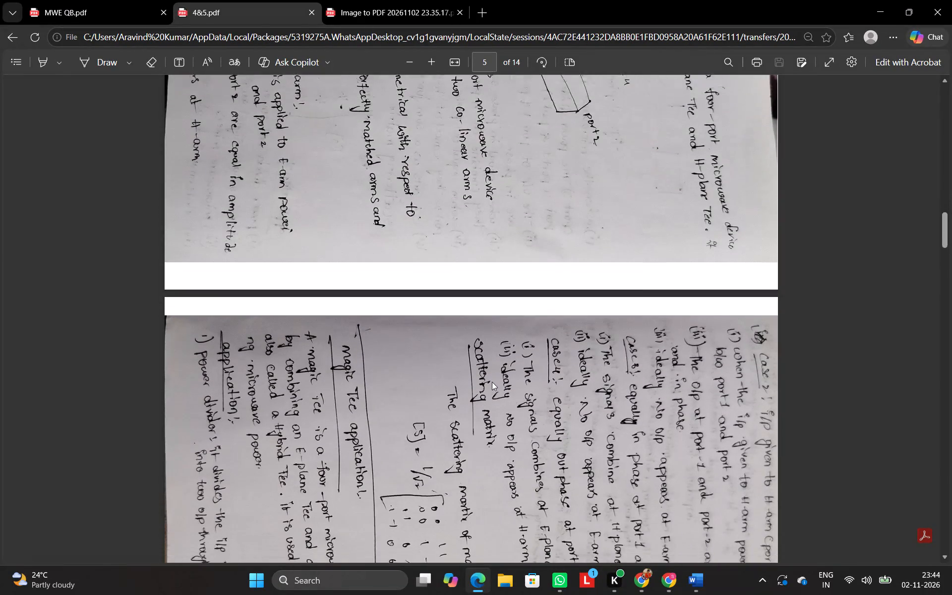
pyautogui.scroll(8, 492, 382)
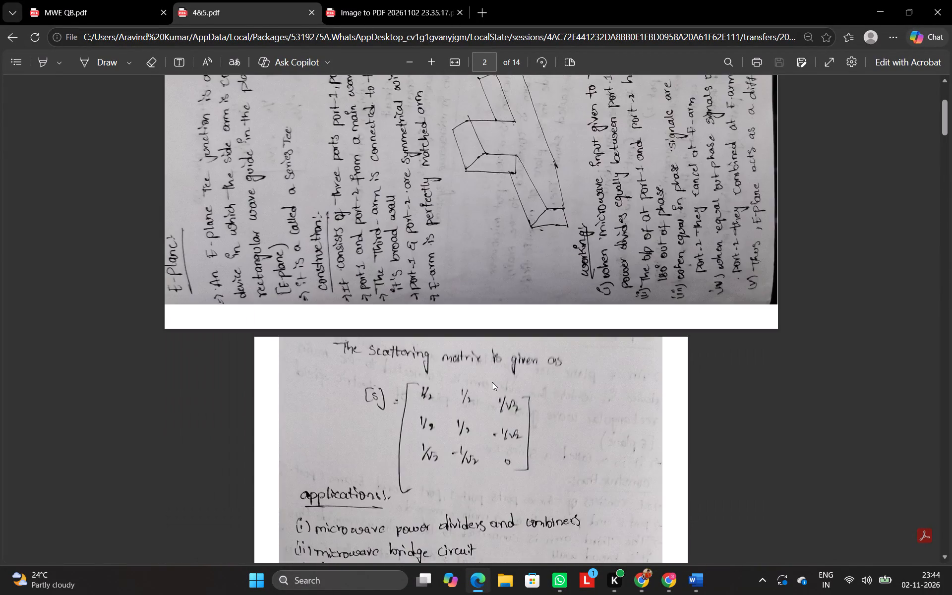
pyautogui.scroll(4, 492, 382)
# Review the H-plane tee notes on pages 2 and 3 and the Magic Tee notes on page 4, returning to the H-plane construction on page 2.
pyautogui.scroll(-5, 492, 382)
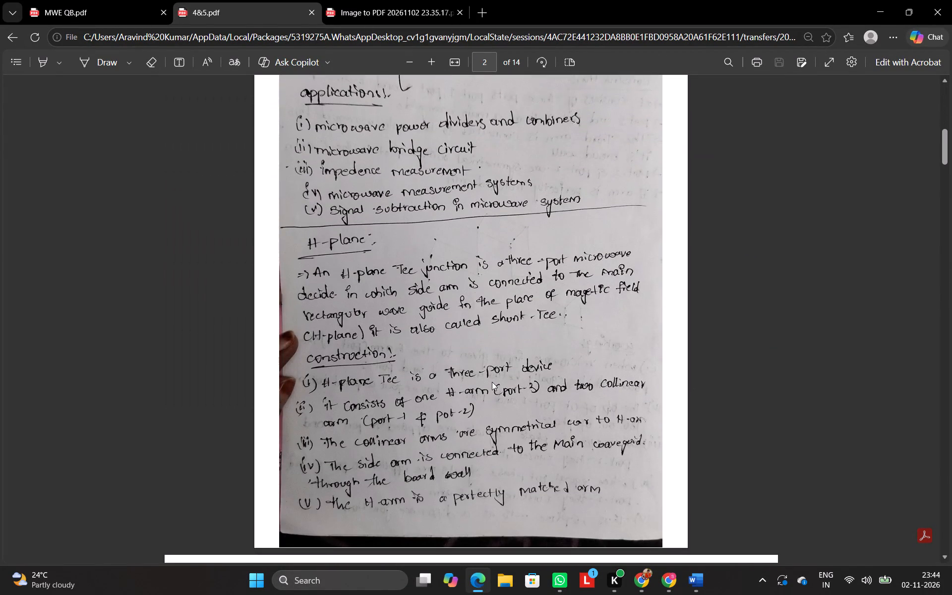
pyautogui.scroll(-3, 492, 382)
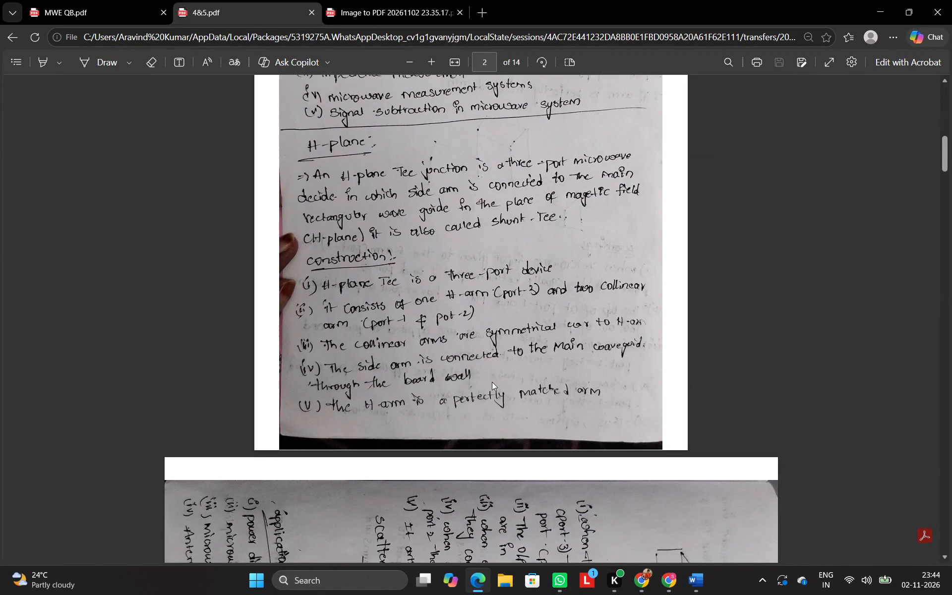
pyautogui.scroll(-6, 492, 382)
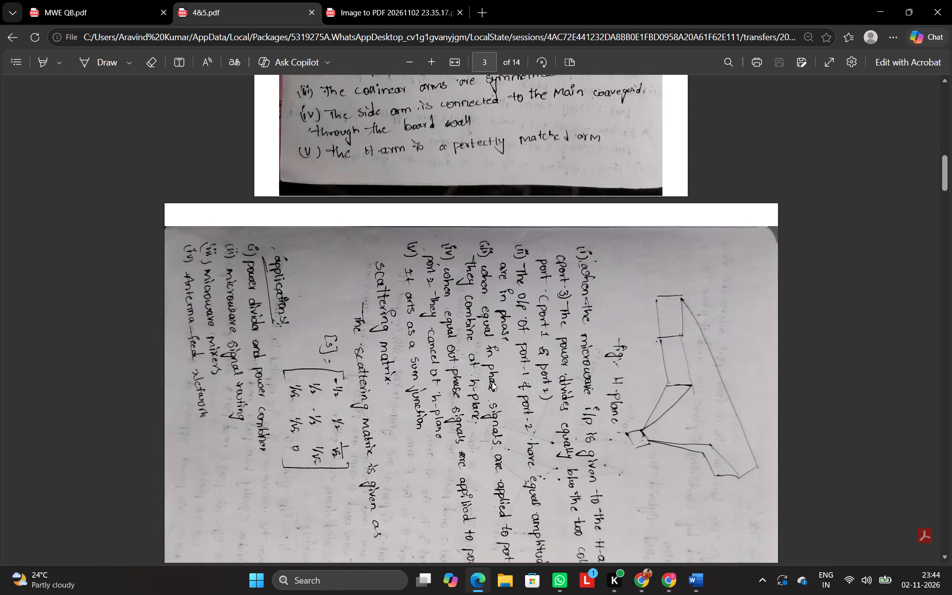
pyautogui.scroll(-6, 492, 382)
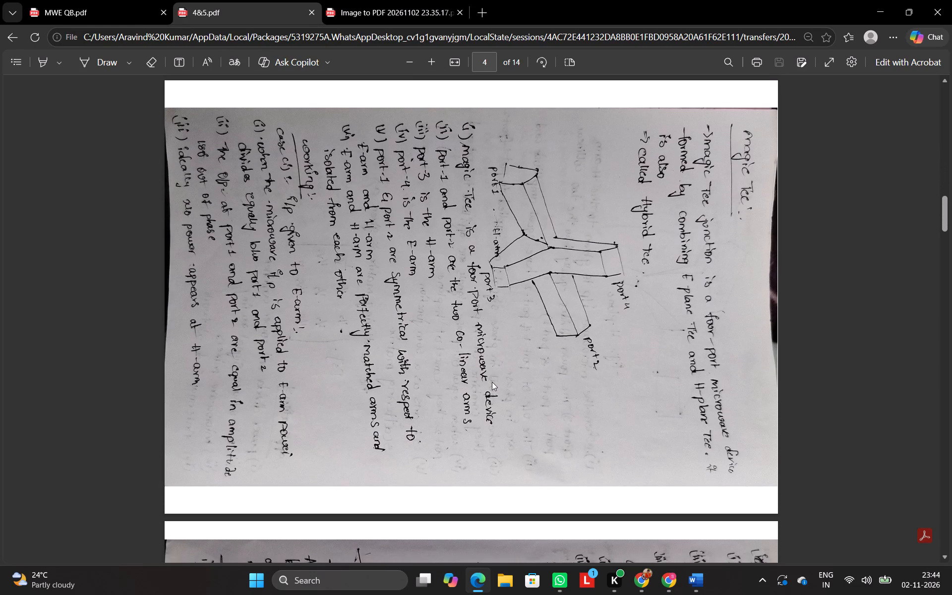
pyautogui.scroll(2, 492, 382)
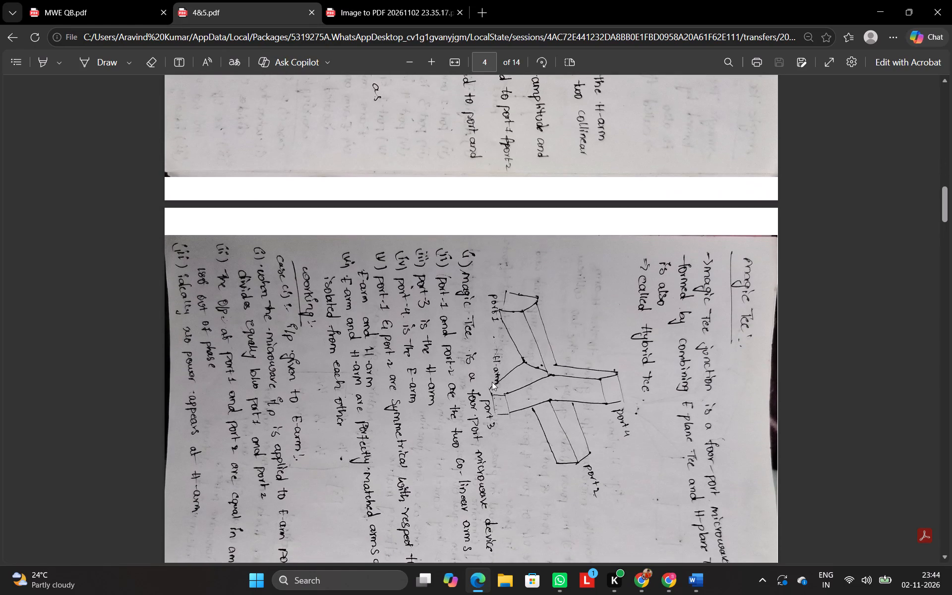
pyautogui.scroll(6, 492, 382)
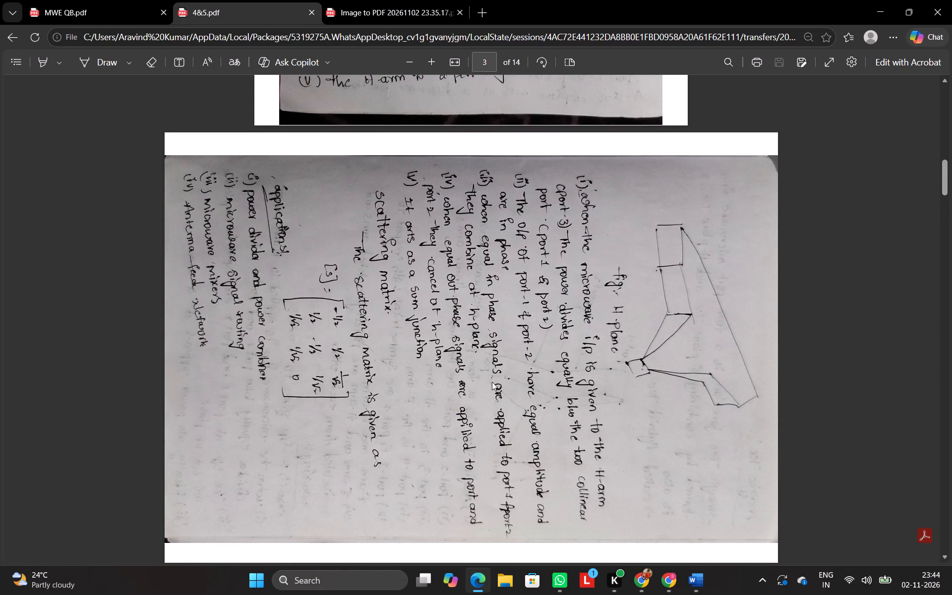
pyautogui.scroll(6, 492, 382)
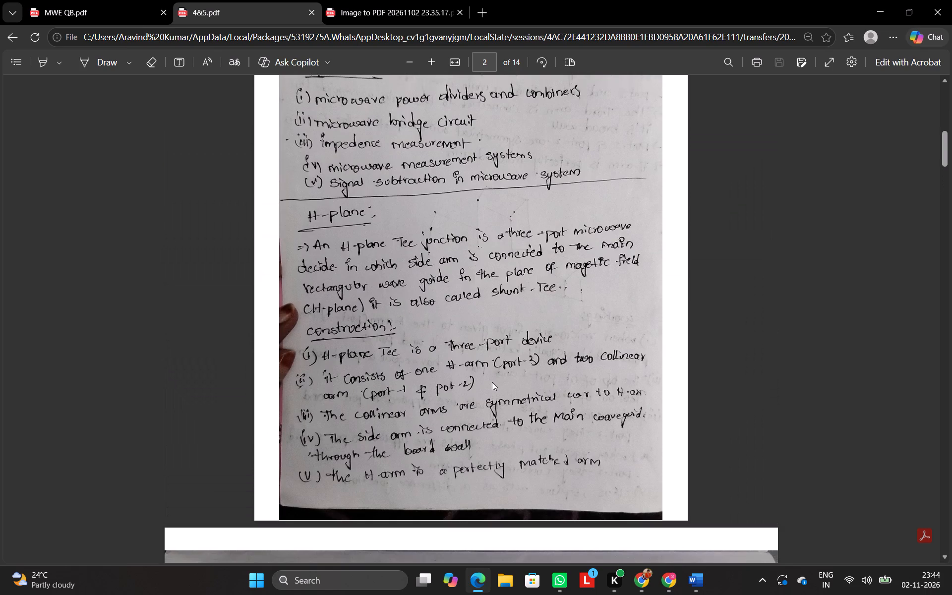
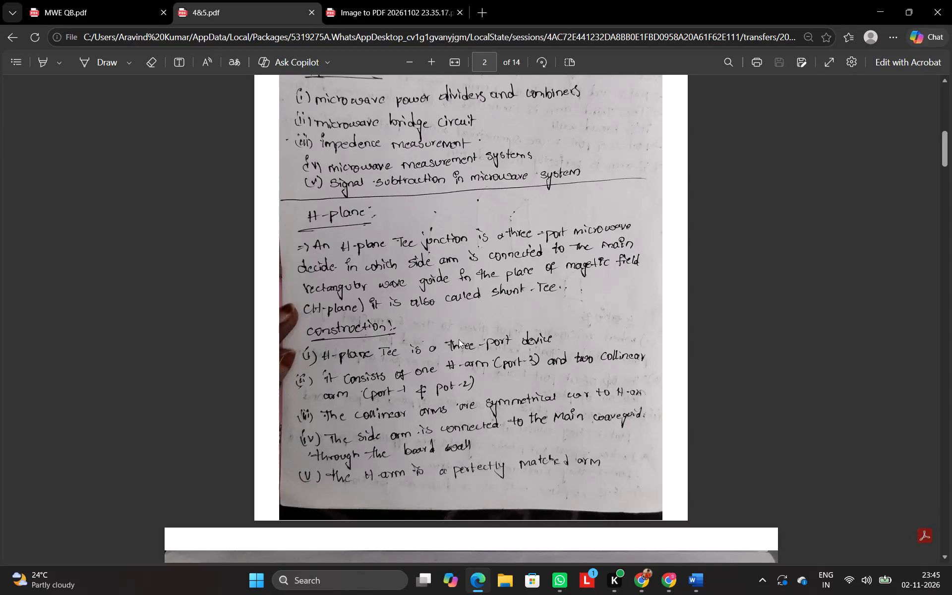
# Skim from the H-plane construction notes on page 2 to the attenuation measurement notes on pages 9 and 10, returning to page 2.
pyautogui.scroll(-3, 544, 263)
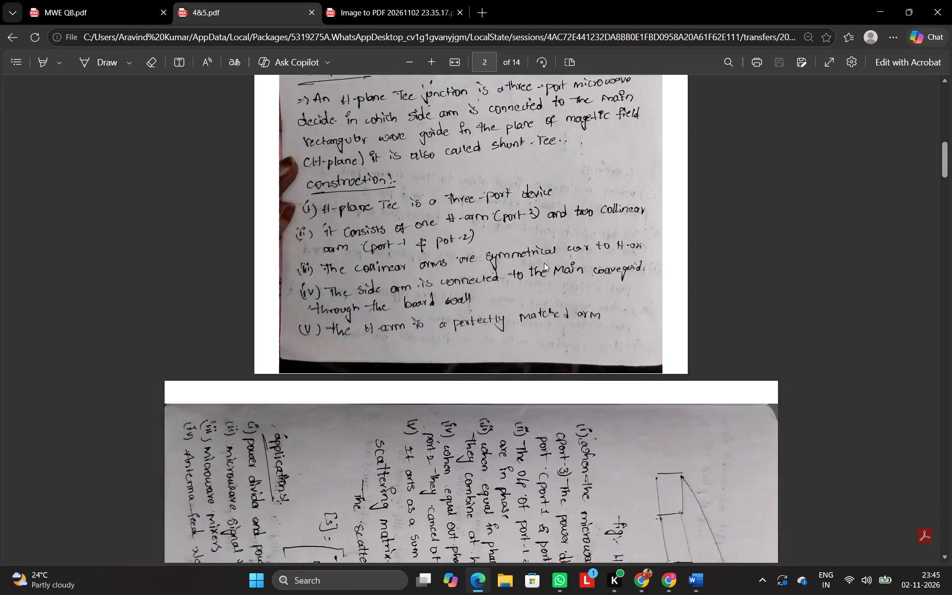
pyautogui.scroll(-1, 544, 263)
pyautogui.scroll(11, 544, 263)
pyautogui.scroll(-20, 544, 263)
pyautogui.scroll(-1, 544, 263)
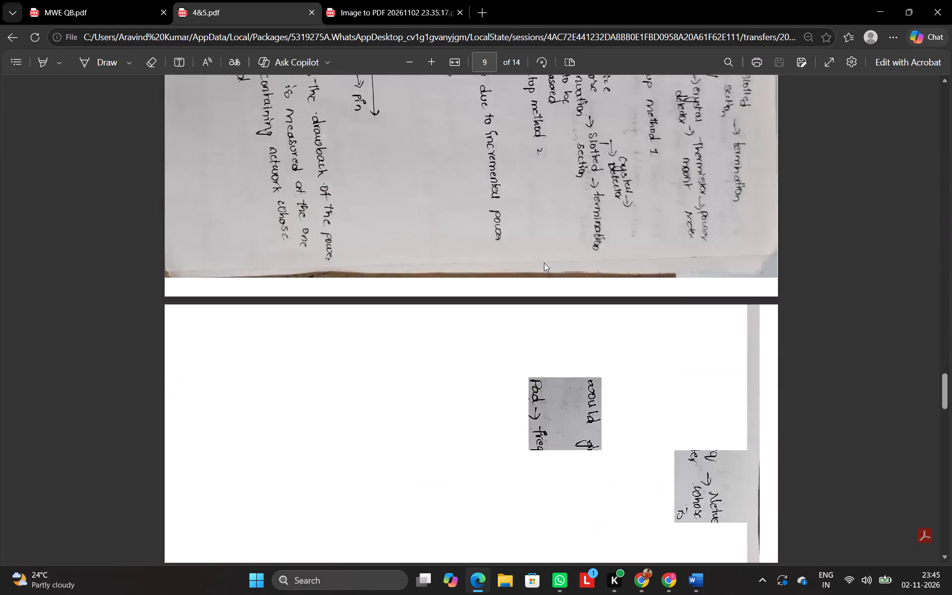
pyautogui.scroll(-15, 544, 263)
pyautogui.scroll(12, 544, 263)
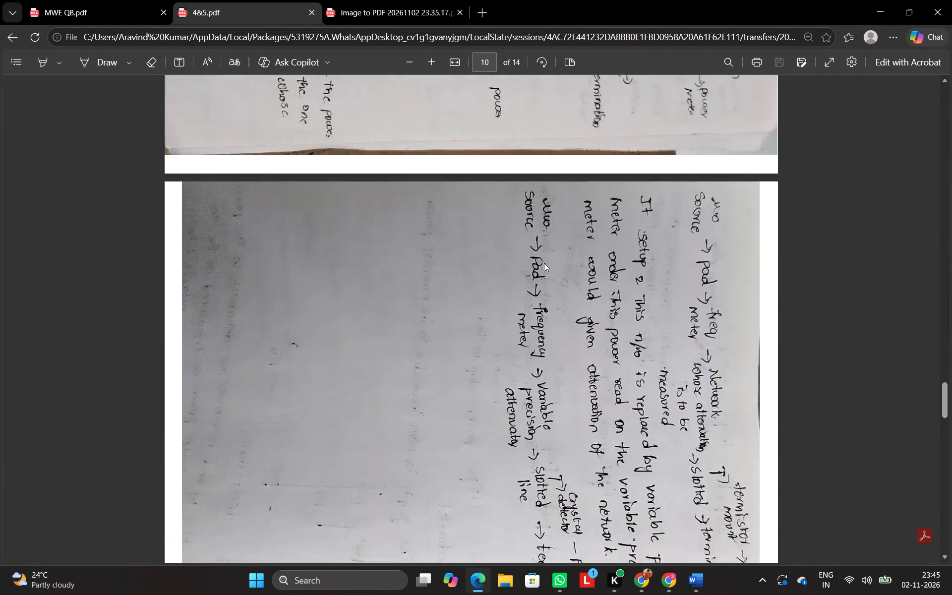
pyautogui.scroll(17, 544, 263)
pyautogui.scroll(-8, 544, 263)
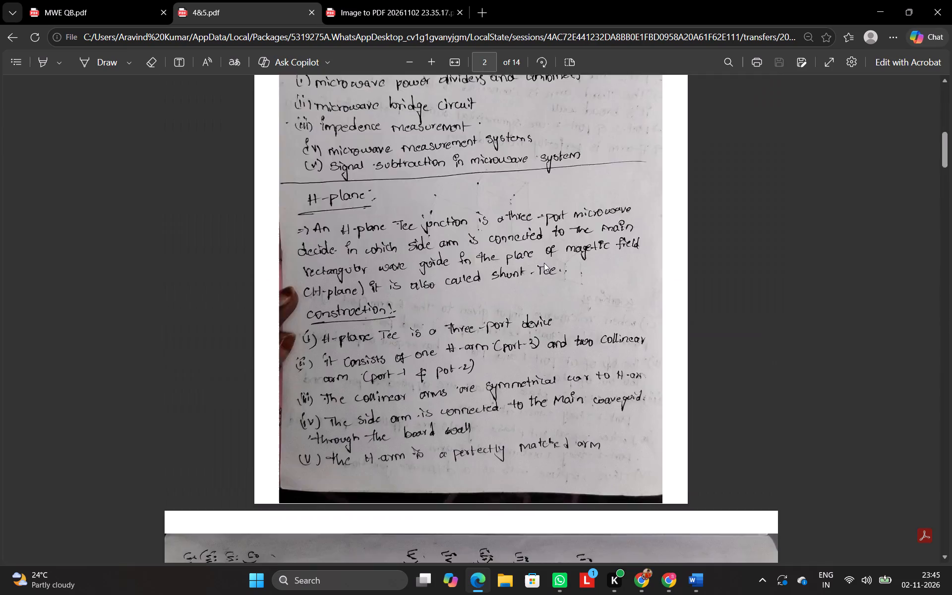
# Skim the directional coupler notes on page 11, Magic Tee cases on page 5 and attenuation notes on page 8, continuing to page 14.
pyautogui.scroll(-20, 544, 263)
pyautogui.scroll(13, 544, 263)
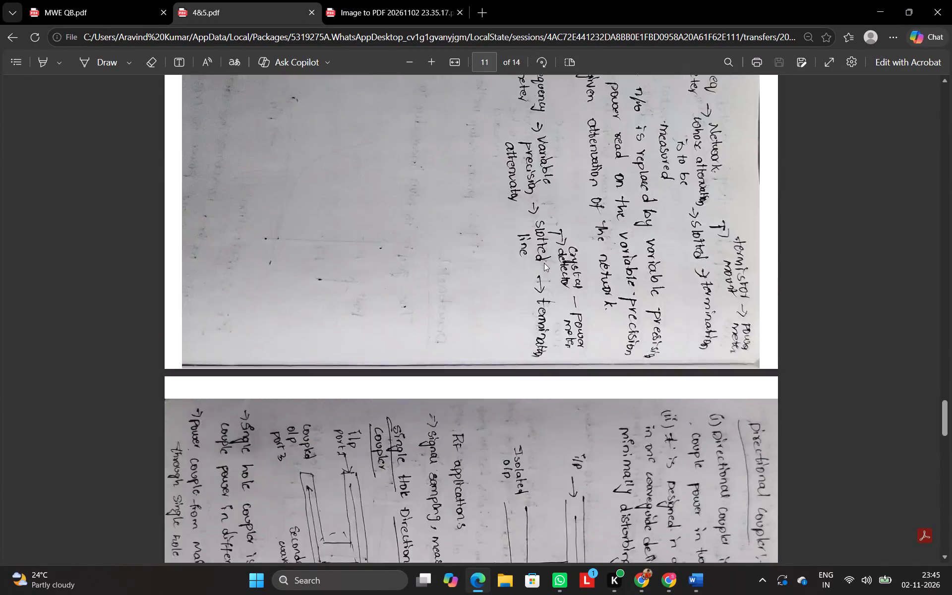
pyautogui.scroll(20, 544, 263)
pyautogui.scroll(2, 544, 263)
pyautogui.scroll(-16, 544, 263)
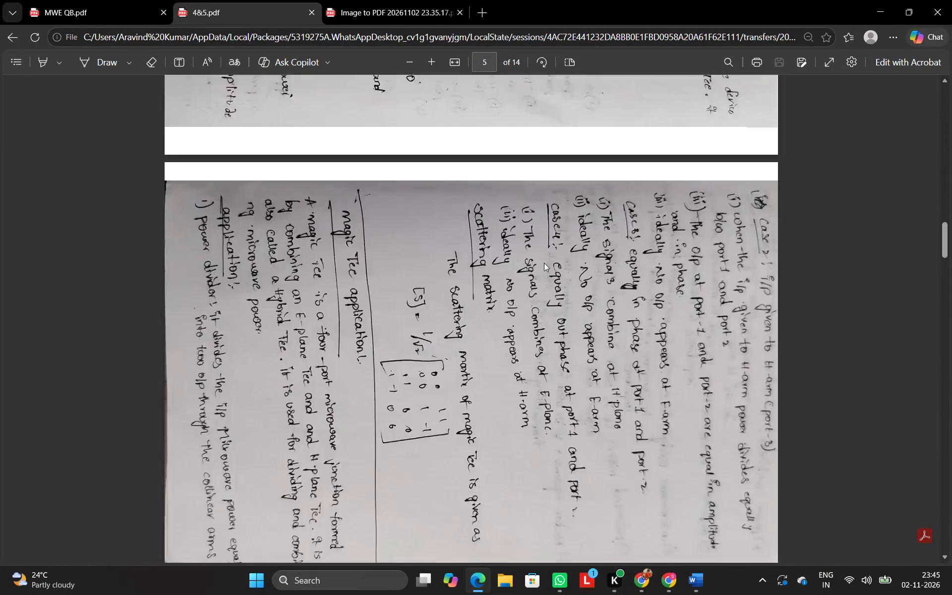
pyautogui.scroll(-20, 544, 263)
pyautogui.scroll(12, 544, 263)
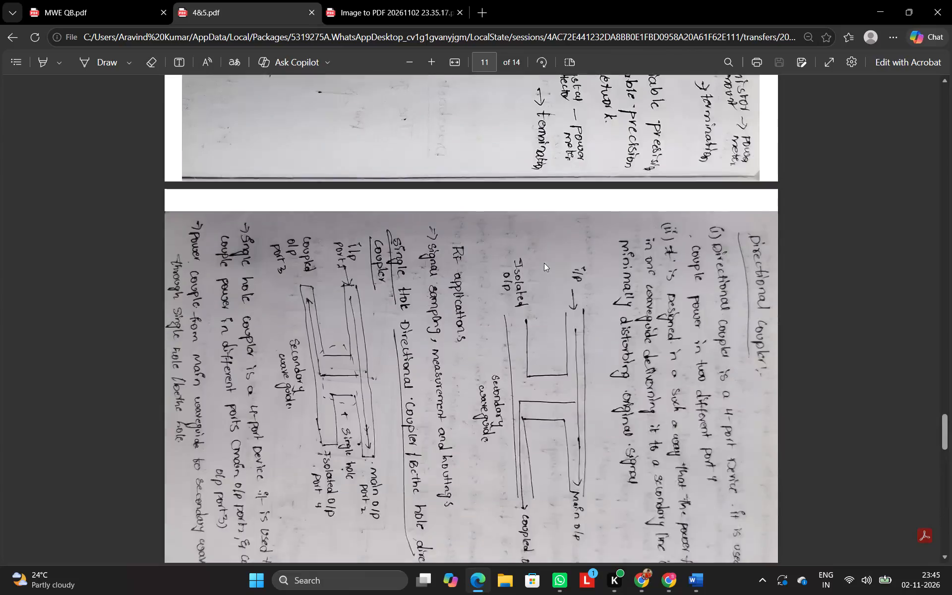
pyautogui.scroll(20, 544, 263)
pyautogui.scroll(3, 544, 263)
pyautogui.scroll(-20, 544, 263)
pyautogui.scroll(-2, 544, 263)
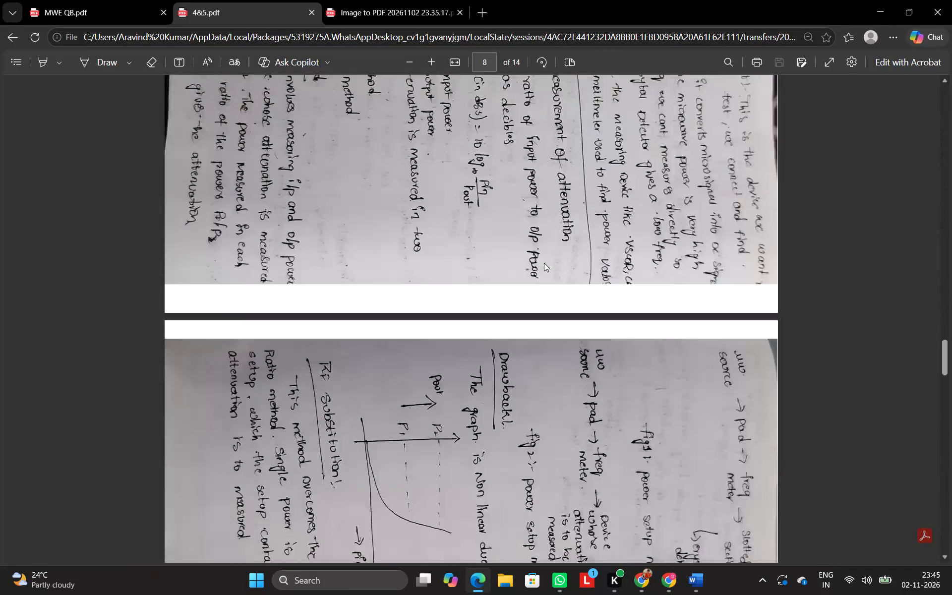
pyautogui.scroll(-17, 544, 263)
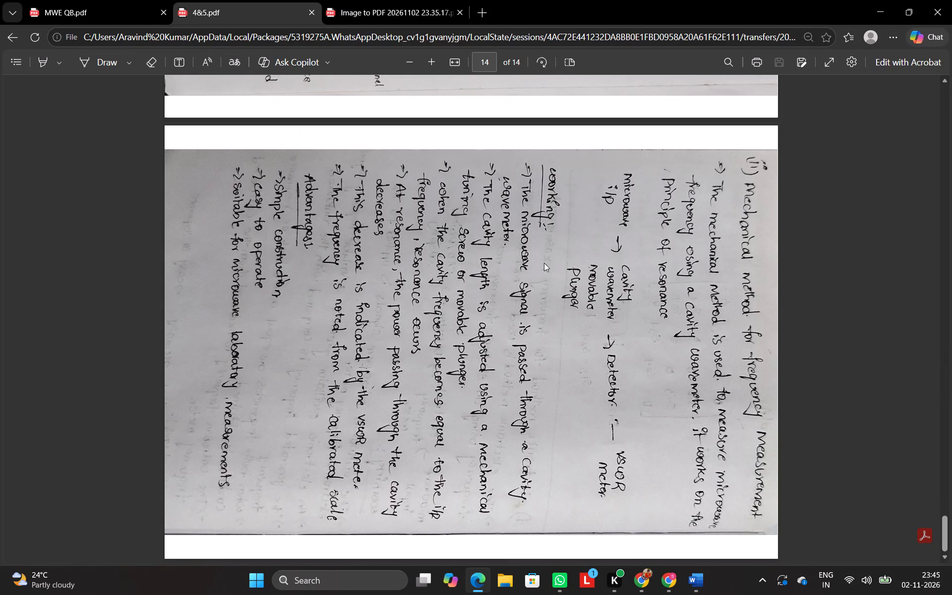
pyautogui.scroll(16, 544, 263)
pyautogui.scroll(9, 544, 263)
# Review the chapter 3 PDF from the IMPATT and TRAPATT diode notes to the rotary vane phase shifter on page 5, returning to page 1.
pyautogui.click(382, 0)
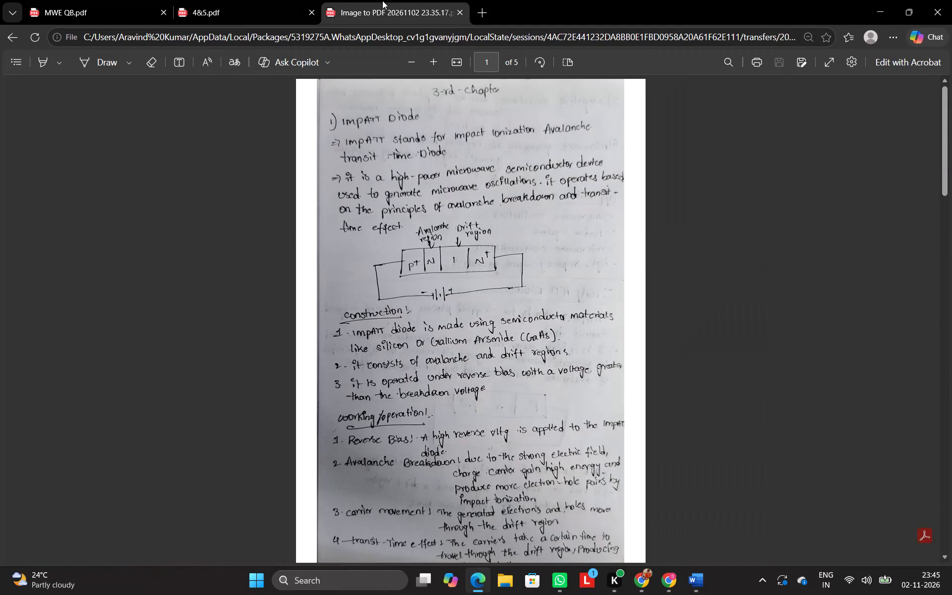
pyautogui.scroll(2, 439, 212)
pyautogui.scroll(-1, 439, 212)
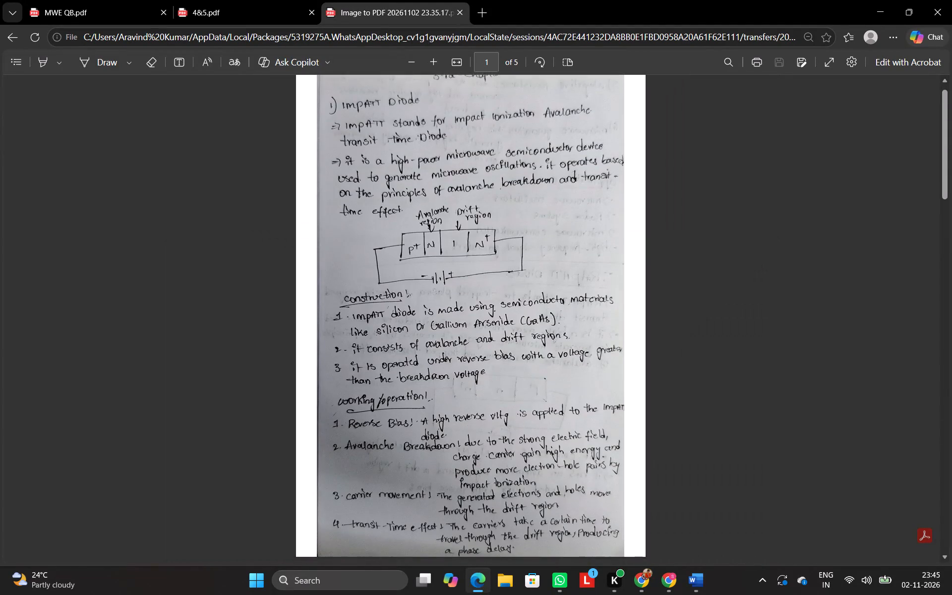
pyautogui.scroll(-4, 439, 212)
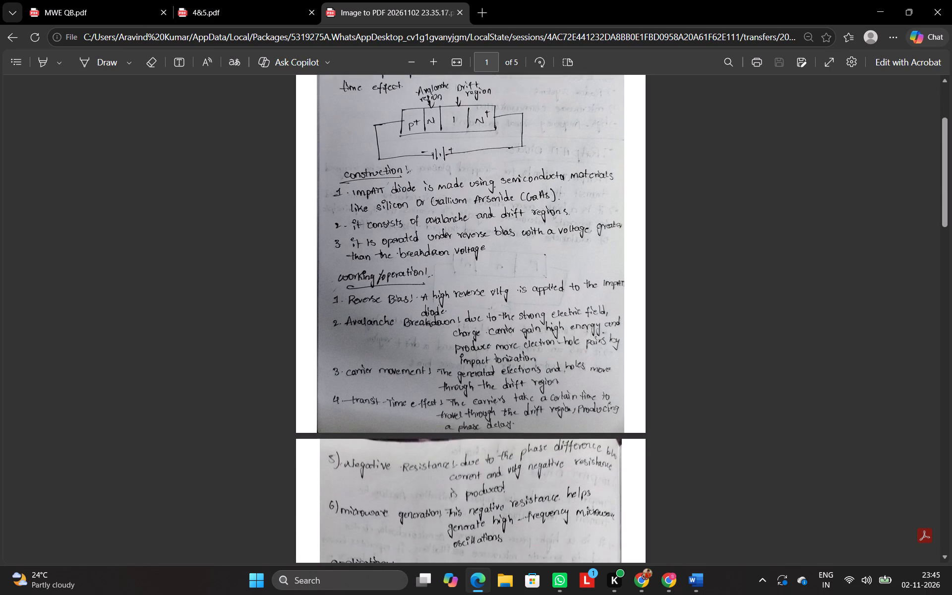
pyautogui.scroll(-6, 439, 212)
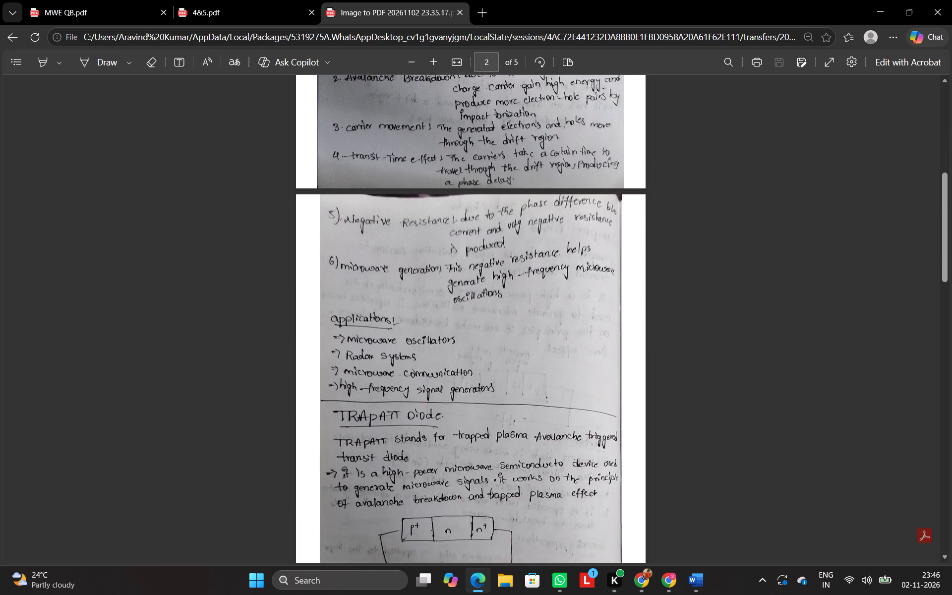
pyautogui.scroll(-2, 439, 212)
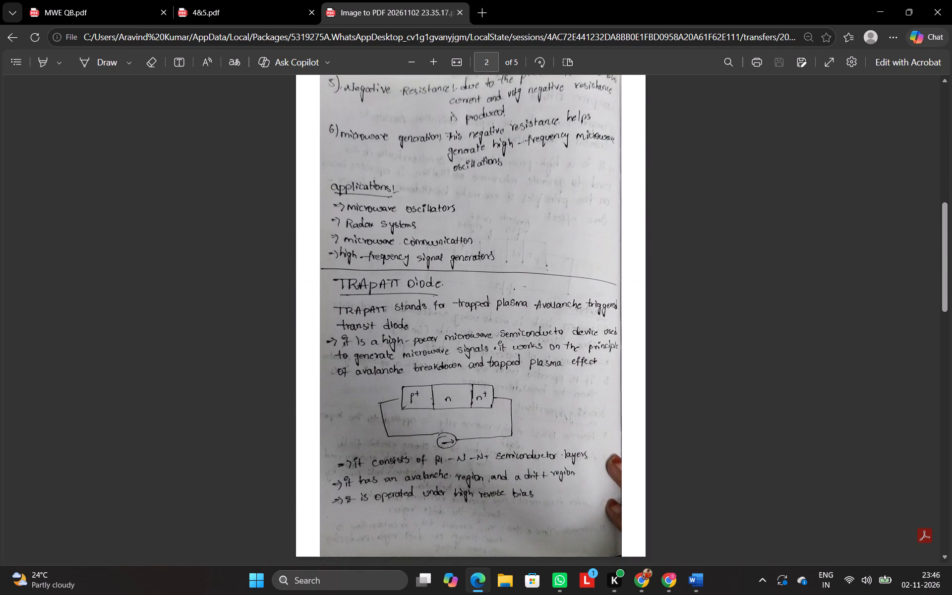
pyautogui.scroll(-7, 439, 212)
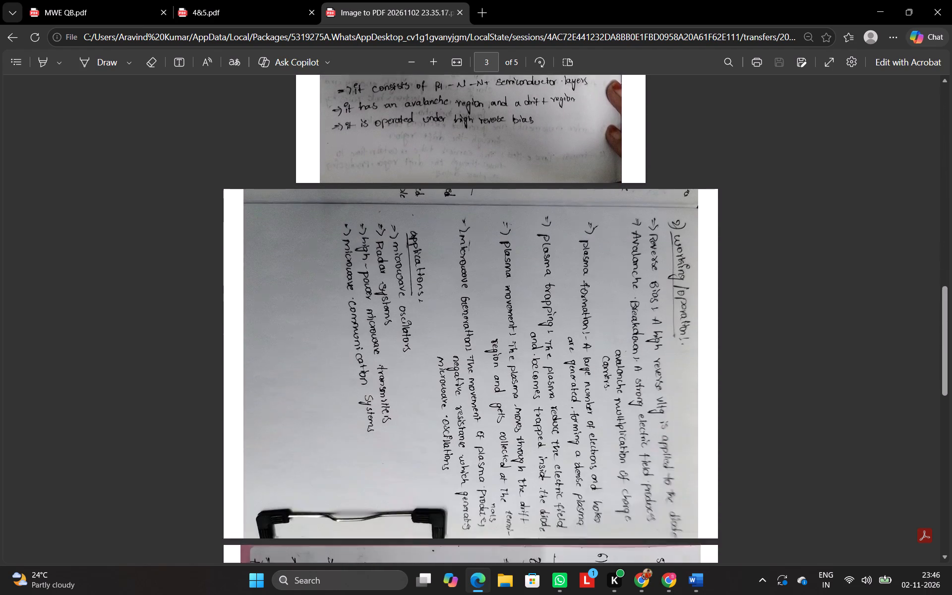
pyautogui.scroll(-8, 439, 212)
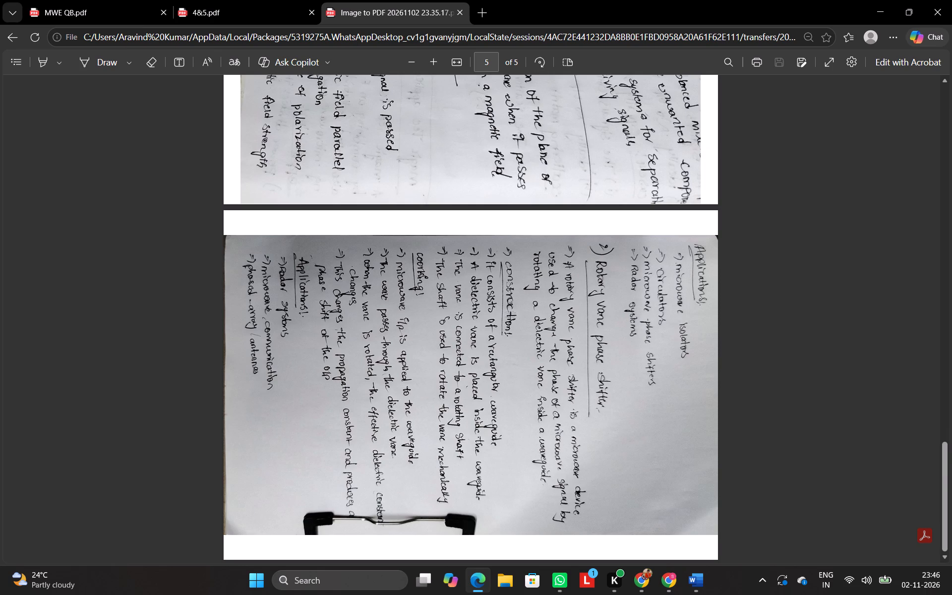
pyautogui.scroll(17, 439, 212)
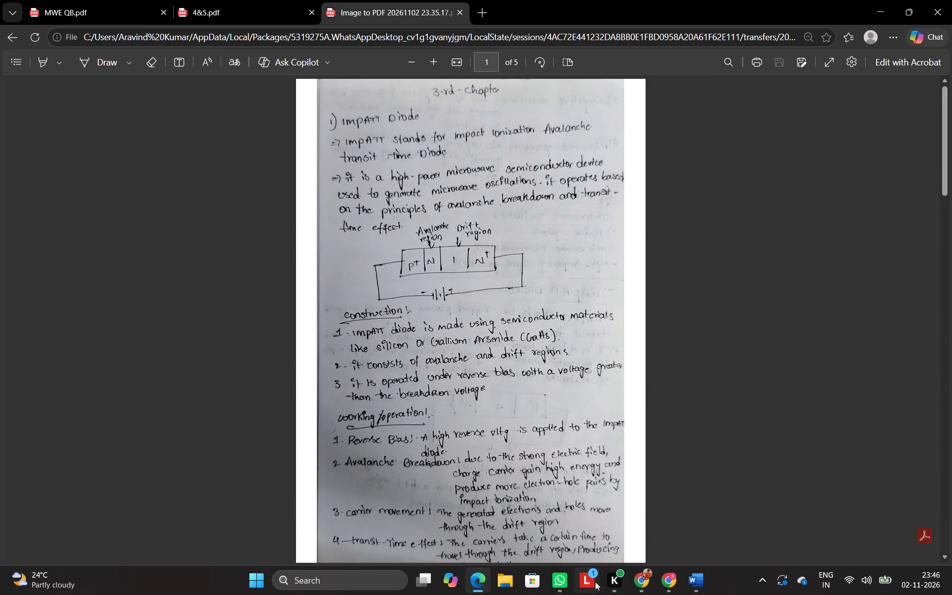
pyautogui.click(699, 582)
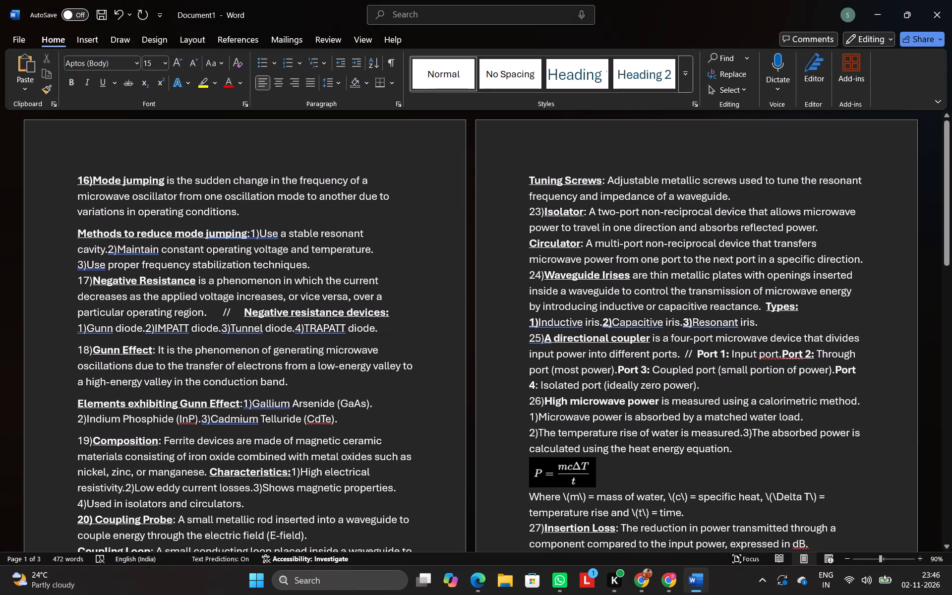
pyautogui.scroll(-4, 487, 336)
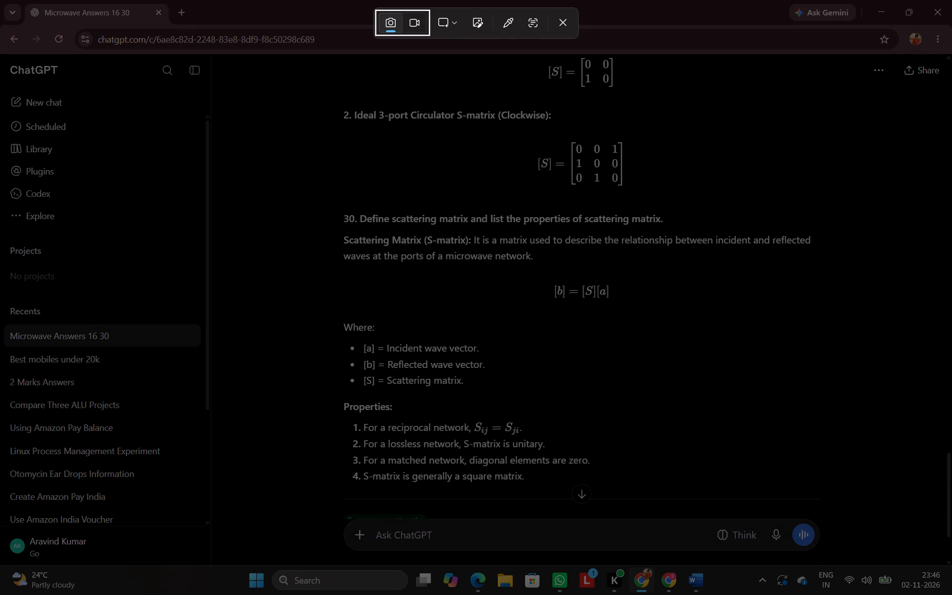
pyautogui.moveTo(340, 209); pyautogui.dragTo(472, 318)
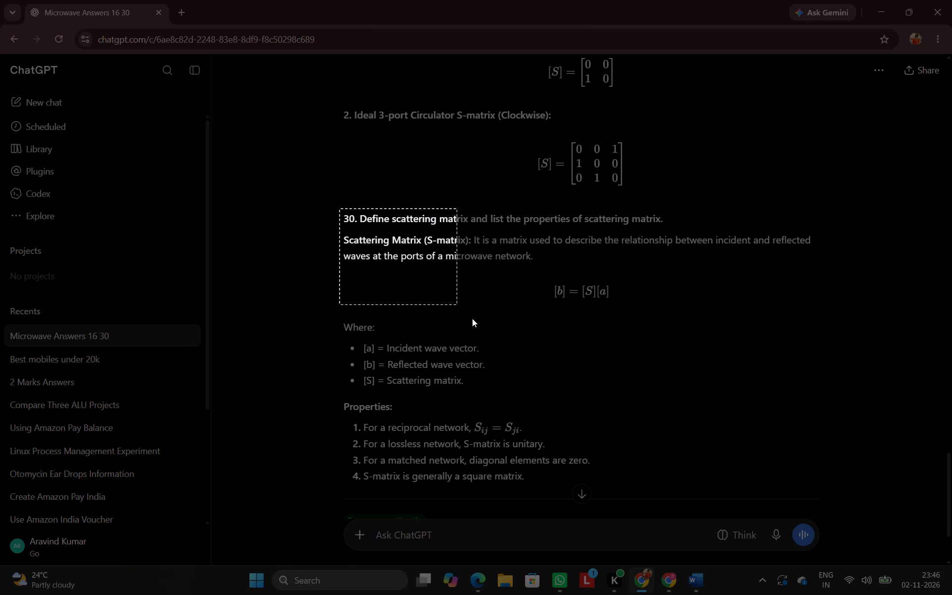
pyautogui.moveTo(472, 318); pyautogui.dragTo(640, 442)
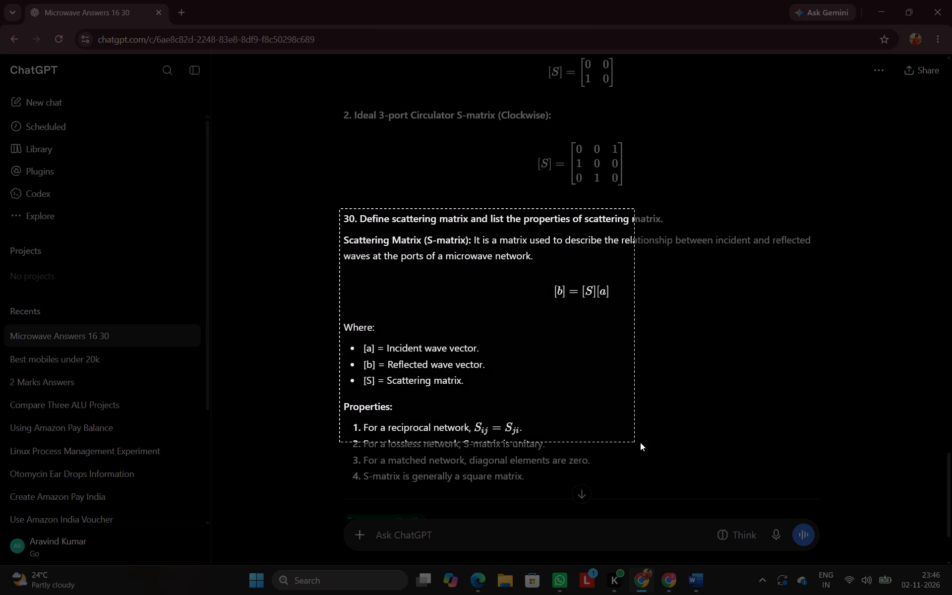
pyautogui.moveTo(640, 442); pyautogui.dragTo(825, 484)
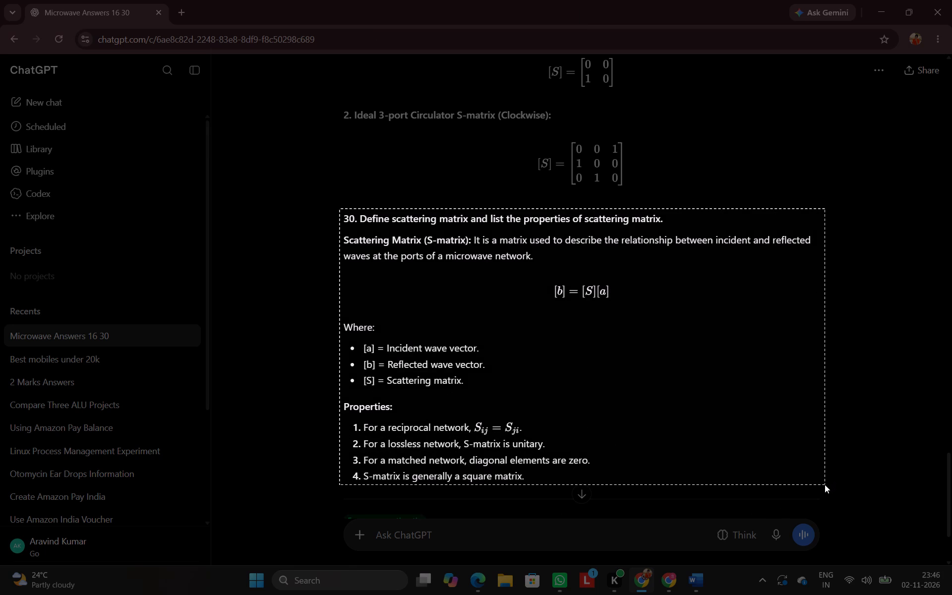
pyautogui.moveTo(825, 484); pyautogui.dragTo(815, 486)
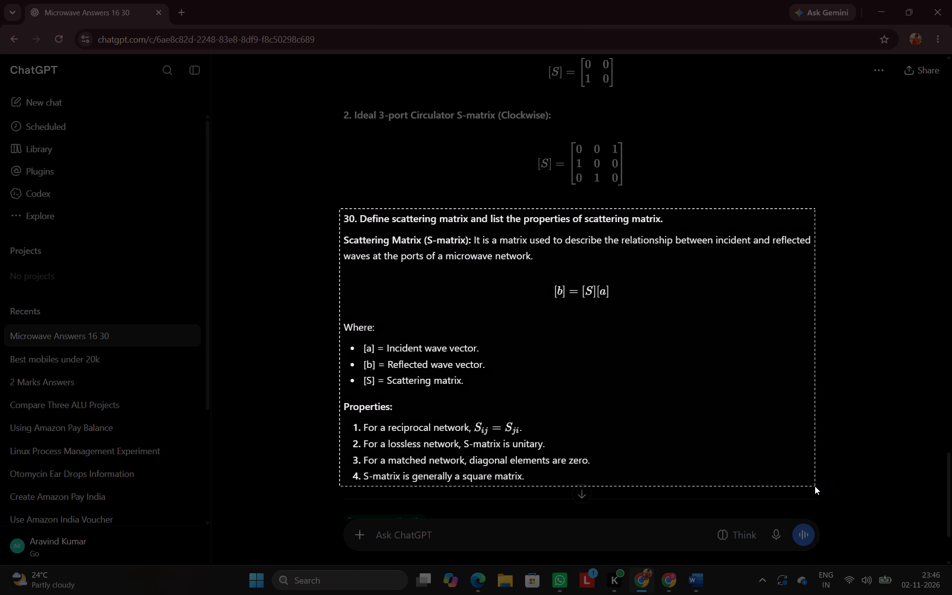
pyautogui.moveTo(815, 486); pyautogui.dragTo(815, 486)
pyautogui.scroll(-4, 660, 404)
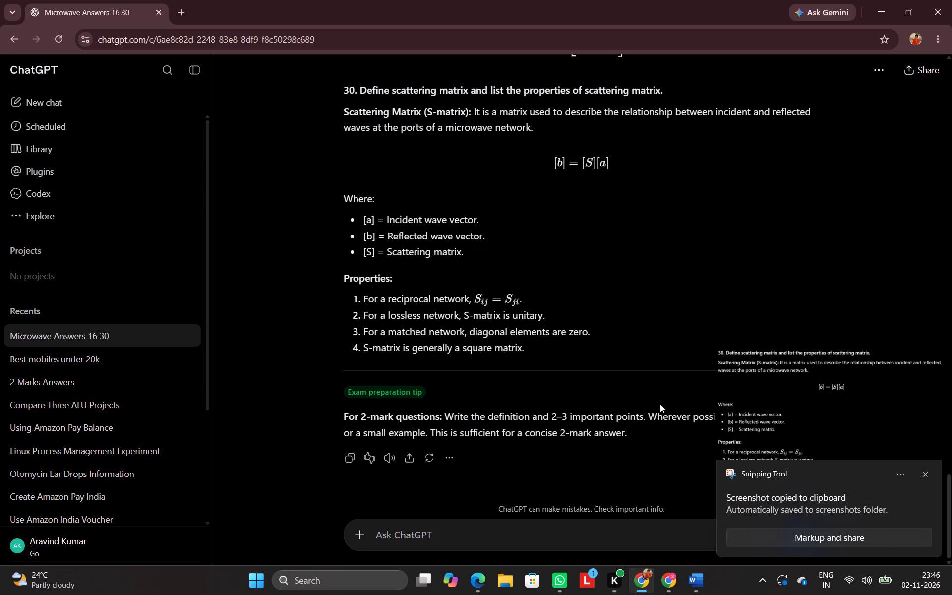
pyautogui.scroll(-1, 660, 404)
# Copy the question 29 S-matrix screenshot from the Pictures Screenshots folder and paste it at the start of the Word document's blank page 3.
pyautogui.click(699, 577)
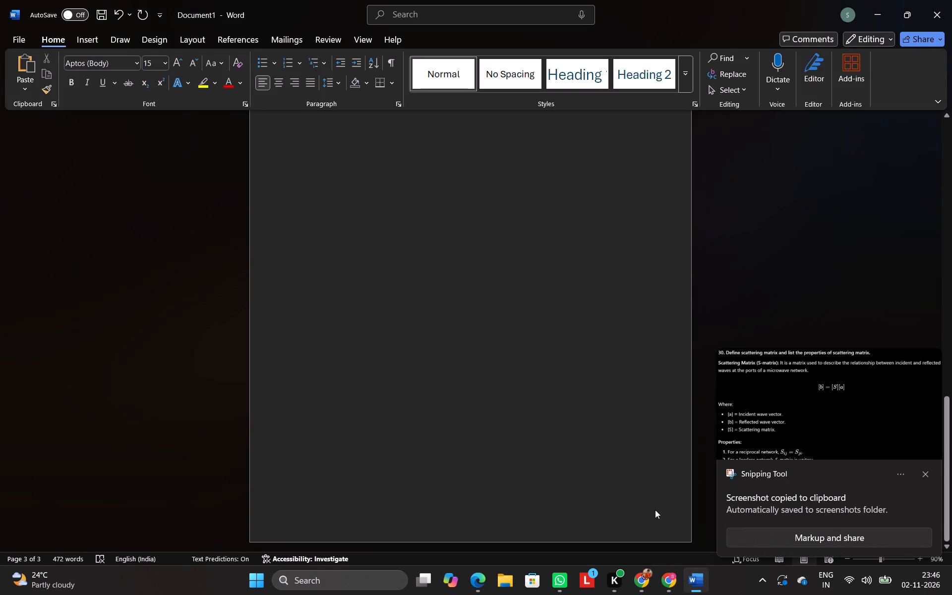
pyautogui.scroll(11, 447, 276)
pyautogui.scroll(-4, 447, 276)
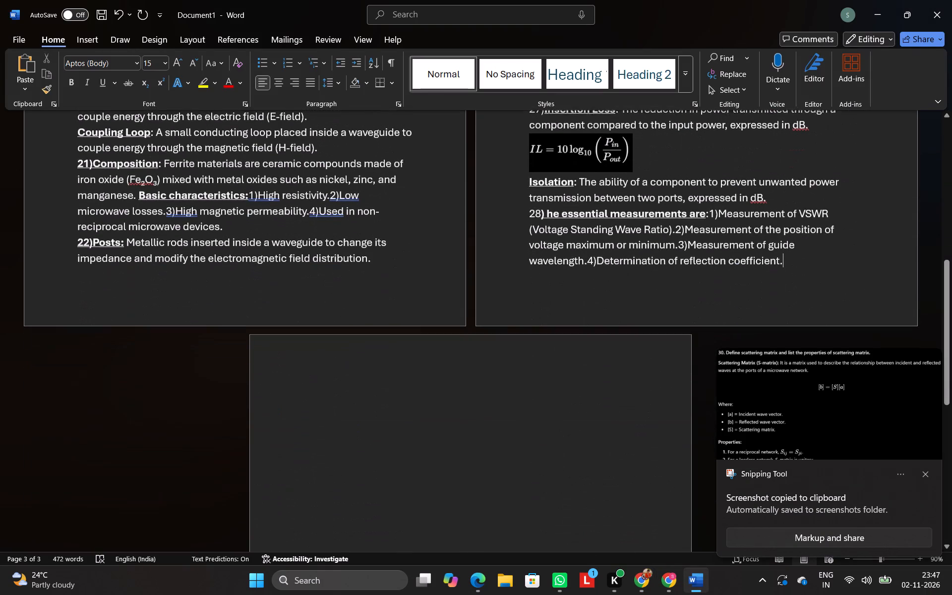
pyautogui.click(381, 357)
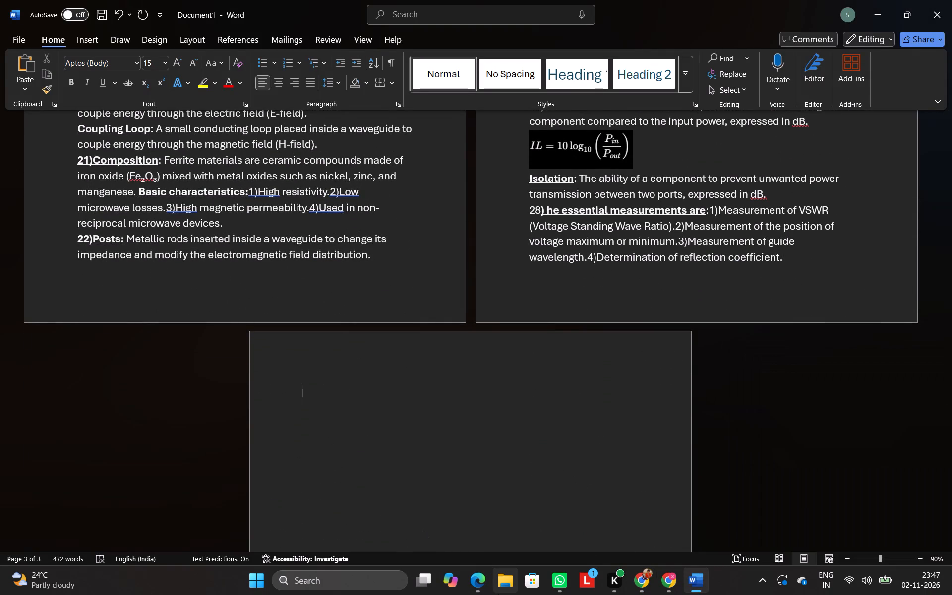
pyautogui.click(502, 591)
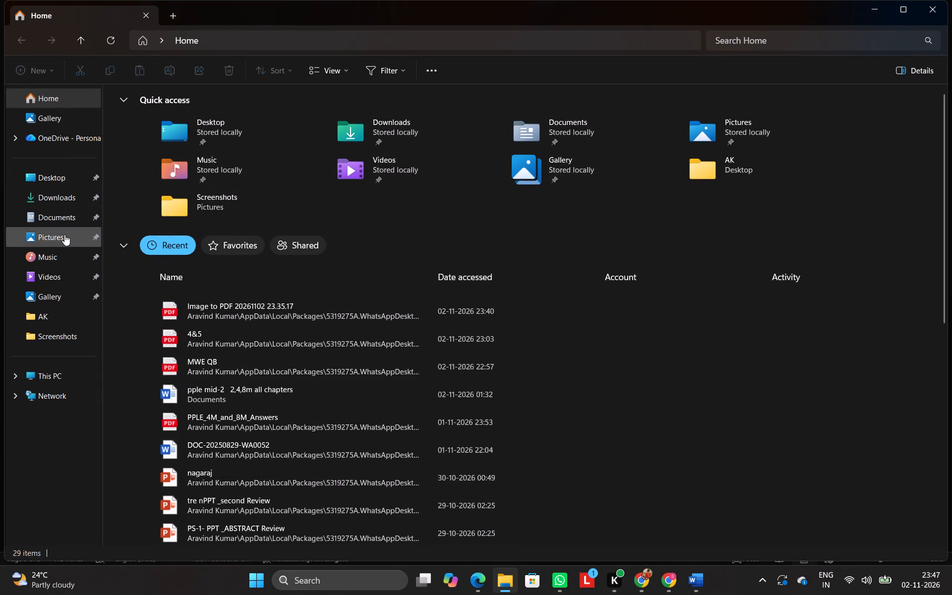
pyautogui.click(64, 235)
pyautogui.doubleClick(211, 119)
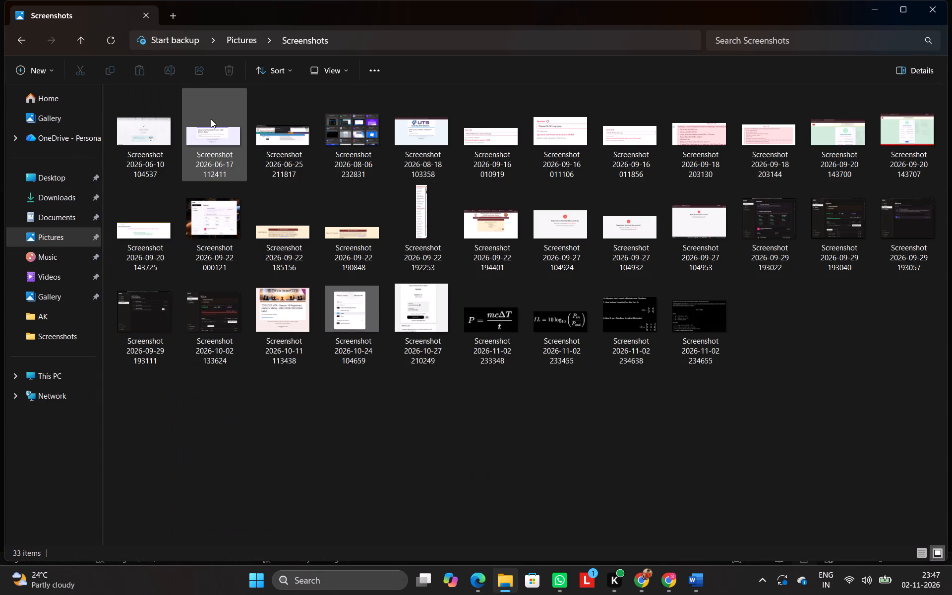
pyautogui.rightClick(649, 318)
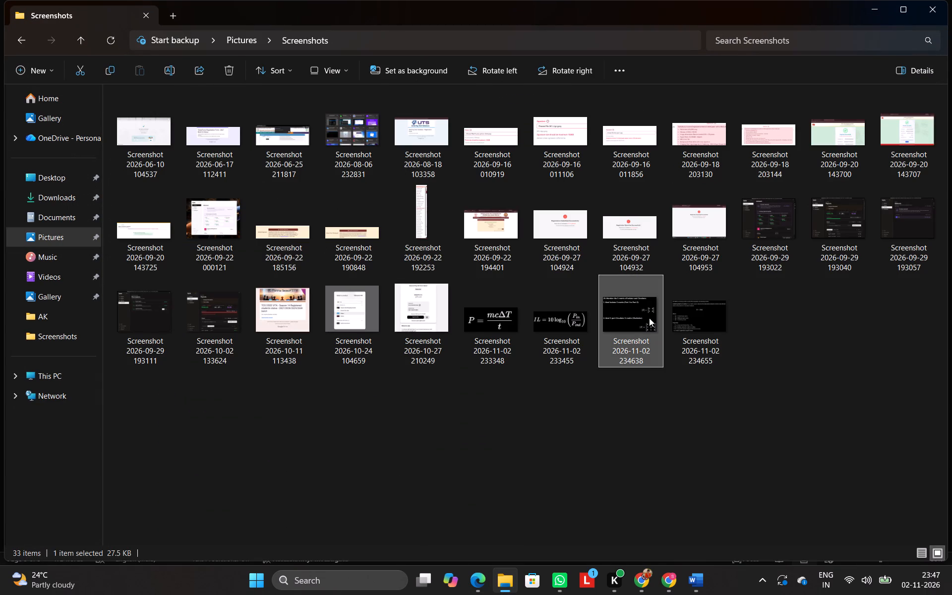
pyautogui.click(705, 97)
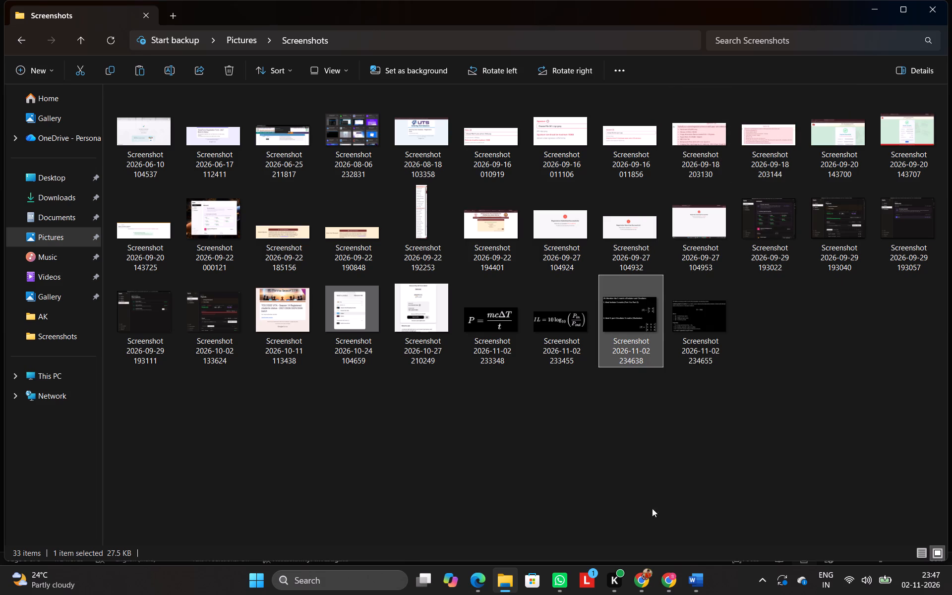
pyautogui.click(699, 581)
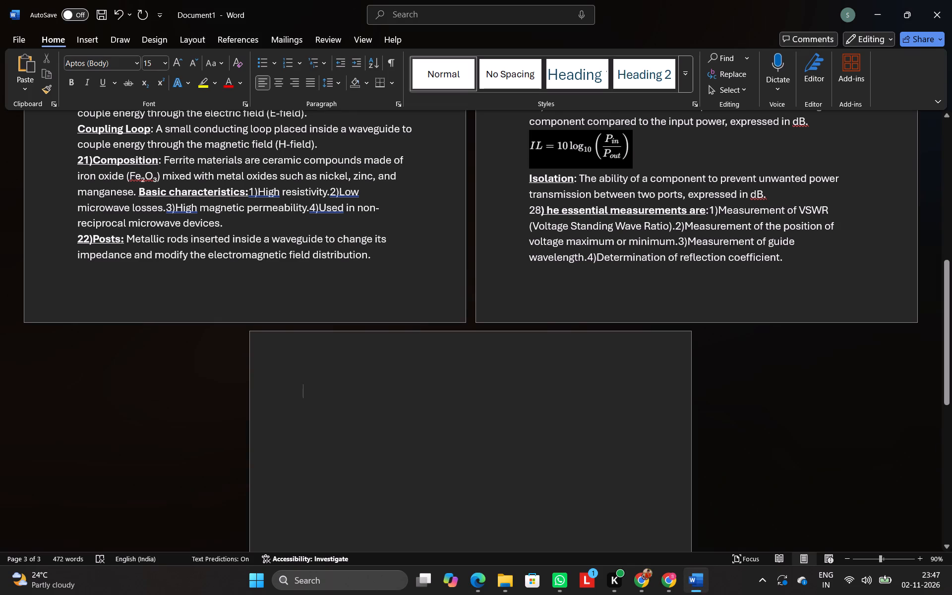
pyautogui.click(363, 374)
pyautogui.hotkey('ctrl', 'v')
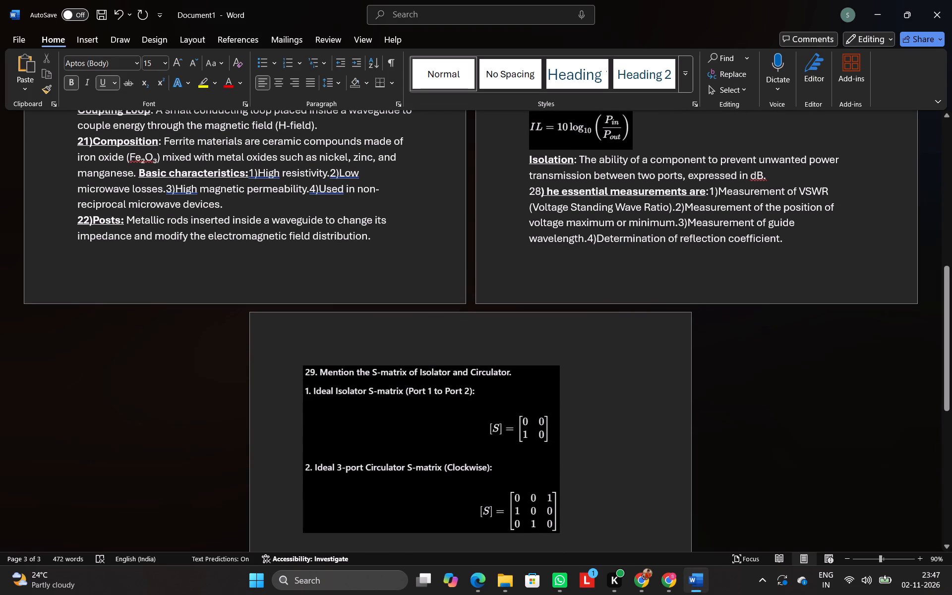
# Copy the question 30 scattering matrix screenshot from the Screenshots folder and paste it on a new line below the question 29 image in Word.
pyautogui.hotkey('shift', 'Return')
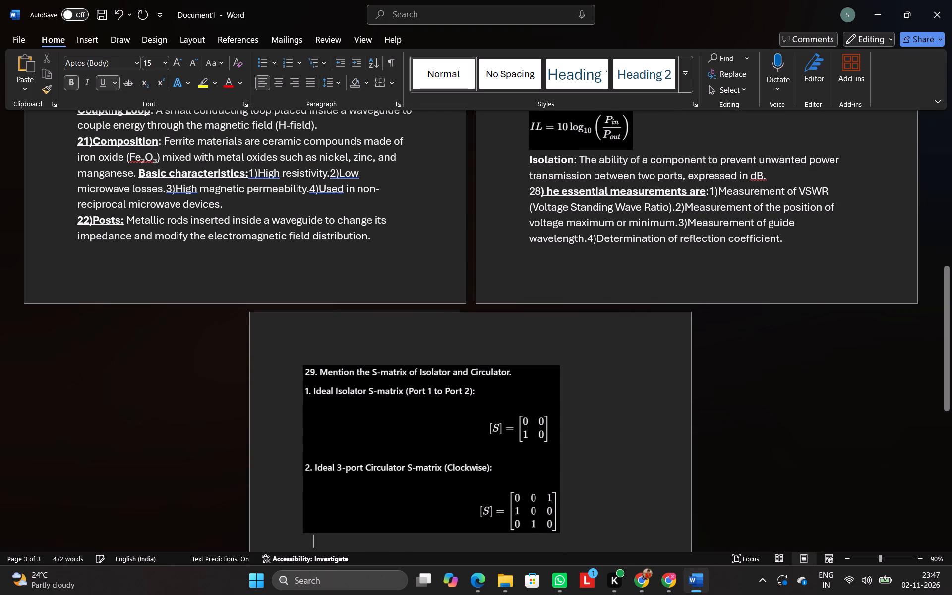
pyautogui.click(683, 583)
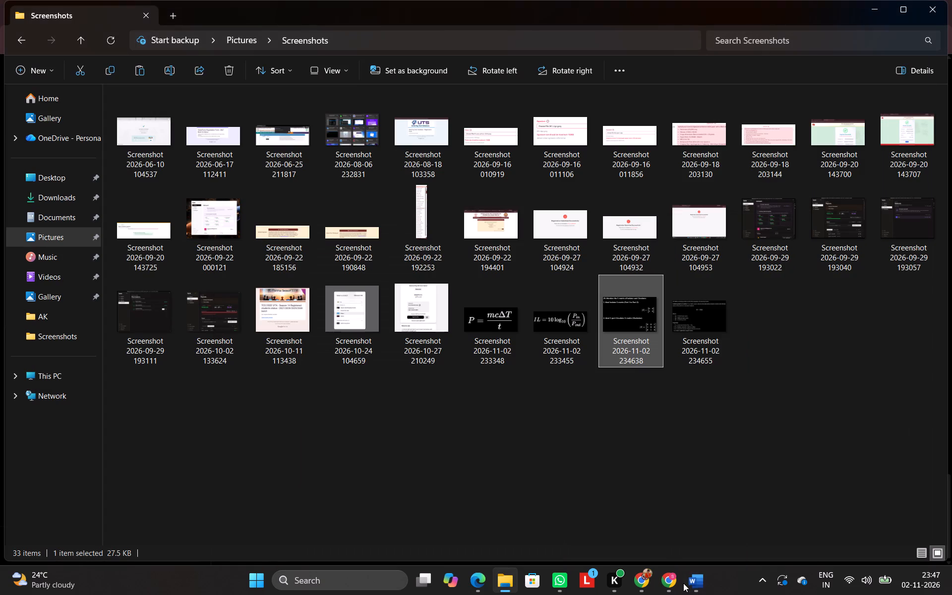
pyautogui.click(686, 333)
pyautogui.rightClick(686, 333)
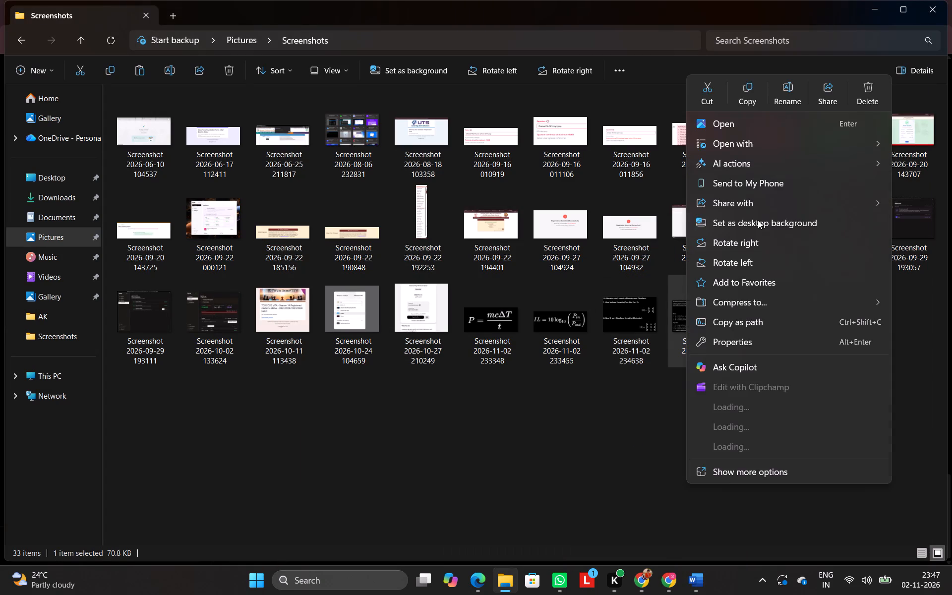
pyautogui.click(752, 91)
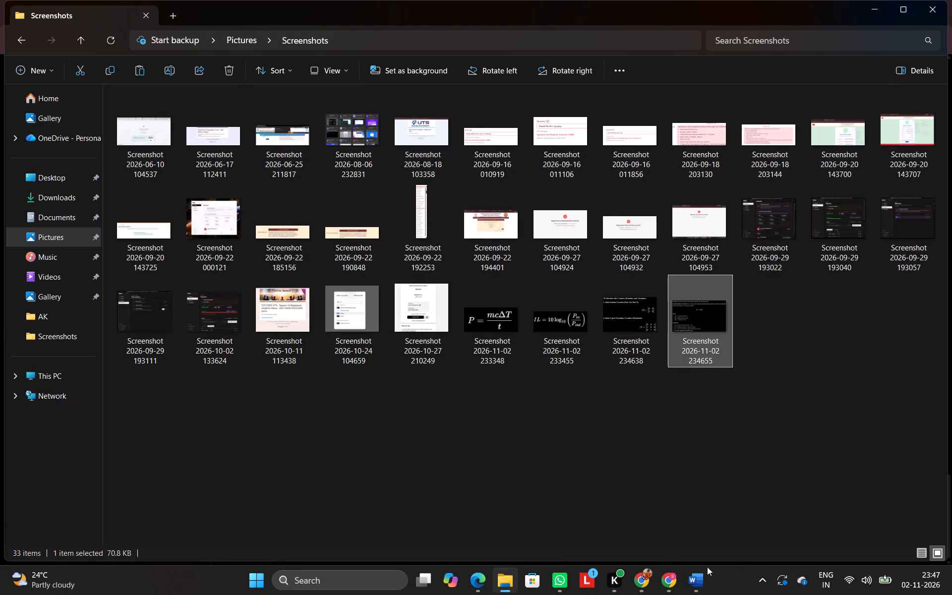
pyautogui.click(705, 585)
pyautogui.scroll(-3, 600, 516)
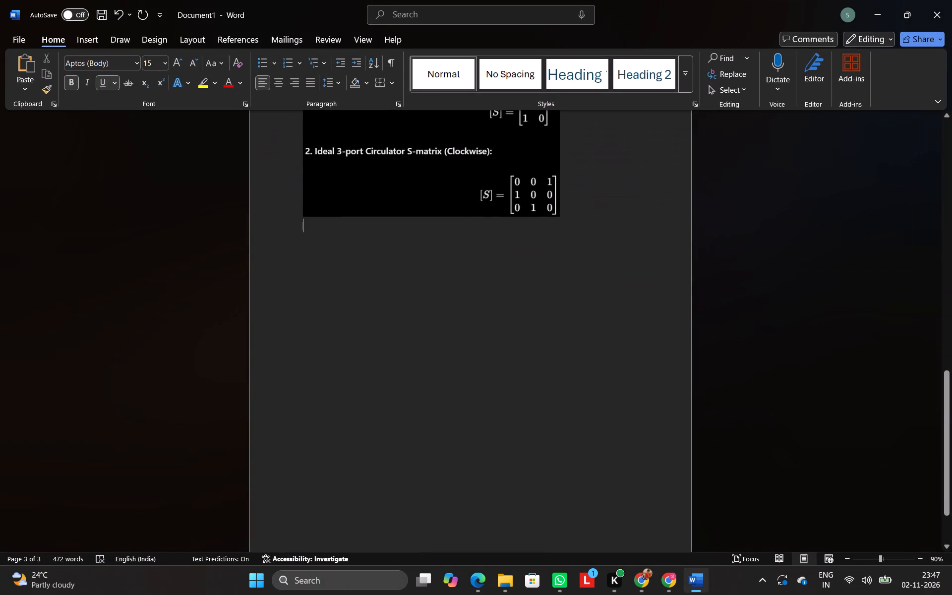
pyautogui.hotkey('ctrl', 'v')
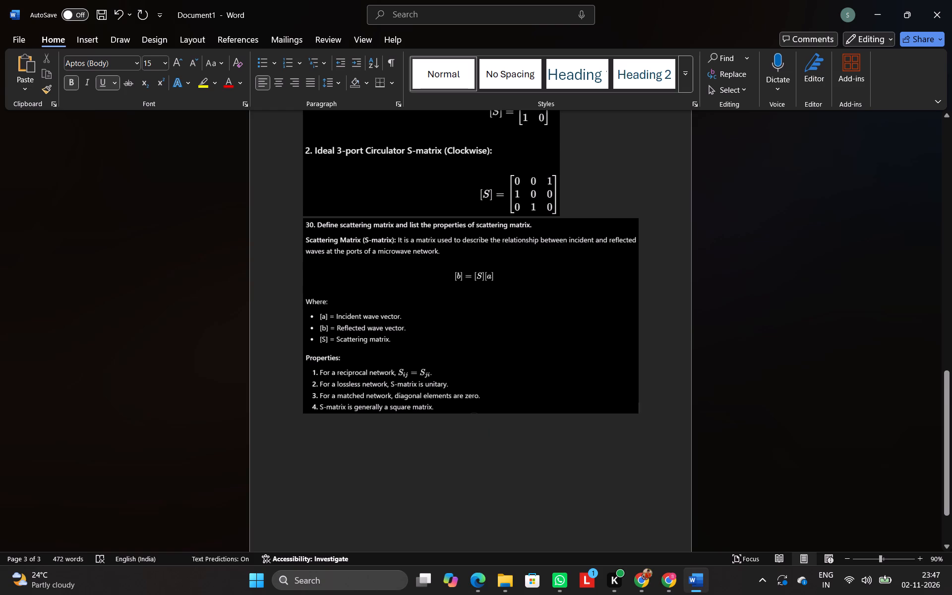
# Review the whole Word document, from answer 16 on page 1 through the question 29 and 30 images on page 3.
pyautogui.scroll(-5, 634, 446)
pyautogui.scroll(7, 634, 446)
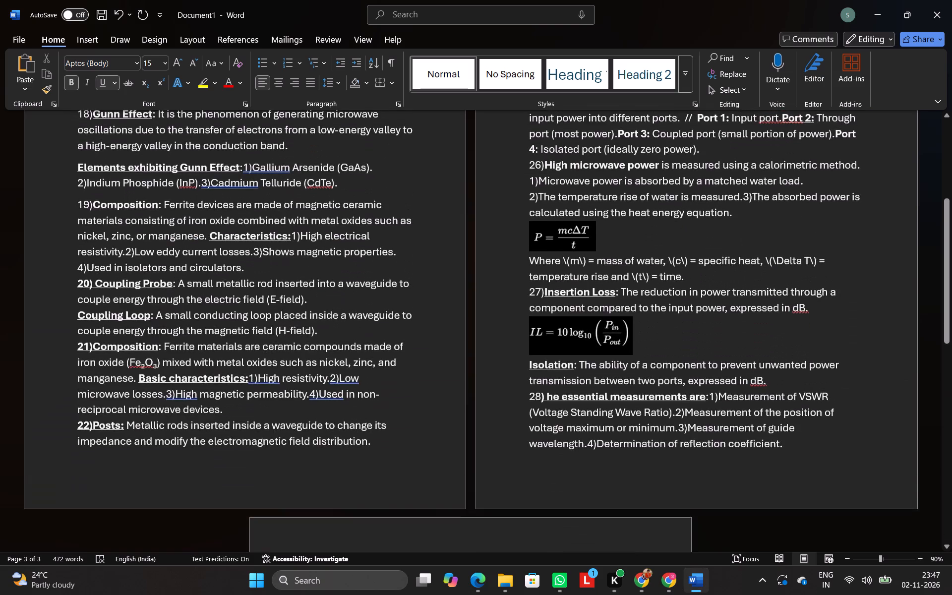
pyautogui.scroll(12, 634, 446)
pyautogui.scroll(-15, 634, 446)
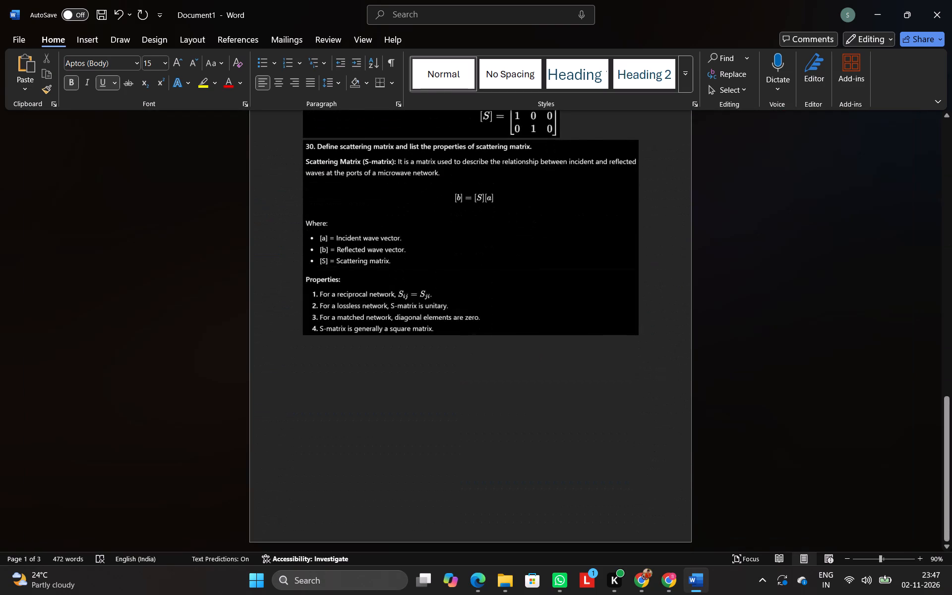
pyautogui.scroll(4, 634, 446)
pyautogui.scroll(-1, 634, 446)
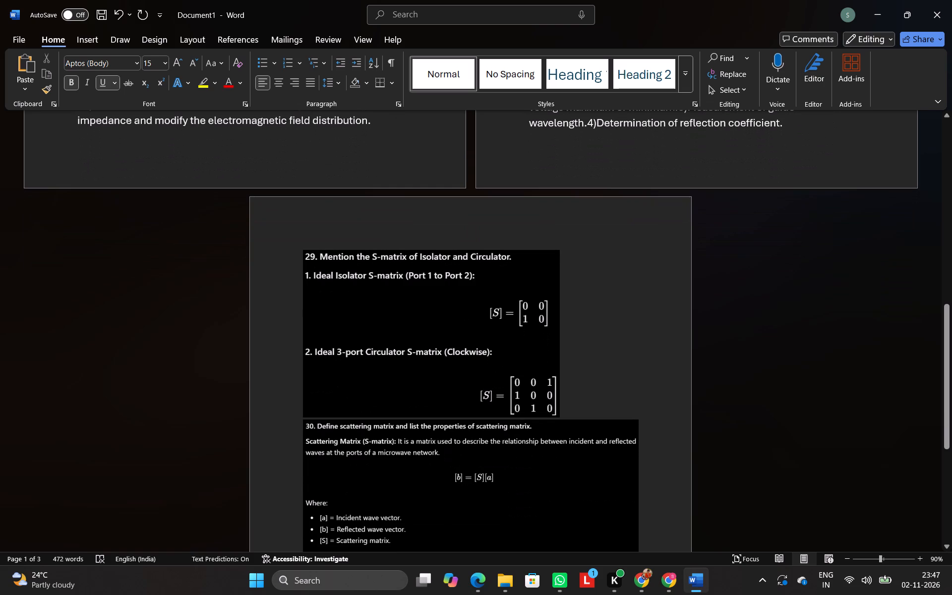
pyautogui.scroll(-4, 634, 446)
pyautogui.scroll(3, 634, 446)
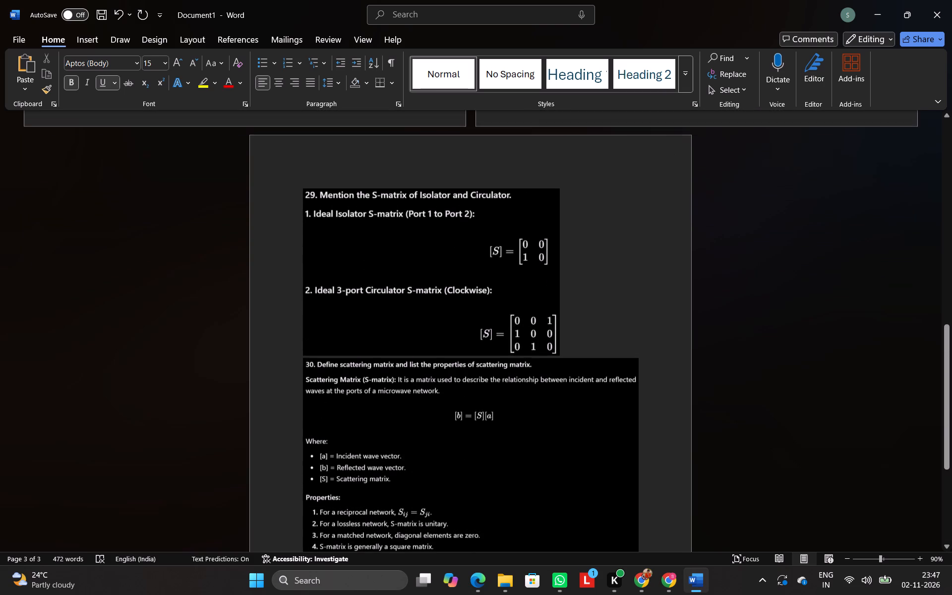
pyautogui.scroll(1, 634, 446)
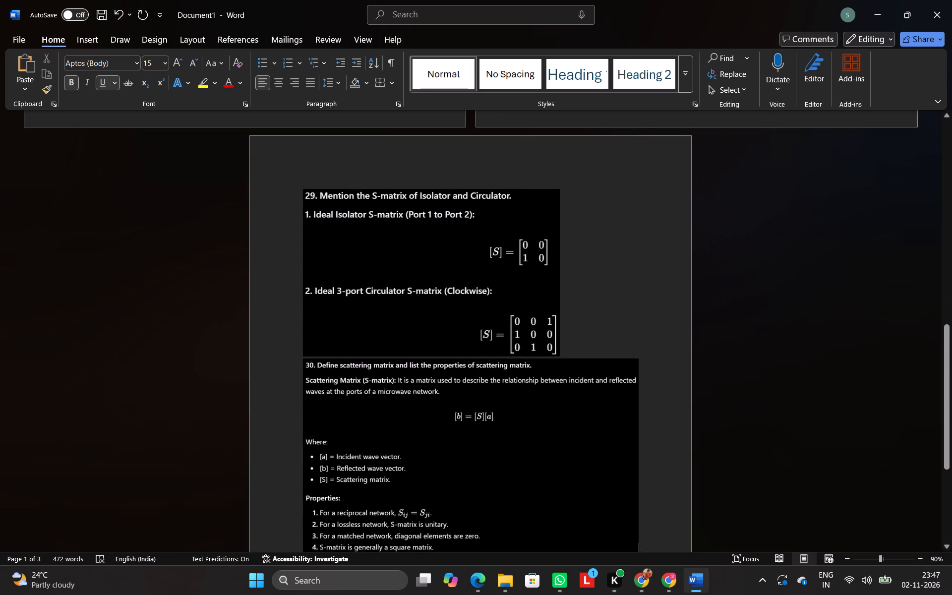
pyautogui.scroll(12, 634, 446)
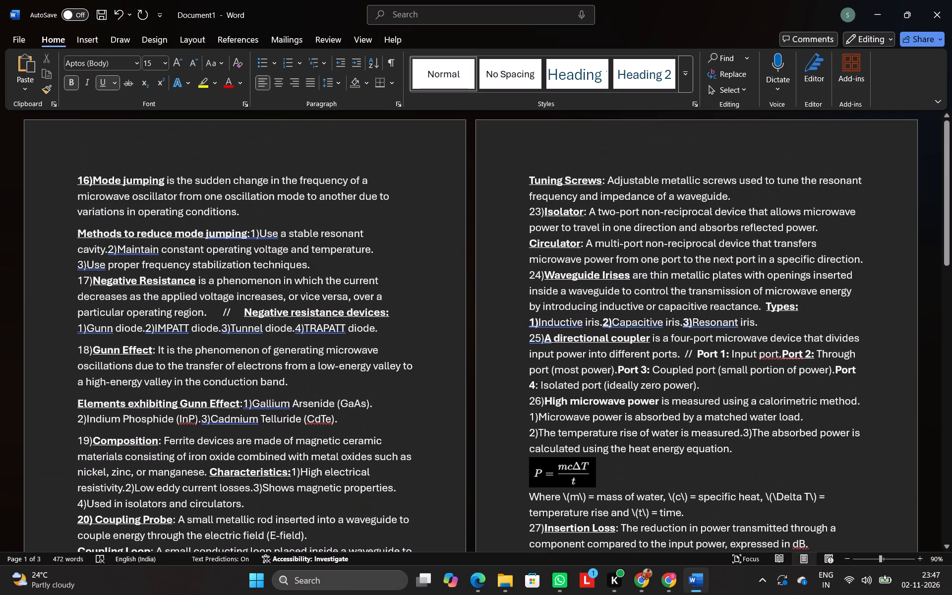
pyautogui.scroll(-3, 634, 446)
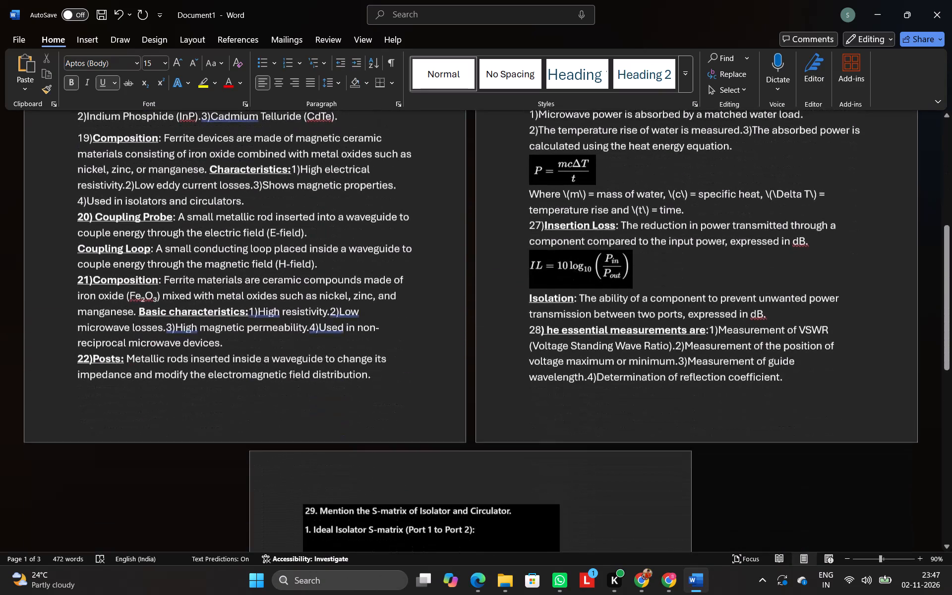
pyautogui.scroll(-3, 634, 446)
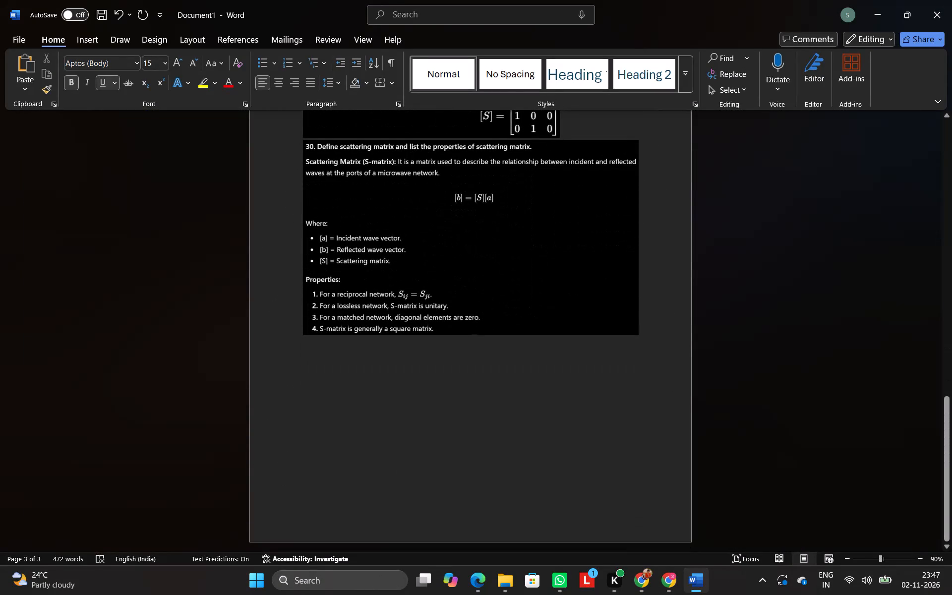
pyautogui.scroll(4, 634, 446)
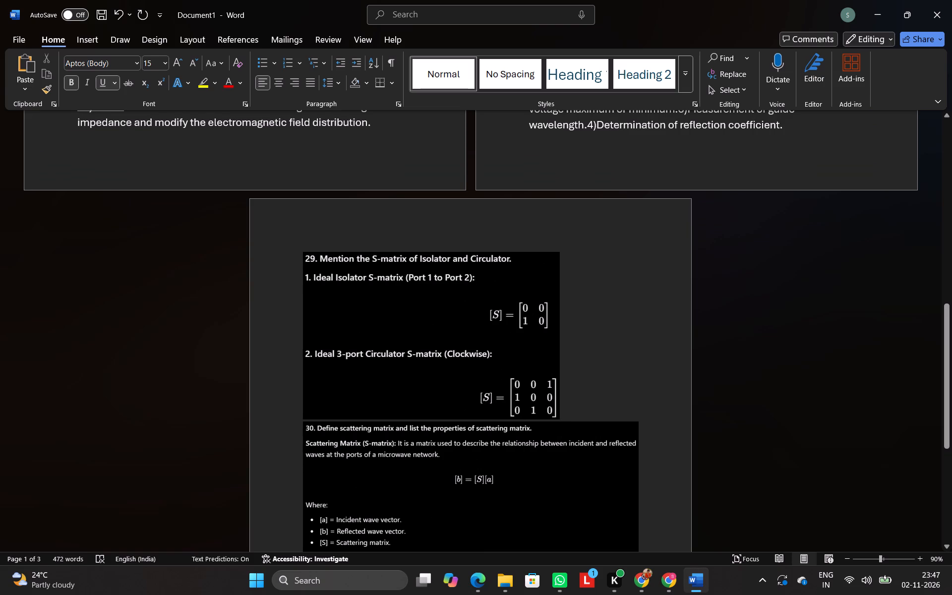
# Save the document to OneDrive - Personal as a Word document named "mwe 2m".
pyautogui.click(19, 39)
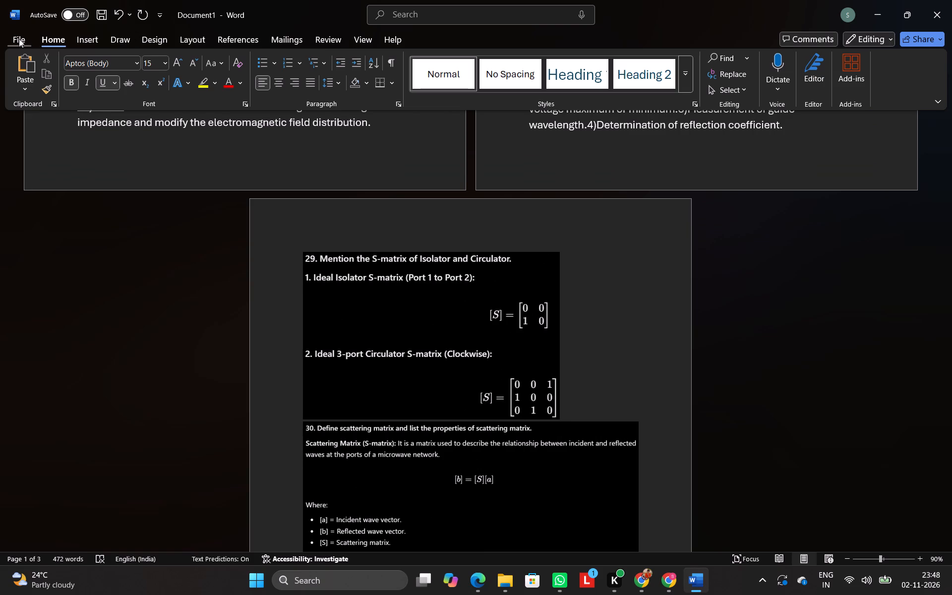
pyautogui.click(34, 227)
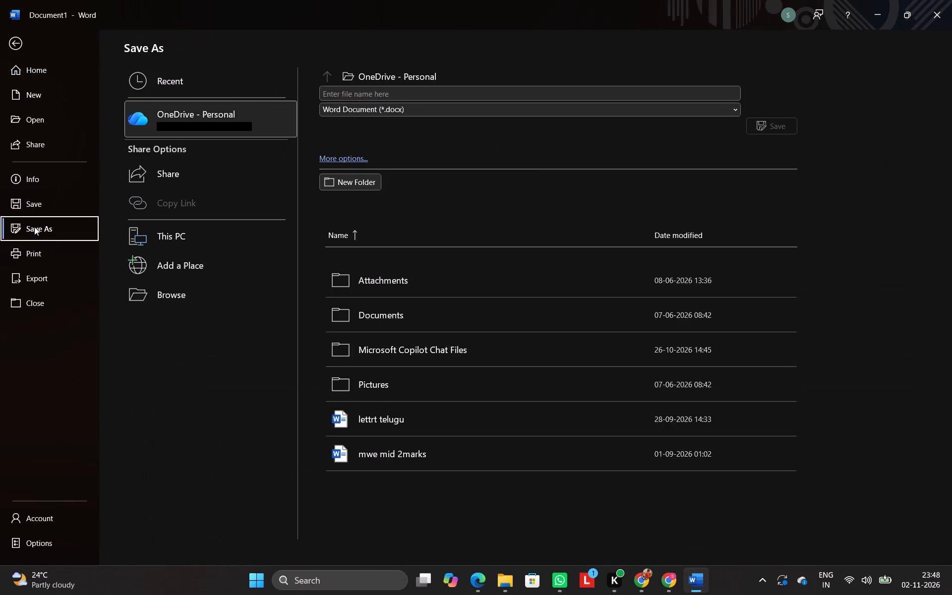
pyautogui.click(406, 87)
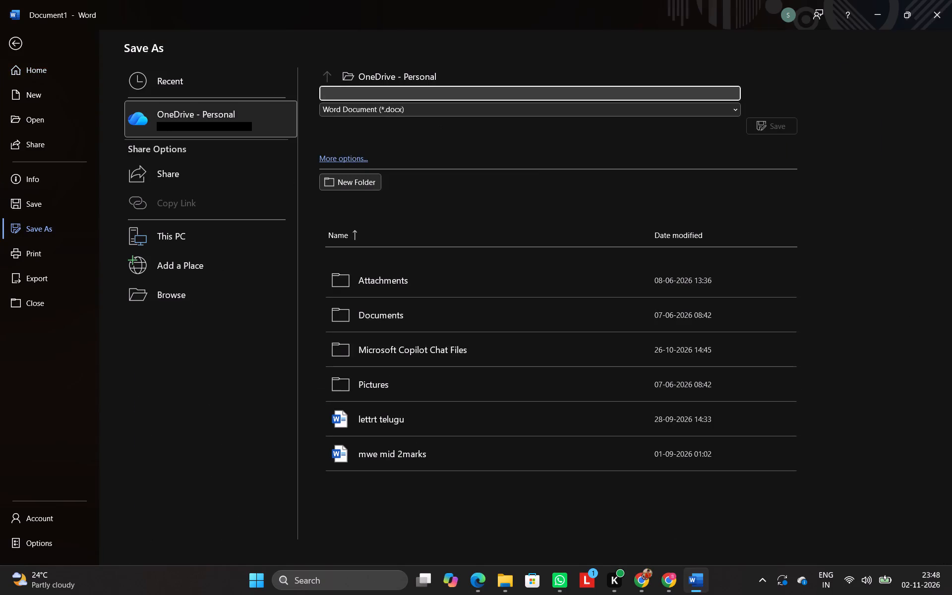
pyautogui.press('m')
pyautogui.write('we')
pyautogui.press('space')
pyautogui.write('2m')
pyautogui.press('space')
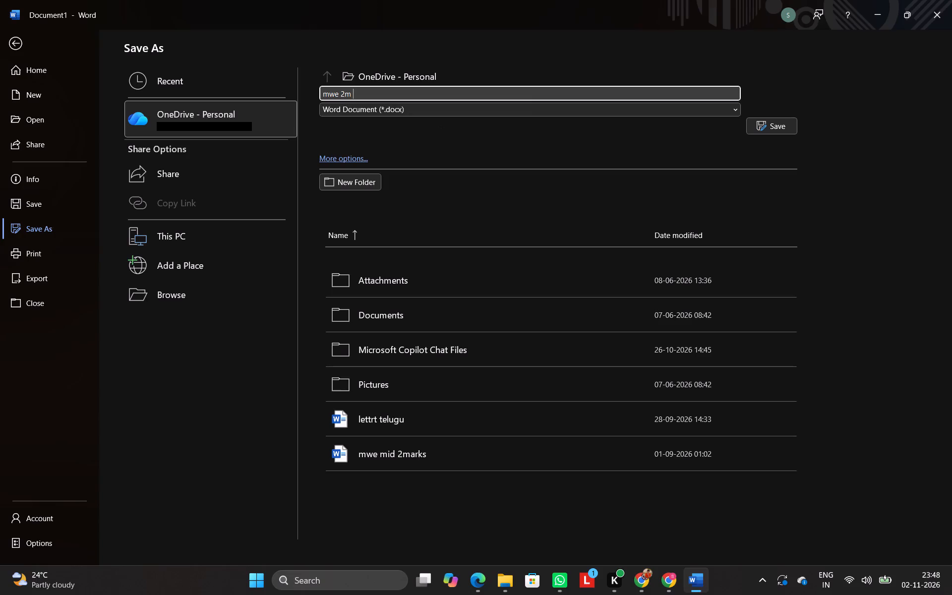
pyautogui.press('BackSpace')
pyautogui.click(782, 131)
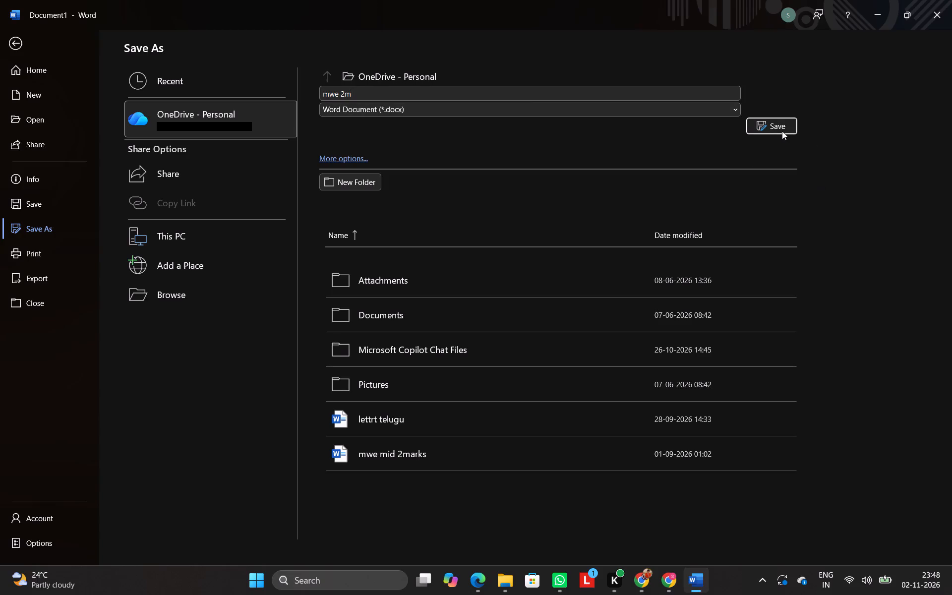
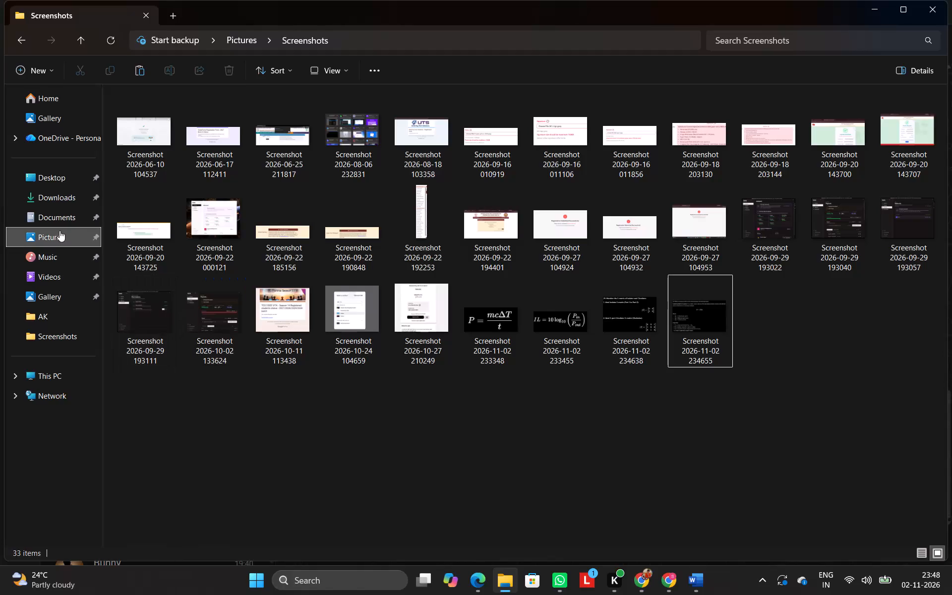
# Look through the Documents, Downloads, Desktop and Pictures folders for the saved "mwe 2m" Word document.
pyautogui.click(59, 220)
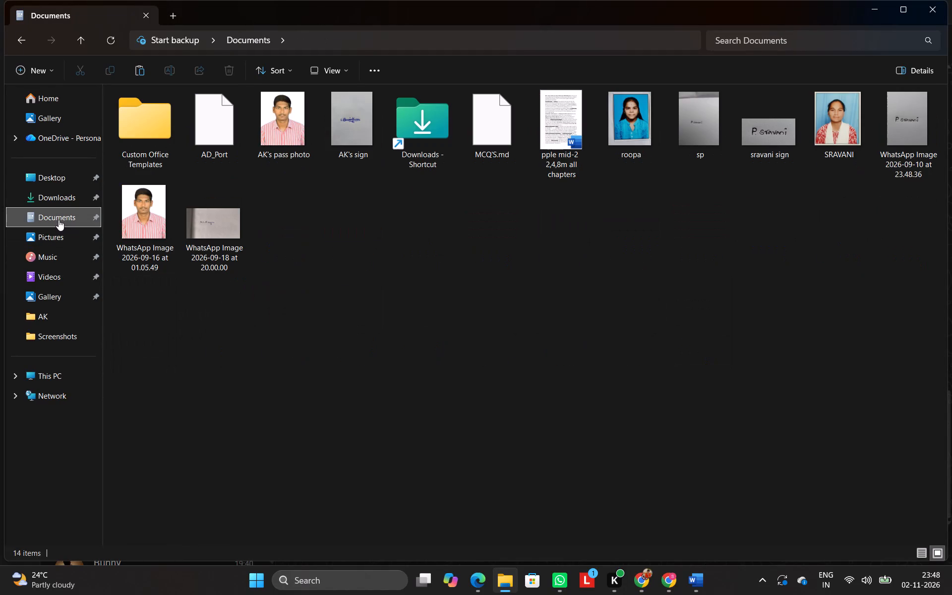
pyautogui.doubleClick(59, 220)
pyautogui.click(67, 199)
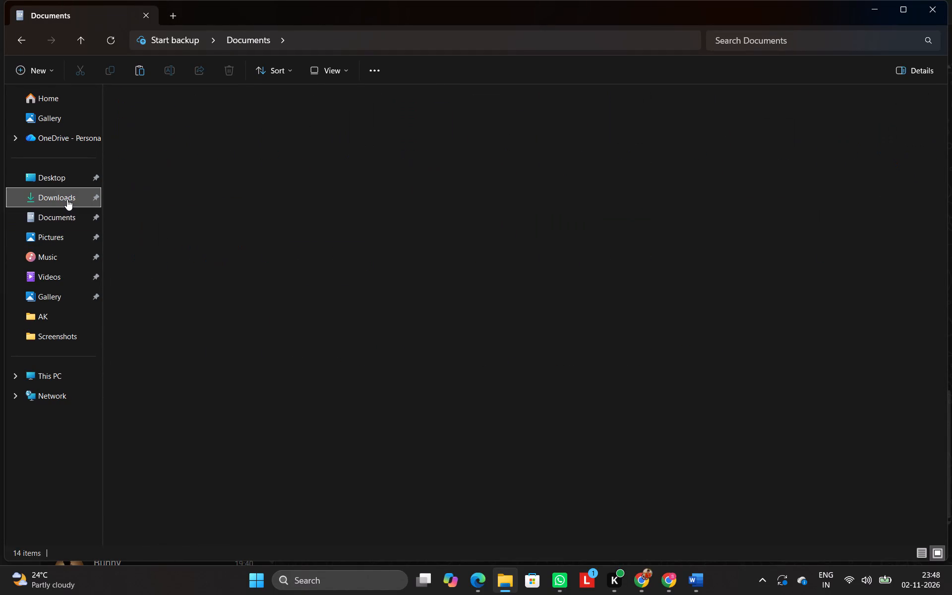
pyautogui.click(67, 199)
pyautogui.scroll(7, 213, 186)
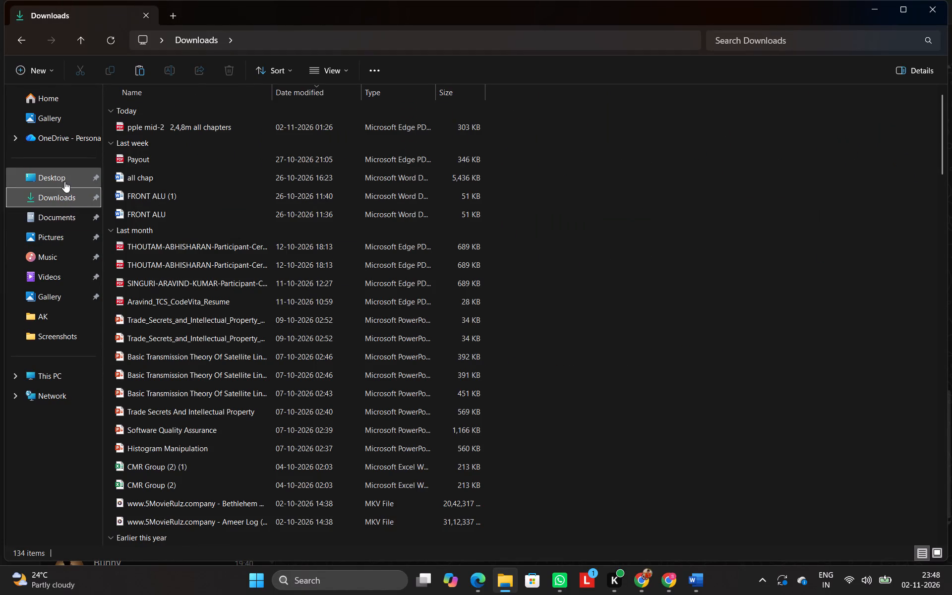
pyautogui.click(62, 180)
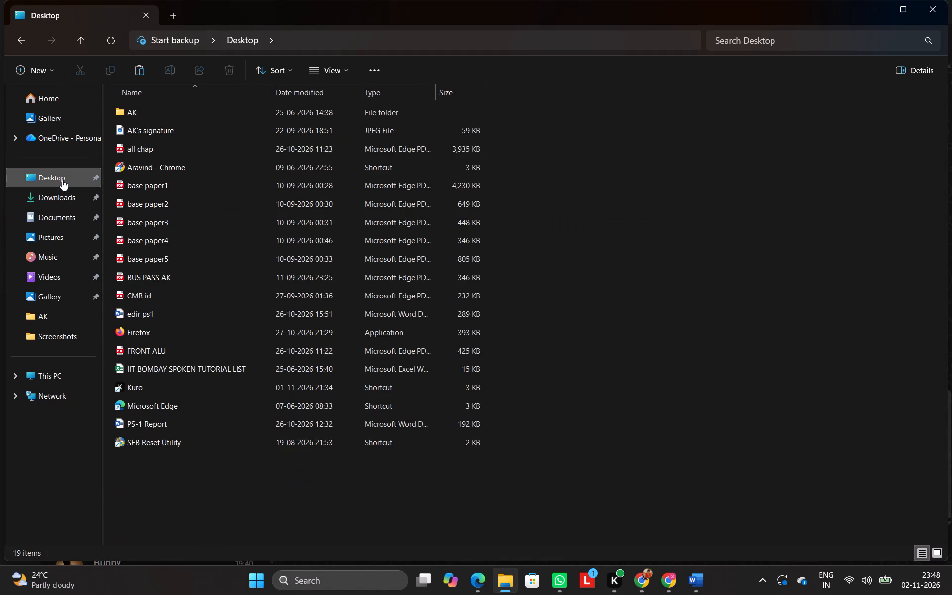
pyautogui.click(61, 222)
pyautogui.click(58, 236)
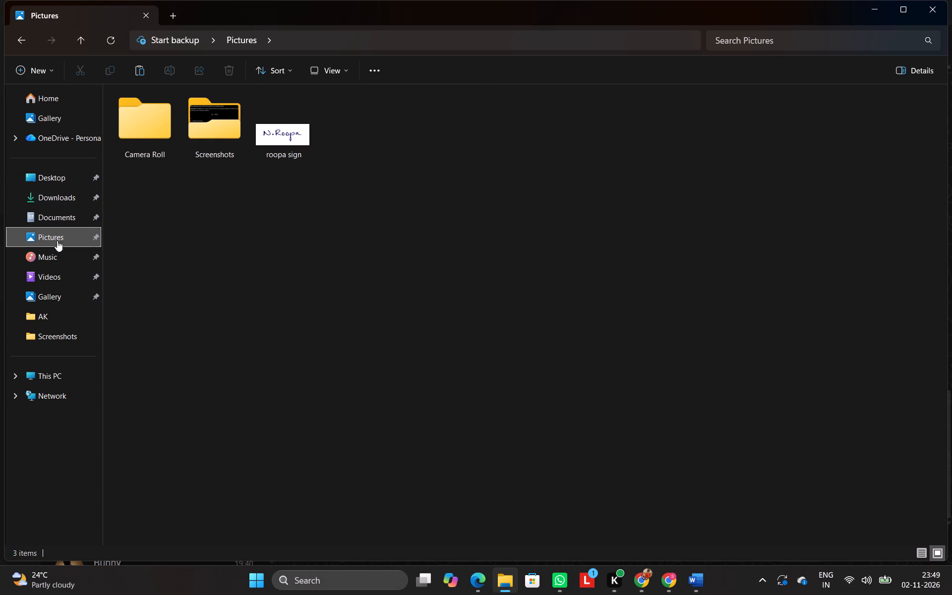
pyautogui.click(273, 407)
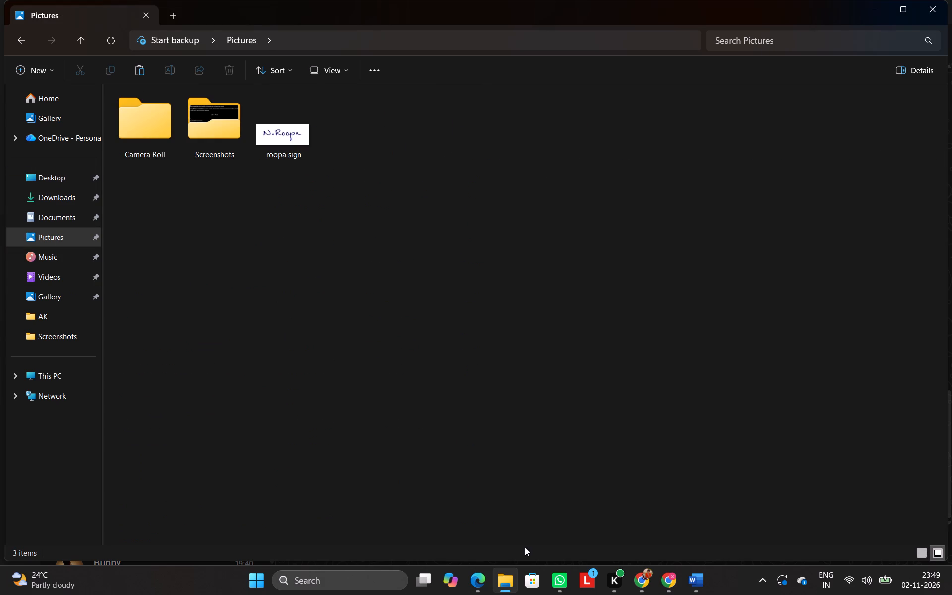
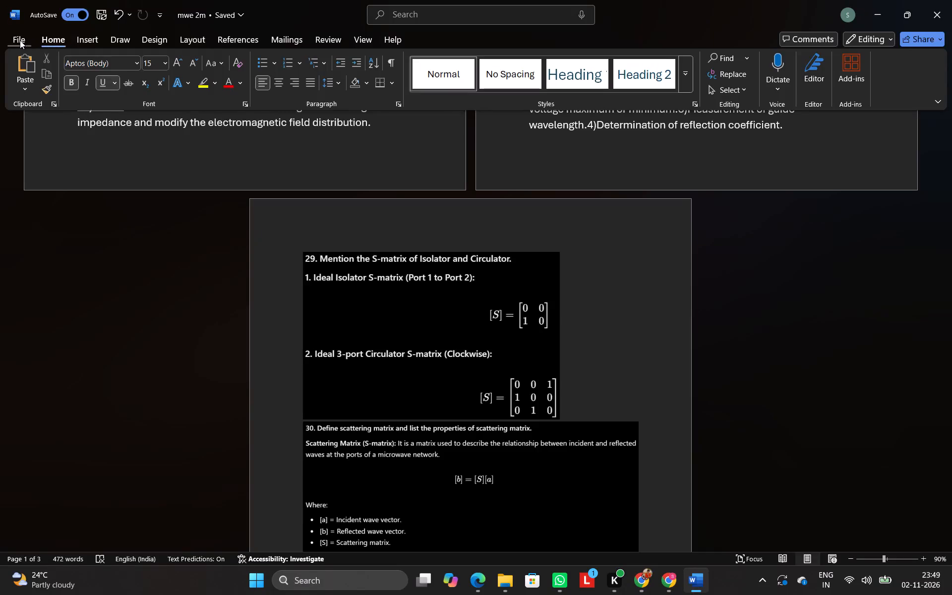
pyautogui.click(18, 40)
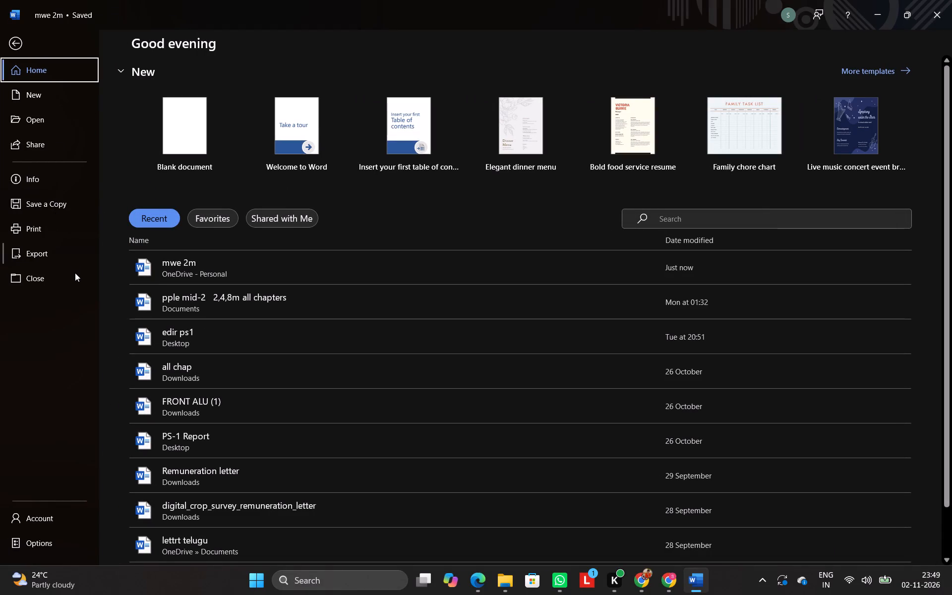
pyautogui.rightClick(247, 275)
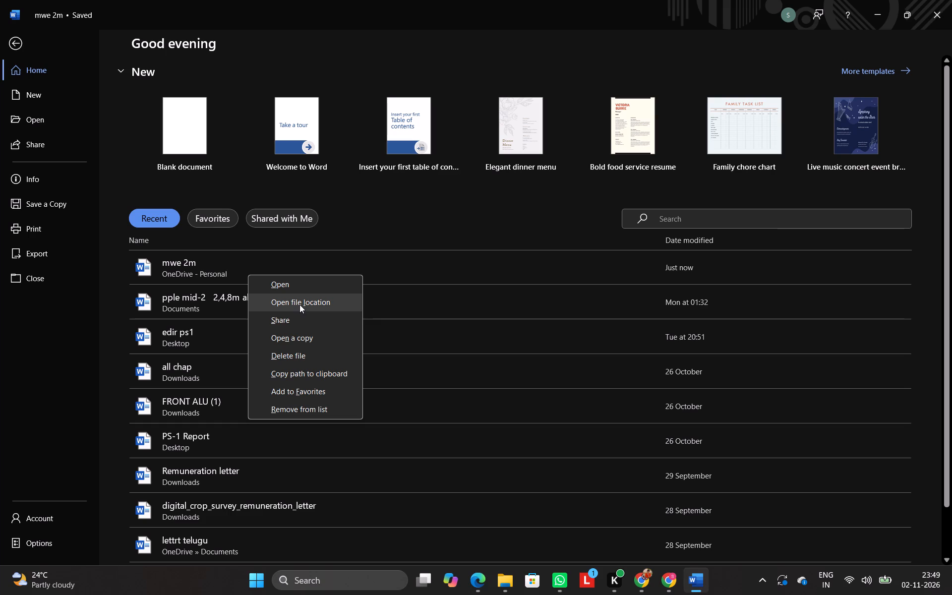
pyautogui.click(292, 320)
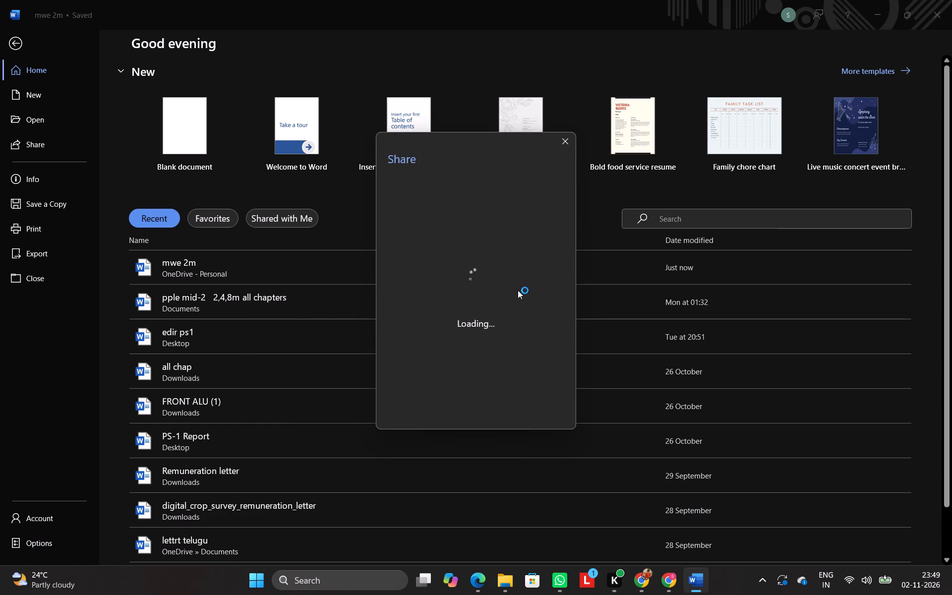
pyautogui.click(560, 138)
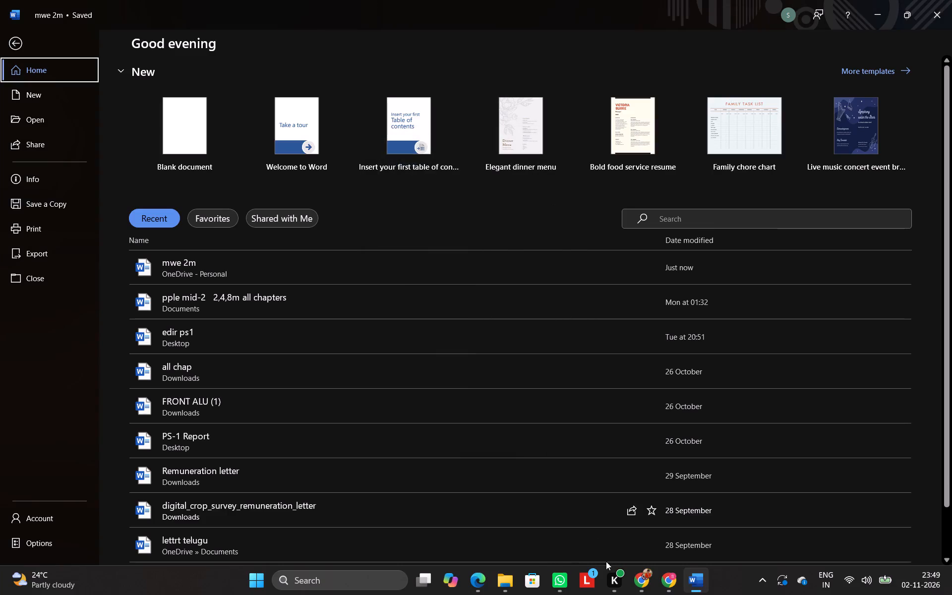
# Switch to Chrome, search for "i love pdf" in a new tab and open iLovePDF's Word to PDF converter.
pyautogui.click(641, 583)
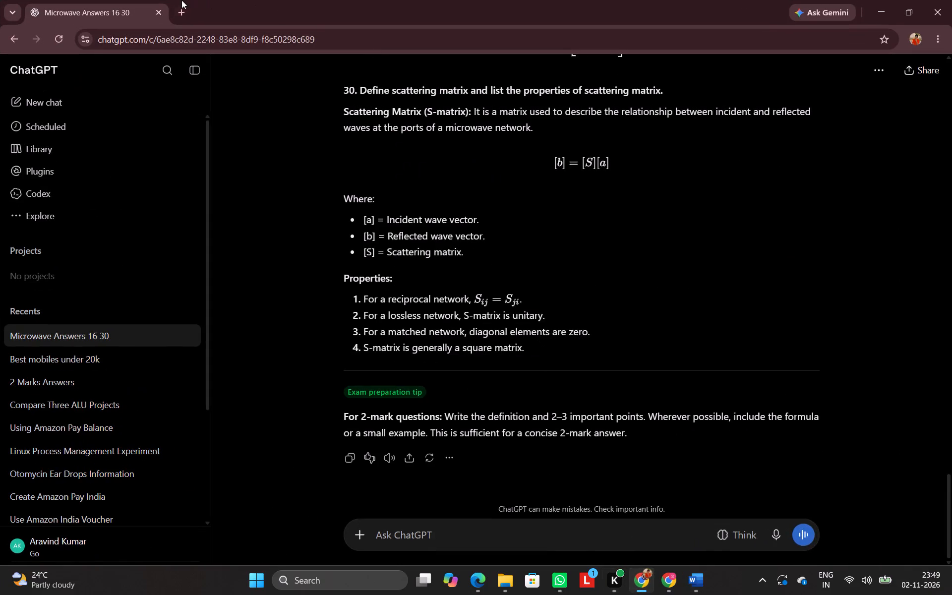
pyautogui.click(180, 12)
pyautogui.click(329, 232)
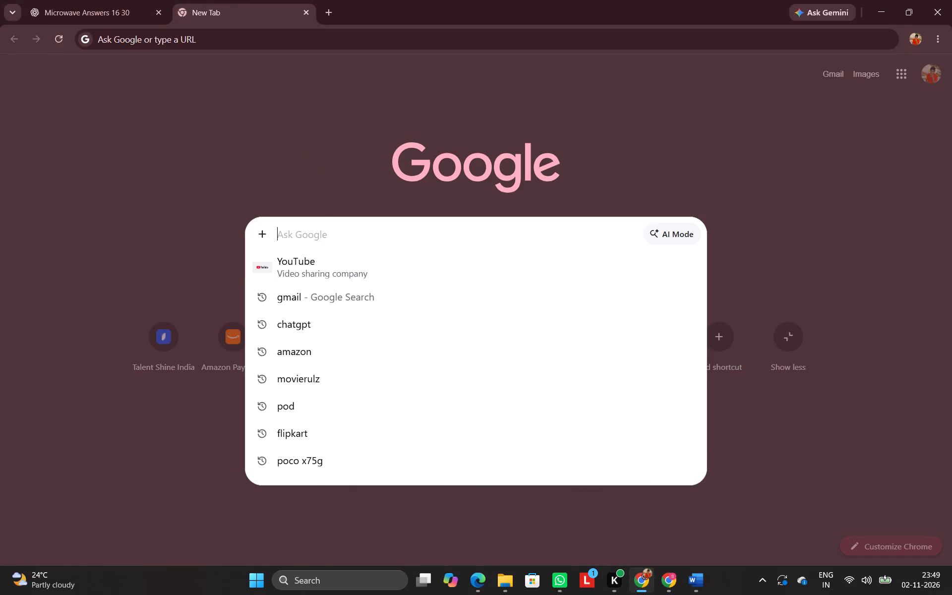
pyautogui.write('i lio')
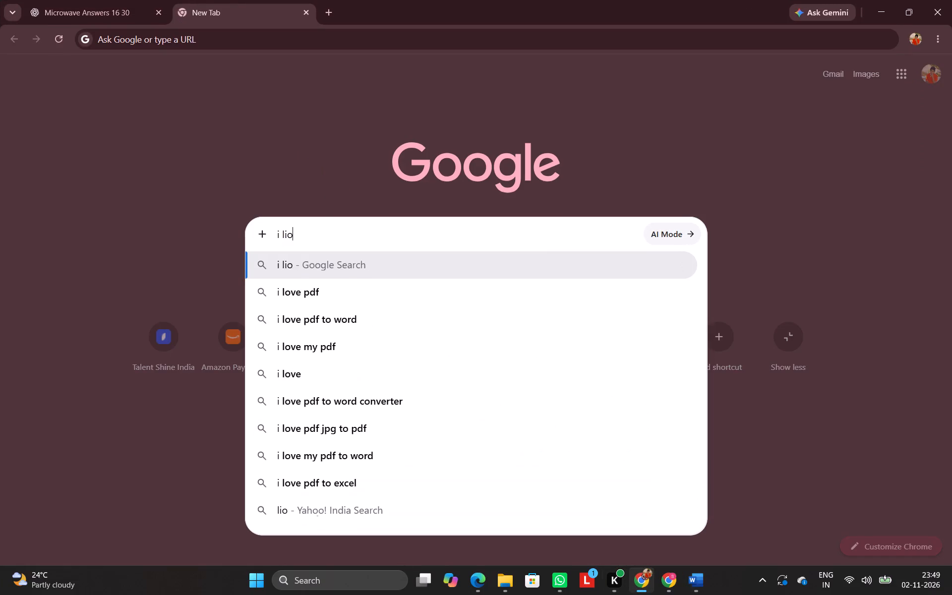
pyautogui.click(327, 290)
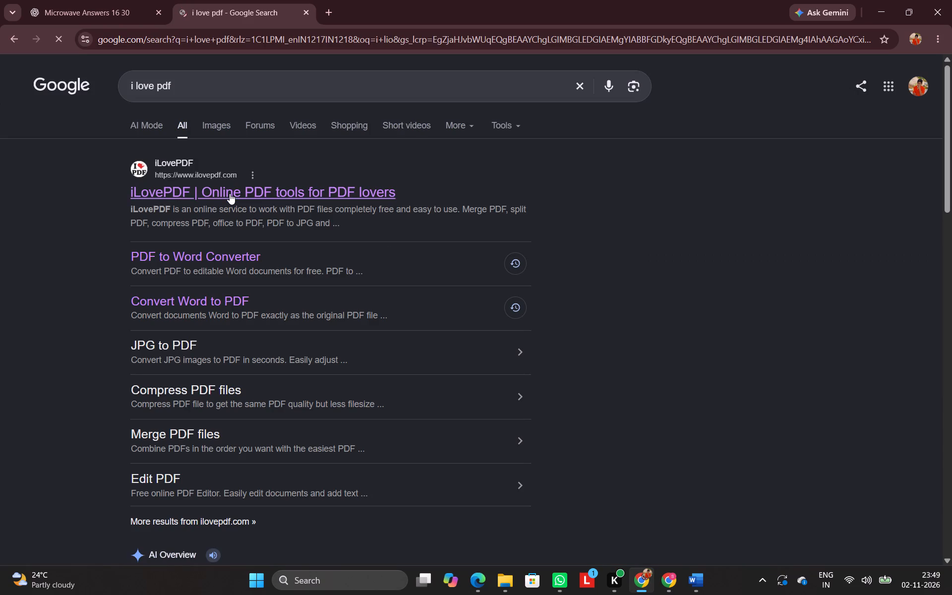
pyautogui.click(230, 193)
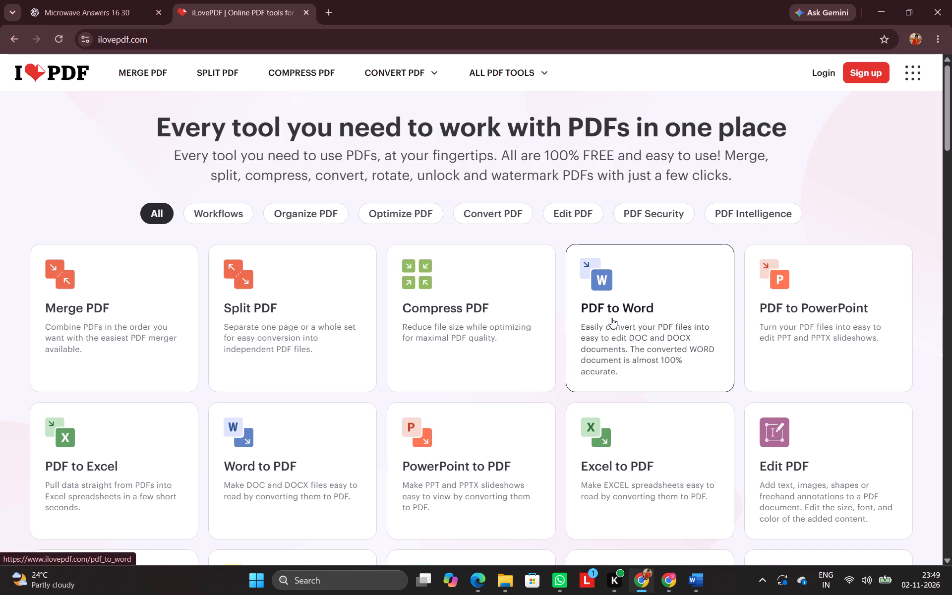
pyautogui.click(313, 449)
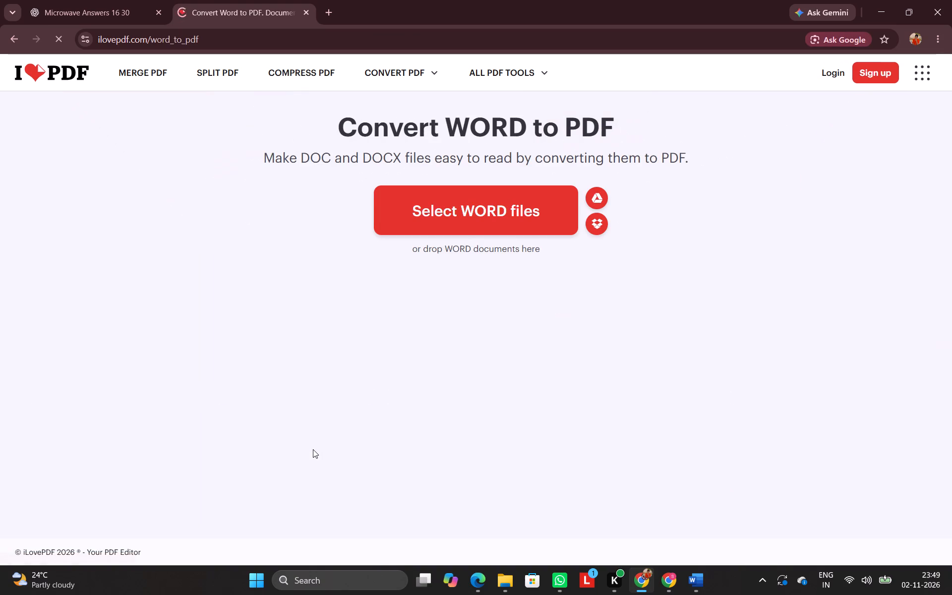
# Look through the Documents and Downloads folders for the "mwe" Word file to upload to the converter.
pyautogui.click(482, 215)
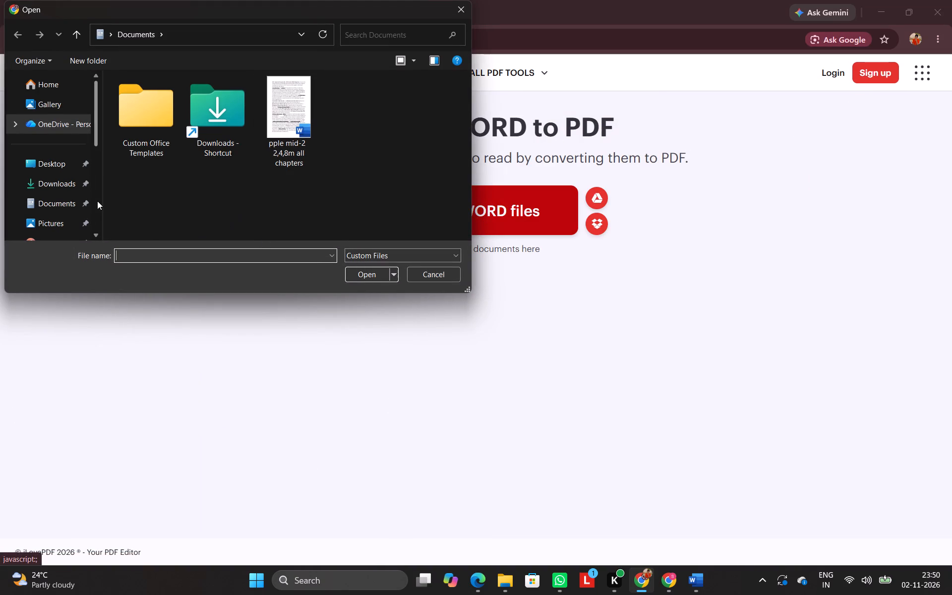
pyautogui.click(64, 201)
pyautogui.doubleClick(64, 201)
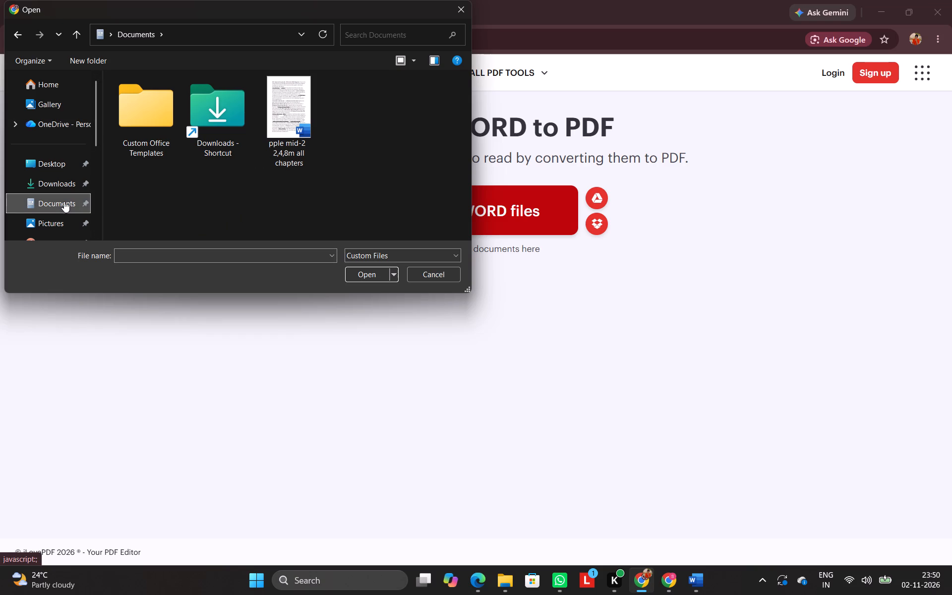
pyautogui.click(138, 251)
pyautogui.write('mwe')
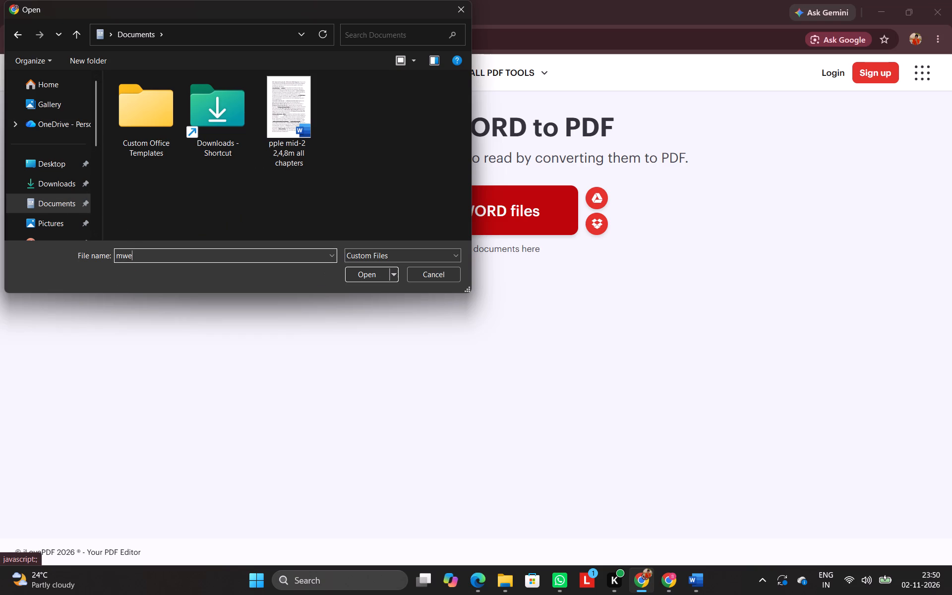
pyautogui.click(54, 185)
pyautogui.scroll(1, 175, 136)
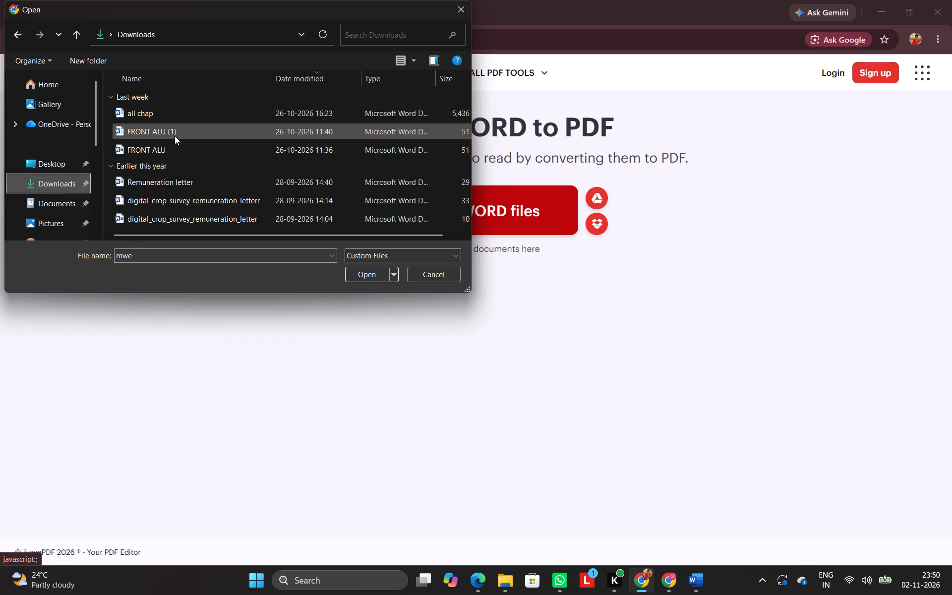
pyautogui.click(453, 17)
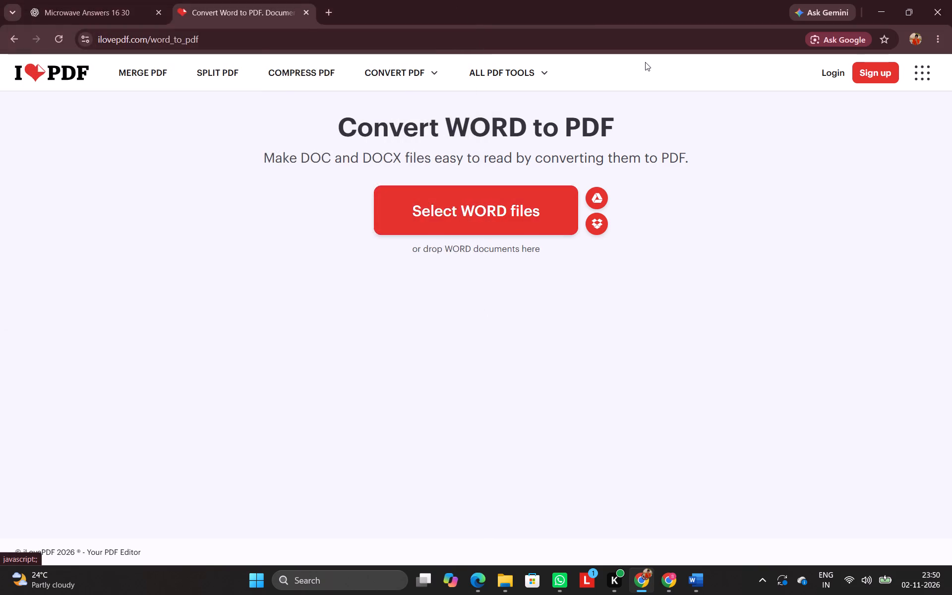
# Switch to Word and save a copy of the document as "mwe 2m" (.docx) in this PC's Documents folder.
pyautogui.click(701, 579)
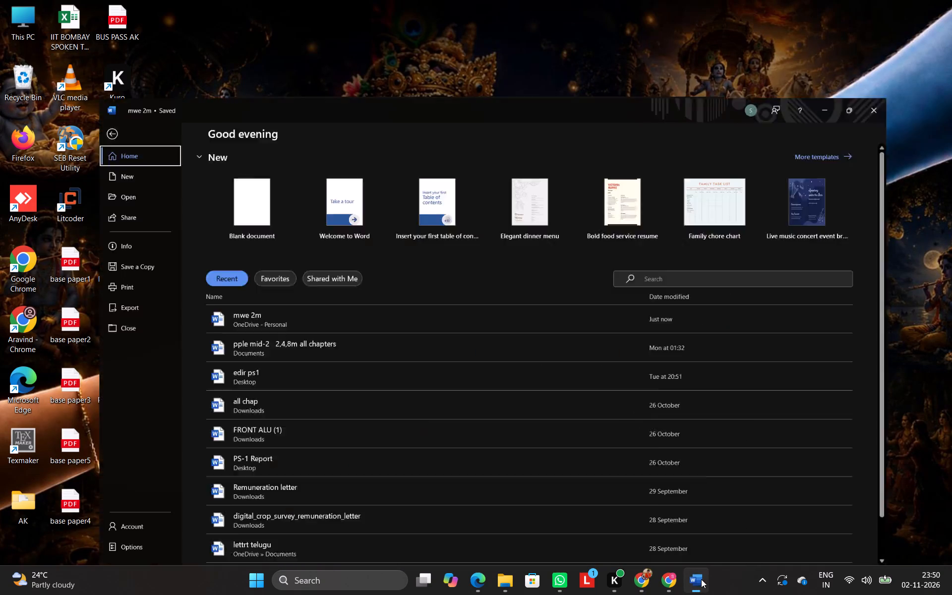
pyautogui.doubleClick(244, 274)
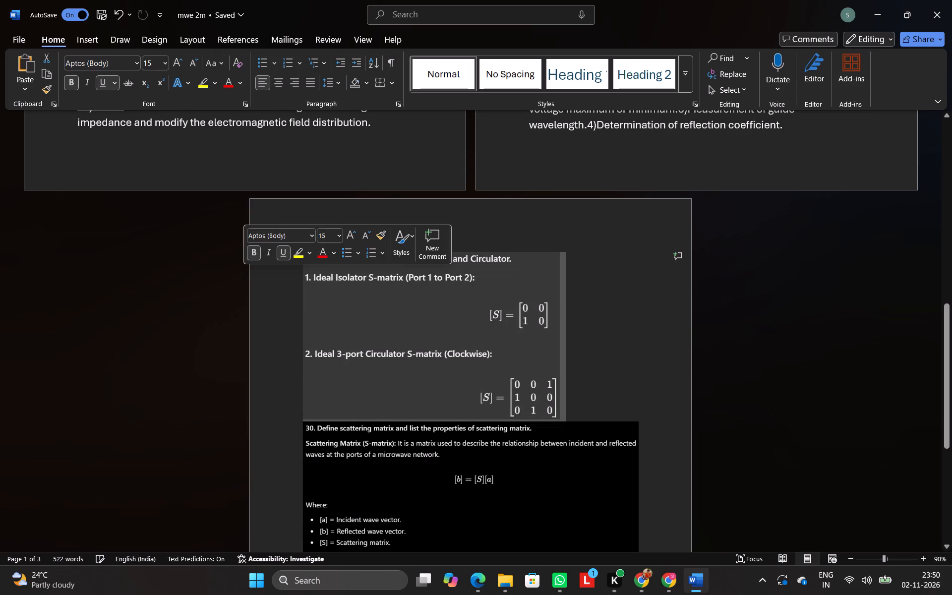
pyautogui.click(795, 322)
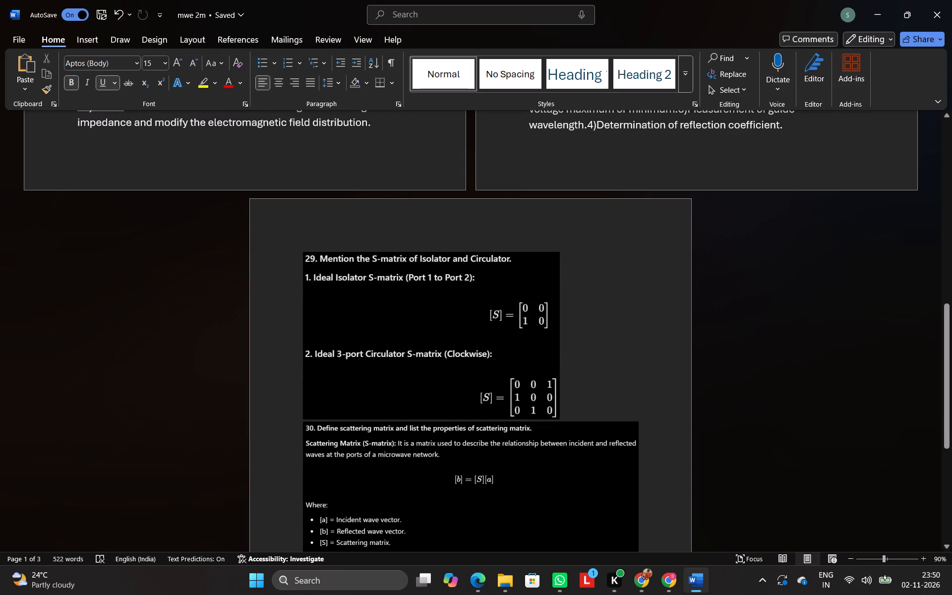
pyautogui.scroll(6, 559, 264)
pyautogui.click(17, 39)
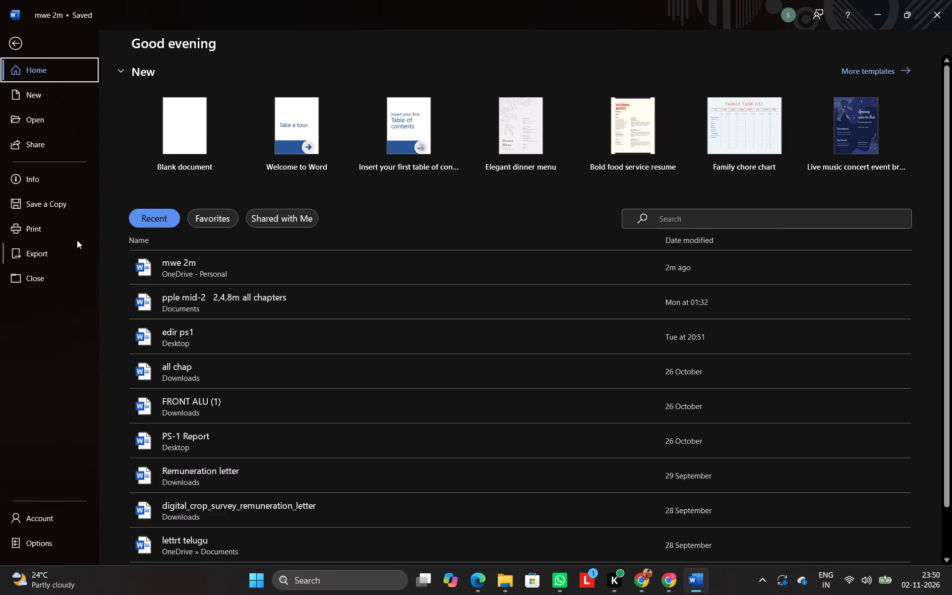
pyautogui.click(49, 206)
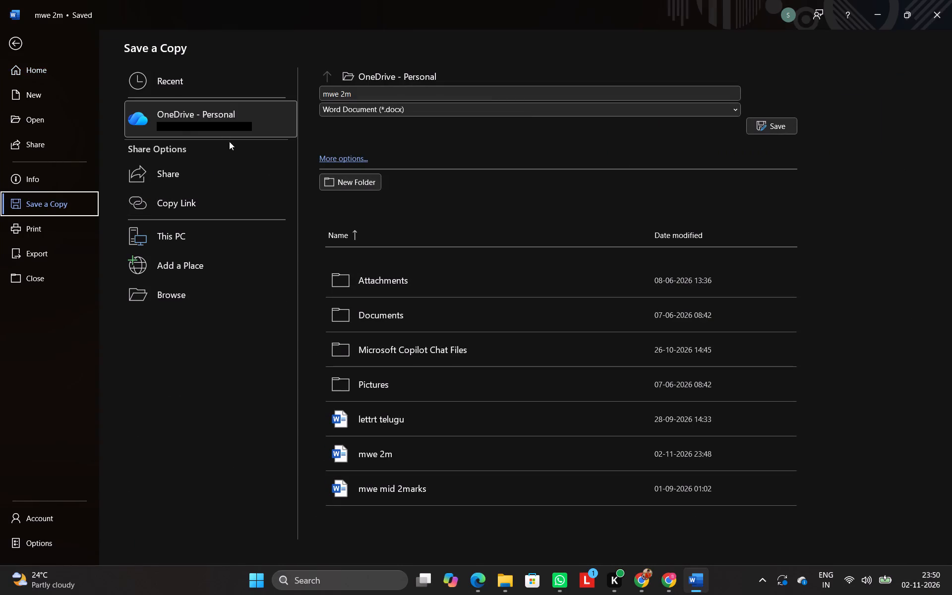
pyautogui.click(188, 236)
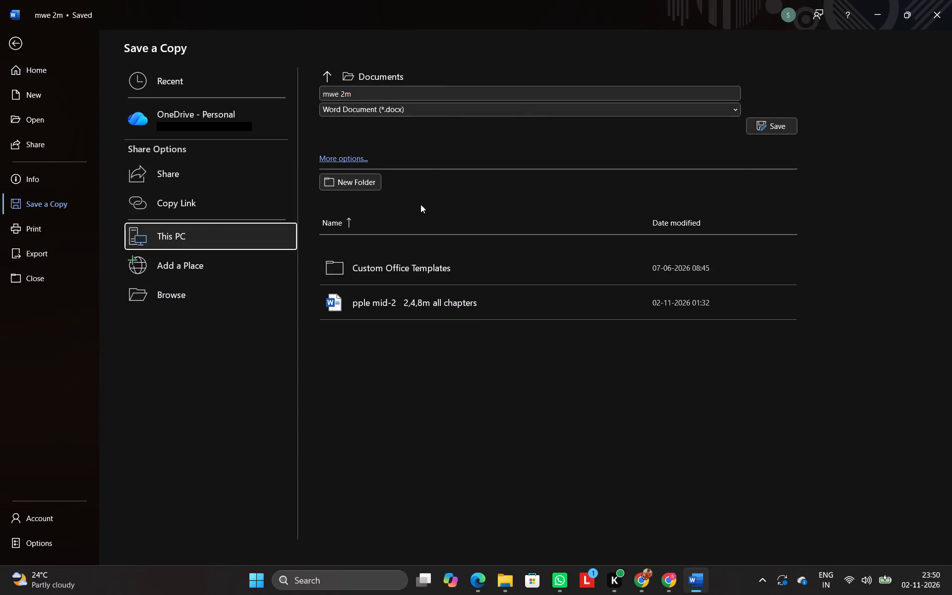
pyautogui.click(442, 90)
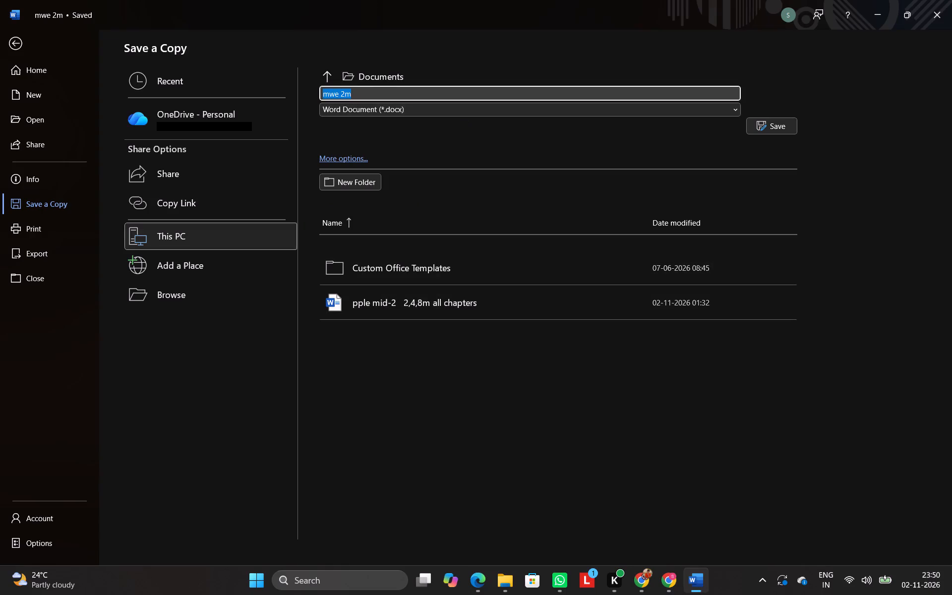
pyautogui.click(442, 90)
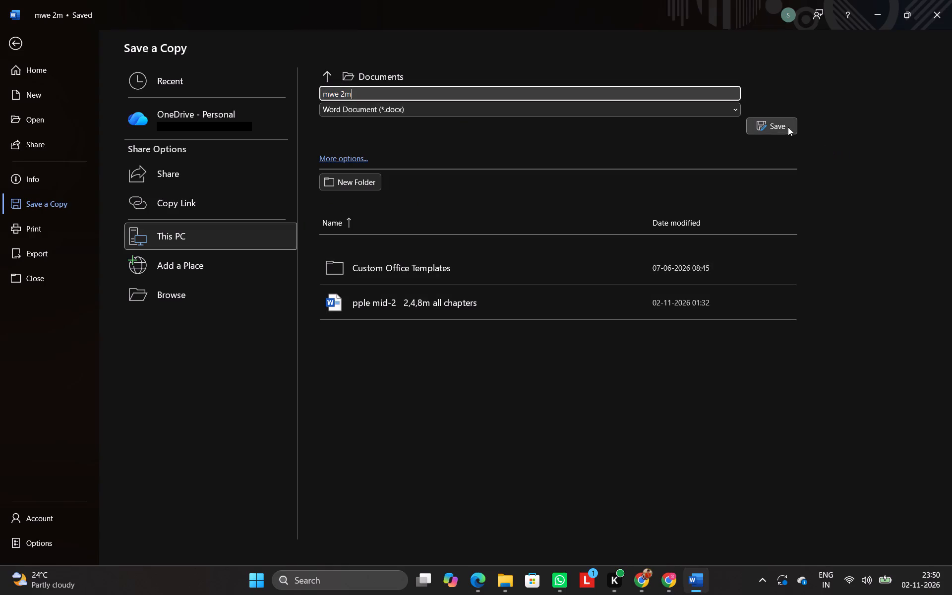
pyautogui.click(774, 129)
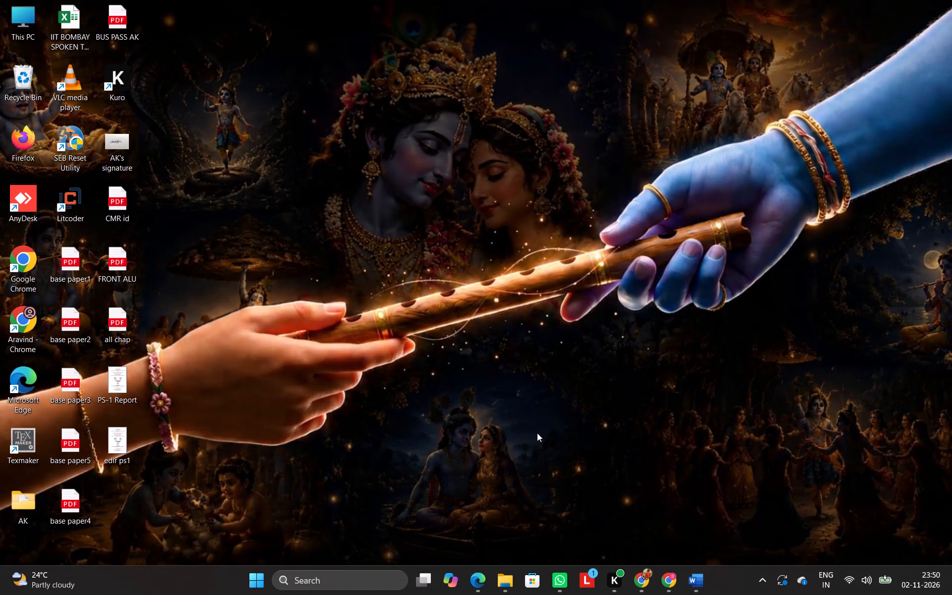
# Open a fresh File Explorer window to find the "mwe 2m" copy among the recent files.
pyautogui.click(510, 572)
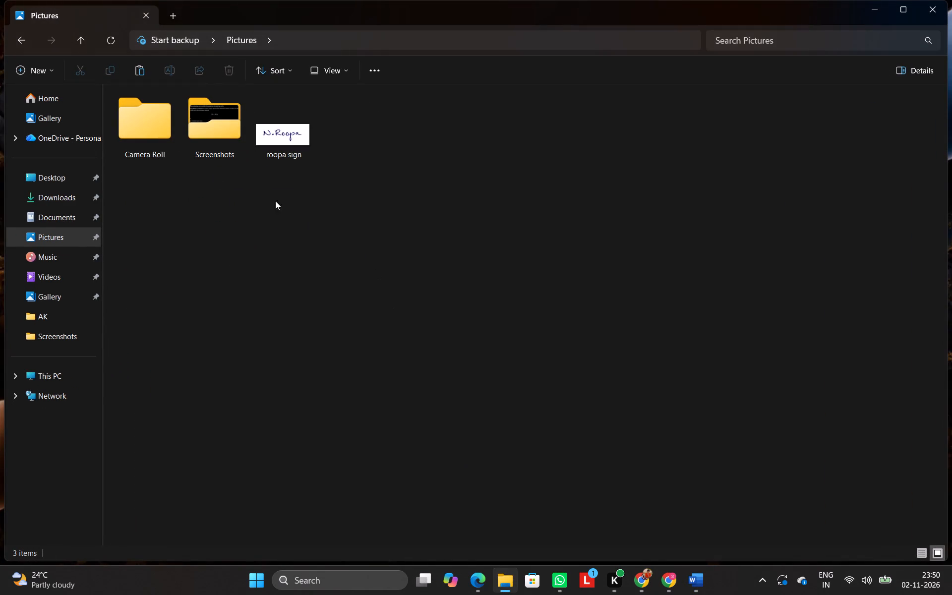
pyautogui.click(918, 11)
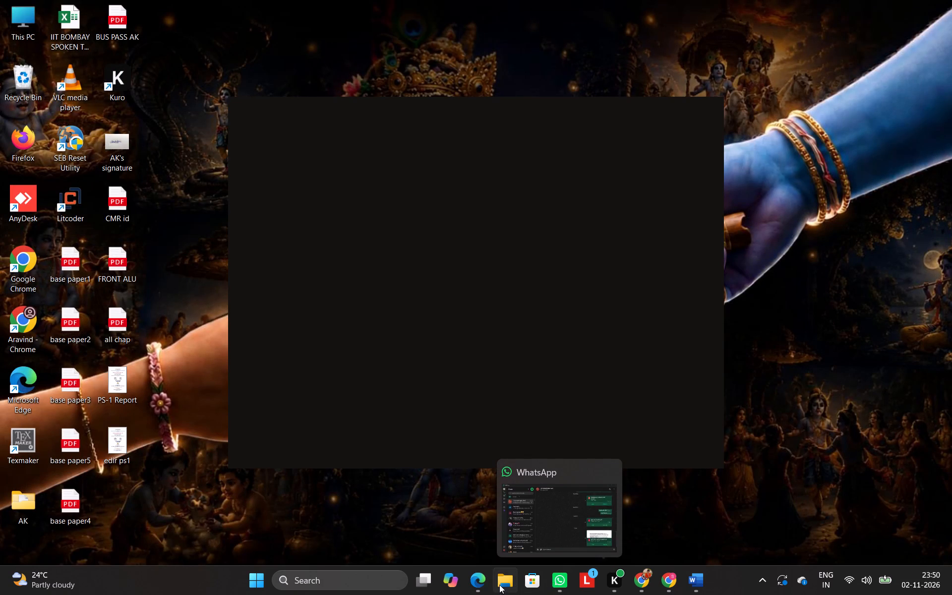
pyautogui.click(499, 585)
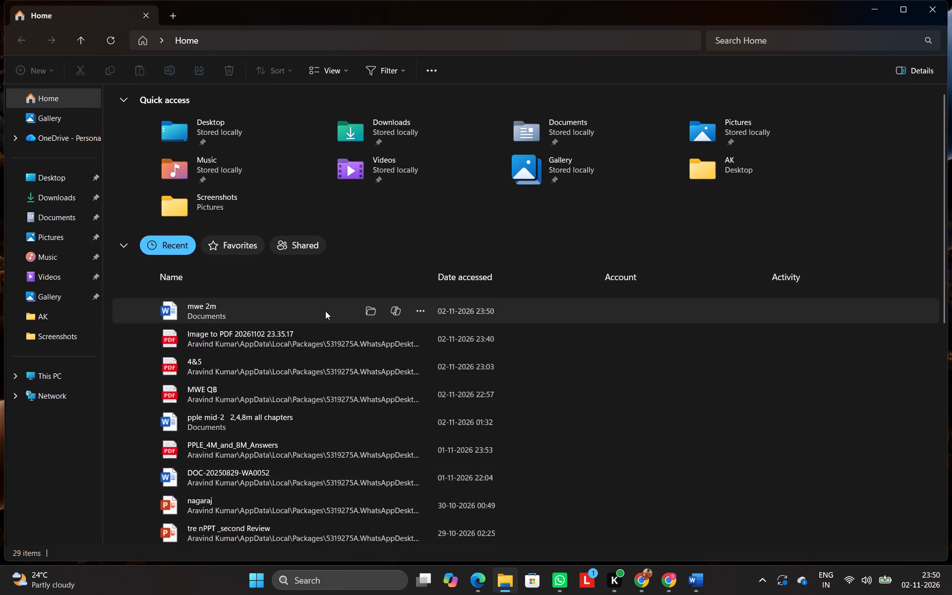
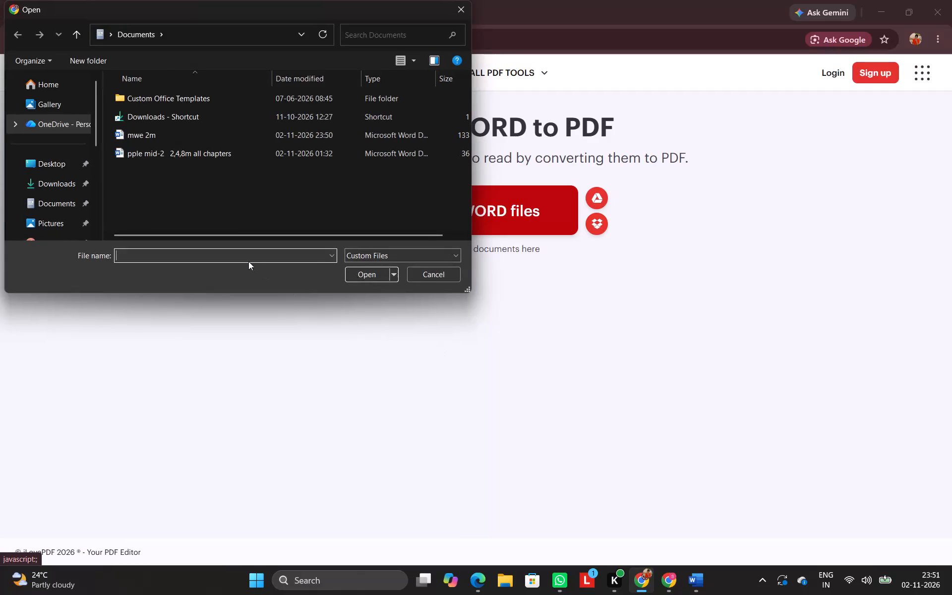
# Upload the "mwe 2m" Word file from Documents to iLovePDF, convert it to PDF and download the result.
pyautogui.click(187, 136)
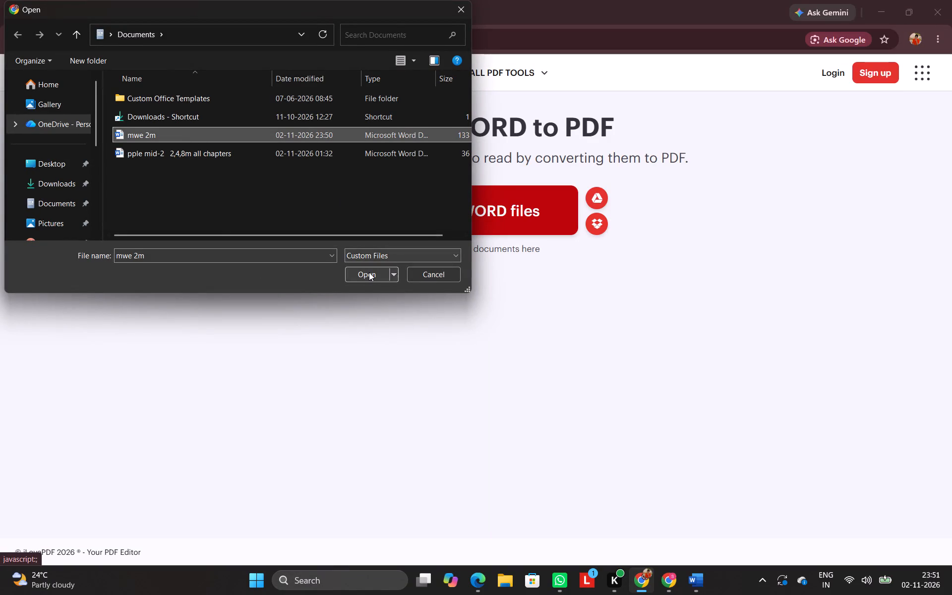
pyautogui.click(369, 272)
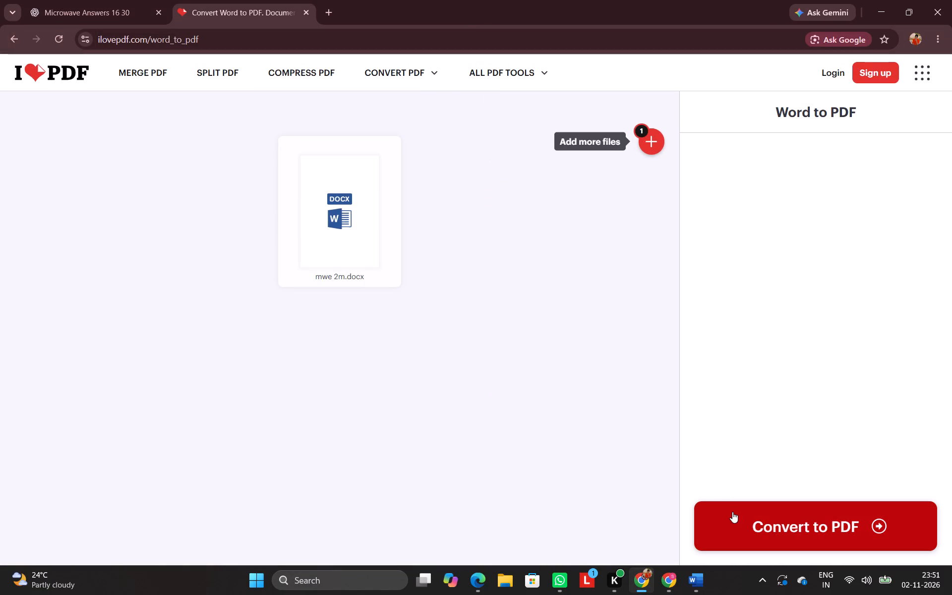
pyautogui.click(732, 512)
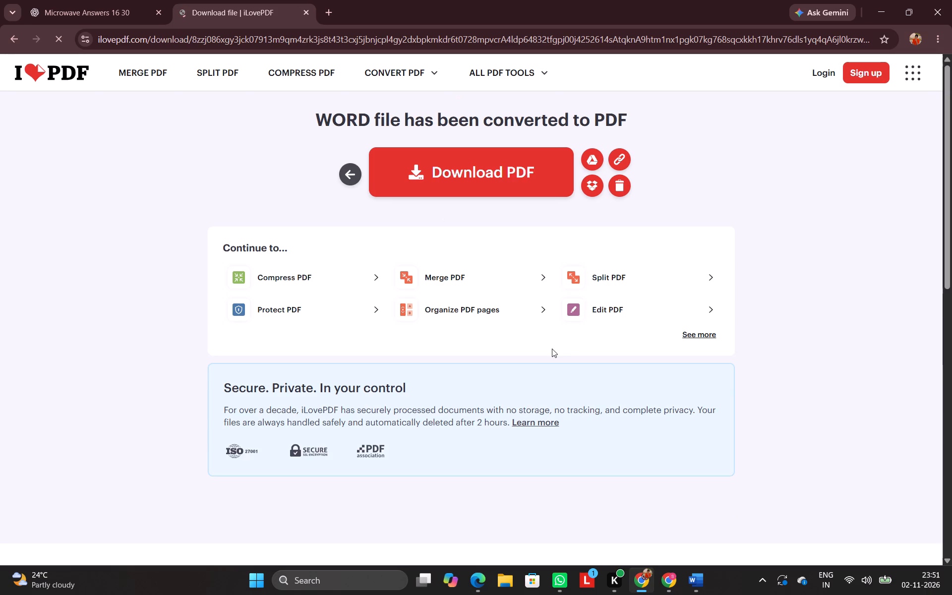
pyautogui.click(508, 187)
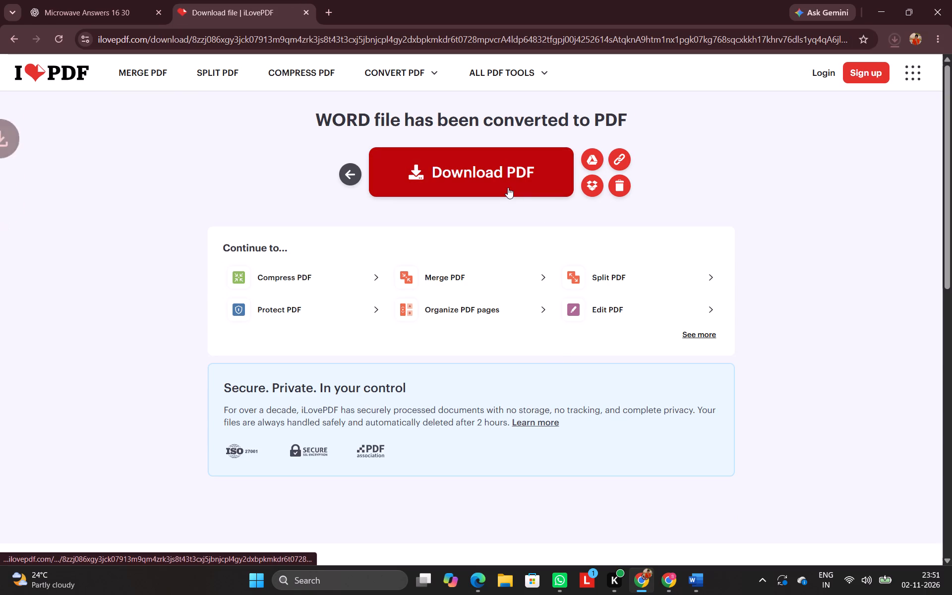
# Open the downloaded mwe 2m.pdf and look through all its pages to check how the answers were converted.
pyautogui.click(790, 78)
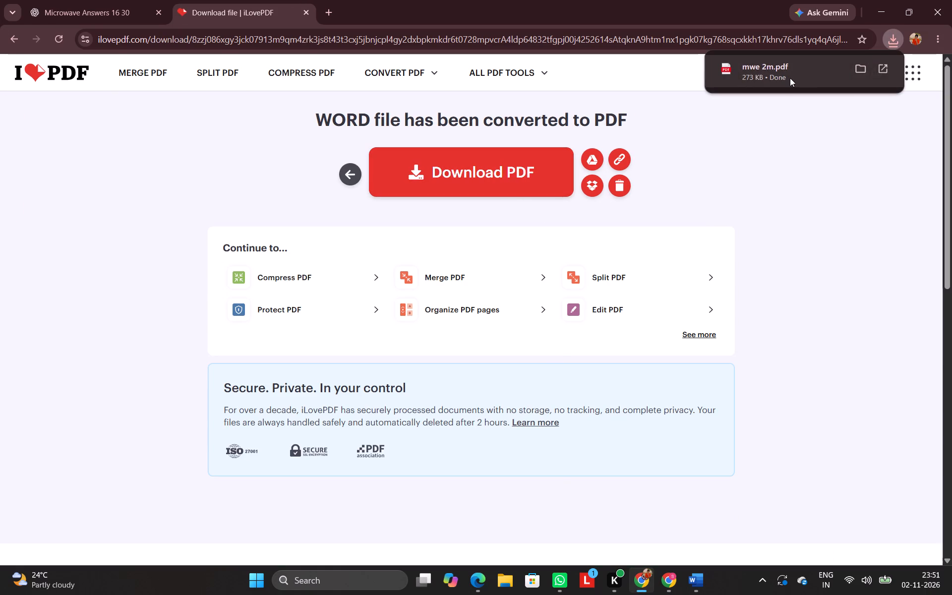
pyautogui.scroll(1, 600, 307)
pyautogui.scroll(-6, 600, 307)
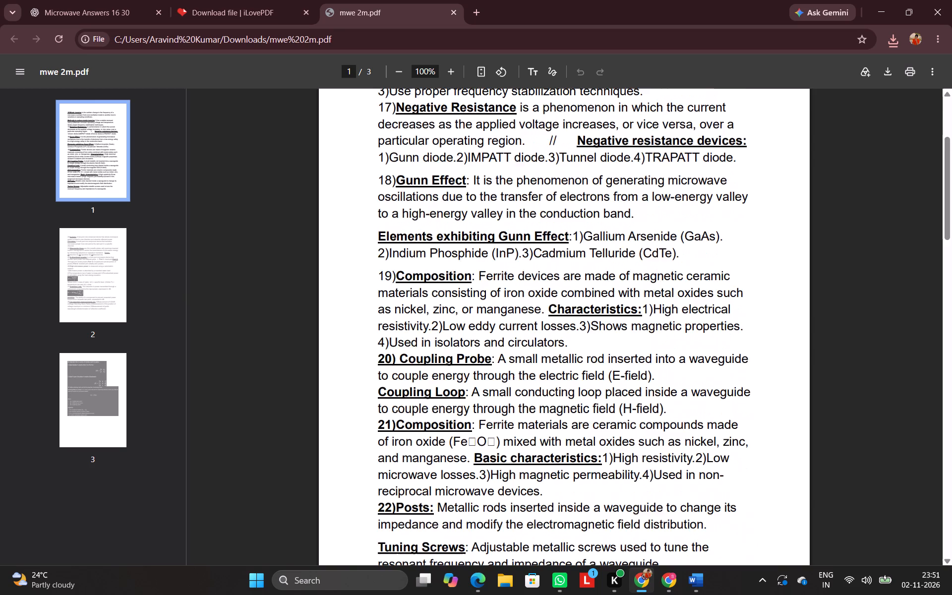
pyautogui.scroll(-4, 600, 307)
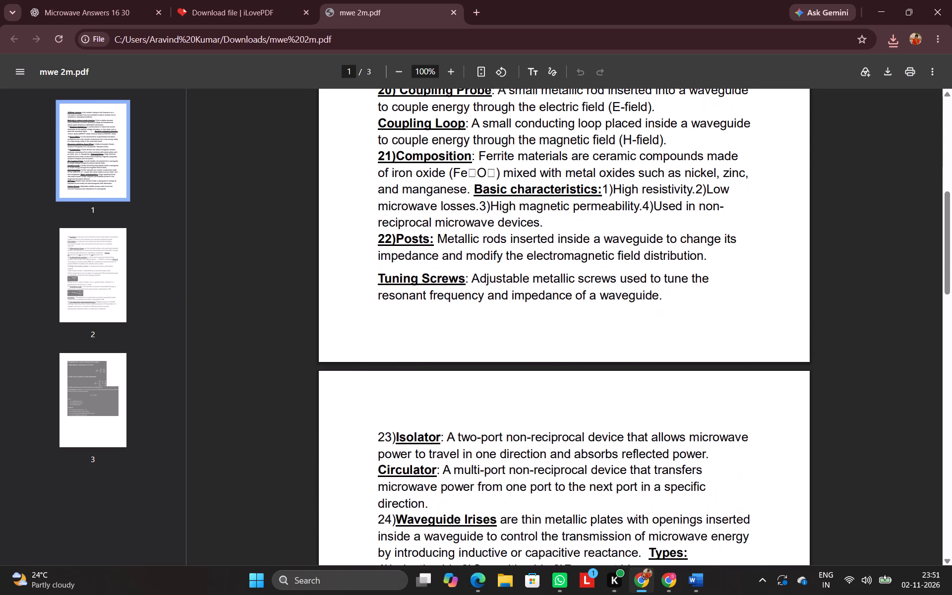
pyautogui.scroll(1, 600, 307)
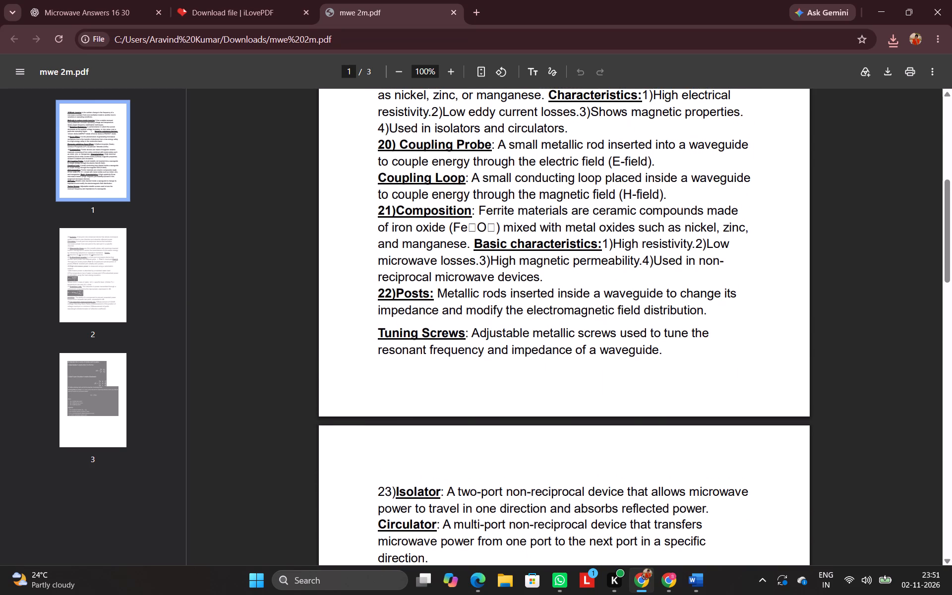
pyautogui.scroll(-4, 600, 307)
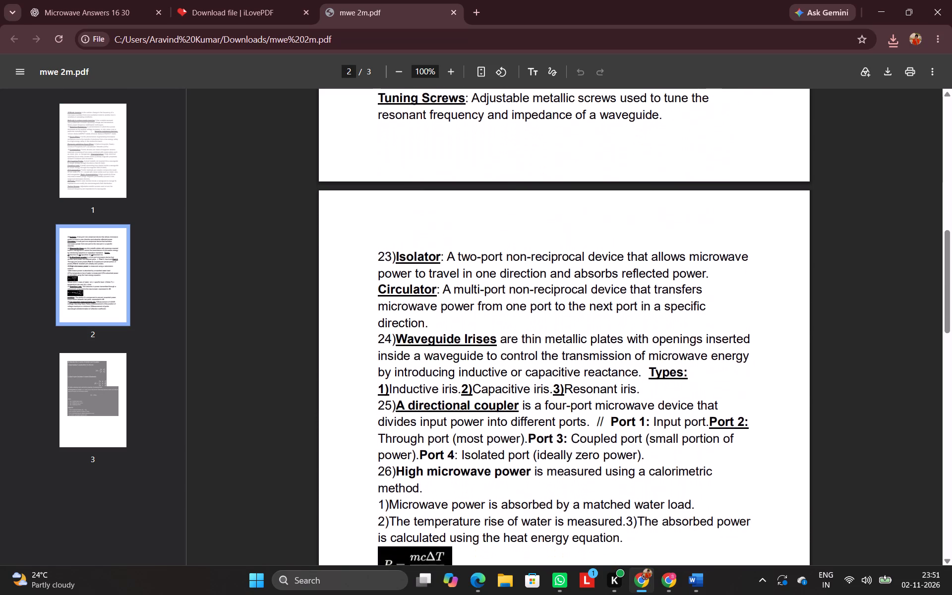
pyautogui.scroll(-8, 600, 307)
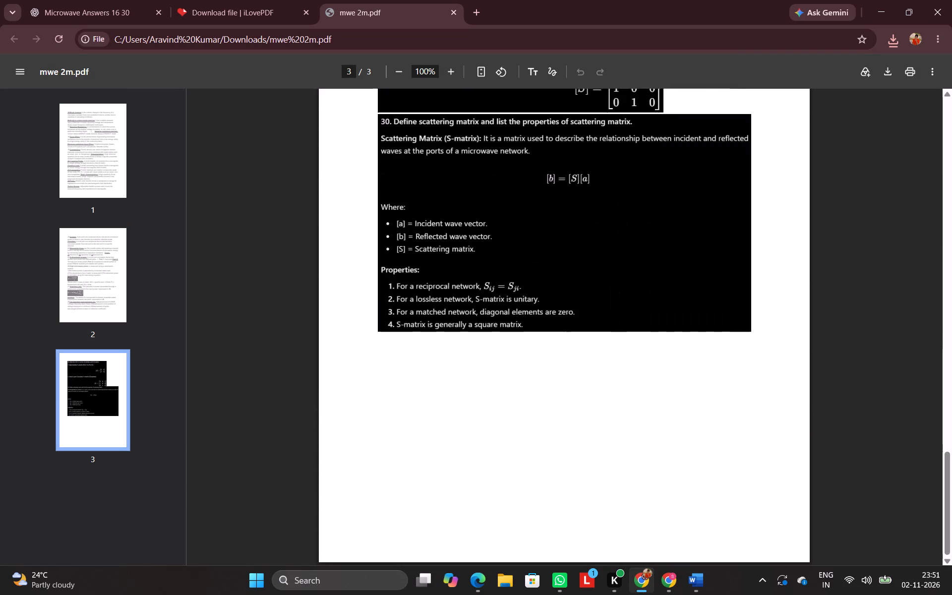
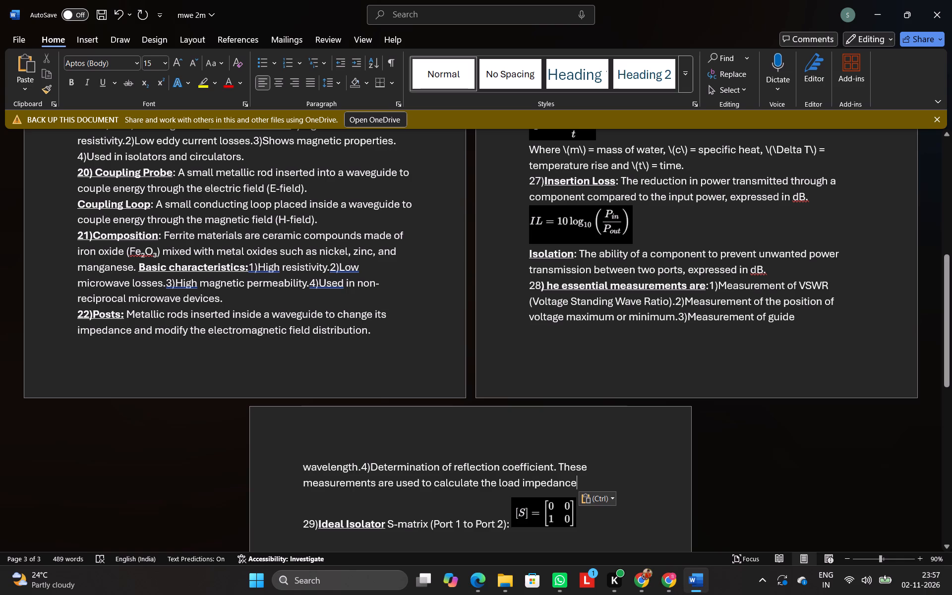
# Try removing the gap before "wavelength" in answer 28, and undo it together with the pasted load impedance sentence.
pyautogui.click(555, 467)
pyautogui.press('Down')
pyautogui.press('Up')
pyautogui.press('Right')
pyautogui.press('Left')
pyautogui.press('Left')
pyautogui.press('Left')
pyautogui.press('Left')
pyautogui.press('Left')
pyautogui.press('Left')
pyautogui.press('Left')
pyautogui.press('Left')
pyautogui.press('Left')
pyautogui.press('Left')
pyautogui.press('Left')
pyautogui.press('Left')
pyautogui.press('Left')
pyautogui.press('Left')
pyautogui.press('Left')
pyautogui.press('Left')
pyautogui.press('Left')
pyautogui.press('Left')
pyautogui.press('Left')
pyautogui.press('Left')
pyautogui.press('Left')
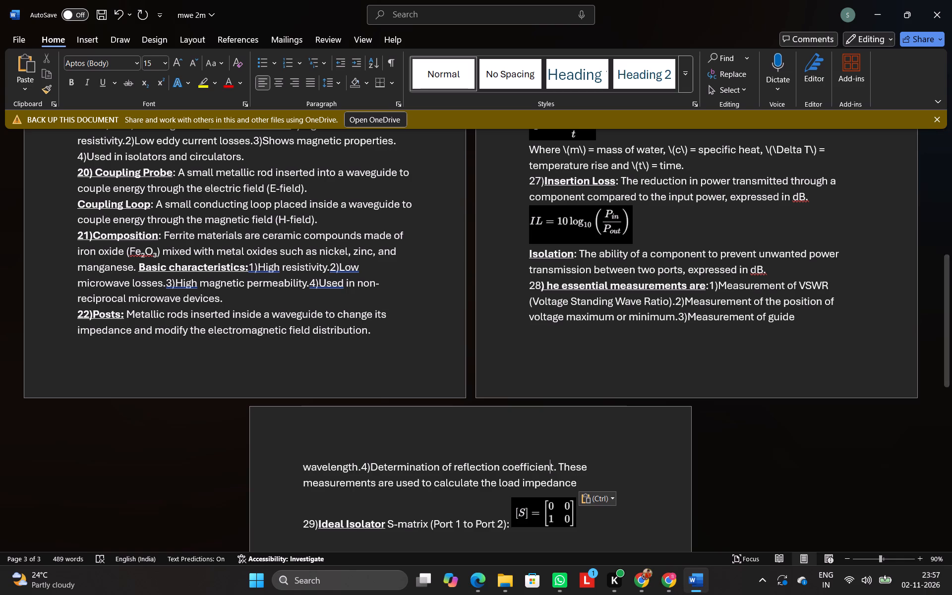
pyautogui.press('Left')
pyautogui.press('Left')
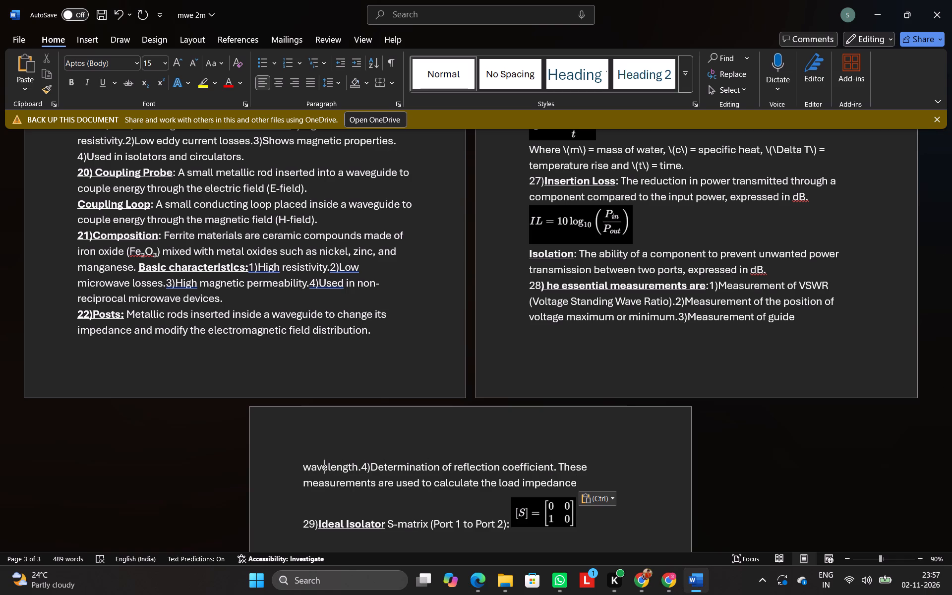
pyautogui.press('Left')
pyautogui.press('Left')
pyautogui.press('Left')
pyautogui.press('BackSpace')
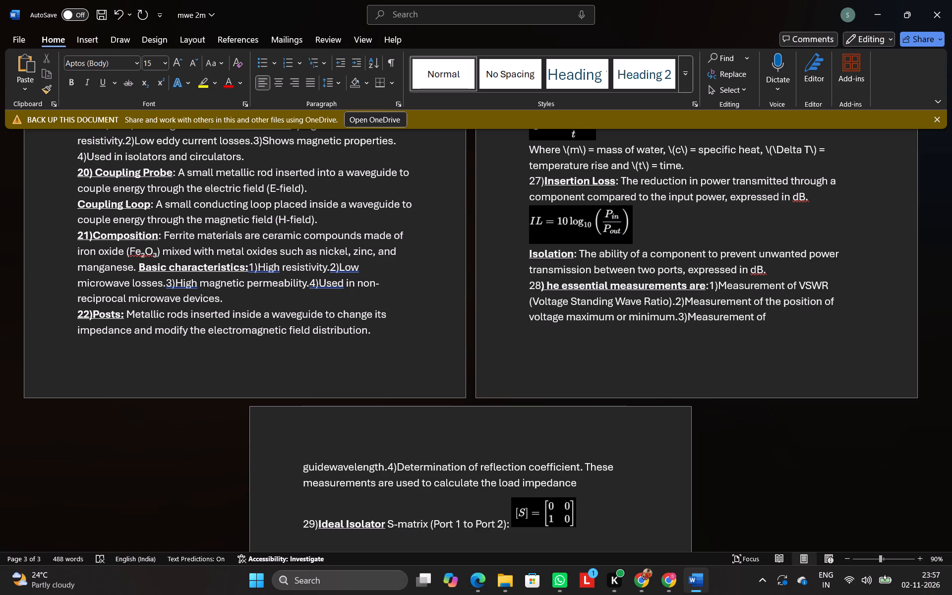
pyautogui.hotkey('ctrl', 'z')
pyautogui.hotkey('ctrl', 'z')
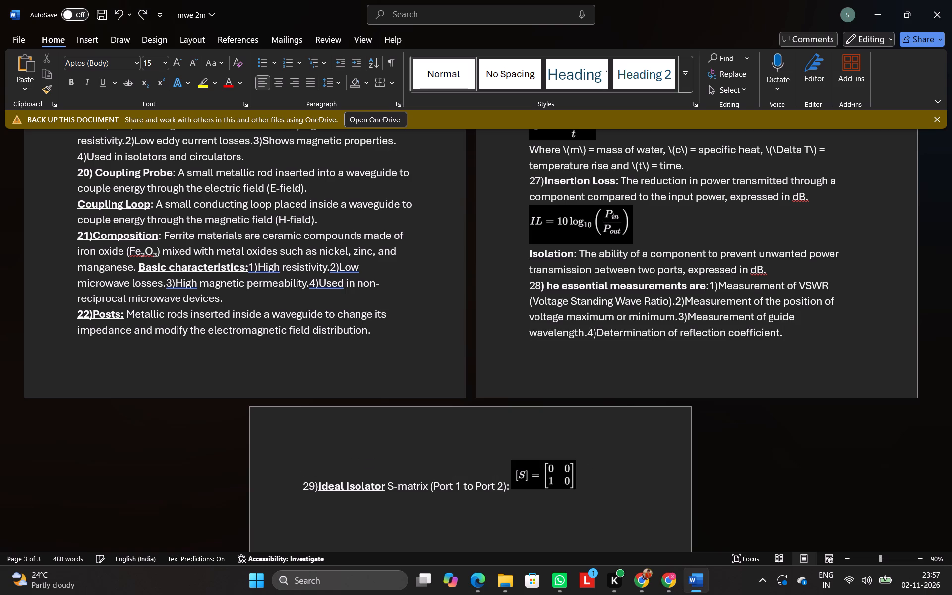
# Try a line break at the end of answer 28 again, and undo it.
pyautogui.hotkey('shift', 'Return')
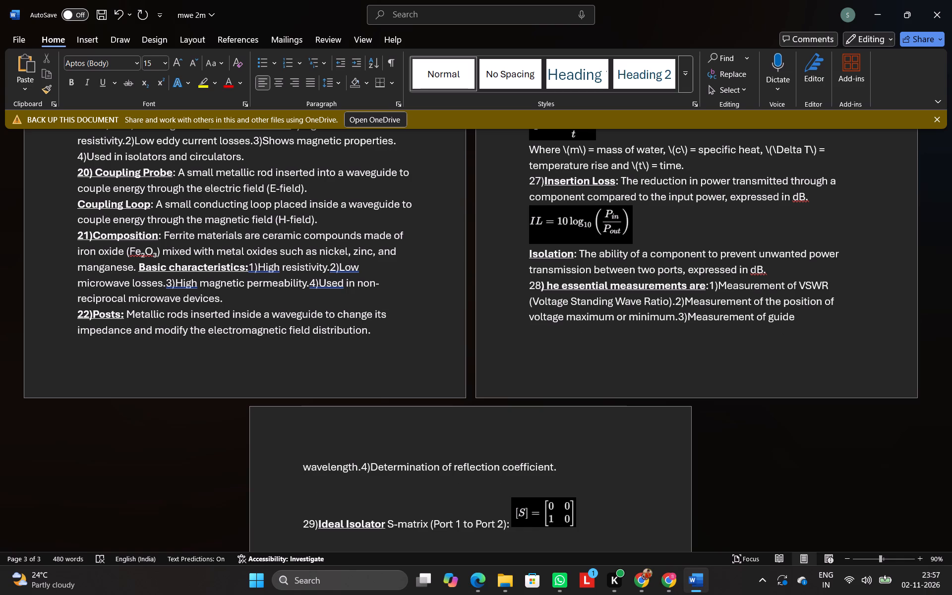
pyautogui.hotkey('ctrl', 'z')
# Reduce the height of the isolator matrix image in answer 29 and stretch it to nearly double its width, keeping it beside the text.
pyautogui.moveTo(518, 477); pyautogui.dragTo(545, 476)
pyautogui.click(545, 476)
pyautogui.moveTo(545, 476); pyautogui.dragTo(546, 468)
pyautogui.click(546, 468)
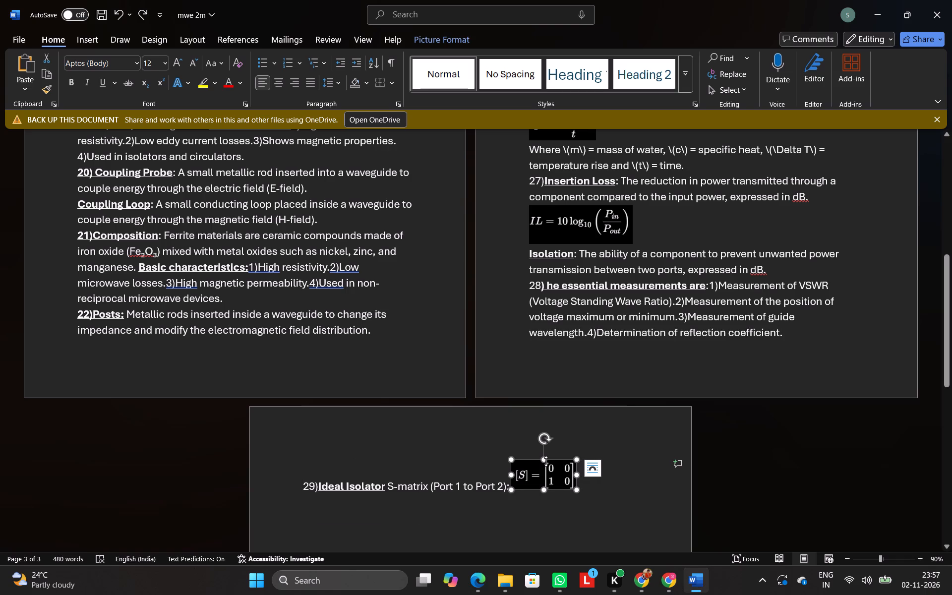
pyautogui.moveTo(543, 461); pyautogui.dragTo(546, 470)
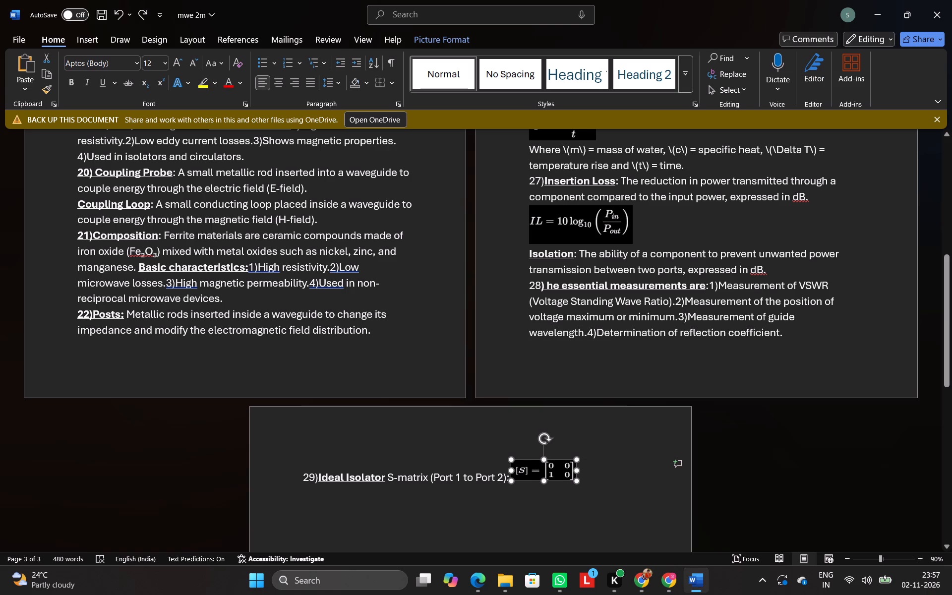
pyautogui.moveTo(546, 470); pyautogui.dragTo(546, 469)
pyautogui.moveTo(551, 469); pyautogui.dragTo(563, 473)
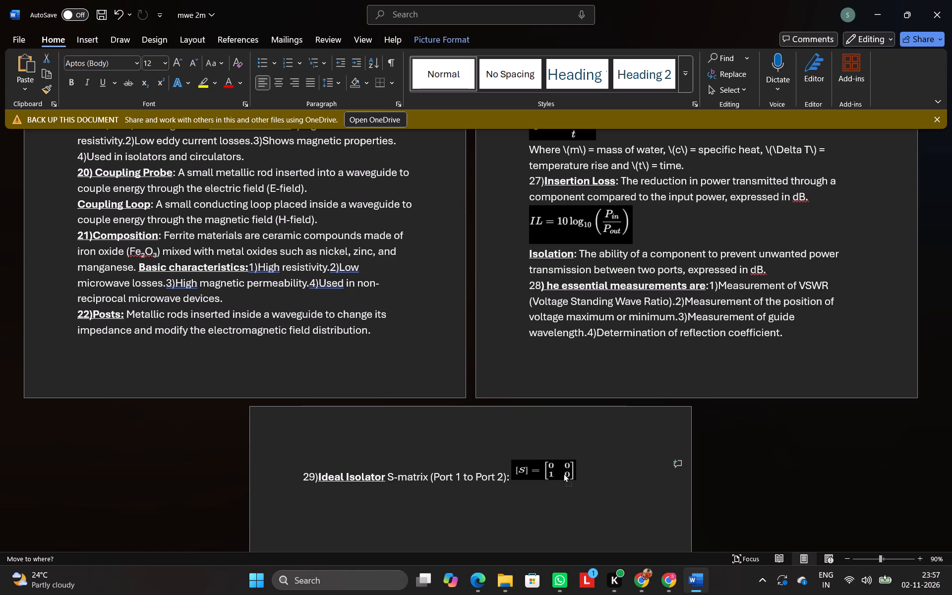
pyautogui.moveTo(563, 473); pyautogui.dragTo(576, 488)
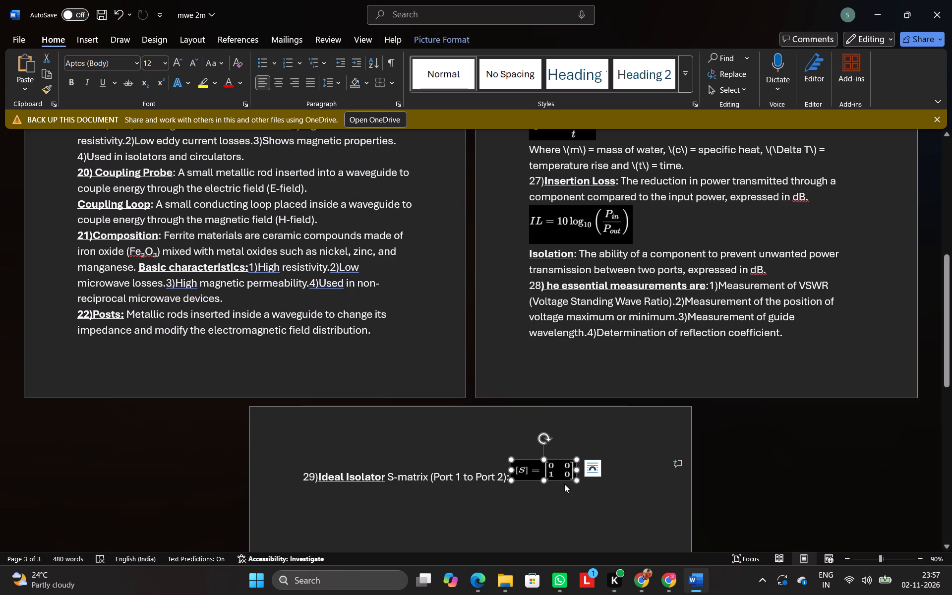
pyautogui.moveTo(546, 472); pyautogui.dragTo(551, 482)
pyautogui.moveTo(562, 474); pyautogui.dragTo(568, 484)
pyautogui.moveTo(558, 473); pyautogui.dragTo(566, 489)
pyautogui.moveTo(513, 470); pyautogui.dragTo(520, 480)
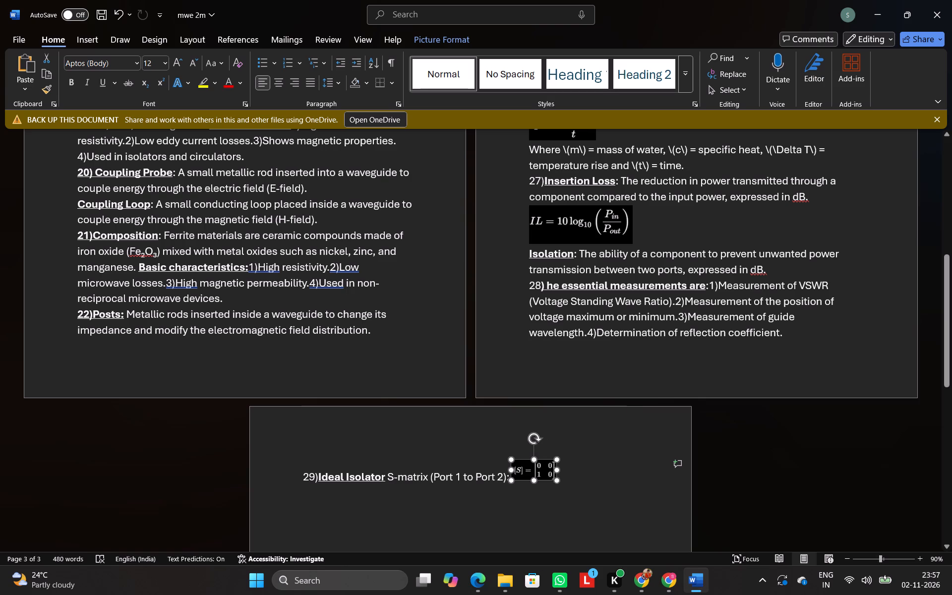
pyautogui.moveTo(520, 480); pyautogui.dragTo(456, 468)
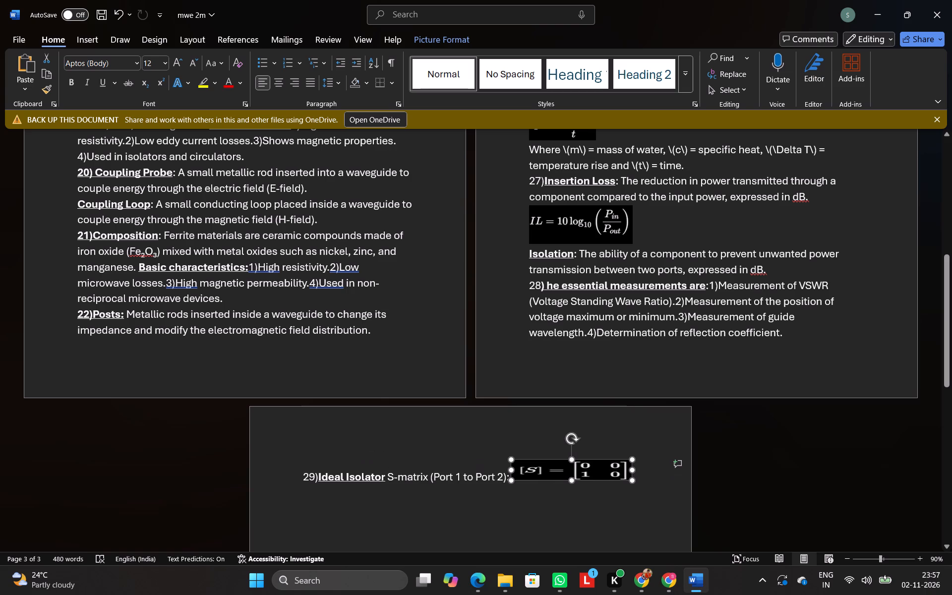
pyautogui.moveTo(456, 468); pyautogui.dragTo(448, 465)
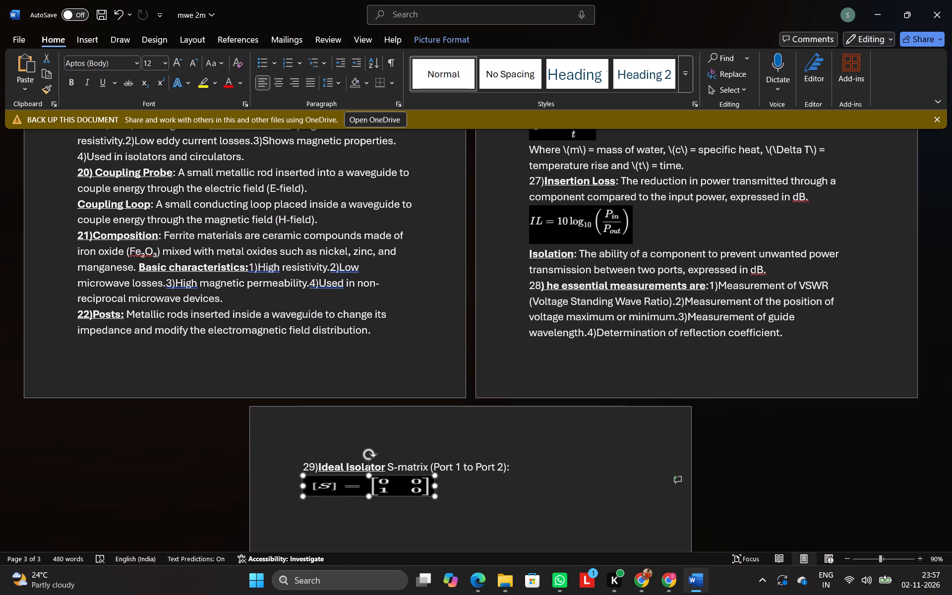
pyautogui.moveTo(448, 465); pyautogui.dragTo(455, 466)
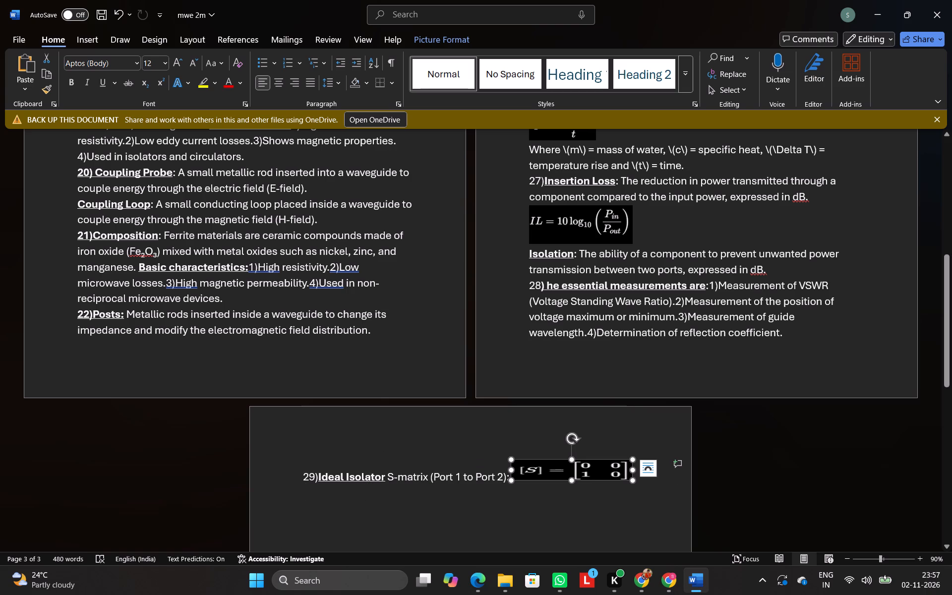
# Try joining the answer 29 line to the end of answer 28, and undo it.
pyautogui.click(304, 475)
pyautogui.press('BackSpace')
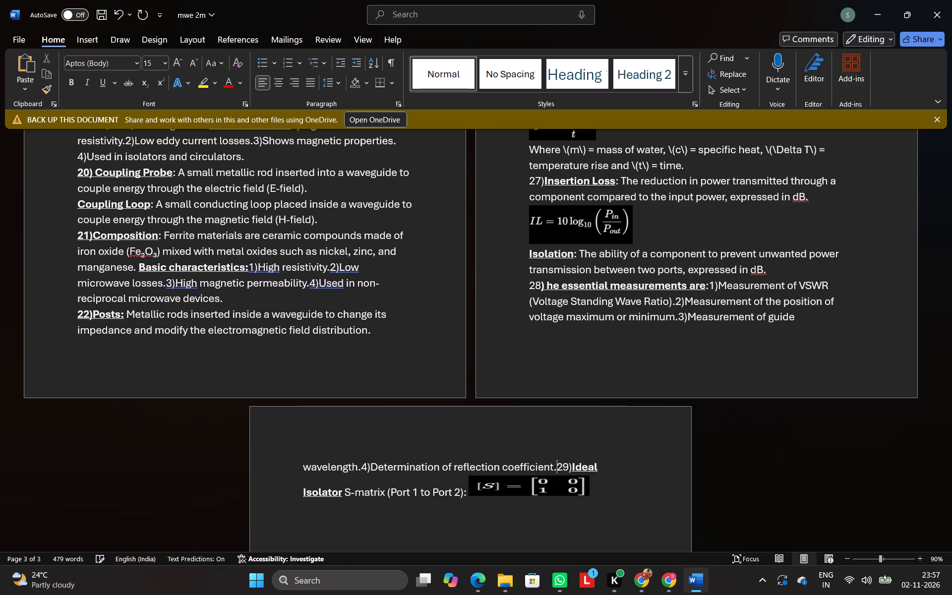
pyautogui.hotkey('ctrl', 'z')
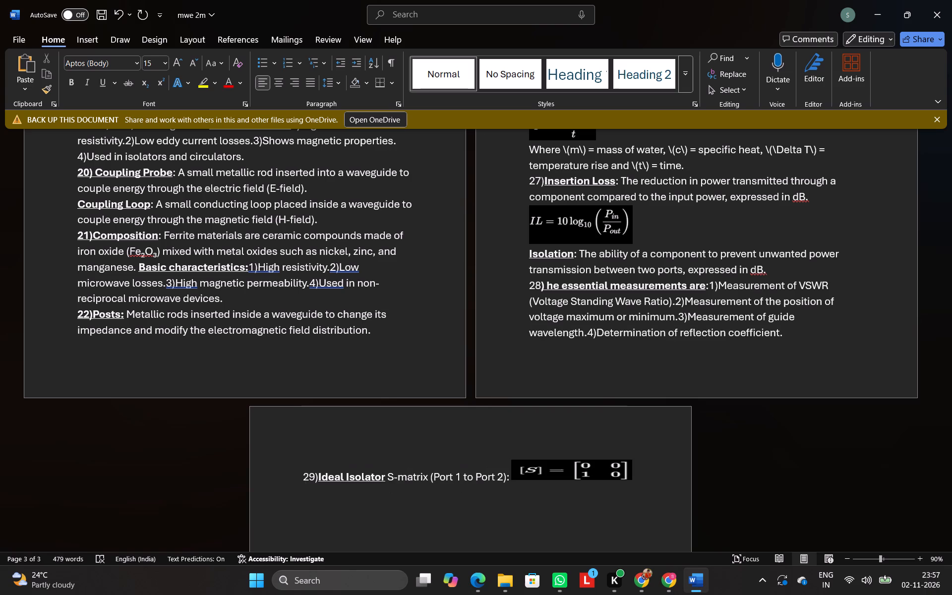
# Increase the height of the widened isolator matrix image in answer 29 so its entries are legible.
pyautogui.click(563, 468)
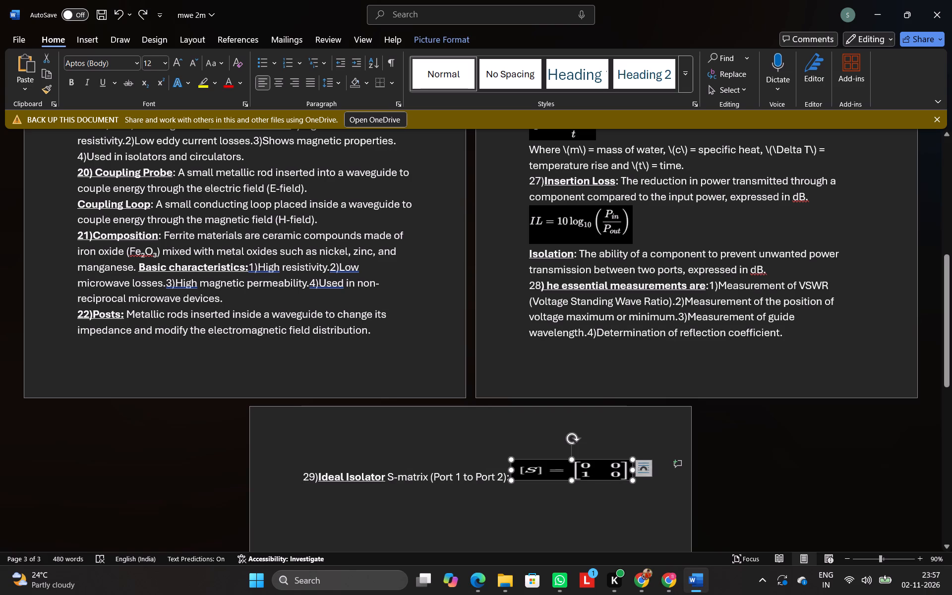
pyautogui.moveTo(582, 473); pyautogui.dragTo(584, 482)
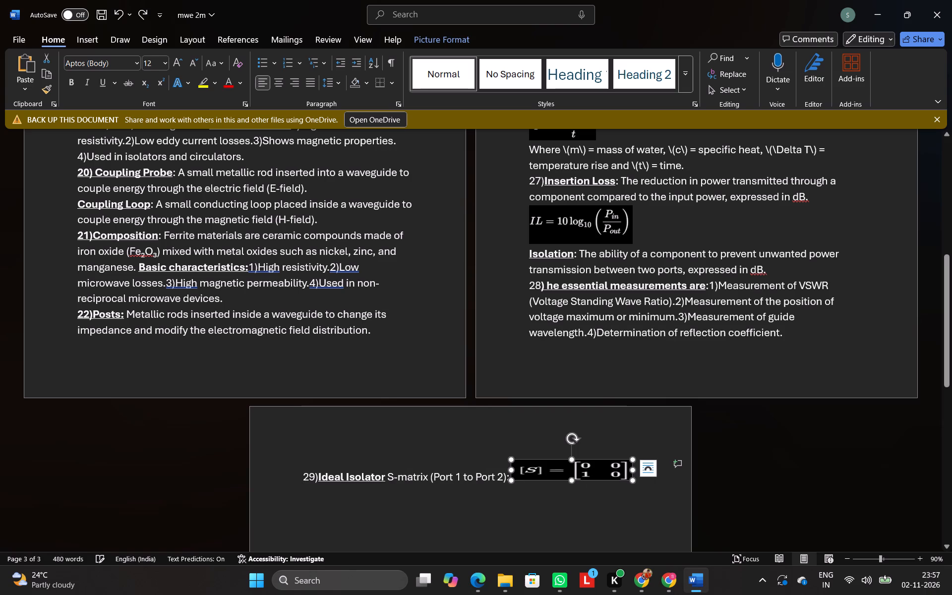
pyautogui.moveTo(573, 480); pyautogui.dragTo(576, 492)
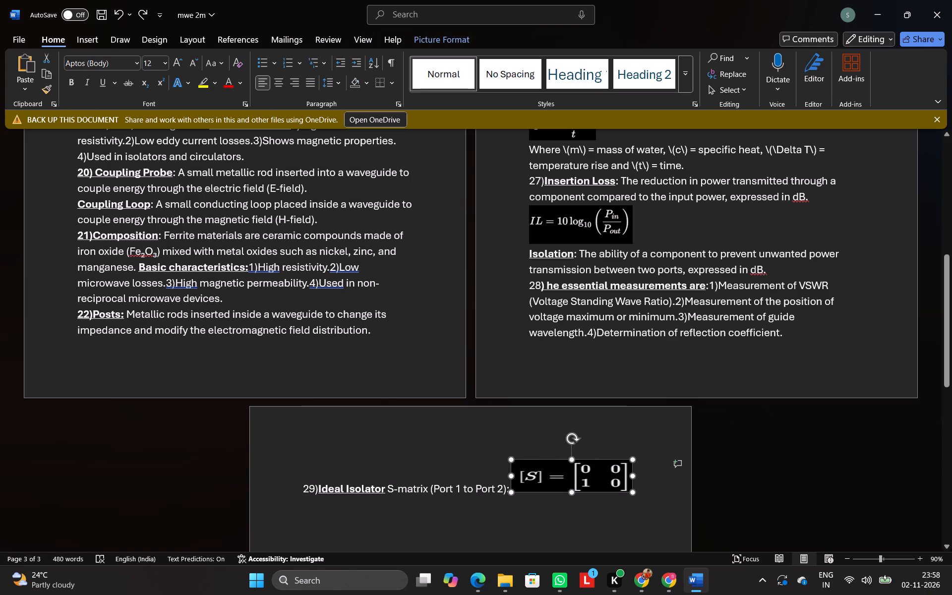
pyautogui.moveTo(576, 492); pyautogui.dragTo(575, 468)
pyautogui.moveTo(575, 468); pyautogui.dragTo(575, 469)
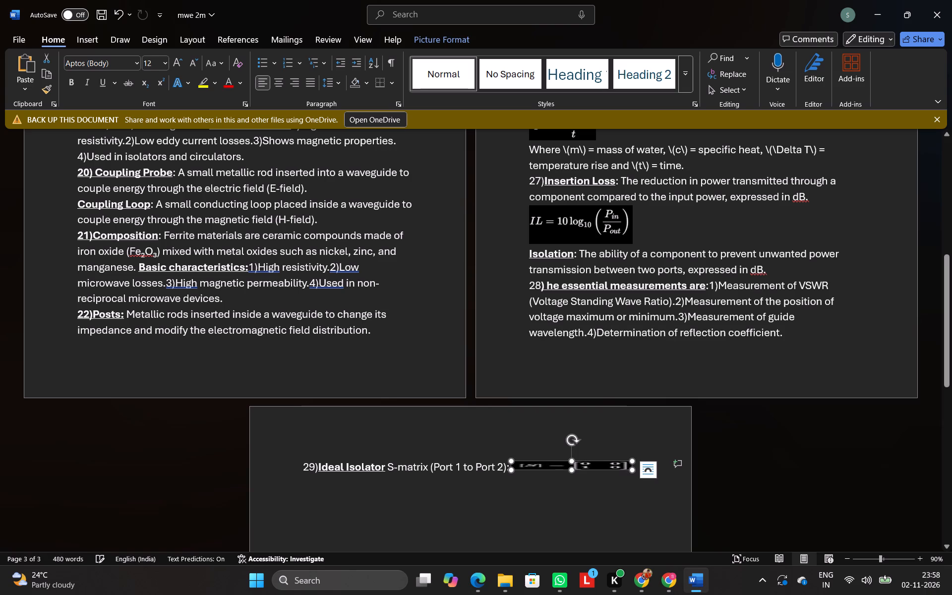
pyautogui.moveTo(575, 469); pyautogui.dragTo(580, 489)
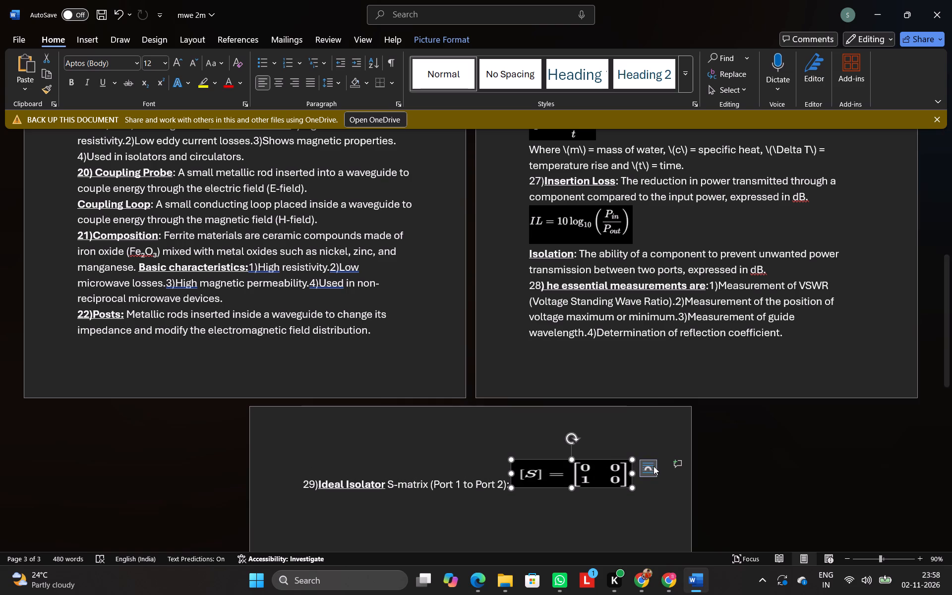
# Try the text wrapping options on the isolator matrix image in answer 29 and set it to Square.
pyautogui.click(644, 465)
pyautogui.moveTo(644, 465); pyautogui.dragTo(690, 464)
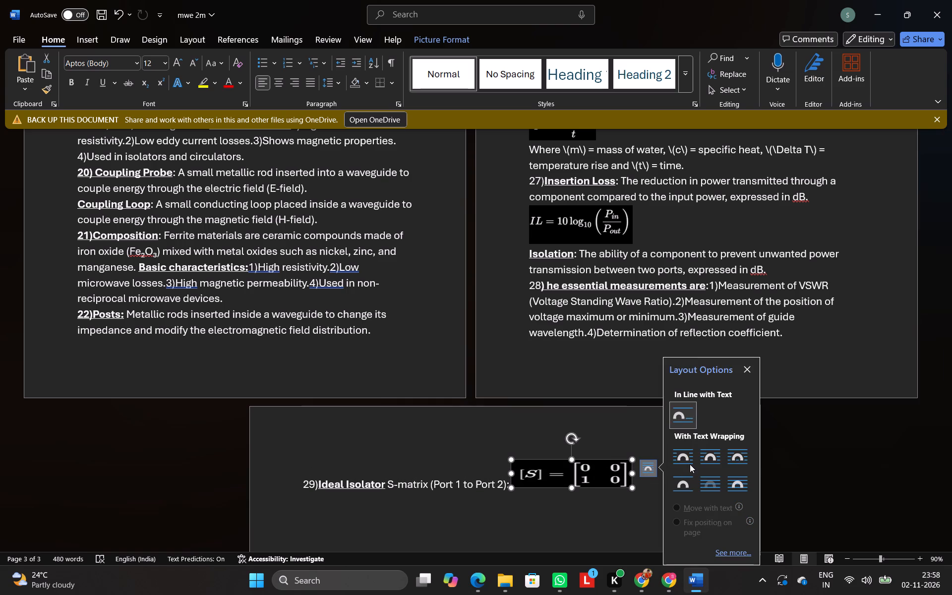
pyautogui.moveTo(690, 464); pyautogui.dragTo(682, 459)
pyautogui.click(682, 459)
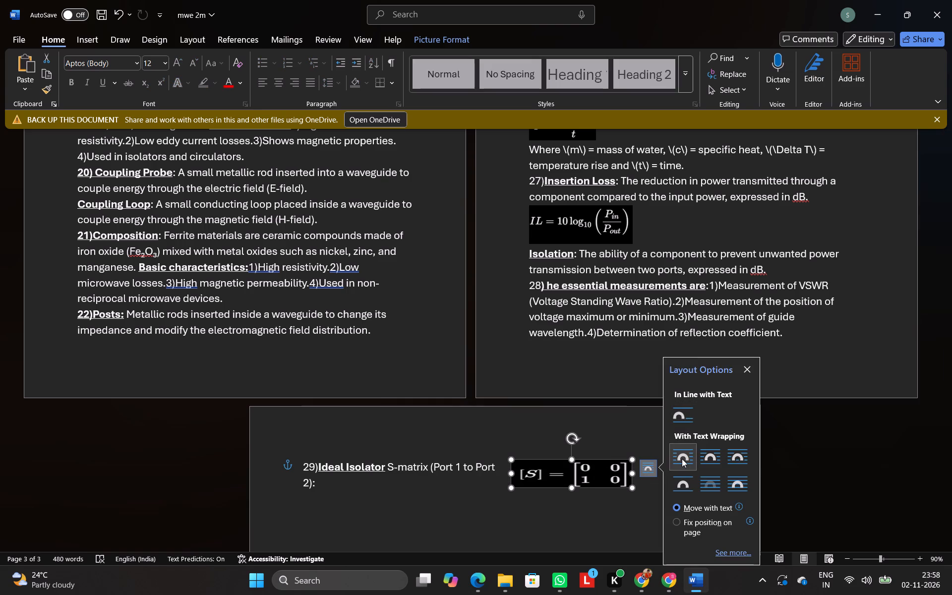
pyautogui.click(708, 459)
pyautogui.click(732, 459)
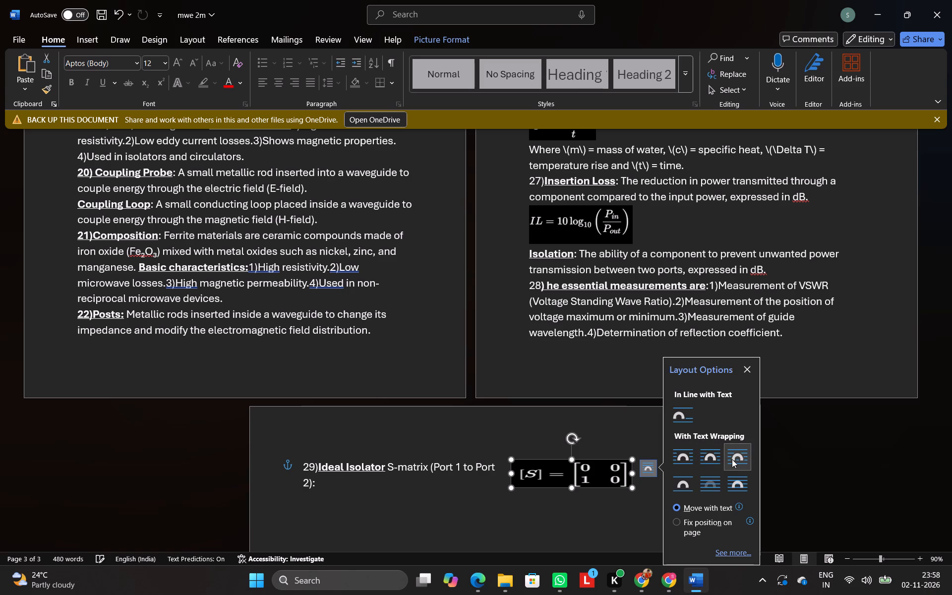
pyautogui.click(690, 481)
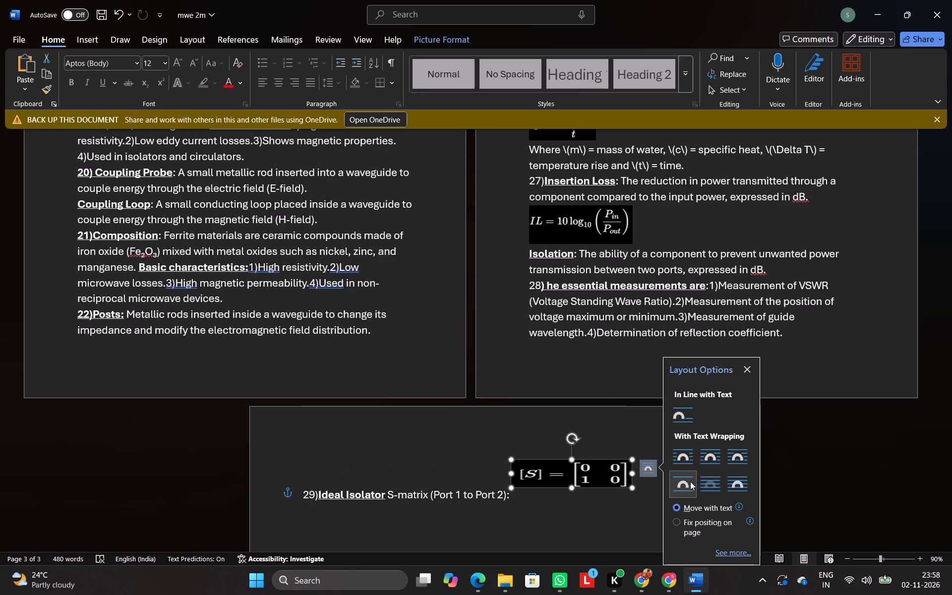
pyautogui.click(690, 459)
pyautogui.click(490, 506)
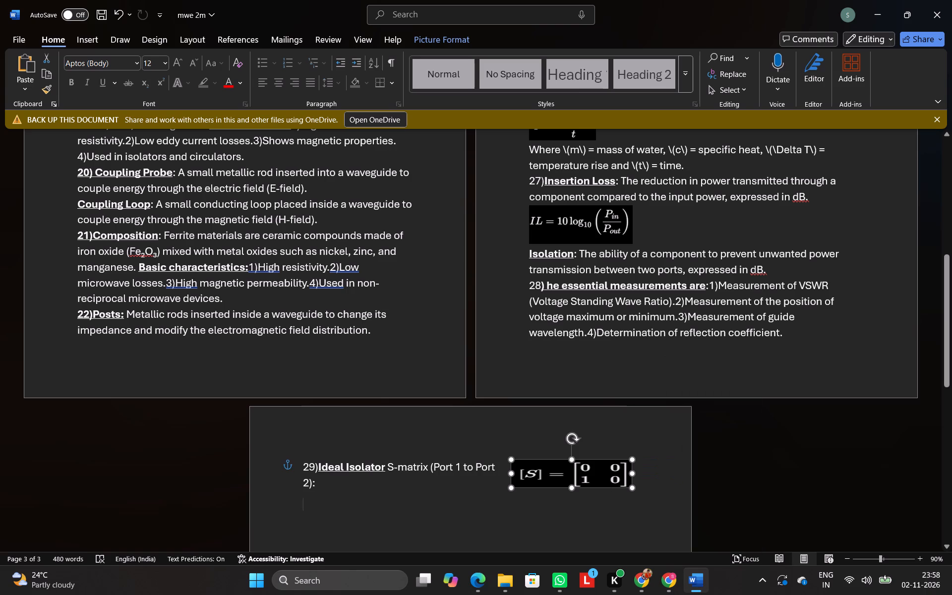
# Remove the closing "):" from the end of the Ideal Isolator line in answer 29.
pyautogui.click(421, 493)
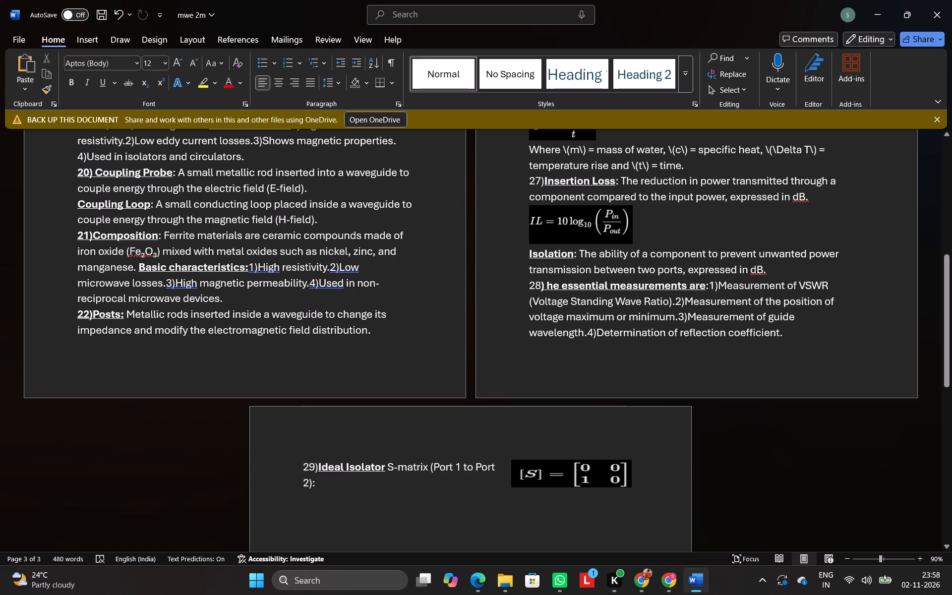
pyautogui.press('BackSpace')
pyautogui.press('BackSpace')
pyautogui.press('BackSpace')
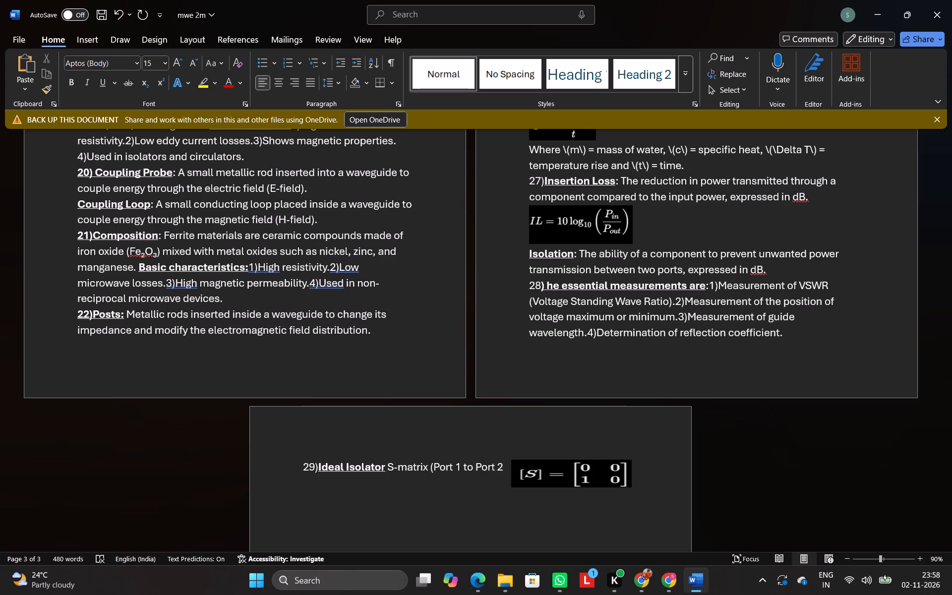
pyautogui.press('Down')
pyautogui.hotkey('shift', 'Return')
pyautogui.click(686, 579)
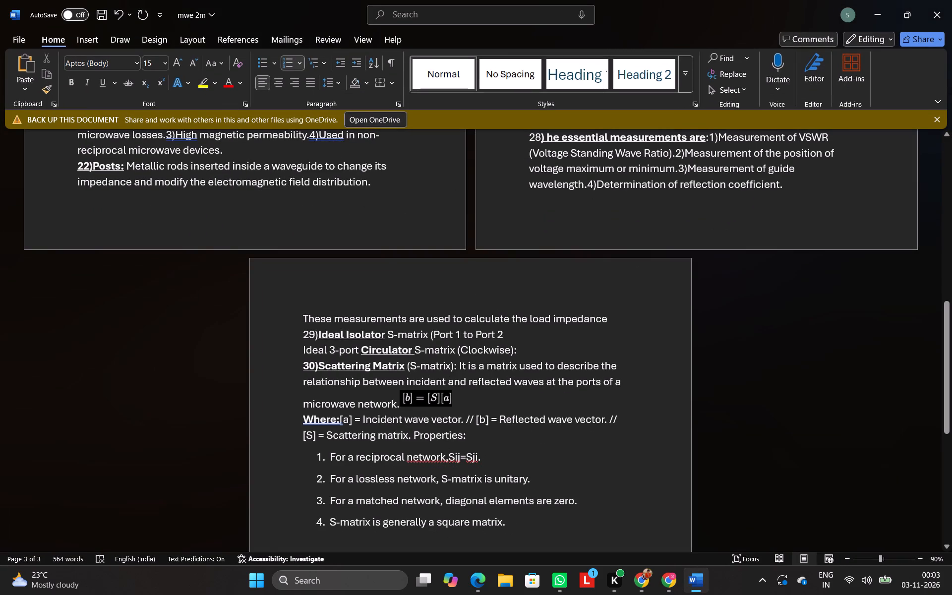
# Make the word "Properties:" on the [S] line bold and underlined.
pyautogui.click(333, 452)
pyautogui.moveTo(415, 434); pyautogui.dragTo(463, 435)
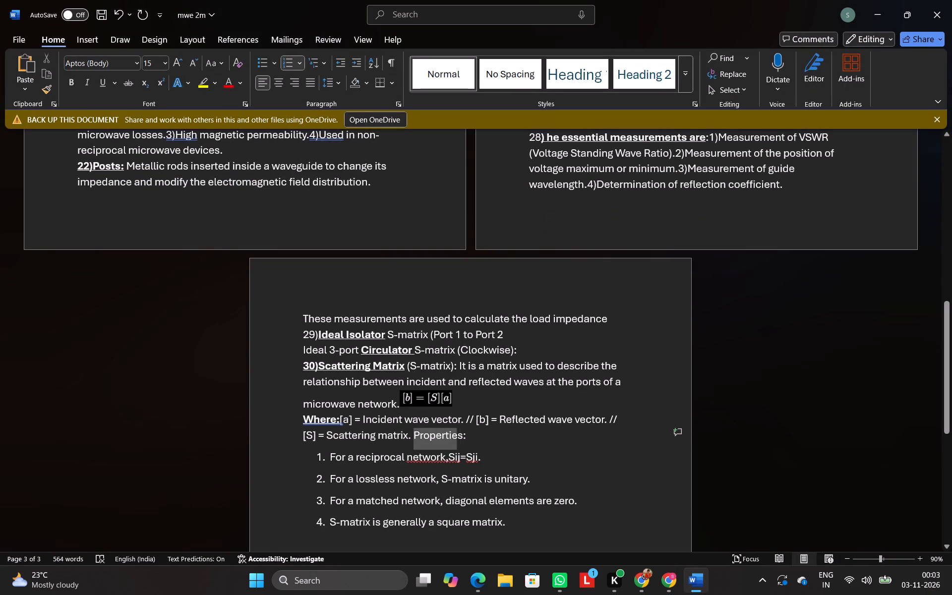
pyautogui.moveTo(463, 435); pyautogui.dragTo(471, 436)
pyautogui.click(478, 407)
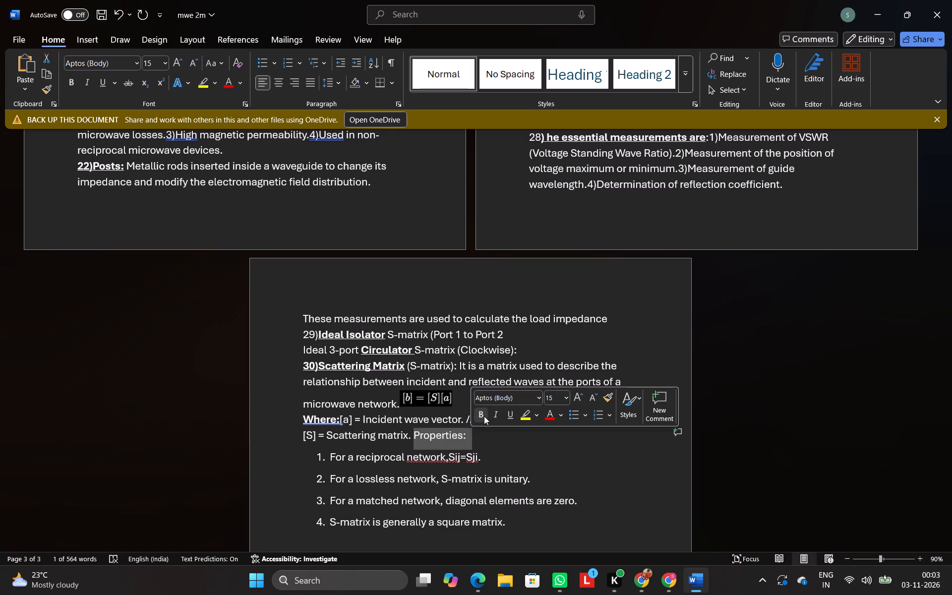
pyautogui.click(484, 416)
pyautogui.click(508, 416)
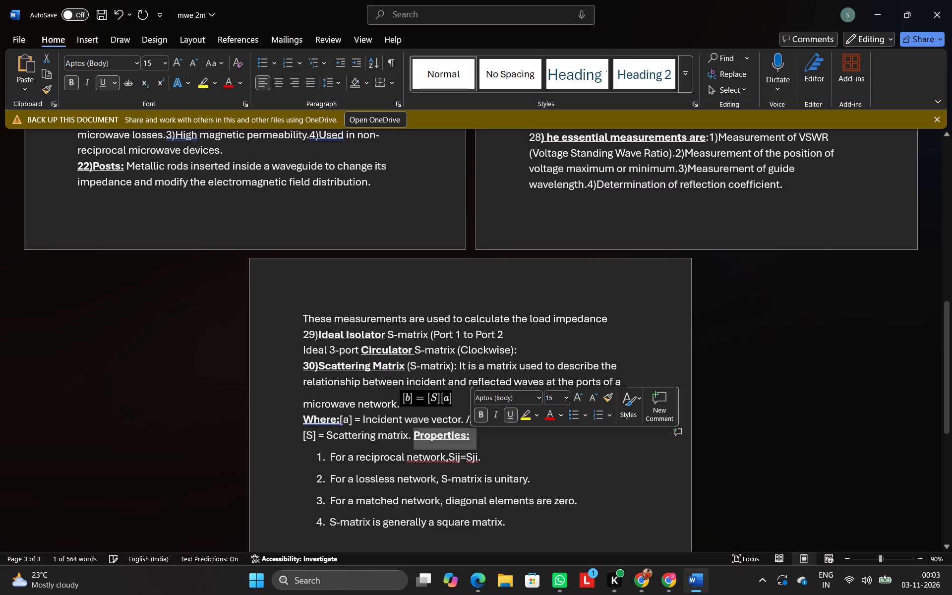
# Join the reciprocal network property onto the "Properties:" line, numbering it "1)".
pyautogui.click(328, 460)
pyautogui.press('BackSpace')
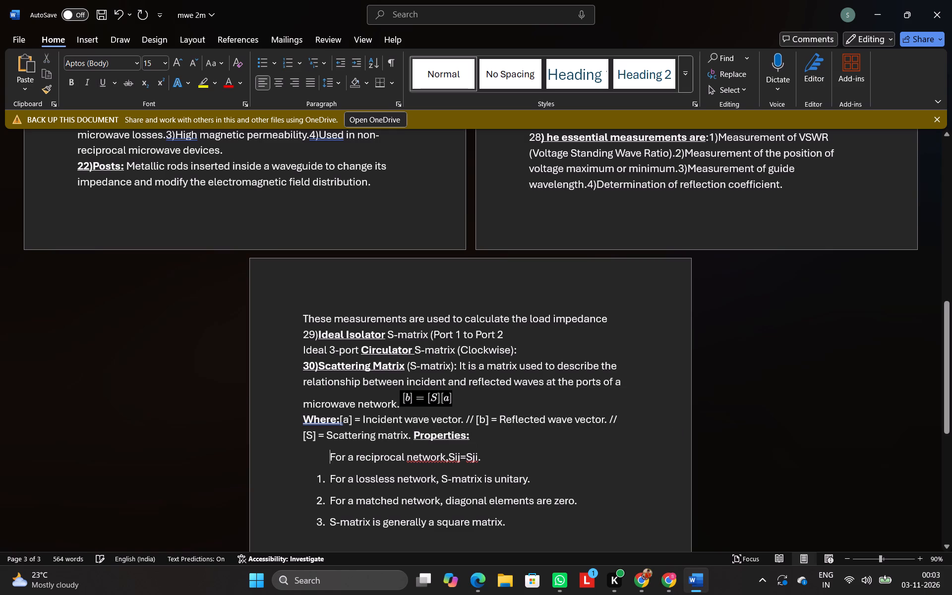
pyautogui.press('BackSpace')
pyautogui.press('BackSpace')
pyautogui.write('1)')
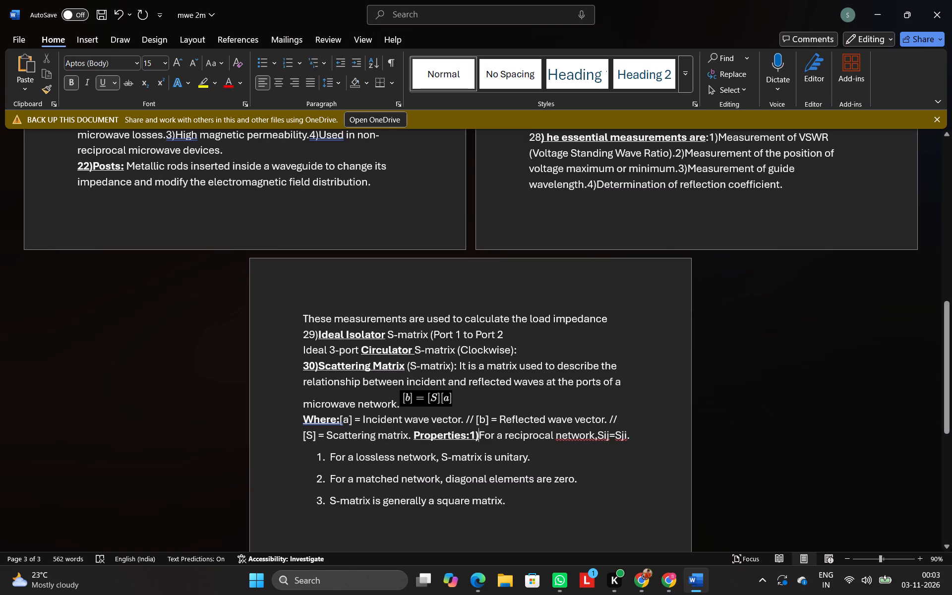
# Turn the lossless network property into a plain line directly below the "Properties:" line, numbering it "2)".
pyautogui.click(331, 456)
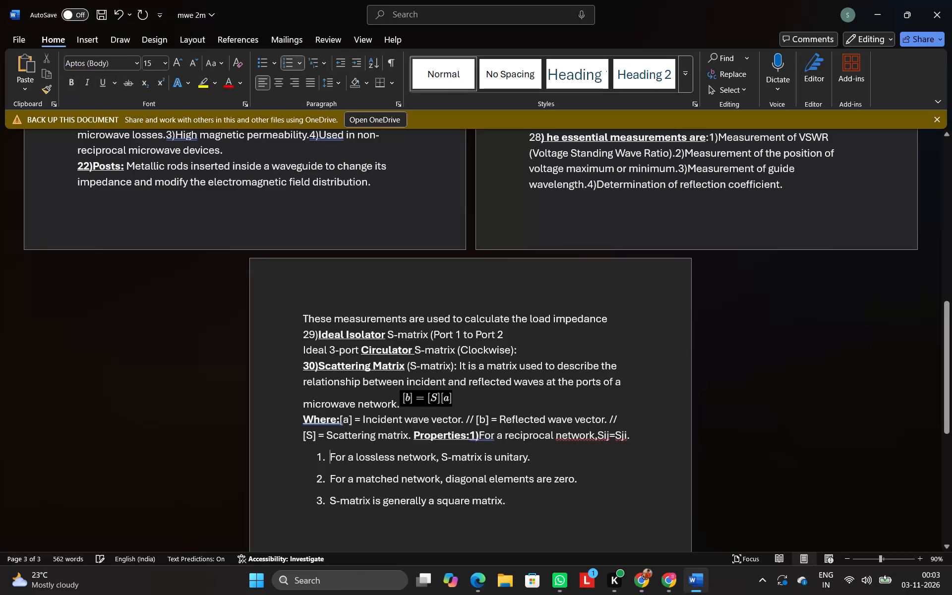
pyautogui.press('BackSpace')
pyautogui.press('BackSpace')
pyautogui.press('BackSpace')
pyautogui.hotkey('shift', 'Return')
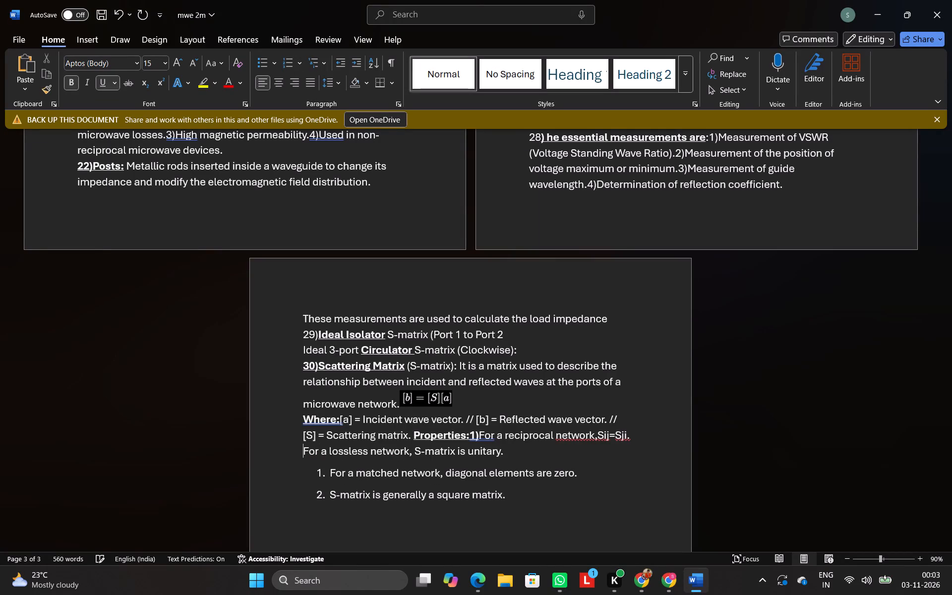
pyautogui.write('2)')
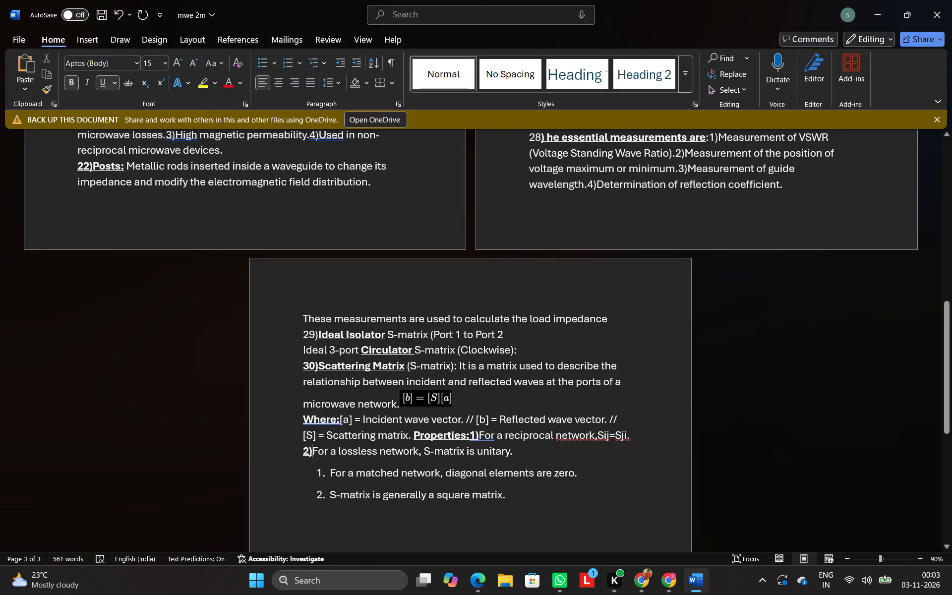
# Join the matched network property directly after the lossless network property, numbering it "3)".
pyautogui.click(327, 472)
pyautogui.press('BackSpace')
pyautogui.press('BackSpace')
pyautogui.press('BackSpace')
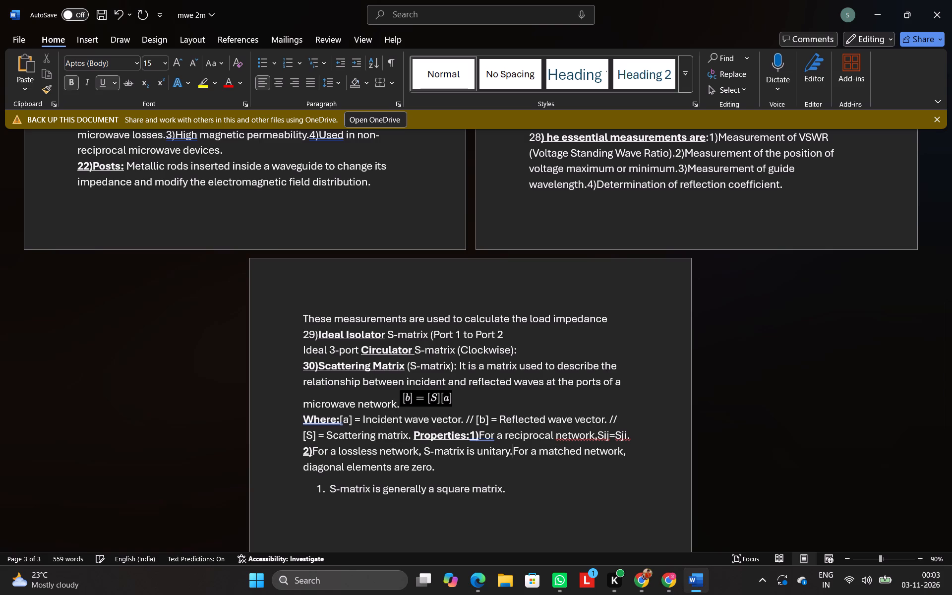
pyautogui.write('3)')
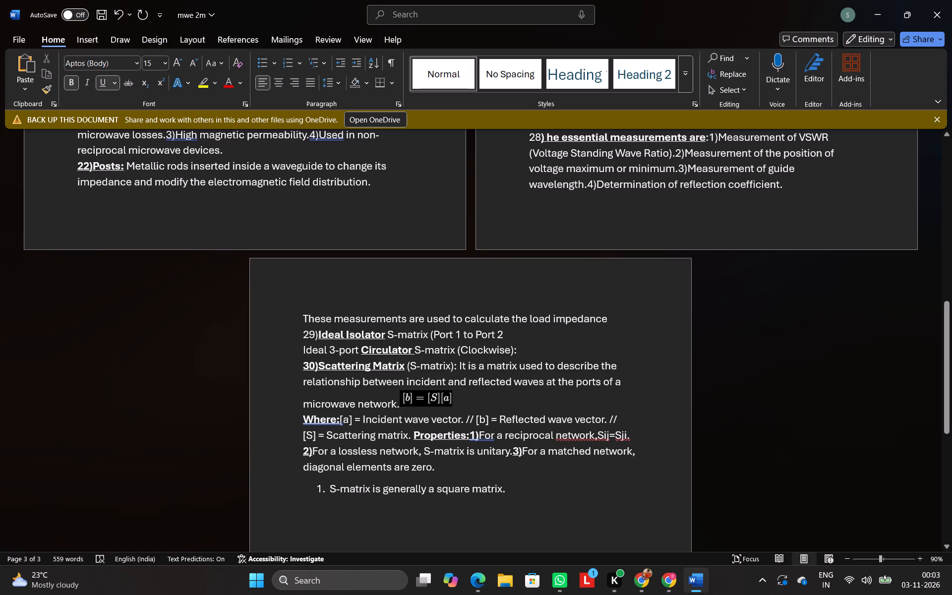
# Join the square matrix property directly after the matched network property in answer 30, numbering it "4)".
pyautogui.click(322, 491)
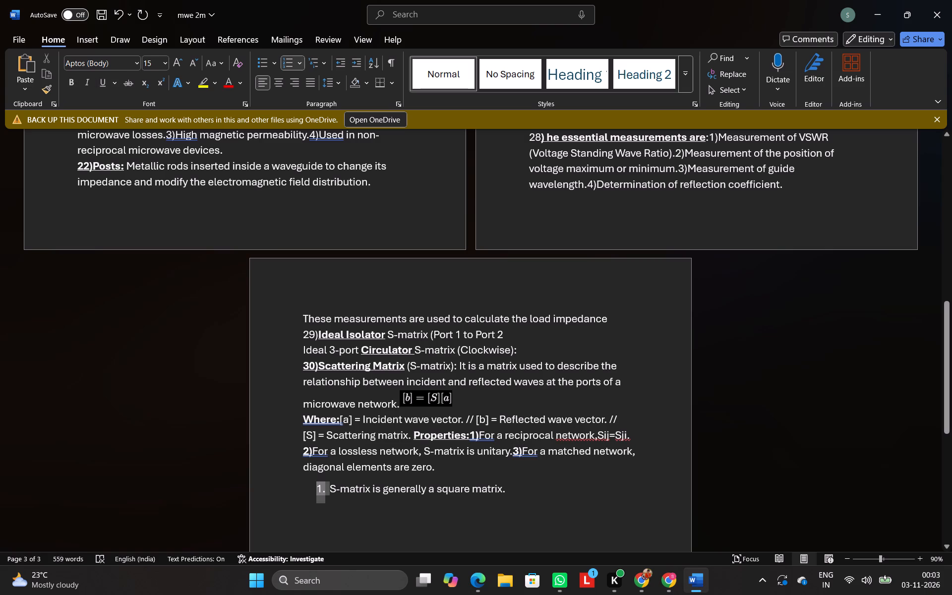
pyautogui.press('BackSpace')
pyautogui.press('BackSpace')
pyautogui.press('BackSpace')
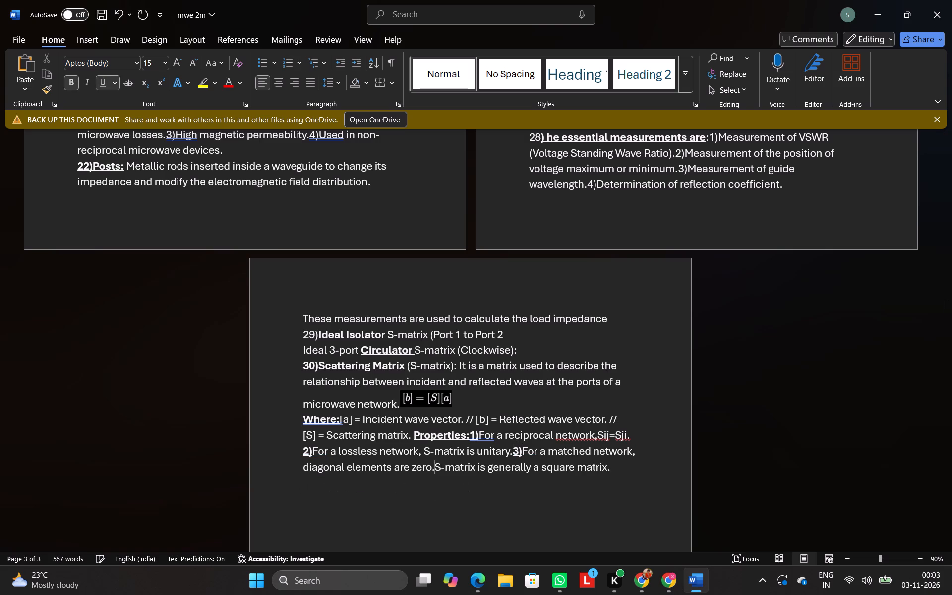
pyautogui.write('4)')
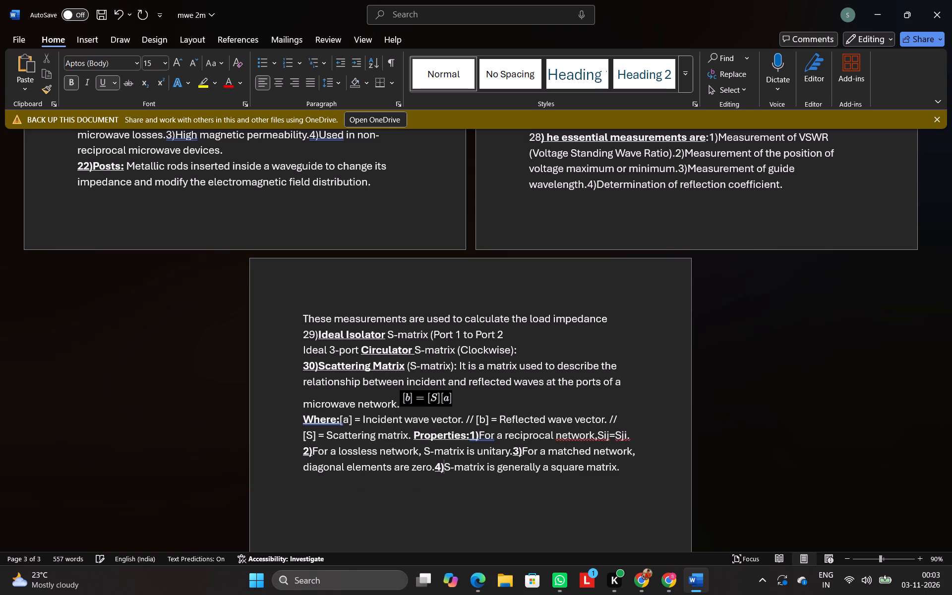
pyautogui.click(623, 468)
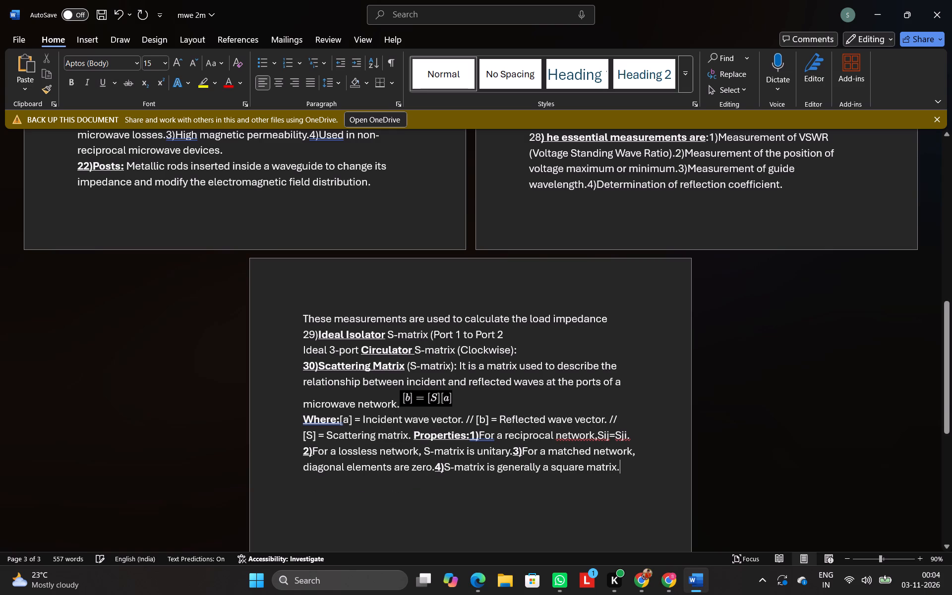
# Review answers 16 to 30 across the whole document, checking answer 30 against its ChatGPT source in Chrome.
pyautogui.scroll(-9, 569, 466)
pyautogui.scroll(6, 569, 466)
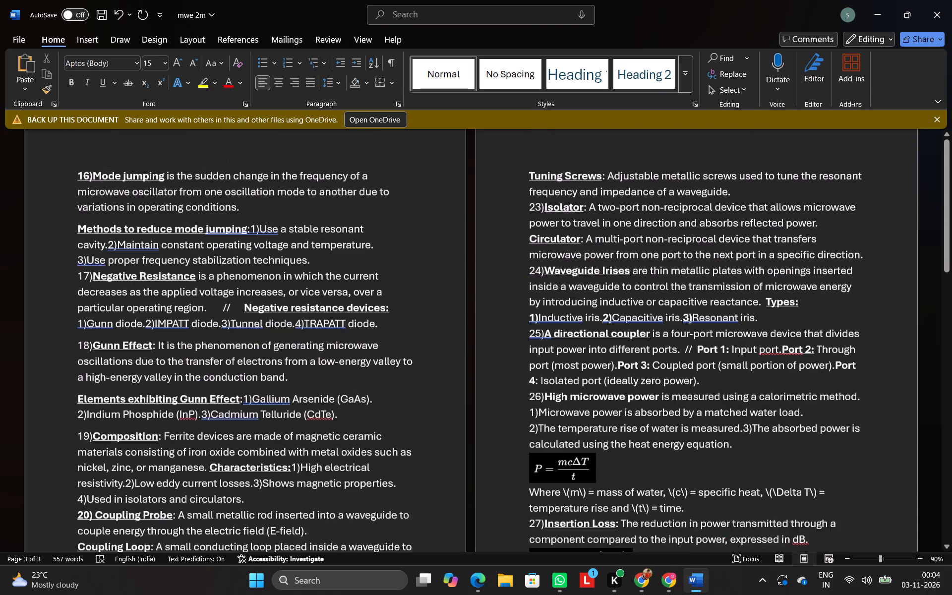
pyautogui.scroll(3, 569, 466)
pyautogui.scroll(-14, 569, 466)
pyautogui.scroll(3, 569, 466)
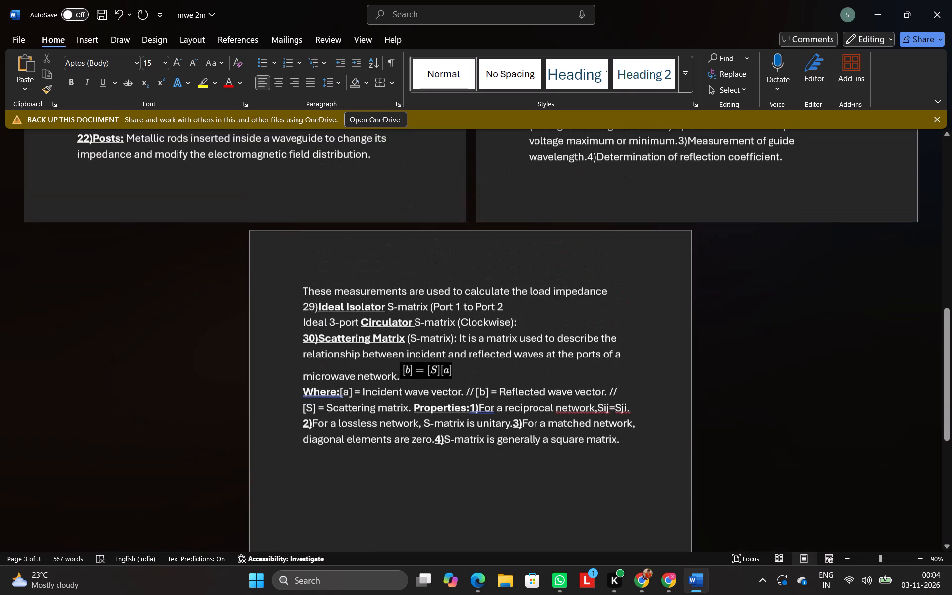
pyautogui.click(533, 469)
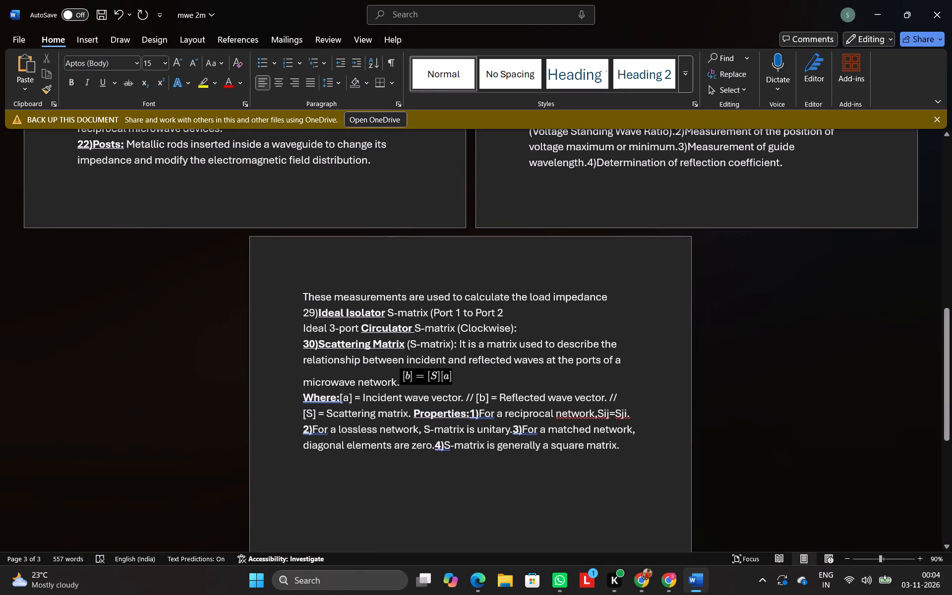
pyautogui.click(455, 461)
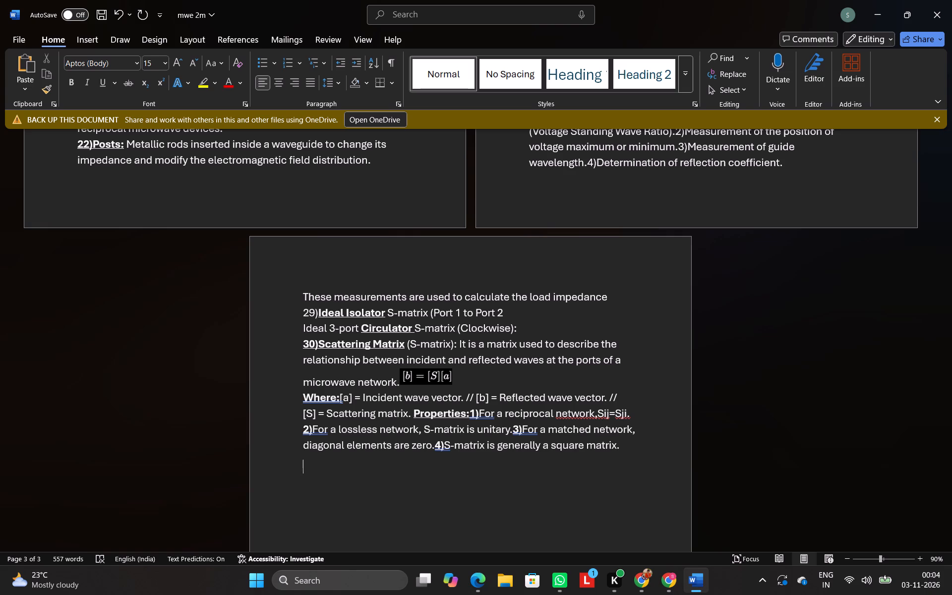
pyautogui.scroll(4, 455, 461)
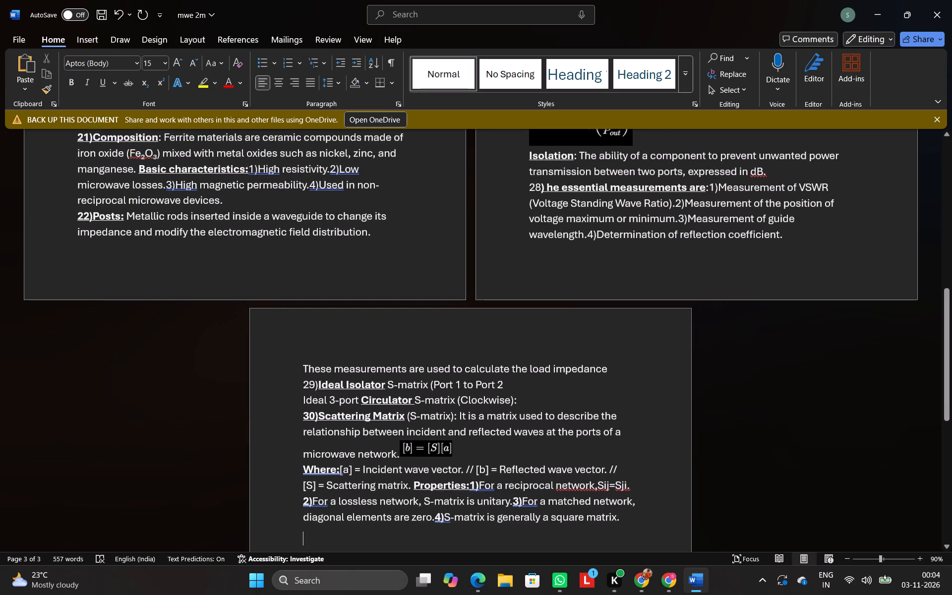
pyautogui.scroll(7, 455, 461)
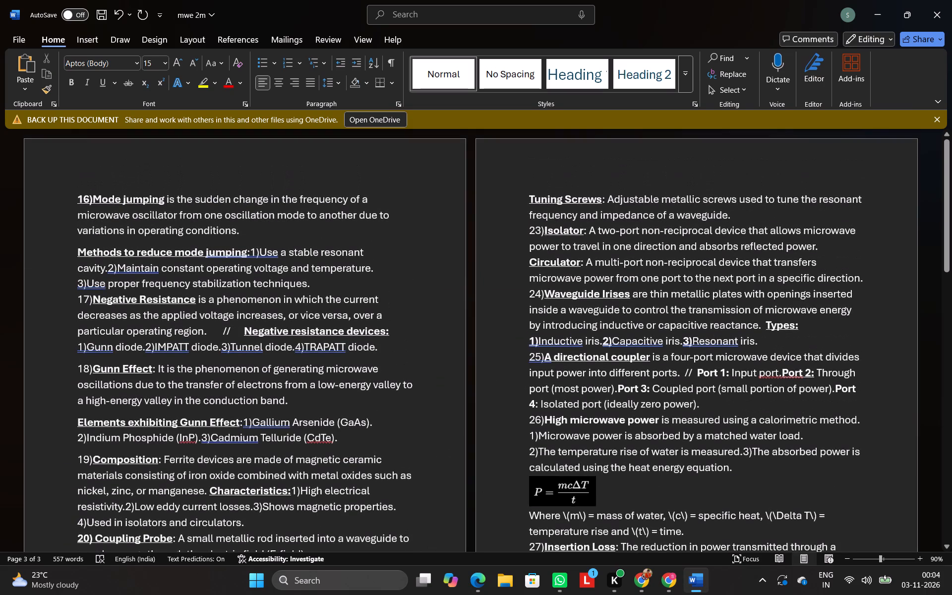
pyautogui.scroll(-3, 446, 422)
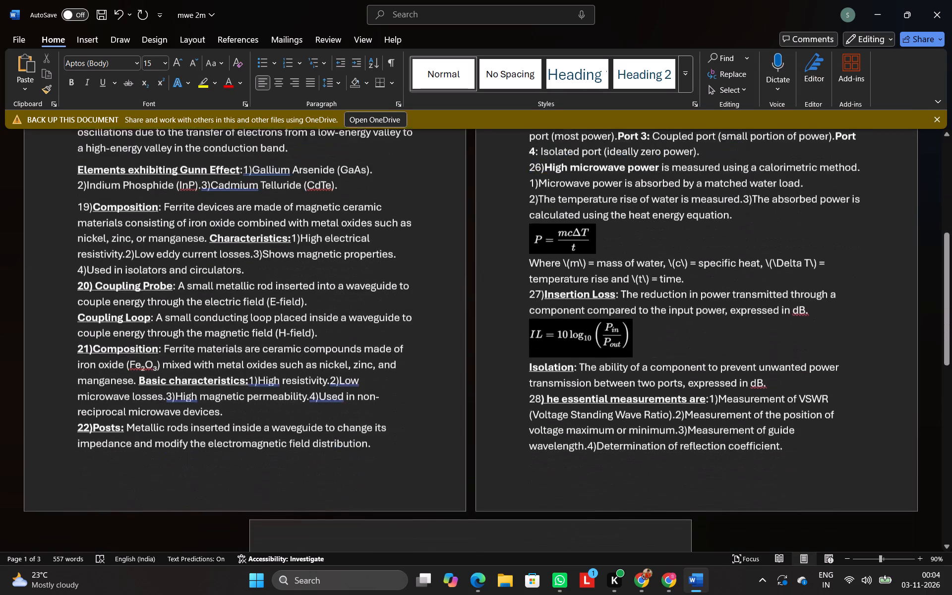
pyautogui.scroll(-4, 446, 422)
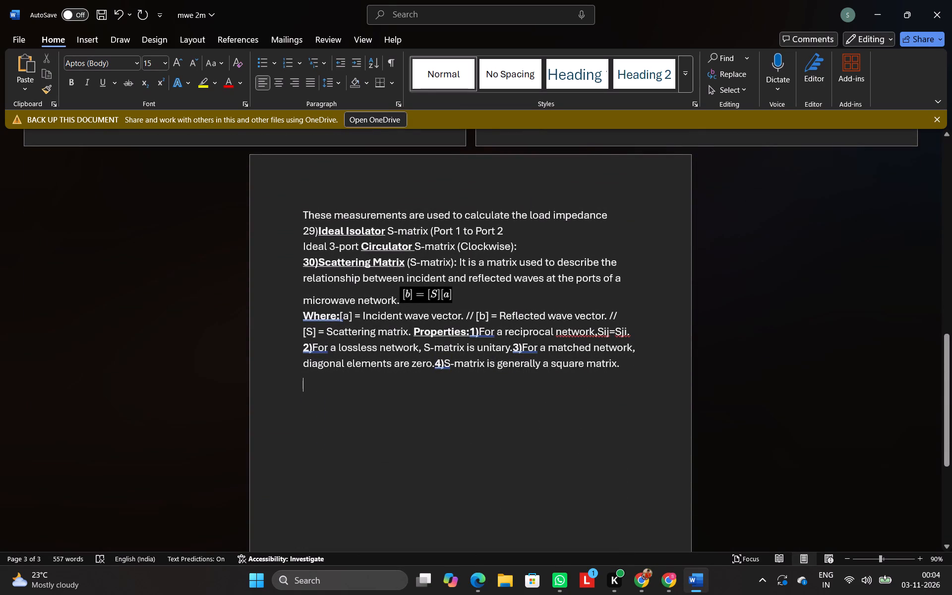
pyautogui.scroll(7, 384, 403)
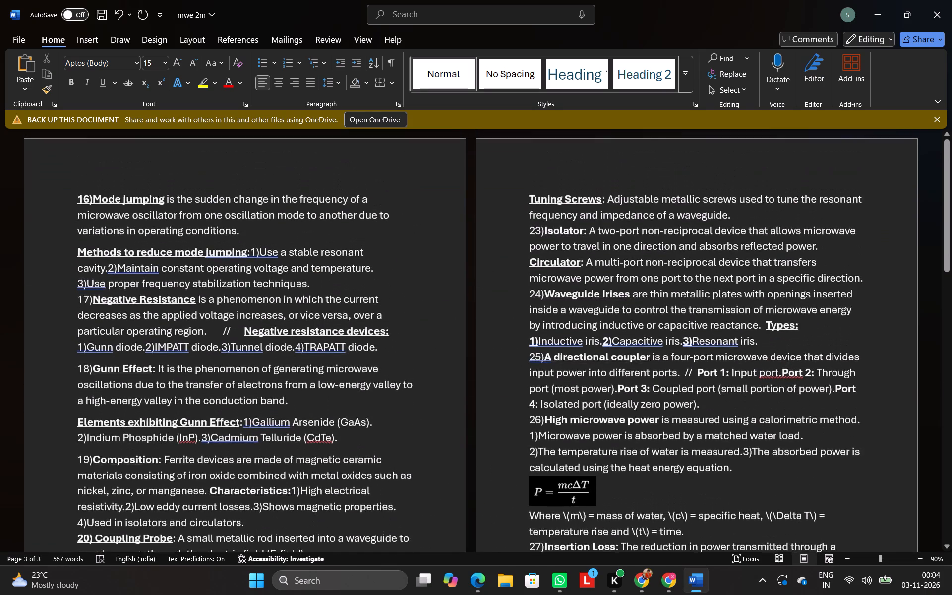
pyautogui.scroll(-8, 384, 403)
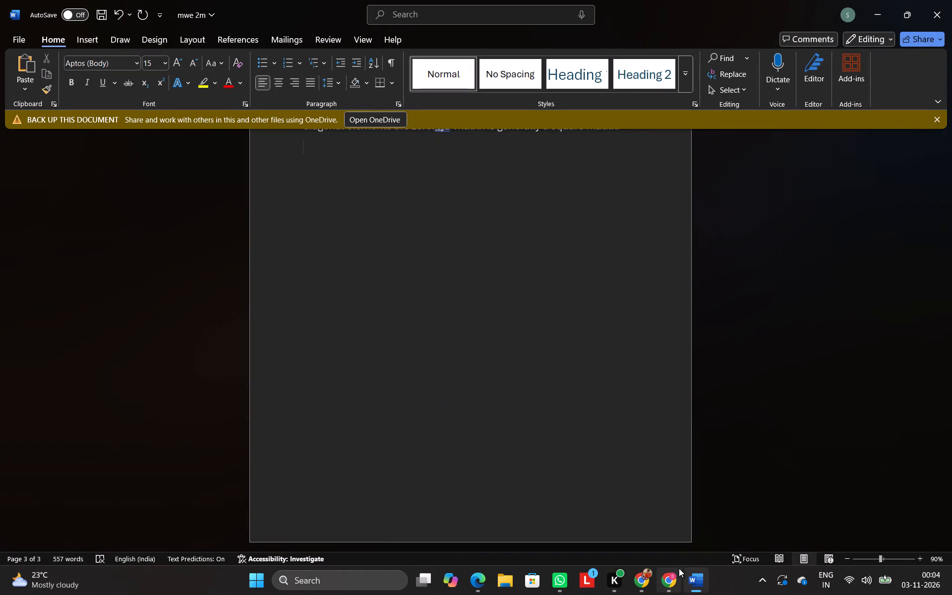
pyautogui.click(688, 575)
pyautogui.scroll(4, 583, 326)
pyautogui.scroll(-5, 583, 326)
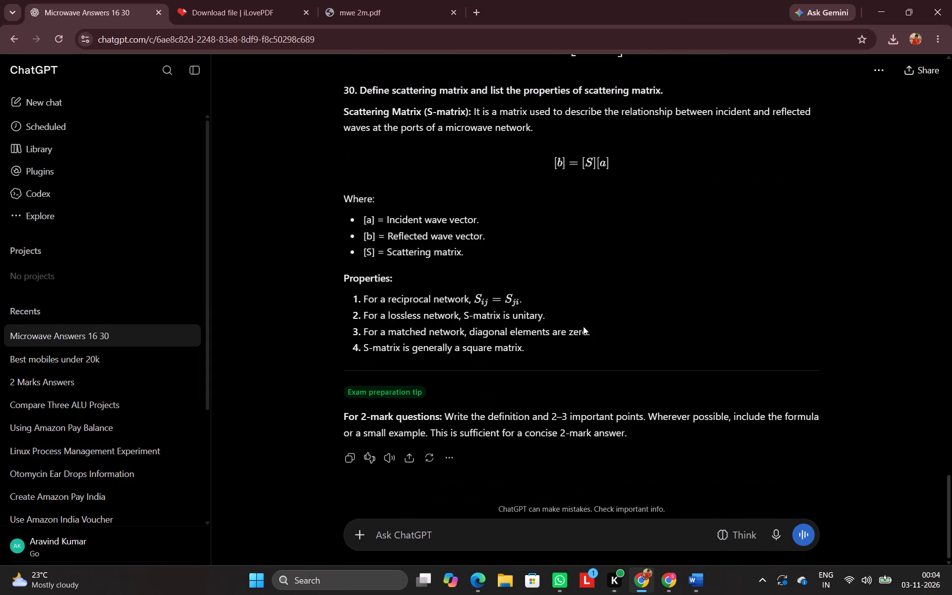
# Switch to Edge and read through the Part A and Part B questions in MWE QB.pdf, glancing at 4&5.pdf.
pyautogui.click(481, 584)
pyautogui.scroll(-2, 489, 313)
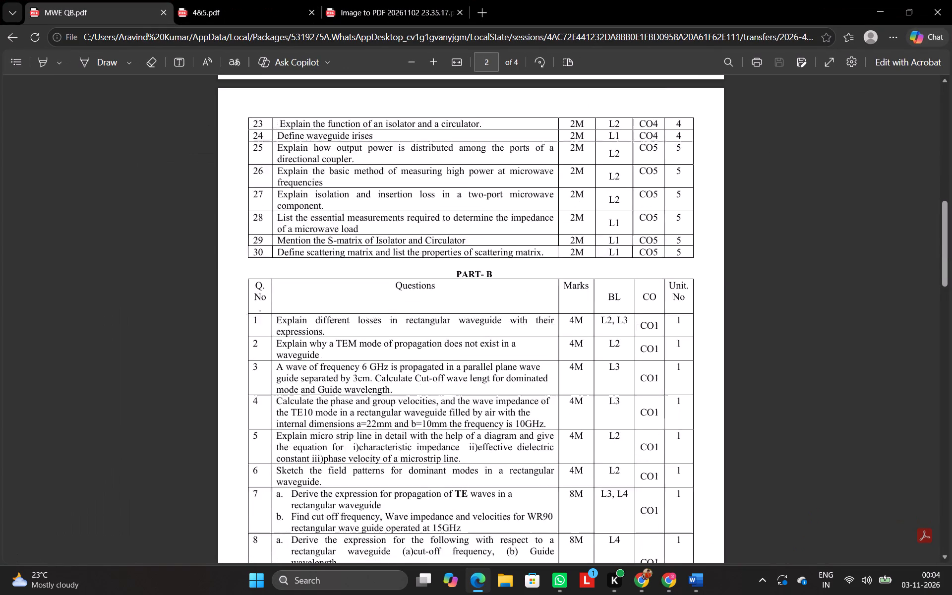
pyautogui.scroll(-1, 489, 313)
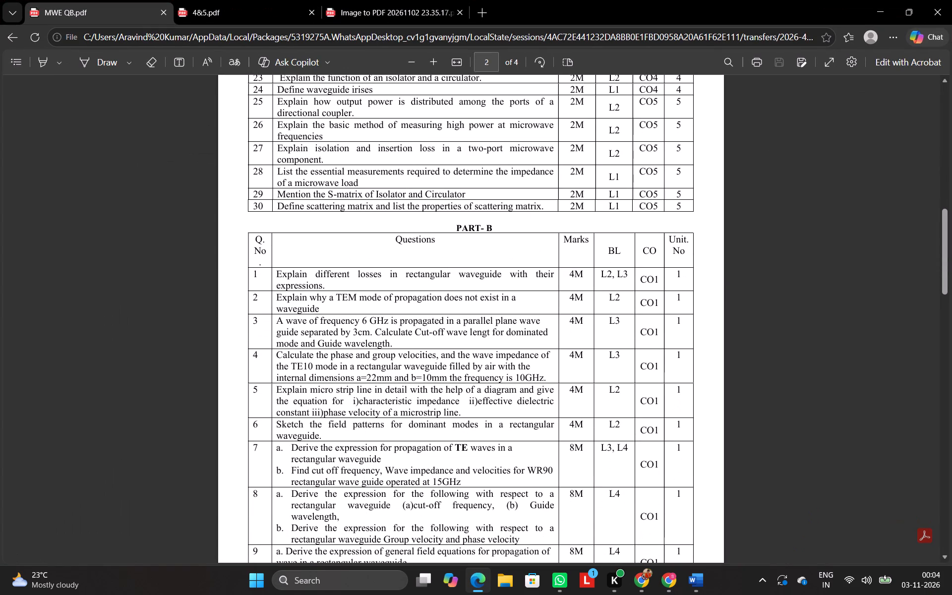
pyautogui.click(342, 56)
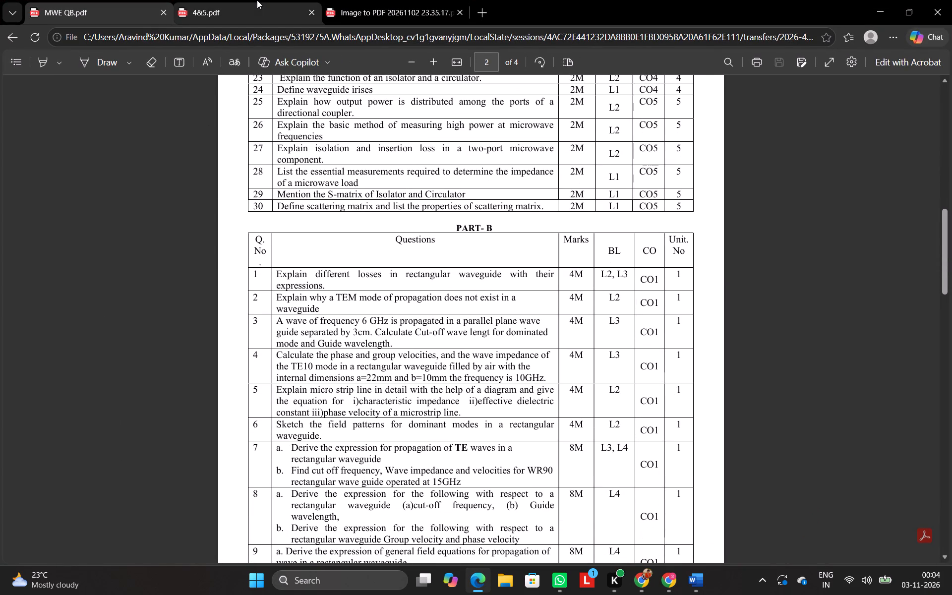
pyautogui.click(257, 0)
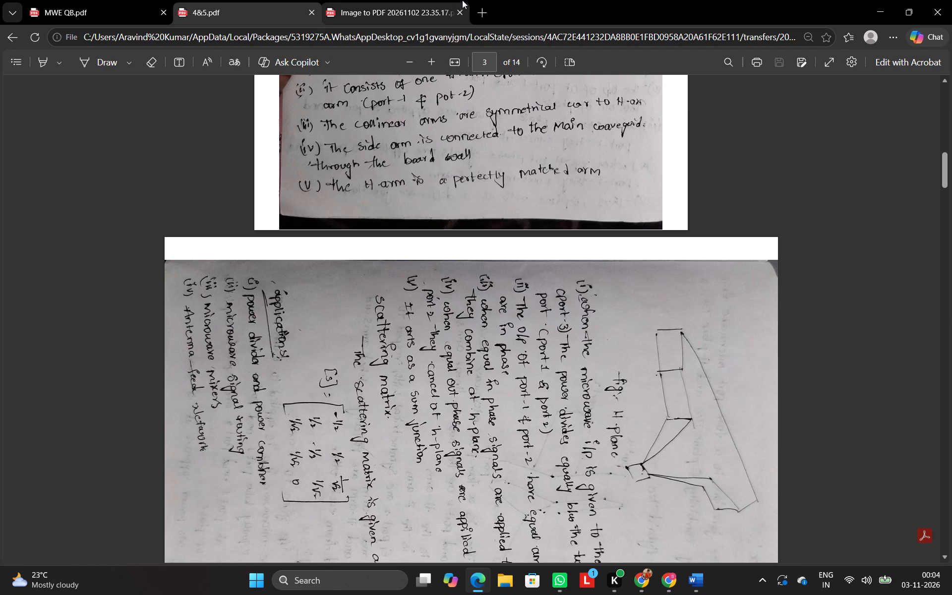
pyautogui.click(462, 1)
pyautogui.click(62, 0)
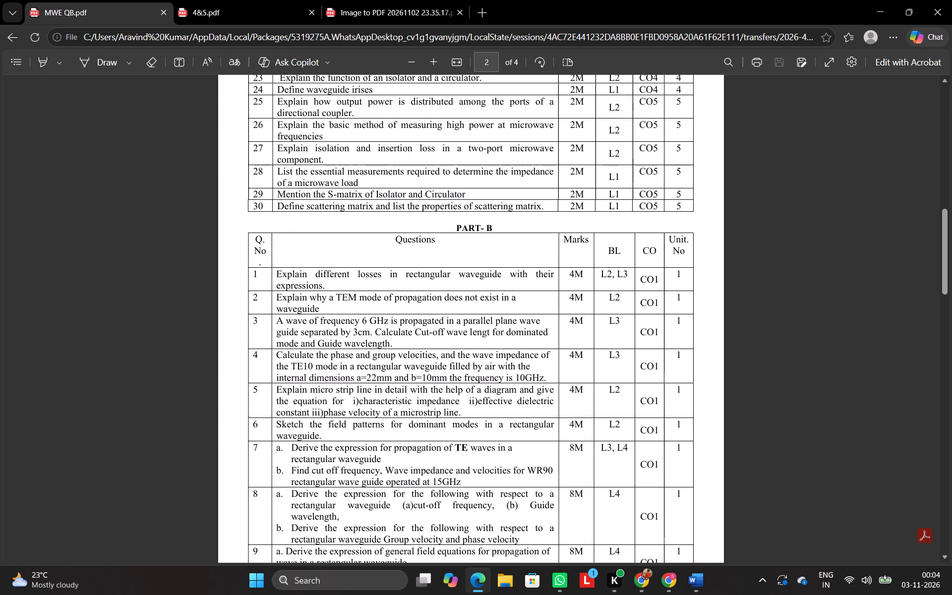
pyautogui.scroll(16, 447, 201)
pyautogui.scroll(-4, 447, 201)
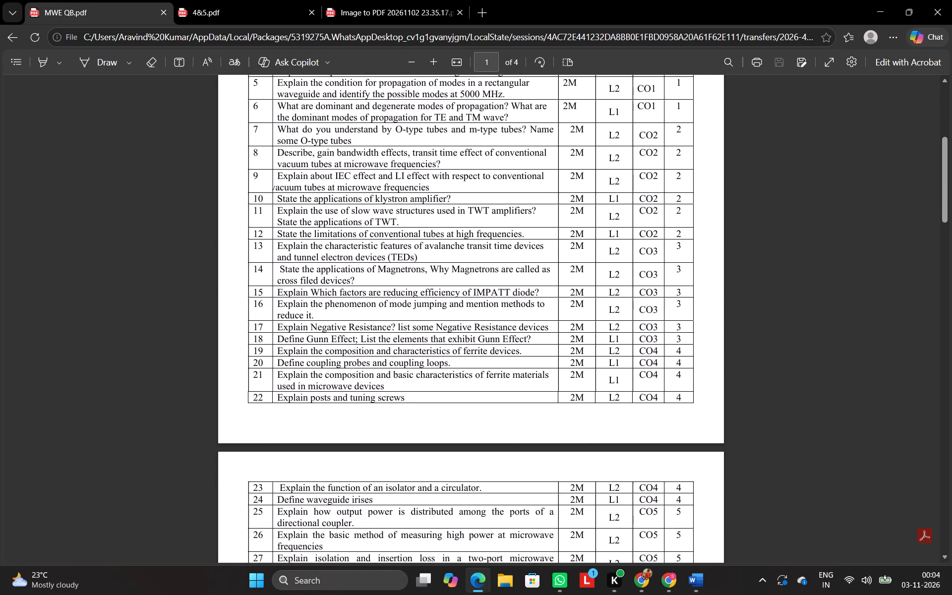
pyautogui.scroll(-3, 447, 201)
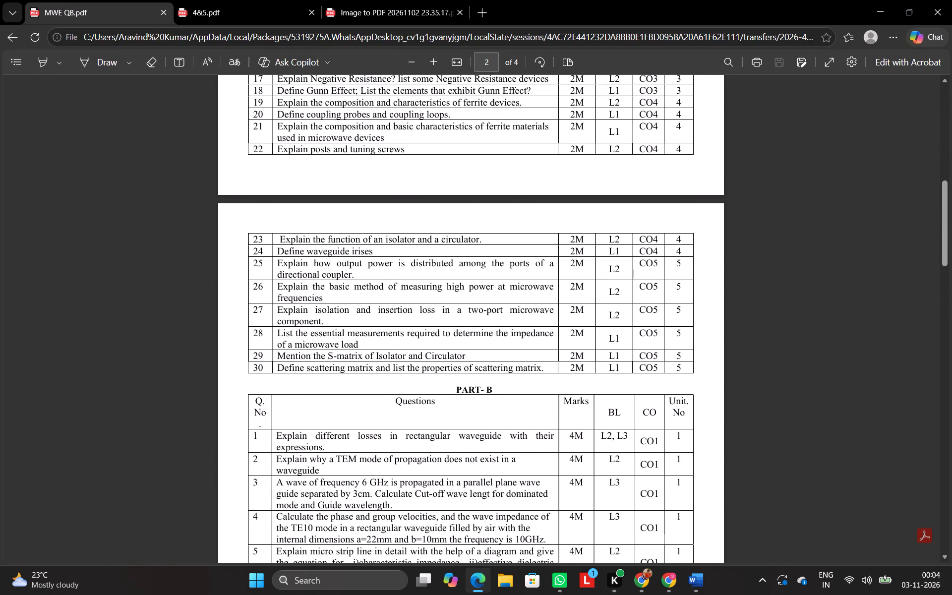
pyautogui.scroll(-7, 520, 263)
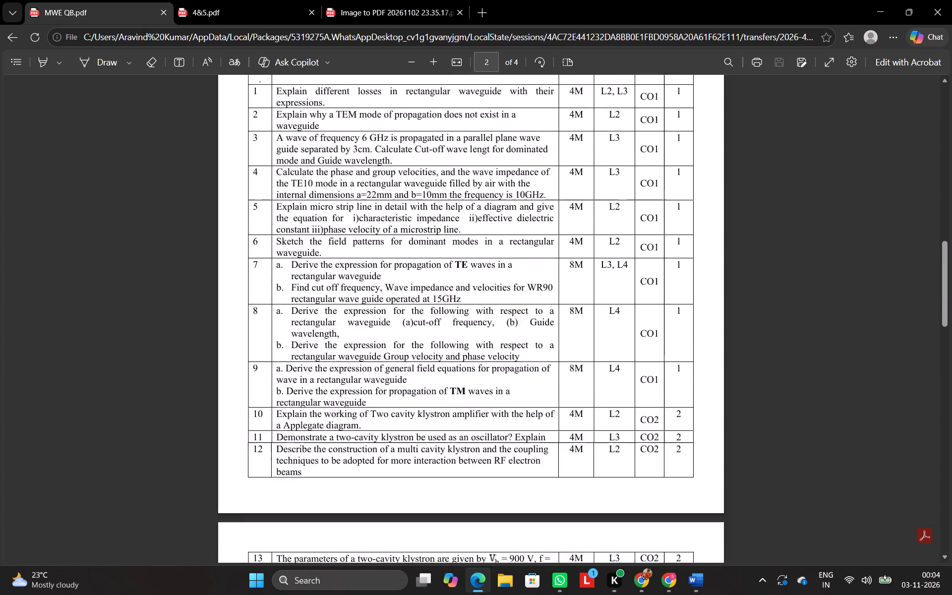
pyautogui.scroll(-6, 520, 263)
pyautogui.scroll(1, 520, 263)
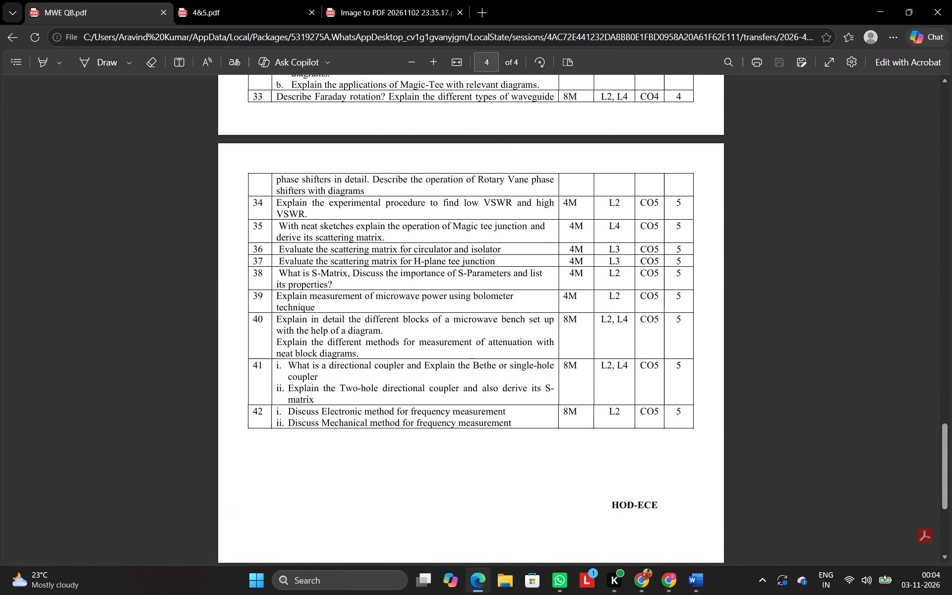
pyautogui.scroll(3, 520, 263)
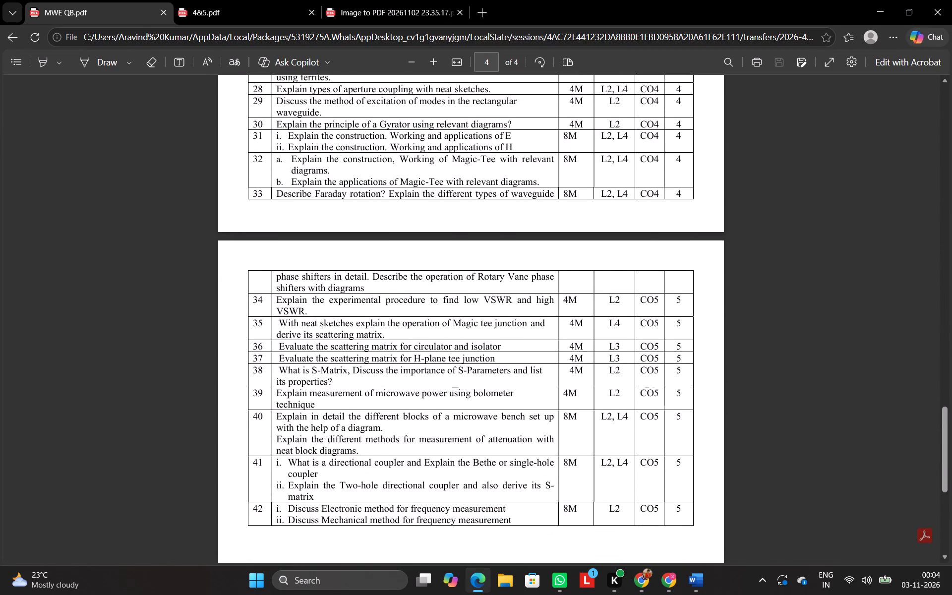
pyautogui.scroll(3, 520, 263)
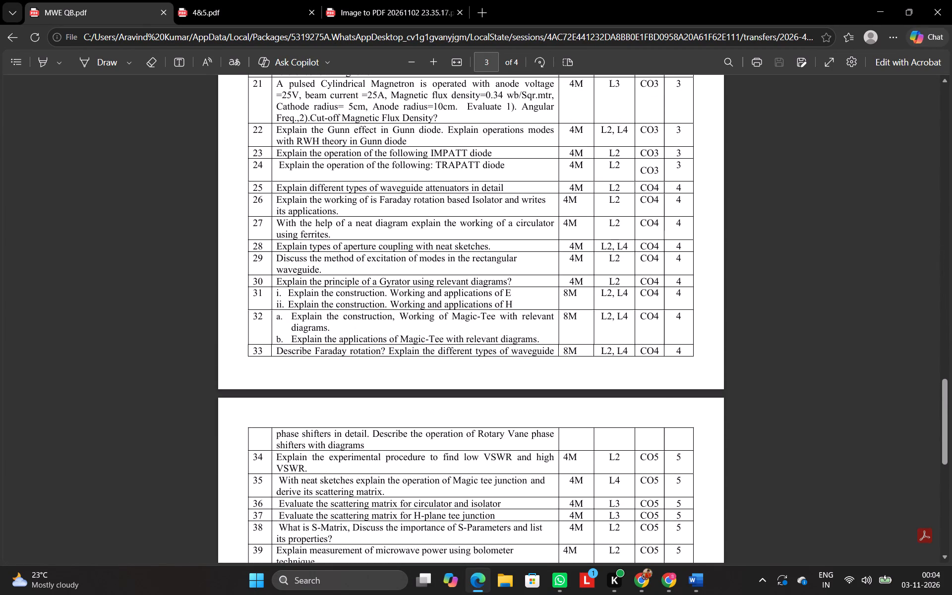
pyautogui.scroll(3, 520, 263)
pyautogui.hscroll(1, 520, 263)
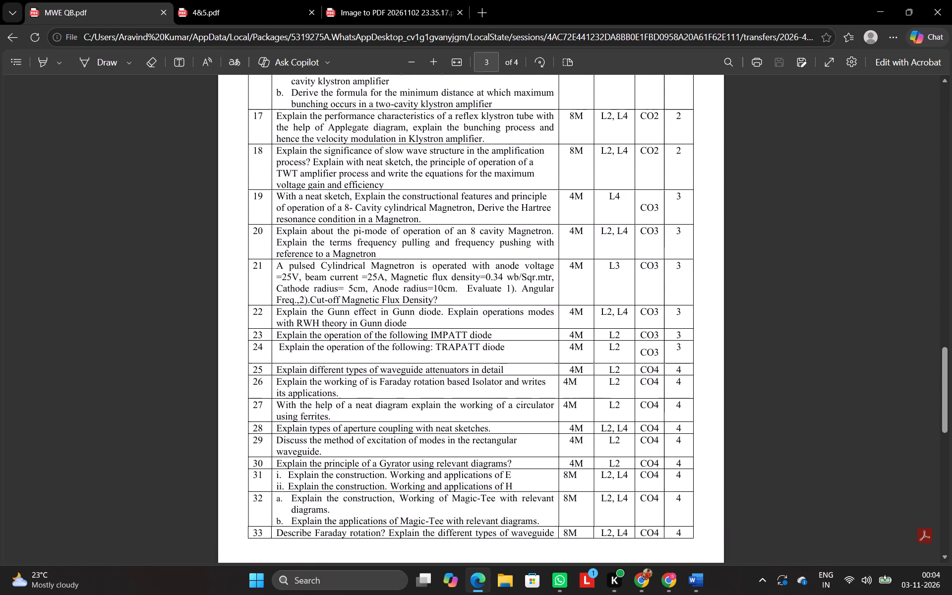
pyautogui.hscroll(2, 520, 263)
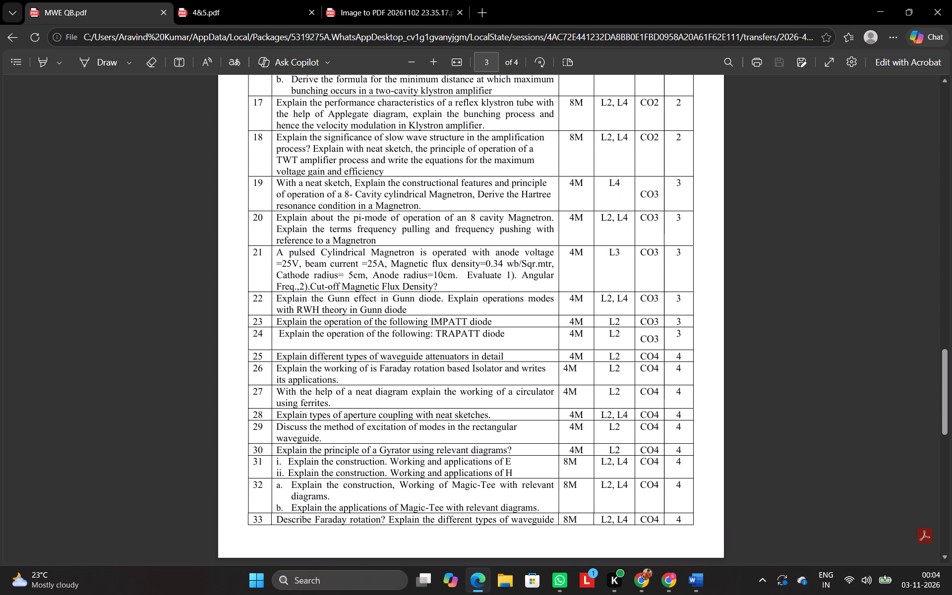
pyautogui.hscroll(1, 520, 263)
pyautogui.scroll(-1, 569, 279)
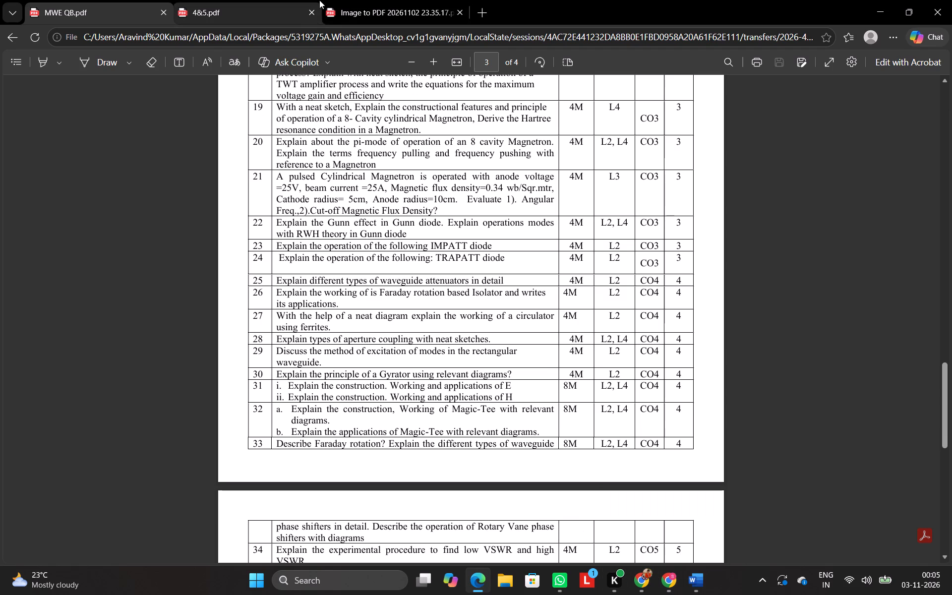
# Look through the handwritten IMPATT diode, TRAPATT diode, Faraday rotation and rotary vane phase shifter notes in the Image to PDF file.
pyautogui.click(380, 0)
pyautogui.scroll(11, 495, 267)
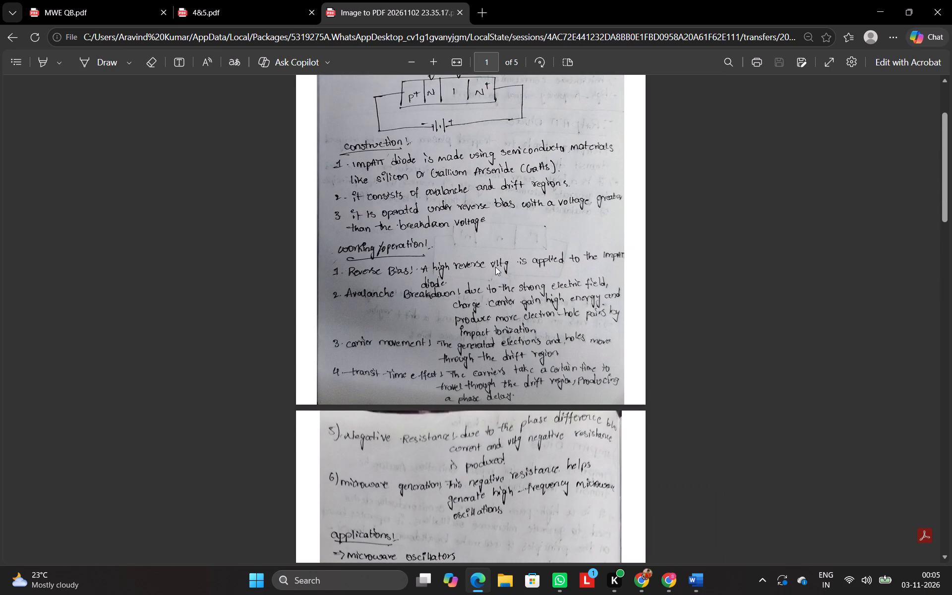
pyautogui.scroll(3, 495, 267)
pyautogui.scroll(-5, 495, 267)
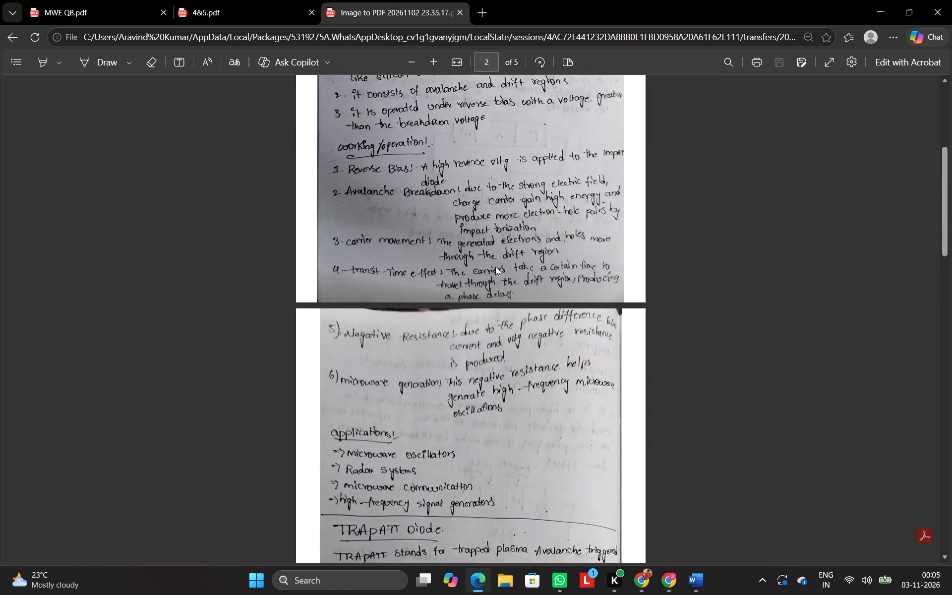
pyautogui.scroll(-7, 495, 267)
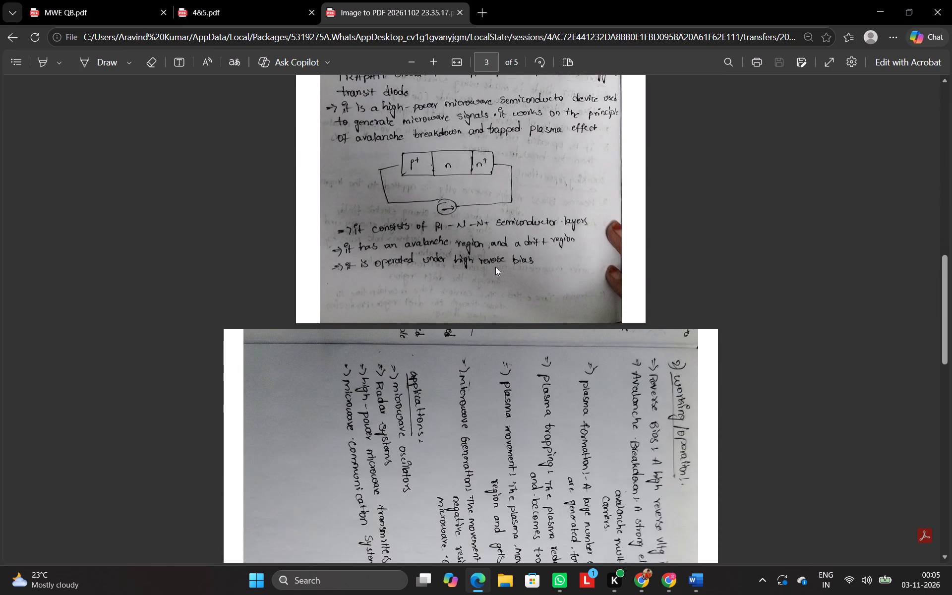
pyautogui.scroll(-5, 495, 267)
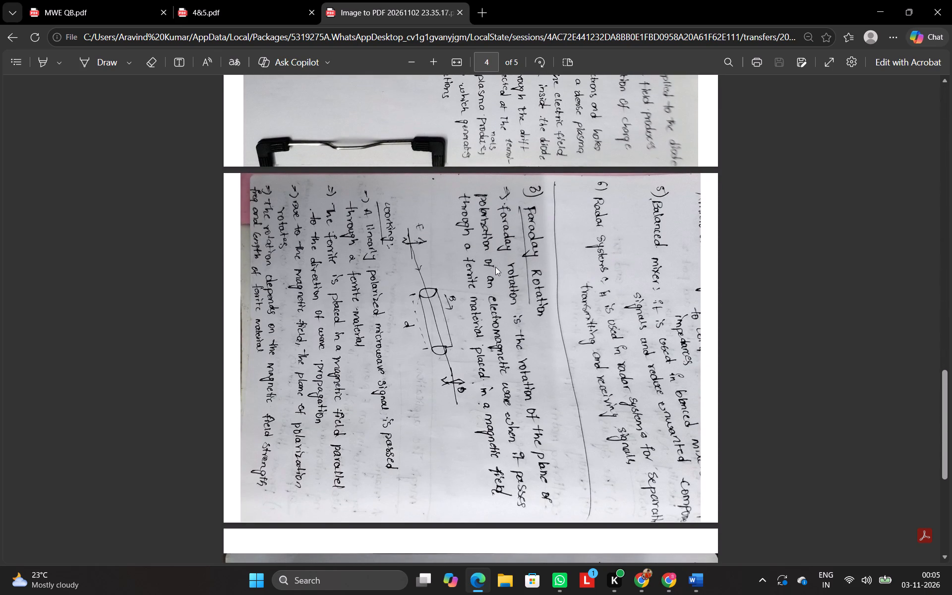
pyautogui.scroll(-4, 495, 267)
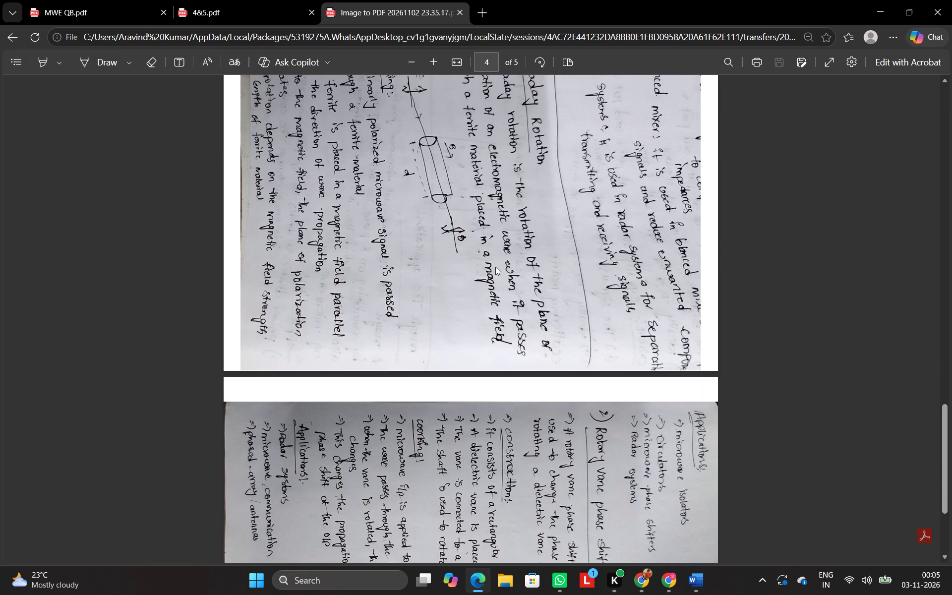
pyautogui.scroll(1, 495, 267)
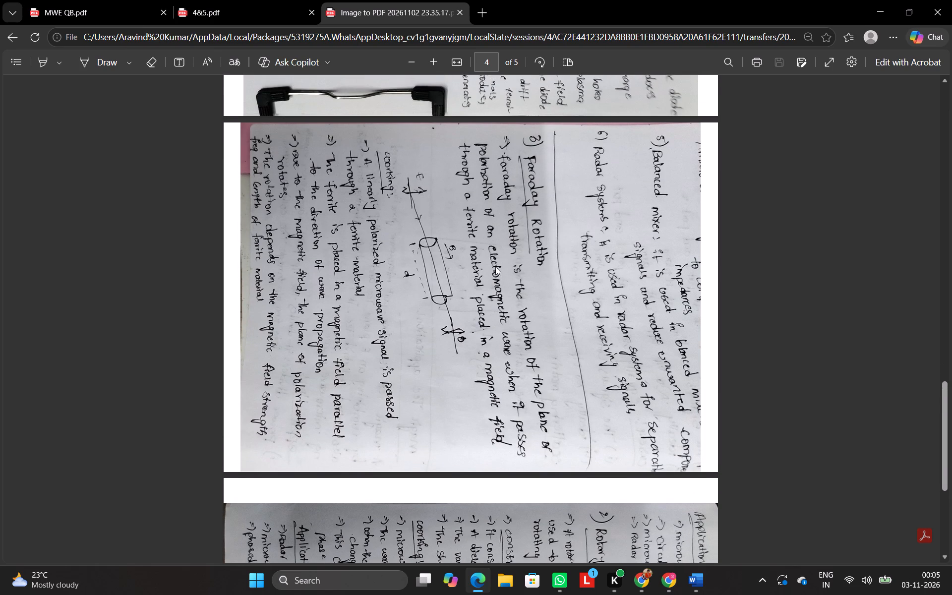
pyautogui.scroll(-5, 495, 267)
pyautogui.scroll(2, 495, 267)
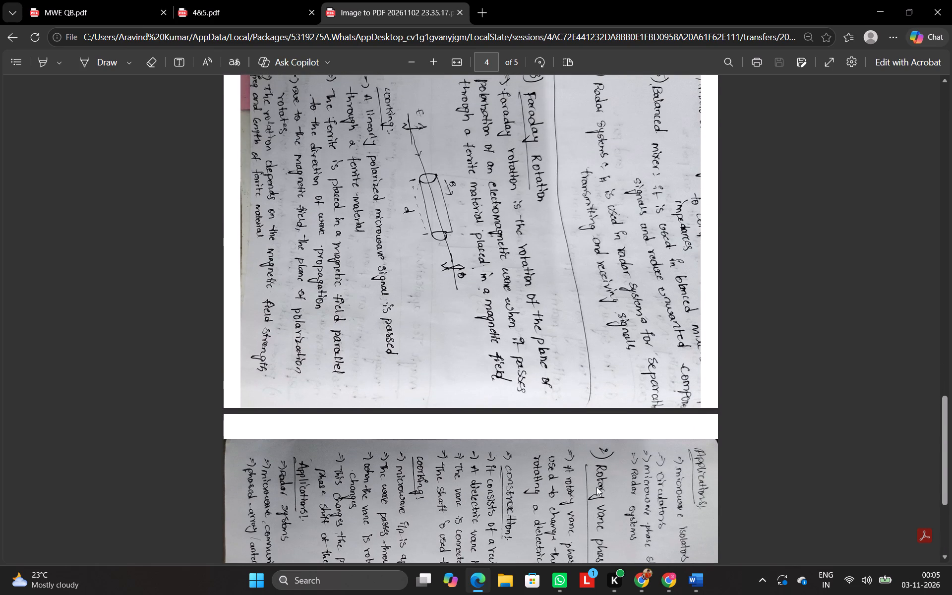
pyautogui.click(695, 577)
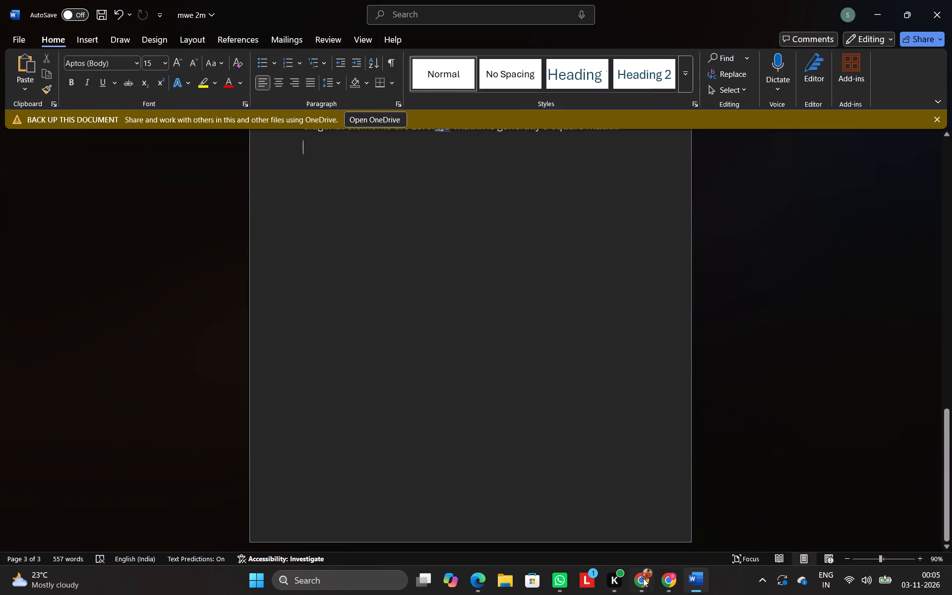
pyautogui.click(695, 584)
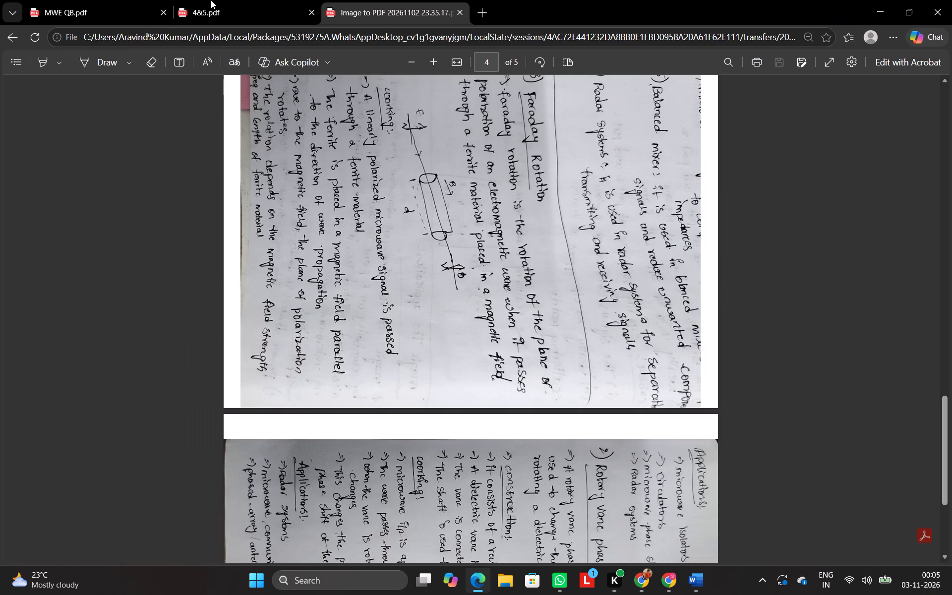
# Read through the Part B questions up to question 42 in MWE QB.pdf, also checking the end of Part A.
pyautogui.click(213, 0)
pyautogui.click(113, 0)
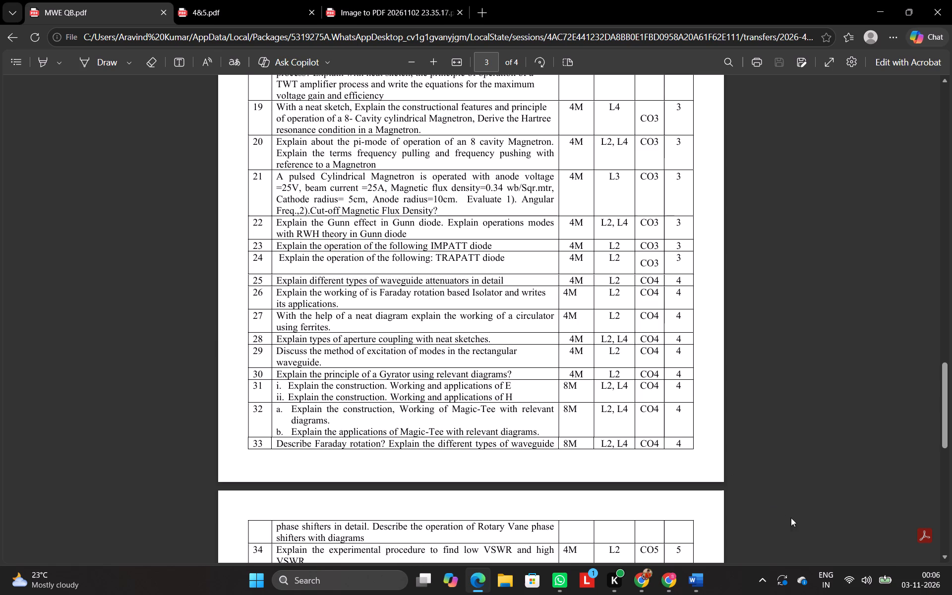
pyautogui.click(881, 575)
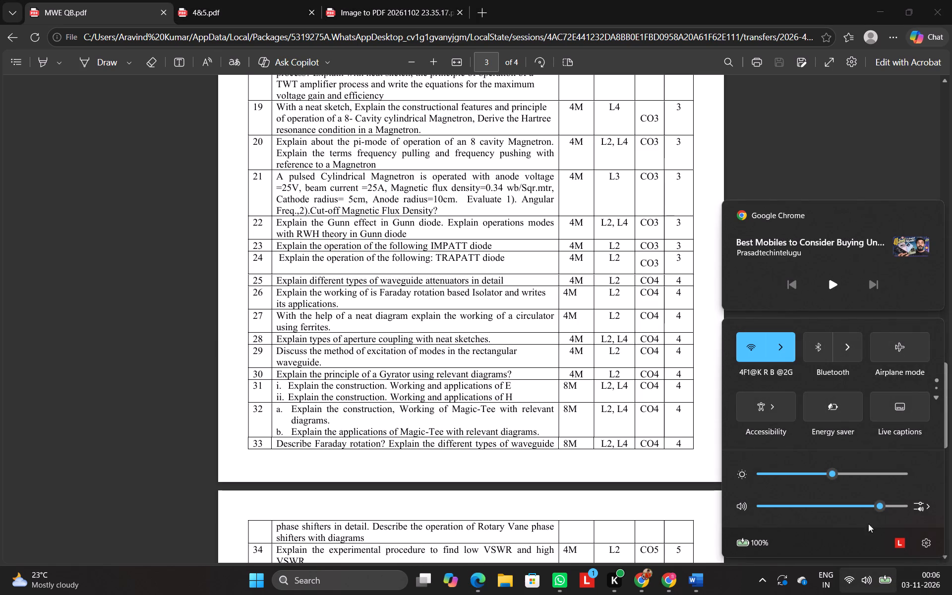
pyautogui.click(821, 153)
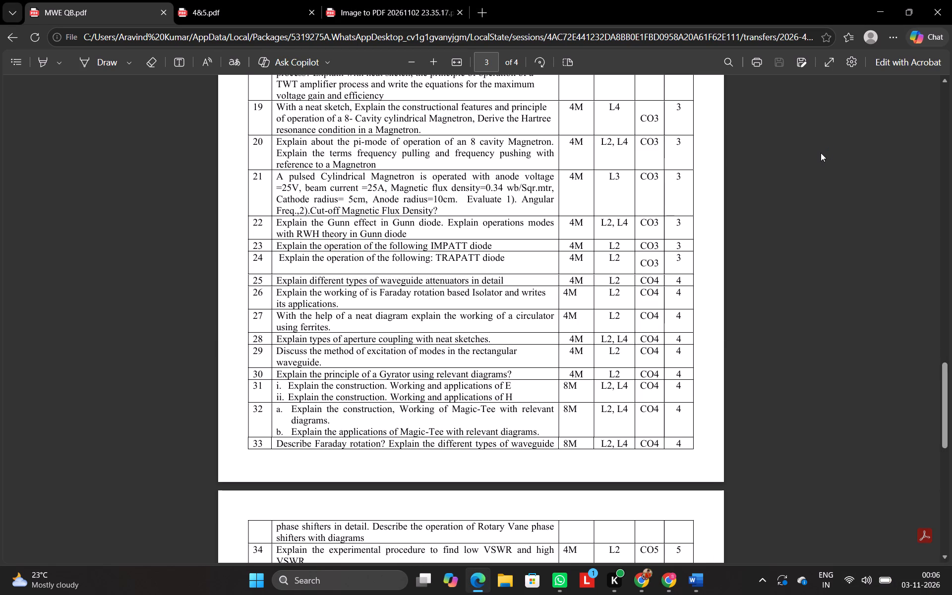
pyautogui.scroll(-3, 768, 269)
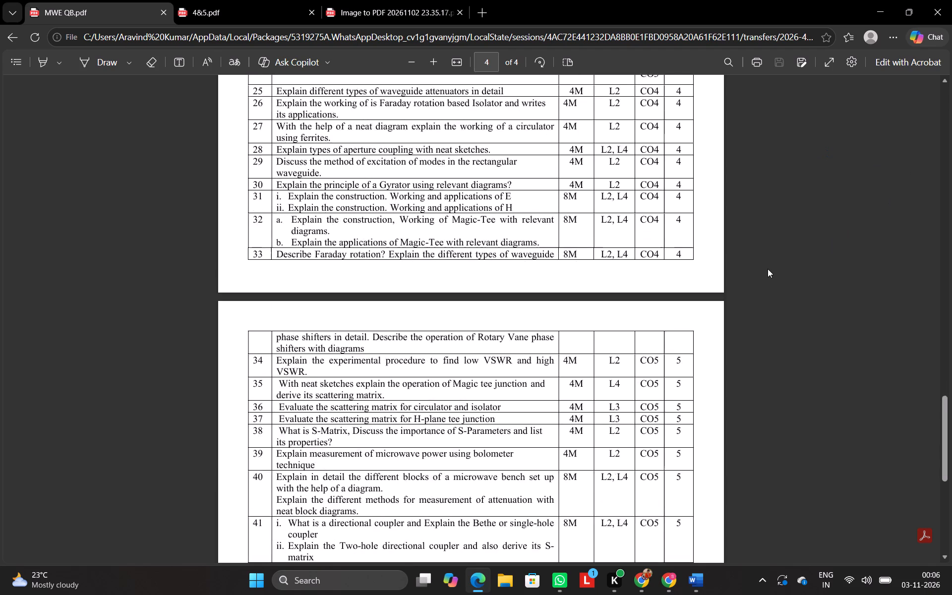
pyautogui.scroll(-5, 768, 269)
pyautogui.scroll(3, 768, 269)
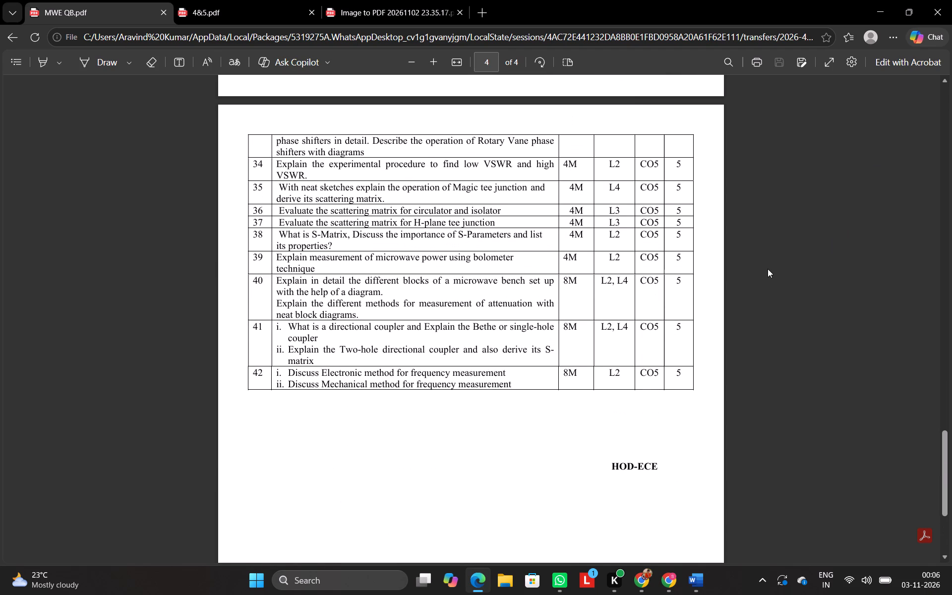
pyautogui.scroll(1, 768, 269)
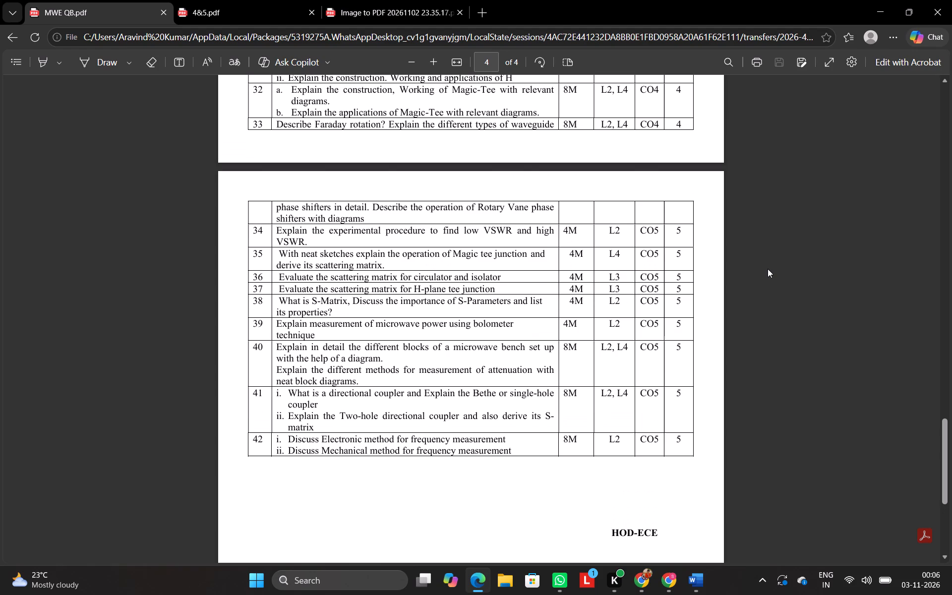
pyautogui.scroll(-3, 768, 269)
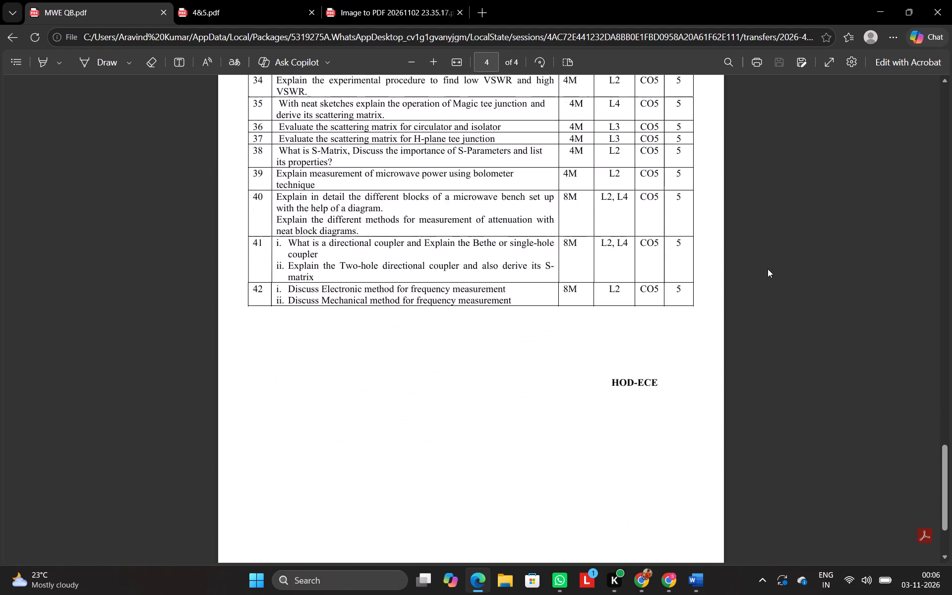
pyautogui.scroll(-5, 768, 269)
pyautogui.scroll(4, 768, 269)
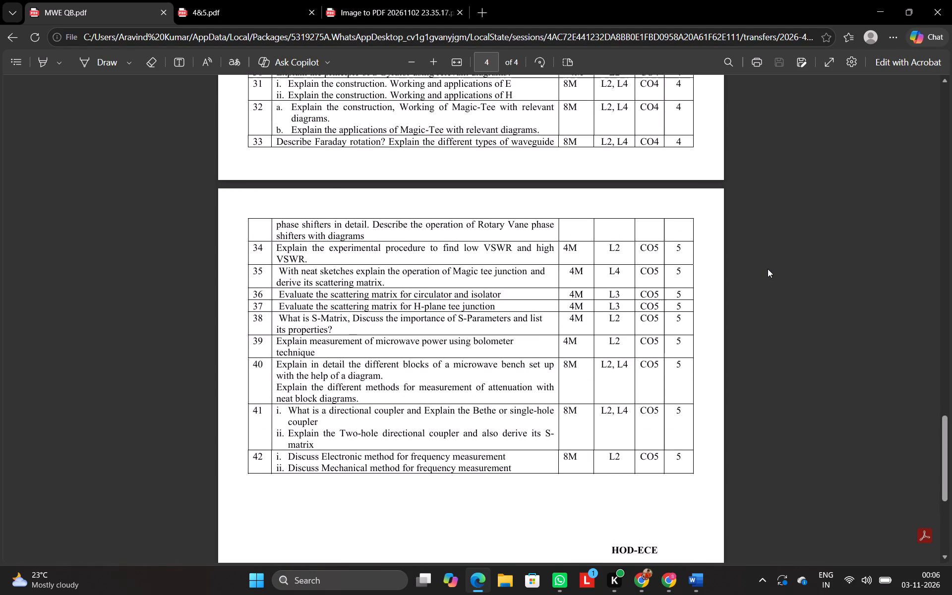
pyautogui.scroll(3, 768, 269)
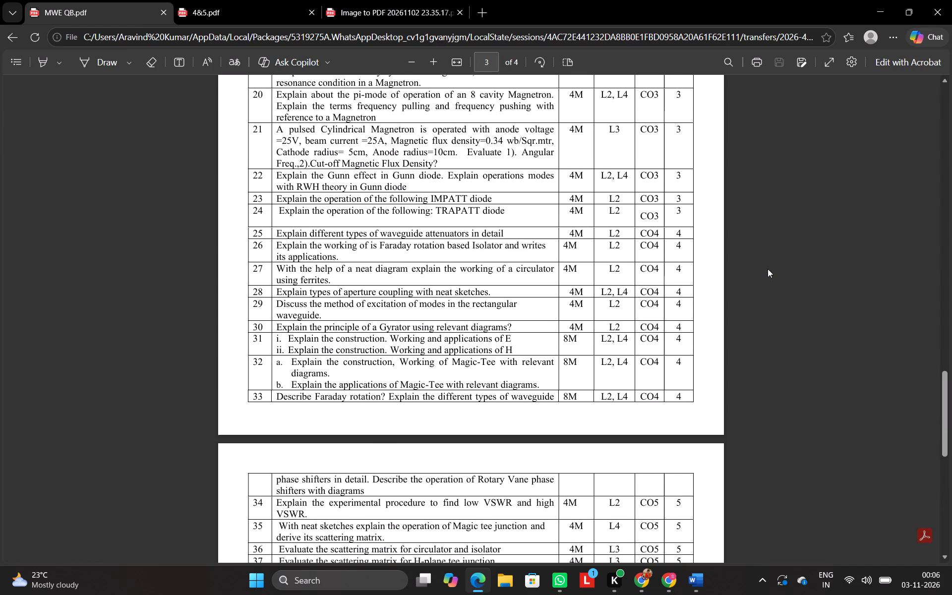
pyautogui.scroll(10, 768, 269)
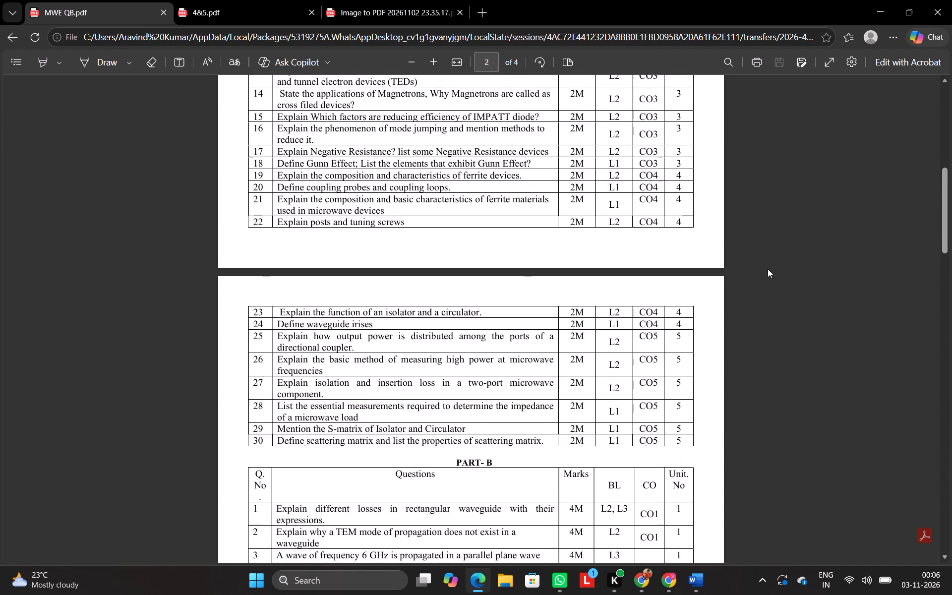
pyautogui.scroll(-4, 768, 269)
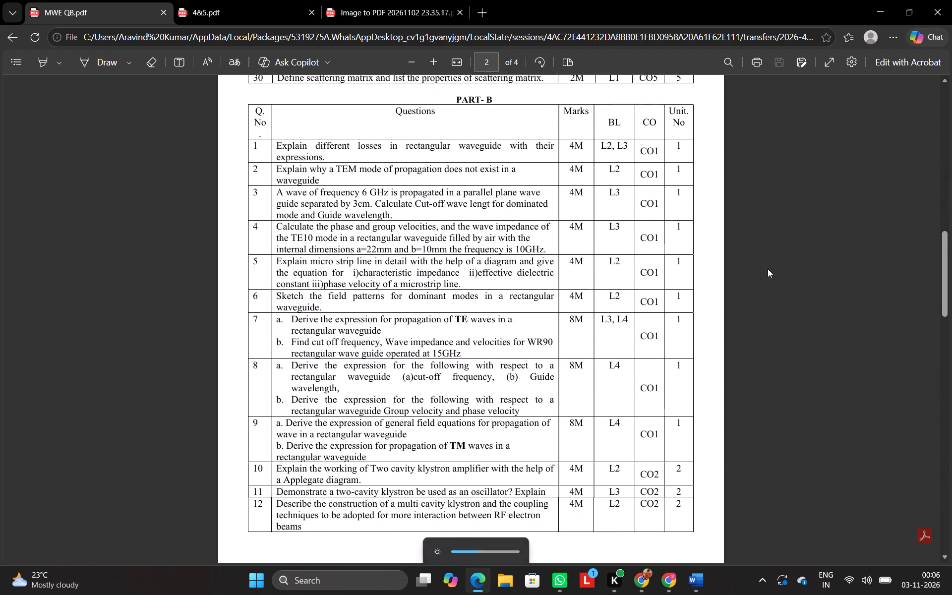
pyautogui.scroll(1, 768, 269)
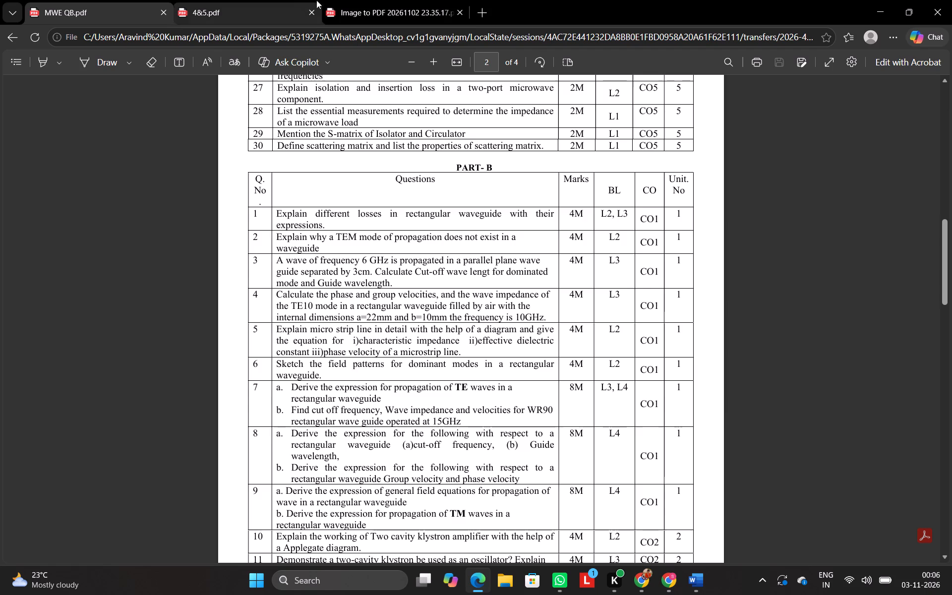
# Reread the handwritten third-chapter notes in the Image to PDF file, from the IMPATT diode through Faraday rotation.
pyautogui.click(347, 0)
pyautogui.scroll(10, 495, 299)
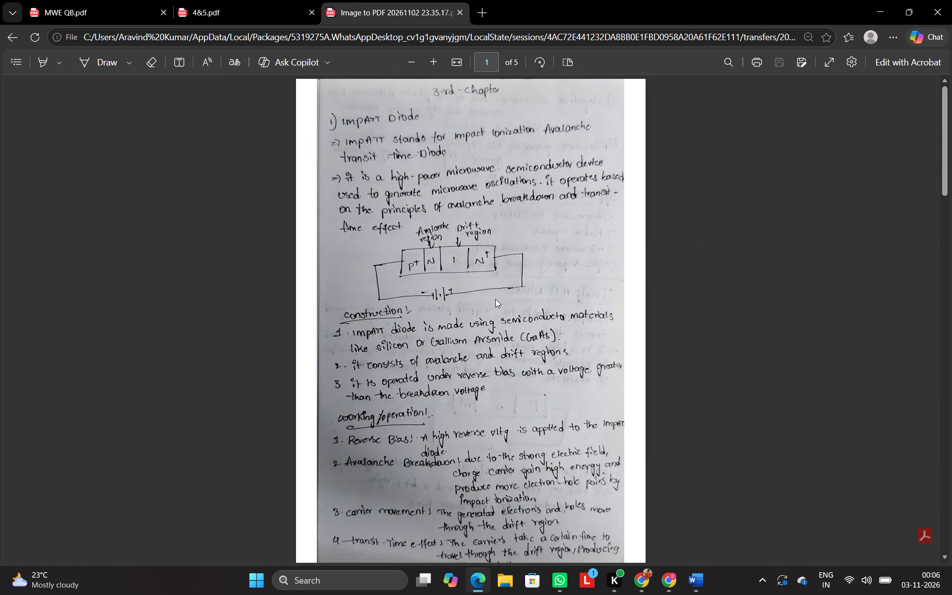
pyautogui.scroll(-5, 495, 299)
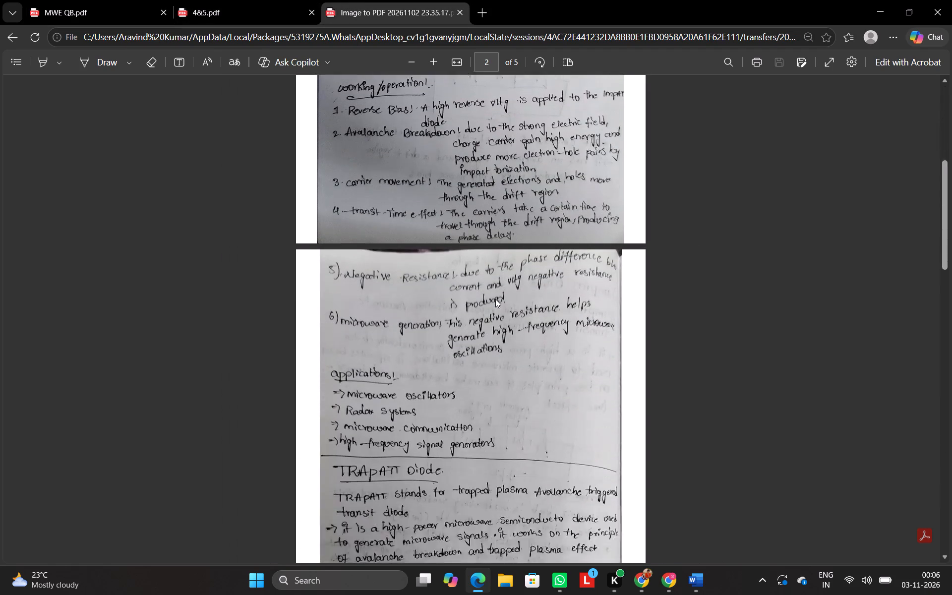
pyautogui.scroll(-3, 495, 299)
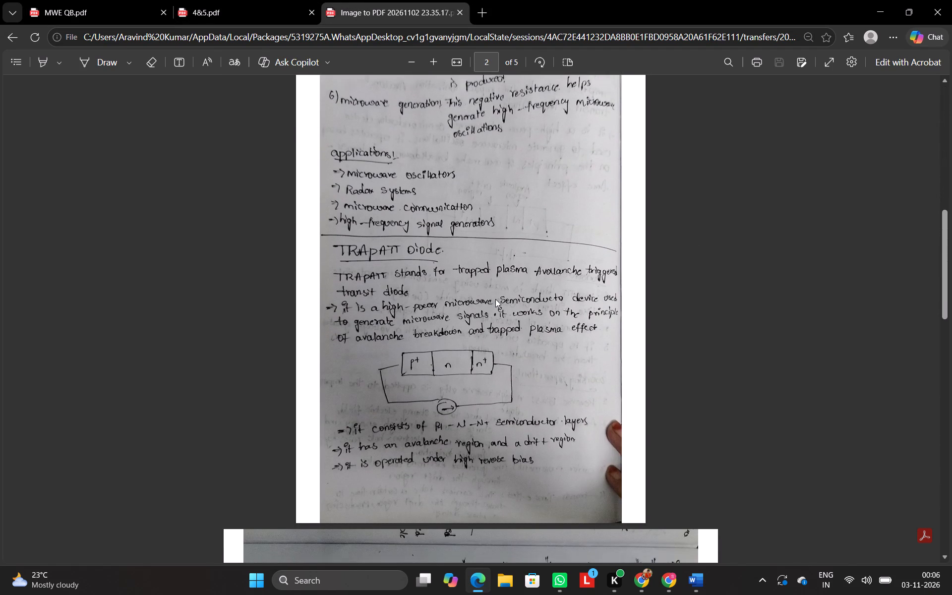
pyautogui.scroll(-1, 495, 299)
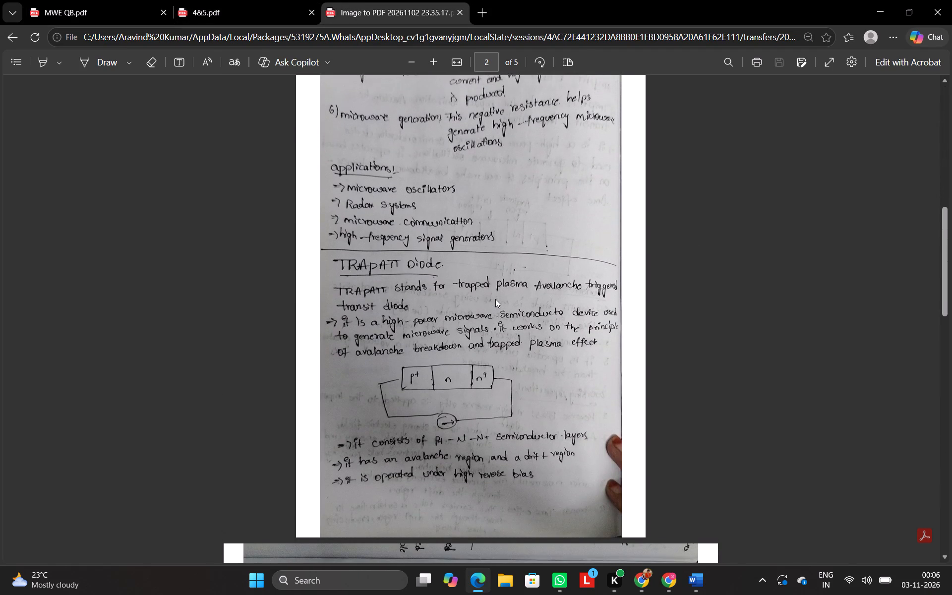
pyautogui.scroll(-3, 495, 299)
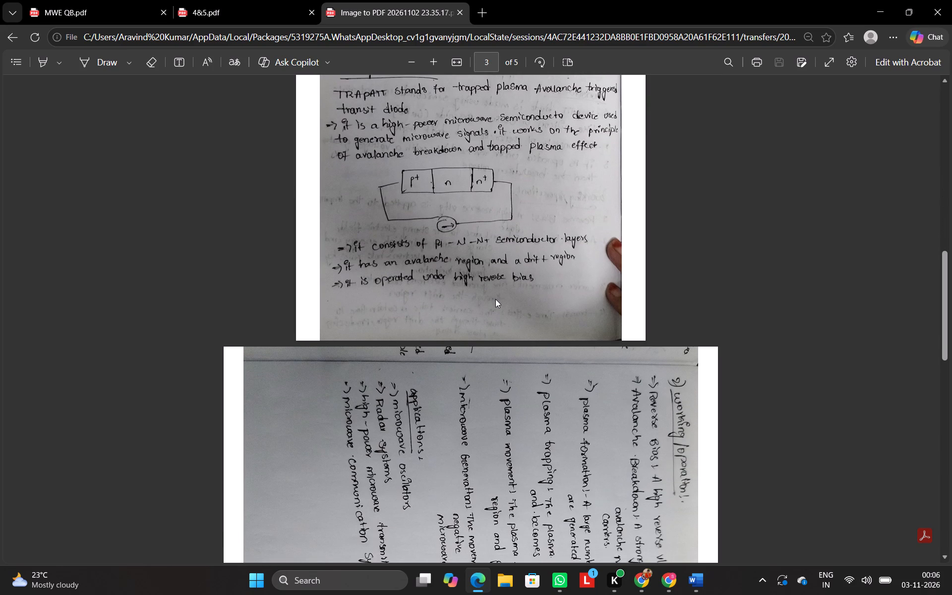
pyautogui.scroll(-5, 495, 299)
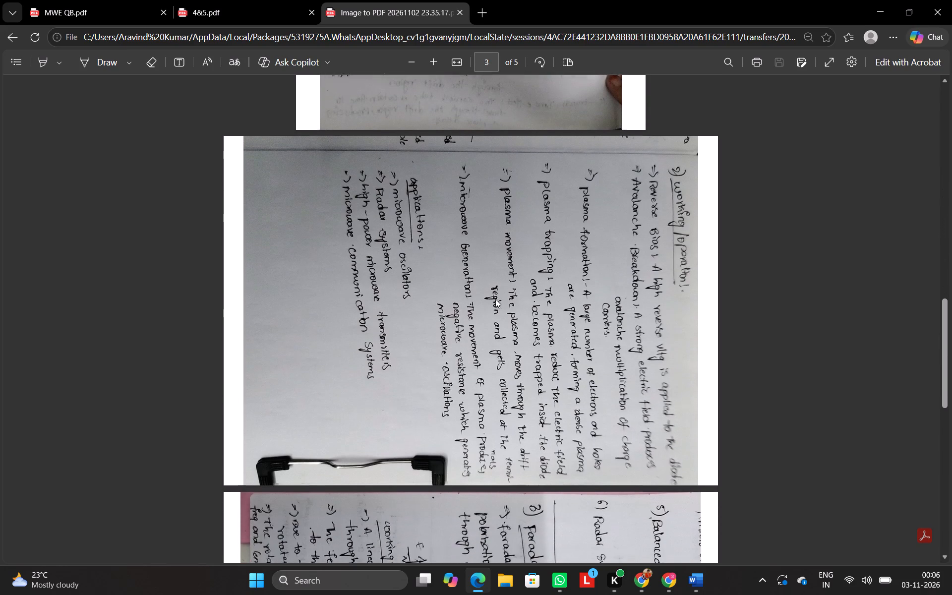
pyautogui.scroll(-1, 495, 299)
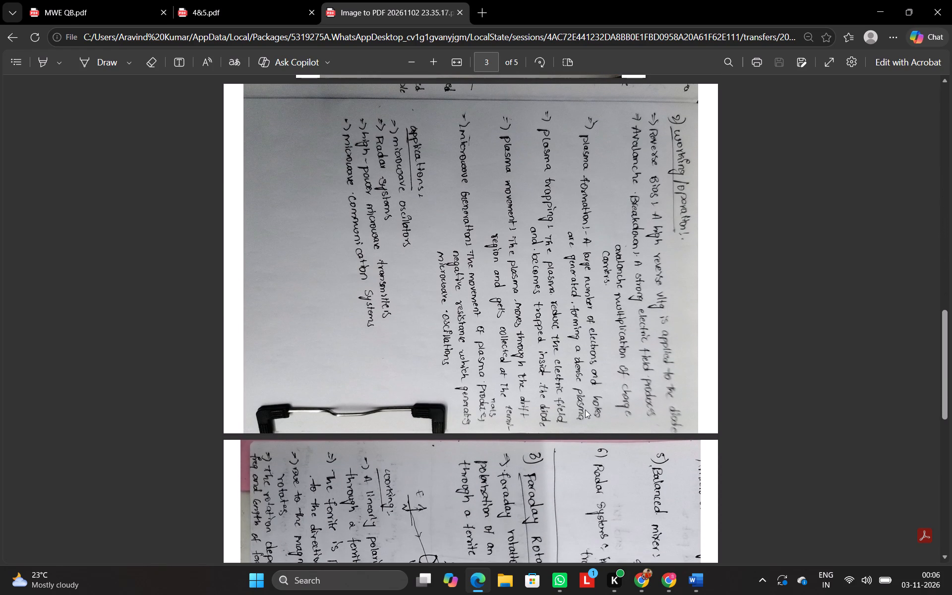
pyautogui.scroll(-2, 585, 410)
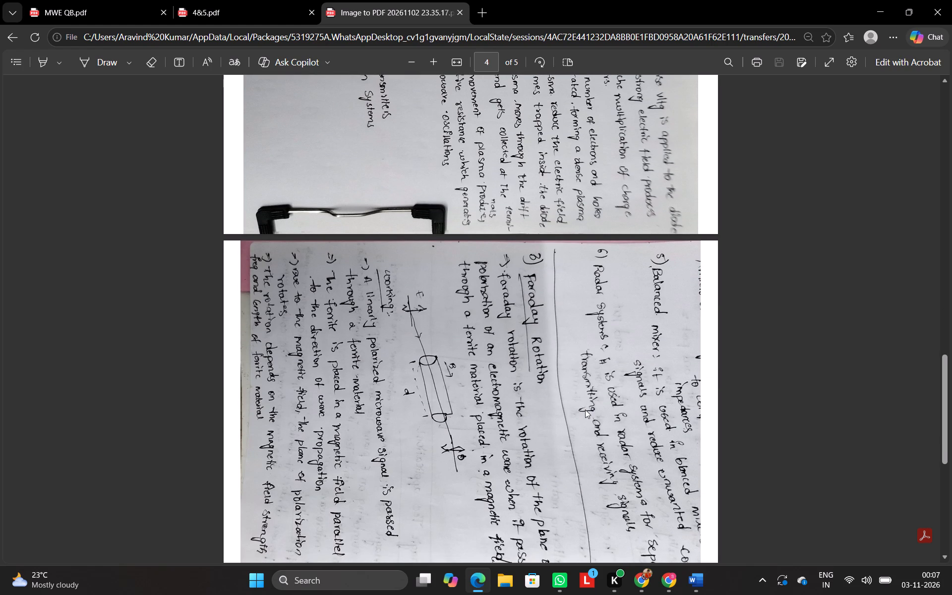
pyautogui.scroll(-1, 598, 372)
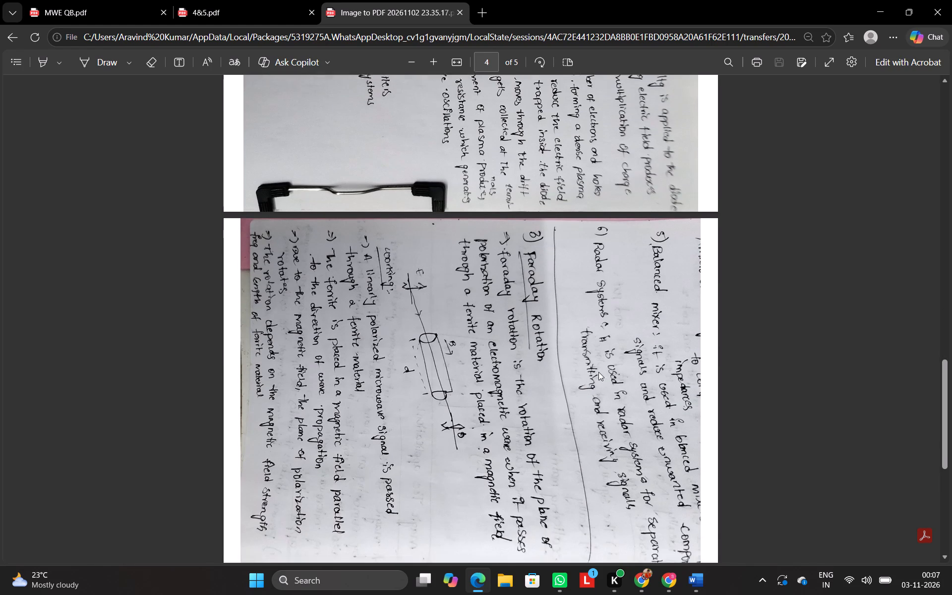
pyautogui.scroll(-1, 598, 372)
pyautogui.scroll(3, 598, 372)
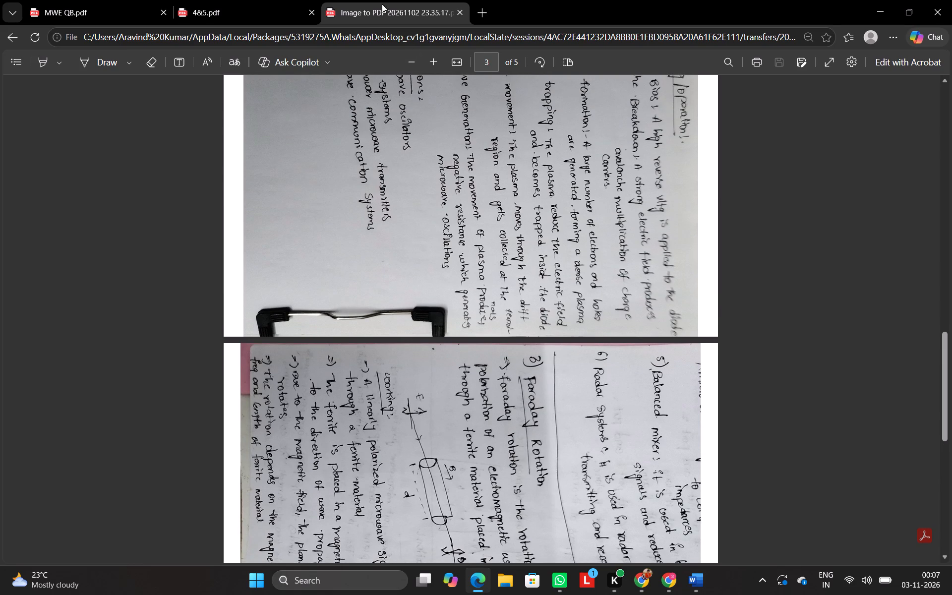
# Examine the handwritten notes in 4&5.pdf, from the E-plane and H-plane tees to the mechanical frequency measurement method.
pyautogui.click(258, 13)
pyautogui.scroll(7, 348, 145)
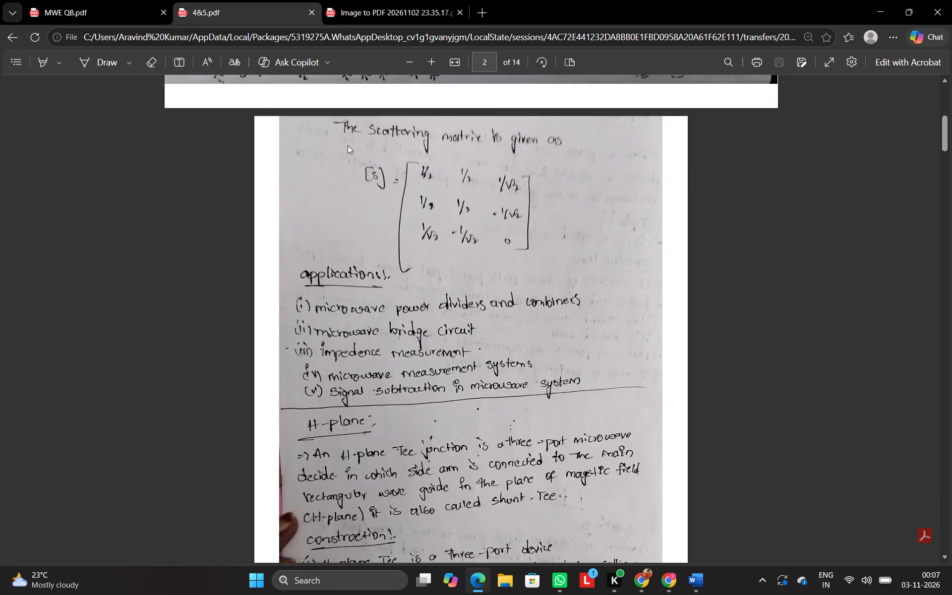
pyautogui.scroll(10, 348, 145)
pyautogui.scroll(-6, 348, 145)
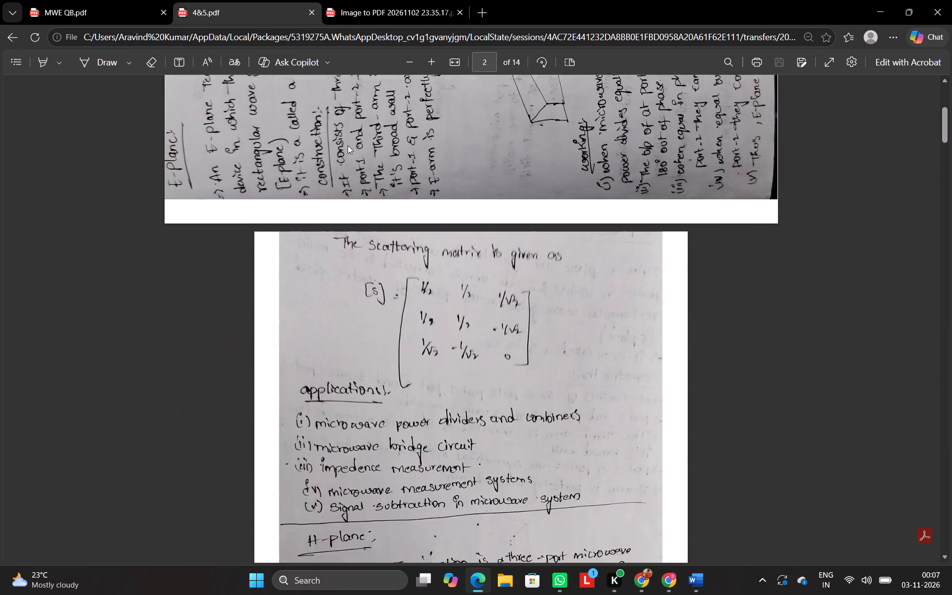
pyautogui.scroll(-20, 348, 145)
pyautogui.scroll(-4, 348, 145)
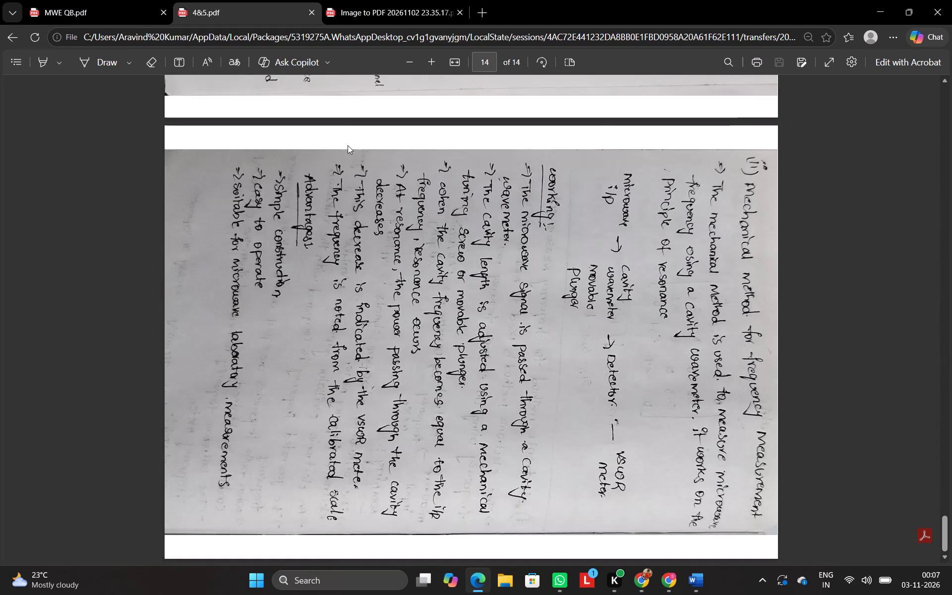
pyautogui.scroll(-3, 348, 145)
pyautogui.scroll(1, 348, 145)
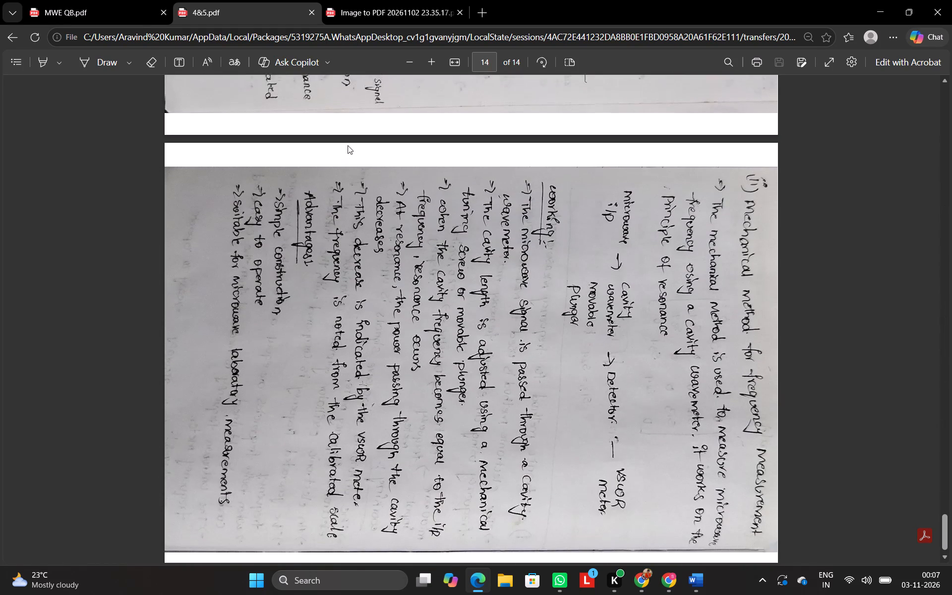
# Look back through the handwritten notes in 4&5.pdf, from the directional couplers and attenuation methods to the magic tee and microwave bench.
pyautogui.scroll(-4, 348, 145)
pyautogui.scroll(8, 348, 145)
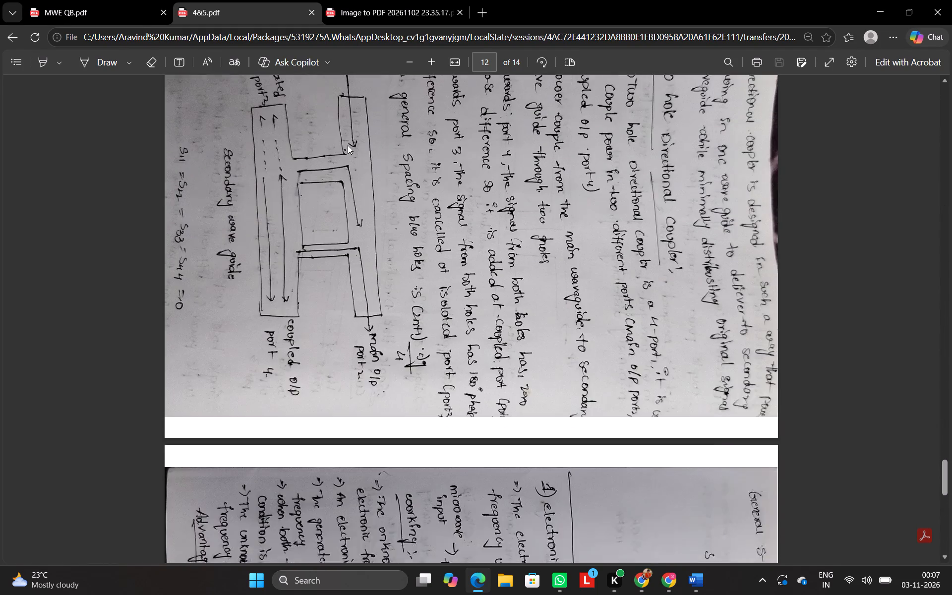
pyautogui.scroll(9, 348, 145)
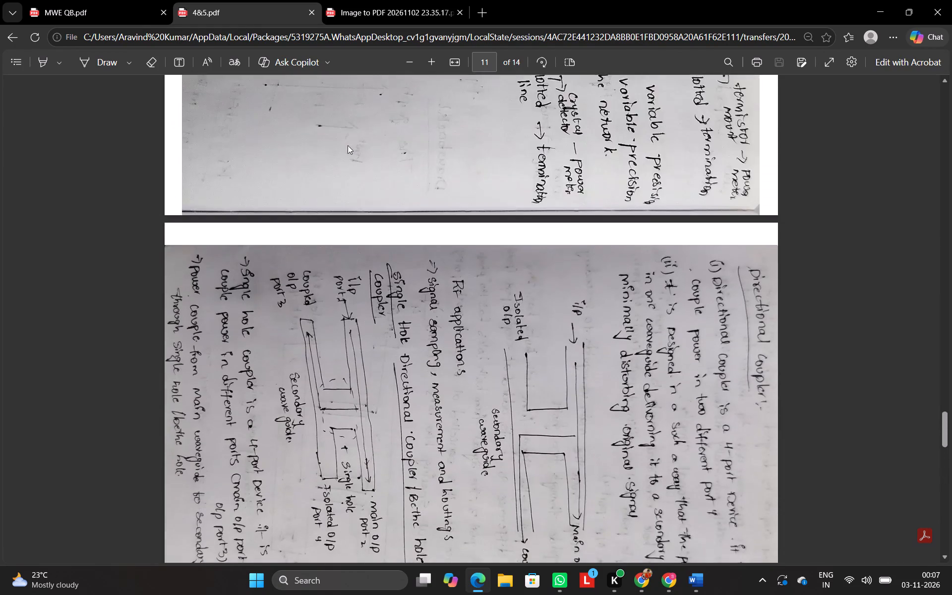
pyautogui.scroll(9, 348, 145)
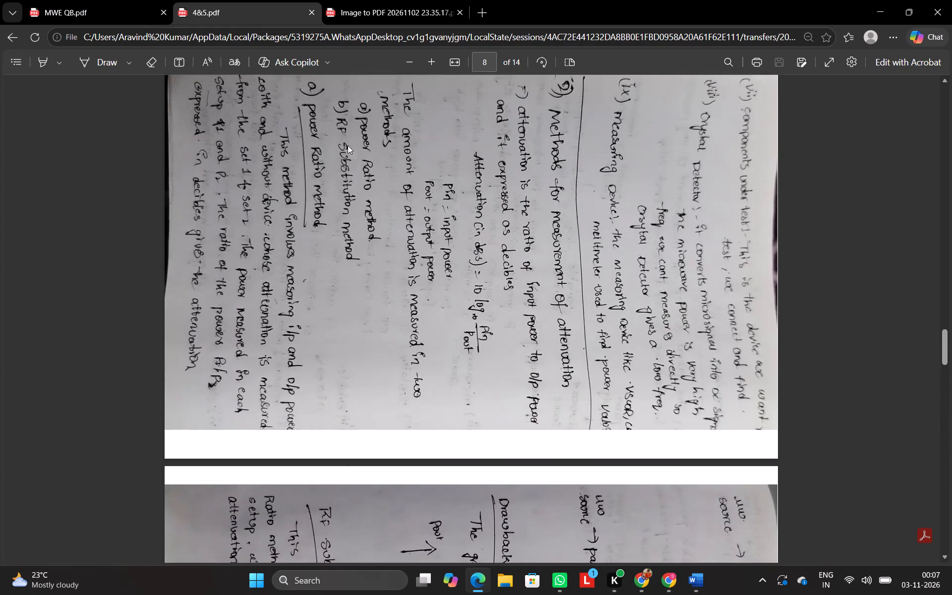
pyautogui.scroll(4, 348, 145)
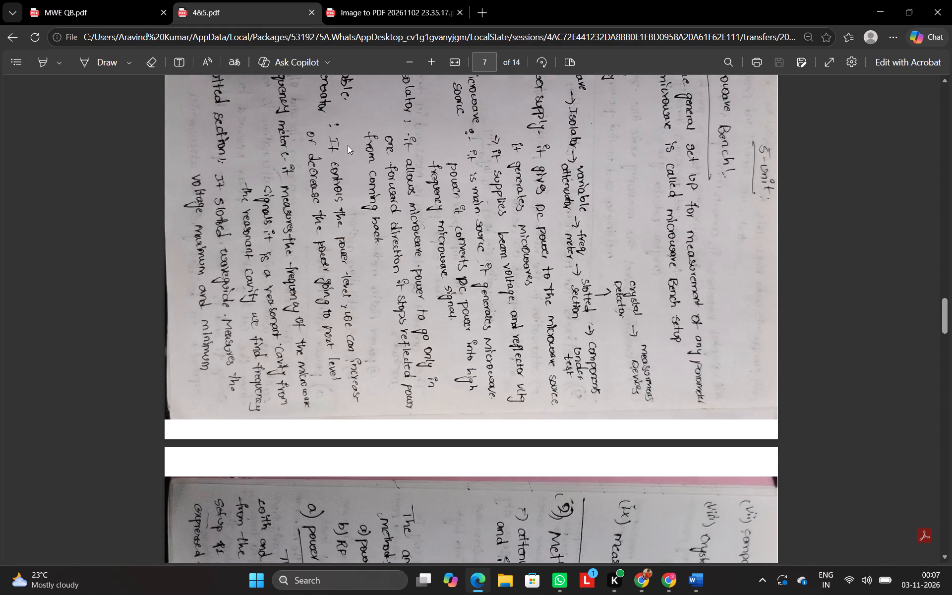
pyautogui.scroll(7, 348, 145)
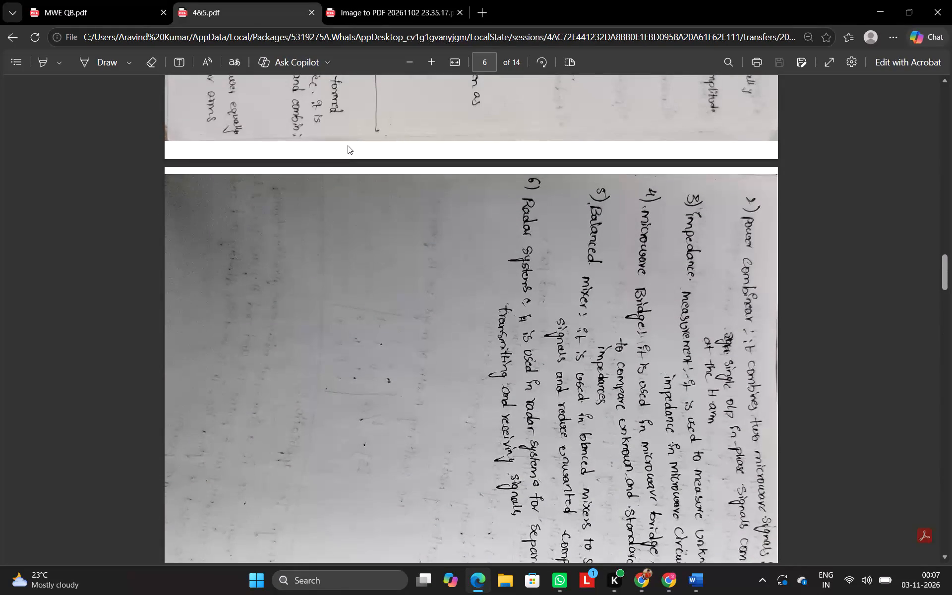
pyautogui.scroll(2, 348, 145)
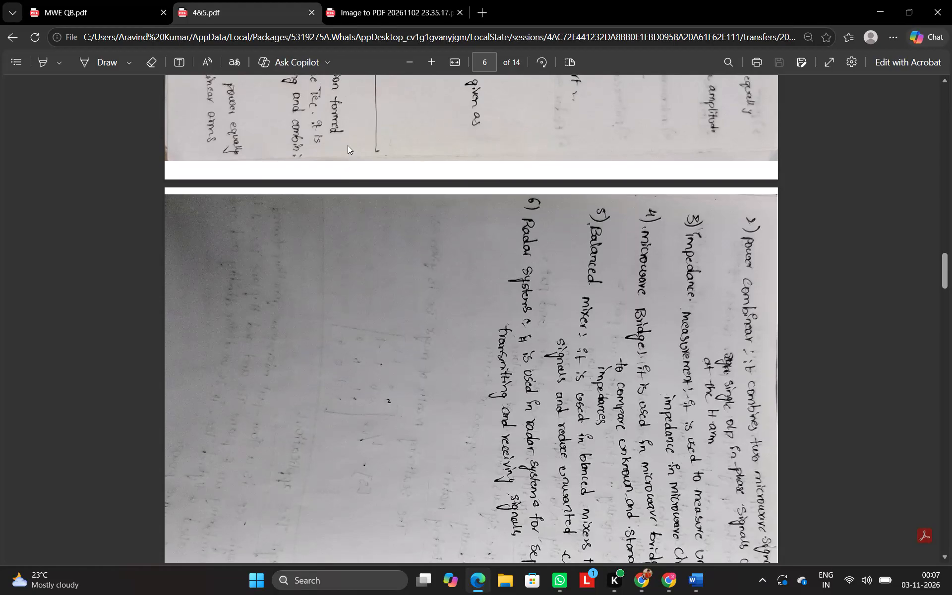
pyautogui.scroll(-1, 426, 238)
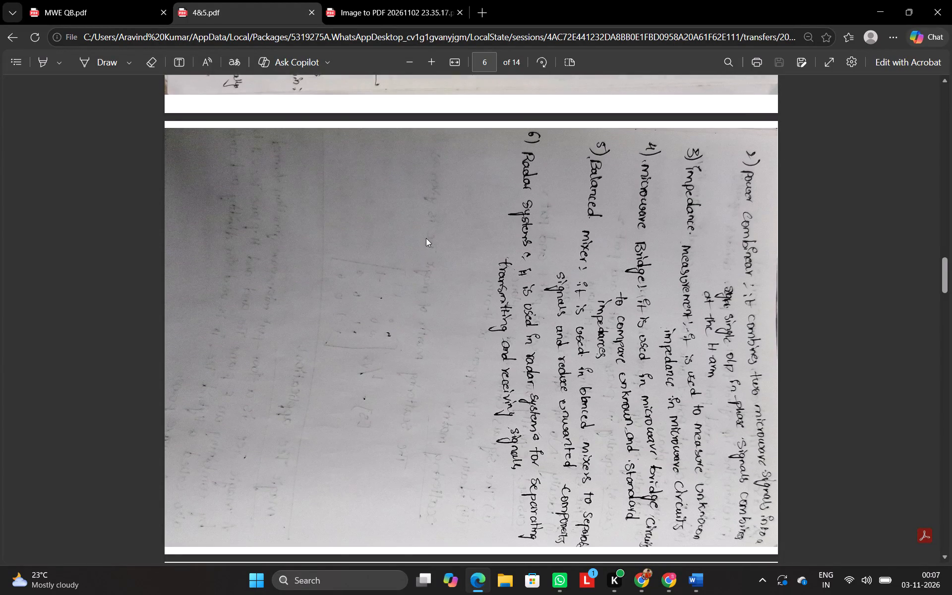
pyautogui.scroll(-1, 426, 238)
pyautogui.scroll(2, 426, 238)
pyautogui.scroll(-1, 426, 238)
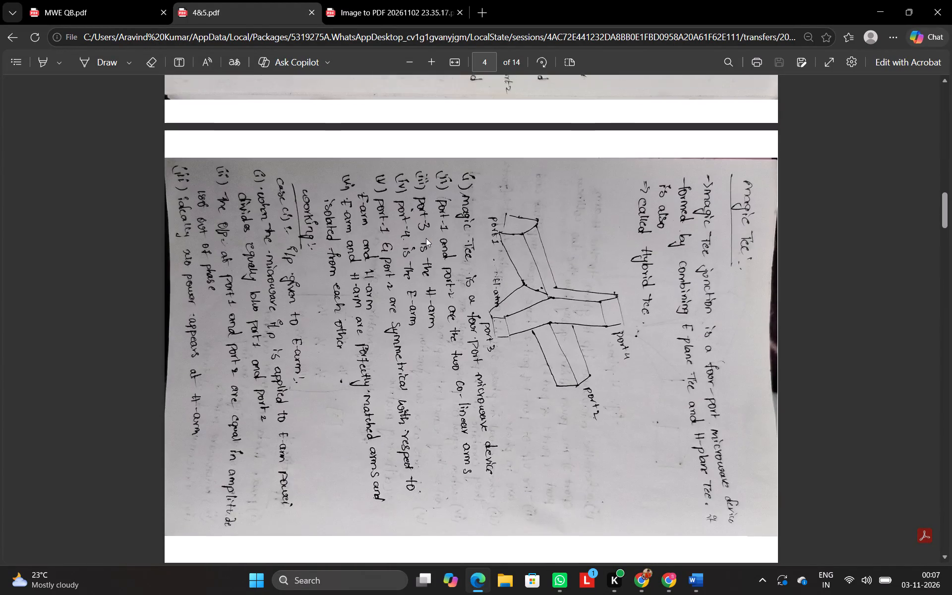
pyautogui.scroll(-2, 426, 238)
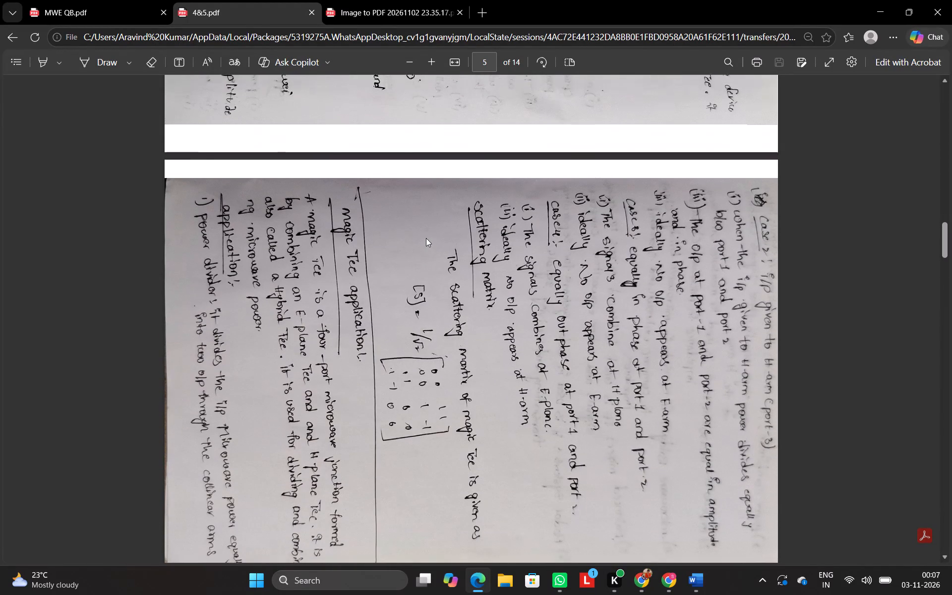
pyautogui.scroll(-1, 426, 238)
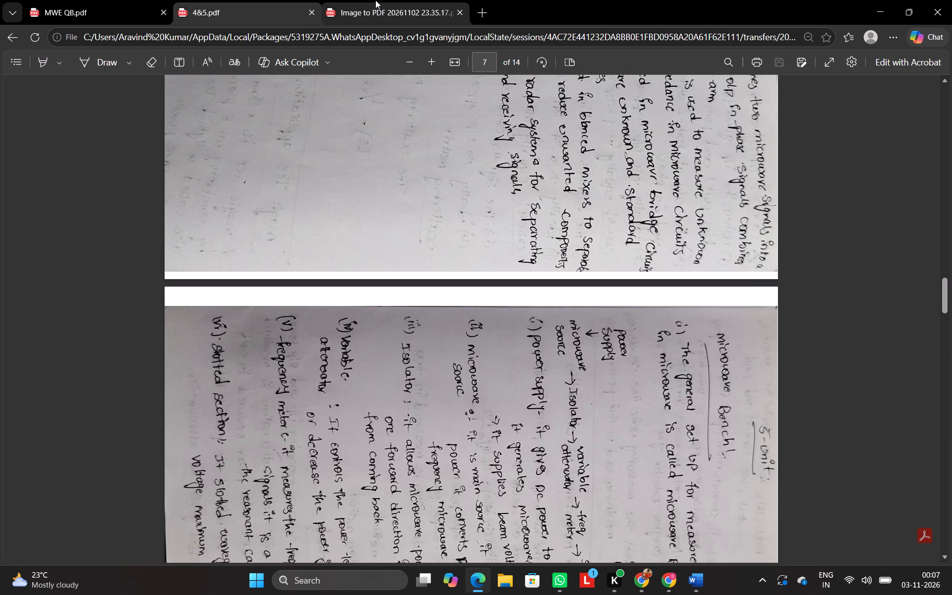
# Review the handwritten TRAPATT diode, Faraday rotation and rotary vane phase shifter notes in the Image to PDF file.
pyautogui.click(375, 0)
pyautogui.scroll(-5, 448, 234)
pyautogui.scroll(3, 448, 234)
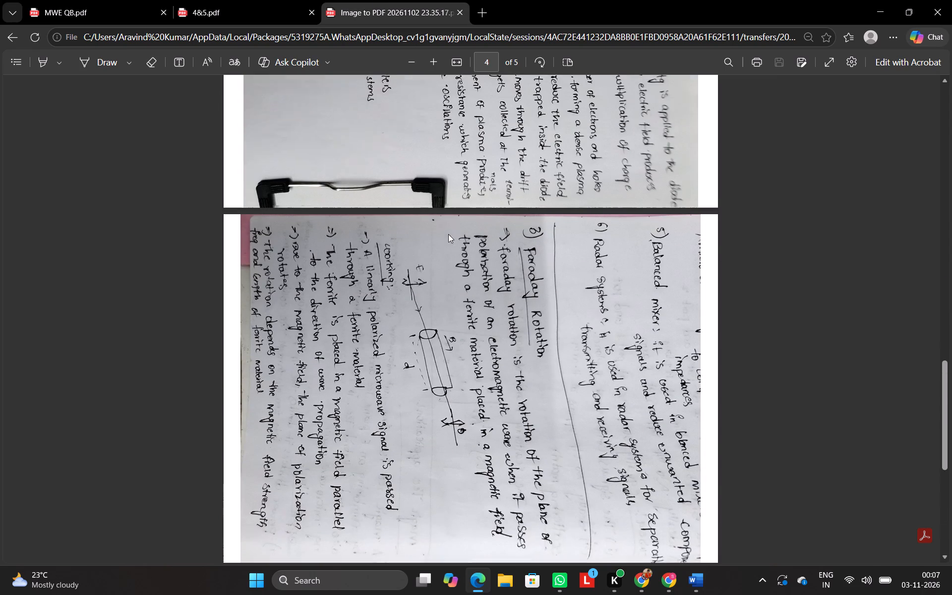
pyautogui.scroll(4, 448, 234)
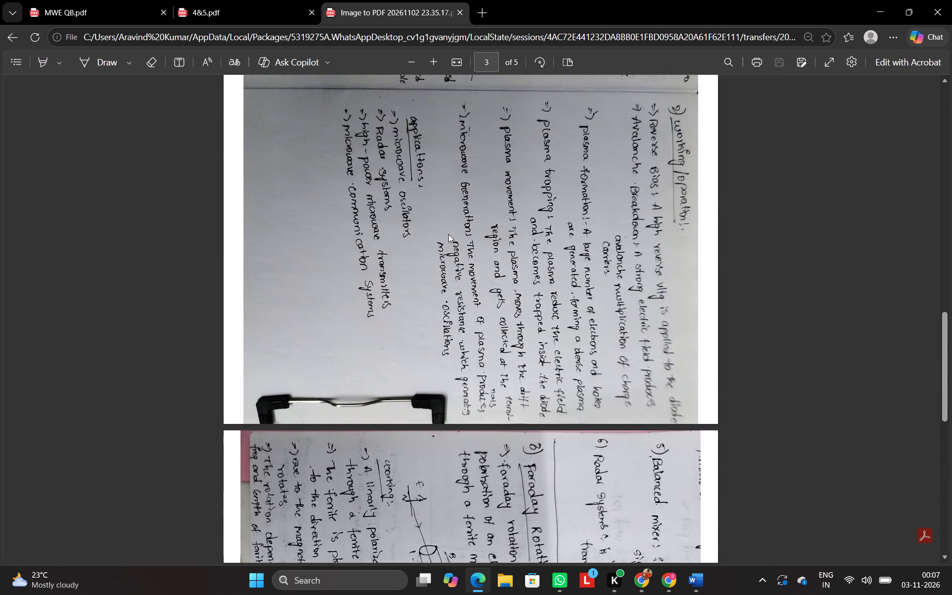
pyautogui.scroll(2, 448, 234)
pyautogui.scroll(-3, 448, 234)
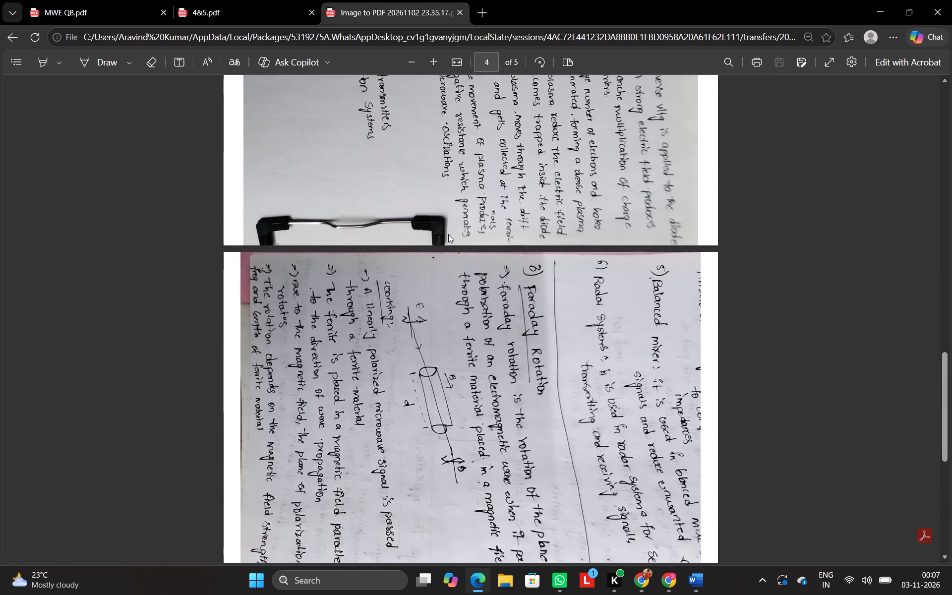
pyautogui.scroll(-8, 448, 234)
pyautogui.scroll(3, 448, 234)
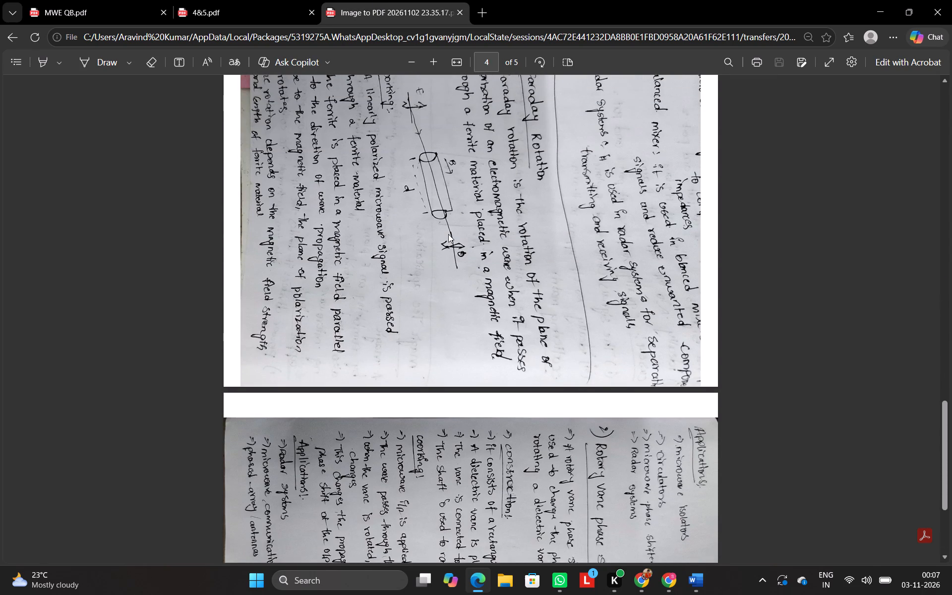
pyautogui.scroll(2, 448, 234)
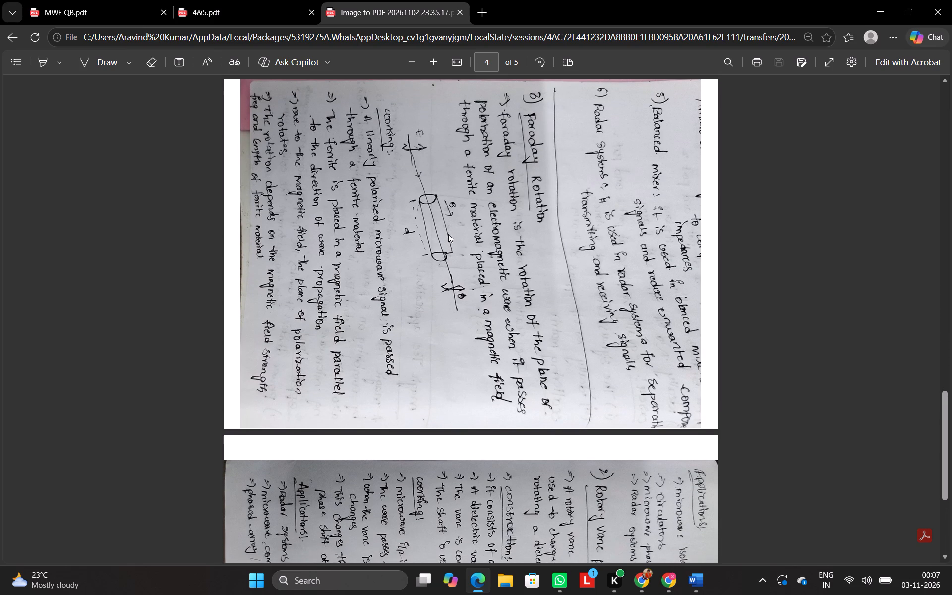
pyautogui.scroll(-4, 448, 234)
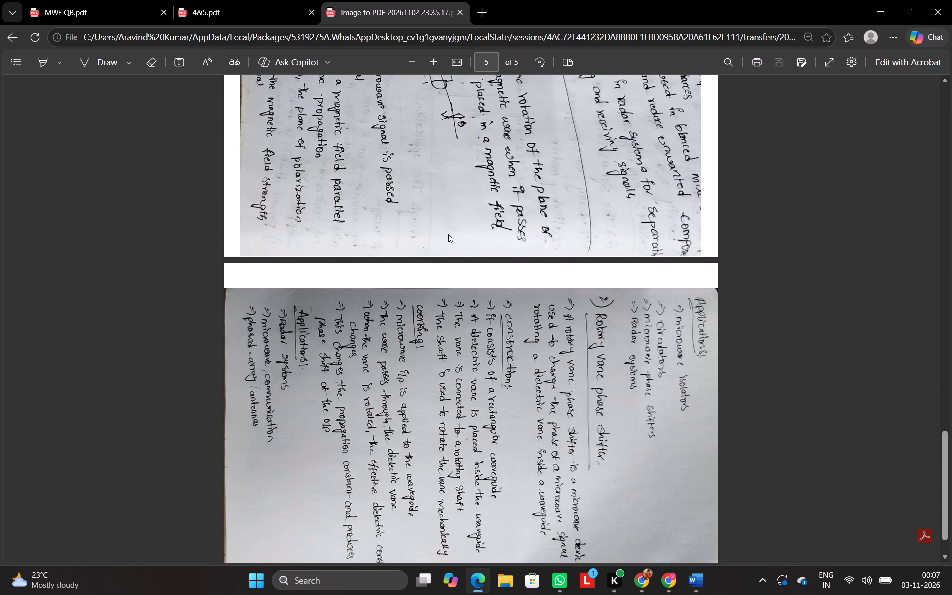
pyautogui.scroll(-2, 448, 234)
pyautogui.scroll(3, 448, 234)
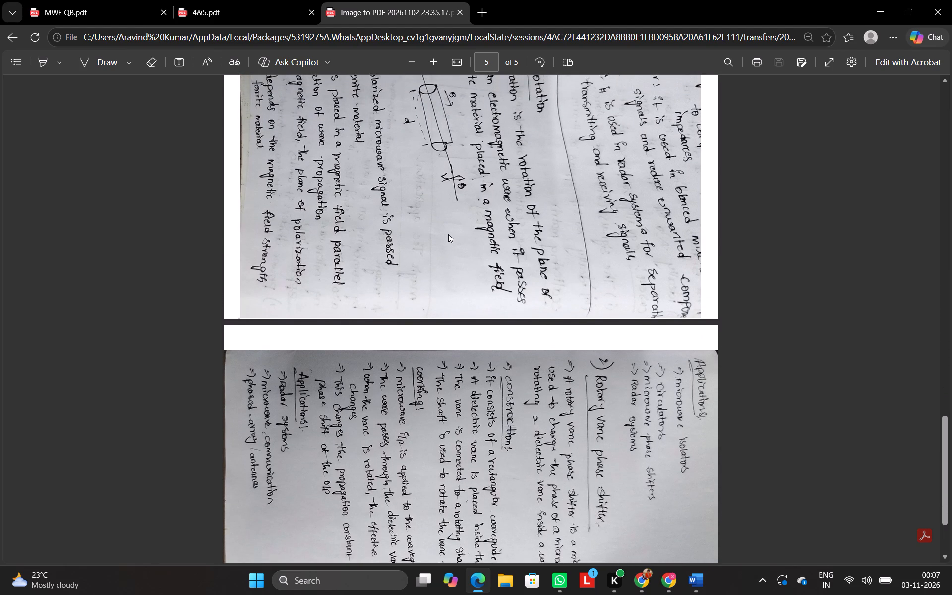
pyautogui.scroll(2, 448, 234)
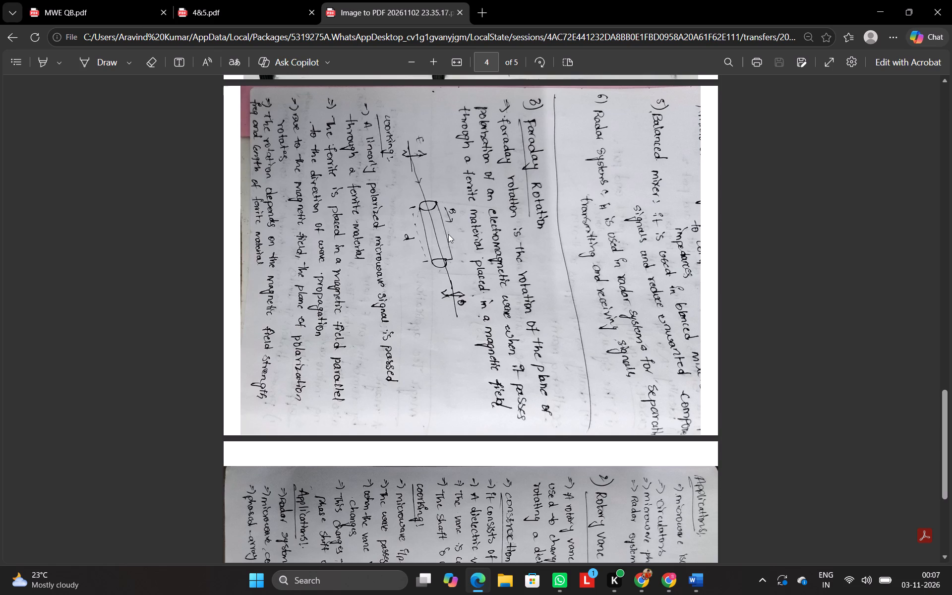
pyautogui.scroll(-3, 474, 248)
pyautogui.scroll(3, 474, 248)
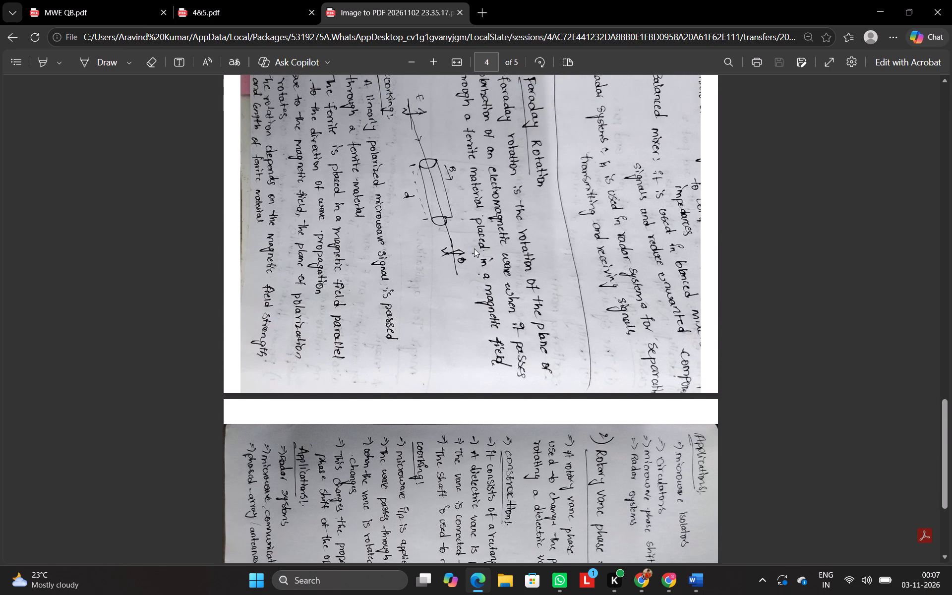
pyautogui.scroll(2, 474, 248)
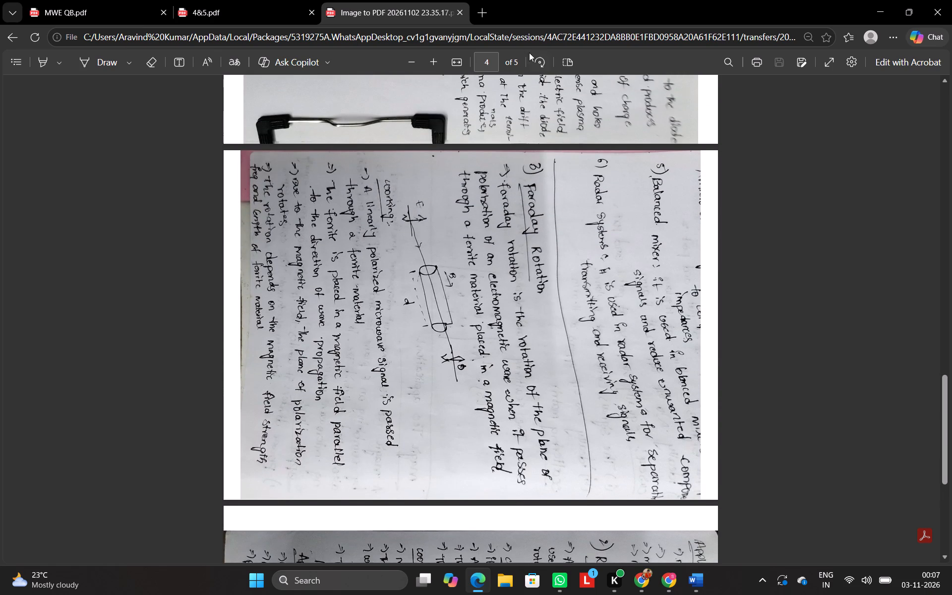
# Rotate the Image to PDF pages upright so the Faraday rotation and rotary vane phase shifter notes can be read normally.
pyautogui.click(535, 59)
pyautogui.click(535, 59)
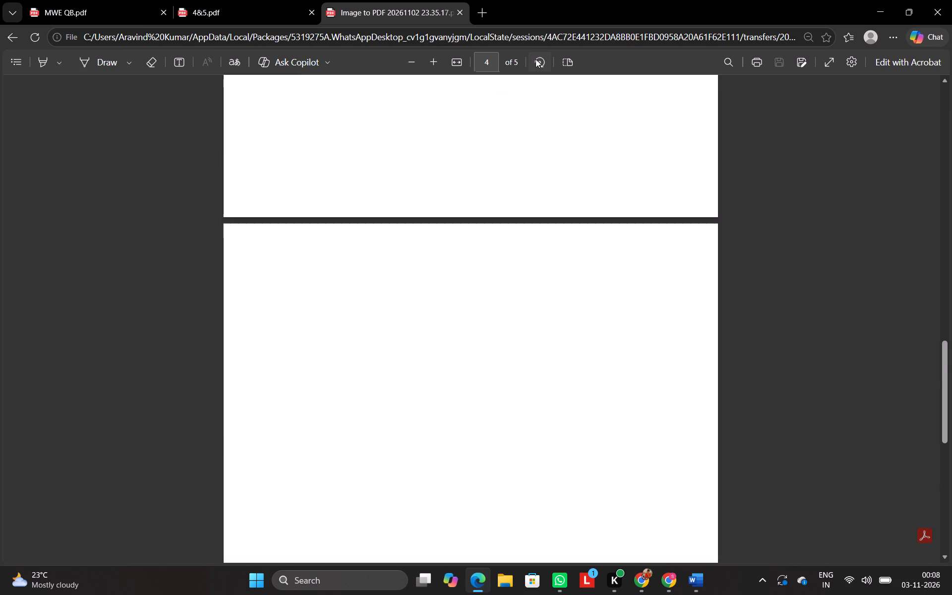
pyautogui.click(535, 59)
pyautogui.scroll(-2, 537, 284)
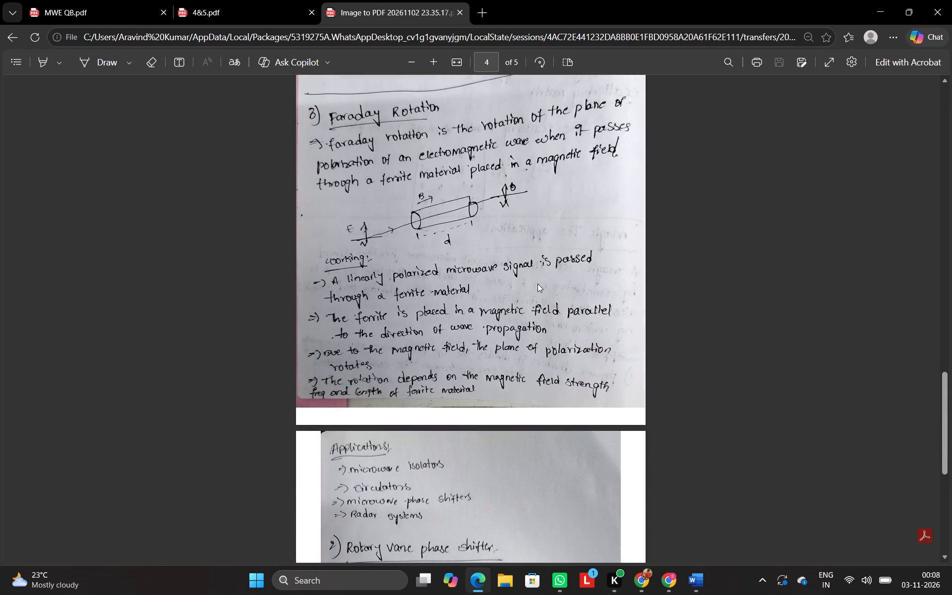
pyautogui.scroll(-7, 537, 284)
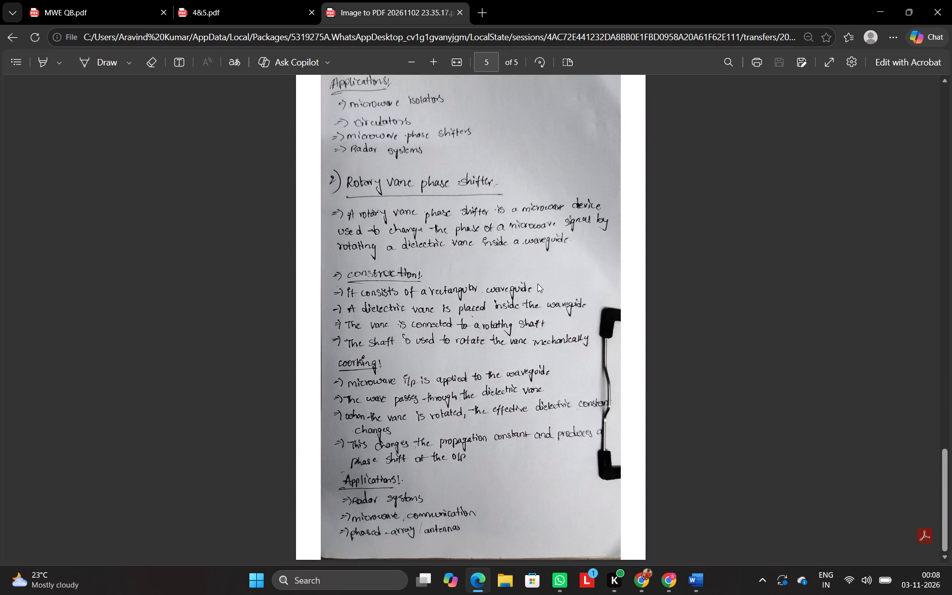
pyautogui.scroll(3, 537, 284)
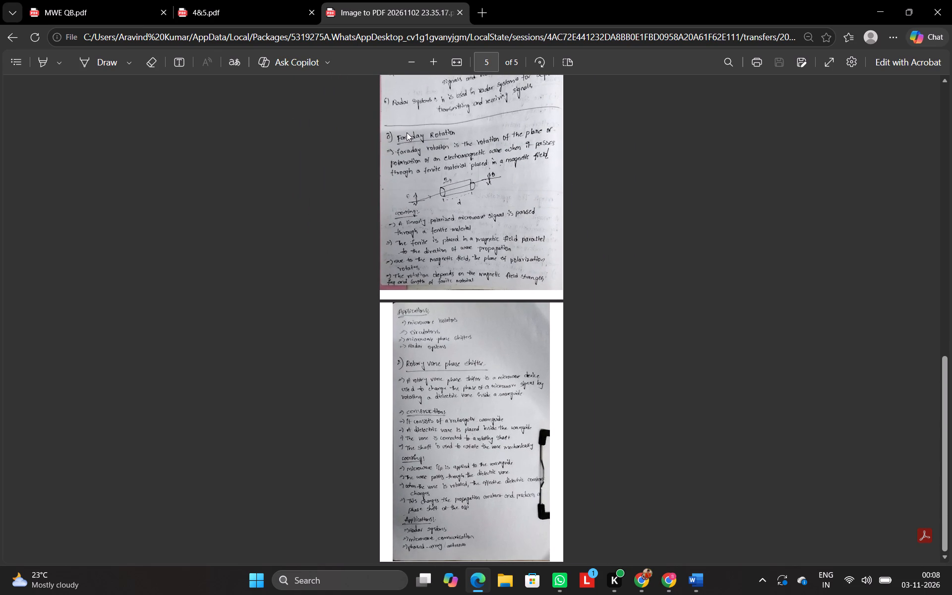
pyautogui.scroll(-1, 429, 204)
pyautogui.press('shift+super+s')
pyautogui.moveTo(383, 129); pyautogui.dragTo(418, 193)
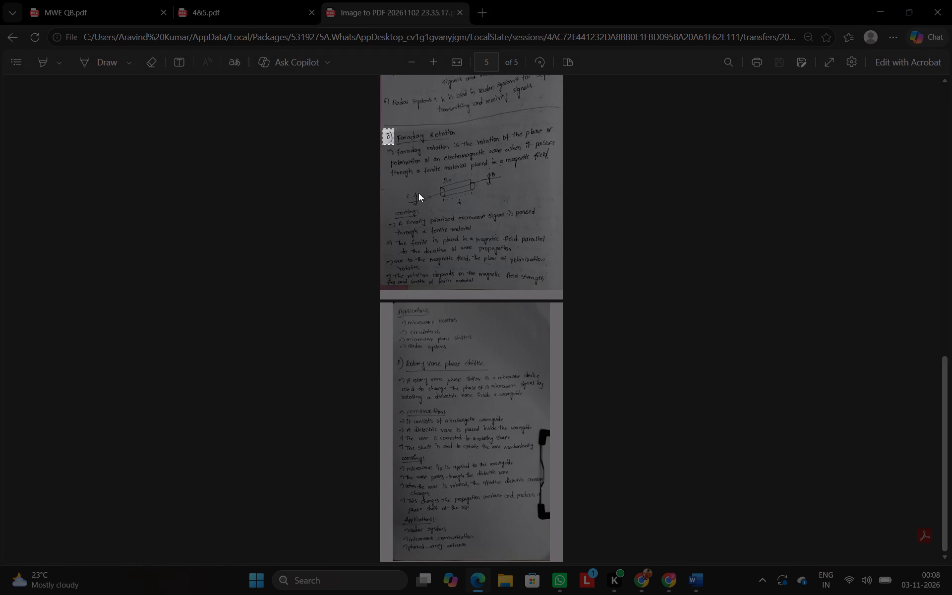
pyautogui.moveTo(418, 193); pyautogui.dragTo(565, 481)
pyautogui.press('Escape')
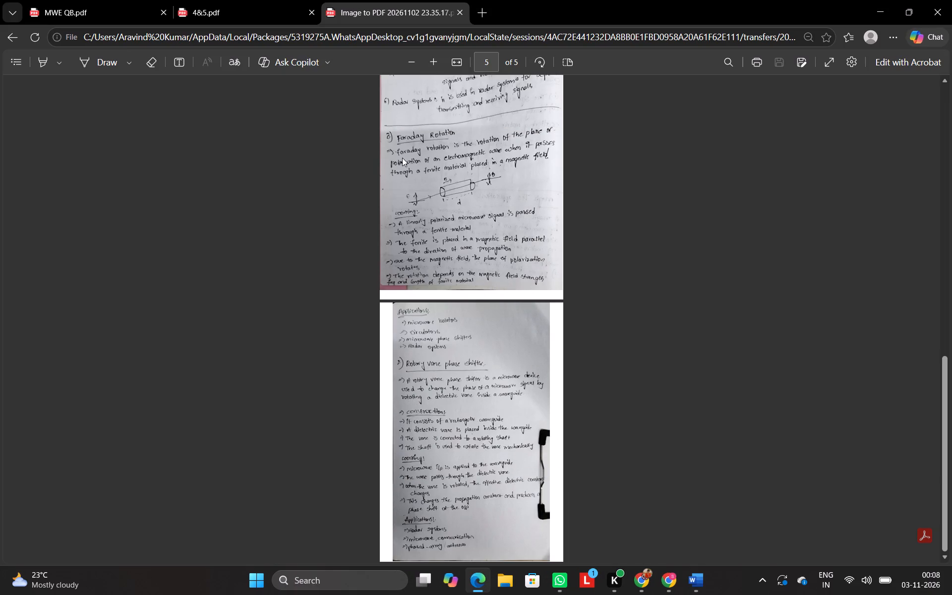
pyautogui.press('shift+super+s')
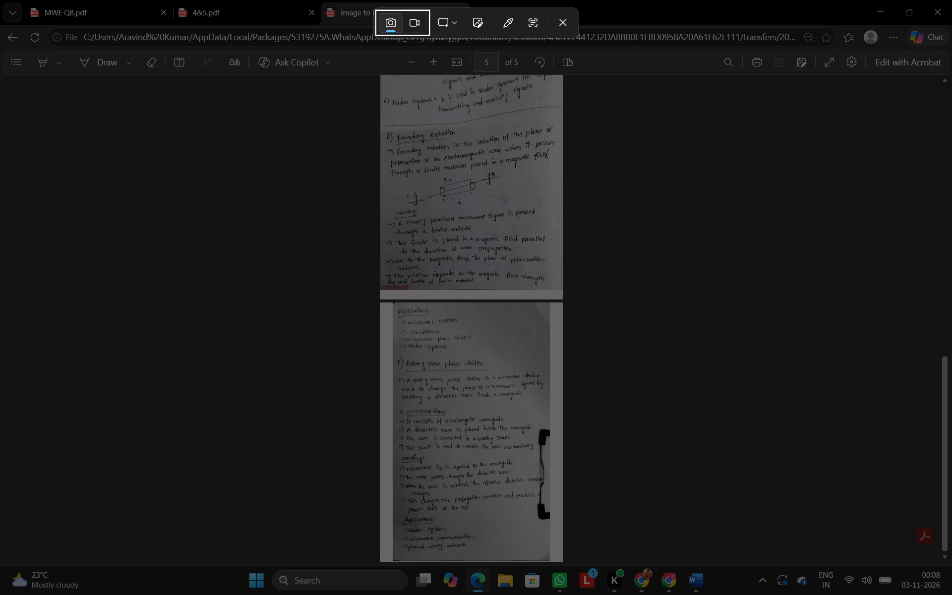
pyautogui.moveTo(383, 125); pyautogui.dragTo(491, 435)
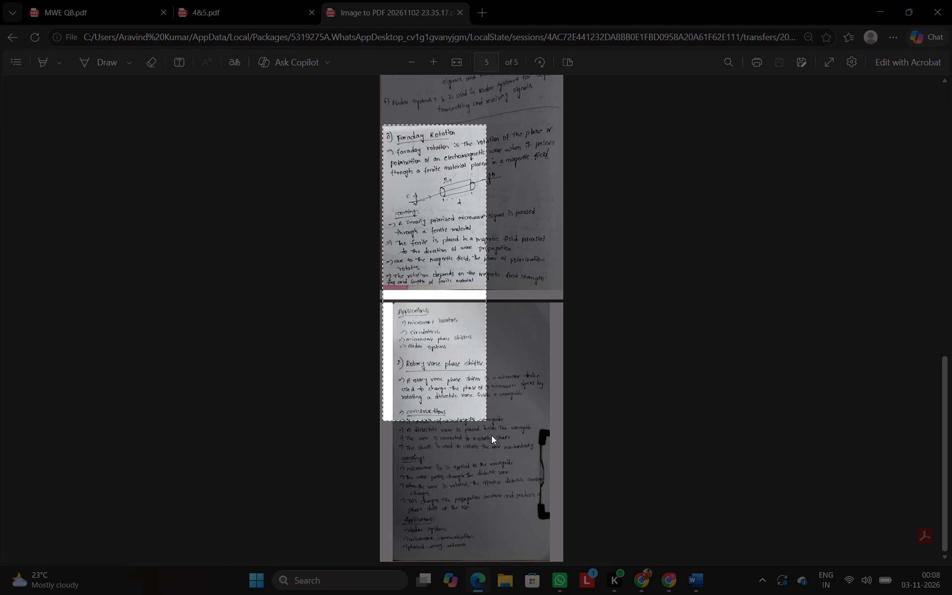
pyautogui.moveTo(491, 435); pyautogui.dragTo(559, 545)
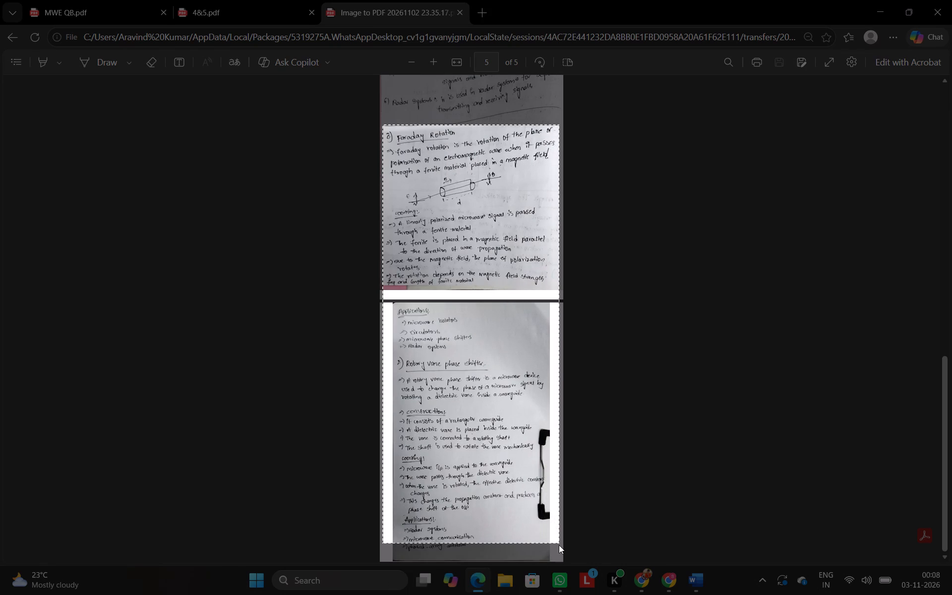
pyautogui.moveTo(559, 545); pyautogui.dragTo(554, 565)
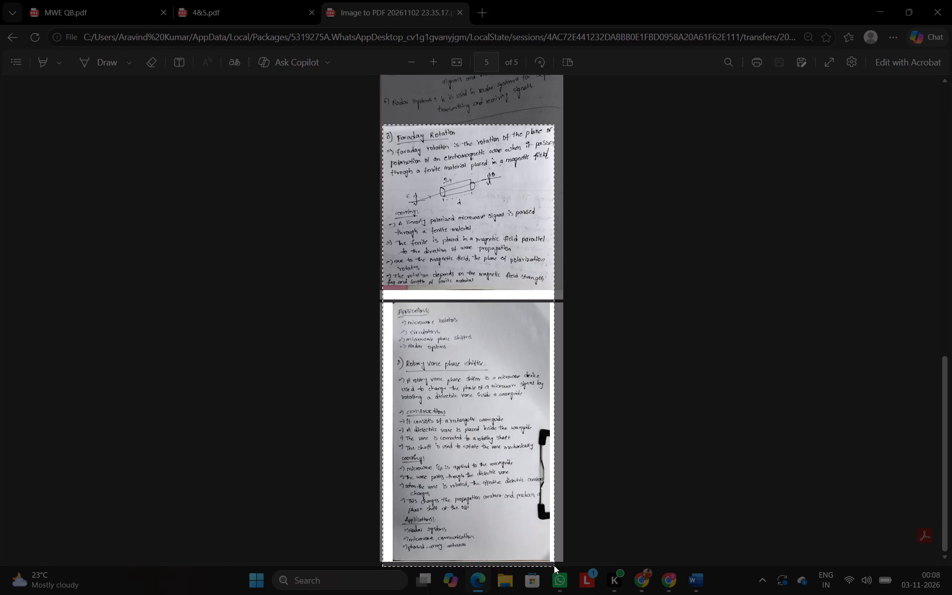
pyautogui.moveTo(554, 565); pyautogui.dragTo(557, 557)
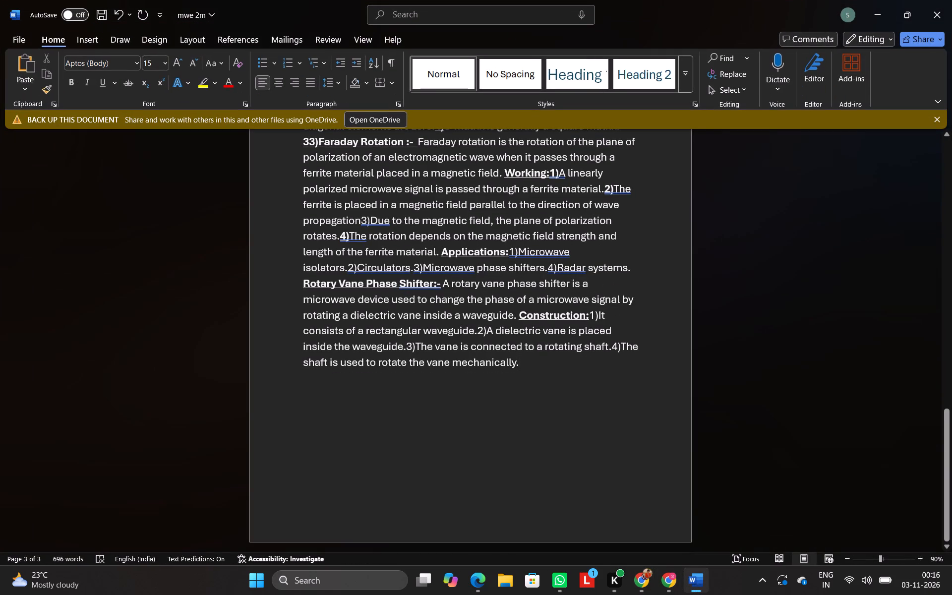
pyautogui.hotkey('ctrl', 'v')
# Make the pasted "Working:" label of the rotary vane phase shifter bold and underlined.
pyautogui.scroll(-1, 381, 370)
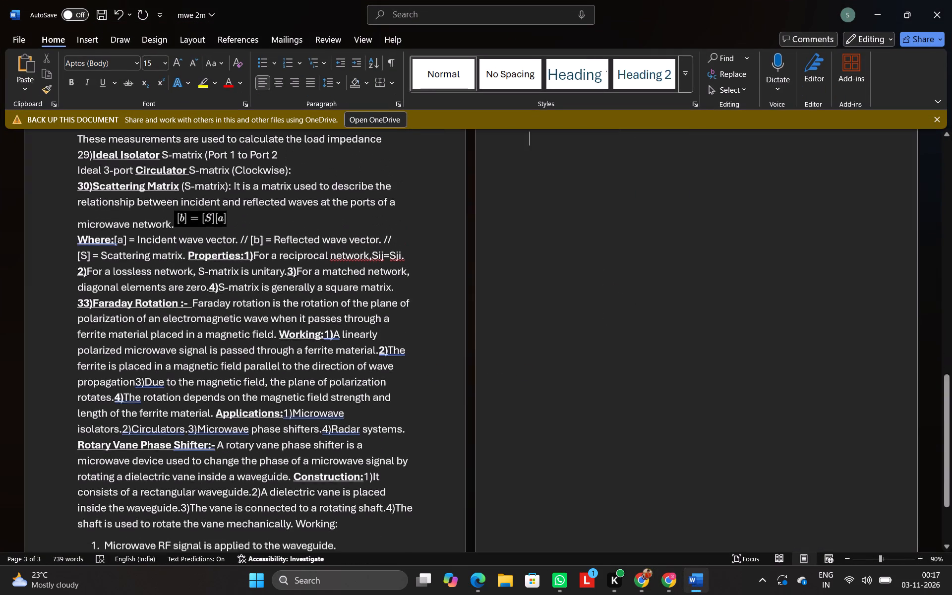
pyautogui.scroll(-3, 381, 370)
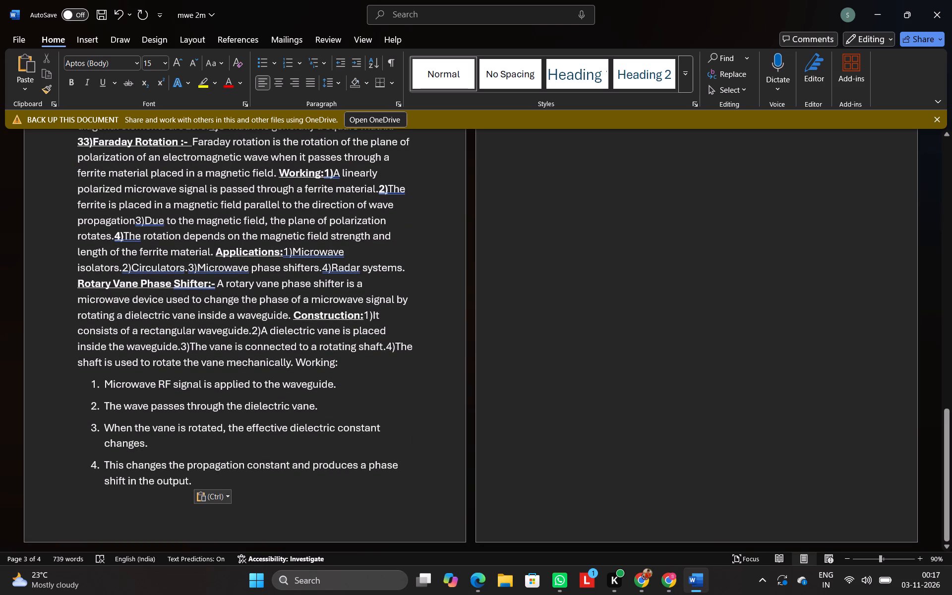
pyautogui.moveTo(297, 364); pyautogui.dragTo(345, 365)
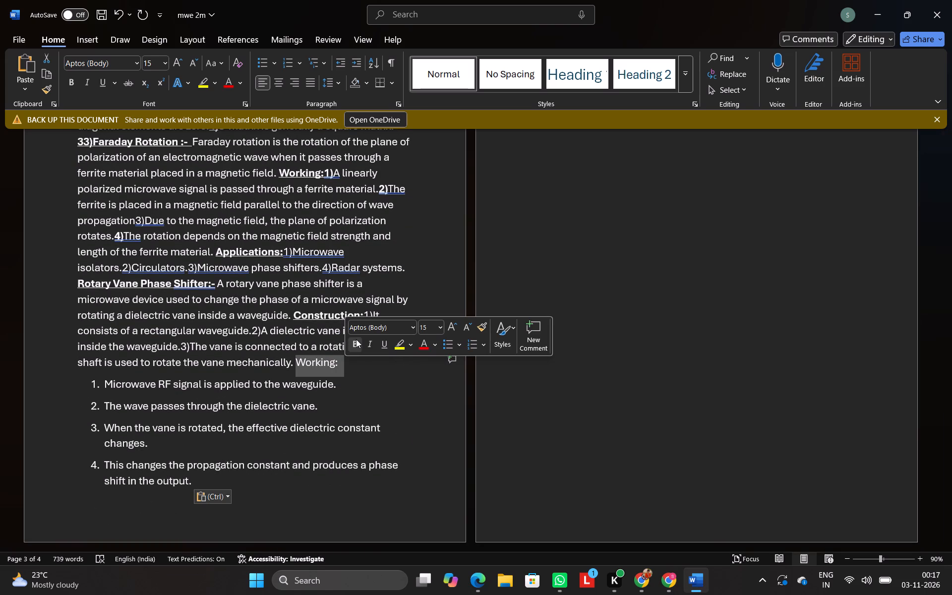
pyautogui.click(356, 339)
pyautogui.click(386, 344)
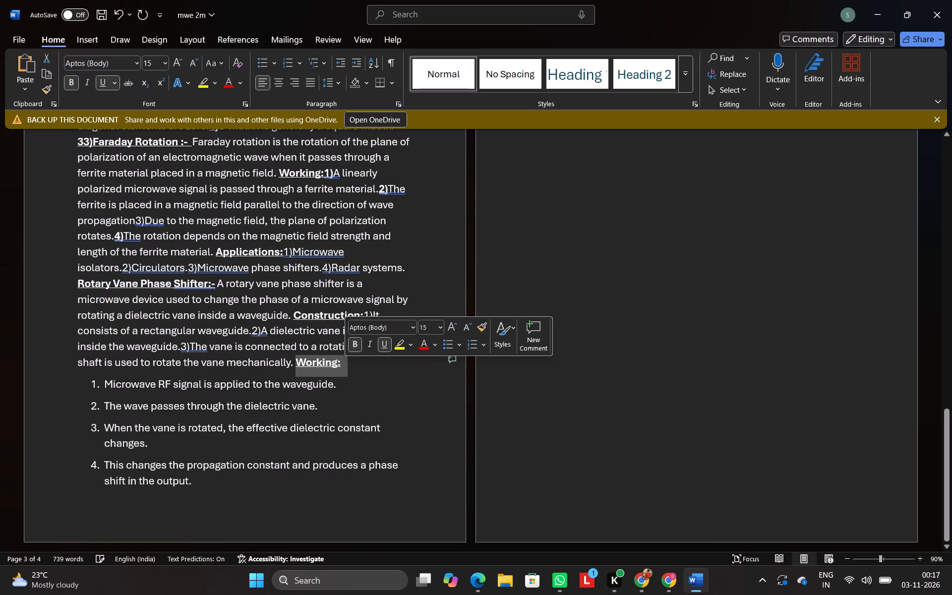
# Turn the first Working point, on the microwave RF signal, into inline "1)" text starting on a new line below "Working:".
pyautogui.click(104, 382)
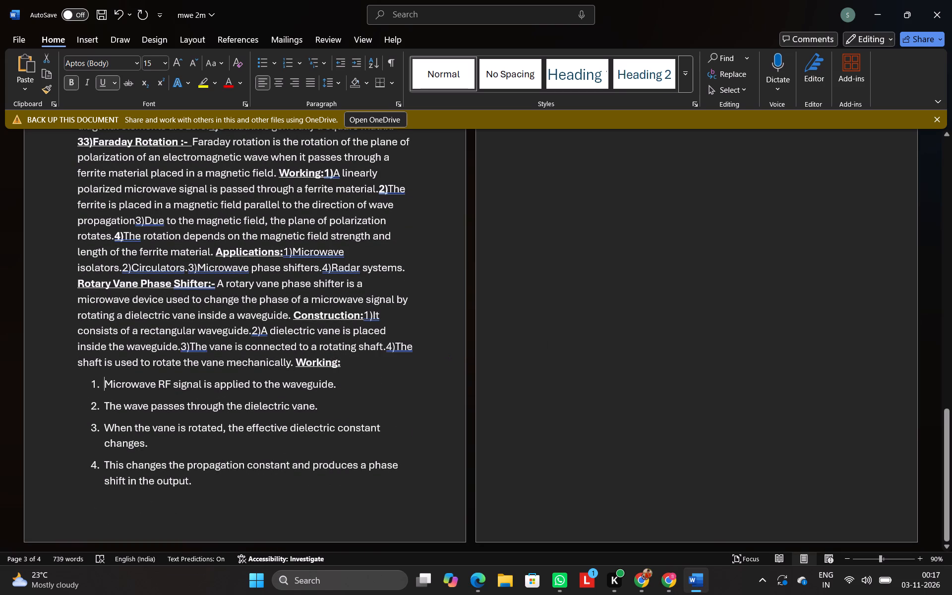
pyautogui.press('BackSpace')
pyautogui.press('BackSpace')
pyautogui.press('BackSpace')
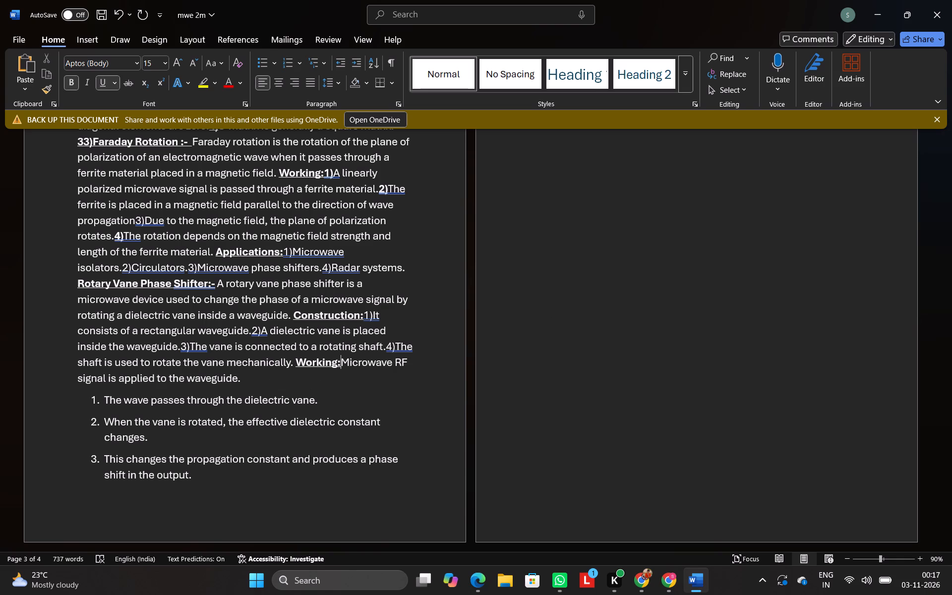
pyautogui.press('1')
pyautogui.hotkey('shift', ')')
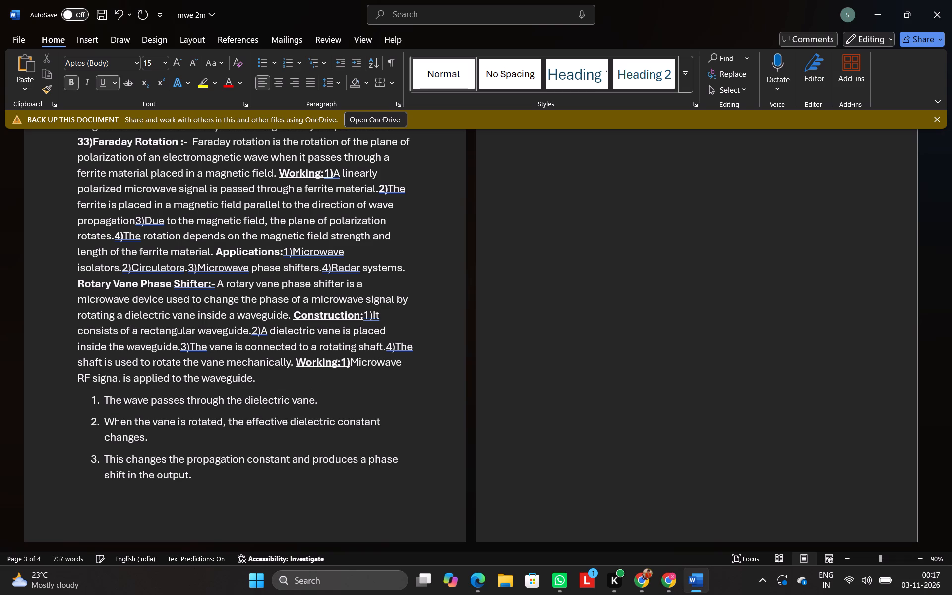
pyautogui.hotkey('shift', 'Return')
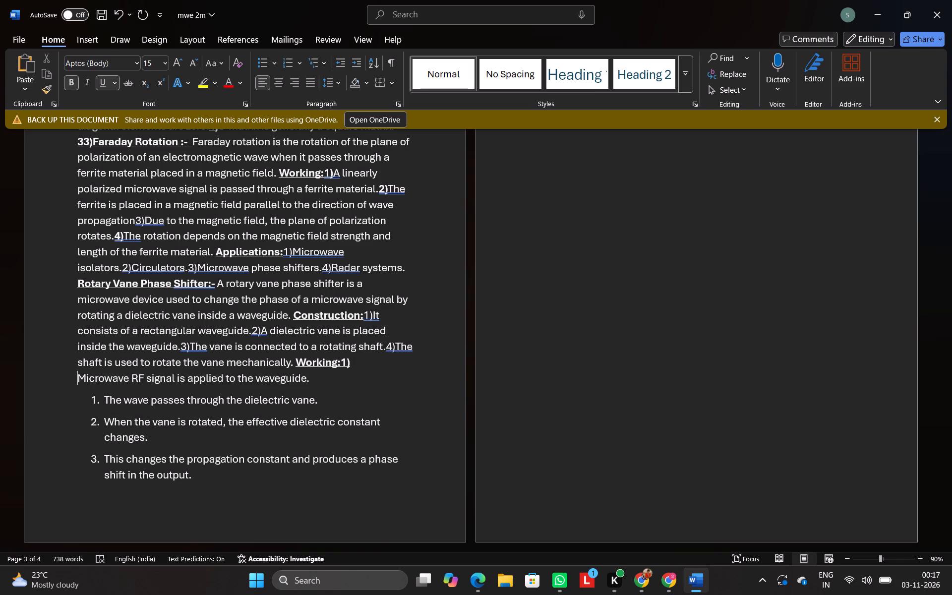
pyautogui.press('BackSpace')
pyautogui.press('Left')
pyautogui.press('Left')
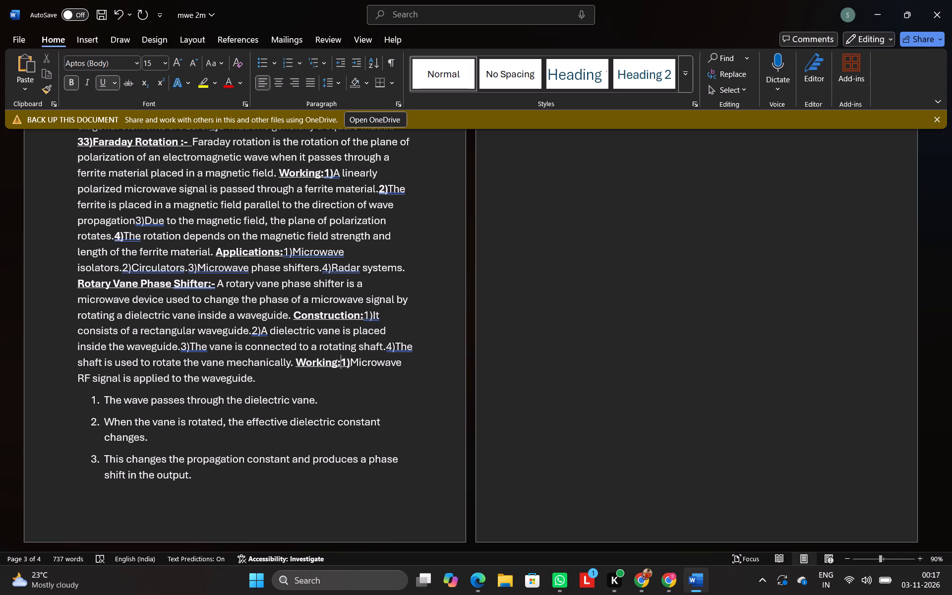
pyautogui.hotkey('shift', 'Return')
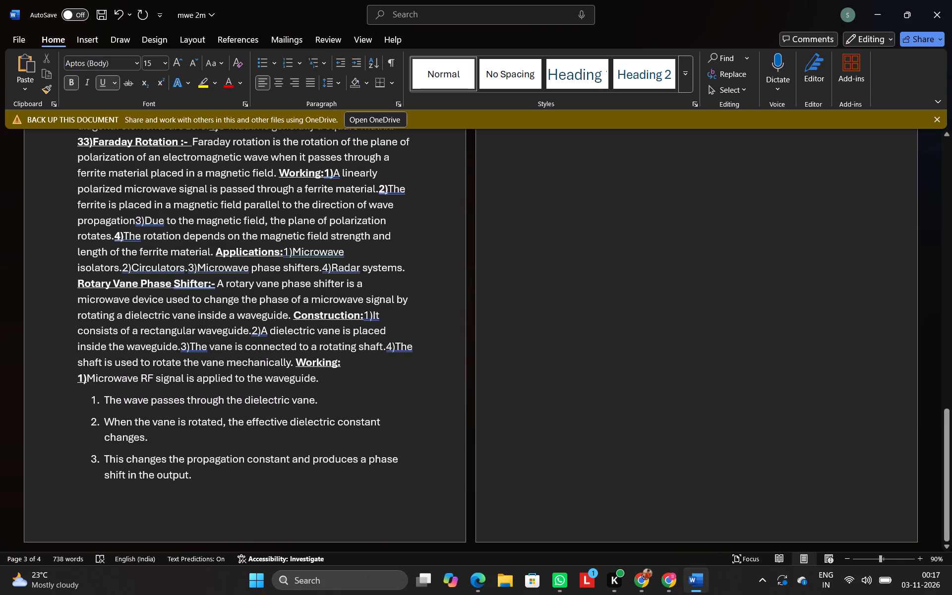
# Join the second Working point, on the wave passing through the dielectric vane, onto the first as inline "2)".
pyautogui.doubleClick(103, 401)
pyautogui.click(103, 401)
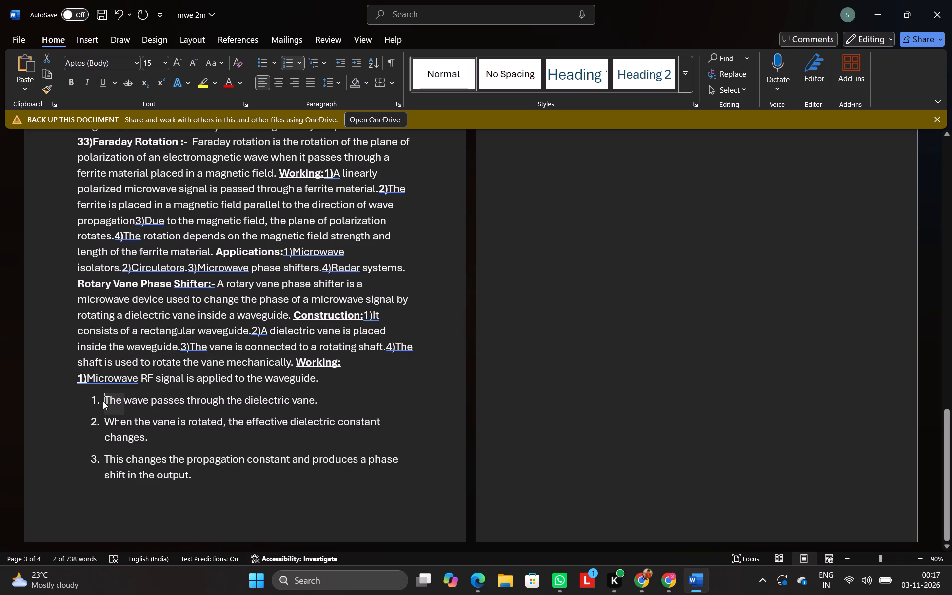
pyautogui.click(103, 401)
pyautogui.click(103, 401)
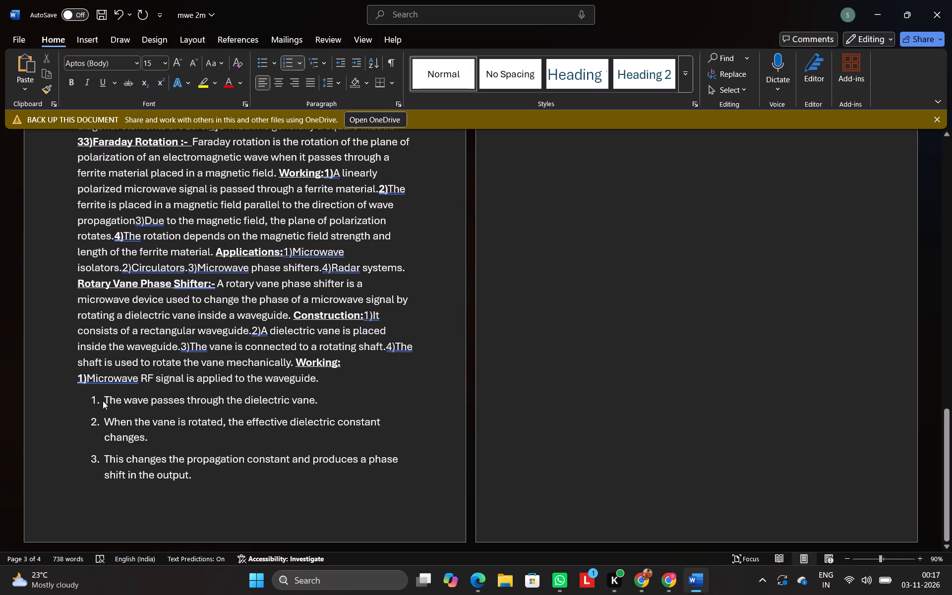
pyautogui.press('BackSpace')
pyautogui.press('BackSpace')
pyautogui.press('BackSpace')
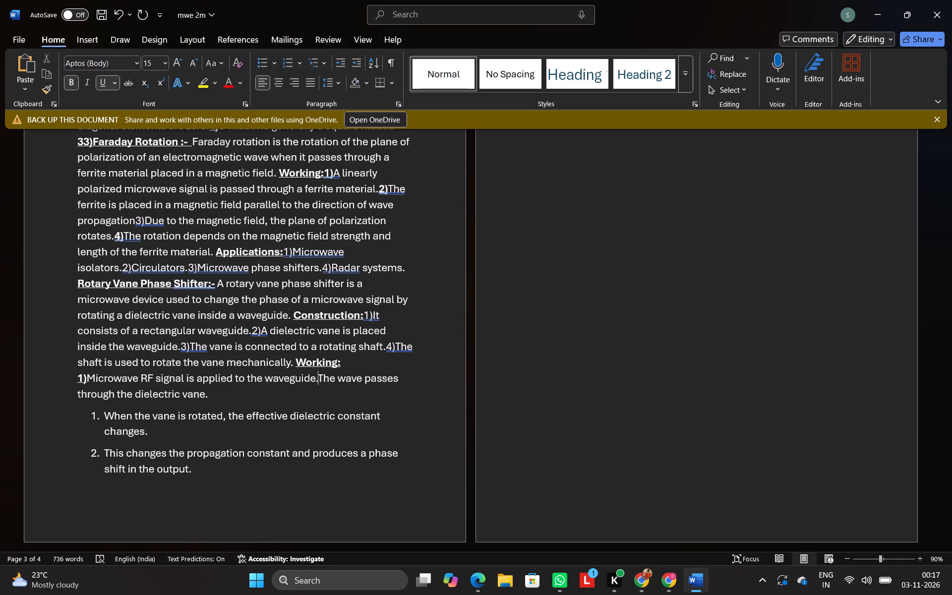
pyautogui.write('2)')
# Join the third Working point, on rotating the vane, onto the second as inline "3)".
pyautogui.press('Down')
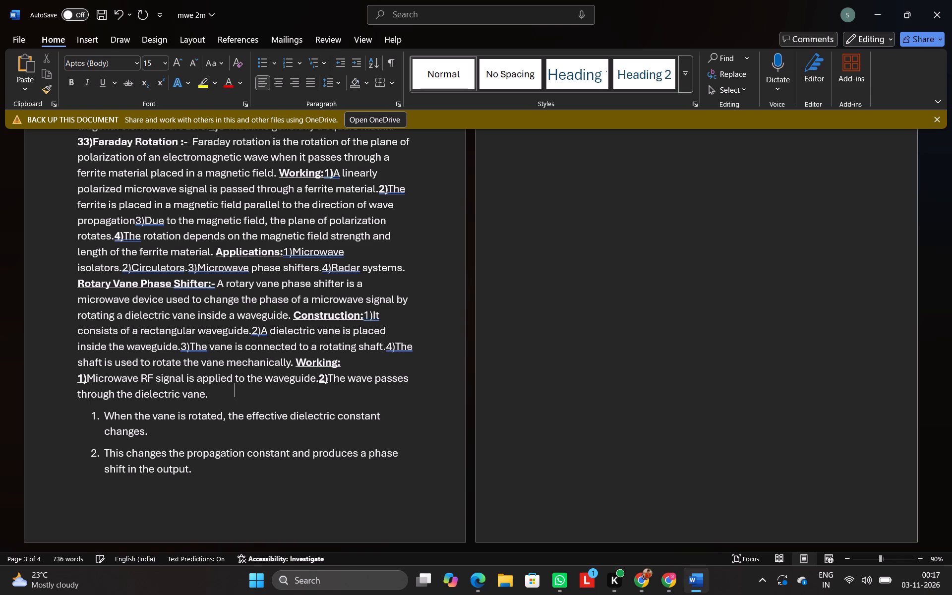
pyautogui.press('Down')
pyautogui.press('Down')
pyautogui.press('Down')
pyautogui.press('Up')
pyautogui.press('Left')
pyautogui.press('Left')
pyautogui.press('Left')
pyautogui.press('Left')
pyautogui.press('Left')
pyautogui.press('Left')
pyautogui.press('Left')
pyautogui.press('Left')
pyautogui.press('Left')
pyautogui.press('Left')
pyautogui.press('Left')
pyautogui.press('Left')
pyautogui.press('Left')
pyautogui.press('Left')
pyautogui.press('Left')
pyautogui.press('Left')
pyautogui.press('Left')
pyautogui.press('Left')
pyautogui.press('Left')
pyautogui.press('Left')
pyautogui.press('Left')
pyautogui.press('Left')
pyautogui.press('Left')
pyautogui.press('Left')
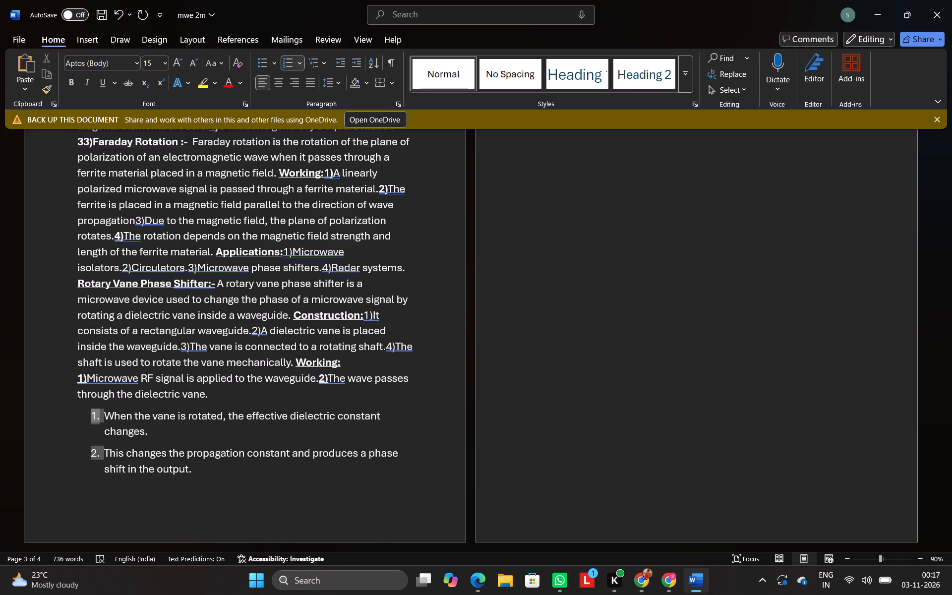
pyautogui.press('Right')
pyautogui.press('BackSpace')
pyautogui.press('BackSpace')
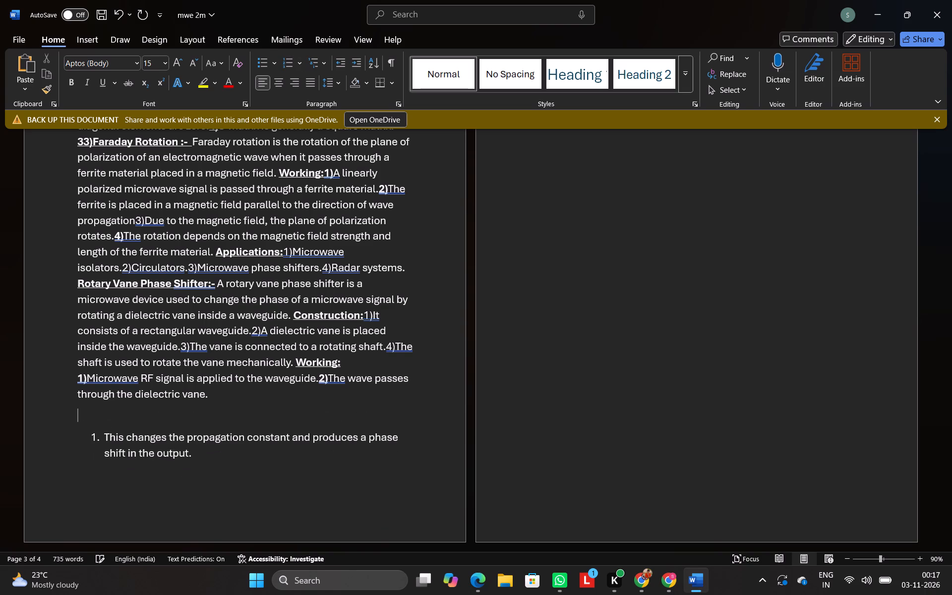
pyautogui.press('BackSpace')
pyautogui.press('2')
pyautogui.hotkey('shift', ')')
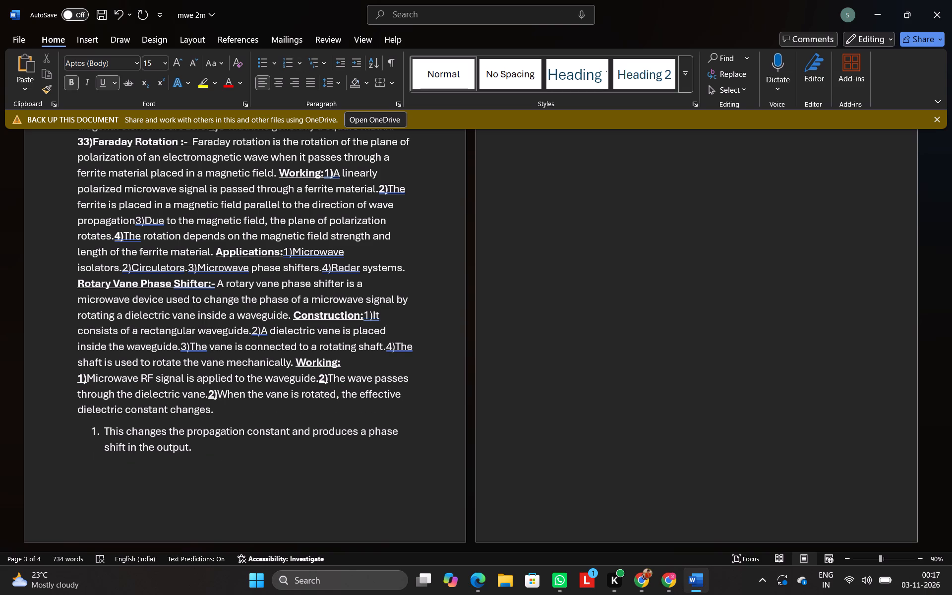
pyautogui.press('BackSpace')
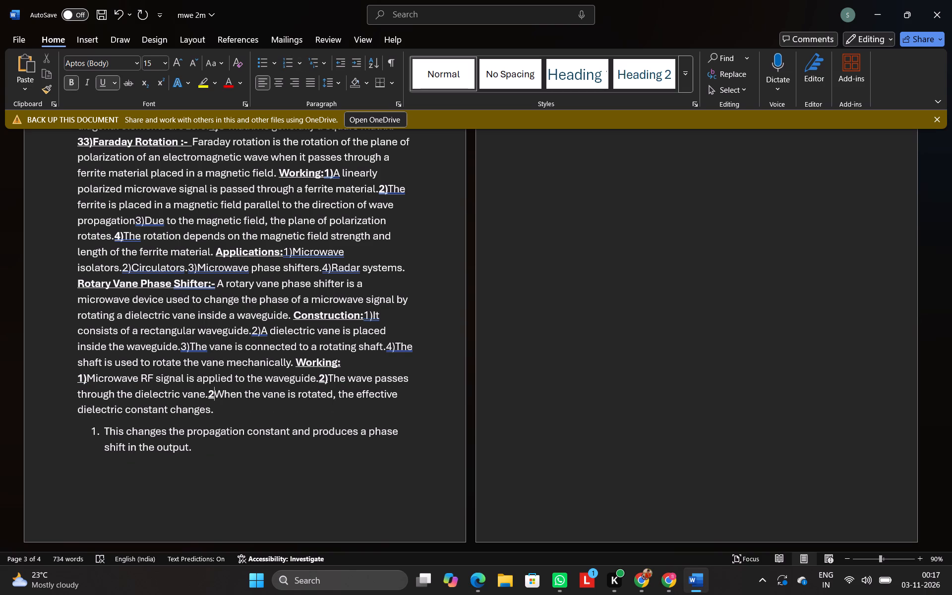
pyautogui.press('3')
pyautogui.press('BackSpace')
pyautogui.press('BackSpace')
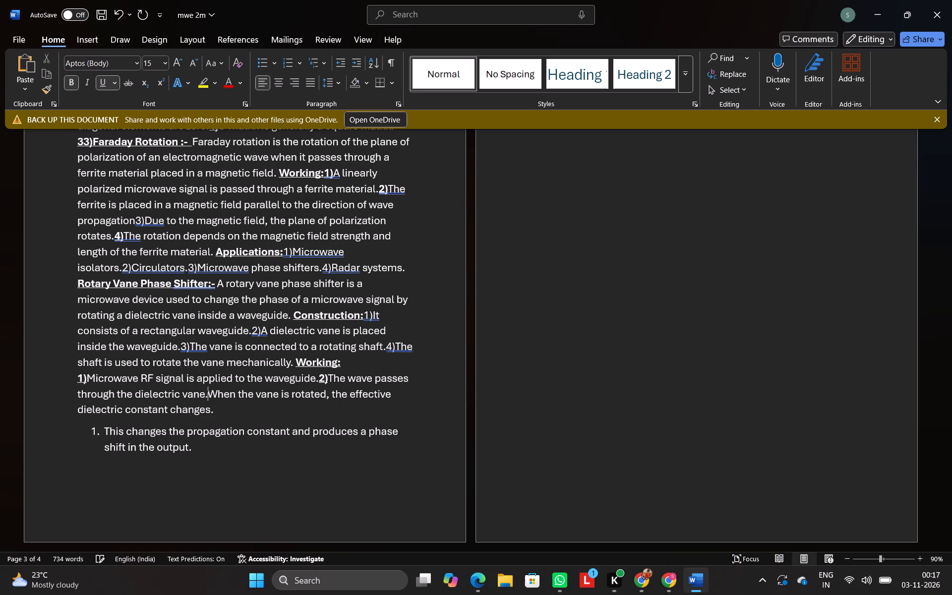
pyautogui.write('3)')
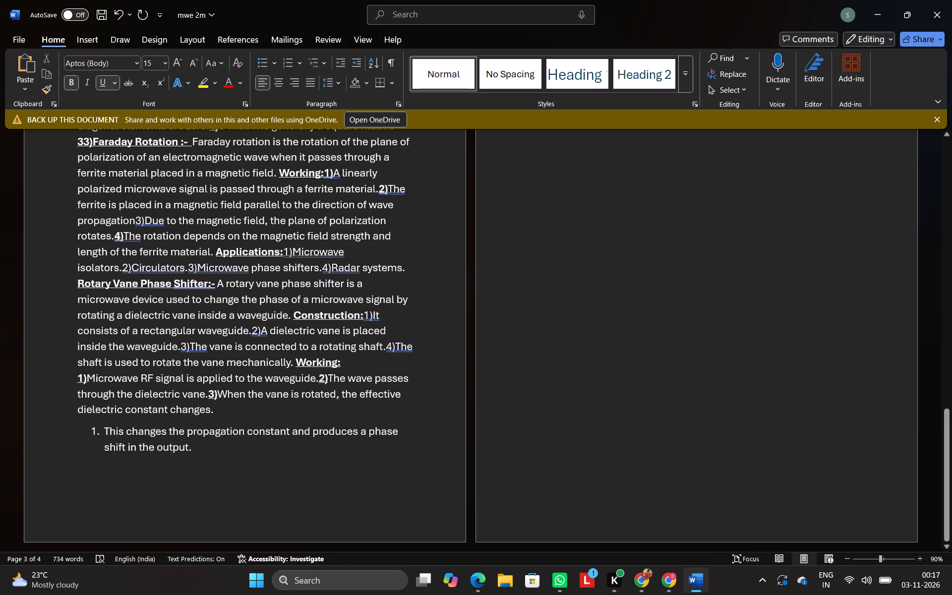
# Join the fourth Working point, on the propagation constant, onto the third as inline "4)" and clear any blank space after it.
pyautogui.click(100, 431)
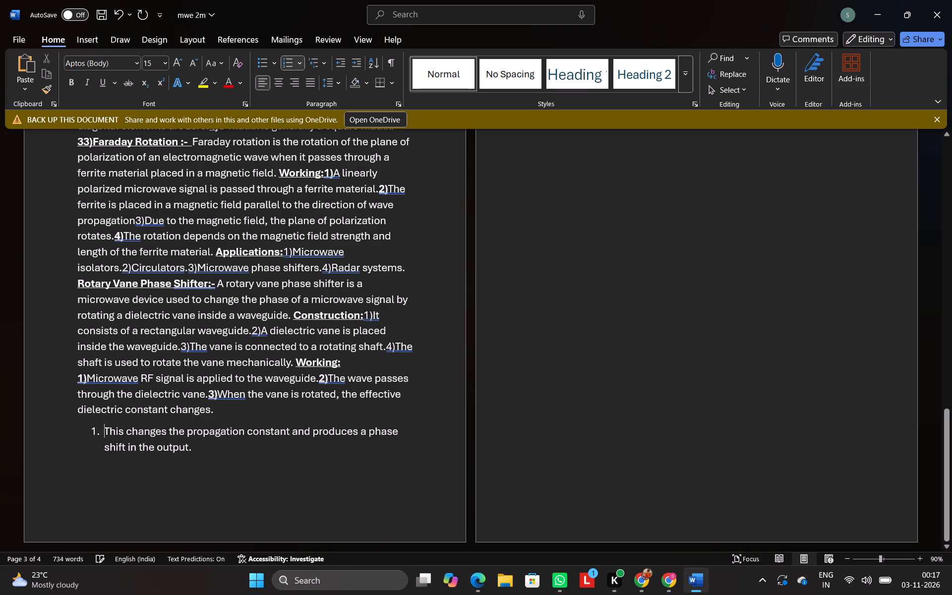
pyautogui.press('BackSpace')
pyautogui.press('BackSpace')
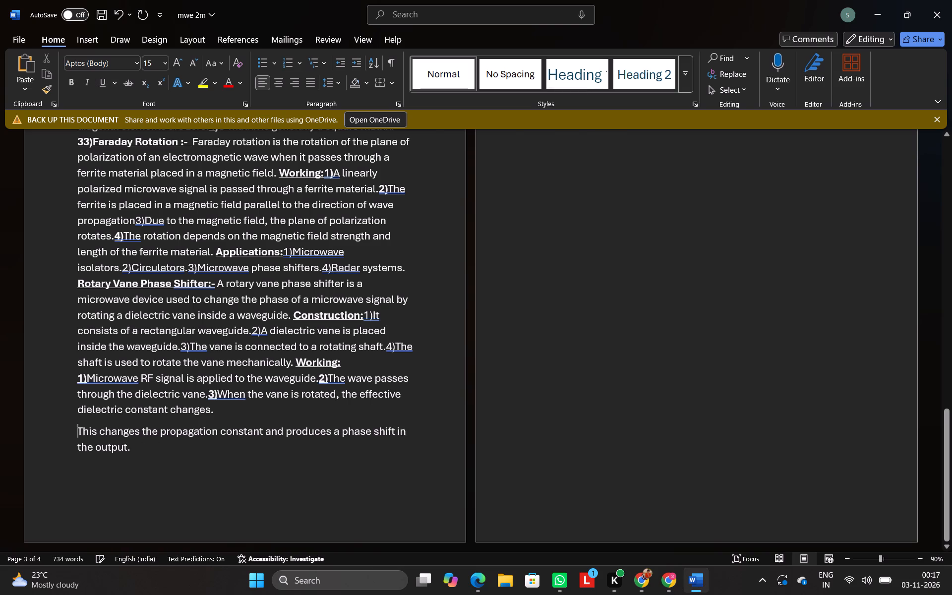
pyautogui.press('BackSpace')
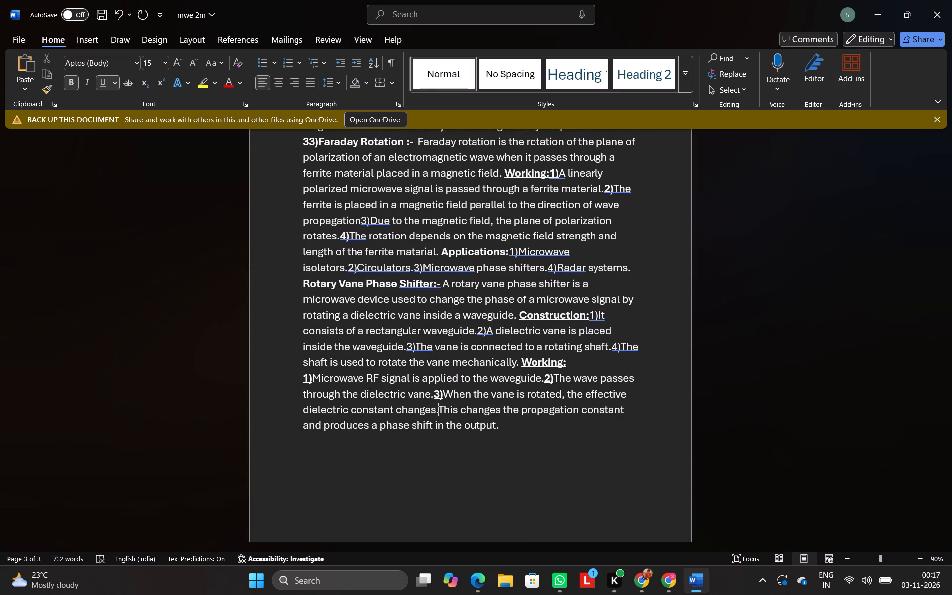
pyautogui.write('4)')
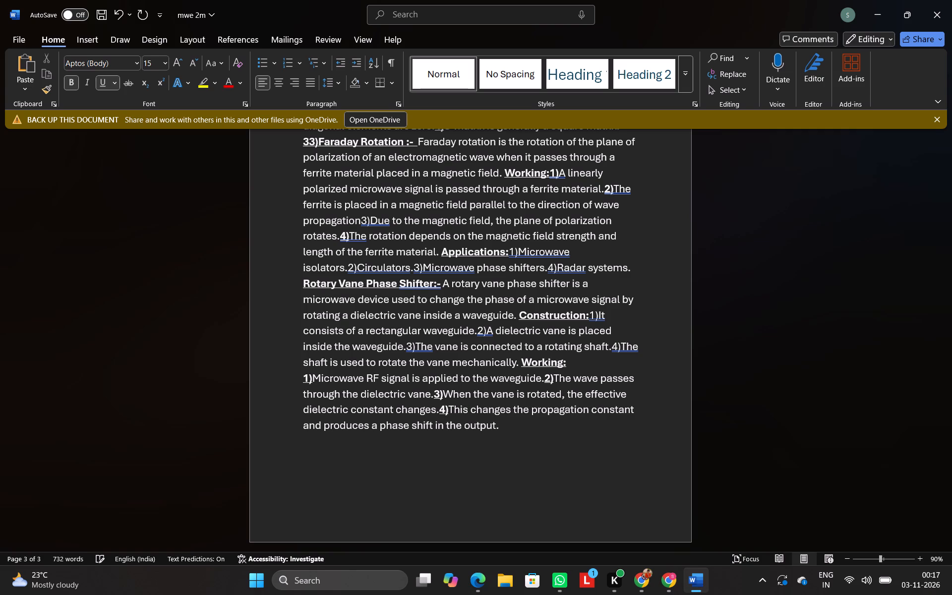
pyautogui.click(506, 475)
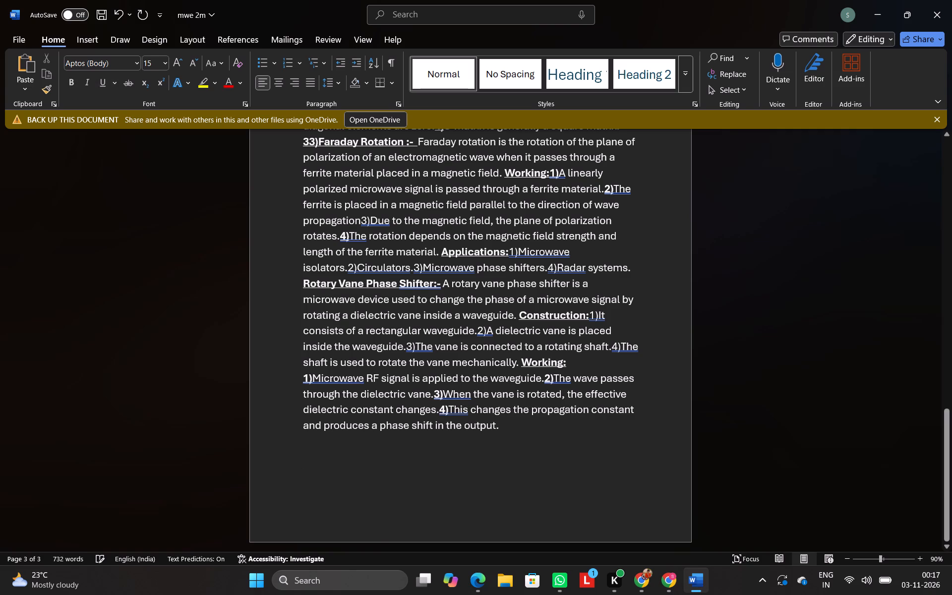
pyautogui.press('BackSpace')
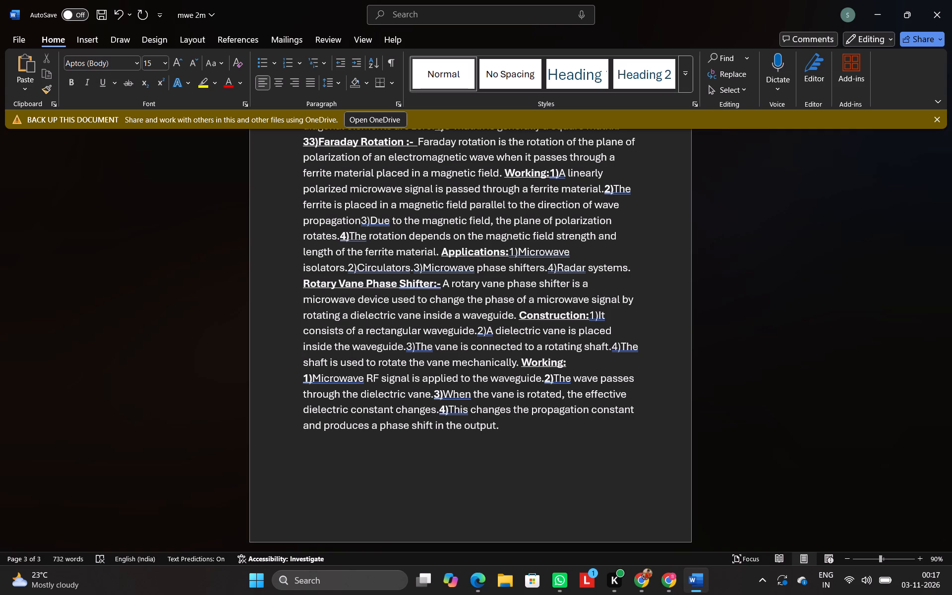
pyautogui.press('BackSpace')
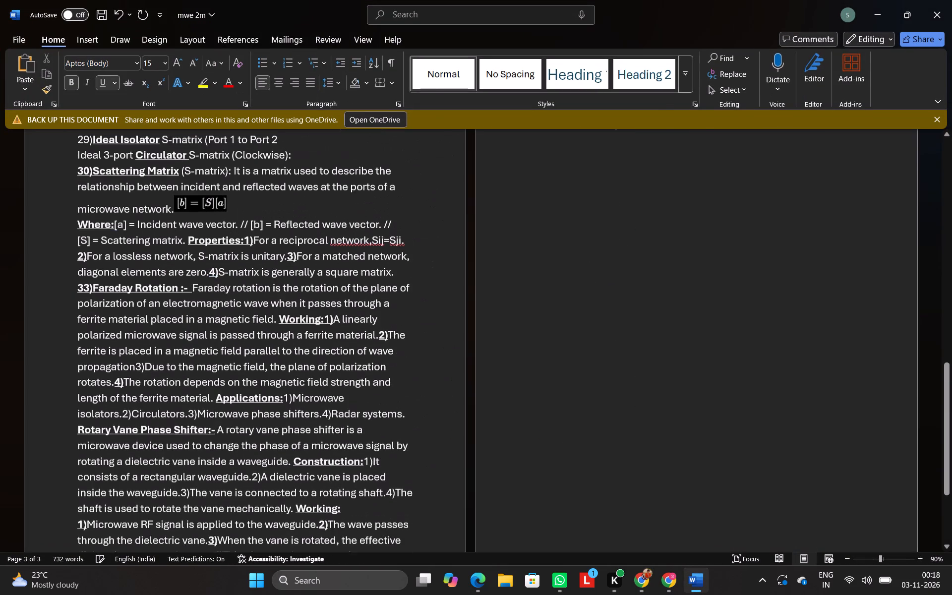
# Make the pasted "Applications:" label of the rotary vane phase shifter bold and underlined.
pyautogui.scroll(-6, 400, 364)
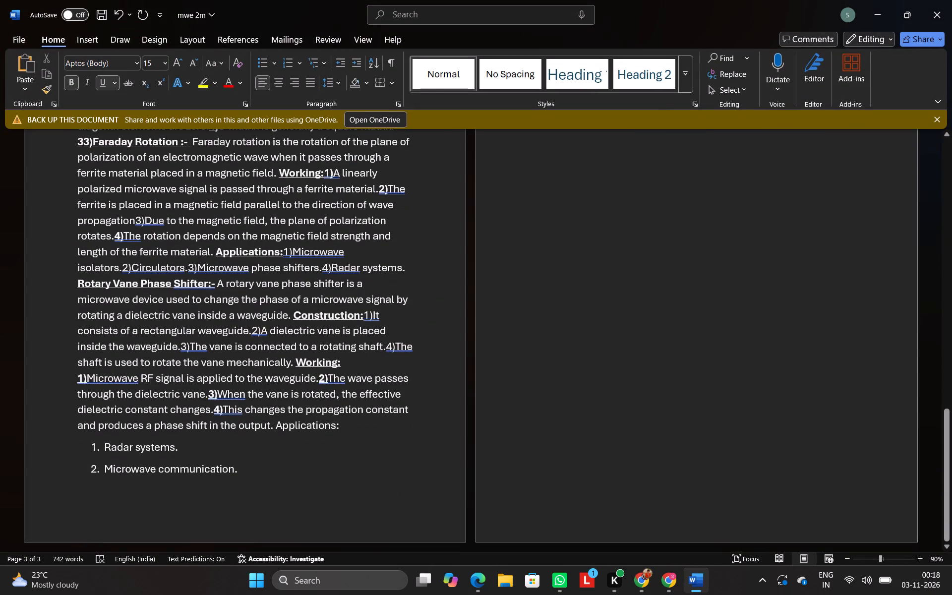
pyautogui.moveTo(276, 428); pyautogui.dragTo(322, 437)
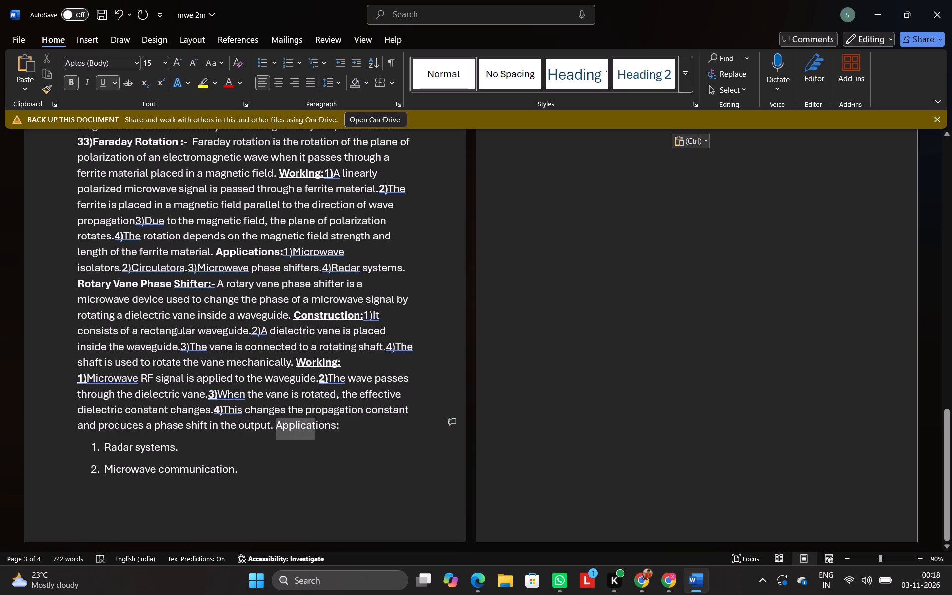
pyautogui.moveTo(322, 437); pyautogui.dragTo(356, 434)
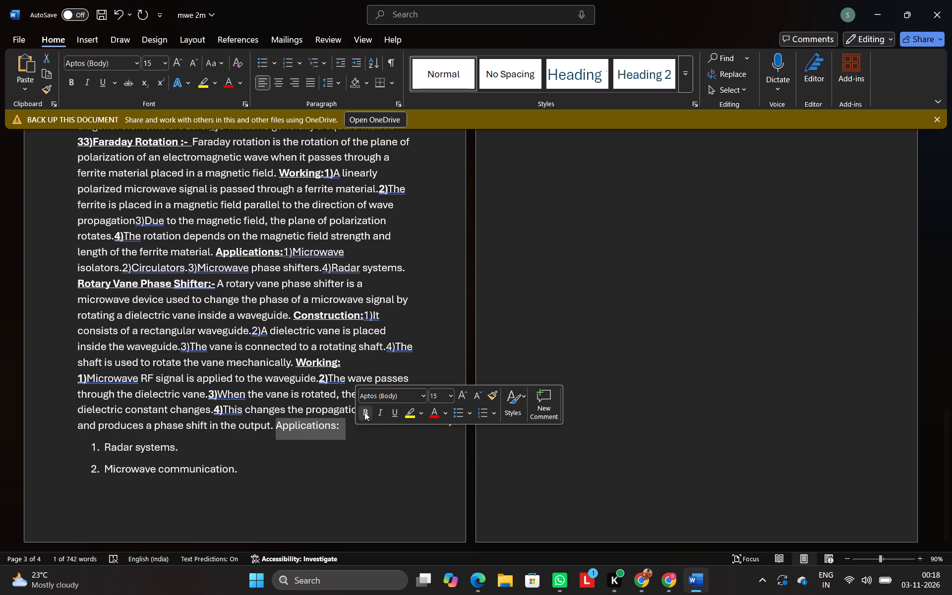
pyautogui.click(364, 412)
pyautogui.click(393, 412)
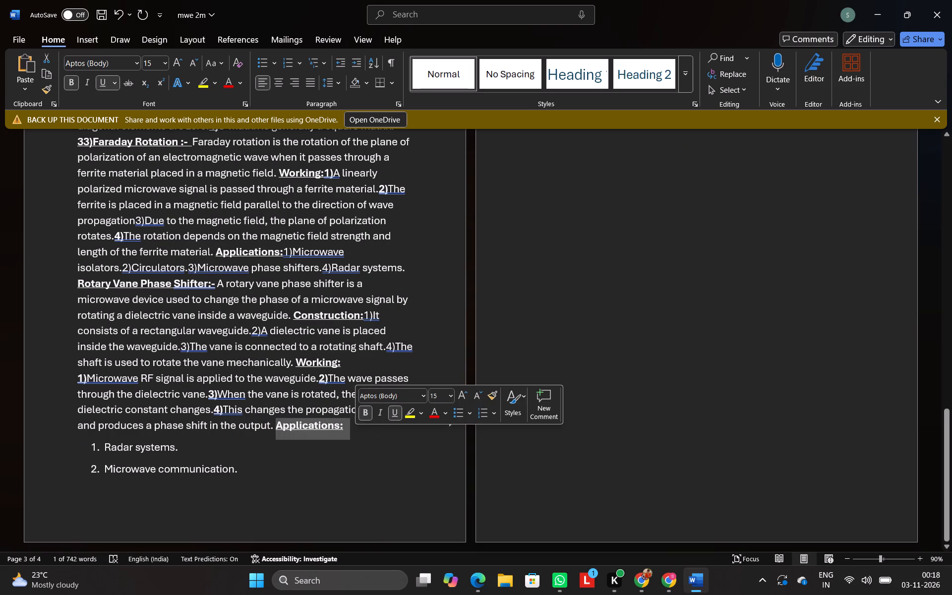
# Turn the first application, Radar systems, into plain "1)" text on a new line directly below "Applications:".
pyautogui.click(109, 448)
pyautogui.press('Left')
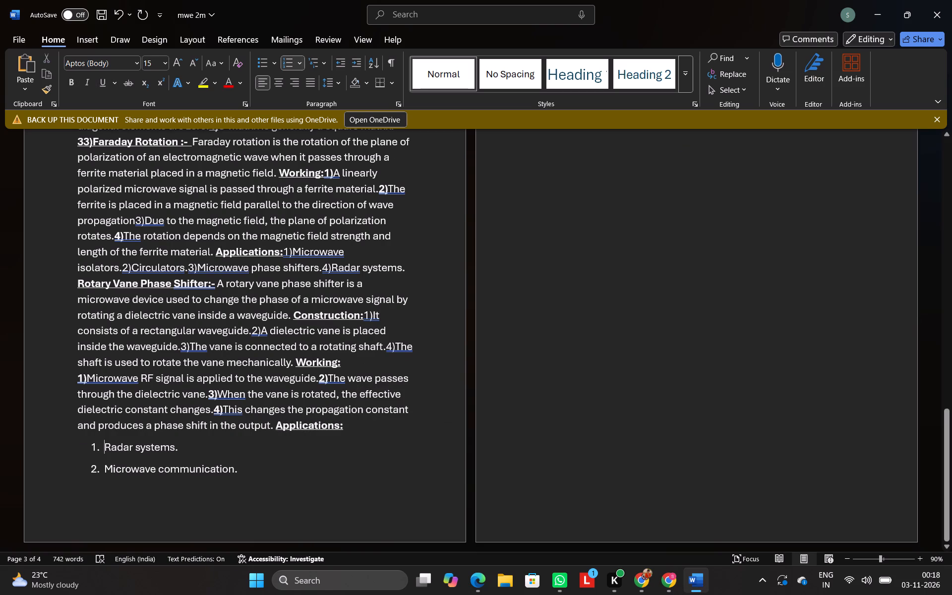
pyautogui.press('1')
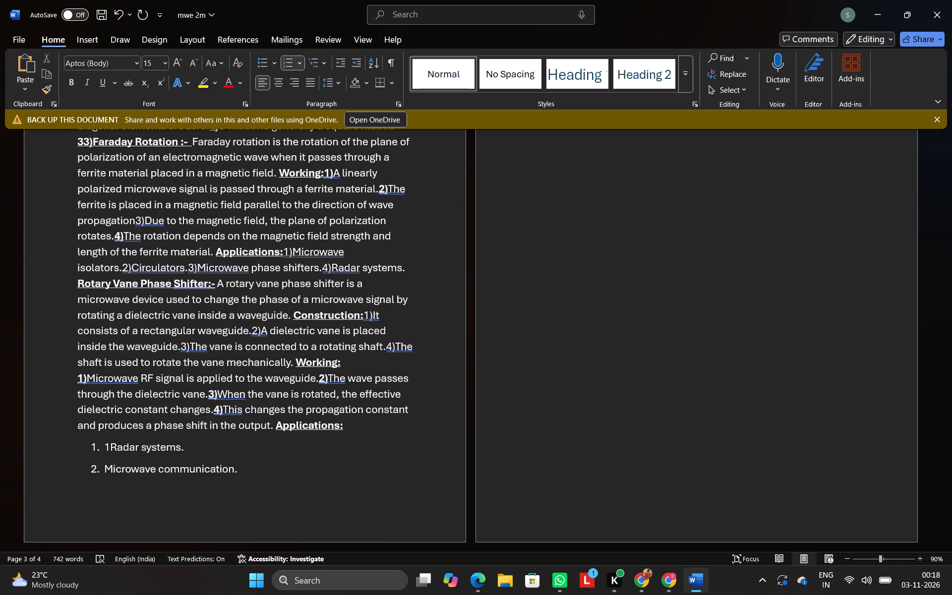
pyautogui.hotkey('shift', ')')
pyautogui.press('Left')
pyautogui.press('Left')
pyautogui.press('BackSpace')
pyautogui.press('BackSpace')
pyautogui.press('BackSpace')
pyautogui.hotkey('shift', 'Return')
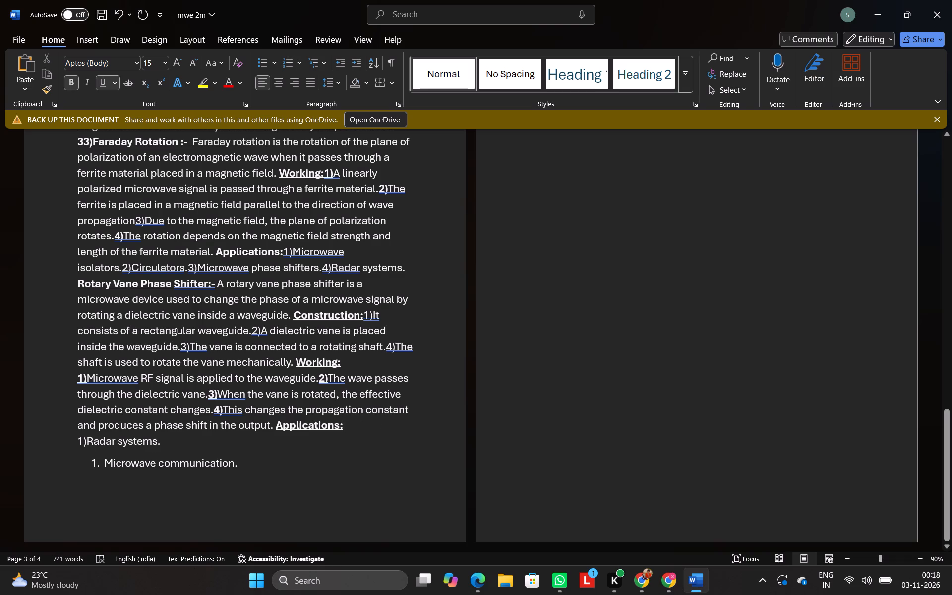
# Turn the second application, Microwave communication, into plain "2)" text on its own line directly below the first.
pyautogui.click(105, 463)
pyautogui.press('BackSpace')
pyautogui.press('BackSpace')
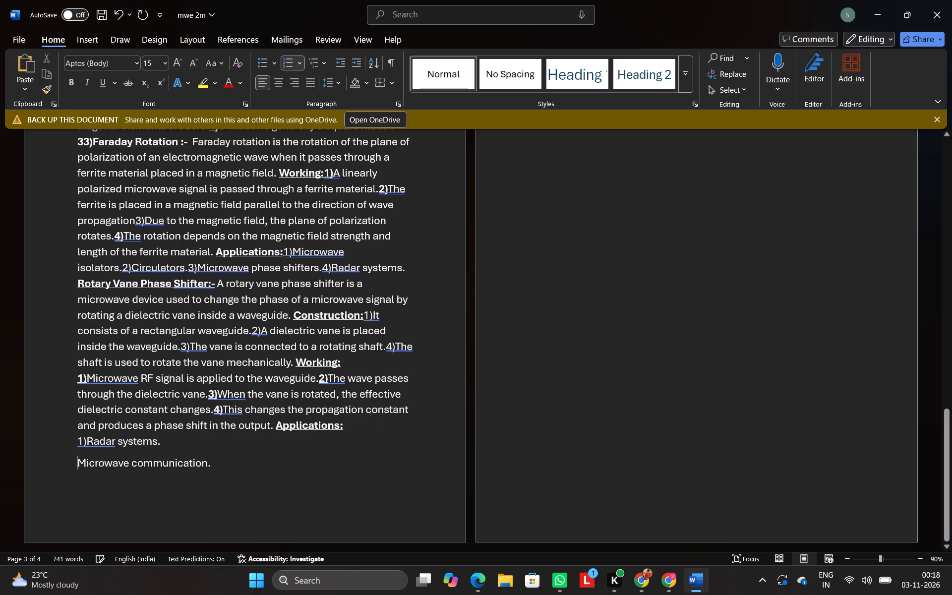
pyautogui.press('BackSpace')
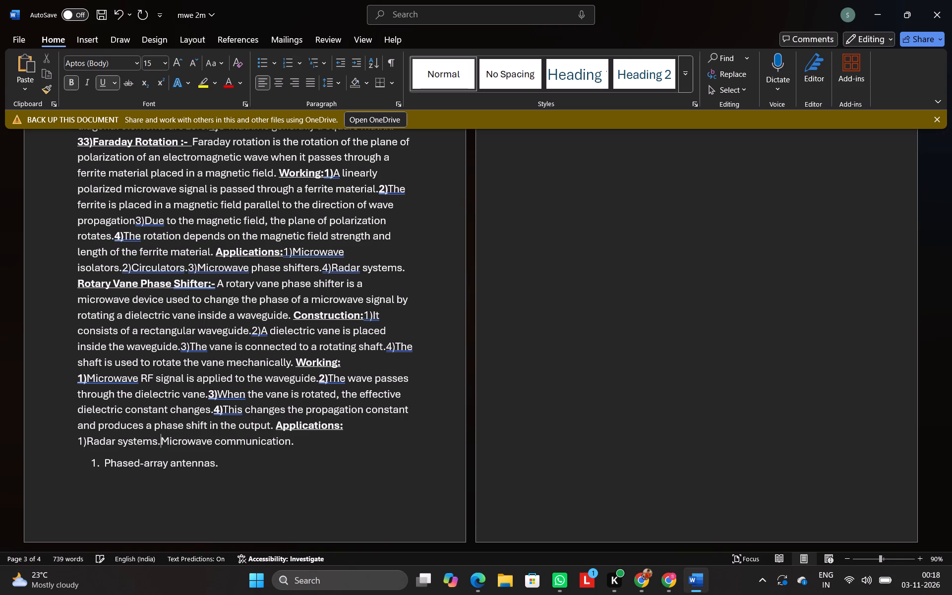
pyautogui.hotkey('shift', 'Return')
pyautogui.press('2')
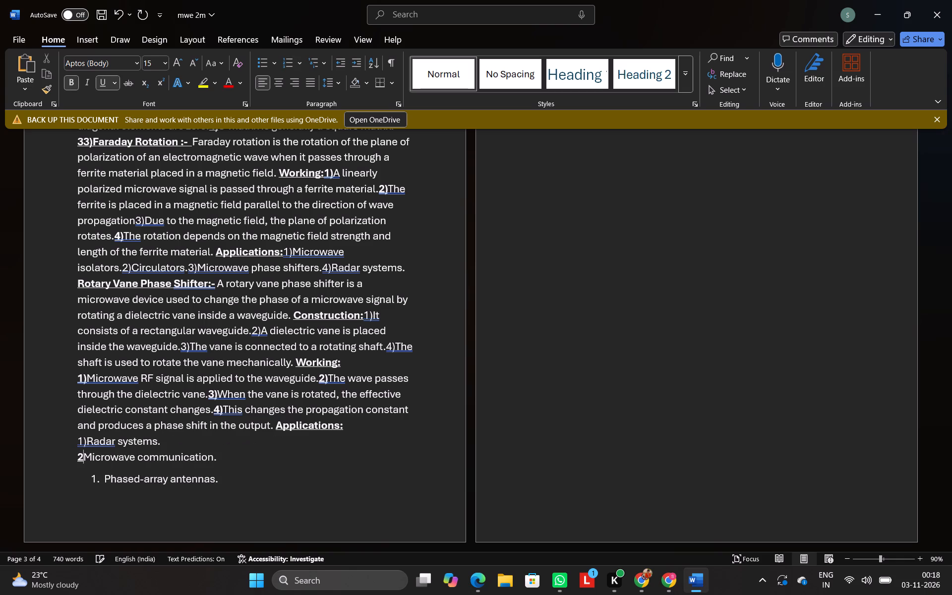
pyautogui.hotkey('shift', ')')
# Turn the third application, Phased-array antennas, into plain "3)" text on its own line directly below the second.
pyautogui.click(101, 470)
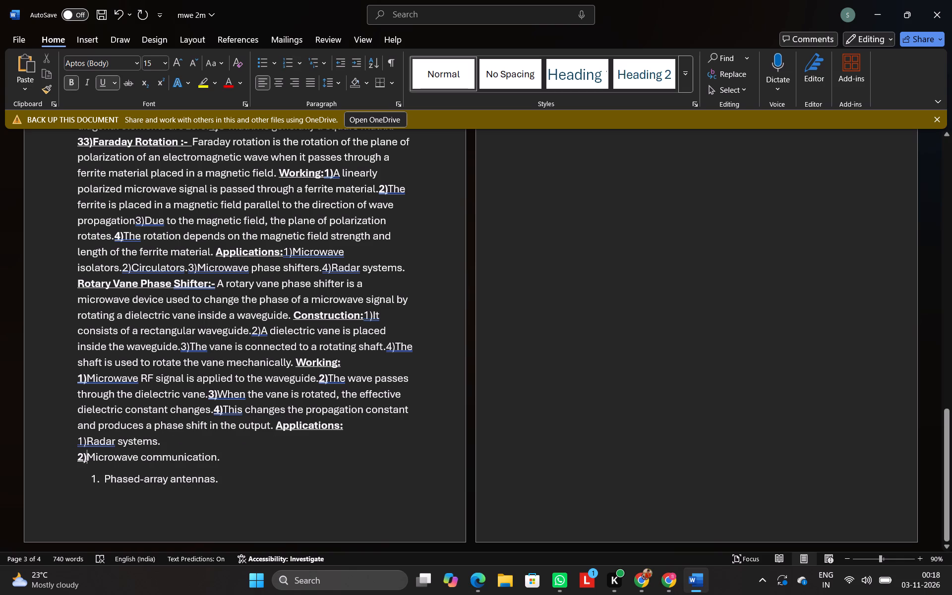
pyautogui.click(101, 473)
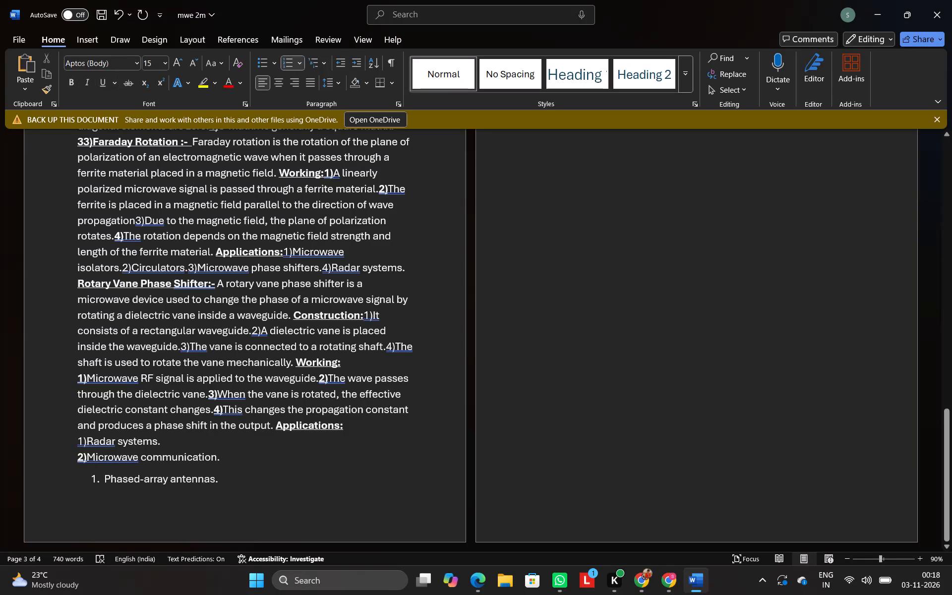
pyautogui.press('BackSpace')
pyautogui.press('BackSpace')
pyautogui.press('BackSpace')
pyautogui.hotkey('shift', 'Return')
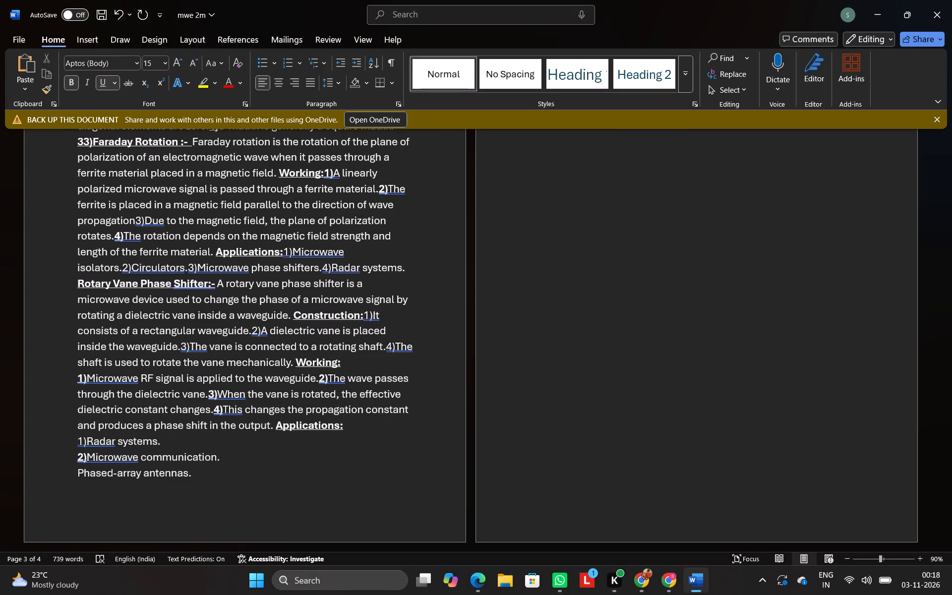
pyautogui.write('3)')
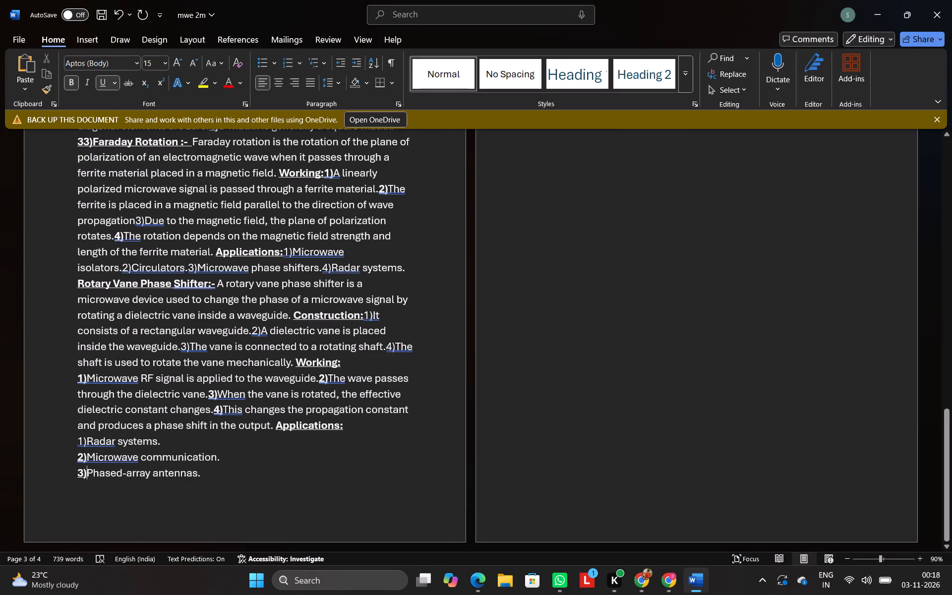
pyautogui.click(221, 476)
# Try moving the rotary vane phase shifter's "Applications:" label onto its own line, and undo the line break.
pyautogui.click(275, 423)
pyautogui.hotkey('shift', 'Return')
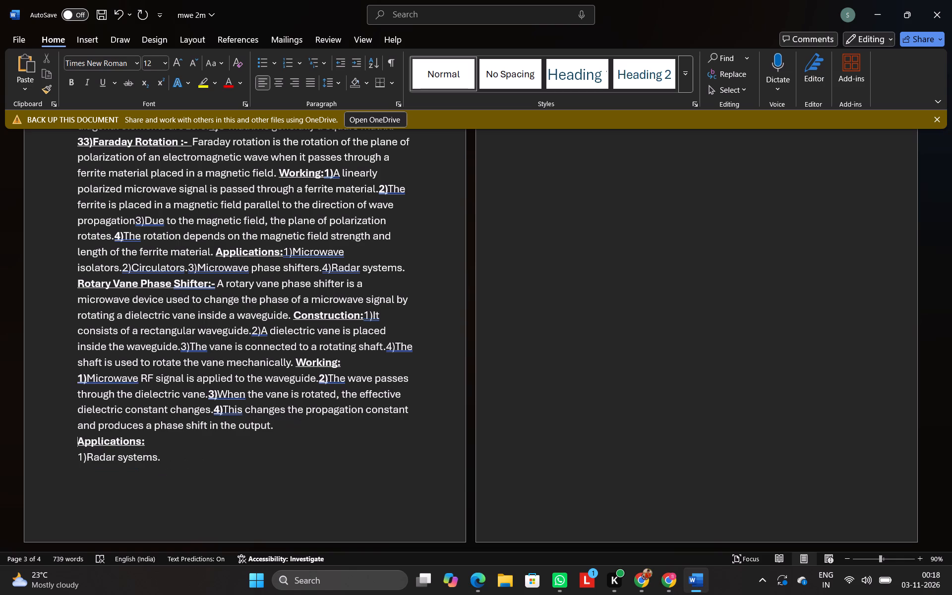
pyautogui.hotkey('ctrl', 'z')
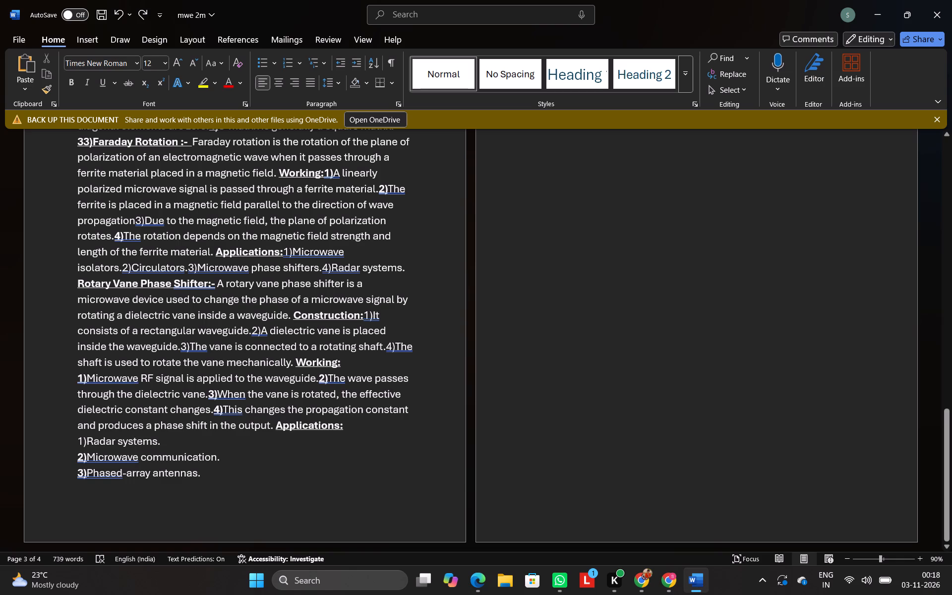
# Delete the blank fourth page at the end of the document.
pyautogui.click(307, 471)
pyautogui.scroll(9, 547, 346)
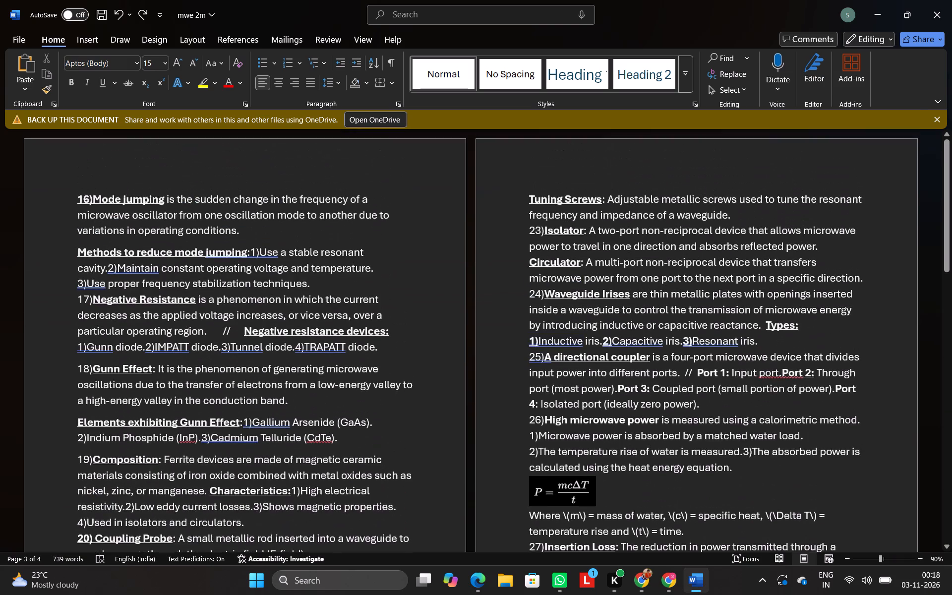
pyautogui.scroll(-3, 553, 424)
pyautogui.click(551, 412)
pyautogui.press('BackSpace')
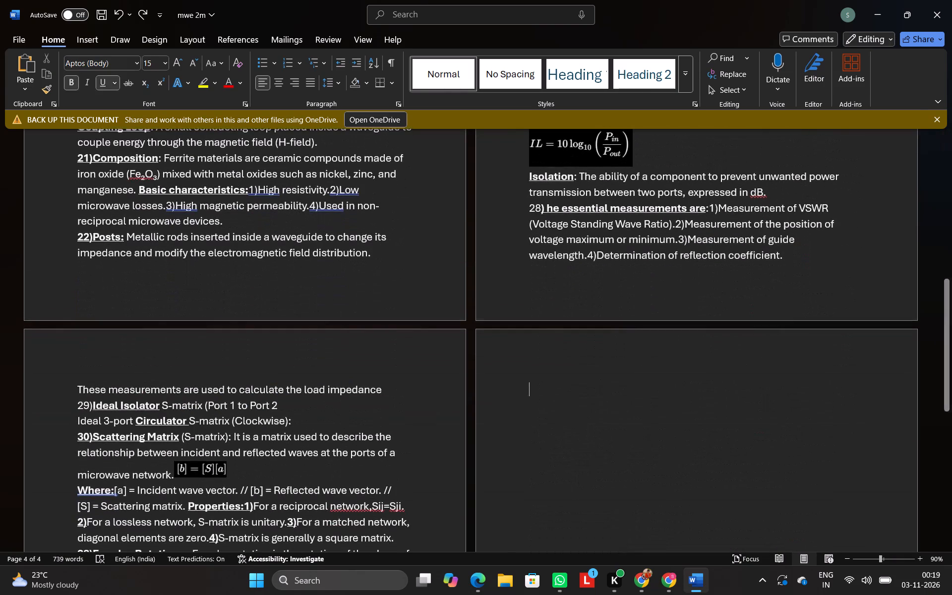
pyautogui.scroll(-1, 578, 407)
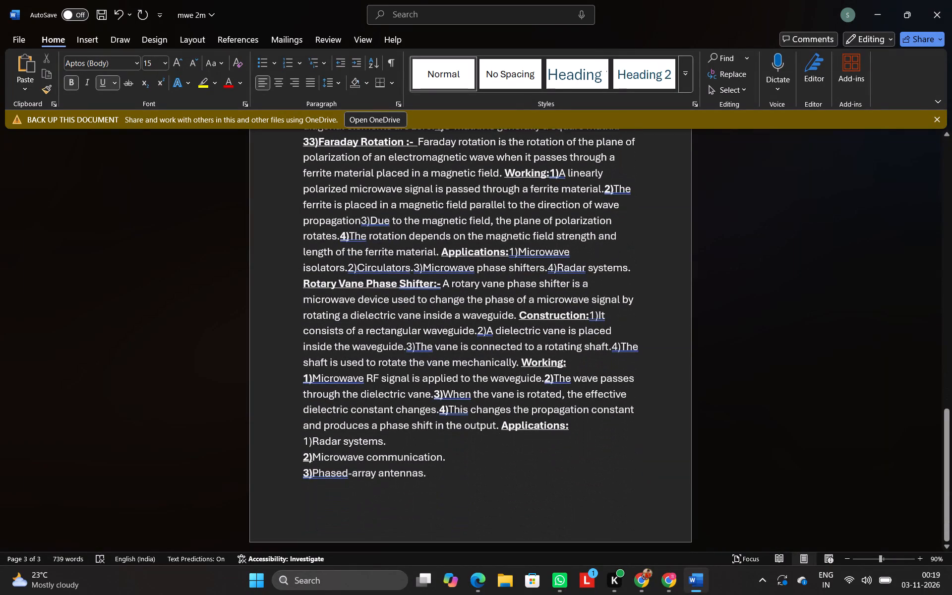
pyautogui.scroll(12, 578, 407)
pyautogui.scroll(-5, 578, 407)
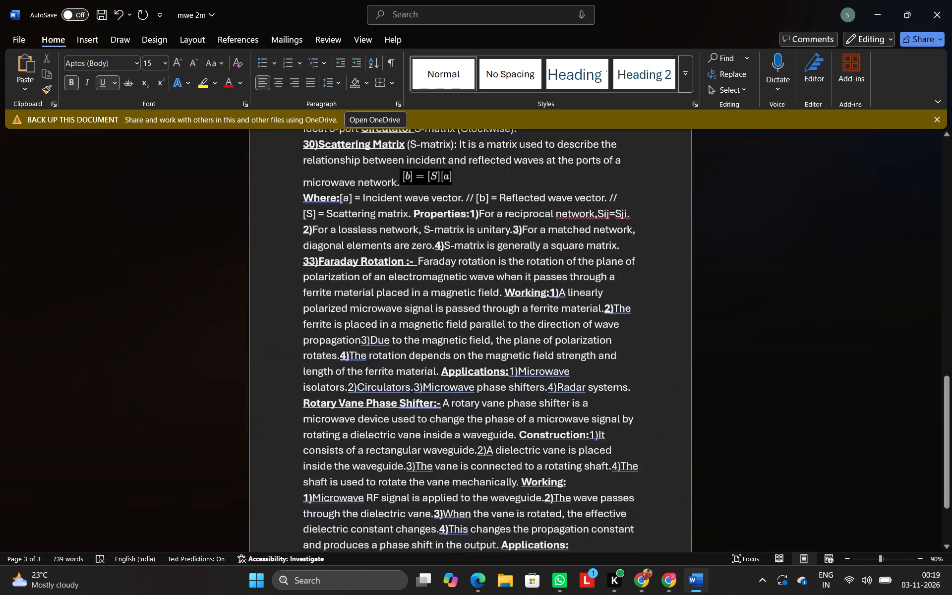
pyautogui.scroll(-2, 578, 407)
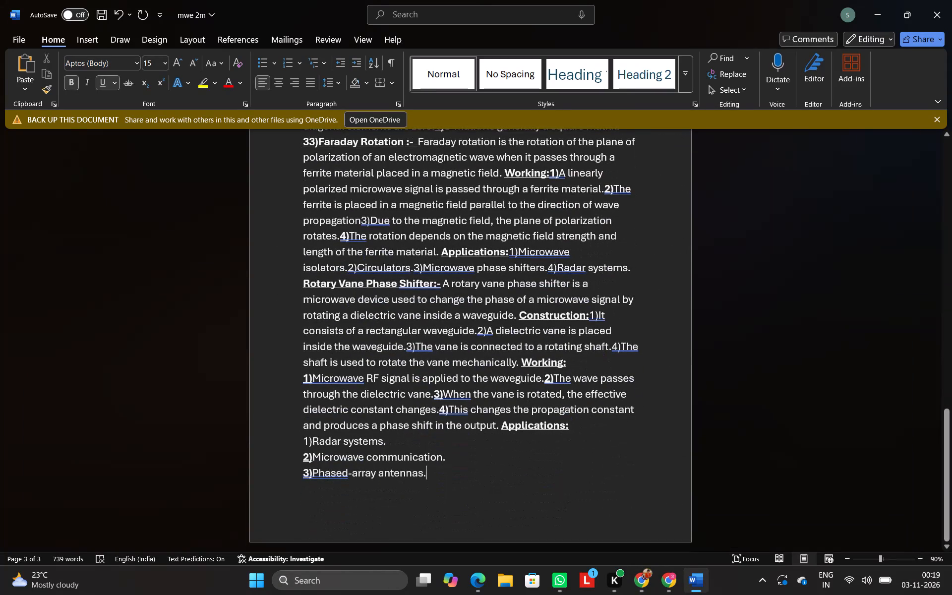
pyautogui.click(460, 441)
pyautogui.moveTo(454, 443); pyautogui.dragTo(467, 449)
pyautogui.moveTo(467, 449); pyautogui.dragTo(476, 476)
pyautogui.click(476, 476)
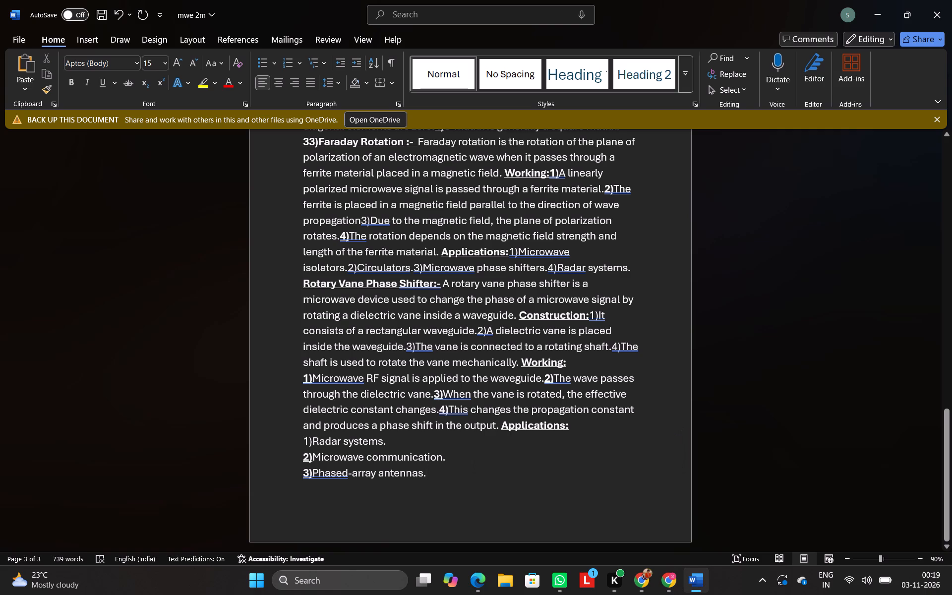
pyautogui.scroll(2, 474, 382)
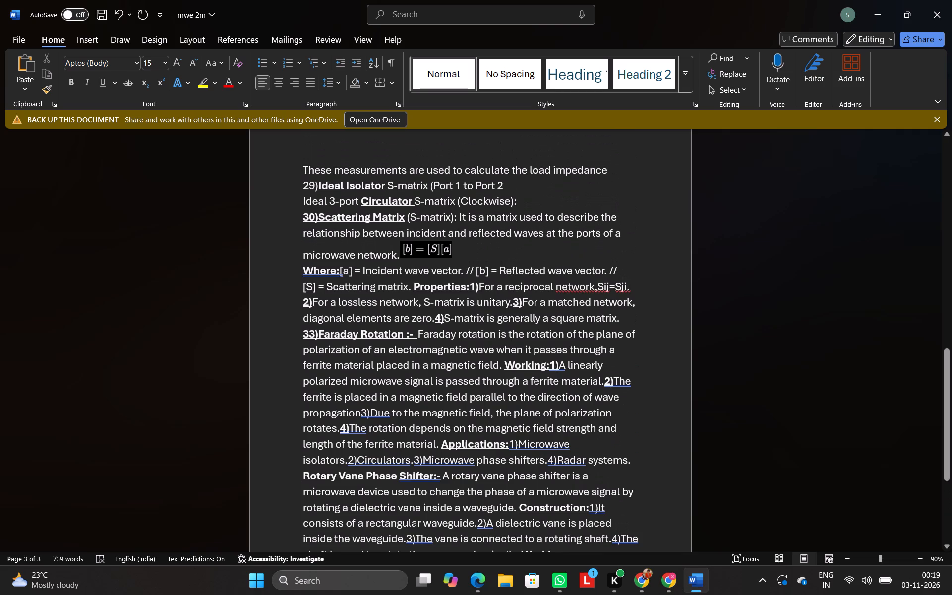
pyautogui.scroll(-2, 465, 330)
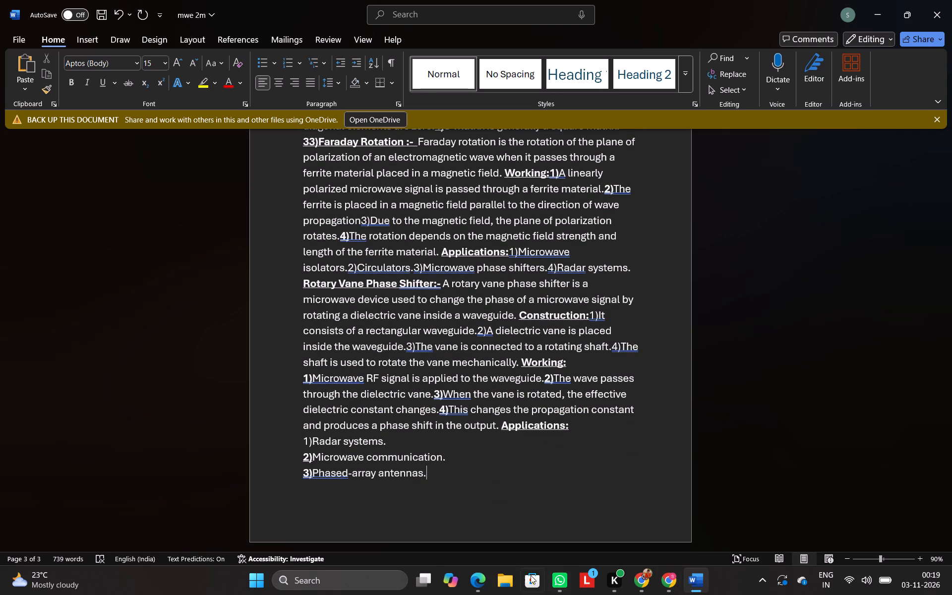
# Switch to Edge and review the Faraday rotation and rotary vane phase shifter pages in the handwritten Image to PDF notes.
pyautogui.click(473, 577)
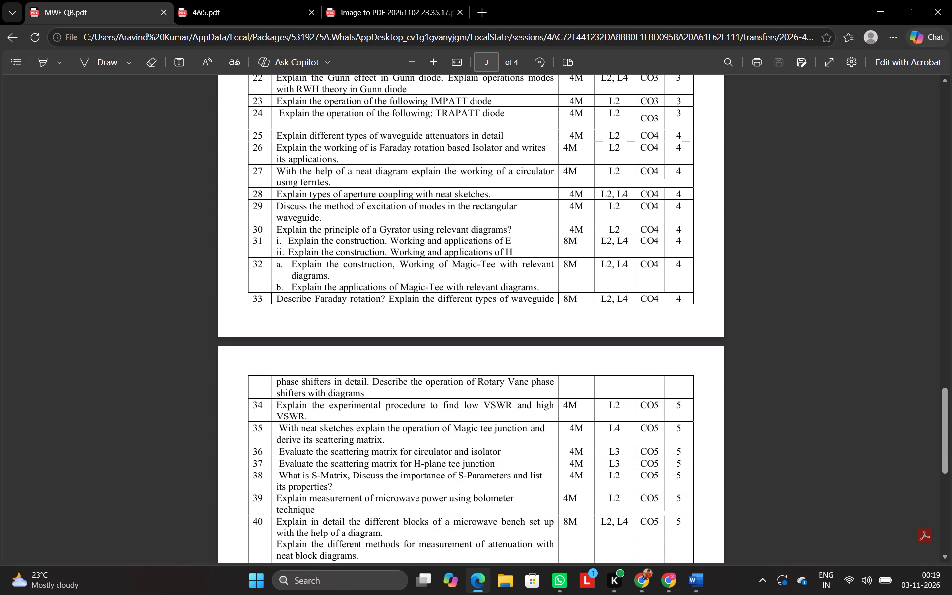
pyautogui.scroll(-1, 471, 386)
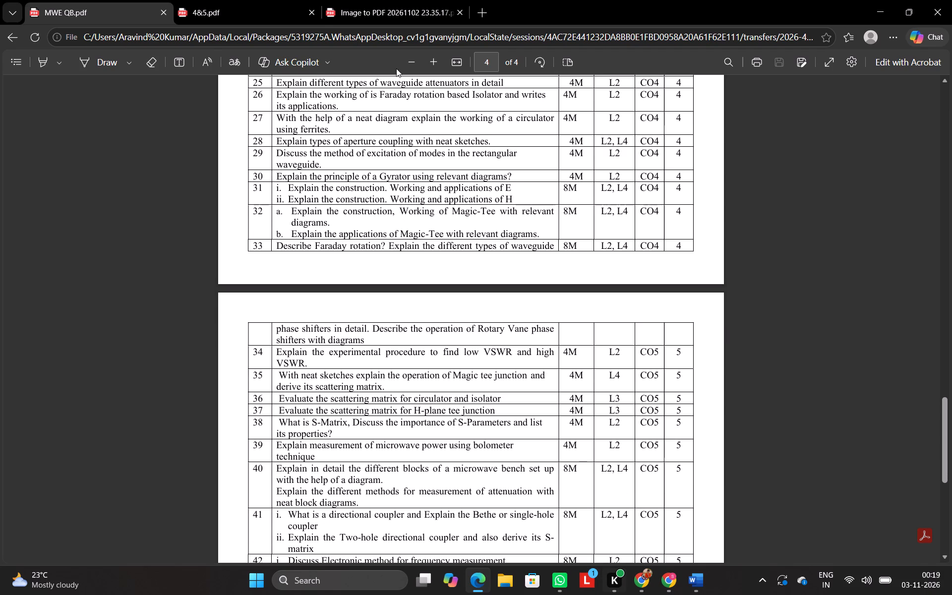
pyautogui.click(370, 0)
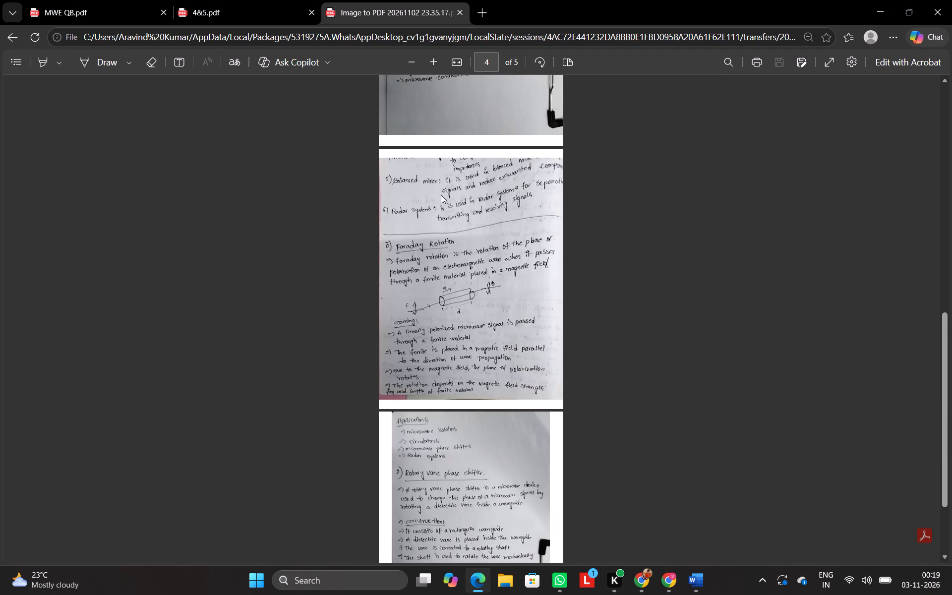
pyautogui.scroll(-4, 455, 243)
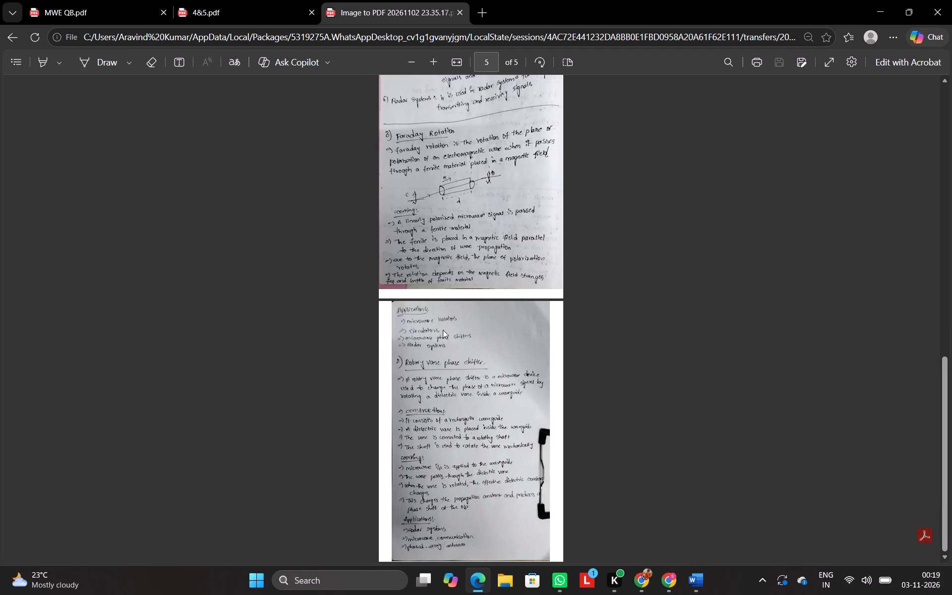
pyautogui.scroll(-3, 413, 421)
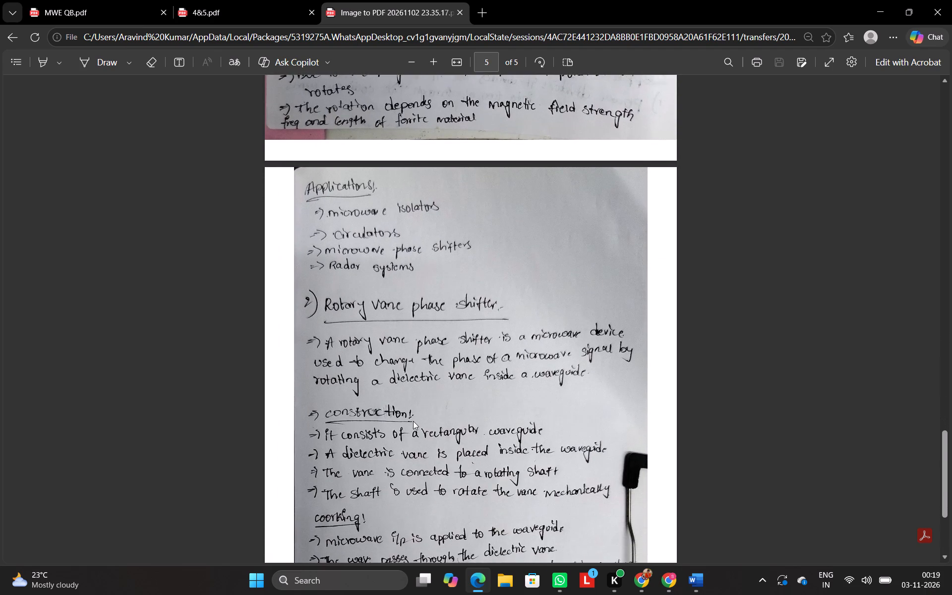
pyautogui.scroll(-1, 413, 421)
pyautogui.scroll(1, 413, 421)
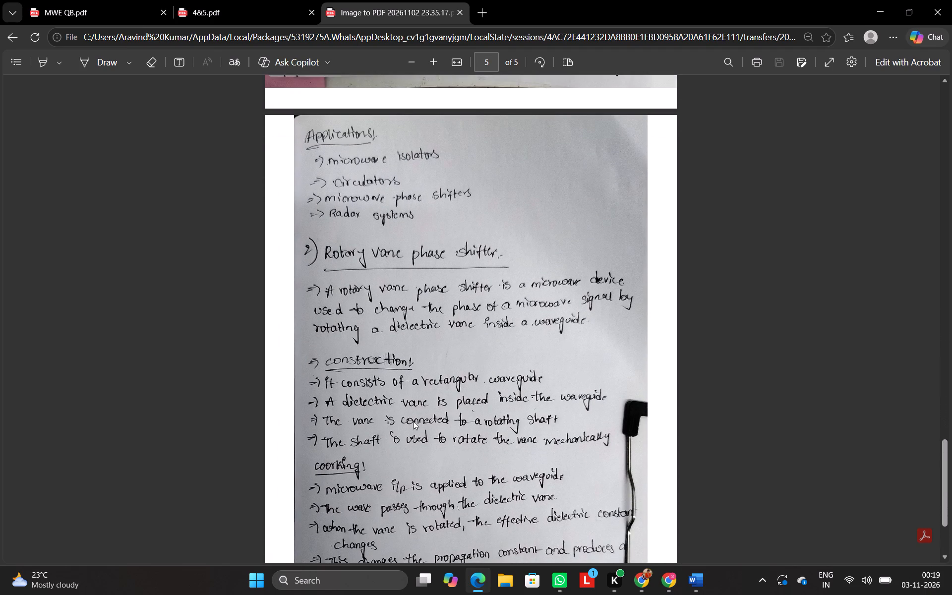
pyautogui.scroll(1, 413, 421)
pyautogui.scroll(-1, 413, 421)
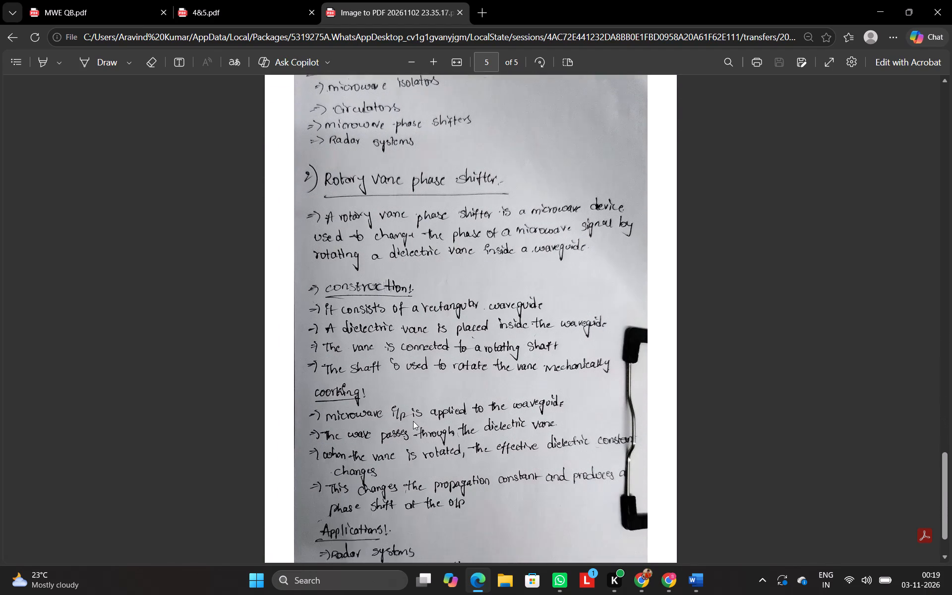
pyautogui.scroll(-3, 413, 421)
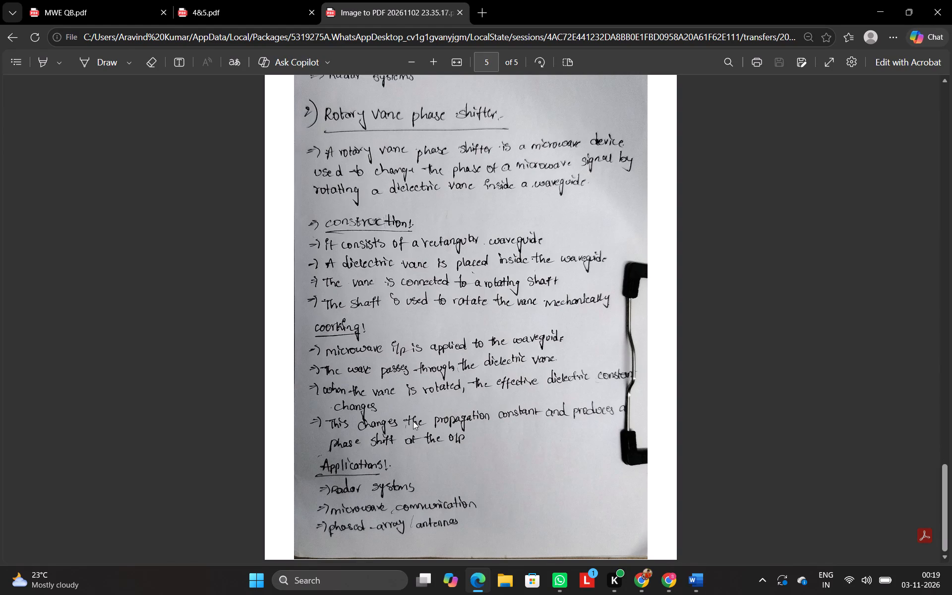
pyautogui.scroll(2, 413, 421)
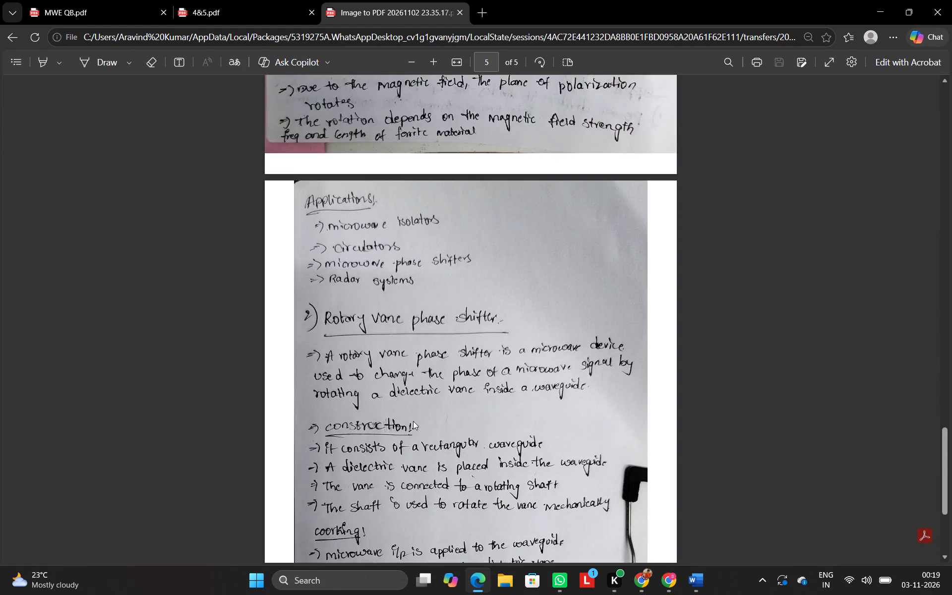
pyautogui.scroll(4, 413, 421)
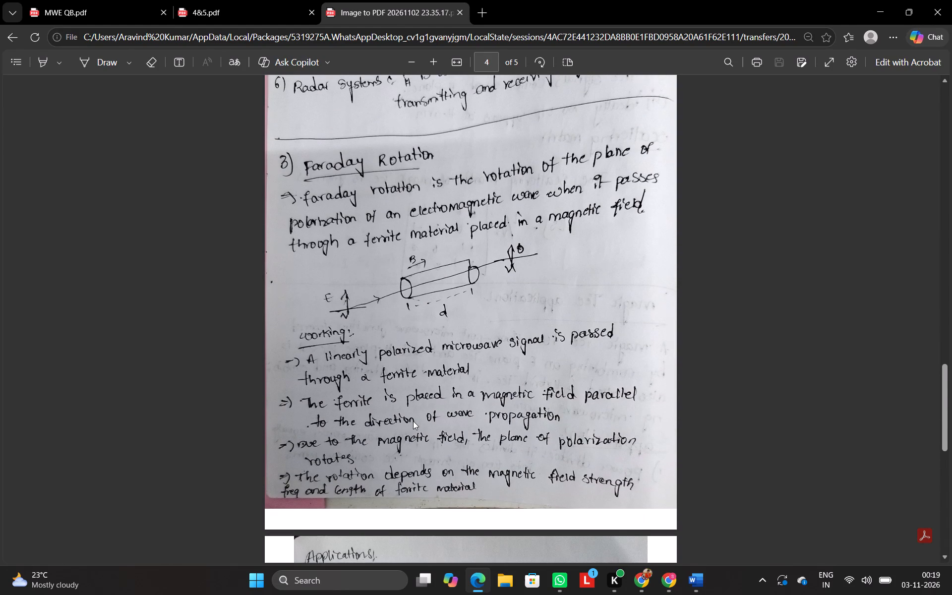
pyautogui.scroll(1, 413, 421)
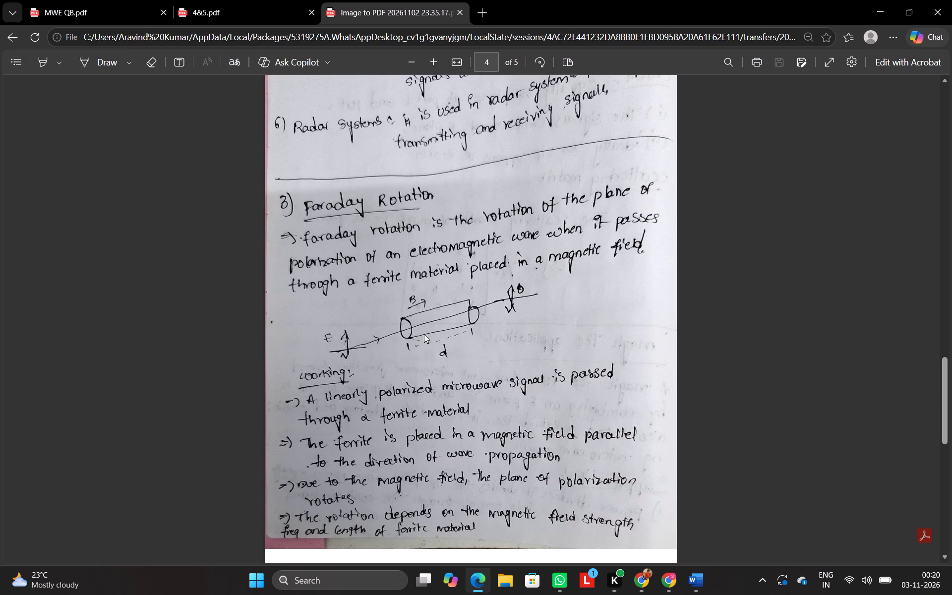
pyautogui.scroll(-1, 430, 327)
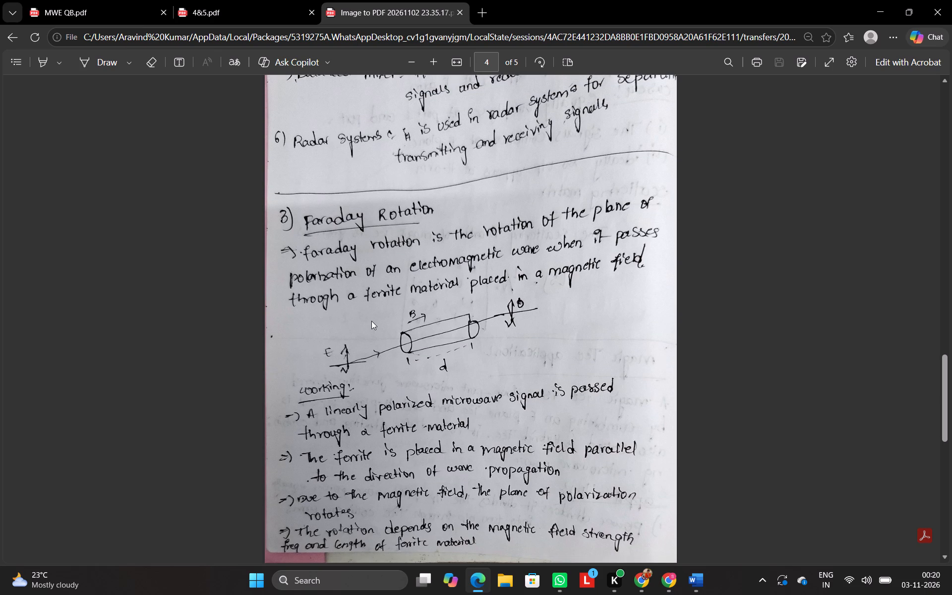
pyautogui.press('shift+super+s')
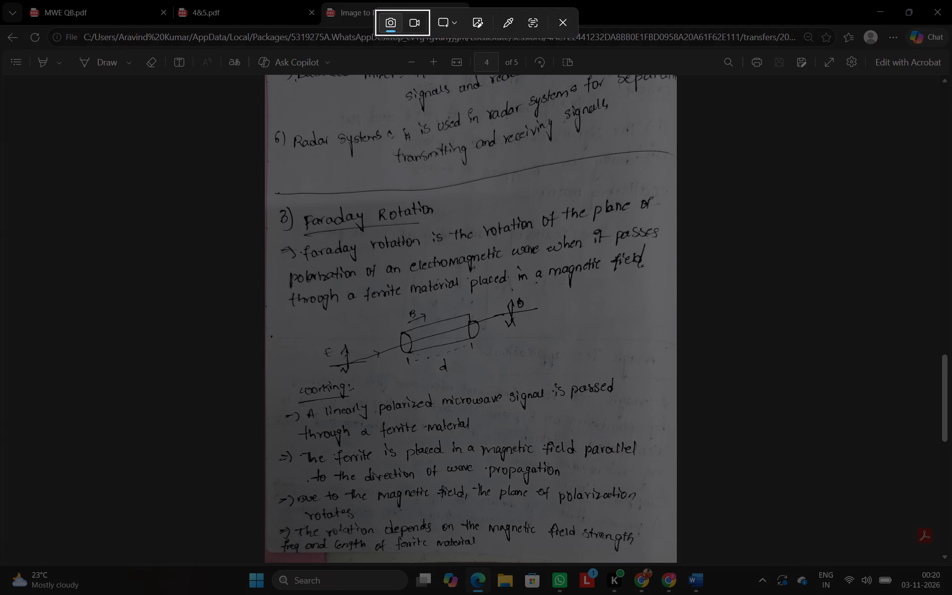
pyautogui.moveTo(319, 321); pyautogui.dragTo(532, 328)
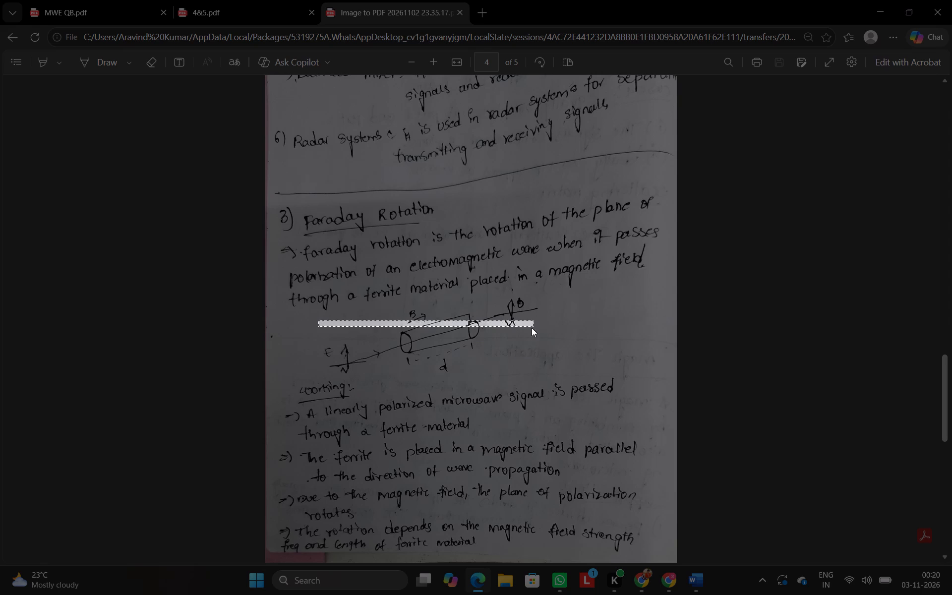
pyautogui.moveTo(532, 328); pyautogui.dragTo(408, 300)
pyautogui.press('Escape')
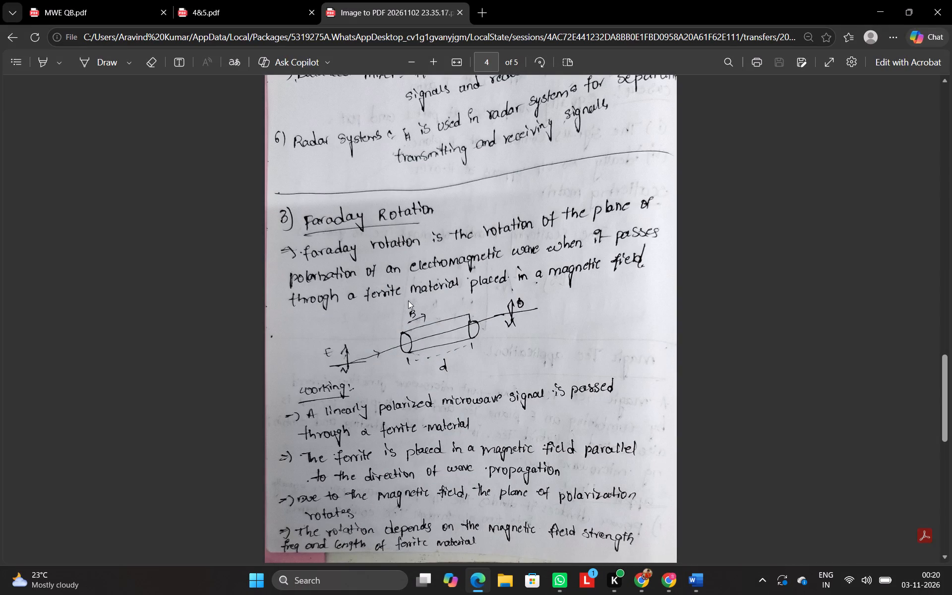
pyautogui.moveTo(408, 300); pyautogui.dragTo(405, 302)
# Check the last questions in the MWE QB question bank, then switch to Word and look over the mwe 2m answers.
pyautogui.click(299, 5)
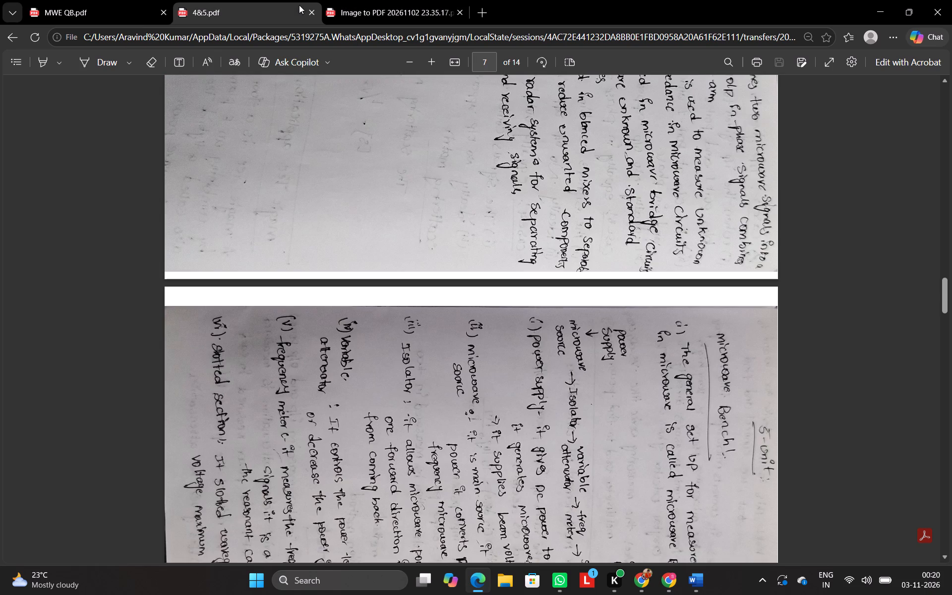
pyautogui.click(165, 0)
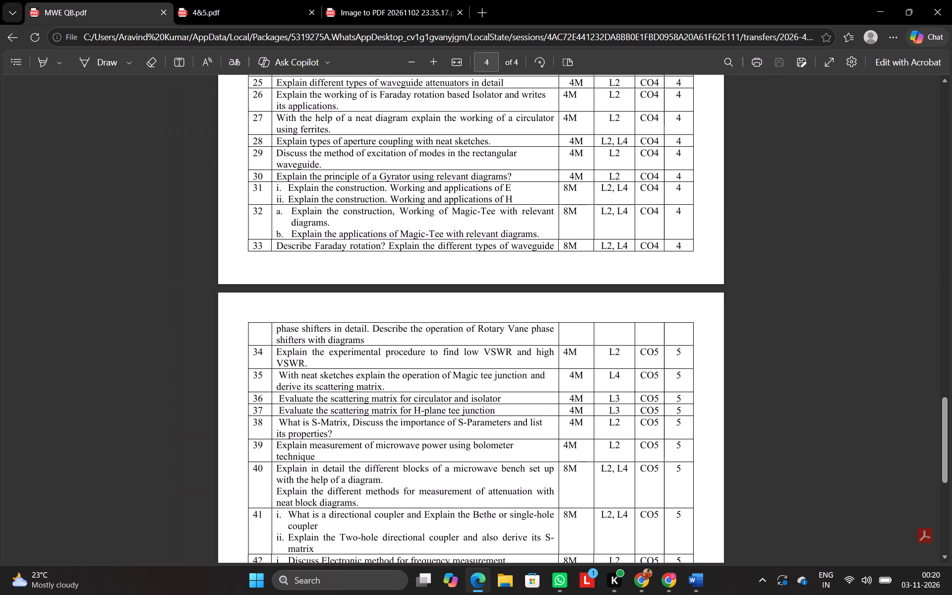
pyautogui.scroll(-1, 451, 360)
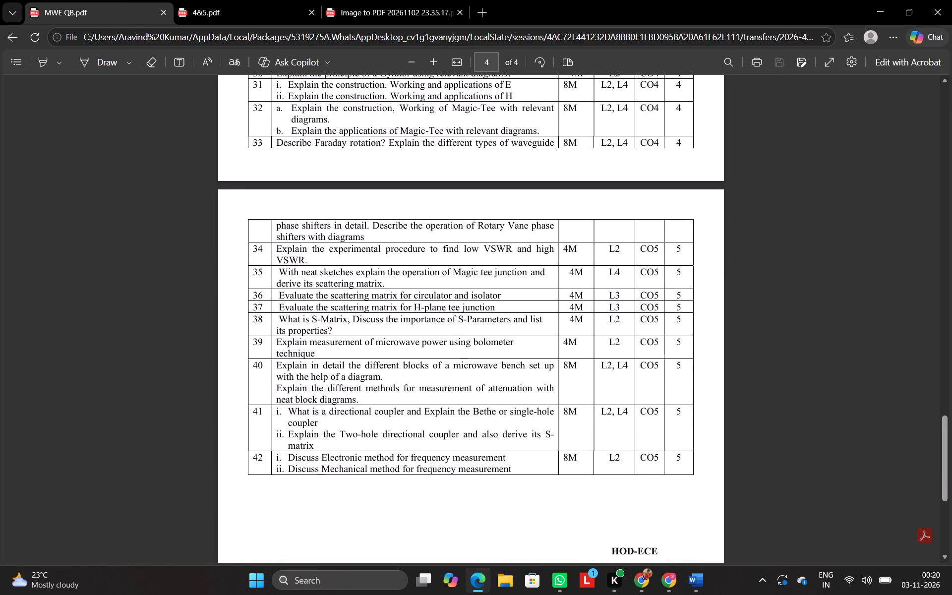
pyautogui.scroll(-1, 451, 360)
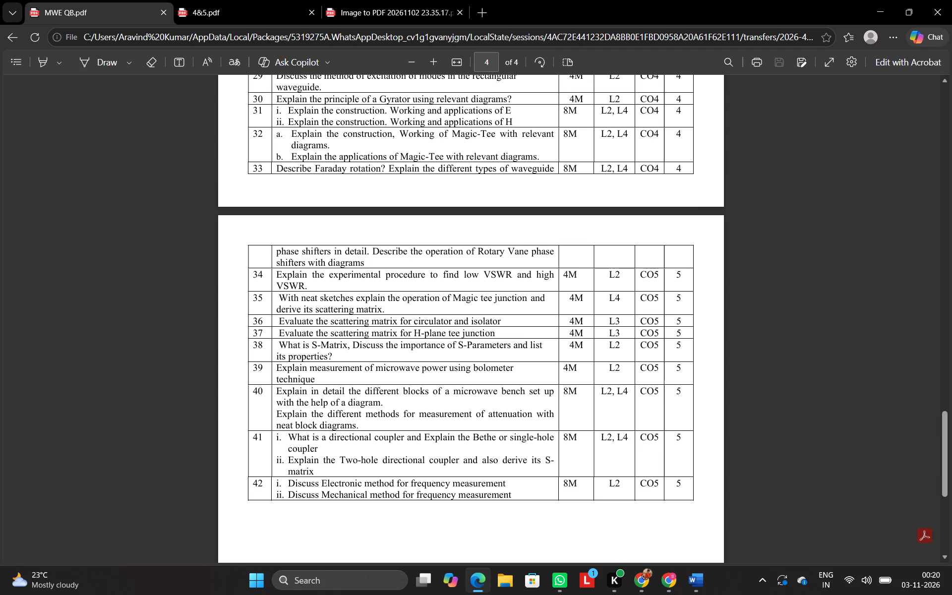
pyautogui.scroll(-2, 577, 448)
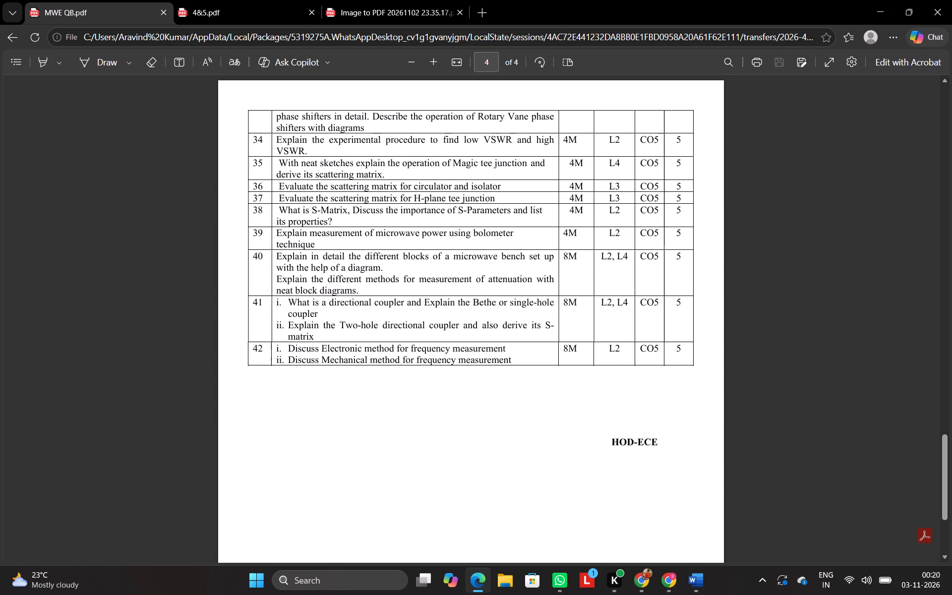
pyautogui.scroll(2, 577, 448)
pyautogui.click(703, 577)
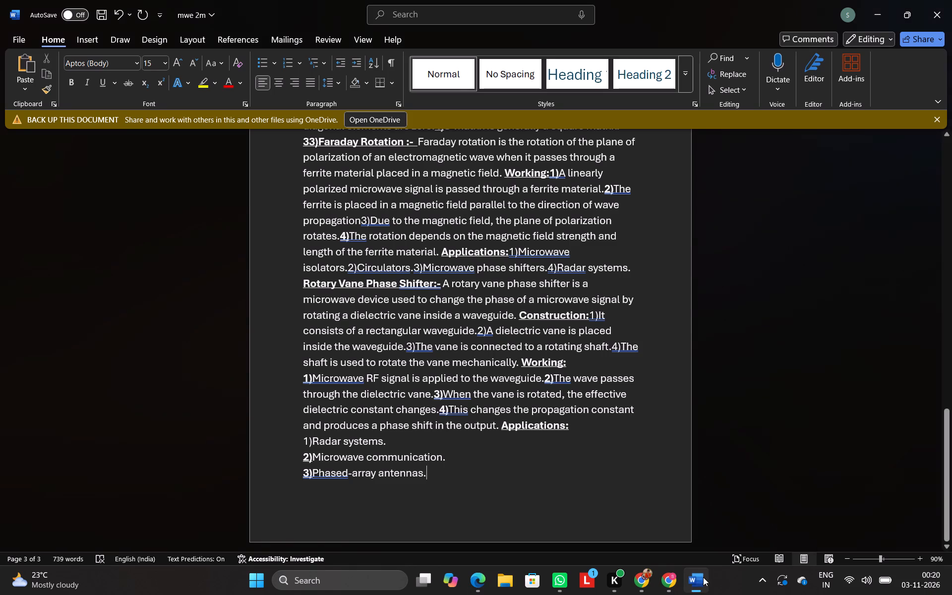
pyautogui.scroll(10, 496, 312)
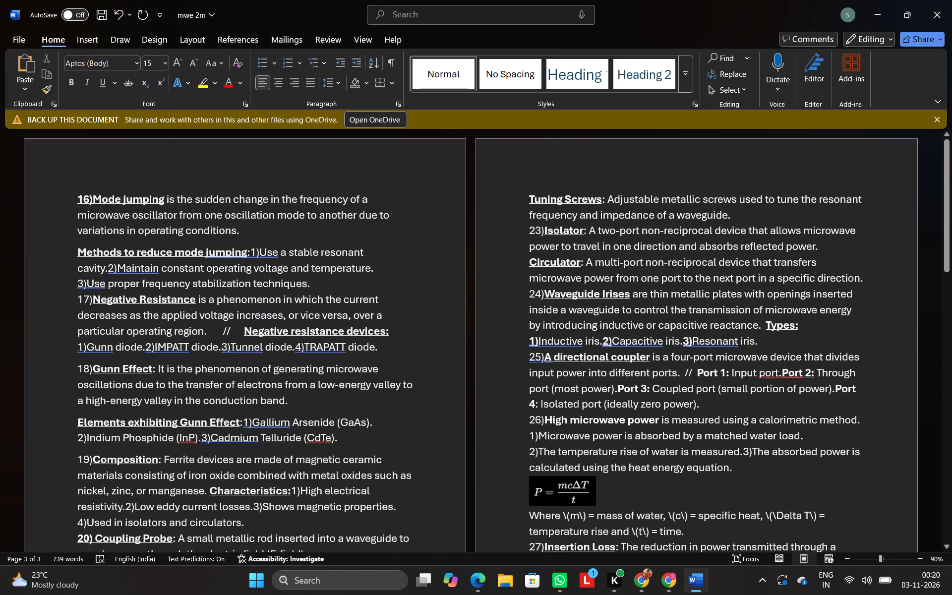
pyautogui.scroll(3, 496, 312)
pyautogui.scroll(-16, 496, 312)
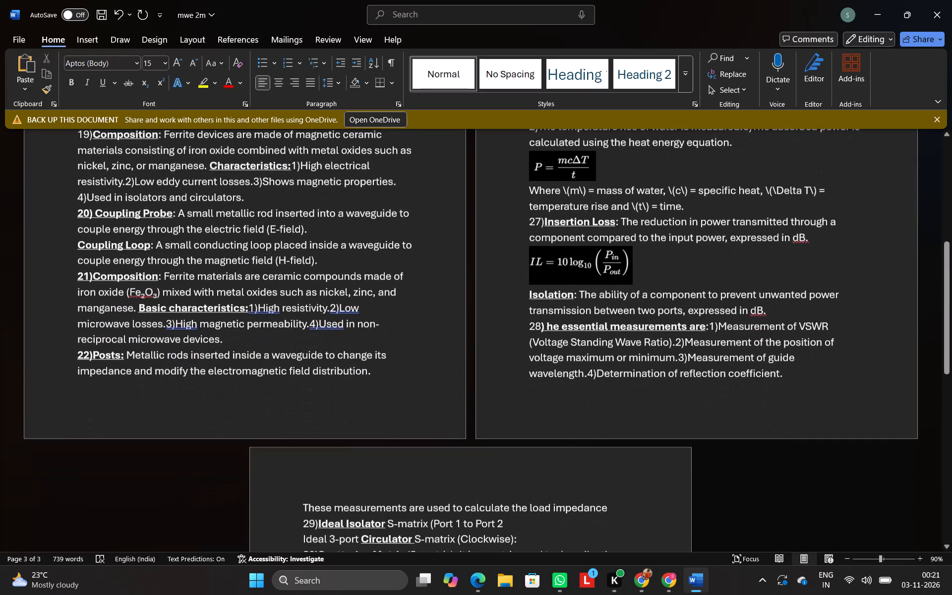
pyautogui.scroll(-5, 574, 281)
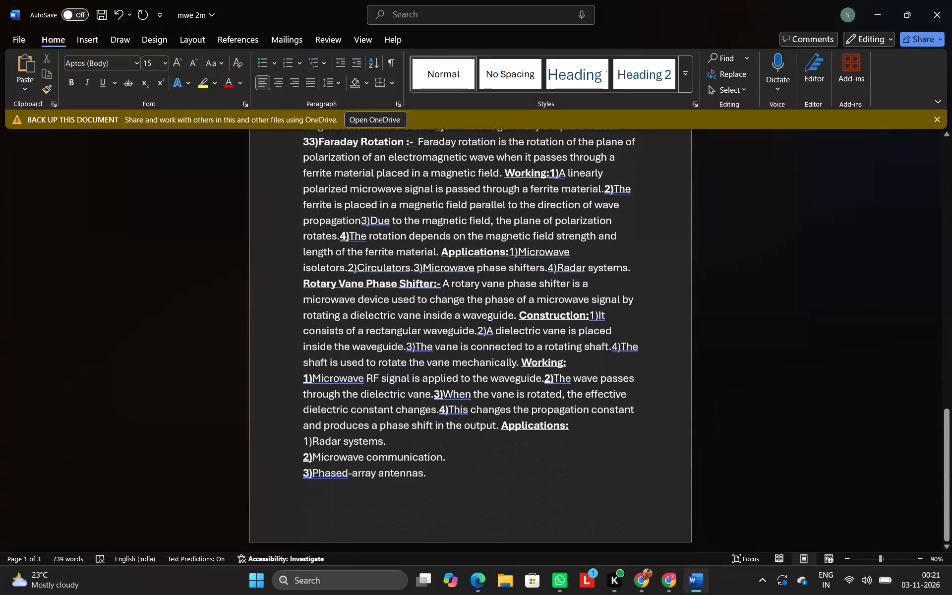
pyautogui.scroll(-4, 574, 281)
pyautogui.scroll(8, 574, 281)
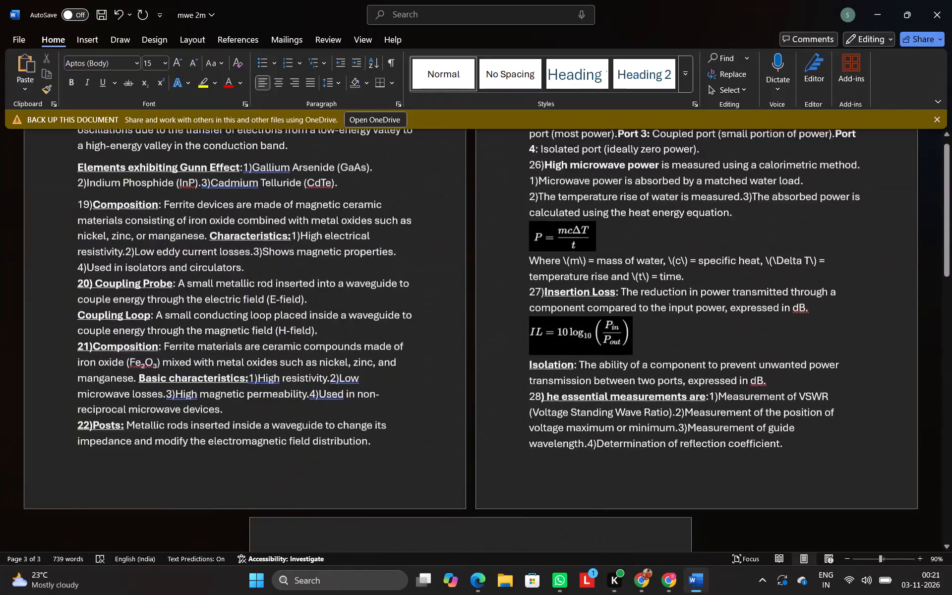
pyautogui.scroll(2, 574, 281)
# Try to save a copy of the document in the Documents folder as a Word Document named "mwe 2m+33|8m".
pyautogui.click(25, 41)
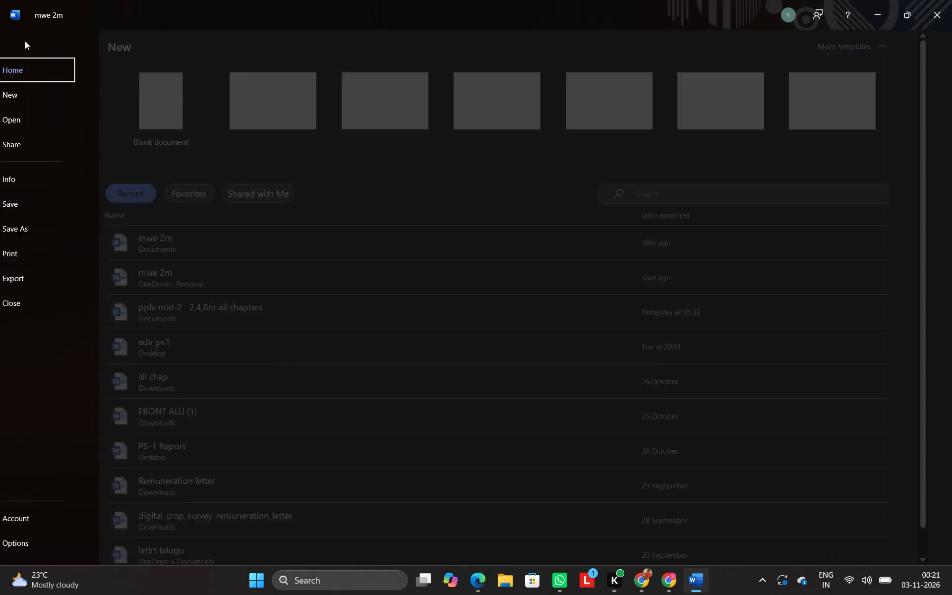
pyautogui.click(40, 222)
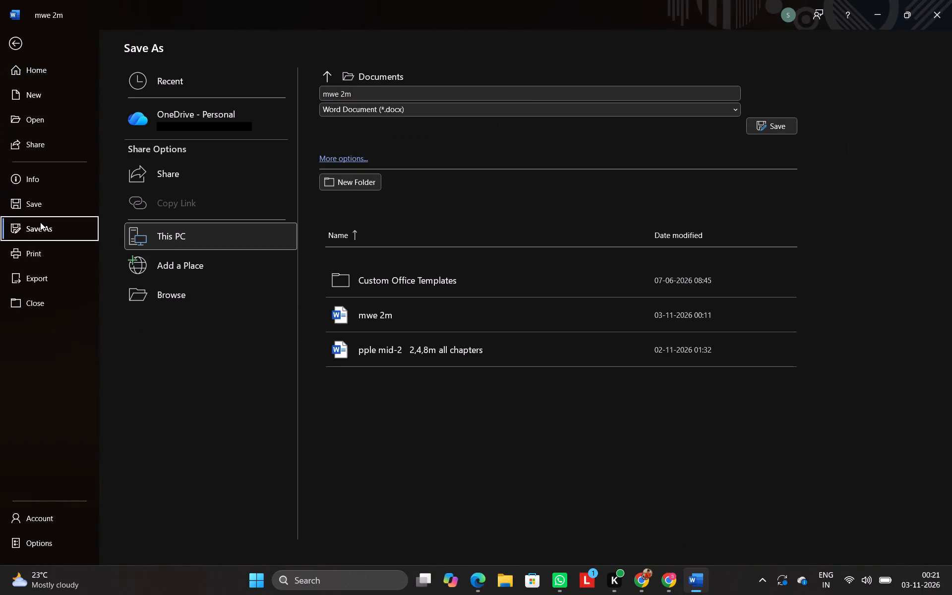
pyautogui.click(180, 239)
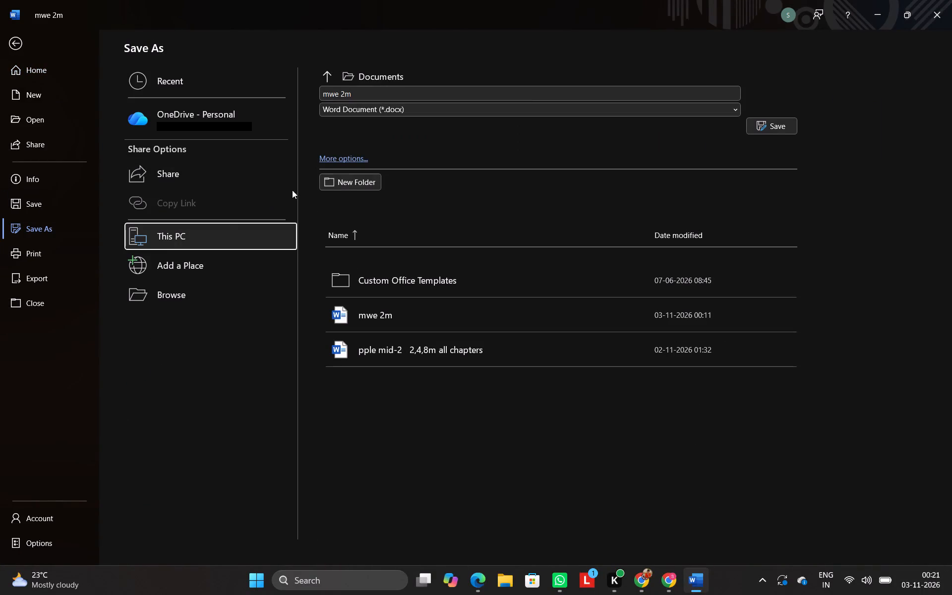
pyautogui.click(356, 93)
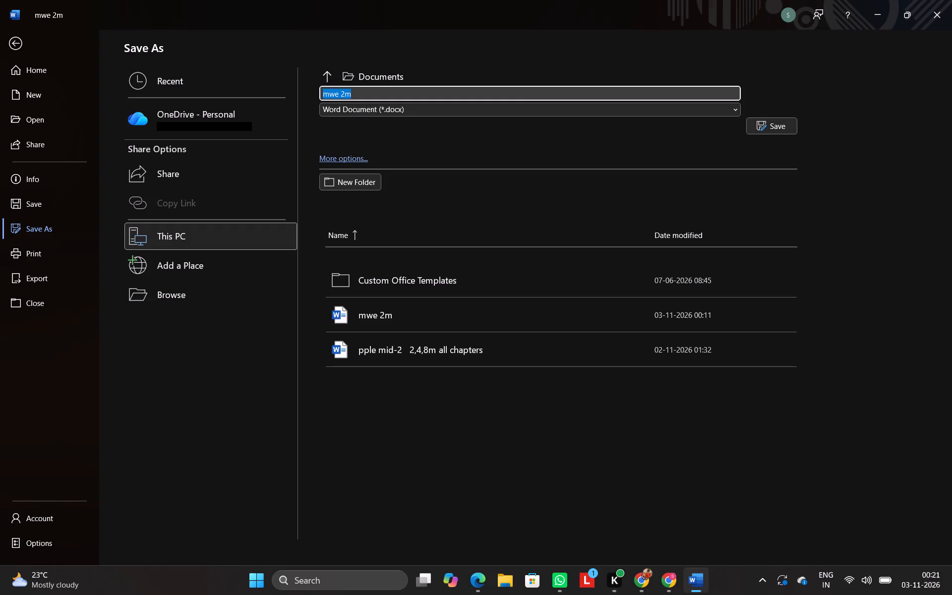
pyautogui.press('space')
pyautogui.write('mwe')
pyautogui.press('space')
pyautogui.write('2m')
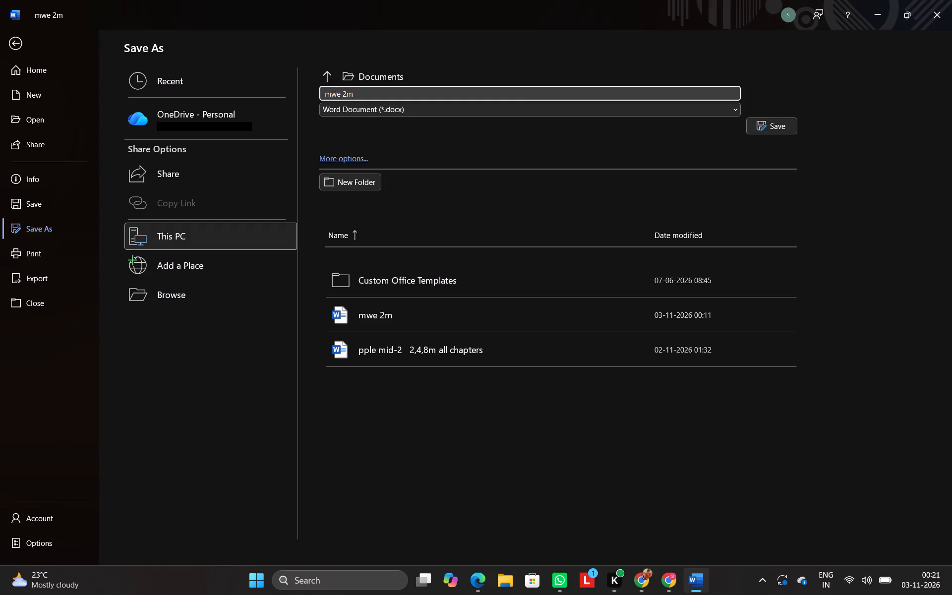
pyautogui.hotkey('shift', '+')
pyautogui.write('33')
pyautogui.press('0')
pyautogui.press('BackSpace')
pyautogui.hotkey('shift', '|')
pyautogui.write('8m')
pyautogui.click(781, 126)
pyautogui.click(587, 337)
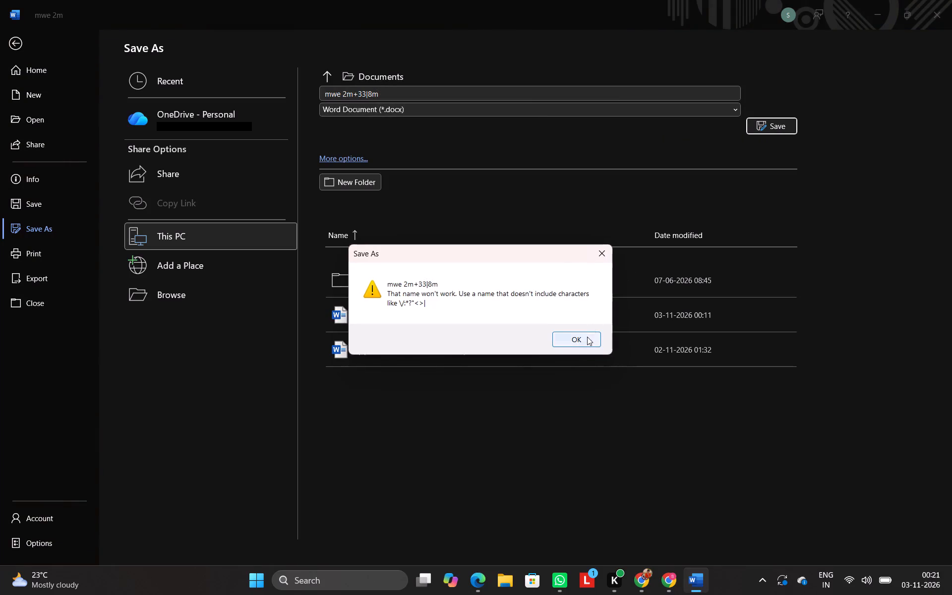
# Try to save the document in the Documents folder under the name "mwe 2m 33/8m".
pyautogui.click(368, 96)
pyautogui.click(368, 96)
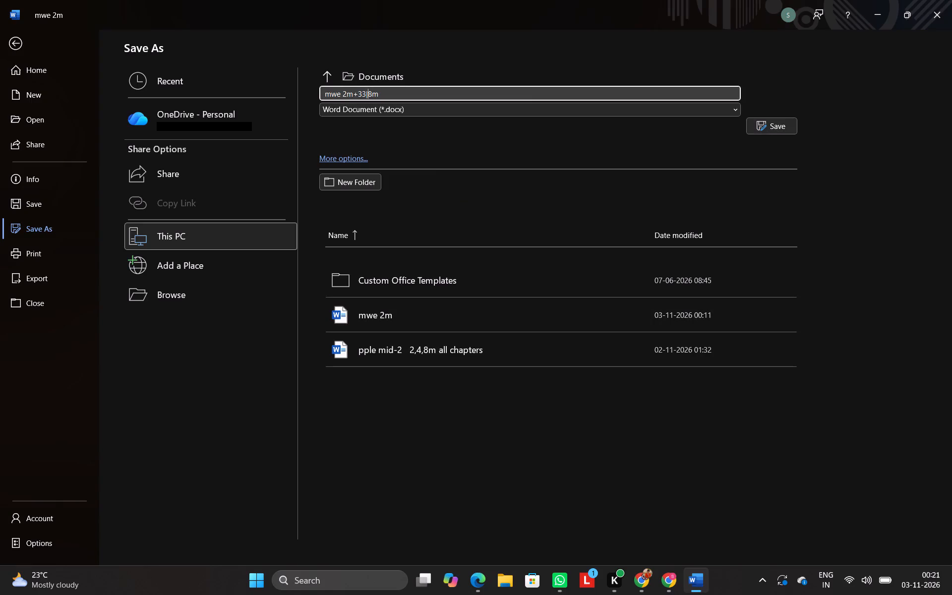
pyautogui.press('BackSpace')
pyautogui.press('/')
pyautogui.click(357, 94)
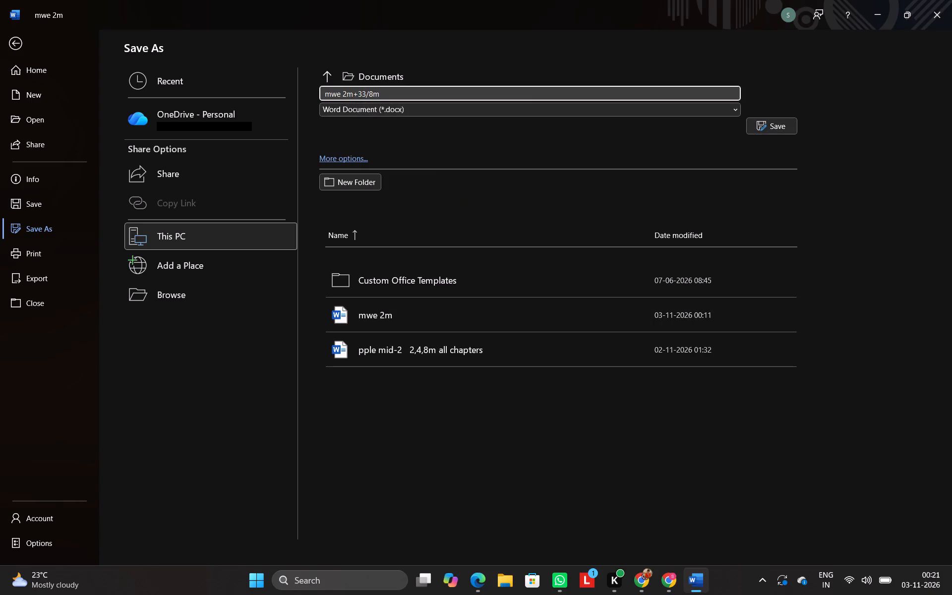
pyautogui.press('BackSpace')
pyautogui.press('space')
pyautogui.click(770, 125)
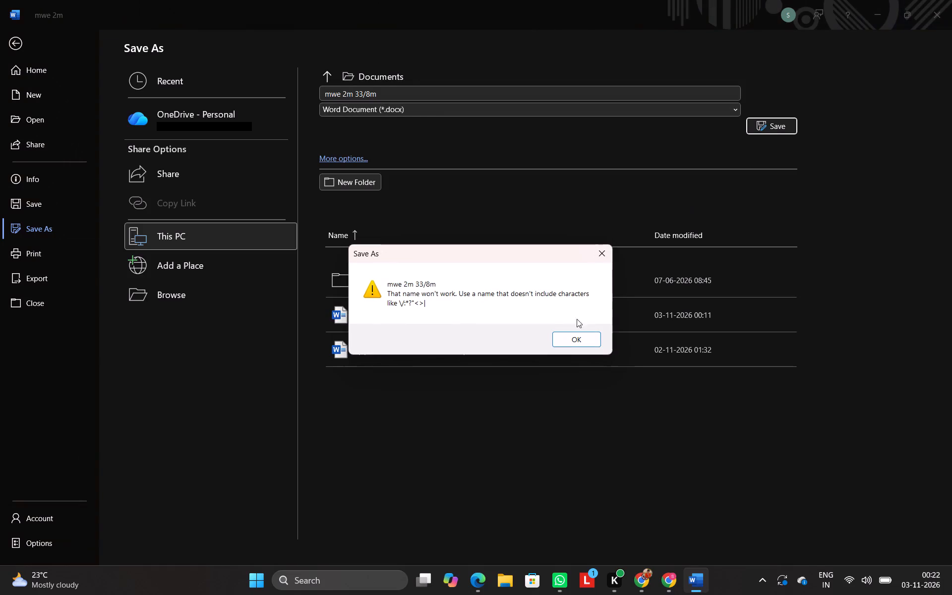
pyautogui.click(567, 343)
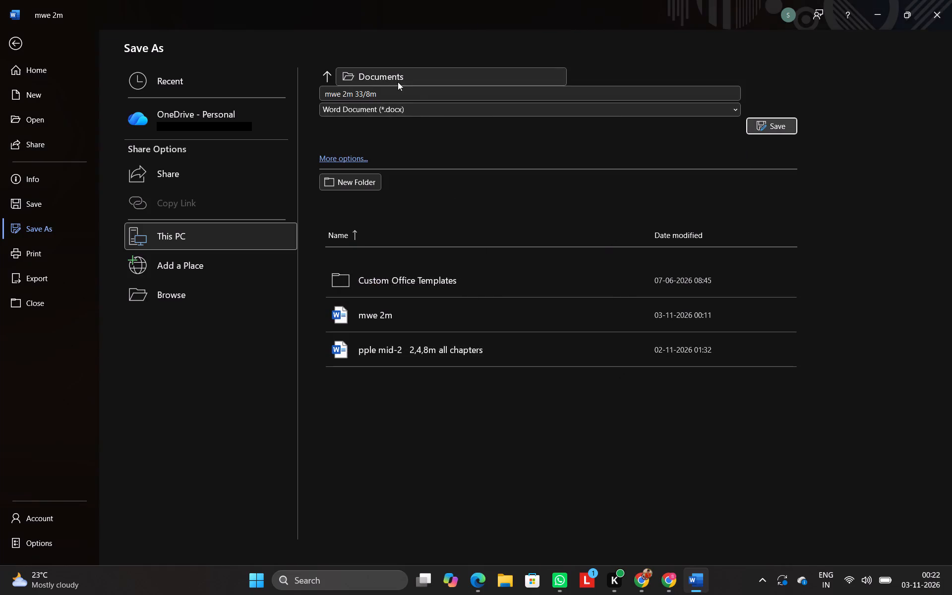
# Save the document in the Documents folder as a Word Document named "mwe mid2".
pyautogui.click(385, 92)
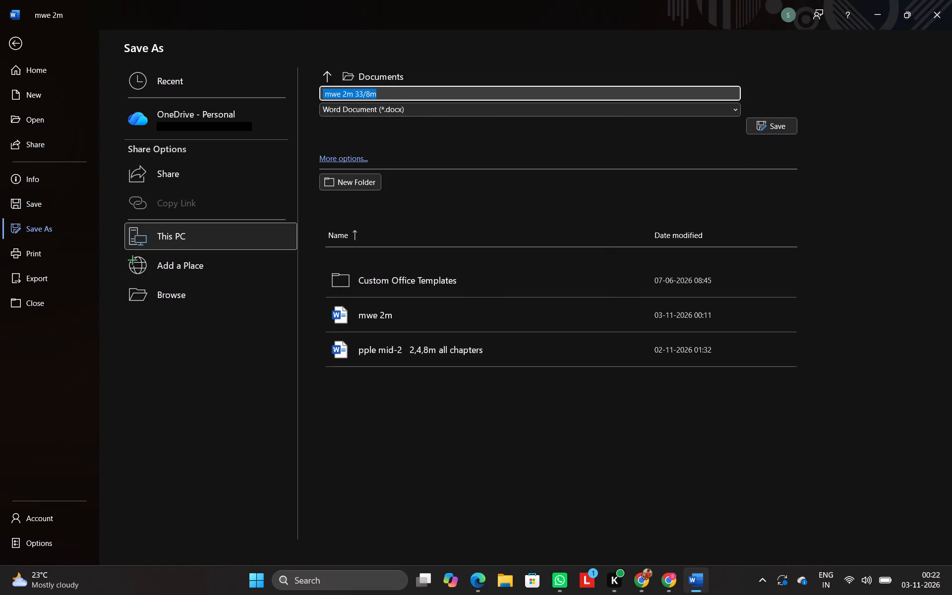
pyautogui.press('BackSpace')
pyautogui.write('mwe')
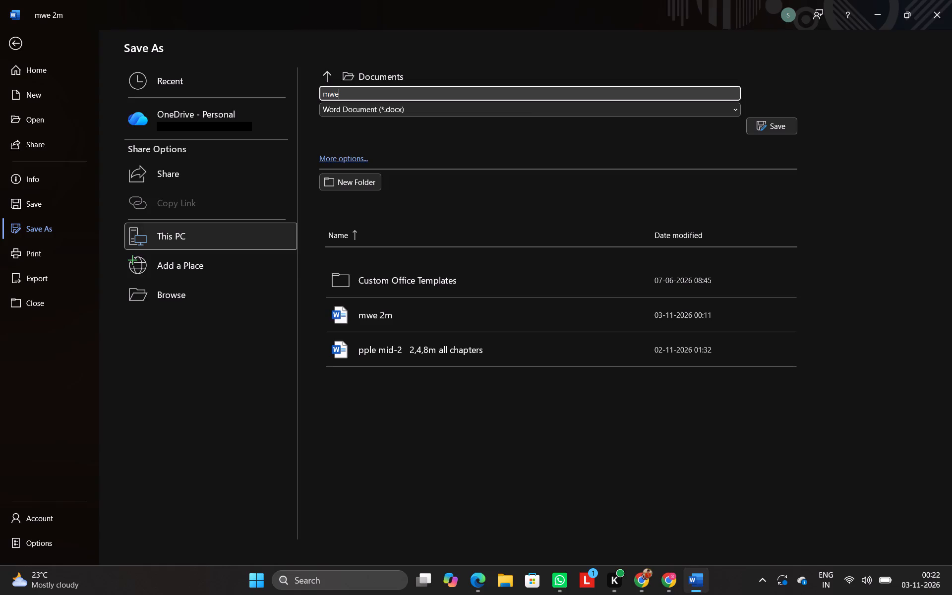
pyautogui.press('space')
pyautogui.write('mid2')
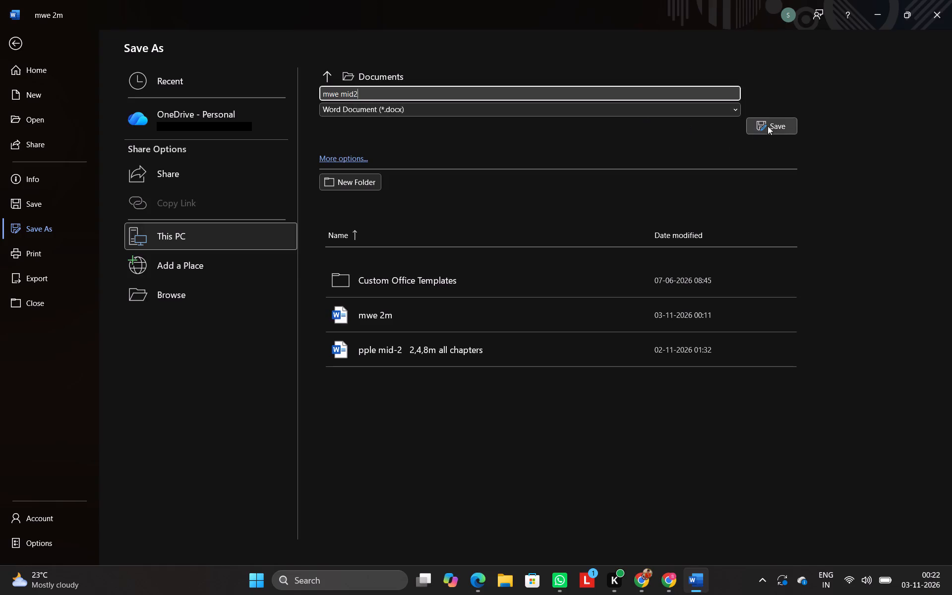
pyautogui.click(773, 124)
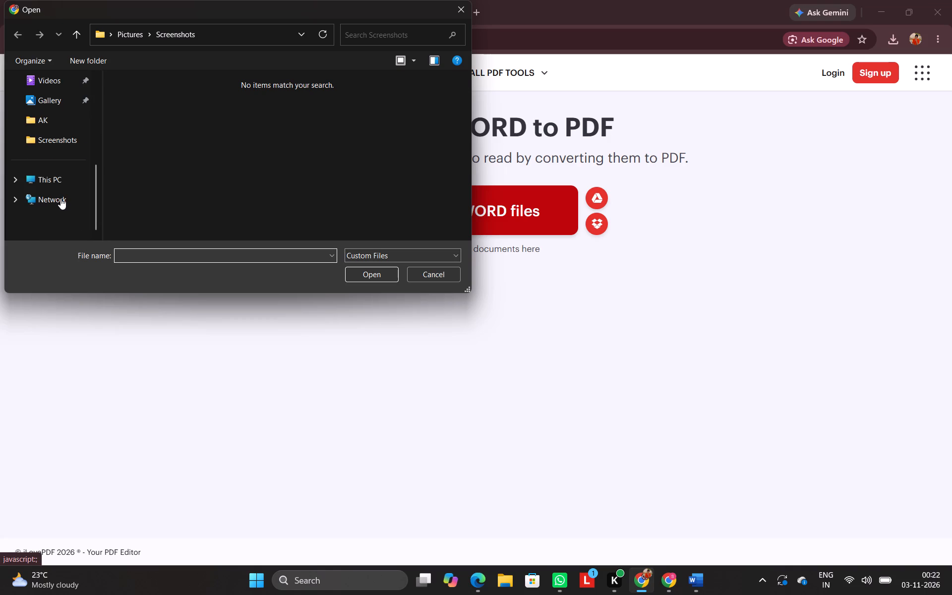
pyautogui.click(56, 188)
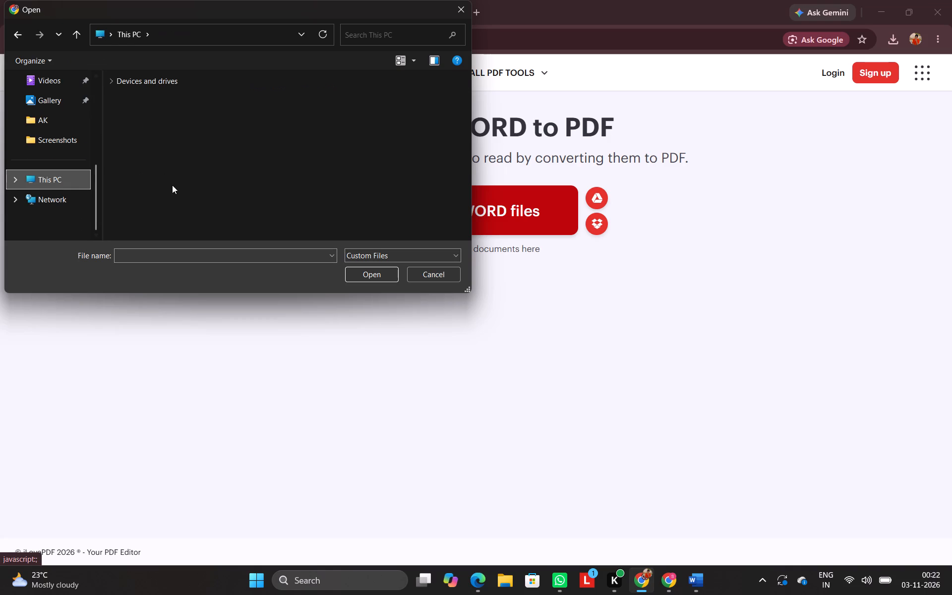
pyautogui.scroll(2, 49, 116)
pyautogui.click(48, 202)
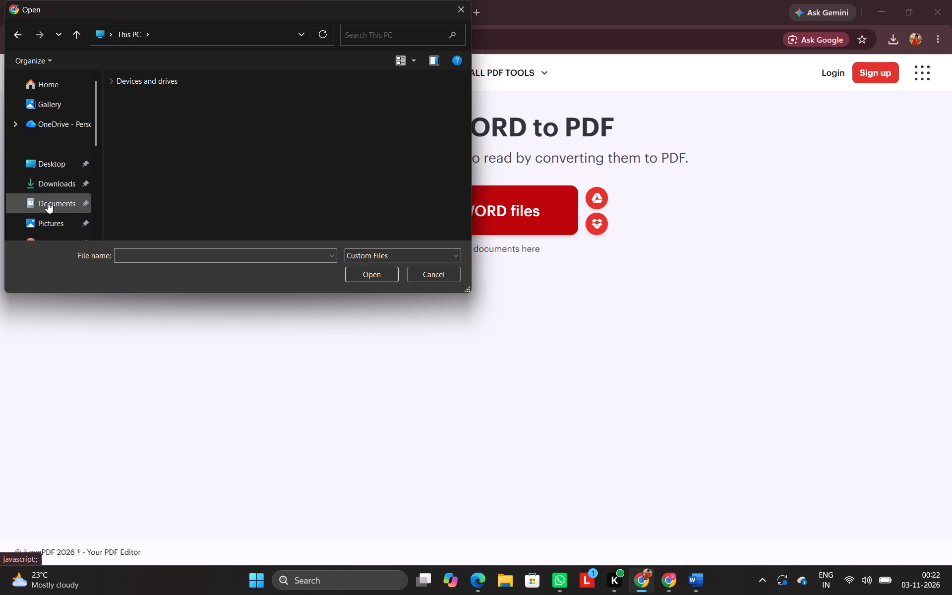
pyautogui.click(145, 141)
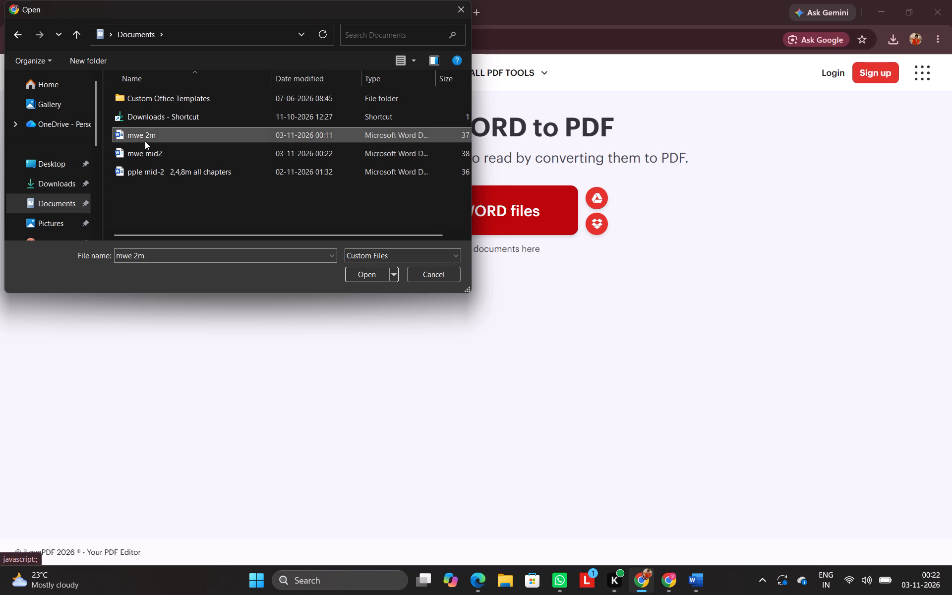
pyautogui.click(150, 151)
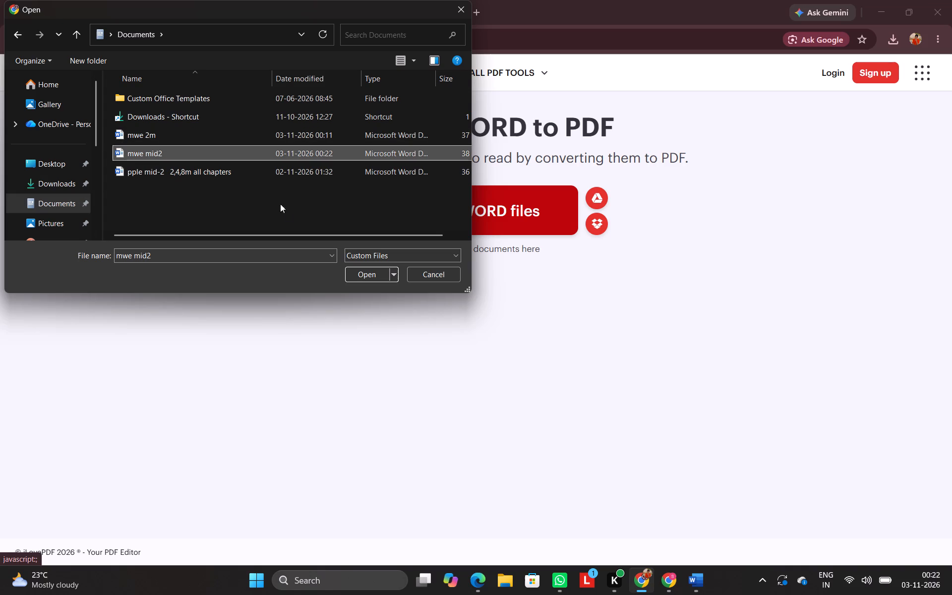
pyautogui.click(360, 274)
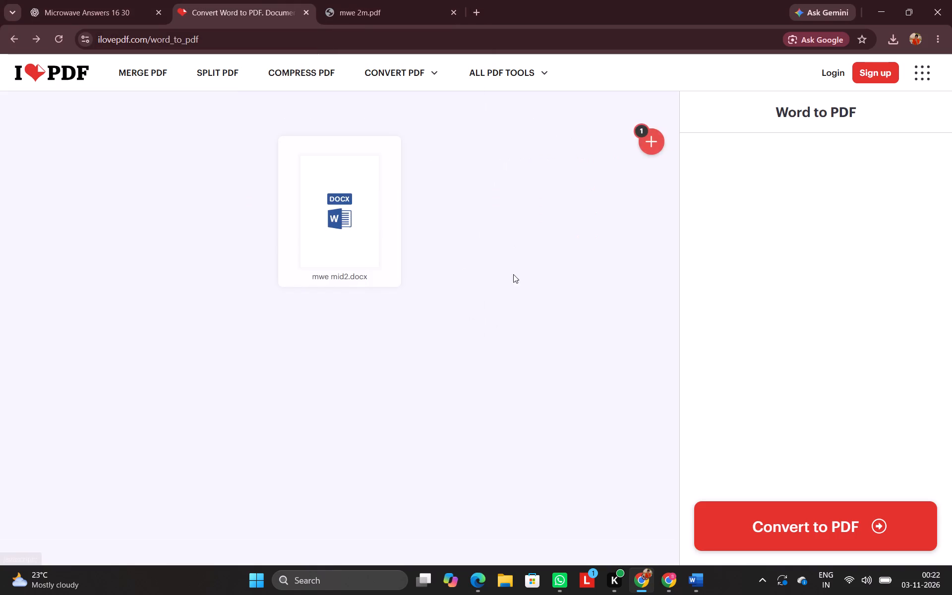
# Convert mwe mid2.docx to PDF and download the converted file.
pyautogui.click(817, 525)
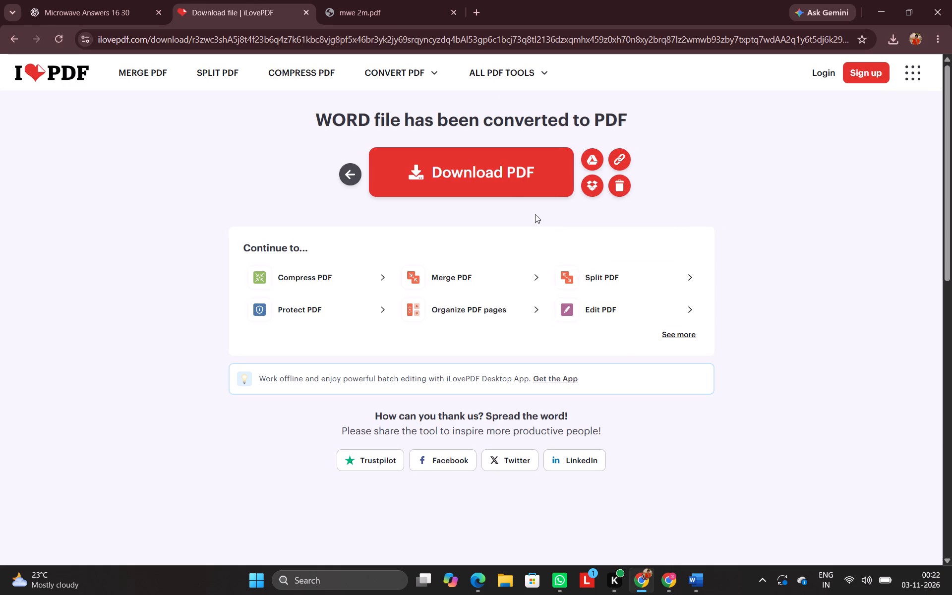
pyautogui.click(512, 189)
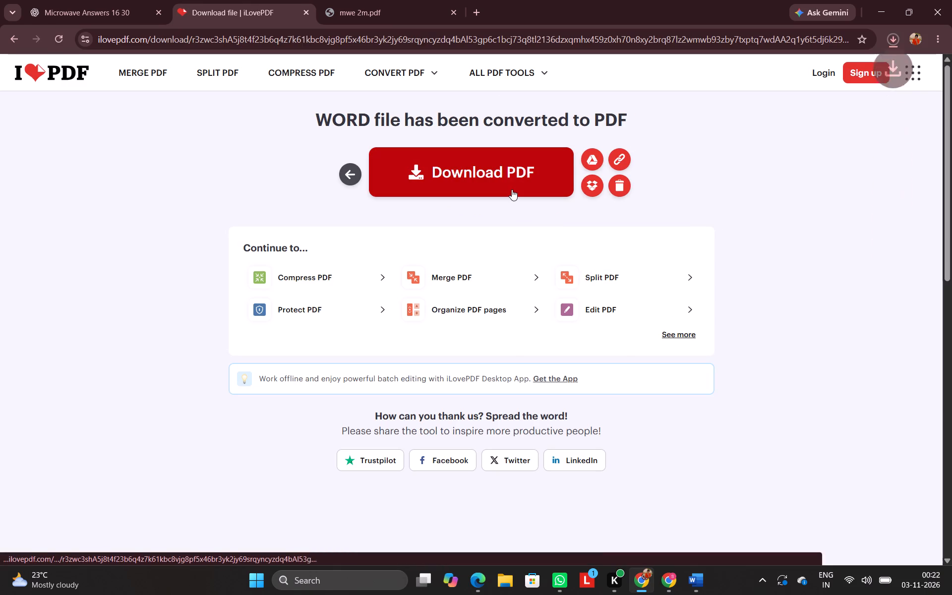
# Open the downloaded mwe mid2.pdf and review the answers on all pages, from mode jumping through the rotary vane phase shifter.
pyautogui.click(796, 66)
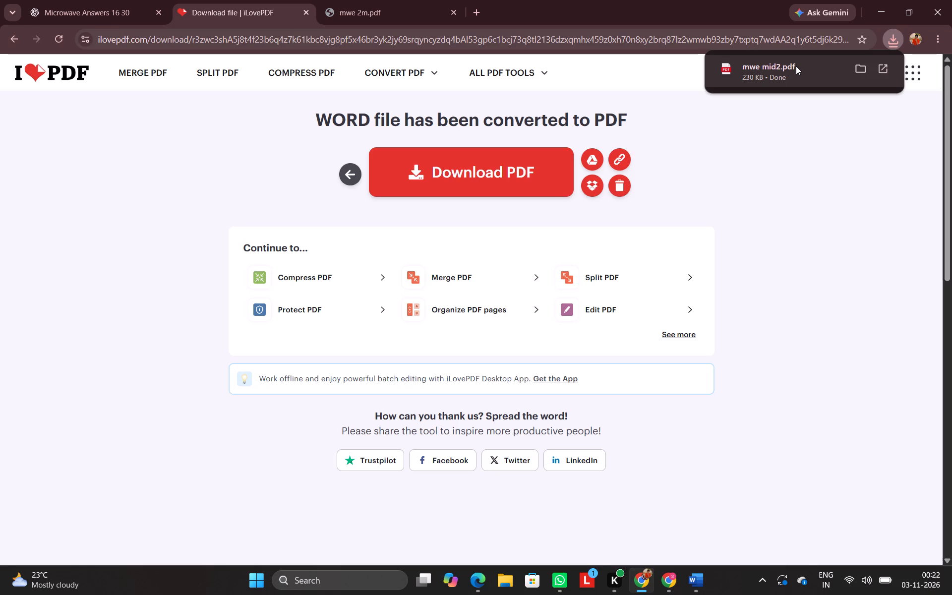
pyautogui.scroll(2, 677, 231)
pyautogui.scroll(-2, 677, 231)
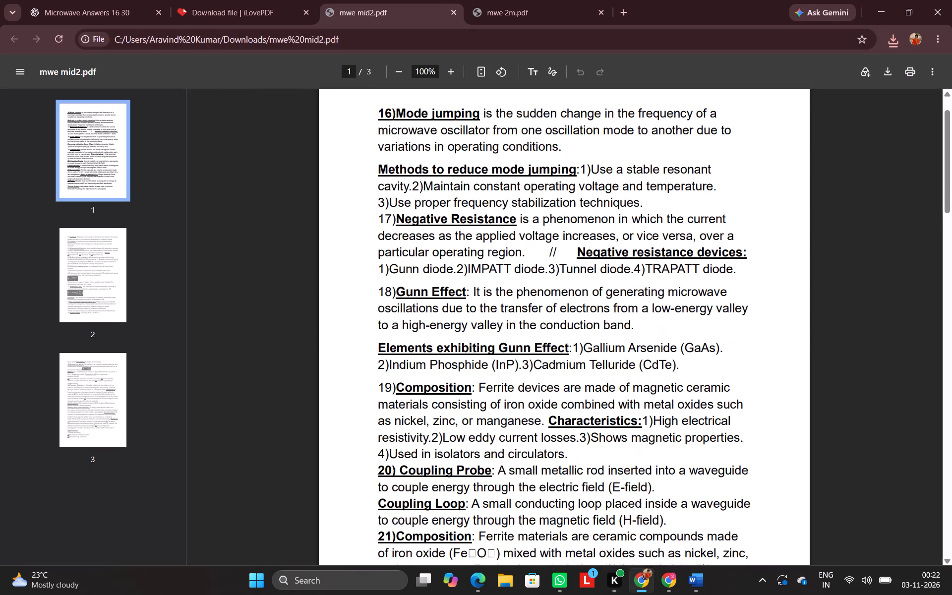
pyautogui.scroll(-8, 677, 231)
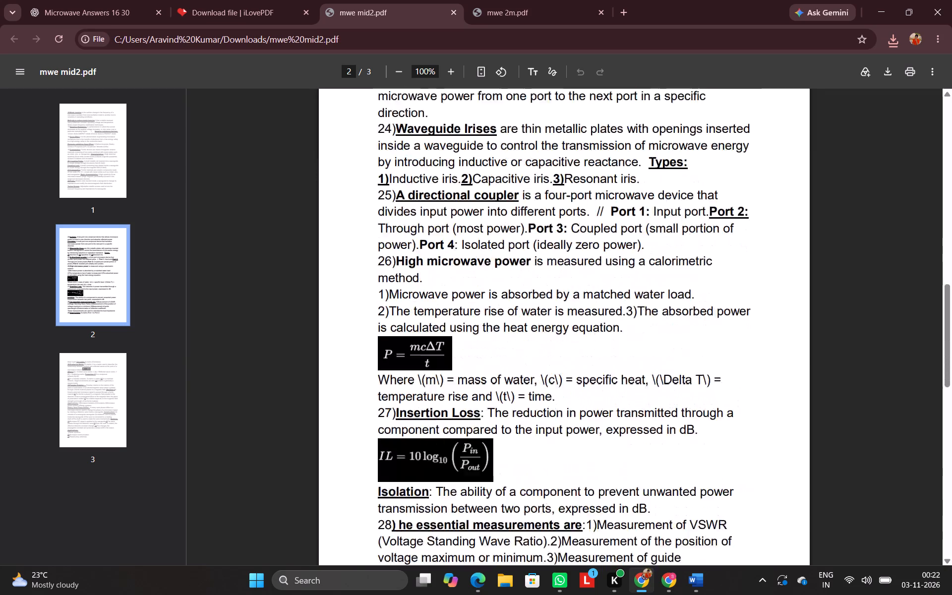
pyautogui.scroll(-1, 677, 231)
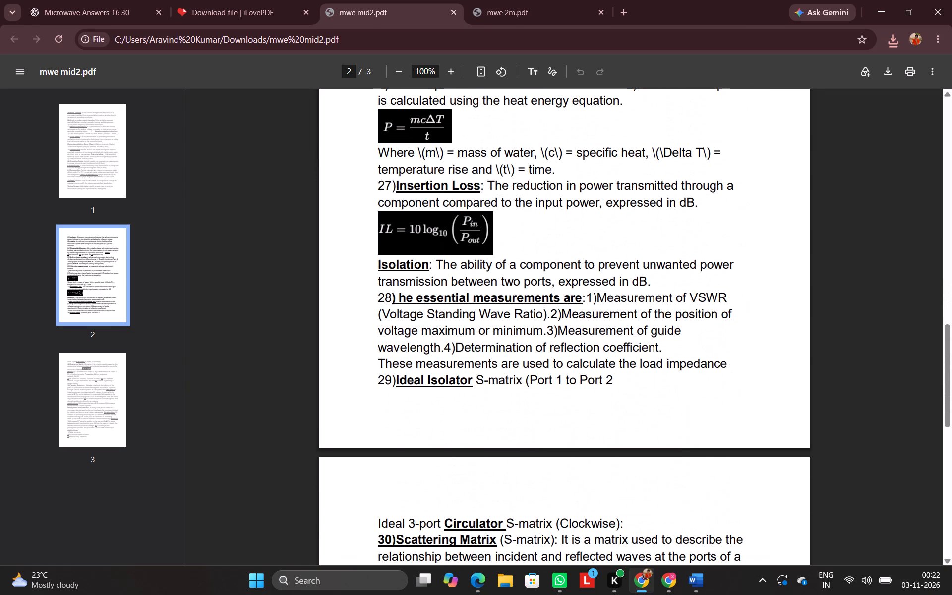
pyautogui.scroll(-5, 677, 231)
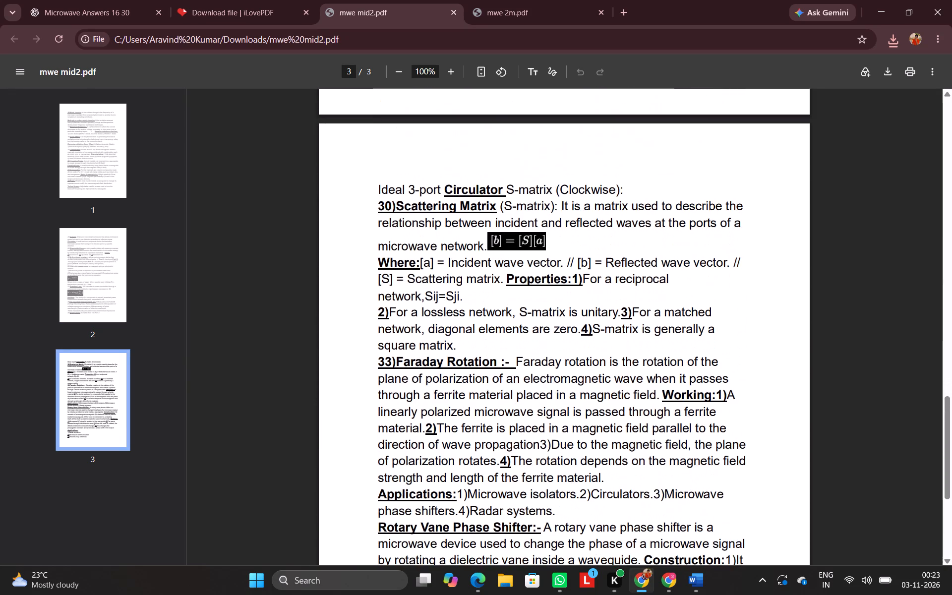
pyautogui.scroll(-3, 677, 231)
pyautogui.scroll(1, 677, 231)
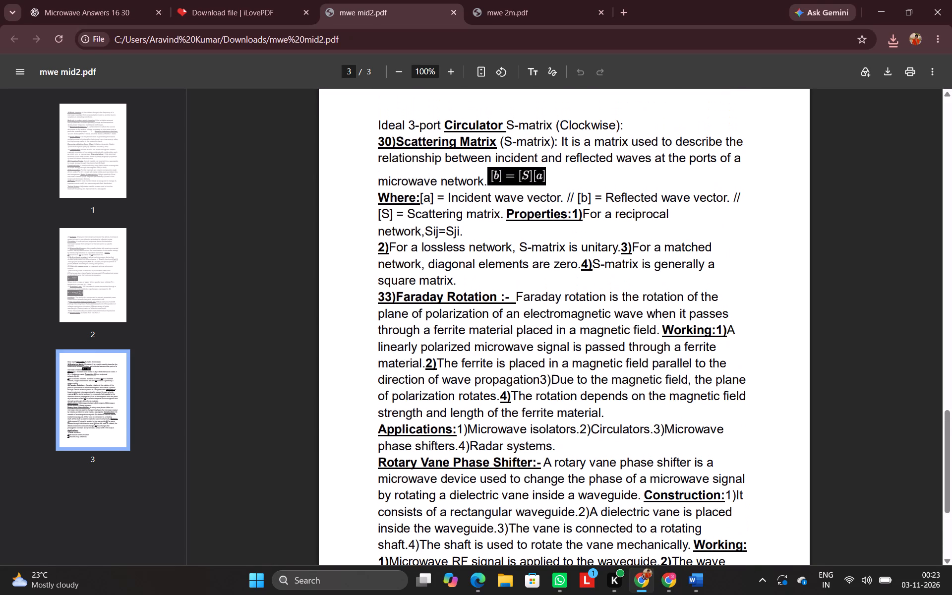
pyautogui.scroll(3, 677, 231)
pyautogui.scroll(-1, 677, 231)
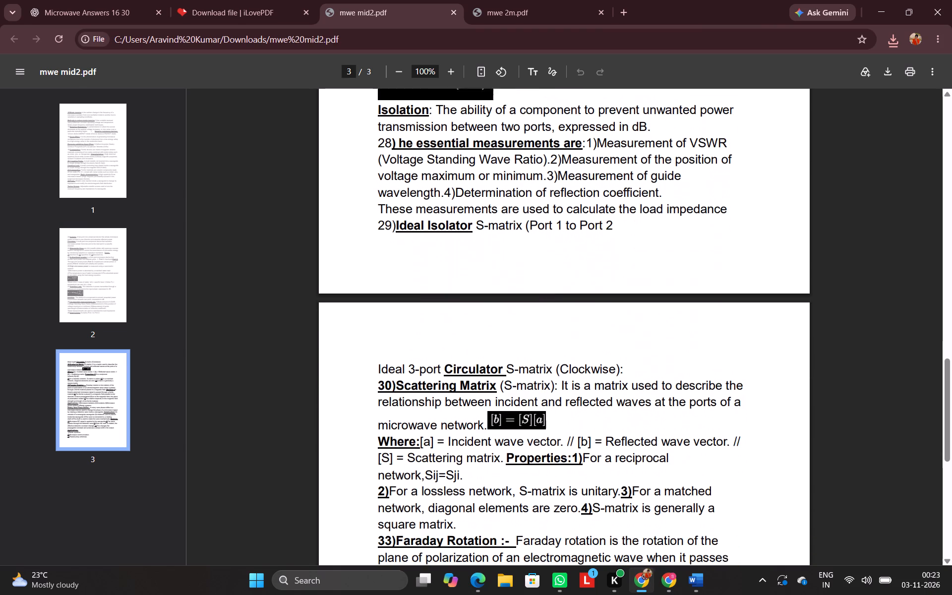
pyautogui.scroll(-2, 677, 231)
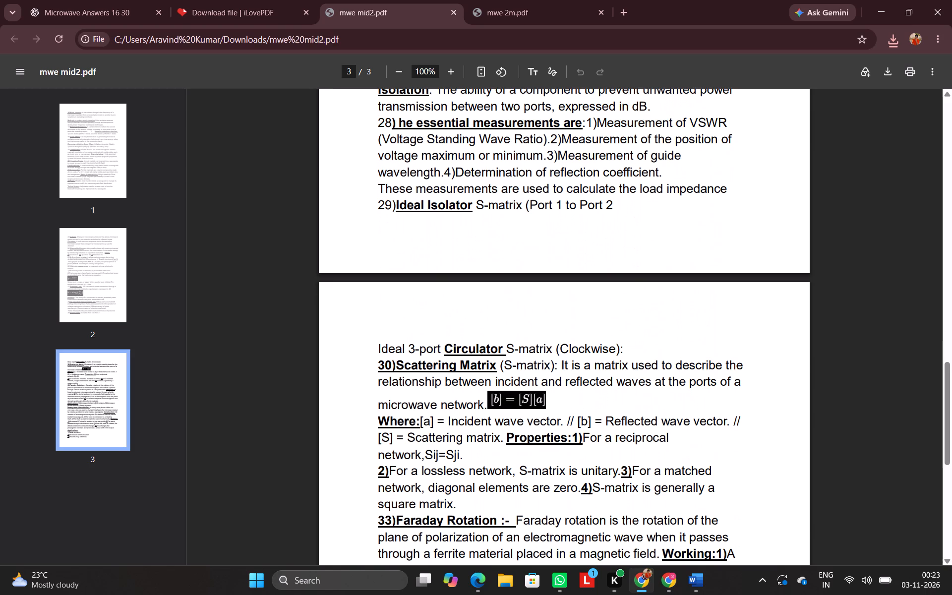
pyautogui.scroll(-1, 677, 231)
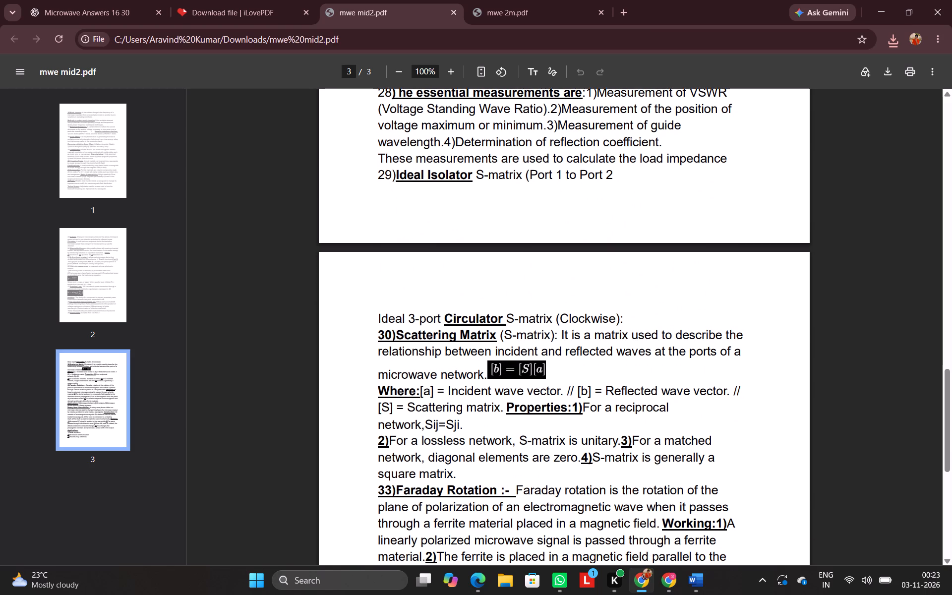
pyautogui.scroll(-6, 677, 231)
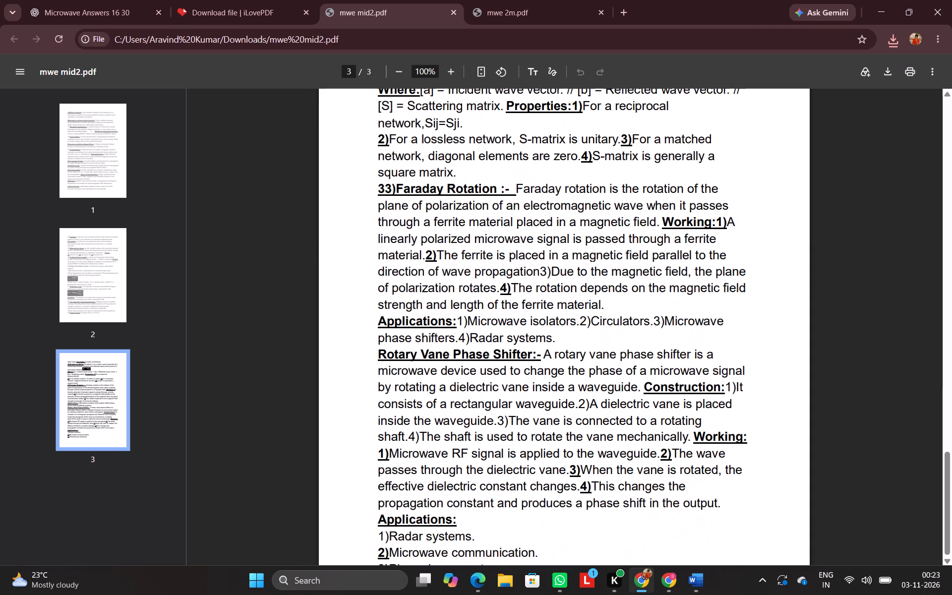
pyautogui.scroll(-2, 677, 231)
pyautogui.scroll(1, 677, 231)
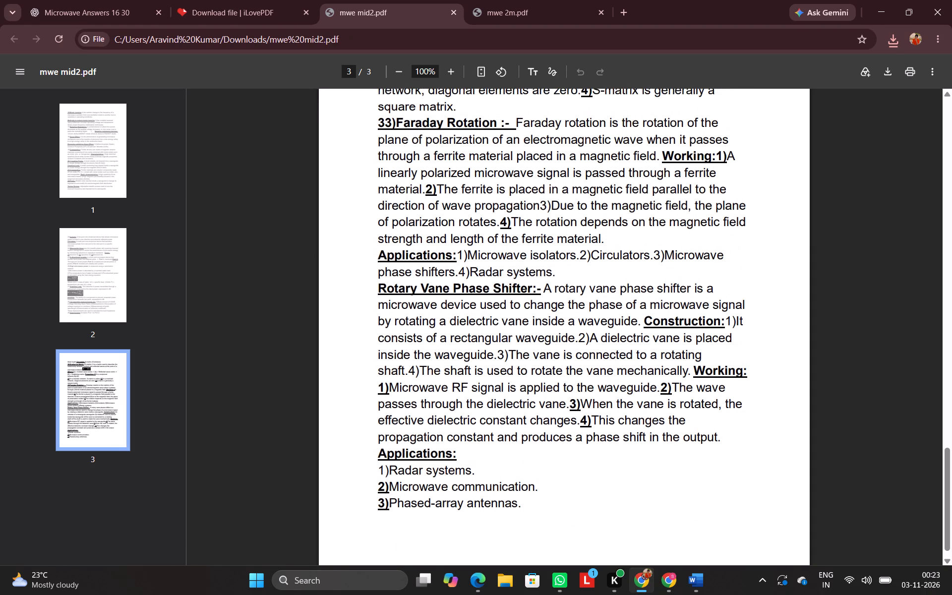
pyautogui.scroll(2, 677, 231)
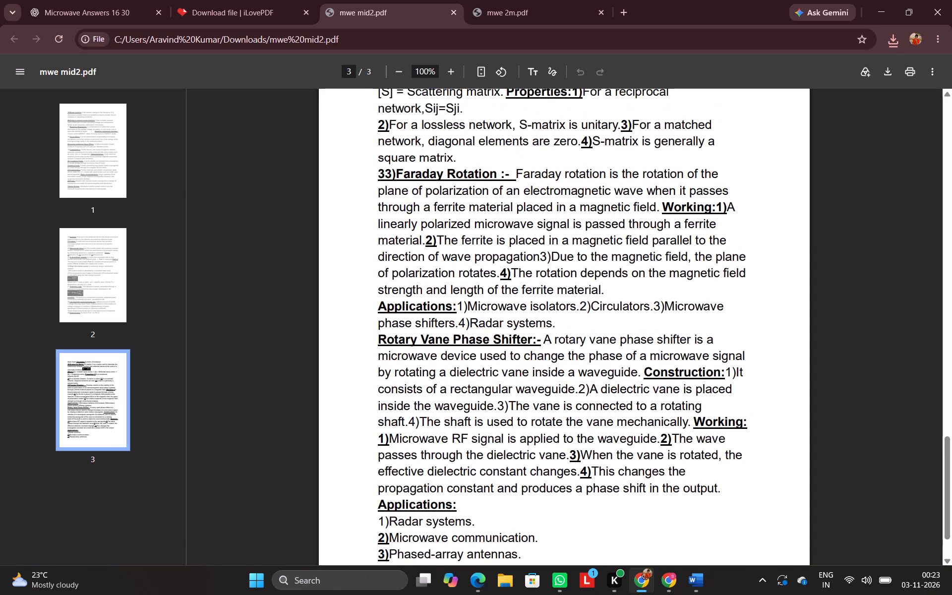
pyautogui.scroll(2, 677, 231)
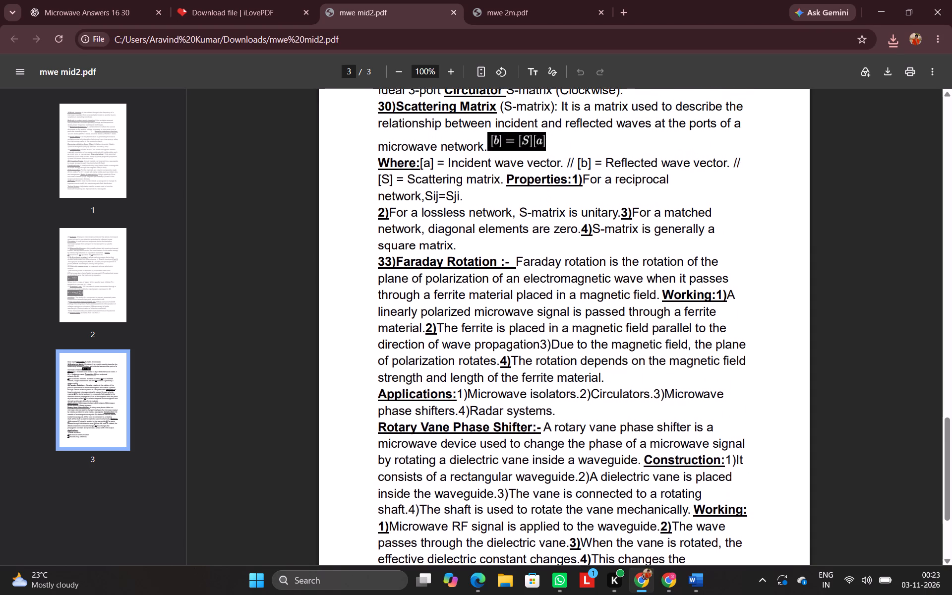
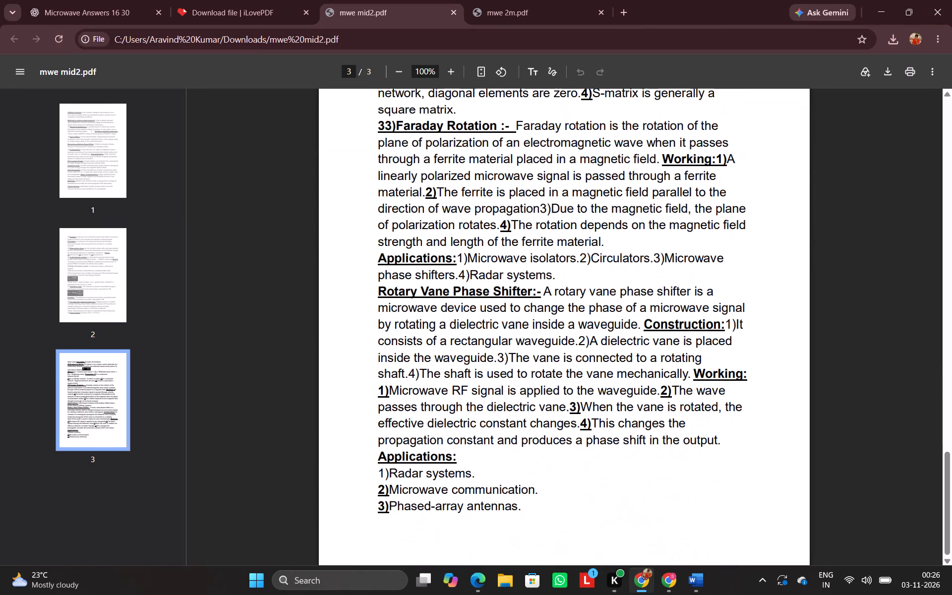
# Look over the first page of mwe mid2.pdf again, and switch to Edge to view the microwave engineering question bank.
pyautogui.scroll(14, 677, 351)
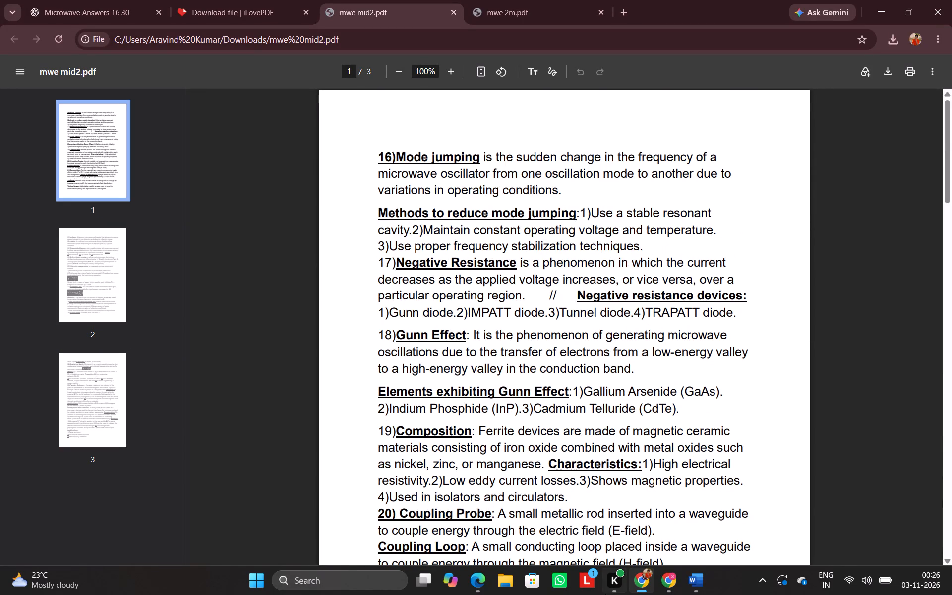
pyautogui.click(487, 581)
# Switch to Edge and look through the handwritten microwave notes in the Image to PDF file and 4&5.pdf.
pyautogui.scroll(10, 427, 397)
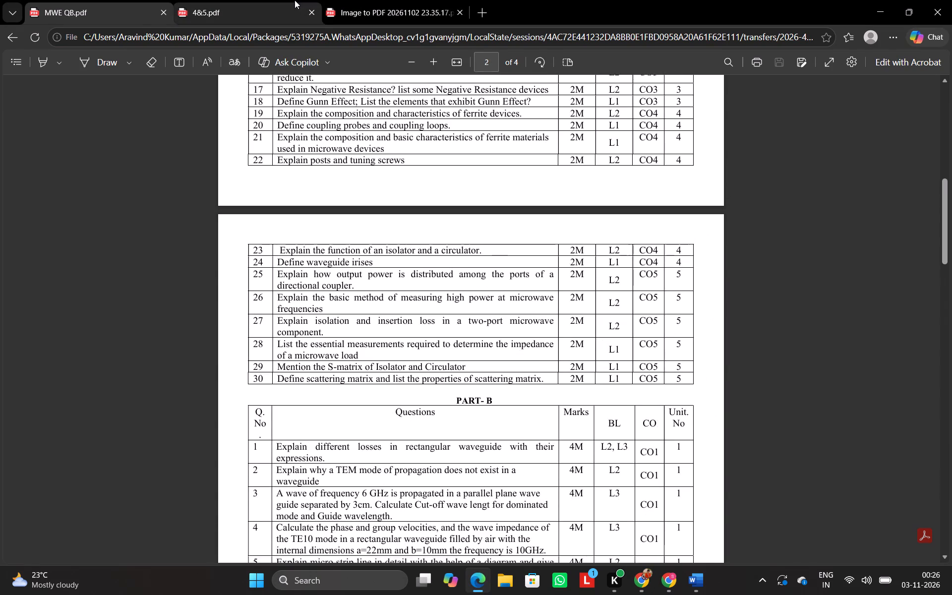
pyautogui.click(295, 0)
pyautogui.click(348, 0)
pyautogui.scroll(-11, 431, 224)
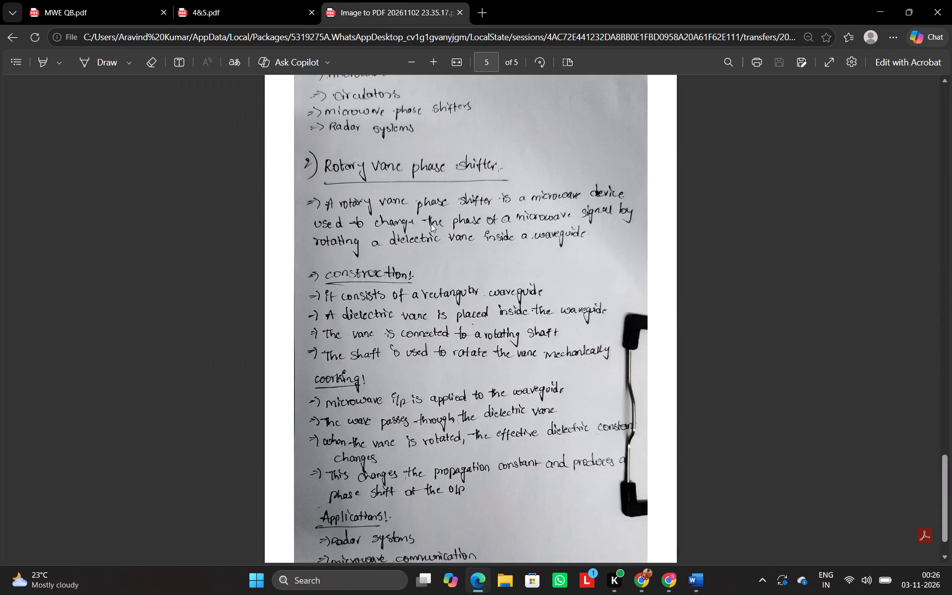
pyautogui.scroll(-4, 431, 224)
pyautogui.scroll(6, 431, 224)
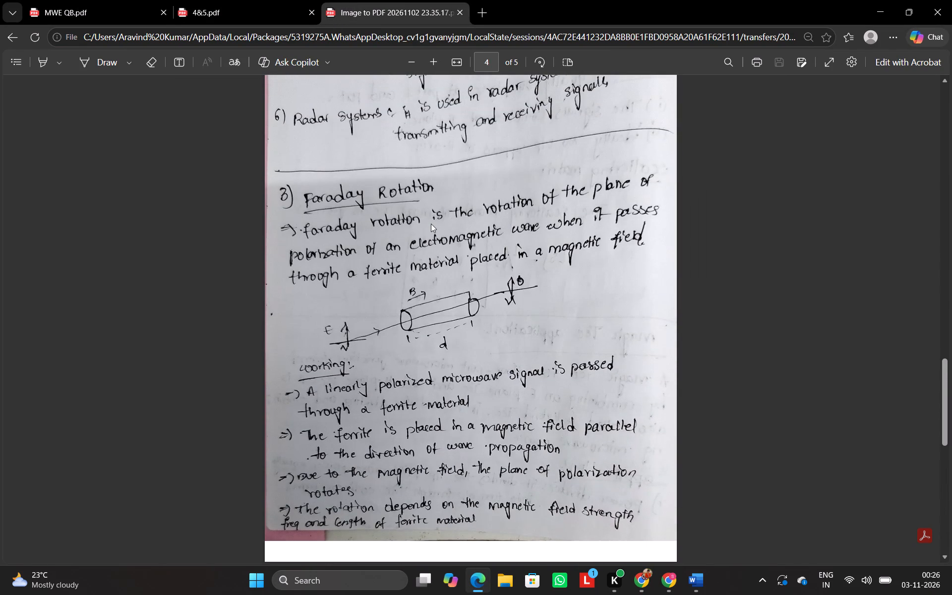
pyautogui.click(272, 12)
pyautogui.scroll(17, 477, 288)
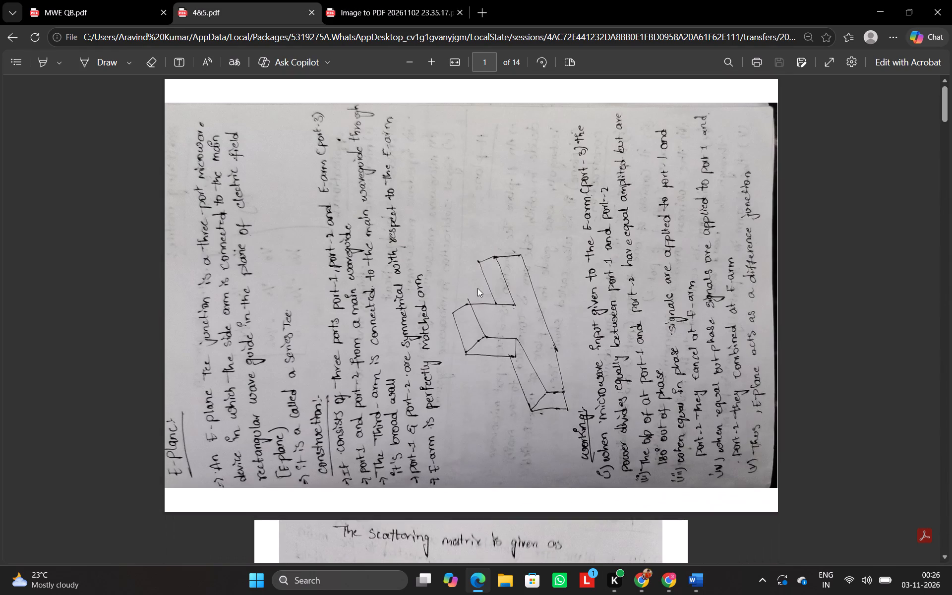
pyautogui.scroll(-15, 477, 288)
pyautogui.scroll(-7, 477, 288)
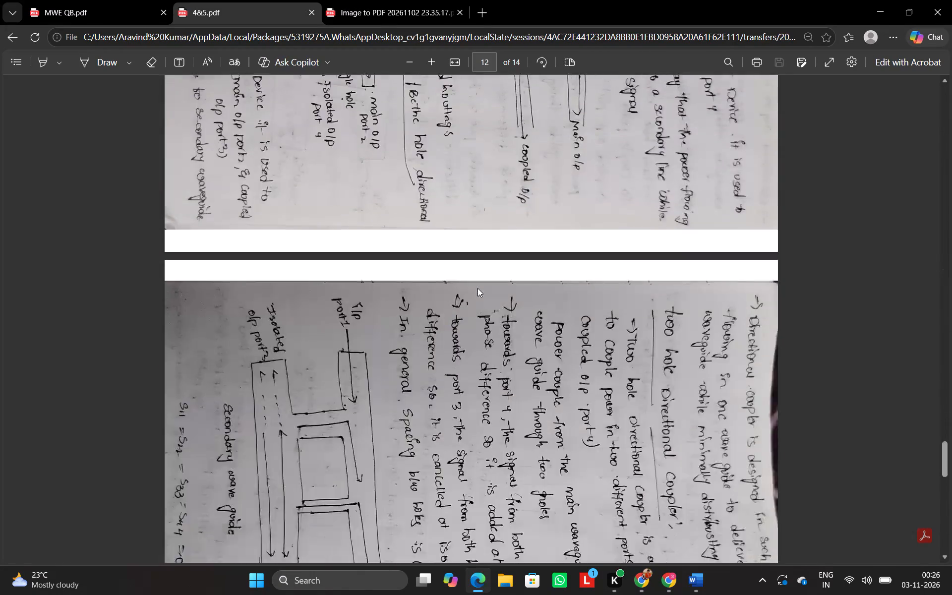
pyautogui.scroll(-7, 477, 288)
# Switch to the mwe mid2 document in Word and review its answers through the Rotary Vane Phase Shifter section on the last page.
pyautogui.click(695, 579)
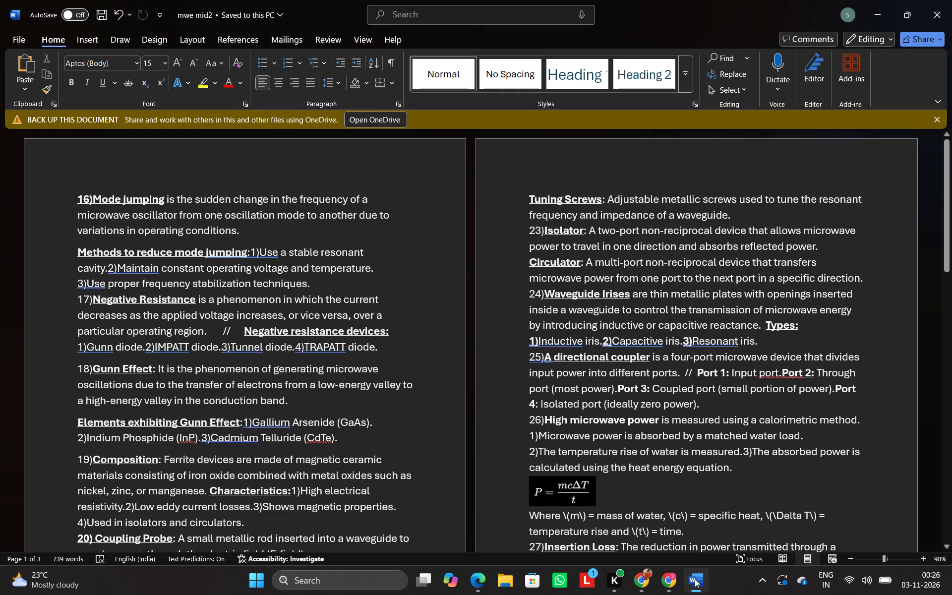
pyautogui.scroll(-14, 613, 339)
pyautogui.scroll(6, 613, 339)
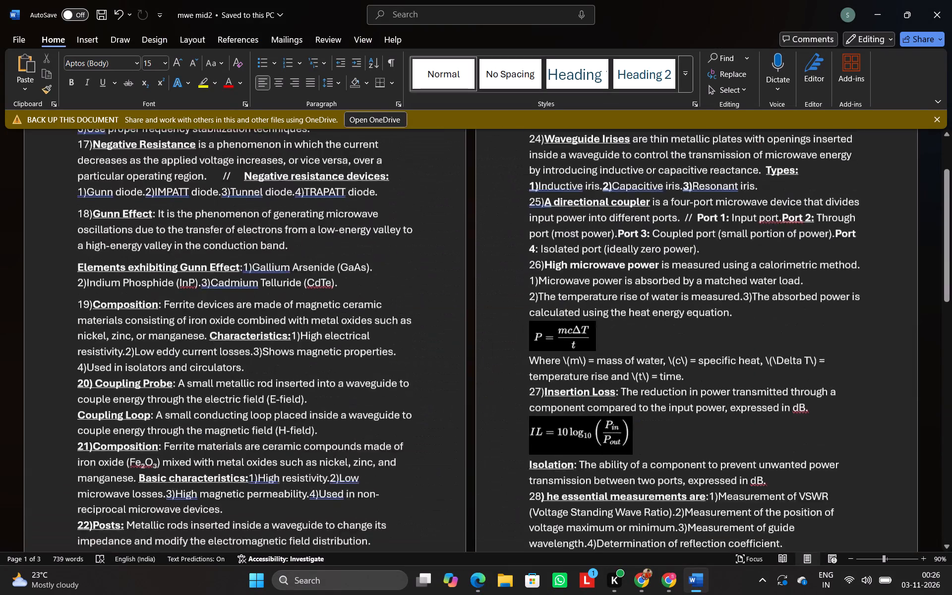
pyautogui.click(502, 247)
pyautogui.scroll(-6, 502, 247)
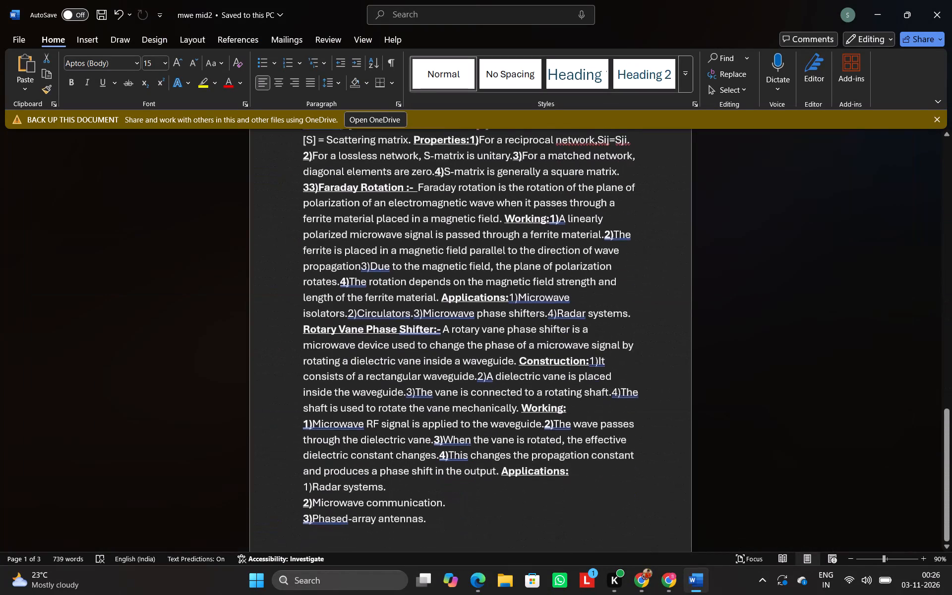
pyautogui.scroll(-4, 502, 247)
pyautogui.click(745, 379)
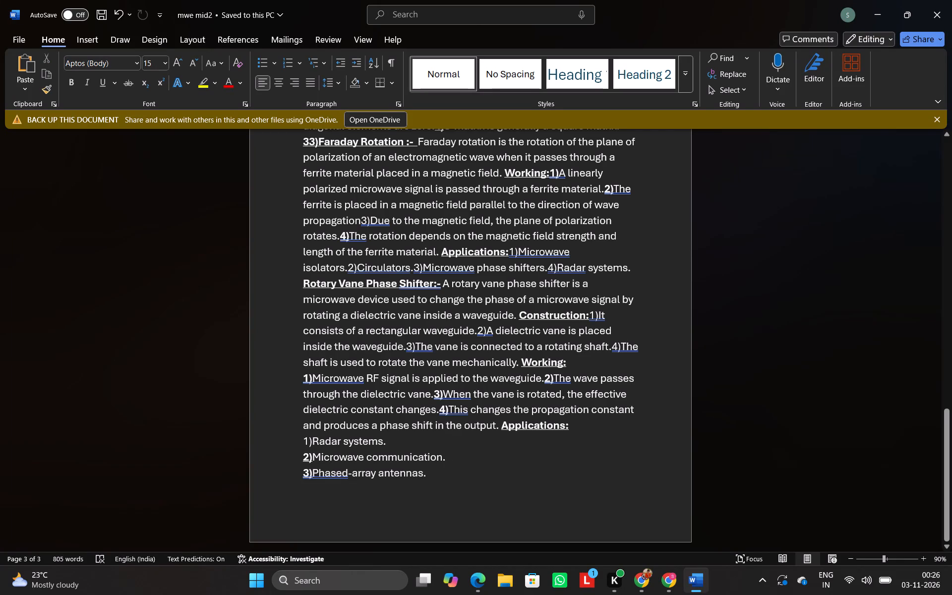
# Return to Edge and examine the IMPATT and TRAPATT diode notes on the first two pages of the Image to PDF file.
pyautogui.click(704, 589)
pyautogui.scroll(9, 572, 237)
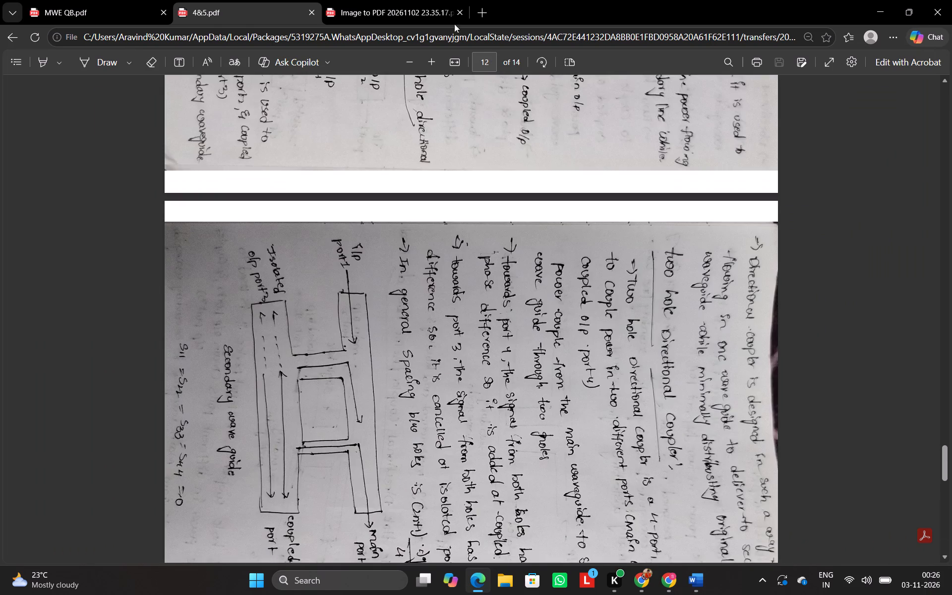
pyautogui.click(334, 0)
pyautogui.scroll(13, 465, 186)
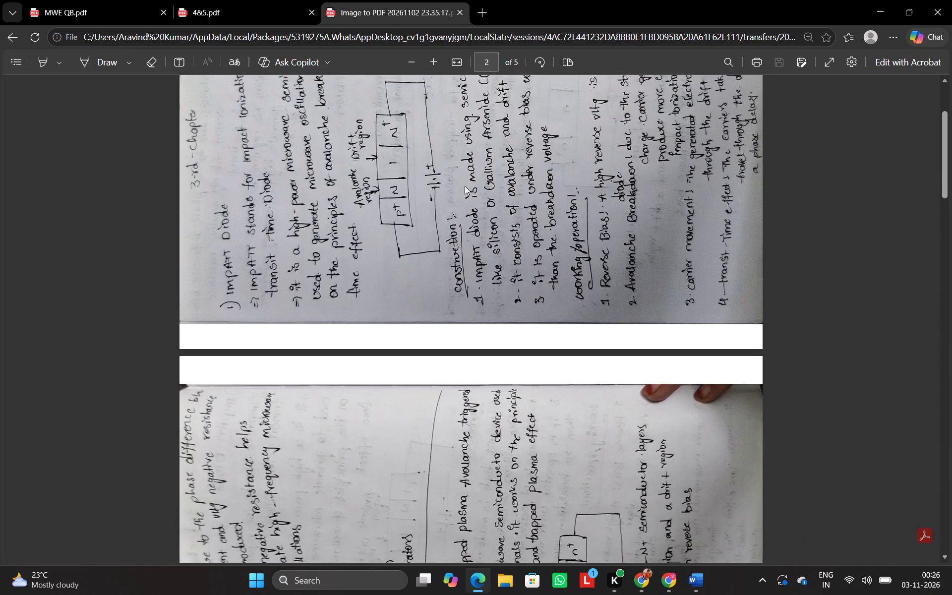
pyautogui.scroll(-2, 465, 186)
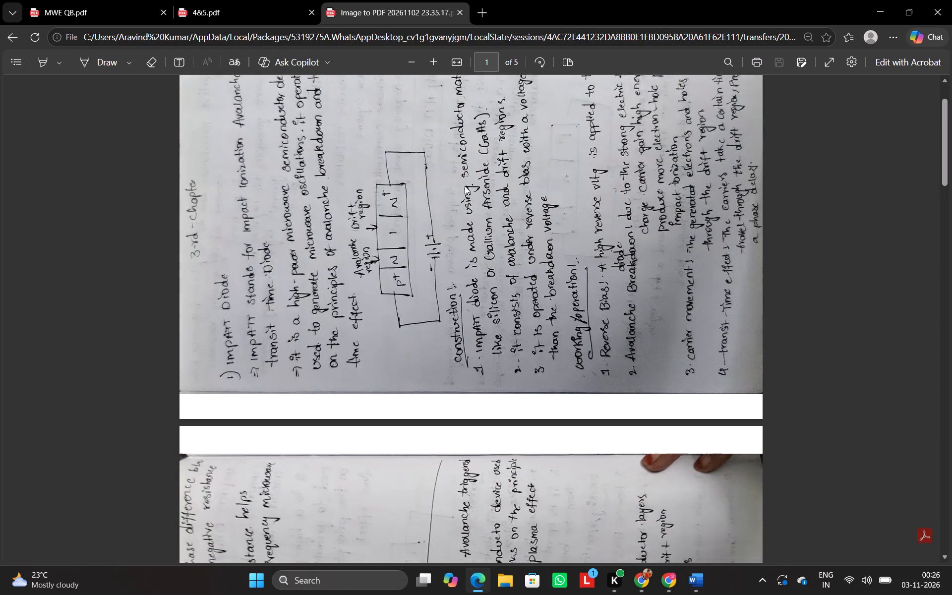
pyautogui.scroll(-5, 465, 186)
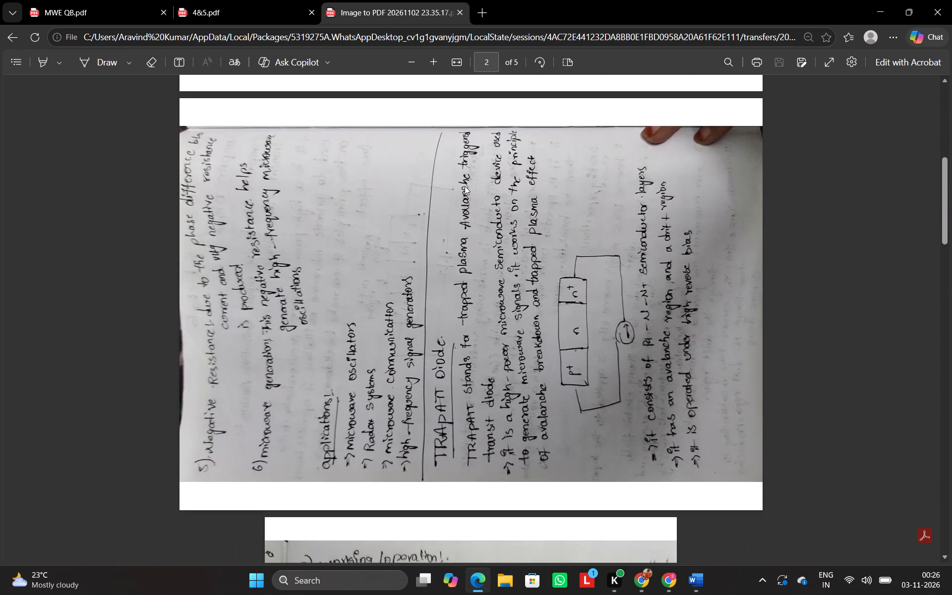
pyautogui.scroll(-1, 465, 186)
pyautogui.scroll(8, 465, 186)
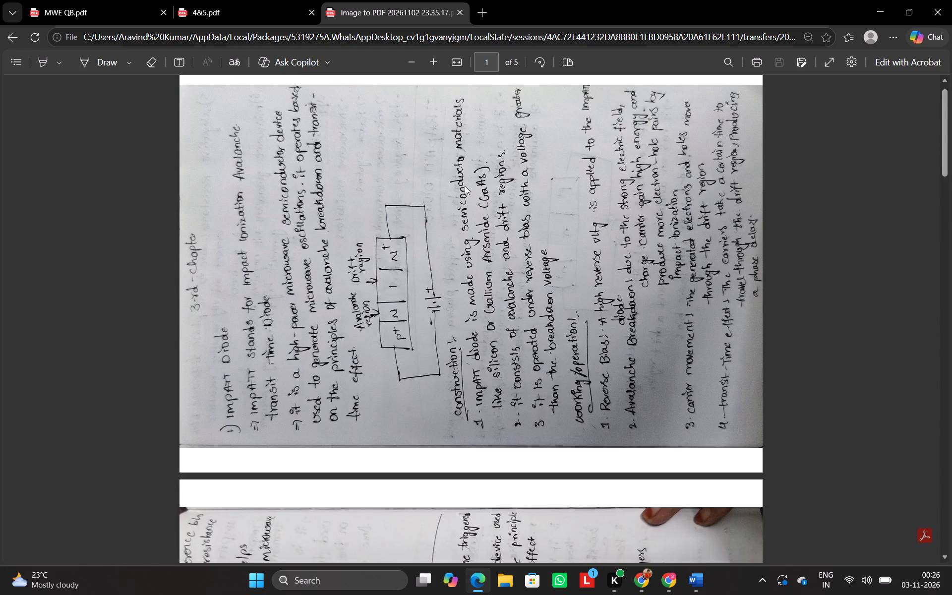
pyautogui.scroll(4, 465, 186)
pyautogui.scroll(-6, 465, 186)
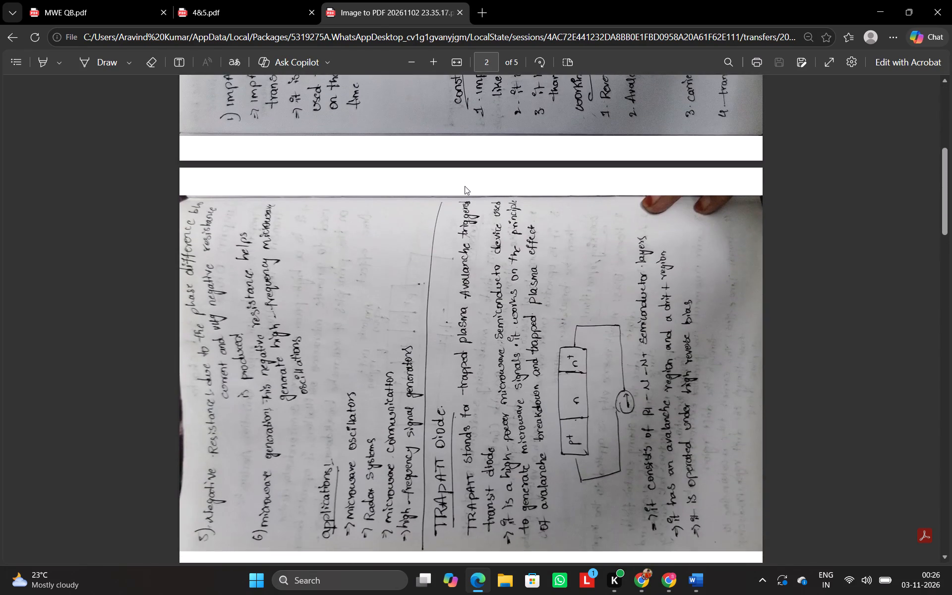
pyautogui.scroll(-1, 465, 186)
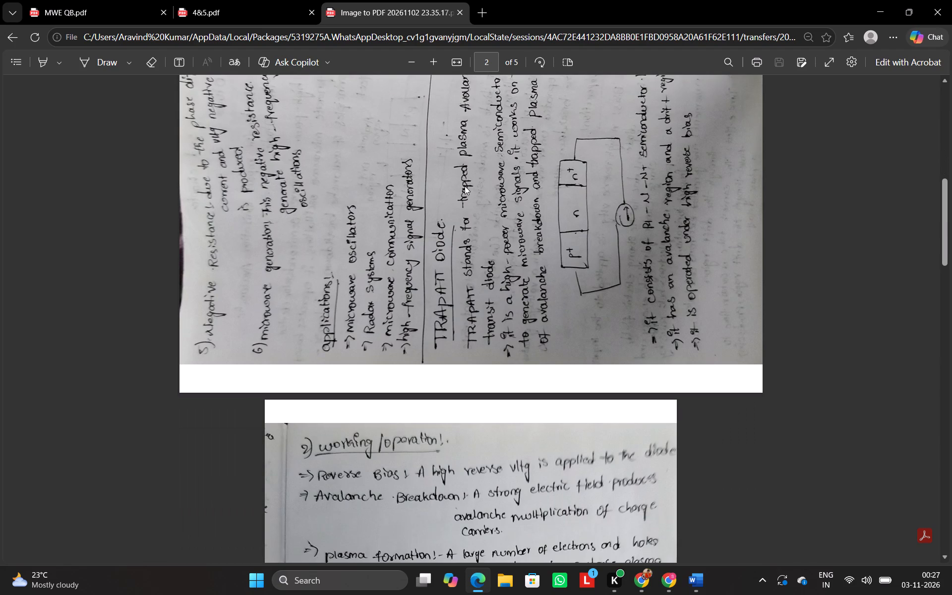
# Read the TRAPATT working and applications notes on page 3 and recheck the IMPATT diode page of the Image to PDF file.
pyautogui.scroll(-4, 465, 186)
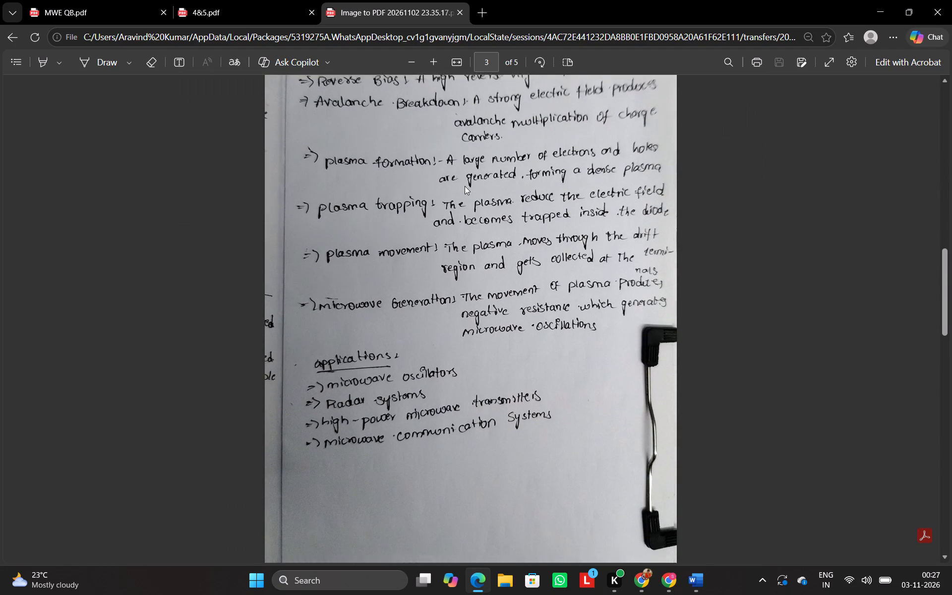
pyautogui.scroll(-2, 465, 186)
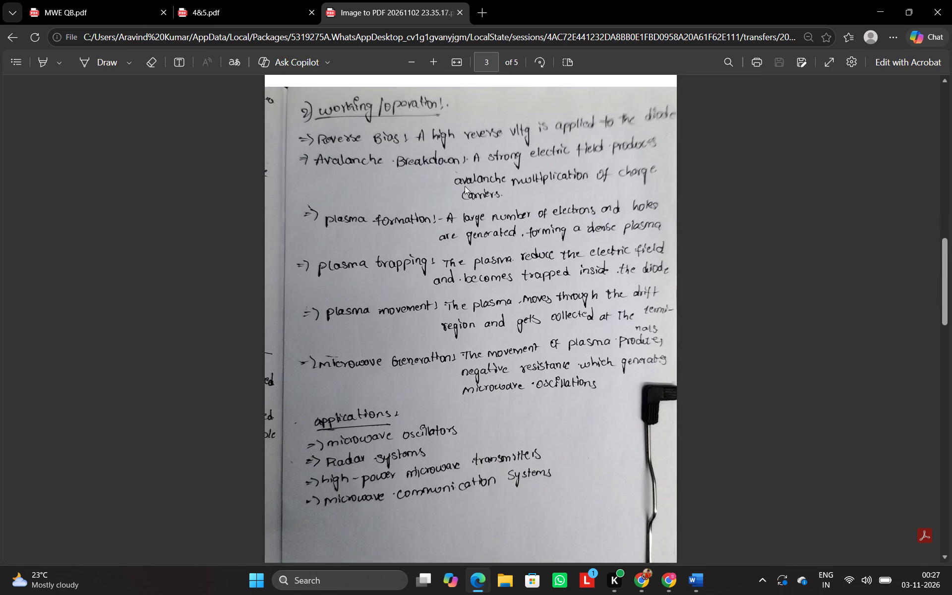
pyautogui.scroll(-1, 465, 186)
pyautogui.scroll(3, 465, 186)
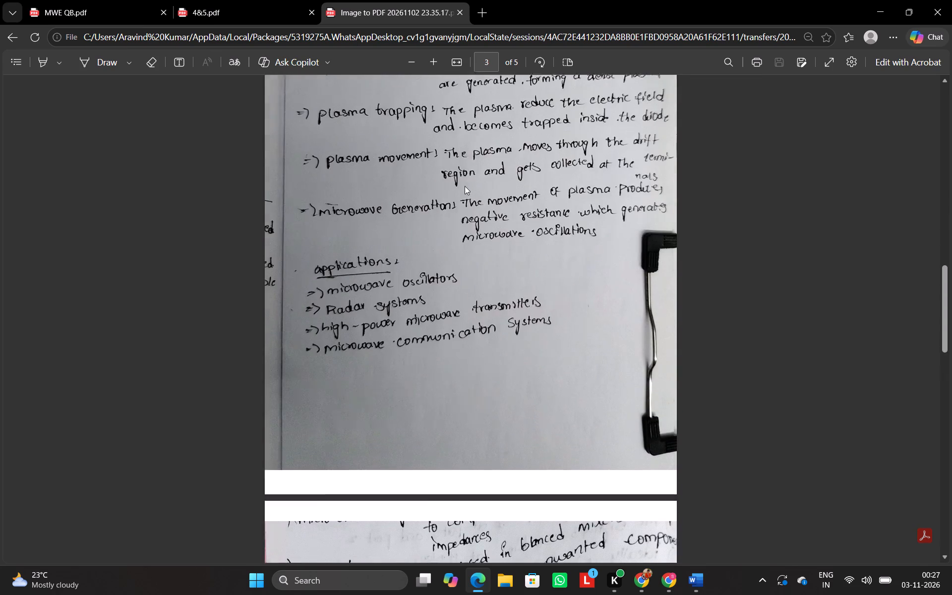
pyautogui.scroll(3, 465, 186)
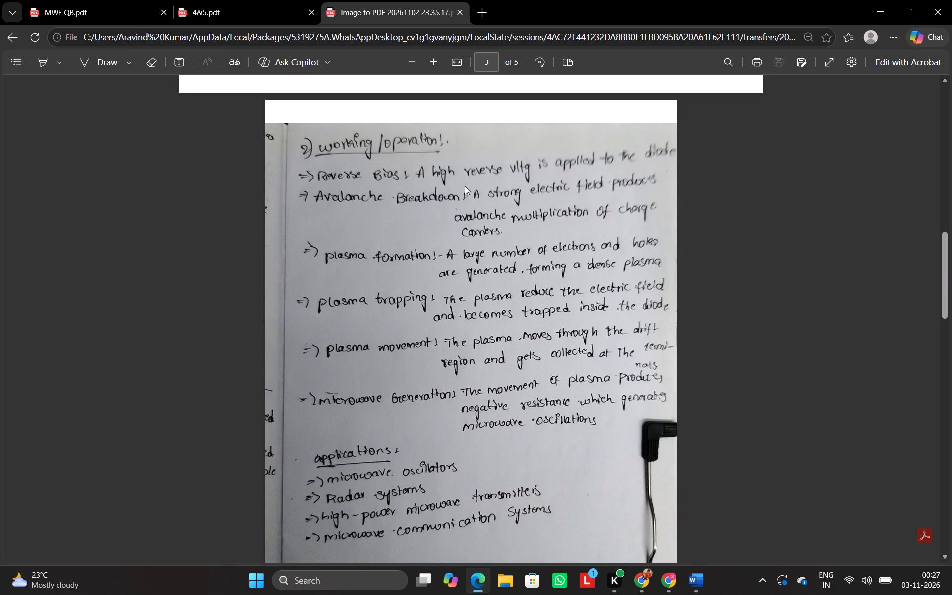
pyautogui.scroll(12, 465, 186)
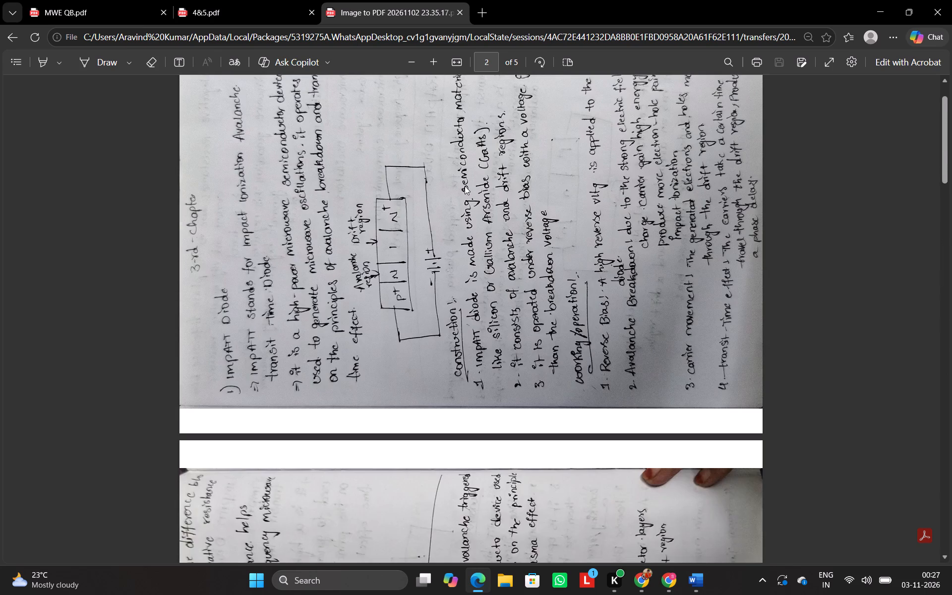
pyautogui.scroll(5, 465, 186)
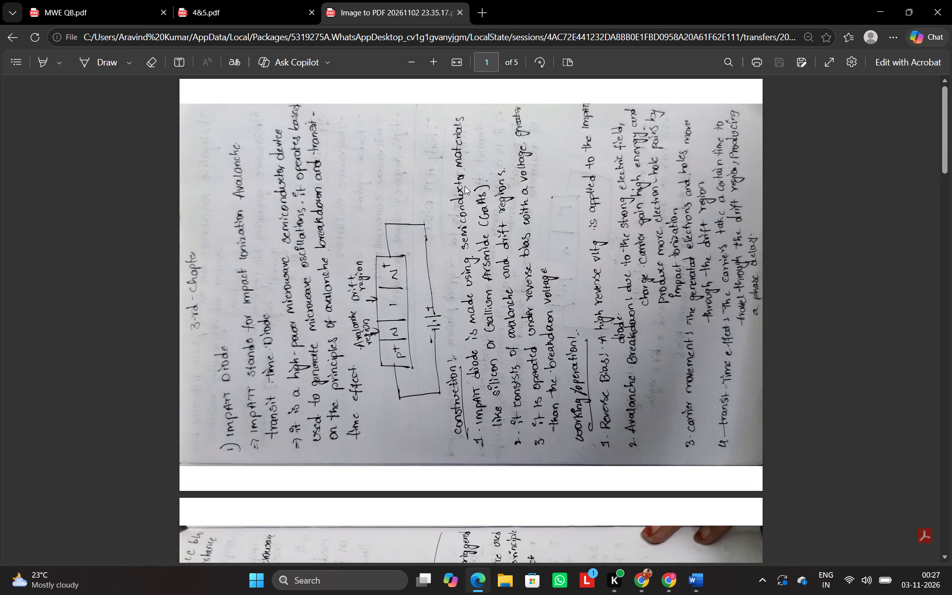
# Skim the Rotary Vane Phase Shifter and Faraday Rotation pages of the Image to PDF file.
pyautogui.scroll(-18, 502, 285)
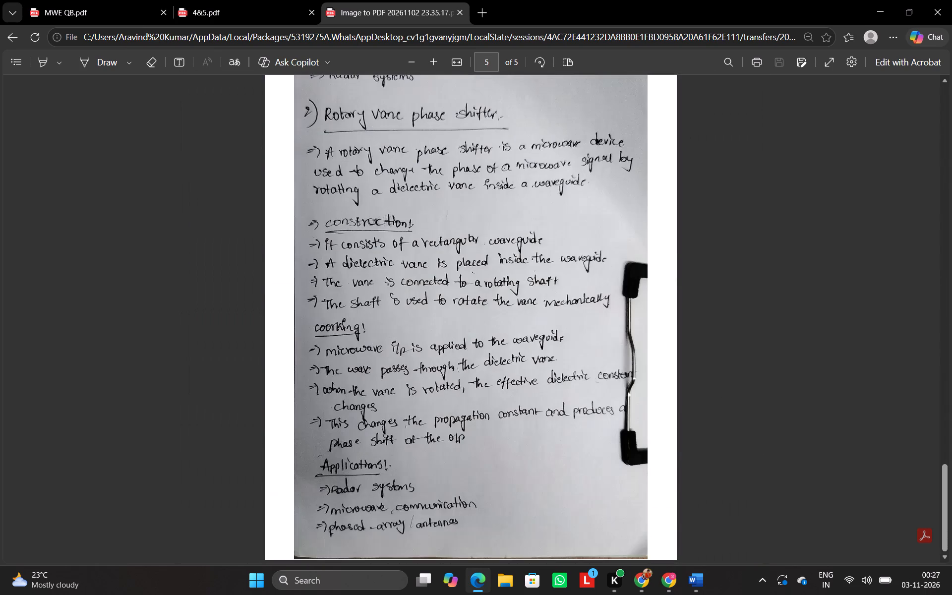
pyautogui.scroll(-2, 502, 285)
pyautogui.scroll(8, 502, 285)
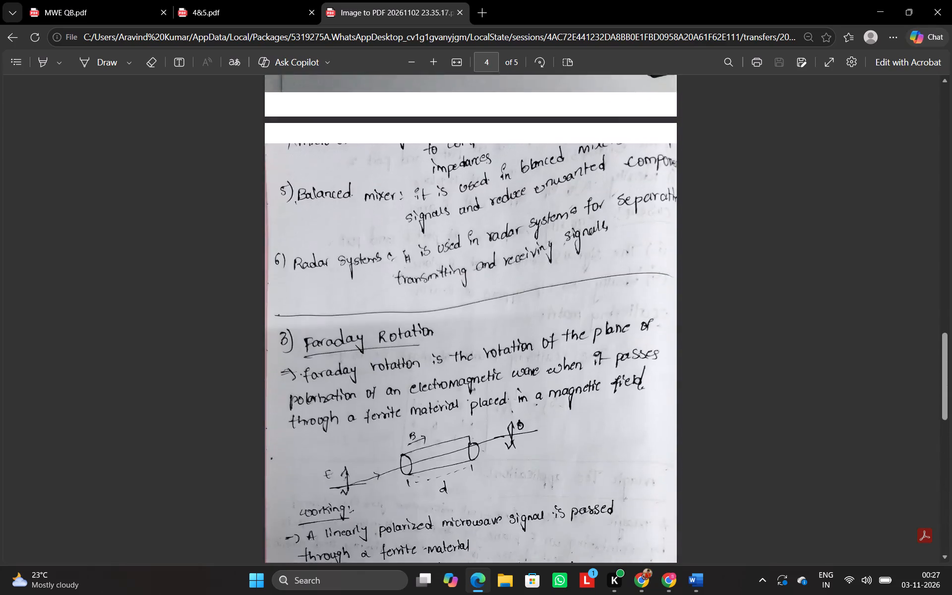
pyautogui.scroll(15, 502, 285)
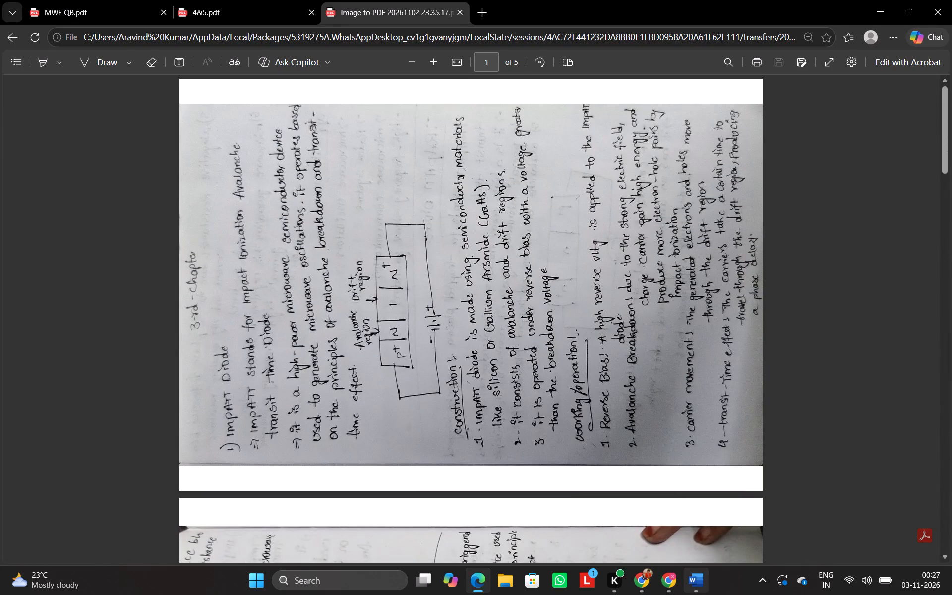
# Switch to 4&5.pdf and examine the E-plane and H-plane Tee notes on its first three pages.
pyautogui.click(286, 0)
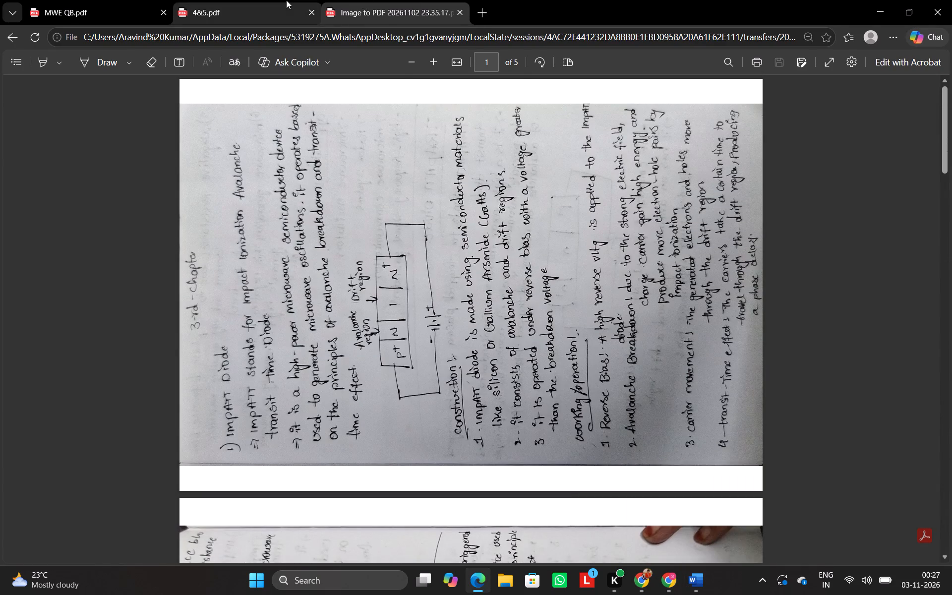
pyautogui.scroll(13, 438, 234)
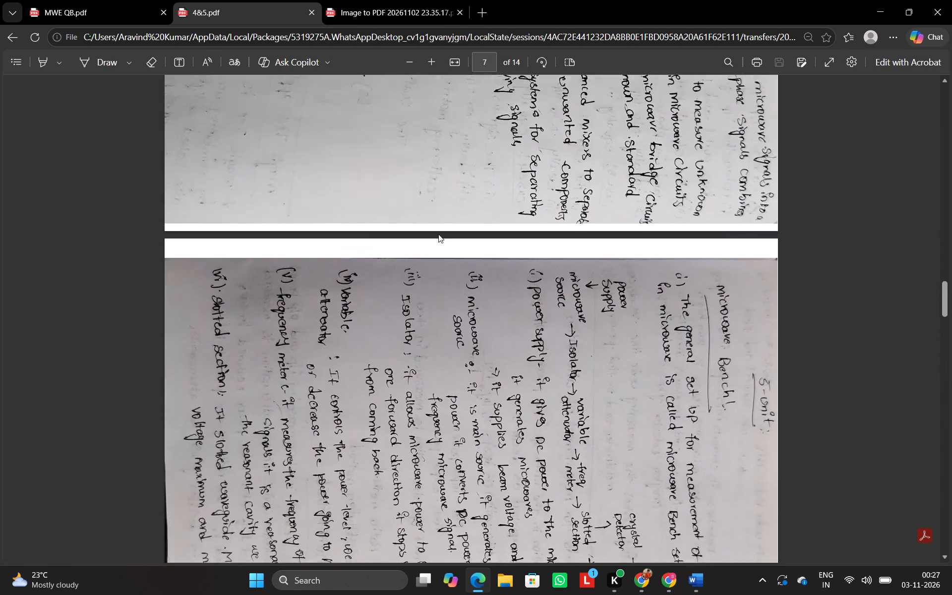
pyautogui.scroll(14, 438, 234)
pyautogui.scroll(8, 438, 234)
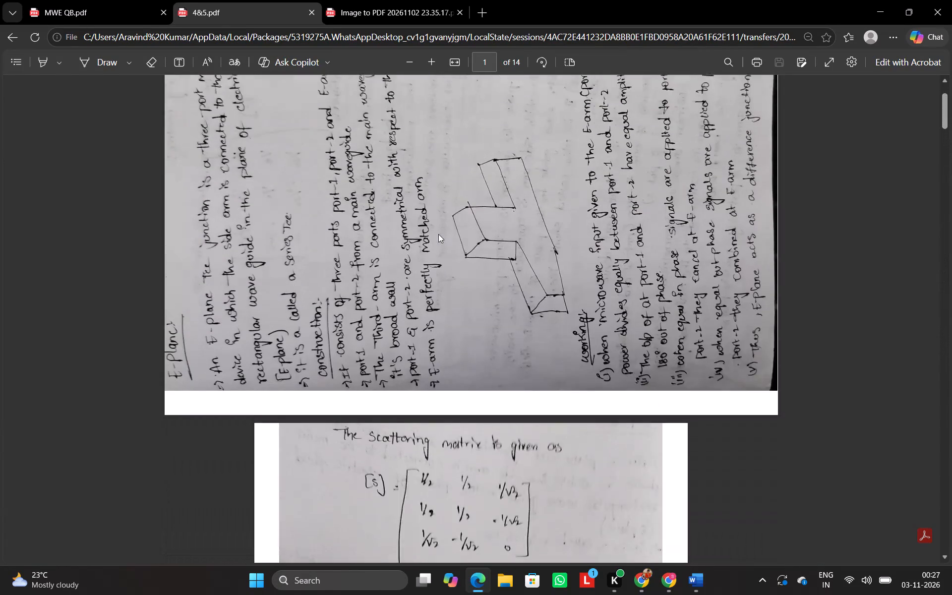
pyautogui.scroll(8, 438, 234)
pyautogui.scroll(-2, 438, 234)
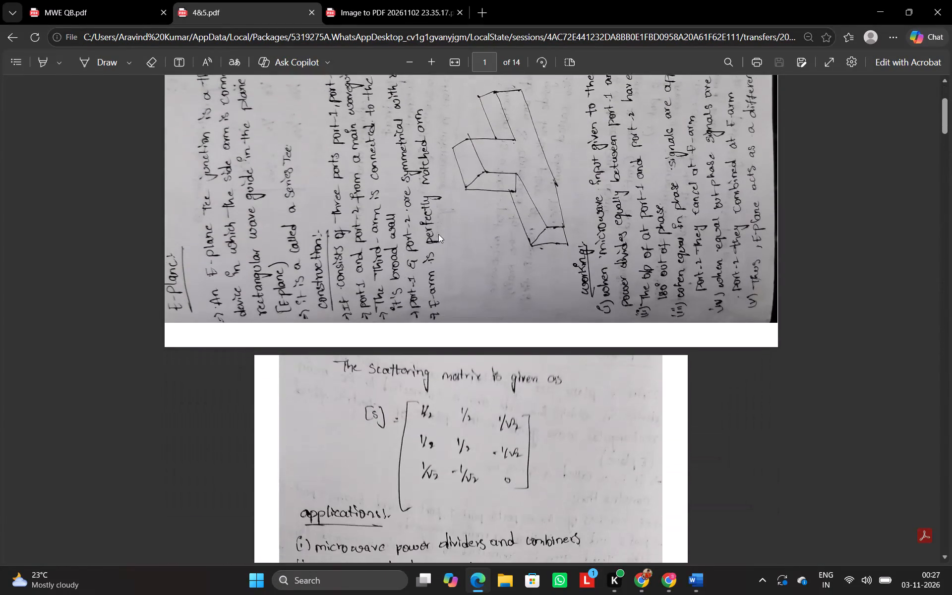
pyautogui.scroll(-3, 438, 234)
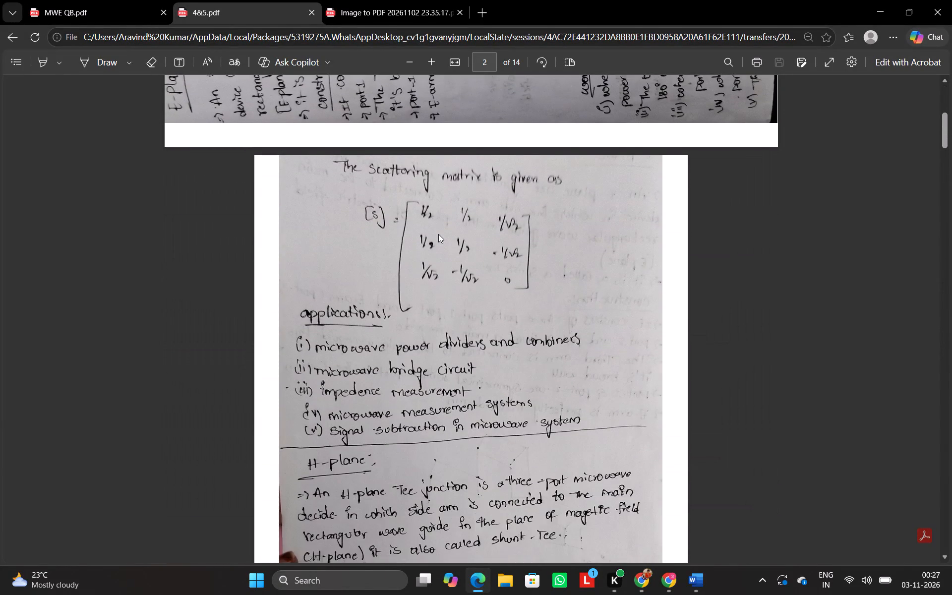
pyautogui.scroll(-7, 438, 234)
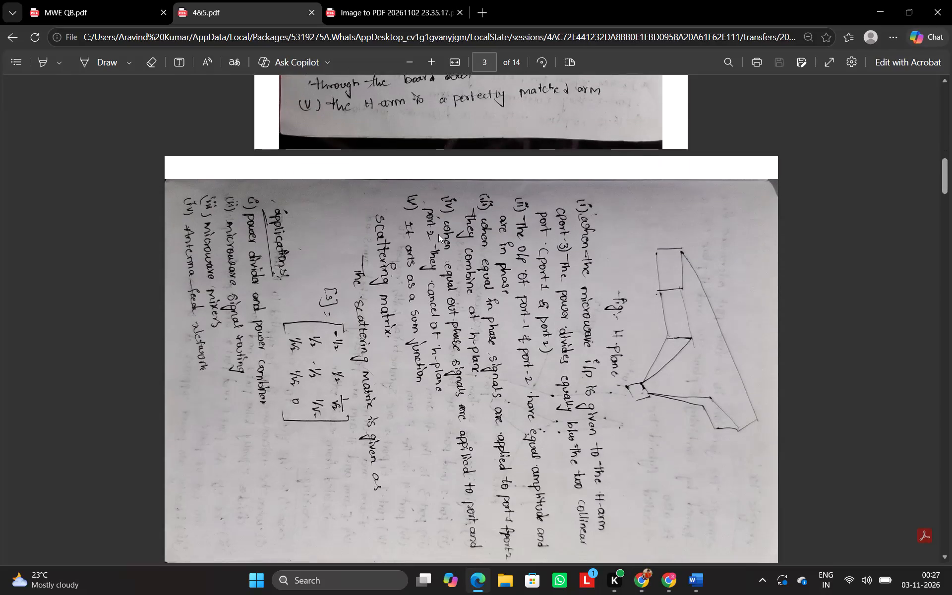
# Skim the remaining pages of 4&5.pdf, covering the Magic Tee, directional coupler and frequency measurement notes.
pyautogui.scroll(-11, 438, 234)
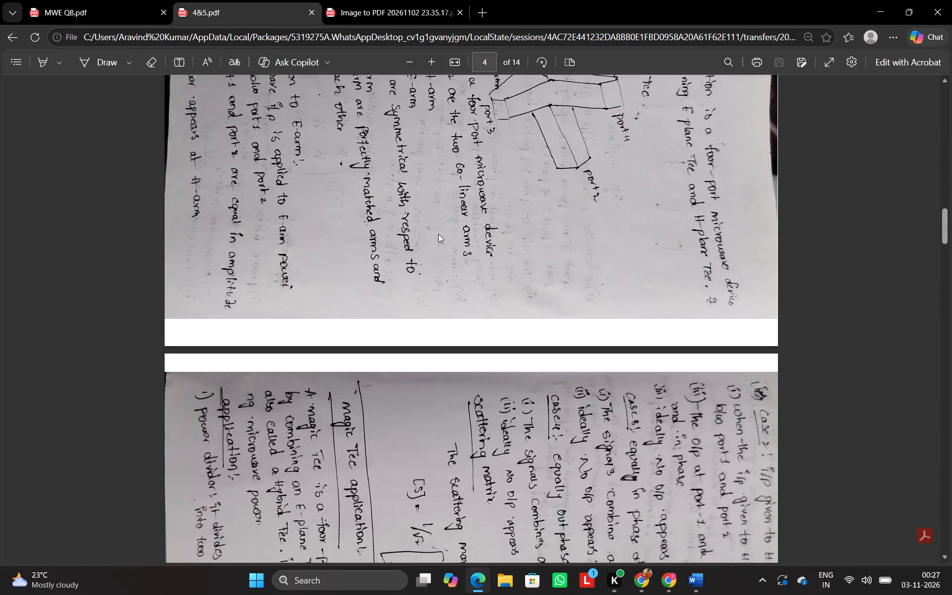
pyautogui.scroll(-15, 438, 234)
pyautogui.scroll(3, 438, 234)
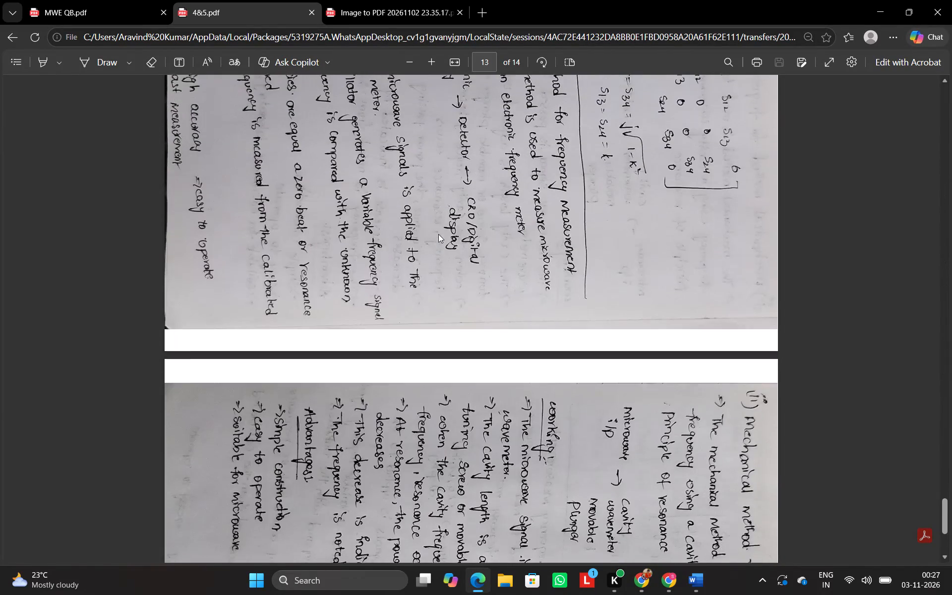
pyautogui.scroll(9, 438, 234)
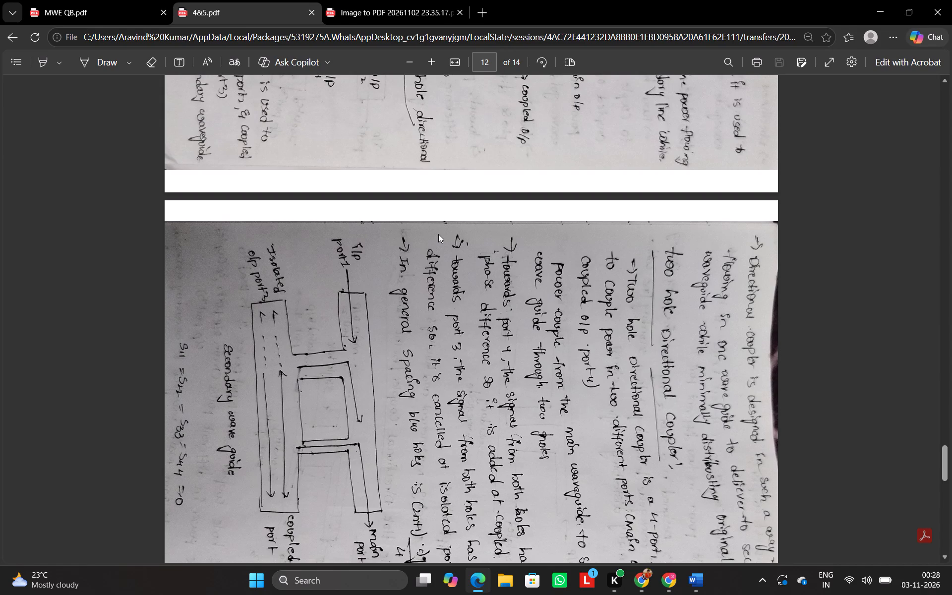
pyautogui.scroll(18, 520, 216)
pyautogui.scroll(9, 520, 216)
pyautogui.scroll(-15, 520, 216)
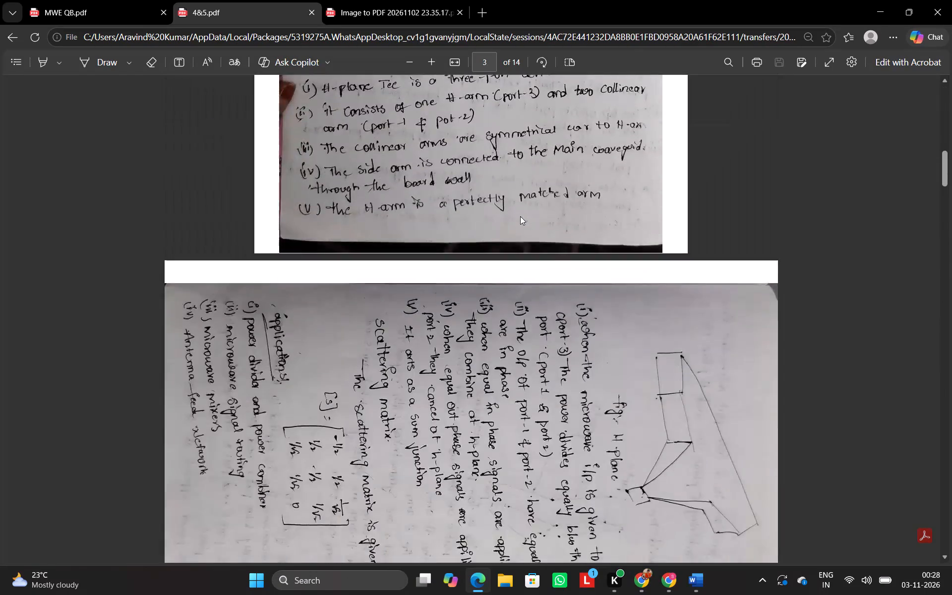
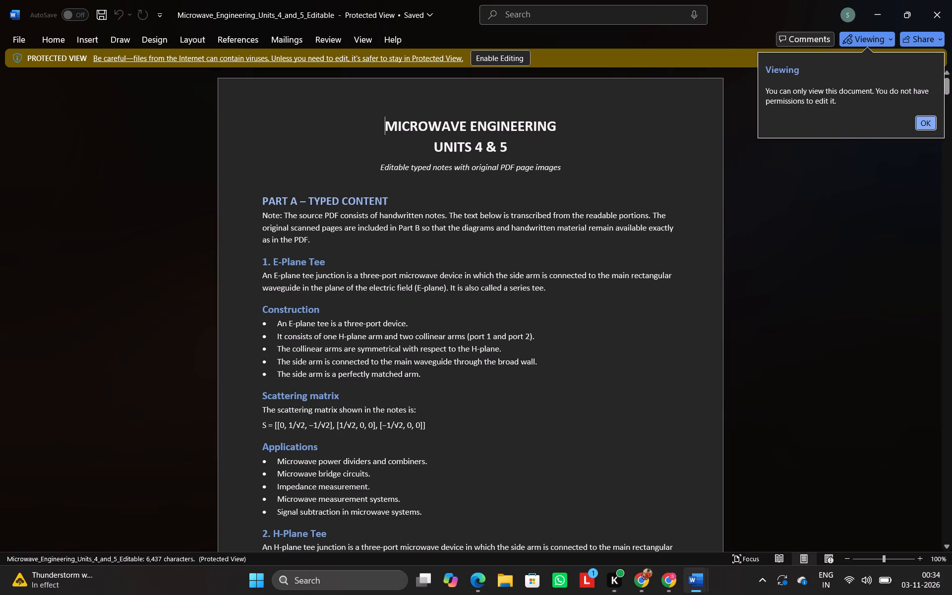
# Compare the typed E-Plane Tee section in Word with the handwritten E-plane notes and diagram in 4&5.pdf in Edge.
pyautogui.scroll(-1, 515, 256)
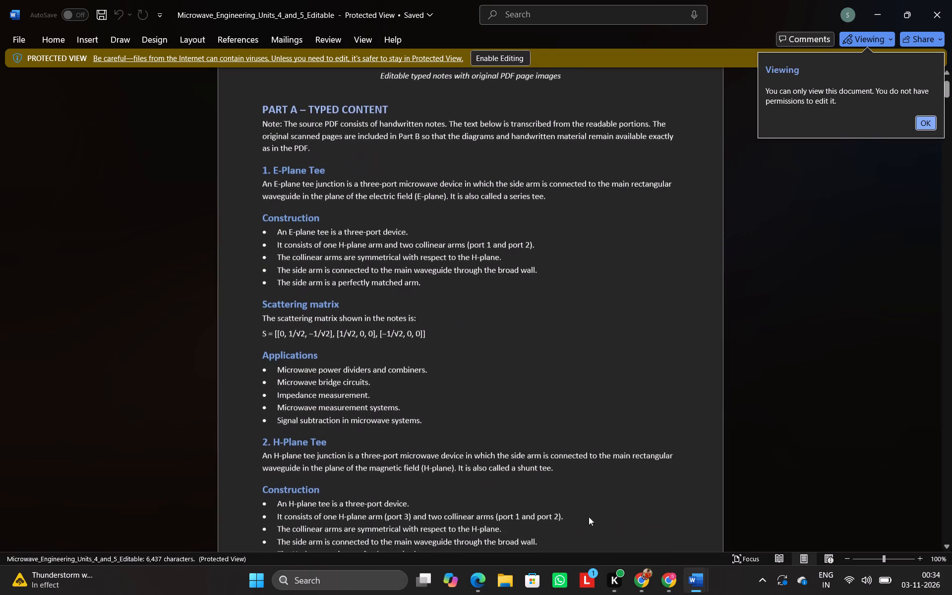
pyautogui.click(486, 579)
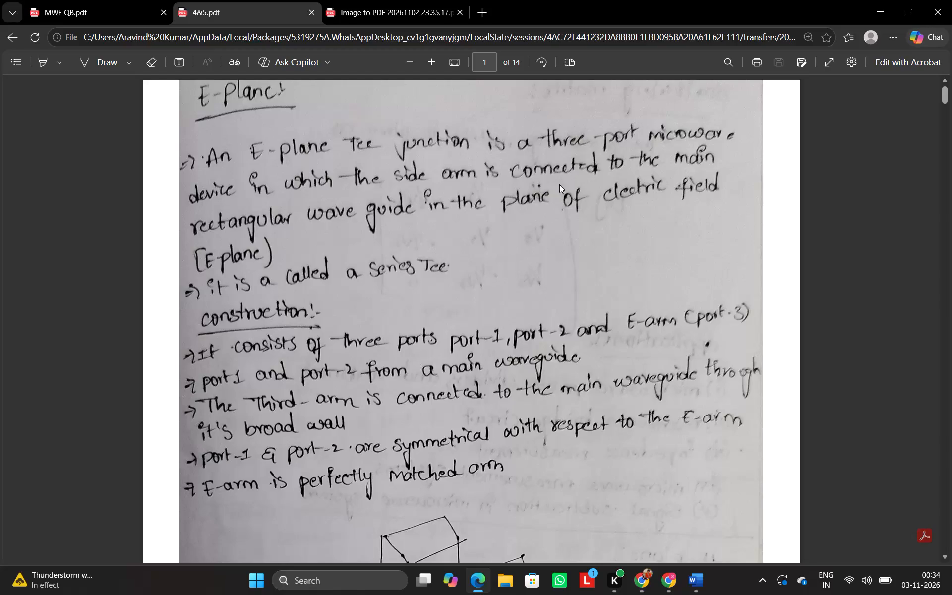
pyautogui.click(482, 579)
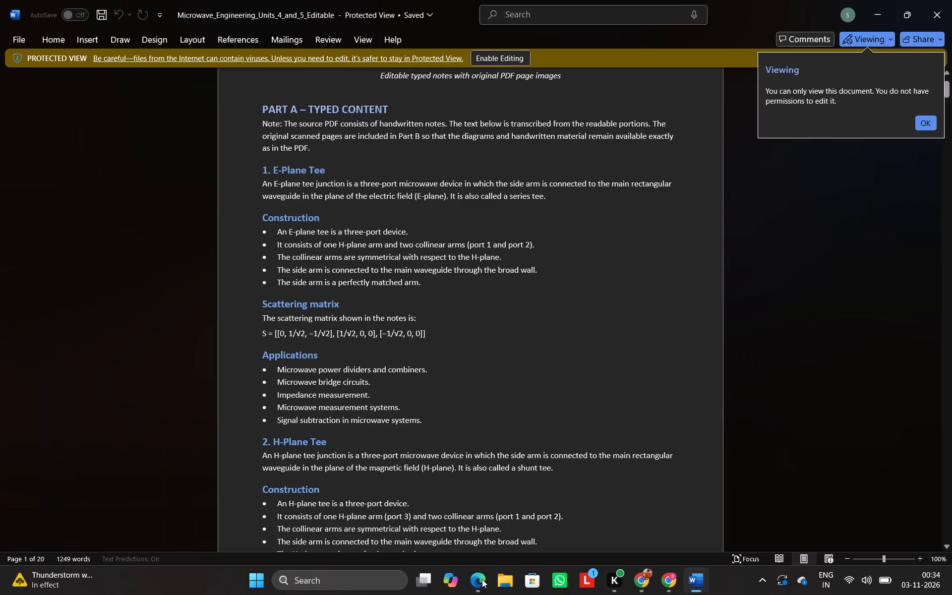
pyautogui.click(482, 579)
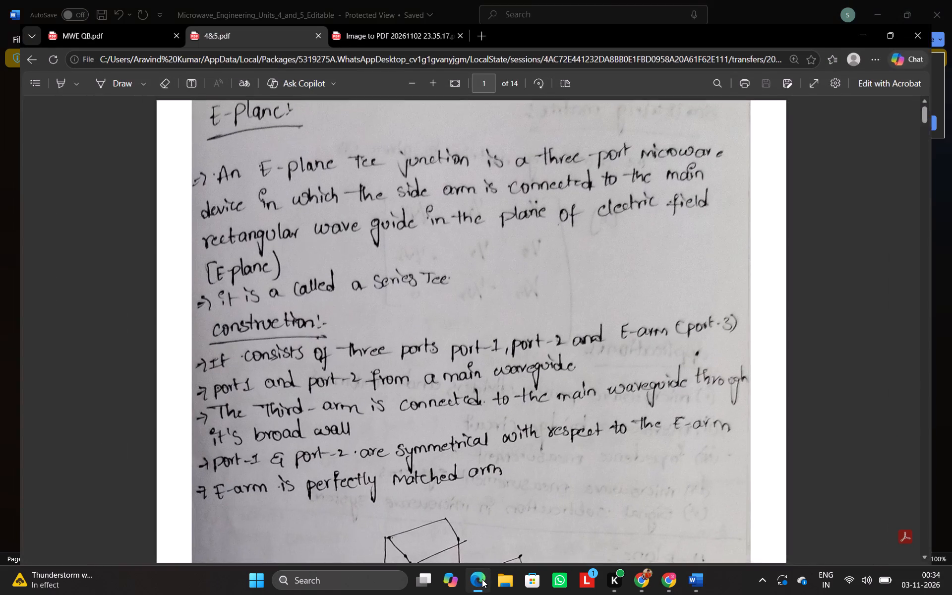
pyautogui.scroll(-3, 464, 476)
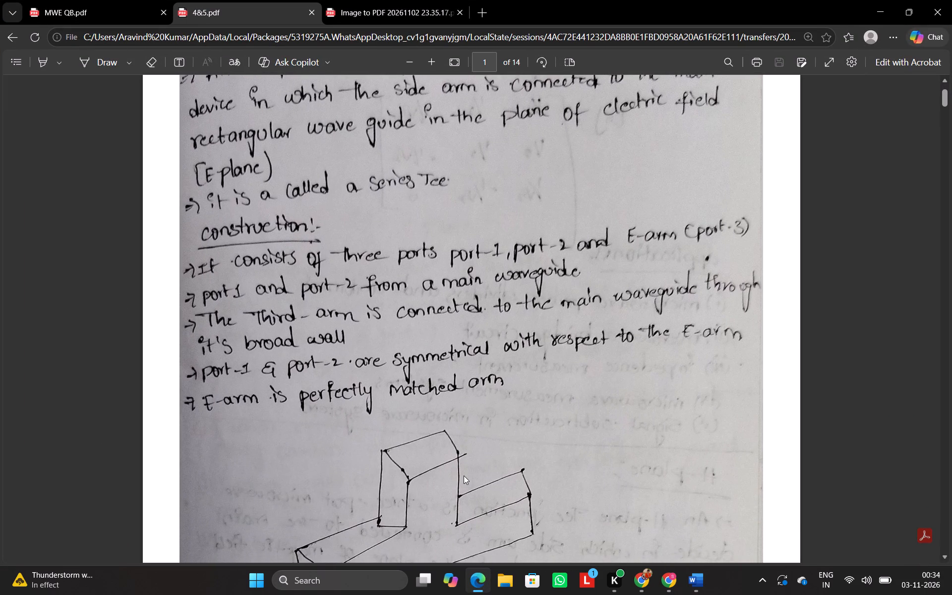
pyautogui.click(471, 579)
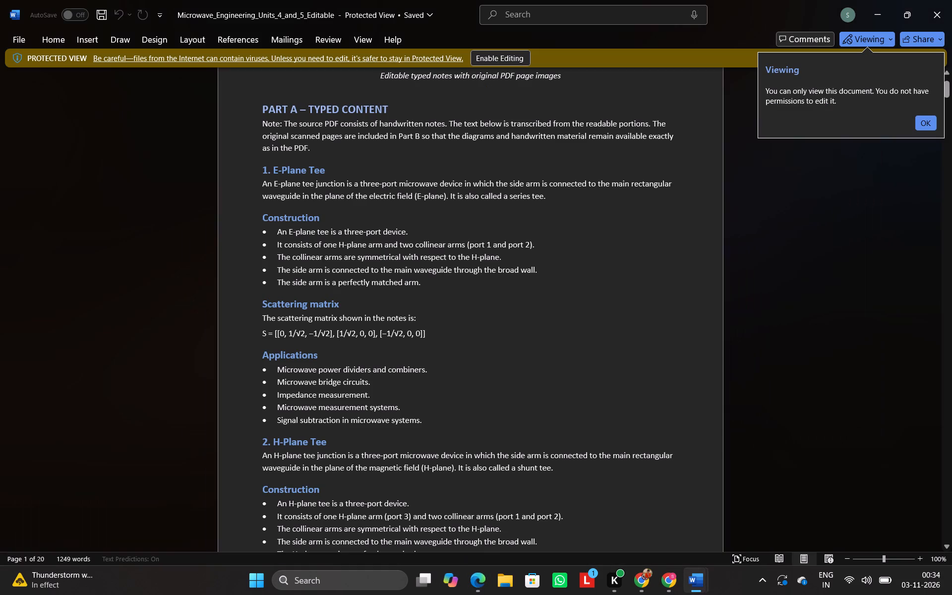
pyautogui.scroll(-2, 447, 471)
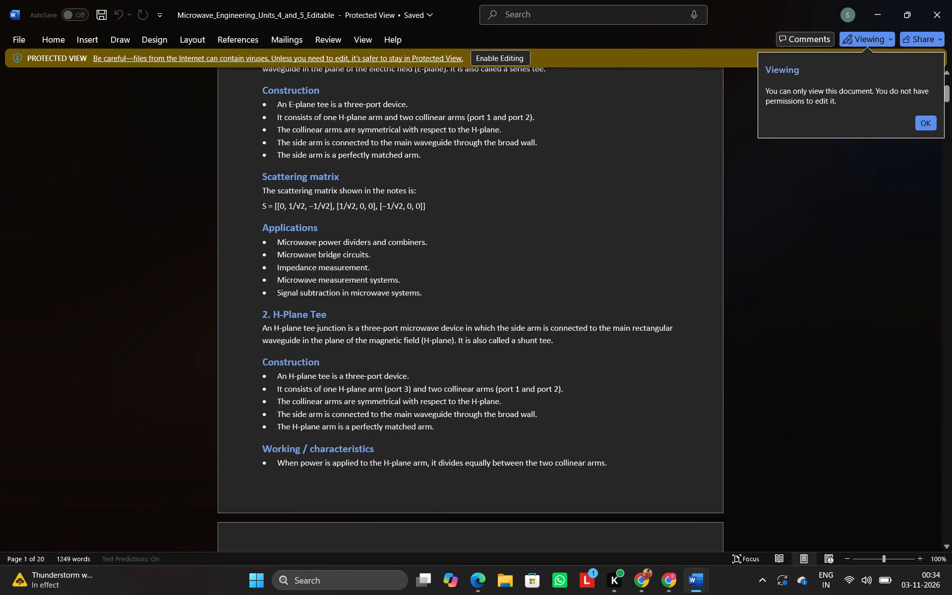
pyautogui.click(483, 576)
pyautogui.scroll(-3, 437, 415)
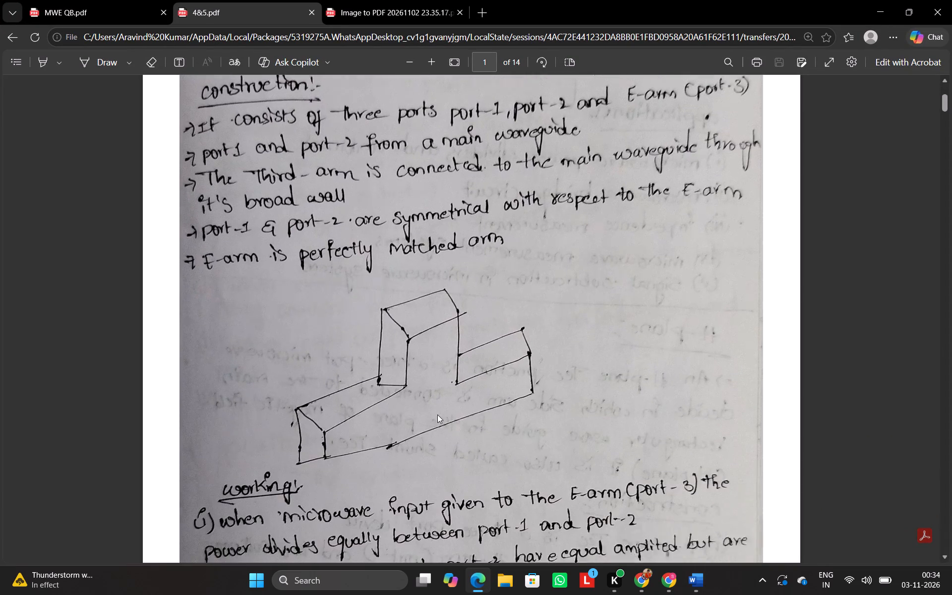
pyautogui.scroll(-3, 437, 415)
pyautogui.scroll(3, 437, 415)
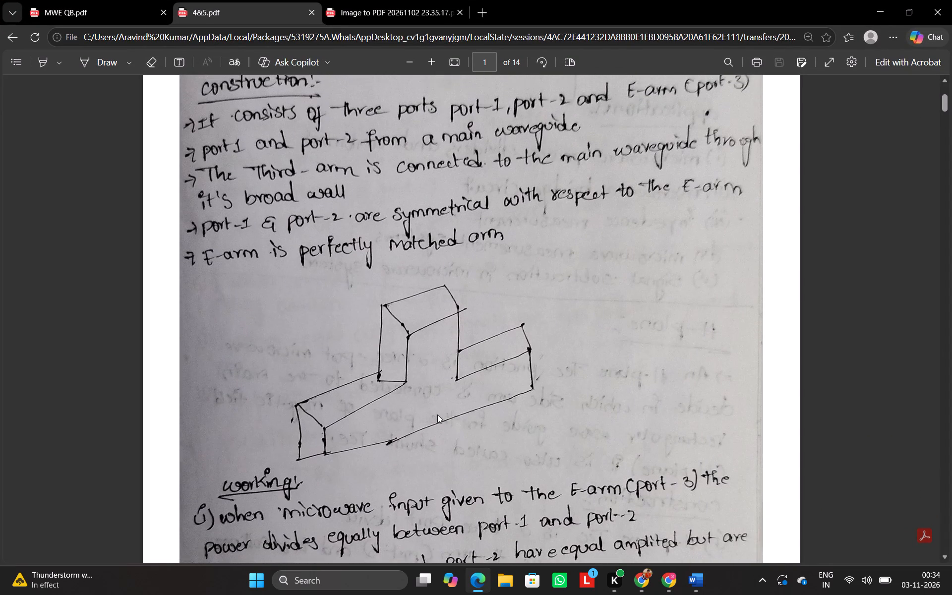
pyautogui.scroll(2, 437, 415)
pyautogui.scroll(-8, 437, 415)
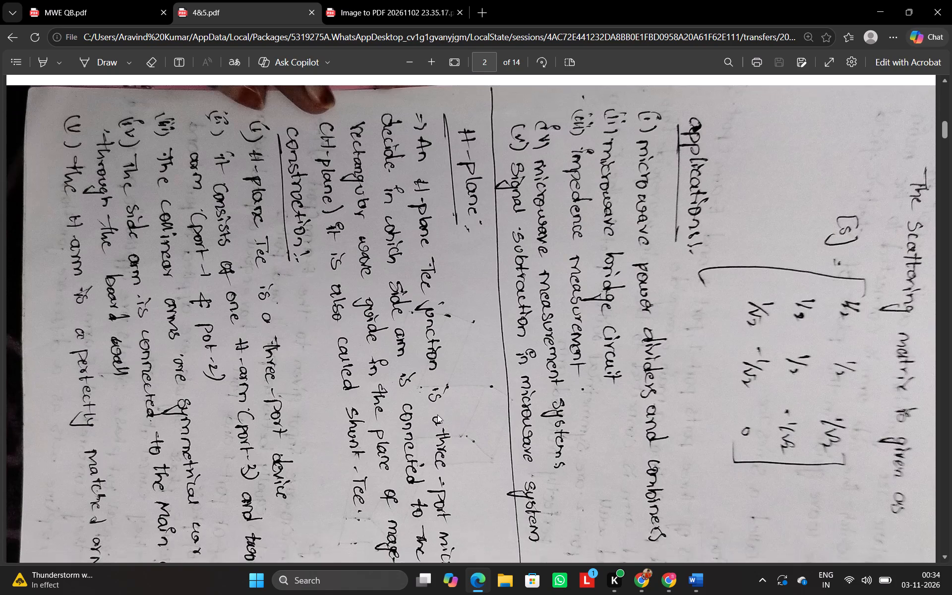
# Compare the typed H-Plane Tee section in Word with the handwritten H-plane notes on pages 2 and 3 of 4&5.pdf.
pyautogui.click(472, 579)
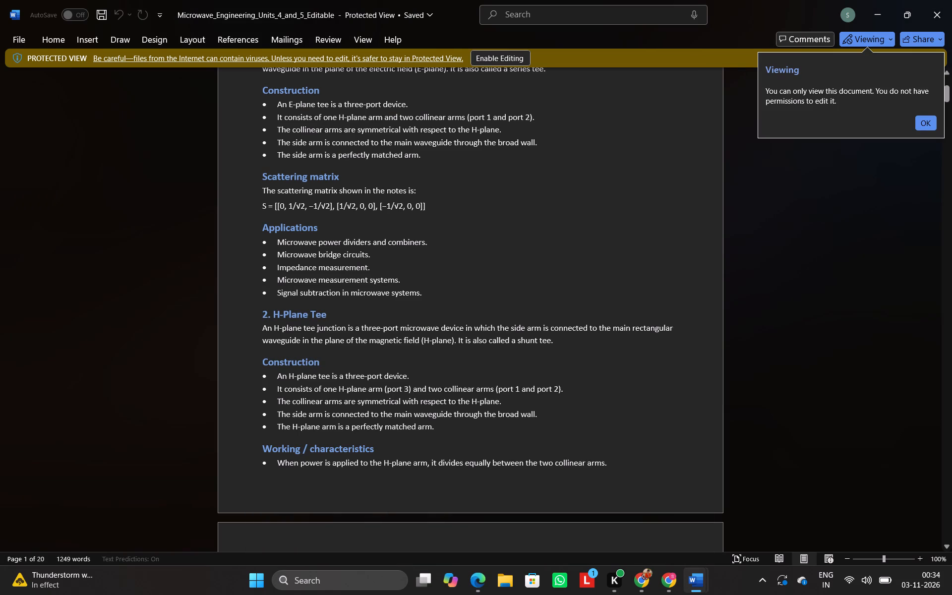
pyautogui.scroll(-2, 407, 422)
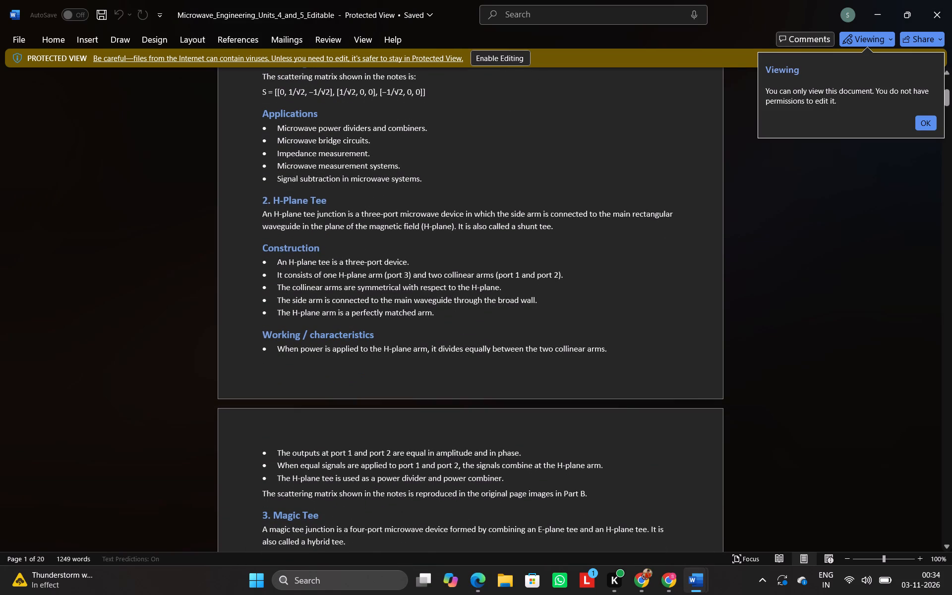
pyautogui.click(476, 581)
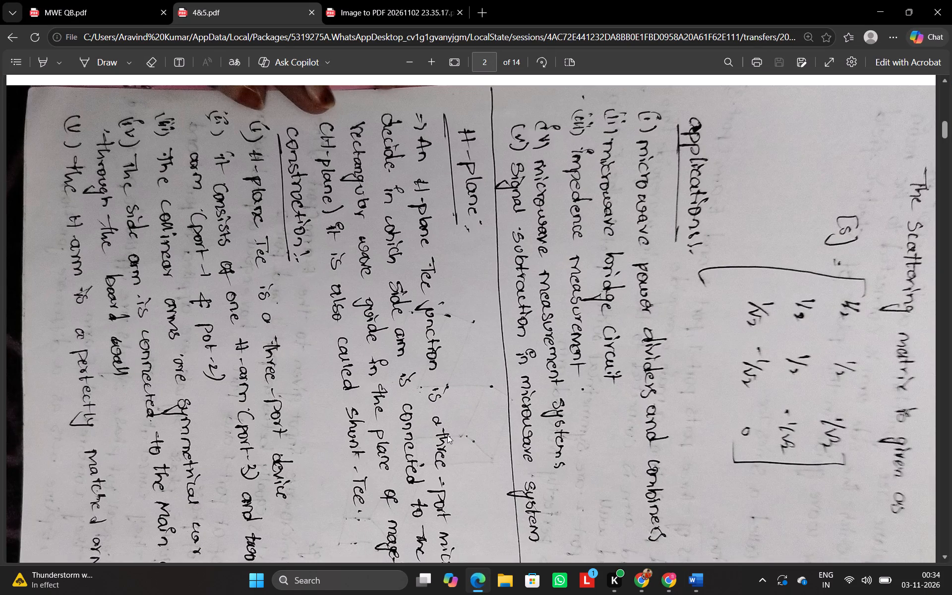
pyautogui.scroll(-2, 447, 435)
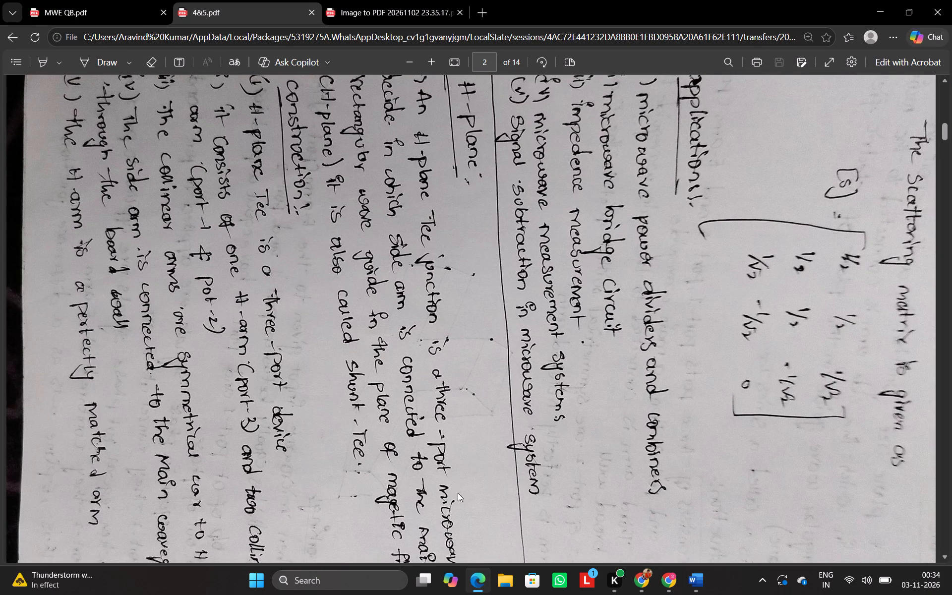
pyautogui.click(476, 581)
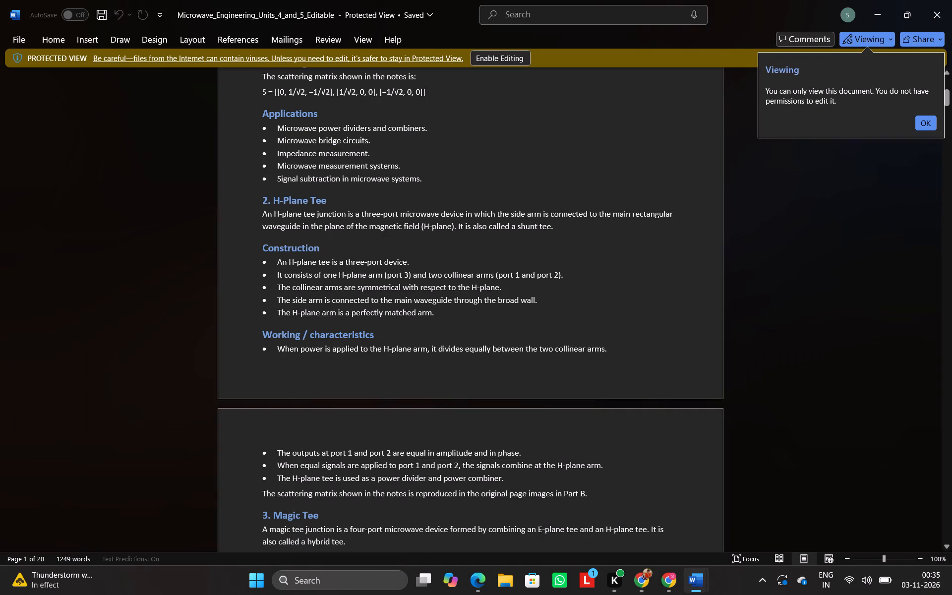
pyautogui.click(474, 583)
pyautogui.scroll(-3, 412, 363)
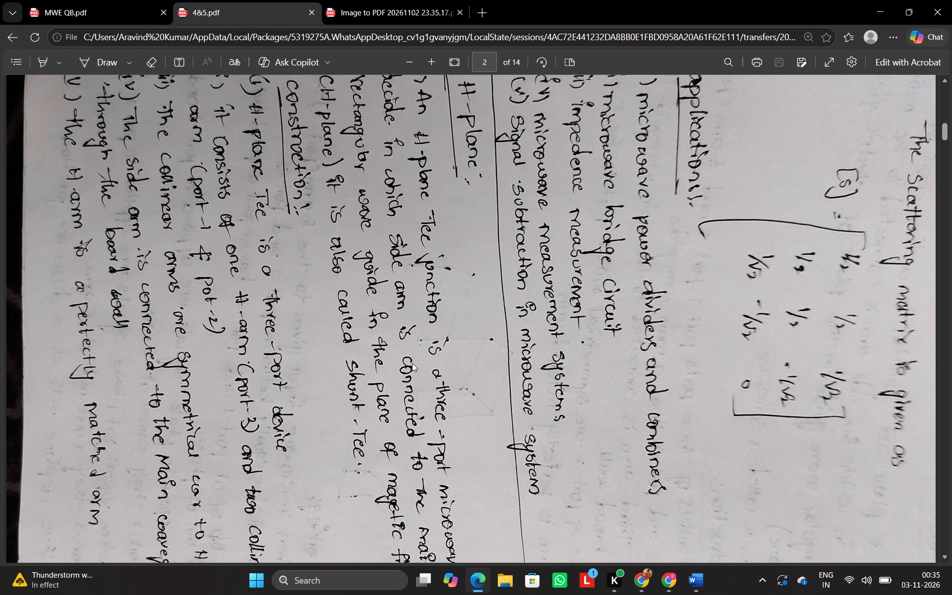
pyautogui.scroll(-7, 412, 363)
pyautogui.scroll(5, 412, 363)
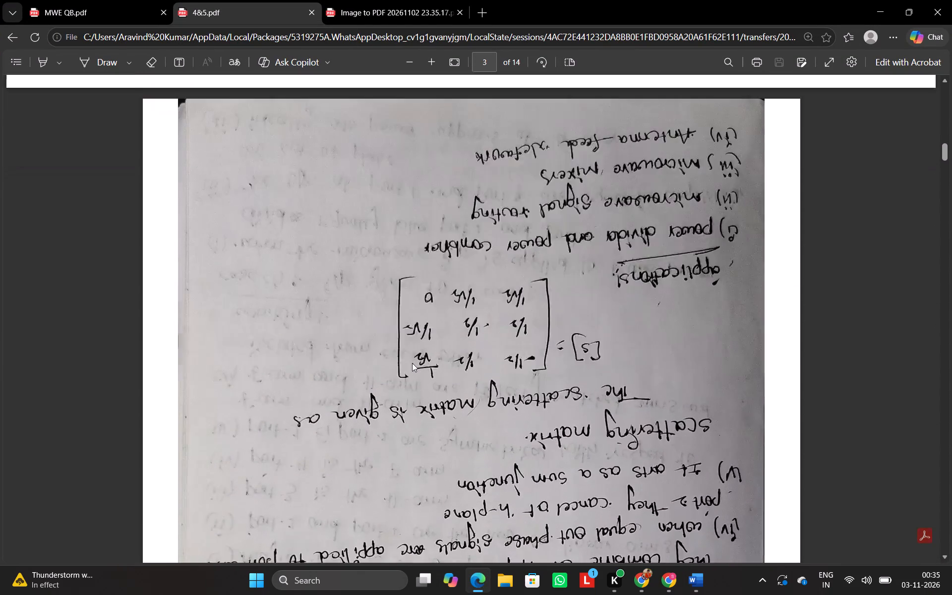
# Rotate 4&5.pdf by 180 degrees and examine the upright H-plane diagram and working notes on page 3.
pyautogui.hscroll(1, 412, 363)
pyautogui.scroll(5, 412, 363)
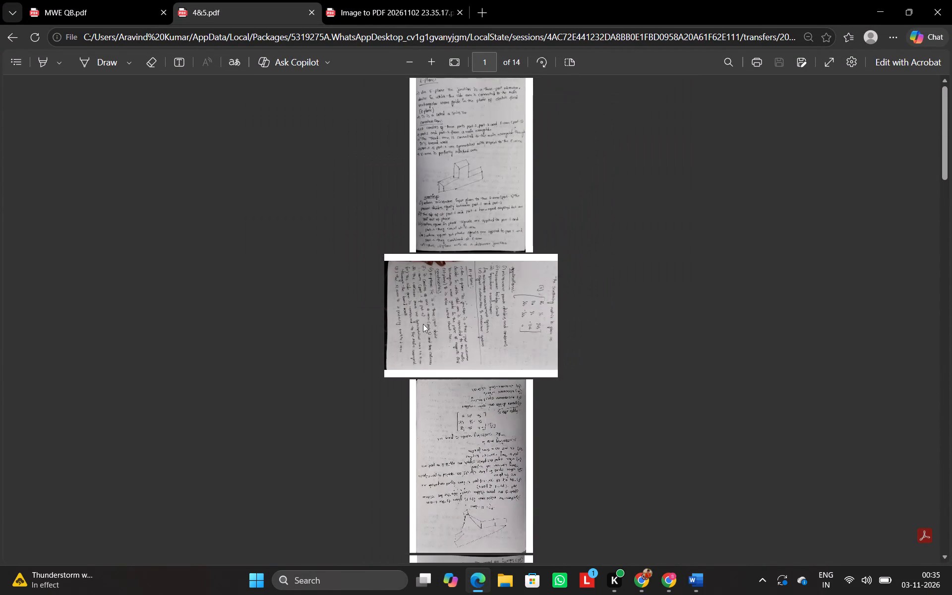
pyautogui.click(542, 59)
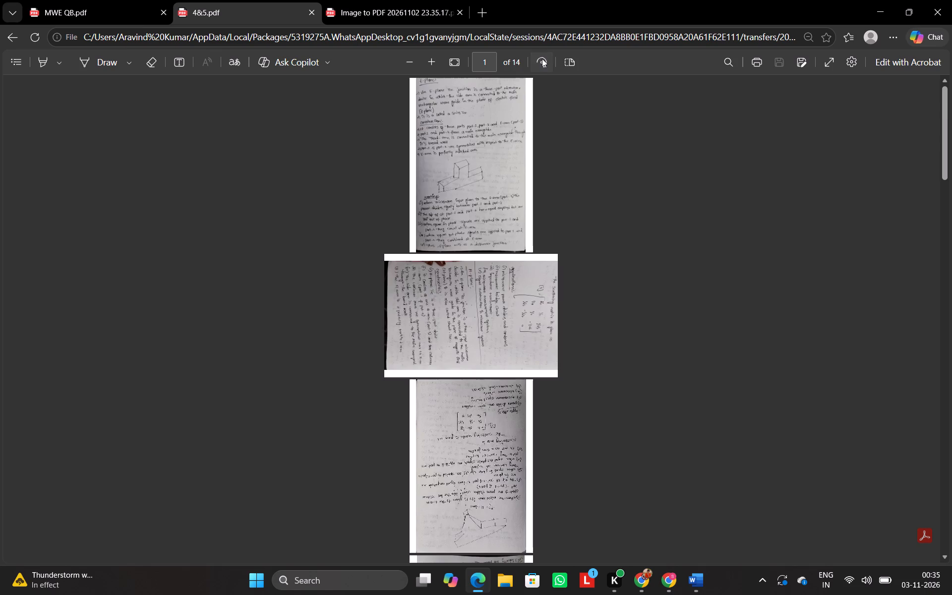
pyautogui.click(542, 59)
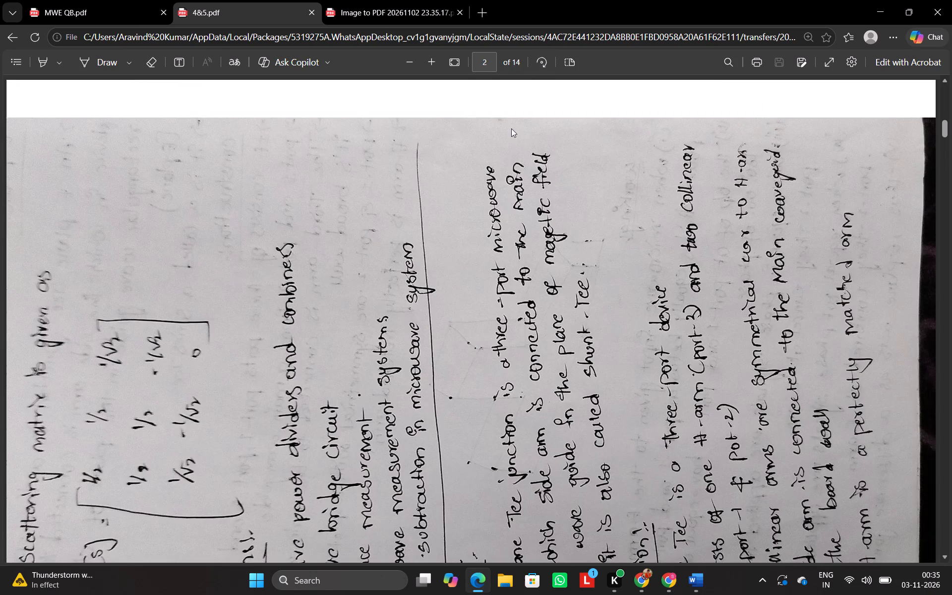
pyautogui.scroll(-5, 514, 223)
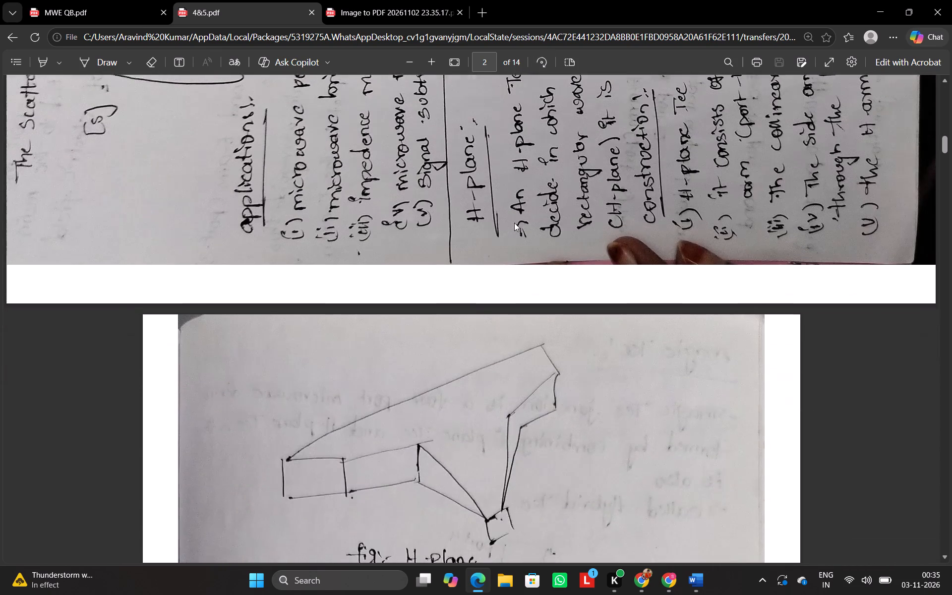
pyautogui.scroll(-4, 514, 223)
pyautogui.scroll(3, 514, 223)
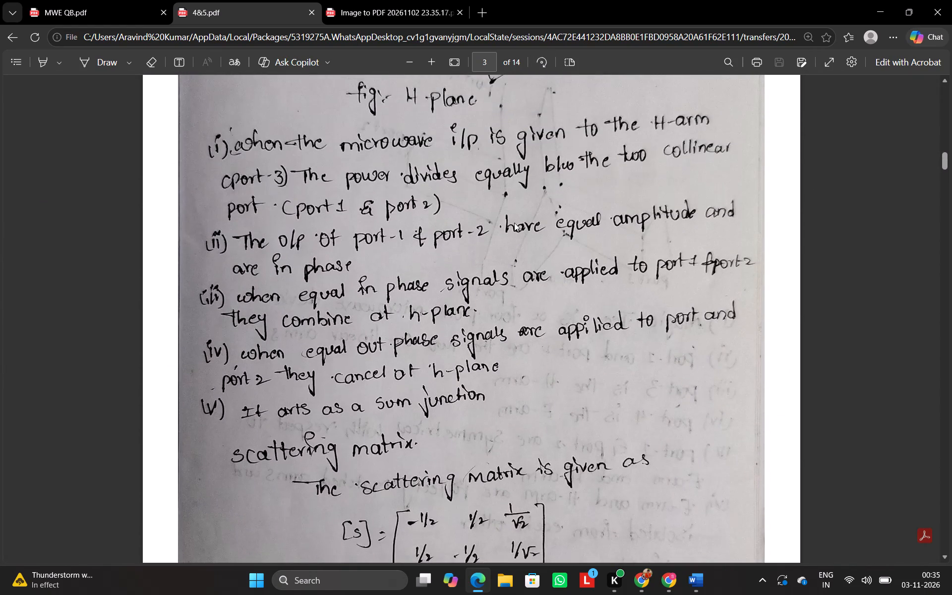
pyautogui.scroll(3, 514, 223)
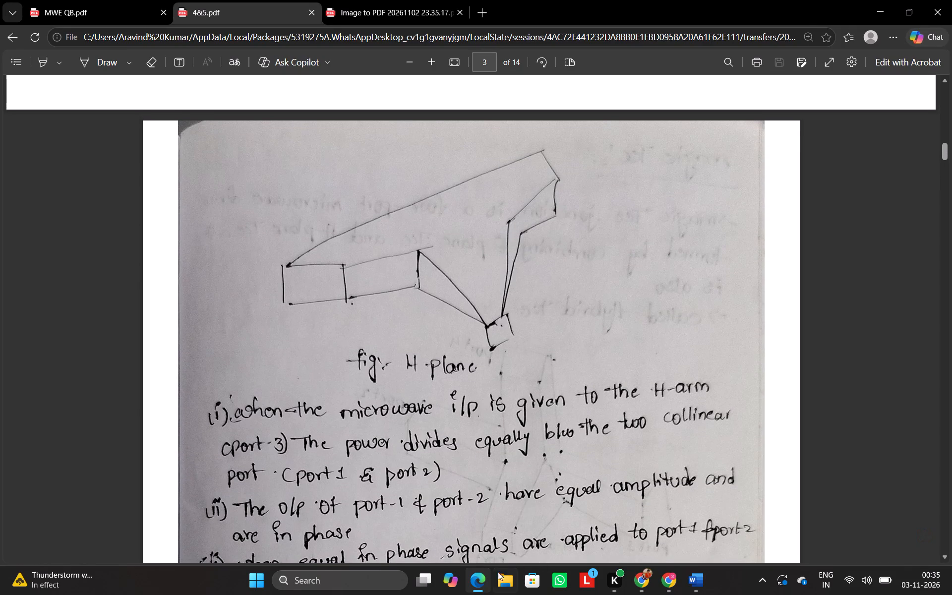
# Compare the H-Plane Tee working section in Word with the handwritten working, scattering matrix and applications on page 3 of 4&5.pdf.
pyautogui.click(482, 579)
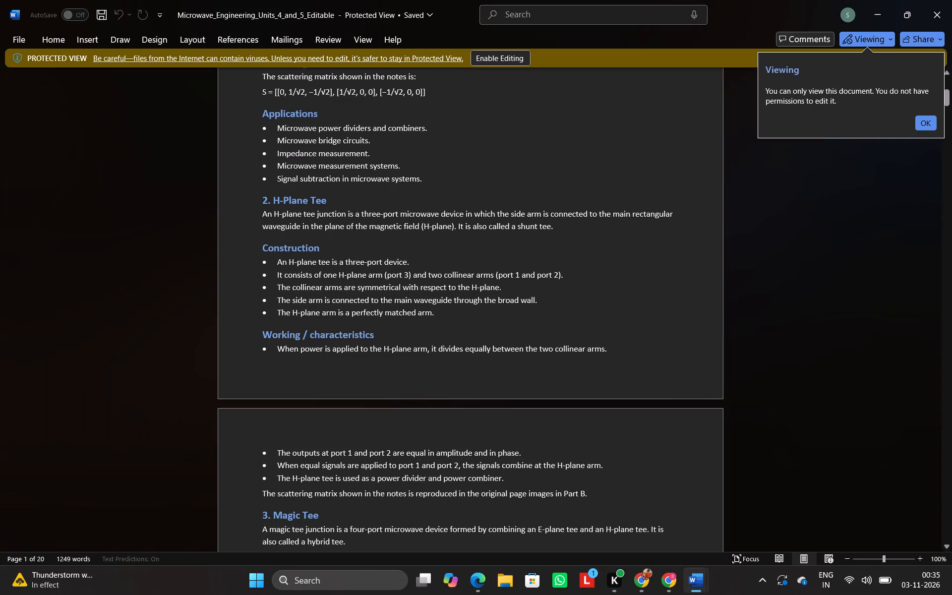
pyautogui.scroll(-1, 397, 416)
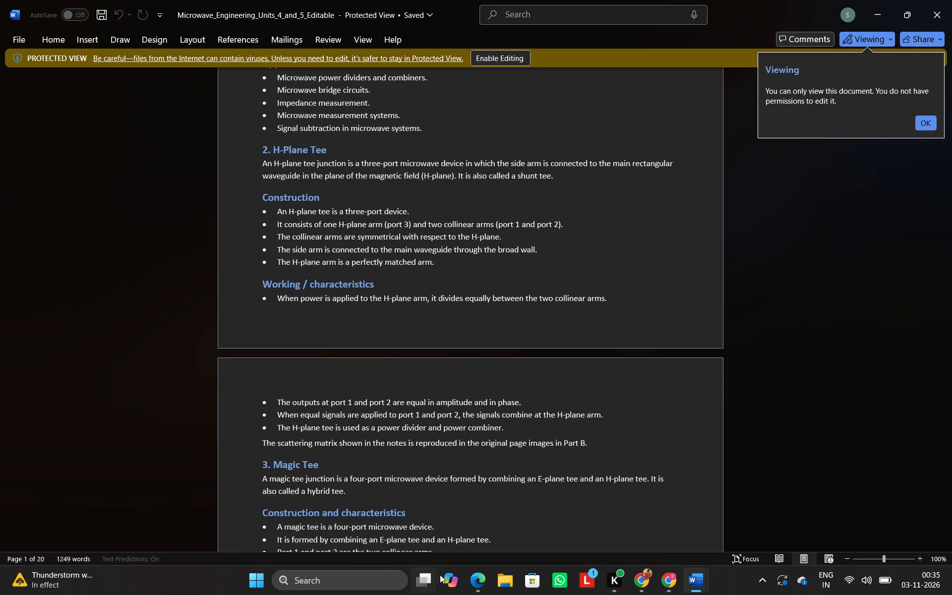
pyautogui.click(478, 569)
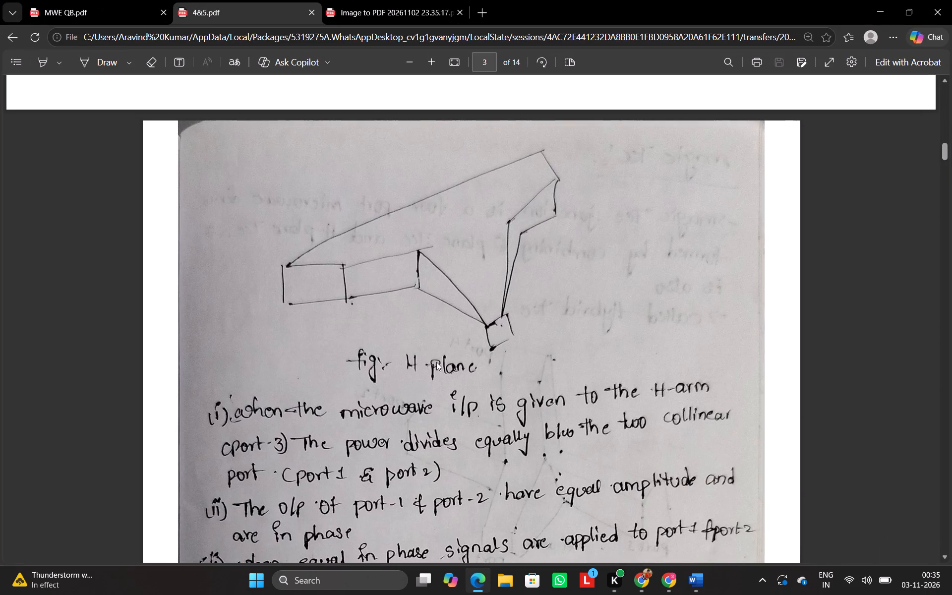
pyautogui.scroll(-7, 436, 362)
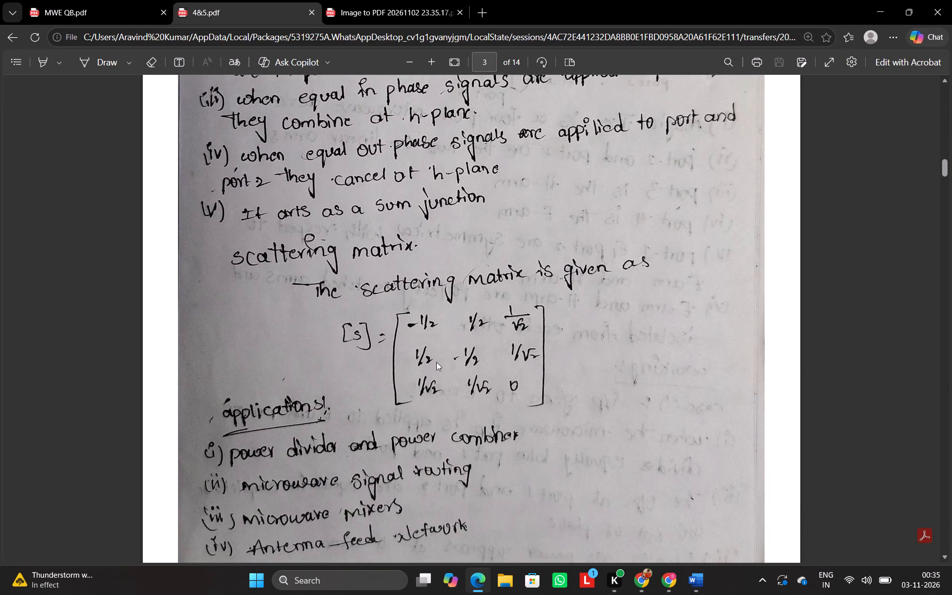
pyautogui.scroll(-3, 436, 362)
pyautogui.scroll(3, 436, 362)
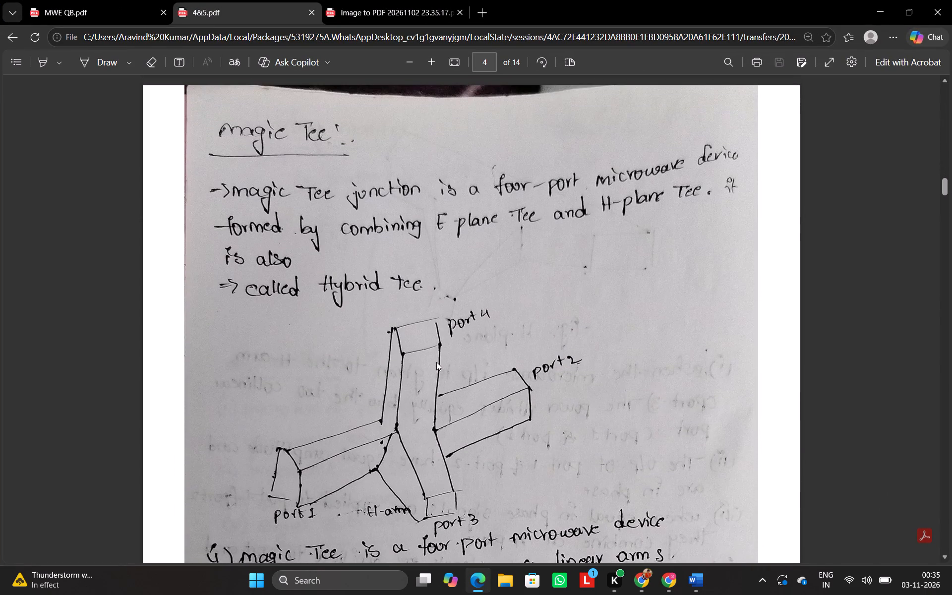
pyautogui.scroll(-1, 436, 362)
pyautogui.scroll(7, 436, 362)
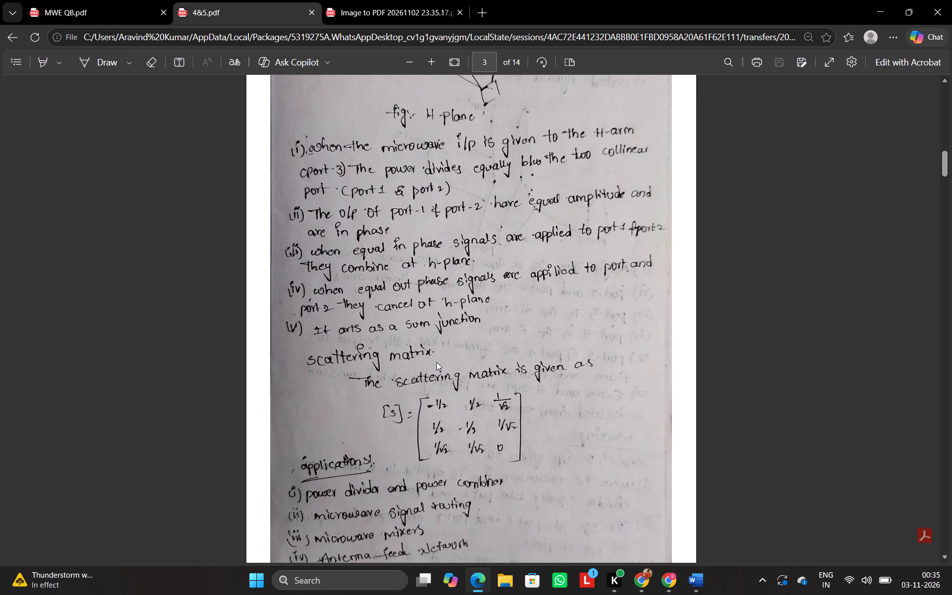
# Skim the Word conversion from the H-Plane Tee and Magic Tee sections through the original PDF page images to the end.
pyautogui.click(480, 575)
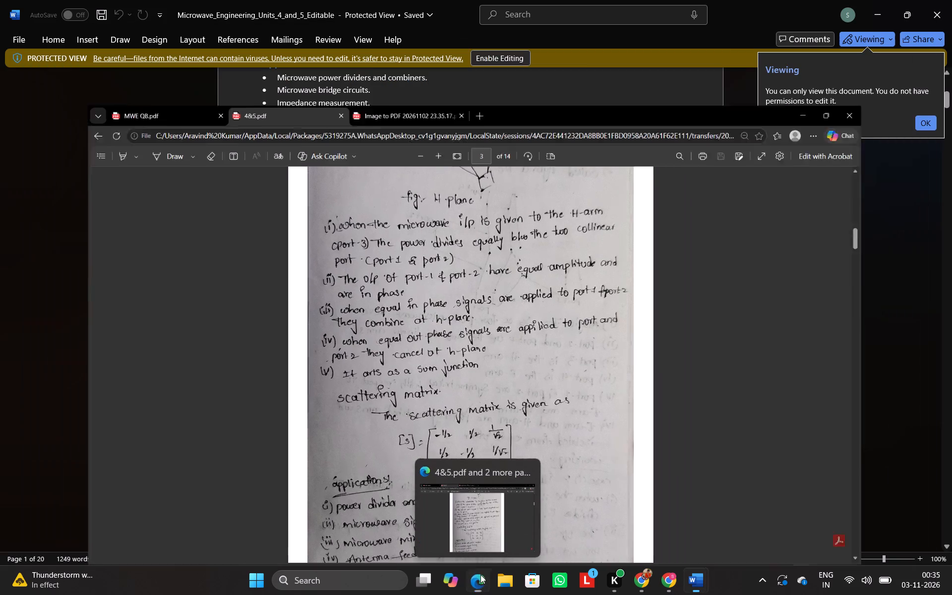
pyautogui.scroll(-1, 418, 372)
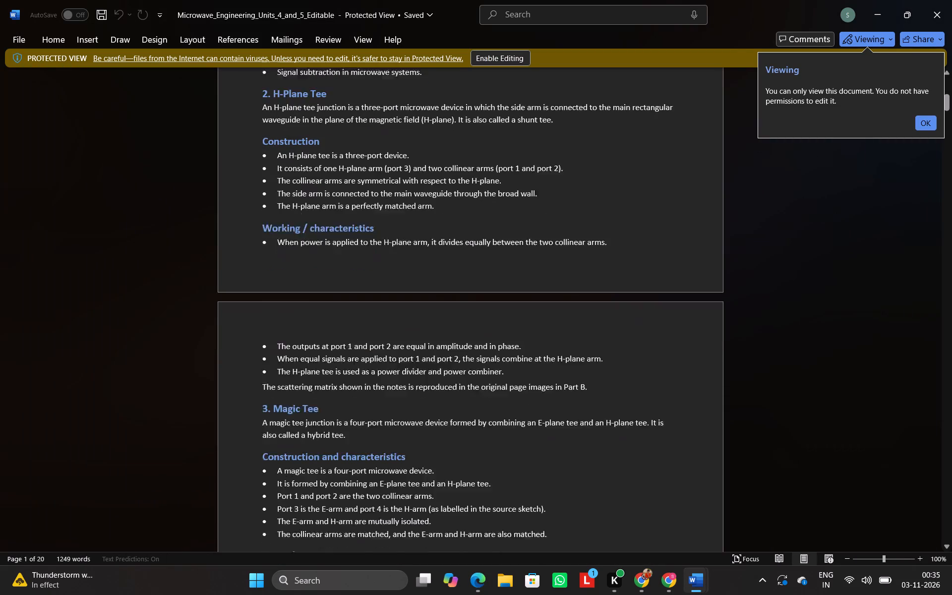
pyautogui.scroll(-1, 418, 372)
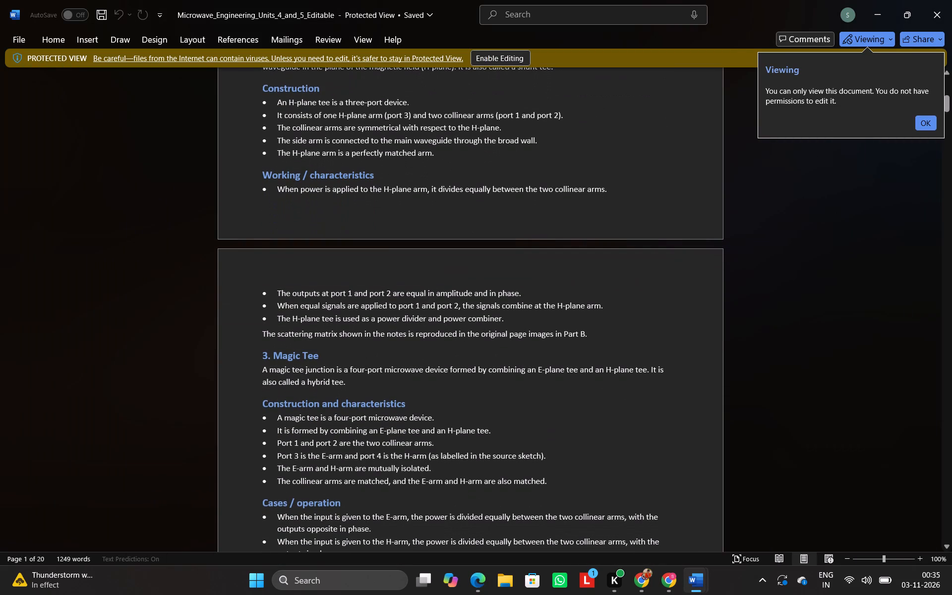
pyautogui.scroll(-17, 418, 372)
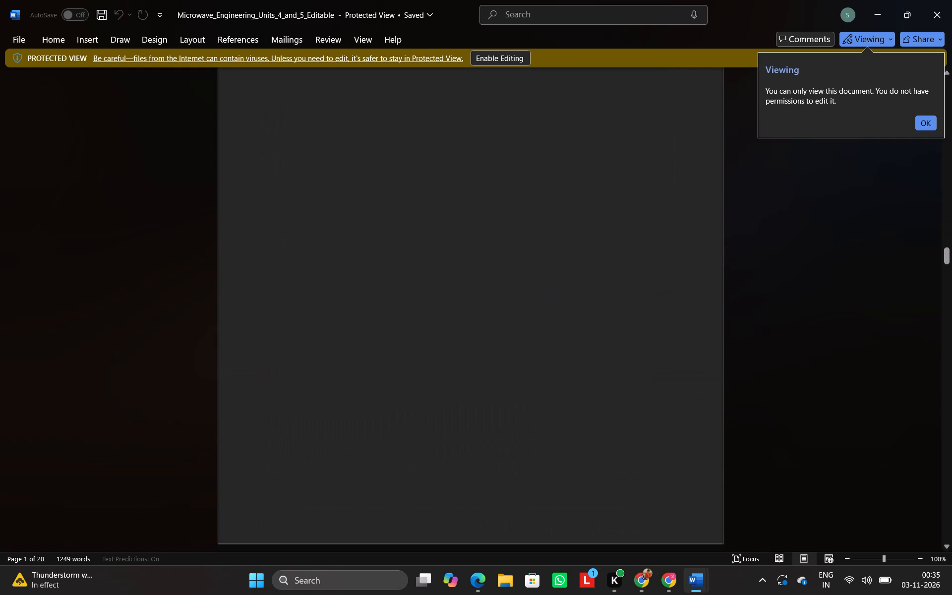
pyautogui.scroll(-16, 418, 372)
pyautogui.scroll(-20, 418, 372)
pyautogui.scroll(-1, 418, 372)
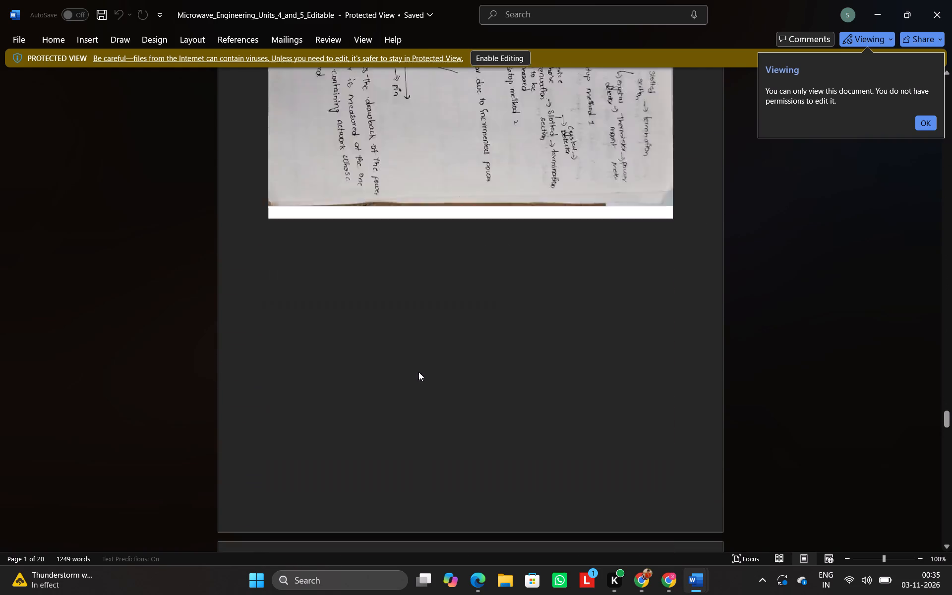
pyautogui.scroll(-20, 418, 372)
pyautogui.scroll(-20, 418, 372)
pyautogui.scroll(-20, 418, 372)
pyautogui.scroll(5, 418, 372)
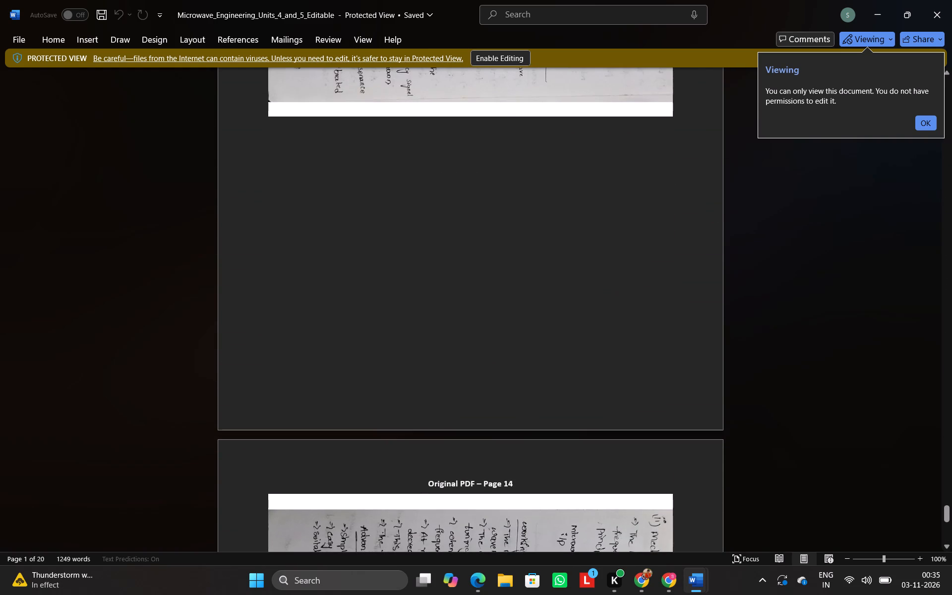
pyautogui.scroll(-8, 418, 372)
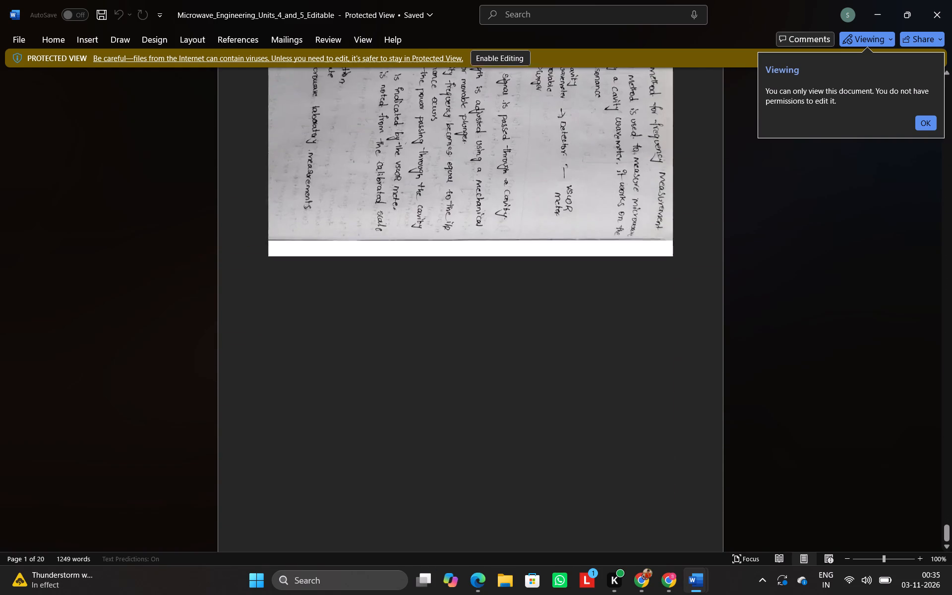
pyautogui.scroll(-2, 418, 372)
pyautogui.scroll(15, 418, 372)
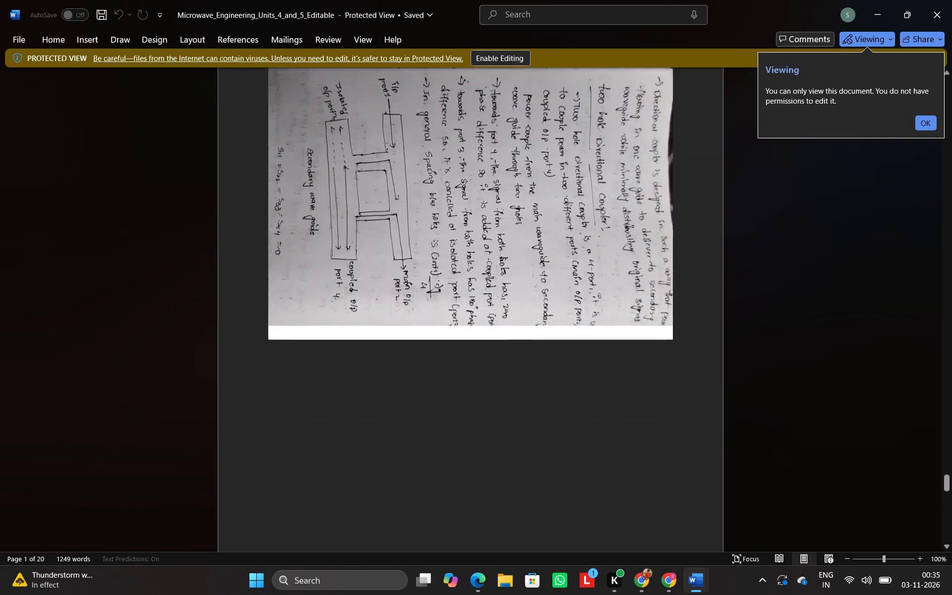
pyautogui.scroll(20, 418, 372)
pyautogui.scroll(6, 418, 372)
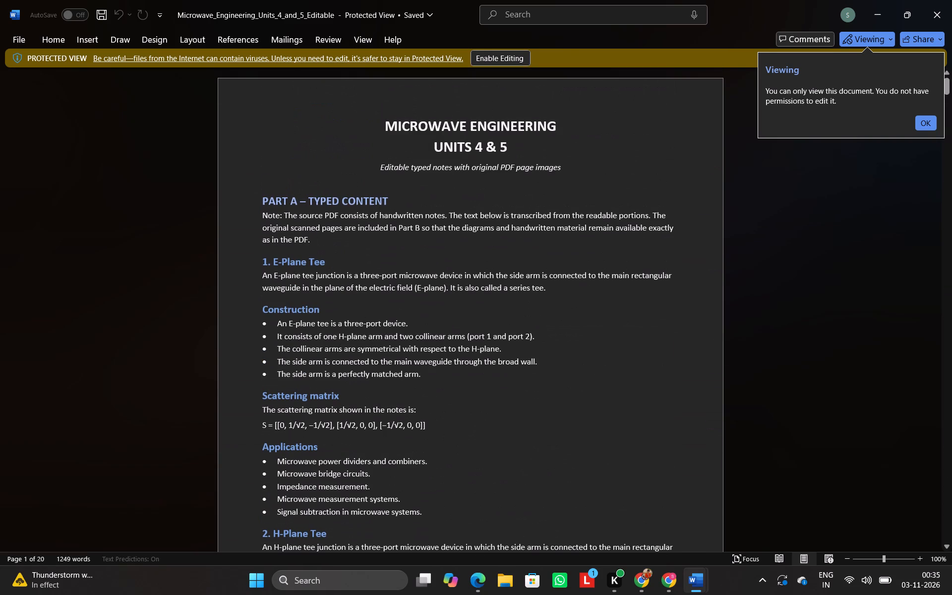
pyautogui.scroll(3, 418, 372)
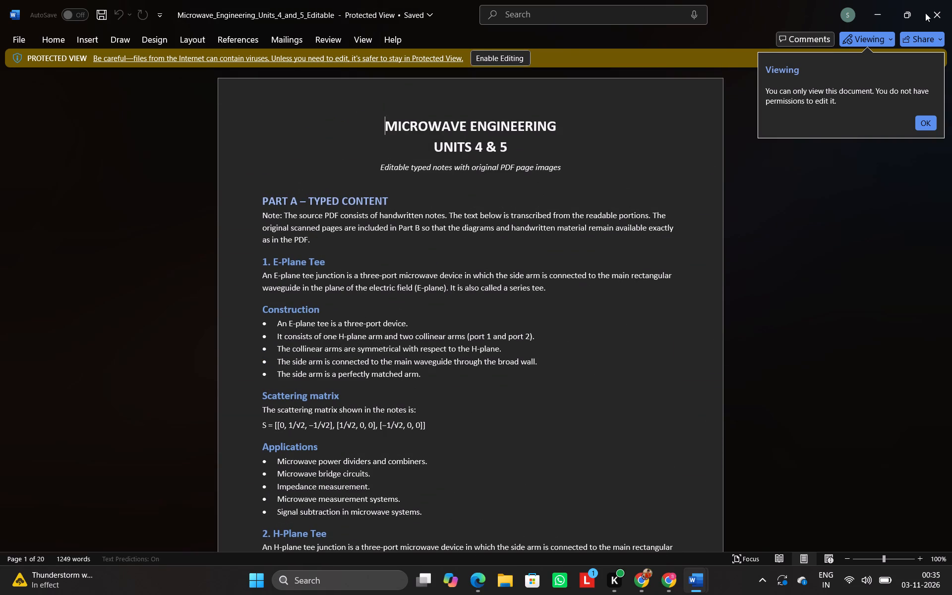
# Close the Microwave_Engineering_Units_4_and_5_Editable document.
pyautogui.click(937, 14)
# Review the notes in the mwe mid2 document, from Mode jumping through Scattering Matrix and Faraday Rotation to Rotary Vane Phase Shifter.
pyautogui.scroll(4, 620, 326)
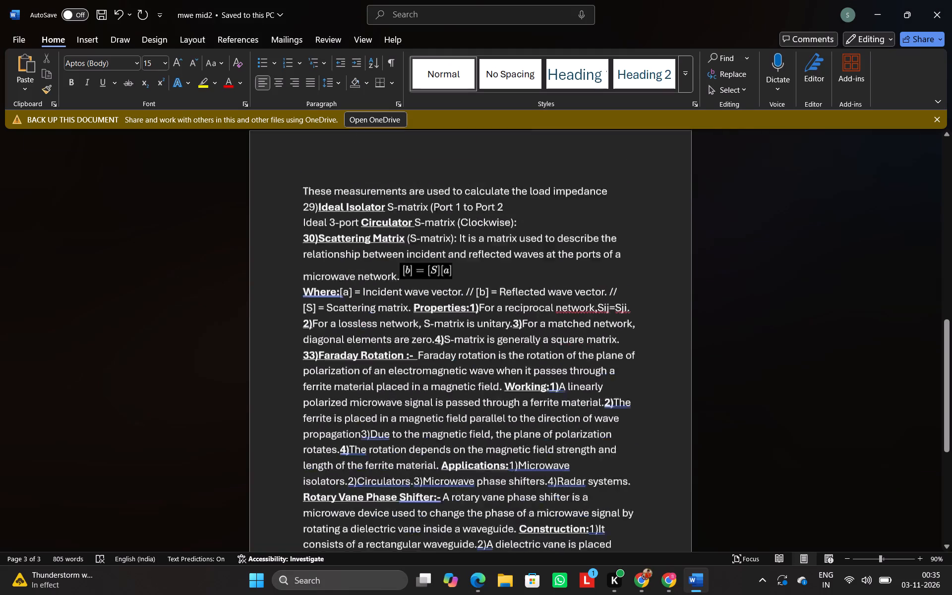
pyautogui.scroll(12, 620, 326)
pyautogui.scroll(-7, 620, 326)
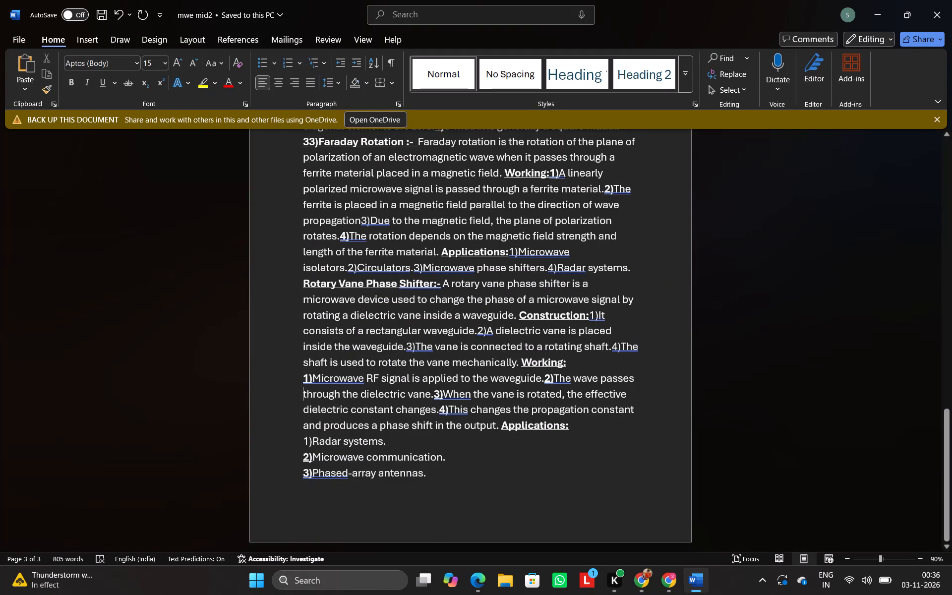
pyautogui.scroll(1, 532, 462)
pyautogui.scroll(-3, 532, 462)
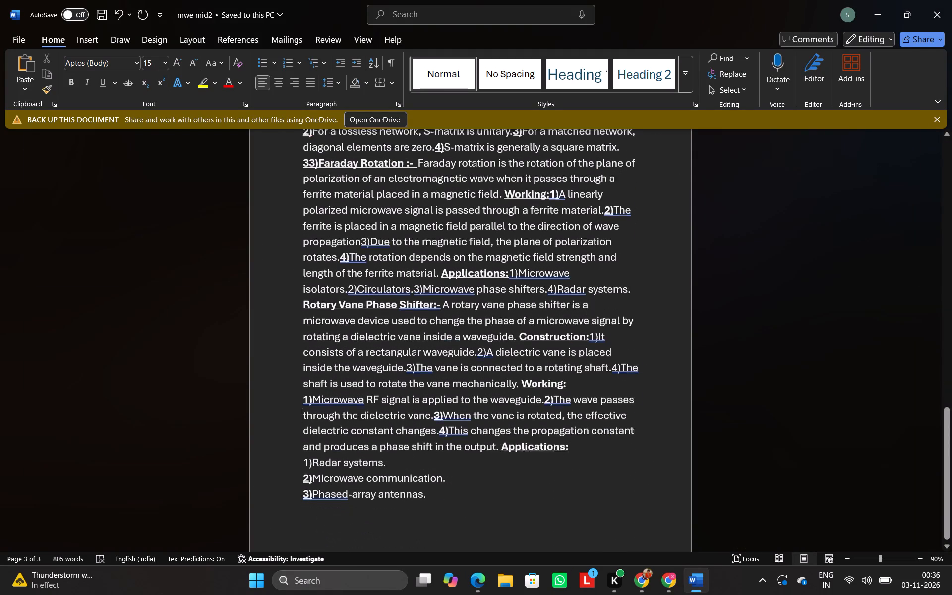
pyautogui.scroll(-1, 532, 462)
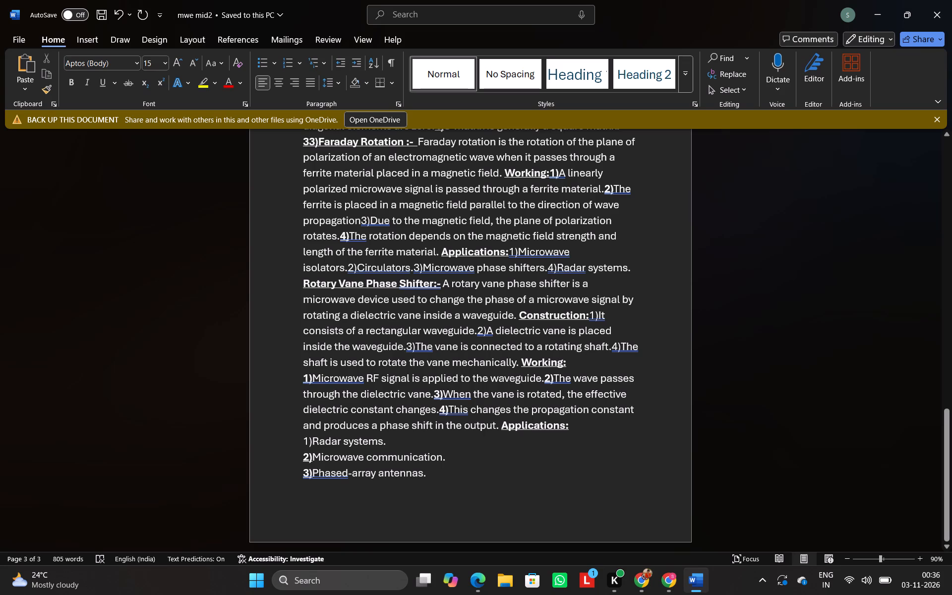
pyautogui.scroll(-4, 444, 482)
pyautogui.scroll(1, 444, 482)
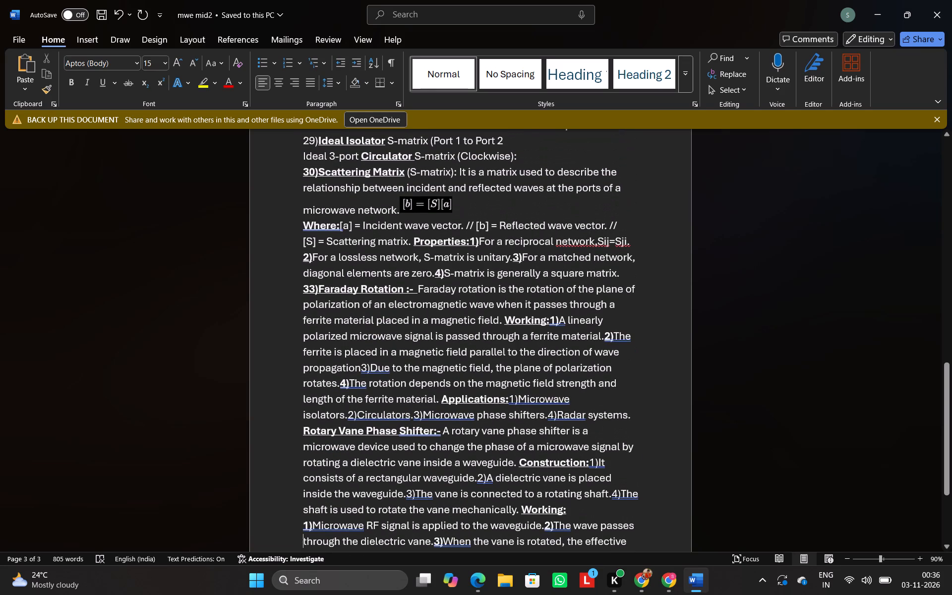
pyautogui.scroll(12, 444, 482)
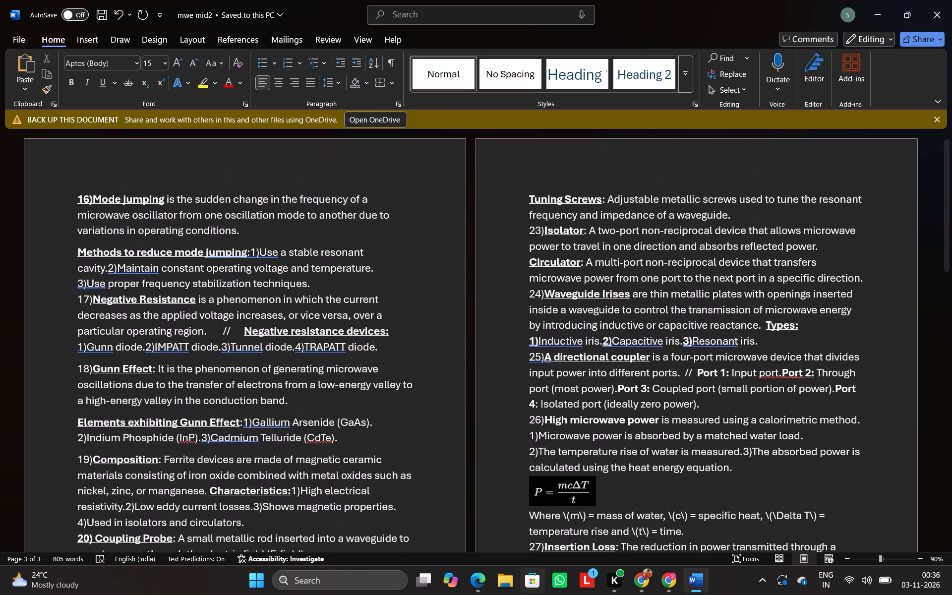
pyautogui.click(476, 582)
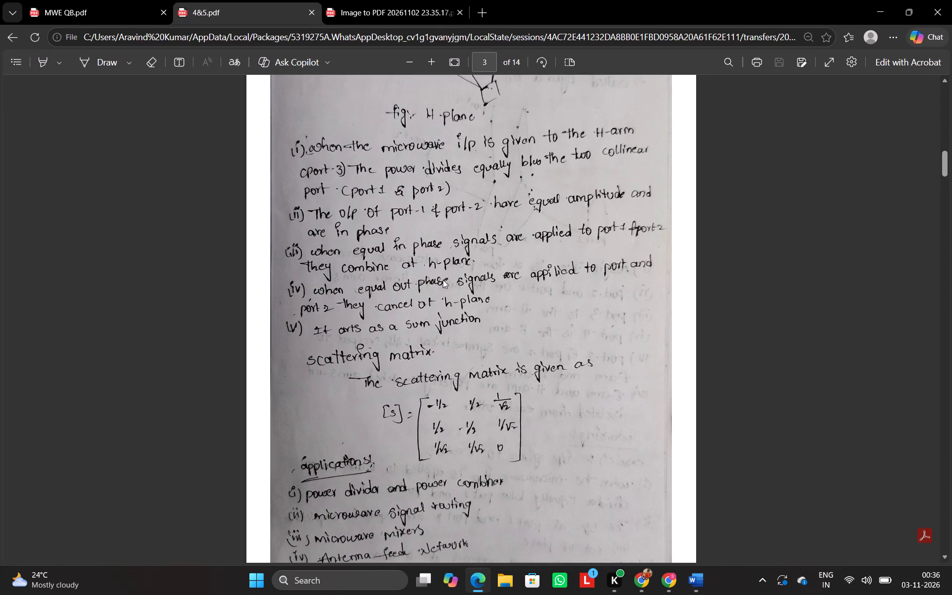
pyautogui.scroll(-1, 451, 309)
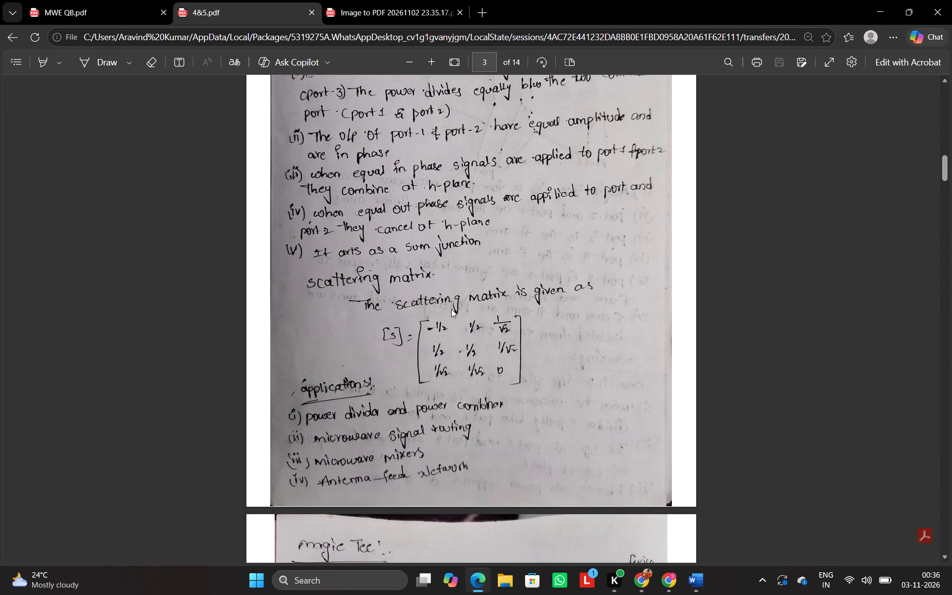
pyautogui.scroll(-3, 451, 309)
pyautogui.scroll(12, 451, 309)
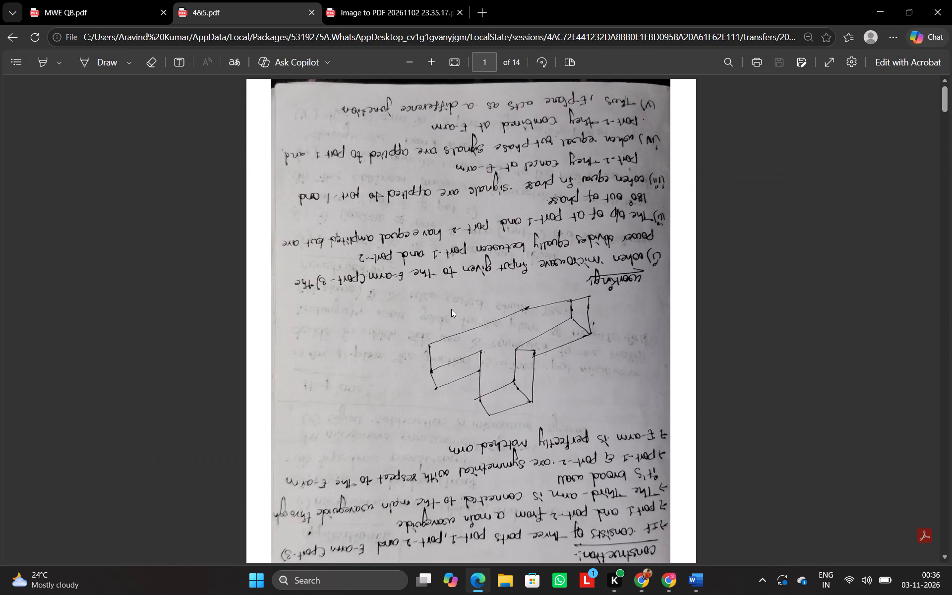
pyautogui.scroll(7, 451, 309)
pyautogui.click(540, 63)
pyautogui.click(540, 63)
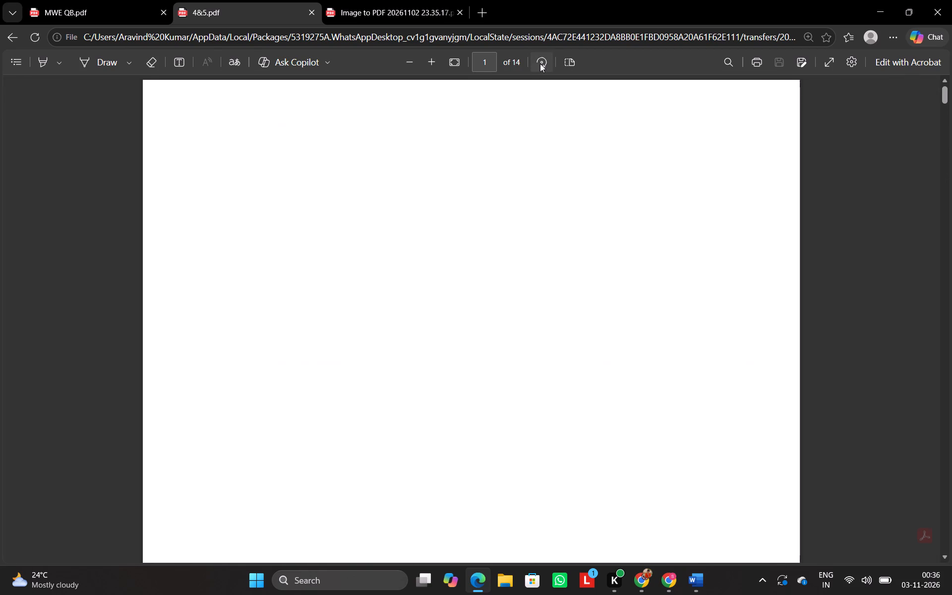
# Examine the E-plane notes on page 1 of 4&5.pdf and skim the following pages through page 14, comparing their orientation.
pyautogui.scroll(1, 485, 156)
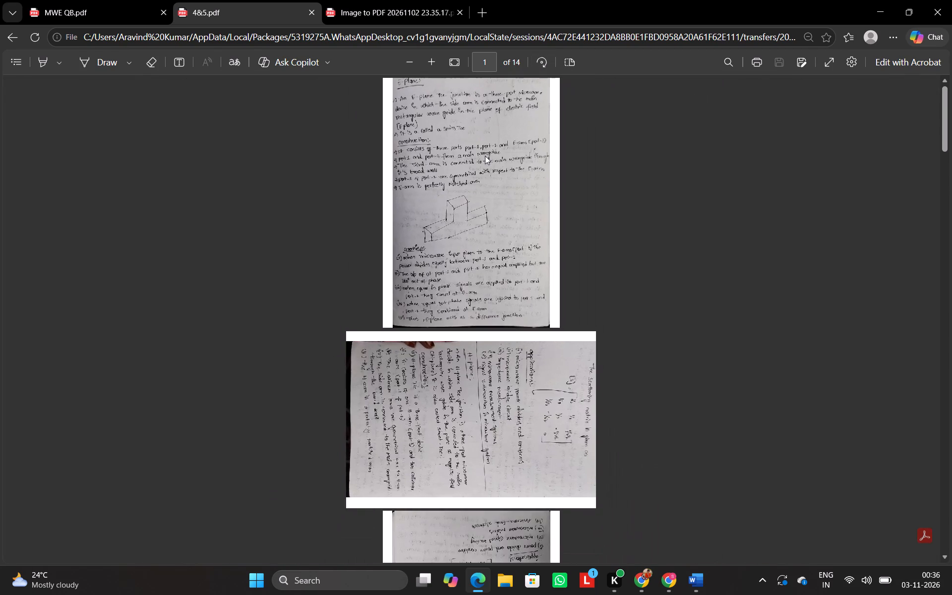
pyautogui.scroll(3, 485, 156)
pyautogui.hscroll(-1, 485, 156)
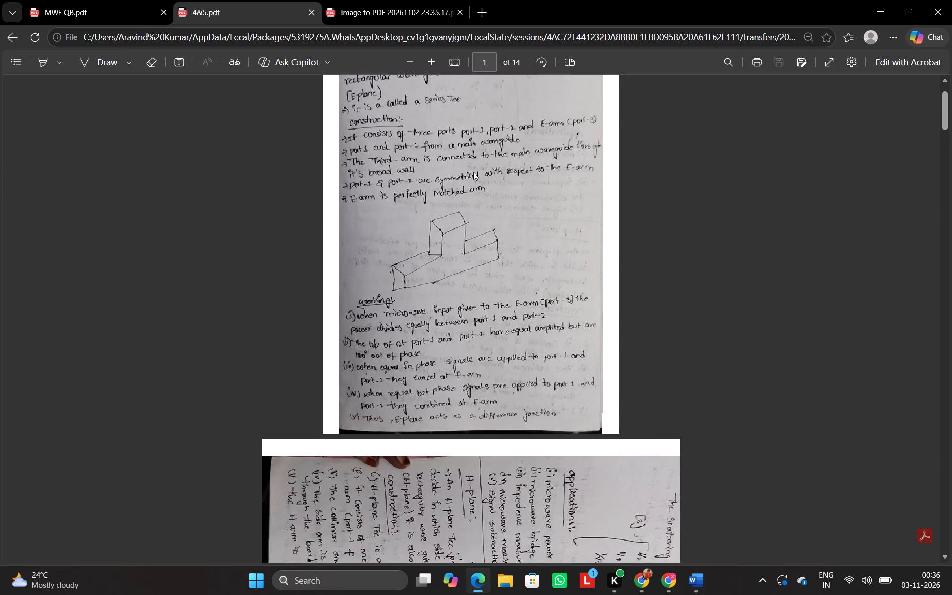
pyautogui.scroll(2, 462, 199)
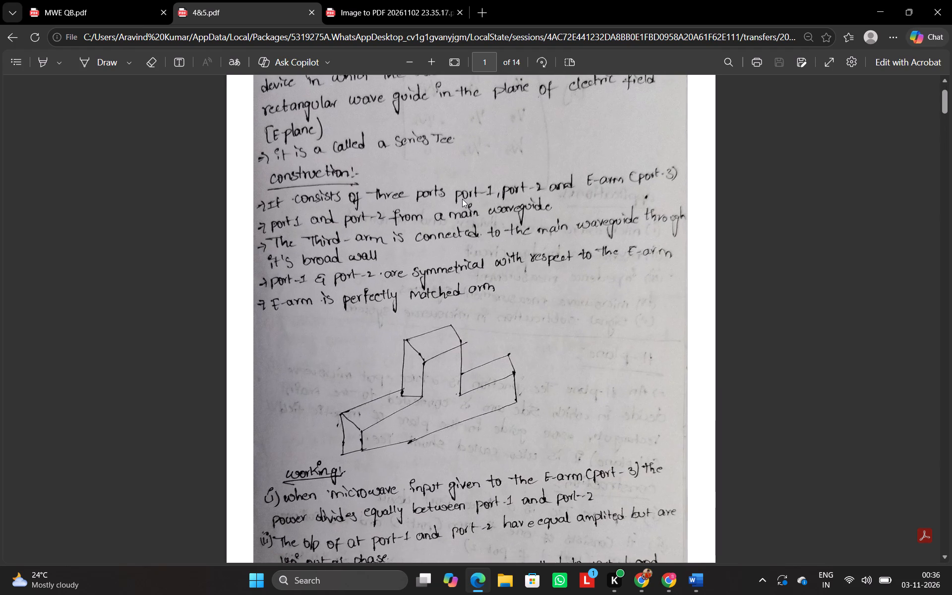
pyautogui.scroll(1, 473, 205)
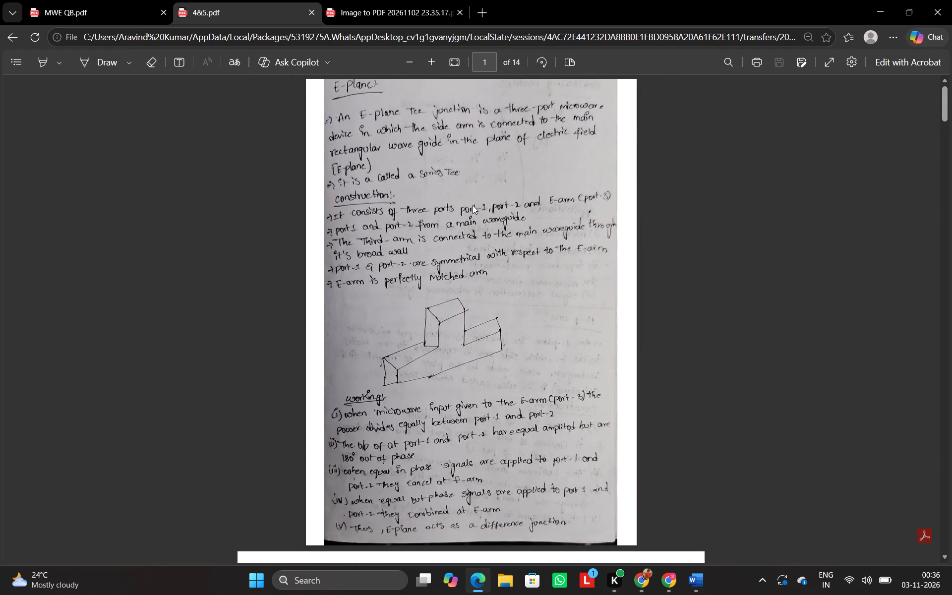
pyautogui.scroll(1, 473, 205)
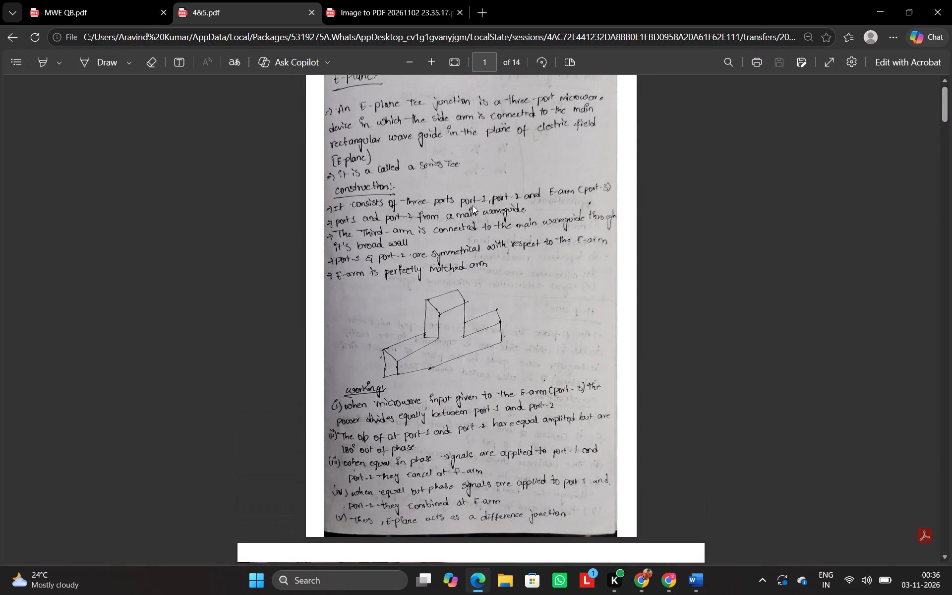
pyautogui.scroll(-4, 473, 205)
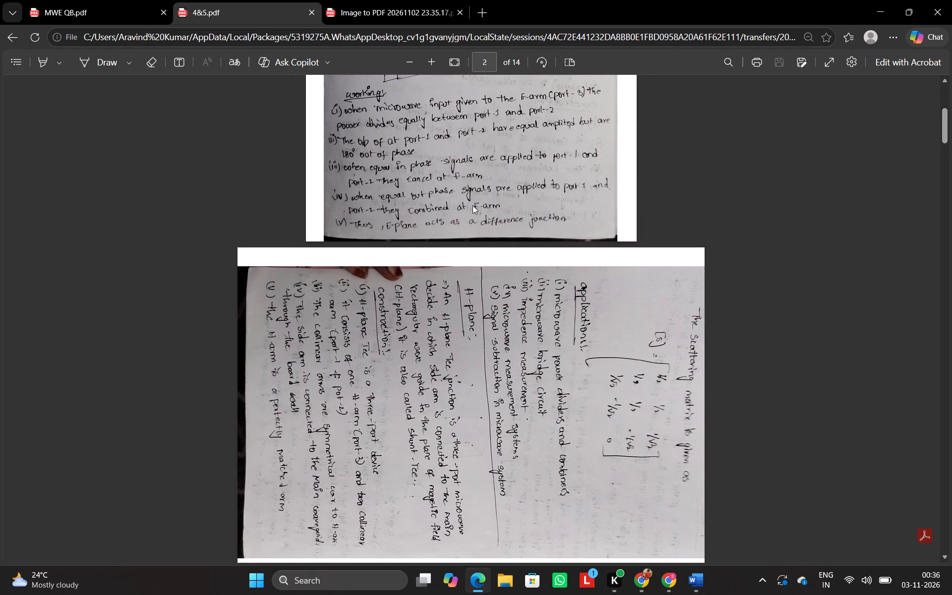
pyautogui.scroll(-2, 473, 205)
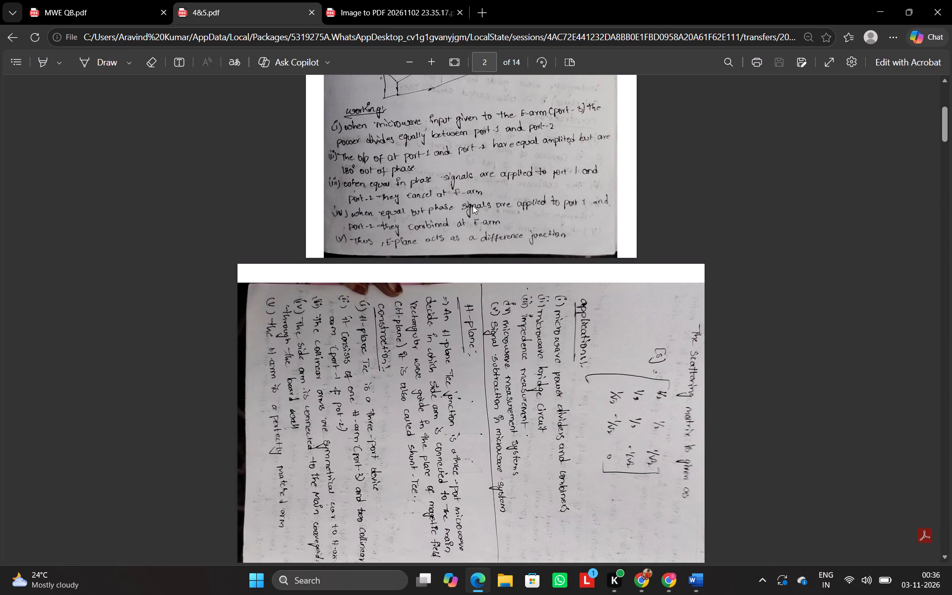
pyautogui.scroll(-1, 473, 205)
pyautogui.scroll(1, 473, 205)
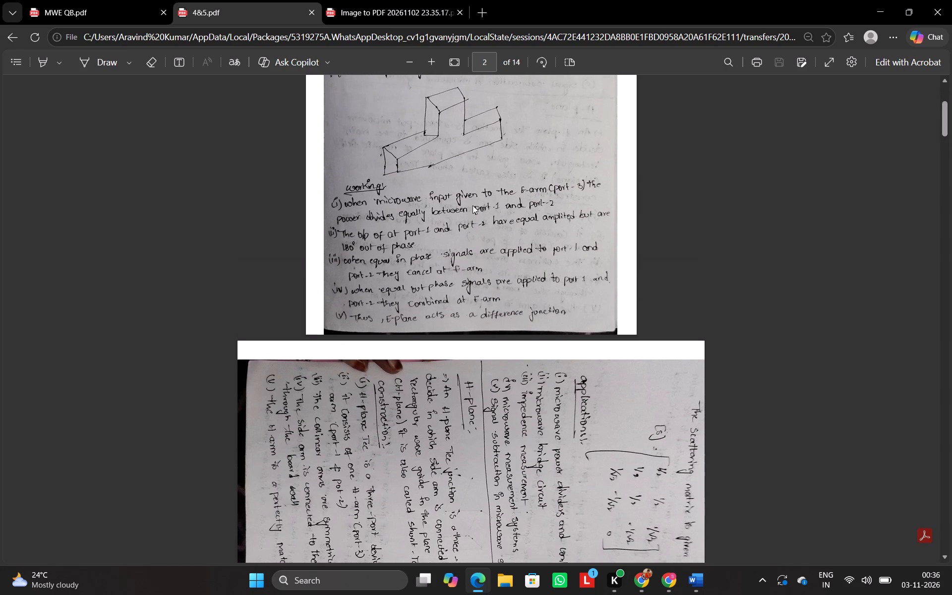
pyautogui.scroll(-8, 473, 205)
pyautogui.scroll(2, 473, 205)
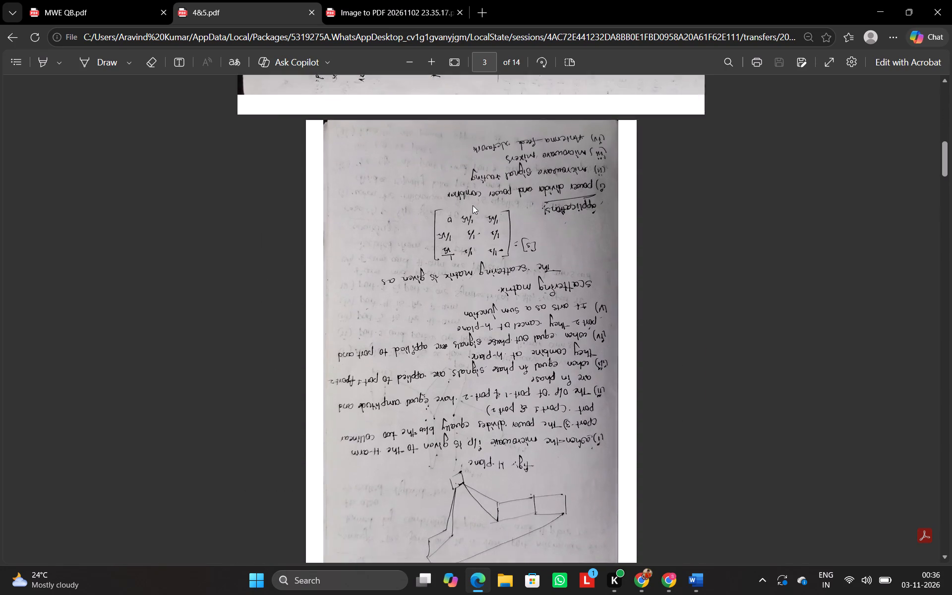
pyautogui.scroll(14, 473, 205)
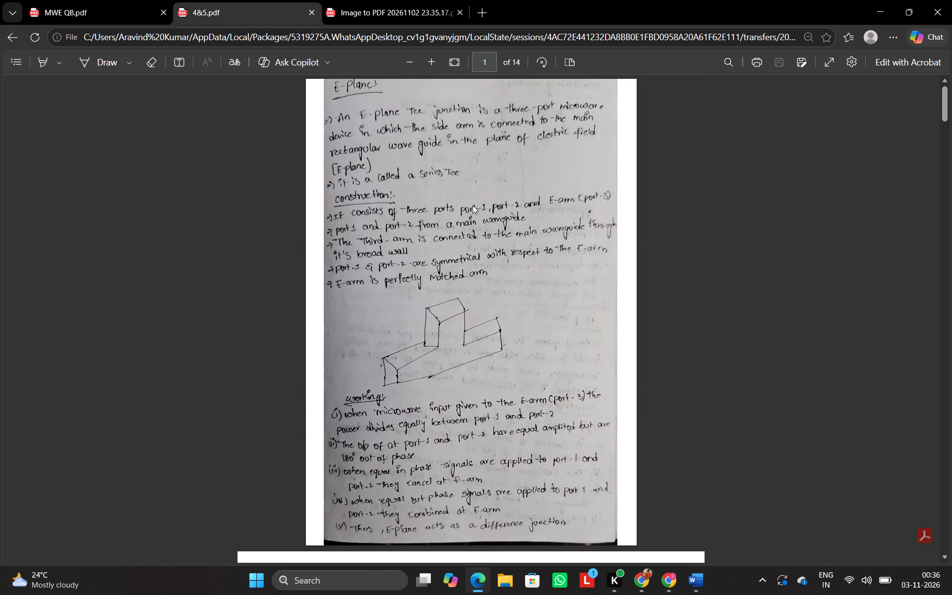
pyautogui.scroll(2, 473, 205)
pyautogui.scroll(-4, 473, 205)
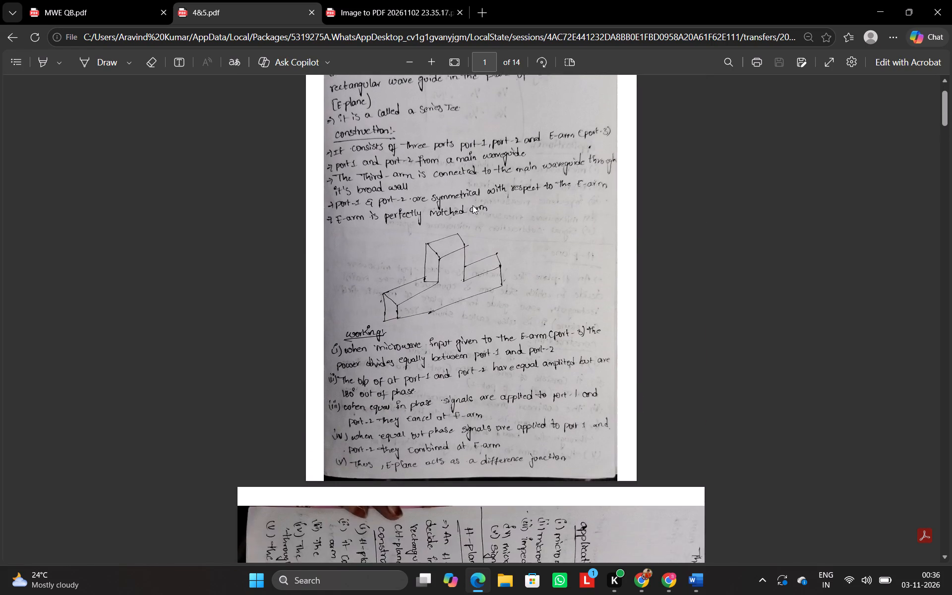
pyautogui.scroll(-16, 473, 205)
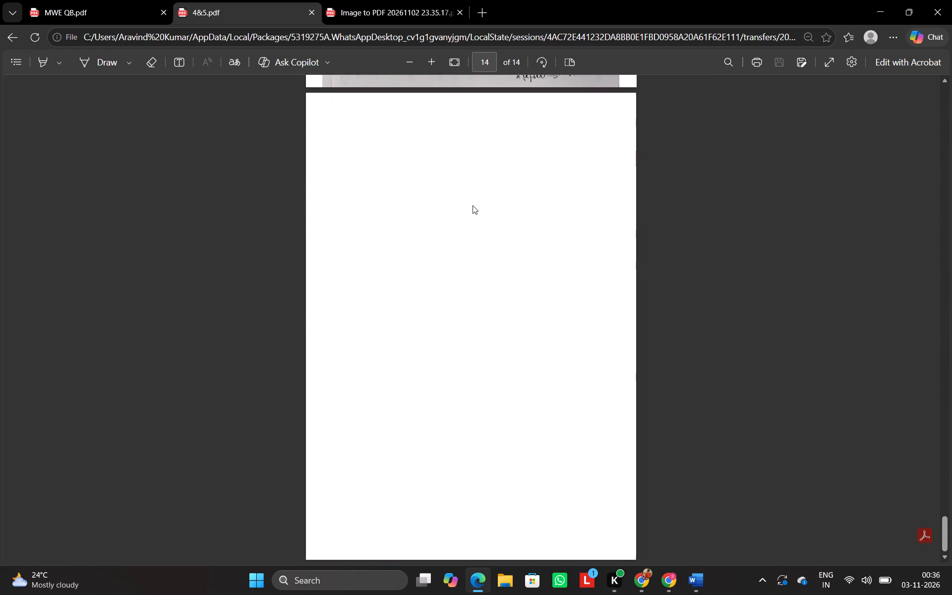
pyautogui.scroll(-4, 473, 205)
pyautogui.scroll(20, 473, 205)
pyautogui.scroll(20, 473, 205)
pyautogui.scroll(1, 473, 205)
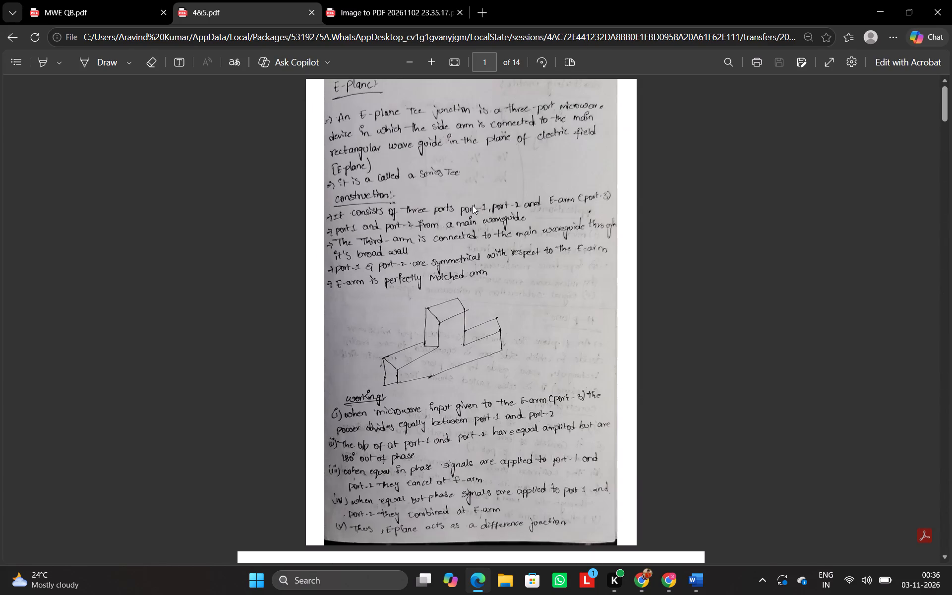
pyautogui.scroll(2, 473, 205)
# Switch to Chrome and close all its phone-shopping, phone-recommendation and YouTube tabs.
pyautogui.click(665, 574)
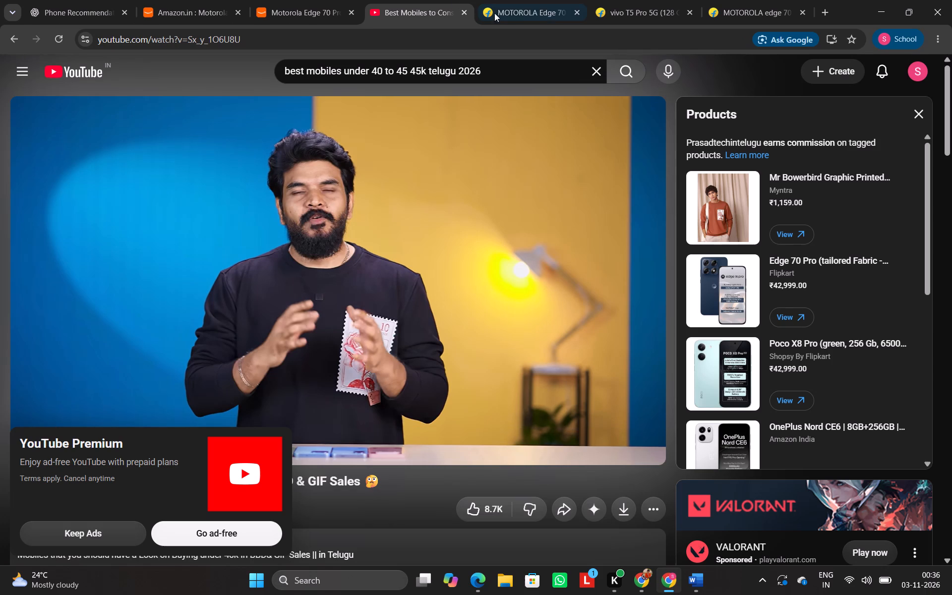
pyautogui.click(576, 7)
pyautogui.click(576, 7)
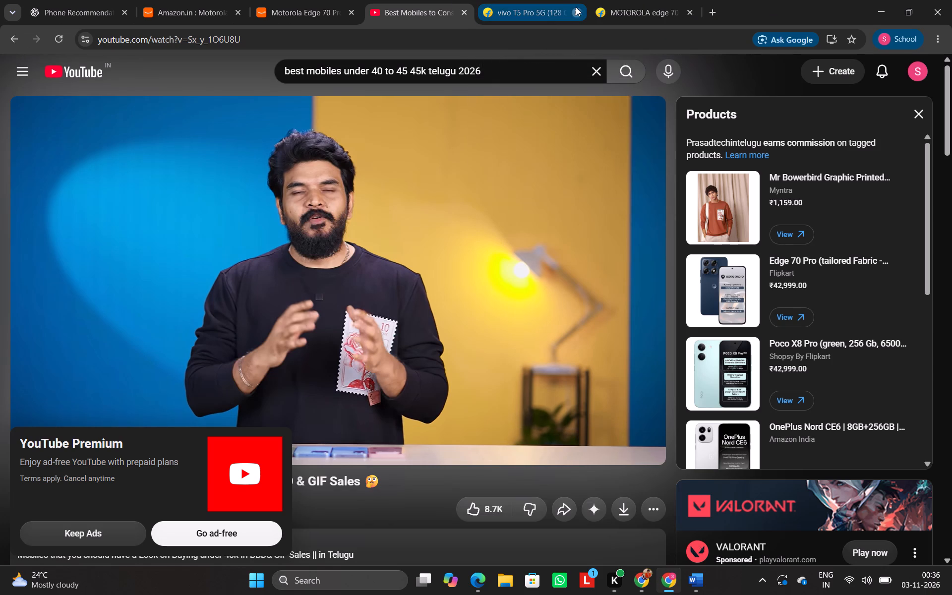
pyautogui.click(576, 7)
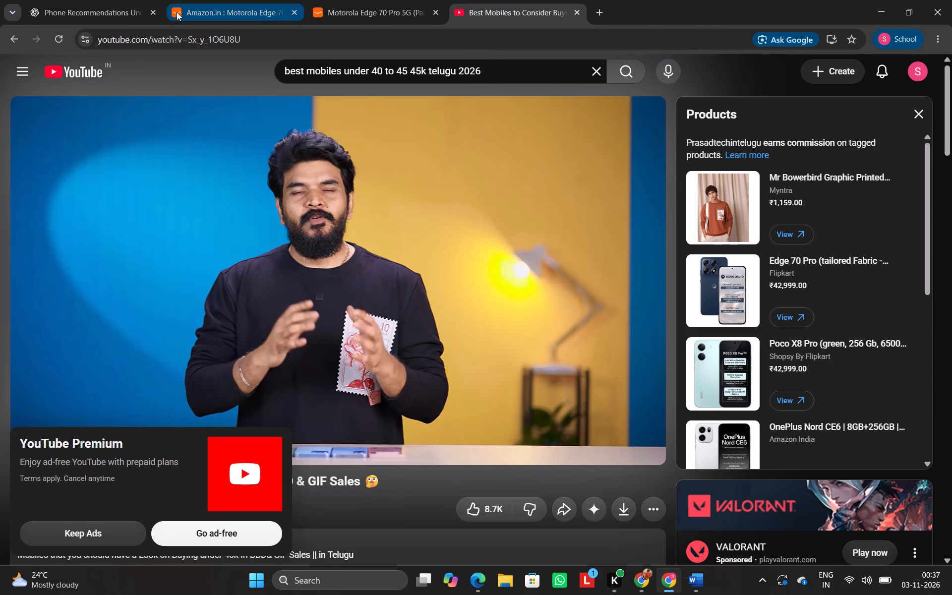
pyautogui.click(150, 10)
pyautogui.click(150, 10)
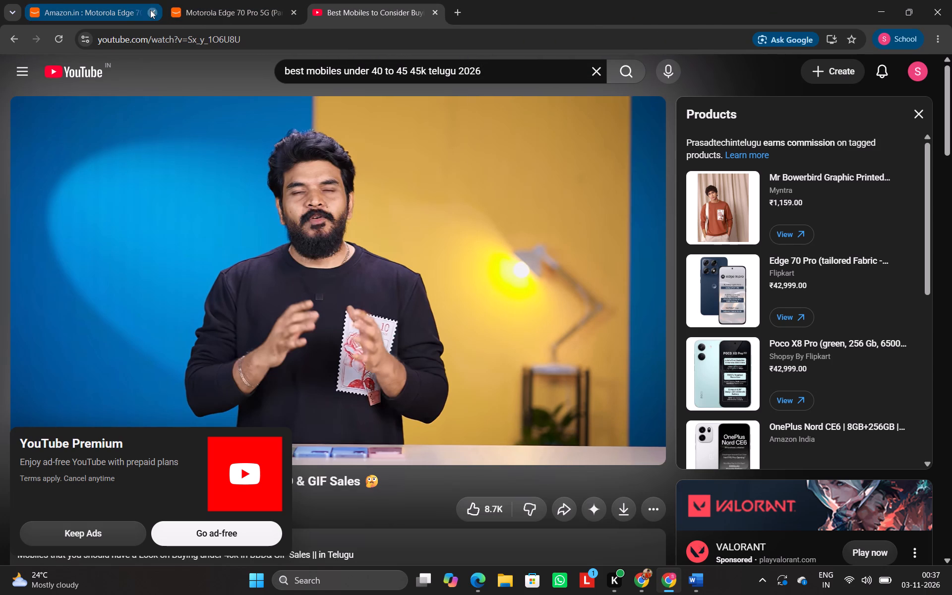
pyautogui.click(150, 10)
pyautogui.click(150, 10)
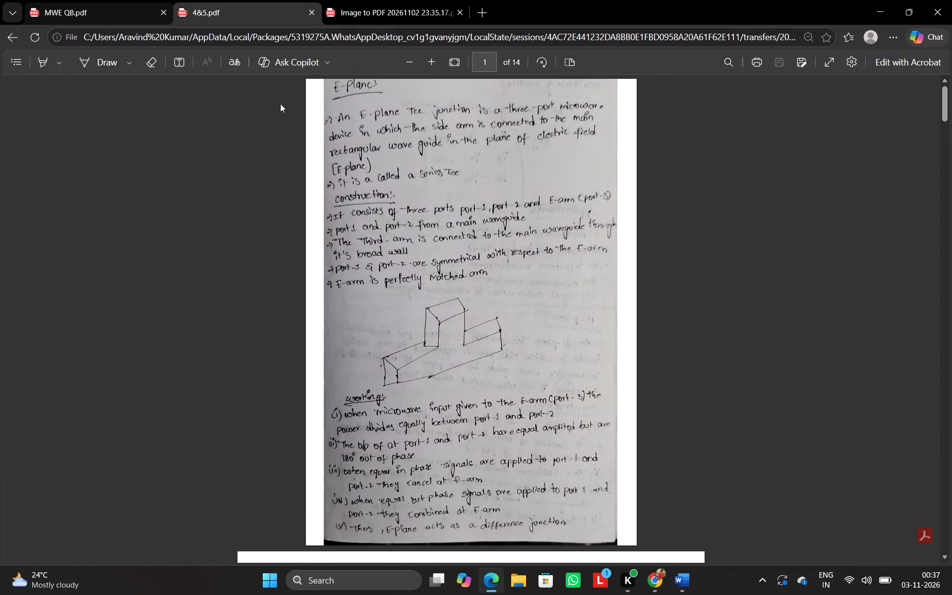
# Skim the handwritten notes in 4&5.pdf from the E-plane page through the H-plane pages to the two hole directional coupler.
pyautogui.scroll(-1, 541, 372)
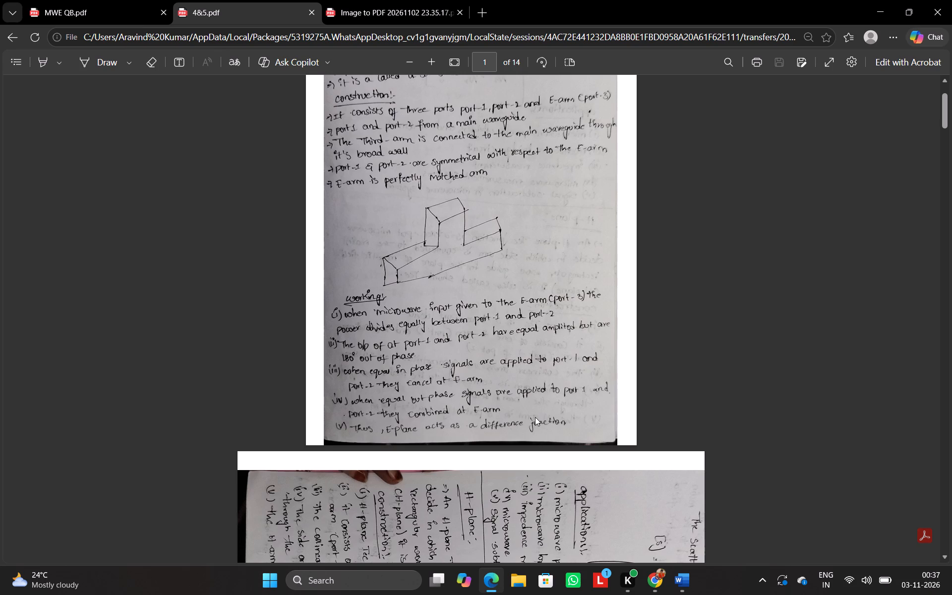
pyautogui.scroll(5, 529, 363)
pyautogui.scroll(-7, 529, 363)
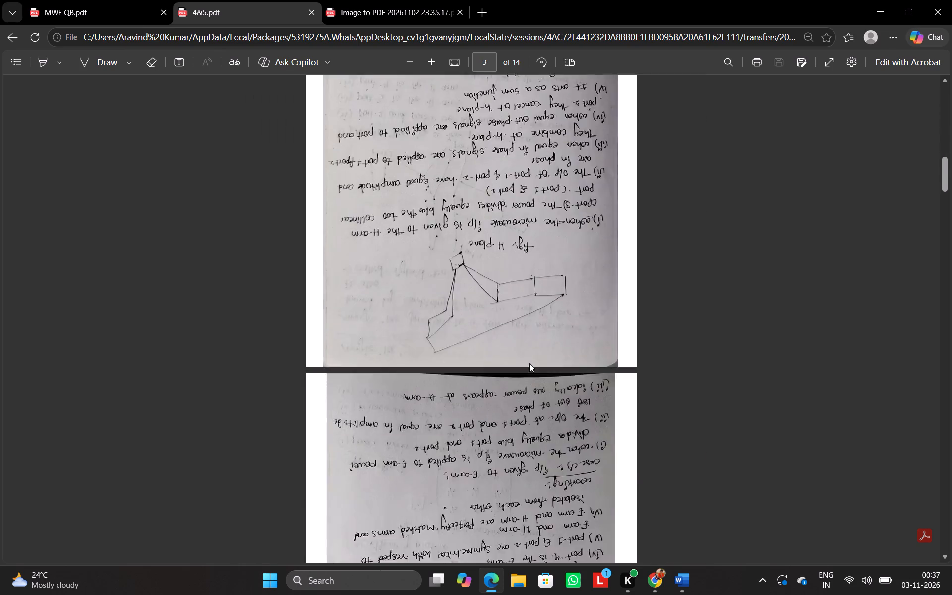
pyautogui.scroll(-14, 529, 363)
pyautogui.scroll(11, 529, 363)
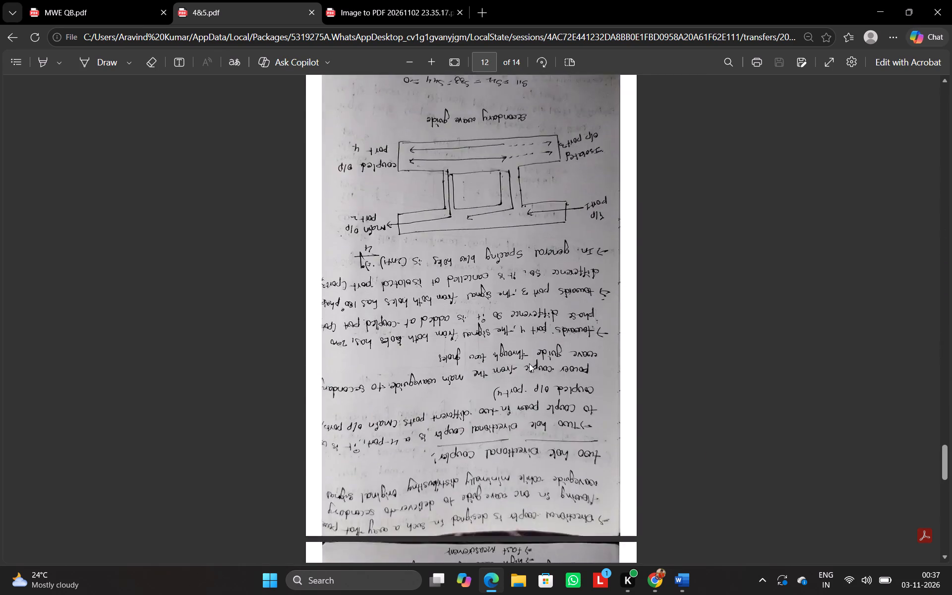
pyautogui.scroll(10, 529, 363)
# Switch to the Image to PDF file and rotate it 90 degrees clockwise so the 3rd-chapter IMPATT Diode notes read upright.
pyautogui.click(355, 0)
pyautogui.click(355, 0)
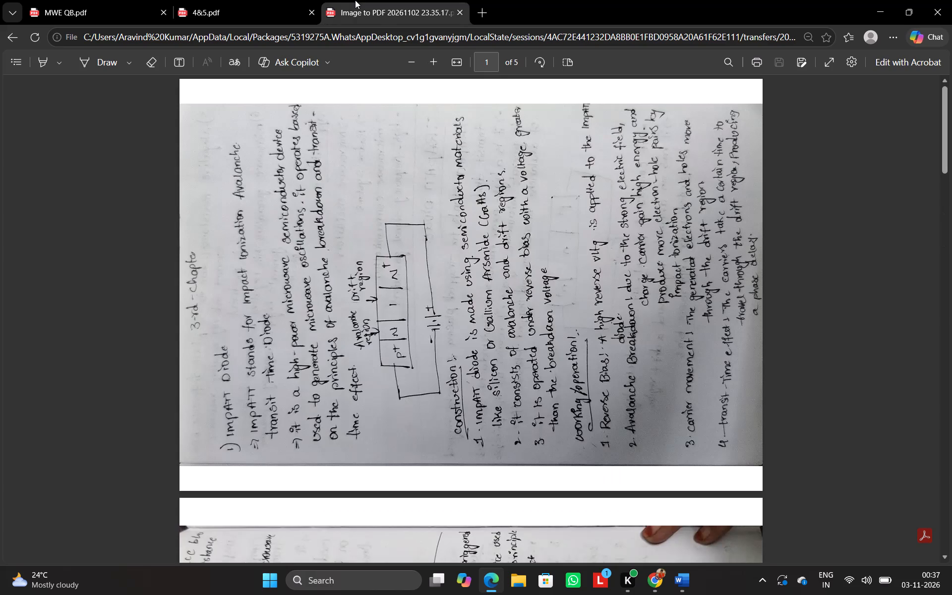
pyautogui.scroll(1, 387, 93)
pyautogui.scroll(-4, 411, 249)
pyautogui.scroll(1, 411, 249)
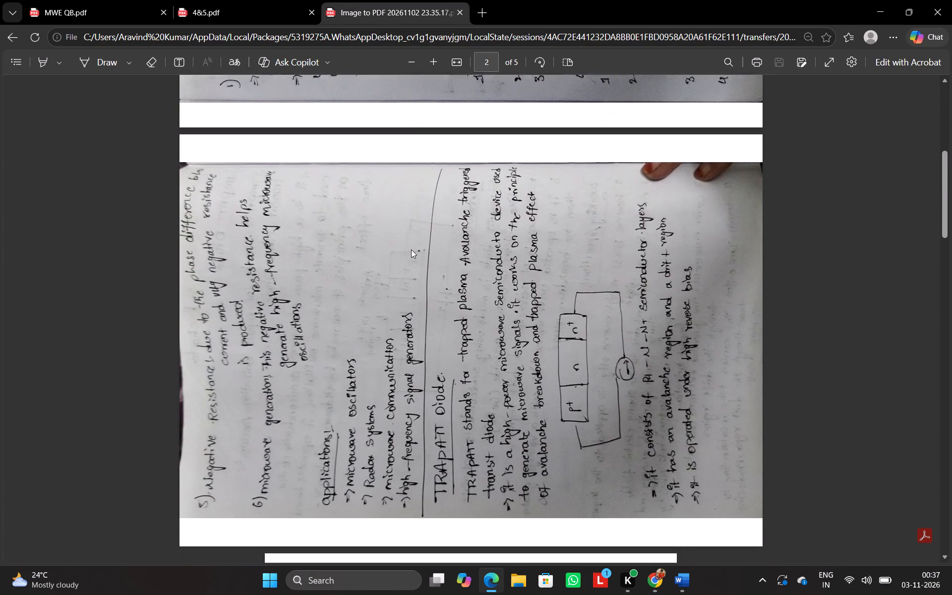
pyautogui.scroll(1, 411, 249)
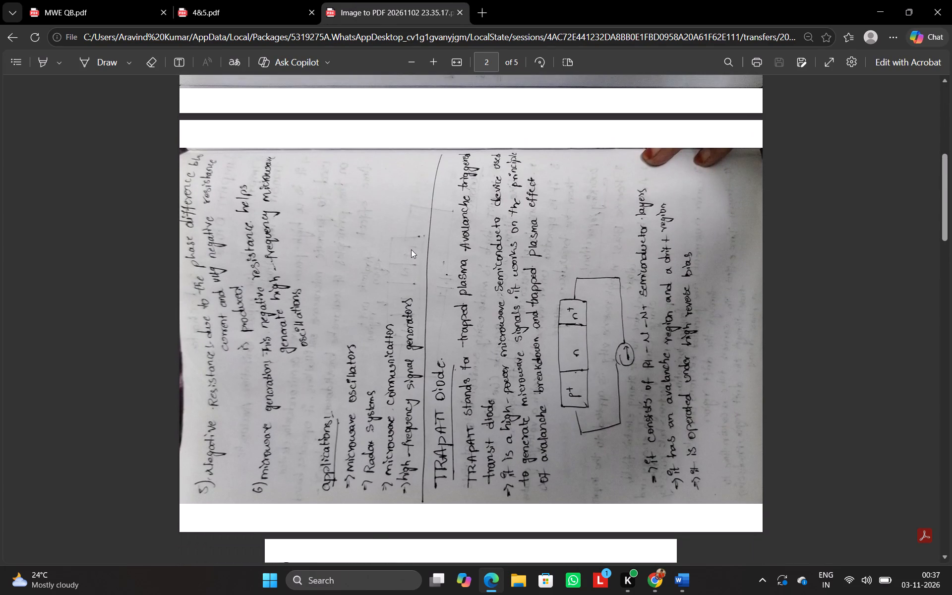
pyautogui.scroll(2, 411, 249)
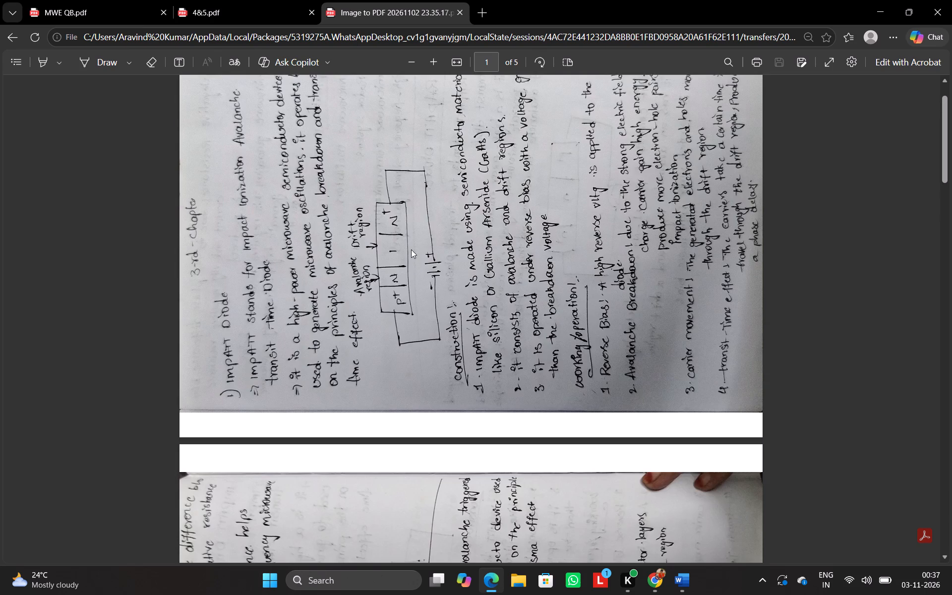
pyautogui.scroll(1, 411, 249)
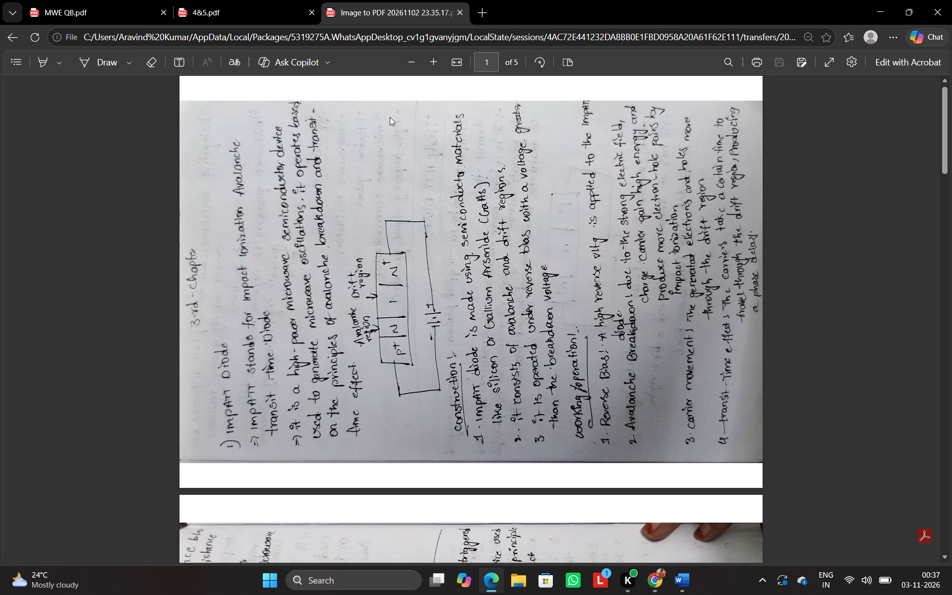
pyautogui.click(550, 59)
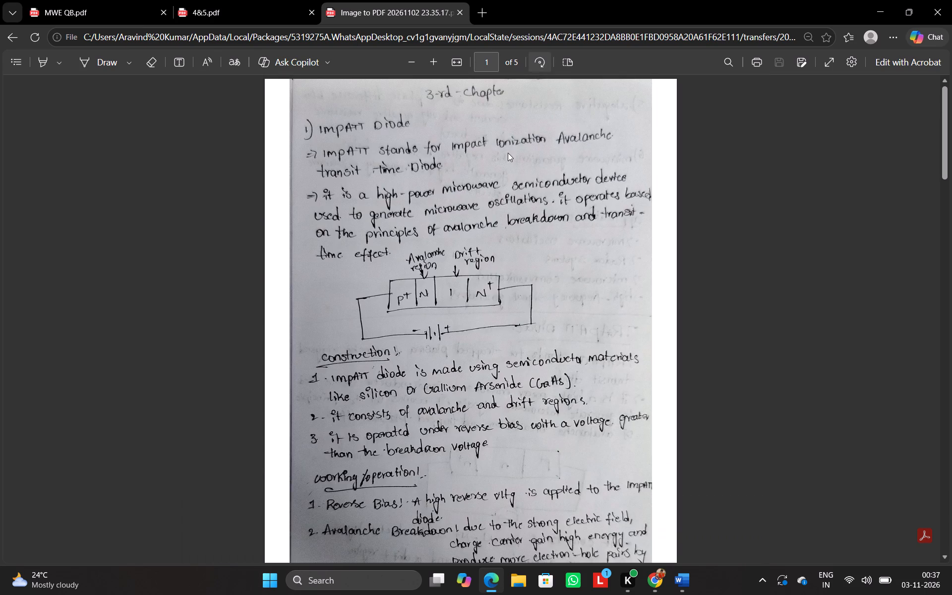
# Read the handwritten IMPATT Diode notes on construction, working and applications across pages 1 and 2 of the Image to PDF file.
pyautogui.scroll(-1, 489, 191)
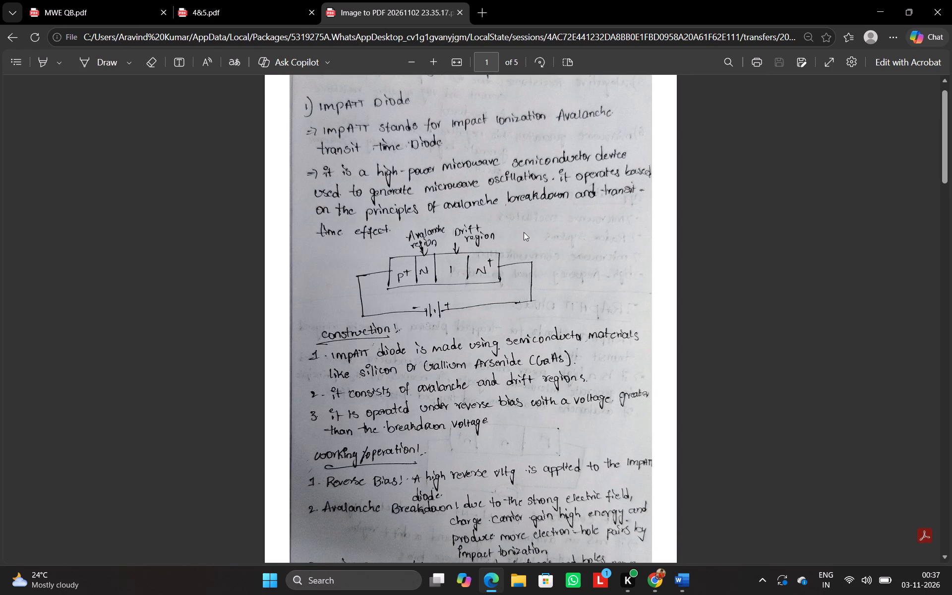
pyautogui.scroll(-2, 449, 279)
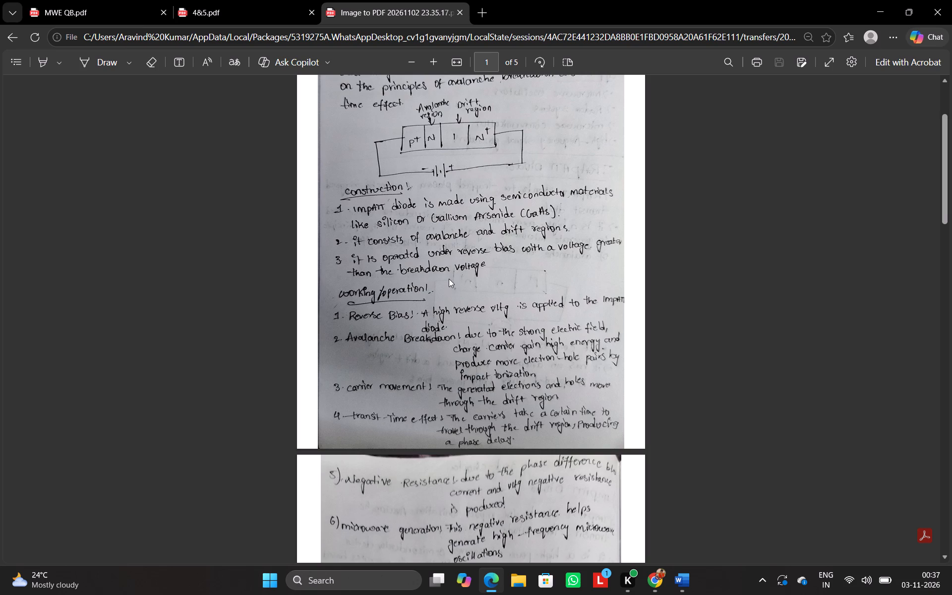
pyautogui.scroll(-2, 449, 279)
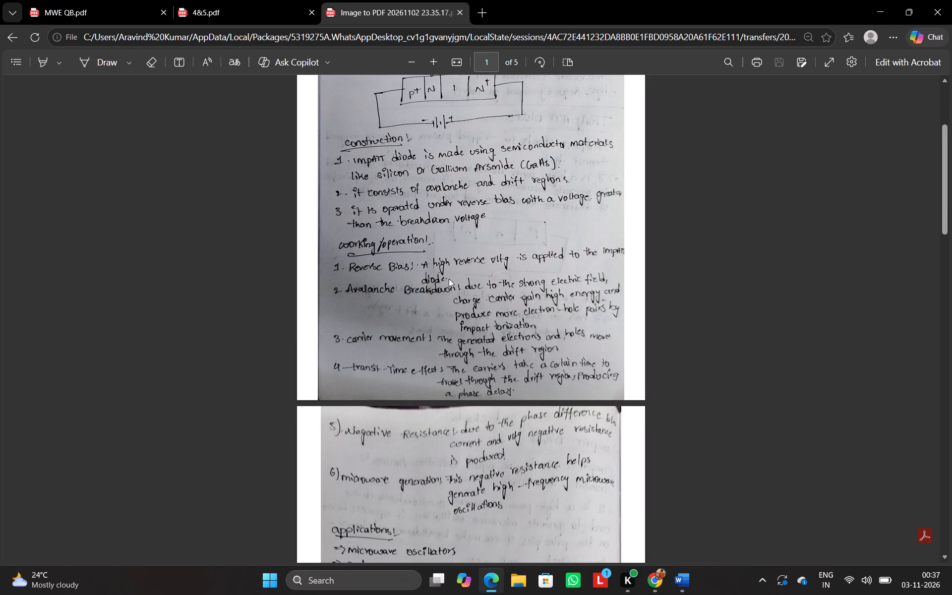
pyautogui.scroll(-2, 449, 279)
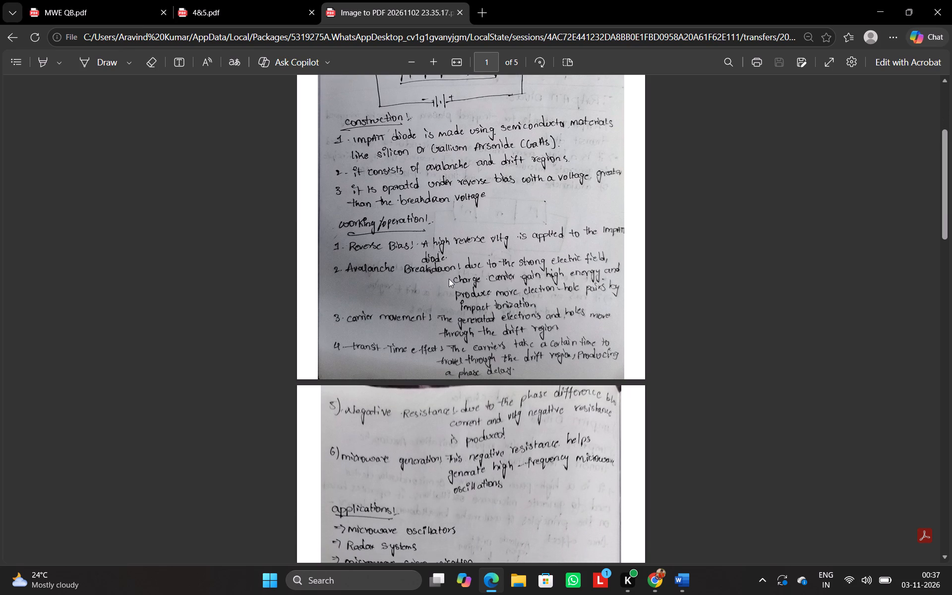
pyautogui.scroll(-1, 449, 279)
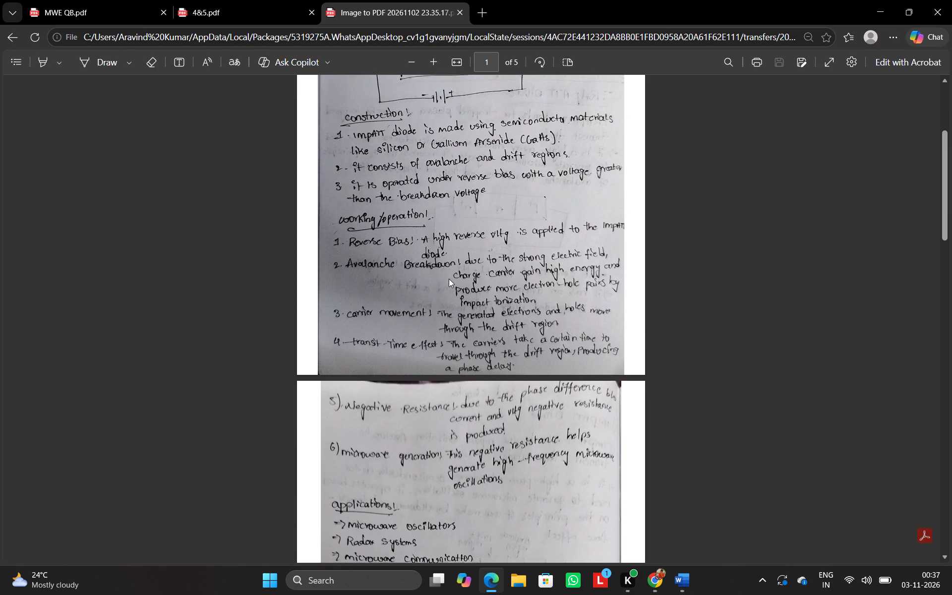
pyautogui.scroll(1, 449, 279)
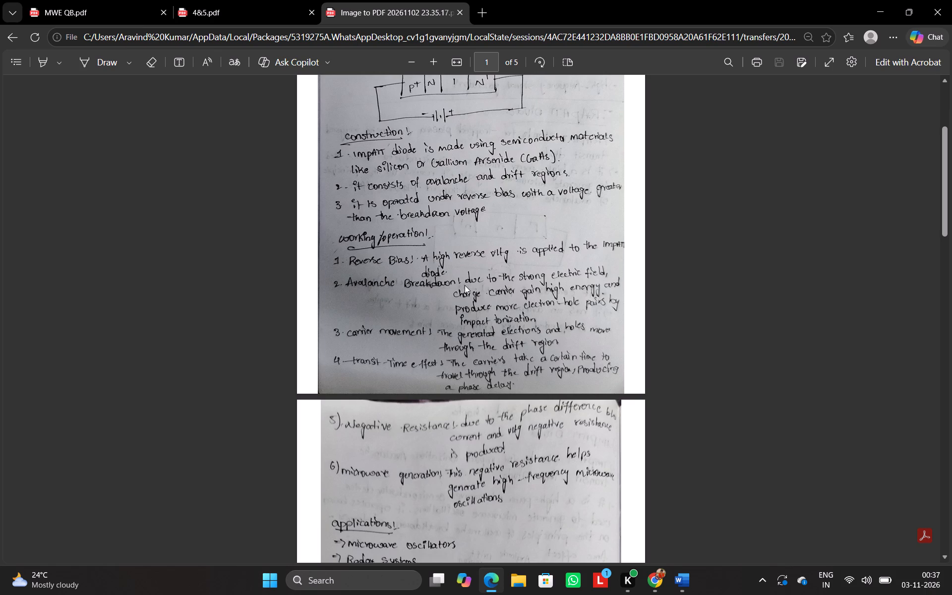
pyautogui.scroll(-1, 485, 336)
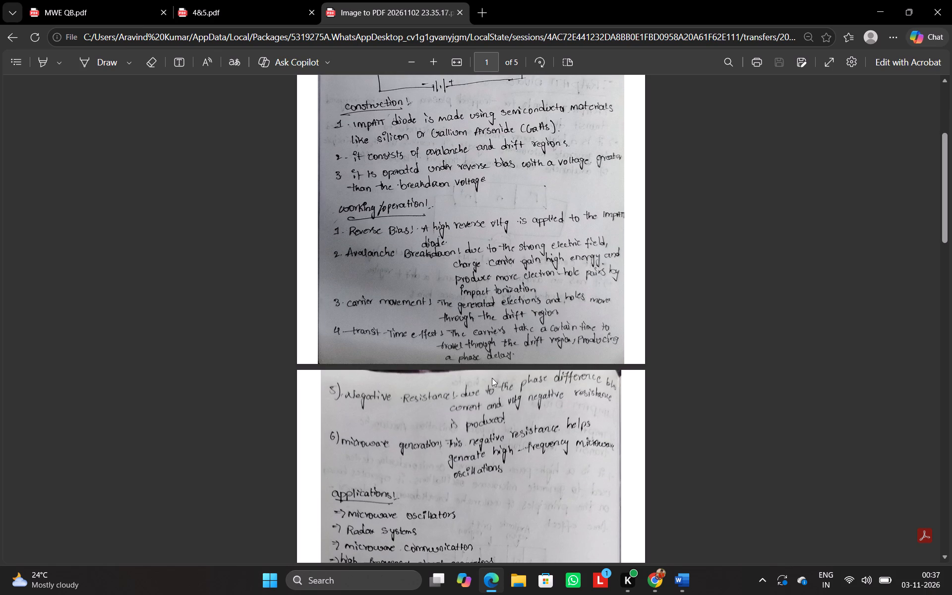
pyautogui.scroll(-1, 494, 387)
pyautogui.scroll(1, 494, 387)
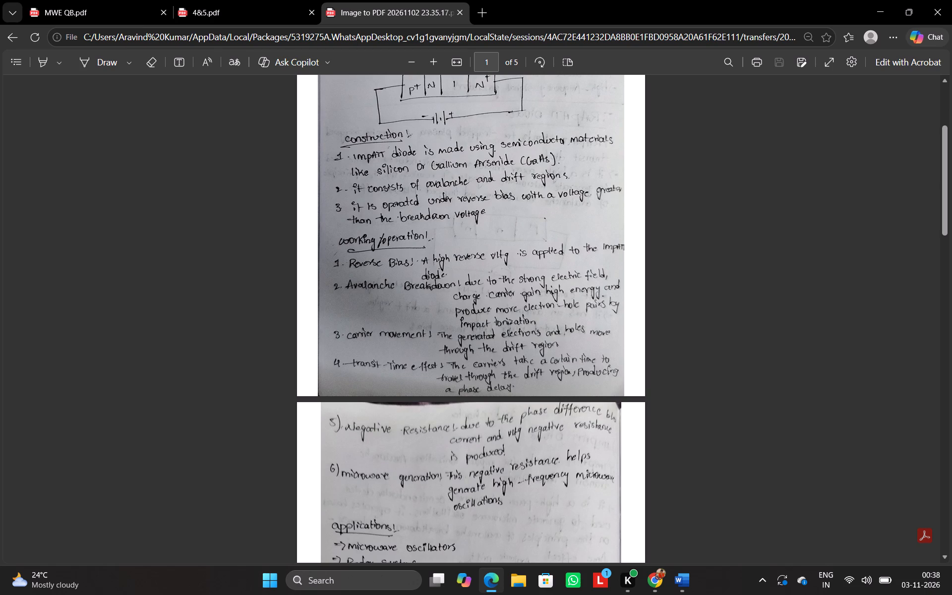
pyautogui.scroll(-3, 502, 385)
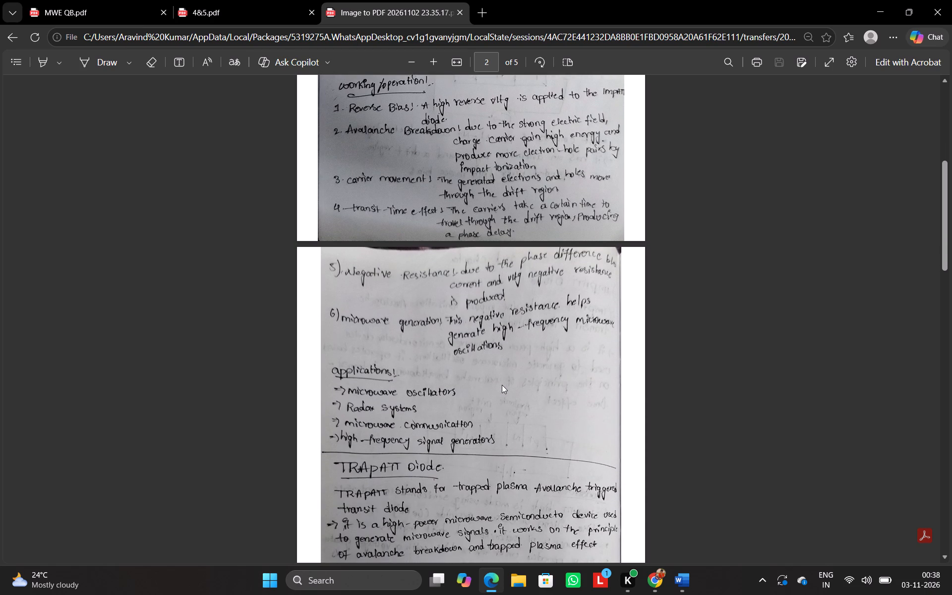
pyautogui.scroll(1, 502, 385)
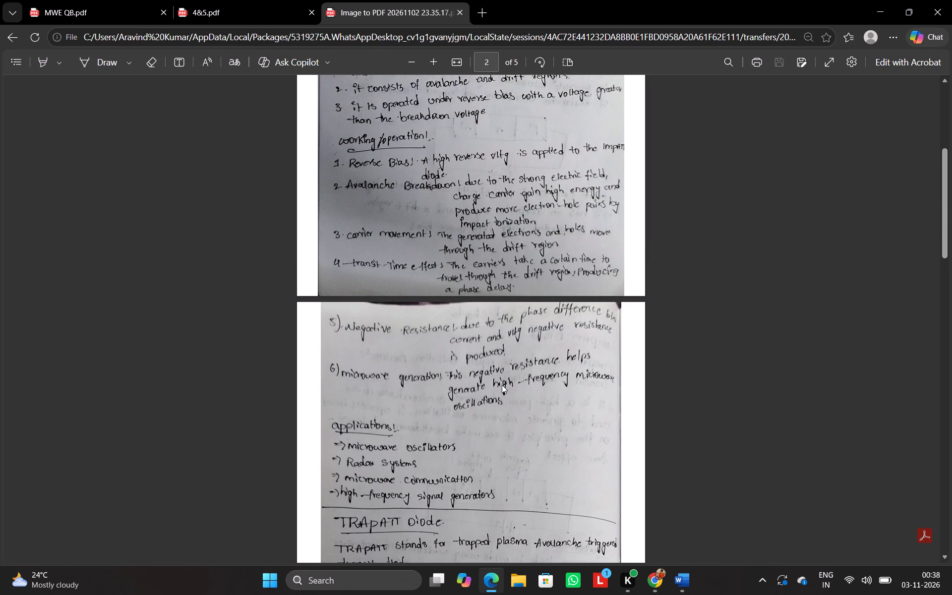
pyautogui.scroll(3, 502, 385)
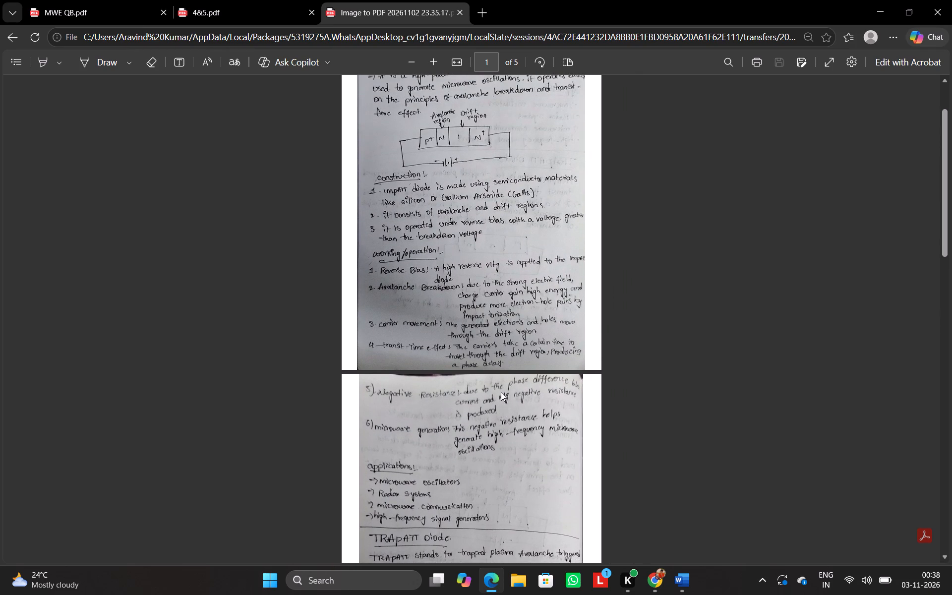
# Skim the 3rd-chapter notes from the IMPATT Diode through the TRAPATT Diode to the Faraday rotation notes on page 4.
pyautogui.scroll(3, 501, 392)
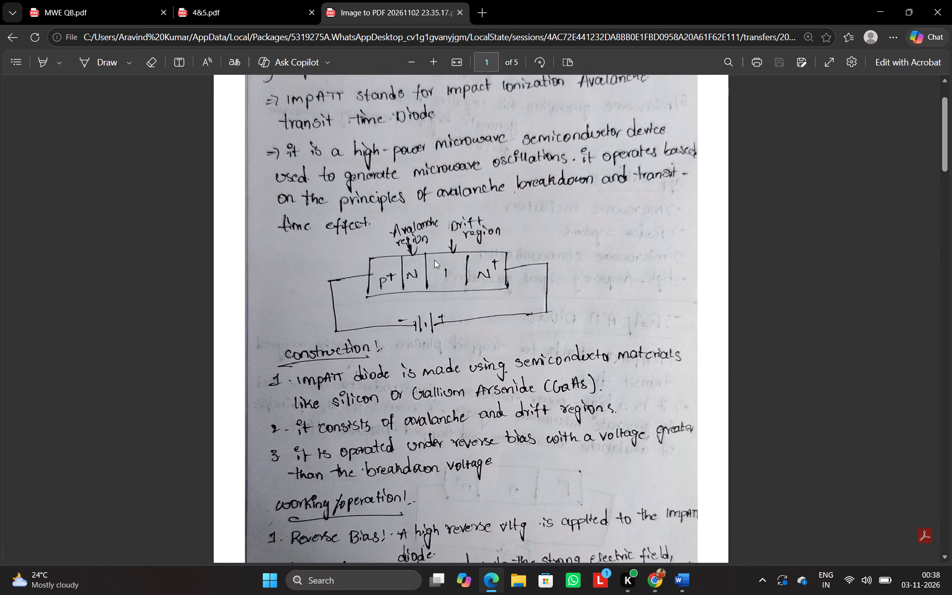
pyautogui.scroll(-2, 486, 285)
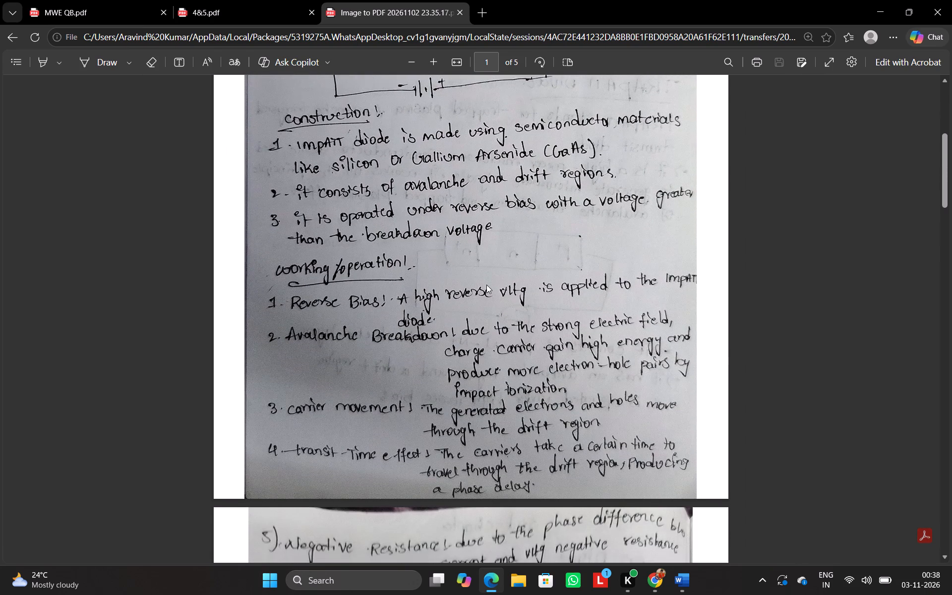
pyautogui.scroll(-1, 486, 285)
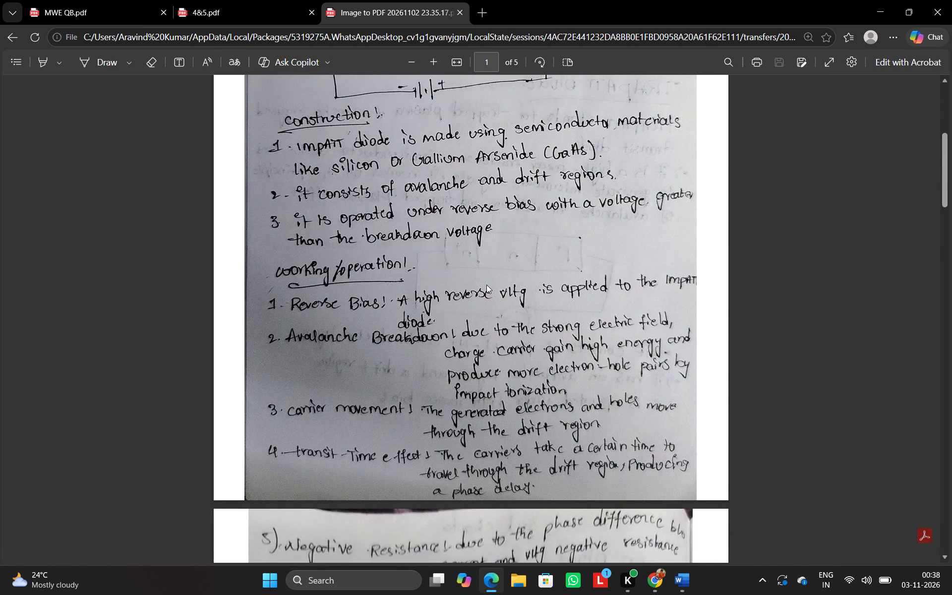
pyautogui.scroll(-4, 486, 285)
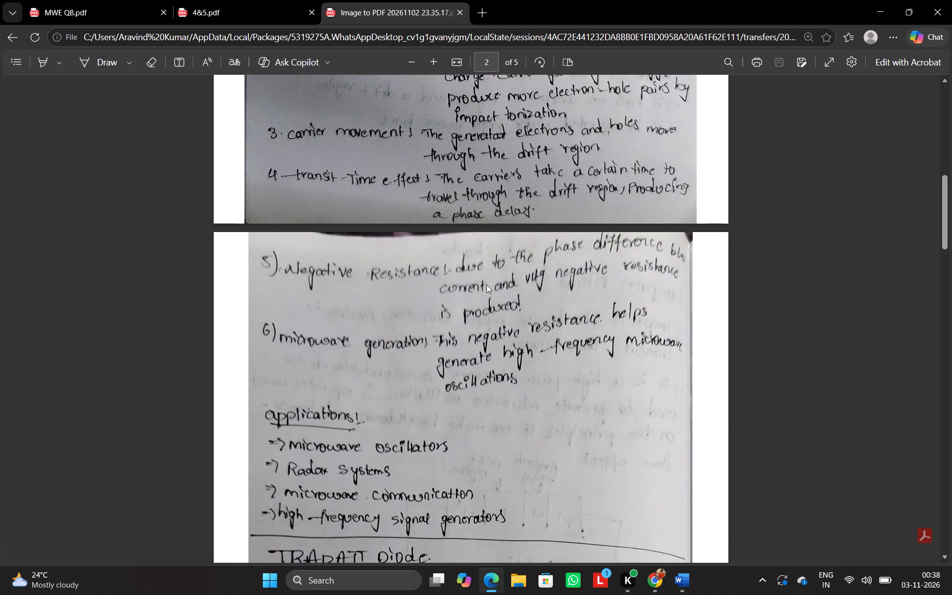
pyautogui.scroll(-3, 486, 285)
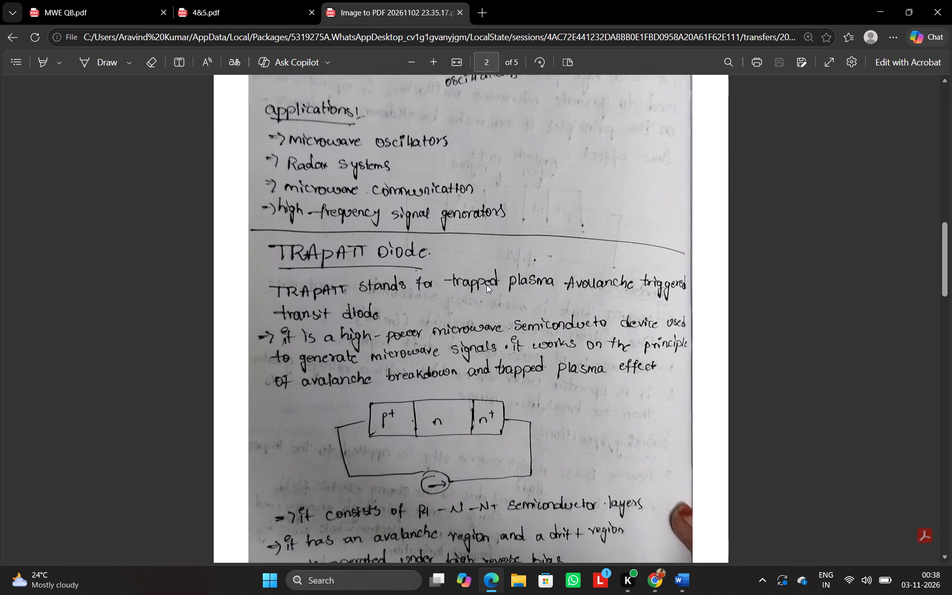
pyautogui.scroll(-6, 486, 285)
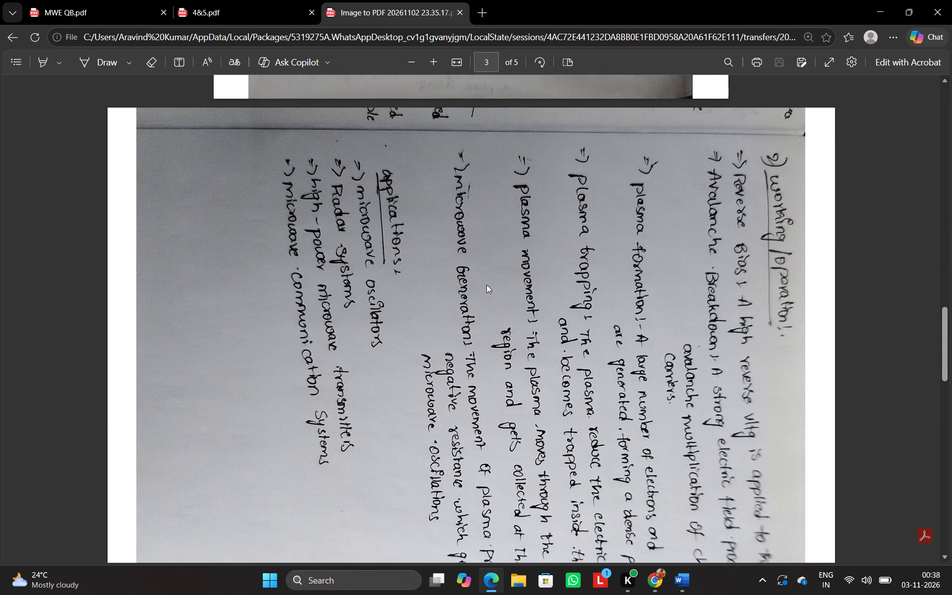
pyautogui.scroll(-5, 486, 285)
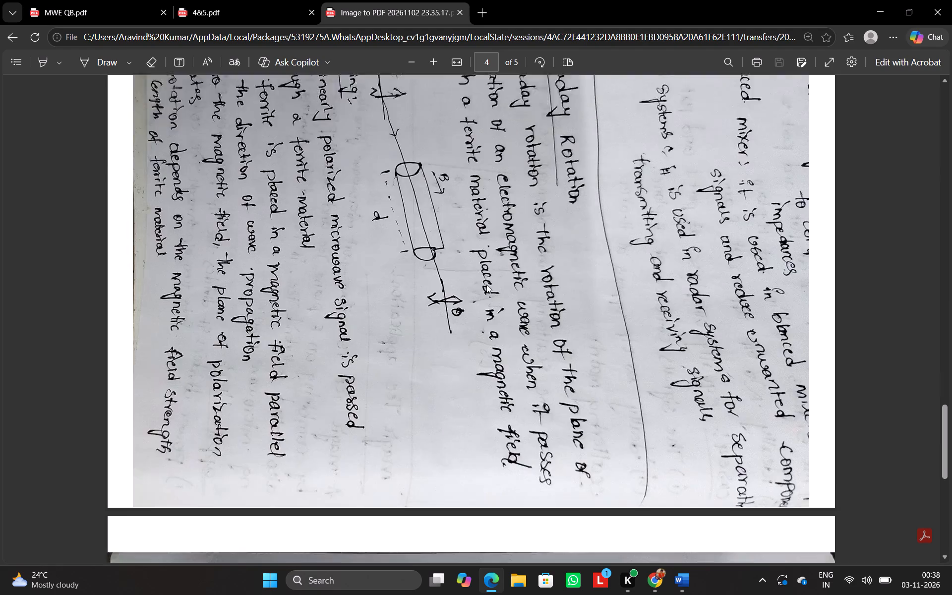
# Review pages 1 to 3 again, comparing the orientation of the IMPATT and TRAPATT Diode pages.
pyautogui.scroll(19, 486, 285)
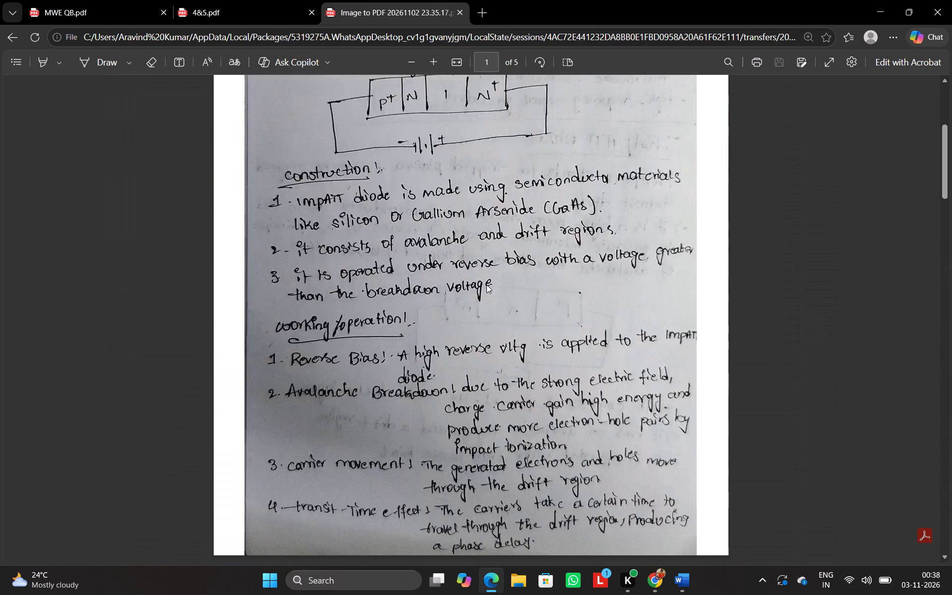
pyautogui.scroll(4, 486, 285)
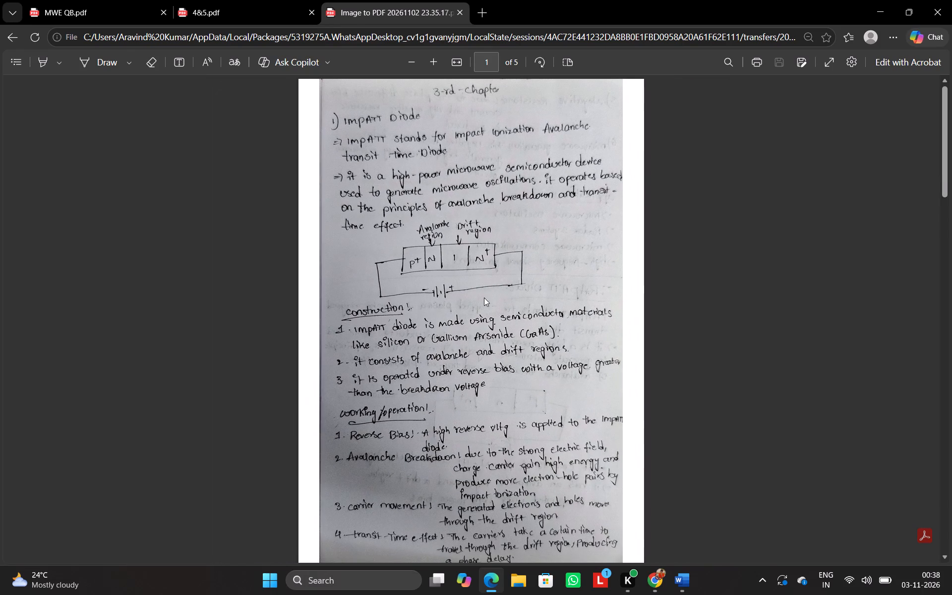
pyautogui.scroll(-2, 486, 379)
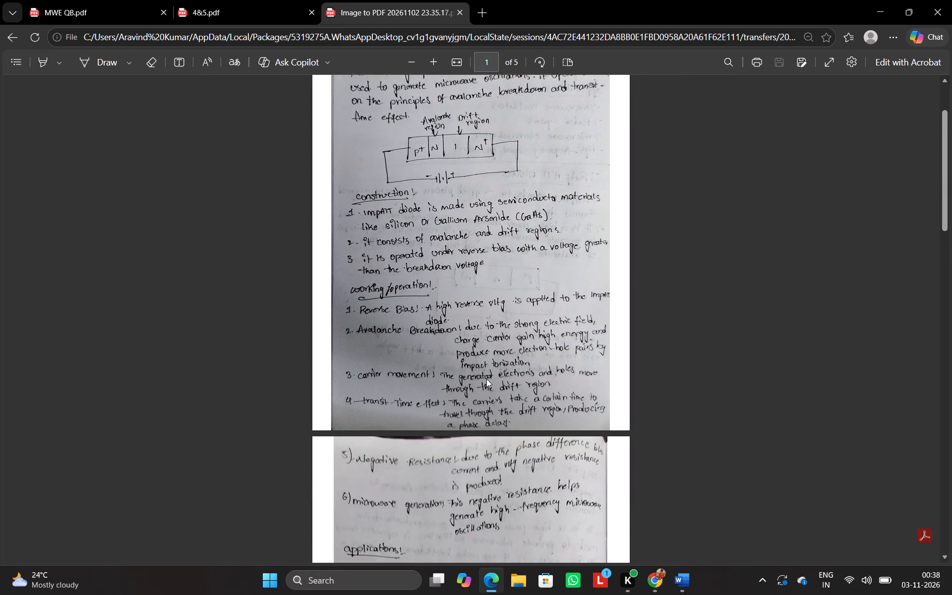
pyautogui.scroll(-4, 486, 379)
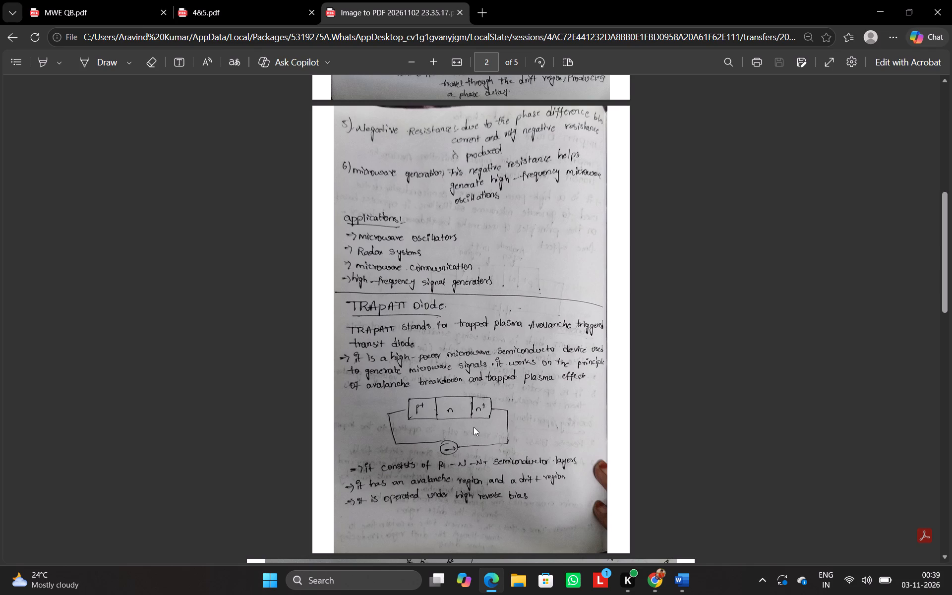
pyautogui.scroll(-6, 474, 427)
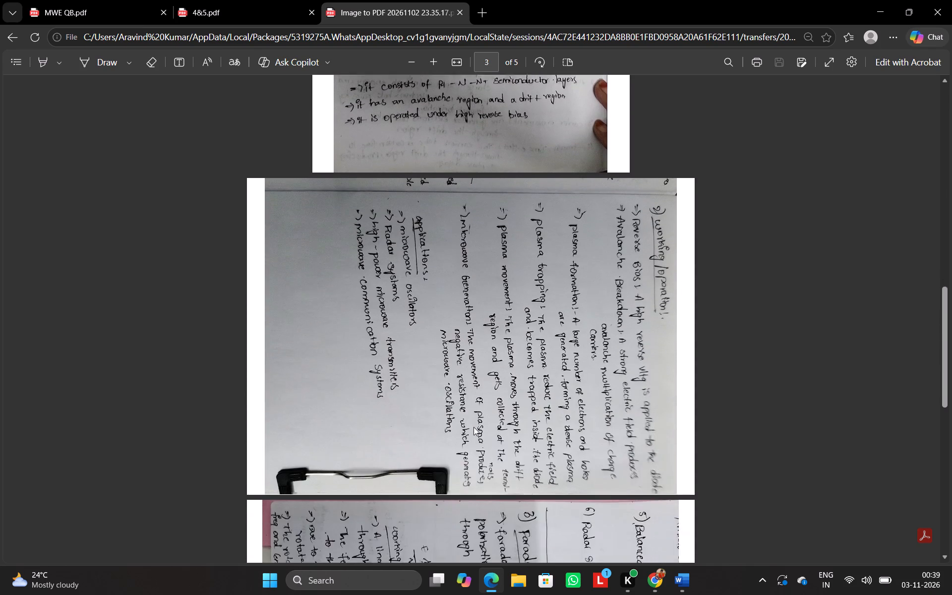
# Capture a screenshot of the IMPATT Diode notes on page 1, from the heading to the transit-time effect point.
pyautogui.scroll(12, 474, 427)
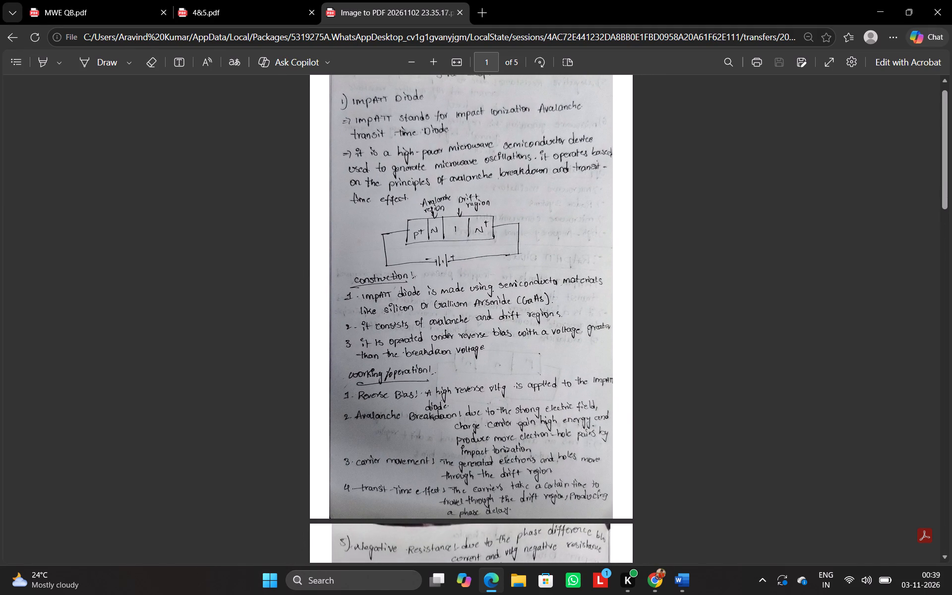
pyautogui.scroll(1, 388, 154)
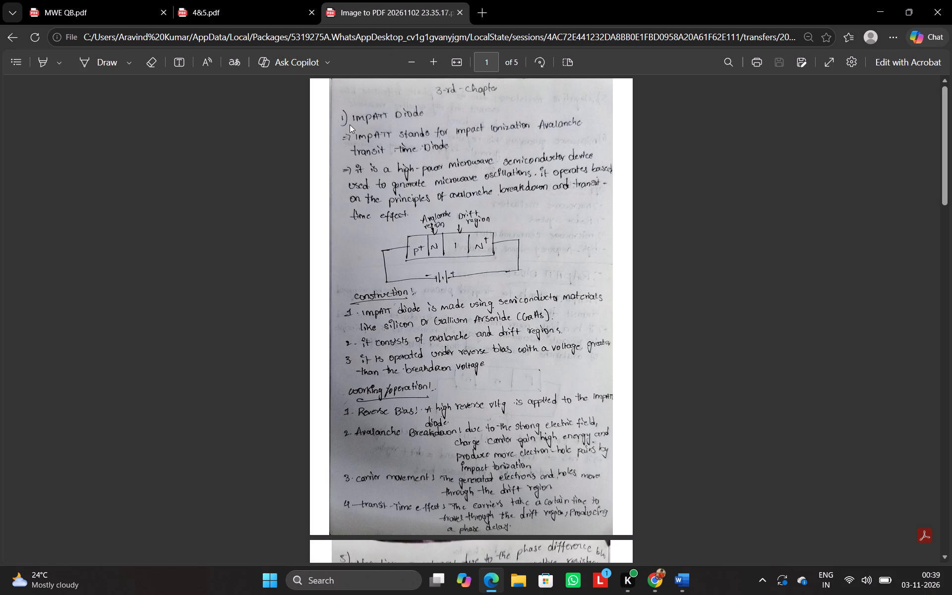
pyautogui.press('shift+super+s')
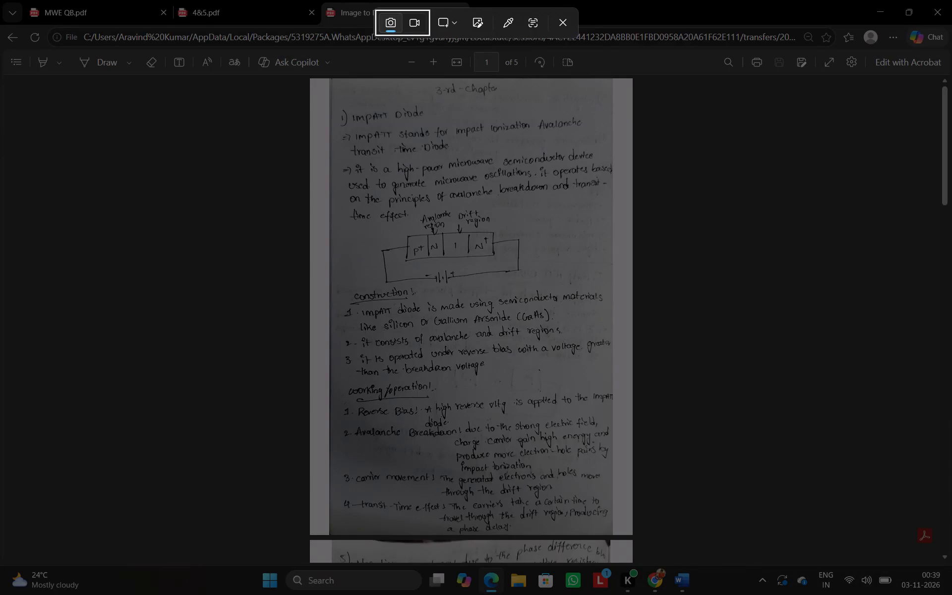
pyautogui.moveTo(331, 88); pyautogui.dragTo(551, 335)
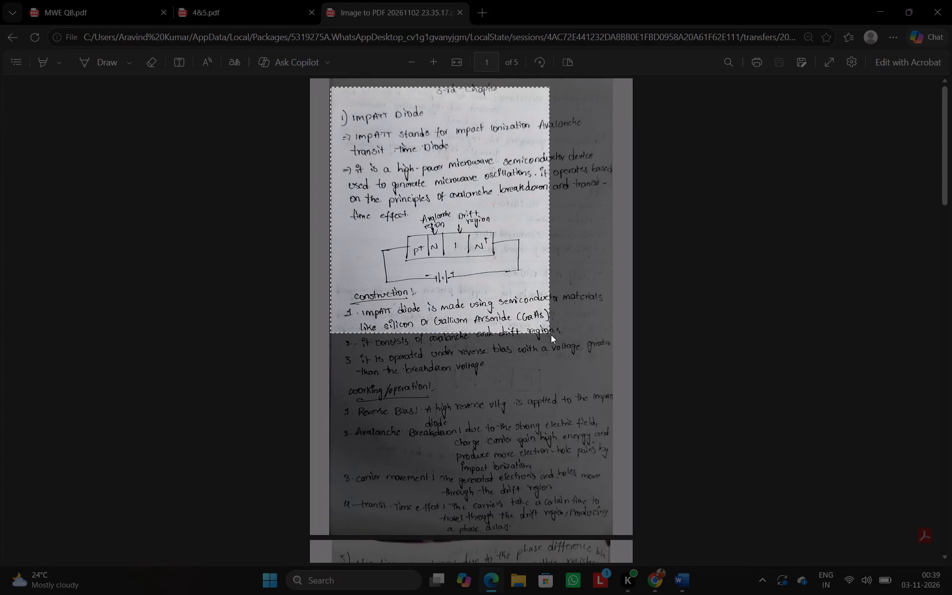
pyautogui.moveTo(551, 335); pyautogui.dragTo(611, 538)
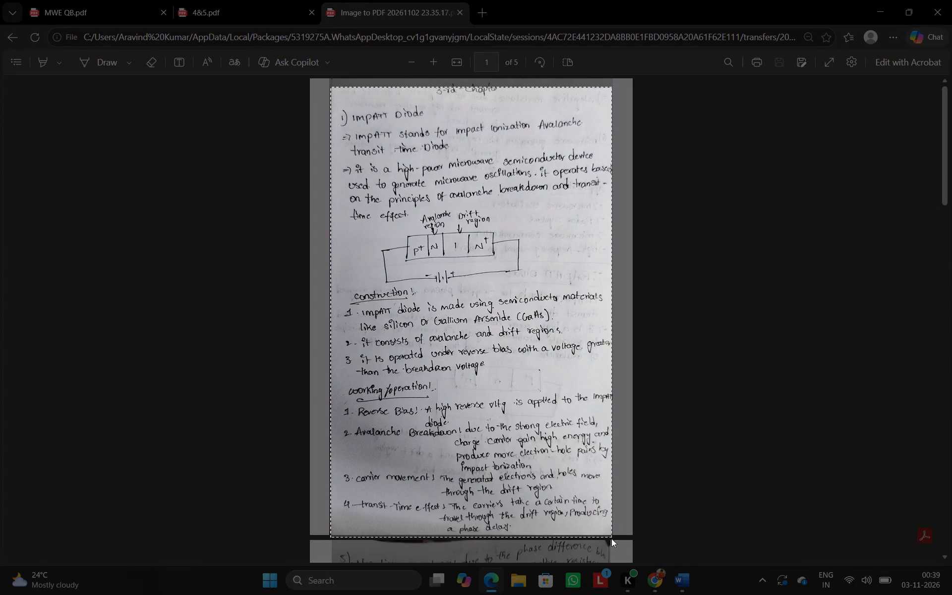
pyautogui.moveTo(611, 538); pyautogui.dragTo(629, 527)
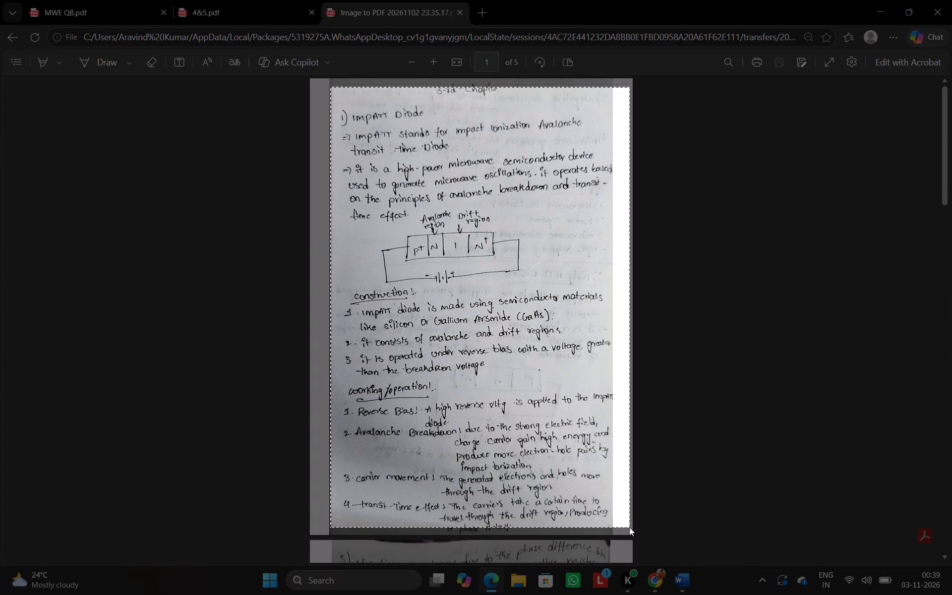
pyautogui.moveTo(629, 527); pyautogui.dragTo(624, 538)
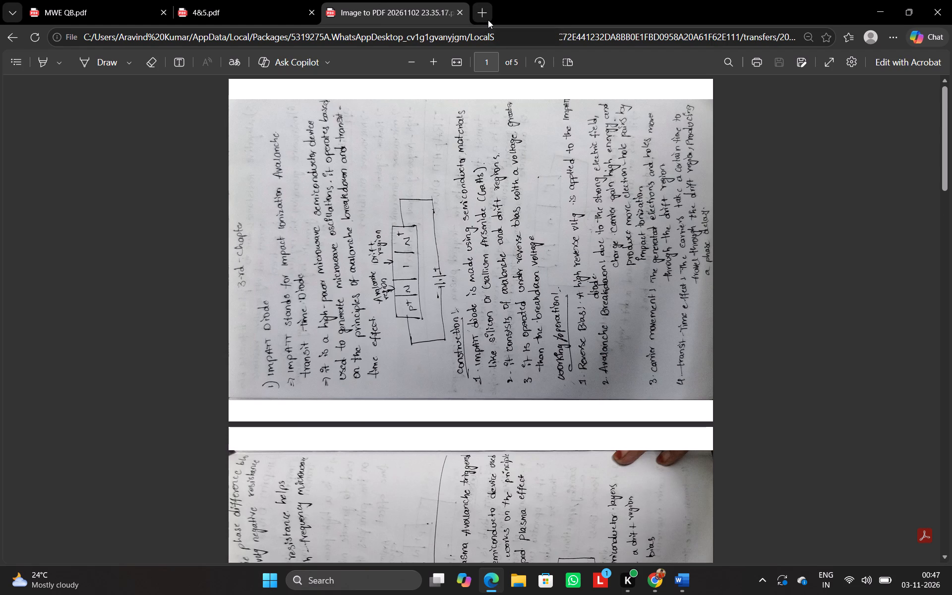
# Switch to the mwe mid2 document in Word and delete the line "These measurements are used to calculate the load impedance" above item 29.
pyautogui.click(672, 580)
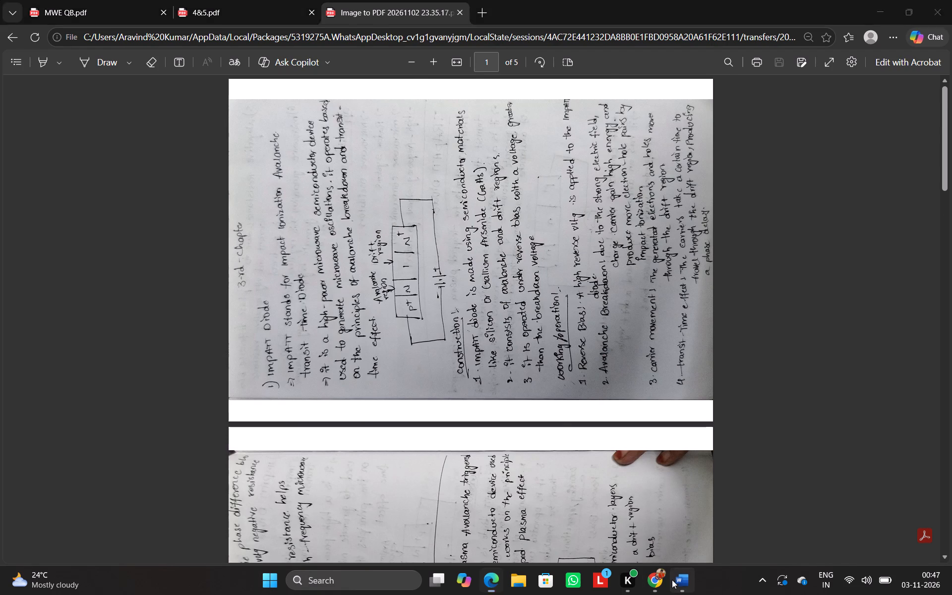
pyautogui.scroll(-4, 502, 280)
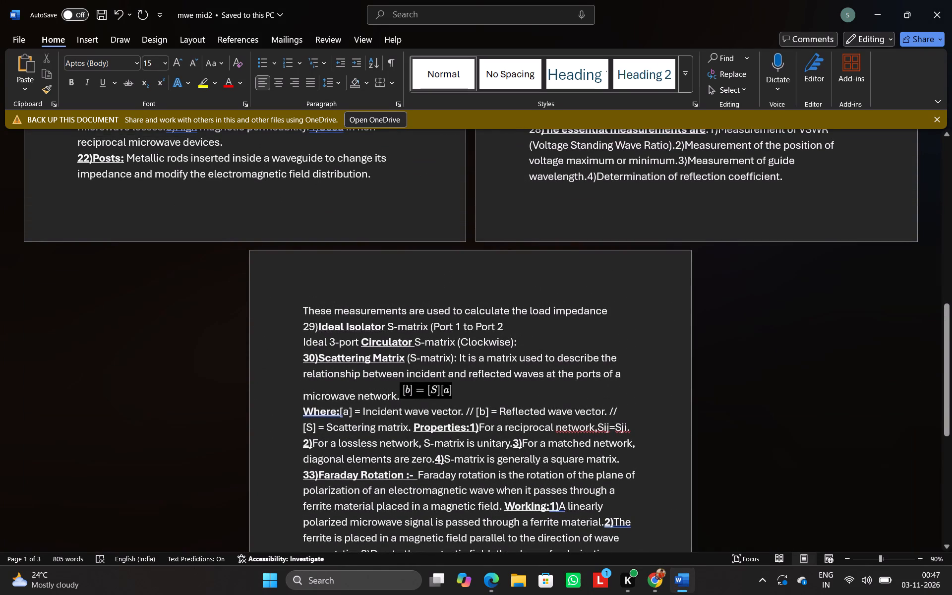
pyautogui.moveTo(305, 308); pyautogui.dragTo(480, 307)
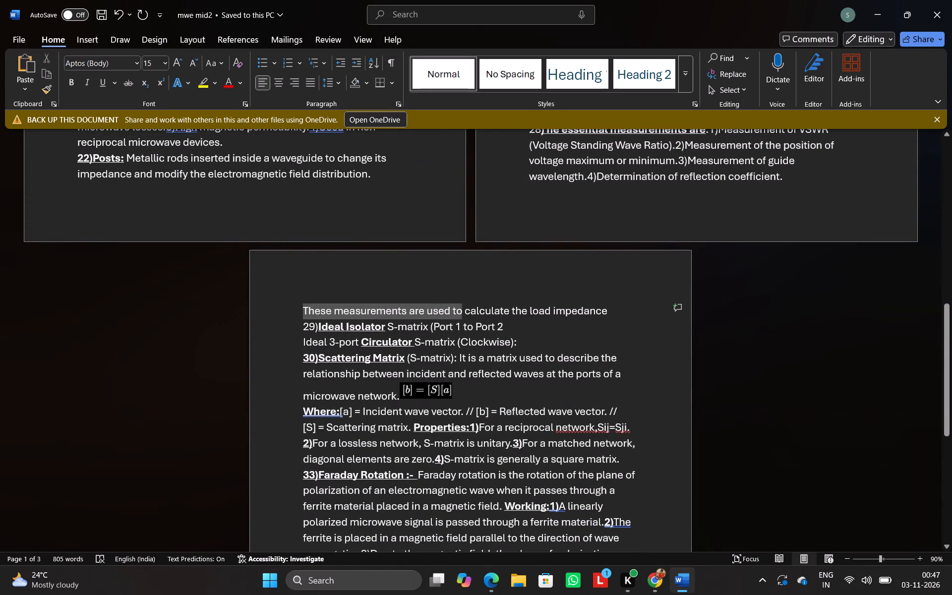
pyautogui.moveTo(480, 307); pyautogui.dragTo(588, 297)
pyautogui.press('BackSpace')
pyautogui.press('BackSpace')
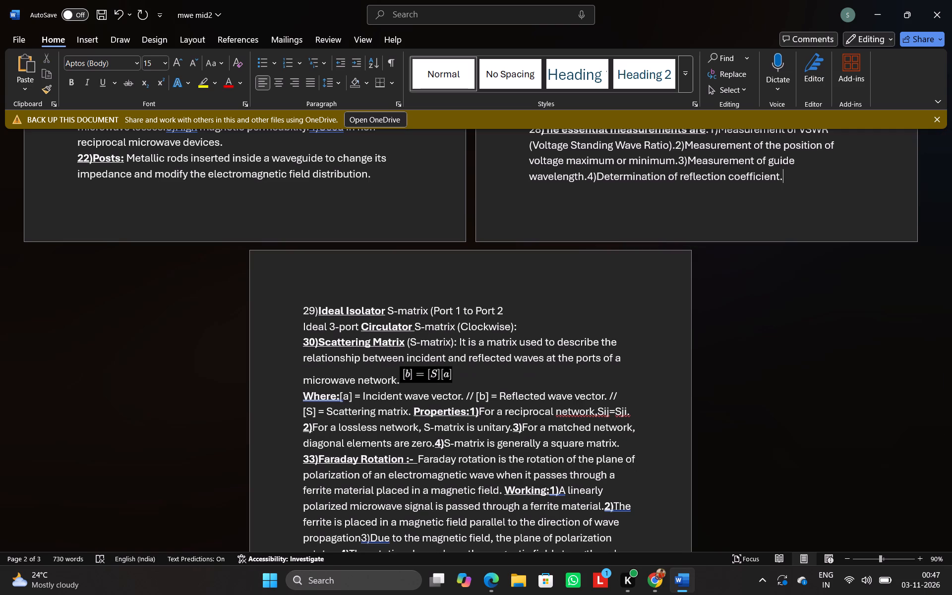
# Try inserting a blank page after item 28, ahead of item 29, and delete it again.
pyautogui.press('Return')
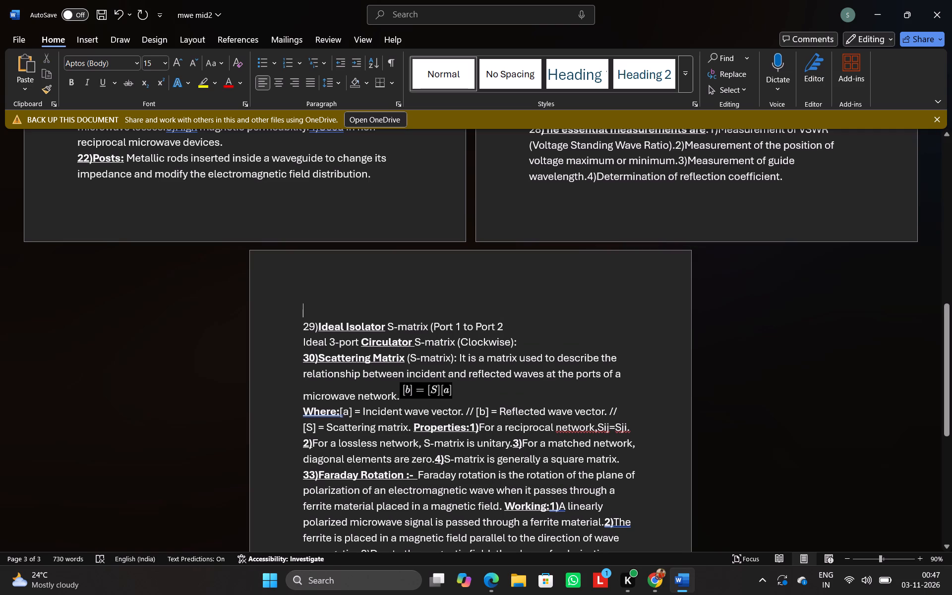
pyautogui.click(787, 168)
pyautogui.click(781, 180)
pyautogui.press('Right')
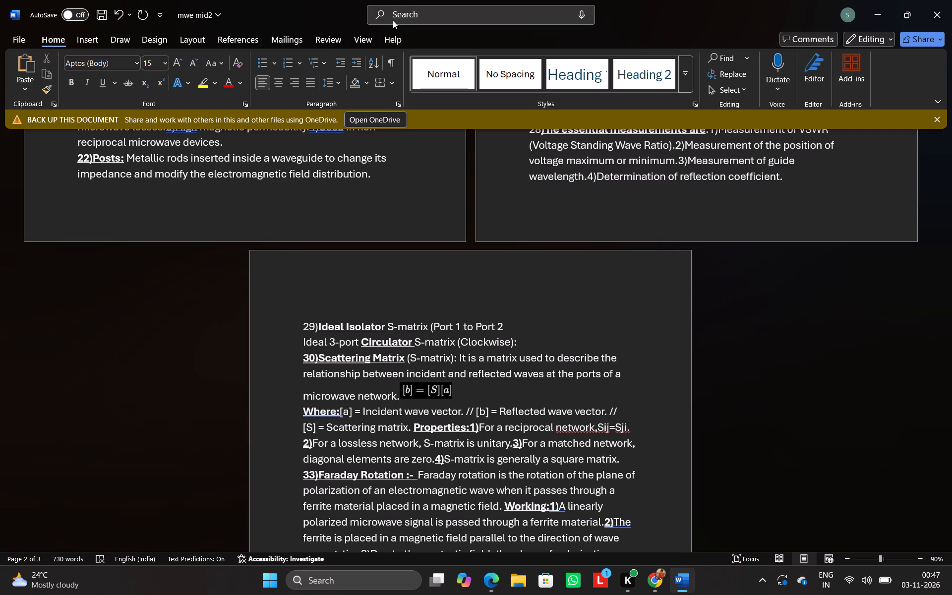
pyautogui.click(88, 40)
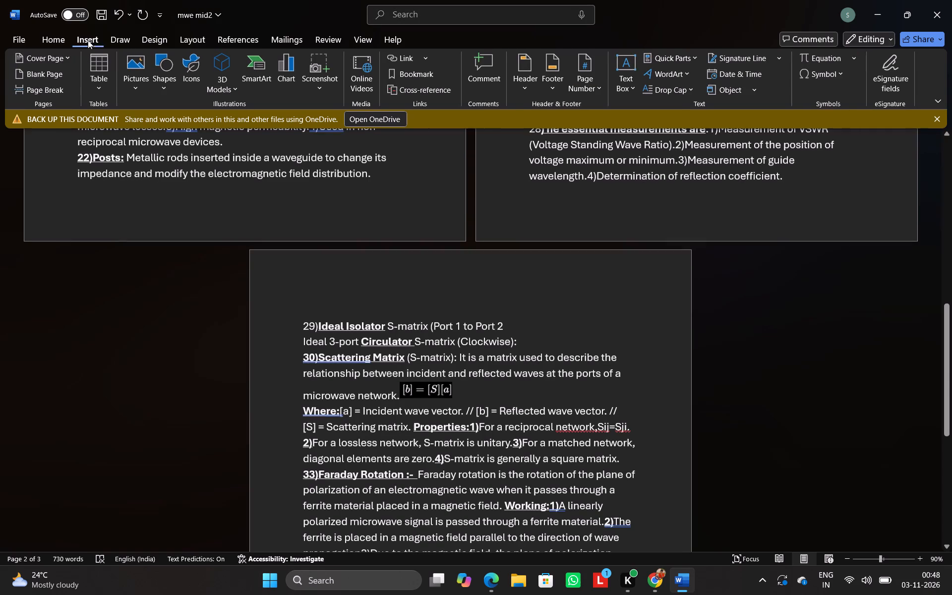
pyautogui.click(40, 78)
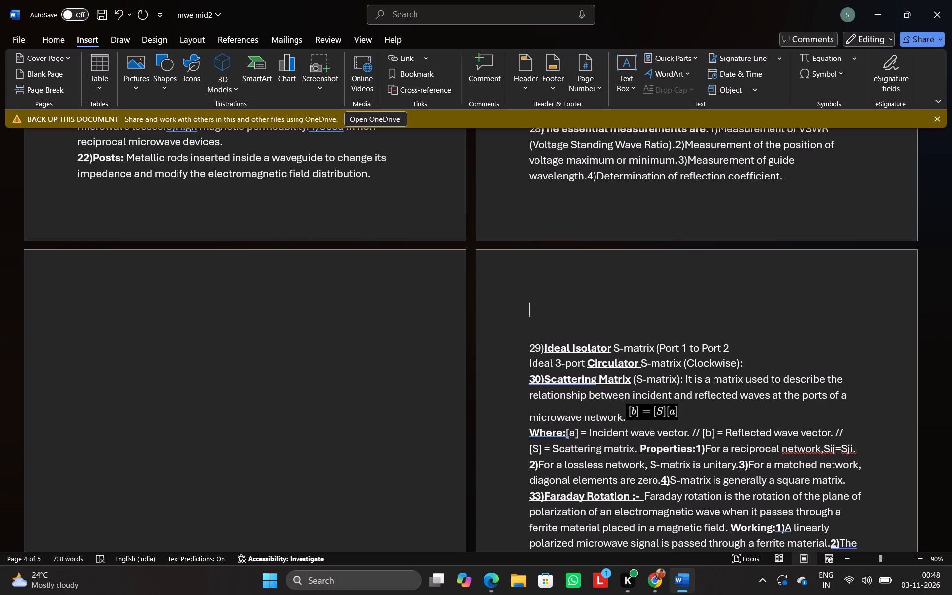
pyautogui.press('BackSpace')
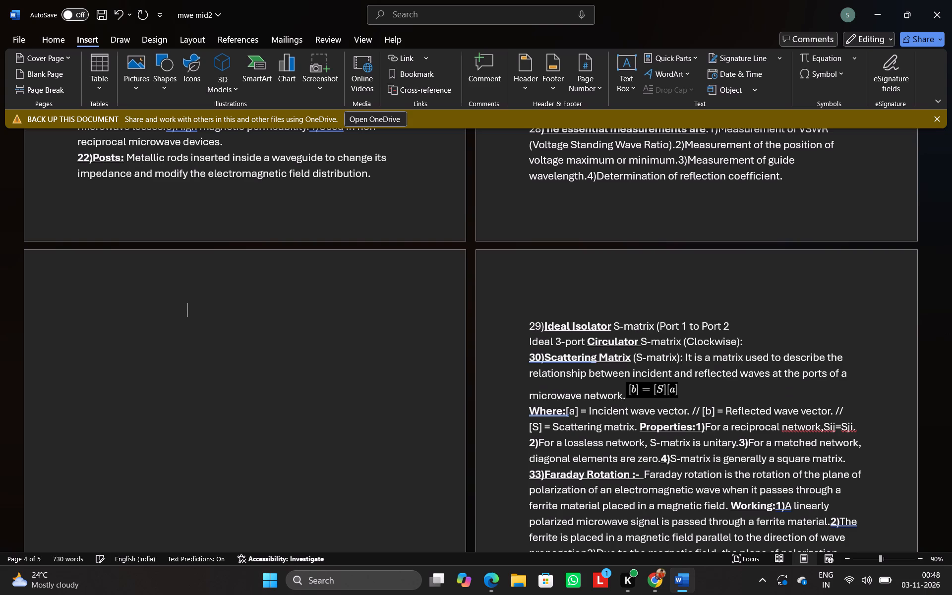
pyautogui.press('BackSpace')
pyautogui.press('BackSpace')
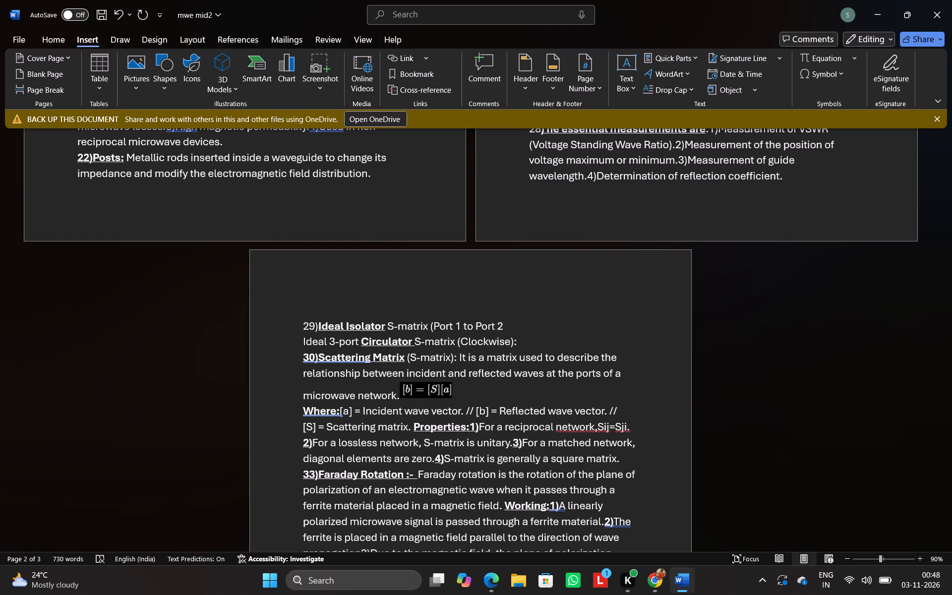
# Undo the recent edits back to and including the deletion of the line "These measurements are used to calculate the load impedance".
pyautogui.hotkey('ctrl', 'z')
pyautogui.hotkey('ctrl', 'z')
pyautogui.hotkey('ctrl', 'z')
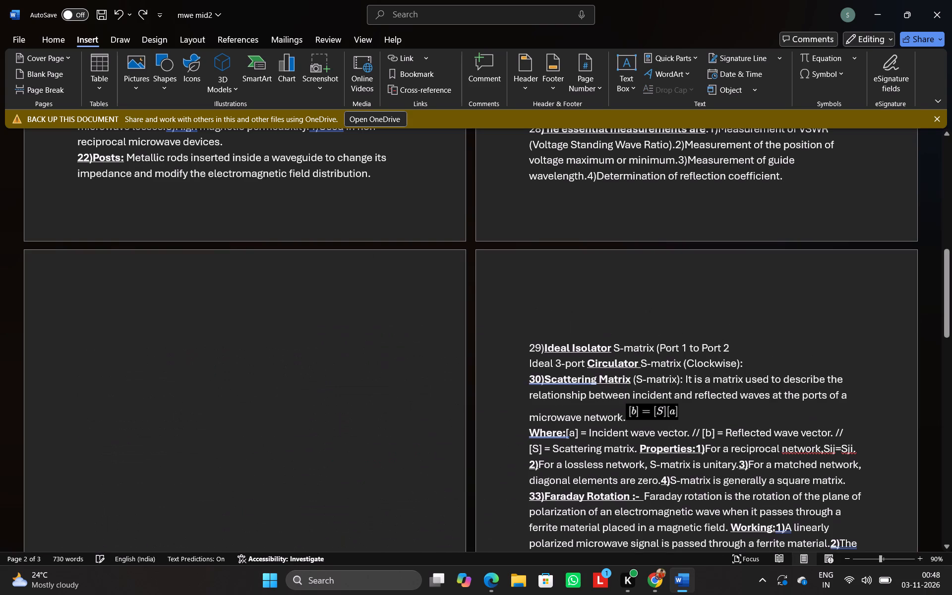
pyautogui.hotkey('ctrl', 'z')
pyautogui.hotkey('ctrl', 'z')
pyautogui.hotkey('ctrl', 'z')
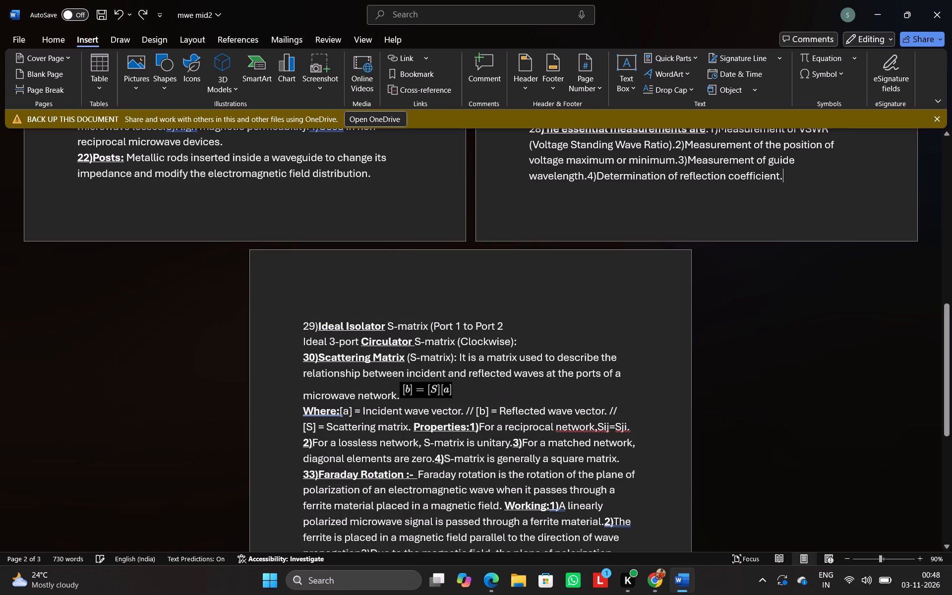
pyautogui.hotkey('ctrl', 'z')
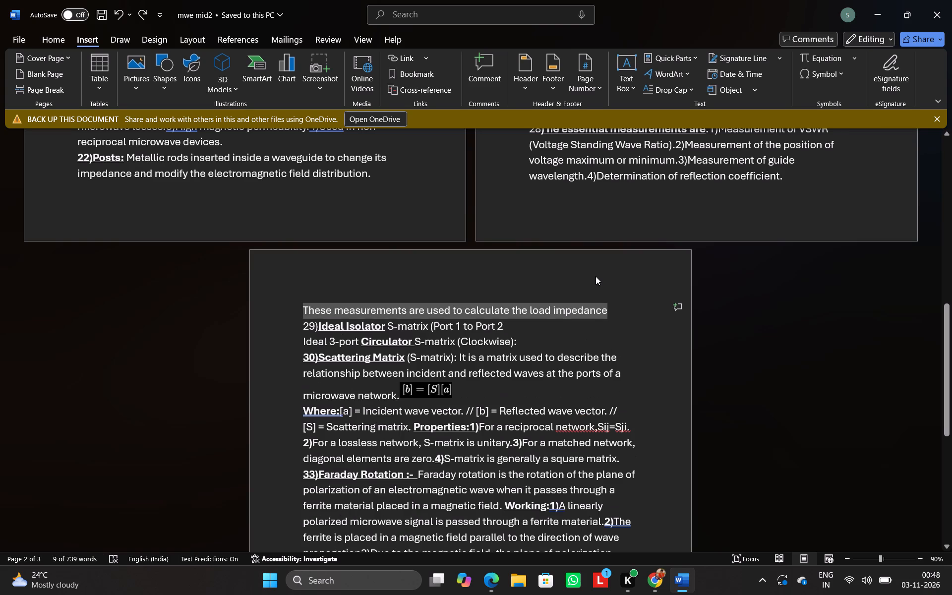
pyautogui.click(628, 284)
# Insert a blank page after the final line "Phased-array antennas." of the document.
pyautogui.scroll(-9, 628, 284)
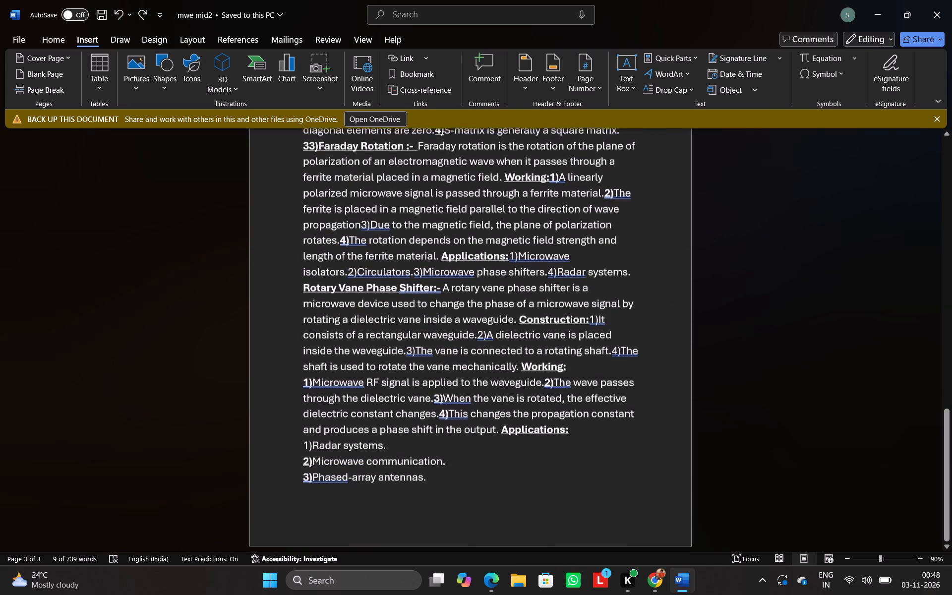
pyautogui.click(453, 473)
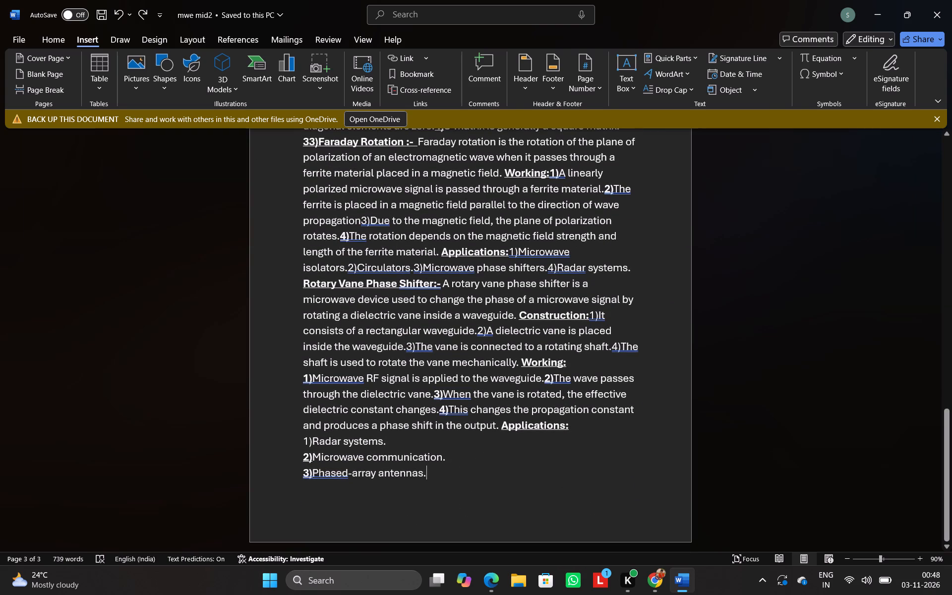
pyautogui.click(56, 71)
# Look through the document from the load impedance line to the blank pages at its end, checking the page layout.
pyautogui.scroll(2, 526, 247)
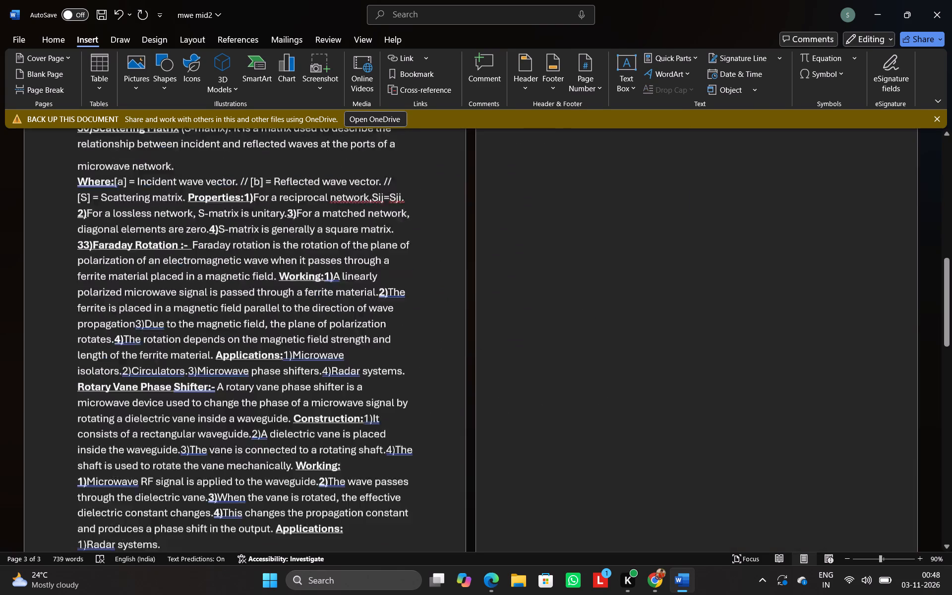
pyautogui.scroll(10, 526, 247)
pyautogui.scroll(-7, 526, 247)
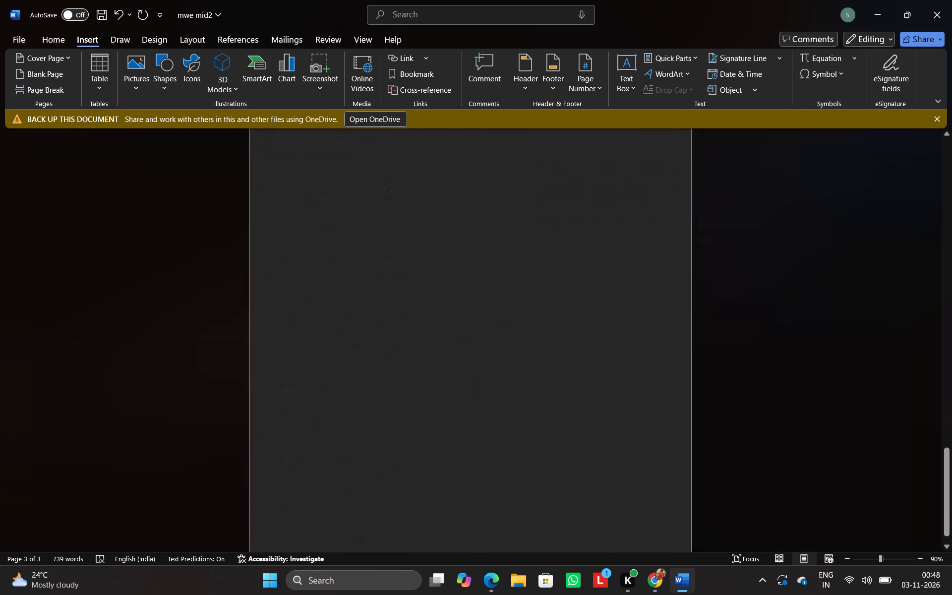
pyautogui.scroll(-2, 526, 247)
pyautogui.scroll(4, 526, 247)
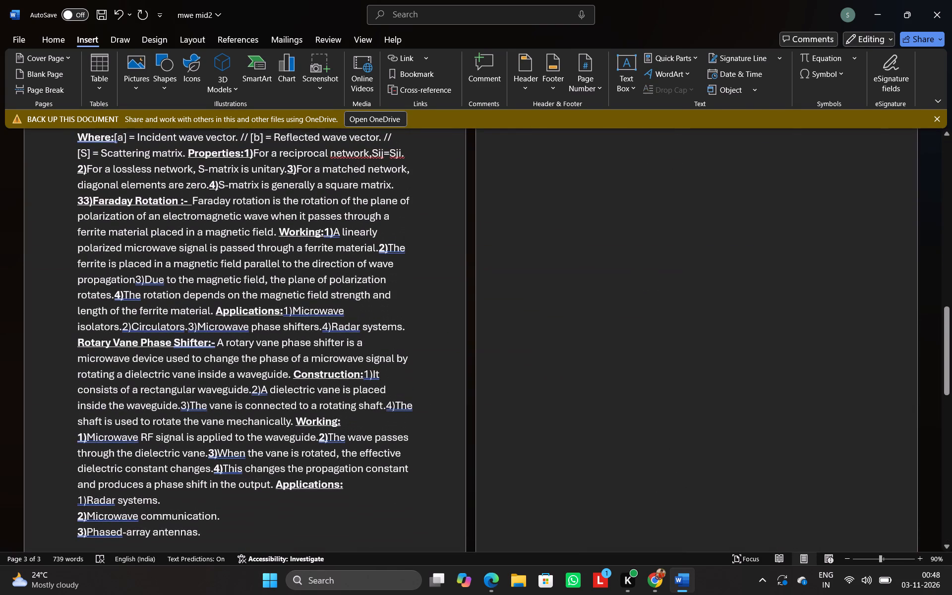
pyautogui.scroll(1, 526, 247)
pyautogui.hscroll(1, 526, 247)
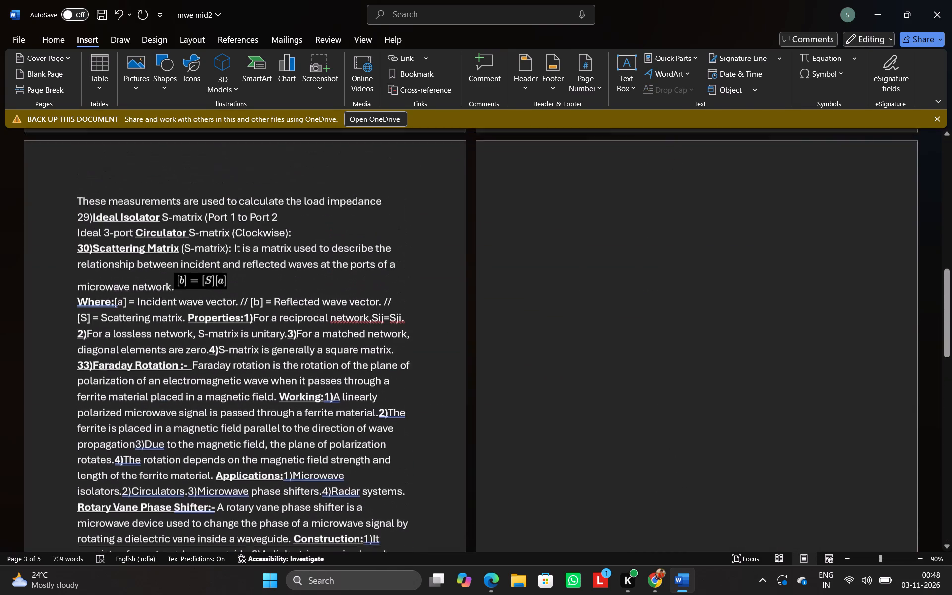
pyautogui.hscroll(2, 526, 247)
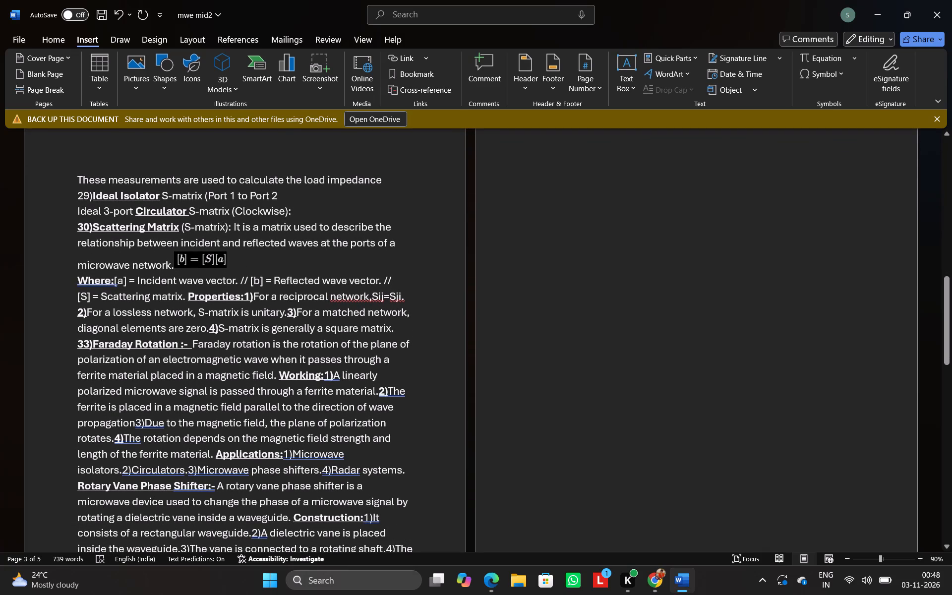
pyautogui.scroll(-3, 405, 337)
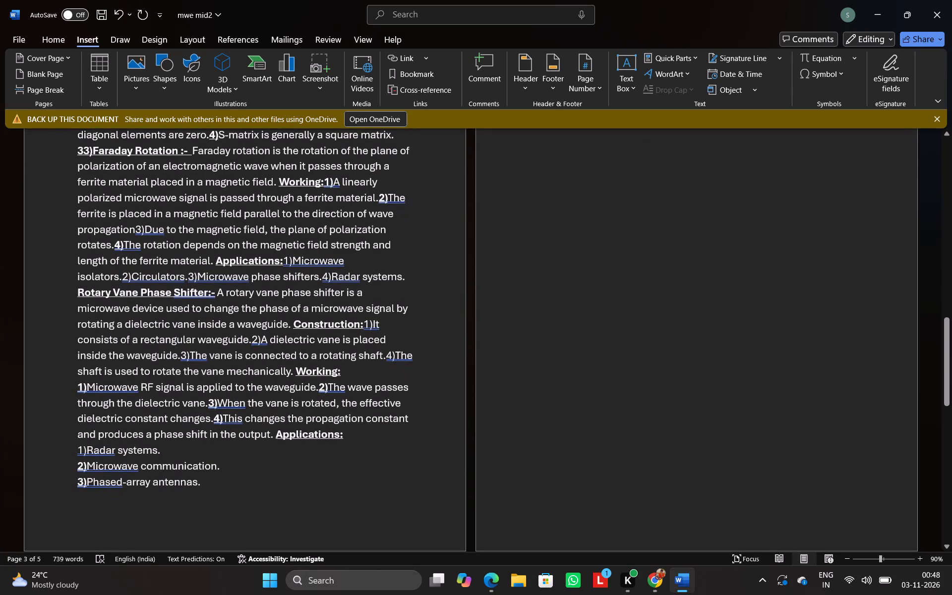
pyautogui.scroll(-1, 350, 301)
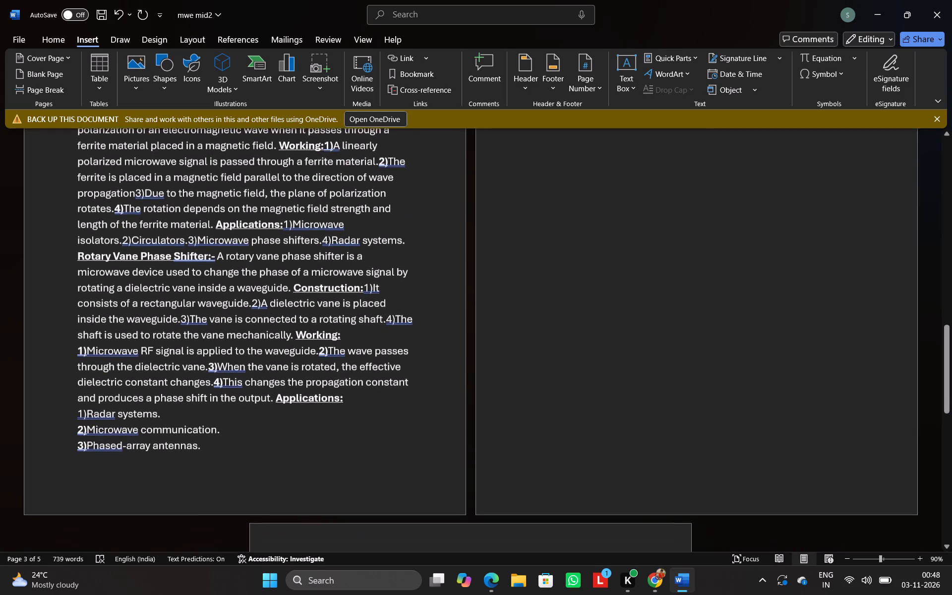
pyautogui.scroll(-2, 350, 301)
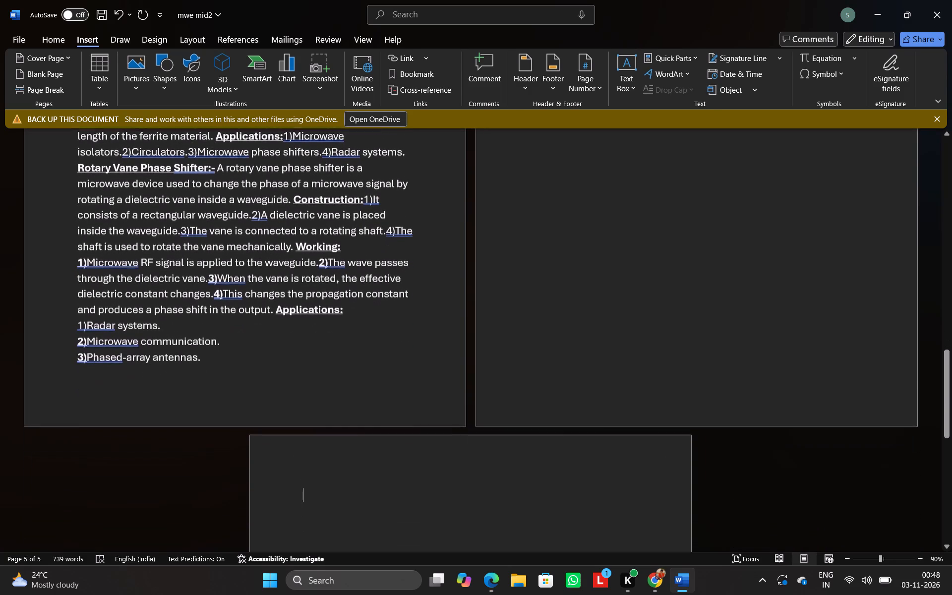
pyautogui.scroll(-1, 350, 301)
pyautogui.scroll(1, 350, 301)
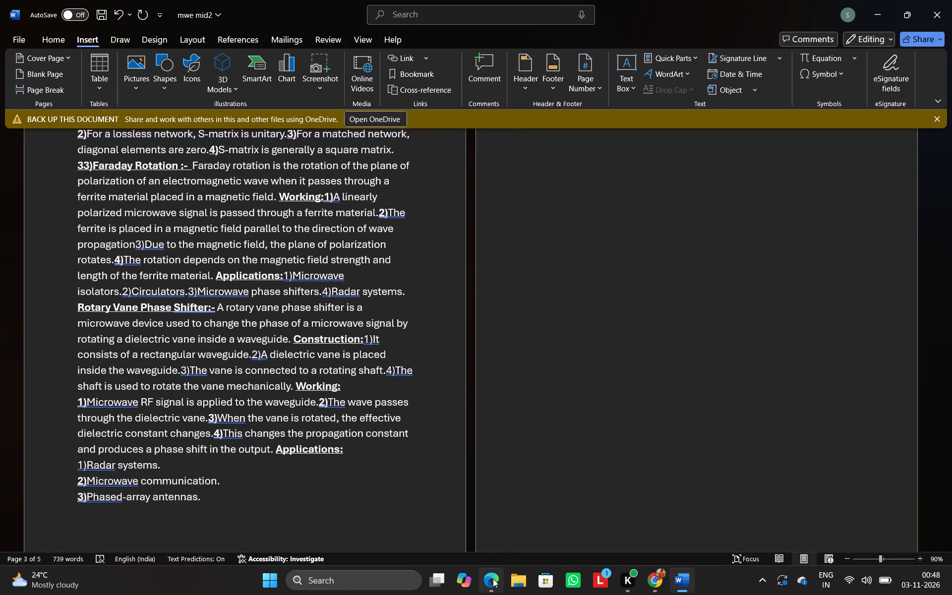
pyautogui.scroll(-3, 657, 423)
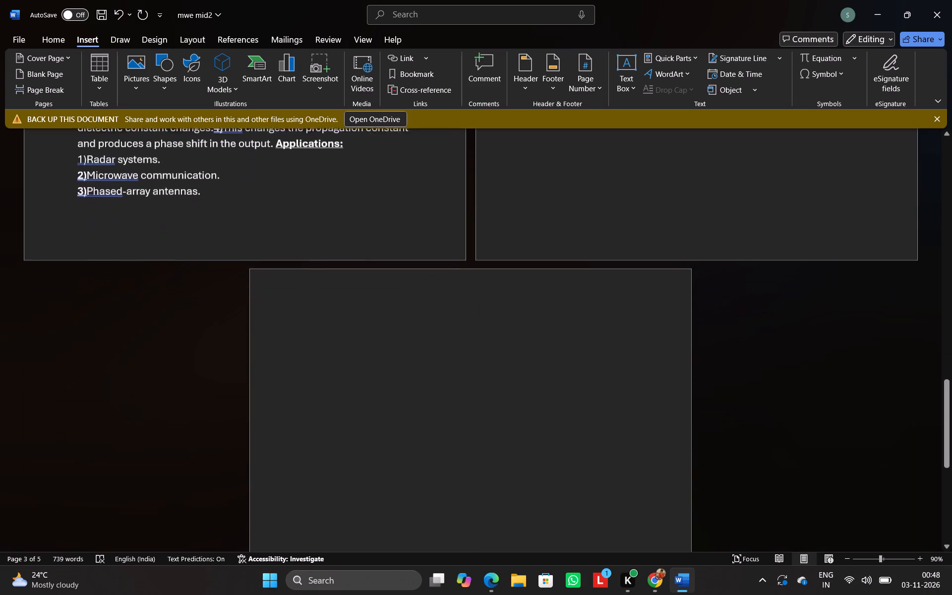
pyautogui.scroll(-2, 657, 423)
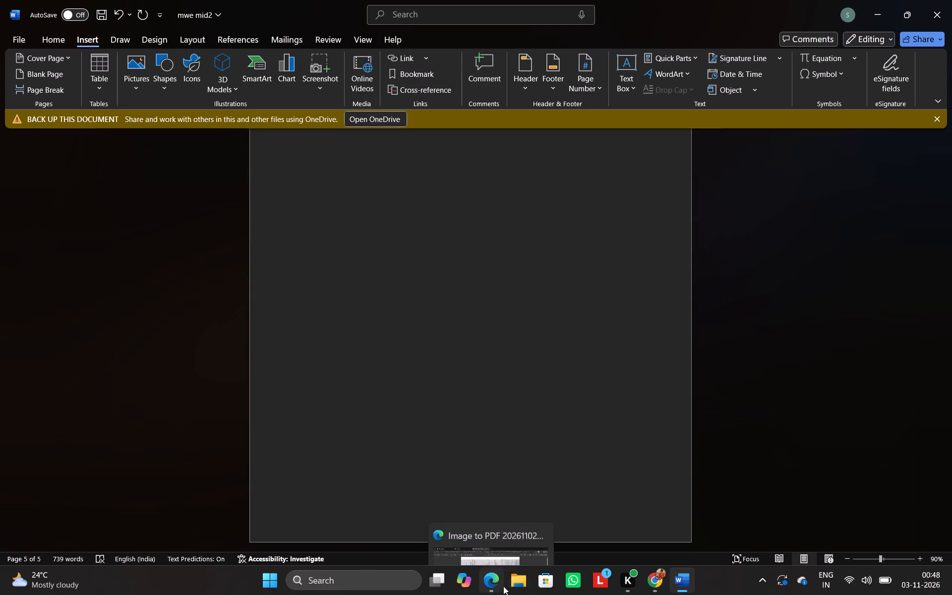
# Switch to the handwritten Image to PDF notes in Edge and look through them from page 1 to page 5.
pyautogui.click(686, 572)
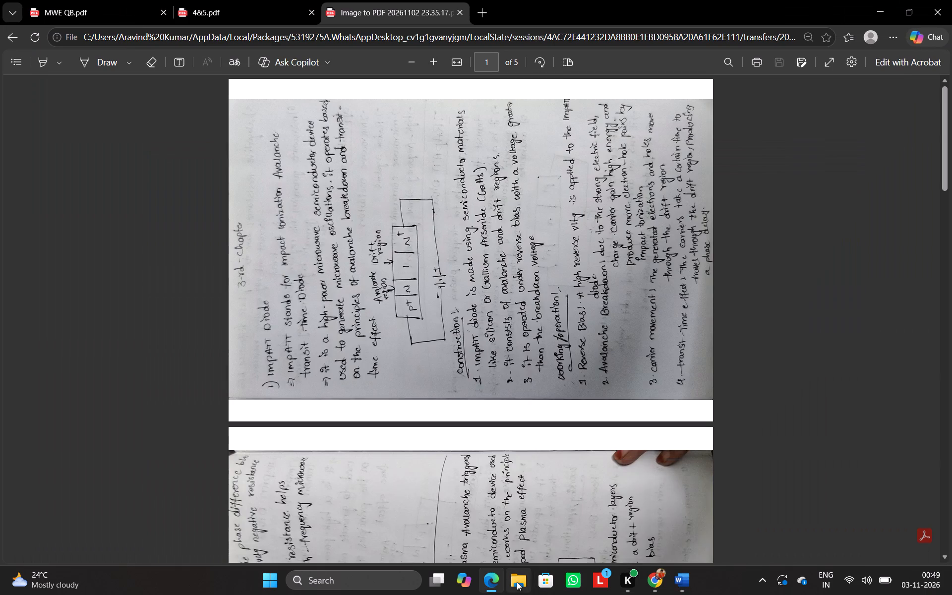
pyautogui.click(489, 582)
pyautogui.click(489, 582)
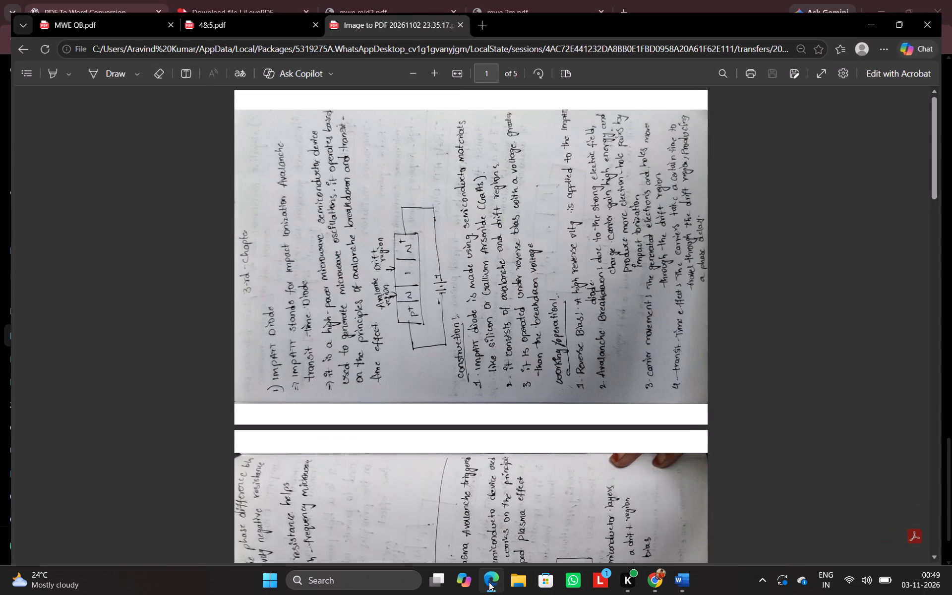
pyautogui.scroll(6, 370, 151)
pyautogui.scroll(-18, 370, 151)
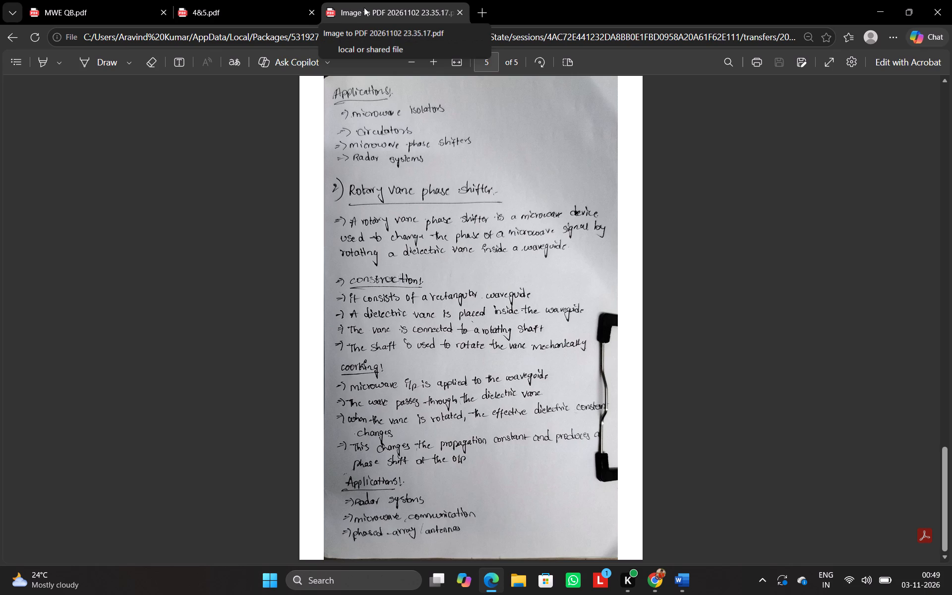
# Open 4&5.pdf in Edge and examine the handwritten E-plane and H-plane Tee notes on its first two pages.
pyautogui.click(285, 0)
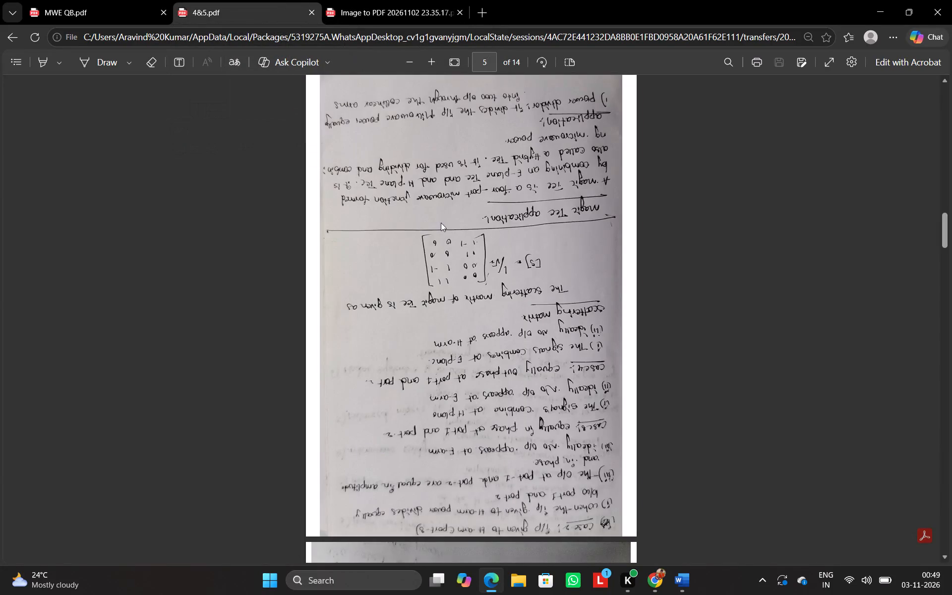
pyautogui.scroll(20, 441, 223)
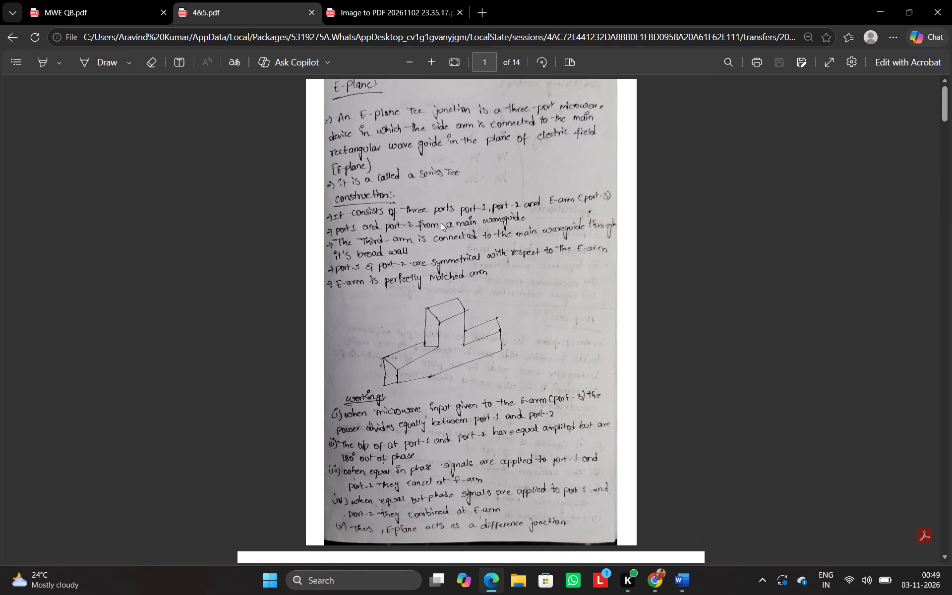
pyautogui.scroll(-1, 441, 223)
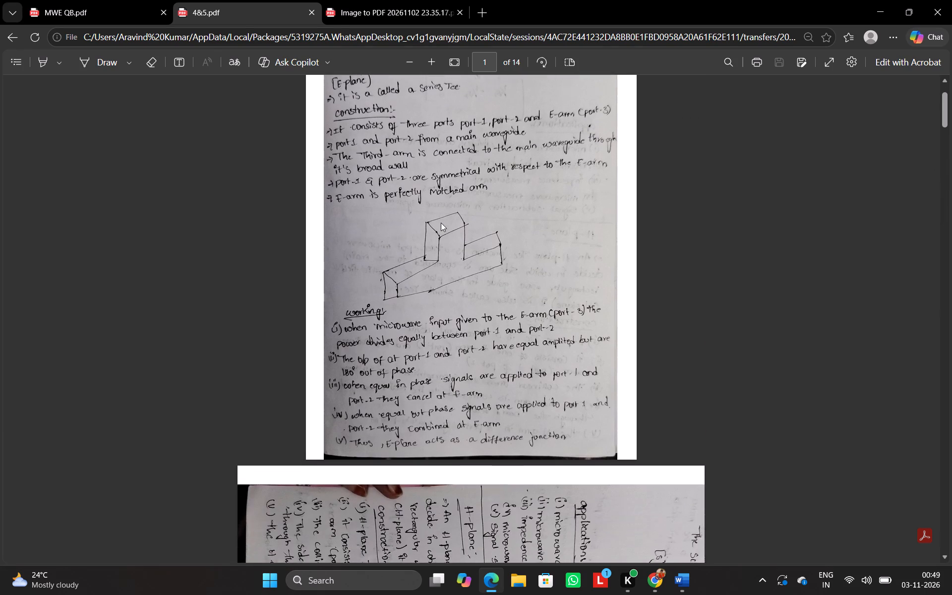
pyautogui.scroll(-4, 441, 223)
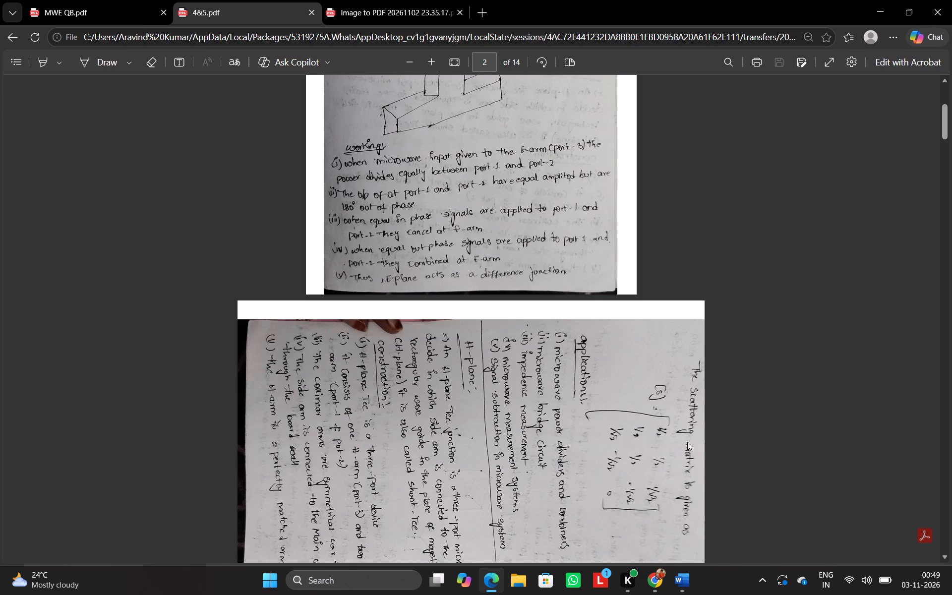
# Switch to Chrome and open the downloaded Microwave_Engineering_Units_4_and_5_Editable.docx in Word.
pyautogui.click(658, 579)
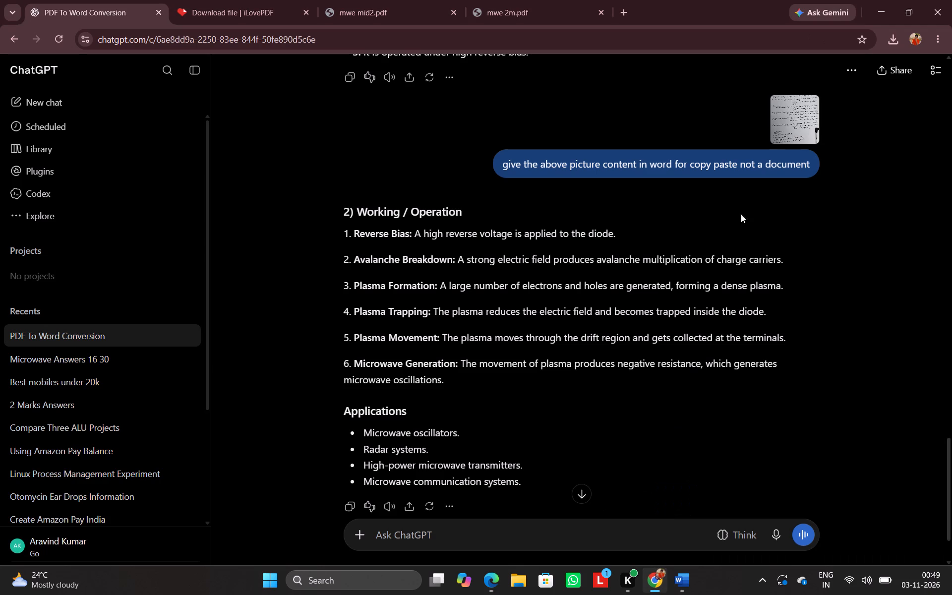
pyautogui.click(887, 35)
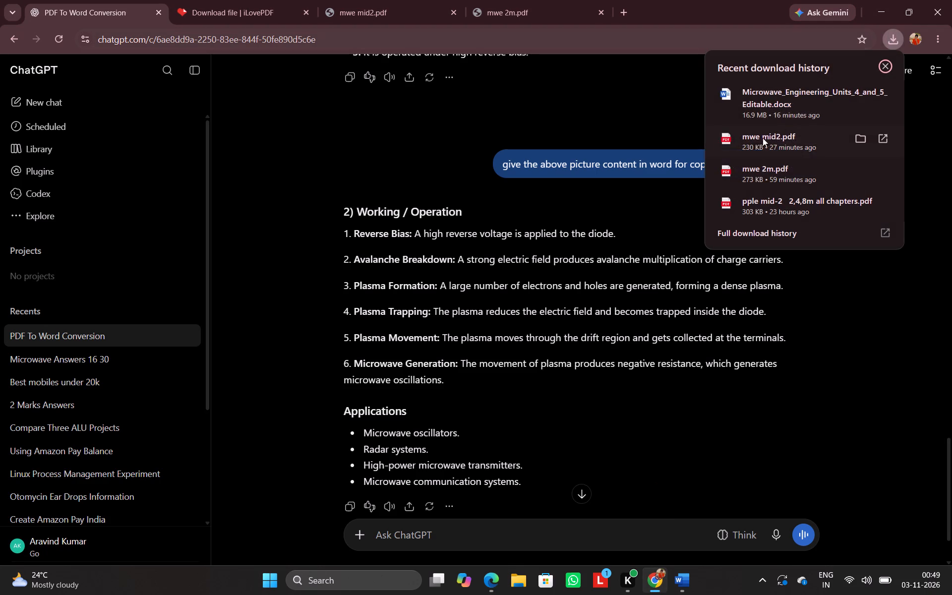
pyautogui.doubleClick(775, 101)
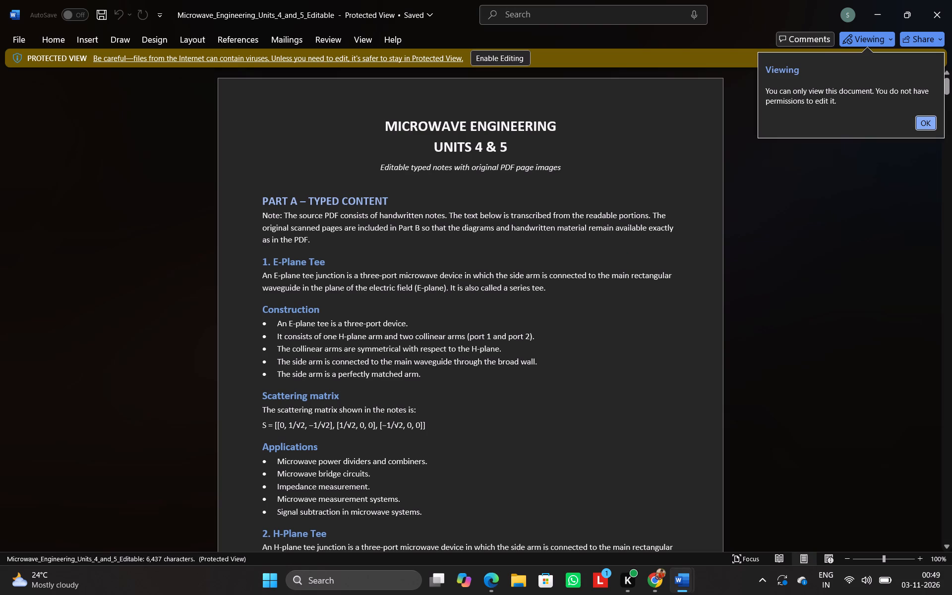
# Look through the Units 4 and 5 document's typed Part A, from E-Plane Tee to the Mechanical Method for Frequency Measurement.
pyautogui.scroll(-9, 487, 284)
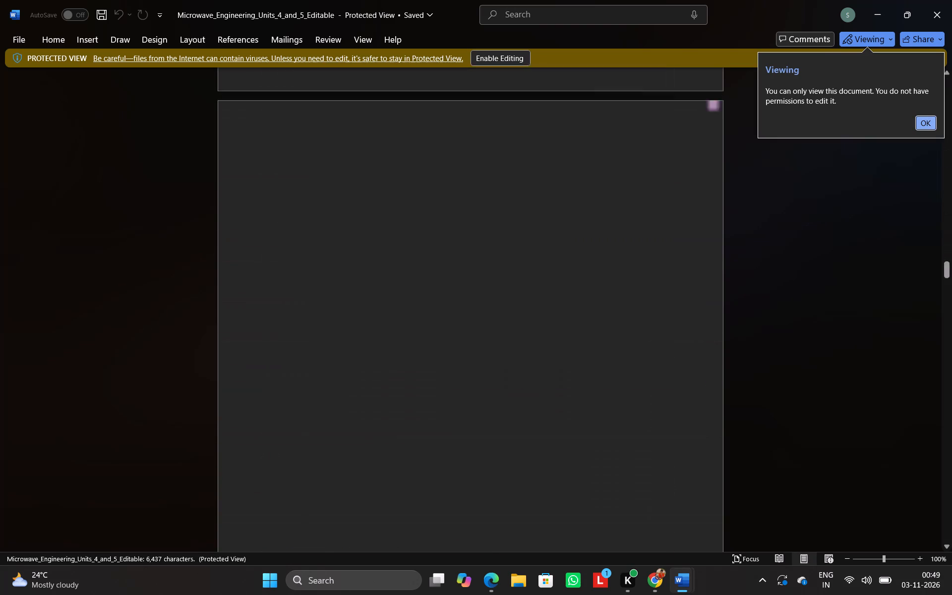
pyautogui.scroll(-2, 487, 284)
pyautogui.scroll(20, 487, 284)
pyautogui.scroll(6, 487, 284)
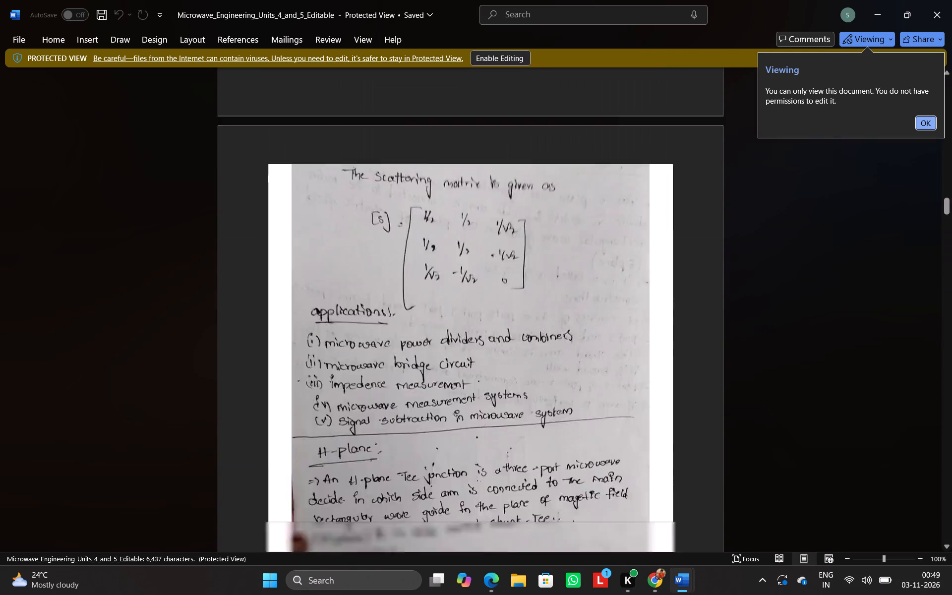
pyautogui.scroll(12, 487, 284)
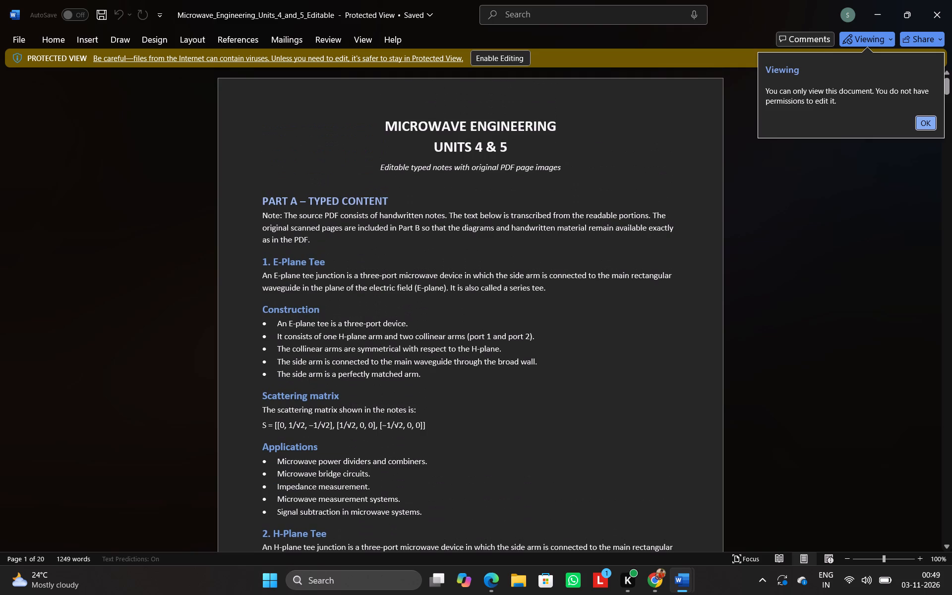
pyautogui.scroll(-8, 487, 284)
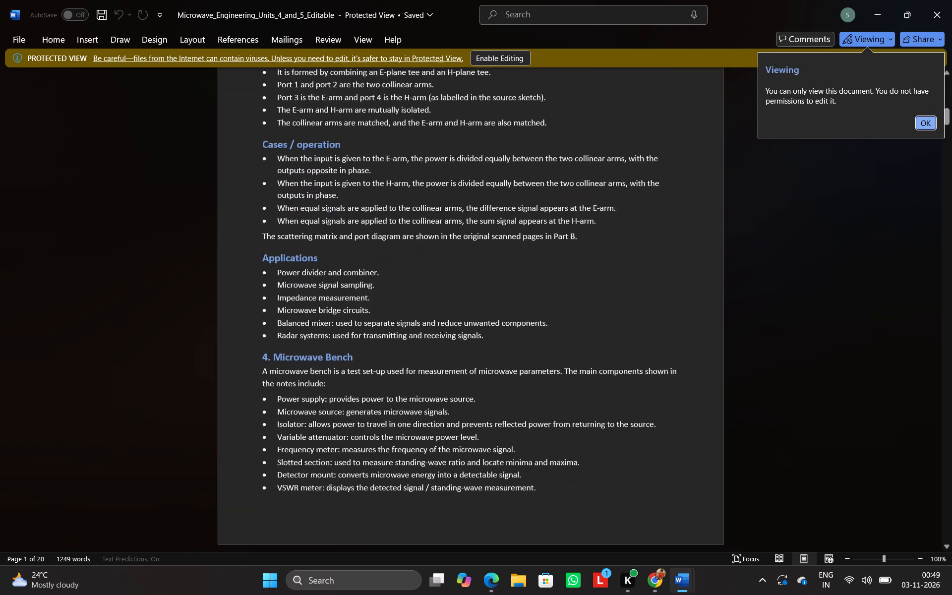
pyautogui.scroll(-7, 487, 284)
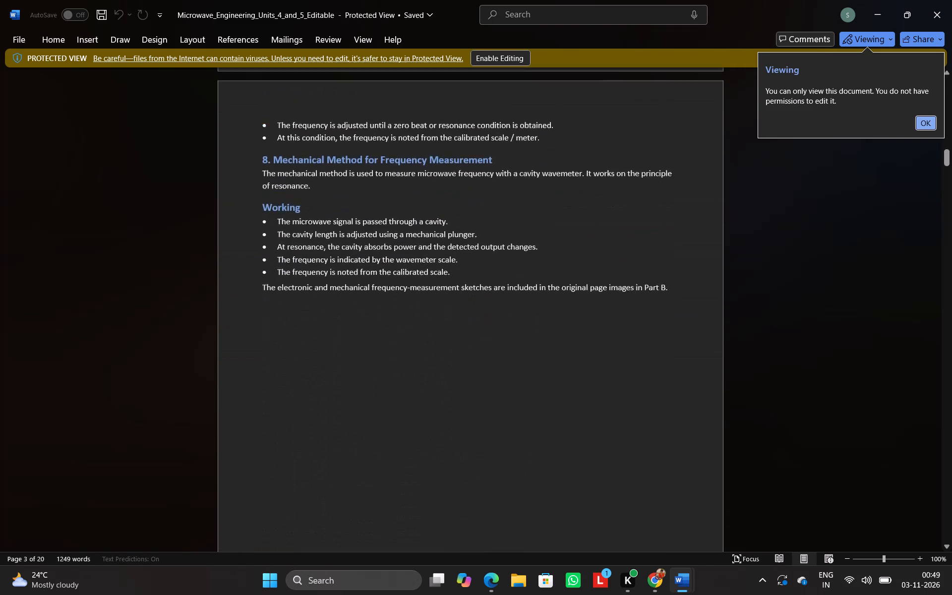
pyautogui.scroll(1, 487, 284)
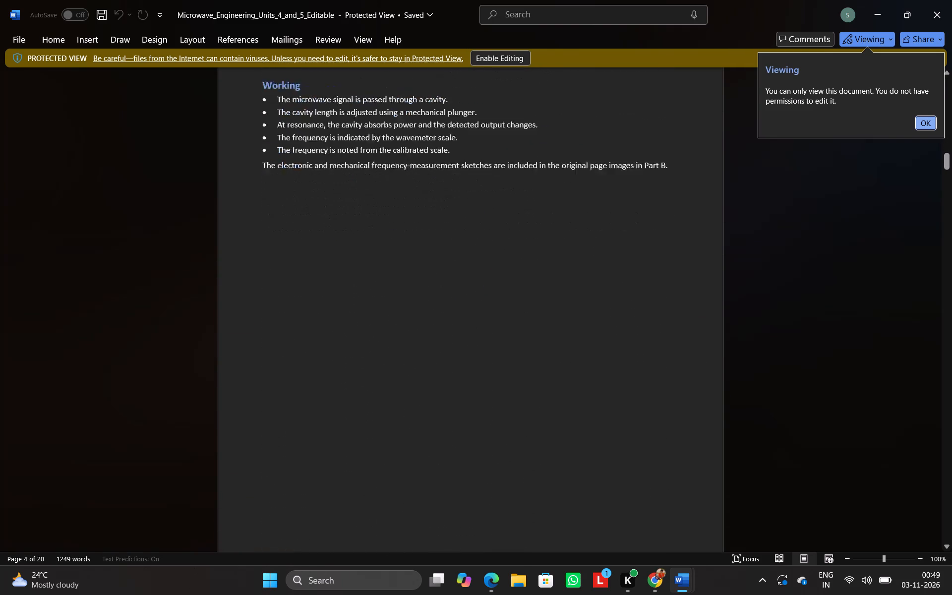
pyautogui.scroll(4, 487, 284)
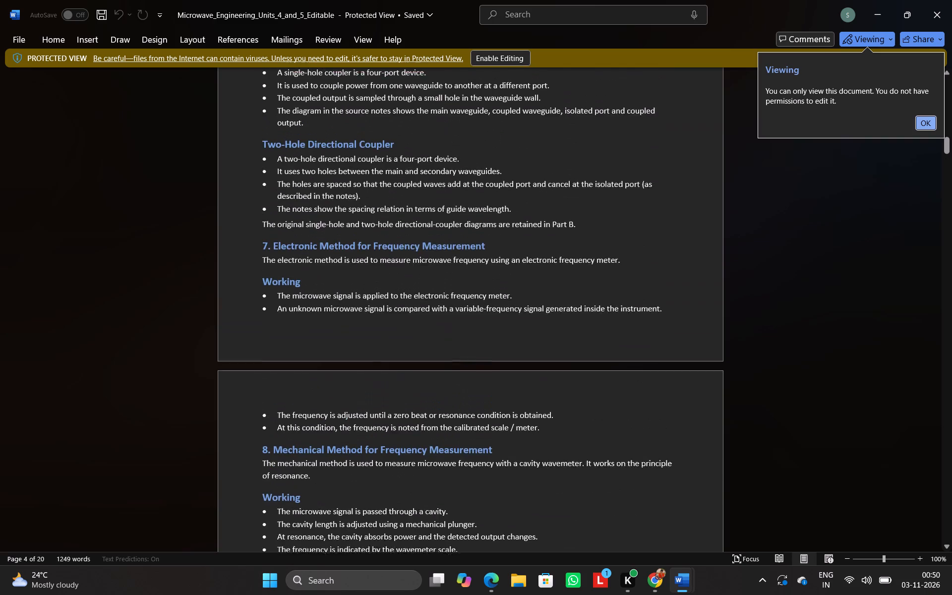
pyautogui.scroll(6, 487, 284)
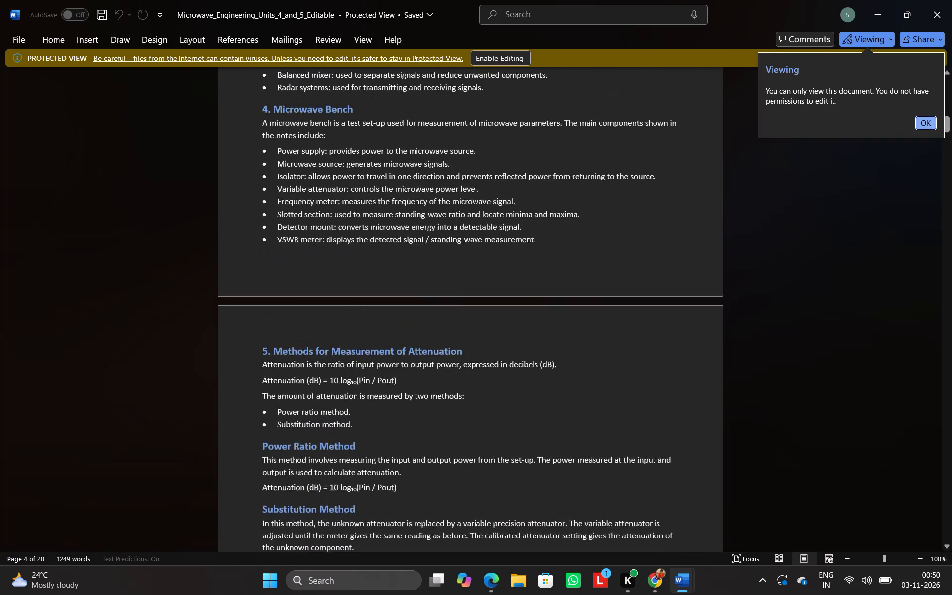
pyautogui.scroll(6, 487, 284)
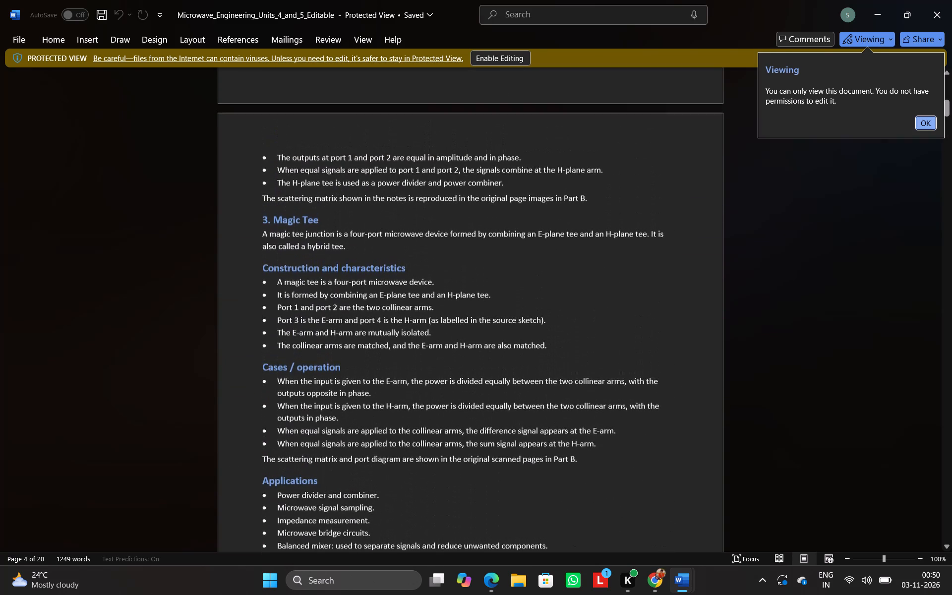
pyautogui.doubleClick(277, 157)
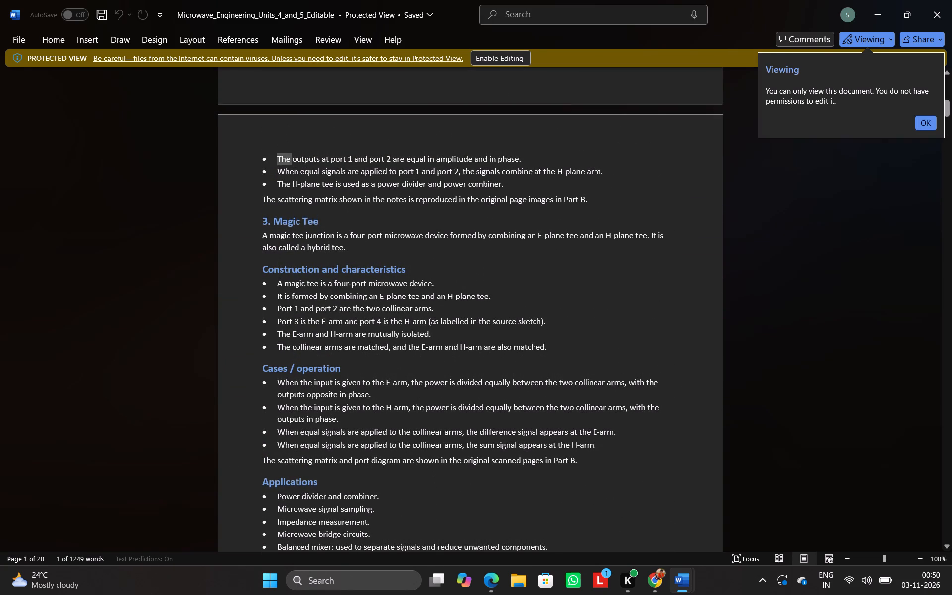
pyautogui.click(488, 238)
# Read the typed notes from Magic Tee onward, up to the first scanned page in Part B.
pyautogui.scroll(-1, 507, 272)
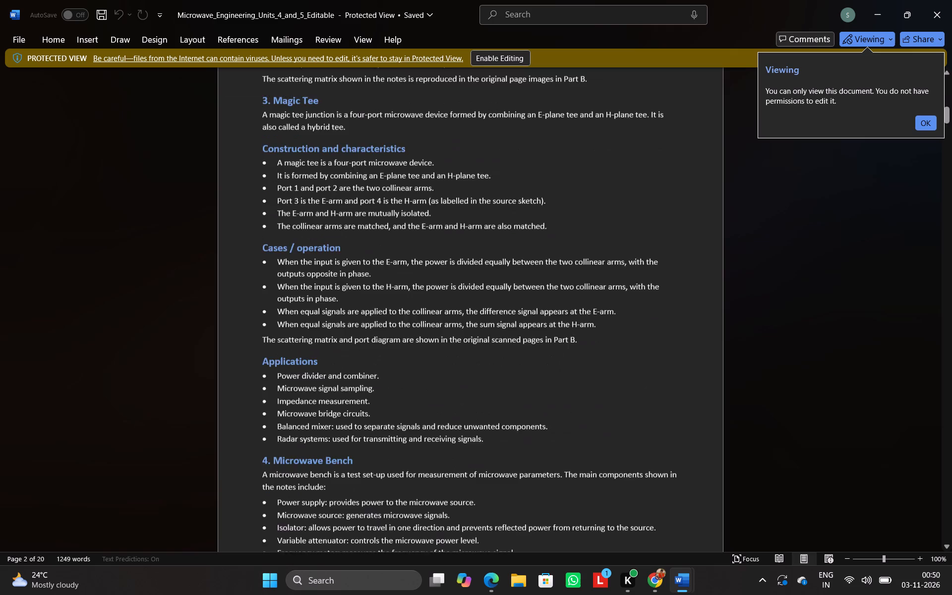
pyautogui.scroll(-5, 507, 272)
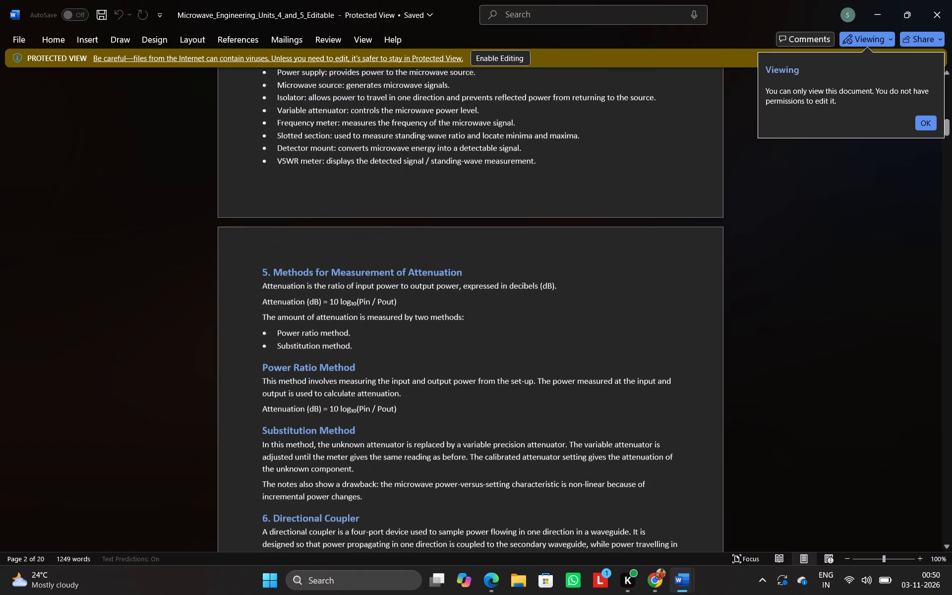
pyautogui.scroll(-5, 507, 272)
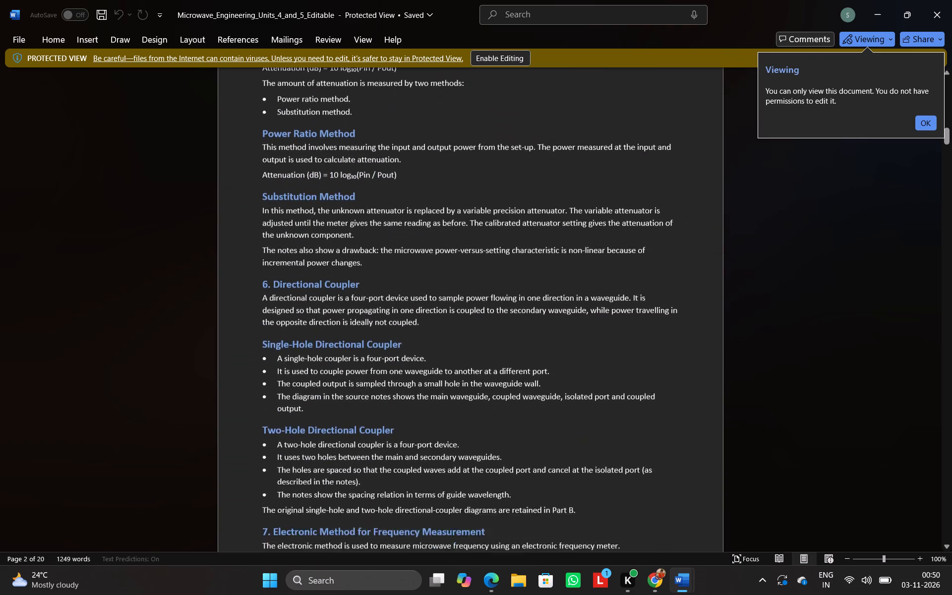
pyautogui.scroll(-5, 507, 272)
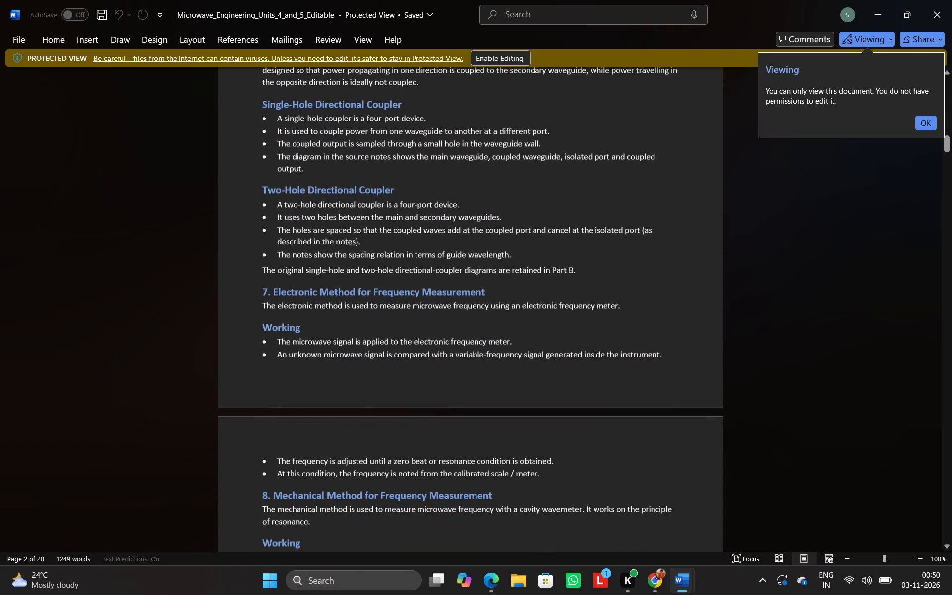
pyautogui.scroll(-9, 507, 272)
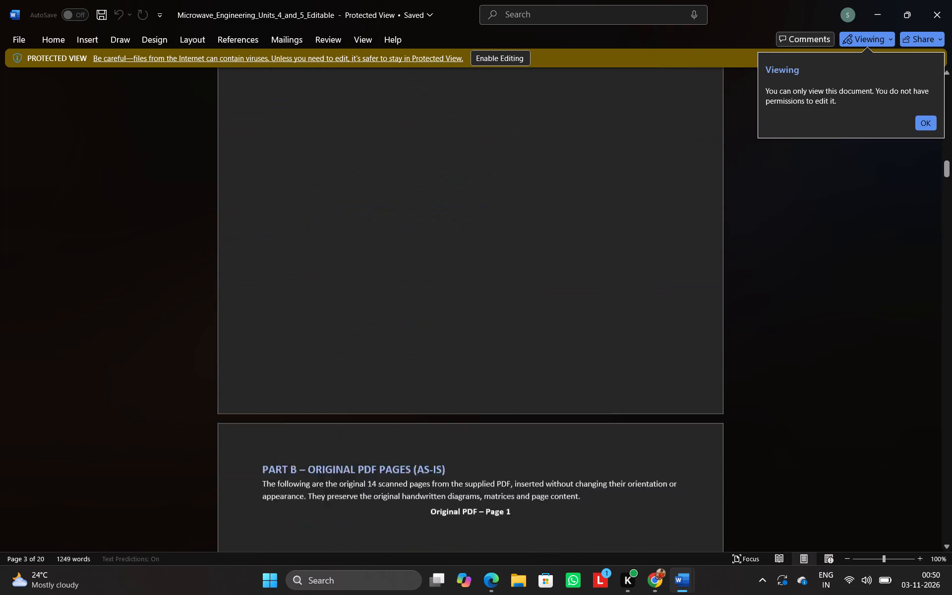
pyautogui.scroll(-3, 507, 272)
pyautogui.scroll(3, 507, 272)
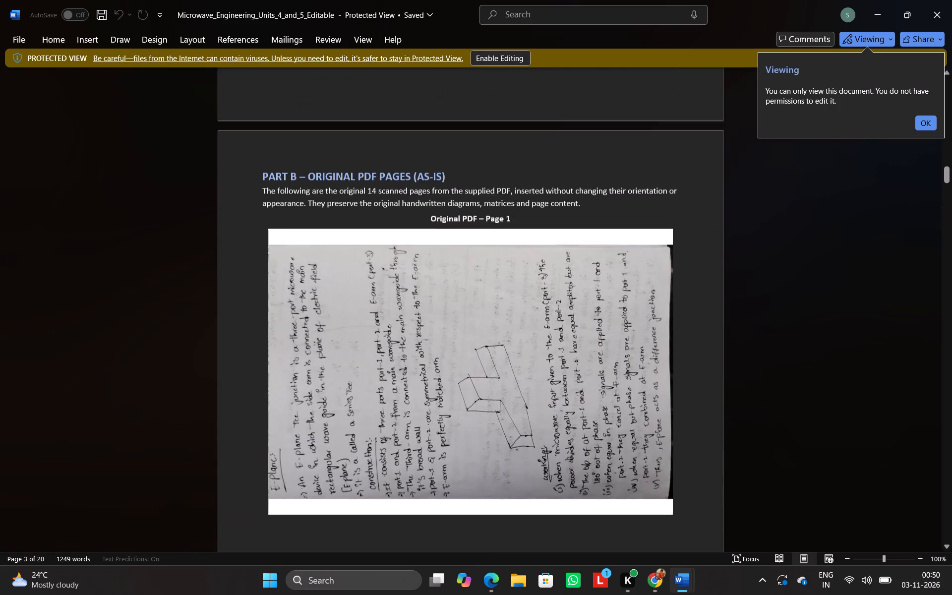
pyautogui.scroll(1, 507, 272)
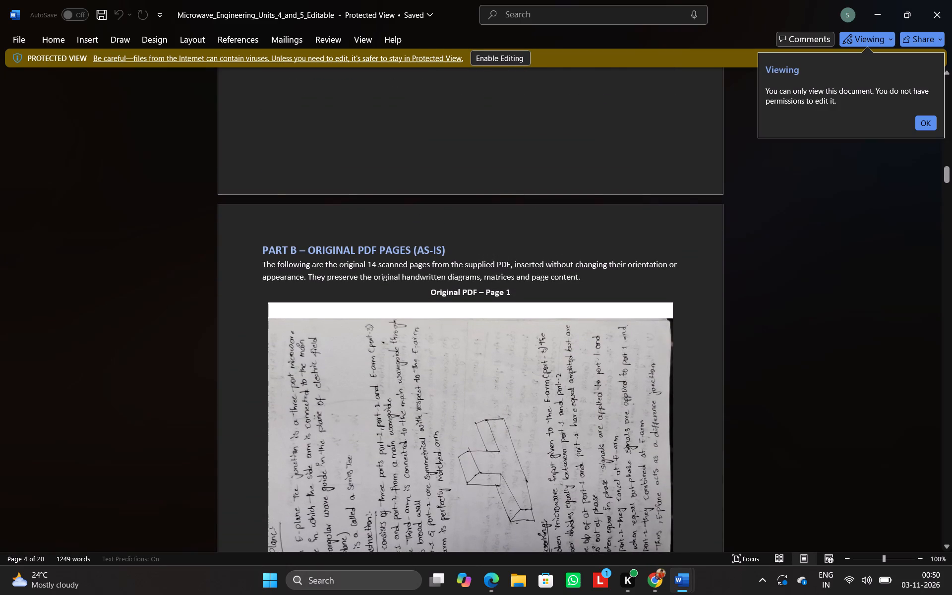
# Skim the scanned handwritten pages in Part B and recheck the typed sections, finishing at the document's title.
pyautogui.scroll(-16, 507, 272)
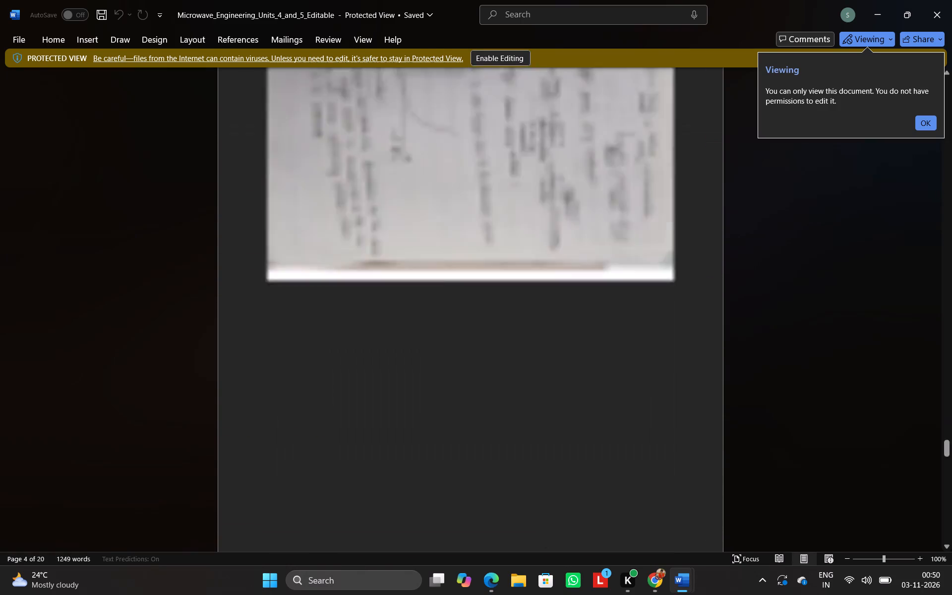
pyautogui.scroll(-9, 507, 272)
pyautogui.scroll(20, 507, 272)
pyautogui.scroll(7, 507, 272)
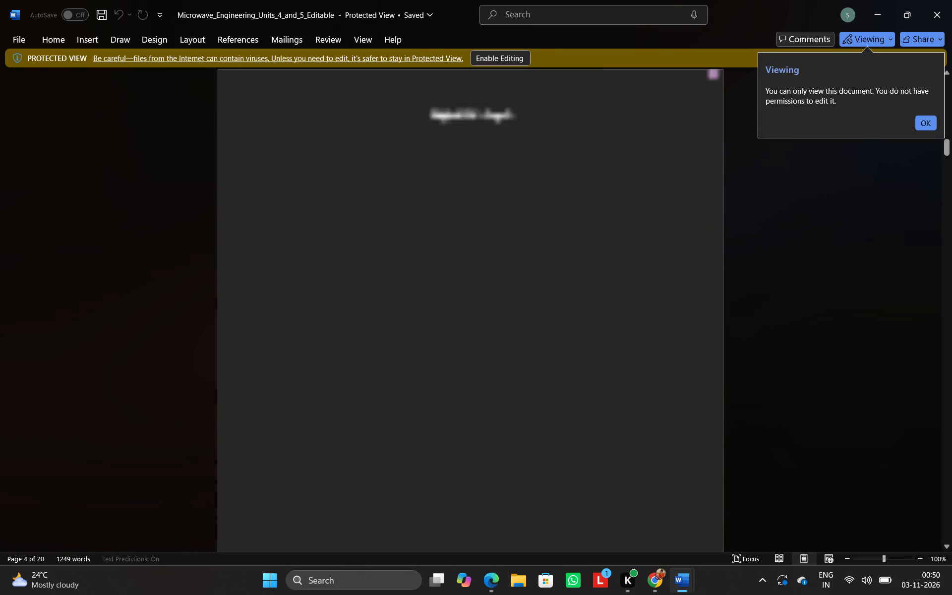
pyautogui.scroll(11, 507, 272)
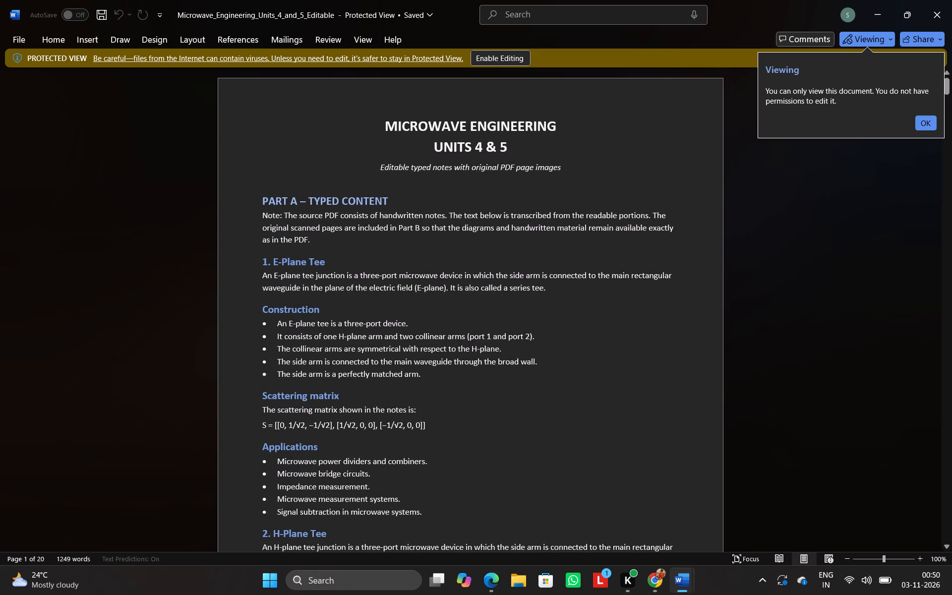
pyautogui.scroll(-11, 450, 267)
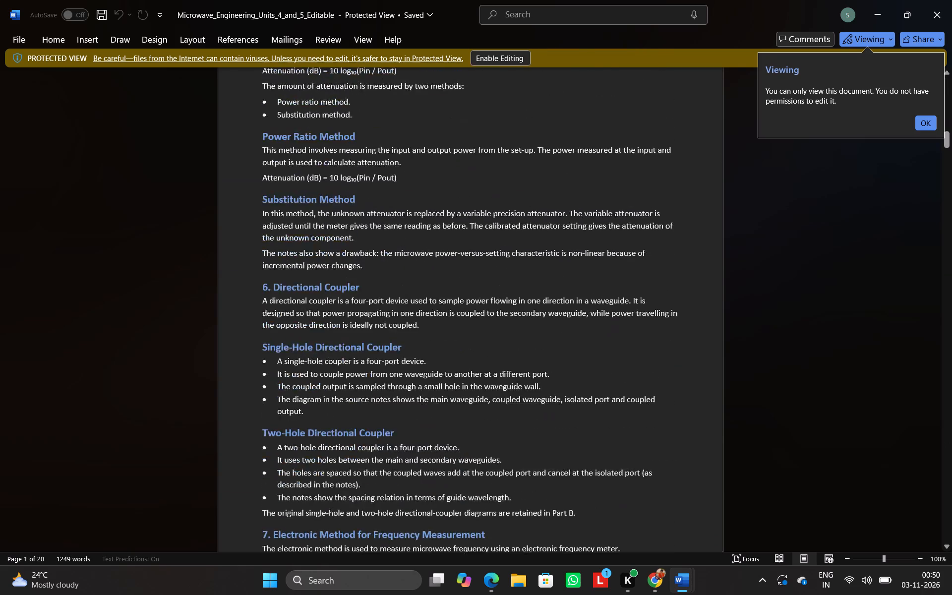
pyautogui.scroll(-9, 450, 267)
pyautogui.scroll(1, 461, 243)
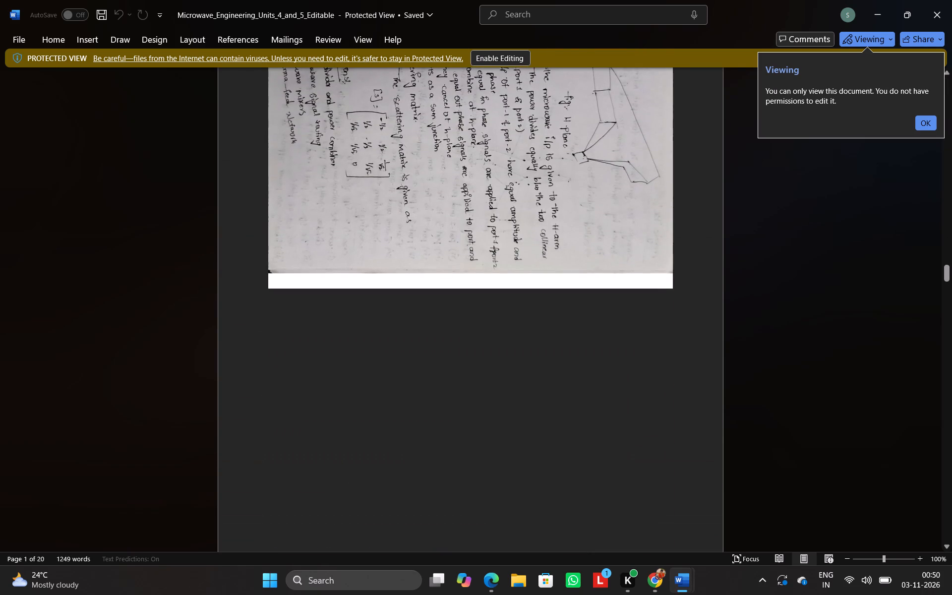
pyautogui.scroll(17, 461, 243)
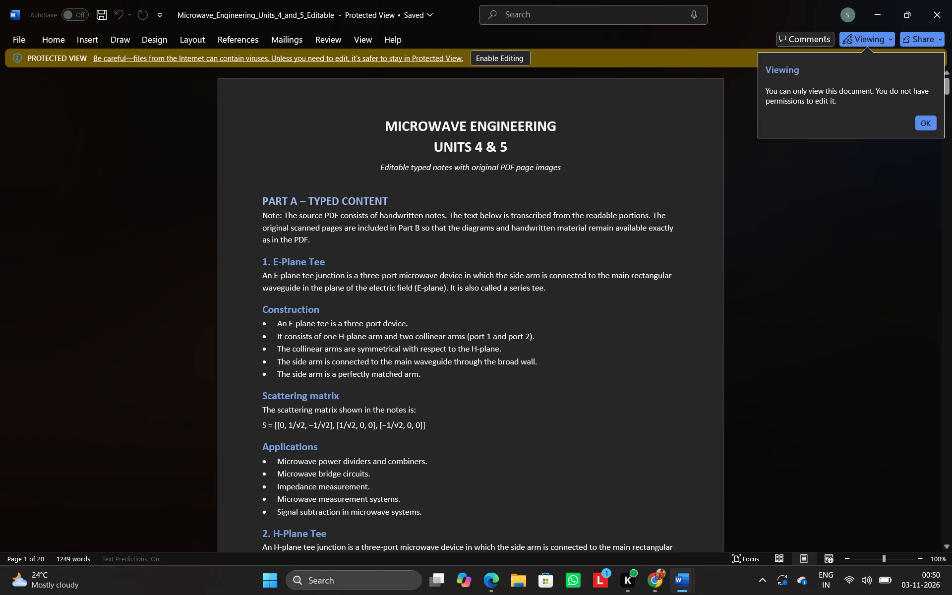
# Close the Microwave_Engineering_Units_4_and_5_Editable document, leaving the mwe mid2 document open.
pyautogui.click(685, 578)
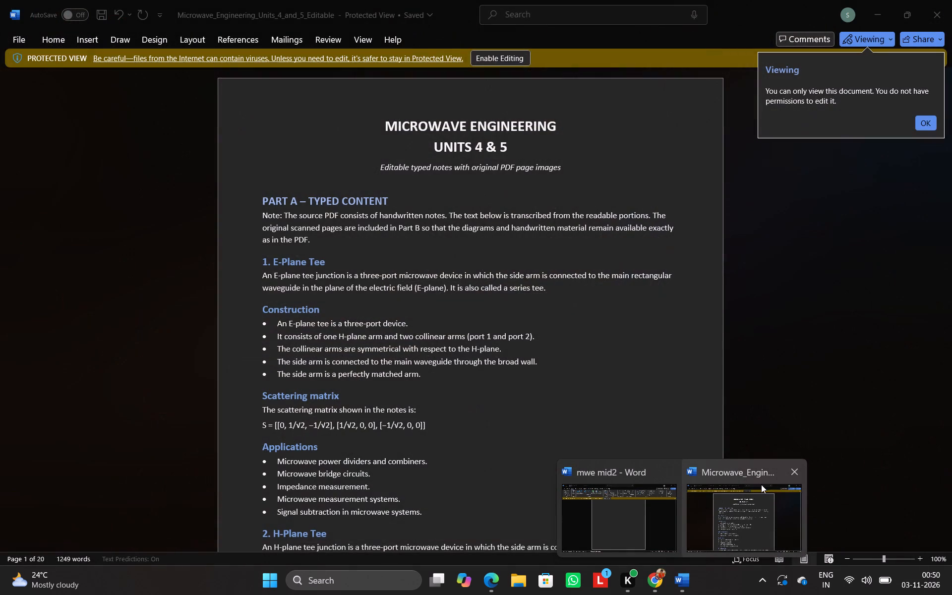
pyautogui.click(796, 475)
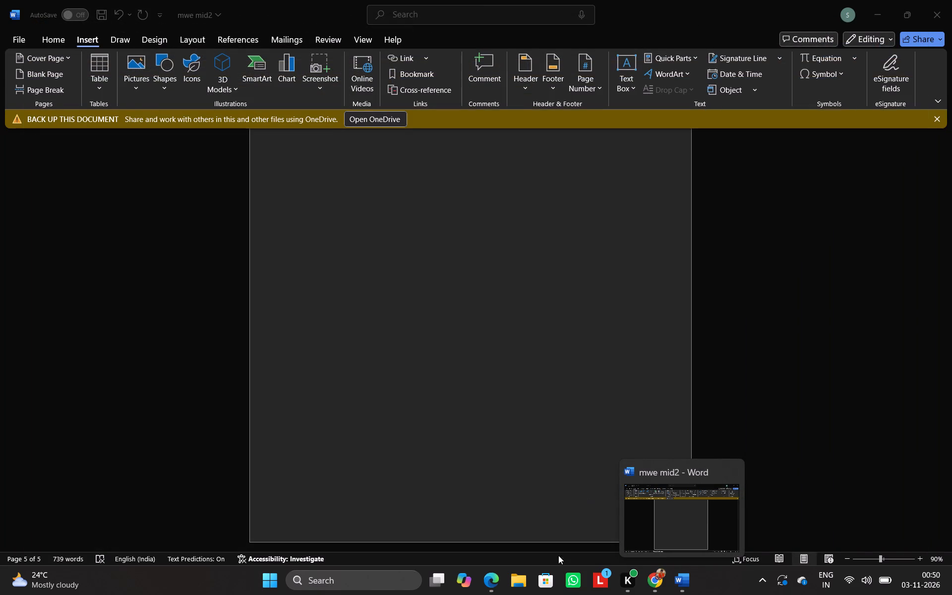
pyautogui.click(647, 570)
pyautogui.scroll(5, 533, 330)
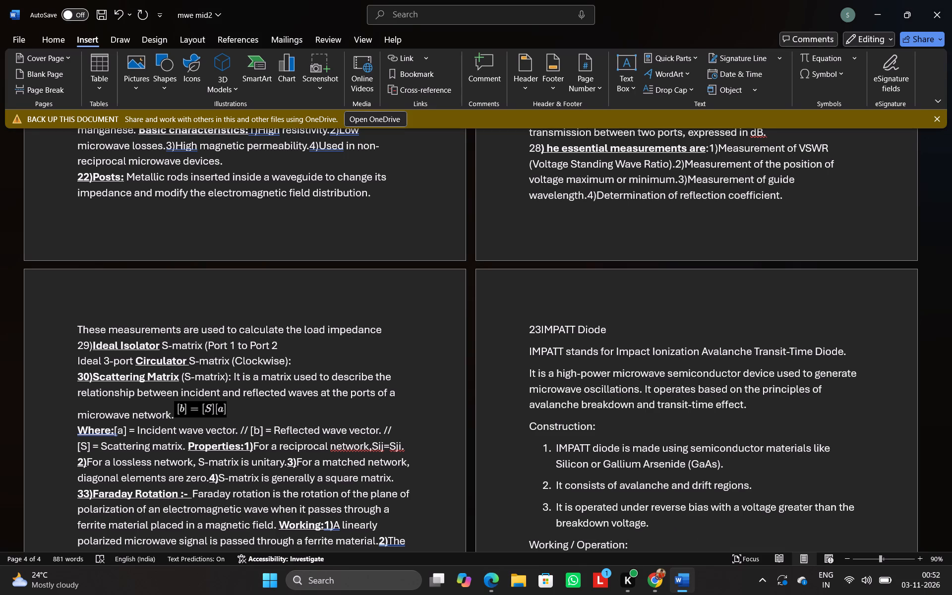
# Make the 23)IMPATT Diode heading bold and underlined.
pyautogui.click(611, 329)
pyautogui.moveTo(611, 329); pyautogui.dragTo(530, 317)
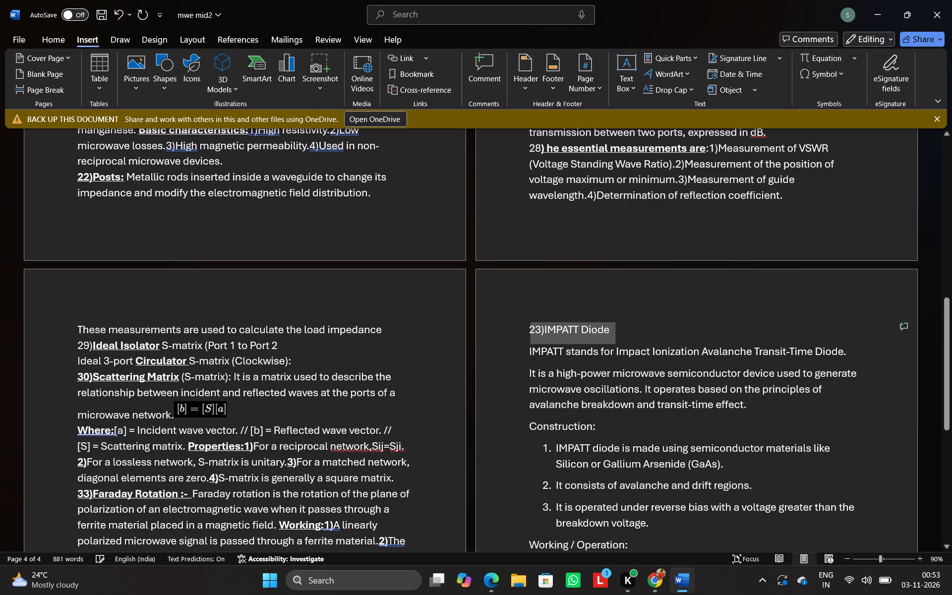
pyautogui.moveTo(530, 317); pyautogui.dragTo(525, 320)
pyautogui.click(535, 303)
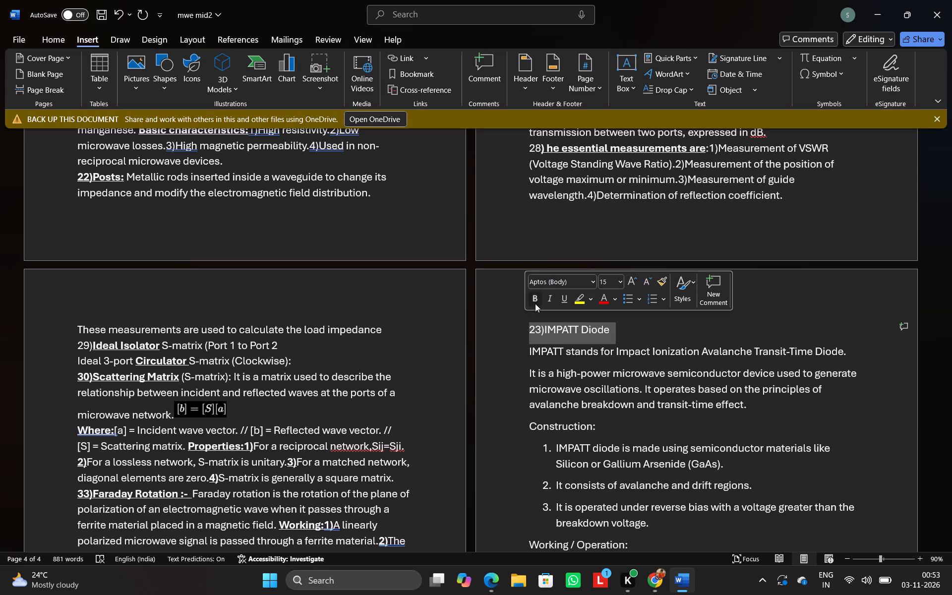
pyautogui.click(568, 301)
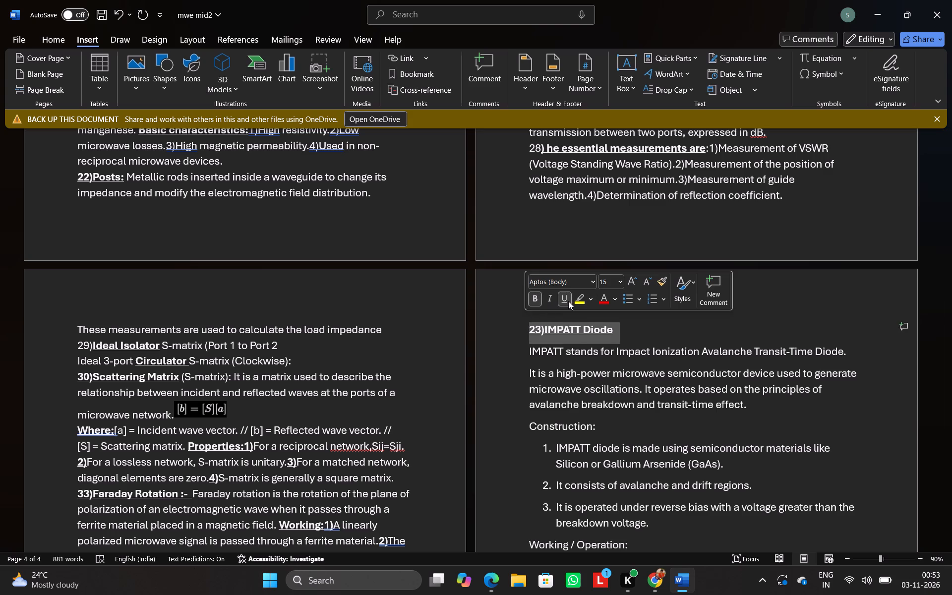
# Run the IMPATT definition and description on after the heading as one paragraph, adding ":-" and a space after the heading.
pyautogui.click(529, 352)
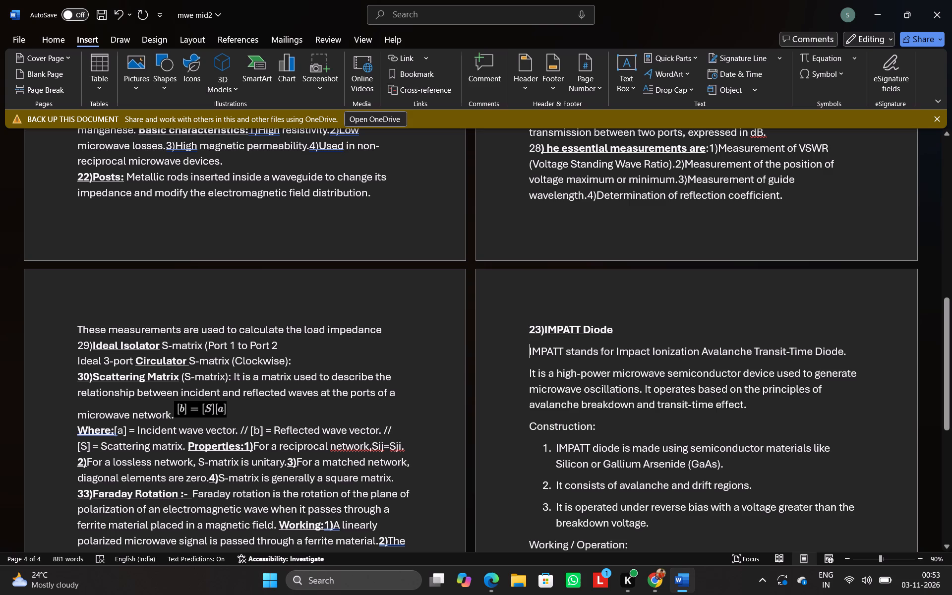
pyautogui.press('BackSpace')
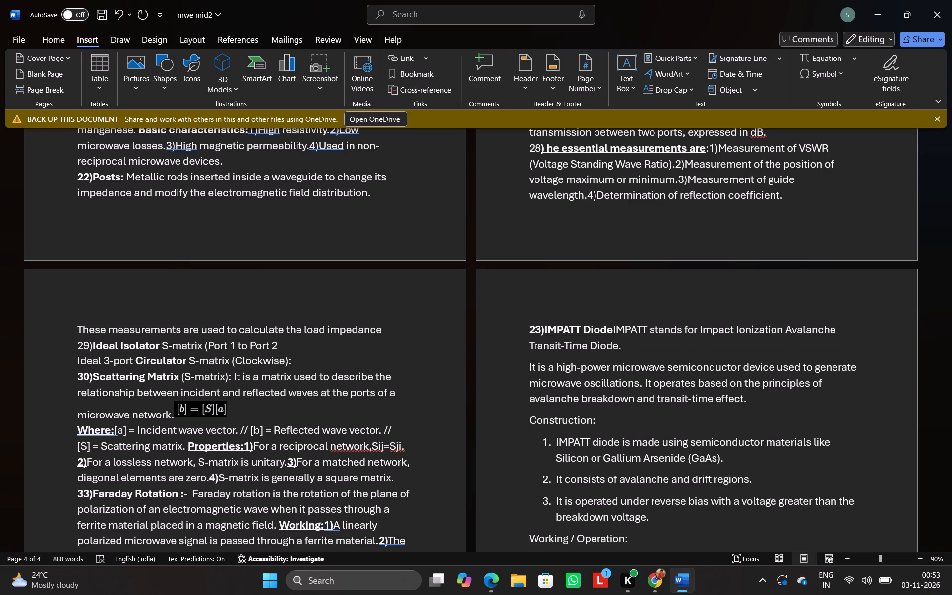
pyautogui.write(':-')
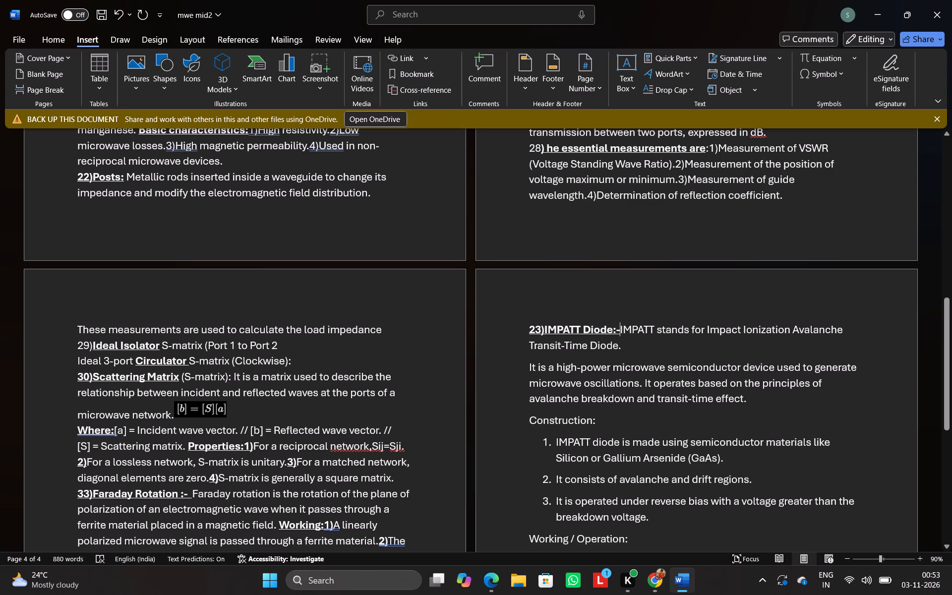
pyautogui.press('space')
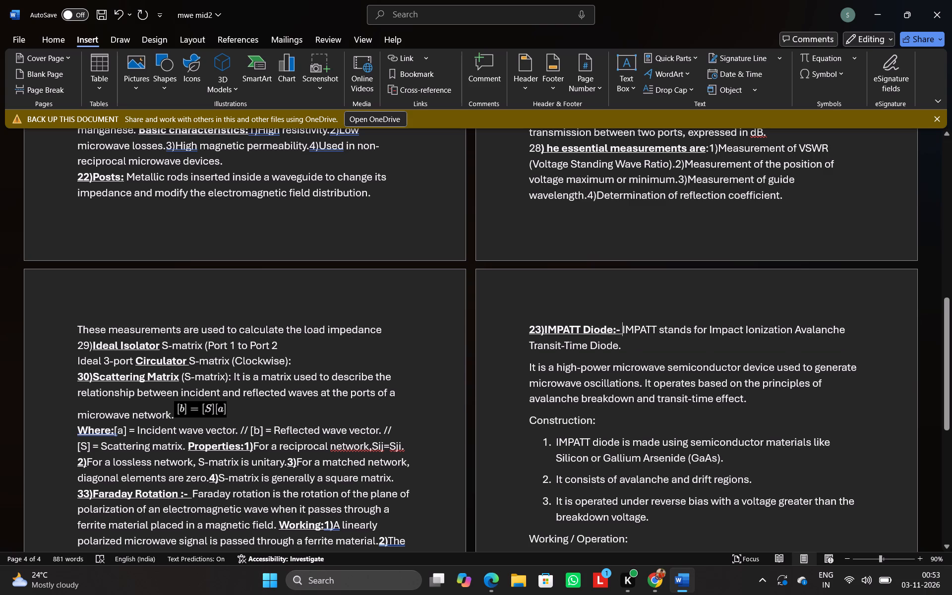
pyautogui.click(530, 370)
pyautogui.press('BackSpace')
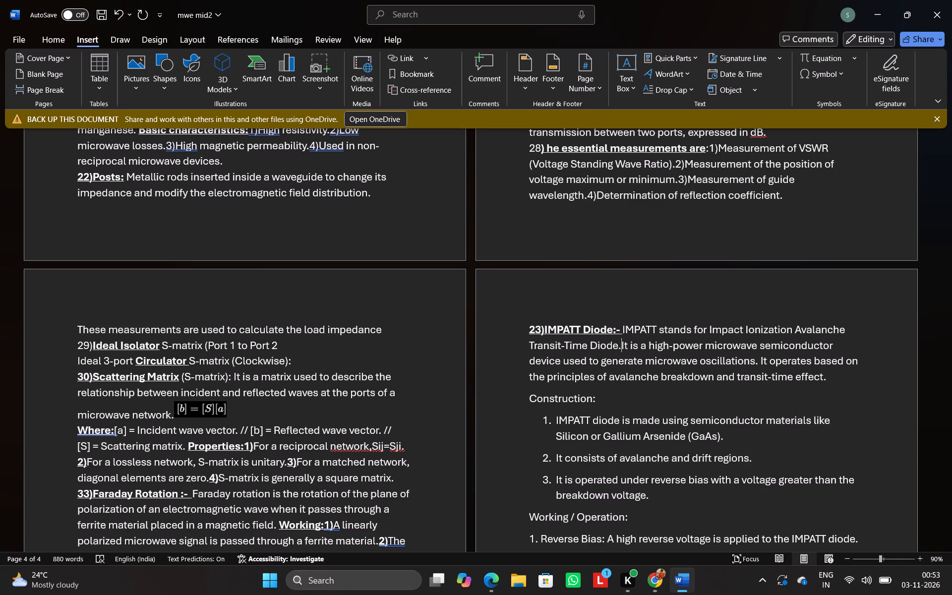
pyautogui.press('space')
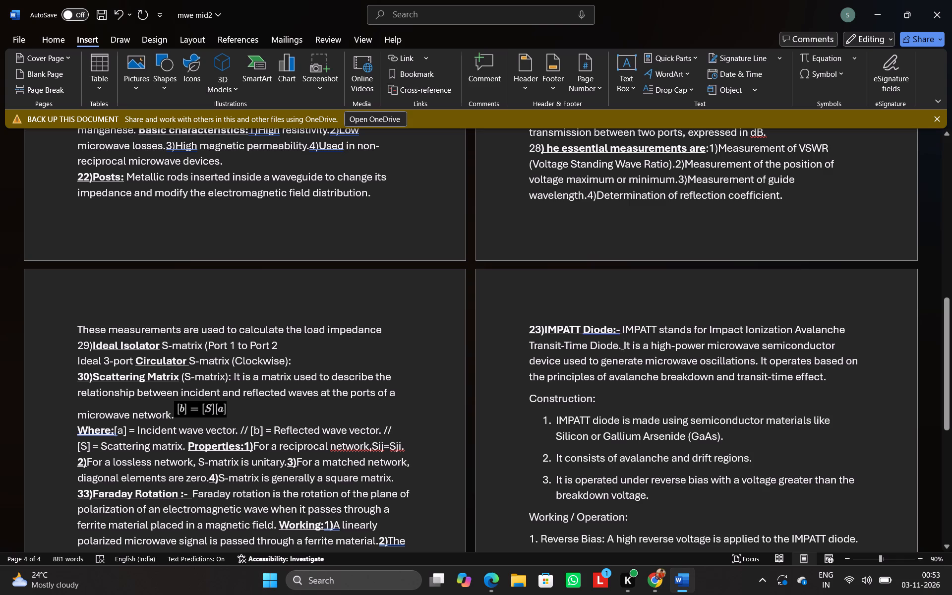
# Join the Construction heading to the end of the IMPATT description paragraph, separated by spaces.
pyautogui.click(541, 414)
pyautogui.click(526, 395)
pyautogui.press('BackSpace')
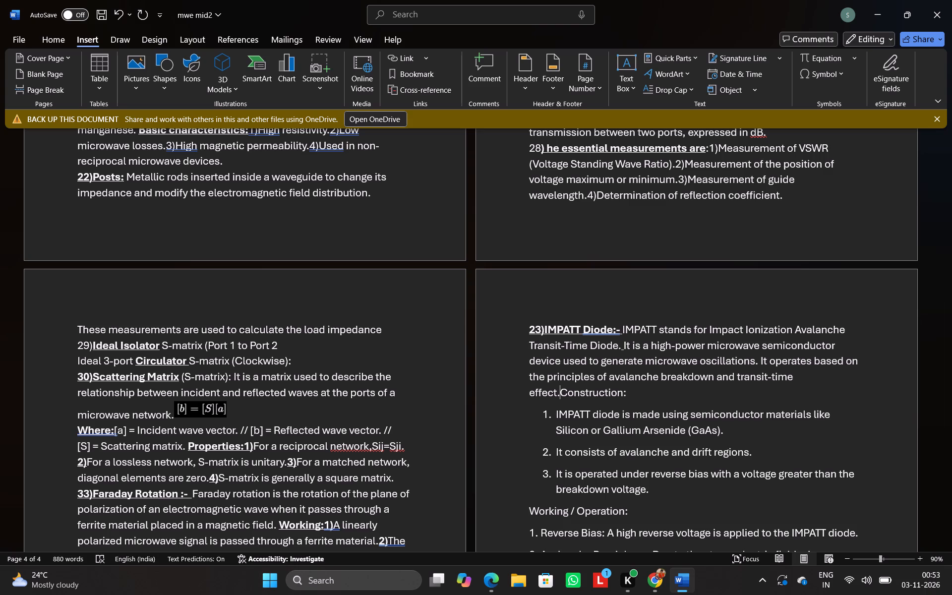
pyautogui.press('space')
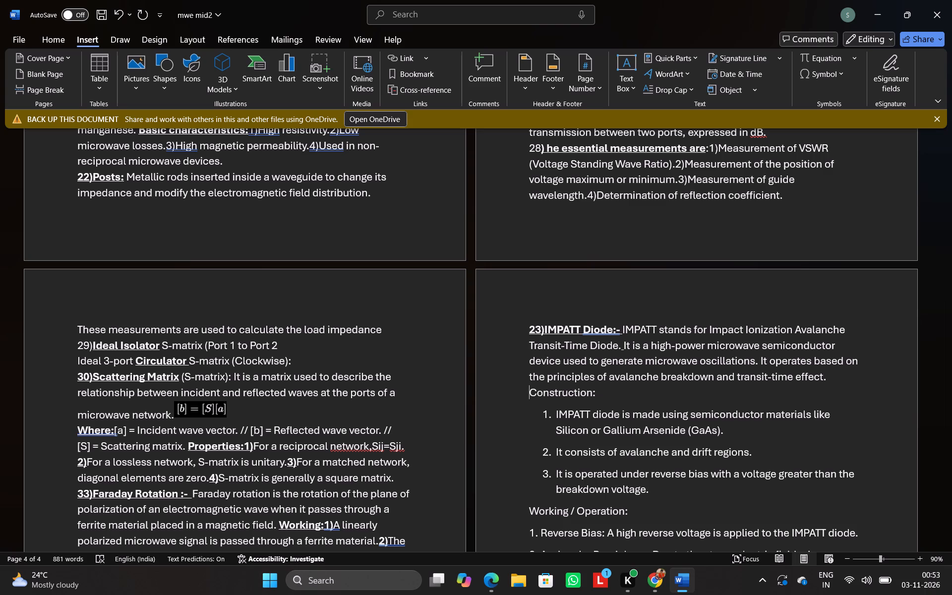
pyautogui.press('space')
pyautogui.press('space')
pyautogui.press('space')
pyautogui.press('space')
pyautogui.press('space')
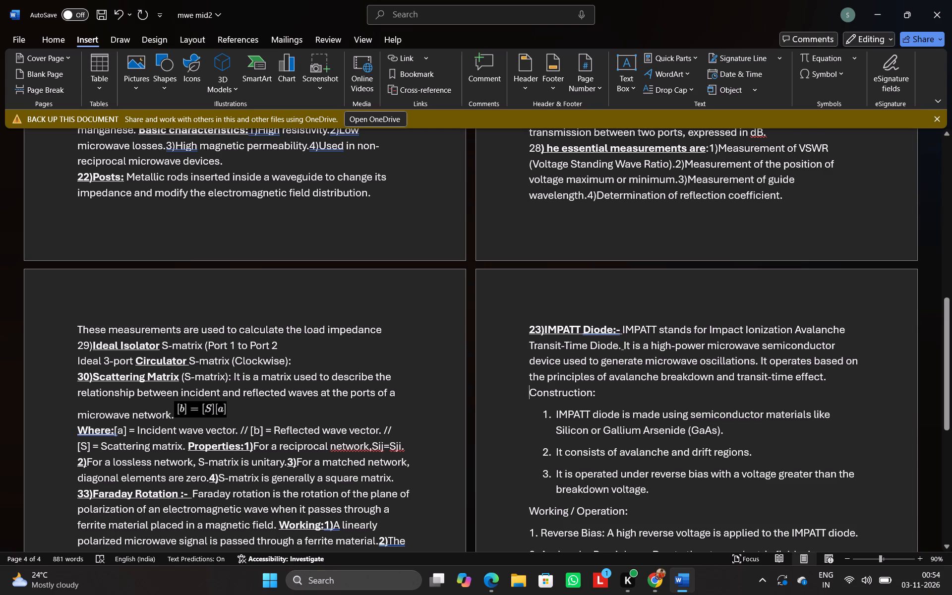
# Make the word Construction in the IMPATT answer bold and underlined.
pyautogui.click(531, 392)
pyautogui.moveTo(531, 392); pyautogui.dragTo(541, 392)
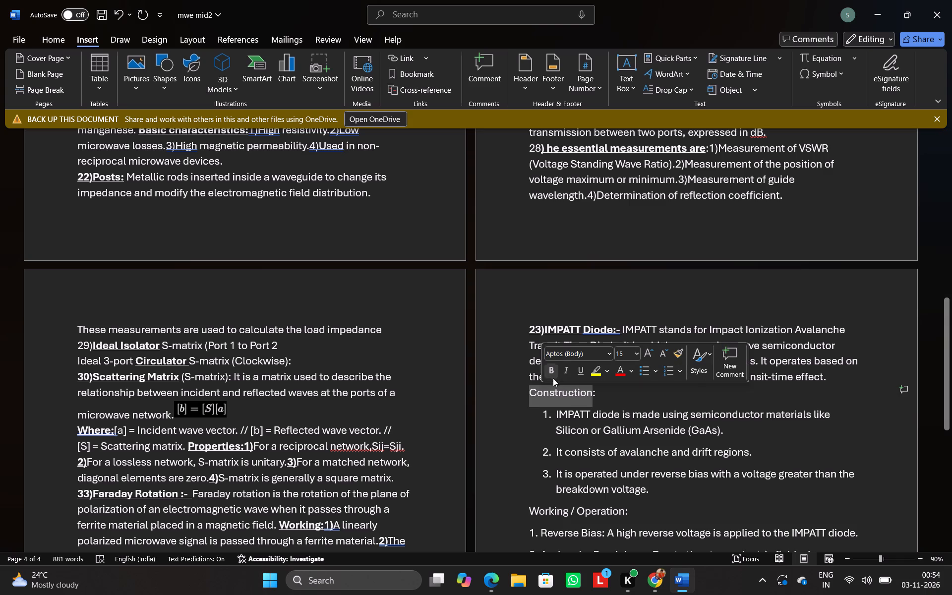
pyautogui.click(552, 378)
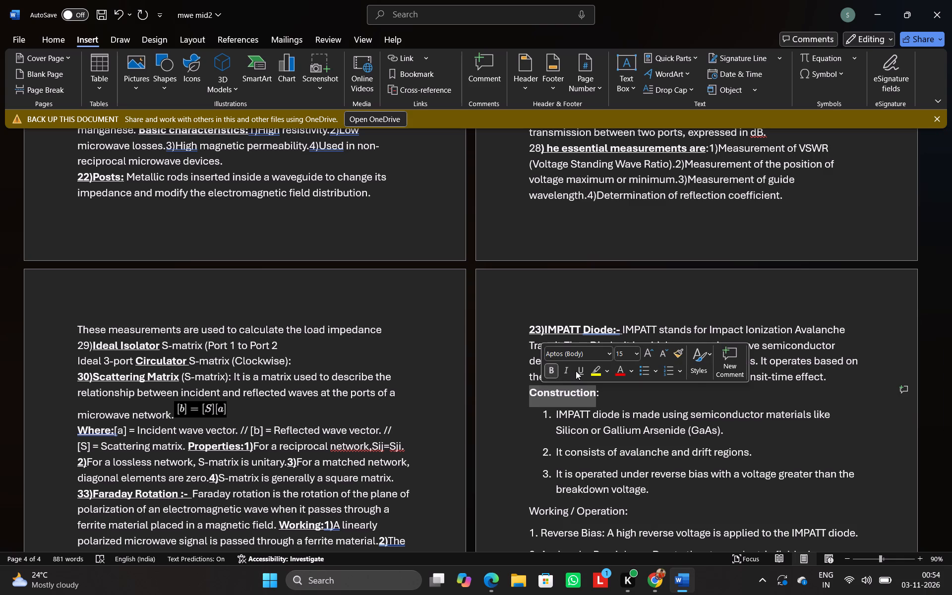
pyautogui.click(576, 371)
pyautogui.click(608, 390)
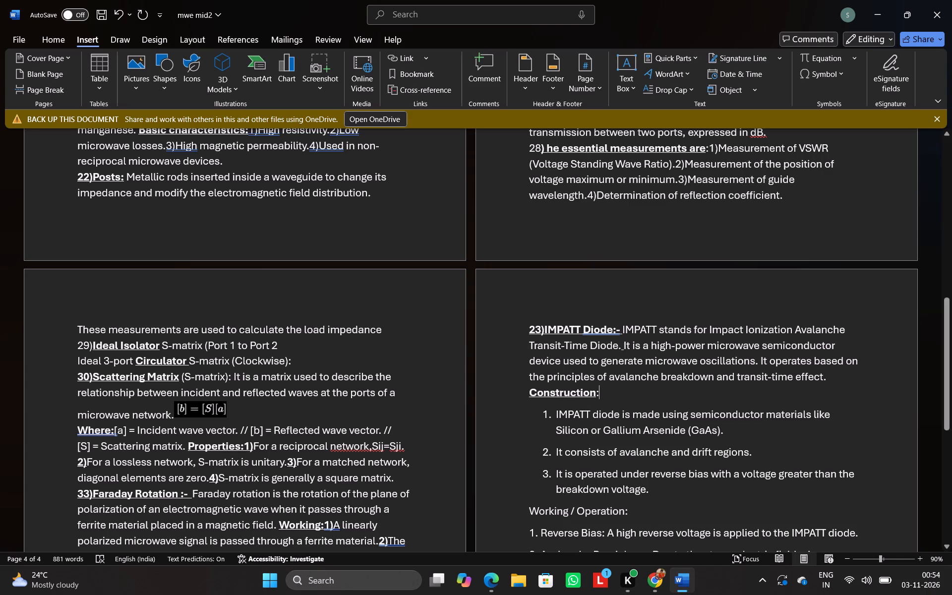
# Run the first Construction point of the IMPATT answer on after the Construction heading, numbered inline as 1).
pyautogui.click(557, 421)
pyautogui.press('BackSpace')
pyautogui.press('BackSpace')
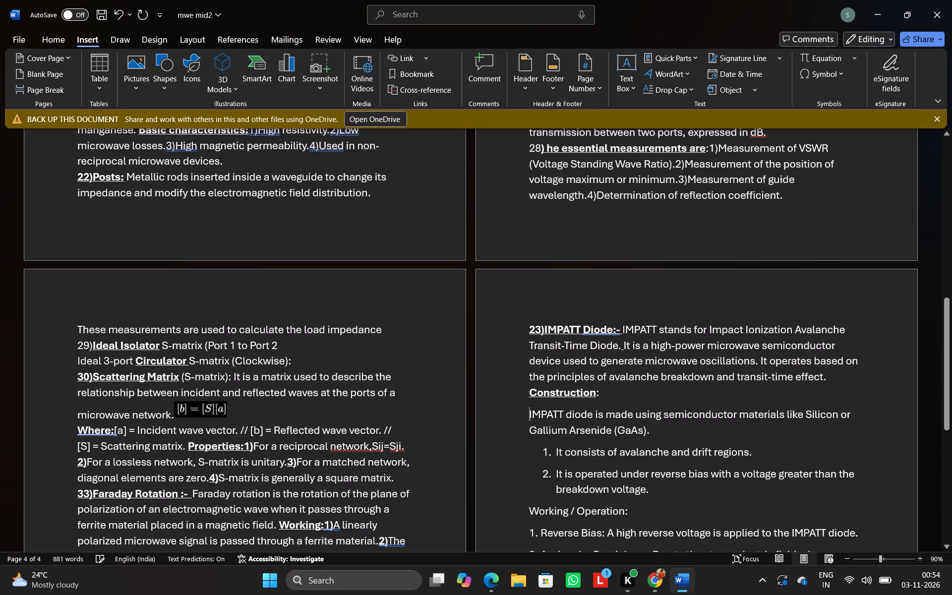
pyautogui.press('BackSpace')
pyautogui.write('1)')
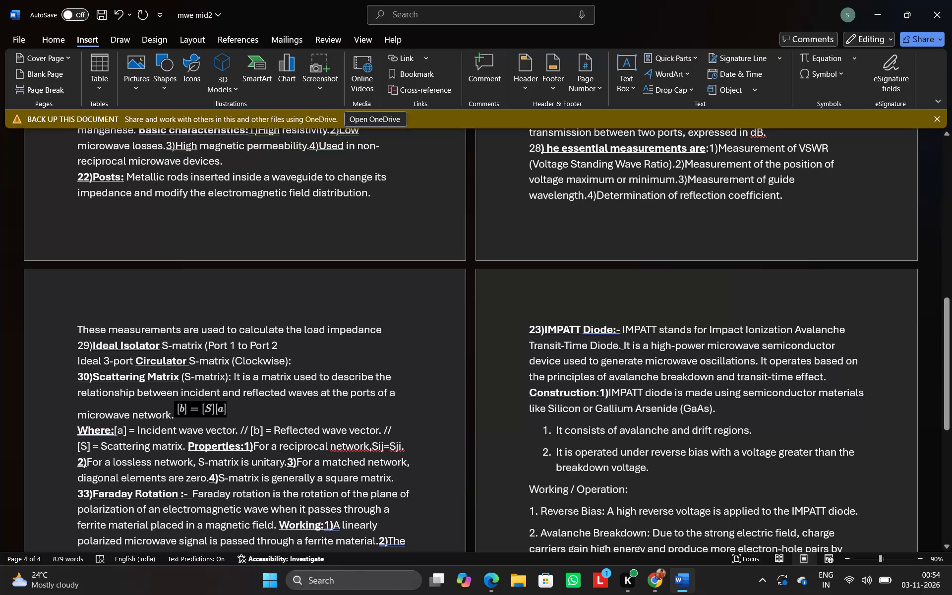
# Run the avalanche and drift regions point on after the first Construction point, numbered inline as 2).
pyautogui.click(553, 428)
pyautogui.press('BackSpace')
pyautogui.press('BackSpace')
pyautogui.press('BackSpace')
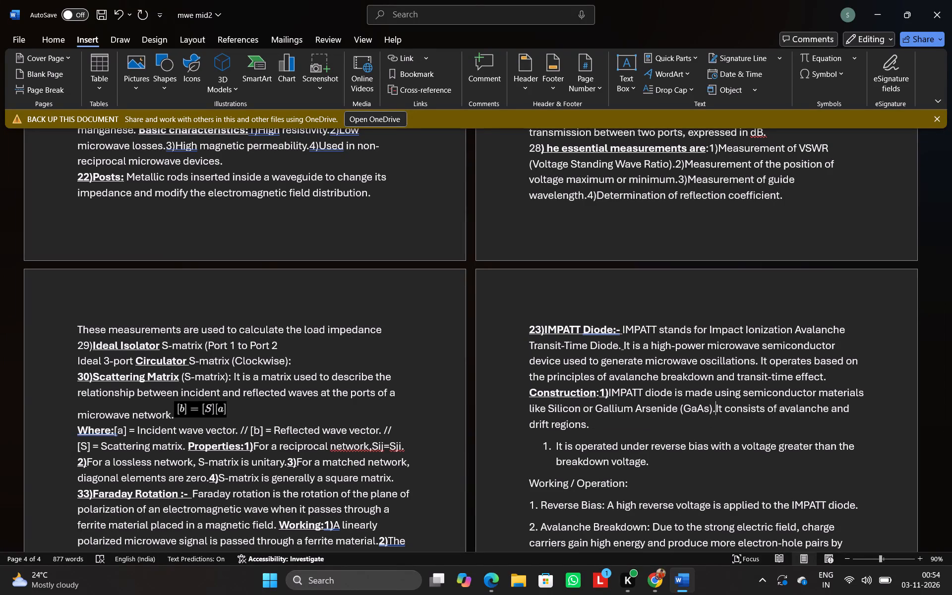
pyautogui.press('2')
pyautogui.hotkey('shift', ')')
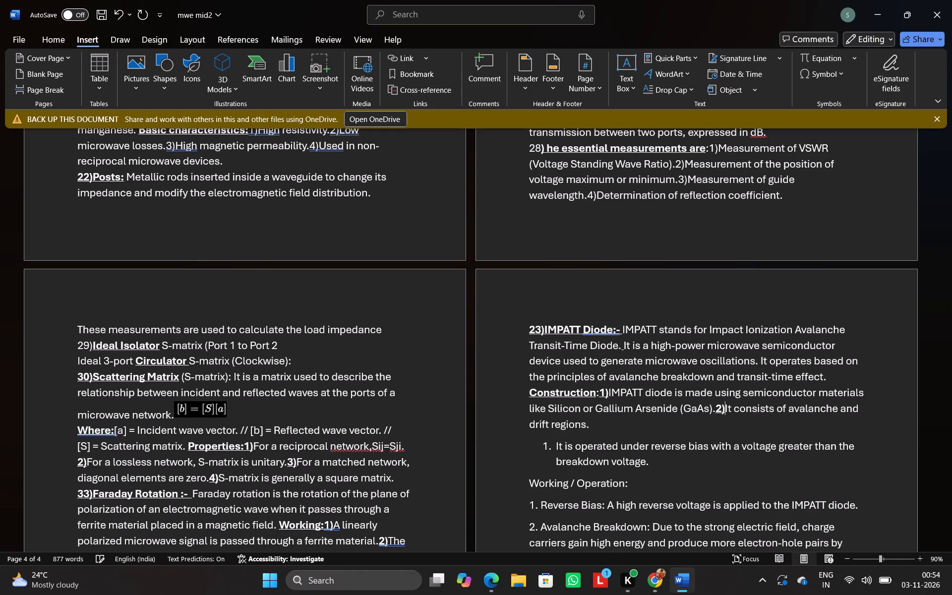
# Run the reverse bias operation point on after the second Construction point, numbered inline as 3) in plain text.
pyautogui.click(554, 444)
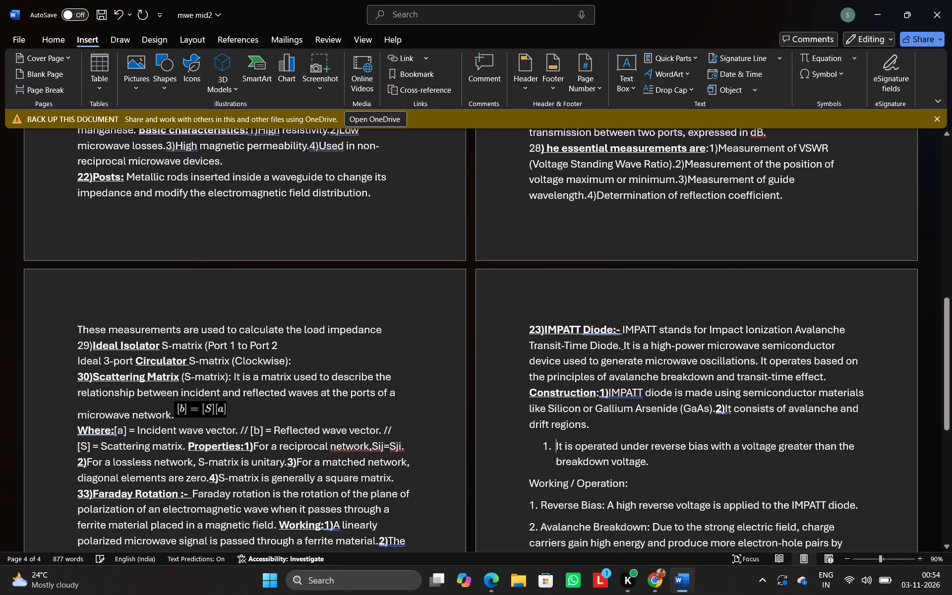
pyautogui.press('BackSpace')
pyautogui.press('BackSpace')
pyautogui.press('BackSpace')
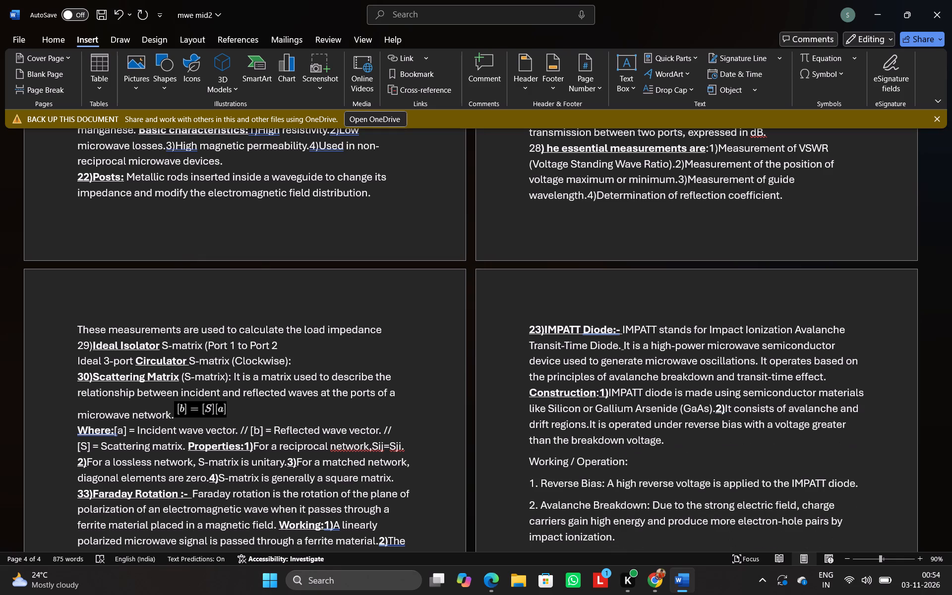
pyautogui.press('3')
pyautogui.press('Up')
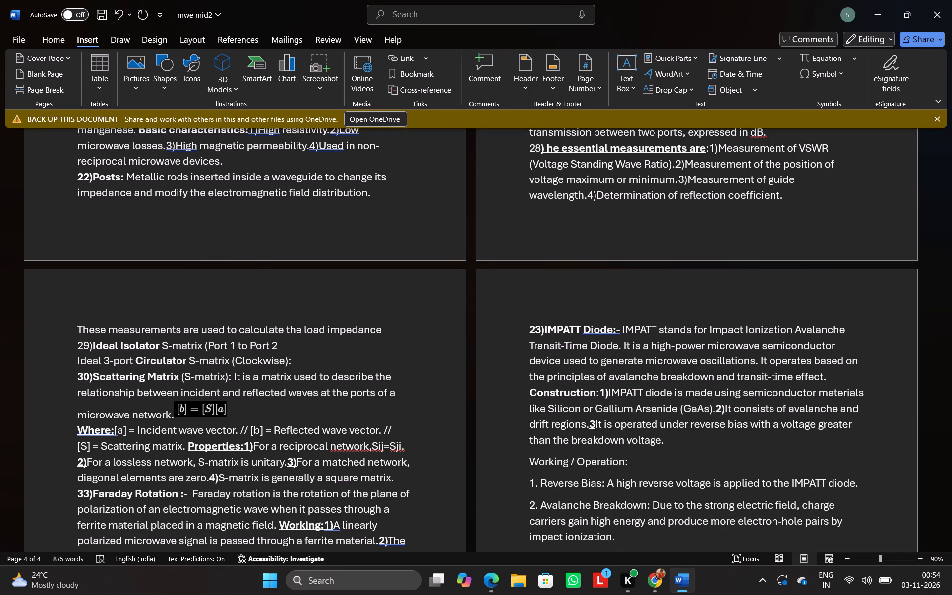
pyautogui.hotkey('ctrl', 'z')
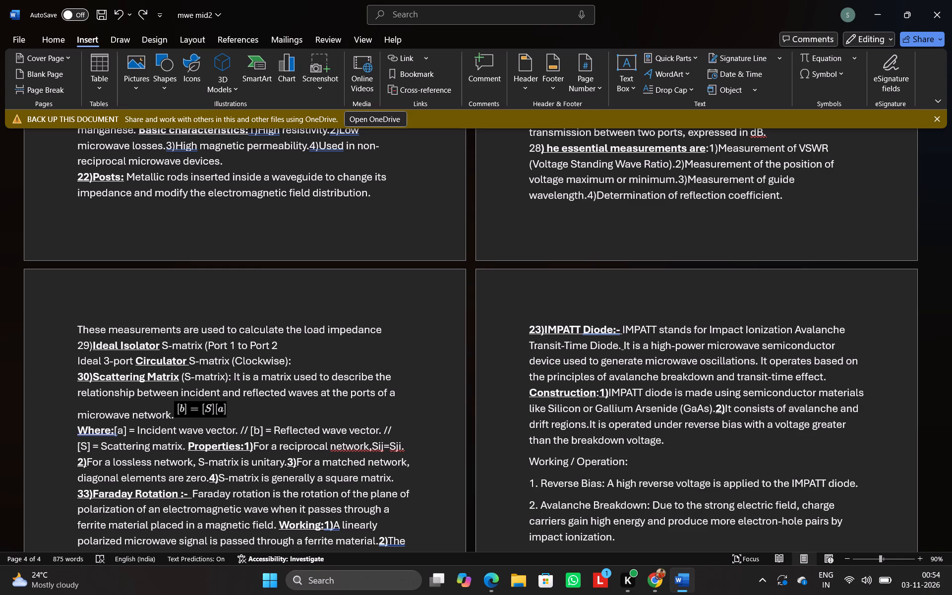
pyautogui.press('3')
pyautogui.hotkey('shift', ')')
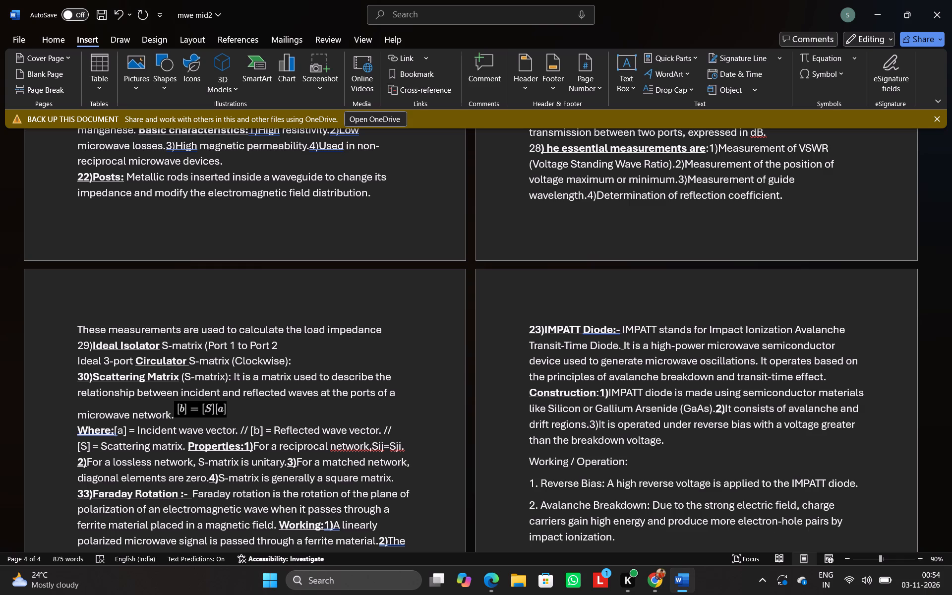
# Join the Working / Operation heading to the end of the Construction paragraph, separated by a space.
pyautogui.click(676, 457)
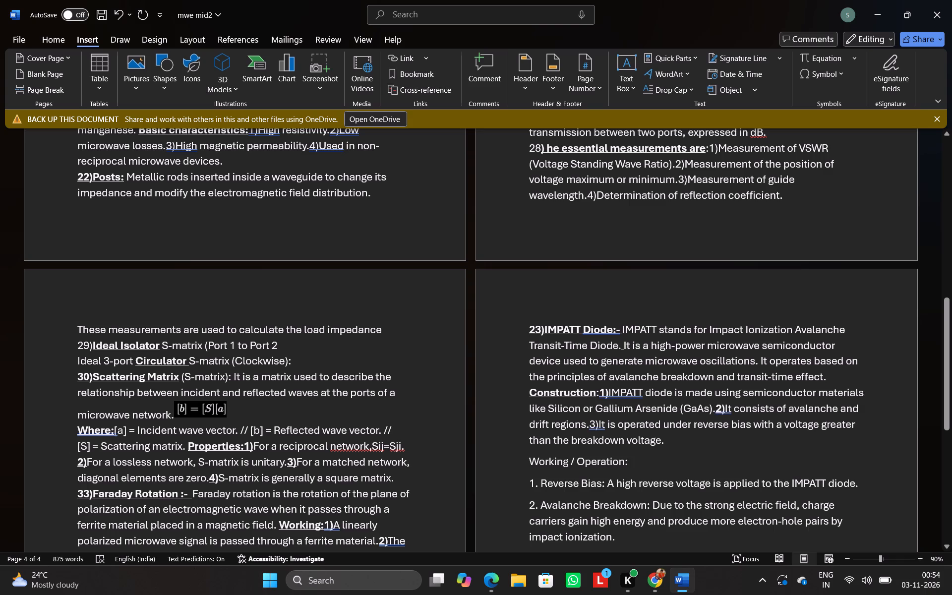
pyautogui.click(528, 464)
pyautogui.press('BackSpace')
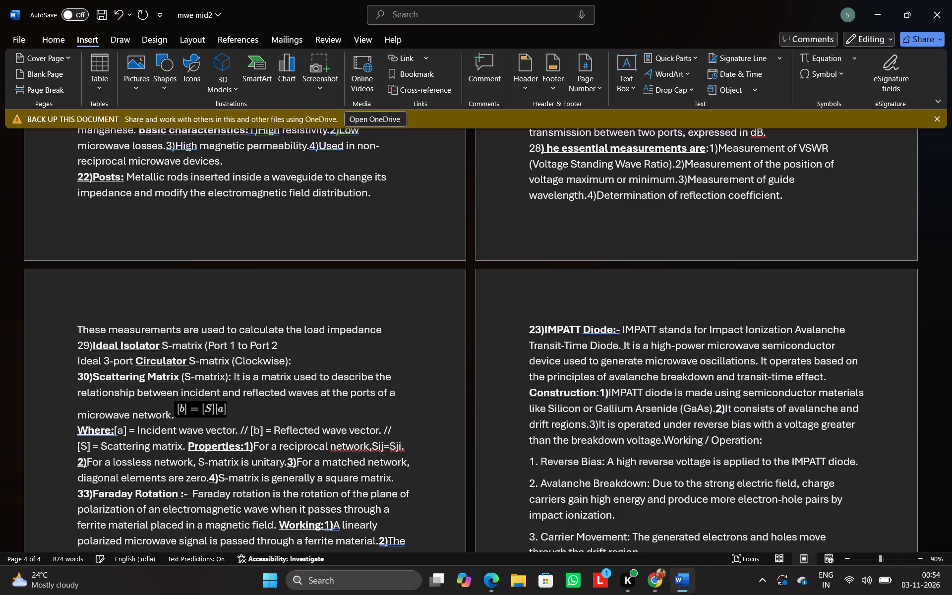
pyautogui.press('space')
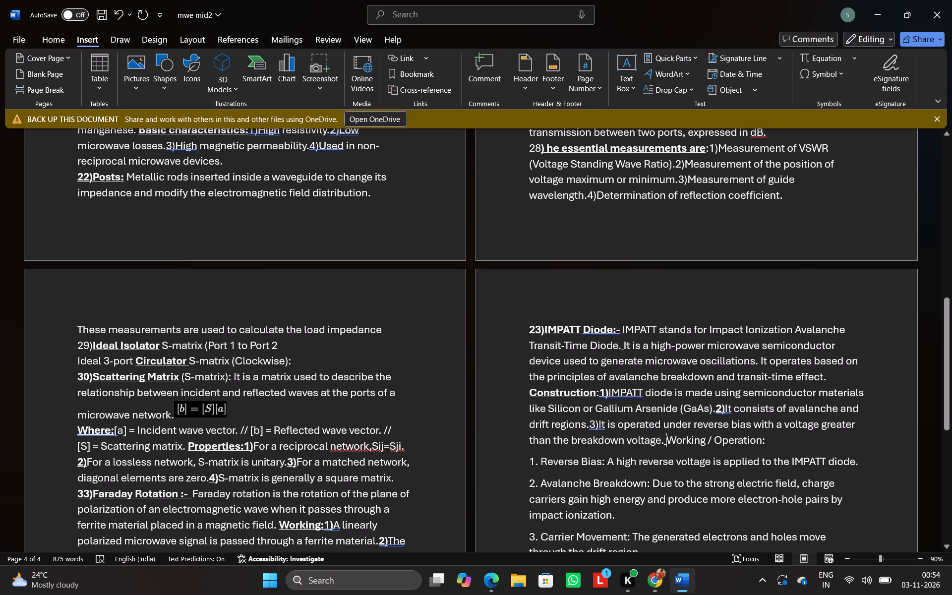
# Make the Working / Operation: heading in the IMPATT answer bold and underlined.
pyautogui.moveTo(767, 439); pyautogui.dragTo(679, 443)
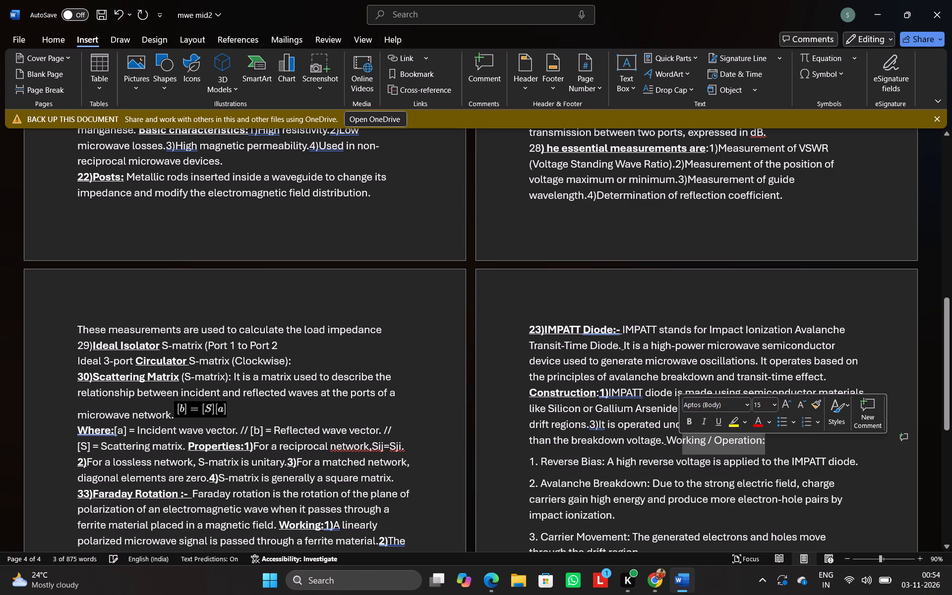
pyautogui.click(667, 439)
pyautogui.moveTo(667, 439); pyautogui.dragTo(769, 442)
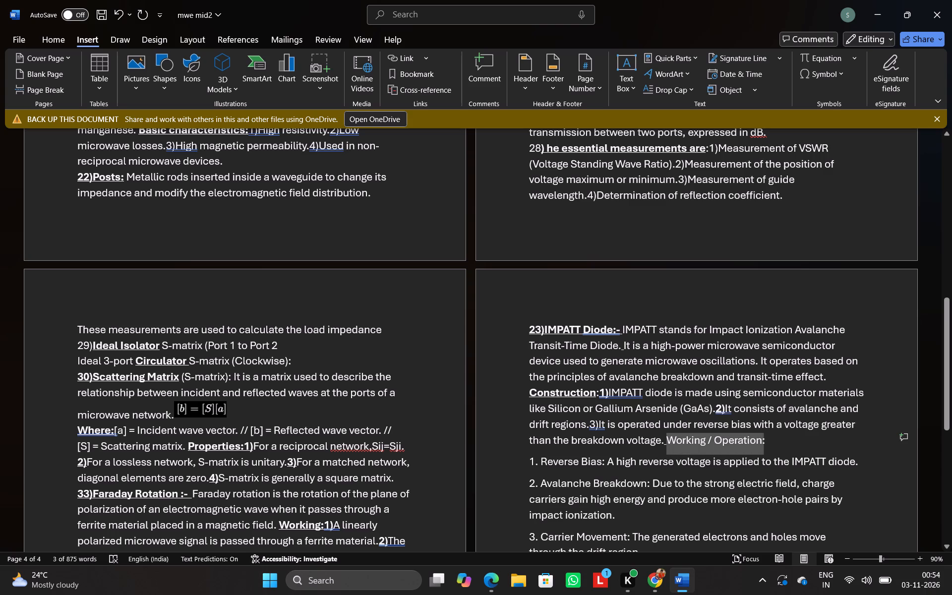
pyautogui.moveTo(769, 442); pyautogui.dragTo(769, 442)
pyautogui.click(752, 424)
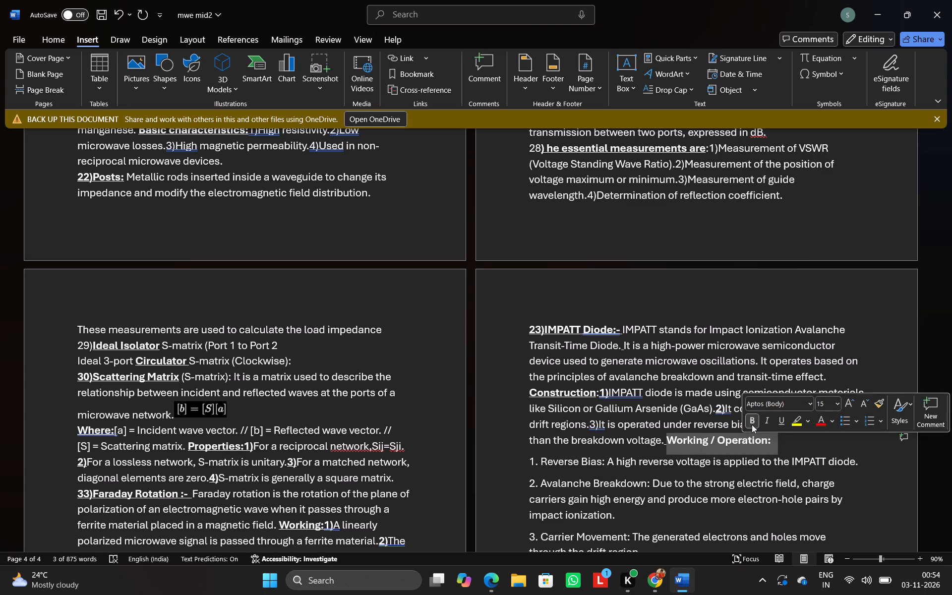
pyautogui.click(777, 420)
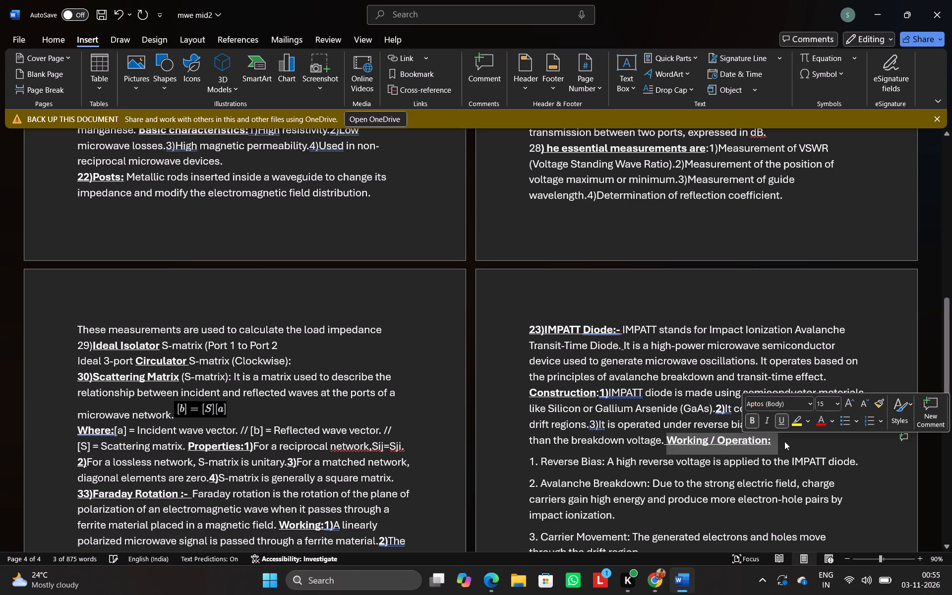
pyautogui.click(785, 444)
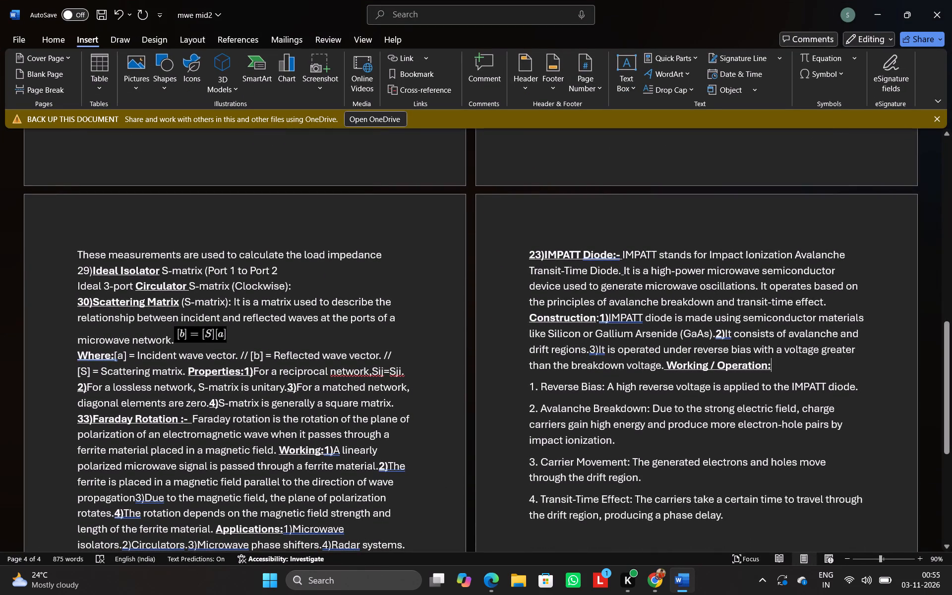
pyautogui.click(539, 390)
pyautogui.press('Right')
pyautogui.press('BackSpace')
pyautogui.press('BackSpace')
pyautogui.press('BackSpace')
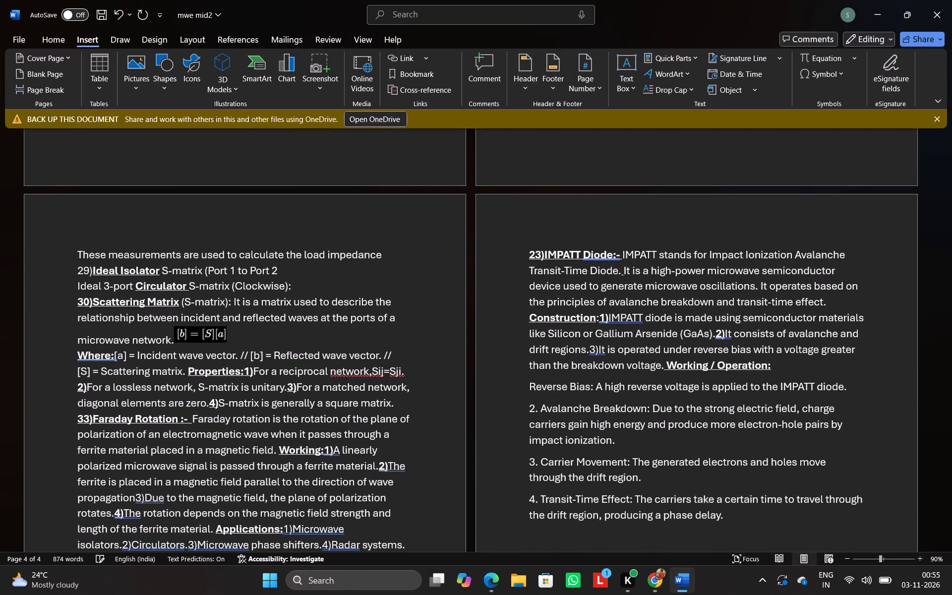
pyautogui.press('1')
pyautogui.hotkey('shift', ')')
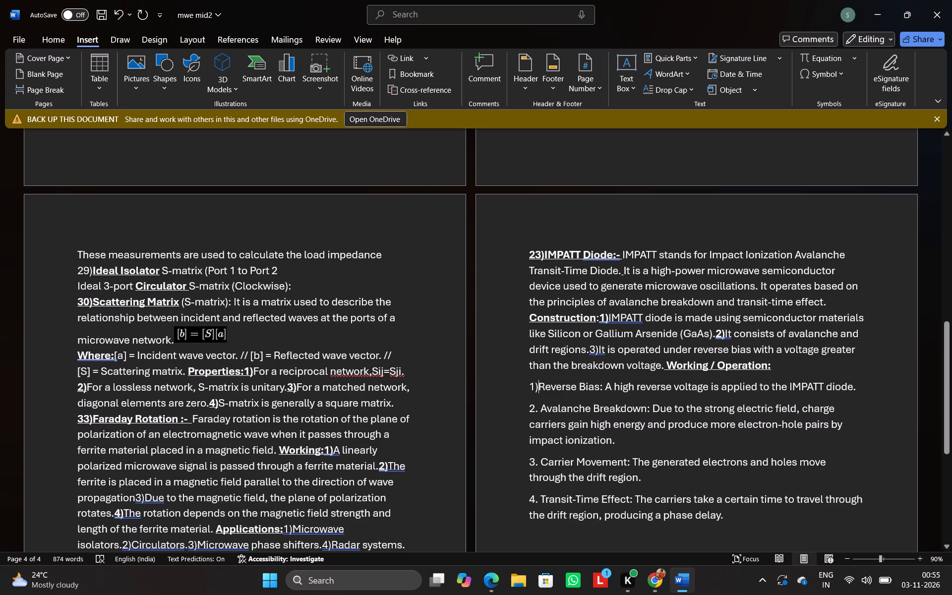
# Underline the 1)Reverse Bias label in the IMPATT working section.
pyautogui.click(530, 386)
pyautogui.moveTo(530, 386); pyautogui.dragTo(593, 386)
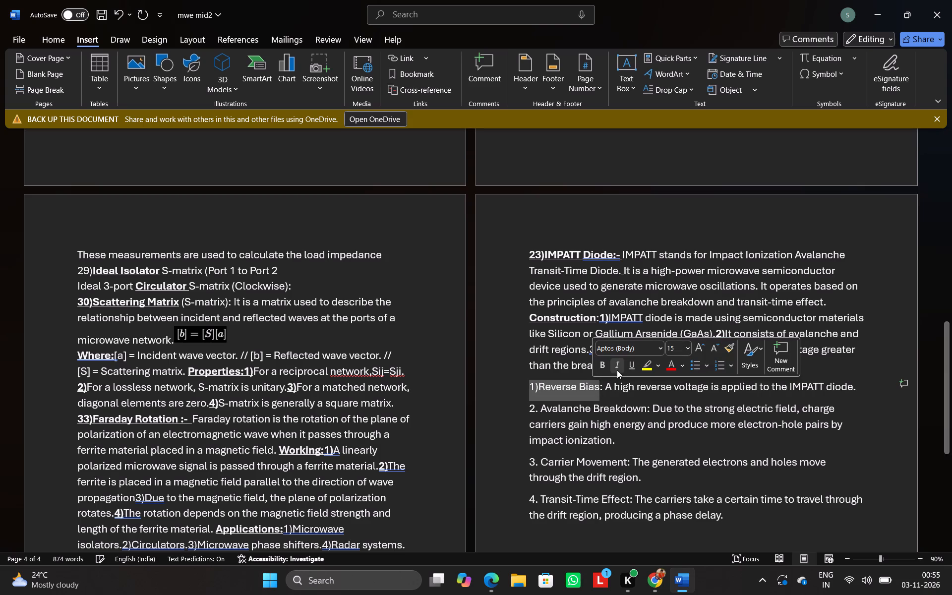
pyautogui.click(626, 365)
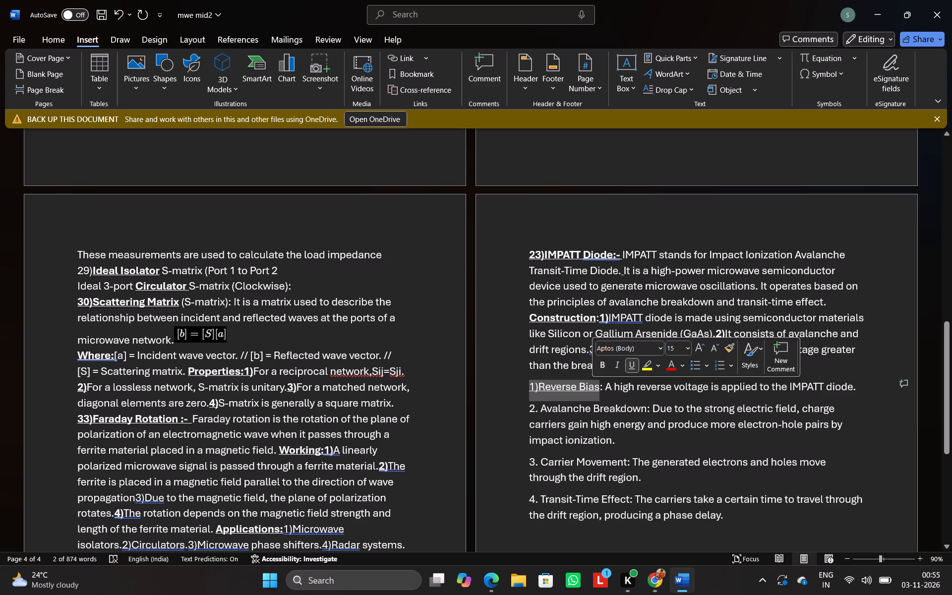
pyautogui.click(608, 403)
# Run the Reverse Bias point on after the Working / Operation heading, separated by a space.
pyautogui.click(531, 390)
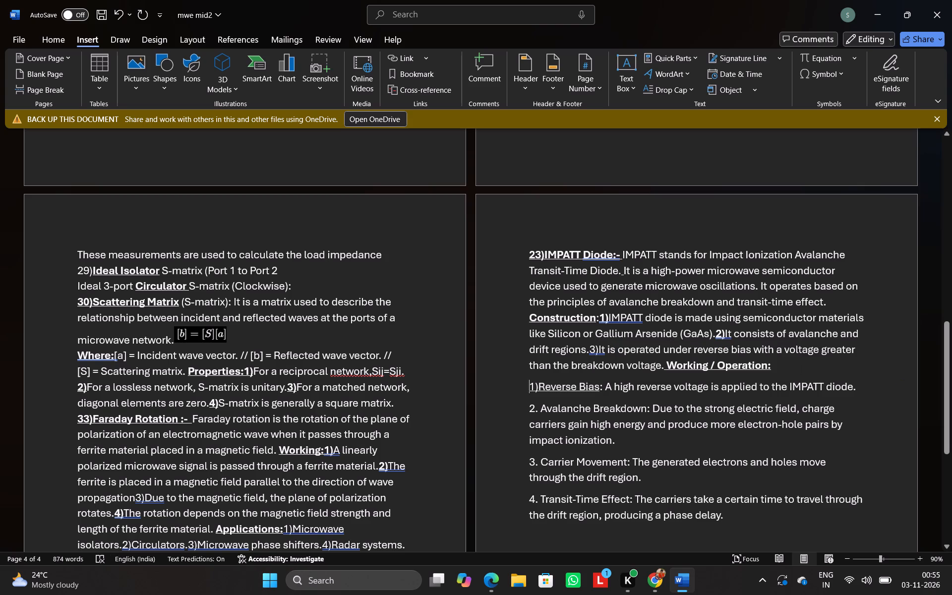
pyautogui.press('BackSpace')
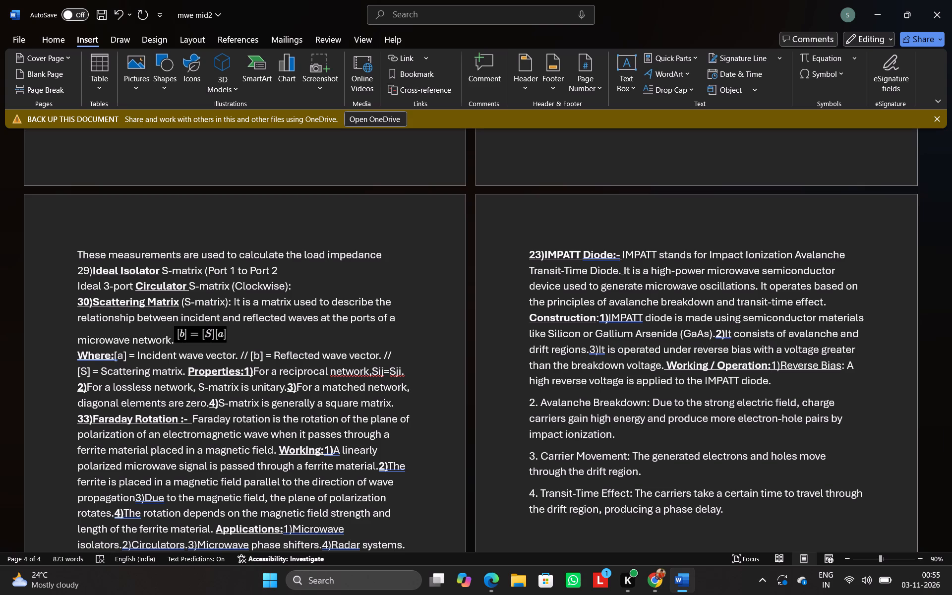
pyautogui.press('space')
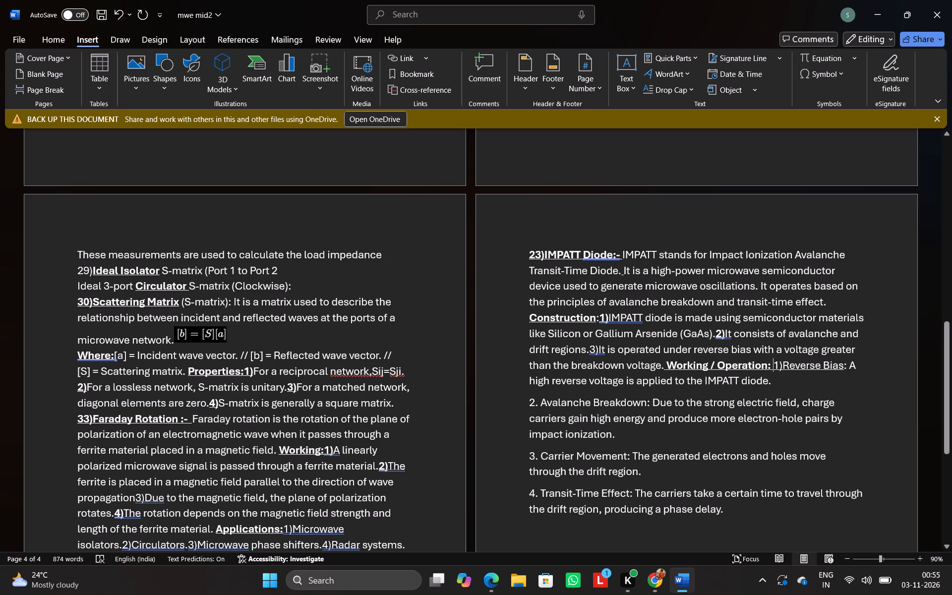
# Run the Avalanche Breakdown point on after the Reverse Bias sentence, keeping its full stop and numbering the point inline as 2).
pyautogui.click(540, 401)
pyautogui.press('BackSpace')
pyautogui.press('BackSpace')
pyautogui.press('BackSpace')
pyautogui.press('BackSpace')
pyautogui.press('BackSpace')
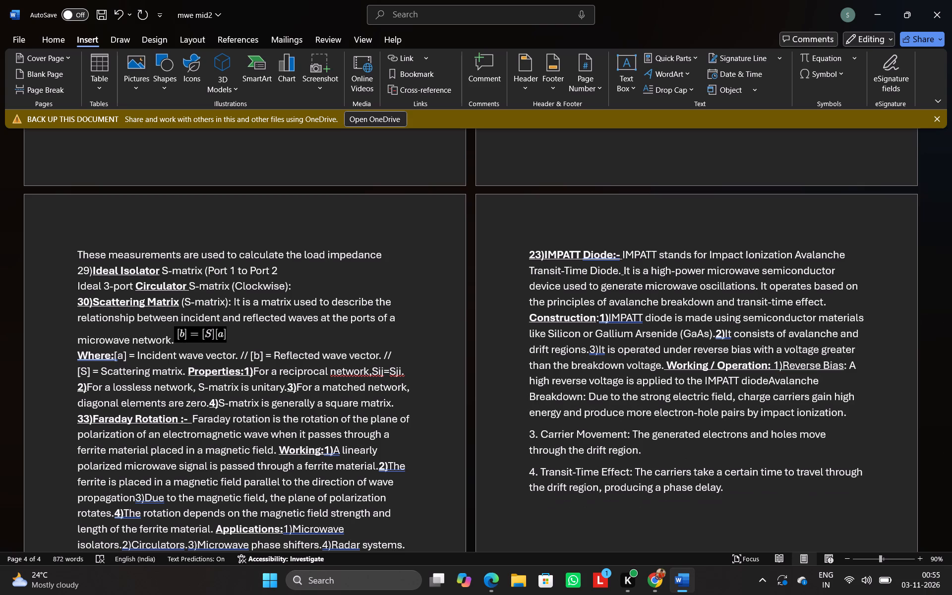
pyautogui.hotkey('ctrl', 'z')
pyautogui.write('2)')
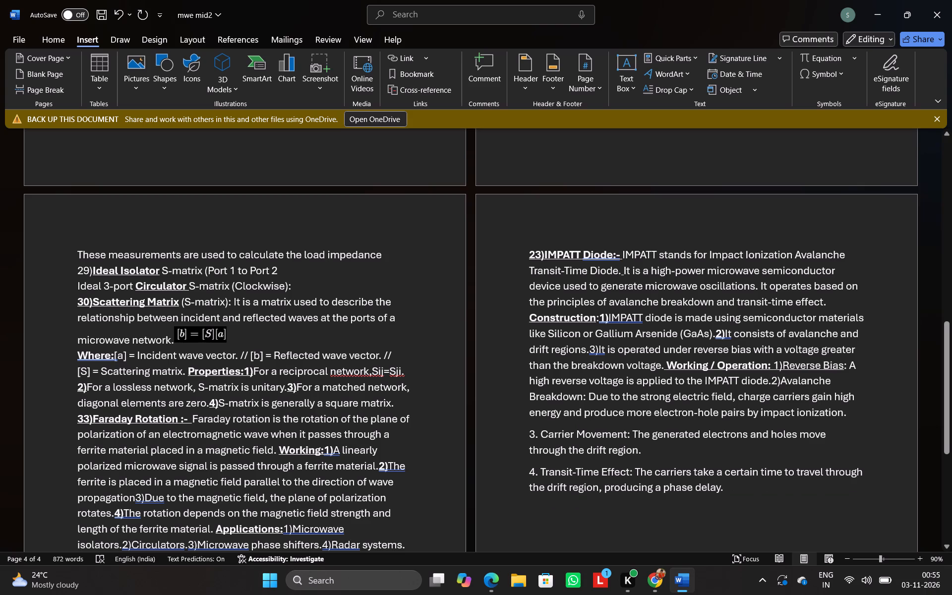
# Underline the 2)Avalanche Breakdown: label in the IMPATT Working / Operation section.
pyautogui.moveTo(771, 382); pyautogui.dragTo(536, 410)
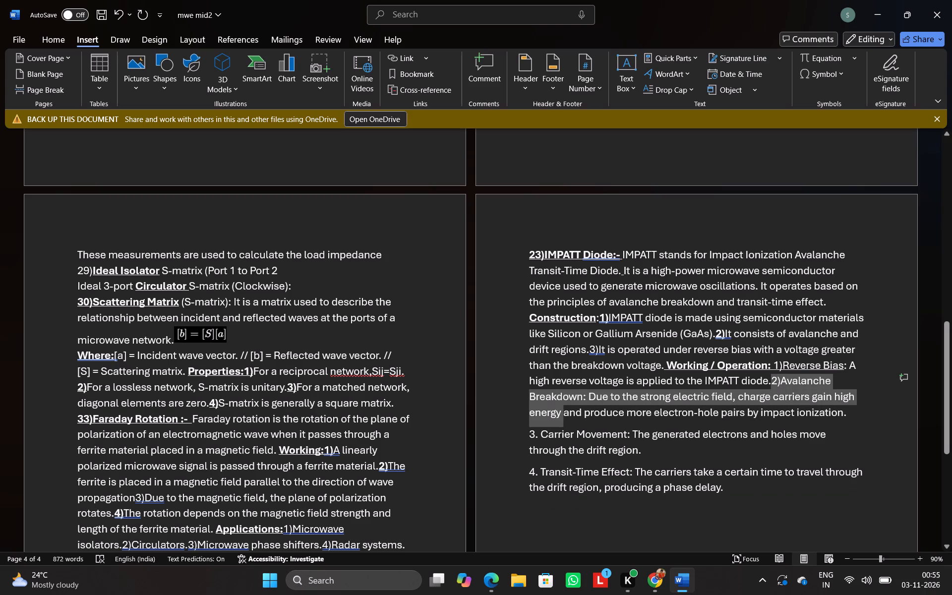
pyautogui.moveTo(536, 410); pyautogui.dragTo(587, 395)
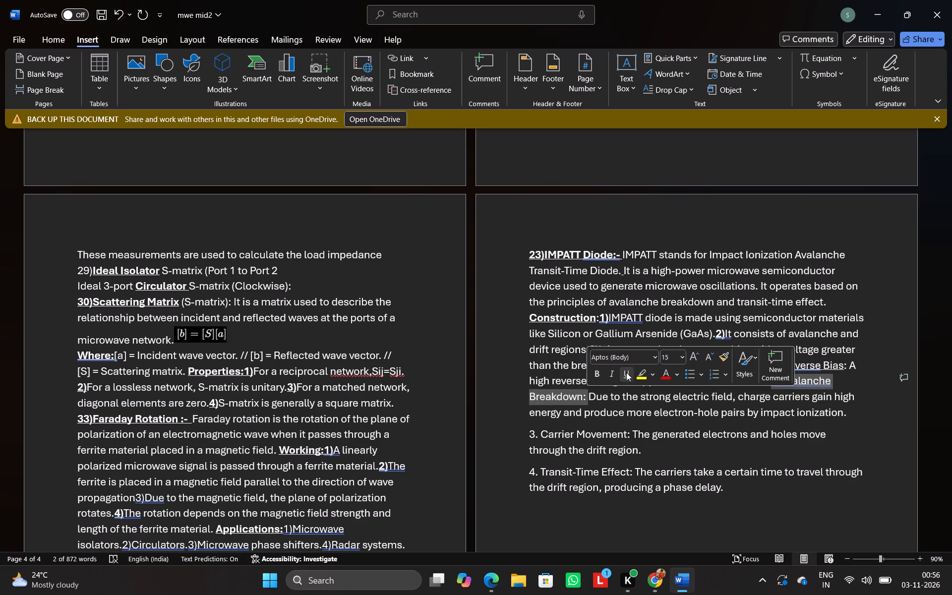
pyautogui.click(626, 372)
pyautogui.click(636, 427)
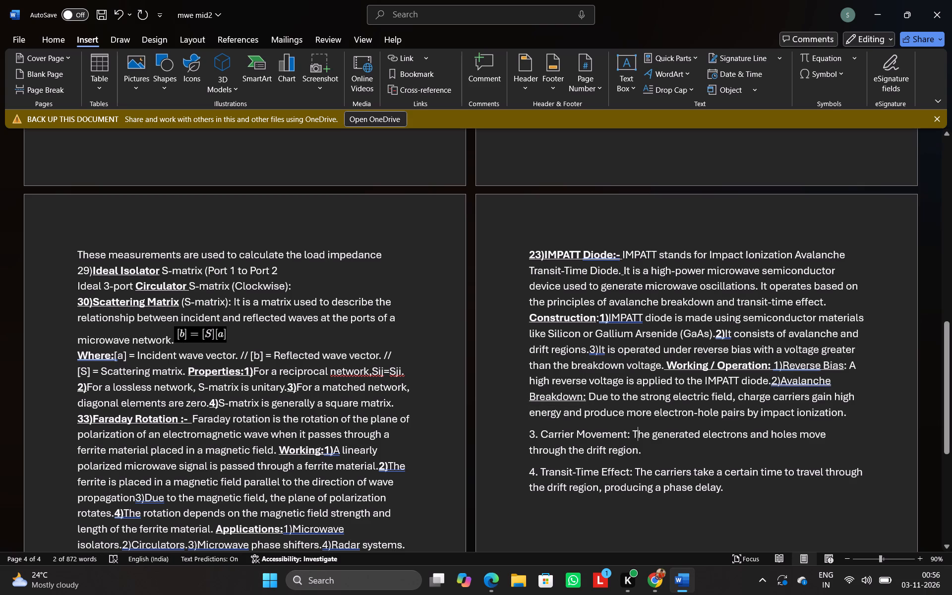
# Change the numbering of the Carrier Movement point to 3) with no space after it.
pyautogui.click(543, 436)
pyautogui.press('BackSpace')
pyautogui.press('BackSpace')
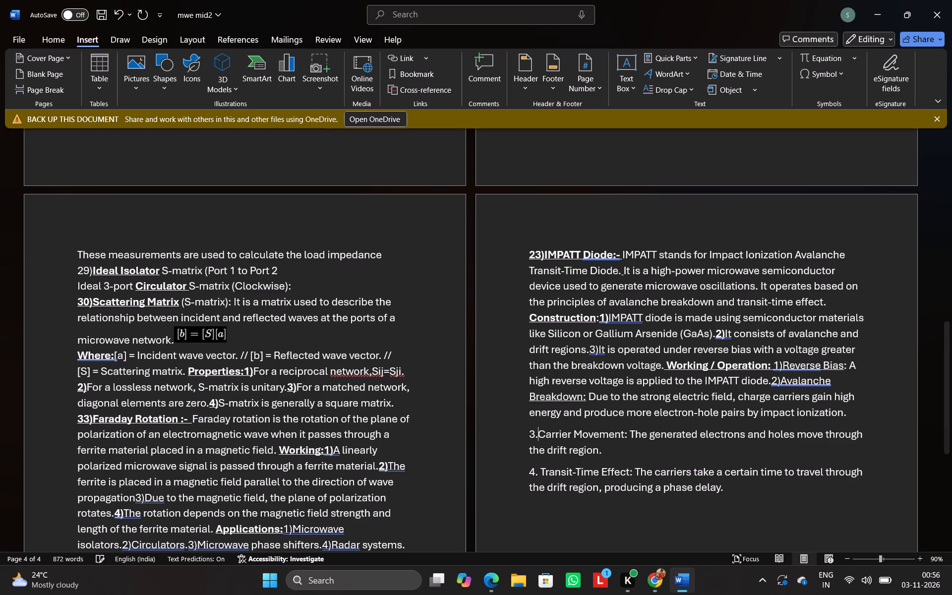
pyautogui.press('BackSpace')
pyautogui.press('3')
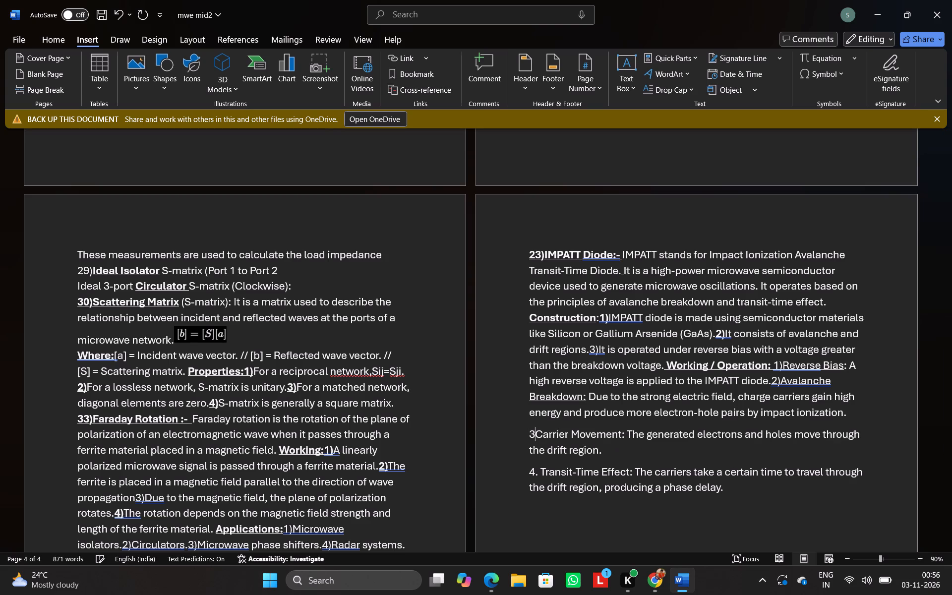
pyautogui.hotkey('shift', ')')
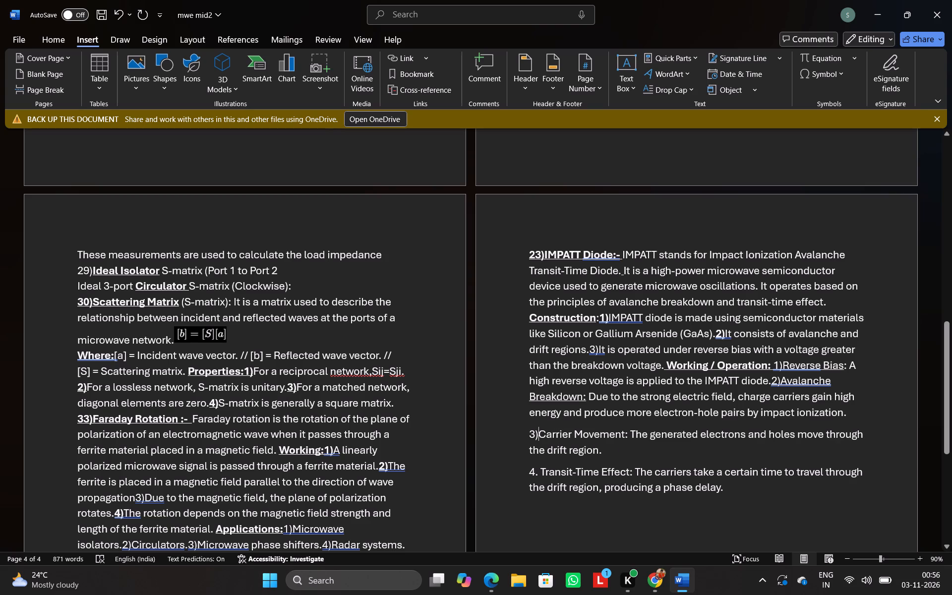
# Underline the 3)Carrier Movement label in the IMPATT working section.
pyautogui.click(532, 434)
pyautogui.moveTo(532, 434); pyautogui.dragTo(622, 432)
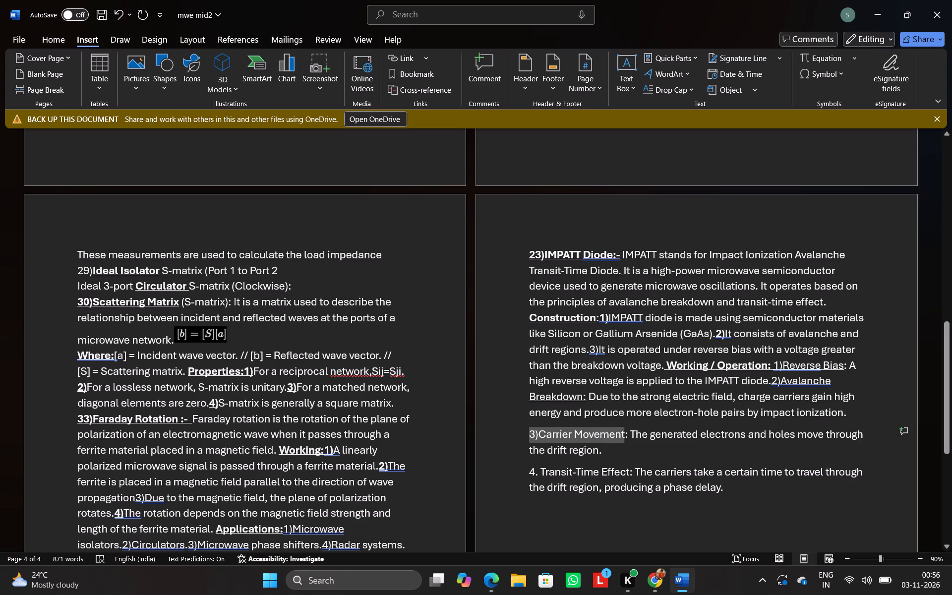
pyautogui.moveTo(622, 432); pyautogui.dragTo(624, 433)
pyautogui.click(661, 410)
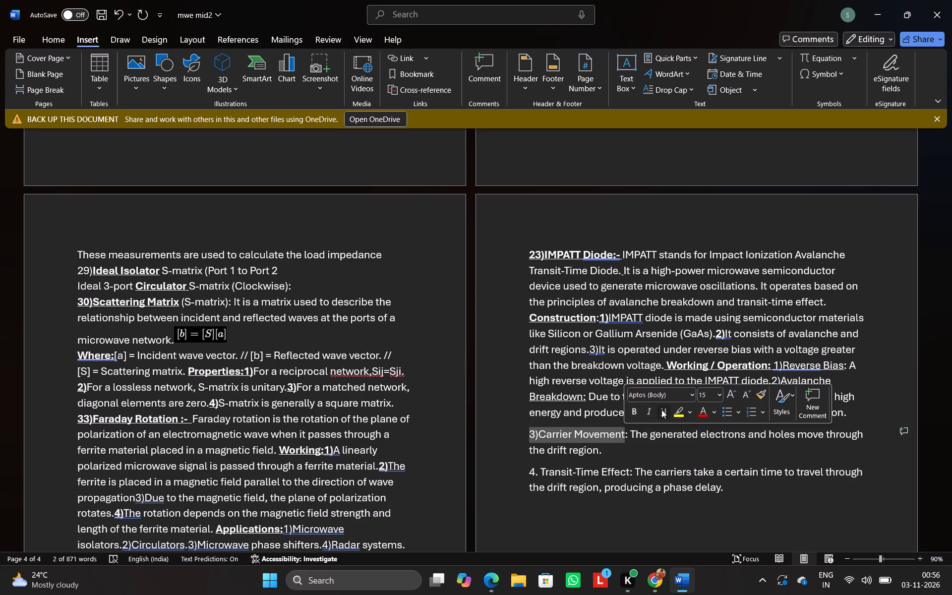
pyautogui.click(637, 446)
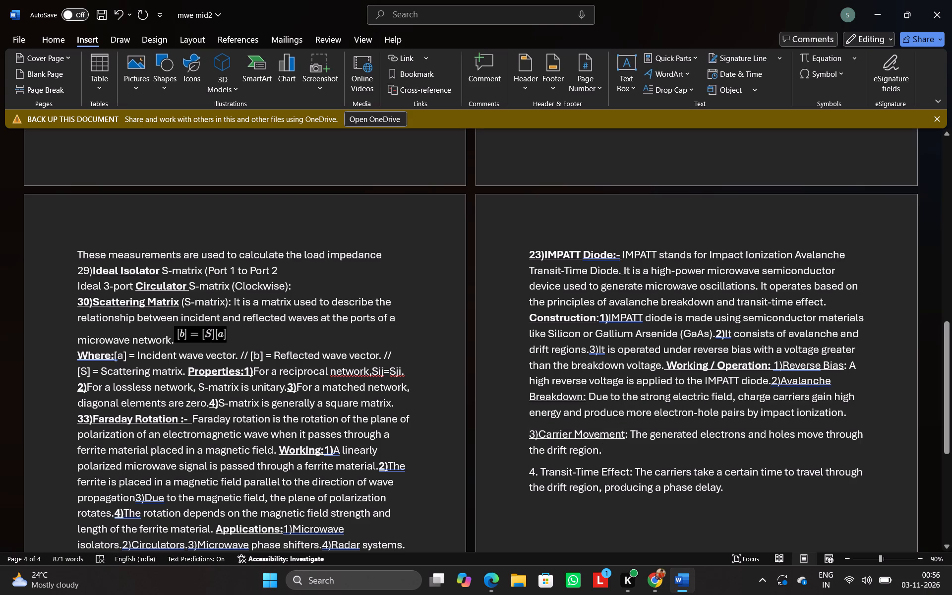
# Run the Carrier Movement point on after the Avalanche Breakdown sentence, separated by spaces.
pyautogui.click(529, 437)
pyautogui.press('BackSpace')
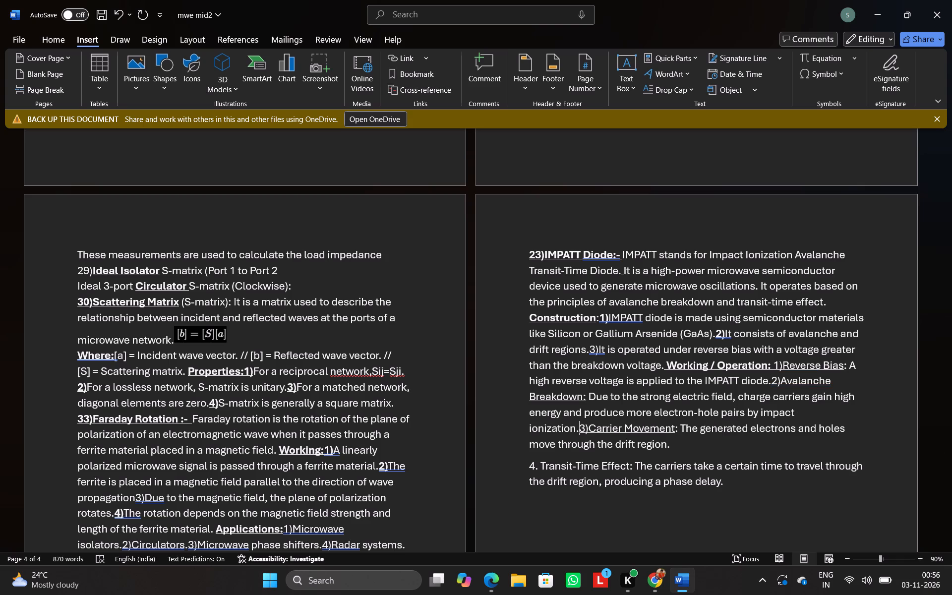
pyautogui.press('space')
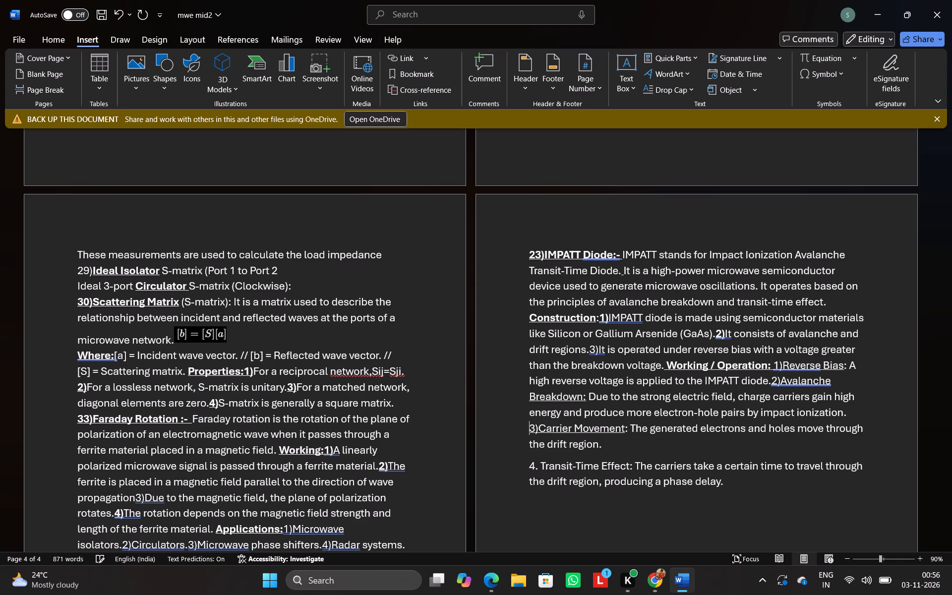
pyautogui.press('space')
pyautogui.press('space')
pyautogui.press('space')
pyautogui.press('space')
pyautogui.press('space')
pyautogui.press('space')
pyautogui.press('space')
pyautogui.press('space')
pyautogui.press('space')
pyautogui.press('space')
pyautogui.press('space')
pyautogui.press('space')
pyautogui.press('space')
# Change the numbering of the Transit-Time Effect point to 4) with no space after it.
pyautogui.click(539, 469)
pyautogui.press('BackSpace')
pyautogui.press('BackSpace')
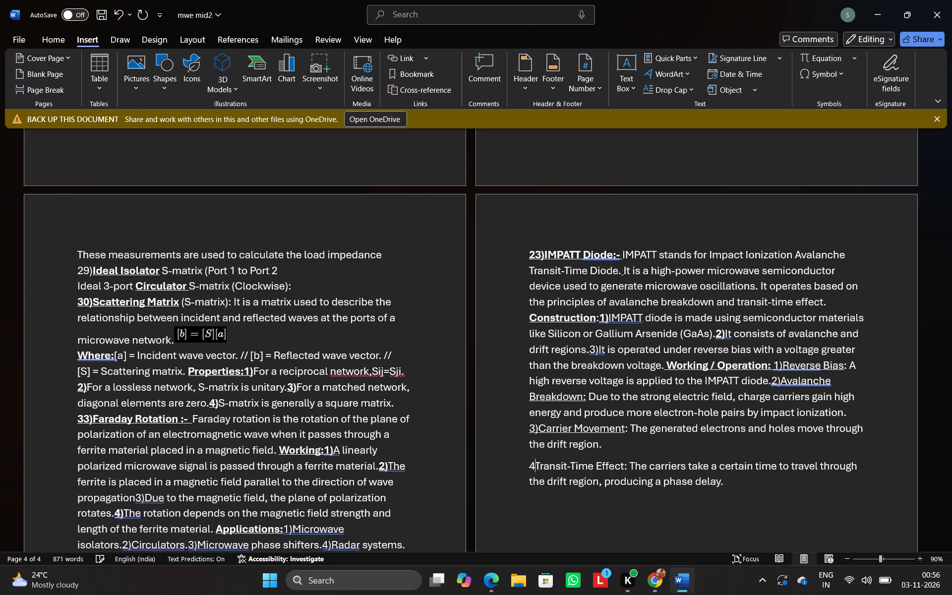
pyautogui.press('BackSpace')
pyautogui.write('4)')
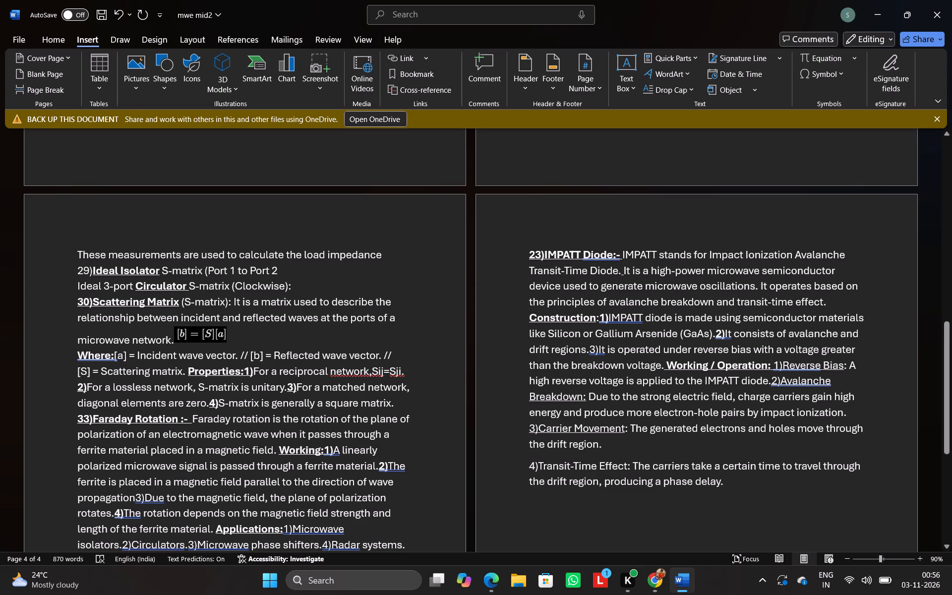
# Underline the Transit-Time Effect label of point 4) in the IMPATT working section.
pyautogui.moveTo(532, 466); pyautogui.dragTo(623, 467)
pyautogui.click(662, 451)
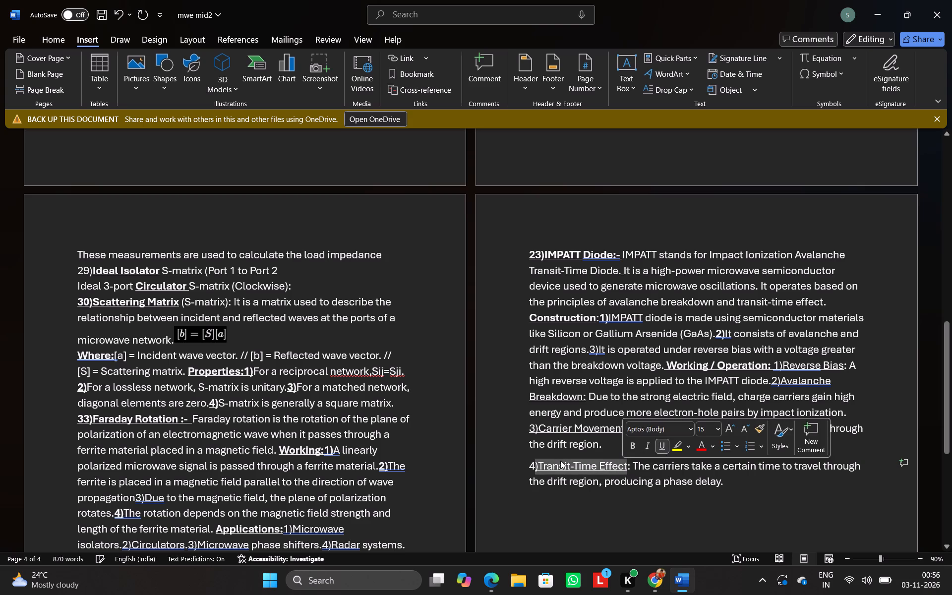
# Run the 4)Transit-Time Effect point on directly after the Carrier Movement sentence, keeping that sentence's full stop.
pyautogui.click(529, 461)
pyautogui.press('BackSpace')
pyautogui.press('BackSpace')
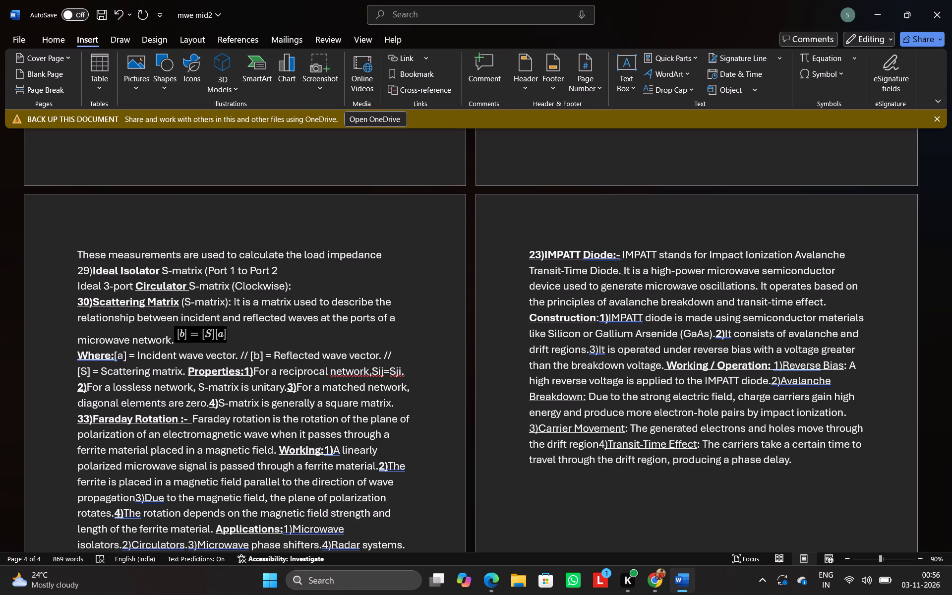
pyautogui.hotkey('ctrl', 'z')
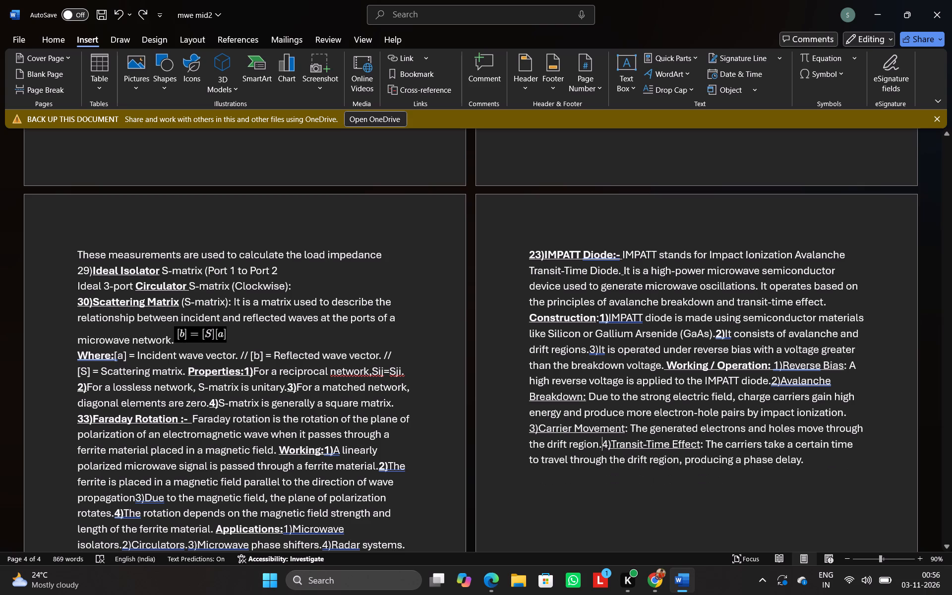
pyautogui.click(578, 505)
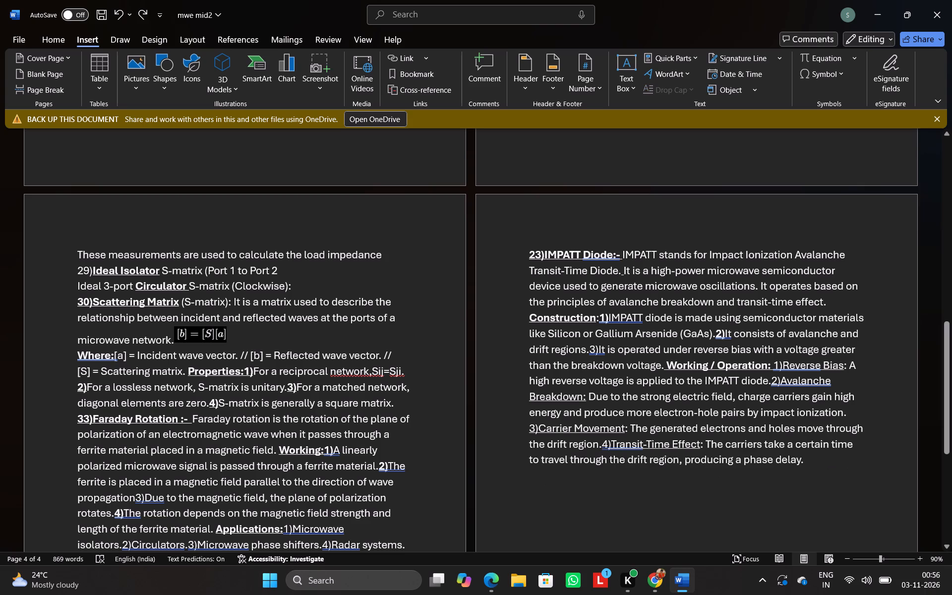
pyautogui.click(820, 455)
# Look through the compiled notes from the first page to the end of the IMPATT Diode answer.
pyautogui.scroll(-7, 823, 429)
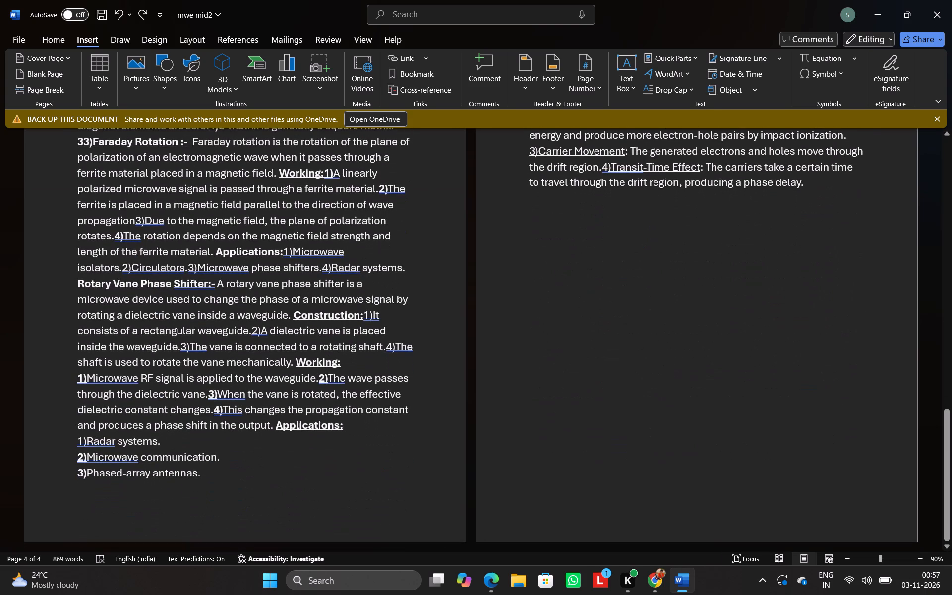
pyautogui.scroll(11, 823, 429)
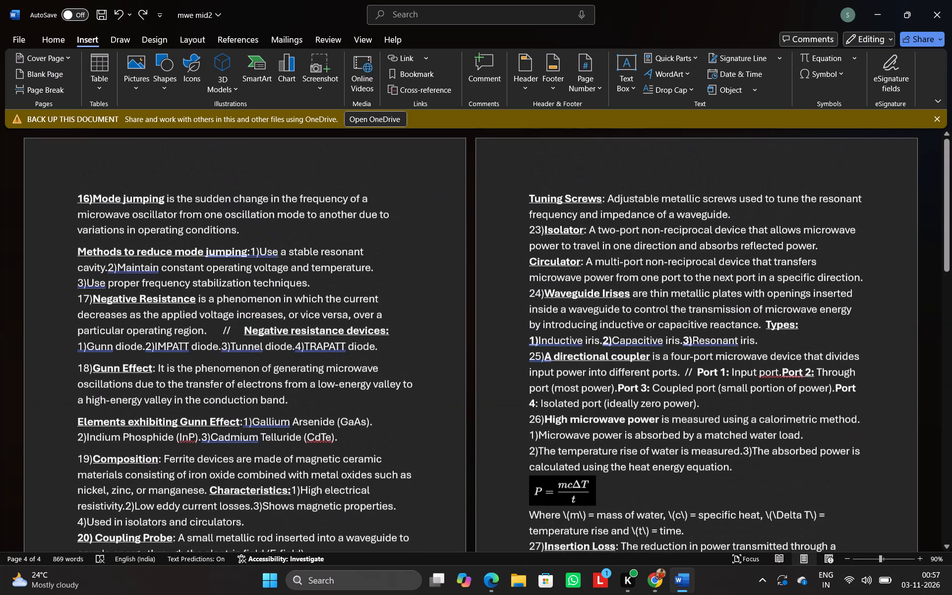
pyautogui.scroll(4, 823, 429)
pyautogui.scroll(-1, 789, 391)
pyautogui.scroll(3, 789, 391)
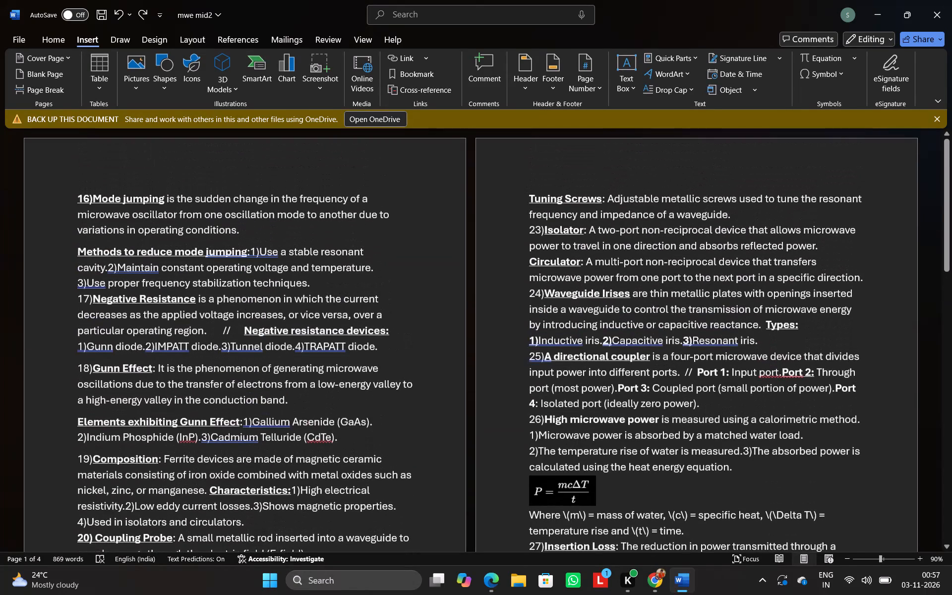
pyautogui.scroll(2, 789, 391)
pyautogui.scroll(-1, 789, 391)
pyautogui.scroll(7, 789, 391)
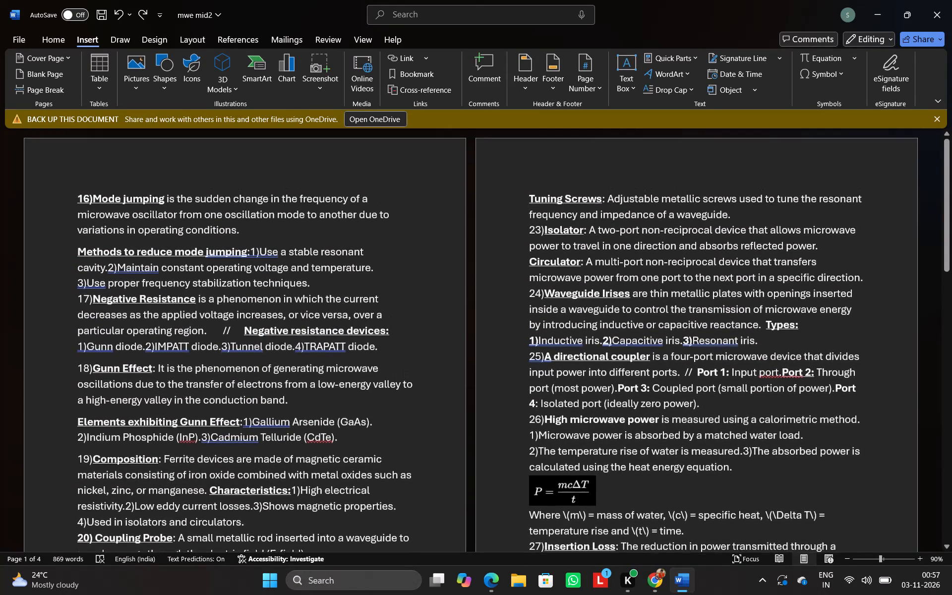
pyautogui.scroll(-6, 789, 391)
pyautogui.scroll(1, 789, 391)
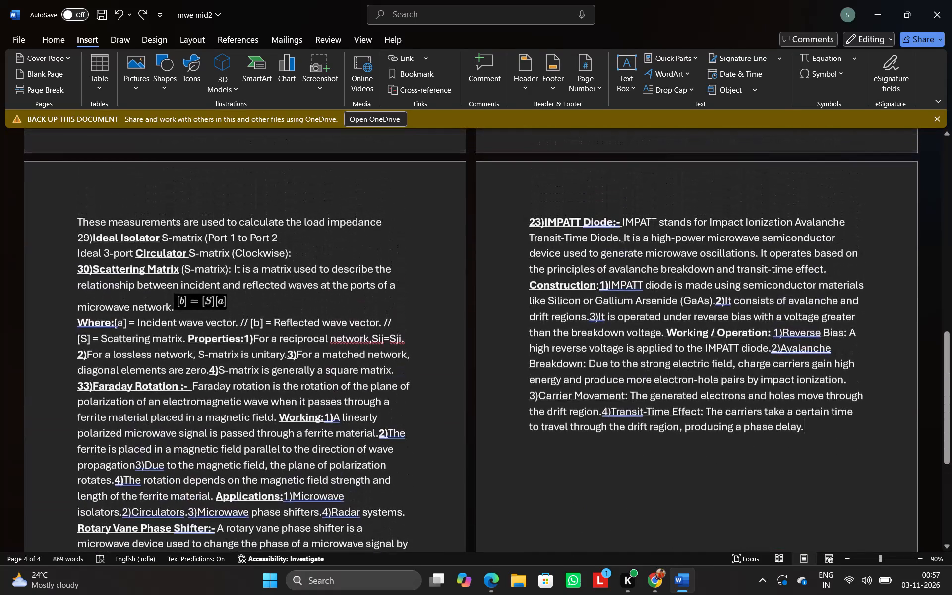
pyautogui.scroll(-7, 788, 370)
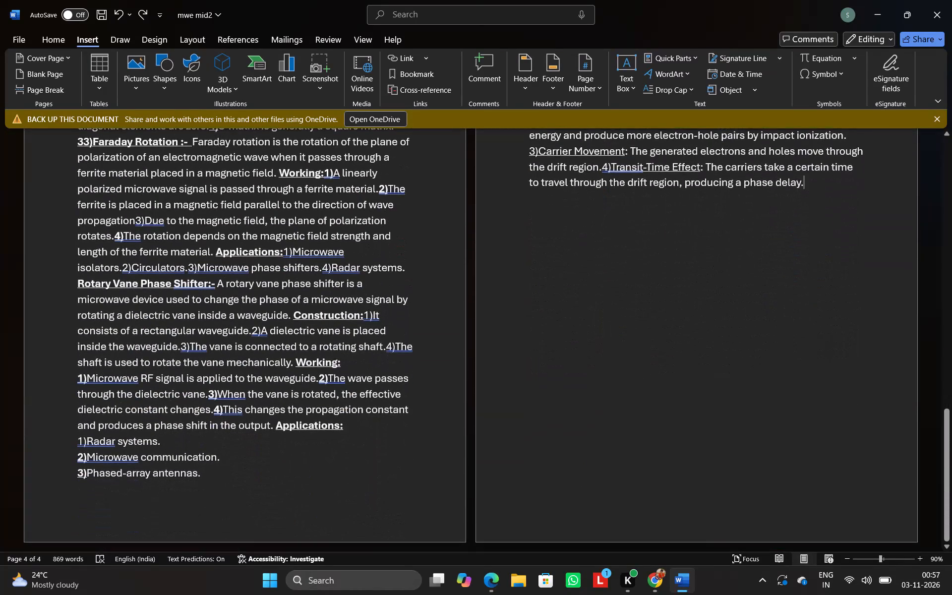
pyautogui.scroll(-1, 788, 370)
pyautogui.scroll(2, 788, 370)
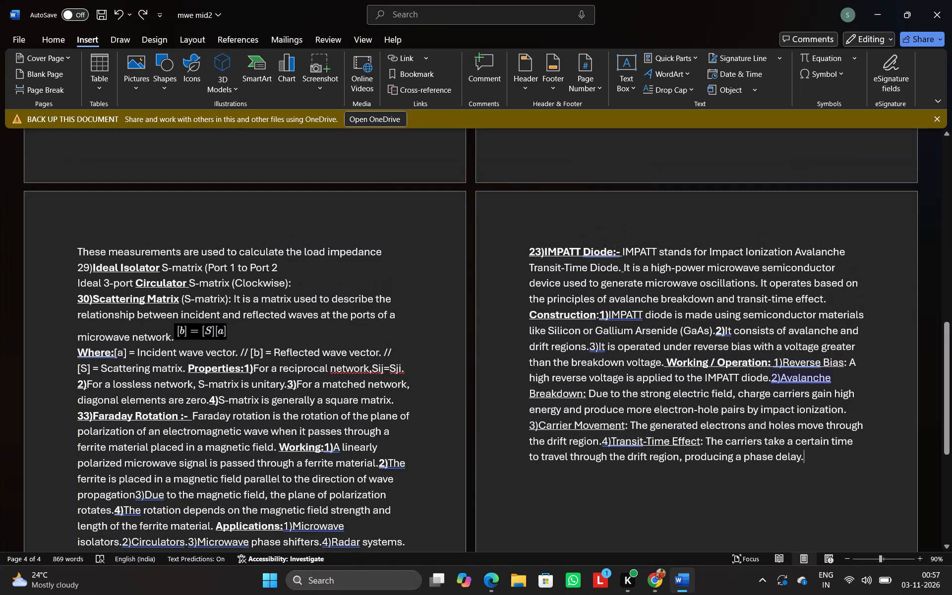
pyautogui.scroll(-1, 788, 370)
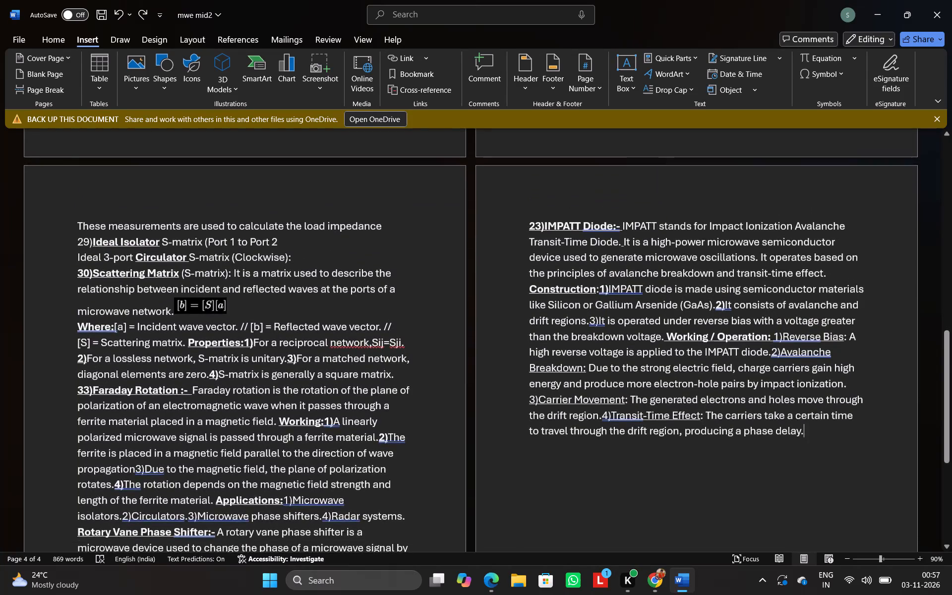
pyautogui.scroll(-3, 788, 370)
pyautogui.scroll(-1, 759, 399)
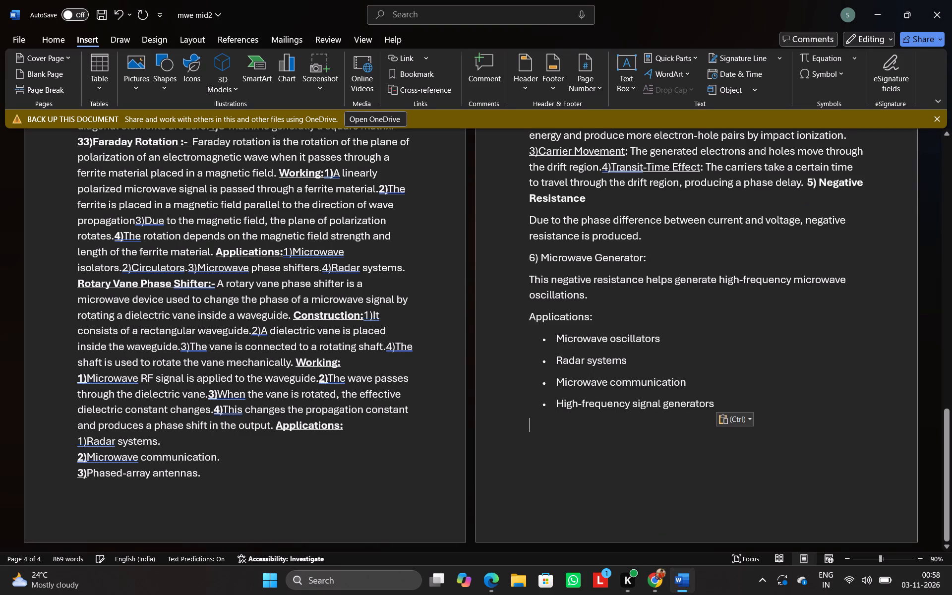
# Run the Negative Resistance heading on directly after the Transit-Time Effect full stop and its explanation on directly after the heading.
pyautogui.click(531, 223)
pyautogui.press('BackSpace')
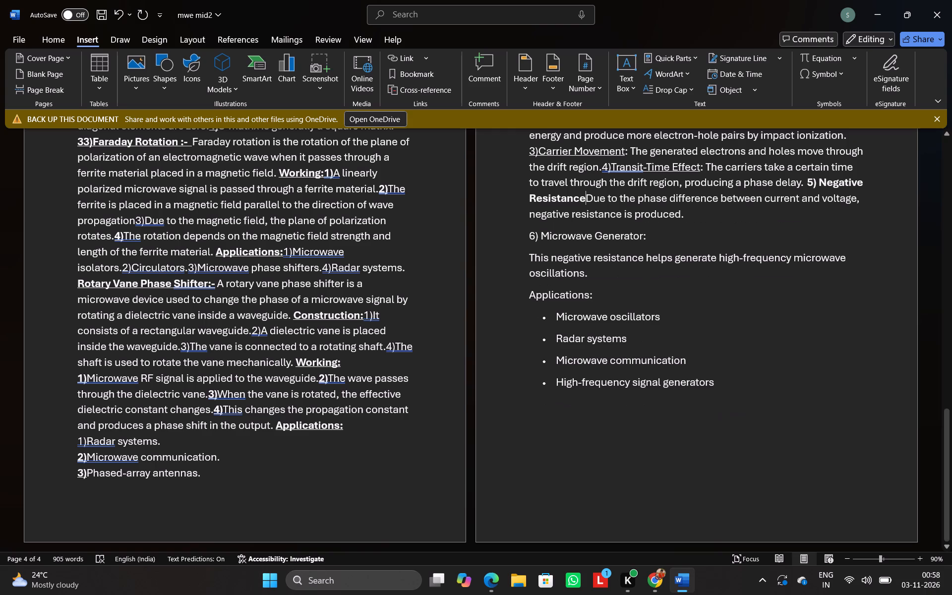
pyautogui.click(804, 184)
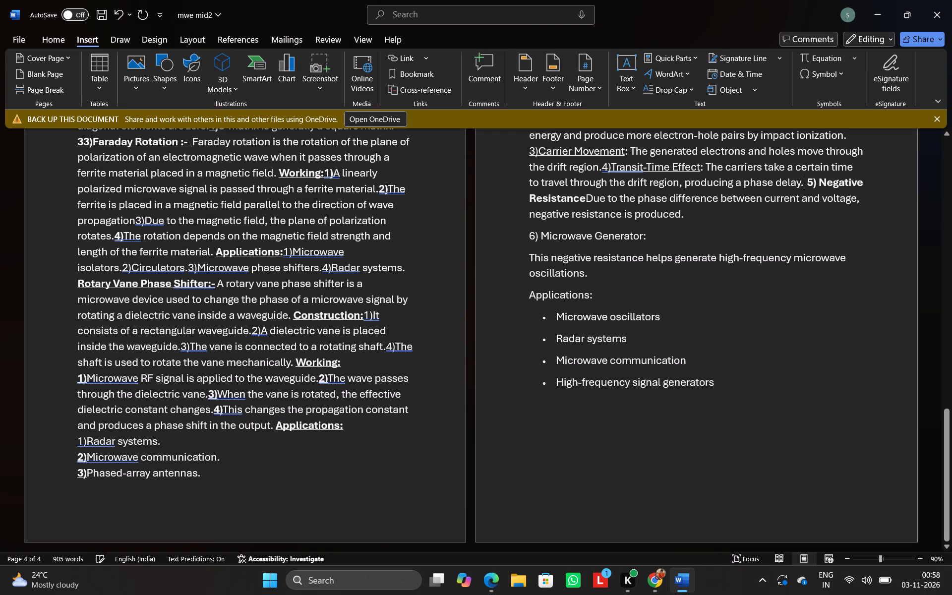
pyautogui.press('Right')
pyautogui.press('BackSpace')
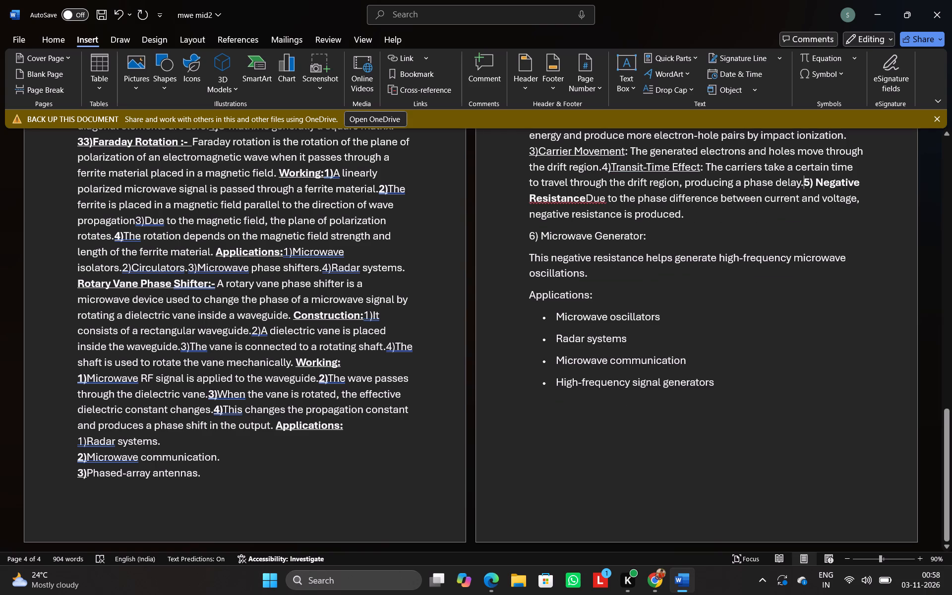
# Underline the 5) Negative Resistance label in the IMPATT working section.
pyautogui.moveTo(802, 185); pyautogui.dragTo(601, 213)
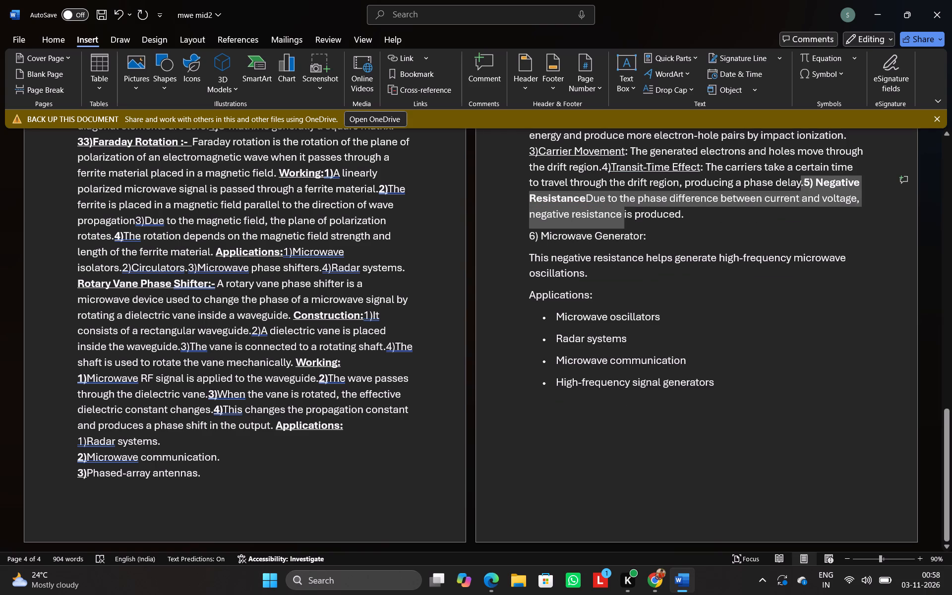
pyautogui.moveTo(601, 213); pyautogui.dragTo(587, 202)
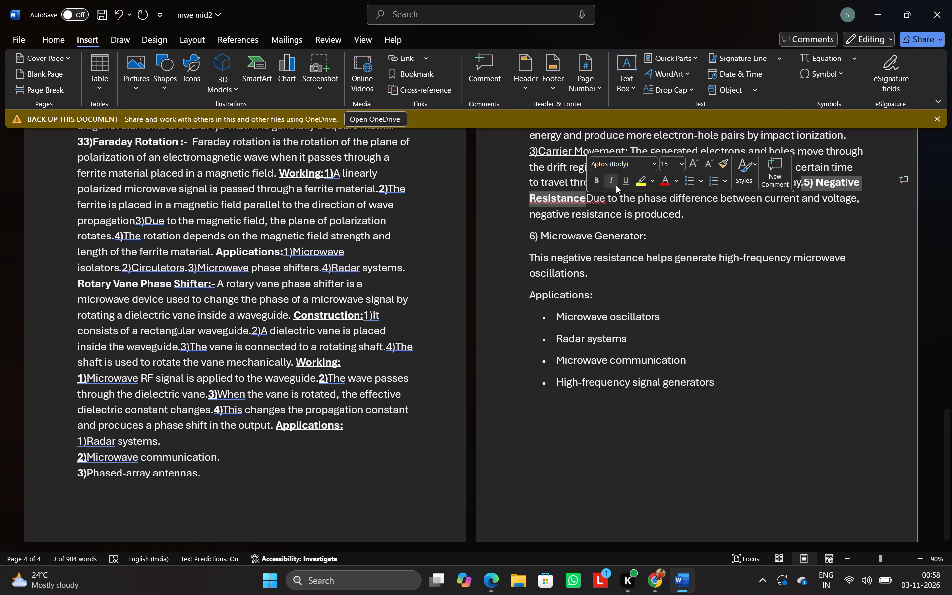
pyautogui.click(622, 183)
pyautogui.click(701, 250)
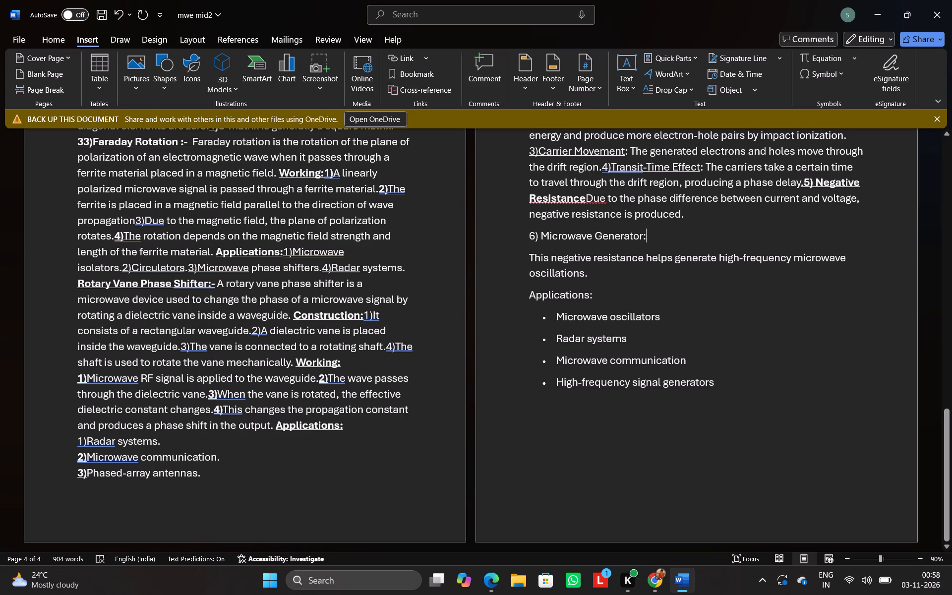
# Add a space and a colon after the Negative Resistance label.
pyautogui.click(585, 202)
pyautogui.press('space')
pyautogui.write(':-')
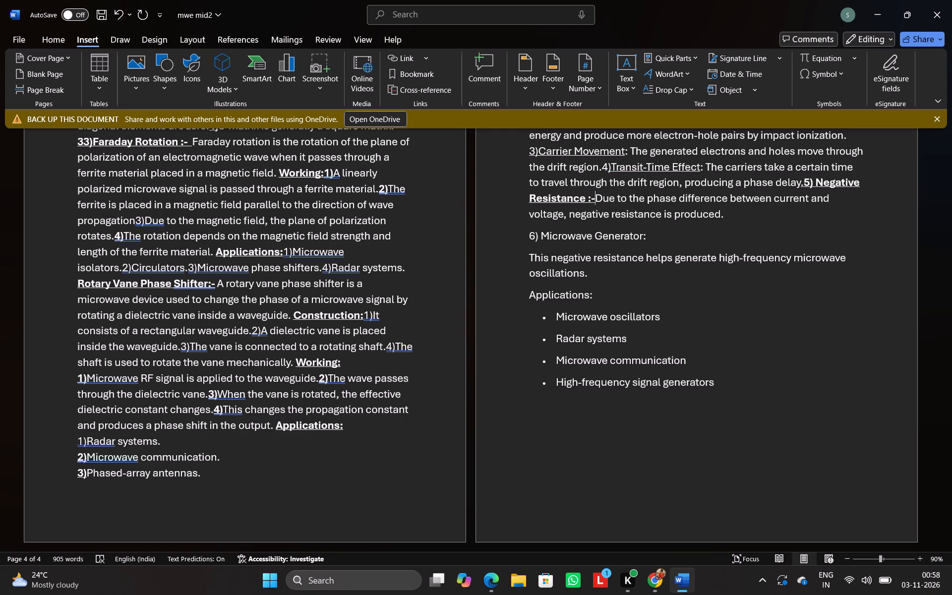
pyautogui.press('BackSpace')
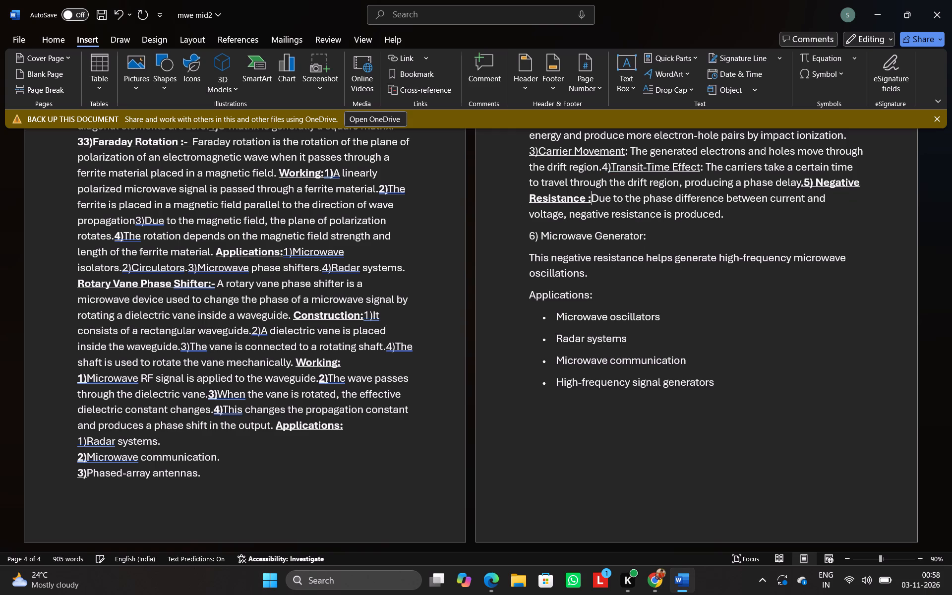
# Change the numbering of the Microwave Generator point to 6) with no space after it.
pyautogui.click(540, 237)
pyautogui.press('BackSpace')
pyautogui.press('BackSpace')
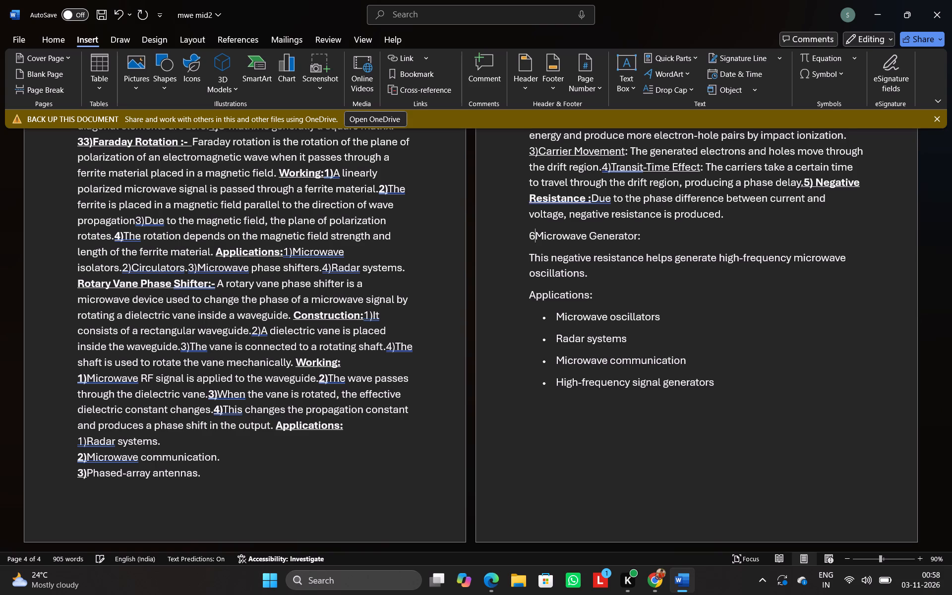
pyautogui.press('BackSpace')
pyautogui.press('6')
pyautogui.hotkey('shift', ')')
# Run the 6)Microwave Generator point on directly after the Negative Resistance sentence, keeping that sentence's full stop.
pyautogui.press('Left')
pyautogui.press('Left')
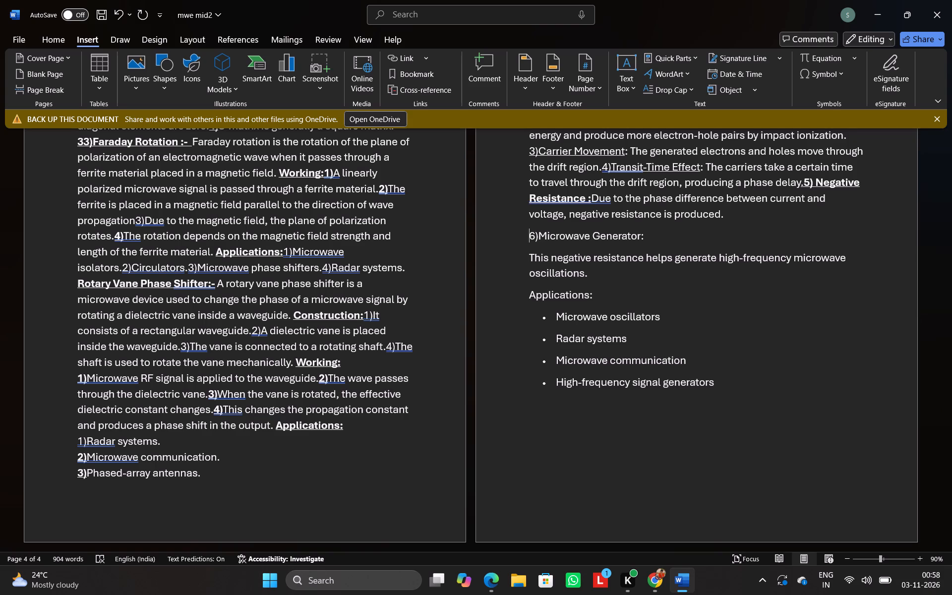
pyautogui.press('BackSpace')
pyautogui.press('BackSpace')
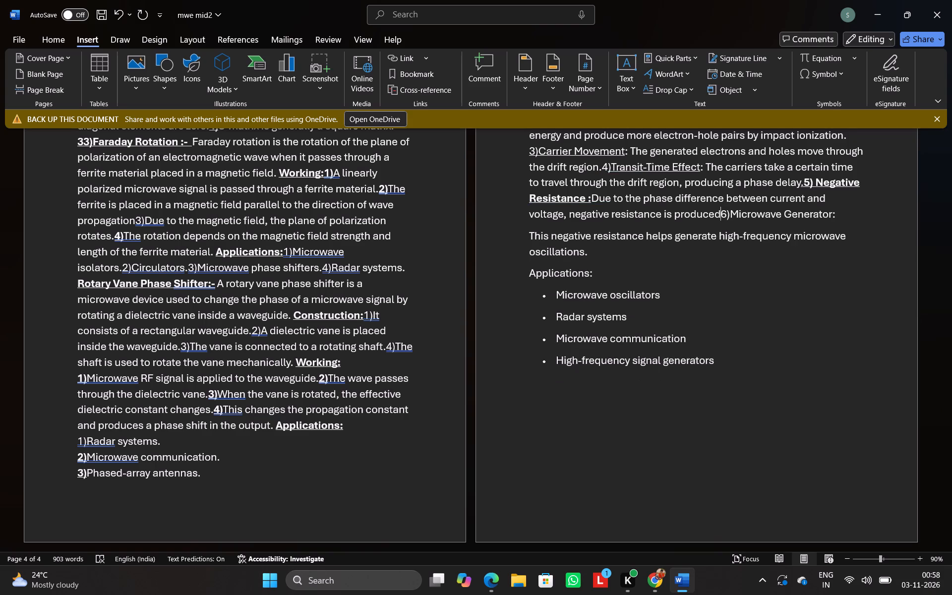
pyautogui.hotkey('ctrl', 'z')
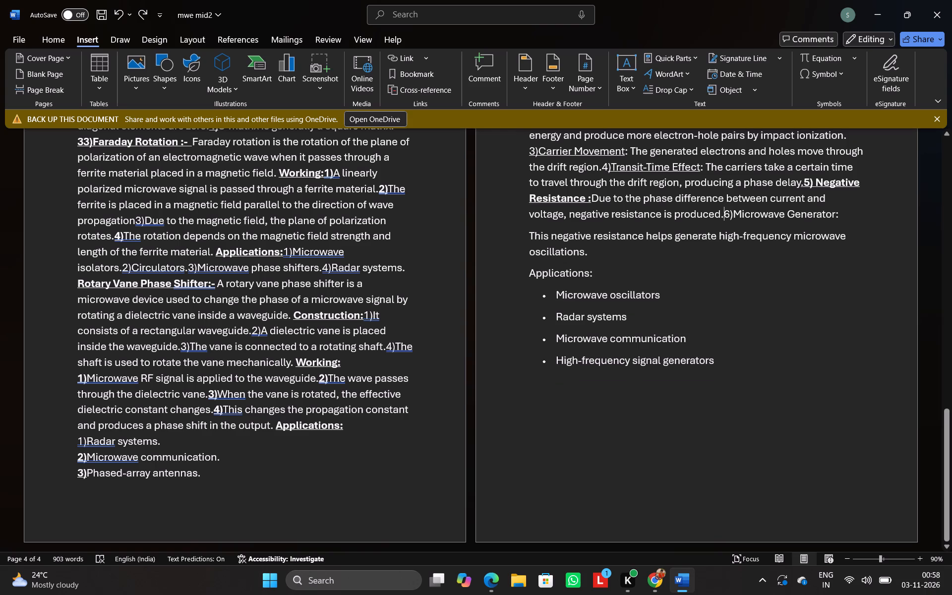
# Underline the 6)Microwave Generator: label in the IMPATT working section.
pyautogui.click(727, 210)
pyautogui.moveTo(727, 210); pyautogui.dragTo(840, 209)
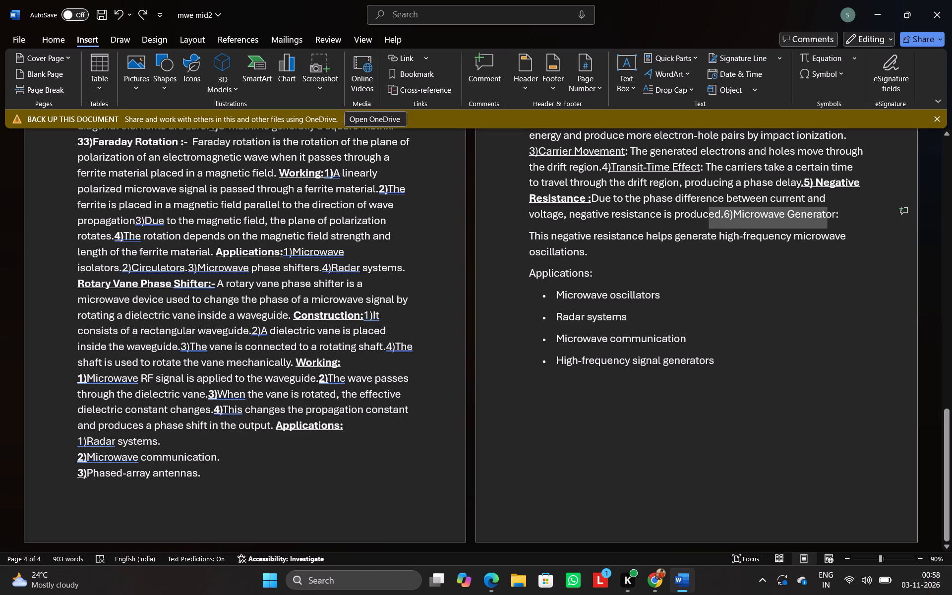
pyautogui.moveTo(840, 209); pyautogui.dragTo(841, 210)
pyautogui.click(841, 210)
pyautogui.moveTo(841, 210); pyautogui.dragTo(727, 211)
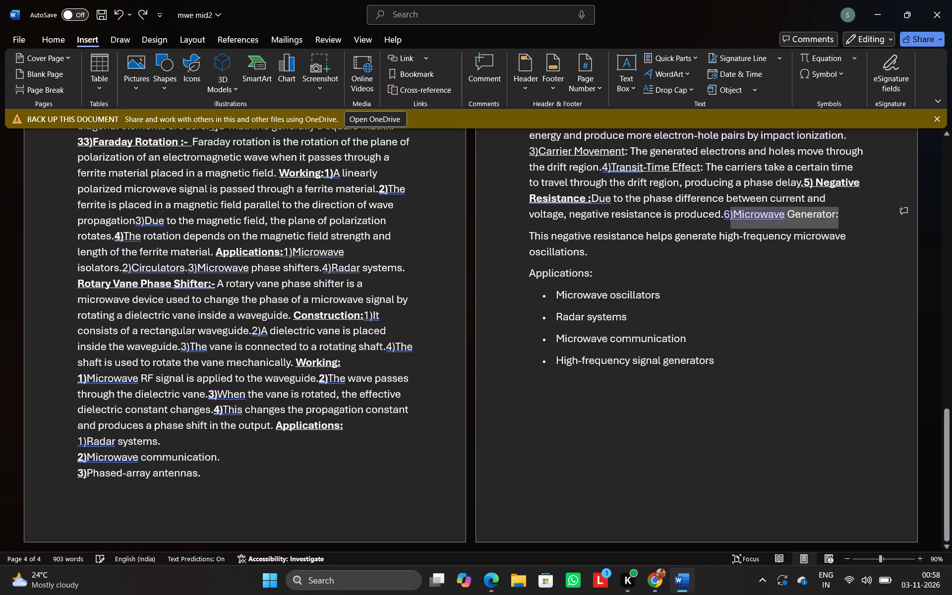
pyautogui.moveTo(727, 211); pyautogui.dragTo(726, 211)
pyautogui.click(765, 193)
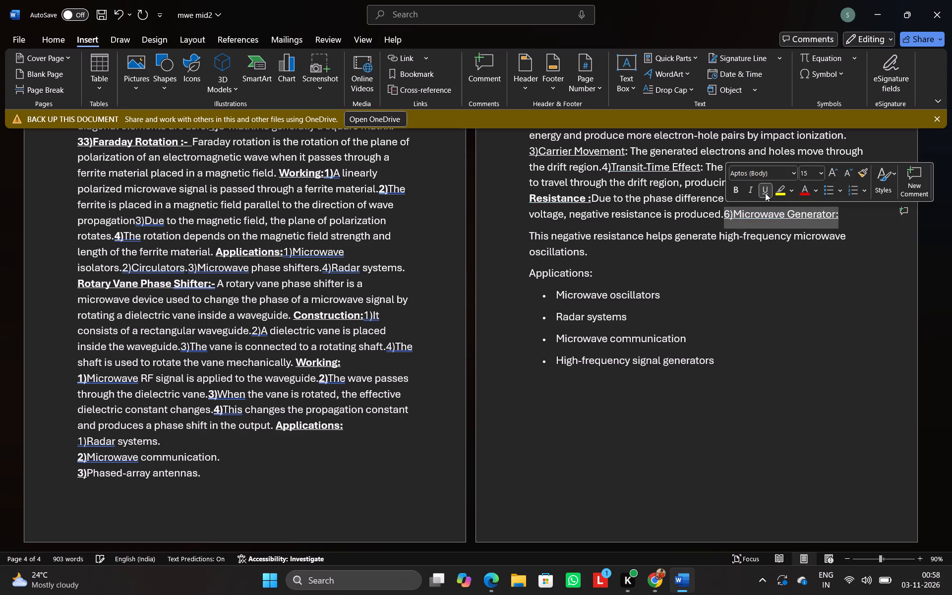
pyautogui.click(795, 274)
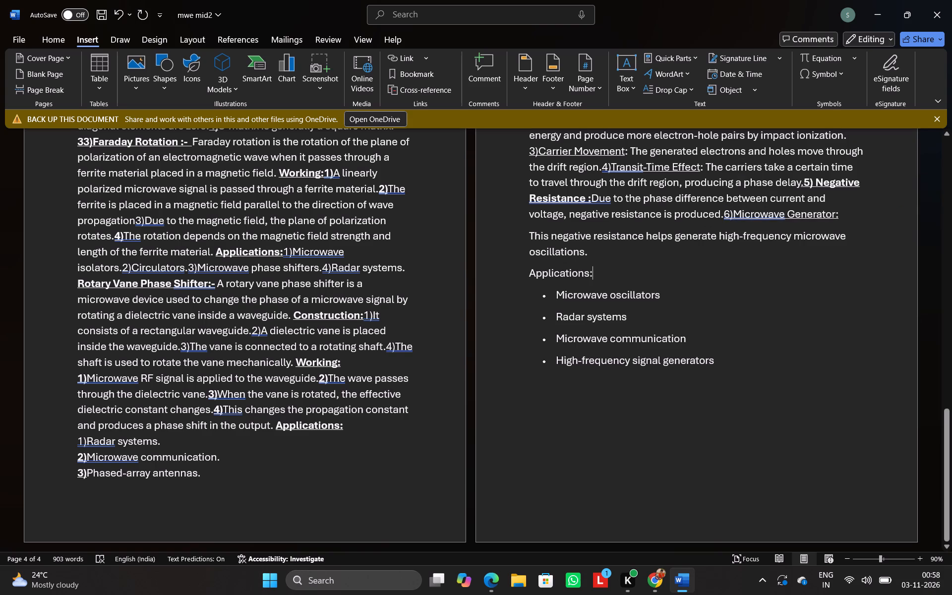
# Join the sentence starting "This negative resistance helps" directly onto the 6)Microwave Generator: label.
pyautogui.click(529, 235)
pyautogui.press('BackSpace')
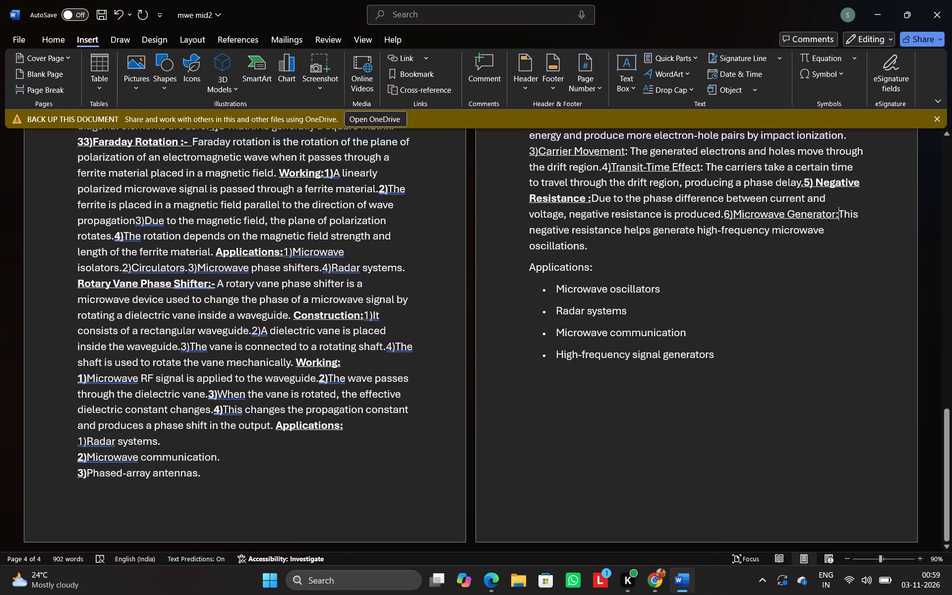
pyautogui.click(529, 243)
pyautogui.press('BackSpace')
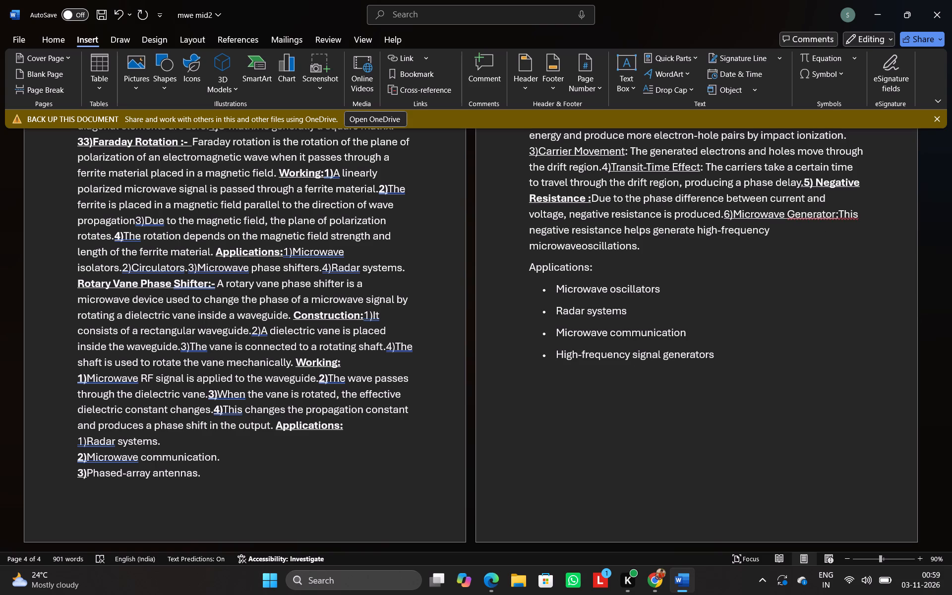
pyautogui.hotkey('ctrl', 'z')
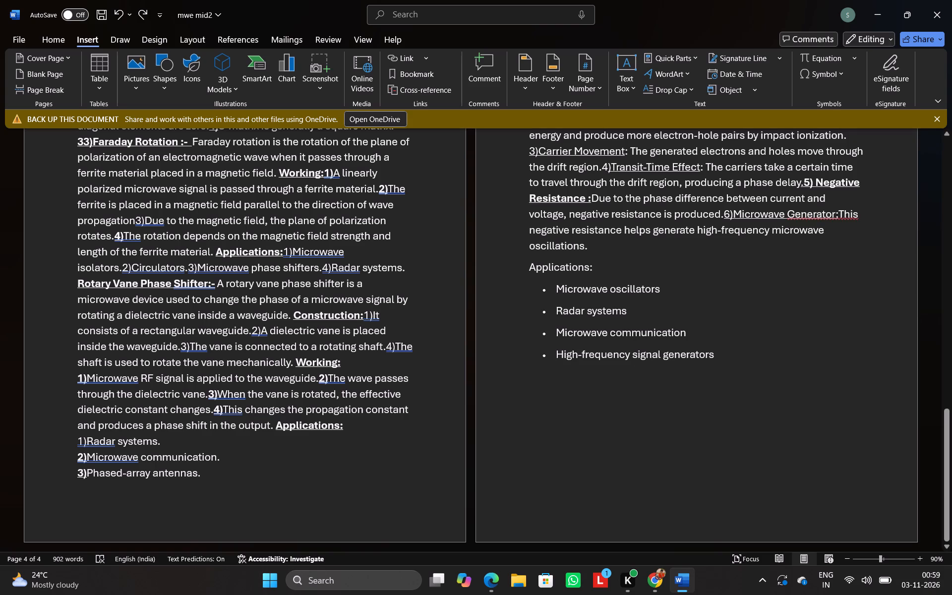
# Run the Applications: heading on directly after "microwave oscillations" in the IMPATT section, keeping that sentence's full stop.
pyautogui.click(531, 269)
pyautogui.press('BackSpace')
pyautogui.press('BackSpace')
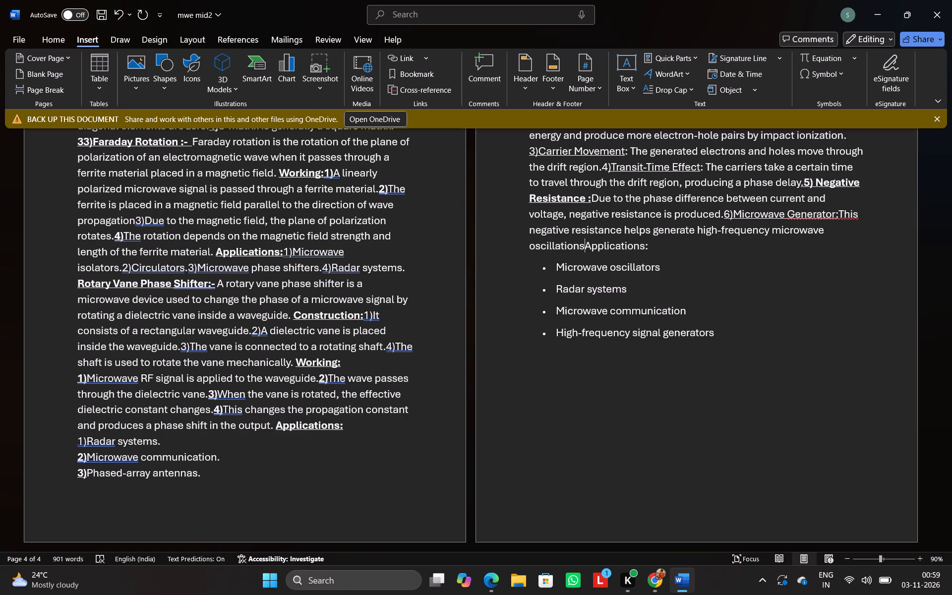
pyautogui.hotkey('ctrl', 'z')
# Make the IMPATT section's Applications: label bold and underlined.
pyautogui.moveTo(590, 246); pyautogui.dragTo(654, 248)
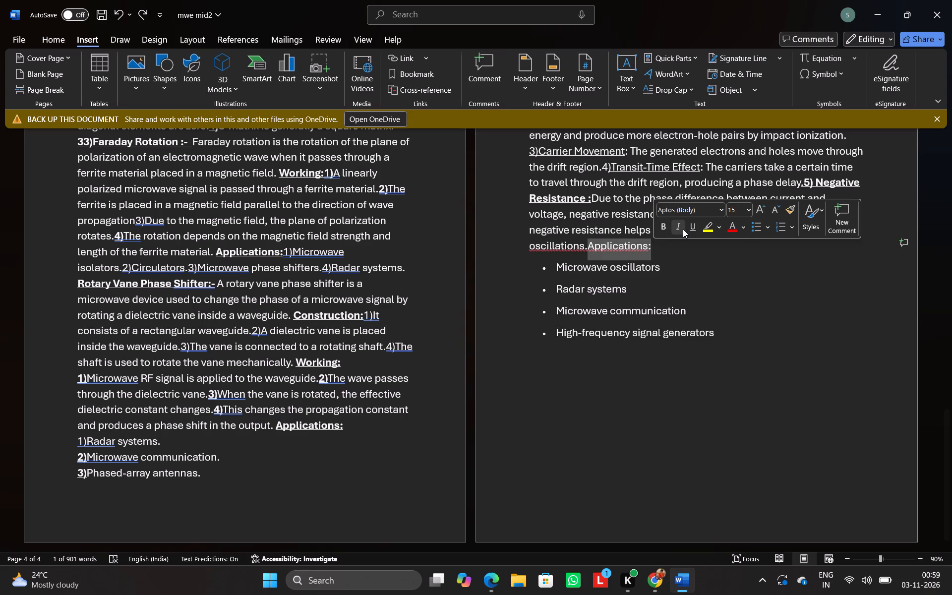
pyautogui.click(667, 228)
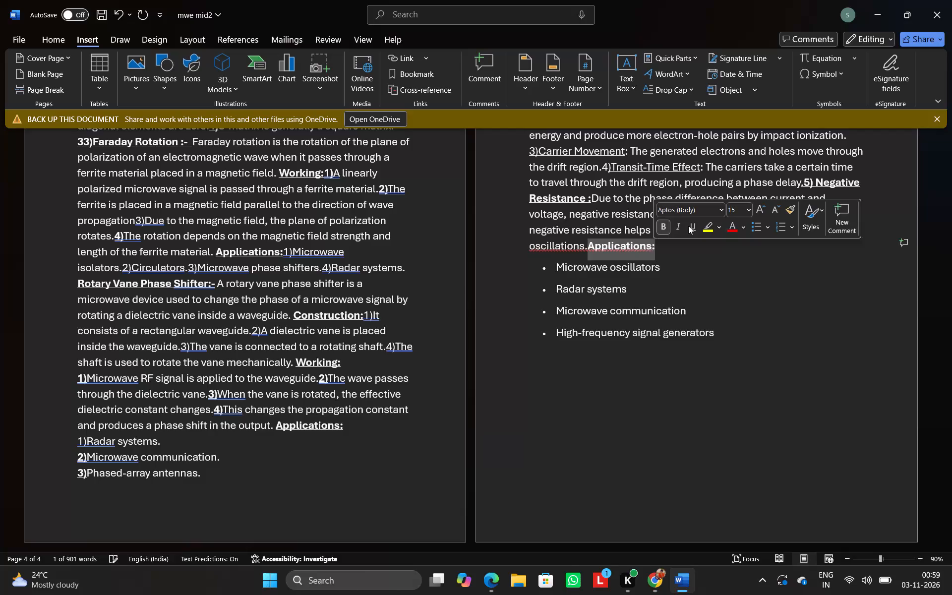
pyautogui.click(692, 225)
pyautogui.click(687, 276)
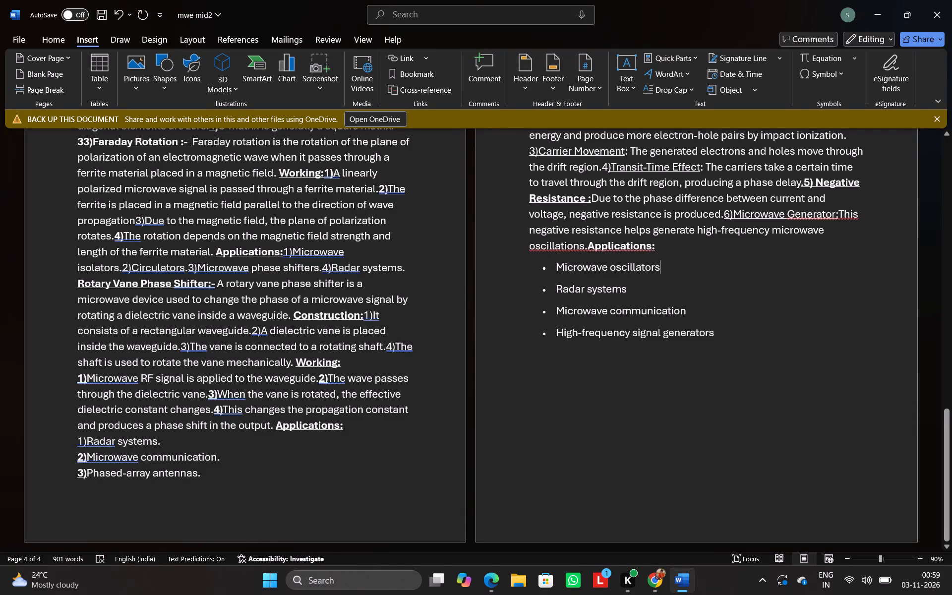
# Remove the bullet from Microwave oscillators and run it on directly after the Applications: label, numbered 1).
pyautogui.click(552, 272)
pyautogui.press('BackSpace')
pyautogui.press('BackSpace')
pyautogui.press('BackSpace')
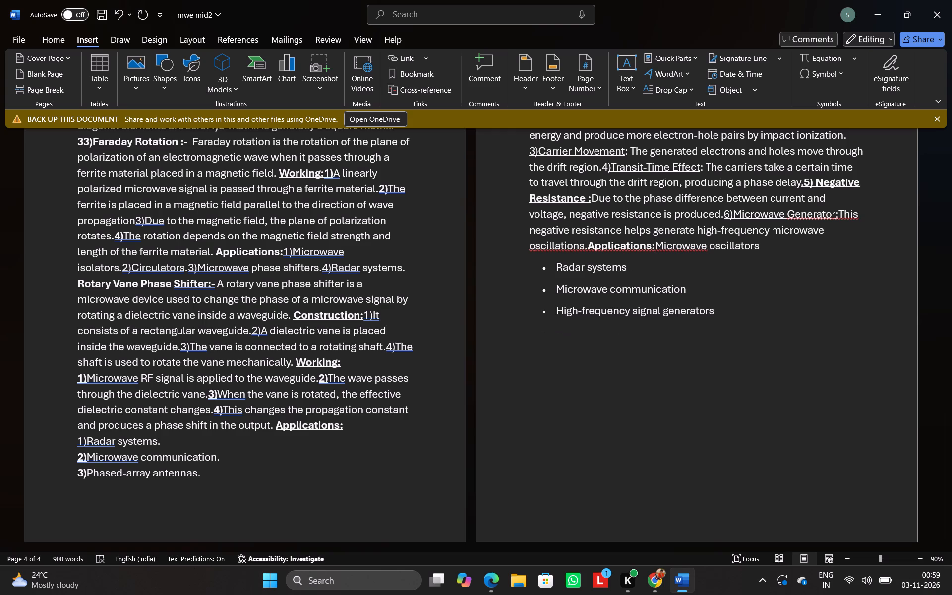
pyautogui.write('1)')
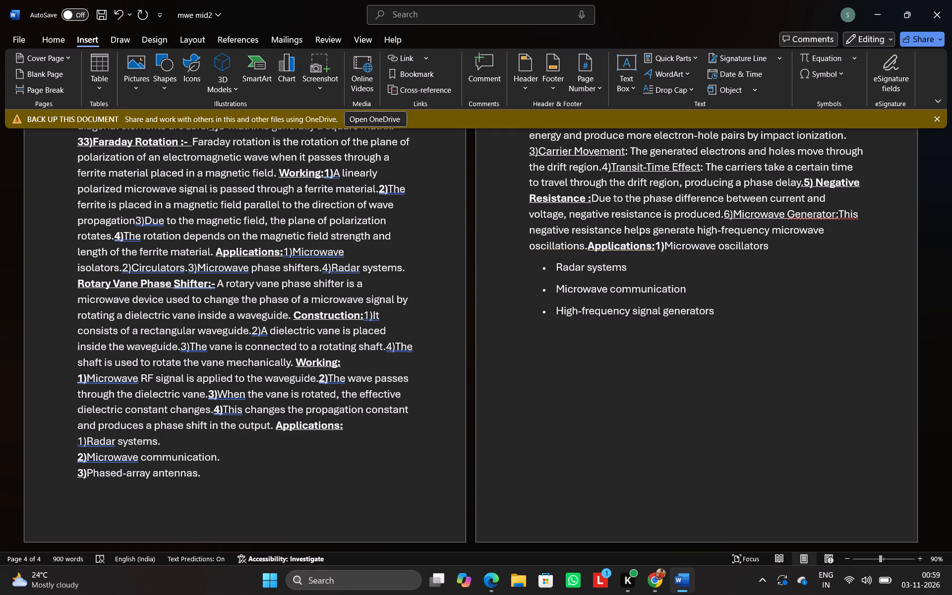
# Add a full stop after Microwave oscillators in the IMPATT applications.
pyautogui.press('Down')
pyautogui.press('Down')
pyautogui.press('Up')
pyautogui.press('Up')
pyautogui.press('Right')
pyautogui.press('Right')
pyautogui.press('Right')
pyautogui.press('Right')
pyautogui.press('Right')
pyautogui.press('Right')
pyautogui.press('Right')
pyautogui.press('Right')
pyautogui.press('Right')
pyautogui.press('Right')
pyautogui.press('Right')
pyautogui.press('Right')
pyautogui.press('Right')
pyautogui.press('Right')
pyautogui.press('Right')
pyautogui.press('Right')
pyautogui.press('Right')
pyautogui.press('Right')
pyautogui.press('Right')
pyautogui.press('Right')
pyautogui.press('Right')
pyautogui.press('.')
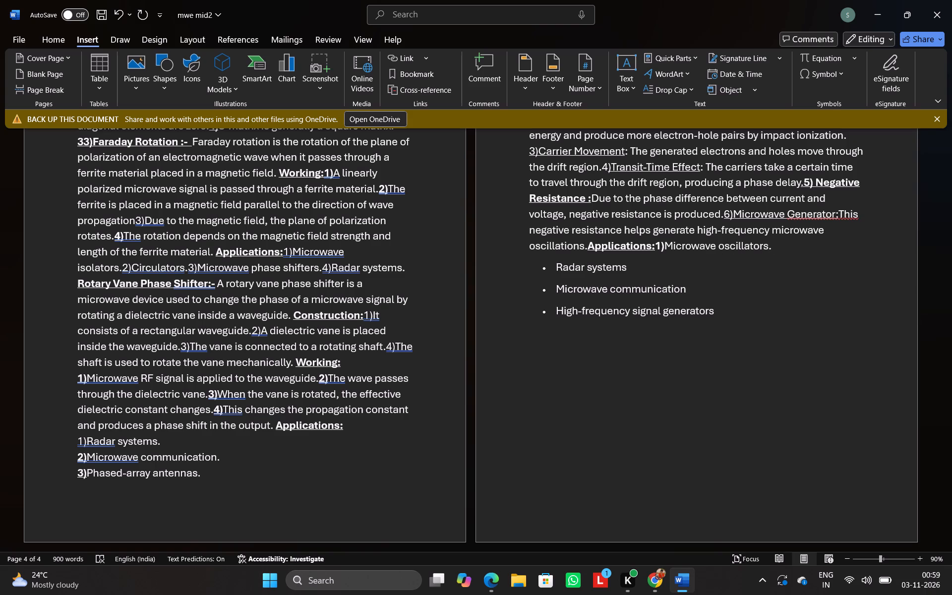
# Run the Radar systems bullet on after the Microwave oscillators item as 2), keeping the full stop between them.
pyautogui.click(551, 268)
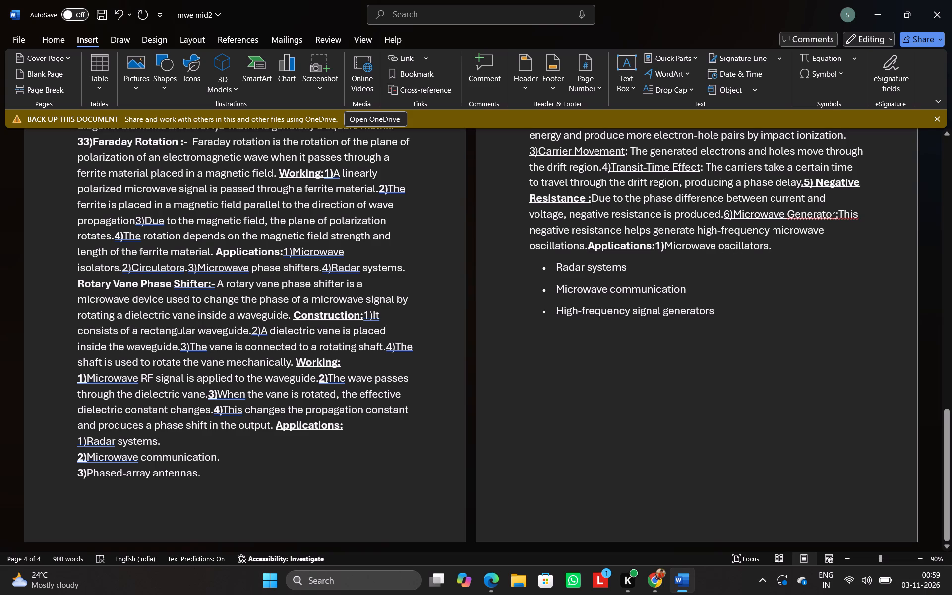
pyautogui.press('BackSpace')
pyautogui.press('BackSpace')
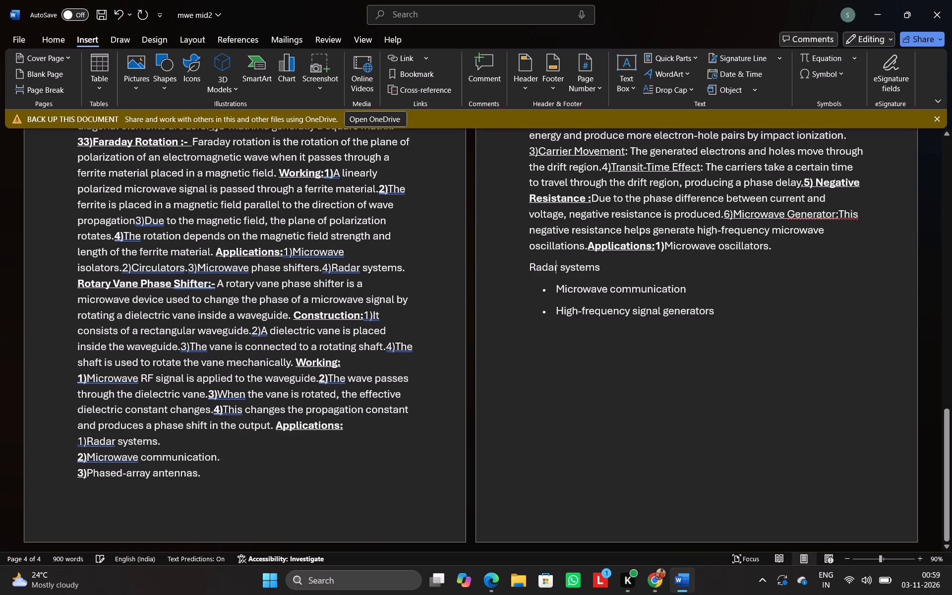
pyautogui.press('BackSpace')
pyautogui.press('BackSpace')
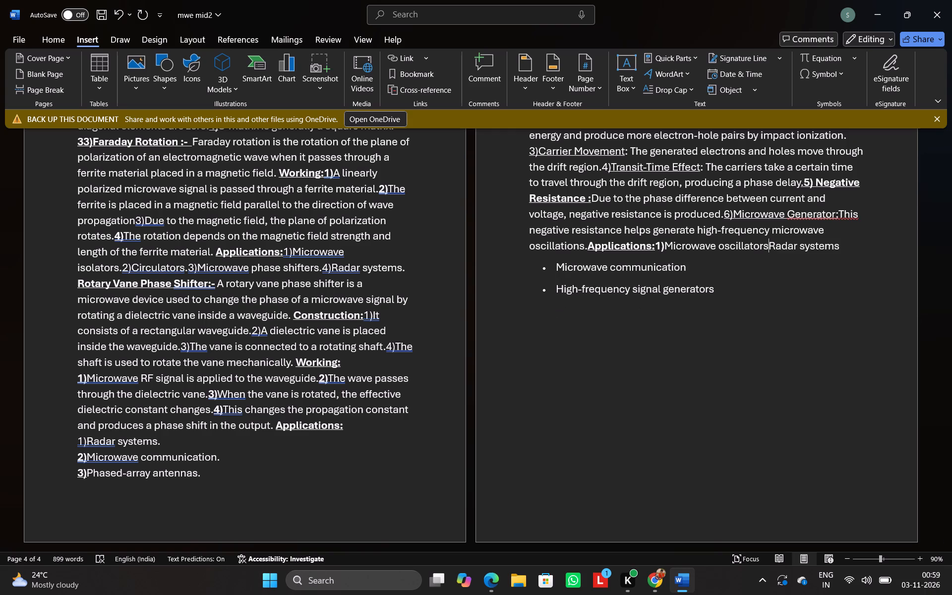
pyautogui.hotkey('ctrl', 'z')
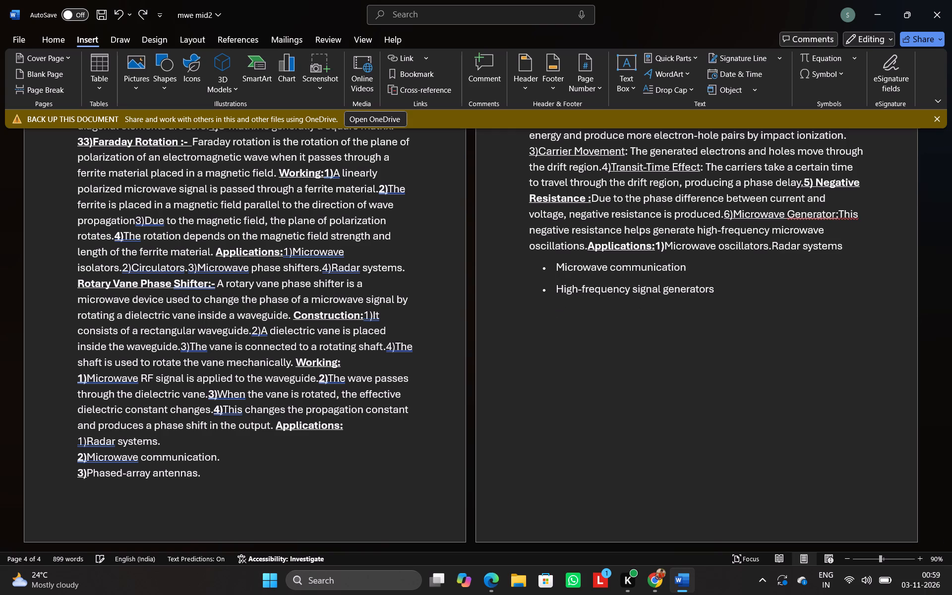
pyautogui.press('2')
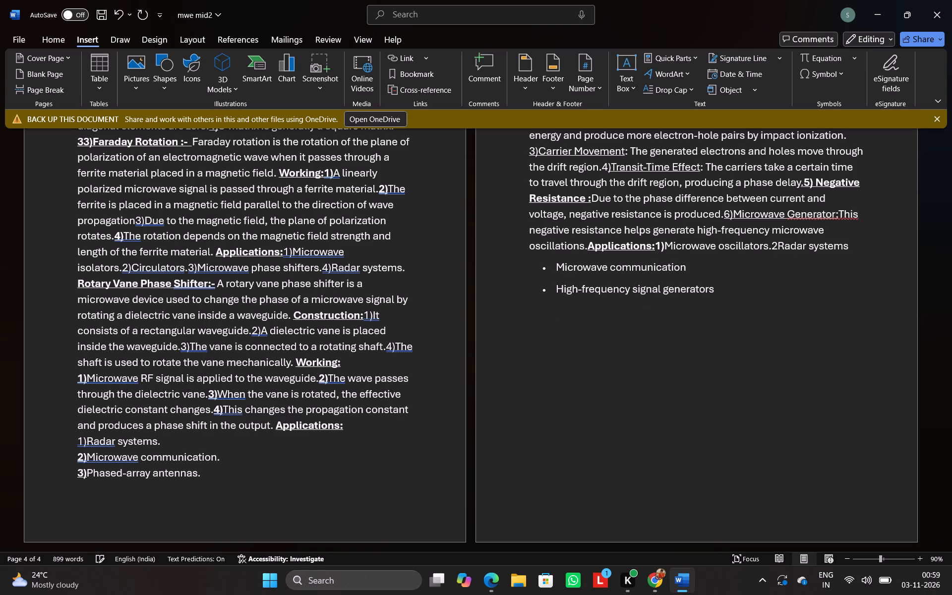
pyautogui.hotkey('shift', ')')
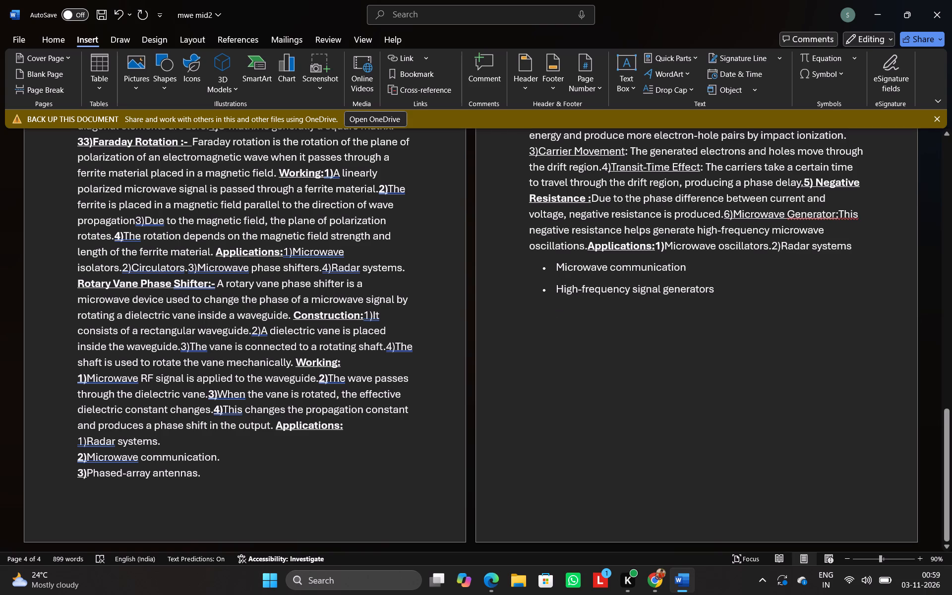
# End Radar systems with a full stop and turn the Microwave communication bullet into item 3) after a line break.
pyautogui.click(555, 268)
pyautogui.press('BackSpace')
pyautogui.press('BackSpace')
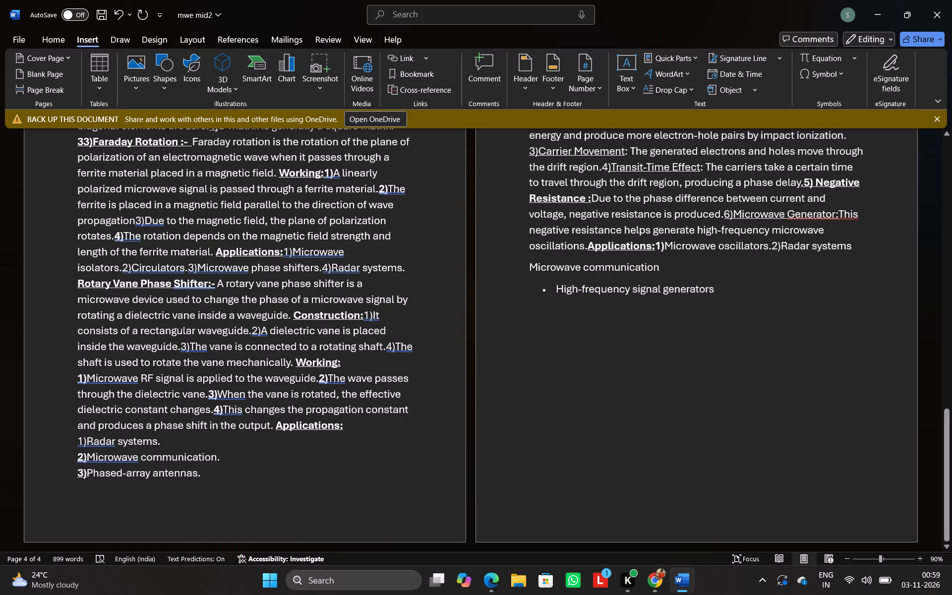
pyautogui.press('BackSpace')
pyautogui.press('Return')
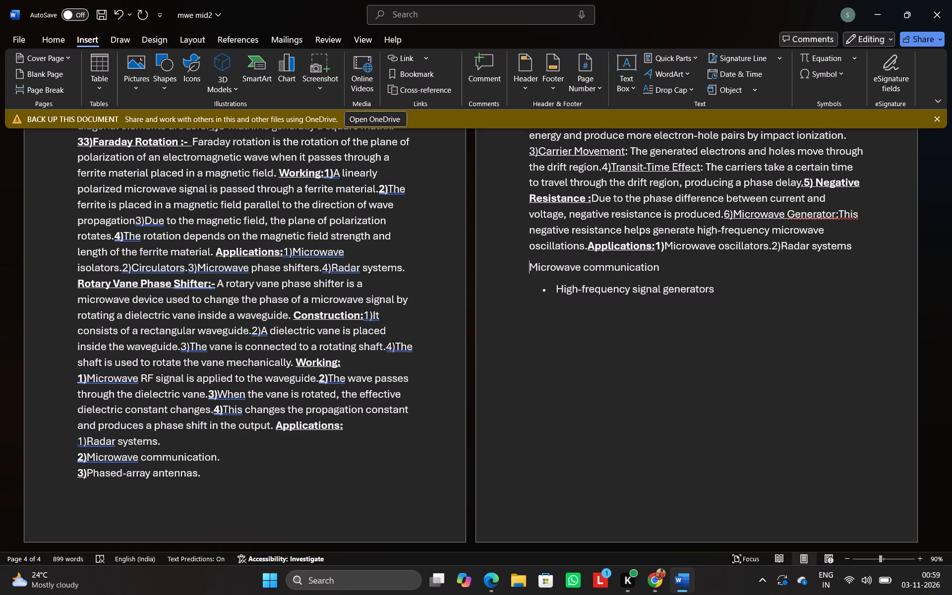
pyautogui.press('BackSpace')
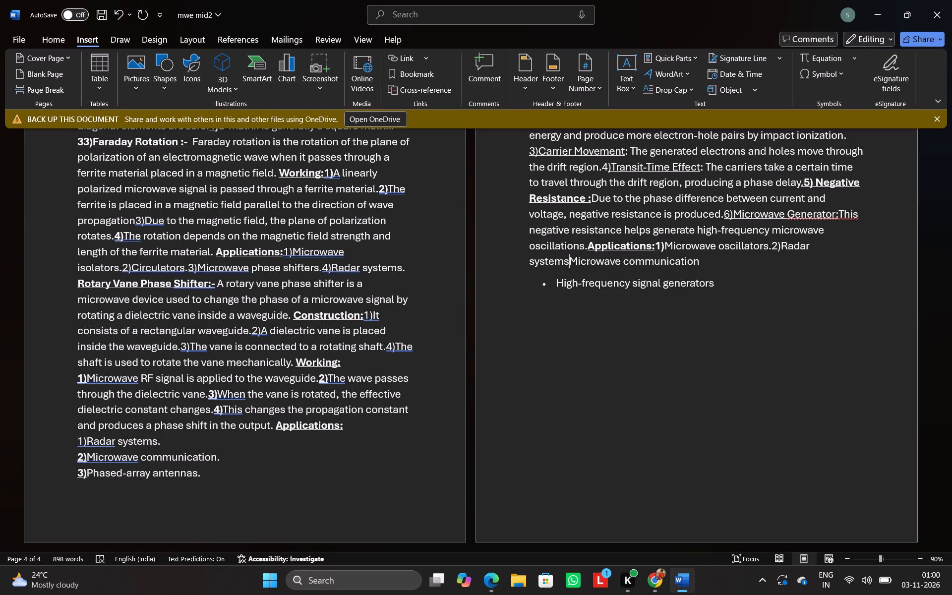
pyautogui.press('.')
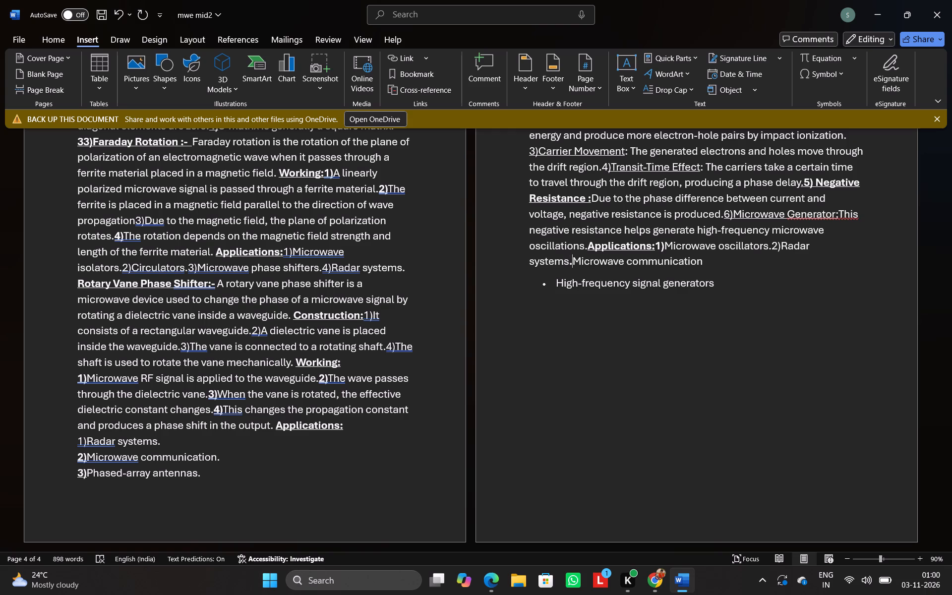
pyautogui.hotkey('shift', 'Return')
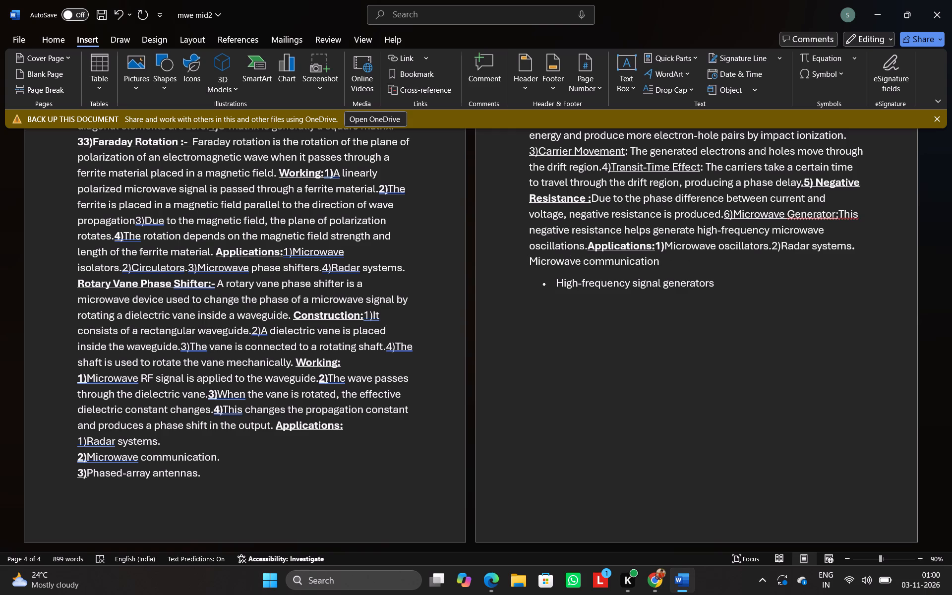
pyautogui.press('4')
pyautogui.press('BackSpace')
pyautogui.write('3)')
# Run the High-frequency signal generators bullet on after Microwave communication as 4), with a full stop after each of the two items.
pyautogui.click(550, 289)
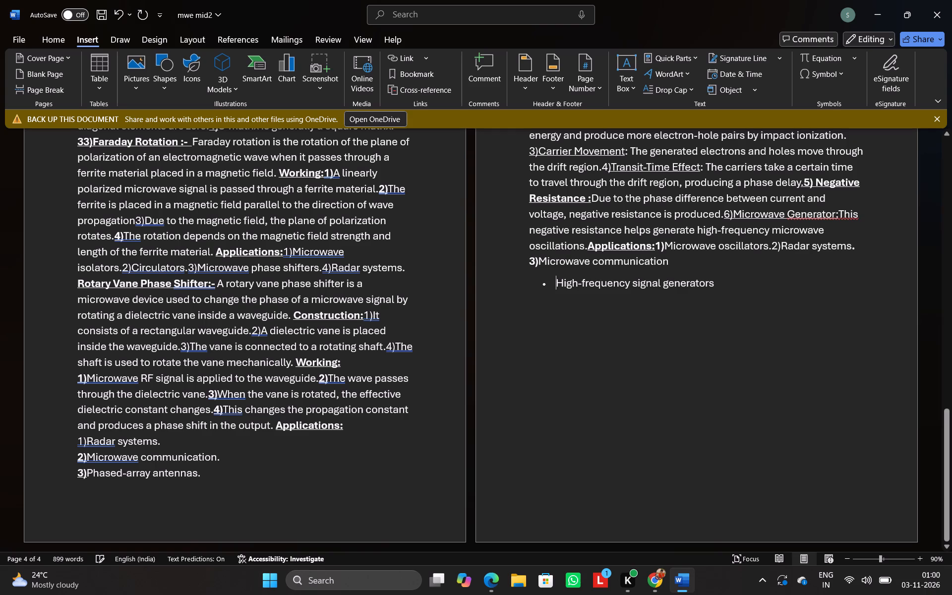
pyautogui.press('BackSpace')
pyautogui.press('BackSpace')
pyautogui.press('BackSpace')
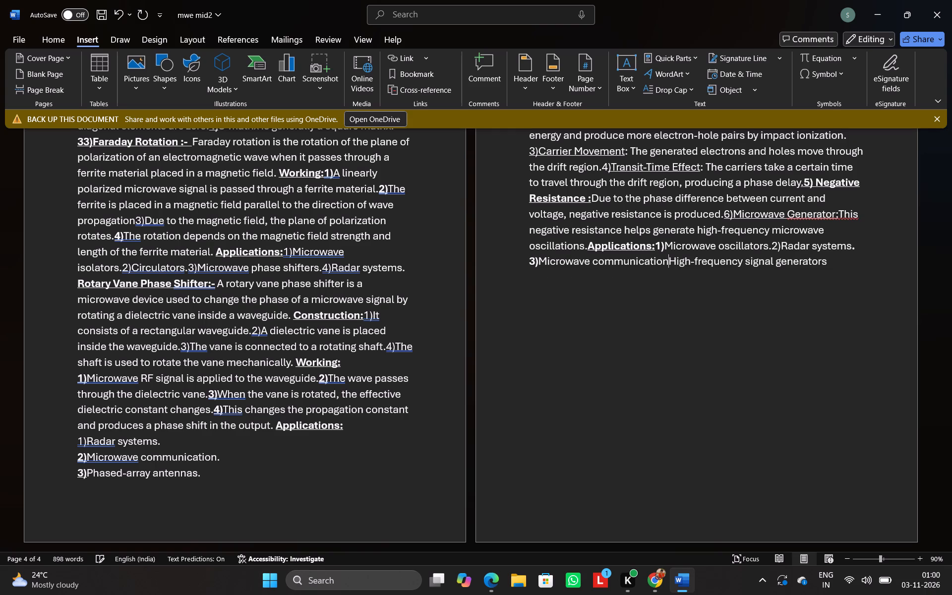
pyautogui.write('.4')
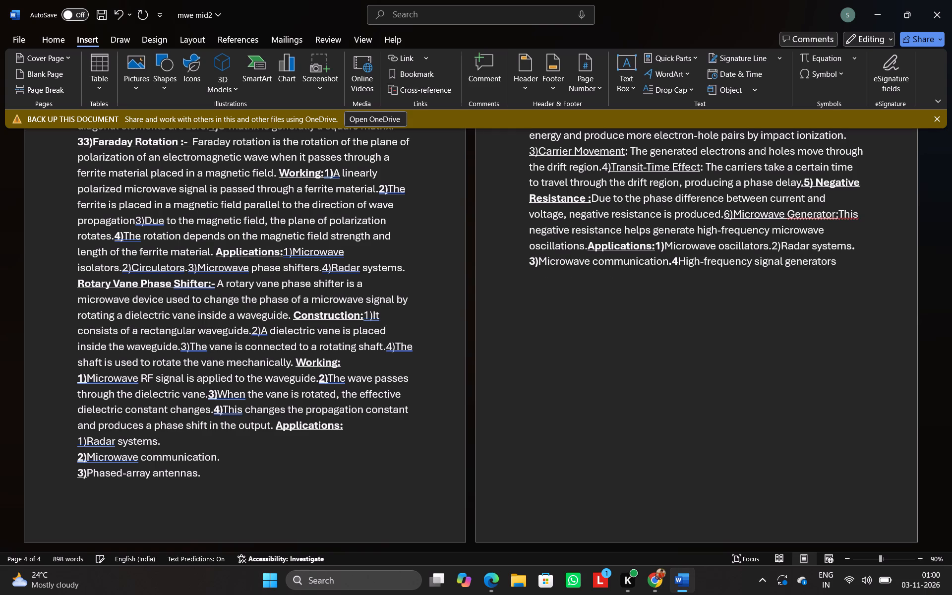
pyautogui.hotkey('shift', ')')
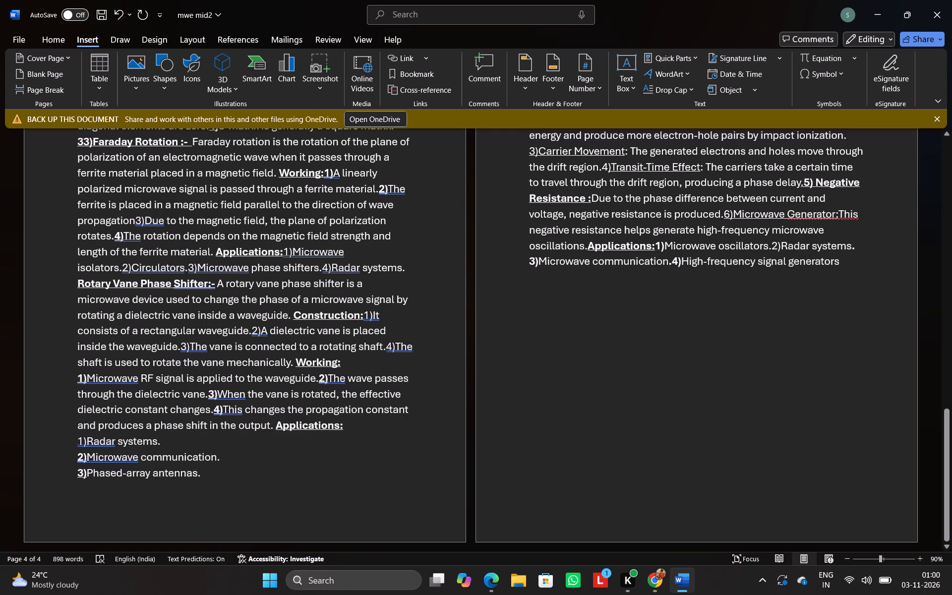
pyautogui.click(848, 260)
pyautogui.press('.')
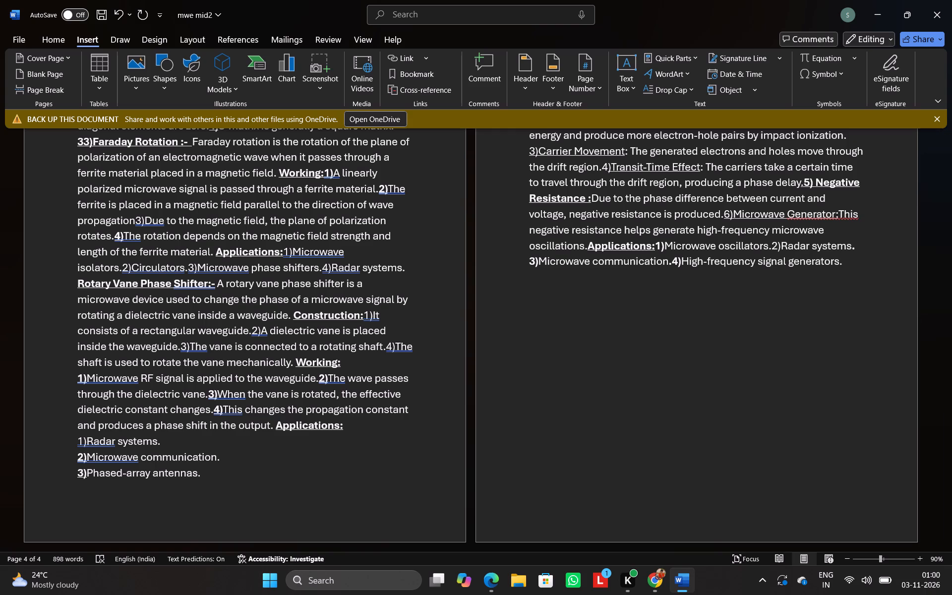
# Review the formatted IMPATT Diode answer and the notes on the facing page.
pyautogui.click(782, 316)
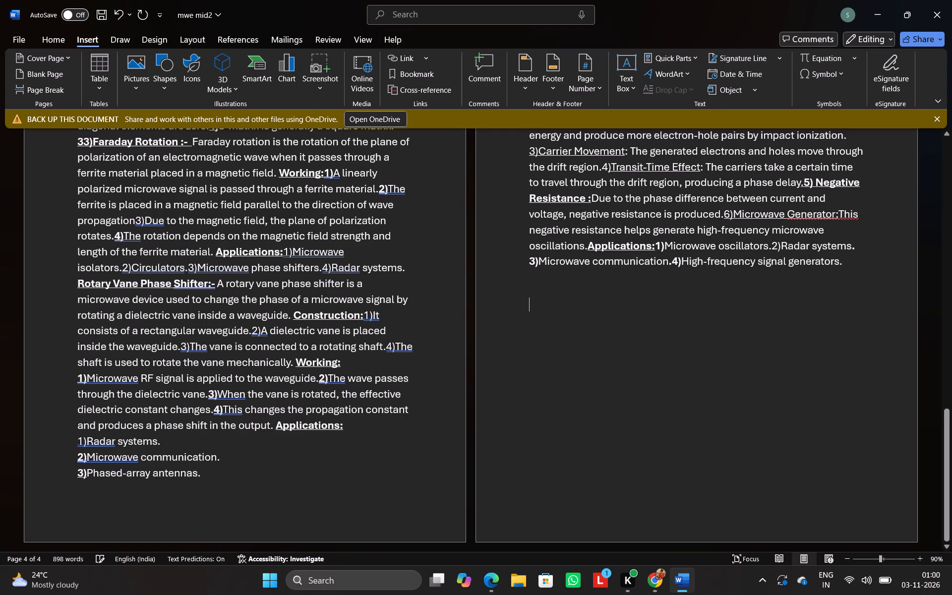
pyautogui.scroll(5, 759, 352)
pyautogui.scroll(-6, 759, 352)
pyautogui.scroll(1, 759, 352)
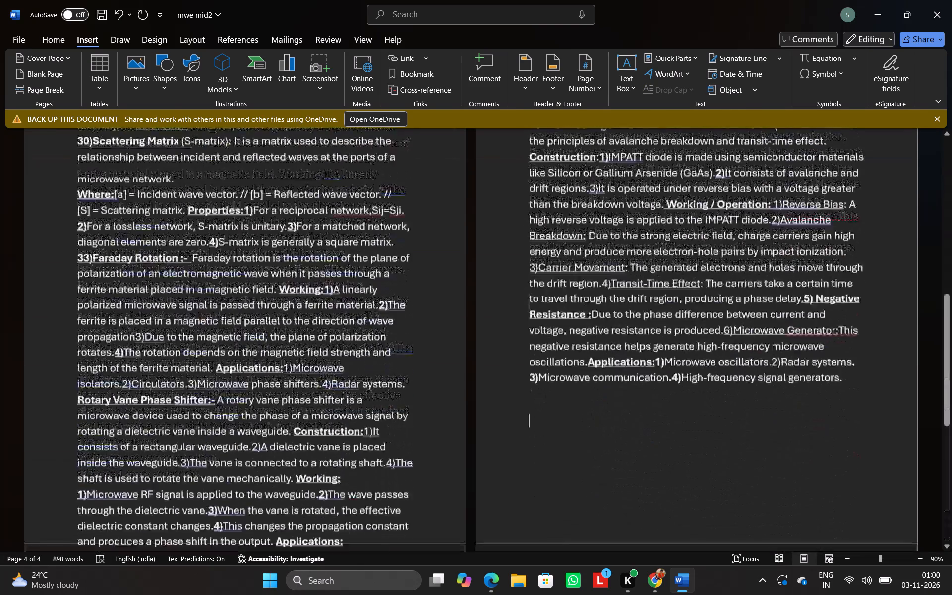
pyautogui.scroll(1, 759, 352)
pyautogui.scroll(-3, 759, 352)
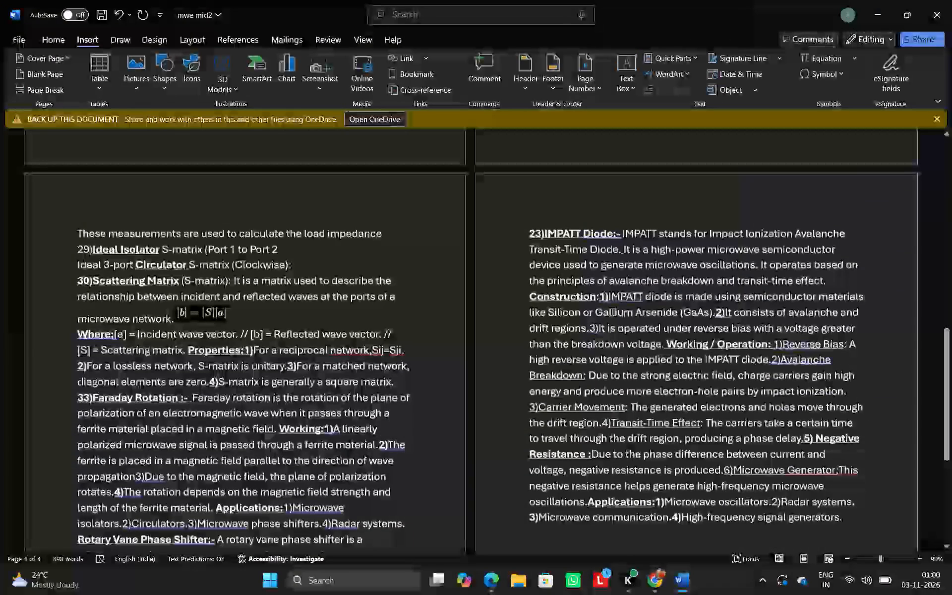
pyautogui.scroll(-1, 759, 352)
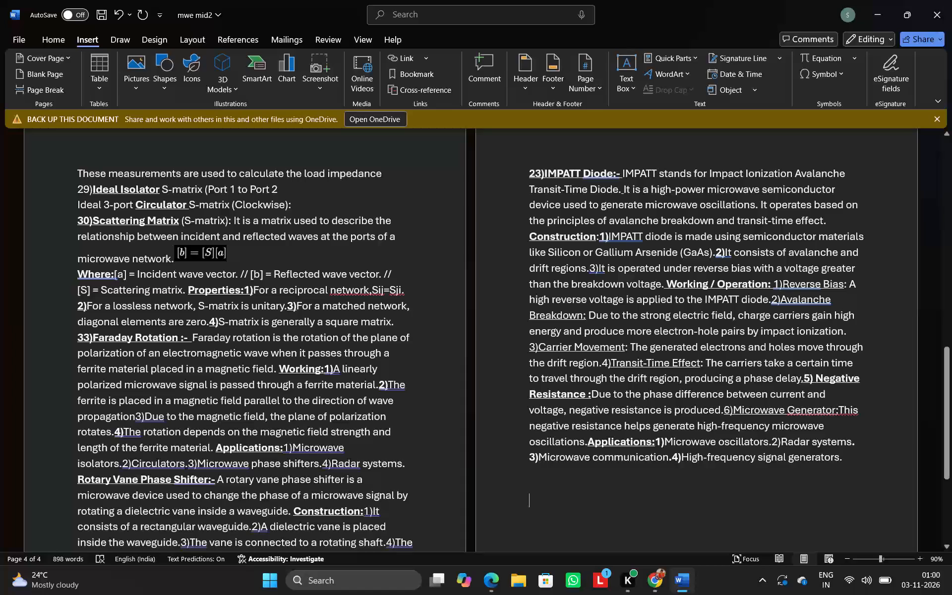
pyautogui.scroll(-2, 759, 352)
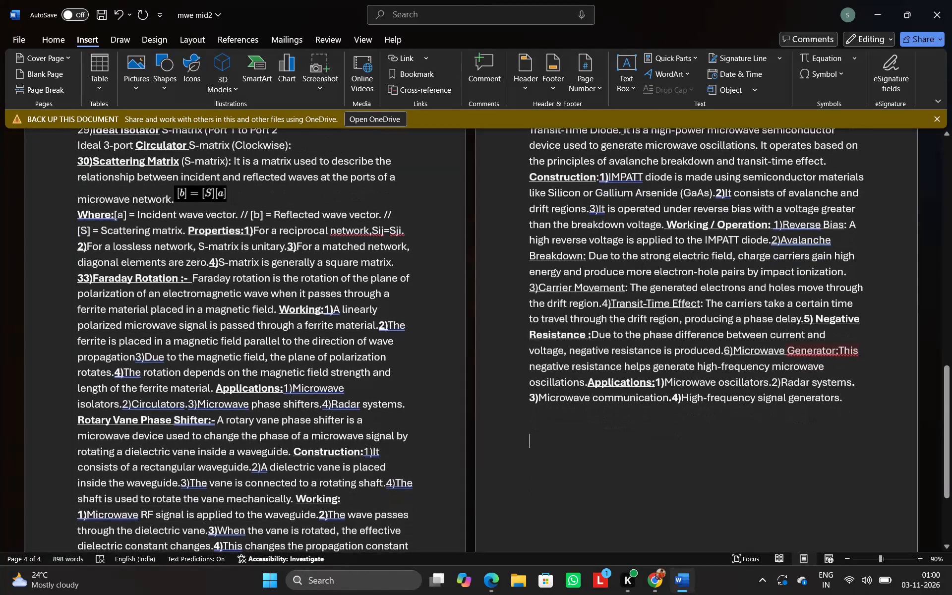
pyautogui.scroll(-12, 834, 355)
pyautogui.hscroll(1, 834, 355)
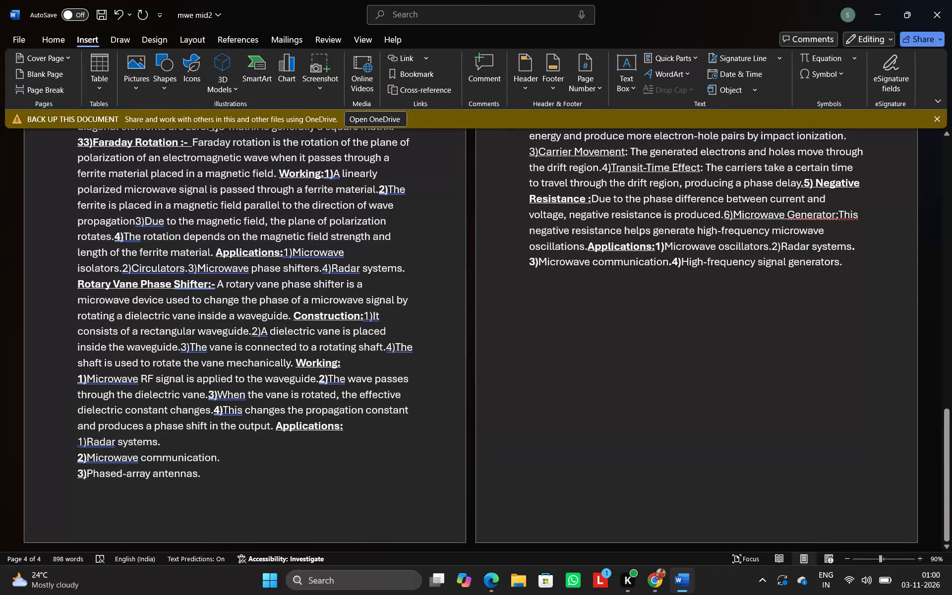
# Clear the empty space after the IMPATT Diode answer's last application and start a new line below it.
pyautogui.scroll(-5, 688, 352)
pyautogui.scroll(2, 688, 352)
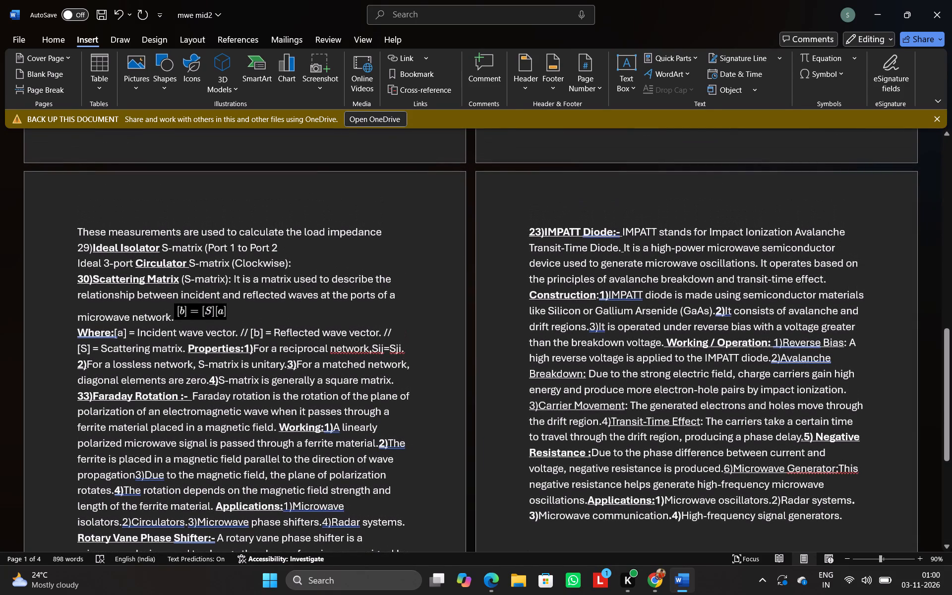
pyautogui.scroll(-2, 688, 352)
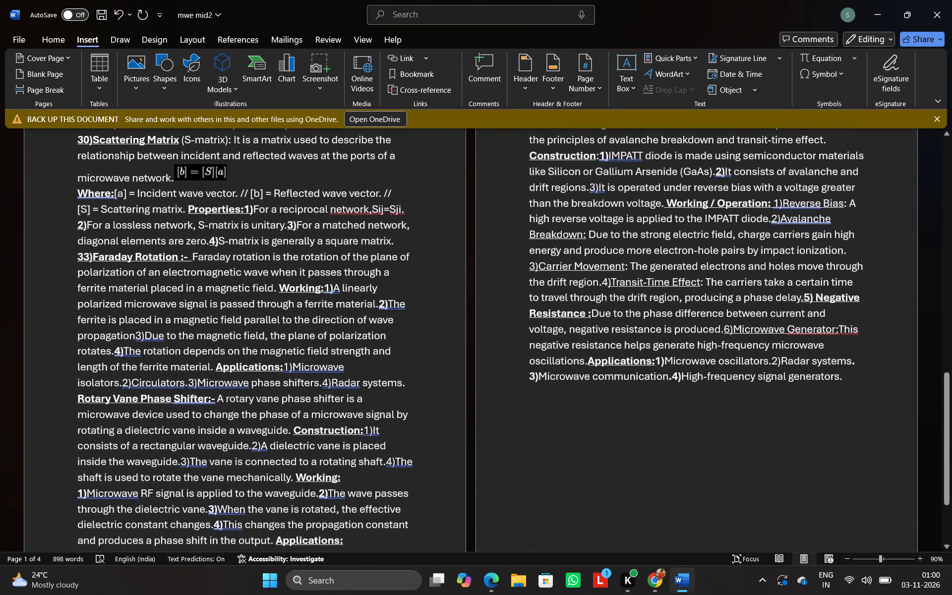
pyautogui.press('BackSpace')
pyautogui.press('BackSpace')
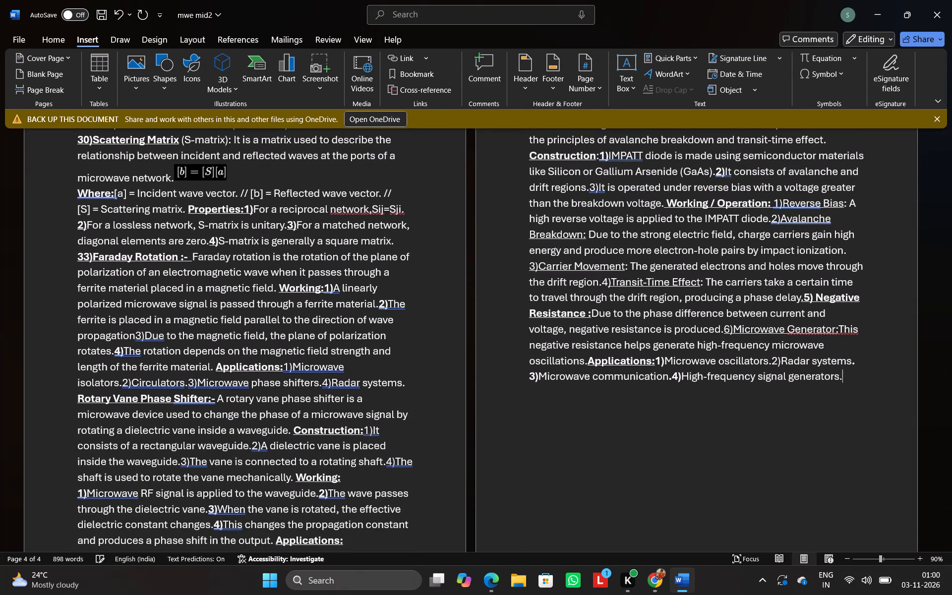
pyautogui.press('Return')
pyautogui.scroll(1, 661, 390)
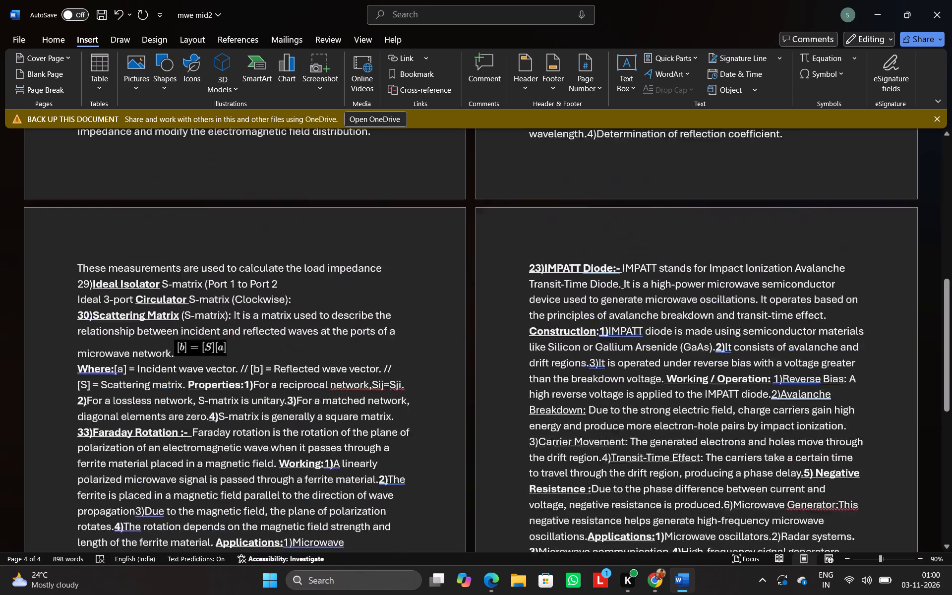
pyautogui.scroll(1, 661, 390)
pyautogui.scroll(-3, 661, 390)
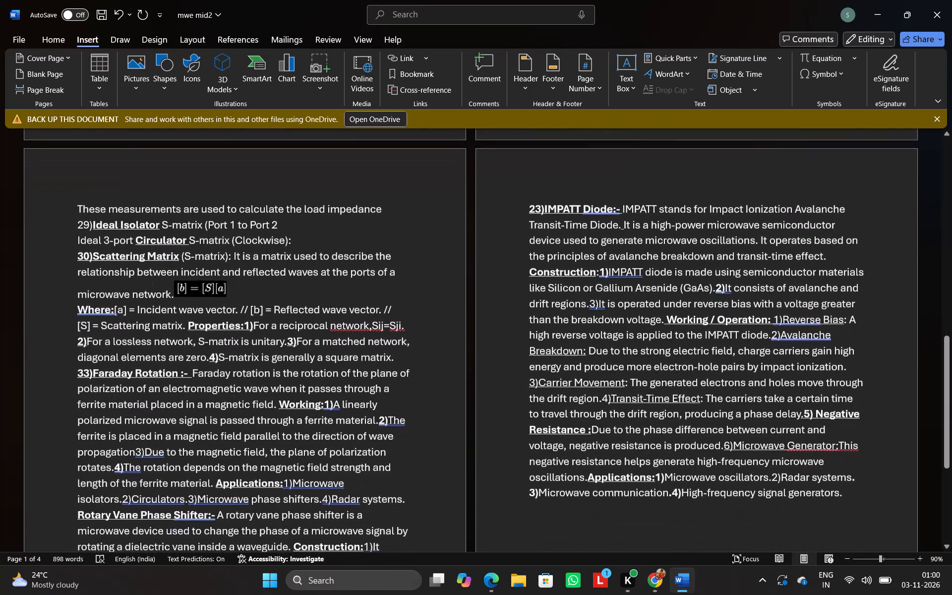
pyautogui.click(660, 576)
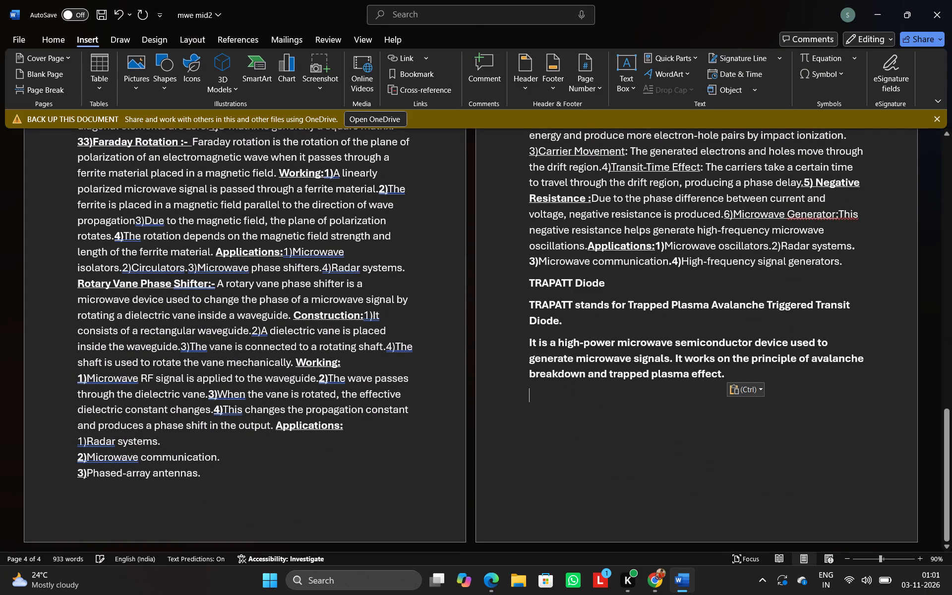
# Number the TRAPATT Diode heading 24), underline it and end it with ":-".
pyautogui.click(530, 284)
pyautogui.write('24')
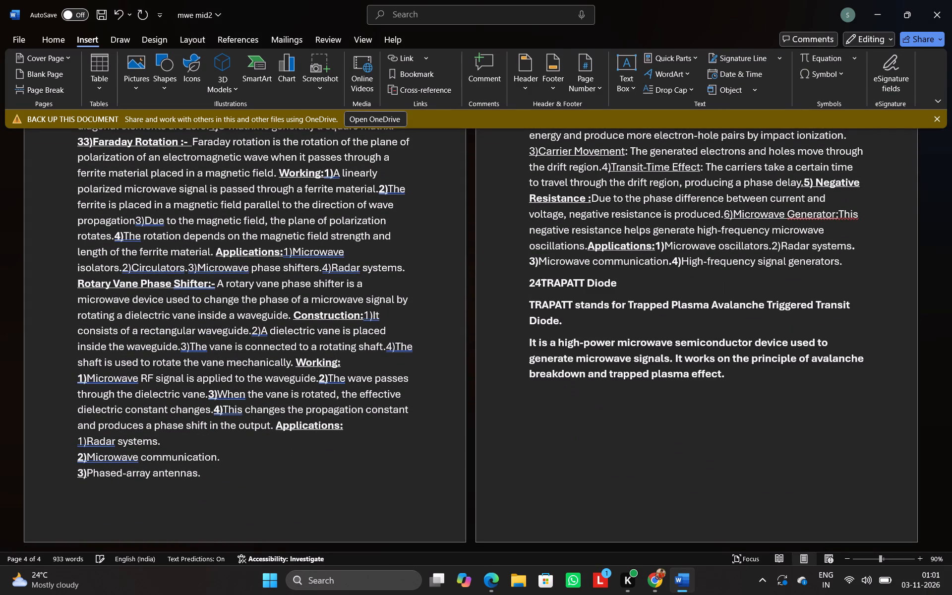
pyautogui.hotkey('shift', ')')
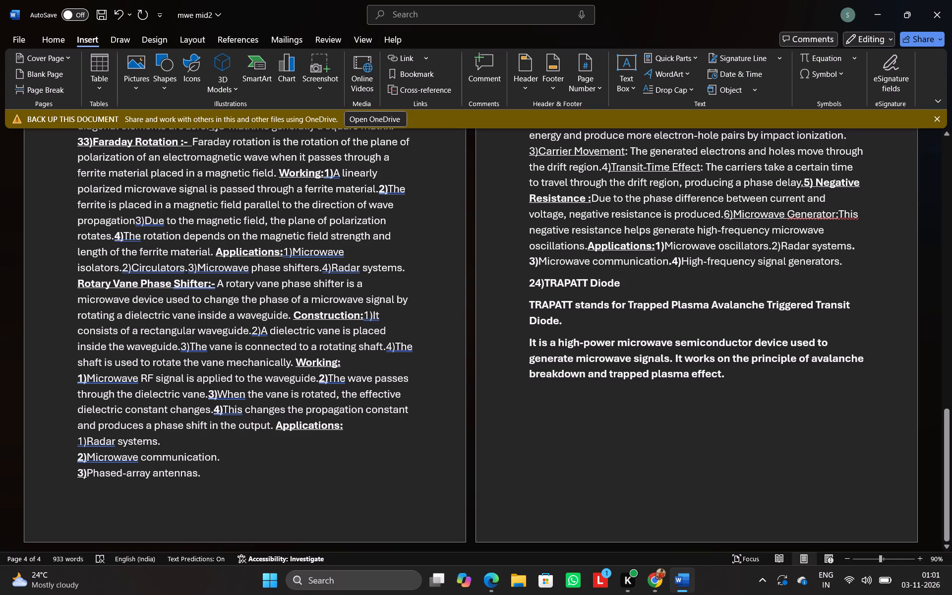
pyautogui.moveTo(620, 282); pyautogui.dragTo(529, 284)
pyautogui.click(567, 263)
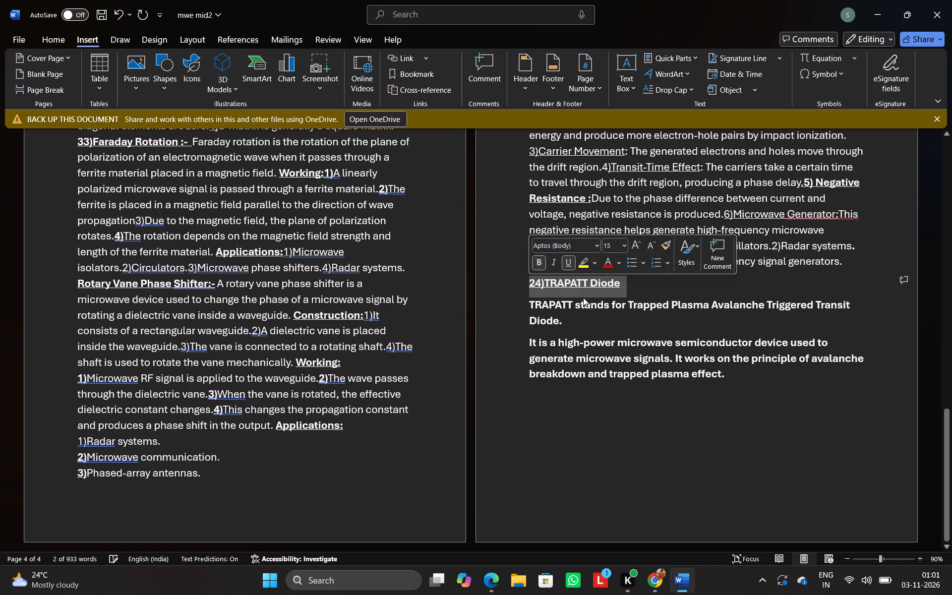
pyautogui.click(585, 320)
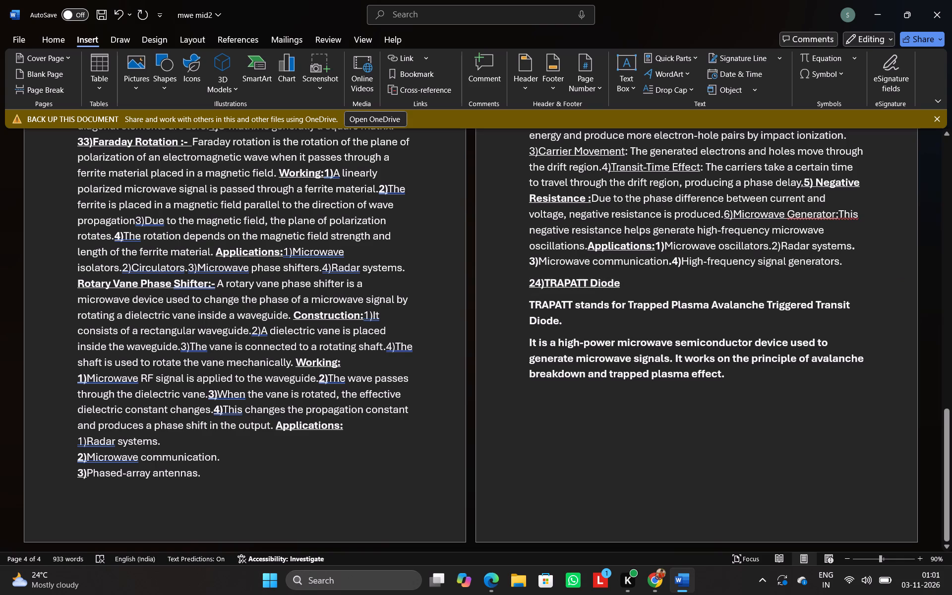
pyautogui.click(626, 283)
pyautogui.write(':-')
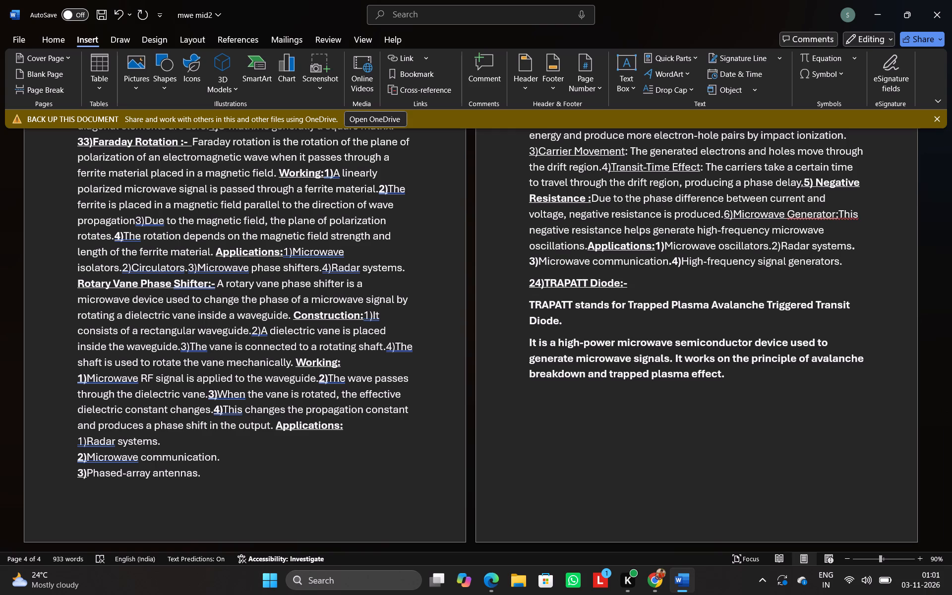
# Run the "TRAPATT stands for" sentence on directly after the 24) heading and remove its bold formatting.
pyautogui.click(526, 301)
pyautogui.press('BackSpace')
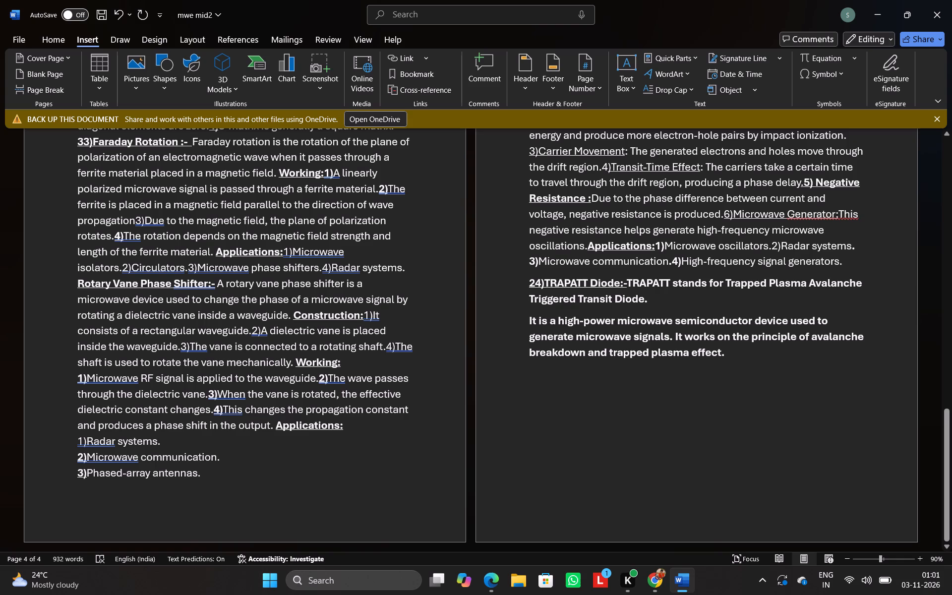
pyautogui.moveTo(627, 280); pyautogui.dragTo(655, 287)
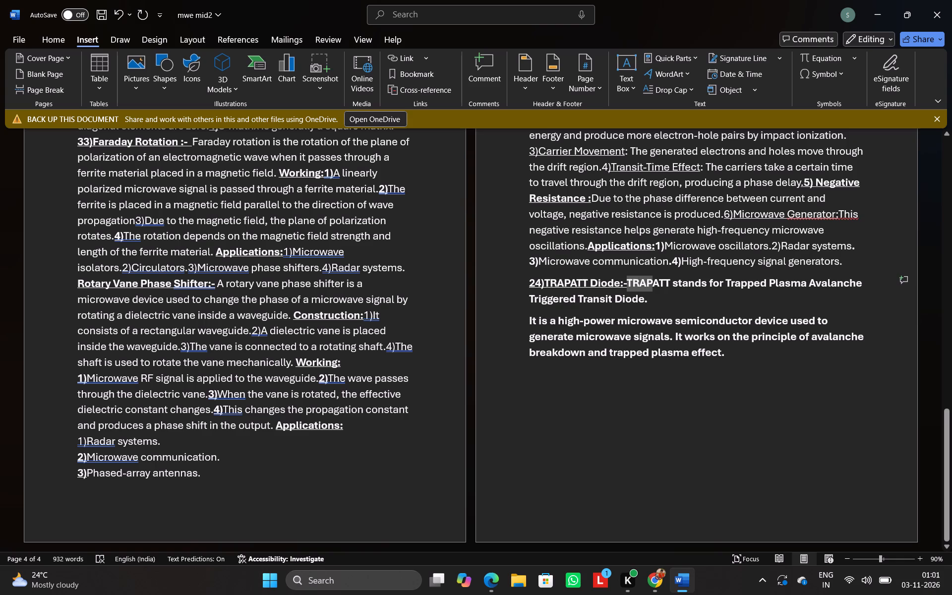
pyautogui.moveTo(655, 287); pyautogui.dragTo(662, 303)
pyautogui.click(672, 287)
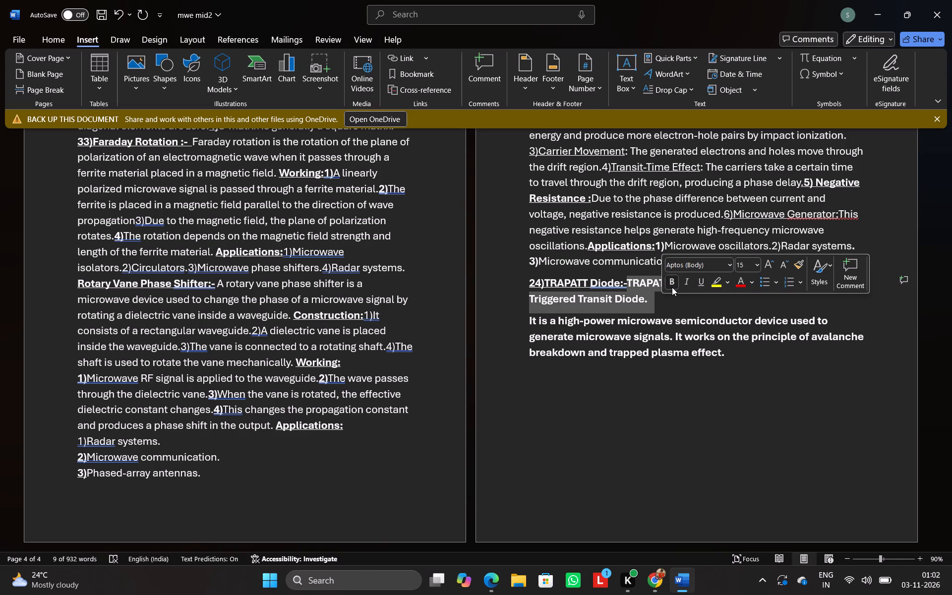
pyautogui.click(665, 303)
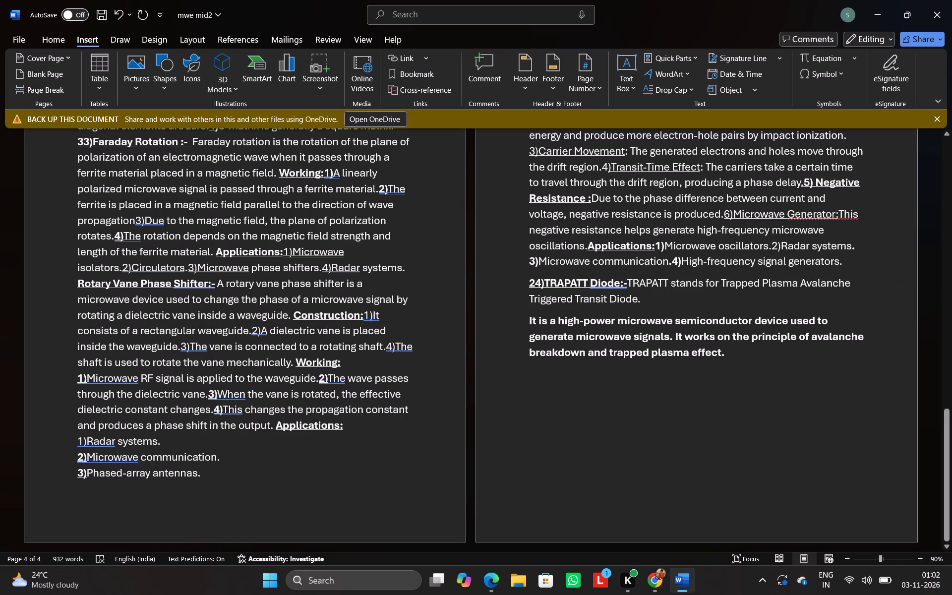
# Remove the bold formatting from the TRAPATT paragraph beginning "It is a high-power microwave semiconductor device".
pyautogui.click(531, 321)
pyautogui.moveTo(531, 321); pyautogui.dragTo(724, 372)
pyautogui.click(732, 352)
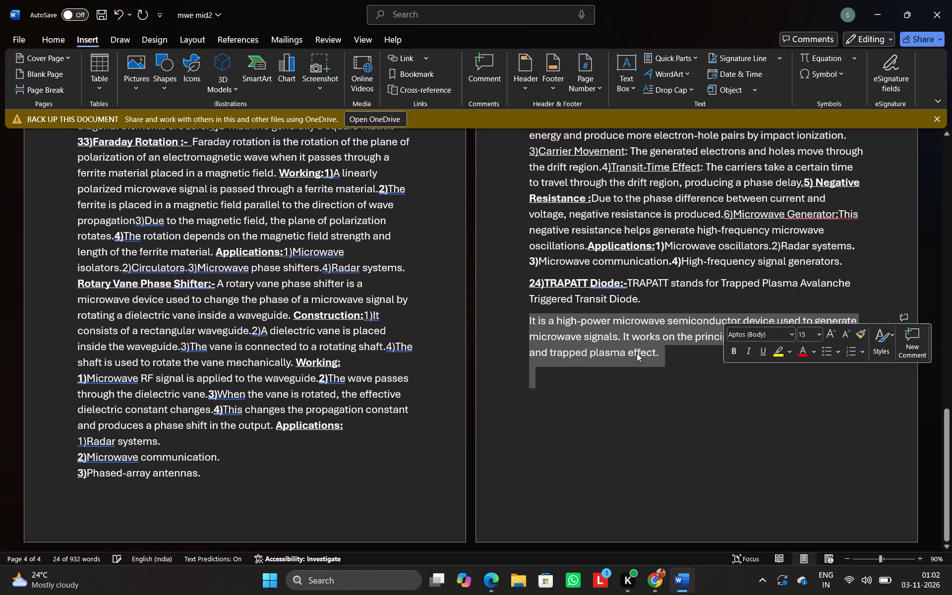
# Run the paragraph beginning "It is a high-power microwave semiconductor device" on directly after "Triggered Transit Diode.", keeping the full stop.
pyautogui.click(658, 352)
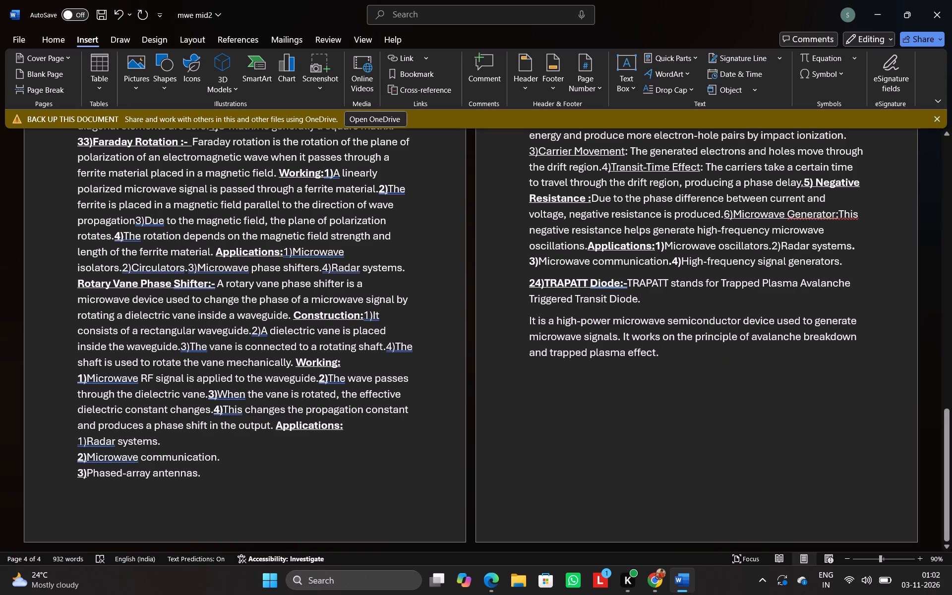
pyautogui.click(529, 324)
pyautogui.press('BackSpace')
pyautogui.press('BackSpace')
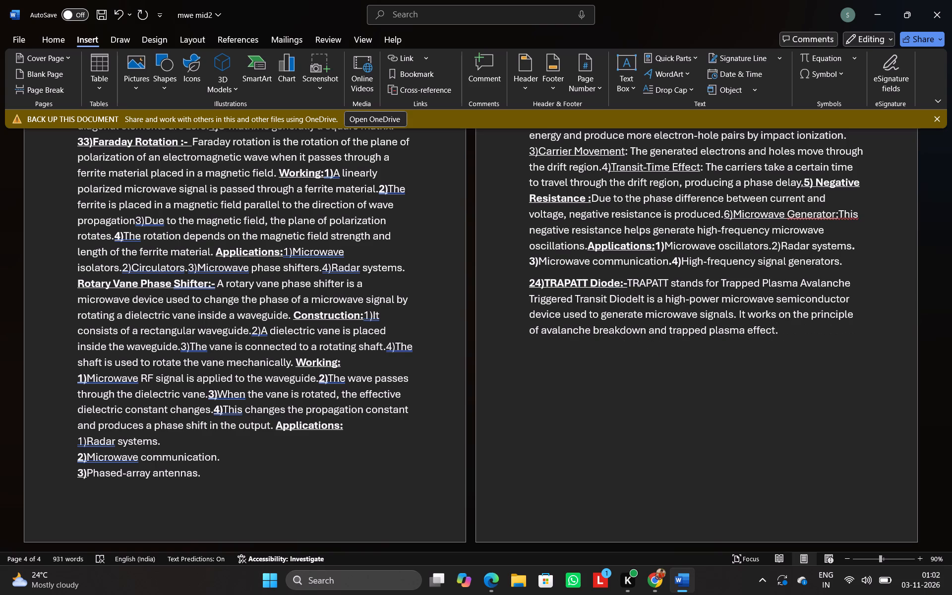
pyautogui.hotkey('ctrl', 'z')
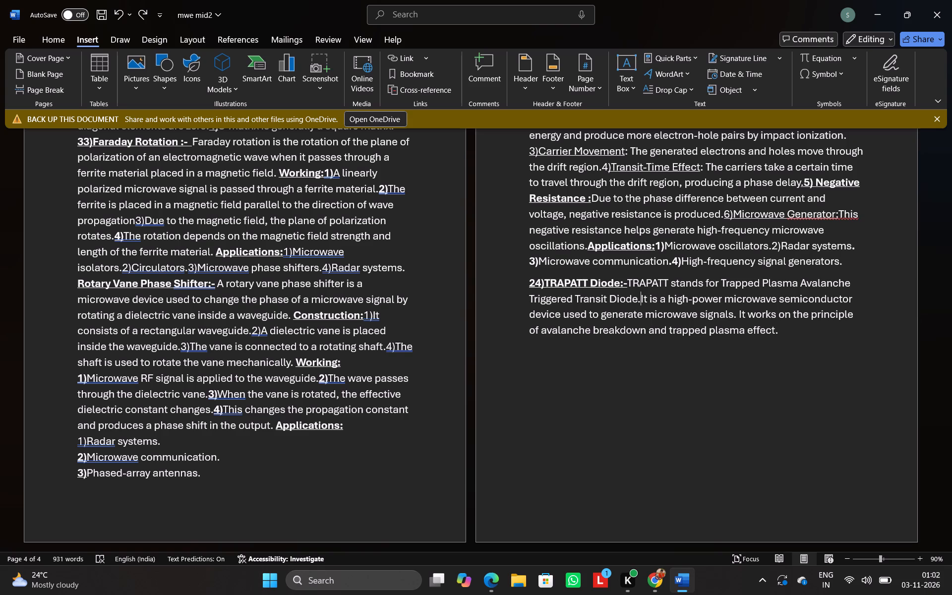
# Review the notes page holding the IMPATT and TRAPATT Diode answers, leaving the cursor after "trapped plasma effect.".
pyautogui.scroll(-1, 595, 402)
pyautogui.scroll(3, 595, 402)
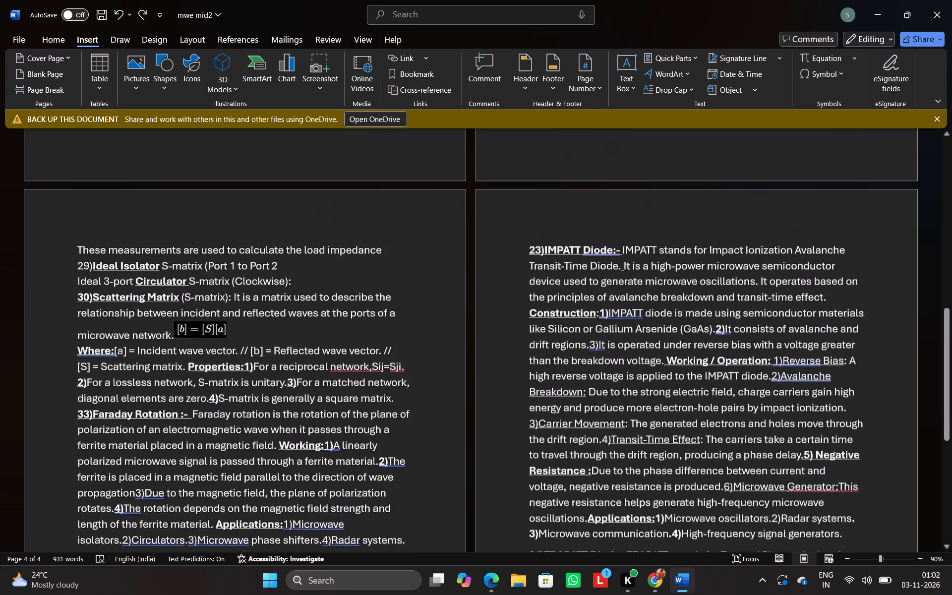
pyautogui.scroll(1, 595, 402)
pyautogui.scroll(-10, 595, 402)
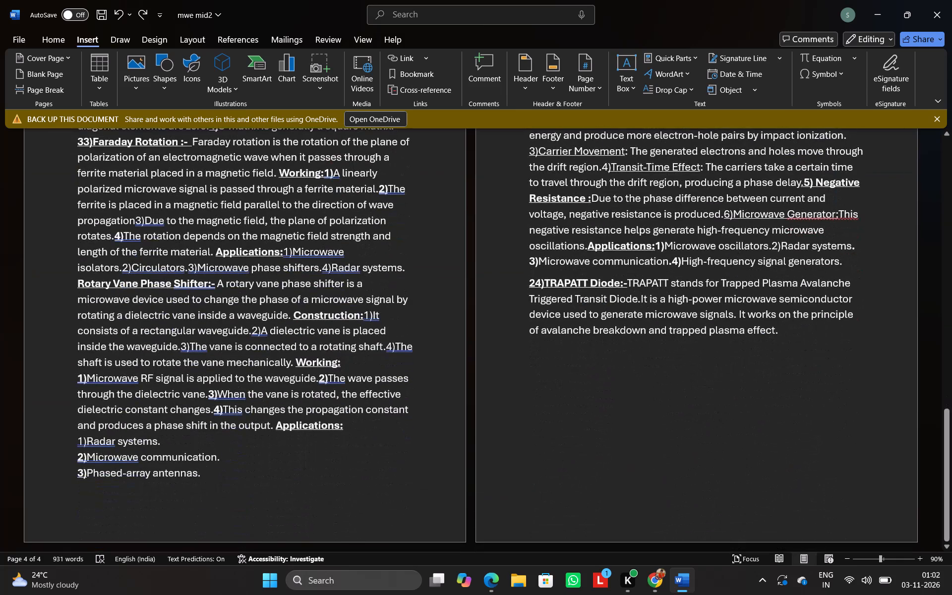
pyautogui.click(787, 332)
pyautogui.hscroll(1, 787, 332)
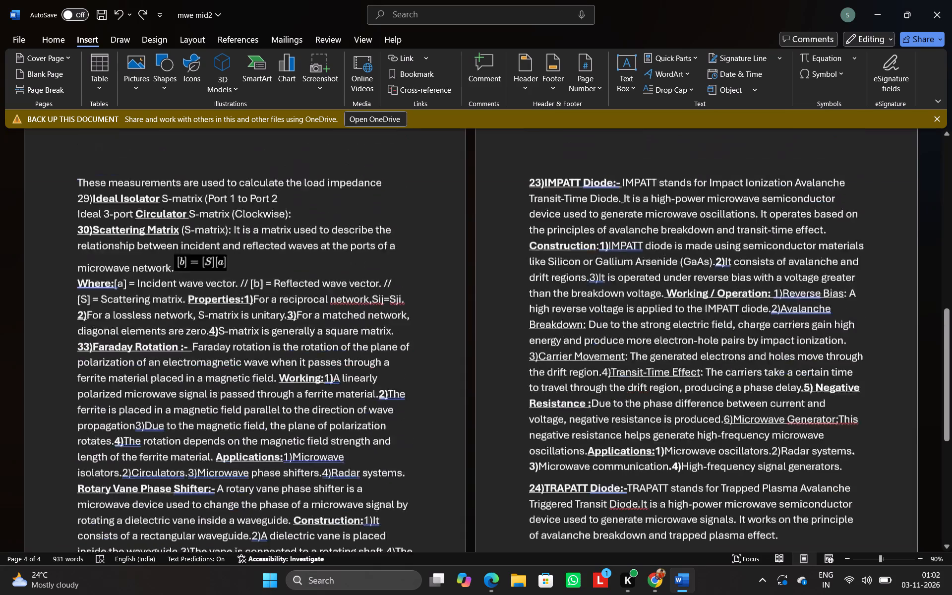
pyautogui.hscroll(1, 787, 332)
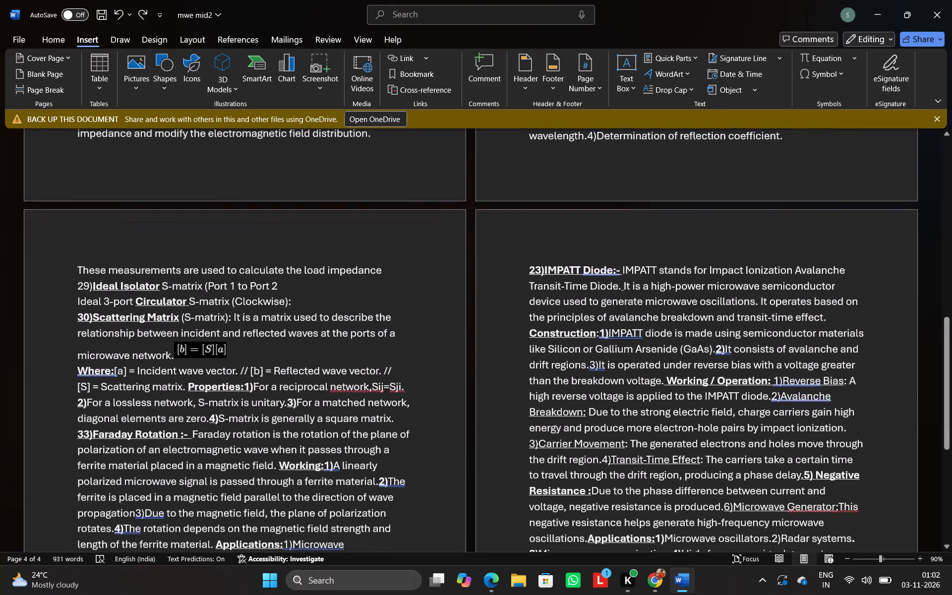
pyautogui.hscroll(1, 787, 332)
pyautogui.scroll(-1, 787, 332)
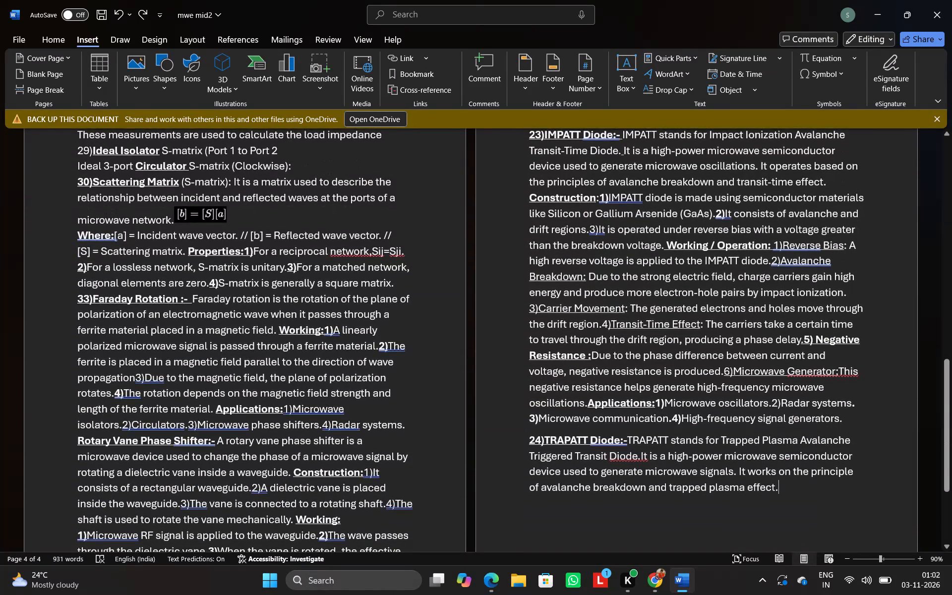
pyautogui.scroll(-3, 750, 420)
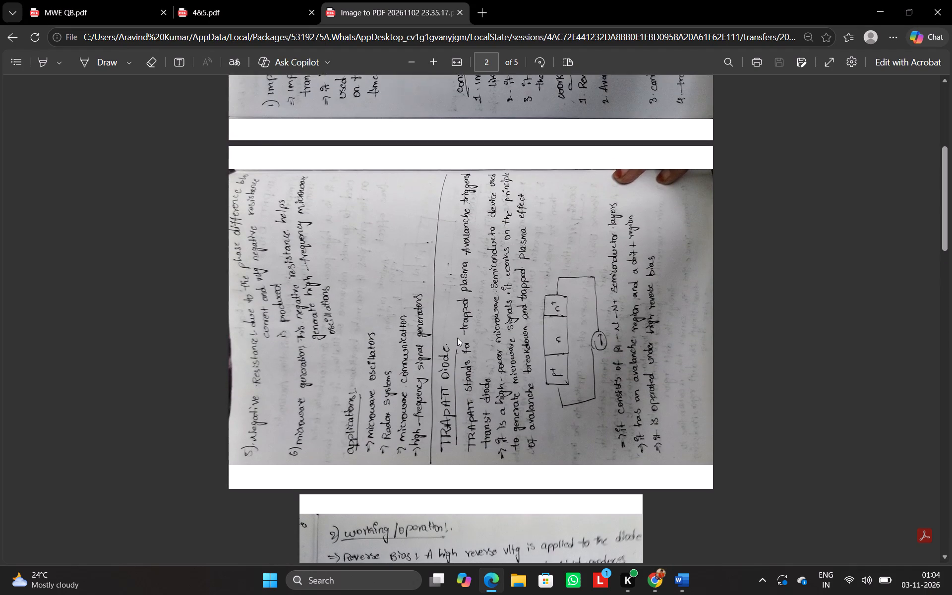
pyautogui.scroll(1, 457, 338)
pyautogui.scroll(-2, 457, 338)
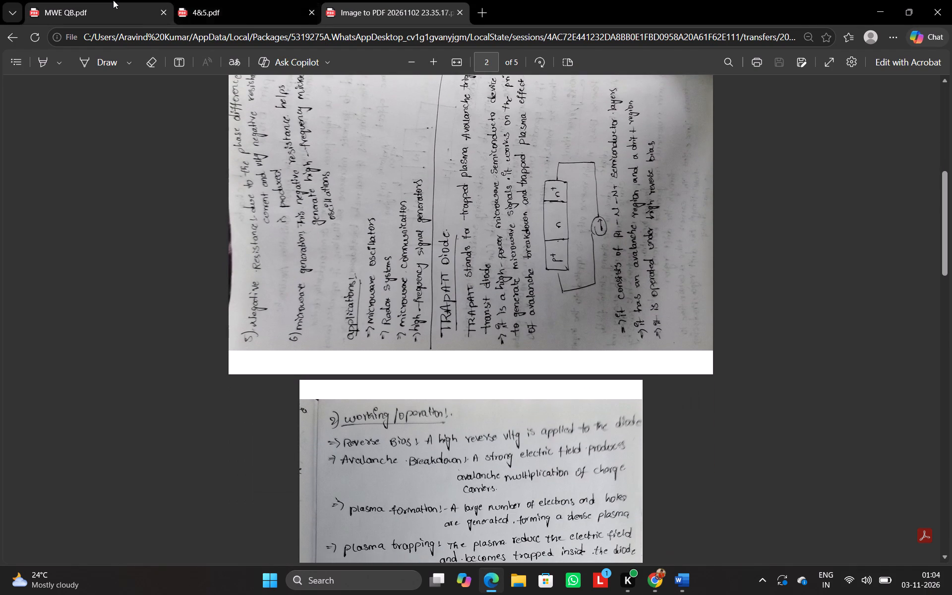
pyautogui.click(113, 0)
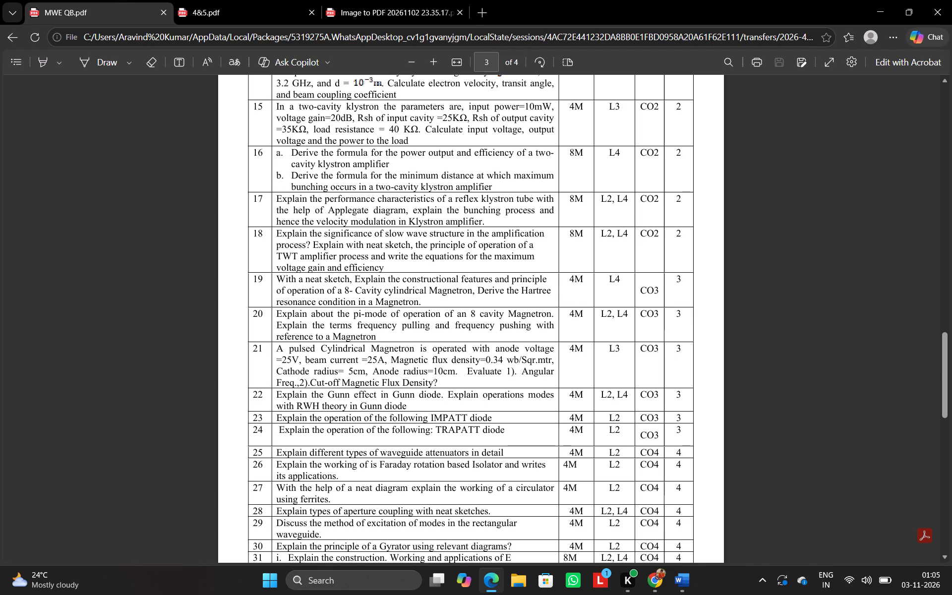
pyautogui.click(684, 574)
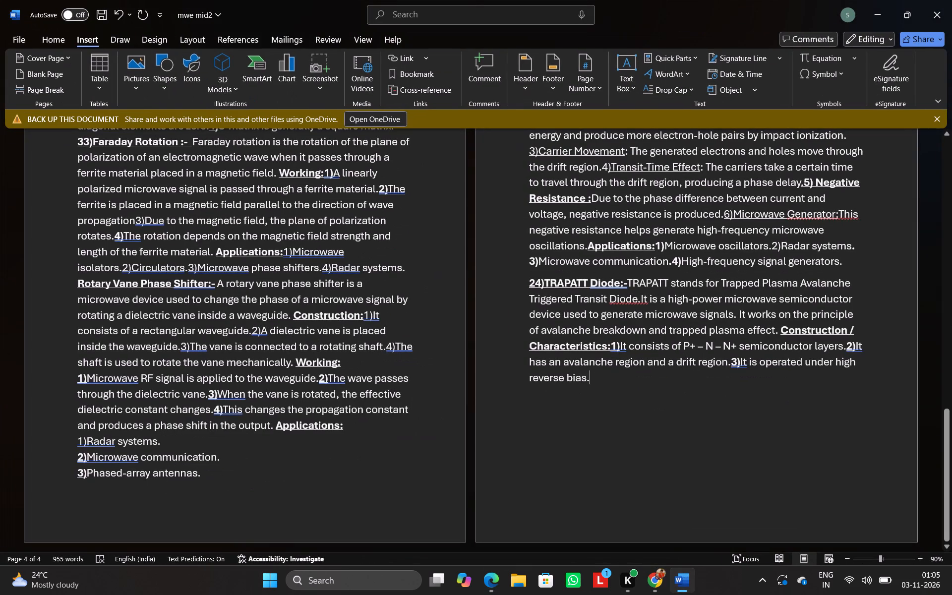
# Paste the copied TRAPATT working and applications text after "reverse bias." and remove the "2)" before "Working / Operation".
pyautogui.hotkey('ctrl', 'v')
pyautogui.scroll(2, 614, 366)
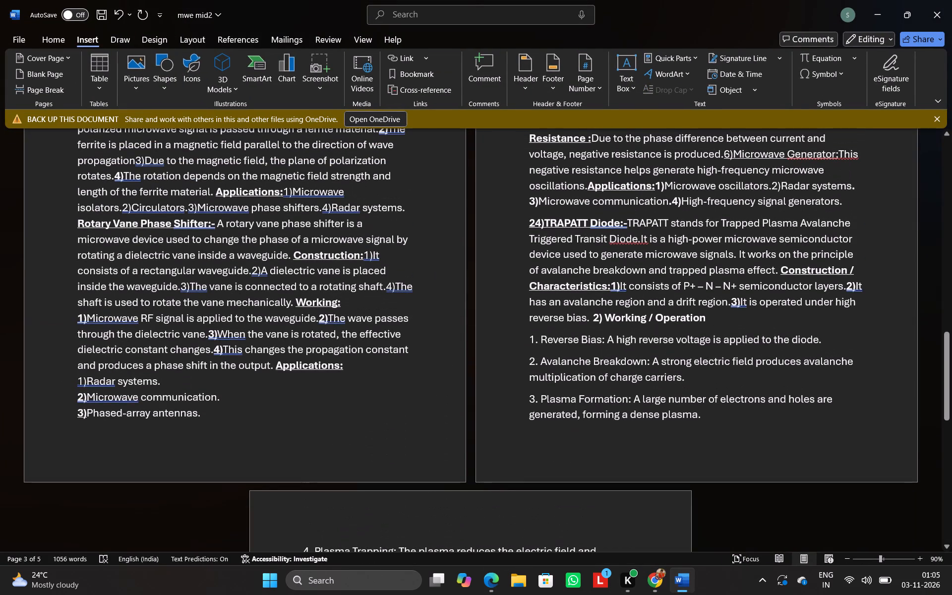
pyautogui.click(600, 320)
pyautogui.press('Right')
pyautogui.press('BackSpace')
pyautogui.press('BackSpace')
pyautogui.press('BackSpace')
pyautogui.press('BackSpace')
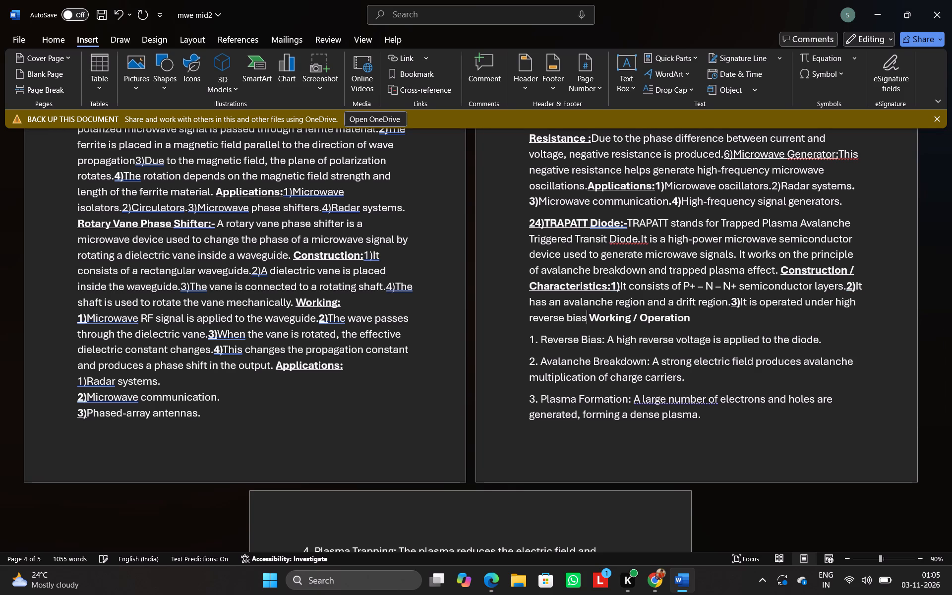
pyautogui.press('.')
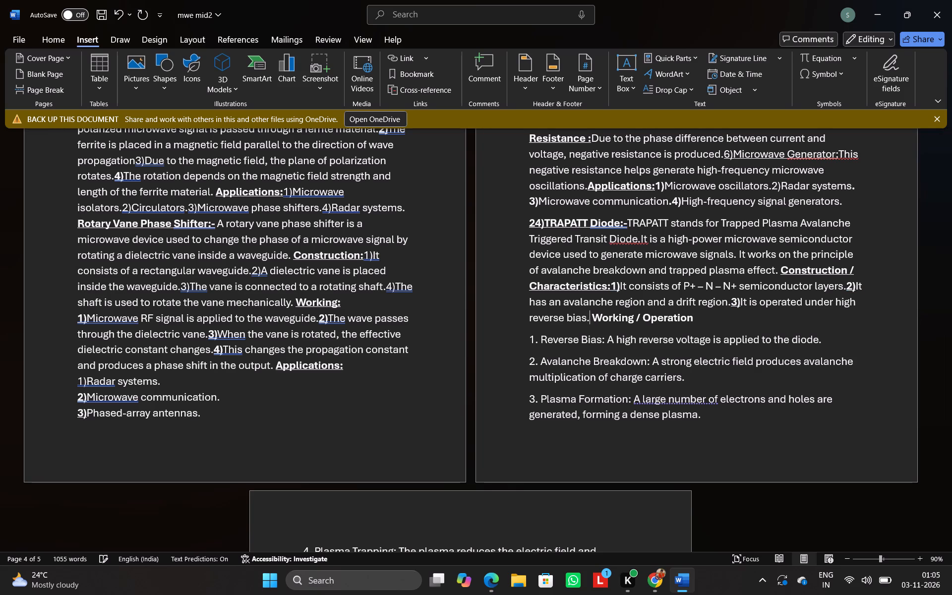
# Underline the TRAPATT "Working / Operation" heading and add ":-" at its end.
pyautogui.moveTo(592, 316); pyautogui.dragTo(697, 314)
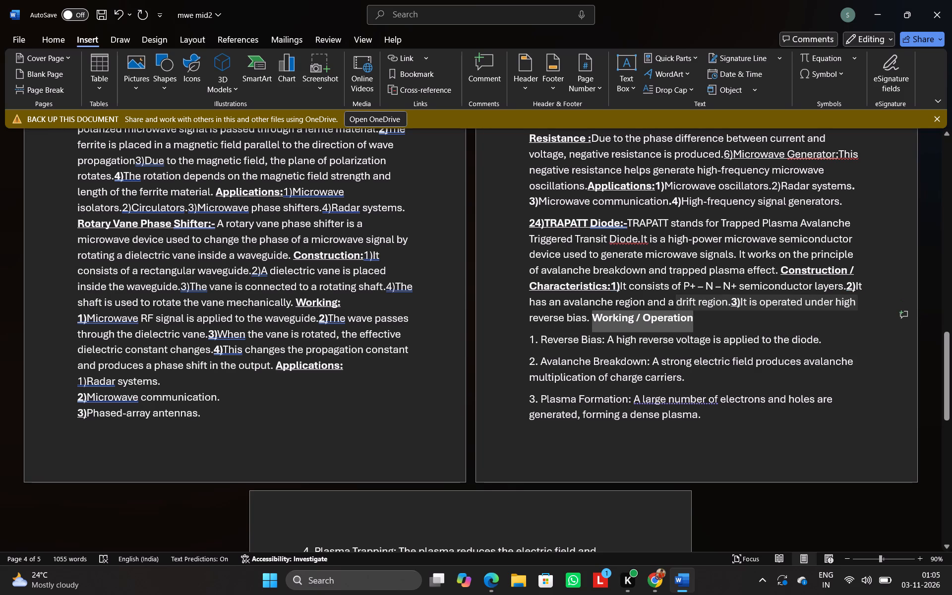
pyautogui.moveTo(697, 314); pyautogui.dragTo(698, 316)
pyautogui.click(733, 297)
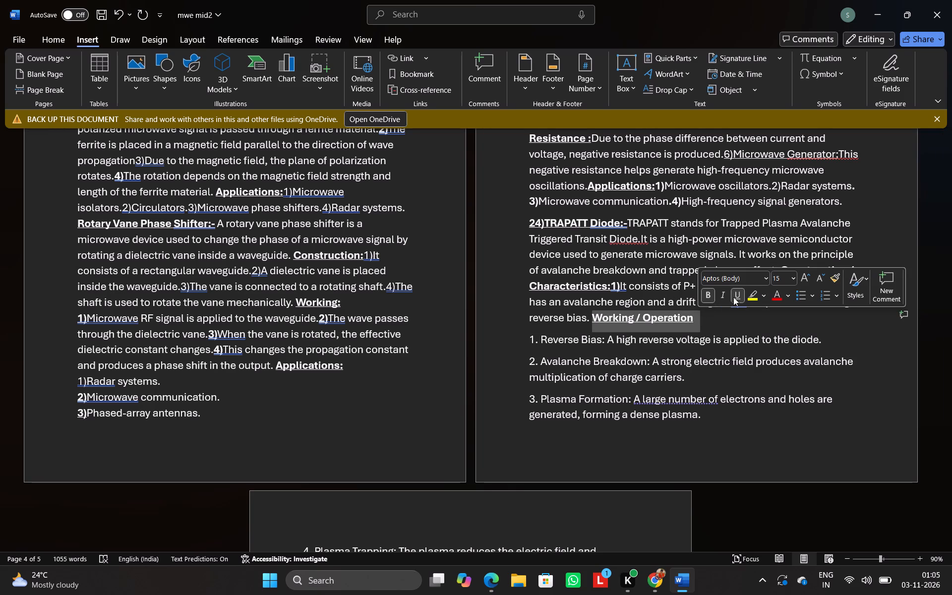
pyautogui.click(718, 321)
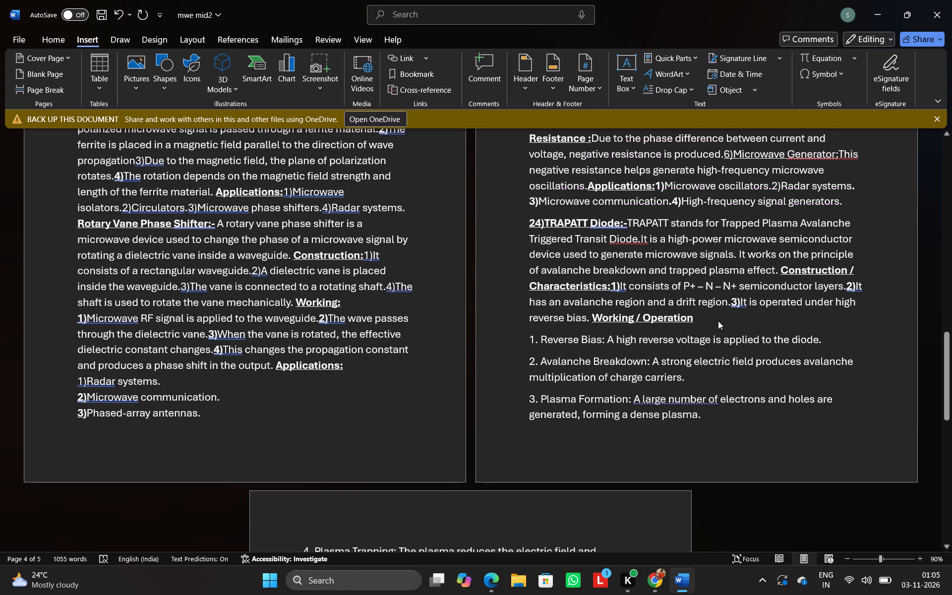
pyautogui.write(':-')
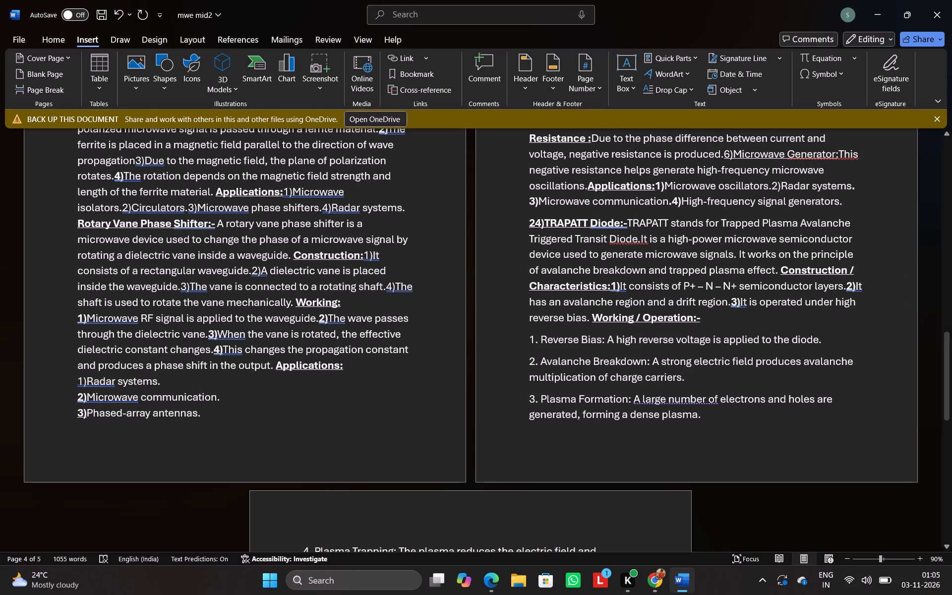
# Run the Reverse Bias point inline after the "Working / Operation:-" heading, numbering it 1), and try to underline its label.
pyautogui.click(539, 342)
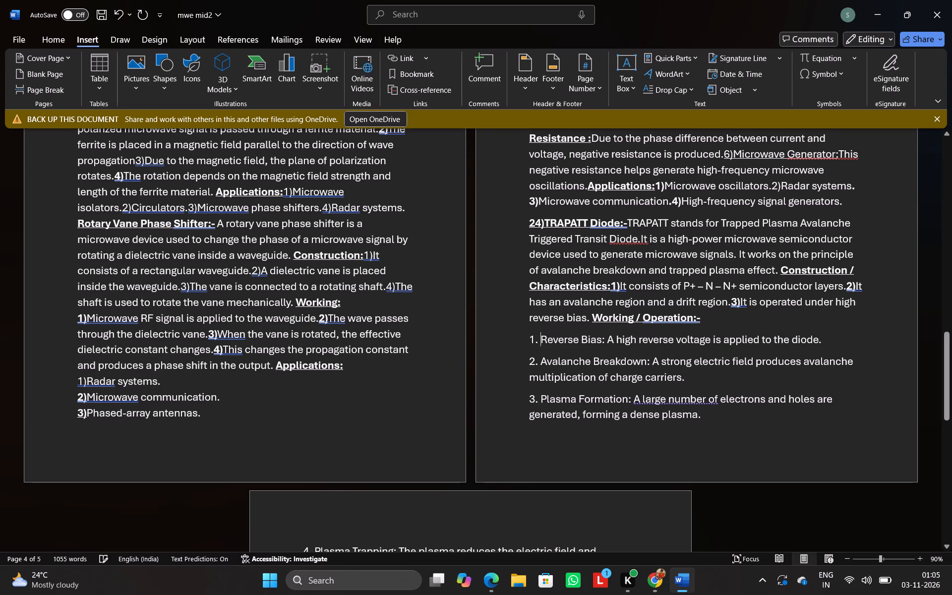
pyautogui.press('BackSpace')
pyautogui.press('BackSpace')
pyautogui.press('BackSpace')
pyautogui.press('BackSpace')
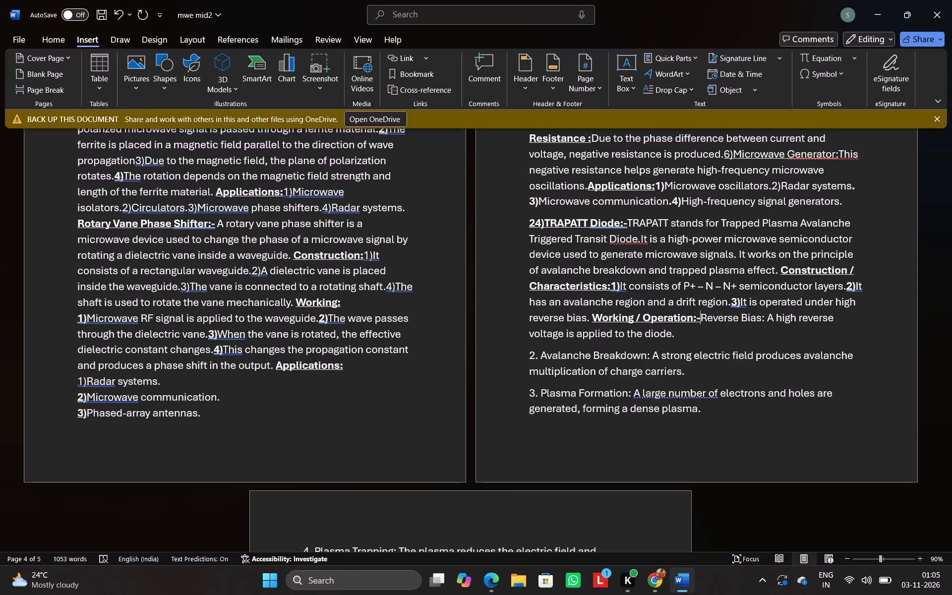
pyautogui.write('1)')
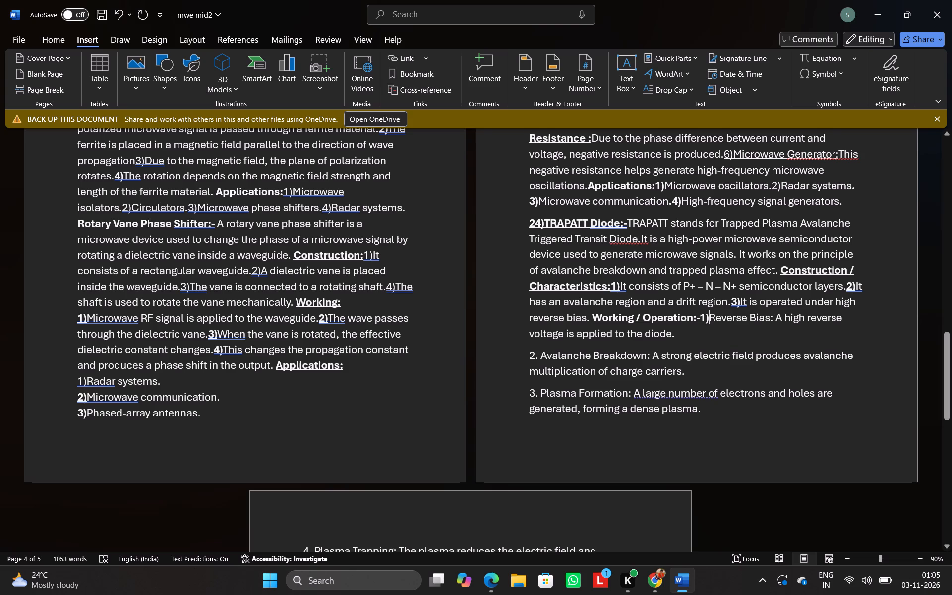
pyautogui.moveTo(701, 314); pyautogui.dragTo(765, 323)
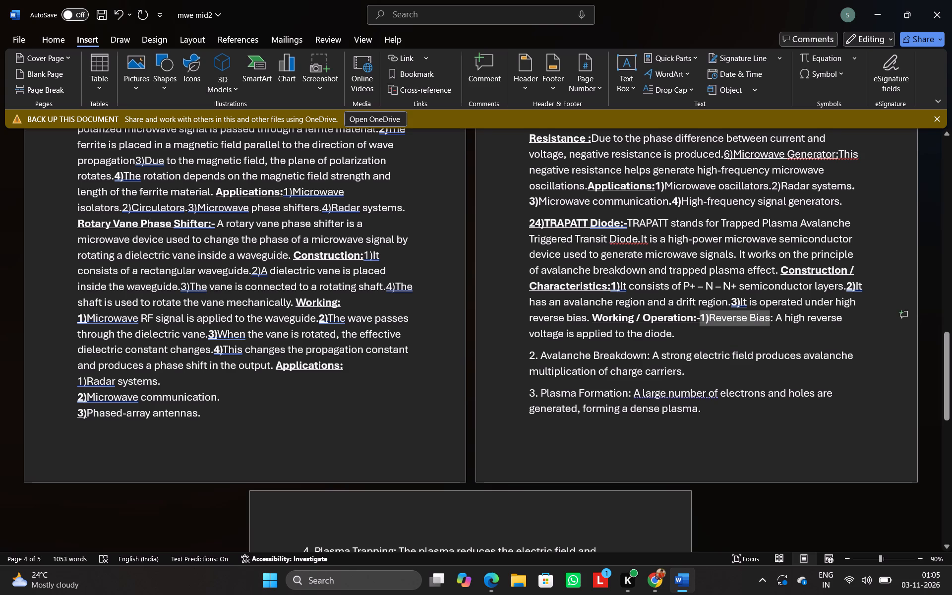
pyautogui.moveTo(765, 323); pyautogui.dragTo(767, 323)
pyautogui.click(779, 304)
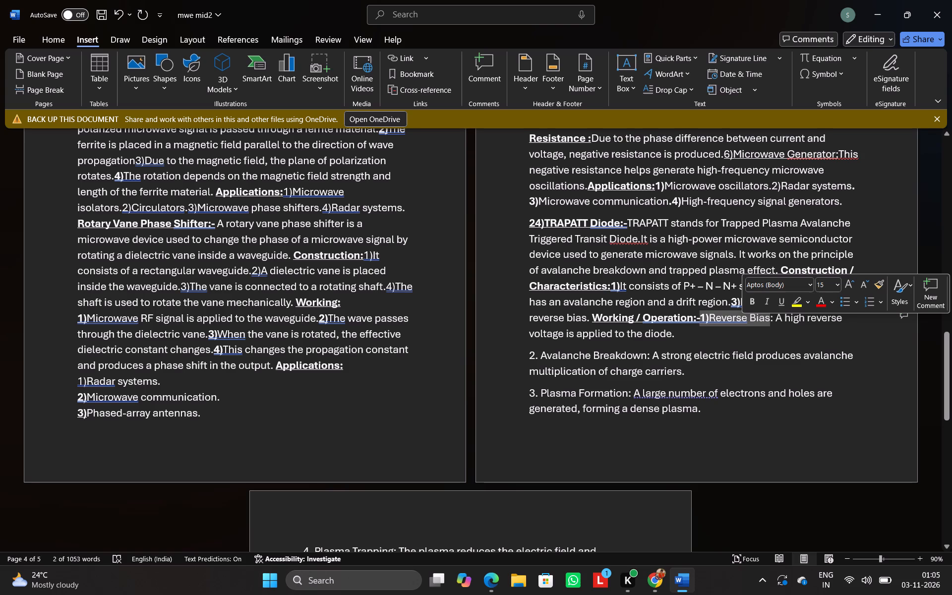
# Run the Avalanche Breakdown point inline after the Reverse Bias point, replacing its "2." number with 2).
pyautogui.click(537, 354)
pyautogui.press('Right')
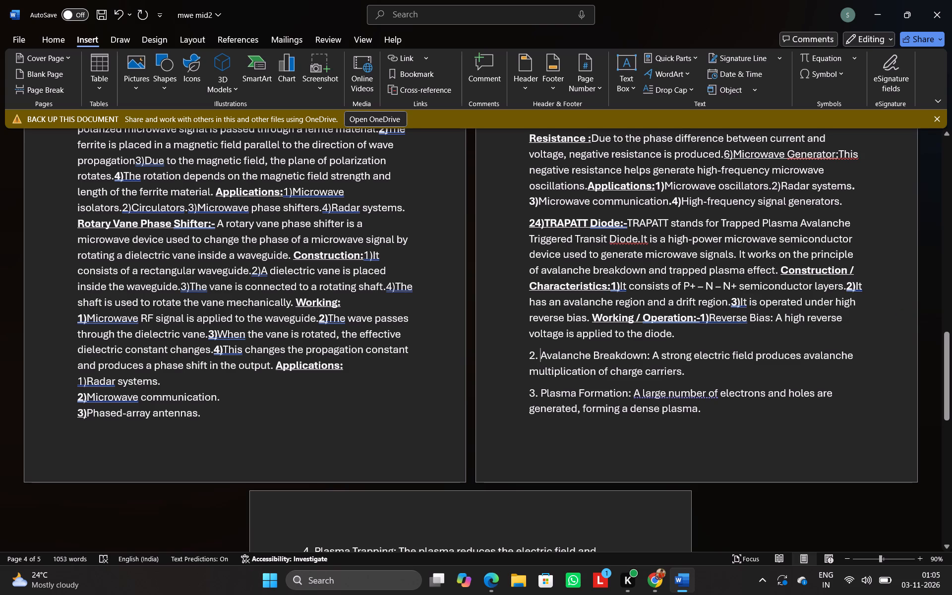
pyautogui.press('2')
pyautogui.hotkey('shift', ')')
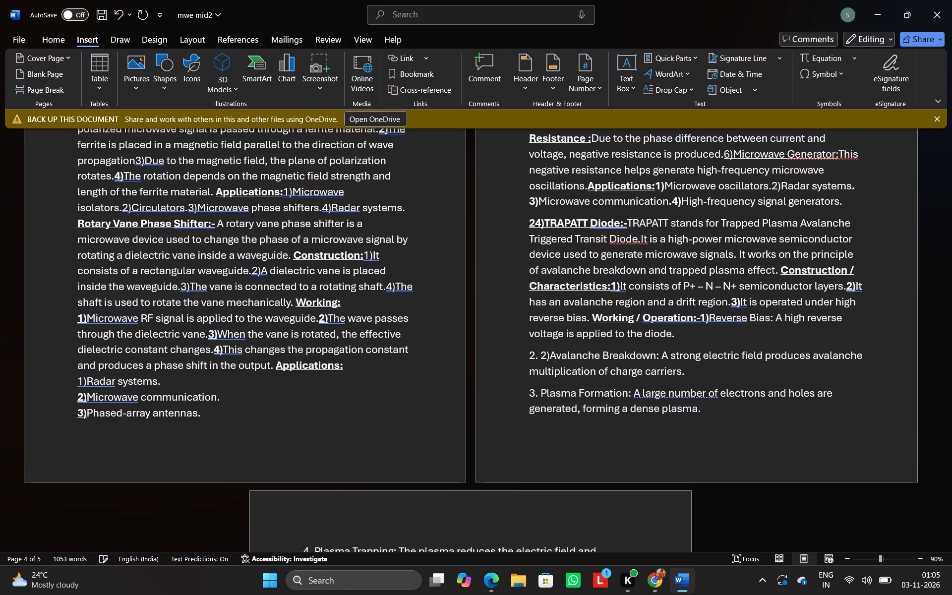
pyautogui.press('Left')
pyautogui.press('Left')
pyautogui.press('Left')
pyautogui.press('Right')
pyautogui.press('BackSpace')
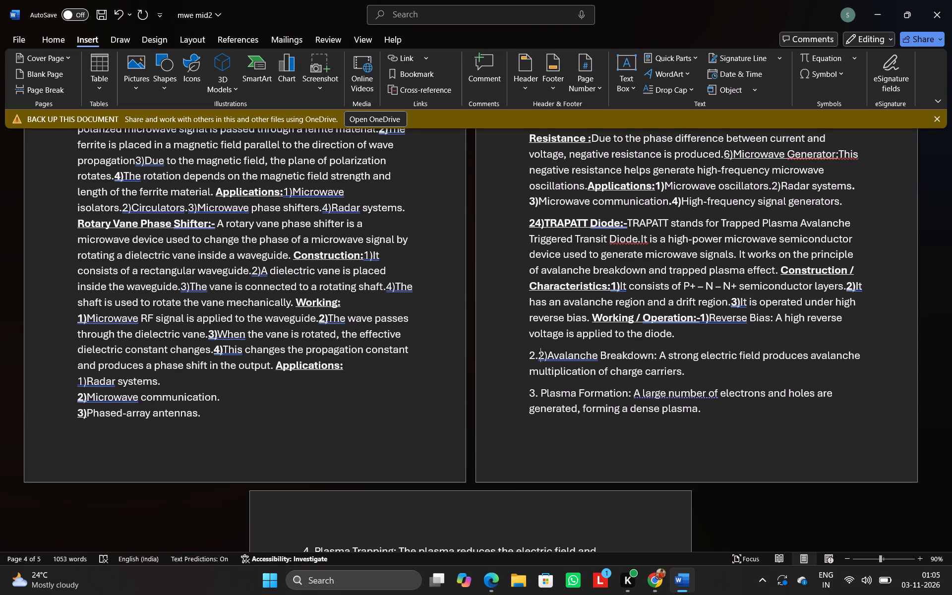
pyautogui.press('BackSpace')
pyautogui.press('BackSpace')
pyautogui.press('BackSpace')
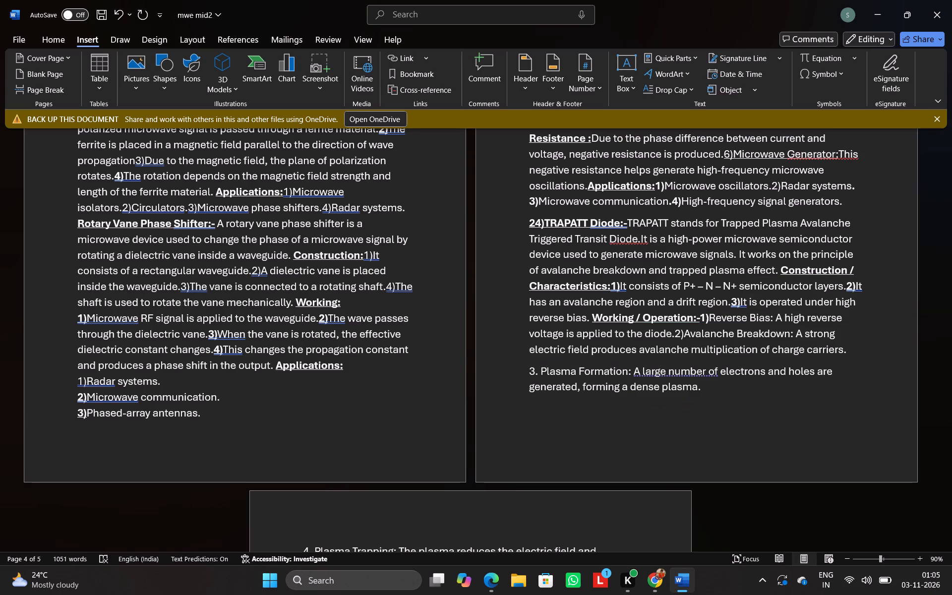
# Underline the "2)Avalanche Breakdown:" label in the TRAPATT working section.
pyautogui.moveTo(673, 332); pyautogui.dragTo(712, 335)
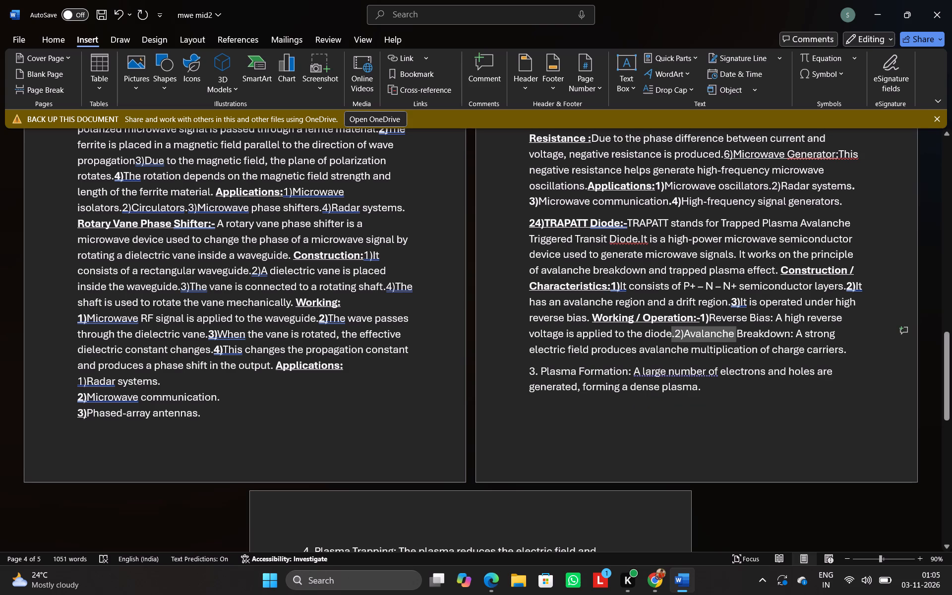
pyautogui.moveTo(712, 335); pyautogui.dragTo(798, 335)
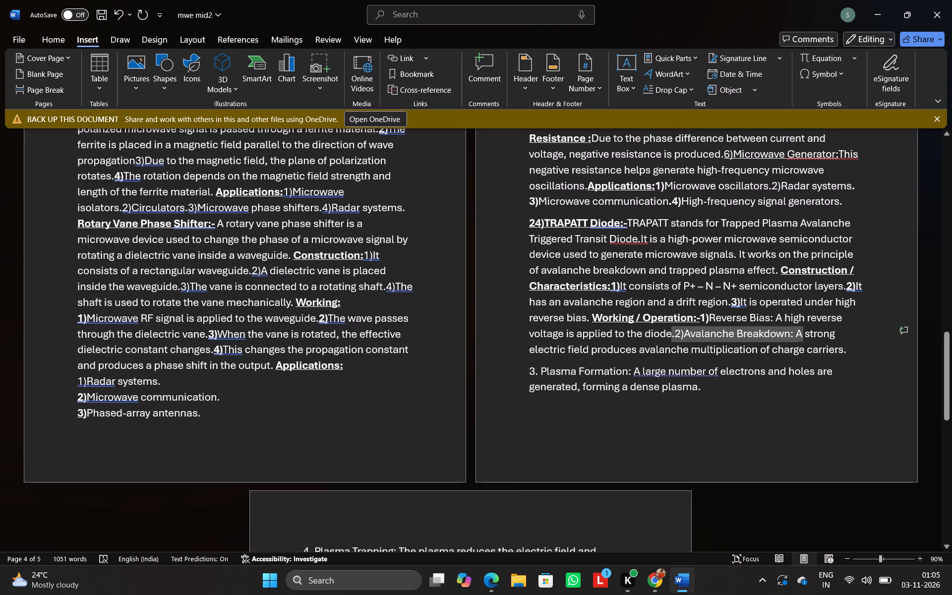
pyautogui.moveTo(798, 335); pyautogui.dragTo(792, 334)
pyautogui.click(783, 318)
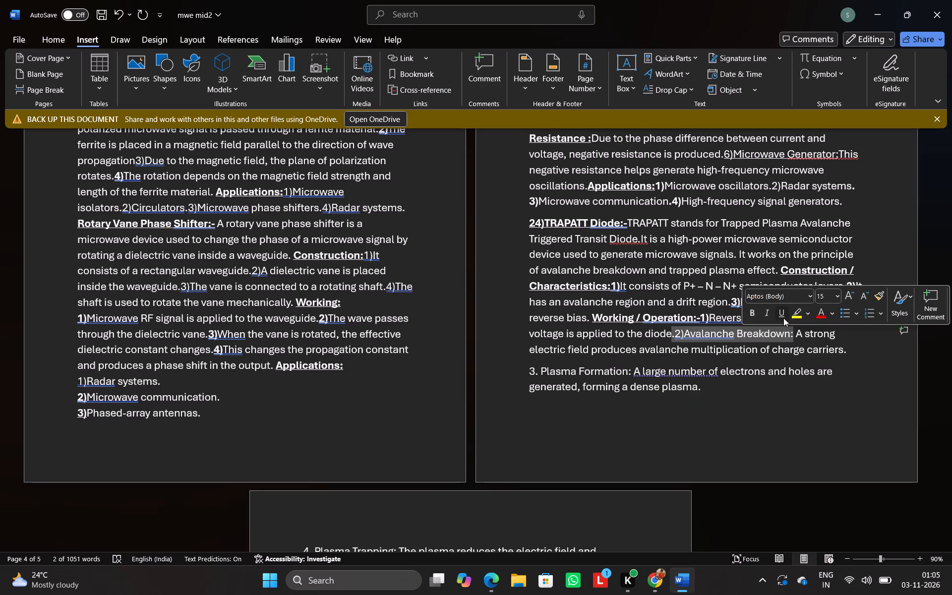
pyautogui.click(820, 409)
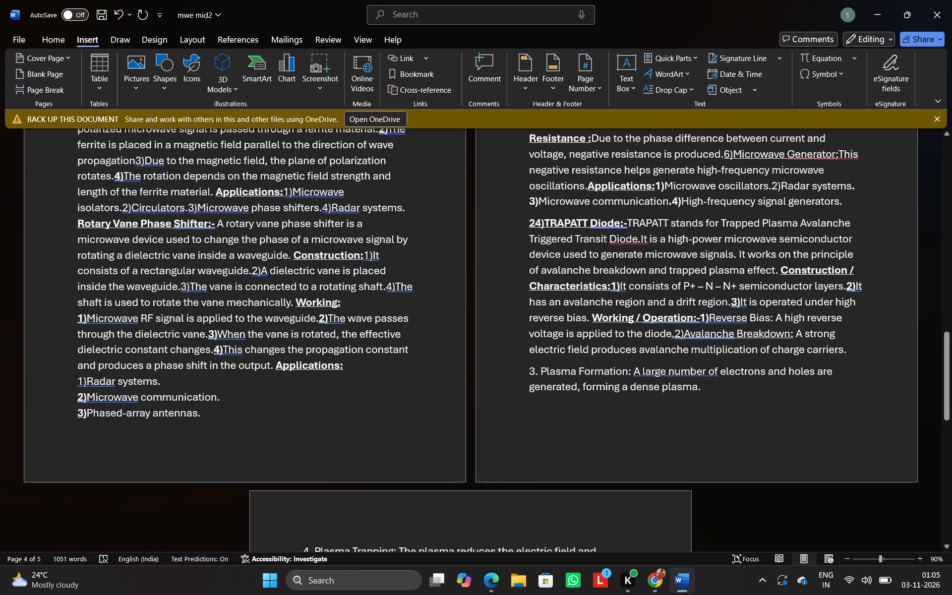
# Run the Plasma Formation point inline after the Avalanche Breakdown point, numbering it 3) and underlining its label.
pyautogui.click(539, 374)
pyautogui.press('BackSpace')
pyautogui.press('BackSpace')
pyautogui.press('BackSpace')
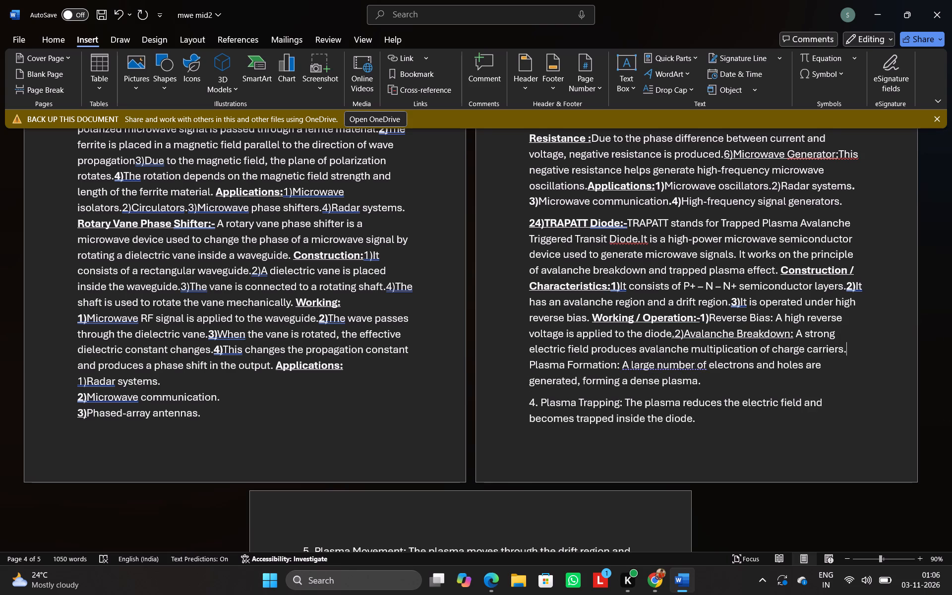
pyautogui.write('3)')
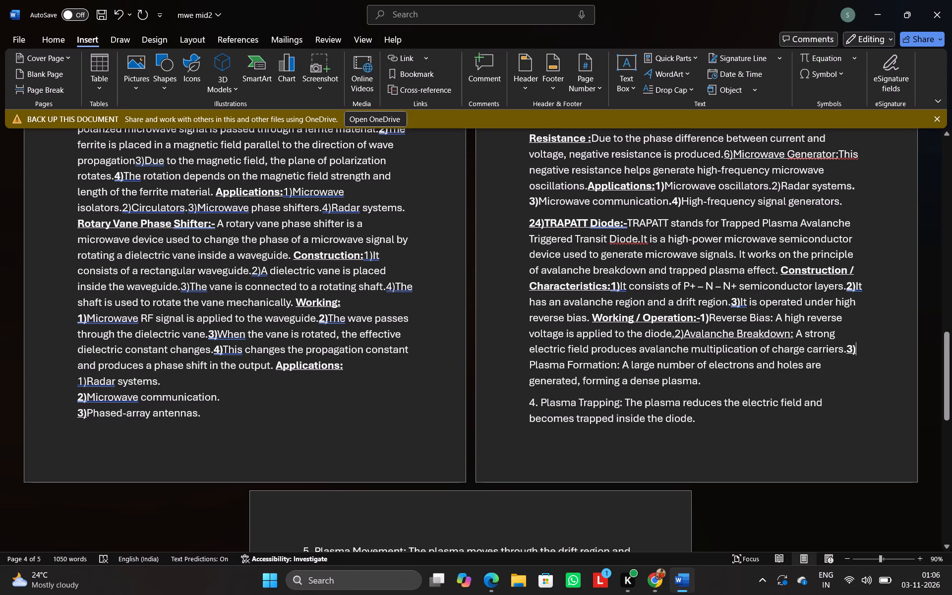
pyautogui.moveTo(619, 370); pyautogui.dragTo(535, 364)
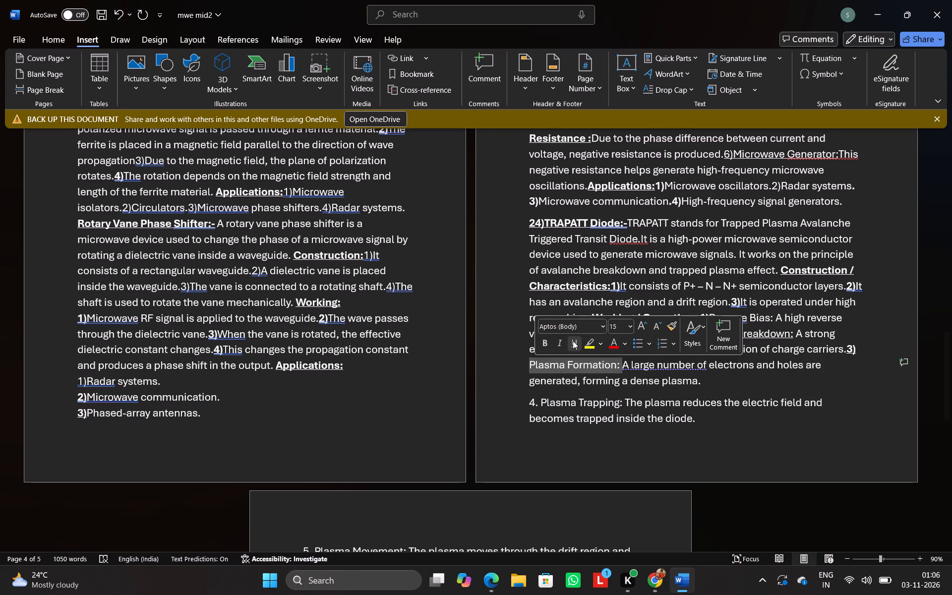
pyautogui.click(573, 341)
pyautogui.click(676, 449)
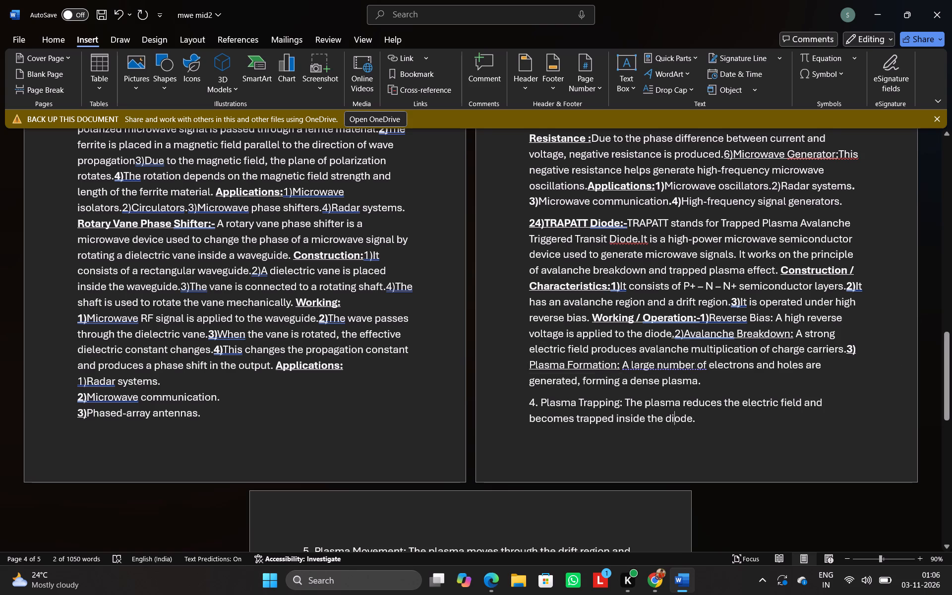
# Run the Plasma Trapping point inline after the Plasma Formation point, numbering it 4) and underlining its label.
pyautogui.click(539, 402)
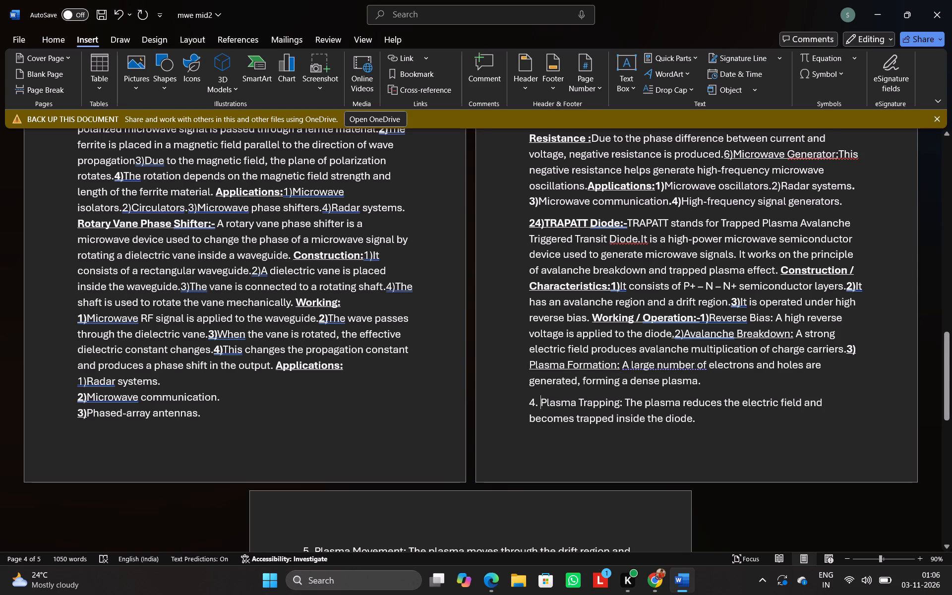
pyautogui.press('BackSpace')
pyautogui.press('BackSpace')
pyautogui.press('BackSpace')
pyautogui.press('BackSpace')
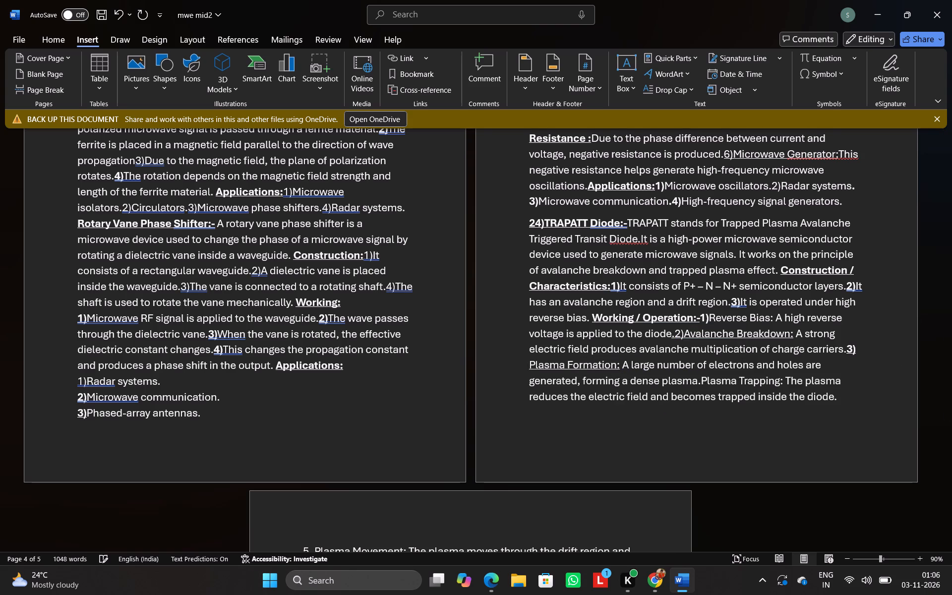
pyautogui.write('4)')
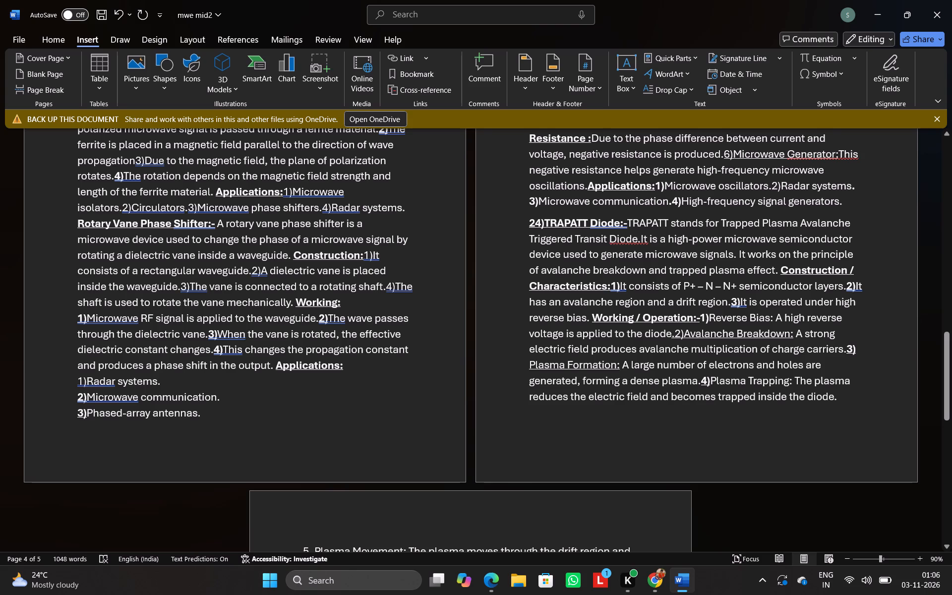
pyautogui.moveTo(709, 381); pyautogui.dragTo(740, 386)
pyautogui.click(771, 386)
pyautogui.moveTo(792, 382); pyautogui.dragTo(727, 378)
pyautogui.click(766, 361)
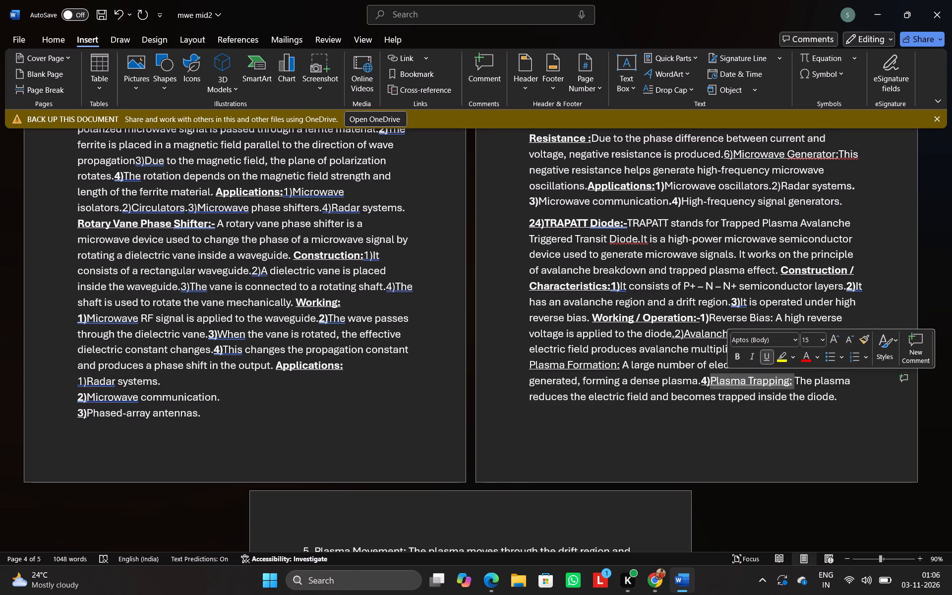
pyautogui.click(780, 431)
# Replace the "5." of the Plasma Movement point with 5) and underline the "5)Plasma Movement" label.
pyautogui.scroll(-2, 752, 401)
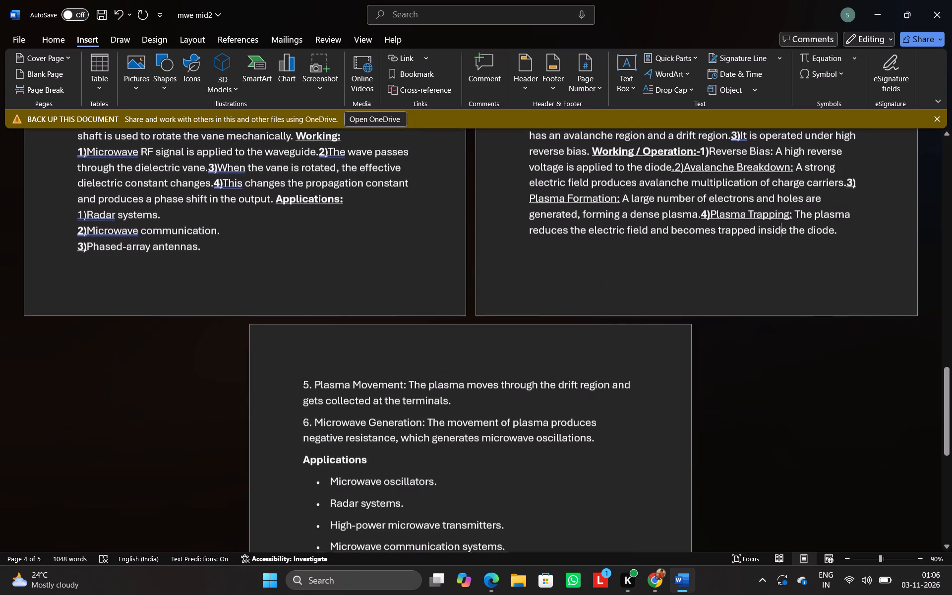
pyautogui.click(833, 227)
pyautogui.click(838, 228)
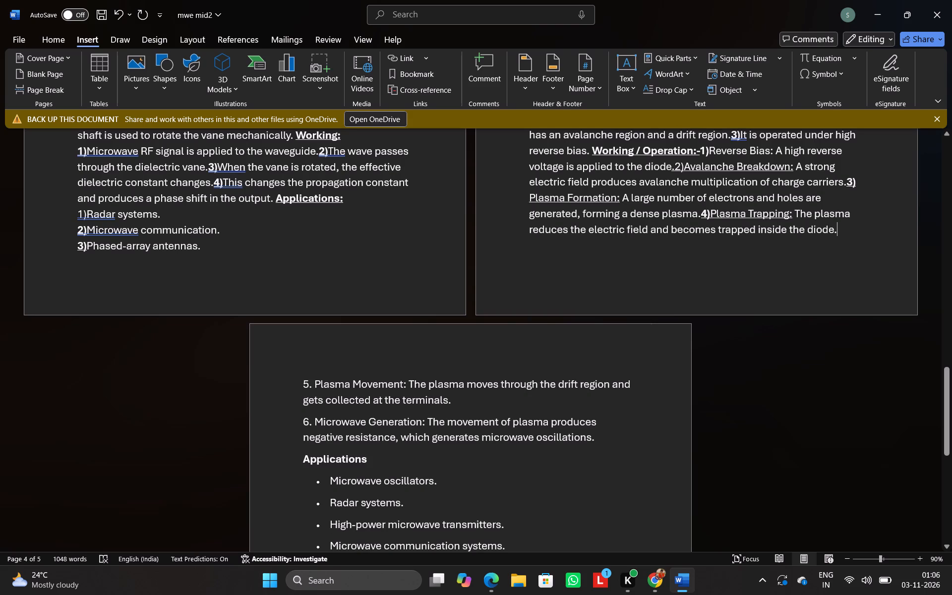
pyautogui.click(316, 383)
pyautogui.press('BackSpace')
pyautogui.press('BackSpace')
pyautogui.press('BackSpace')
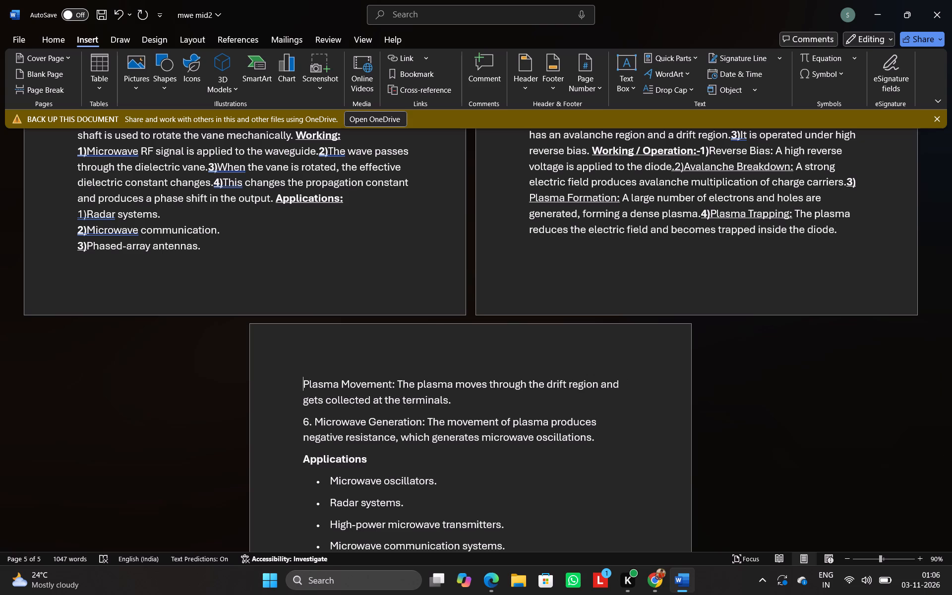
pyautogui.press('5')
pyautogui.hotkey('shift', ')')
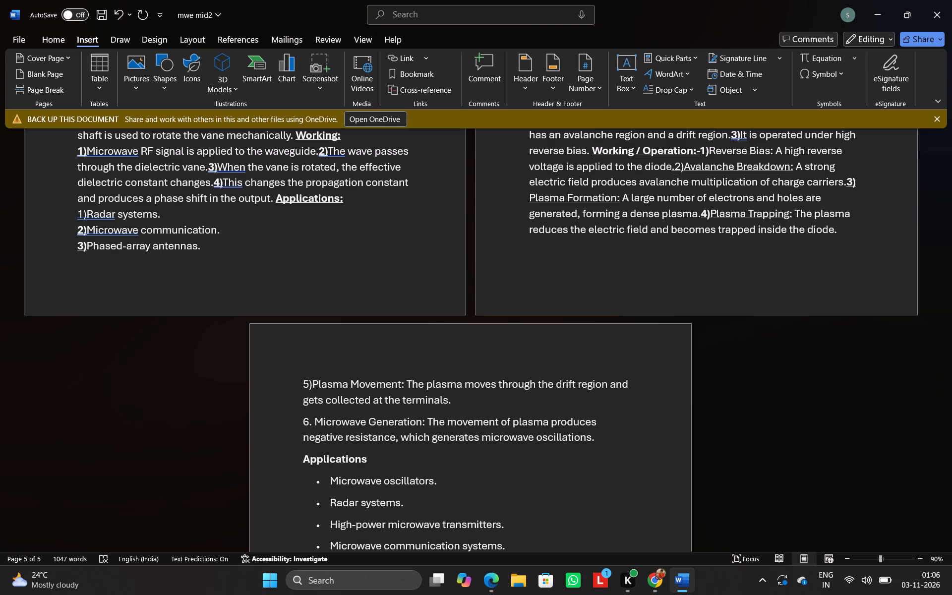
pyautogui.moveTo(302, 382); pyautogui.dragTo(362, 385)
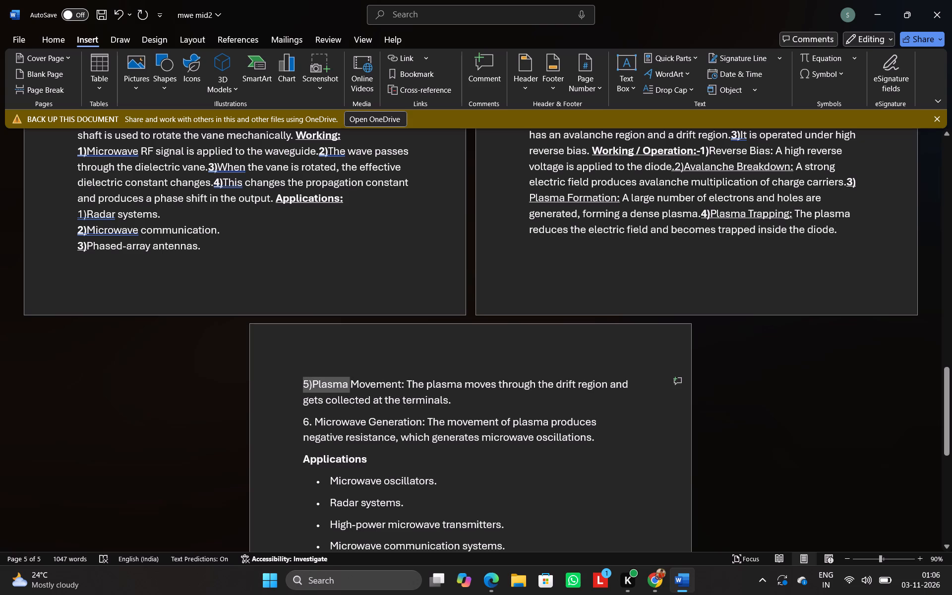
pyautogui.moveTo(362, 385); pyautogui.dragTo(380, 386)
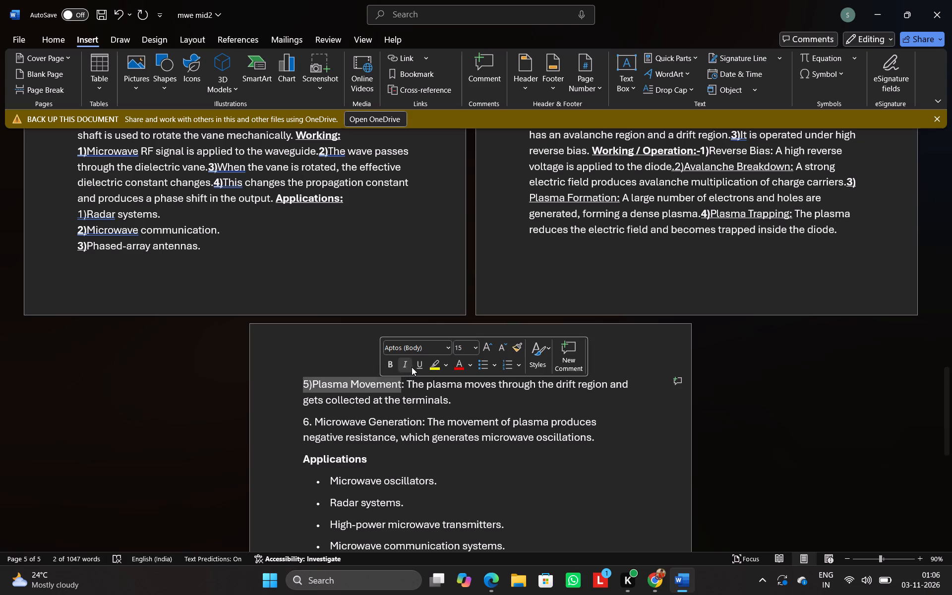
pyautogui.click(412, 367)
pyautogui.click(418, 364)
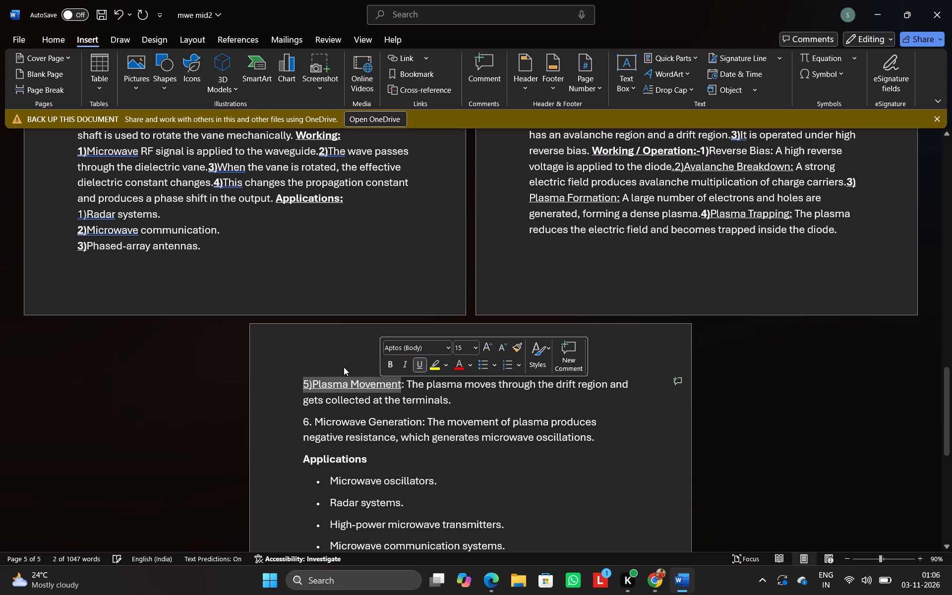
pyautogui.click(341, 365)
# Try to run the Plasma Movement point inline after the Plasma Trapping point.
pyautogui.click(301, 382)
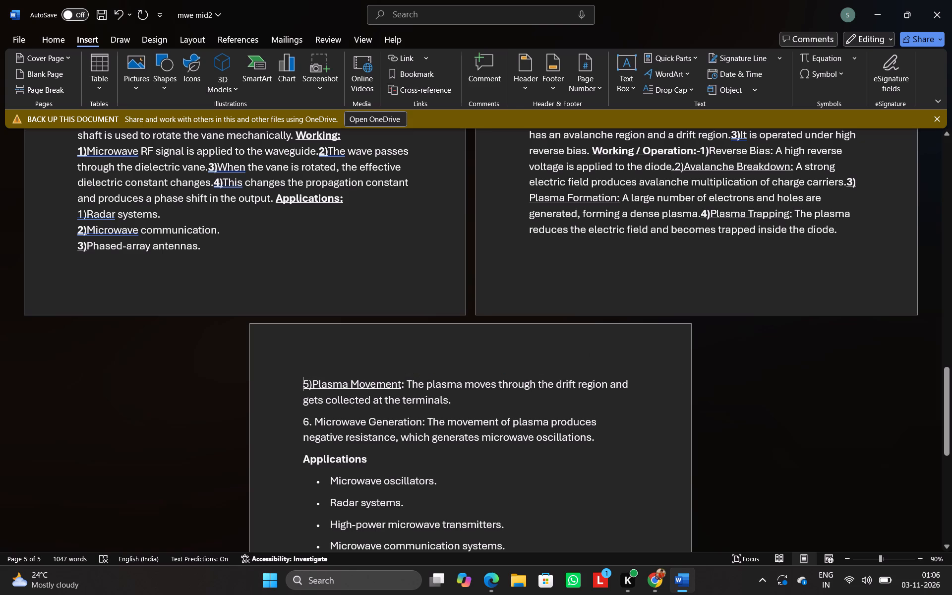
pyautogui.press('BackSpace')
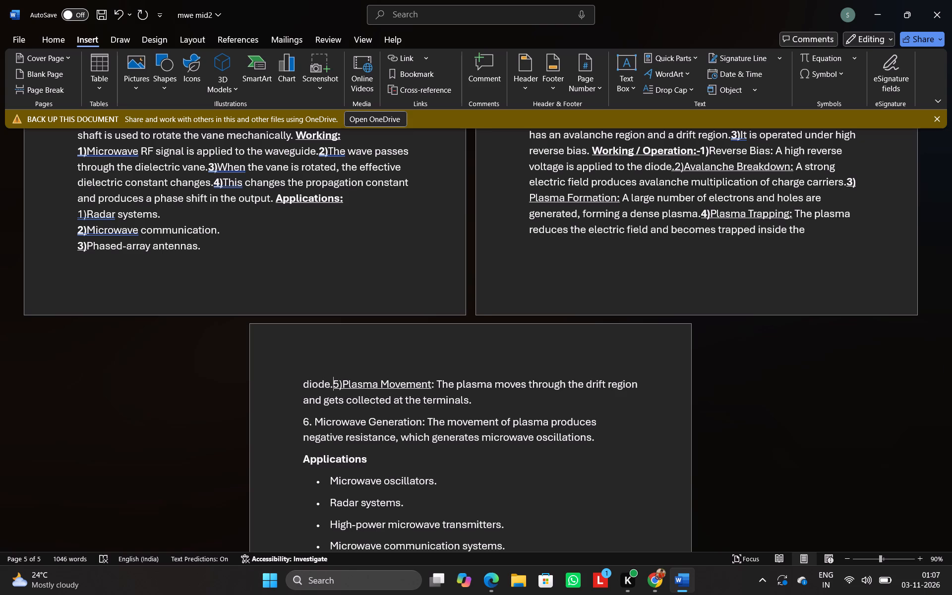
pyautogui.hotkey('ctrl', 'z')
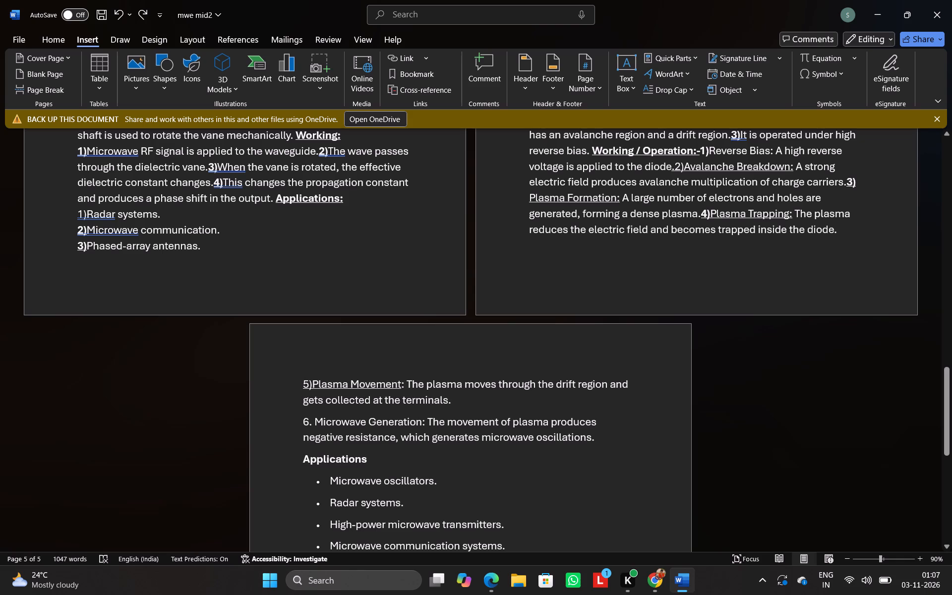
# Add a single line break after the end of the Plasma Trapping point.
pyautogui.click(842, 234)
pyautogui.hotkey('shift', 'Return')
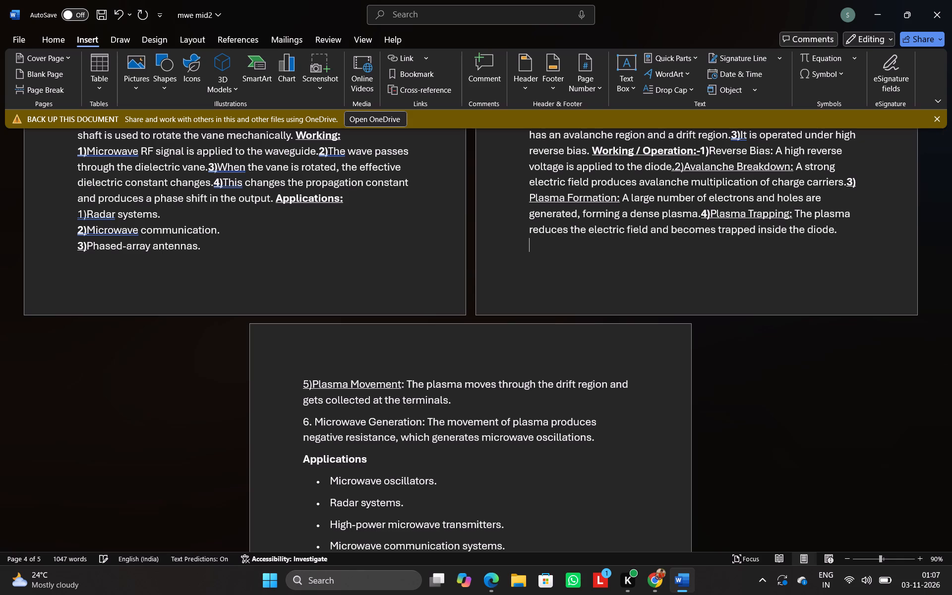
pyautogui.hotkey('shift', 'Return')
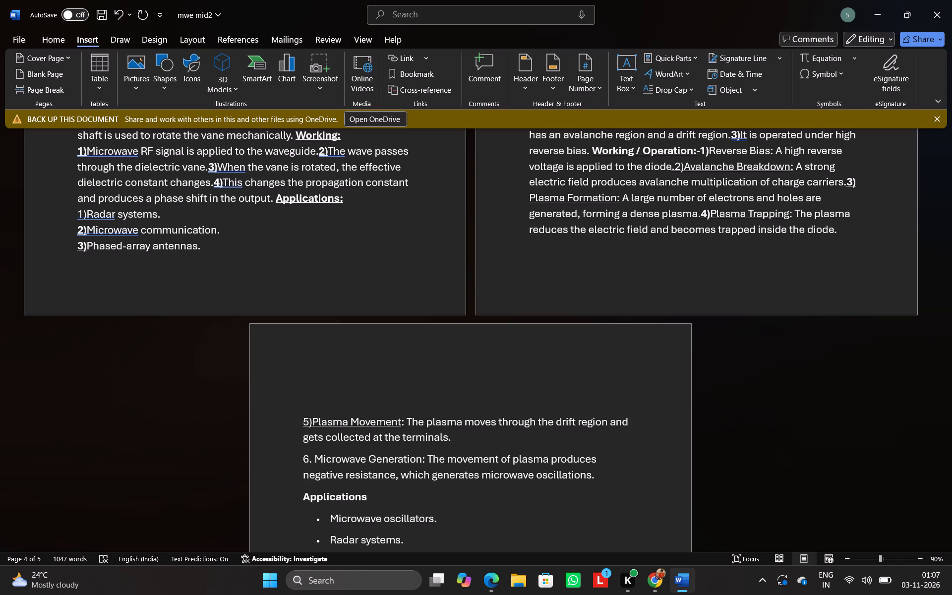
pyautogui.press('BackSpace')
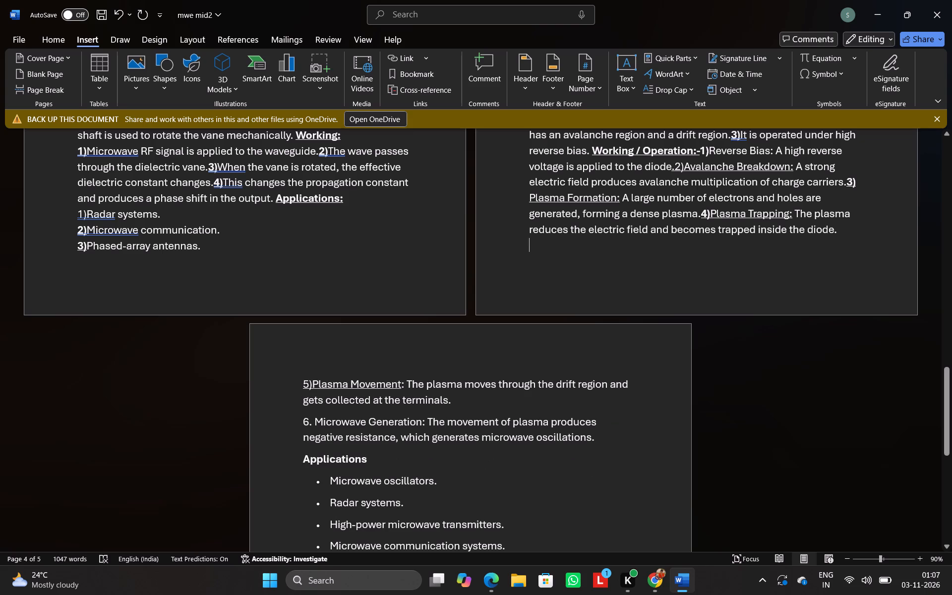
# Run the Microwave Generation point inline after the Plasma Movement point, numbering it 6) and underlining its label.
pyautogui.click(312, 419)
pyautogui.press('Right')
pyautogui.press('BackSpace')
pyautogui.press('BackSpace')
pyautogui.press('BackSpace')
pyautogui.press('BackSpace')
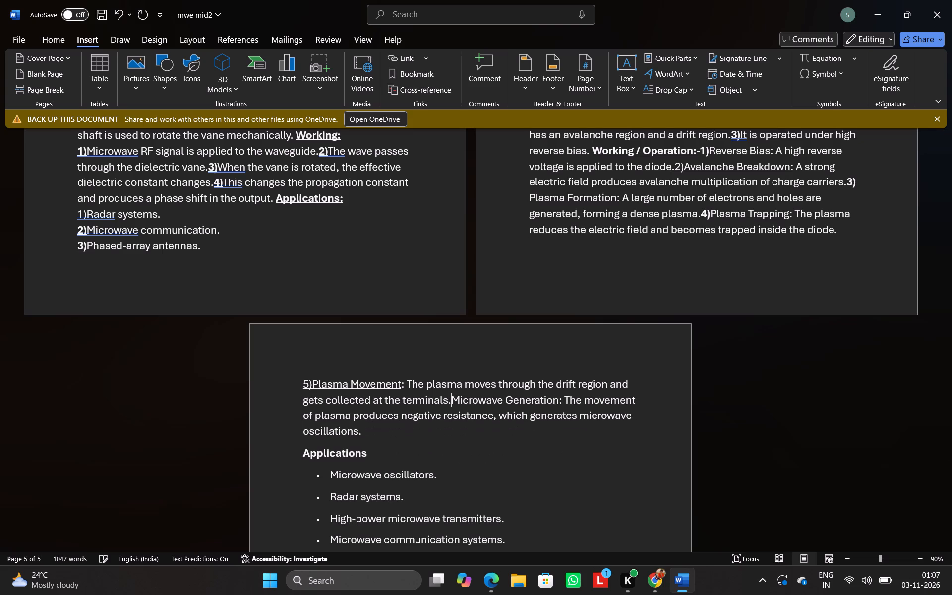
pyautogui.write('6)')
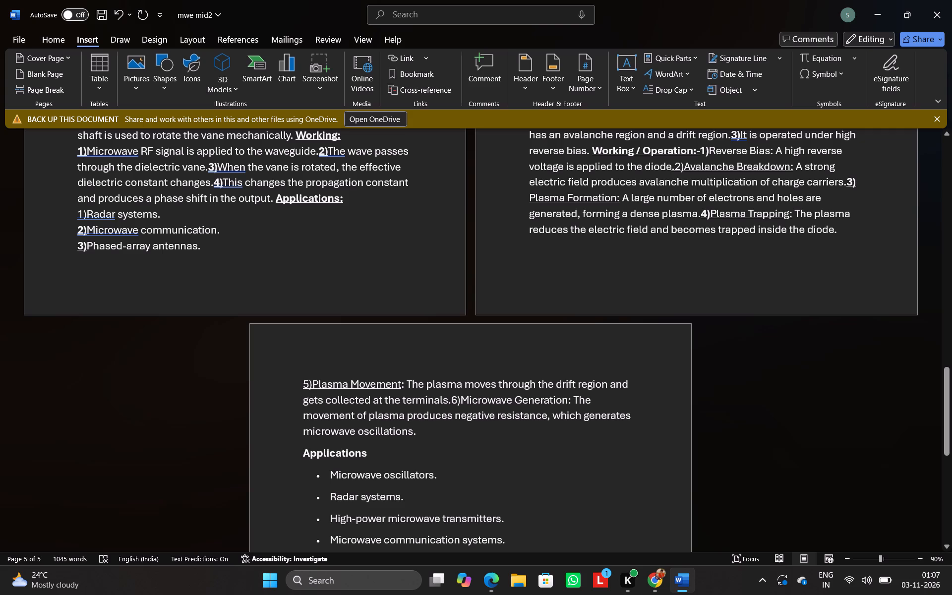
pyautogui.moveTo(453, 398); pyautogui.dragTo(563, 404)
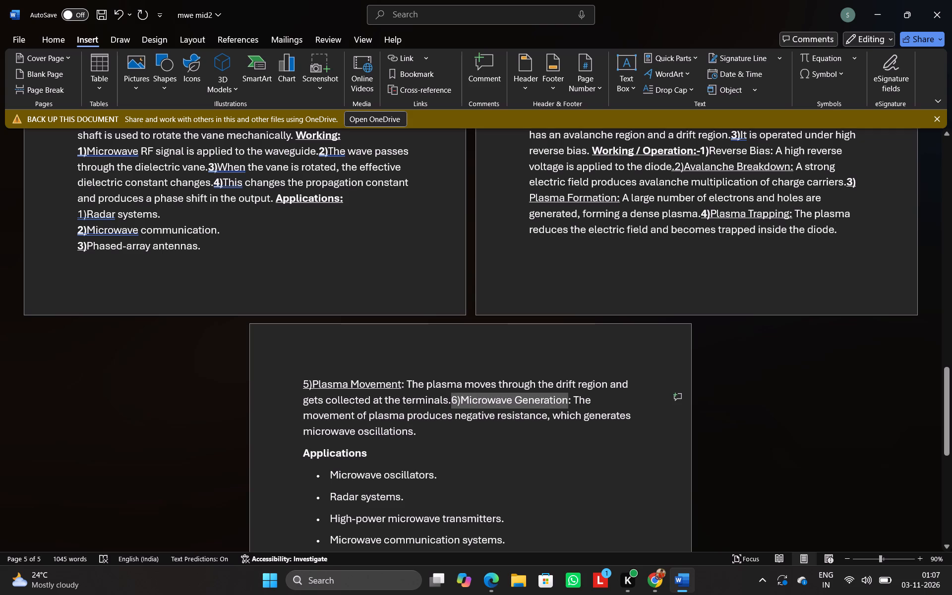
pyautogui.moveTo(563, 404); pyautogui.dragTo(568, 401)
pyautogui.click(606, 374)
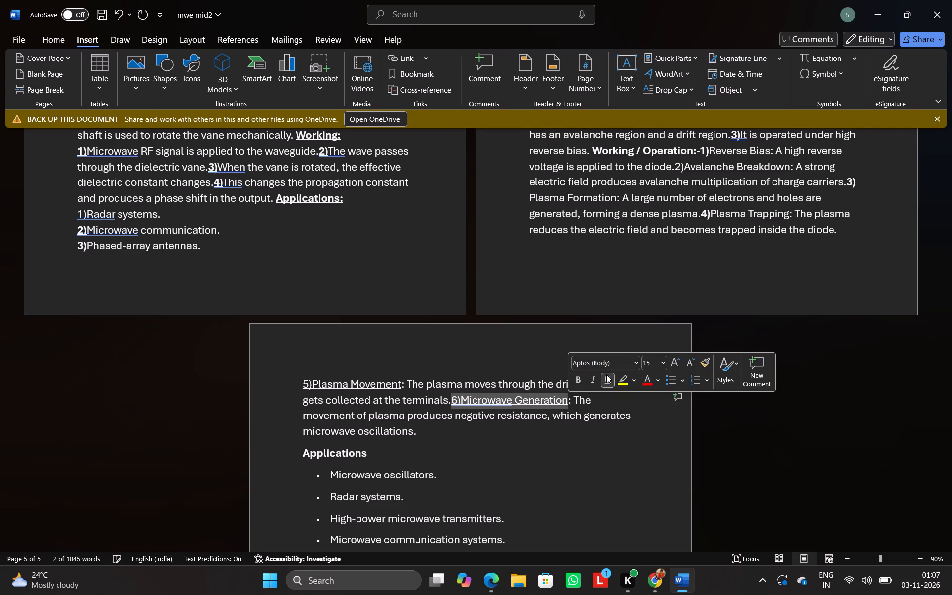
# Run the TRAPATT Applications heading inline after the Microwave Generation point, underline it and end it with ":-".
pyautogui.click(396, 453)
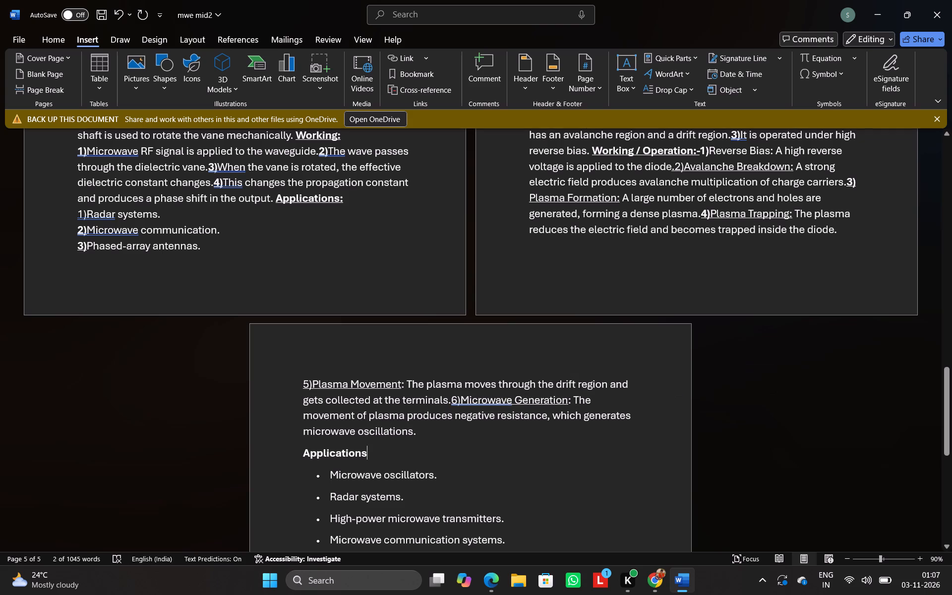
pyautogui.click(302, 454)
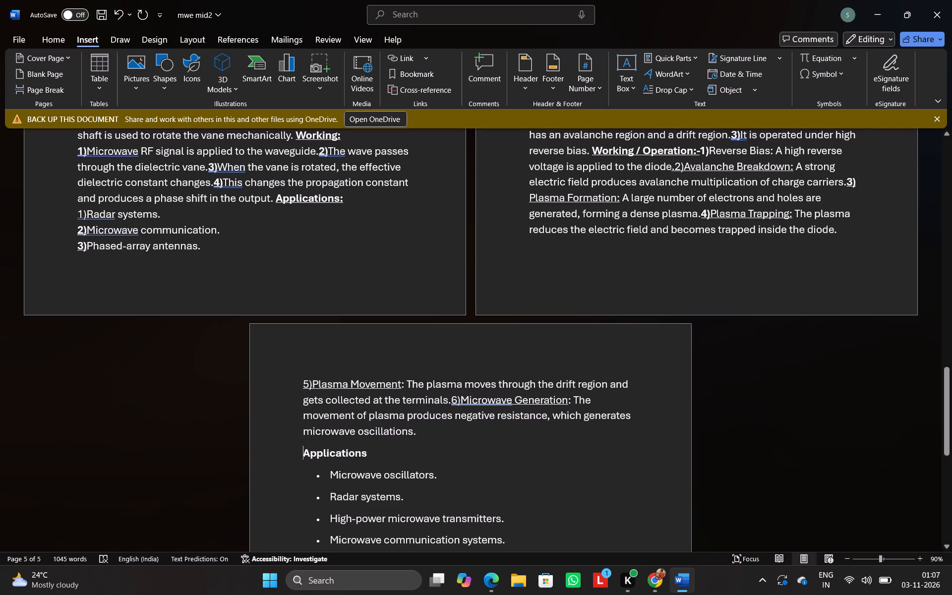
pyautogui.press('BackSpace')
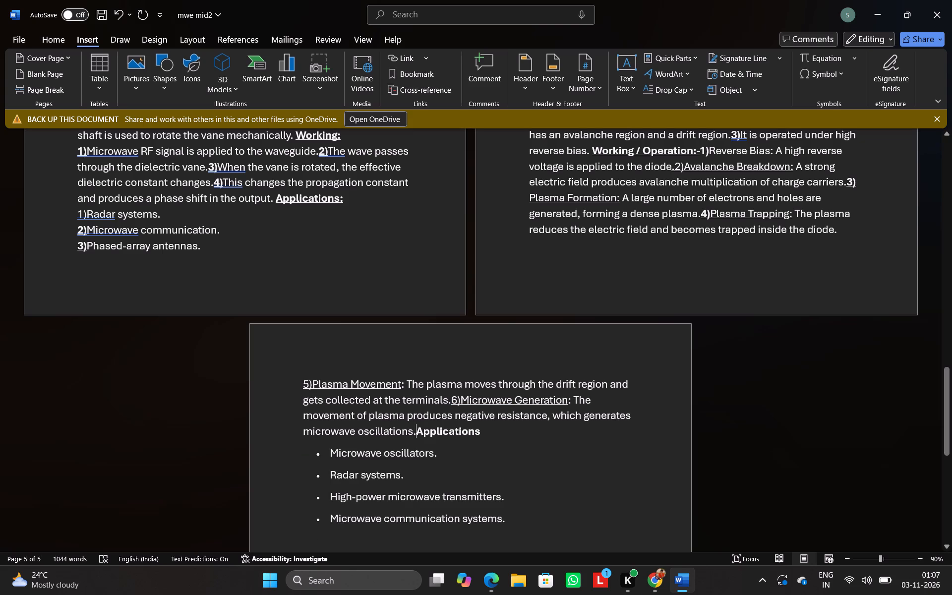
pyautogui.moveTo(418, 432); pyautogui.dragTo(480, 438)
pyautogui.click(518, 416)
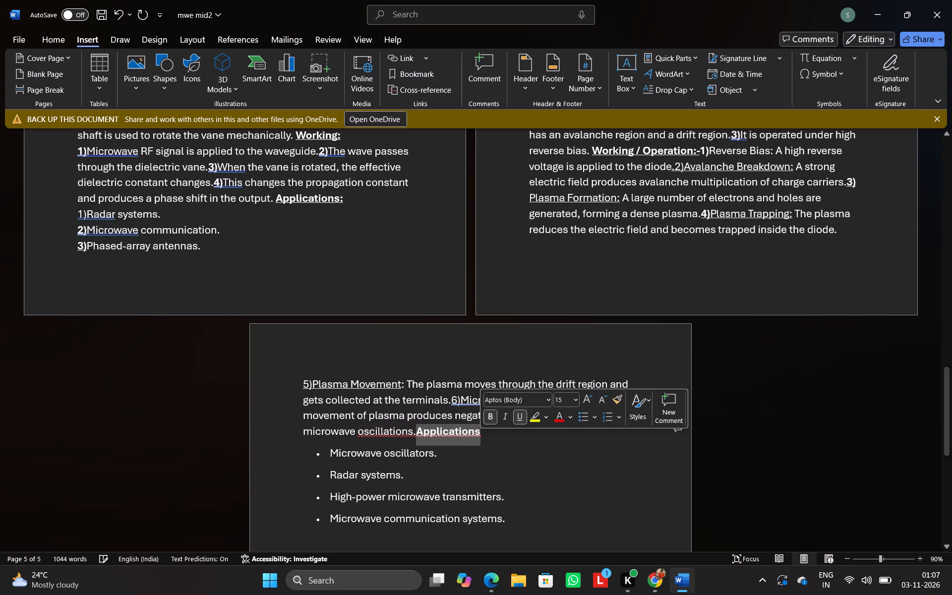
pyautogui.click(502, 434)
pyautogui.write(':-')
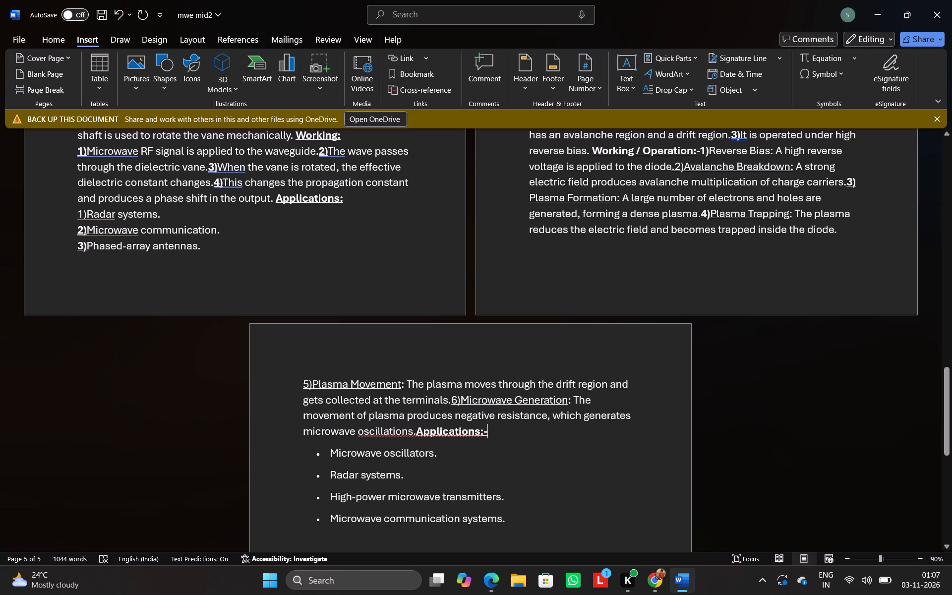
# Run the Microwave oscillators and Radar systems bullets inline after the Applications heading, numbered 1) and 2).
pyautogui.click(327, 454)
pyautogui.press('BackSpace')
pyautogui.press('BackSpace')
pyautogui.press('BackSpace')
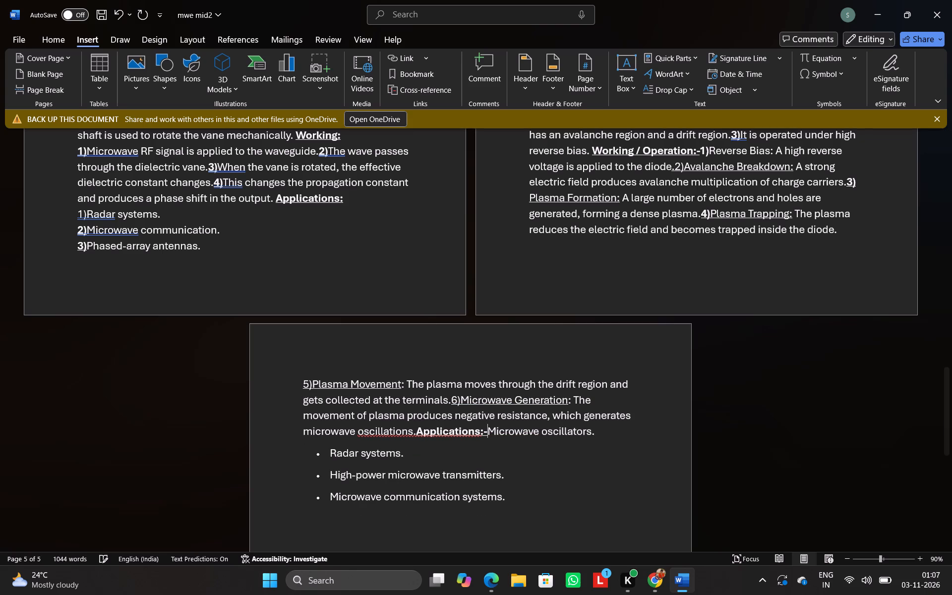
pyautogui.press('1')
pyautogui.hotkey('shift', ')')
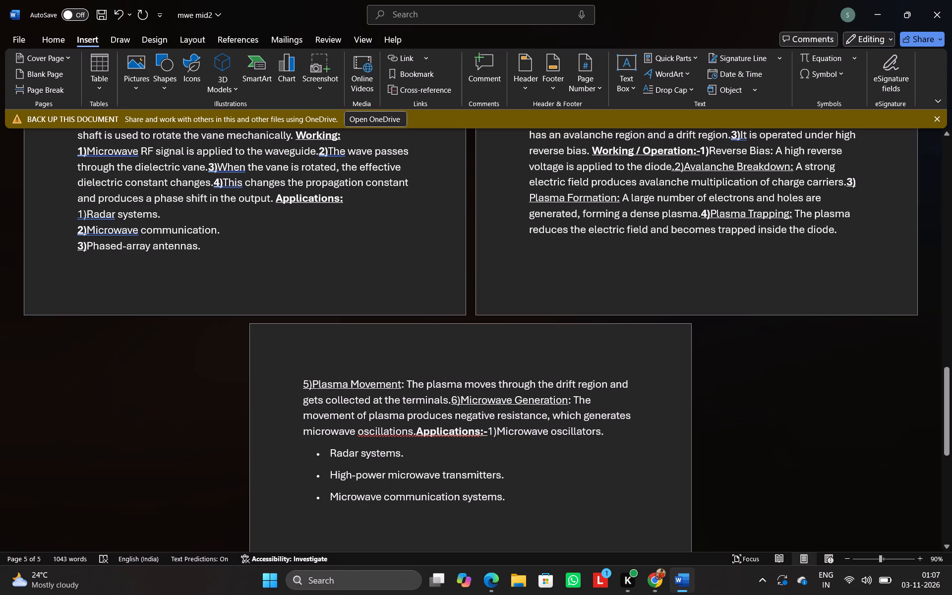
pyautogui.click(328, 452)
pyautogui.press('BackSpace')
pyautogui.press('BackSpace')
pyautogui.press('BackSpace')
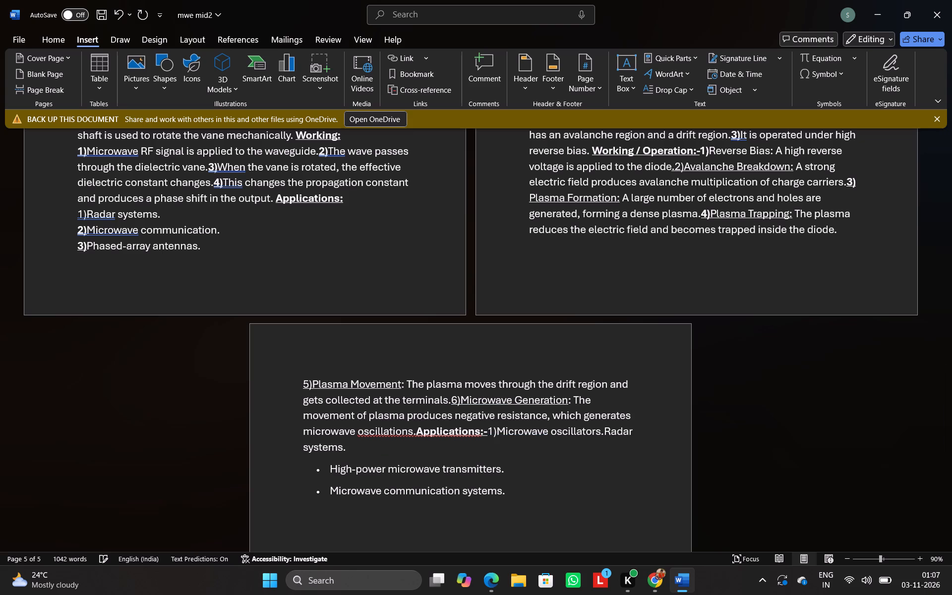
pyautogui.write('2)')
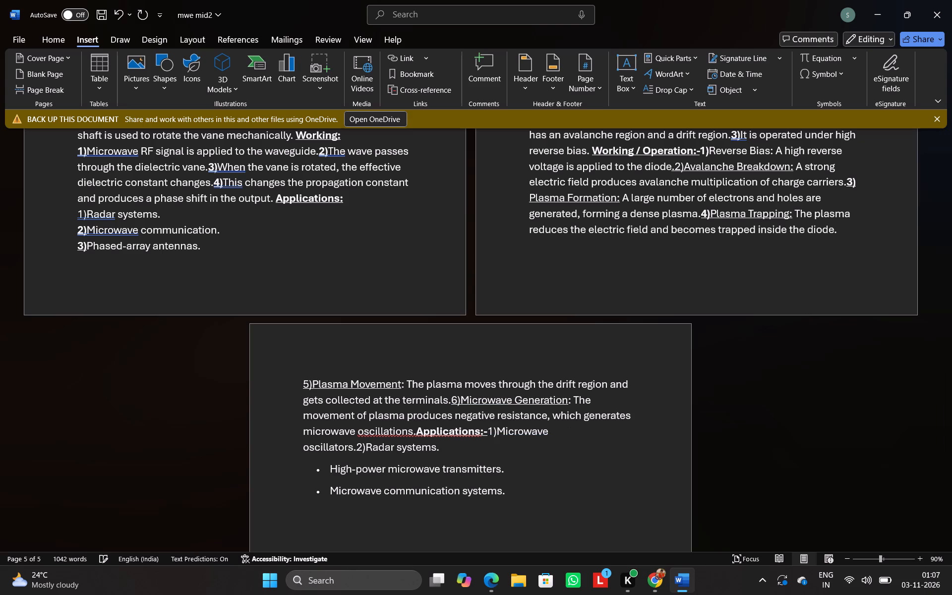
# Run the High-power microwave transmitters and Microwave communication systems bullets inline after Radar systems, numbered 3) and 4).
pyautogui.click(323, 468)
pyautogui.press('BackSpace')
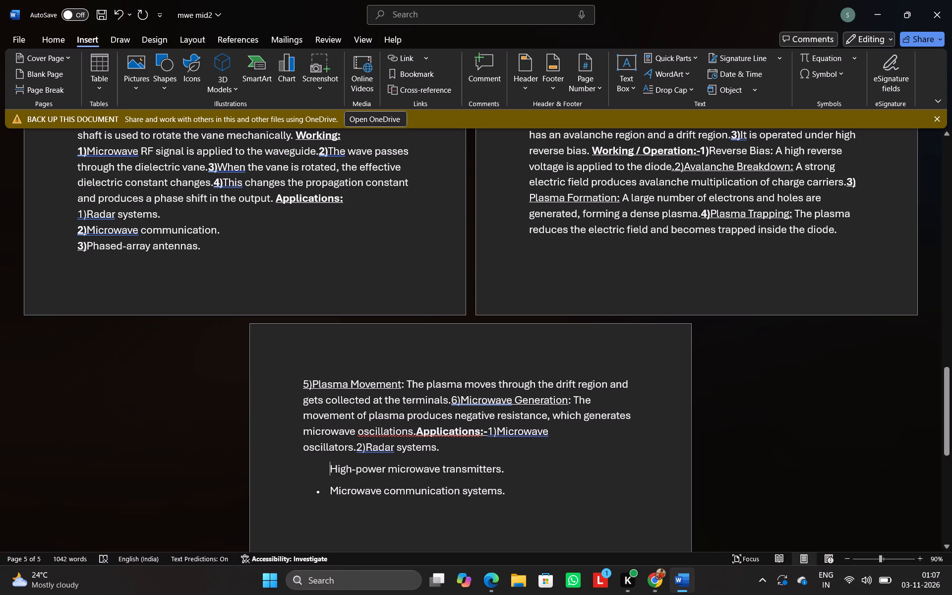
pyautogui.press('BackSpace')
pyautogui.press('BackSpace')
pyautogui.press('BackSpace')
pyautogui.press('.')
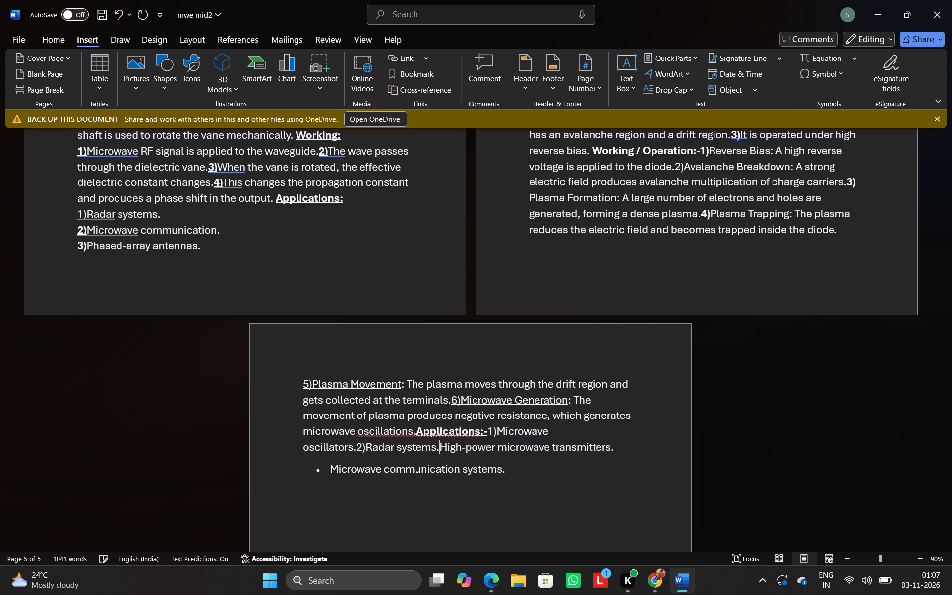
pyautogui.write('3)')
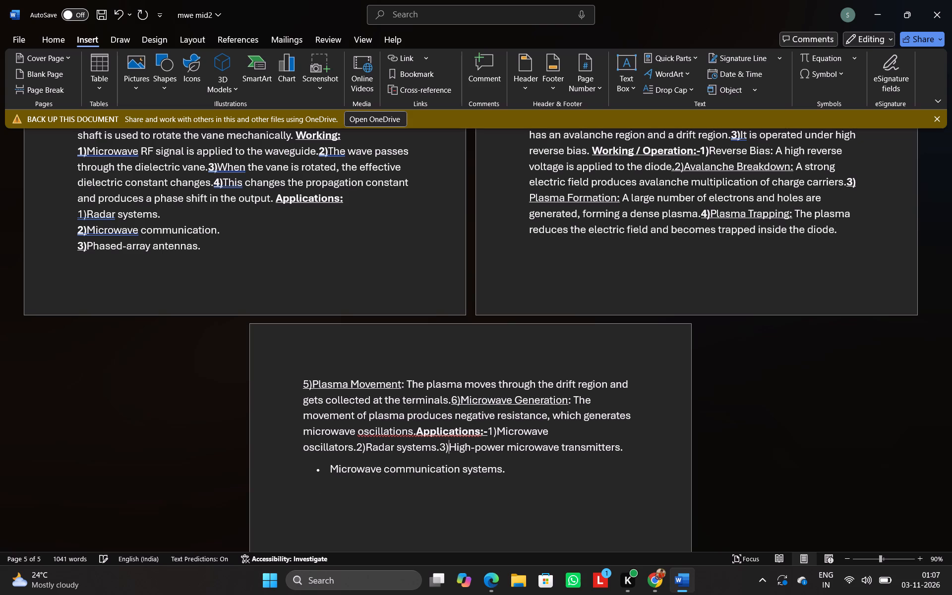
pyautogui.click(333, 471)
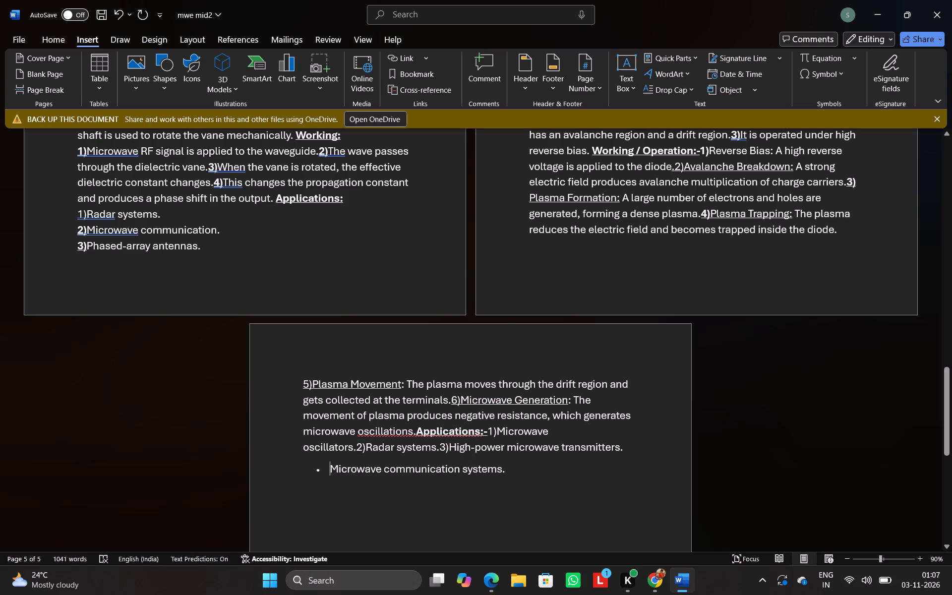
pyautogui.press('BackSpace')
pyautogui.press('BackSpace')
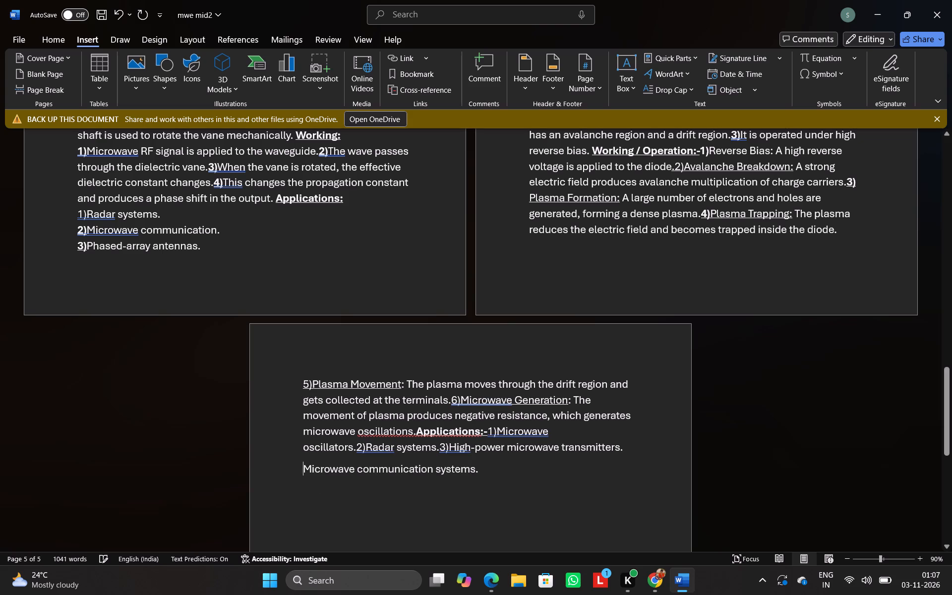
pyautogui.press('BackSpace')
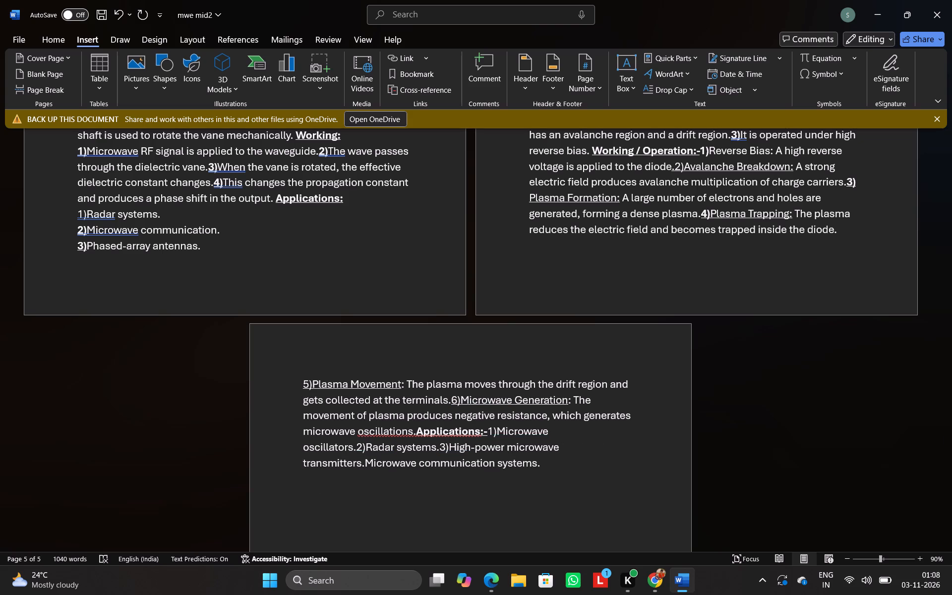
pyautogui.write('4)')
pyautogui.click(563, 473)
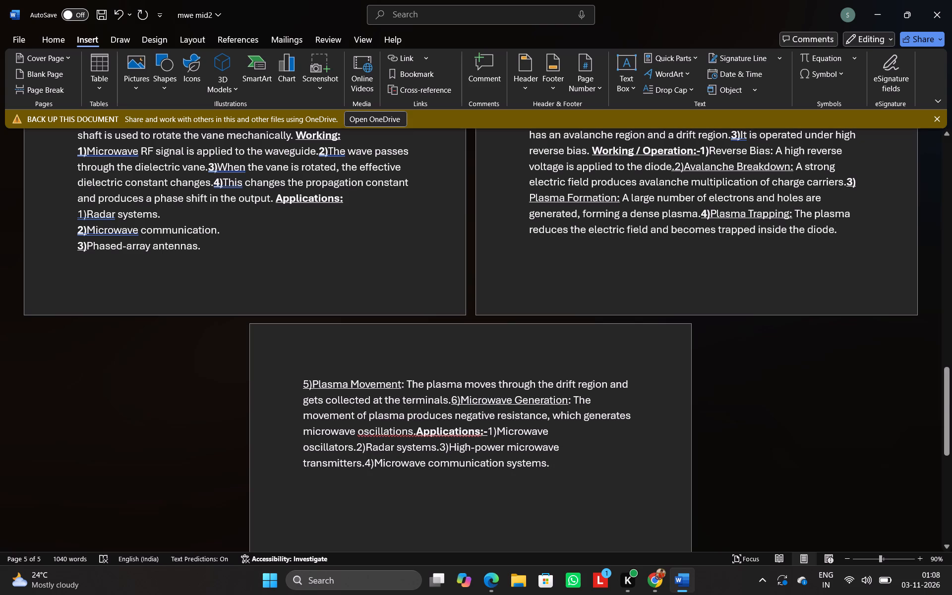
pyautogui.scroll(-2, 595, 478)
pyautogui.scroll(-7, 586, 310)
pyautogui.scroll(5, 586, 310)
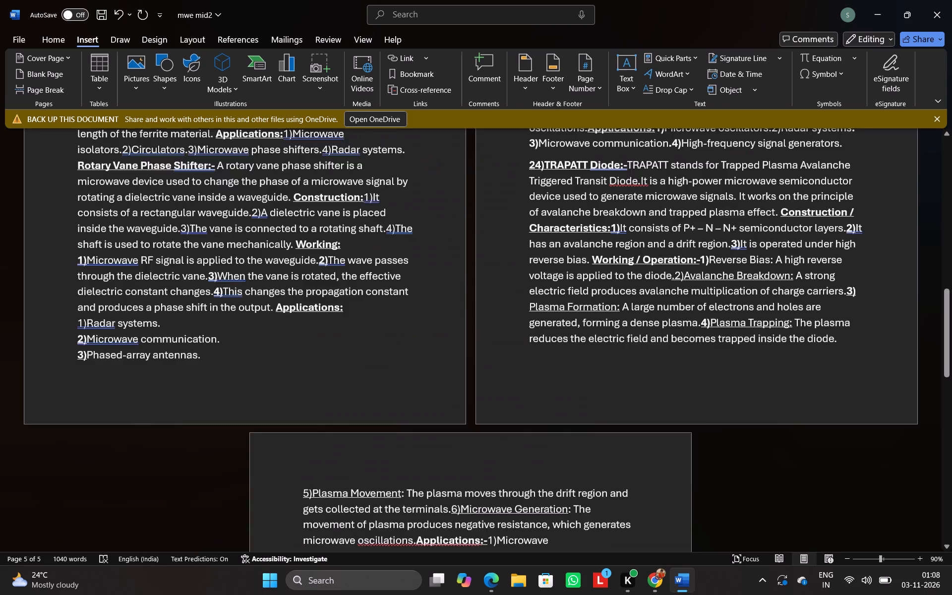
pyautogui.scroll(19, 586, 310)
pyautogui.scroll(-9, 586, 310)
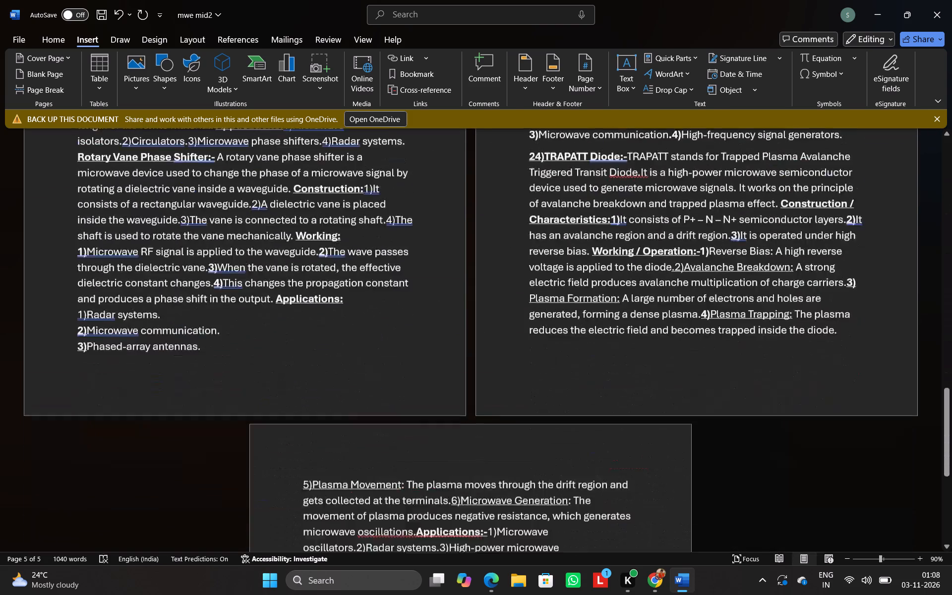
pyautogui.scroll(-10, 586, 310)
pyautogui.click(544, 315)
pyautogui.scroll(7, 544, 315)
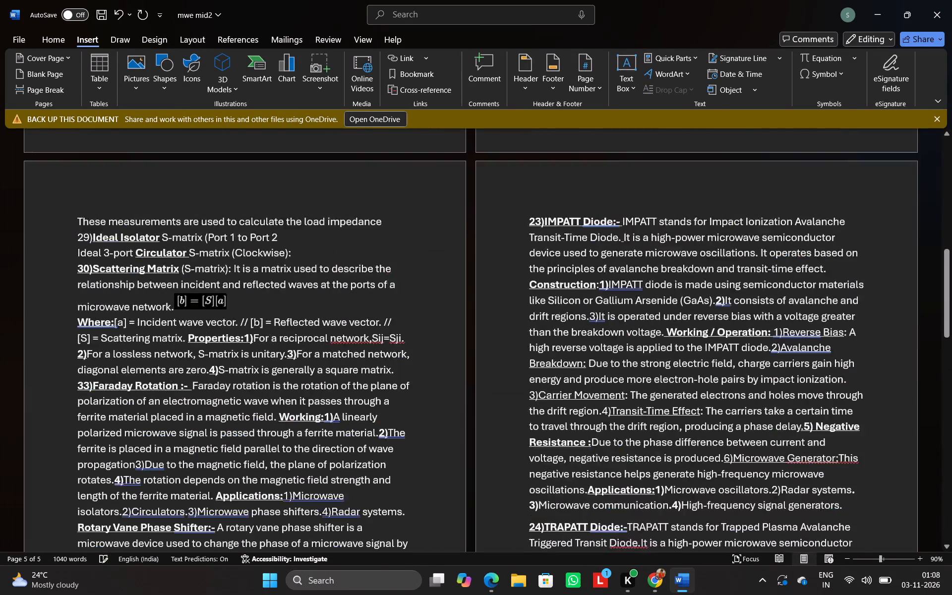
pyautogui.scroll(9, 544, 315)
pyautogui.scroll(-7, 544, 315)
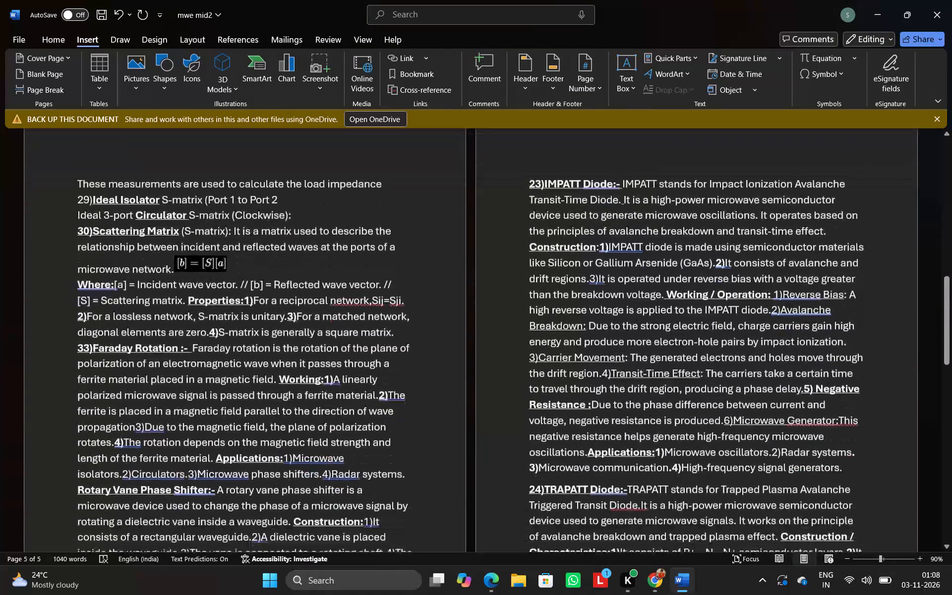
pyautogui.scroll(-8, 544, 315)
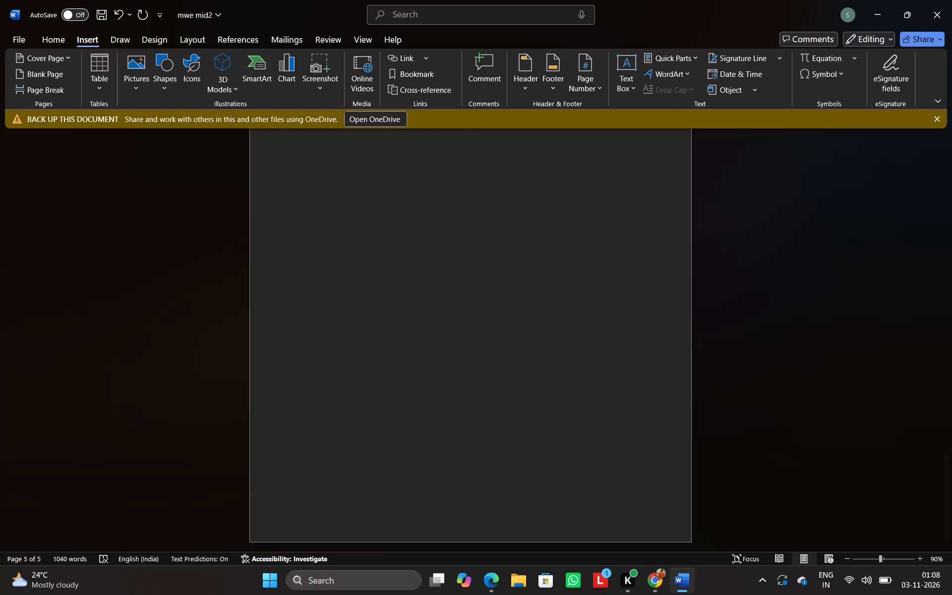
pyautogui.scroll(16, 544, 315)
pyautogui.scroll(10, 544, 315)
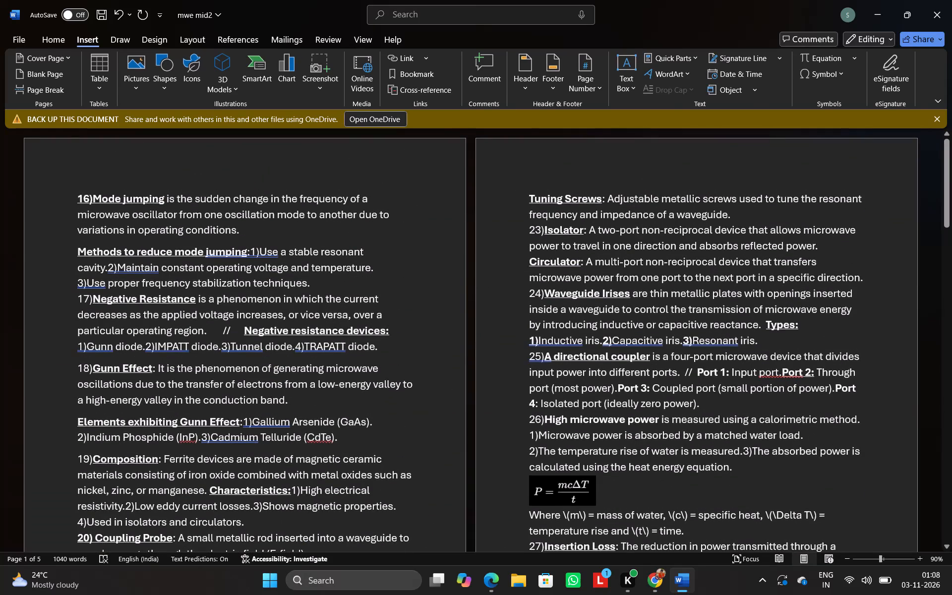
pyautogui.scroll(-2, 439, 294)
pyautogui.scroll(7, 439, 294)
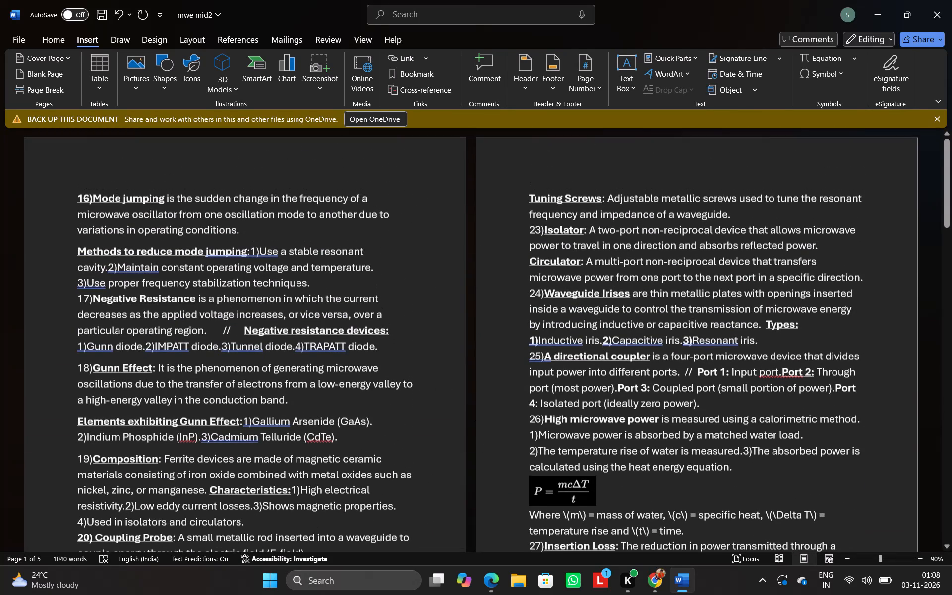
pyautogui.scroll(3, 439, 294)
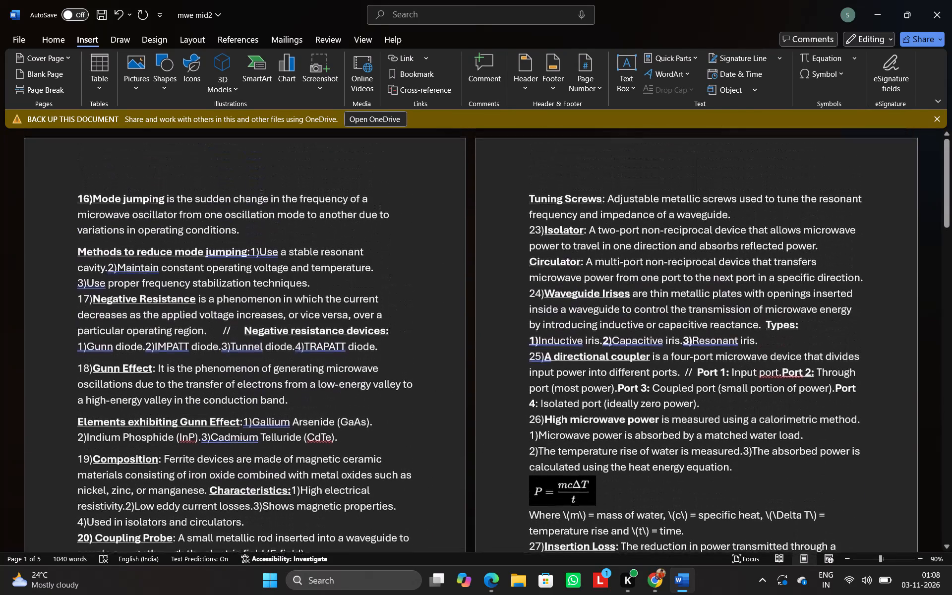
pyautogui.scroll(1, 469, 314)
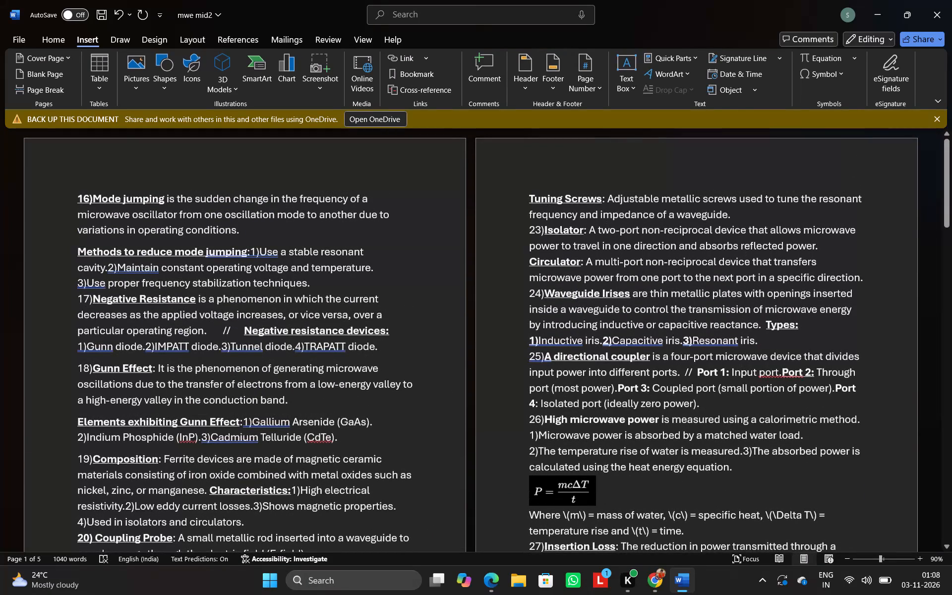
pyautogui.scroll(2, 469, 314)
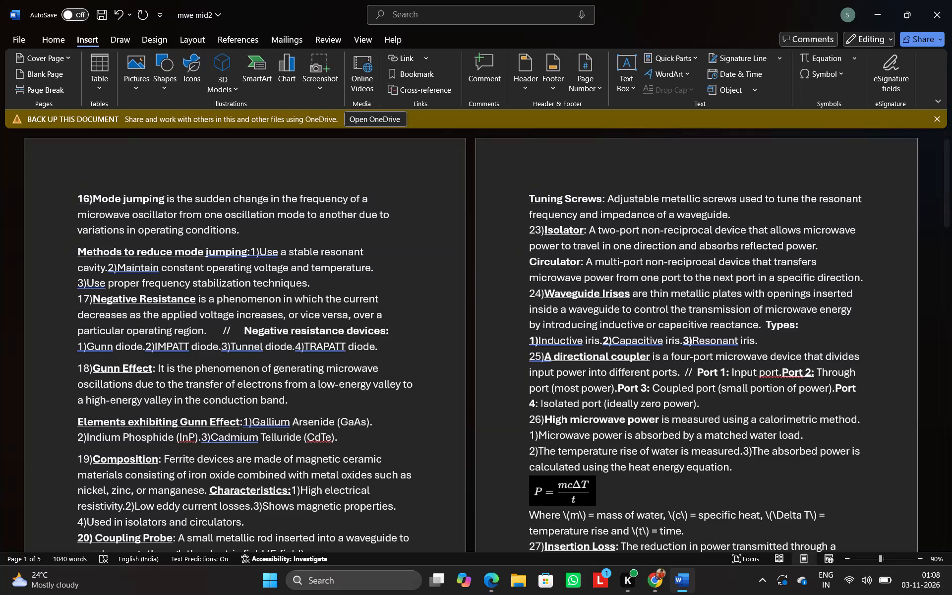
pyautogui.scroll(4, 460, 290)
pyautogui.scroll(2, 404, 275)
pyautogui.scroll(-5, 404, 275)
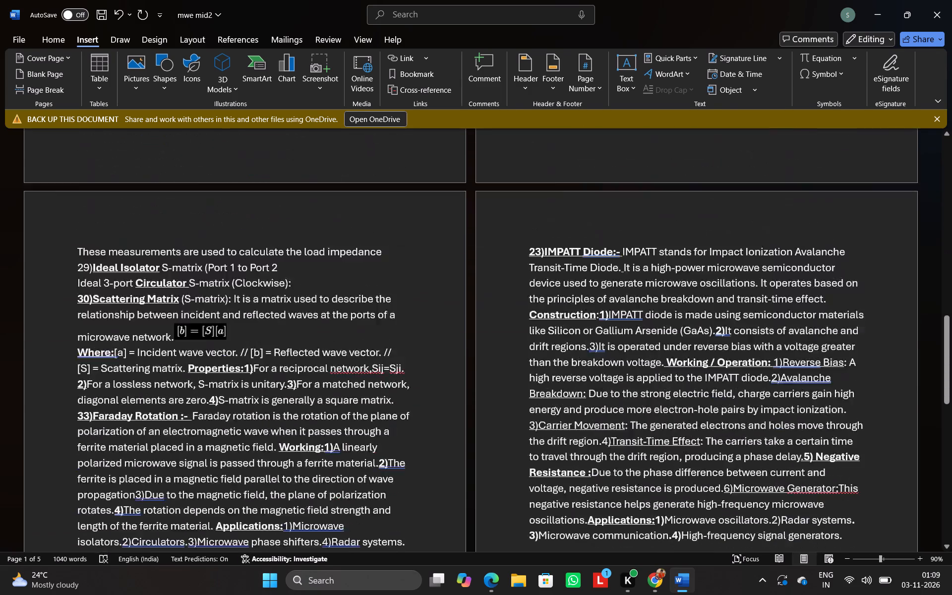
pyautogui.scroll(-6, 404, 275)
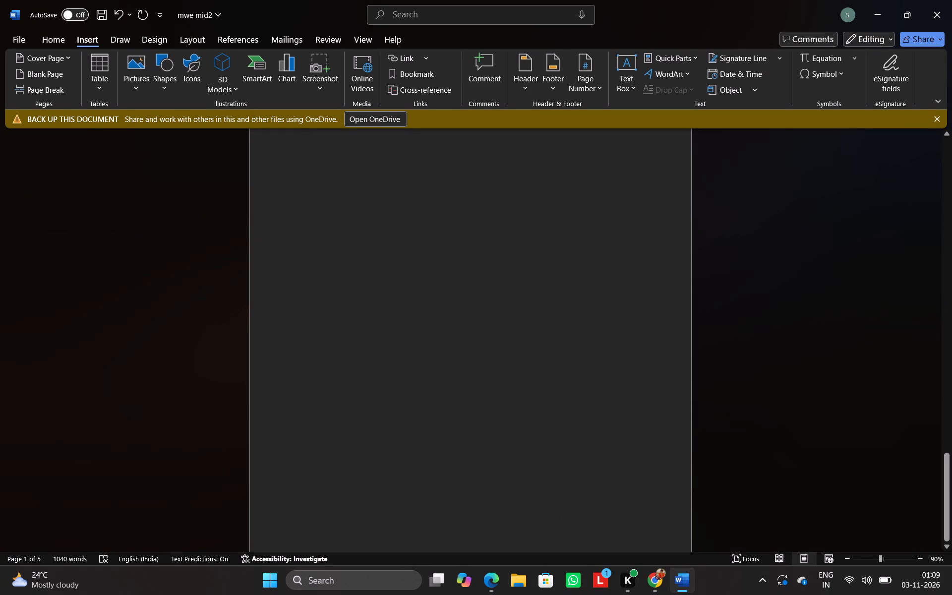
pyautogui.scroll(3, 404, 275)
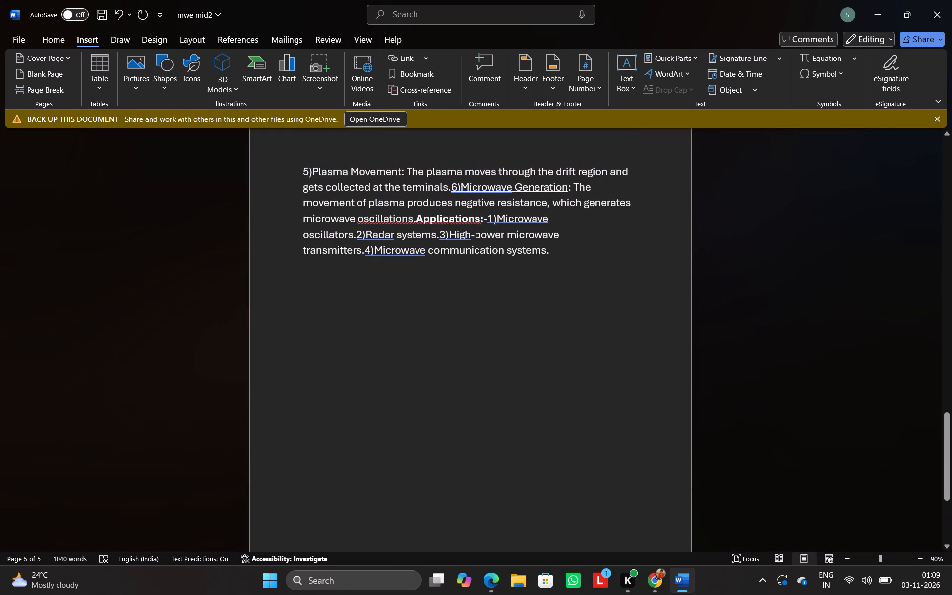
pyautogui.scroll(2, 404, 275)
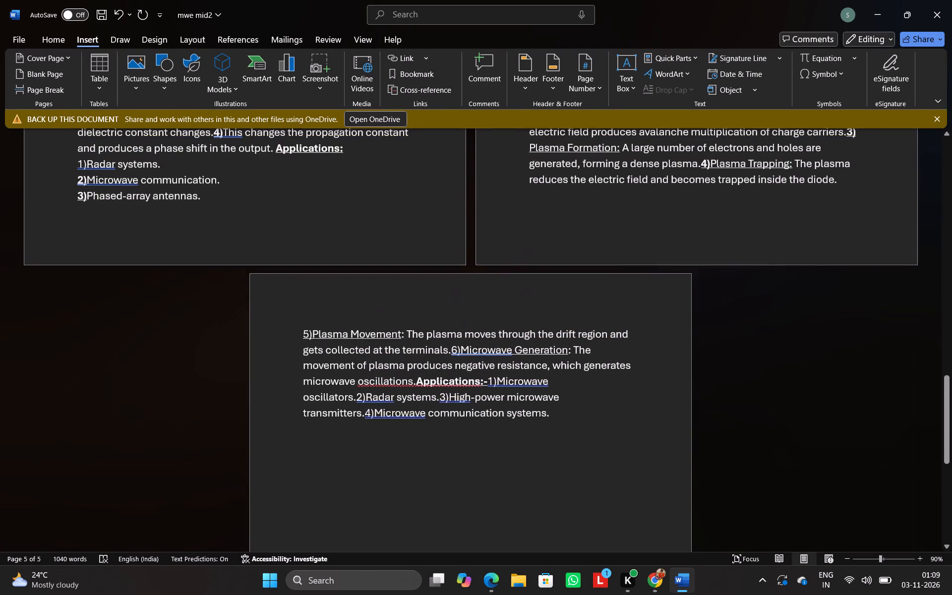
pyautogui.scroll(1, 404, 275)
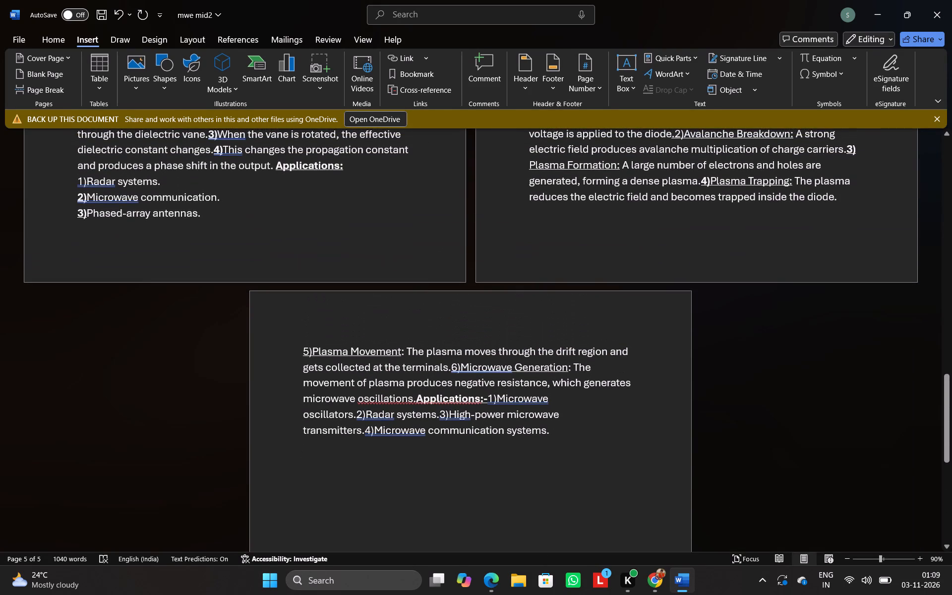
pyautogui.scroll(1, 404, 275)
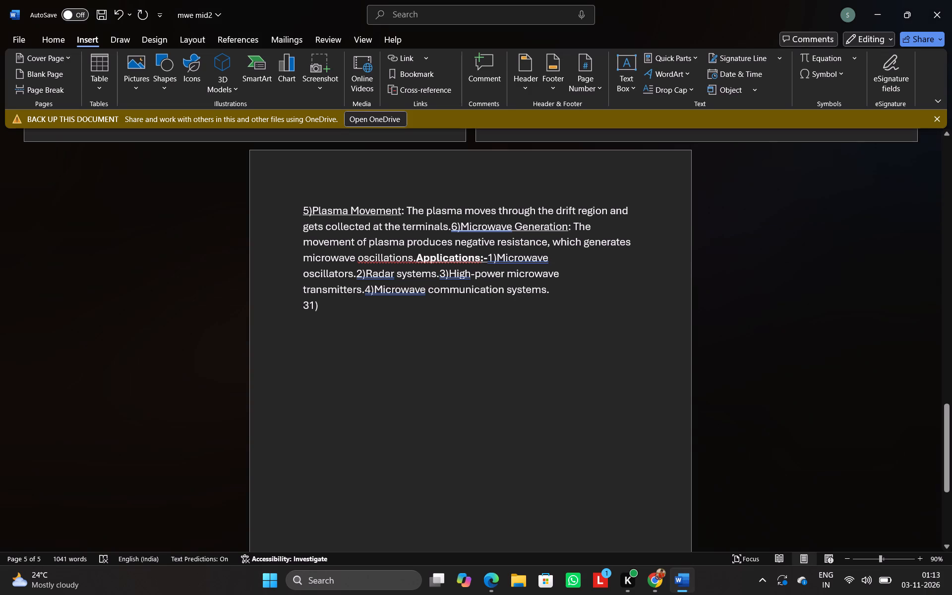
pyautogui.hotkey('ctrl', 'v')
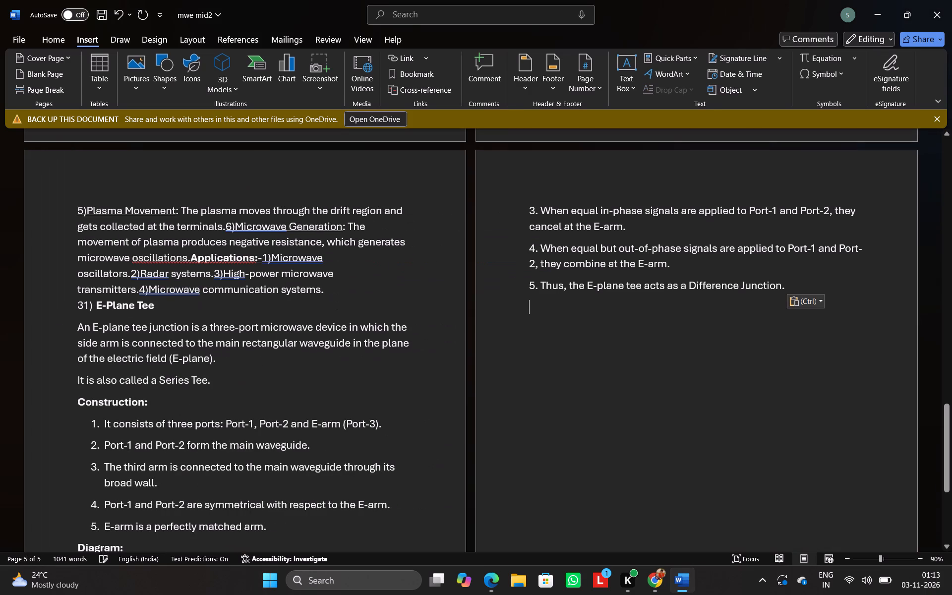
pyautogui.scroll(-4, 430, 291)
pyautogui.scroll(1, 430, 291)
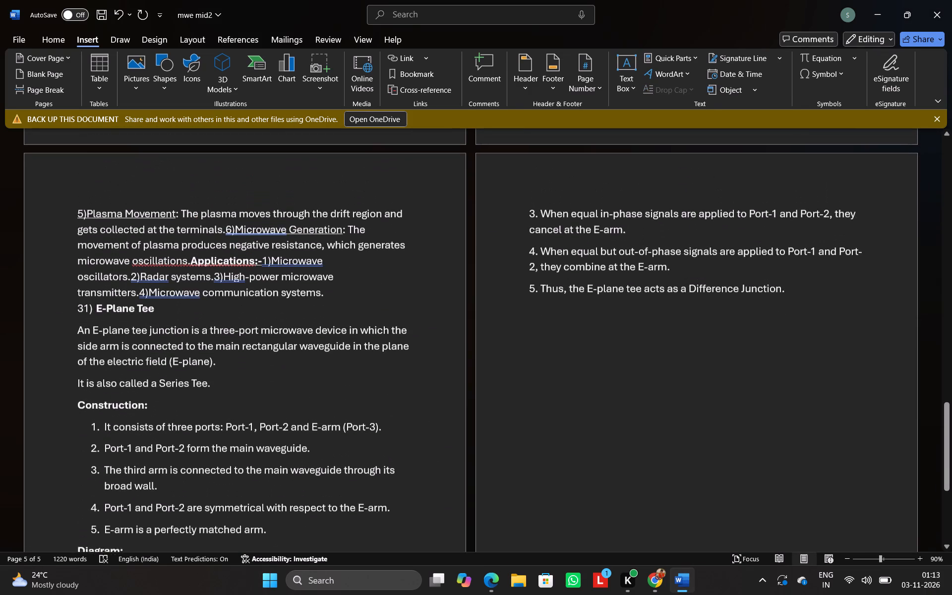
# Run the E-plane tee definition on from its heading with ":-" between them, and remove the space after 31).
pyautogui.click(78, 337)
pyautogui.press('BackSpace')
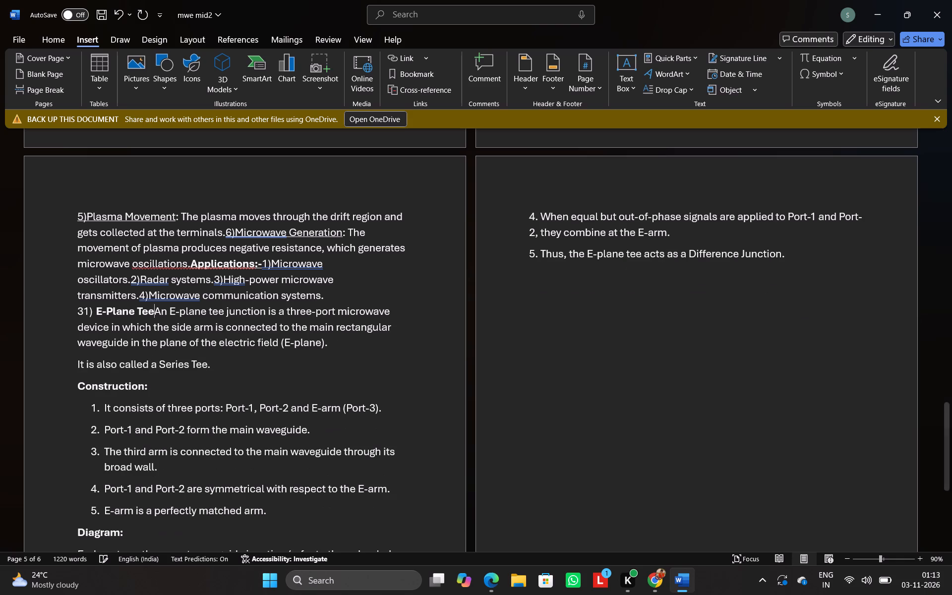
pyautogui.write(':-')
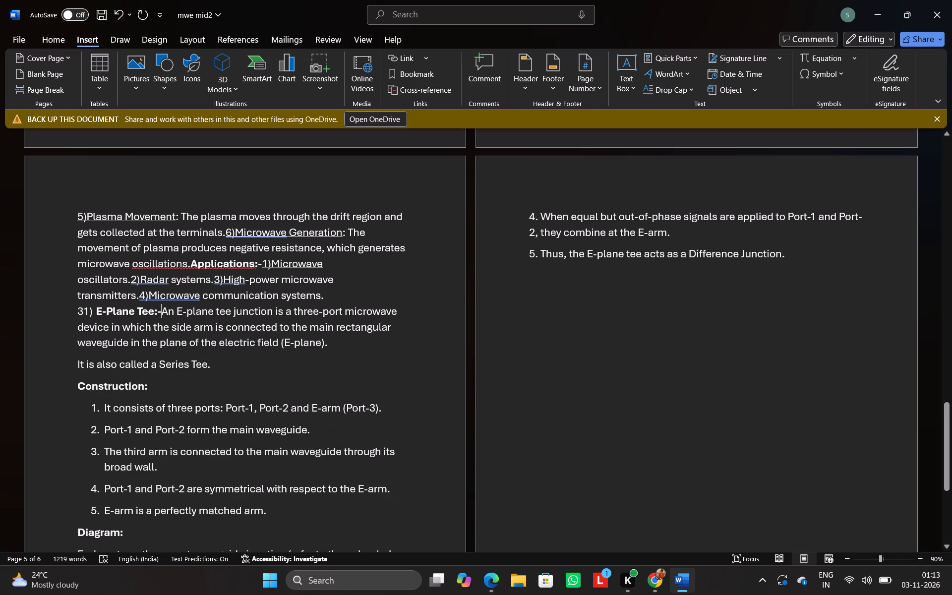
pyautogui.click(94, 314)
pyautogui.press('Right')
pyautogui.press('BackSpace')
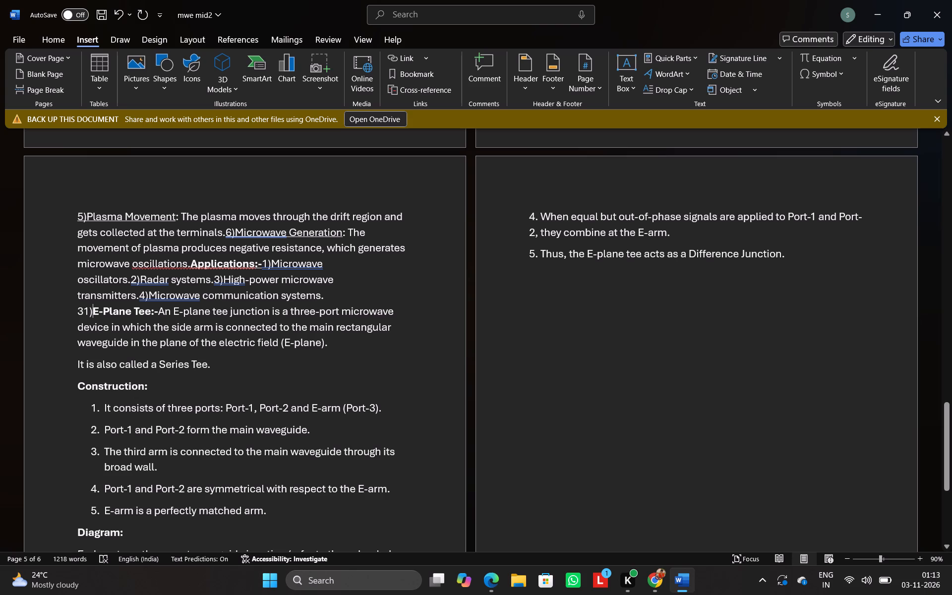
# Make the heading text "31)E-Plane Tee" bold and underlined.
pyautogui.moveTo(150, 311); pyautogui.dragTo(75, 315)
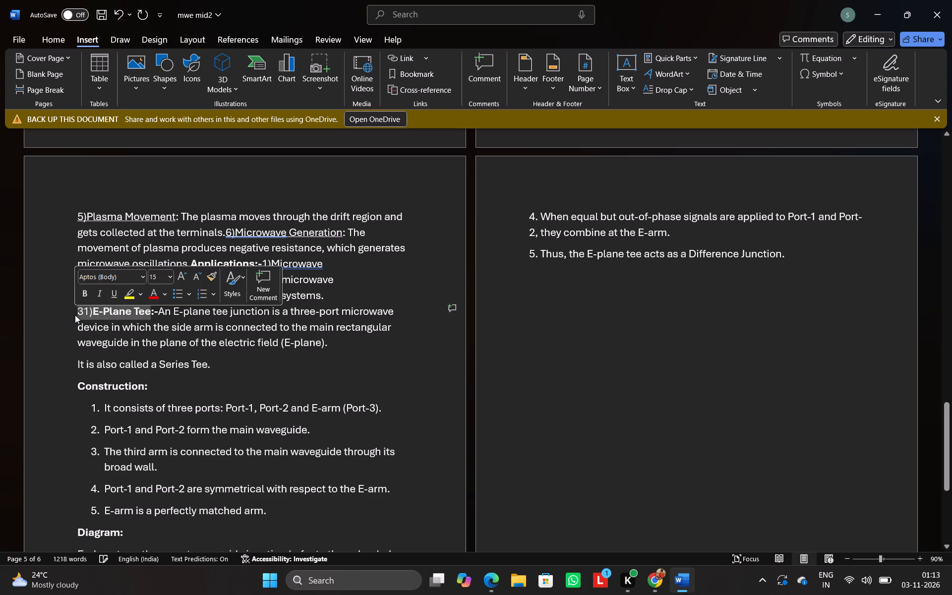
pyautogui.click(83, 295)
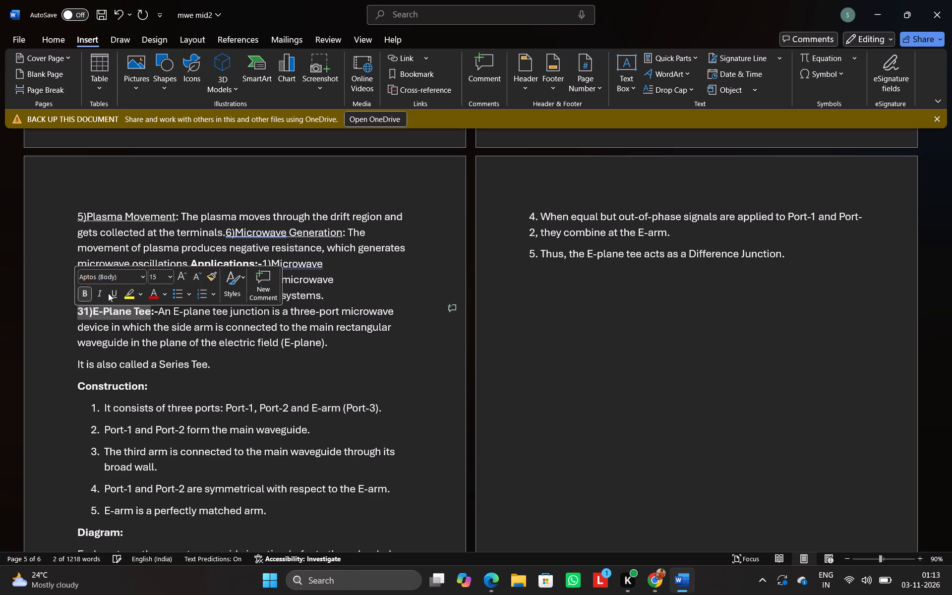
pyautogui.click(111, 293)
pyautogui.click(231, 361)
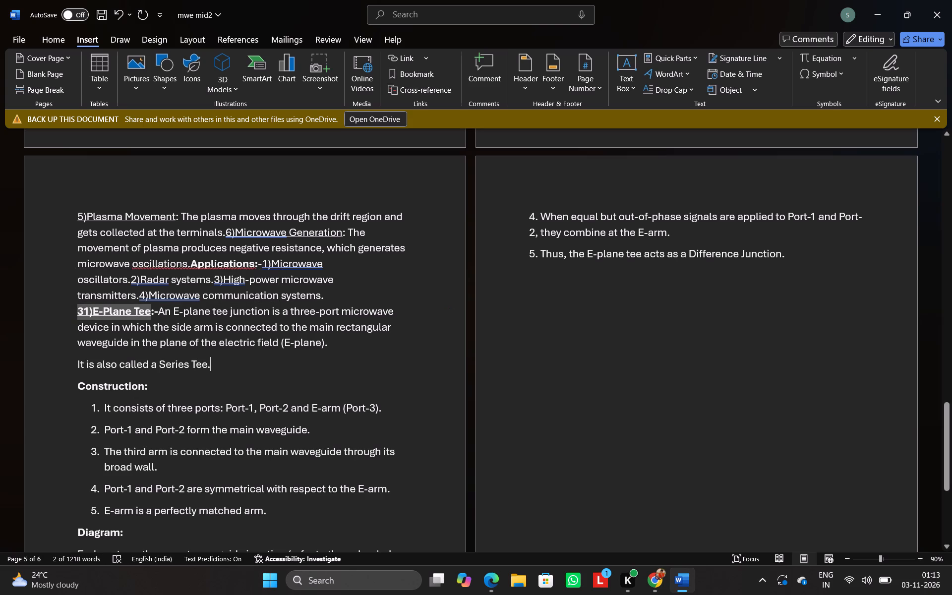
# Join the "It is also called a Series Tee." line and the "Construction:" heading onto the end of the definition paragraph.
pyautogui.click(77, 364)
pyautogui.press('BackSpace')
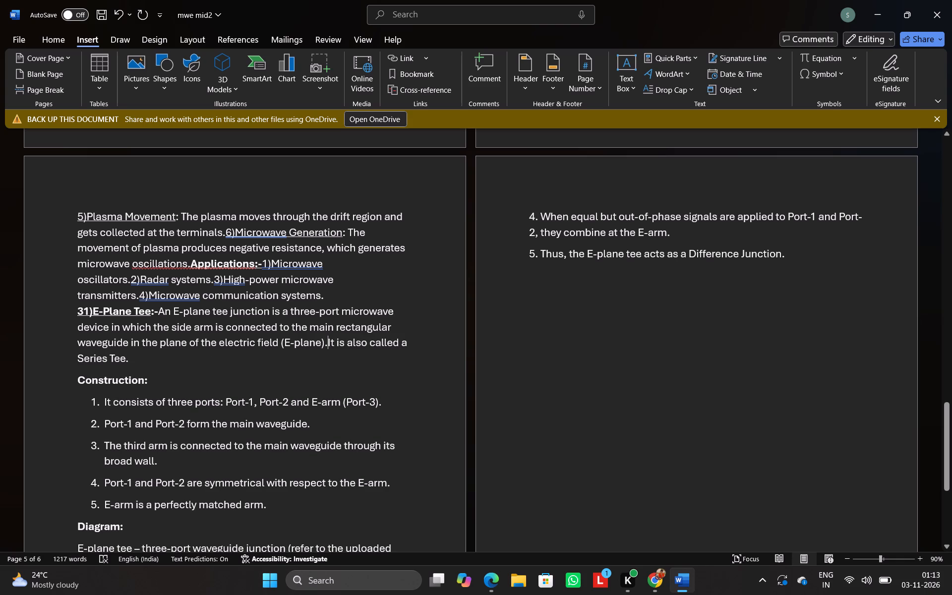
pyautogui.click(79, 382)
pyautogui.press('BackSpace')
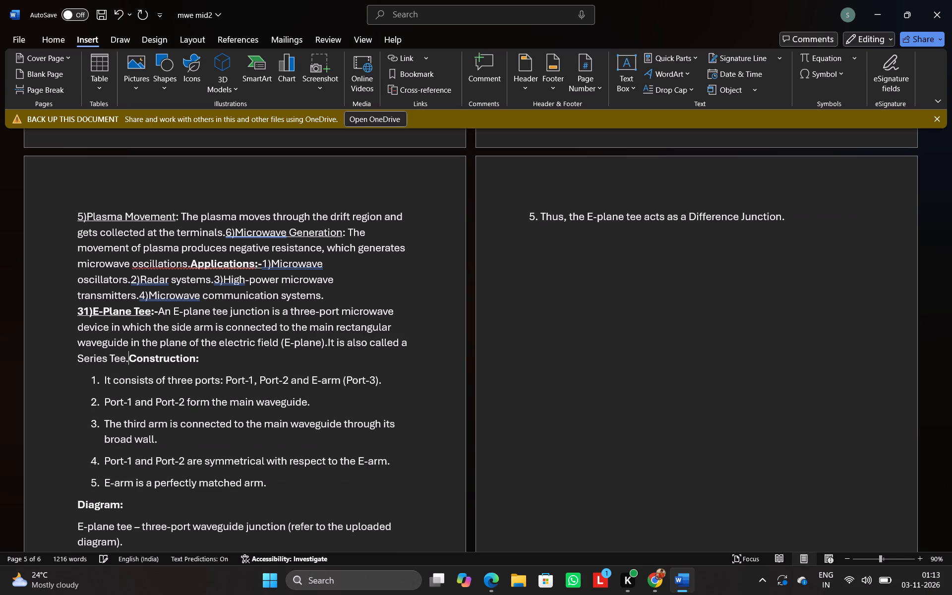
# Underline the "Construction:" heading in the E-Plane Tee answer.
pyautogui.moveTo(79, 382); pyautogui.dragTo(130, 370)
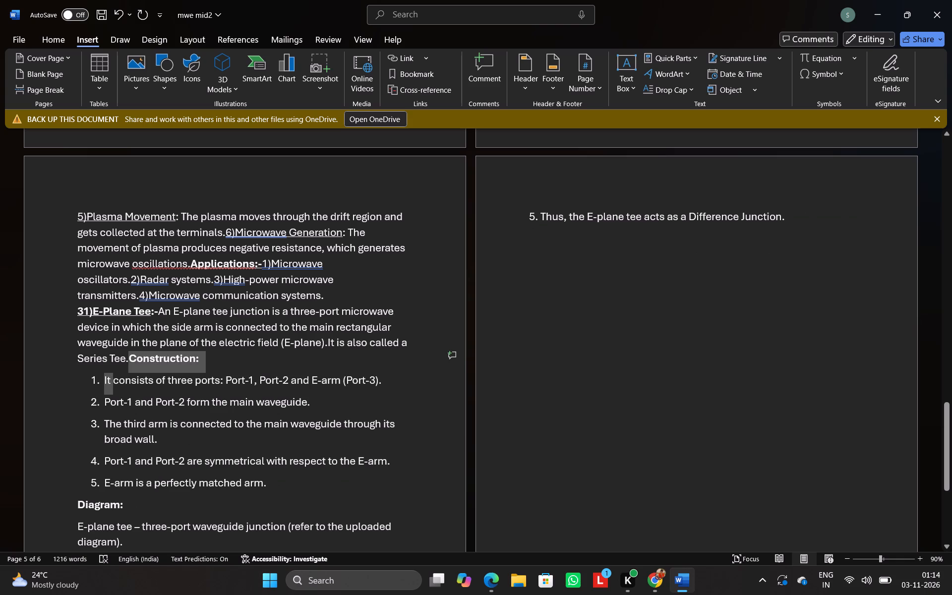
pyautogui.moveTo(130, 370); pyautogui.dragTo(128, 364)
pyautogui.click(187, 357)
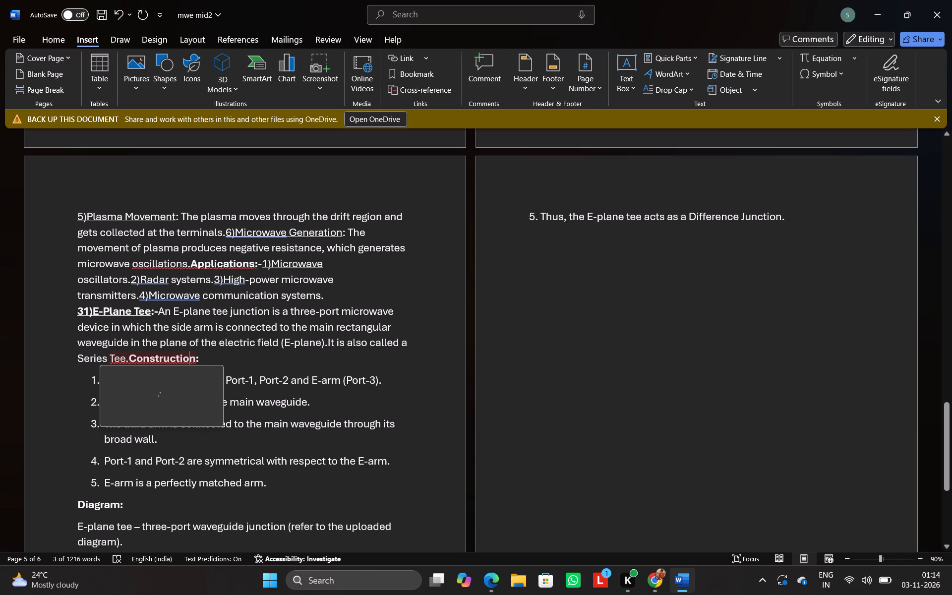
pyautogui.click(232, 355)
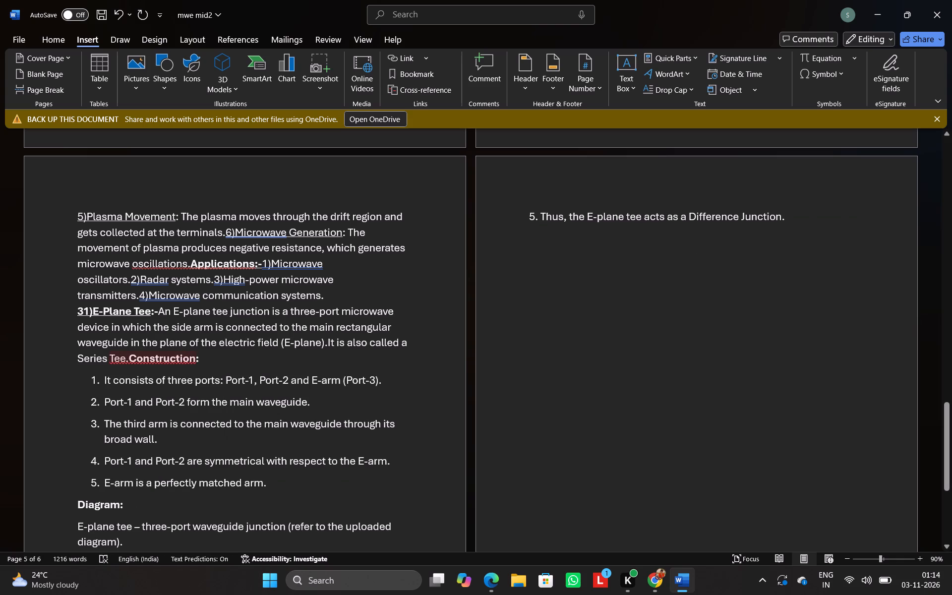
pyautogui.moveTo(130, 358); pyautogui.dragTo(173, 352)
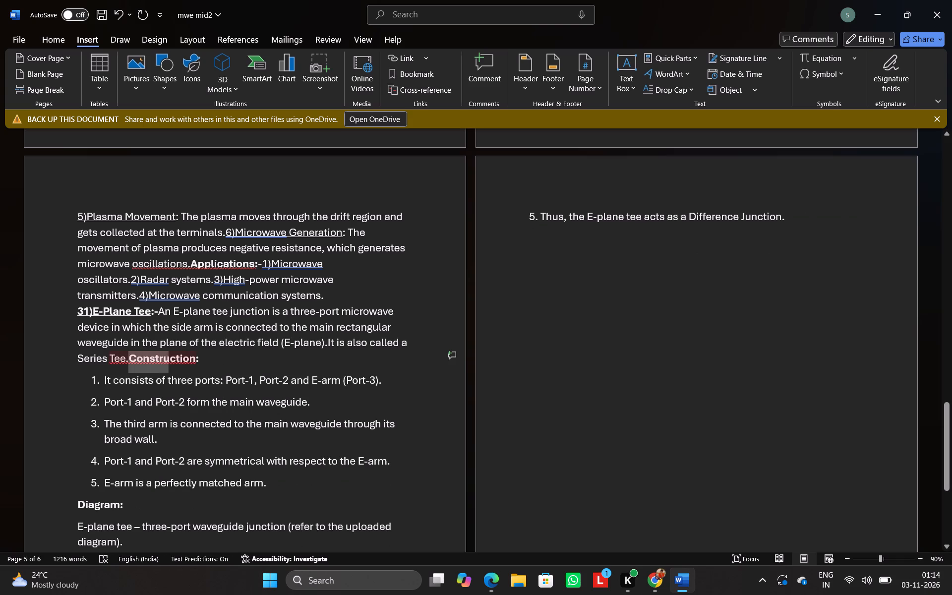
pyautogui.moveTo(173, 352); pyautogui.dragTo(202, 355)
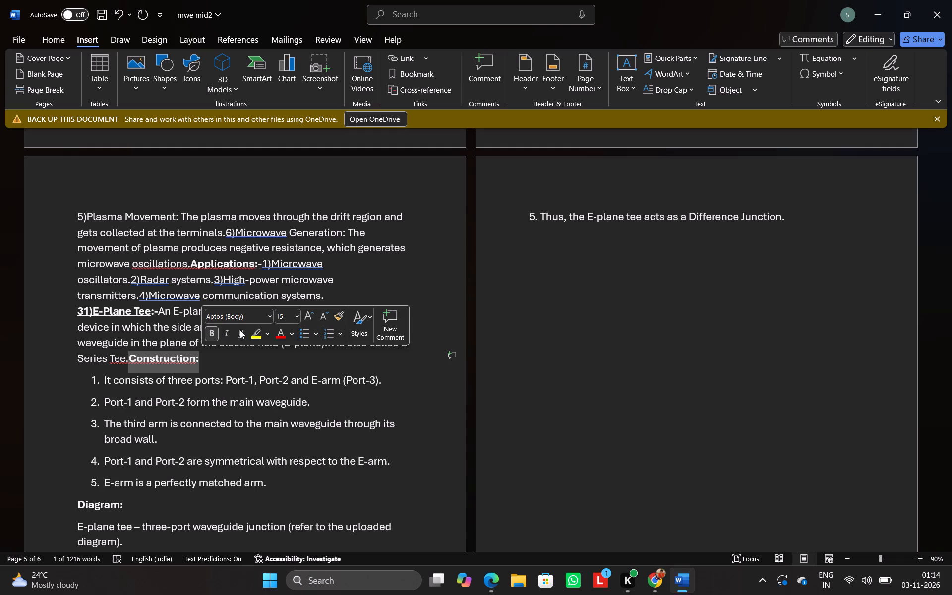
pyautogui.click(240, 330)
pyautogui.click(218, 352)
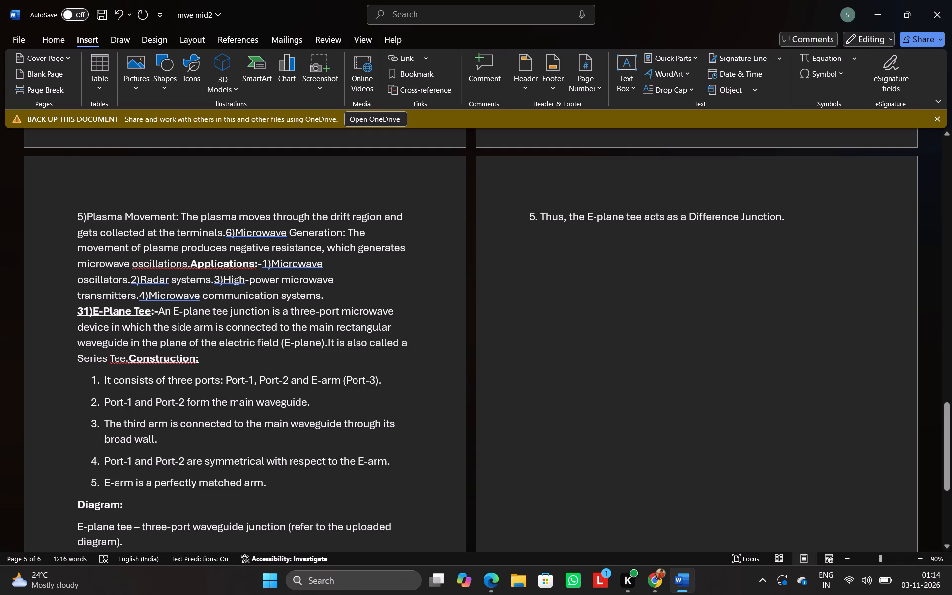
# Place the text cursor at the start of the first Construction point, before "It consists of three ports".
pyautogui.click(106, 384)
pyautogui.press('Left')
pyautogui.press('Left')
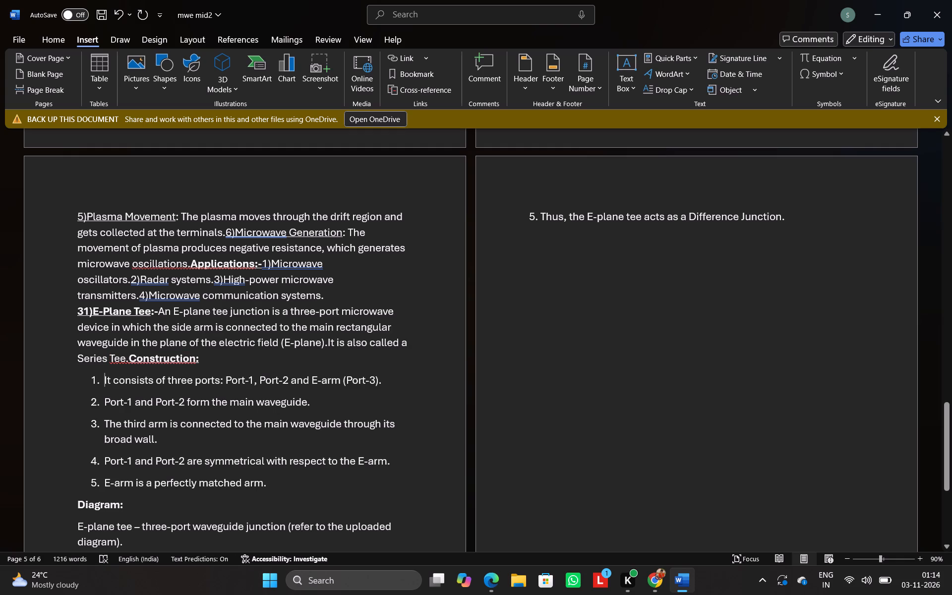
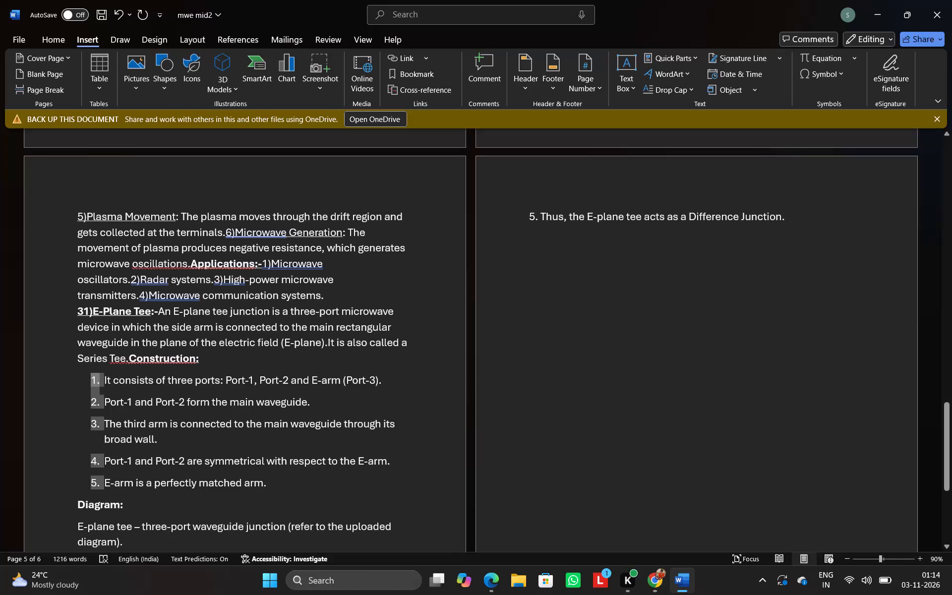
# Run the first Construction point of the E-Plane Tee section on directly after its heading, replacing the list number with "1)".
pyautogui.scroll(-2, 49, 364)
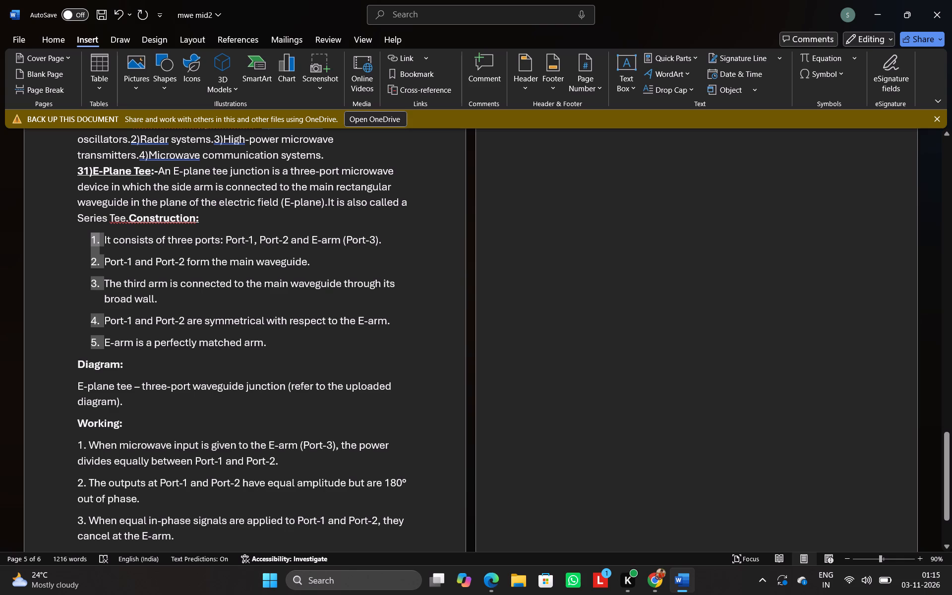
pyautogui.scroll(-1, 472, 369)
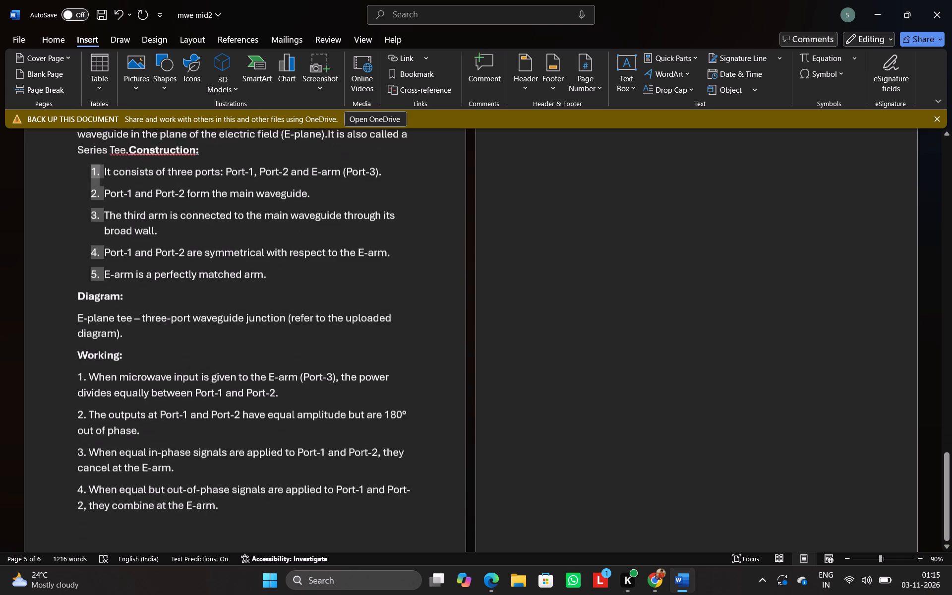
pyautogui.scroll(-1, 472, 369)
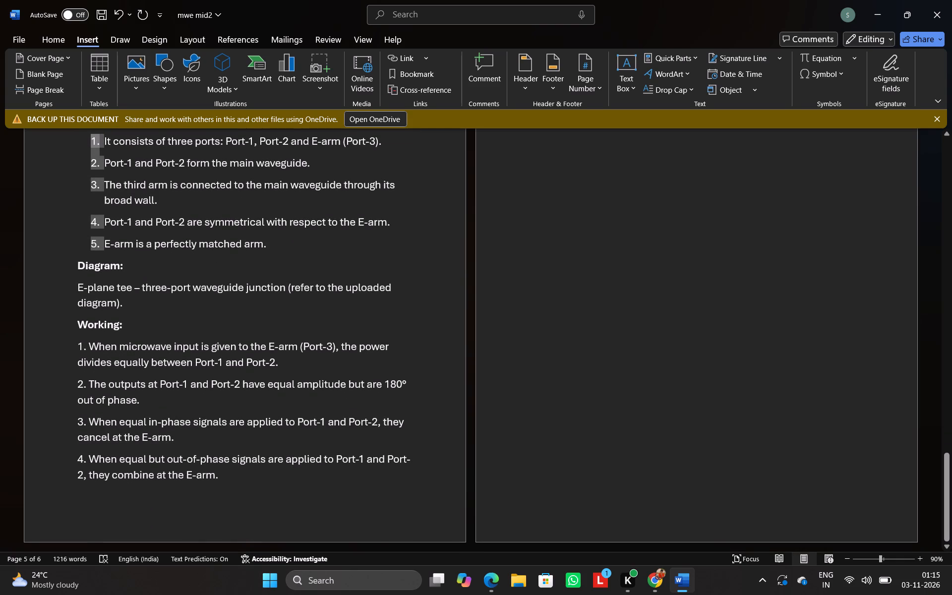
pyautogui.scroll(1, 472, 369)
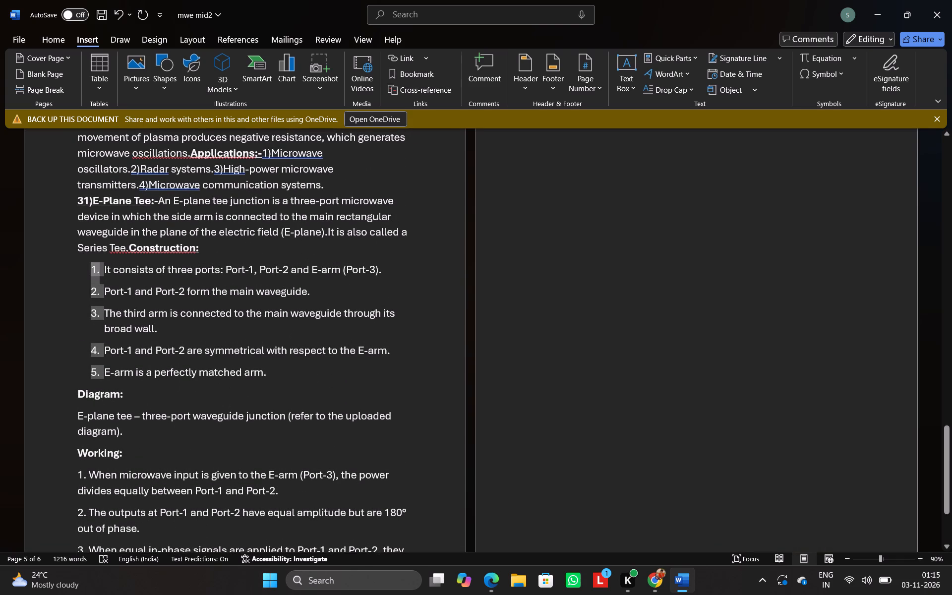
pyautogui.click(103, 273)
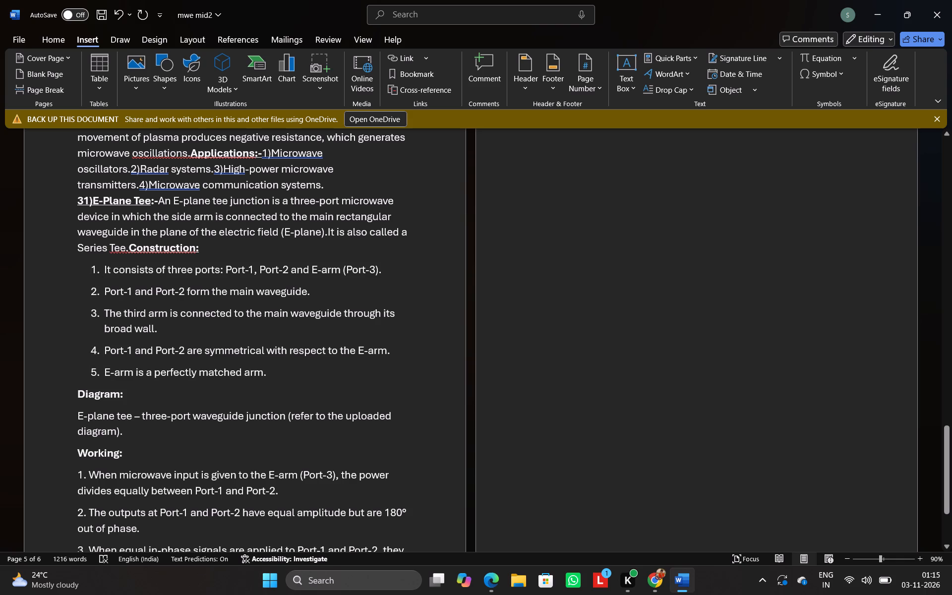
pyautogui.press('BackSpace')
pyautogui.press('BackSpace')
pyautogui.press('BackSpace')
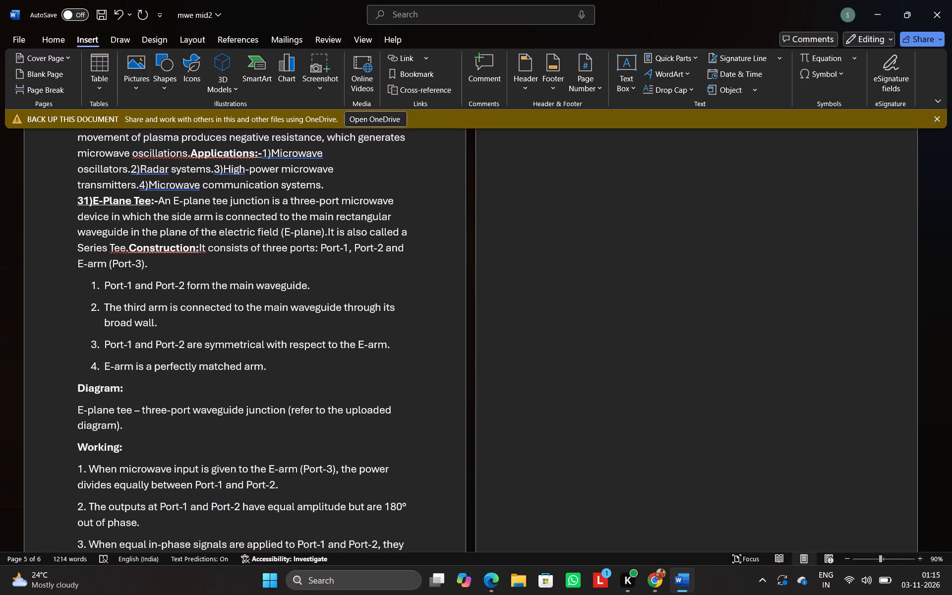
pyautogui.write('1)')
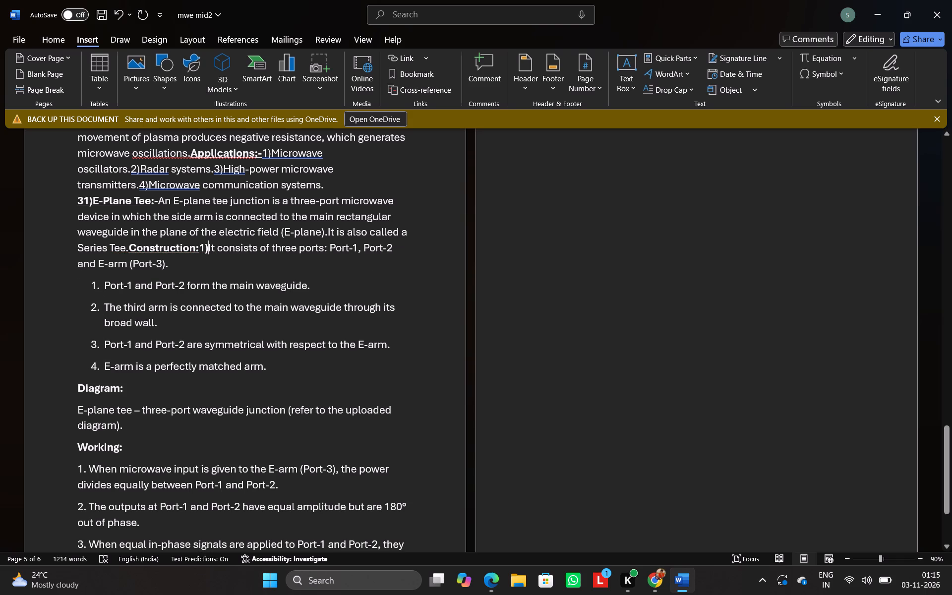
# Join the "Port-1 and Port-2 form the main waveguide" point to the Construction paragraph, numbered inline as "2)".
pyautogui.click(102, 285)
pyautogui.press('BackSpace')
pyautogui.press('BackSpace')
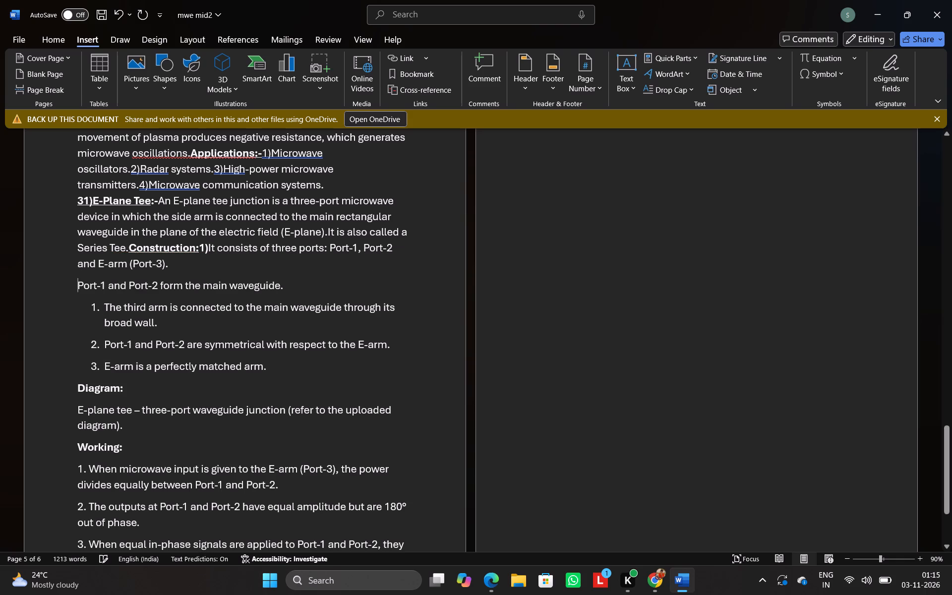
pyautogui.press('BackSpace')
pyautogui.write('2)')
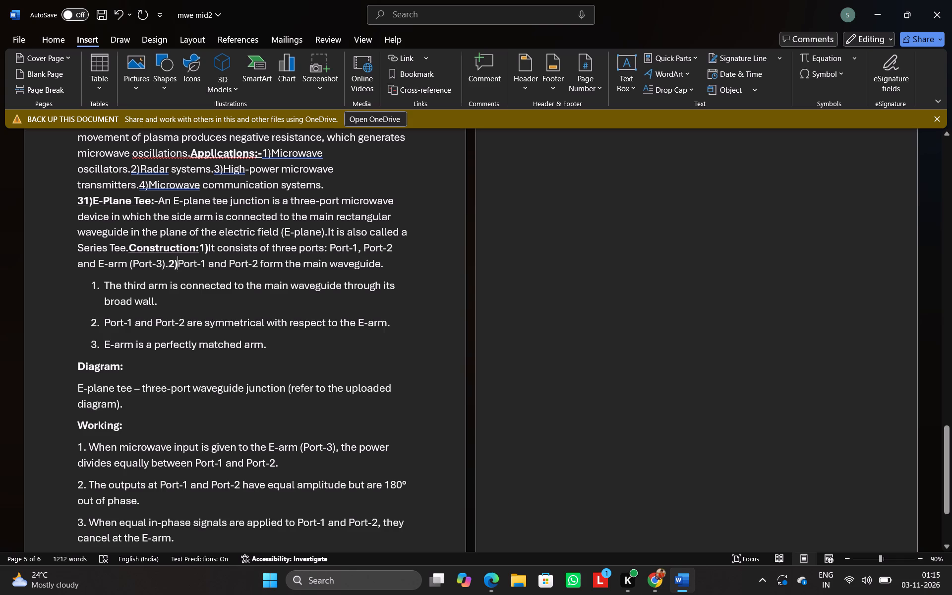
# Join the point about the third arm's connection to the Construction paragraph, numbered inline as "3)".
pyautogui.click(100, 289)
pyautogui.press('BackSpace')
pyautogui.press('BackSpace')
pyautogui.press('BackSpace')
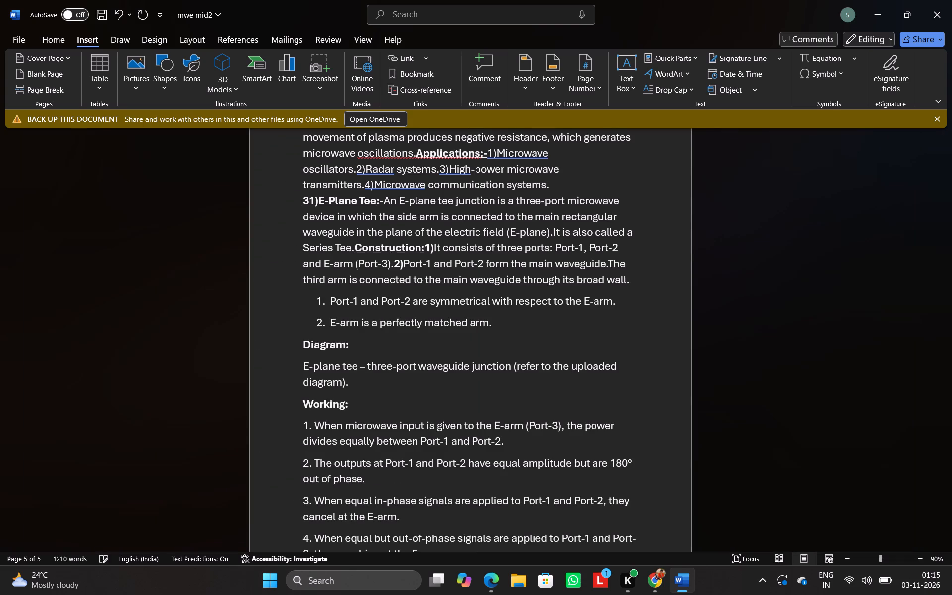
pyautogui.hotkey('shift', '#')
pyautogui.press('BackSpace')
pyautogui.write('3)')
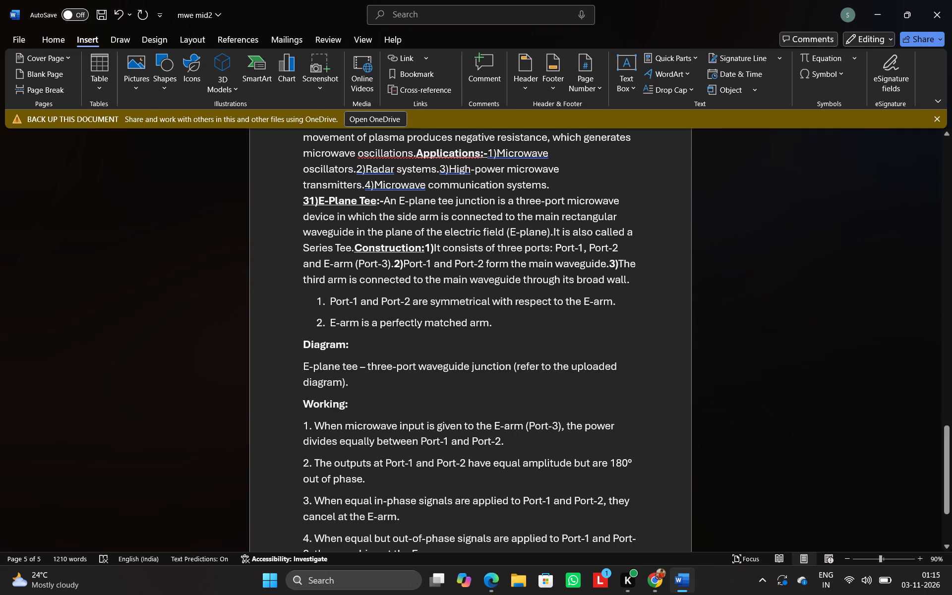
# Join the point about Port-1 and Port-2 symmetry to the Construction paragraph, numbered inline as "4)".
pyautogui.click(325, 299)
pyautogui.press('Right')
pyautogui.press('BackSpace')
pyautogui.press('BackSpace')
pyautogui.press('BackSpace')
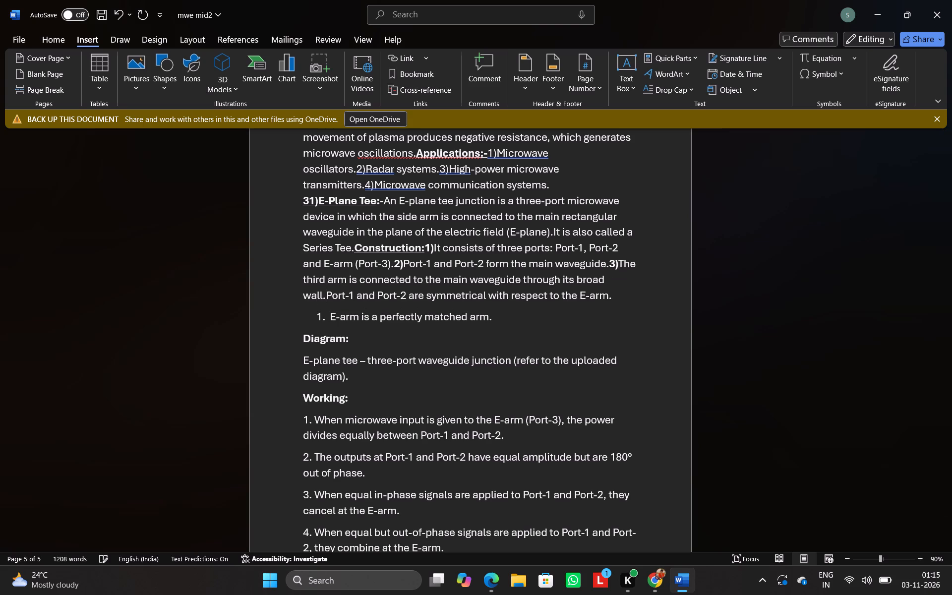
pyautogui.write('4)')
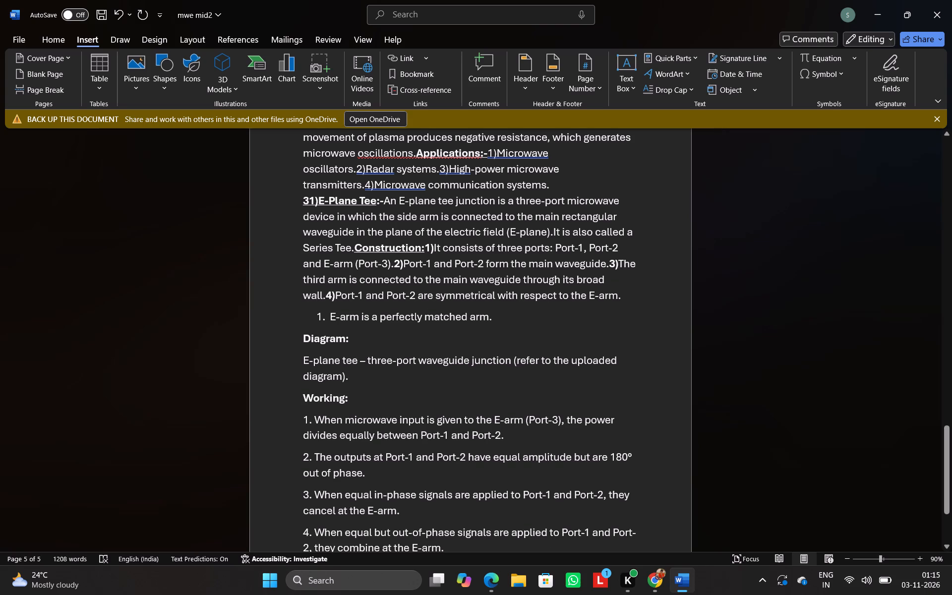
# Join the "E-arm is a perfectly matched arm" point to the Construction paragraph, numbered inline as "5)".
pyautogui.click(328, 316)
pyautogui.press('BackSpace')
pyautogui.press('BackSpace')
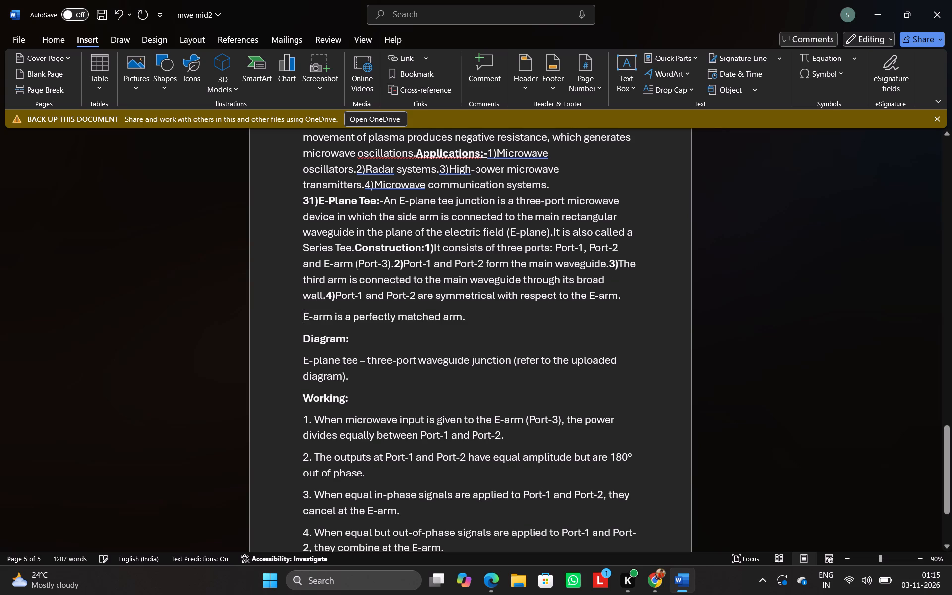
pyautogui.press('BackSpace')
pyautogui.press('5')
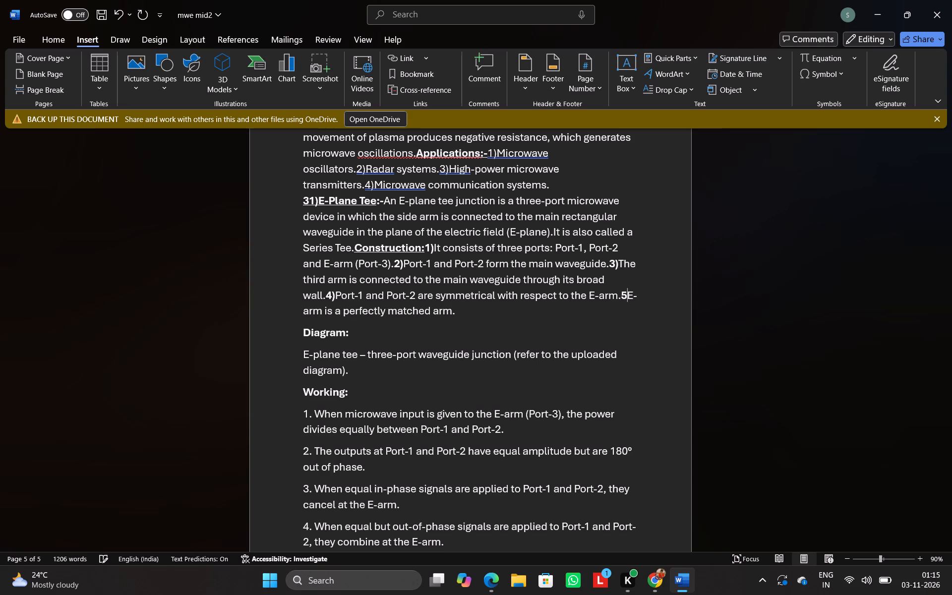
pyautogui.hotkey('shift', ')')
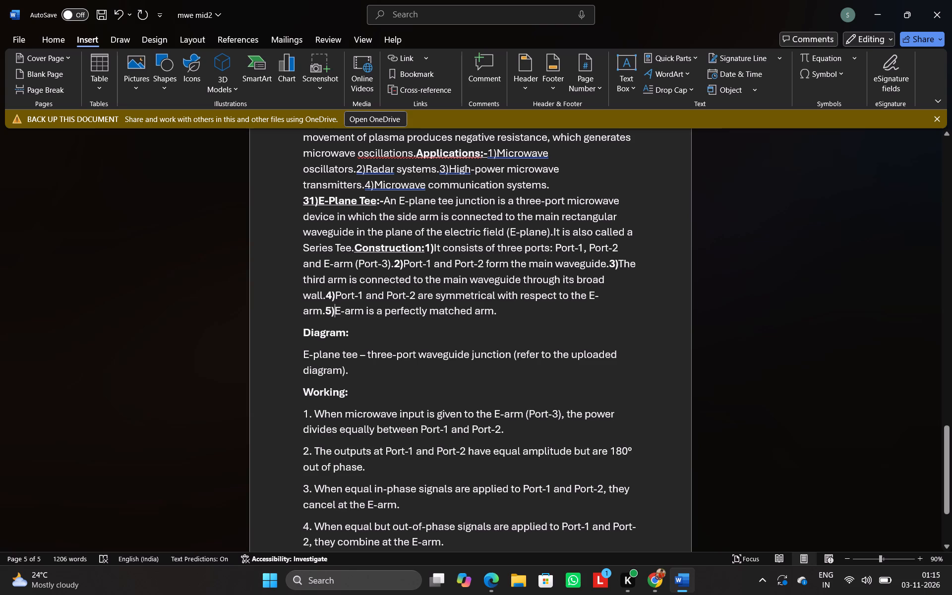
# Merge the "Diagram:" heading and its description line into the end of the Construction paragraph and underline both.
pyautogui.click(301, 334)
pyautogui.press('BackSpace')
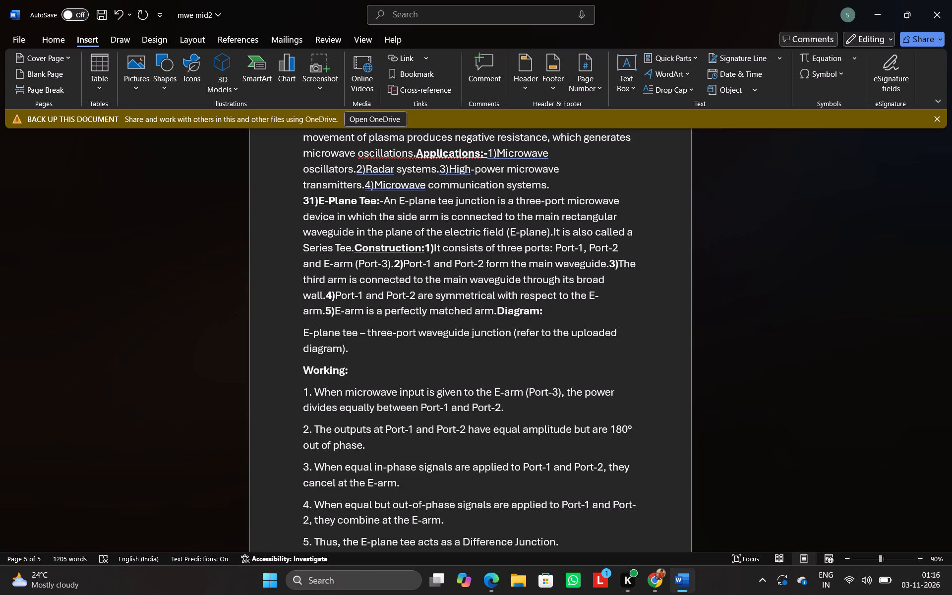
pyautogui.click(302, 331)
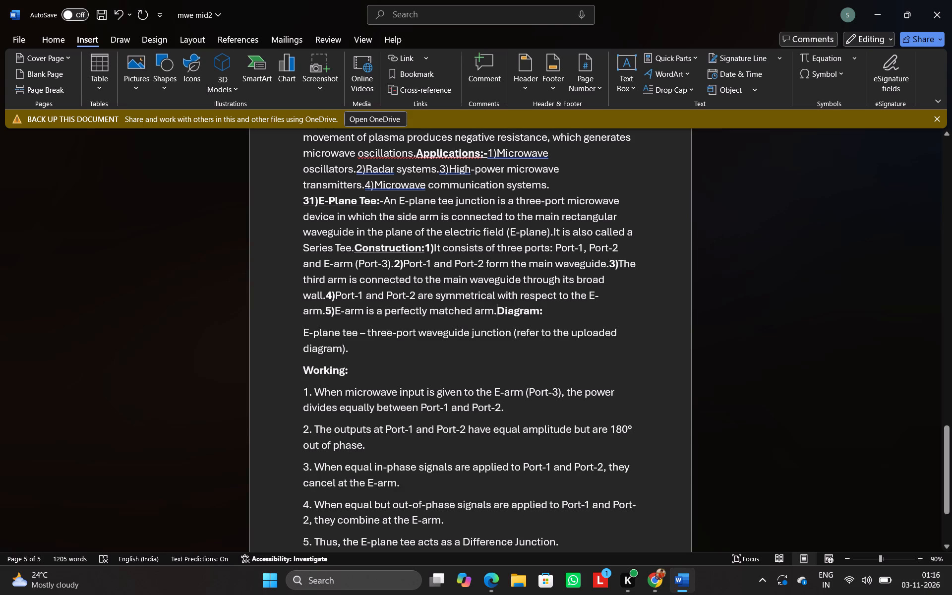
pyautogui.press('BackSpace')
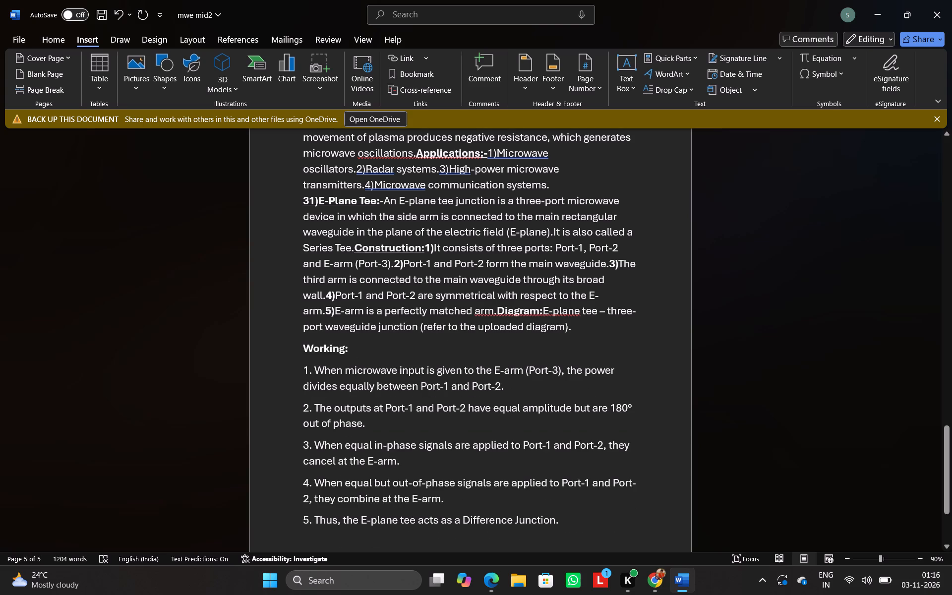
pyautogui.click(498, 310)
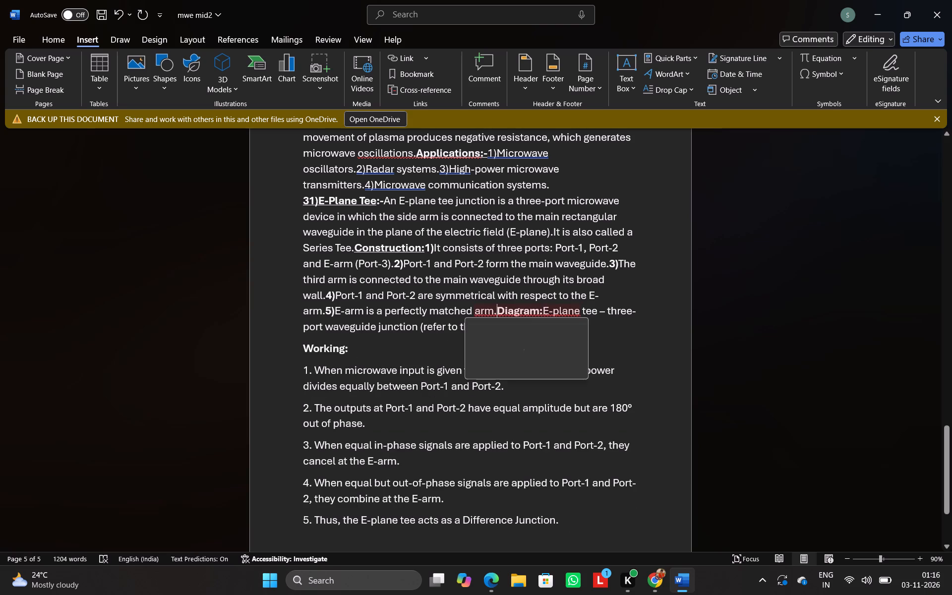
pyautogui.moveTo(498, 310); pyautogui.dragTo(573, 330)
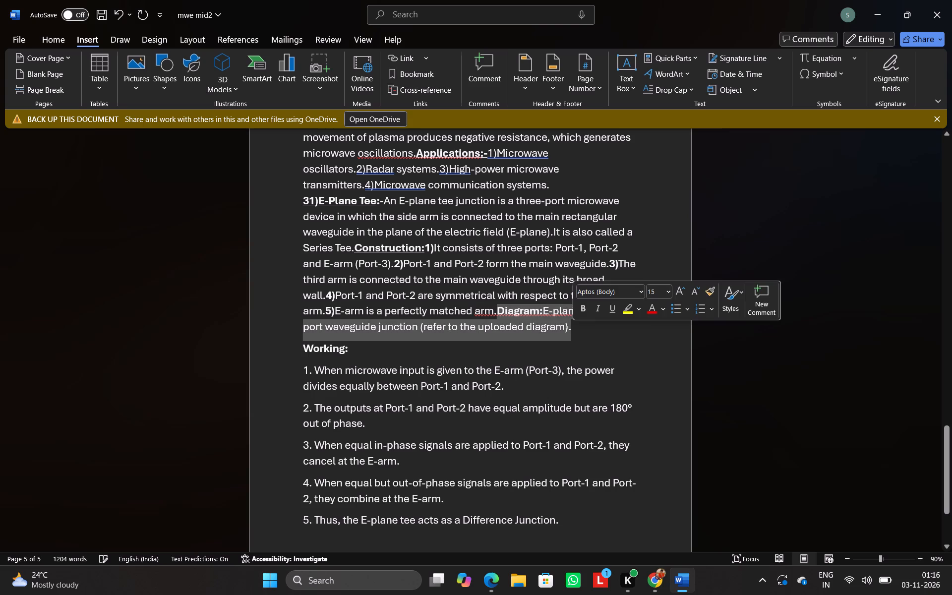
pyautogui.click(609, 310)
pyautogui.click(610, 341)
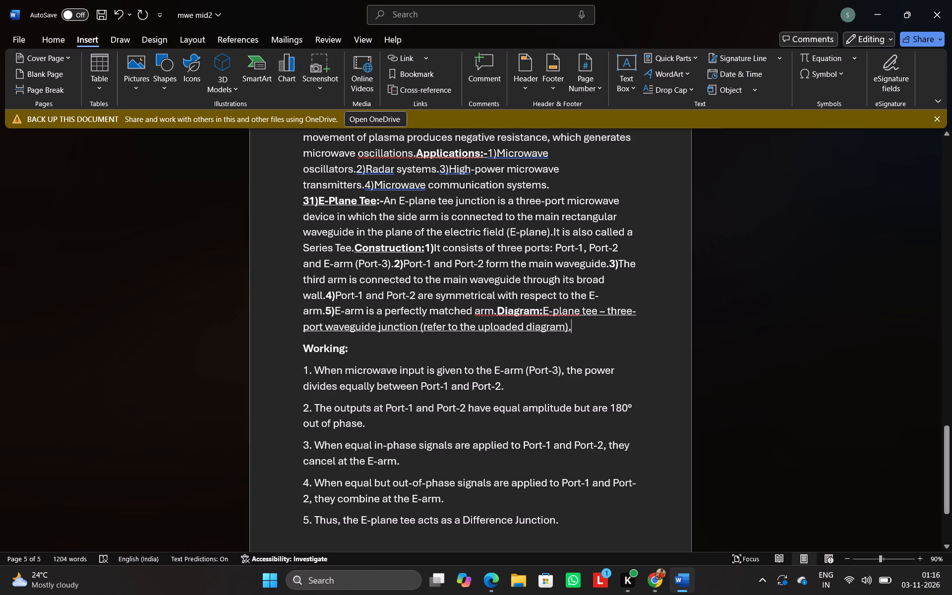
# Join the "Working:" heading to the end of the diagram description and underline the heading.
pyautogui.click(305, 349)
pyautogui.press('BackSpace')
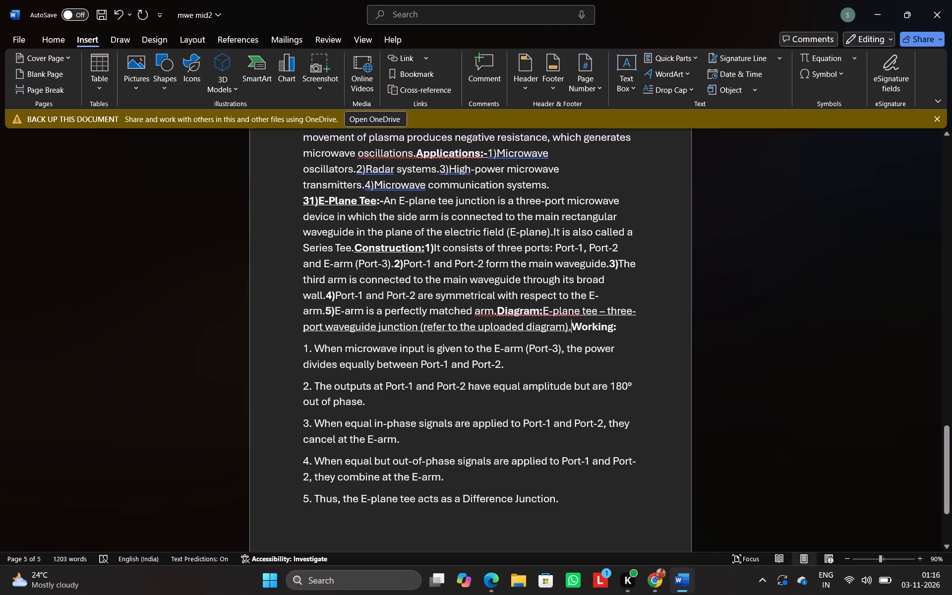
pyautogui.moveTo(574, 327); pyautogui.dragTo(612, 327)
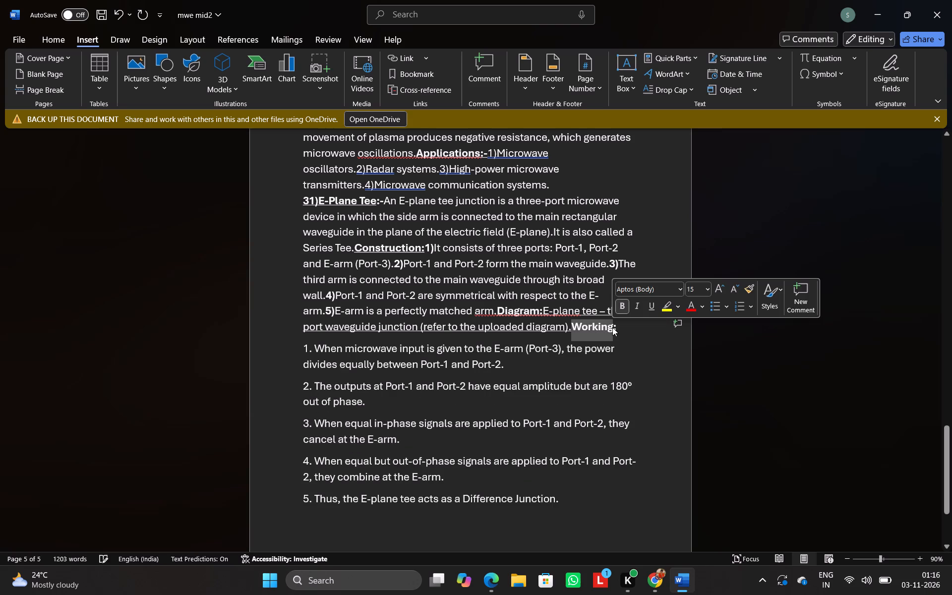
pyautogui.click(622, 327)
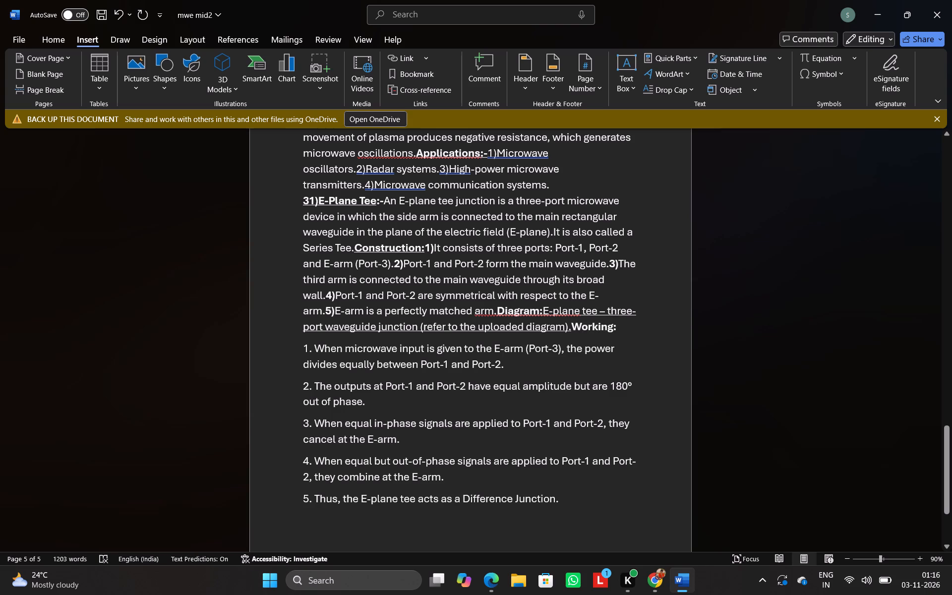
pyautogui.moveTo(572, 325); pyautogui.dragTo(626, 332)
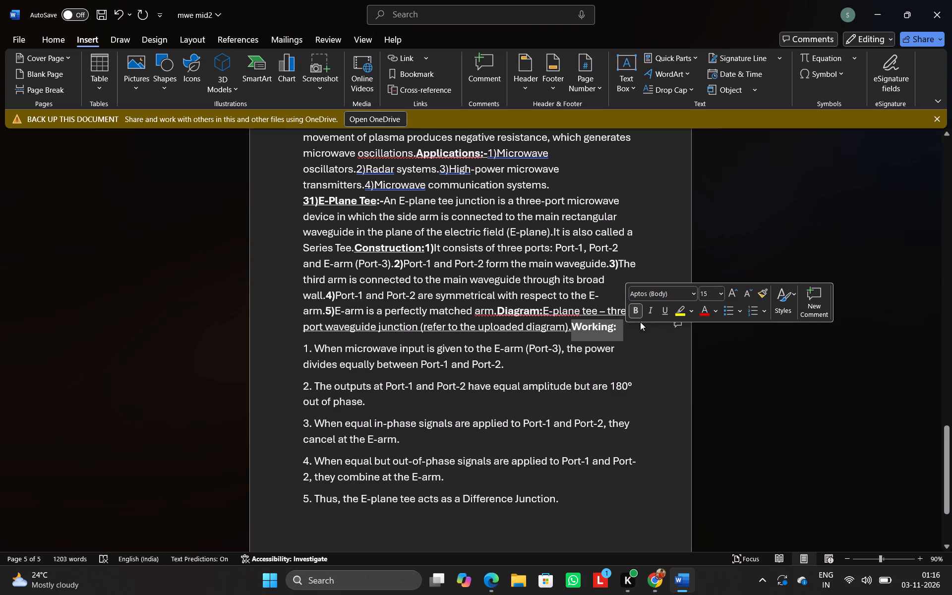
pyautogui.click(664, 310)
pyautogui.click(644, 342)
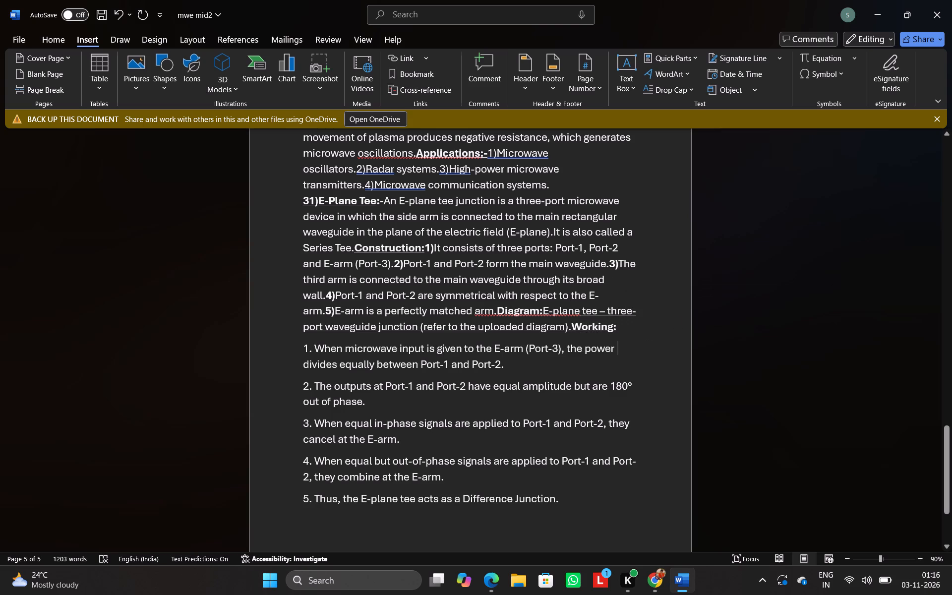
# Place the "When microwave input is given to the E-arm" point after a line break under the "Working:" heading, numbered "1)".
pyautogui.click(313, 350)
pyautogui.press('BackSpace')
pyautogui.press('BackSpace')
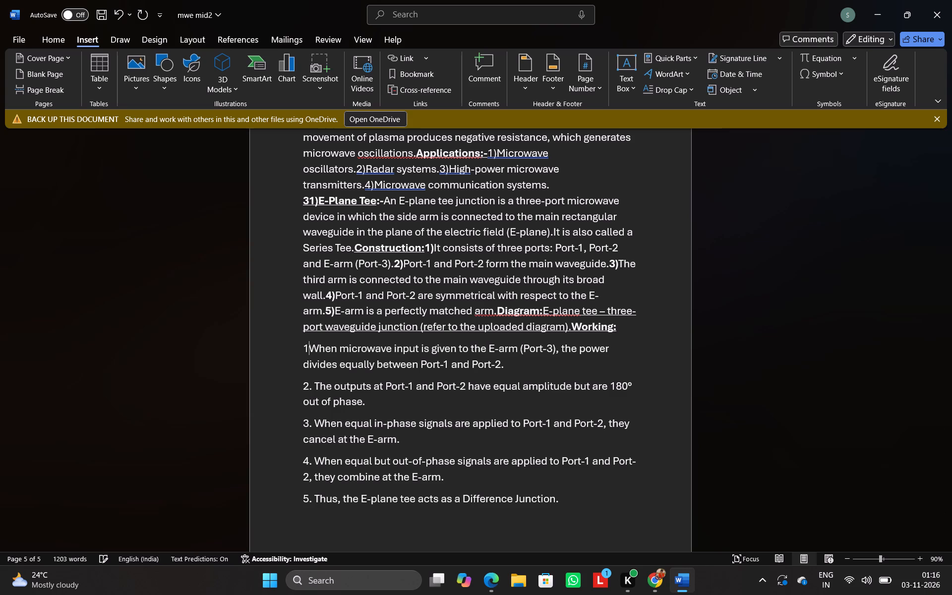
pyautogui.press('BackSpace')
pyautogui.press('BackSpace')
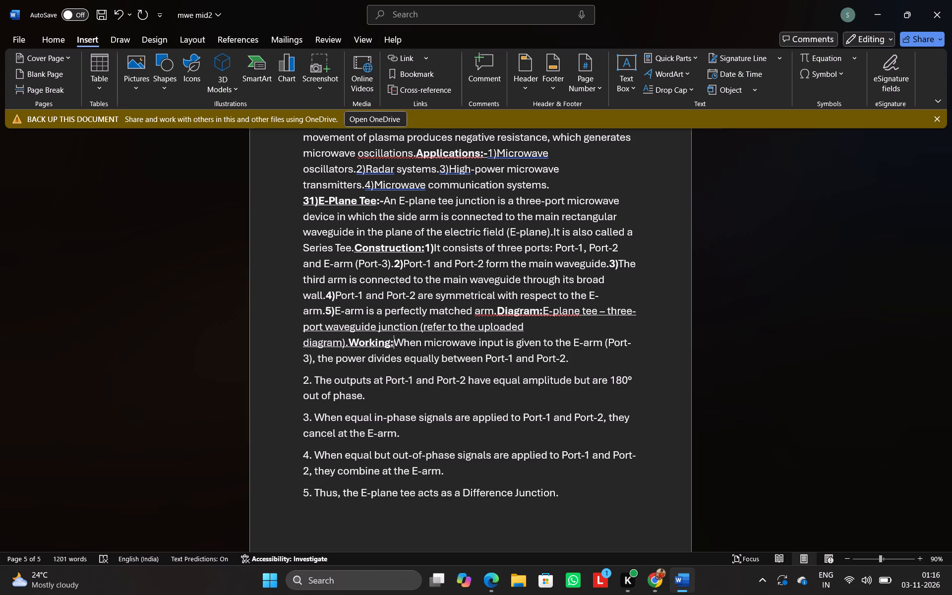
pyautogui.hotkey('shift', 'Right')
pyautogui.hotkey('shift', 'Return')
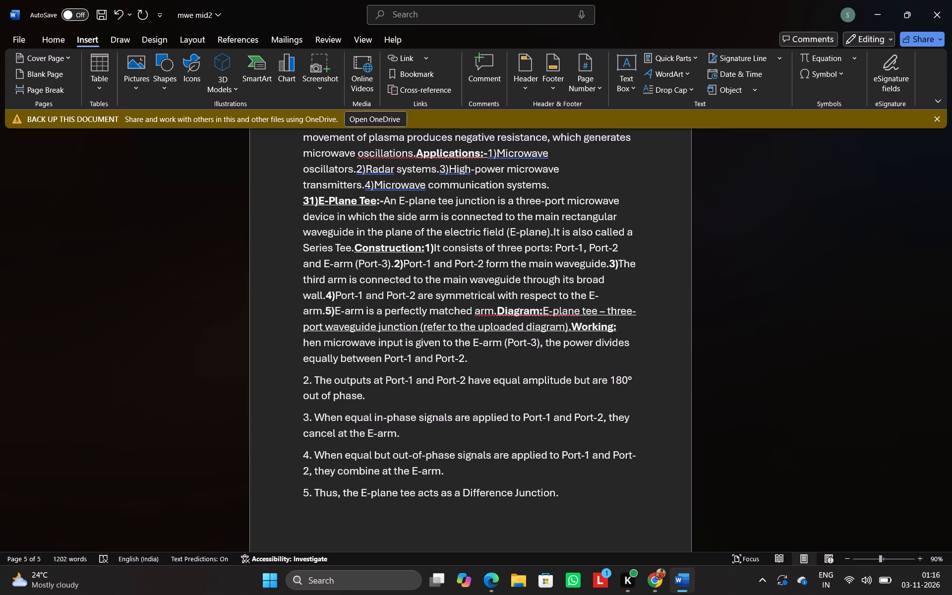
pyautogui.hotkey('ctrl', 'z')
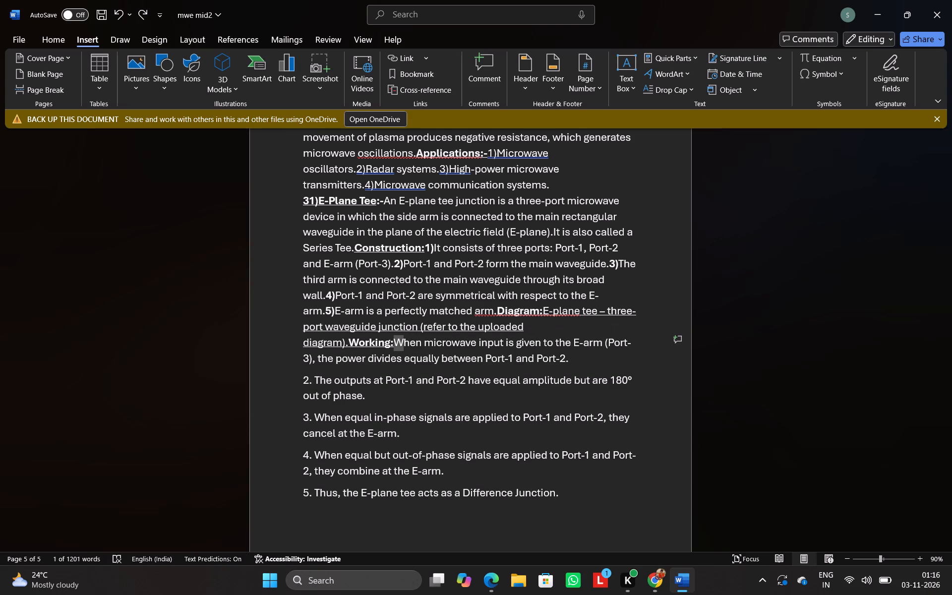
pyautogui.click(313, 350)
pyautogui.click(394, 342)
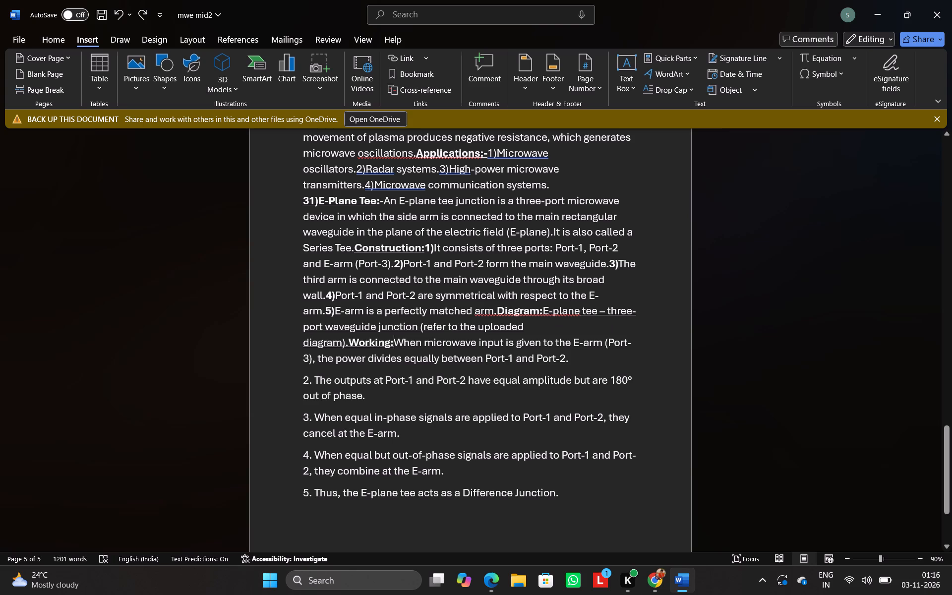
pyautogui.hotkey('shift', 'Return')
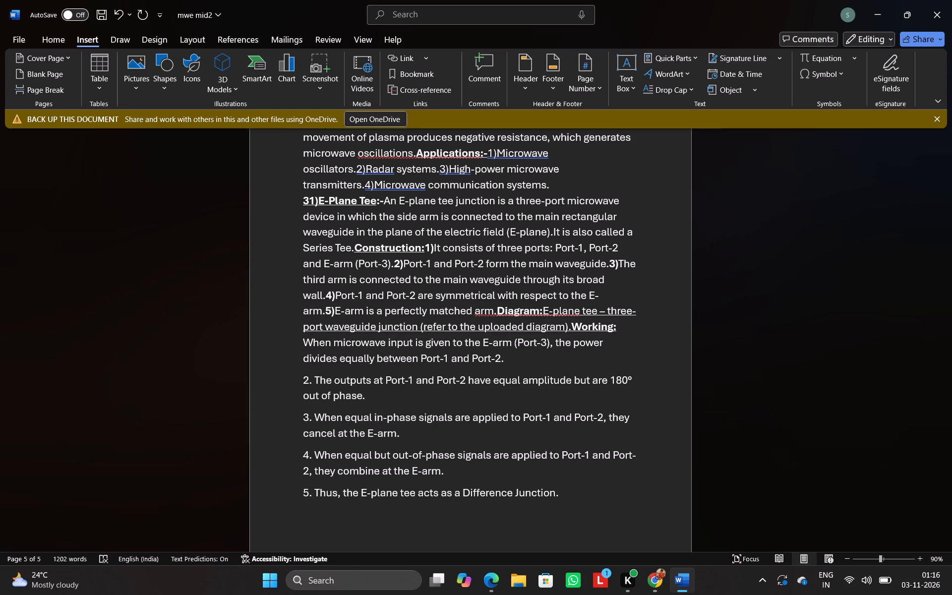
pyautogui.write('1)')
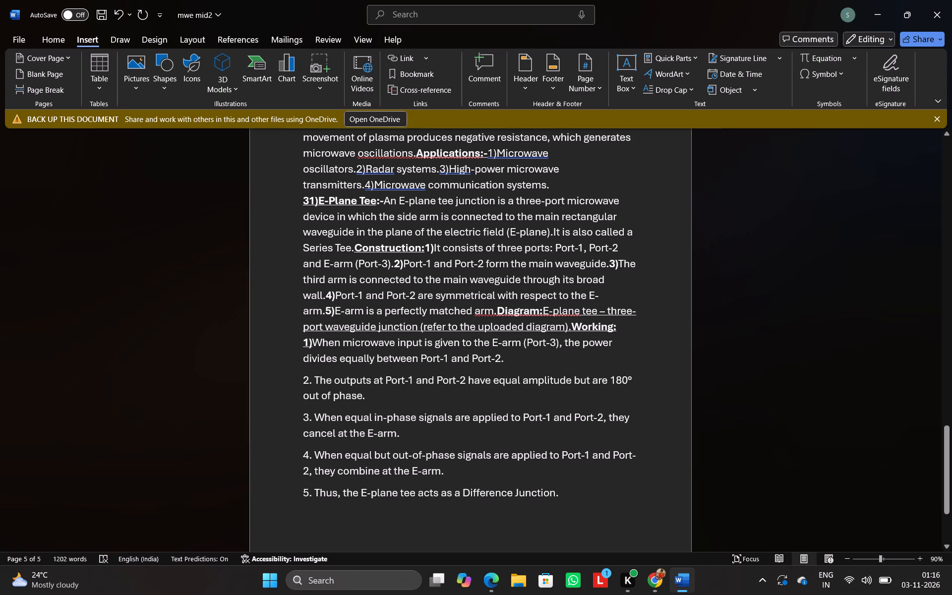
# Join the point about Port-1 and Port-2 outputs having equal amplitude to the Working paragraph, numbered inline as "2)".
pyautogui.click(317, 380)
pyautogui.press('BackSpace')
pyautogui.press('BackSpace')
pyautogui.press('BackSpace')
pyautogui.press('BackSpace')
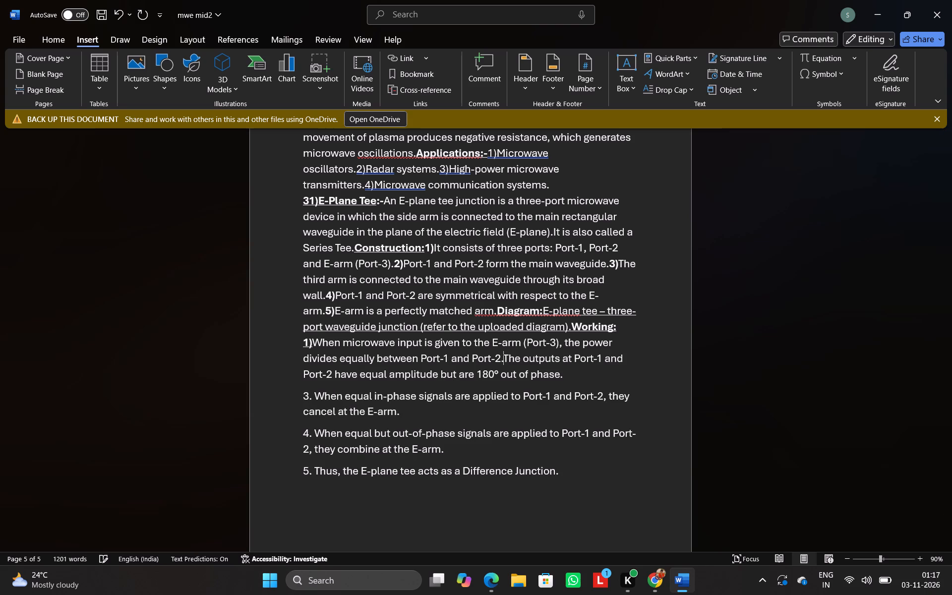
pyautogui.write('2)')
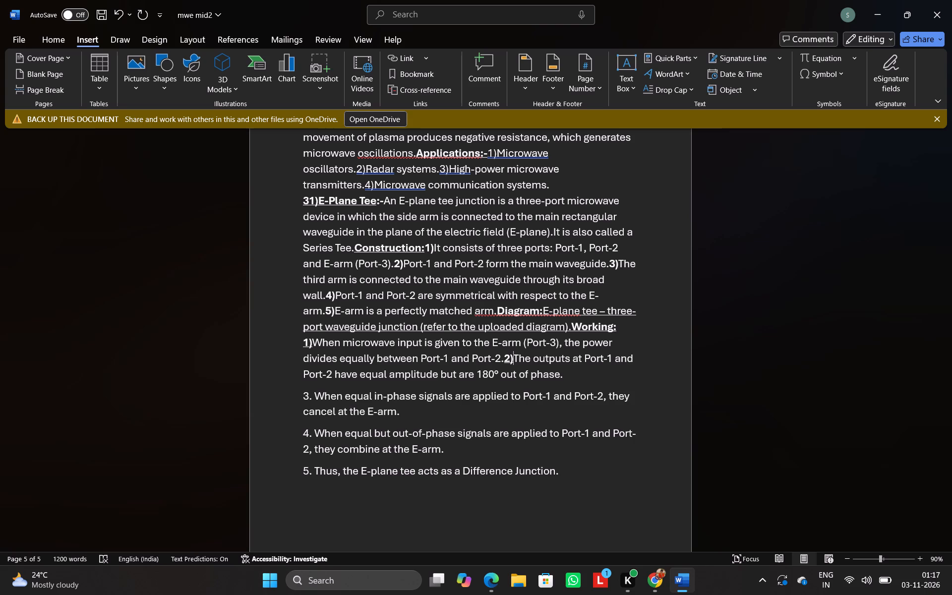
# Join the point about equal in-phase signals to the Working paragraph, numbered inline as "3)".
pyautogui.press('Down')
pyautogui.click(314, 395)
pyautogui.press('BackSpace')
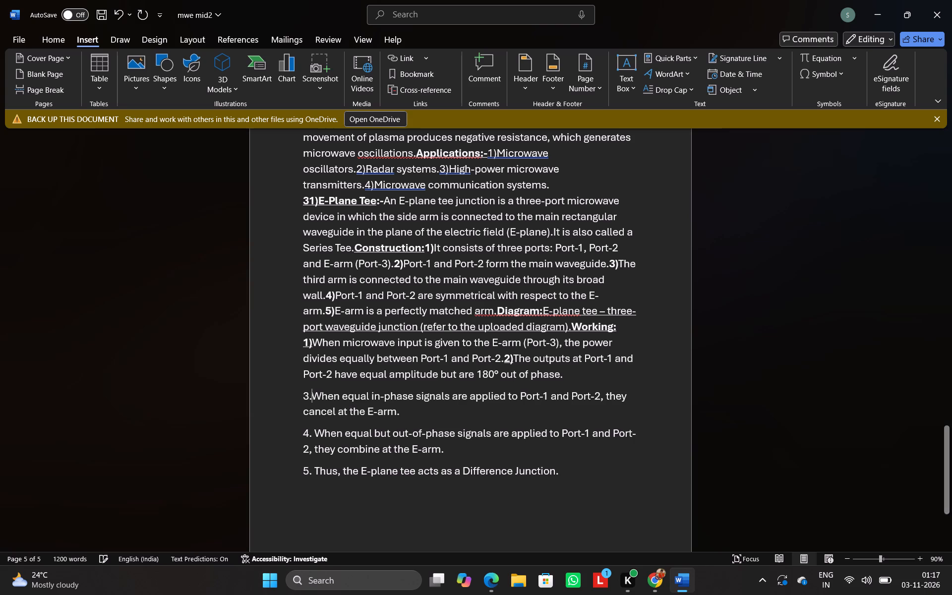
pyautogui.press('BackSpace')
pyautogui.press('BackSpace')
pyautogui.press('BackSpace')
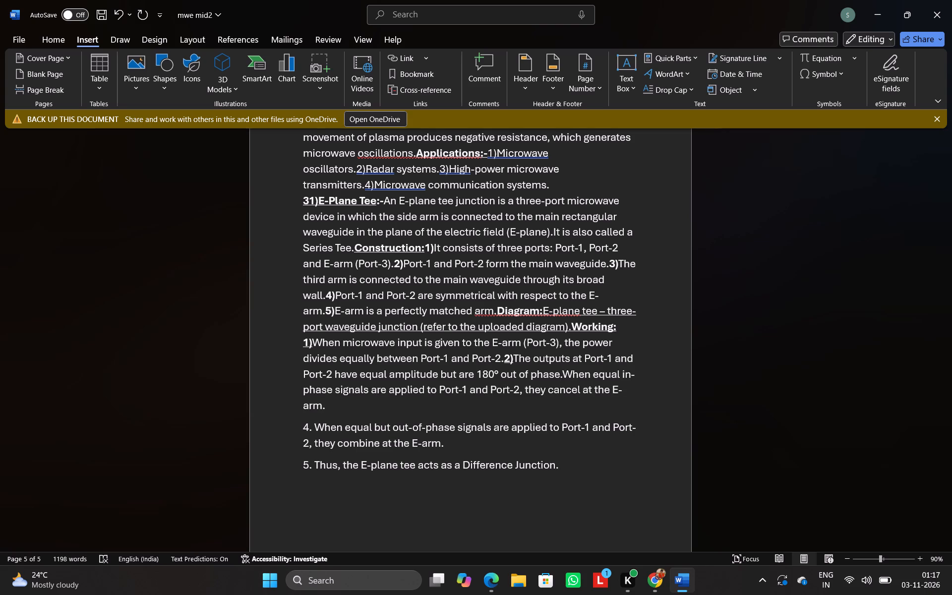
pyautogui.write('3)')
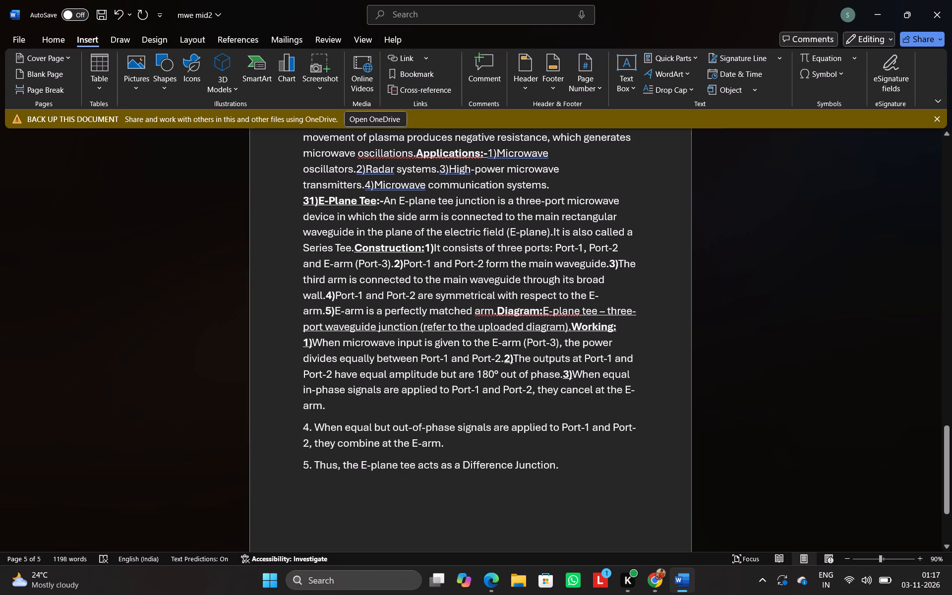
# Join the point about equal but out-of-phase signals to the Working paragraph, numbered inline as "4)".
pyautogui.click(312, 428)
pyautogui.press('BackSpace')
pyautogui.press('BackSpace')
pyautogui.press('BackSpace')
pyautogui.press('BackSpace')
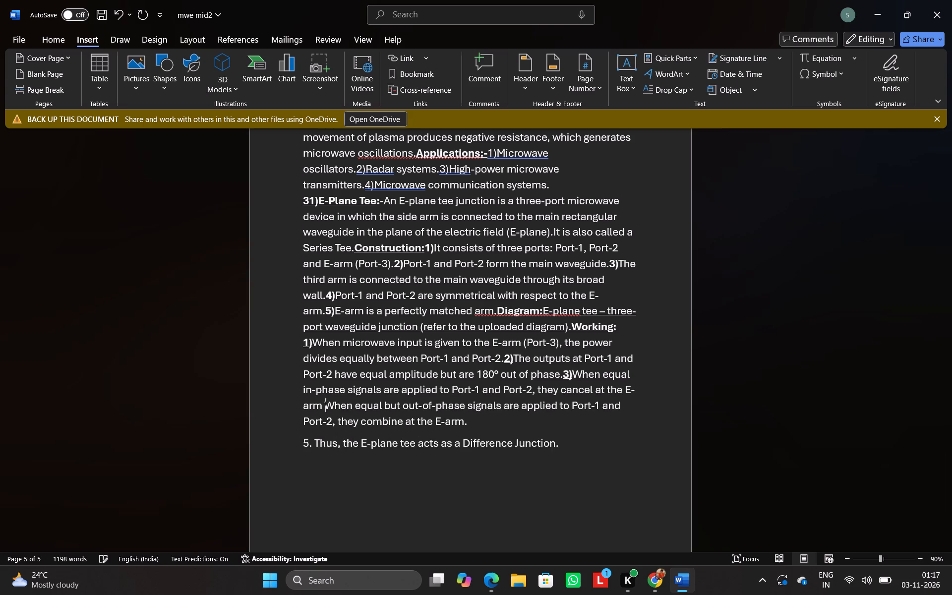
pyautogui.hotkey('ctrl', 'z')
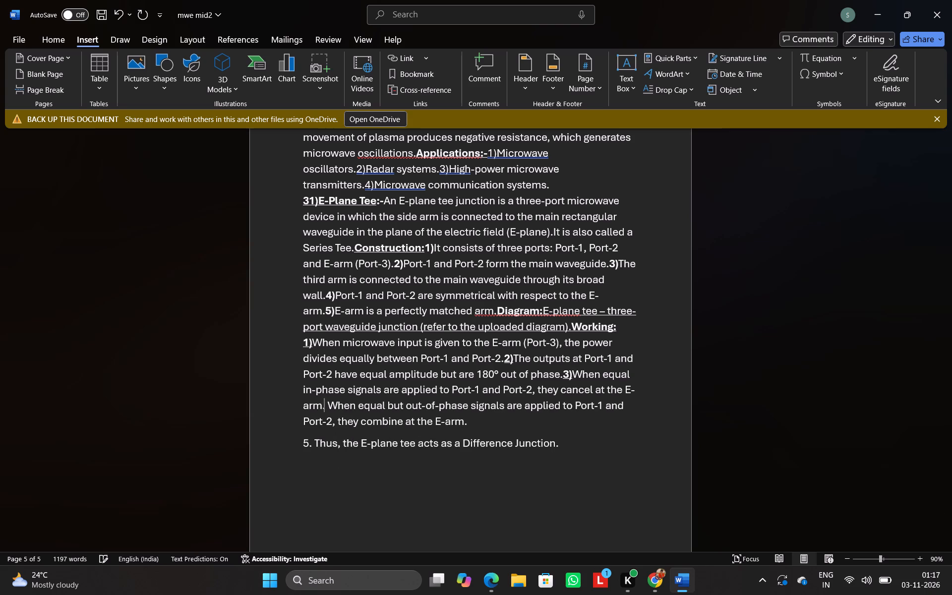
pyautogui.write('4)')
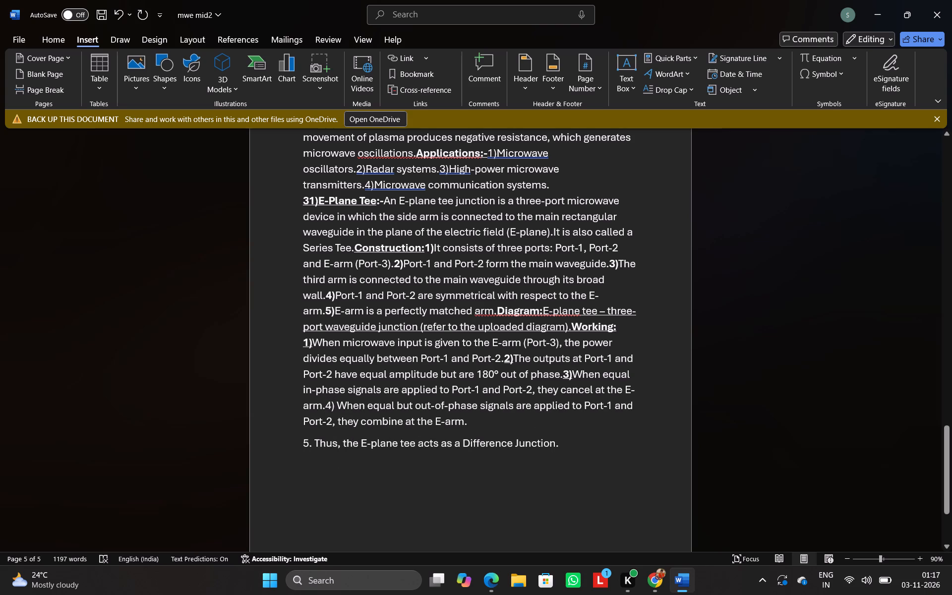
# Join the "Thus, the E-plane tee acts as a Difference Junction" point to the Working paragraph, numbered inline as "5)".
pyautogui.click(315, 446)
pyautogui.press('BackSpace')
pyautogui.press('BackSpace')
pyautogui.press('BackSpace')
pyautogui.press('BackSpace')
pyautogui.press('BackSpace')
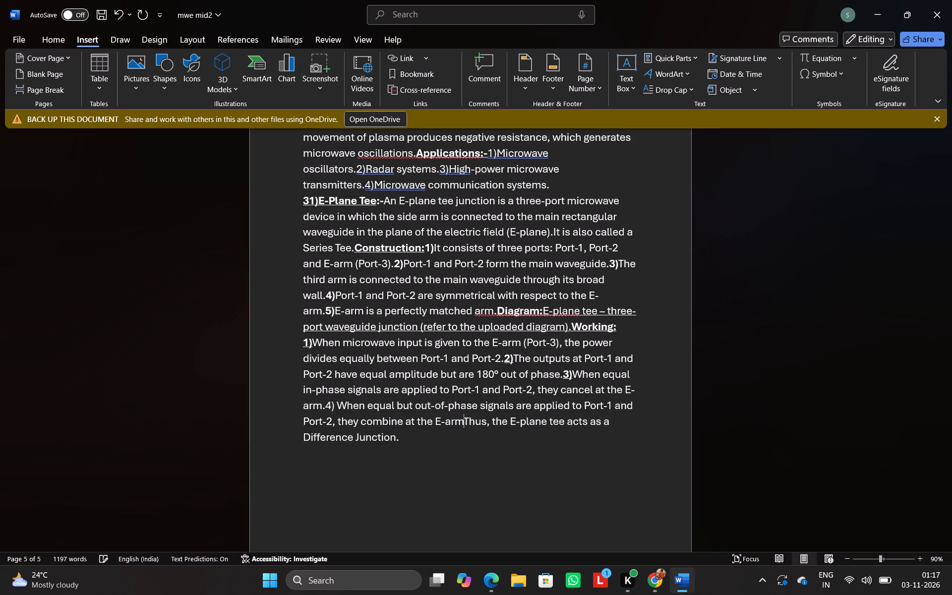
pyautogui.hotkey('ctrl', 'z')
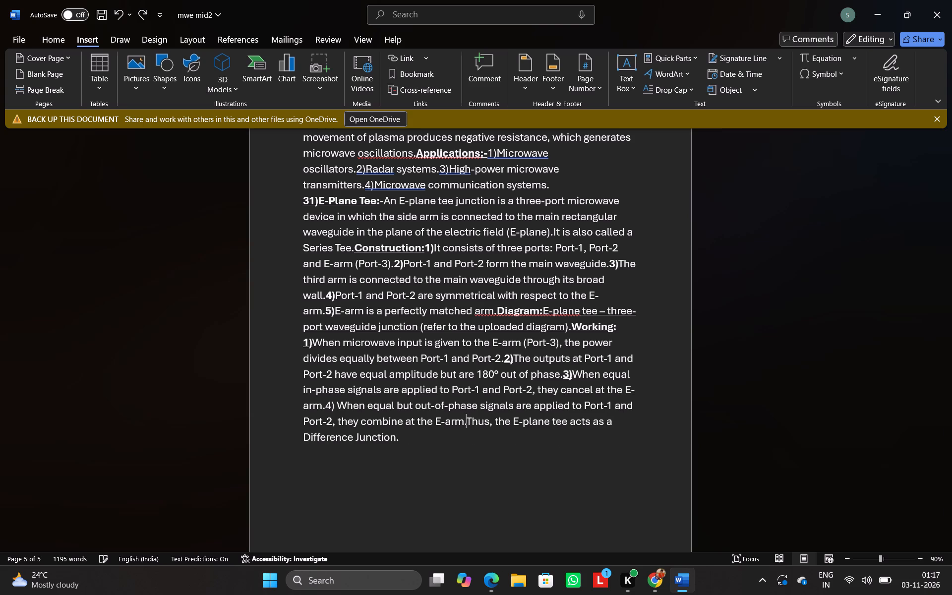
pyautogui.write('5)')
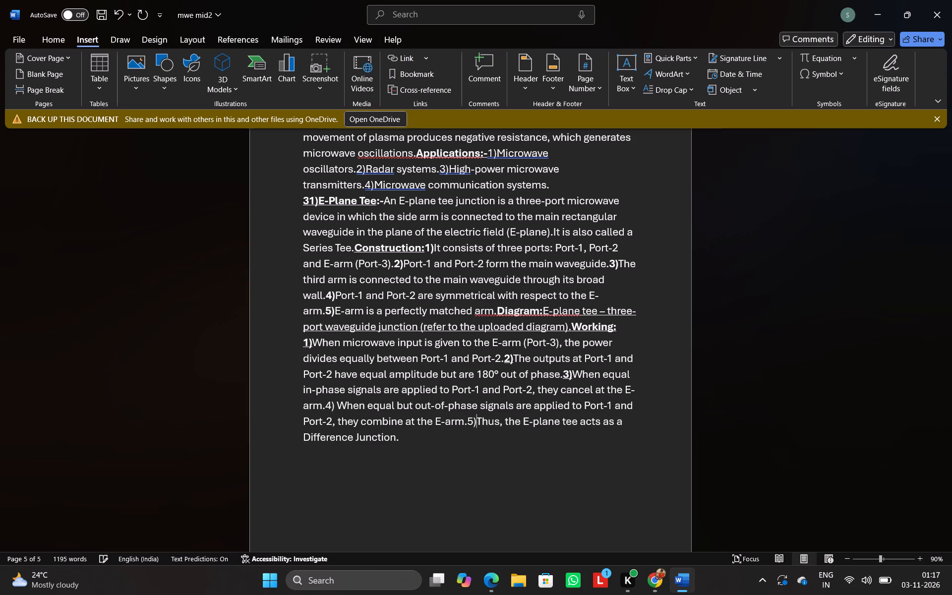
# Look through the document's pages of condensed notes and return to the end of the E-Plane Tee section.
pyautogui.click(425, 451)
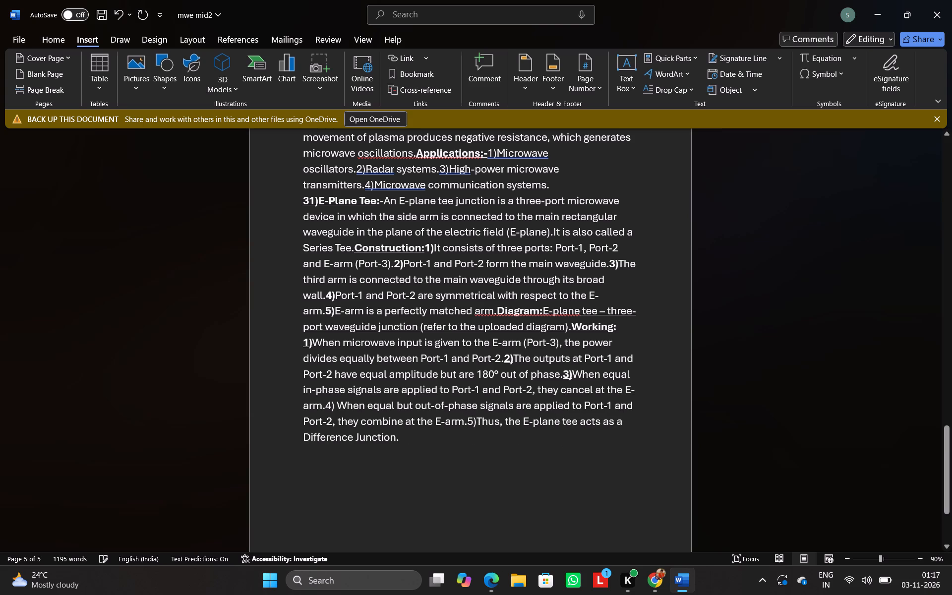
pyautogui.scroll(-6, 448, 409)
pyautogui.scroll(17, 448, 409)
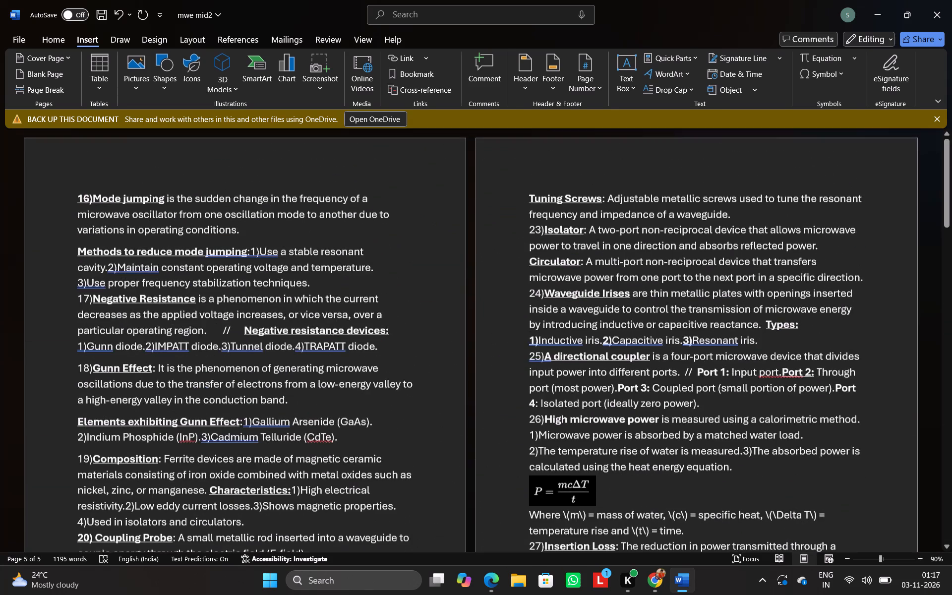
pyautogui.scroll(1, 448, 409)
pyautogui.scroll(-9, 448, 409)
pyautogui.scroll(20, 448, 409)
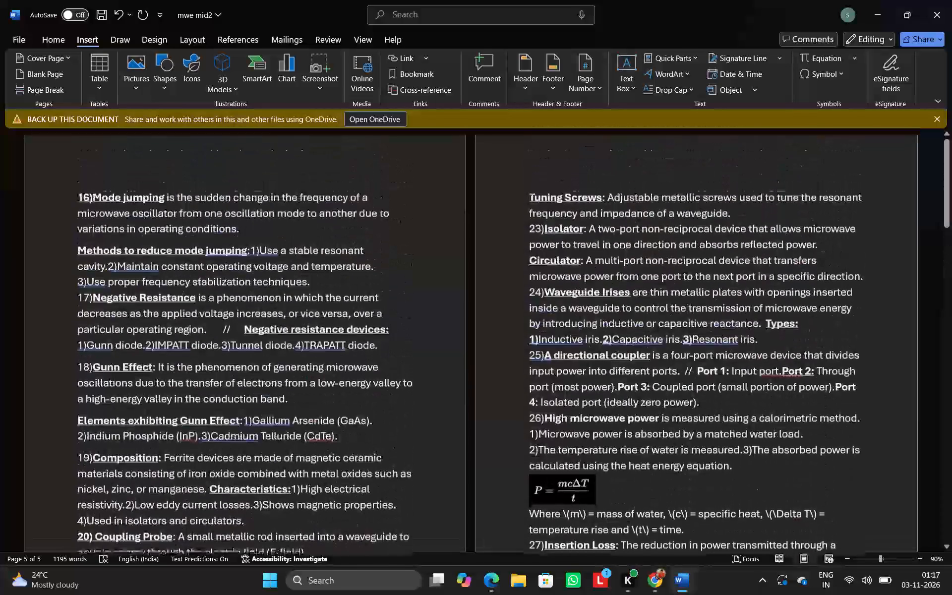
pyautogui.scroll(1, 448, 409)
pyautogui.scroll(-7, 448, 409)
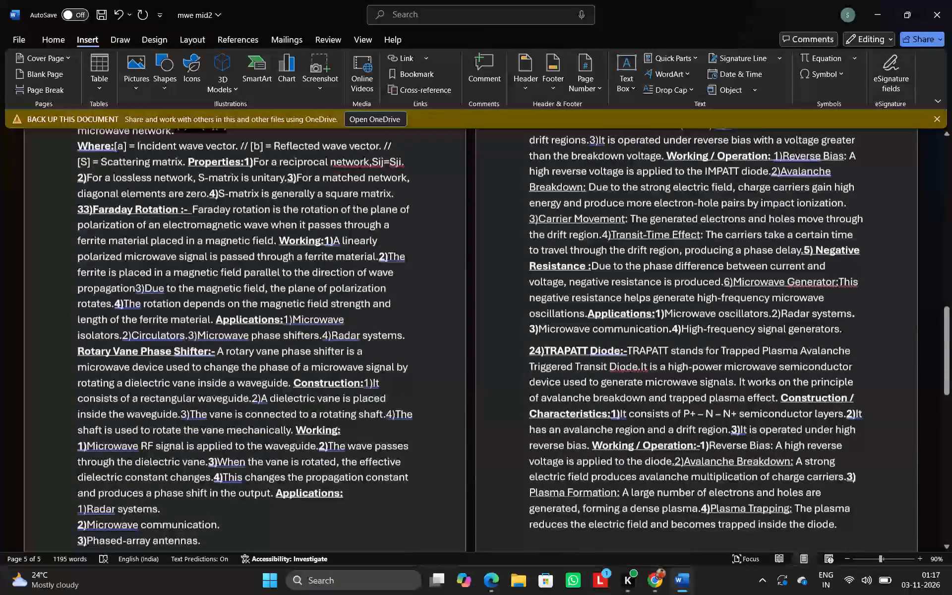
pyautogui.scroll(-7, 448, 409)
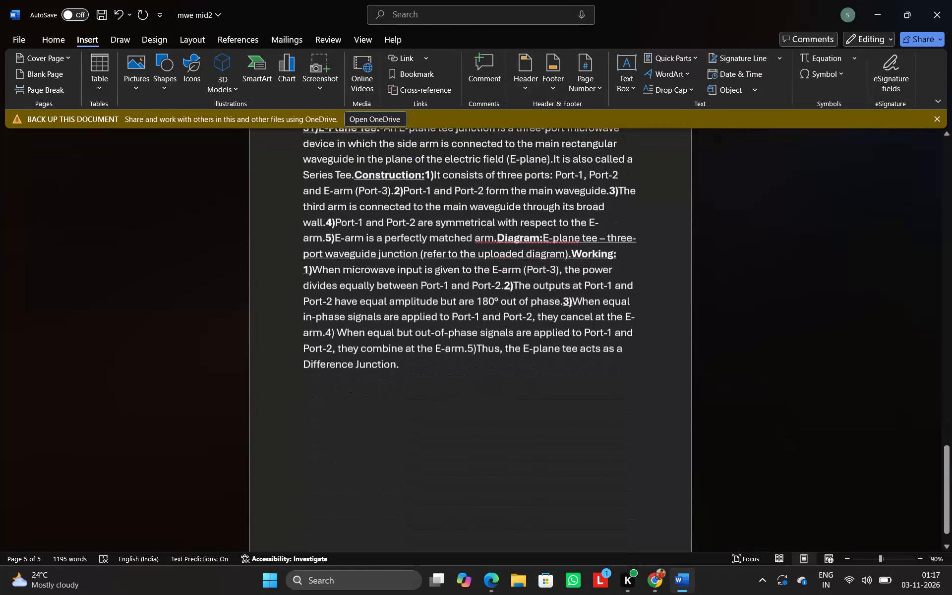
pyautogui.scroll(-1, 448, 409)
pyautogui.scroll(1, 448, 409)
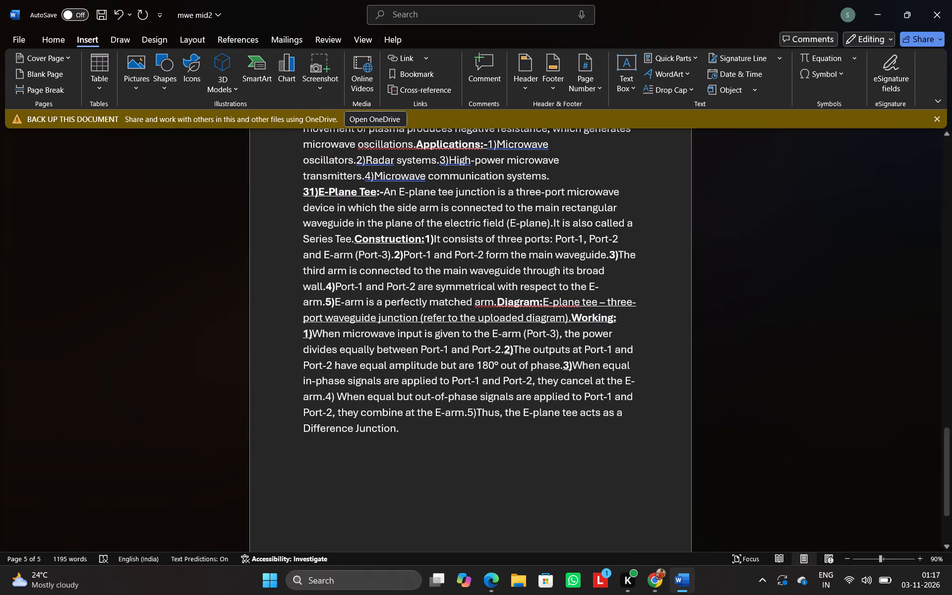
pyautogui.click(487, 419)
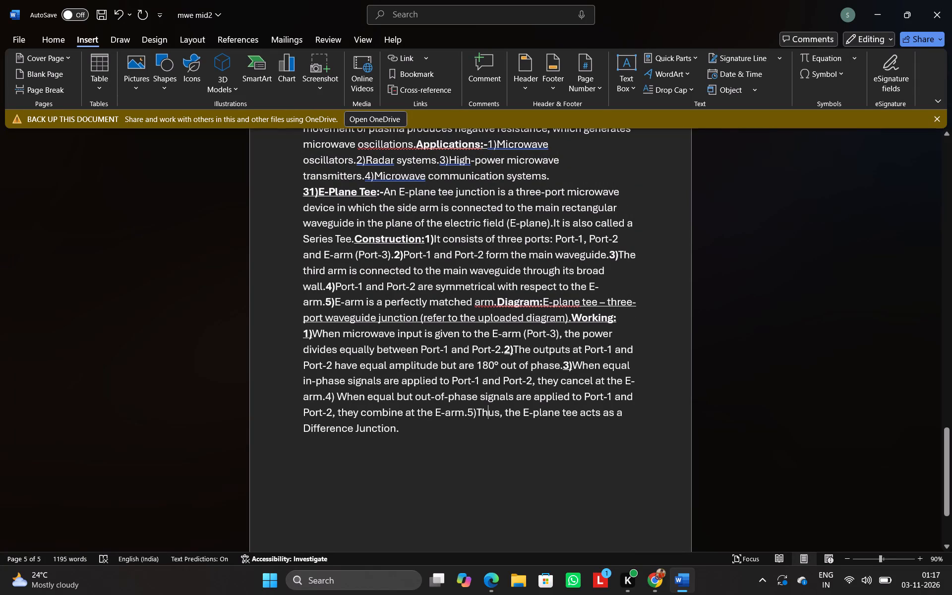
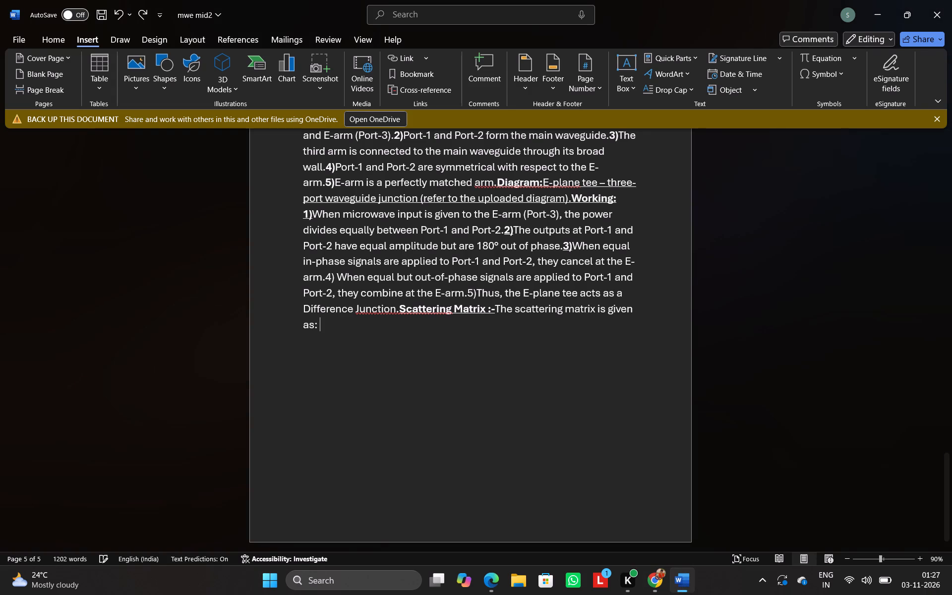
pyautogui.hotkey('ctrl', 'c')
pyautogui.hotkey('ctrl', 'BackSpace')
pyautogui.hotkey('ctrl', 'z')
pyautogui.hotkey('ctrl', 'v')
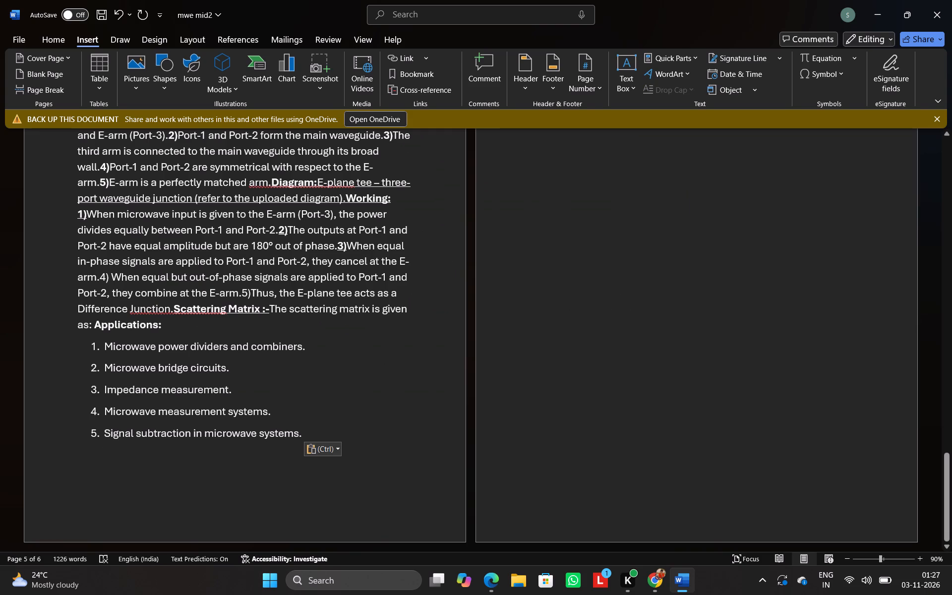
# Underline the Applications heading at the end of the E-plane notes.
pyautogui.moveTo(95, 321); pyautogui.dragTo(166, 327)
pyautogui.click(202, 308)
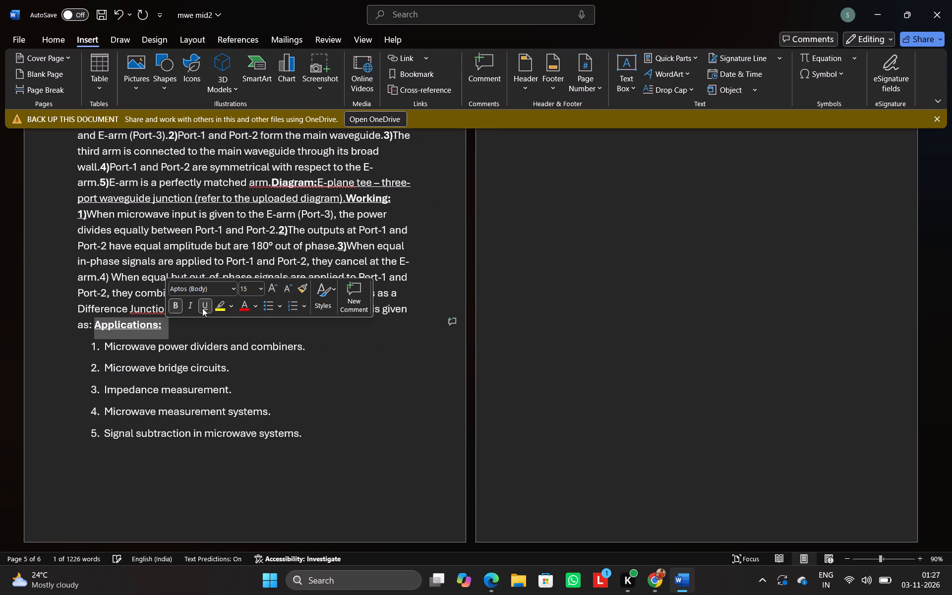
pyautogui.click(186, 322)
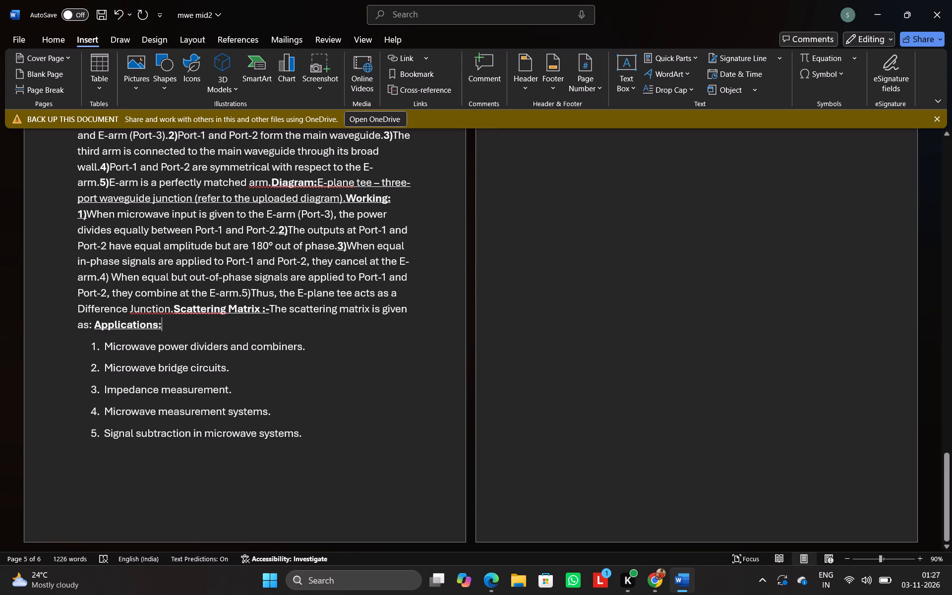
# Join "Microwave power dividers and combiners." directly after the Applications heading and number it "1)".
pyautogui.click(103, 345)
pyautogui.press('BackSpace')
pyautogui.press('BackSpace')
pyautogui.press('BackSpace')
pyautogui.press('BackSpace')
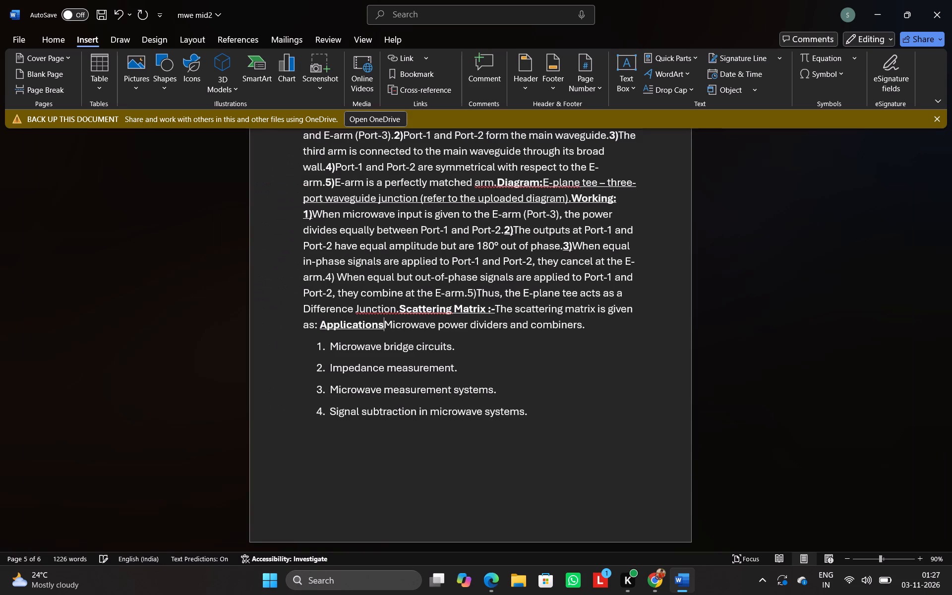
pyautogui.hotkey('ctrl', 'z')
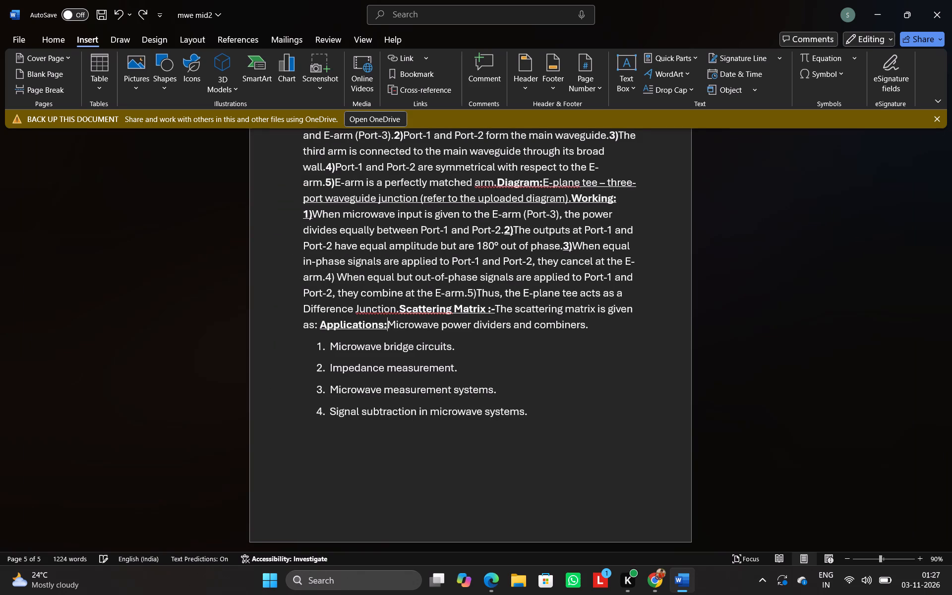
pyautogui.write('1)')
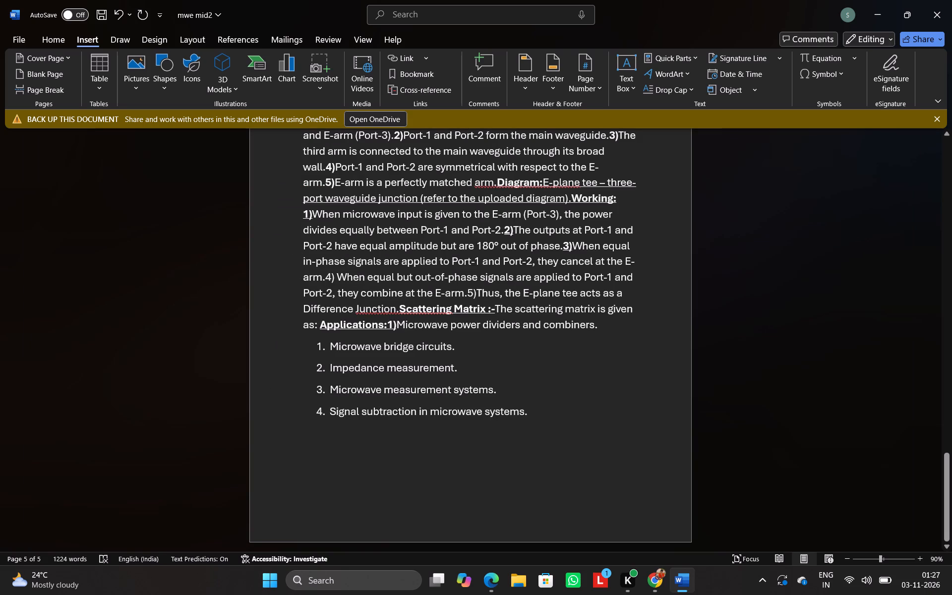
# Join "Microwave bridge circuits." onto the end of the first application and number it "2)".
pyautogui.click(328, 346)
pyautogui.press('BackSpace')
pyautogui.press('BackSpace')
pyautogui.press('BackSpace')
pyautogui.write('2)')
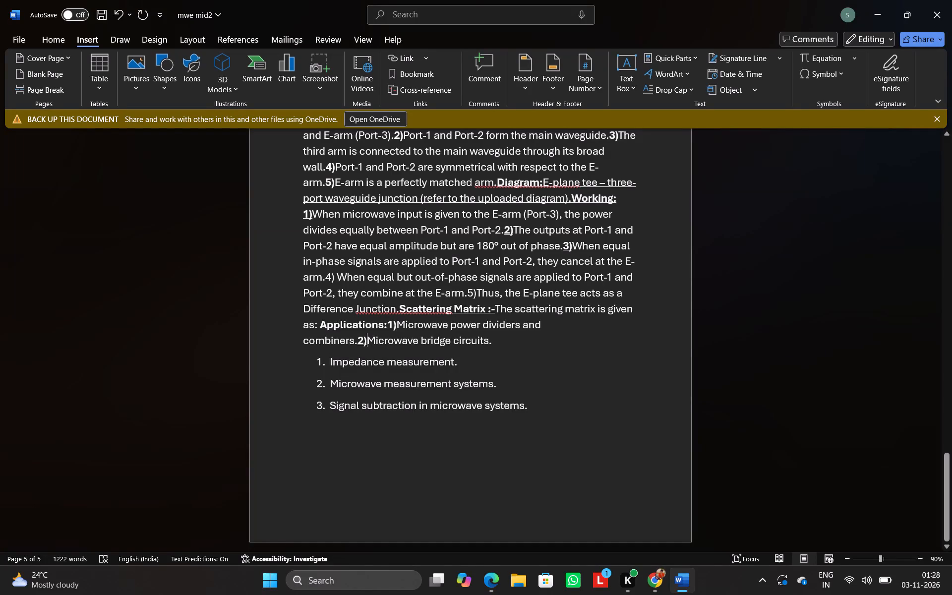
# Join "Impedance measurement." onto the end of the second E-plane application and number it "3)".
pyautogui.click(329, 365)
pyautogui.press('BackSpace')
pyautogui.press('BackSpace')
pyautogui.press('BackSpace')
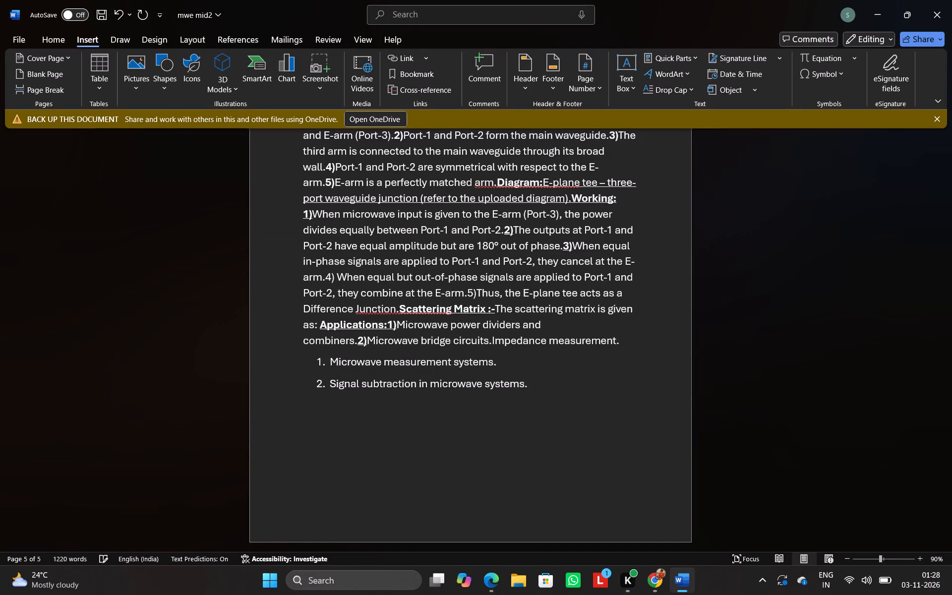
pyautogui.write('3)')
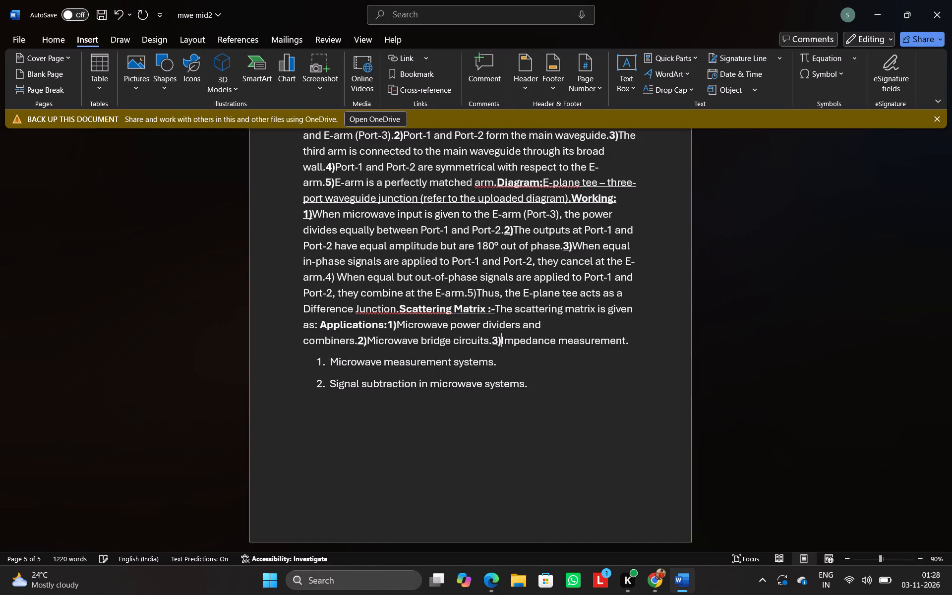
# Join "Microwave measurement systems." onto the end of the third application and number it "4)".
pyautogui.click(327, 367)
pyautogui.press('BackSpace')
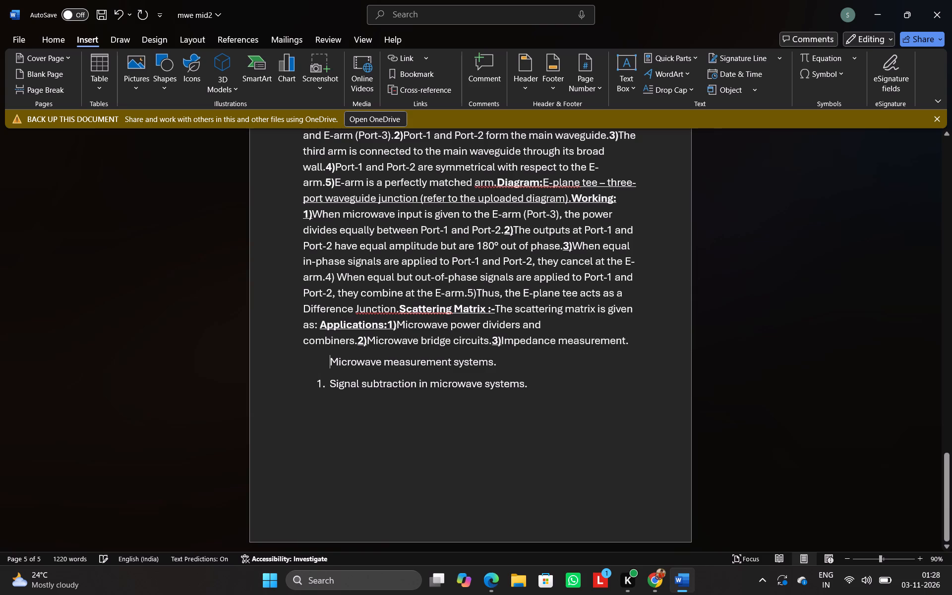
pyautogui.press('BackSpace')
pyautogui.press('BackSpace')
pyautogui.write('4)')
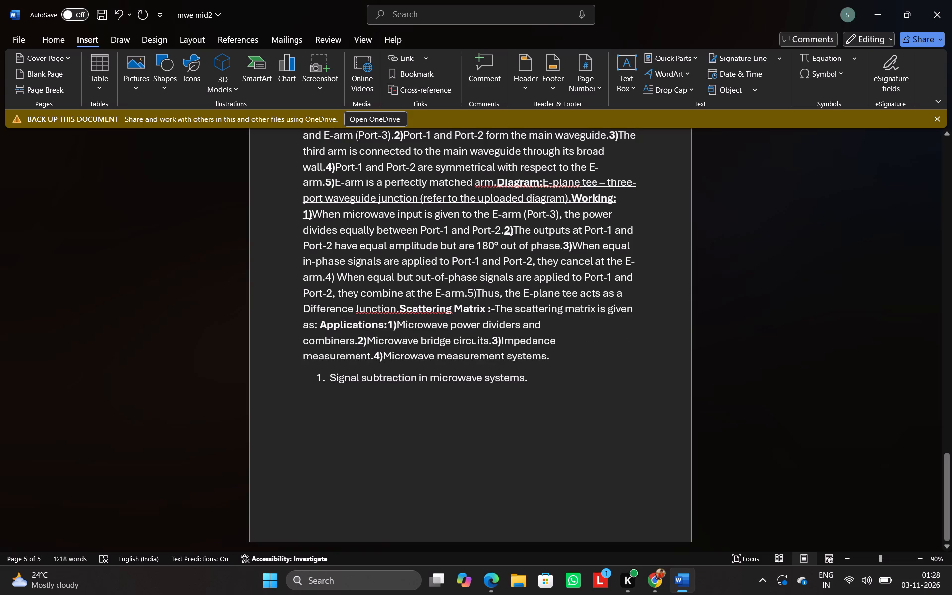
# Join "Signal subtraction in microwave systems." onto the end of the fourth application and number it "5)".
pyautogui.click(328, 375)
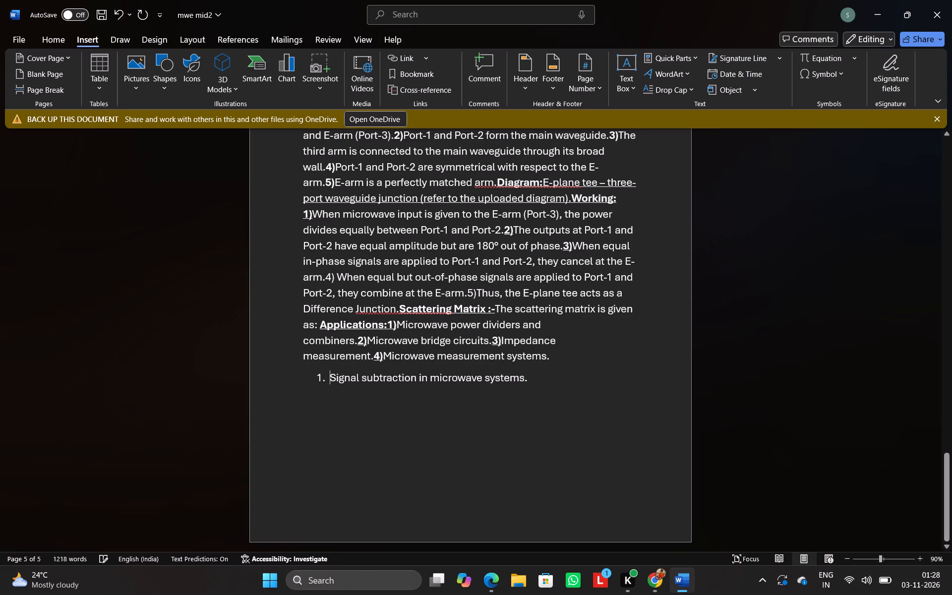
pyautogui.press('BackSpace')
pyautogui.press('BackSpace')
pyautogui.press('BackSpace')
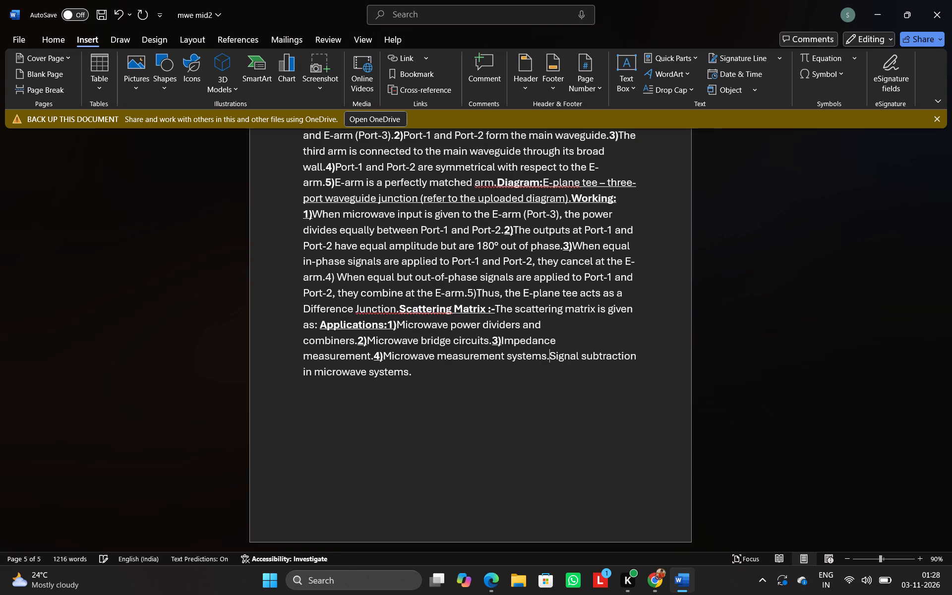
pyautogui.write('5)')
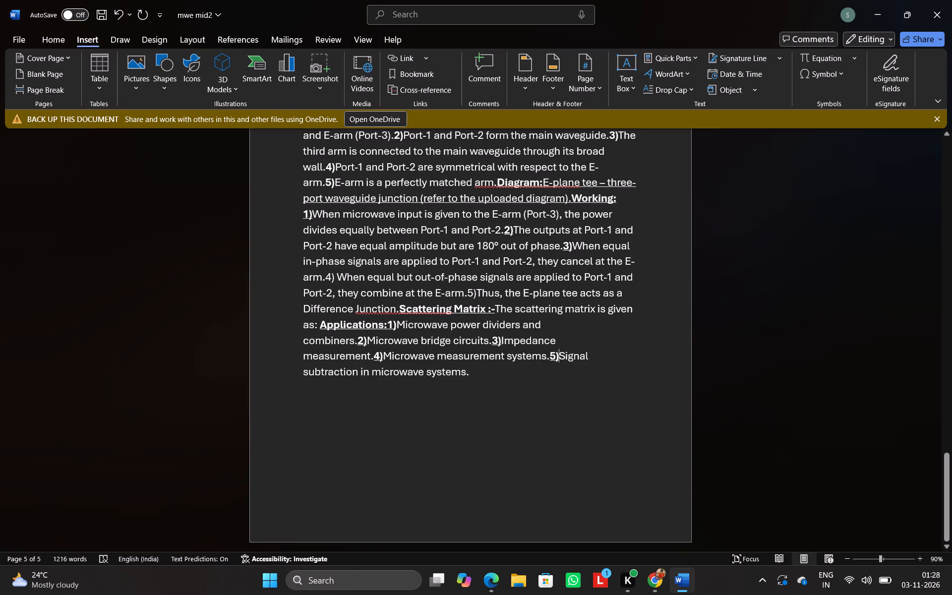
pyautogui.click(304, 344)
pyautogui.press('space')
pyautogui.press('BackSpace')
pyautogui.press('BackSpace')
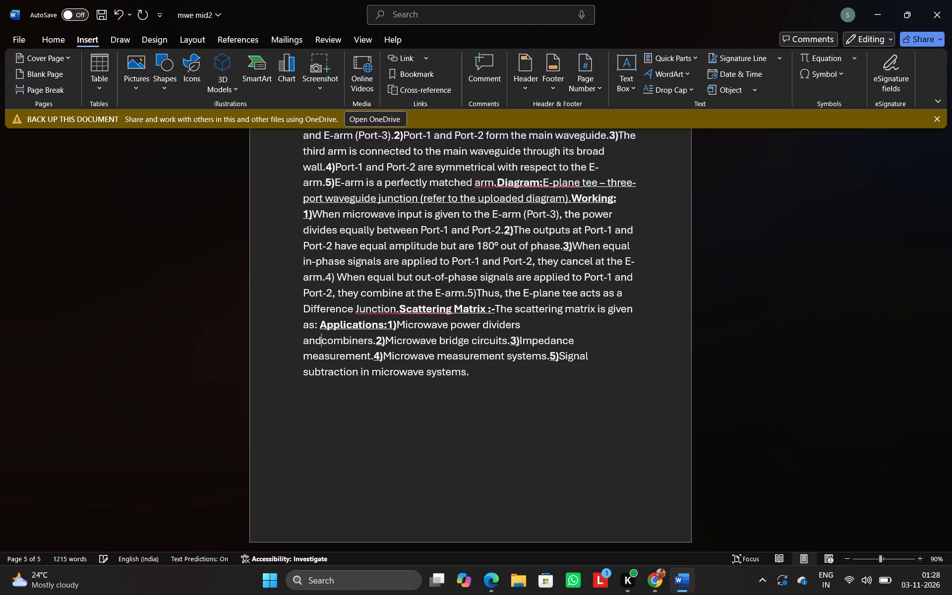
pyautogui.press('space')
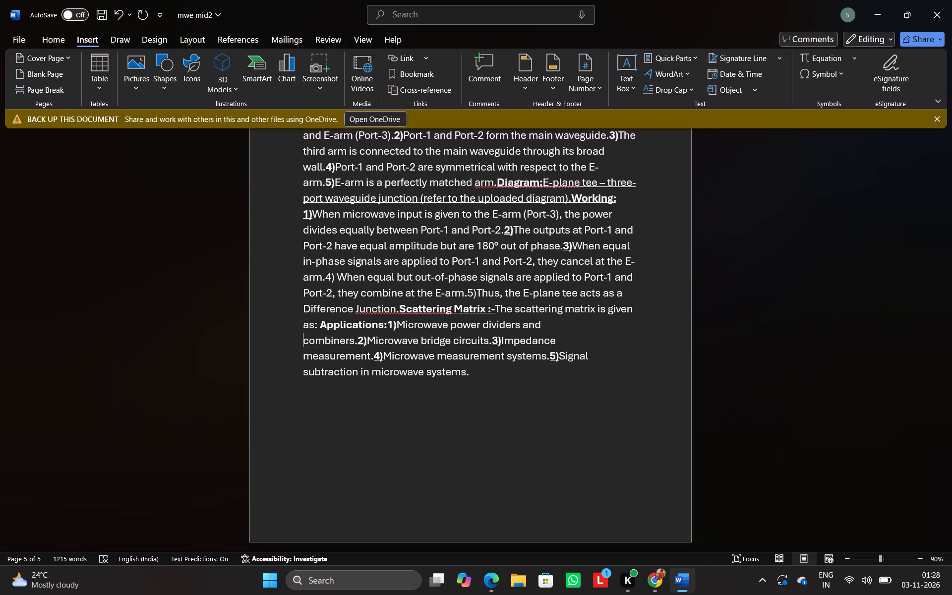
# Retype the period after "combiners" and insert a line break so application "2)" starts on a new line.
pyautogui.click(357, 338)
pyautogui.press('BackSpace')
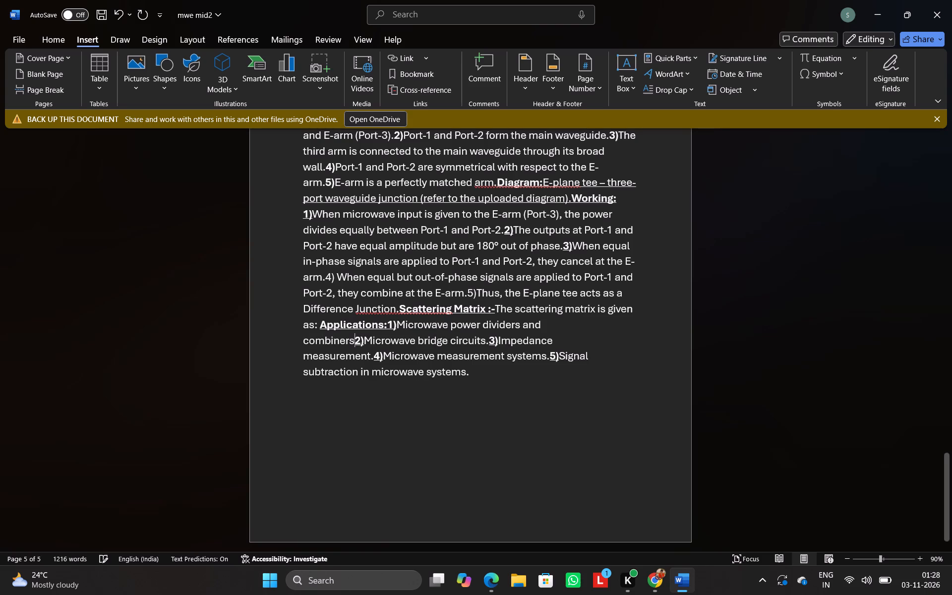
pyautogui.press('.')
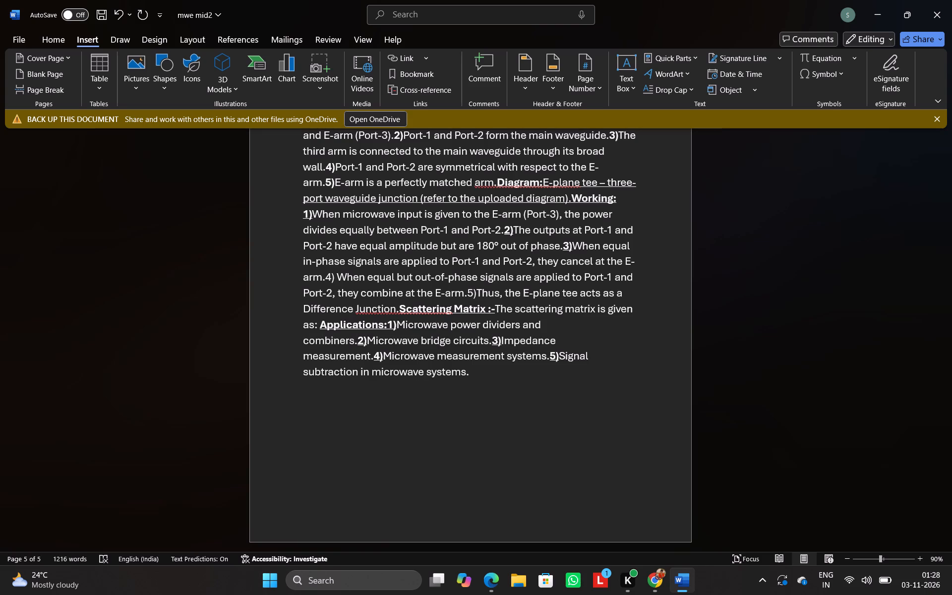
pyautogui.hotkey('shift', 'Return')
# Add an empty line within the paragraph after "Signal subtraction in microwave systems." at the end of the E-plane notes.
pyautogui.click(397, 389)
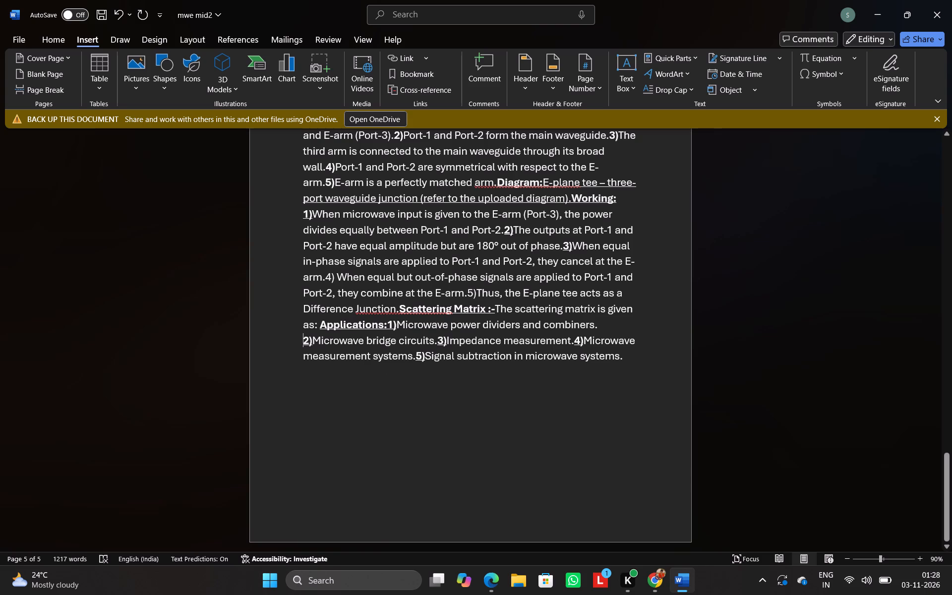
pyautogui.click(623, 357)
pyautogui.hotkey('shift', 'Return')
# Look through the mwe mid2 pages from the Mode jumping notes to the end of the E-plane Tee notes.
pyautogui.scroll(4, 561, 388)
pyautogui.scroll(-10, 561, 388)
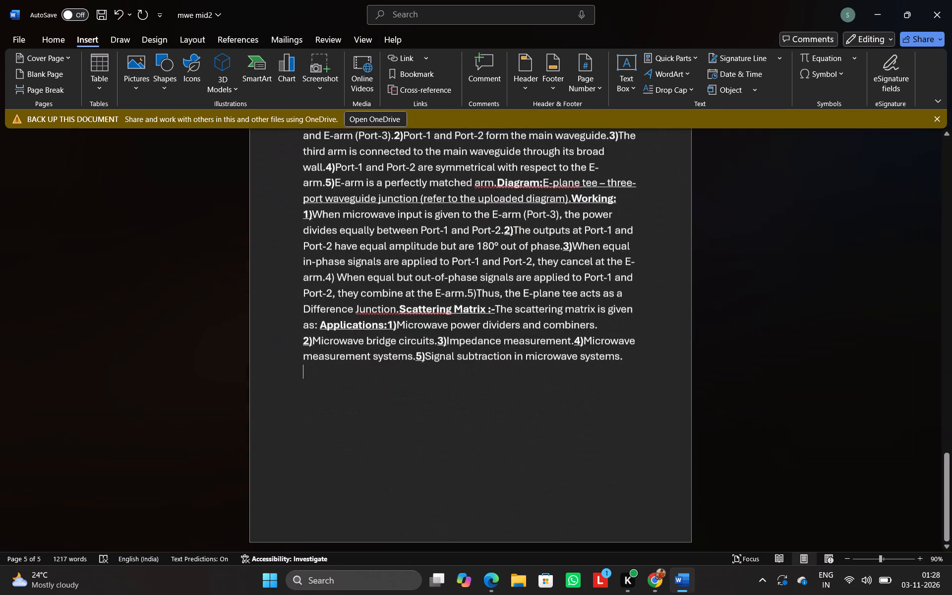
pyautogui.scroll(-3, 561, 388)
pyautogui.scroll(20, 561, 388)
pyautogui.scroll(20, 561, 388)
pyautogui.scroll(3, 561, 388)
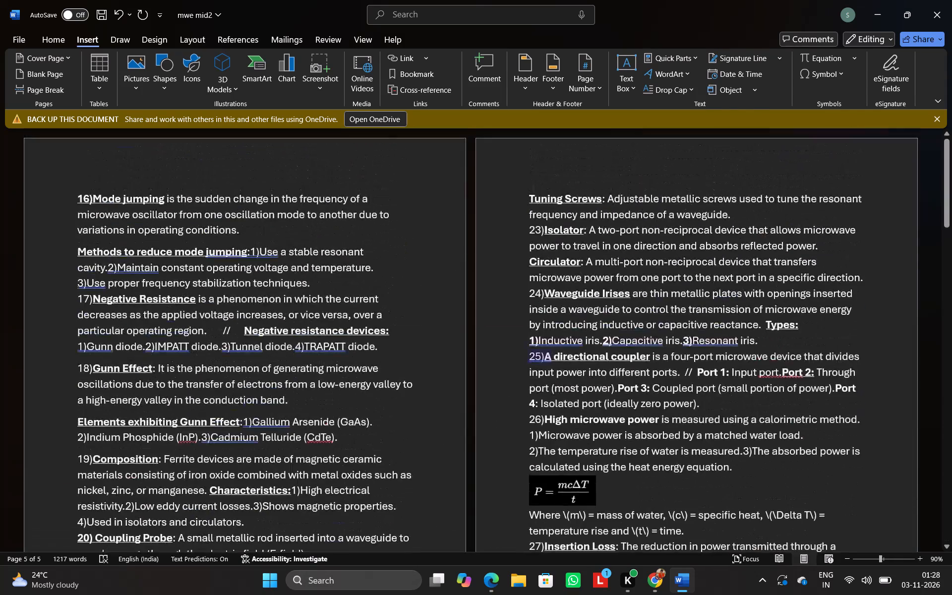
pyautogui.scroll(-6, 409, 335)
pyautogui.scroll(10, 409, 335)
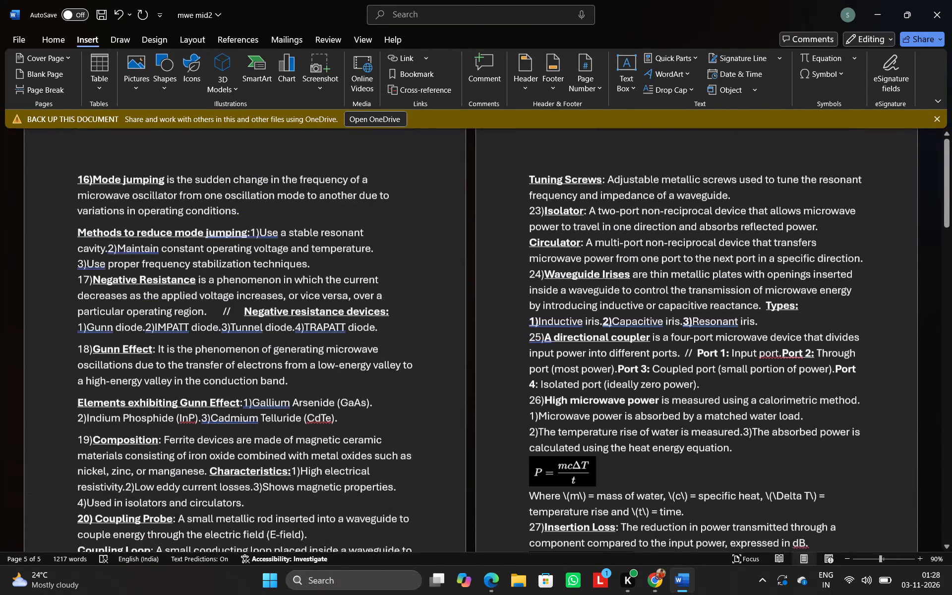
pyautogui.scroll(13, 409, 335)
pyautogui.scroll(12, 409, 335)
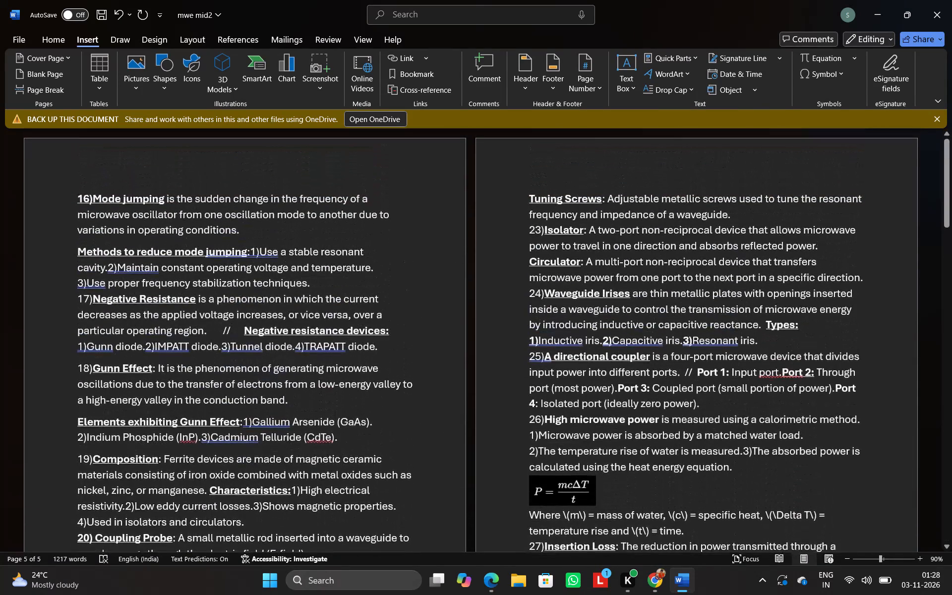
pyautogui.scroll(5, 409, 335)
pyautogui.scroll(7, 425, 402)
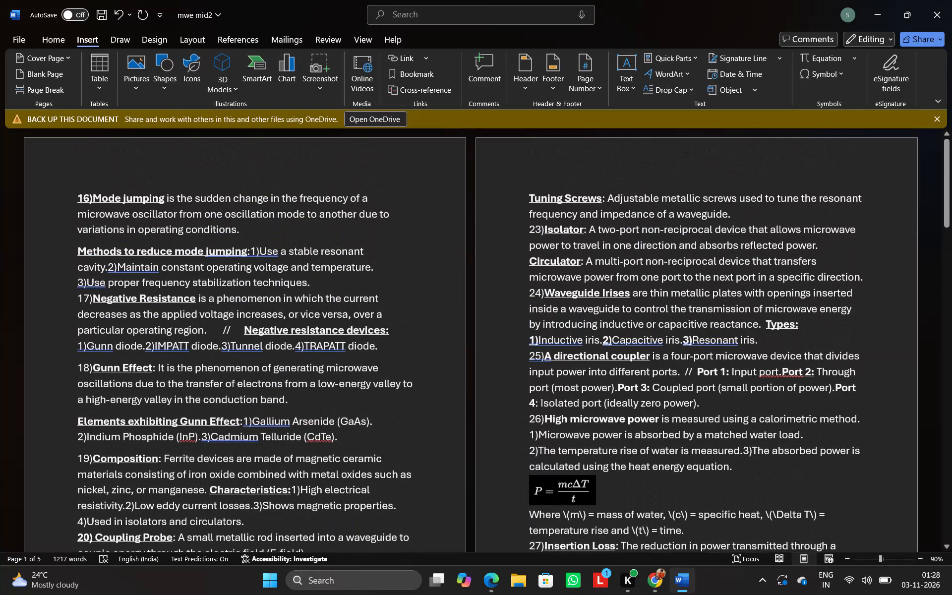
pyautogui.scroll(5, 425, 402)
pyautogui.scroll(-9, 425, 402)
pyautogui.scroll(20, 425, 402)
pyautogui.scroll(2, 425, 402)
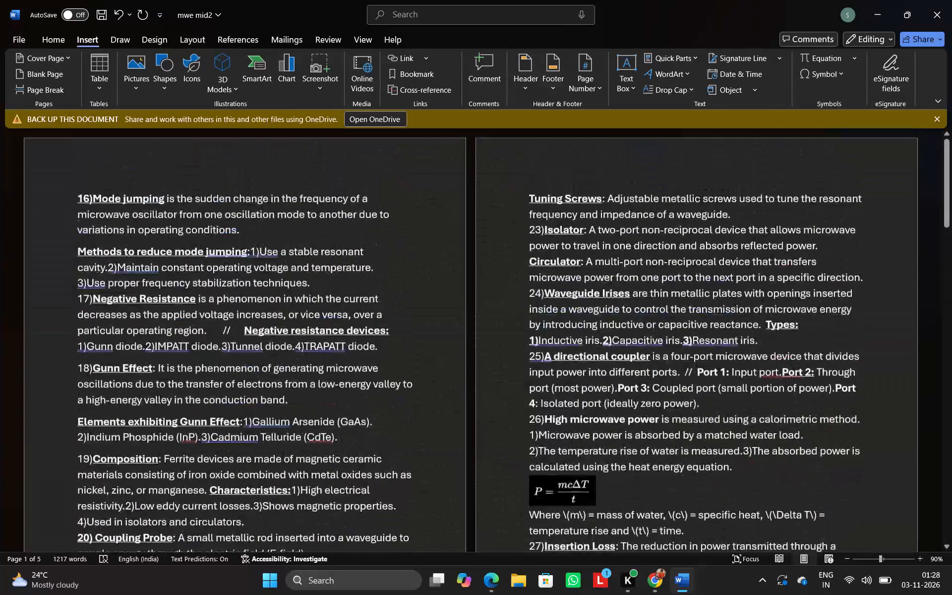
pyautogui.scroll(7, 425, 402)
pyautogui.scroll(-18, 425, 402)
pyautogui.scroll(17, 425, 402)
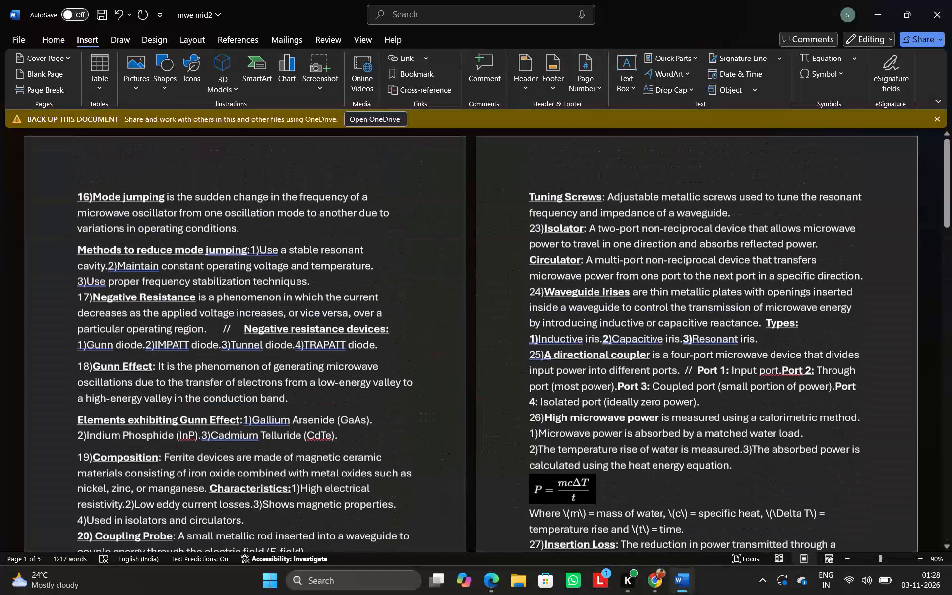
pyautogui.scroll(16, 425, 402)
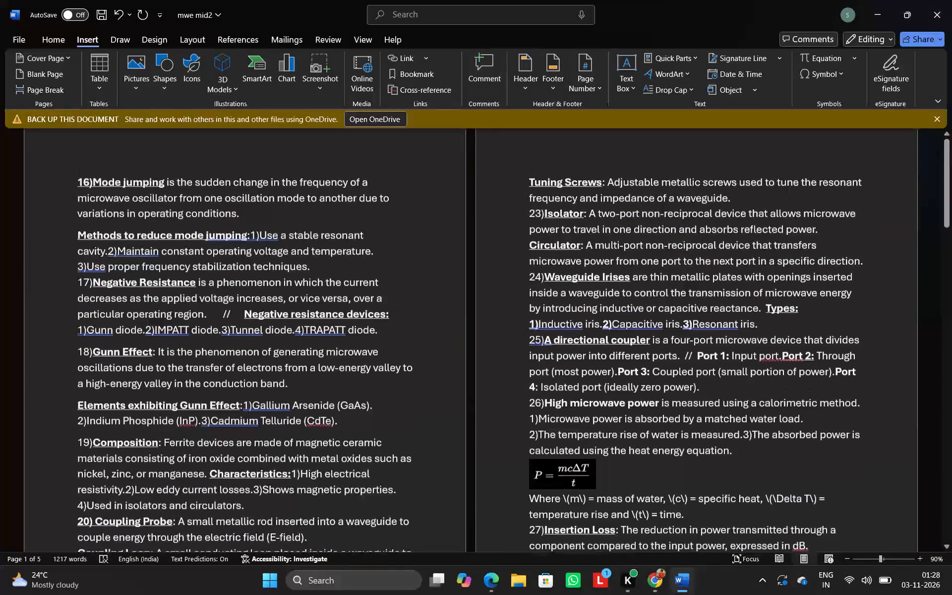
pyautogui.scroll(3, 425, 402)
pyautogui.scroll(-10, 425, 402)
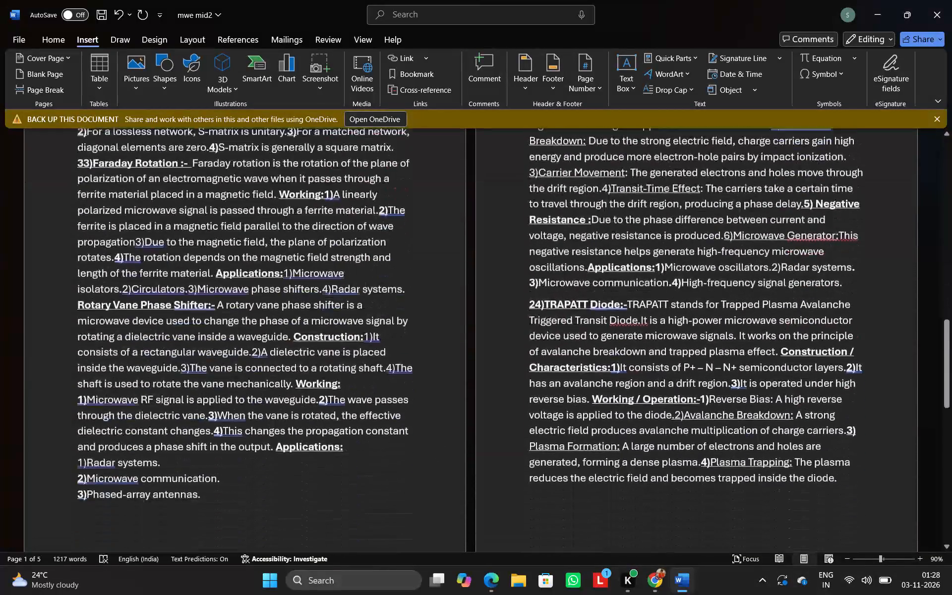
pyautogui.scroll(-7, 425, 402)
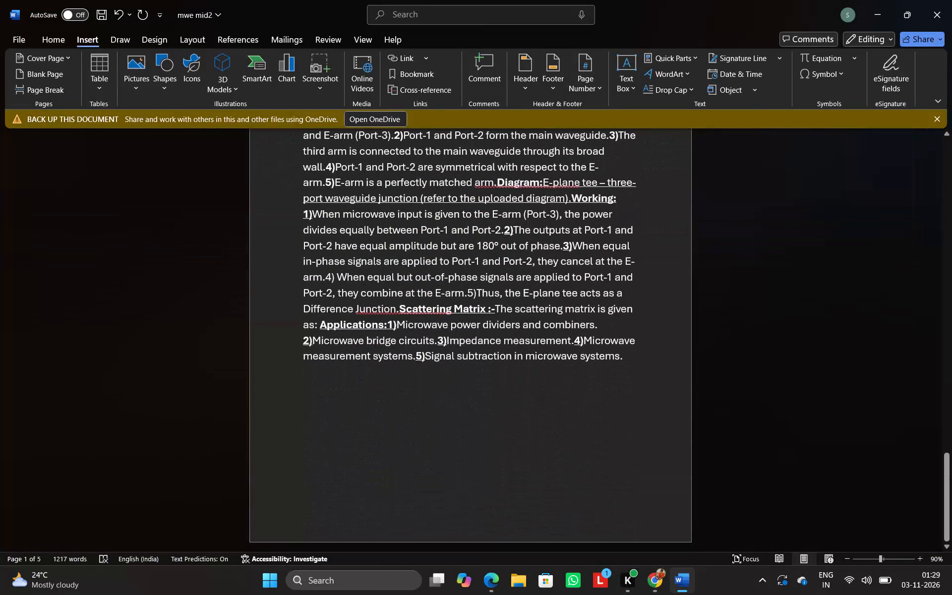
pyautogui.scroll(-2, 361, 394)
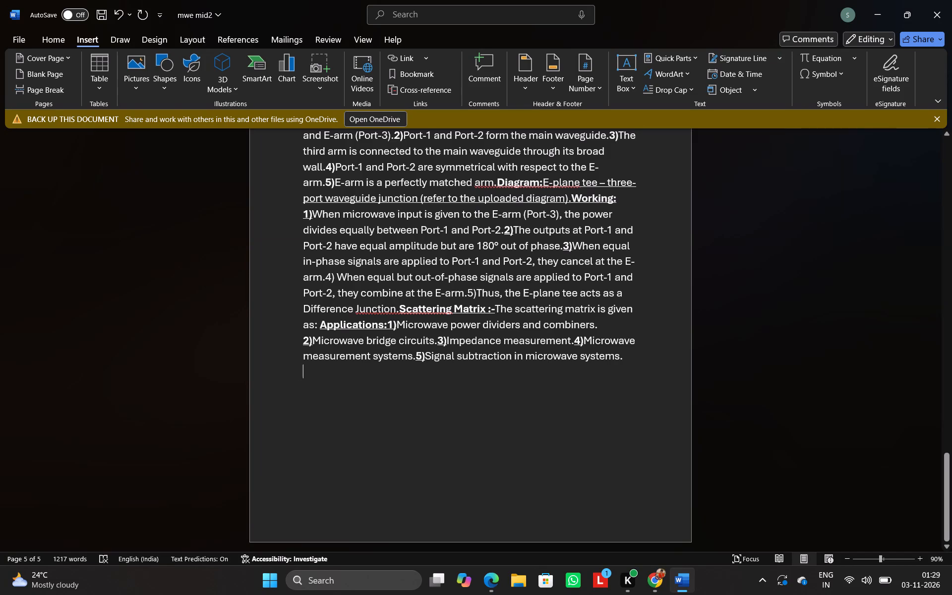
pyautogui.scroll(3, 361, 394)
pyautogui.scroll(-2, 361, 394)
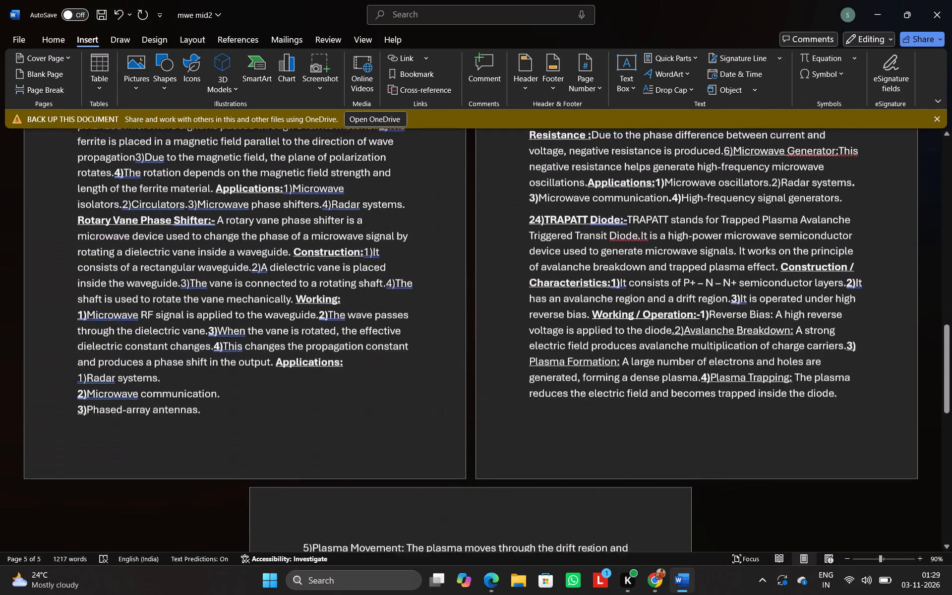
pyautogui.scroll(-3, 361, 394)
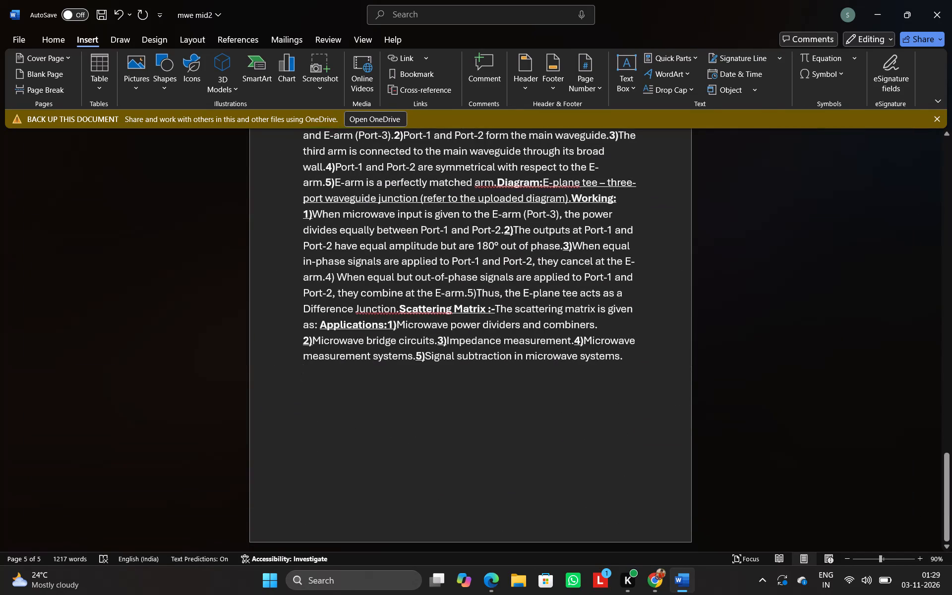
pyautogui.scroll(7, 372, 423)
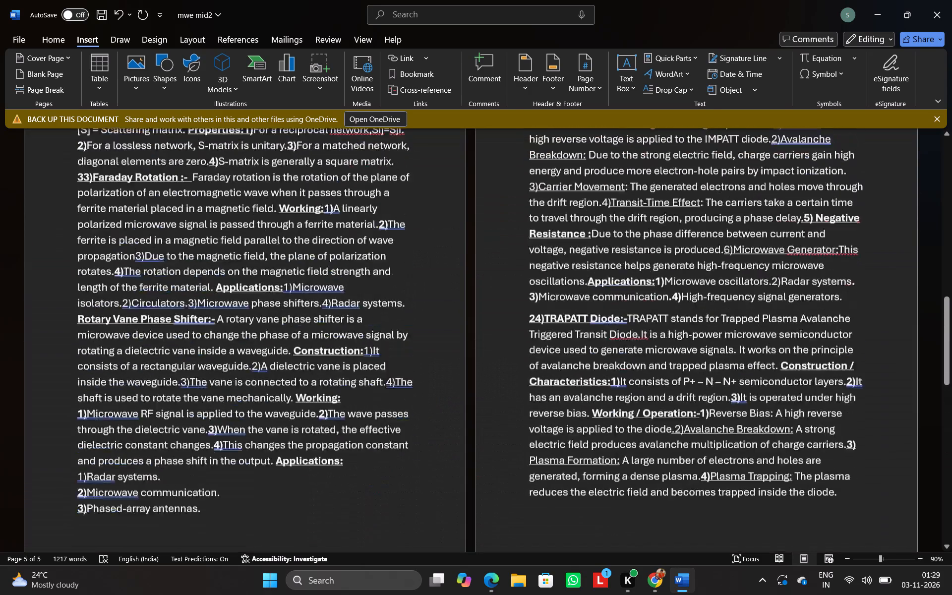
pyautogui.scroll(3, 372, 423)
pyautogui.scroll(-7, 372, 423)
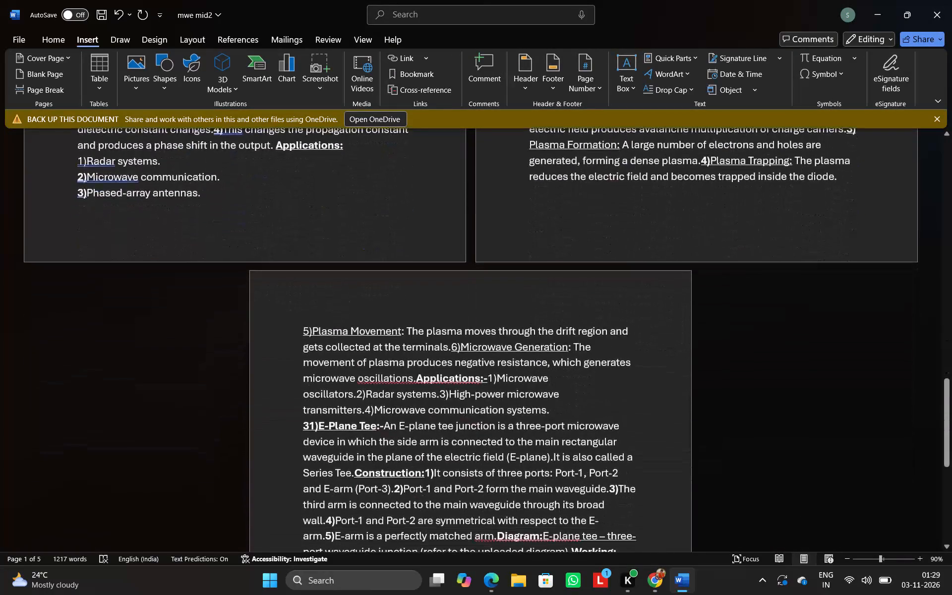
pyautogui.scroll(-5, 372, 423)
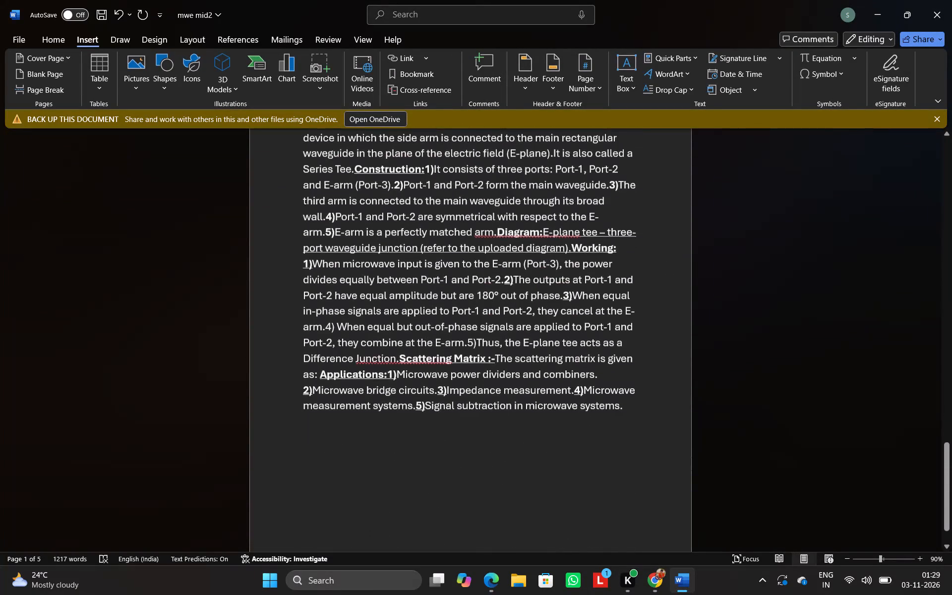
pyautogui.scroll(-5, 372, 423)
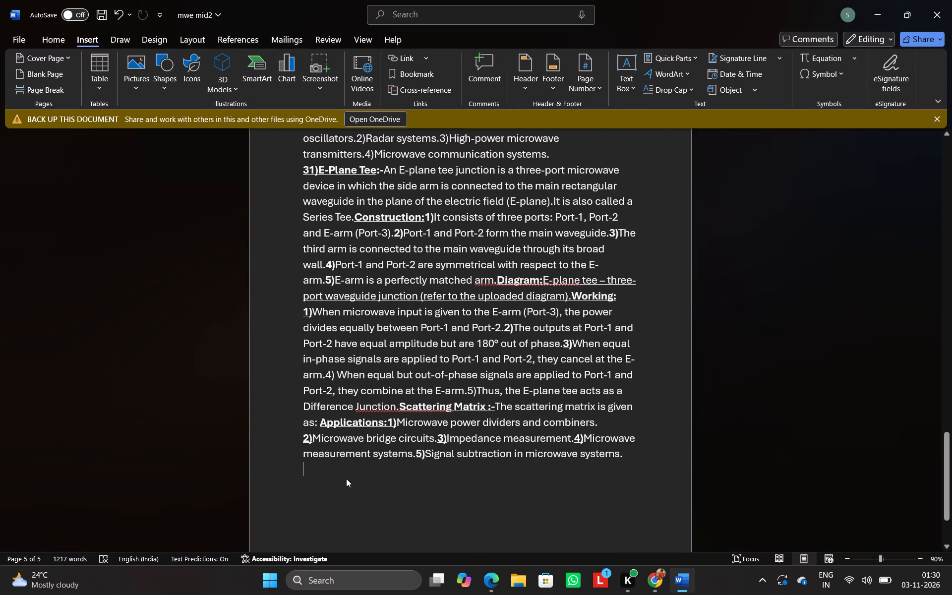
# Remove bold and underline from the pasted H-plane text below the "H-Plane Tee" heading, through the last construction point.
pyautogui.scroll(-1, 403, 441)
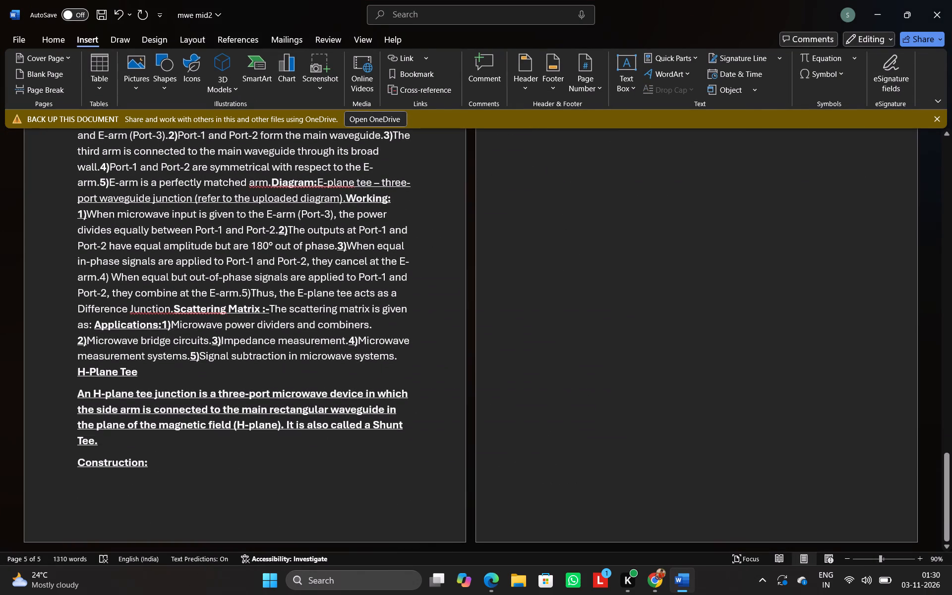
pyautogui.scroll(1, 210, 423)
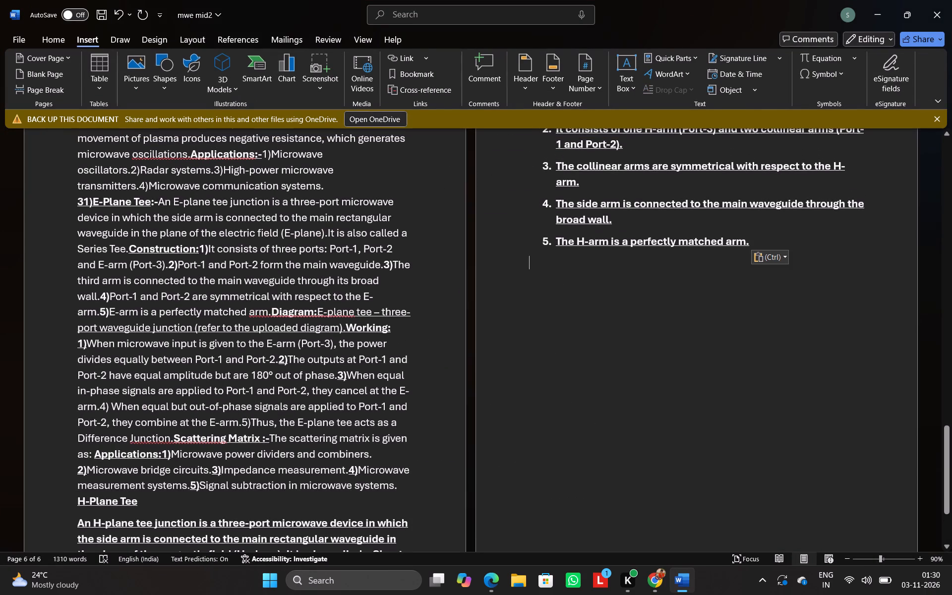
pyautogui.scroll(-6, 227, 330)
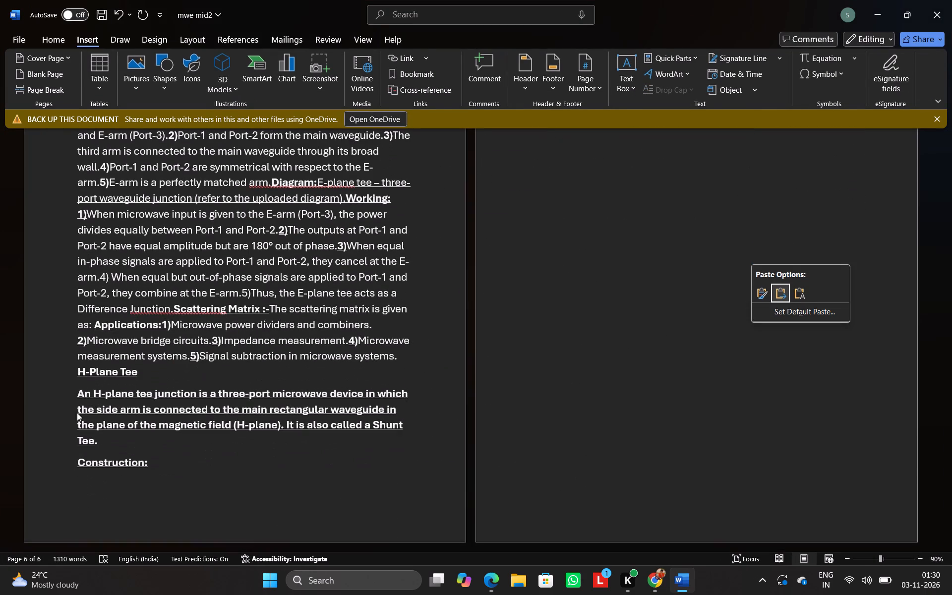
pyautogui.click(77, 392)
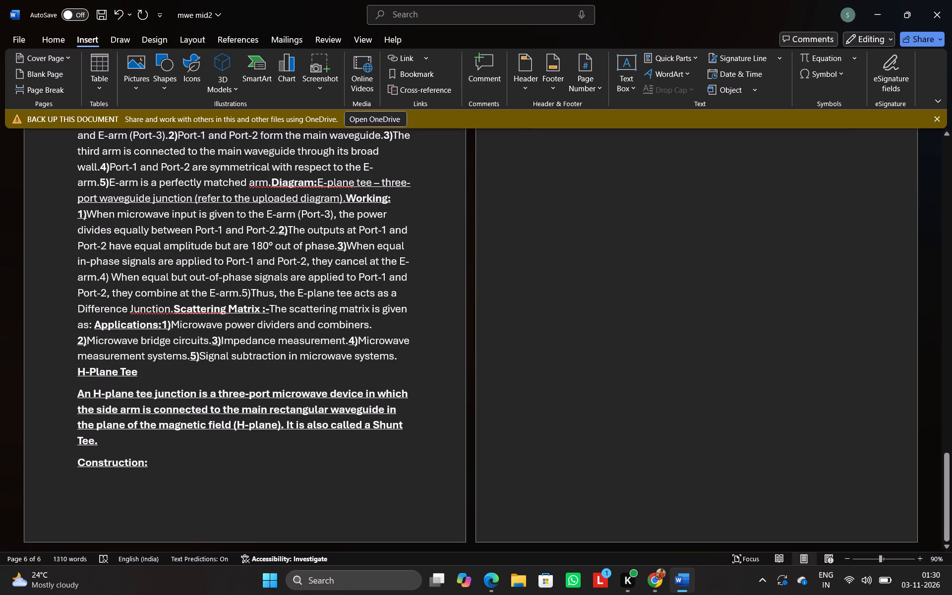
pyautogui.moveTo(75, 389); pyautogui.dragTo(319, 505)
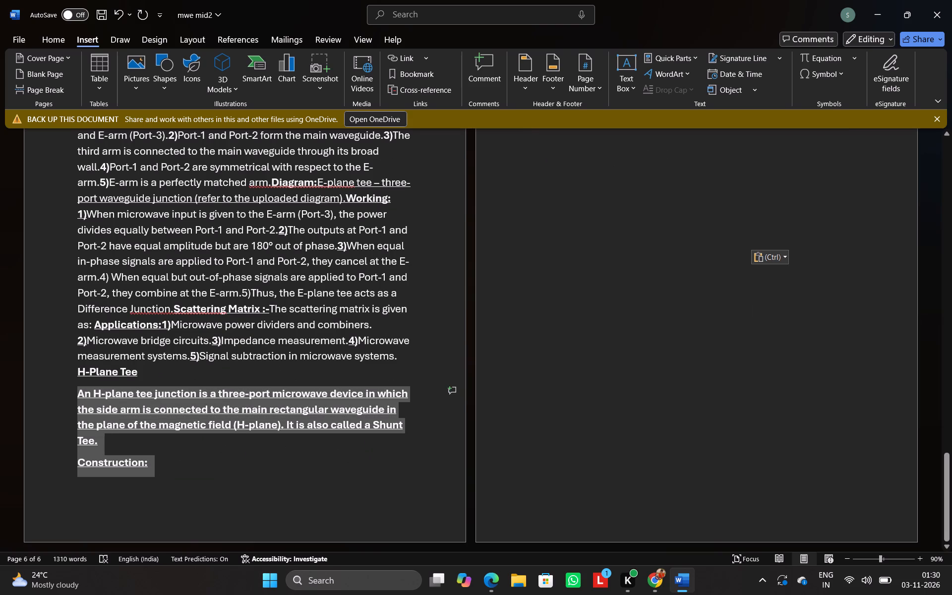
pyautogui.moveTo(319, 505); pyautogui.dragTo(680, 474)
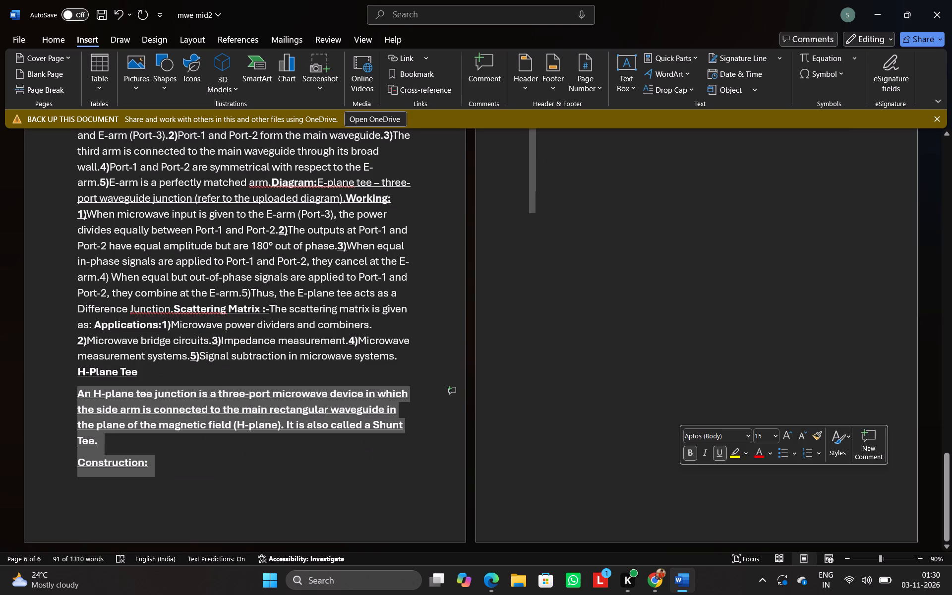
pyautogui.click(692, 457)
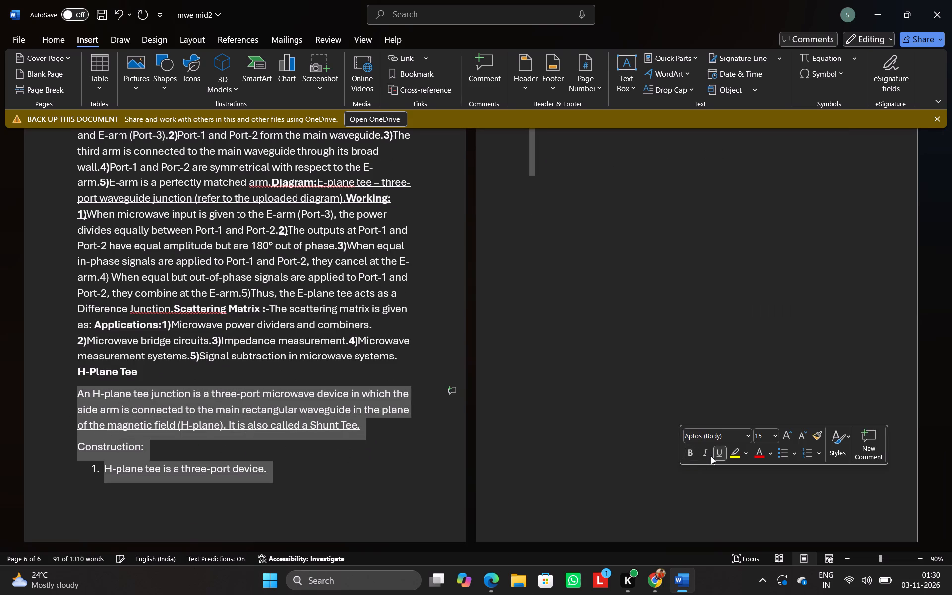
pyautogui.click(719, 454)
pyautogui.click(667, 338)
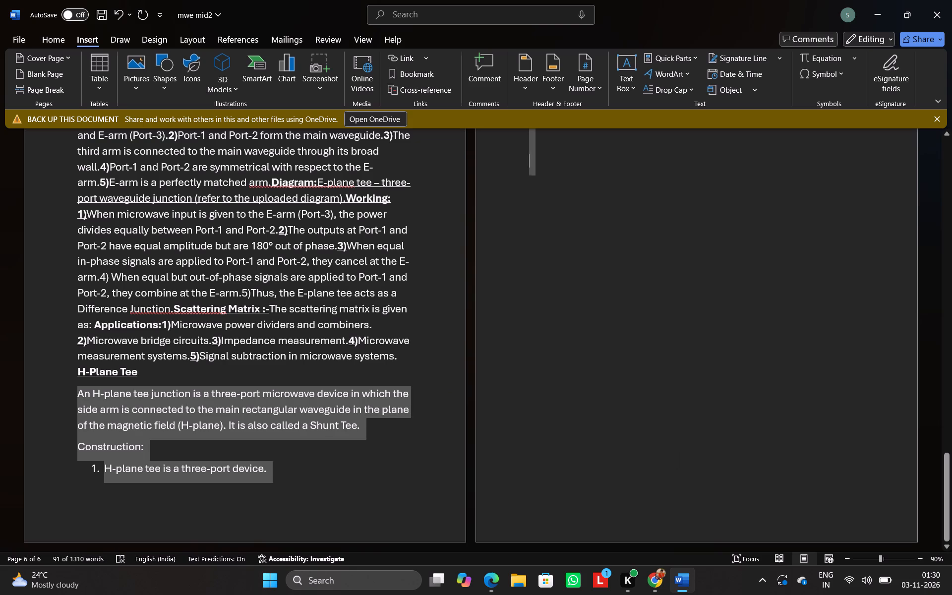
# Join the H-plane definition onto the "H-Plane Tee" heading line, separated by ":-".
pyautogui.click(77, 395)
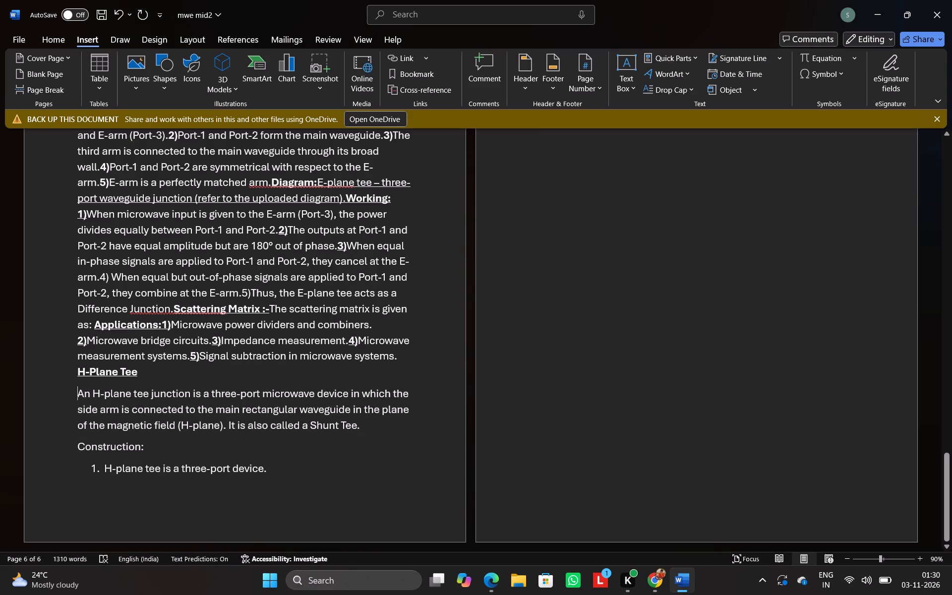
pyautogui.press('BackSpace')
pyautogui.write(':-')
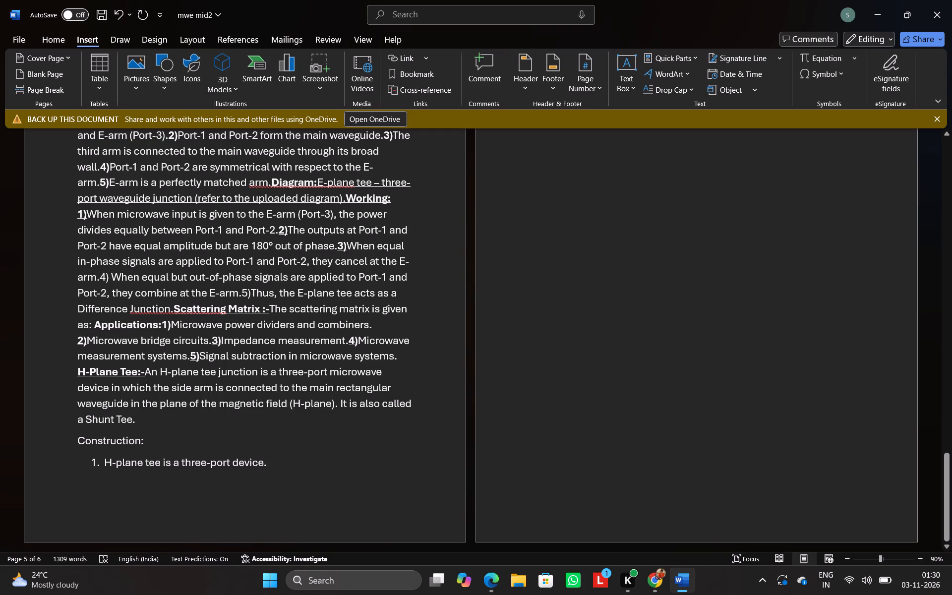
# Join the H-plane "Construction:" heading onto the end of the definition, after "Shunt Tee.".
pyautogui.click(77, 442)
pyautogui.press('BackSpace')
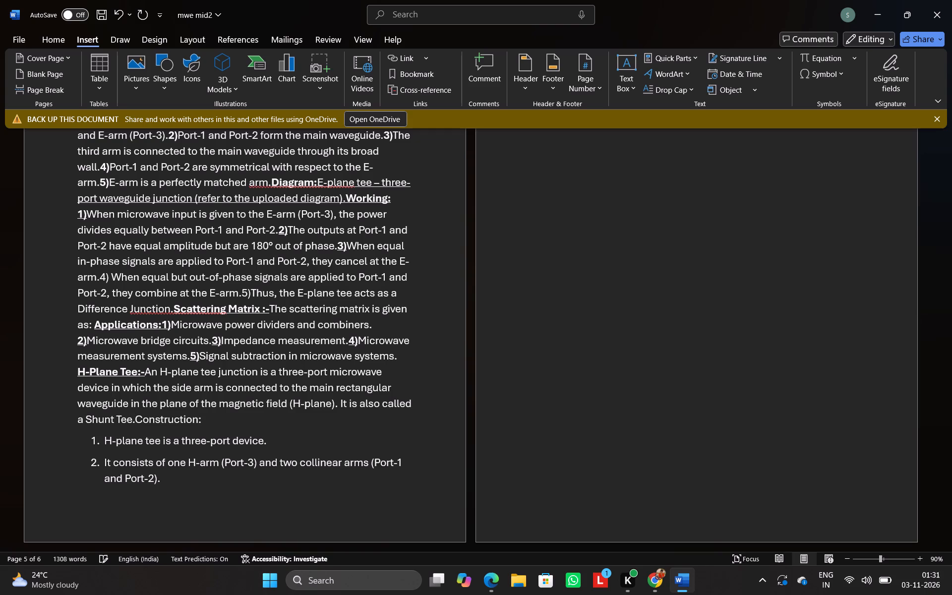
# Insert a space before the H-plane "Construction:" heading and make the heading bold and underlined.
pyautogui.press('space')
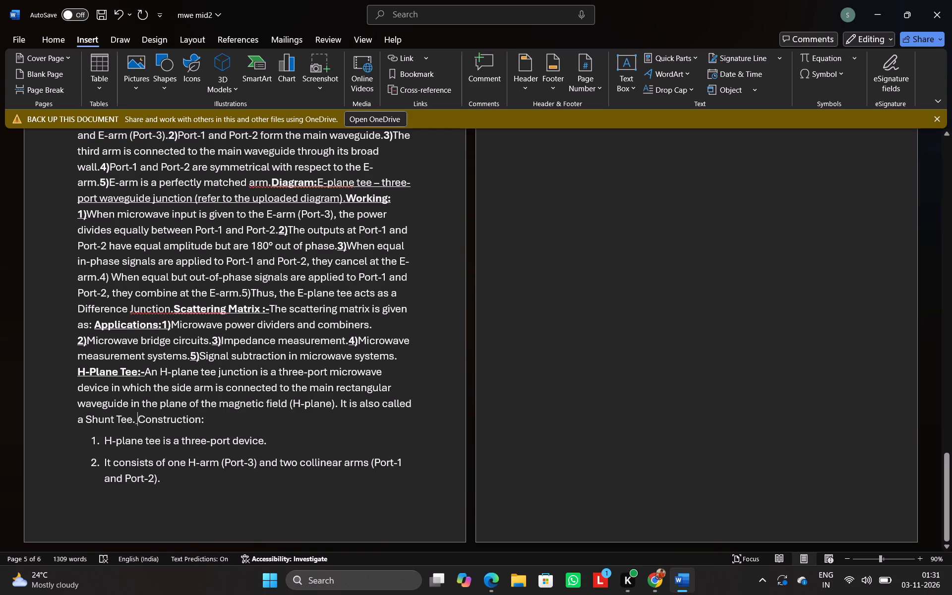
pyautogui.moveTo(139, 420); pyautogui.dragTo(206, 425)
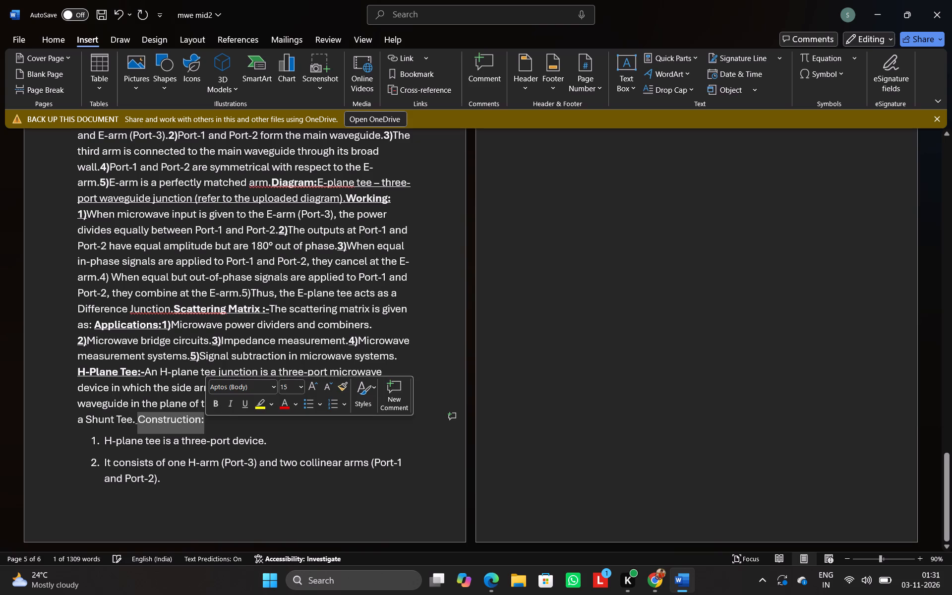
pyautogui.click(219, 408)
pyautogui.click(242, 404)
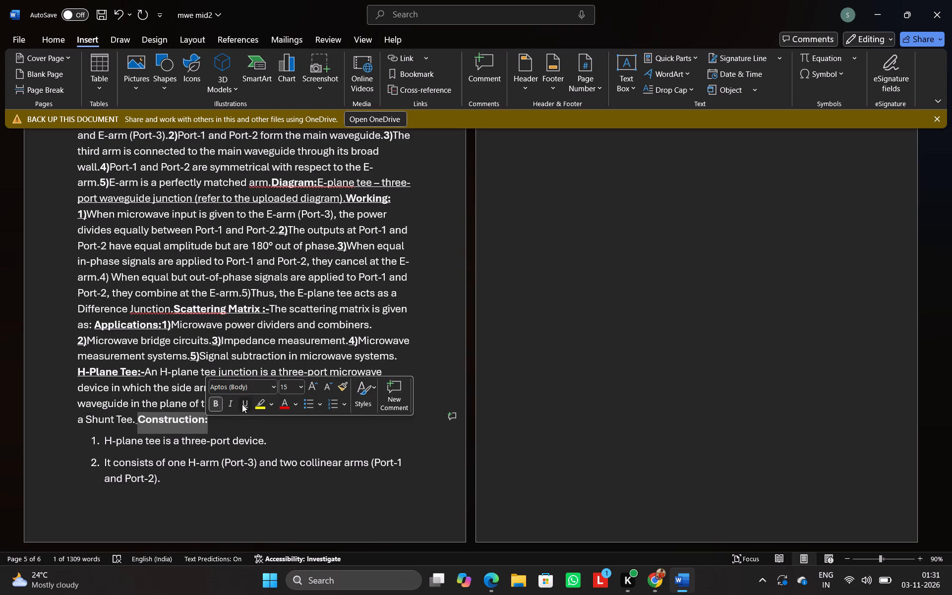
# Join the first H-plane construction point onto the "Construction:" line, replacing its list number with "1)".
pyautogui.click(104, 442)
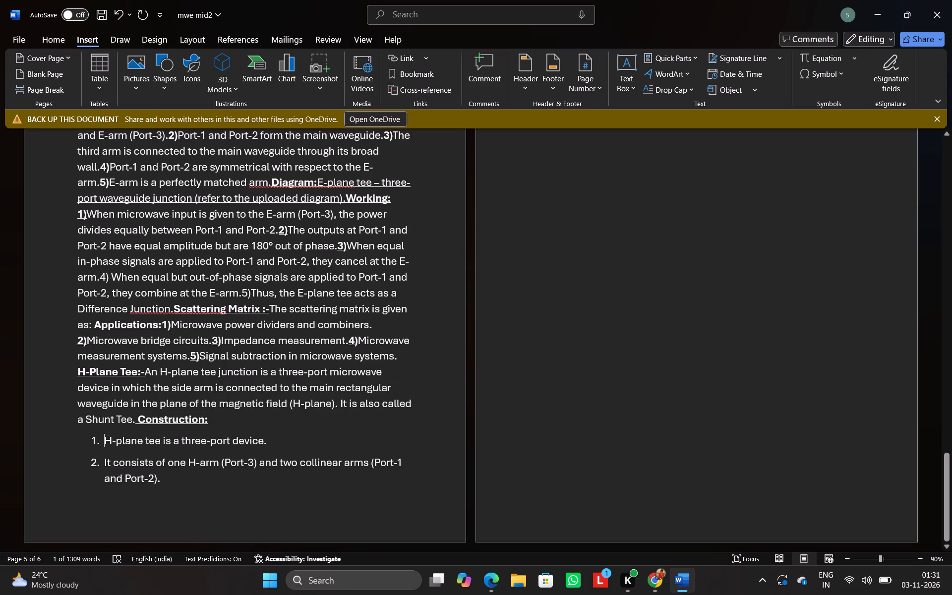
pyautogui.press('BackSpace')
pyautogui.press('BackSpace')
pyautogui.press('BackSpace')
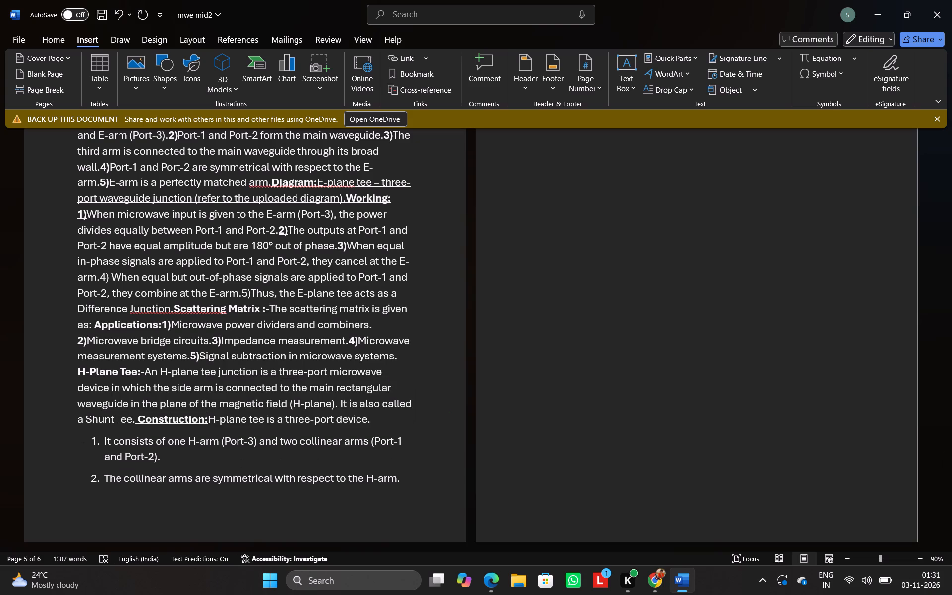
pyautogui.write('1)')
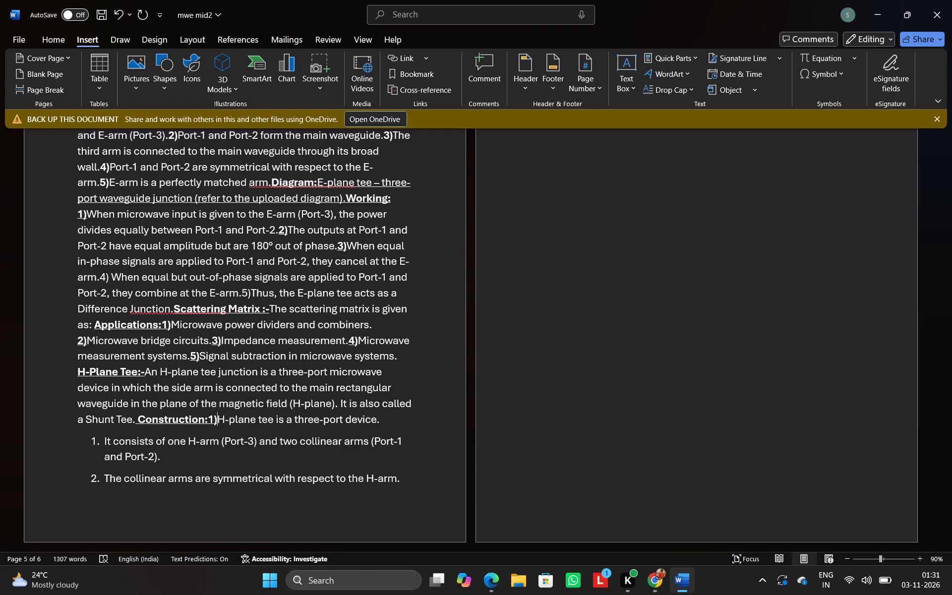
# Join the point about one H-arm and two collinear arms onto the H-plane paragraph, numbered "2)".
pyautogui.click(104, 445)
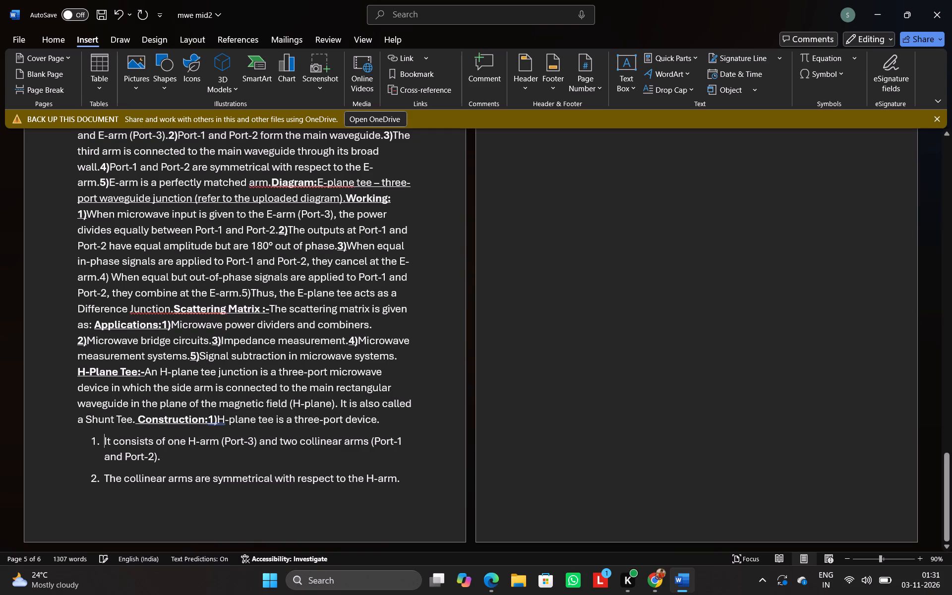
pyautogui.press('BackSpace')
pyautogui.press('BackSpace')
pyautogui.press('BackSpace')
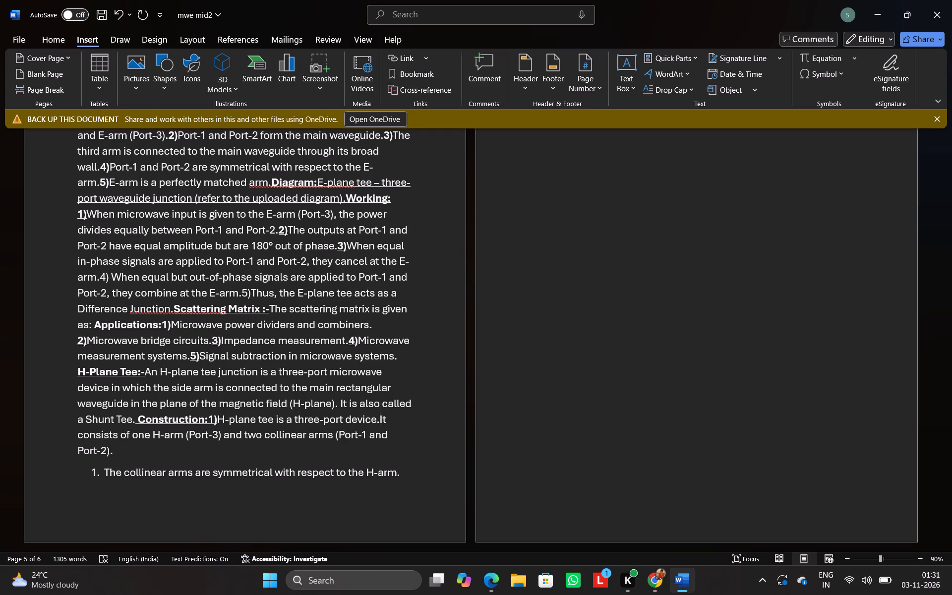
pyautogui.write('2)')
# Join the point about the collinear arms' symmetry onto the H-plane paragraph, numbered "3)".
pyautogui.click(104, 473)
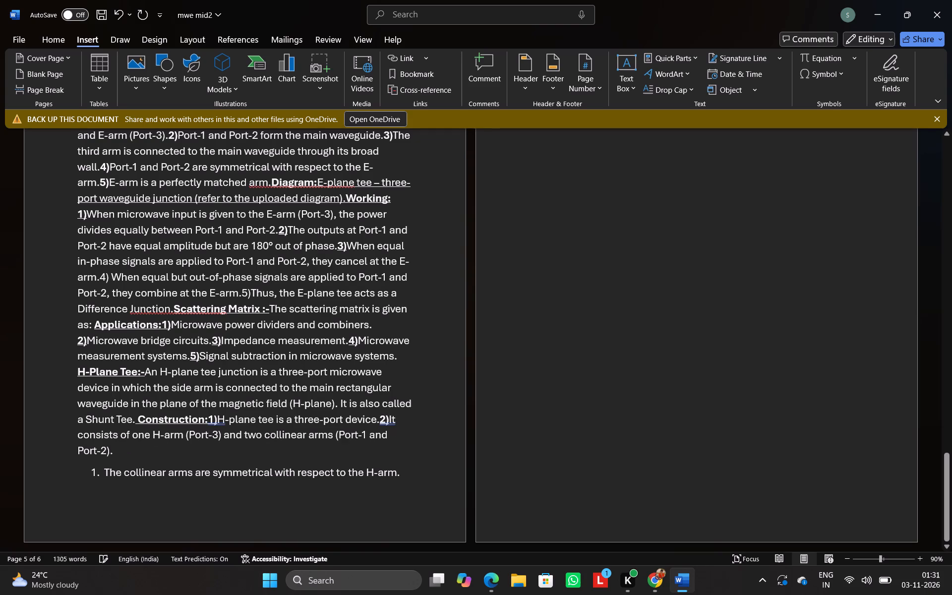
pyautogui.press('BackSpace')
pyautogui.press('BackSpace')
pyautogui.press('BackSpace')
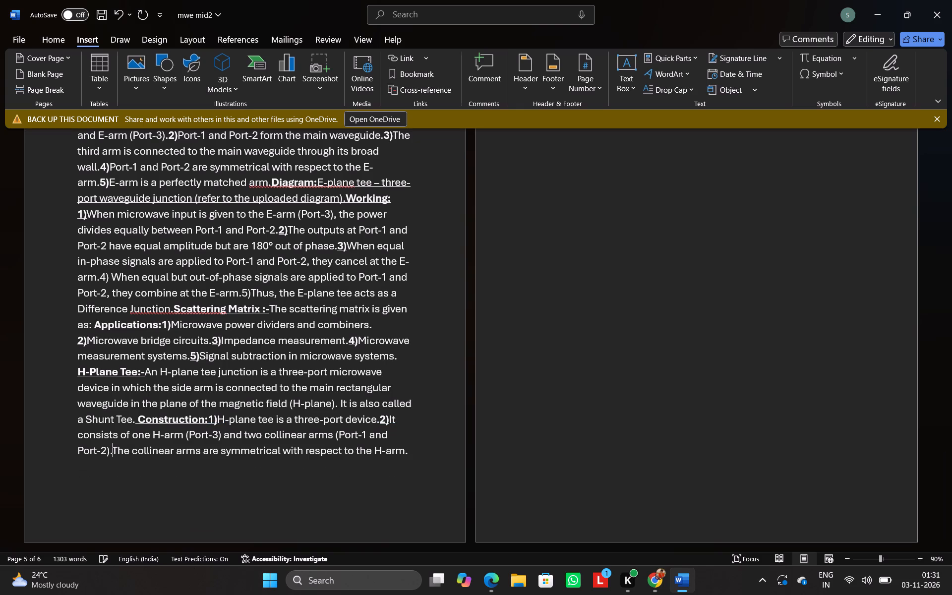
pyautogui.write('3)')
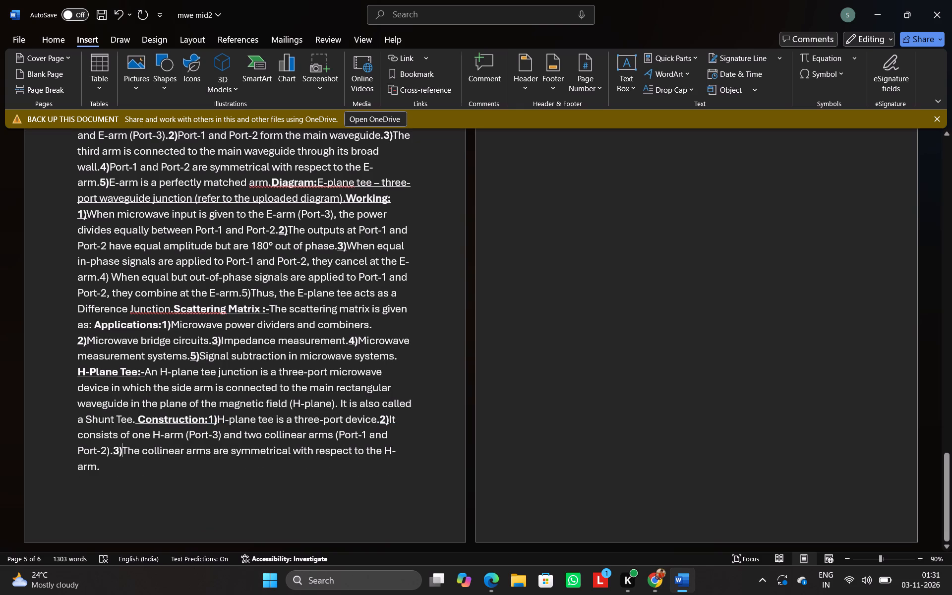
# Join the point about the side arm's connection through the broad wall onto the H-plane paragraph, numbered "4)".
pyautogui.click(120, 472)
pyautogui.scroll(-2, 217, 470)
pyautogui.scroll(2, 555, 372)
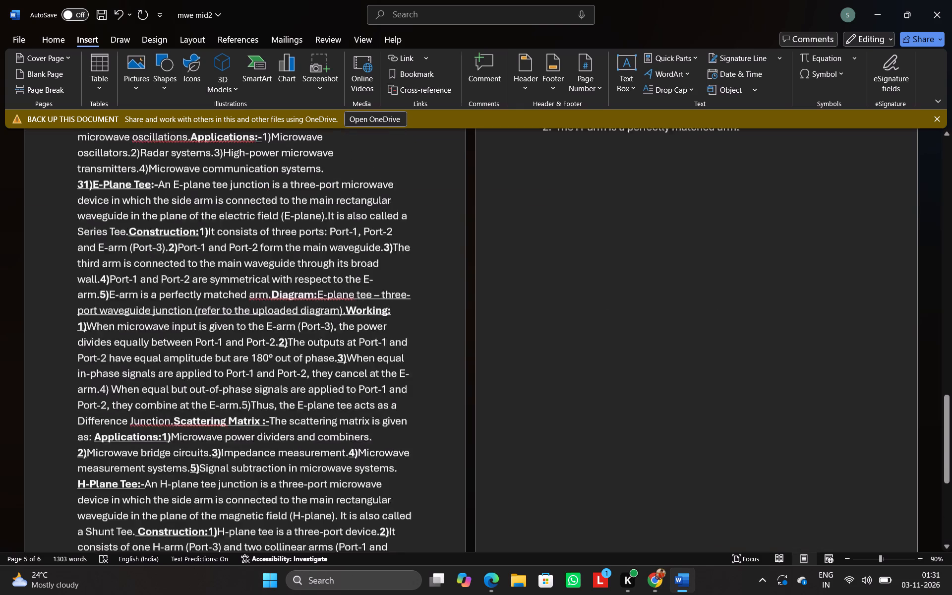
pyautogui.scroll(2, 555, 372)
pyautogui.click(556, 381)
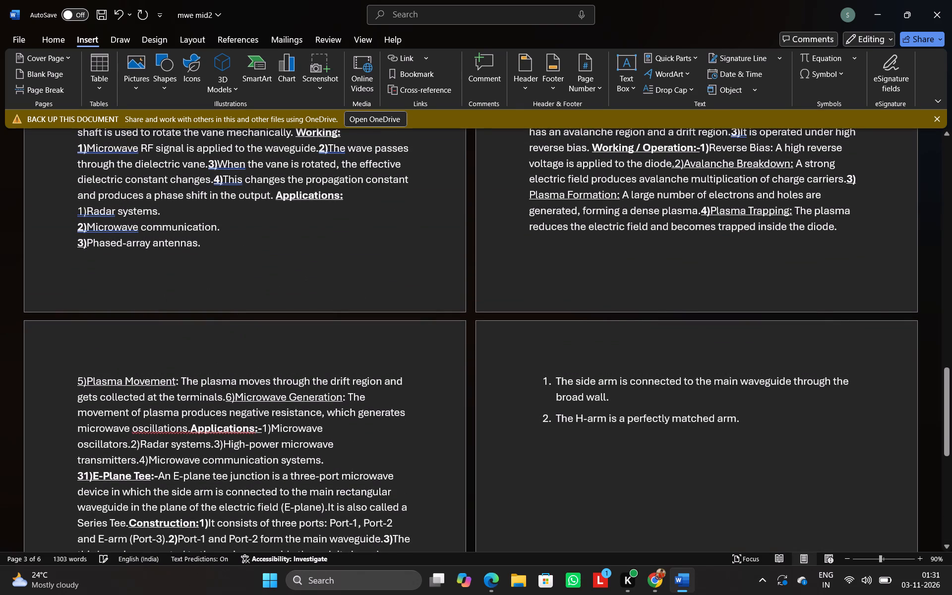
pyautogui.press('BackSpace')
pyautogui.press('BackSpace')
pyautogui.press('BackSpace')
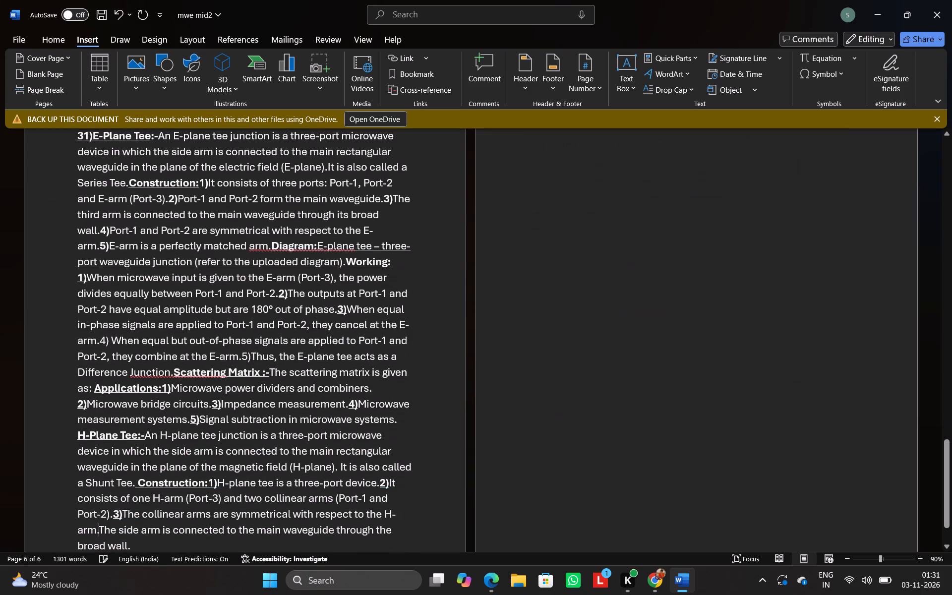
pyautogui.scroll(-1, 571, 357)
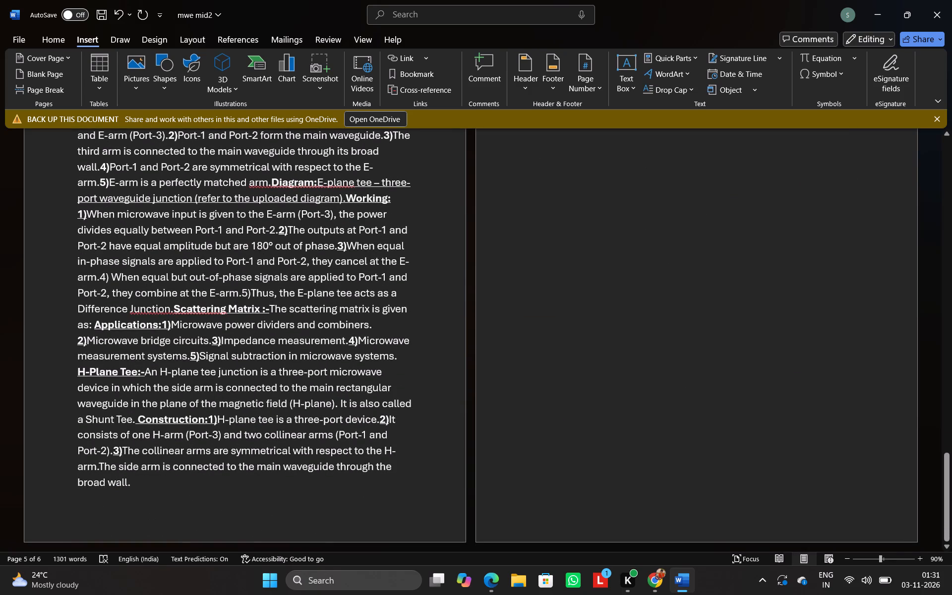
pyautogui.write('4)')
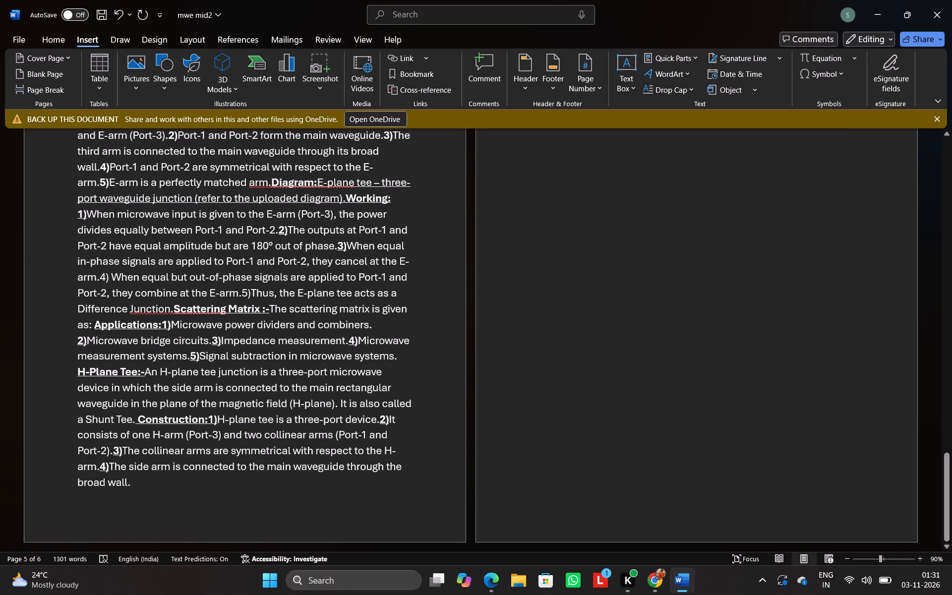
# Join the point about the perfectly matched H-arm onto the H-plane paragraph, numbered "5)".
pyautogui.scroll(-1, 412, 483)
pyautogui.scroll(3, 532, 413)
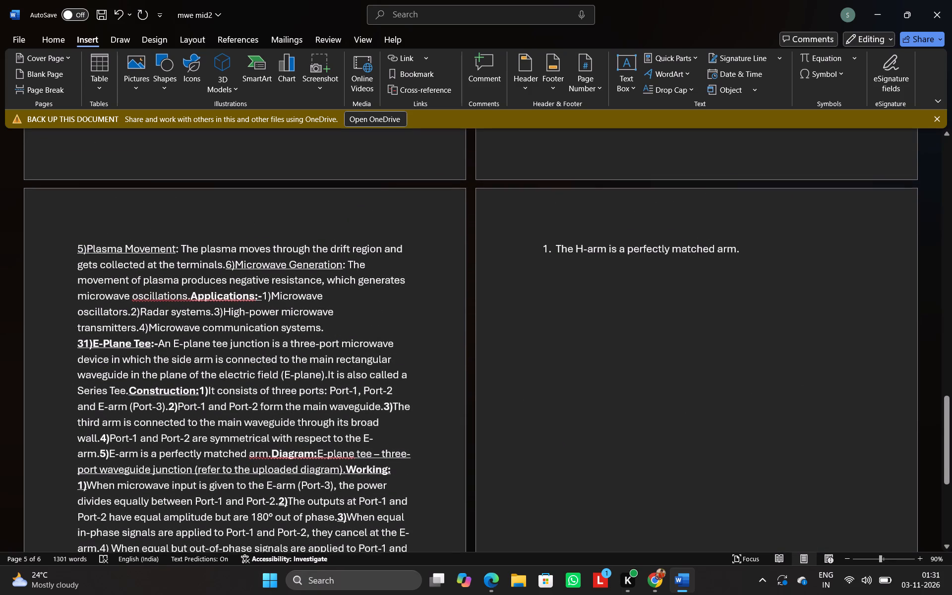
pyautogui.click(554, 248)
pyautogui.press('BackSpace')
pyautogui.press('BackSpace')
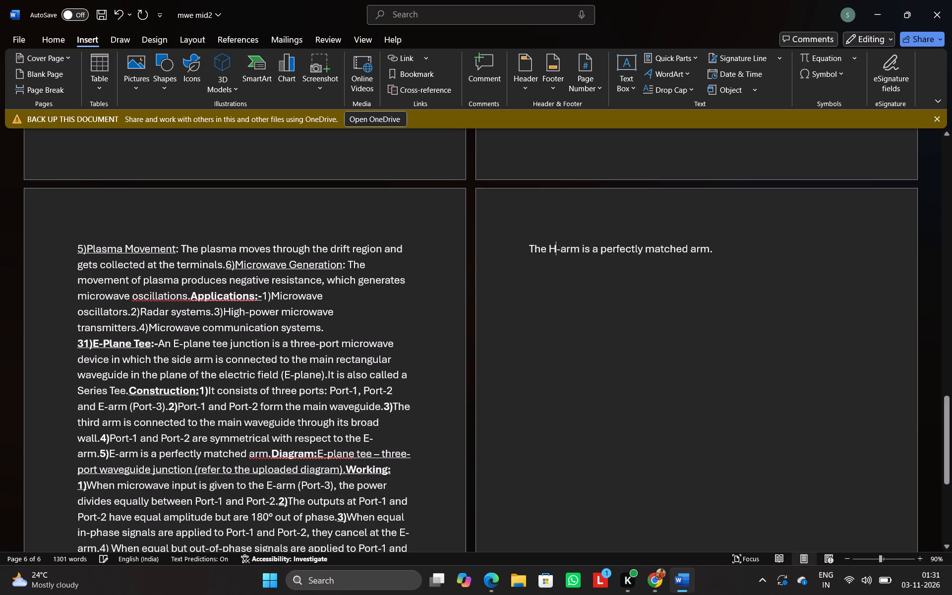
pyautogui.press('BackSpace')
pyautogui.scroll(-1, 554, 248)
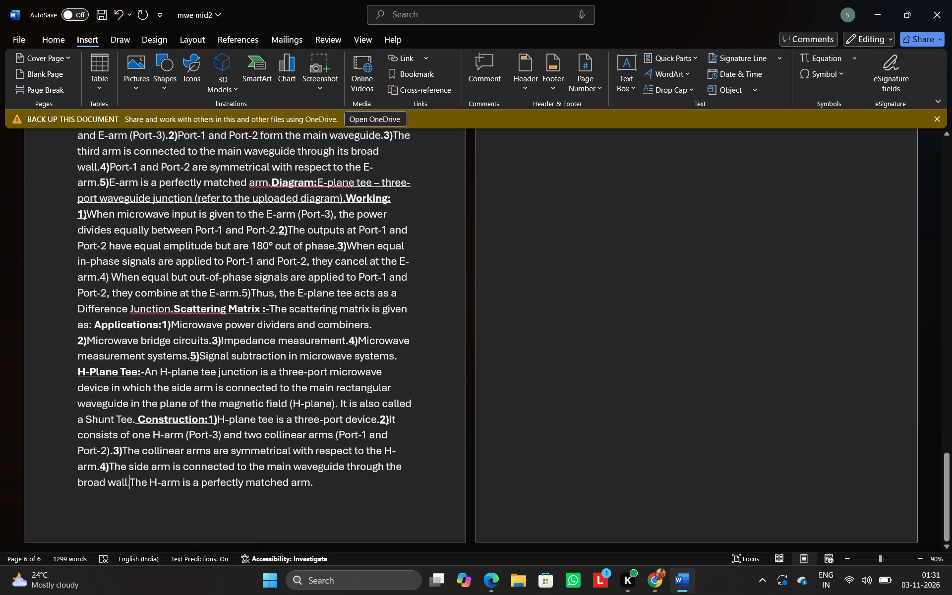
pyautogui.write('5)')
# Start a new line after the fifth H-plane construction point, "The H-arm is a perfectly matched arm.".
pyautogui.click(366, 472)
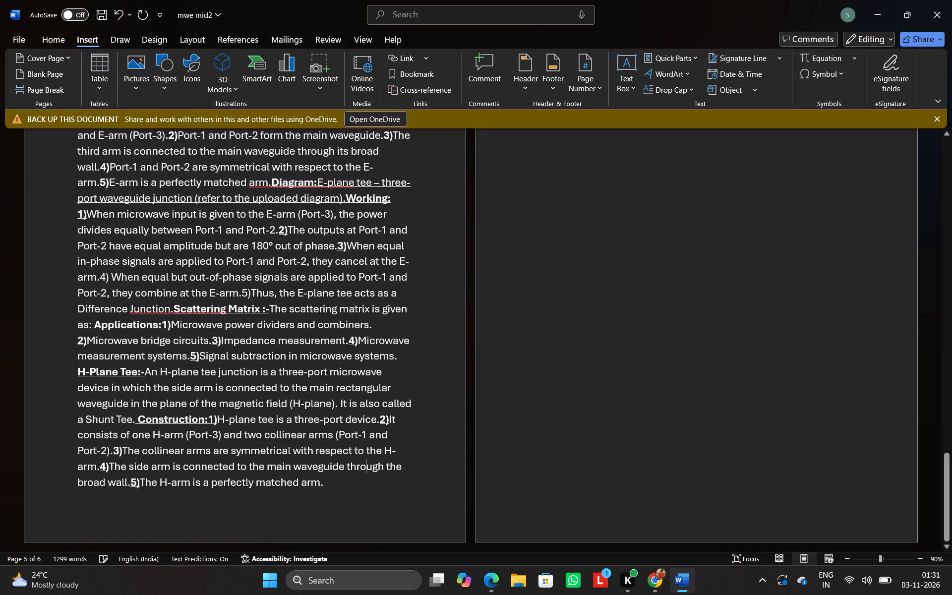
pyautogui.moveTo(344, 503); pyautogui.dragTo(336, 491)
pyautogui.click(336, 491)
pyautogui.scroll(-7, 336, 491)
pyautogui.scroll(13, 336, 491)
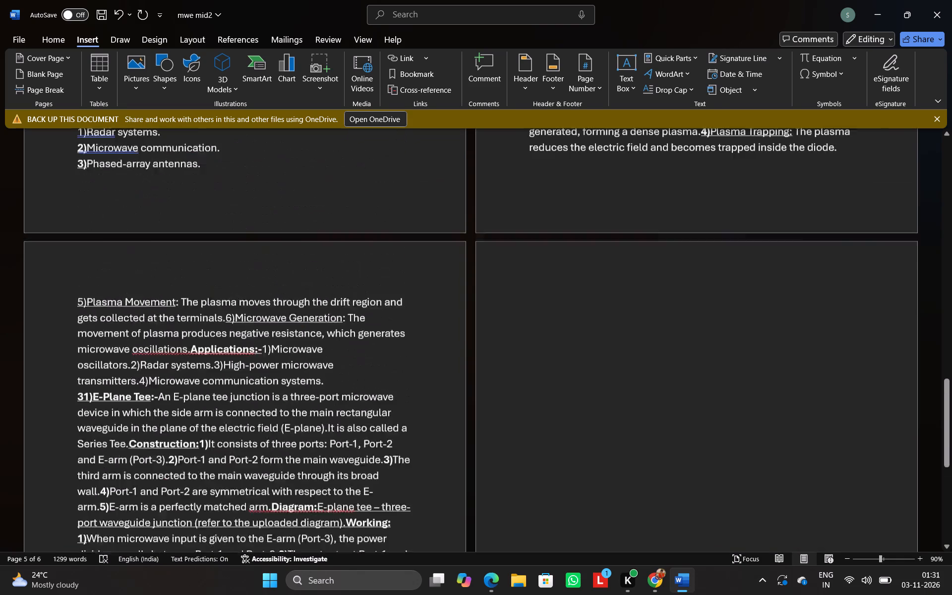
pyautogui.scroll(20, 336, 491)
pyautogui.scroll(13, 336, 491)
pyautogui.scroll(-7, 336, 491)
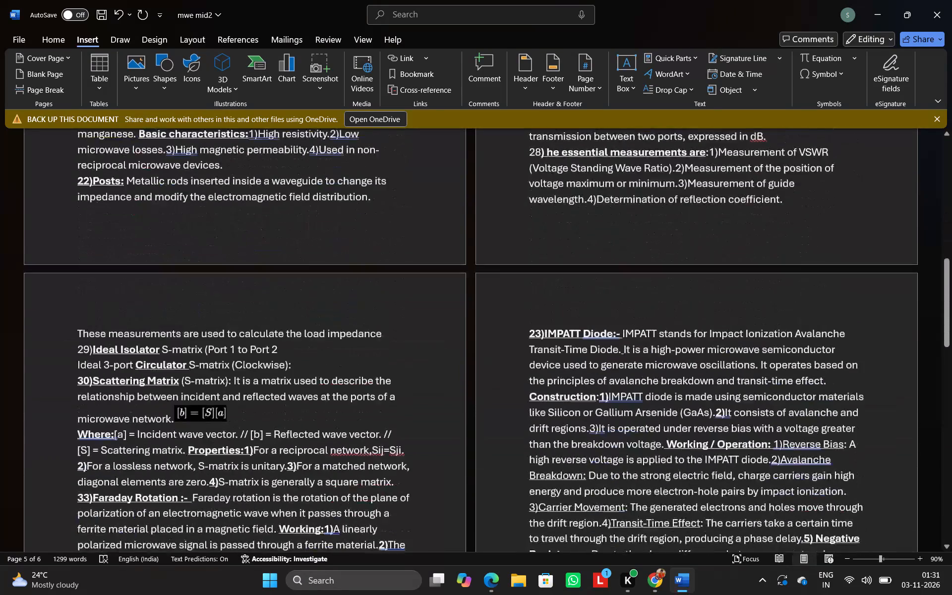
pyautogui.scroll(-14, 336, 491)
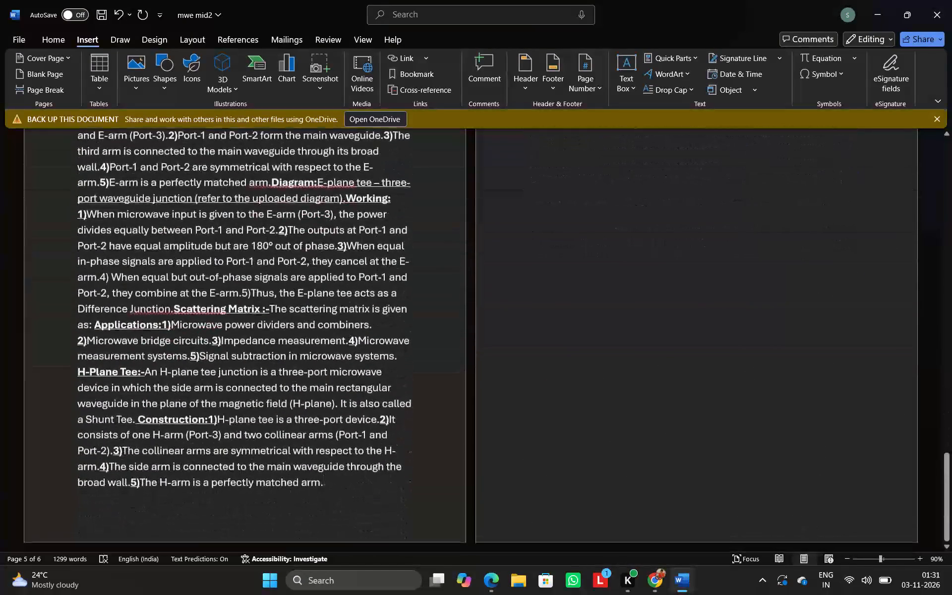
pyautogui.scroll(-1, 336, 491)
pyautogui.press('Return')
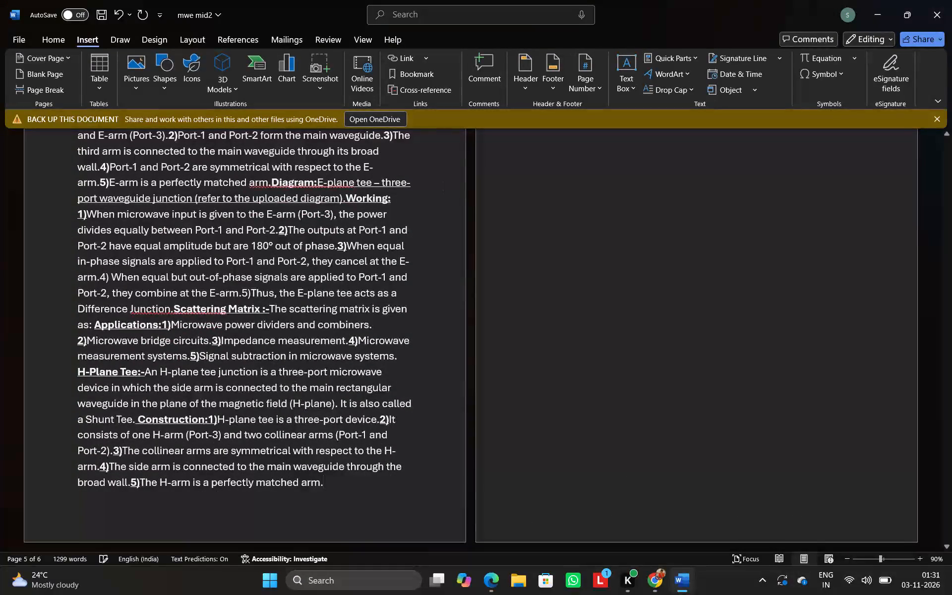
pyautogui.scroll(-1, 405, 496)
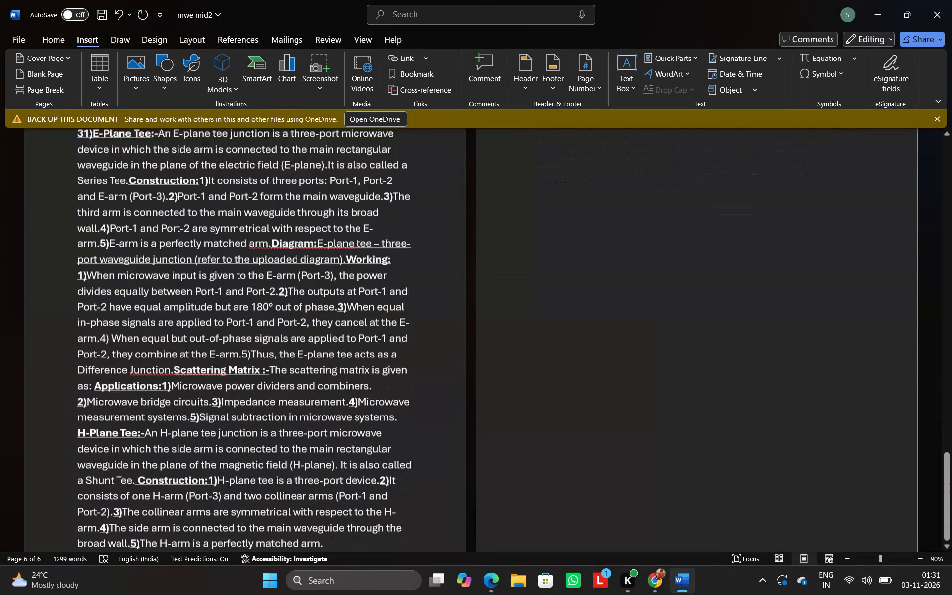
pyautogui.scroll(-3, 405, 496)
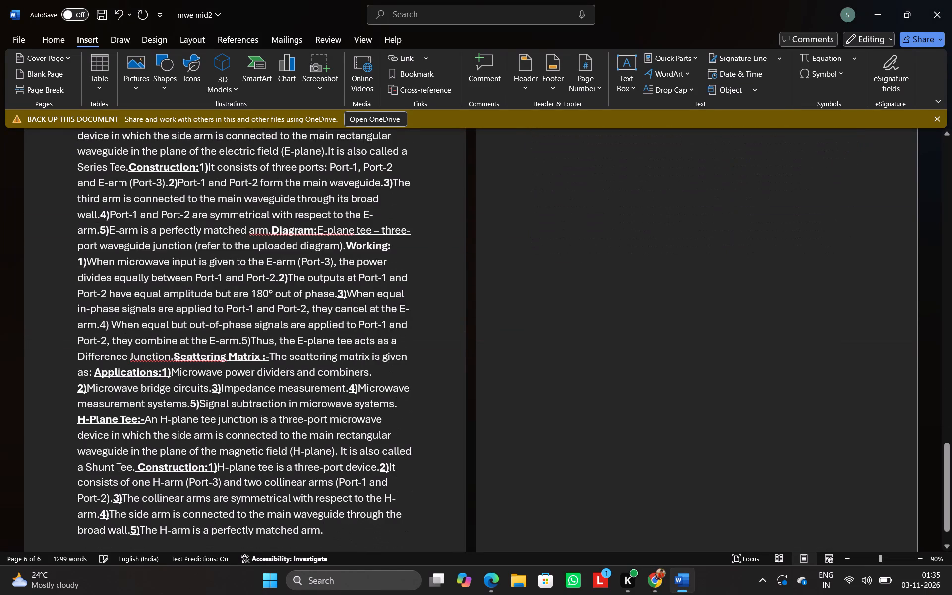
pyautogui.press('Return')
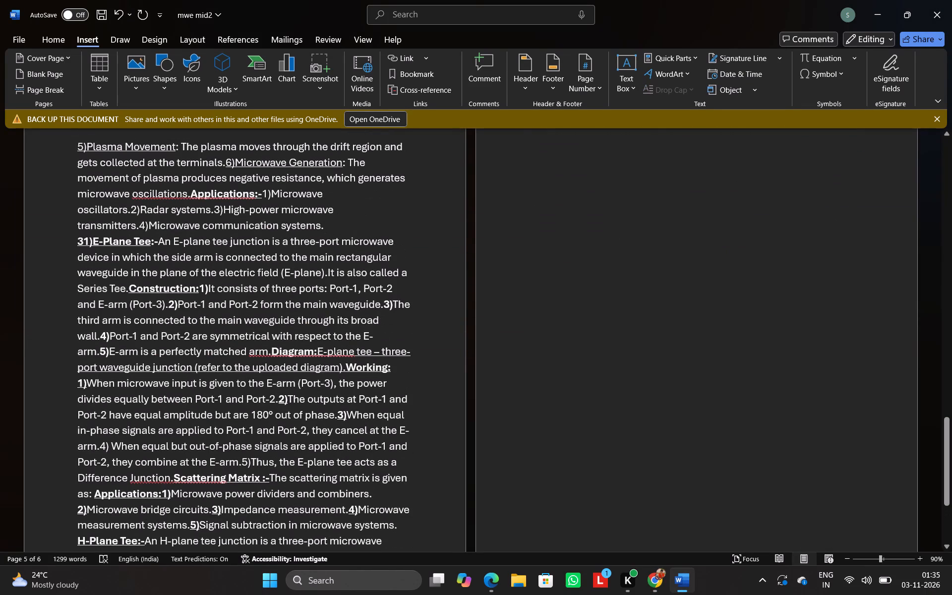
pyautogui.hotkey('ctrl', 'v')
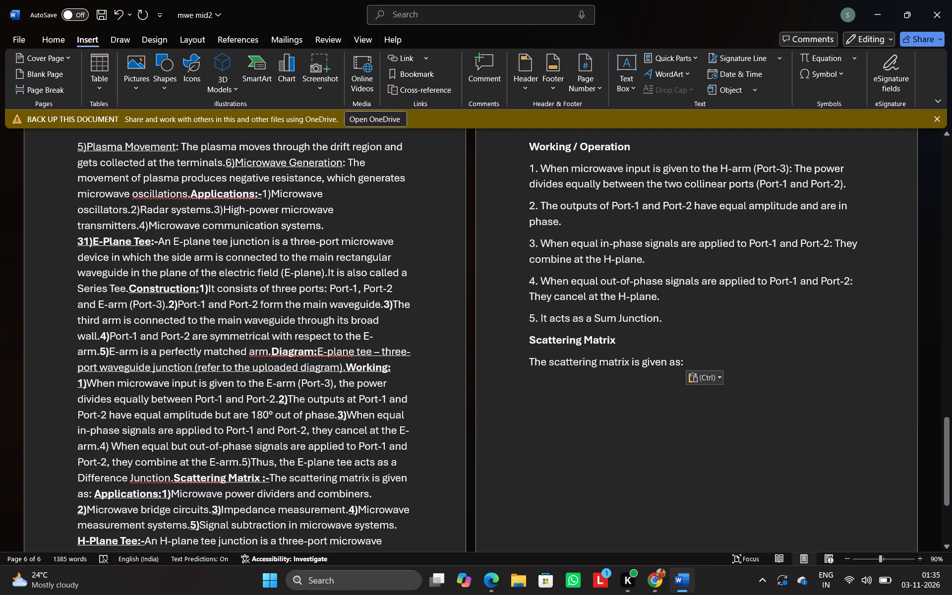
# Underline the pasted "Working / Operation" heading and append ":-" to it.
pyautogui.click(535, 146)
pyautogui.click(535, 146)
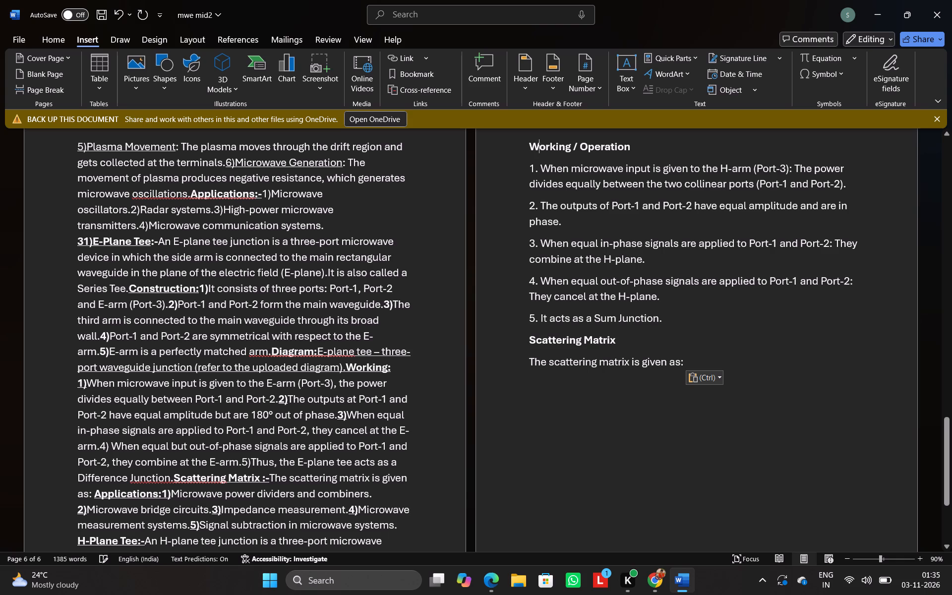
pyautogui.press('Left')
pyautogui.moveTo(529, 146); pyautogui.dragTo(647, 145)
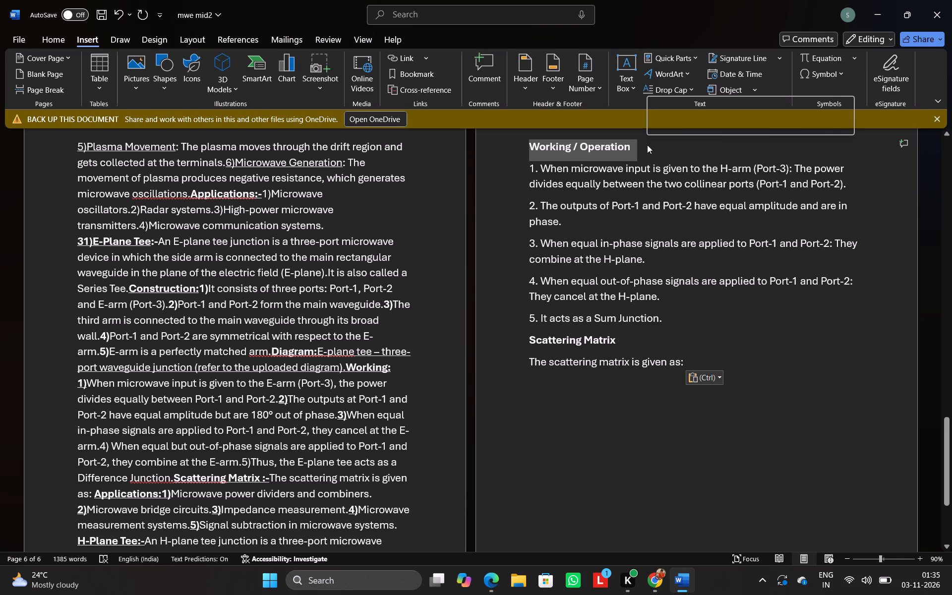
pyautogui.click(681, 121)
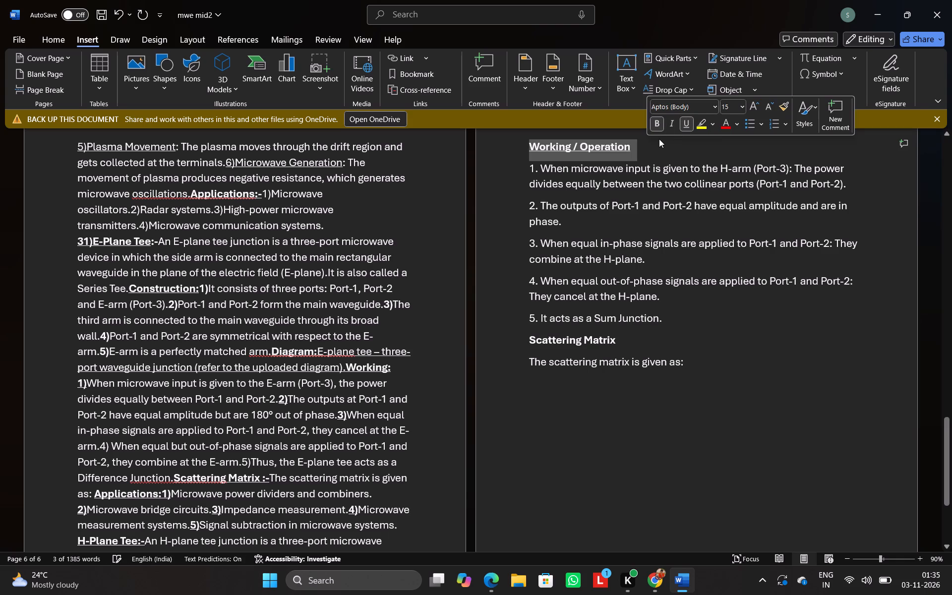
pyautogui.click(658, 139)
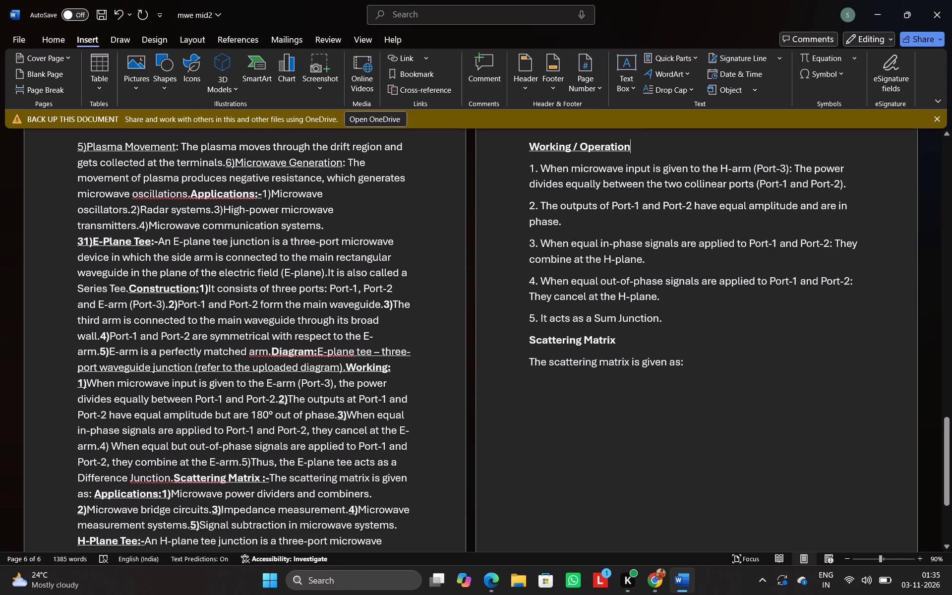
pyautogui.write(':-')
# Run the first two working points on after the "Working / Operation:-" heading, renumbering them "1)" and "2)".
pyautogui.click(539, 170)
pyautogui.press('BackSpace')
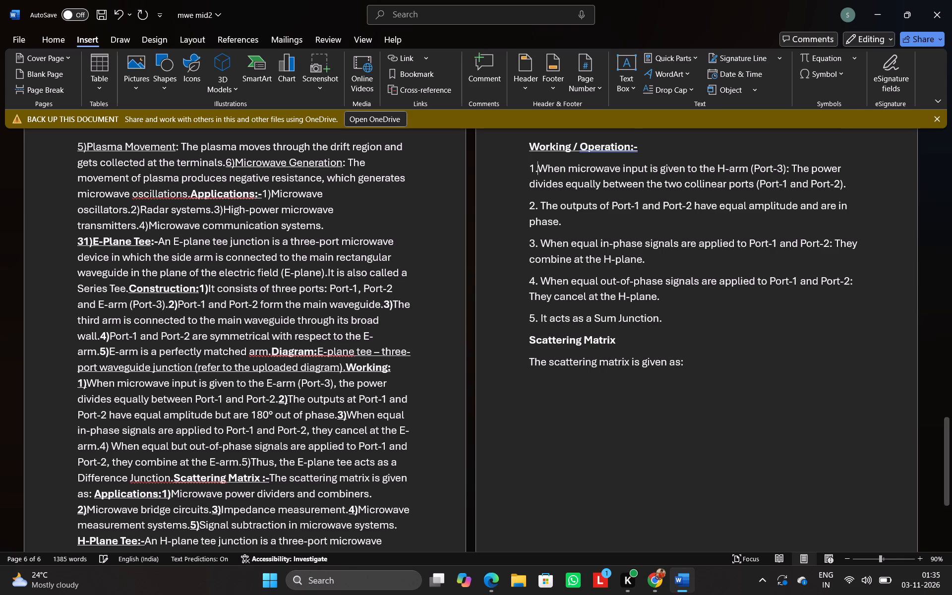
pyautogui.press('BackSpace')
pyautogui.press('BackSpace')
pyautogui.press('BackSpace')
pyautogui.write('1)')
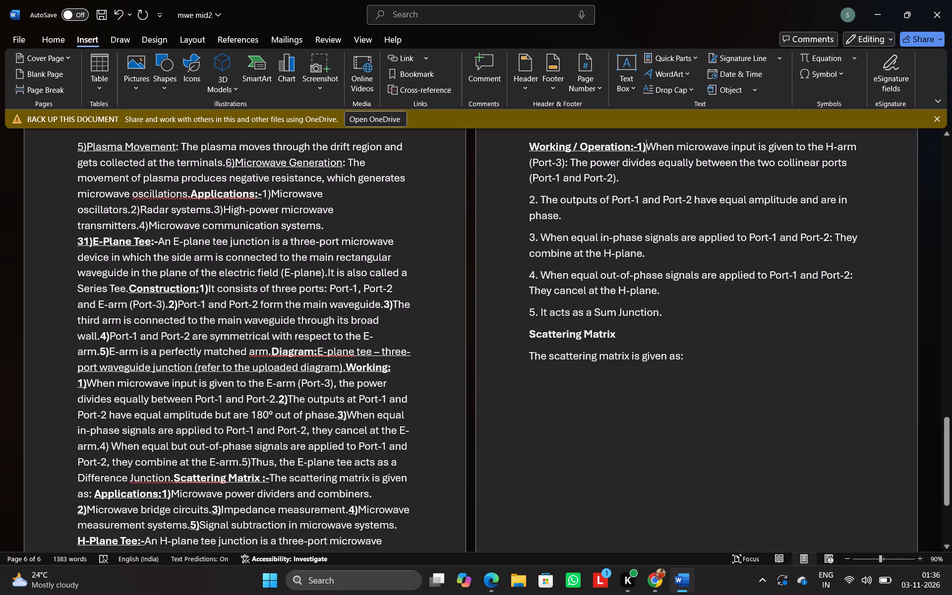
pyautogui.click(546, 201)
pyautogui.press('Left')
pyautogui.press('BackSpace')
pyautogui.press('BackSpace')
pyautogui.press('BackSpace')
pyautogui.press('BackSpace')
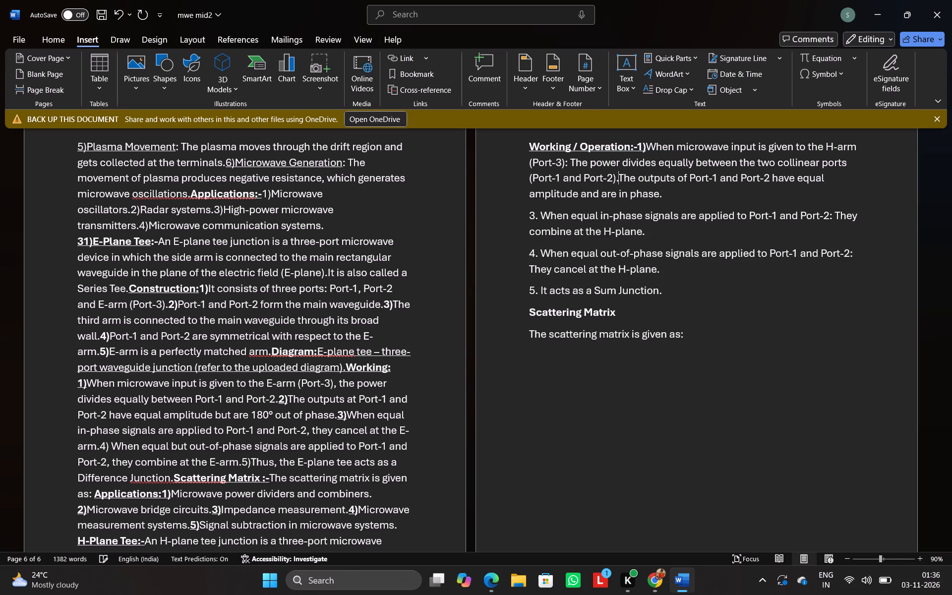
pyautogui.write('2)')
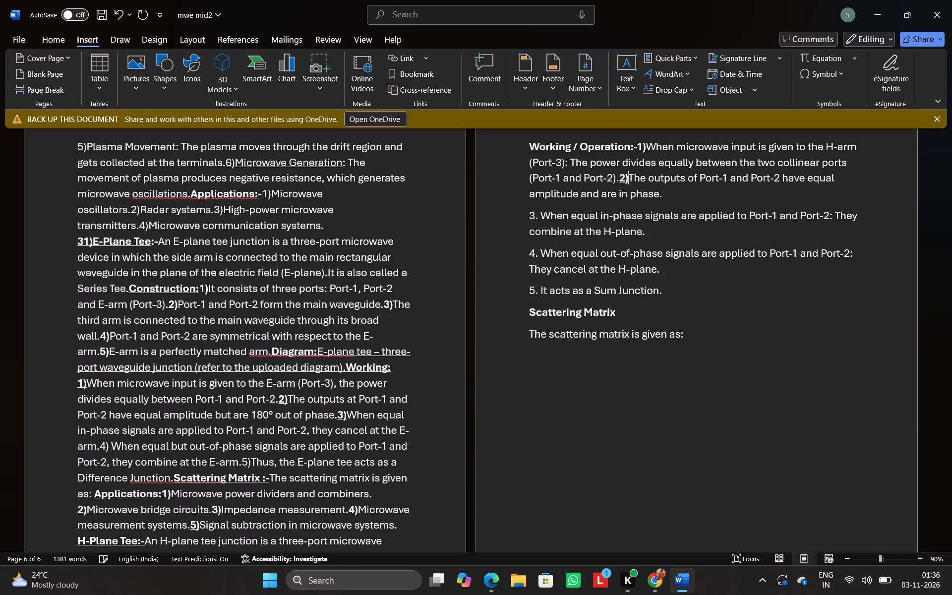
# Join the equal in-phase signals point to the end of point 2 and renumber it "3)", keeping the preceding full stop.
pyautogui.click(538, 218)
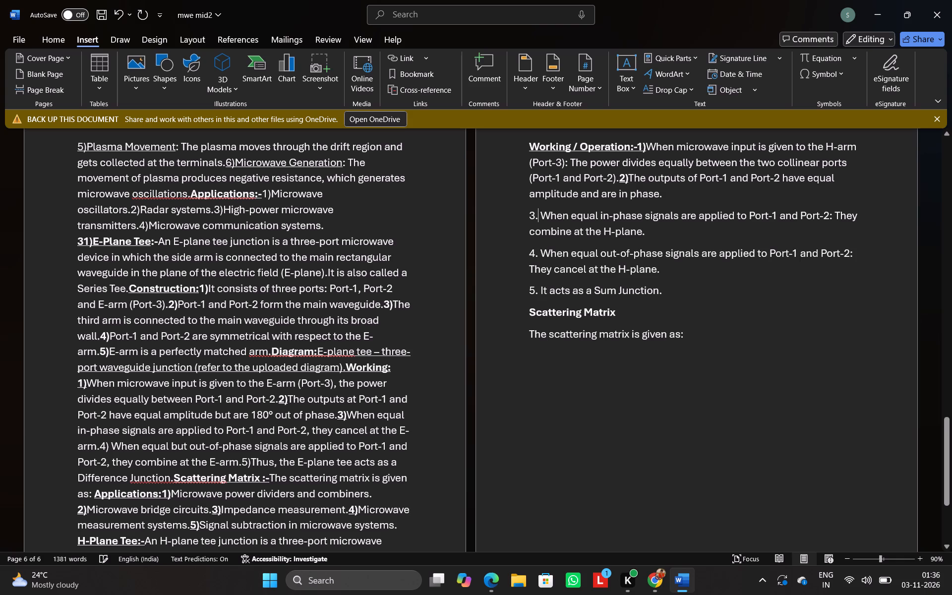
pyautogui.press('BackSpace')
pyautogui.press('BackSpace')
pyautogui.press('BackSpace')
pyautogui.press('BackSpace')
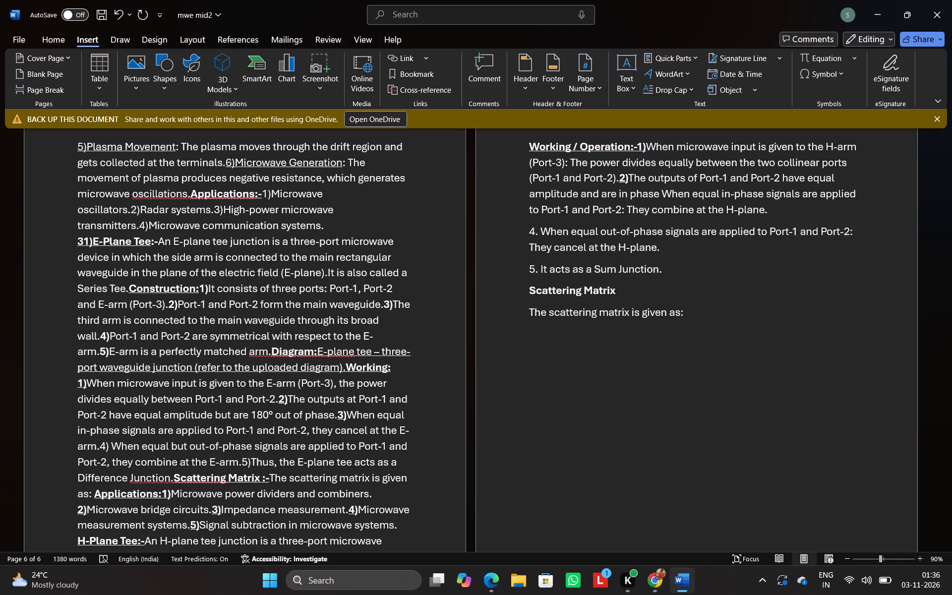
pyautogui.hotkey('ctrl', 'z')
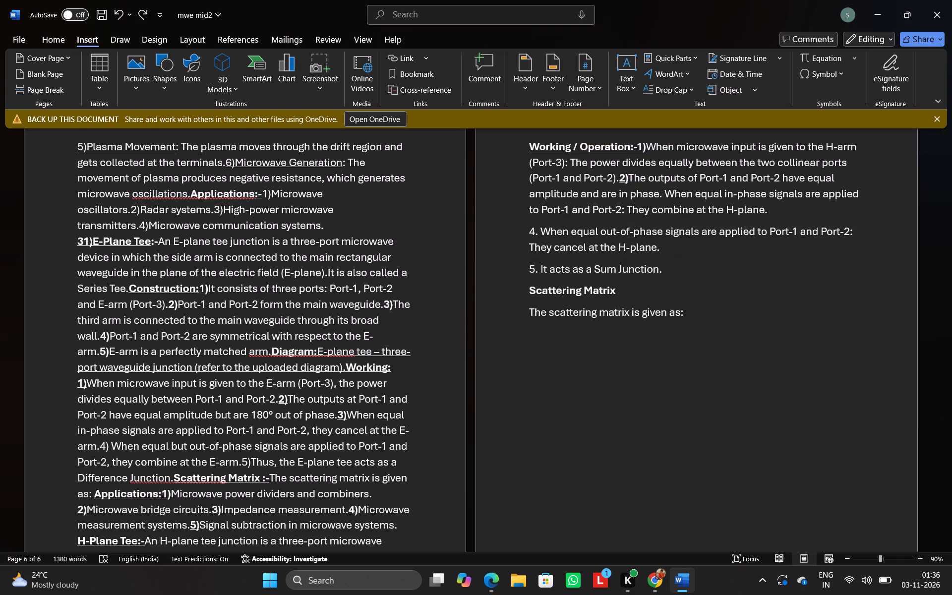
pyautogui.write('#)')
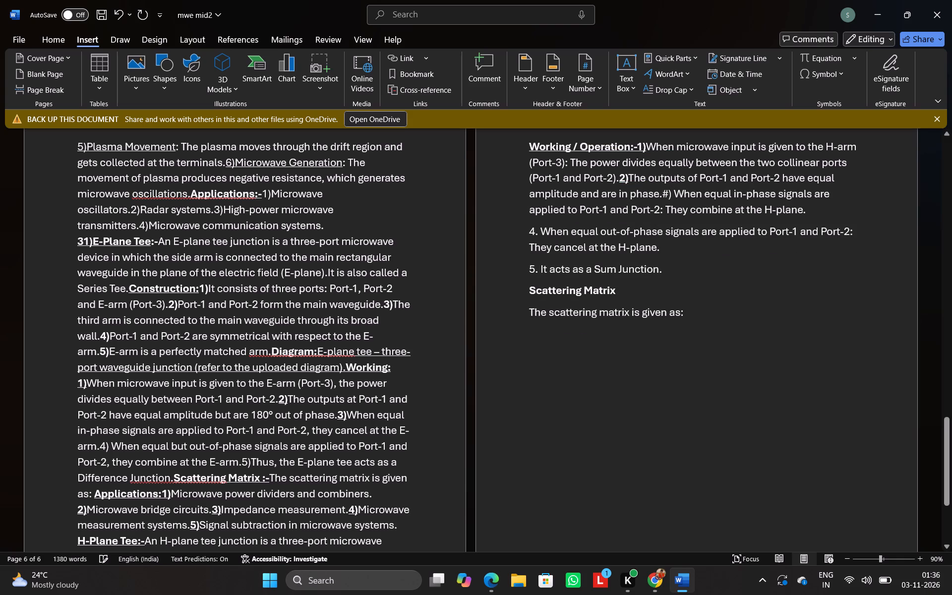
pyautogui.press('BackSpace')
pyautogui.press('BackSpace')
pyautogui.press('3')
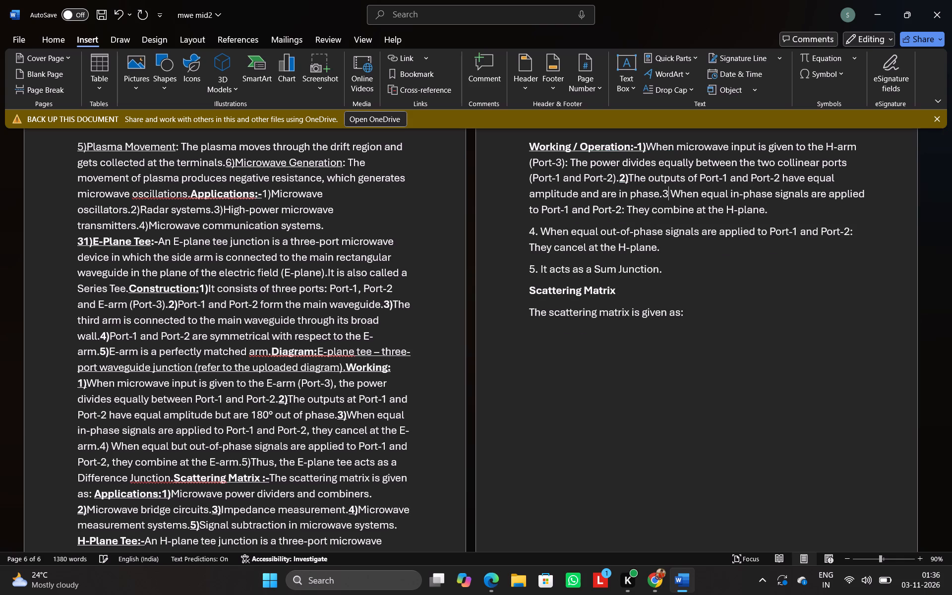
pyautogui.hotkey('shift', ')')
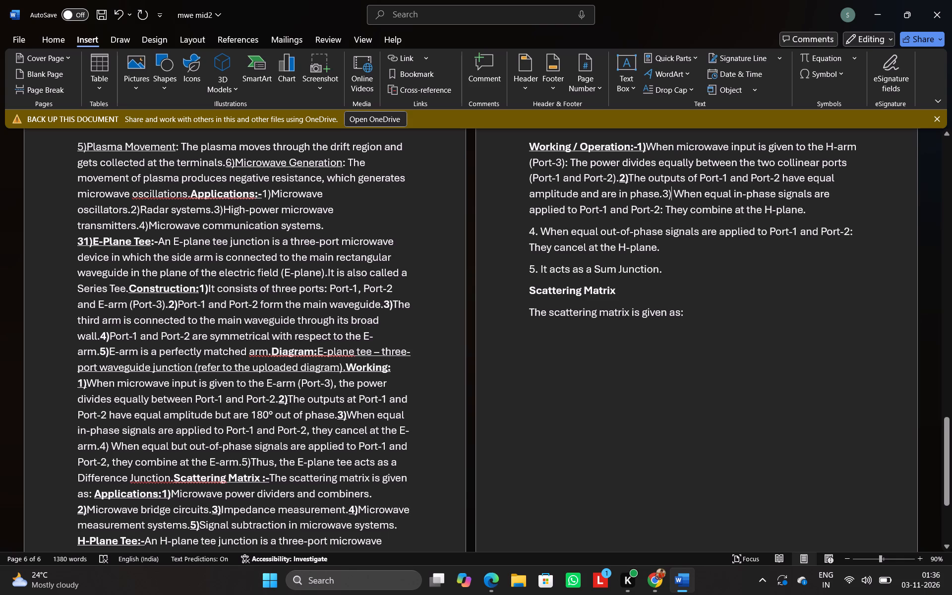
# Join the equal out-of-phase signals point to the end of point 3 and renumber it "4)".
pyautogui.click(542, 235)
pyautogui.press('BackSpace')
pyautogui.press('BackSpace')
pyautogui.press('BackSpace')
pyautogui.press('BackSpace')
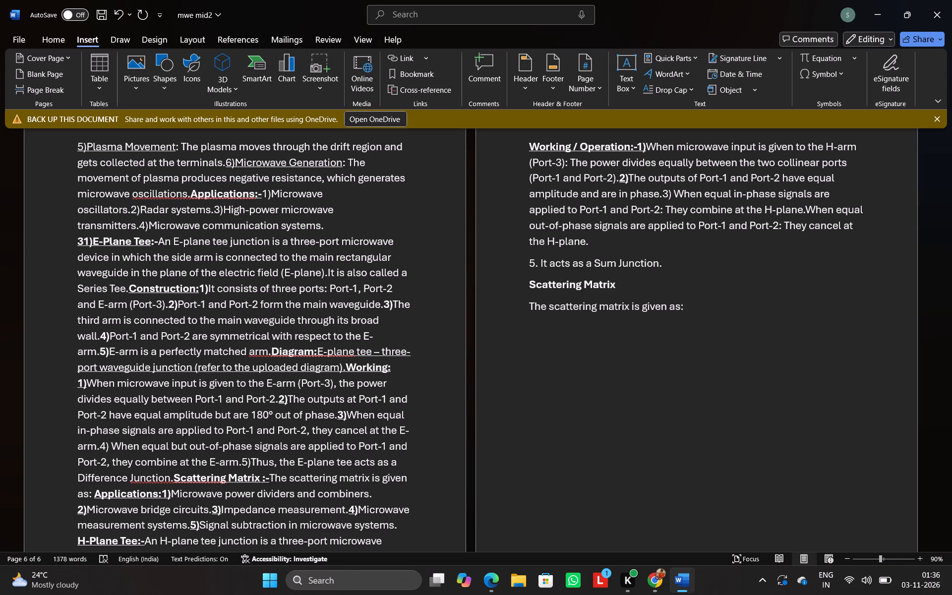
pyautogui.press('2')
pyautogui.press('BackSpace')
pyautogui.press('4')
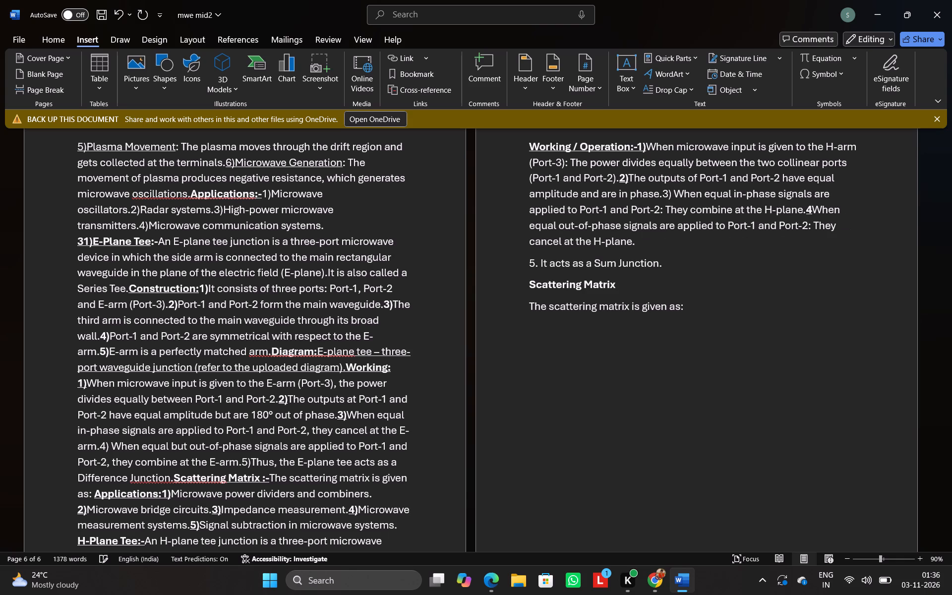
pyautogui.hotkey('shift', ')')
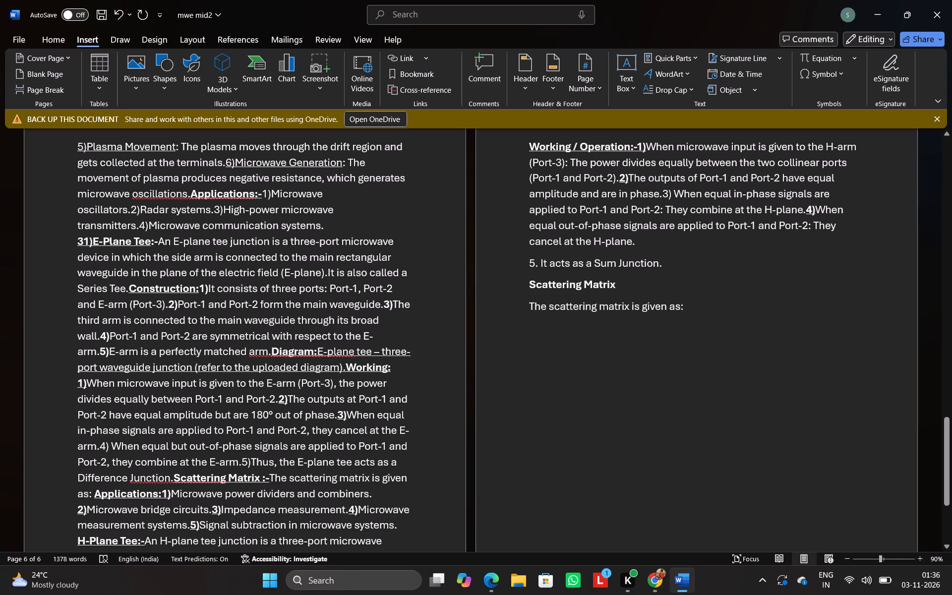
# Join the "It acts as a Sum Junction." point to the end of point 4 and renumber it "5)".
pyautogui.click(541, 262)
pyautogui.press('BackSpace')
pyautogui.press('BackSpace')
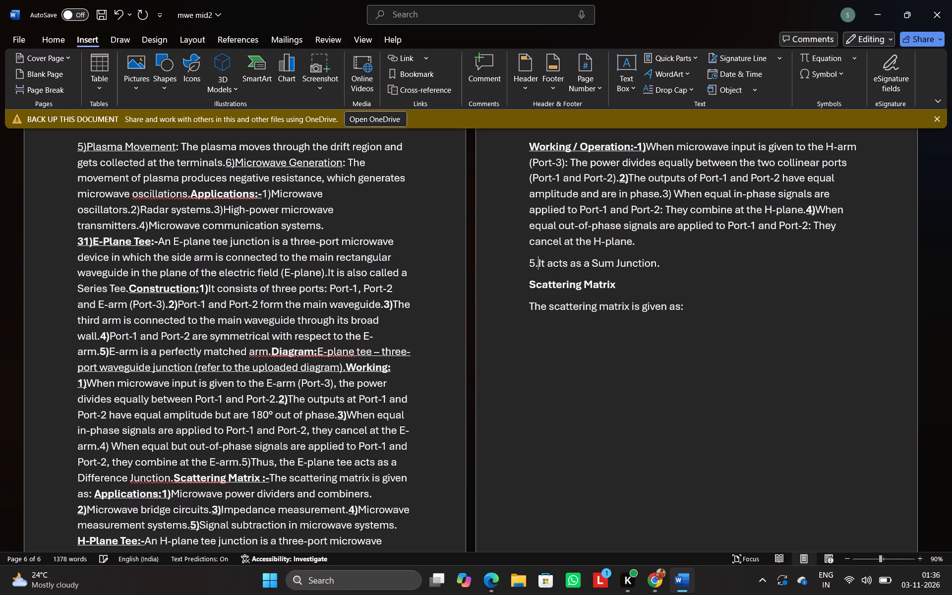
pyautogui.press('BackSpace')
pyautogui.press('BackSpace')
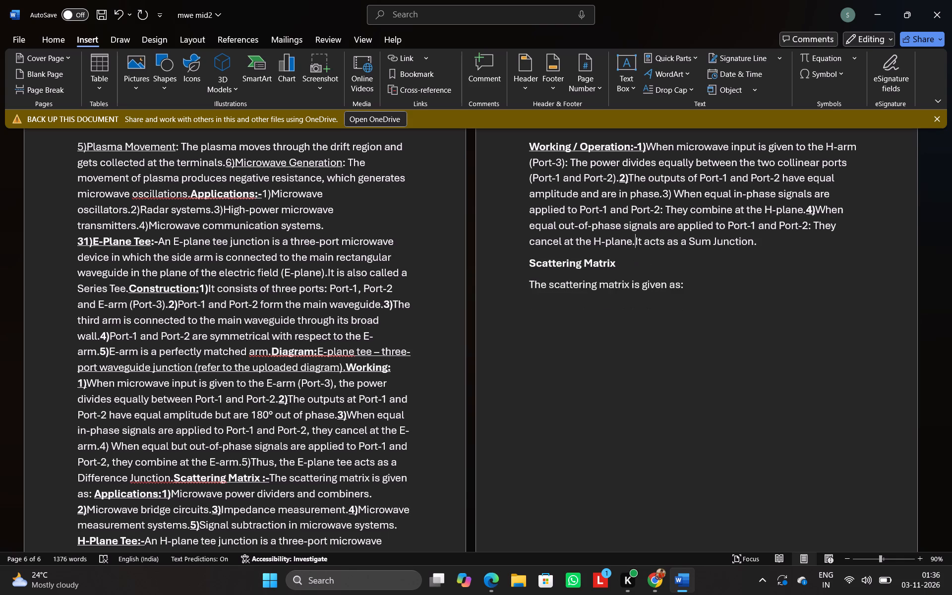
pyautogui.write('5)')
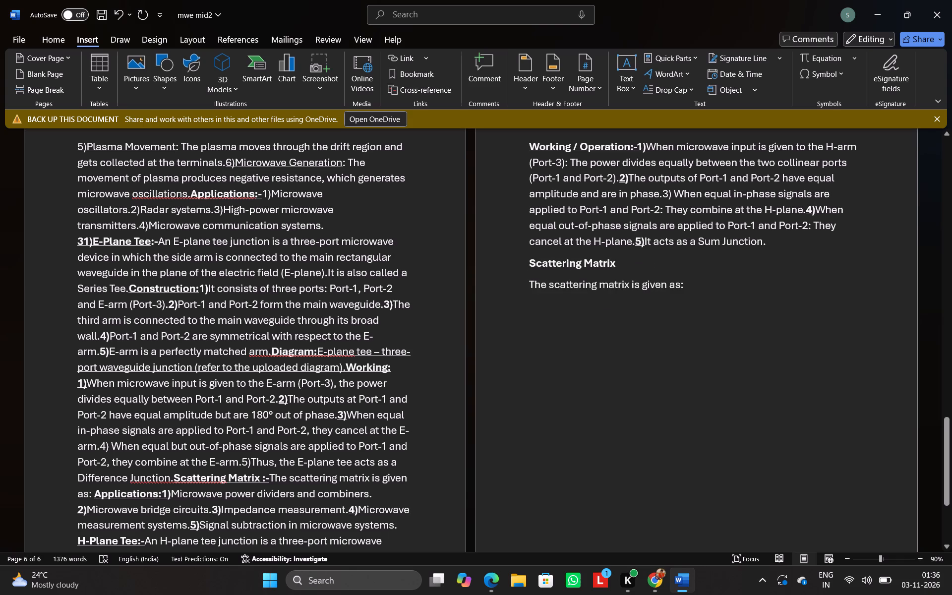
# Run the "Scattering Matrix" heading on after point 5, underline it, and join "The scattering matrix is given as:" directly behind it.
pyautogui.click(633, 273)
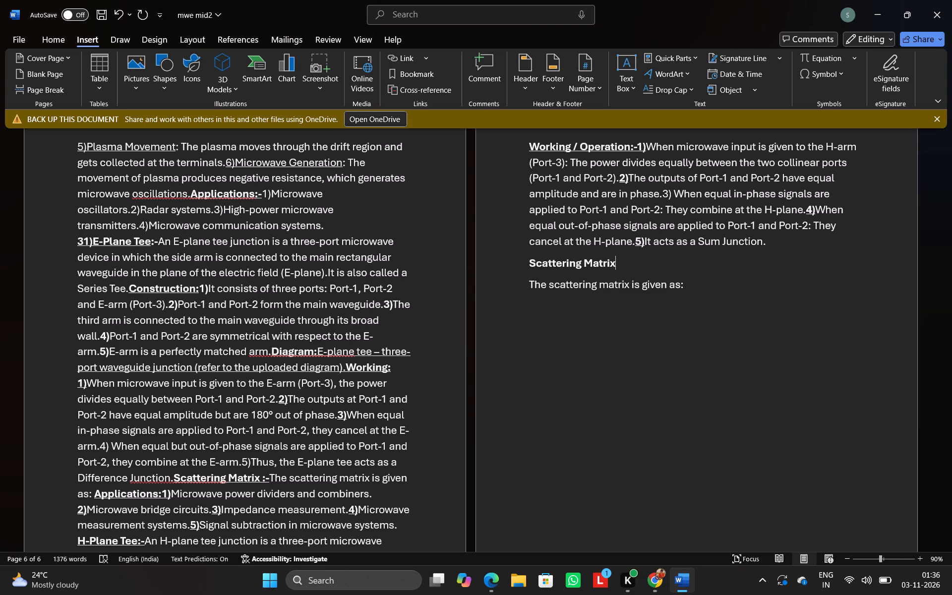
pyautogui.click(528, 263)
pyautogui.press('BackSpace')
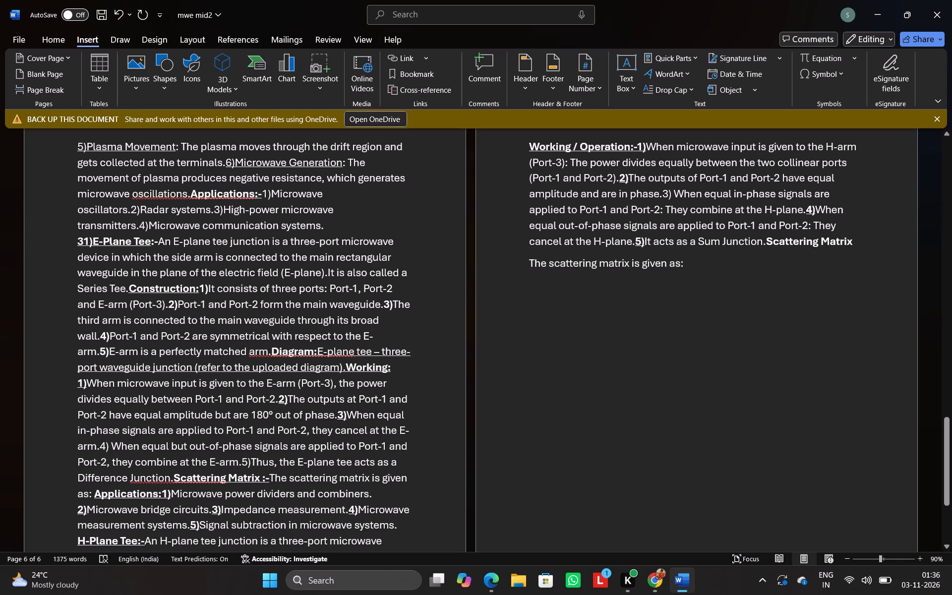
pyautogui.moveTo(769, 241); pyautogui.dragTo(848, 239)
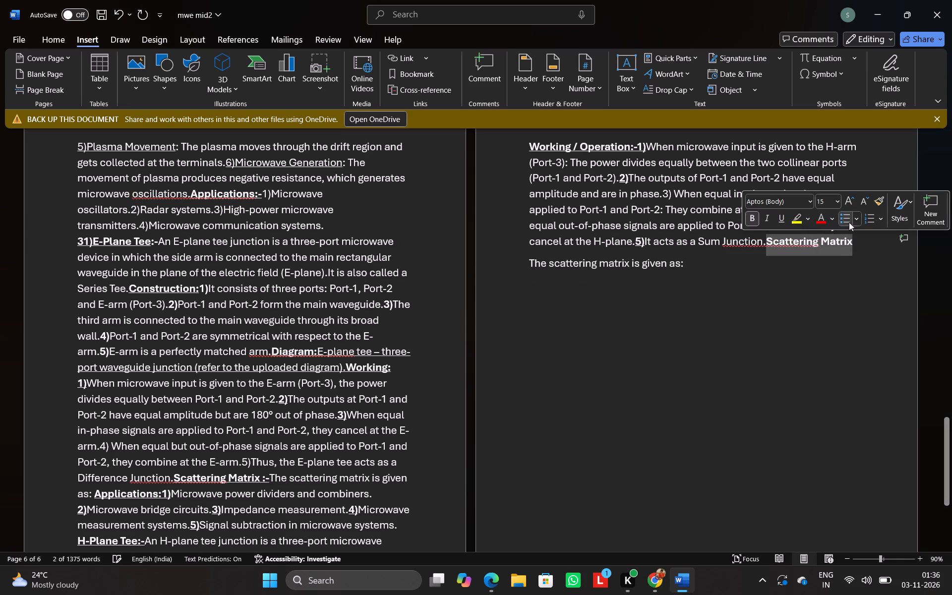
pyautogui.click(785, 219)
pyautogui.click(528, 263)
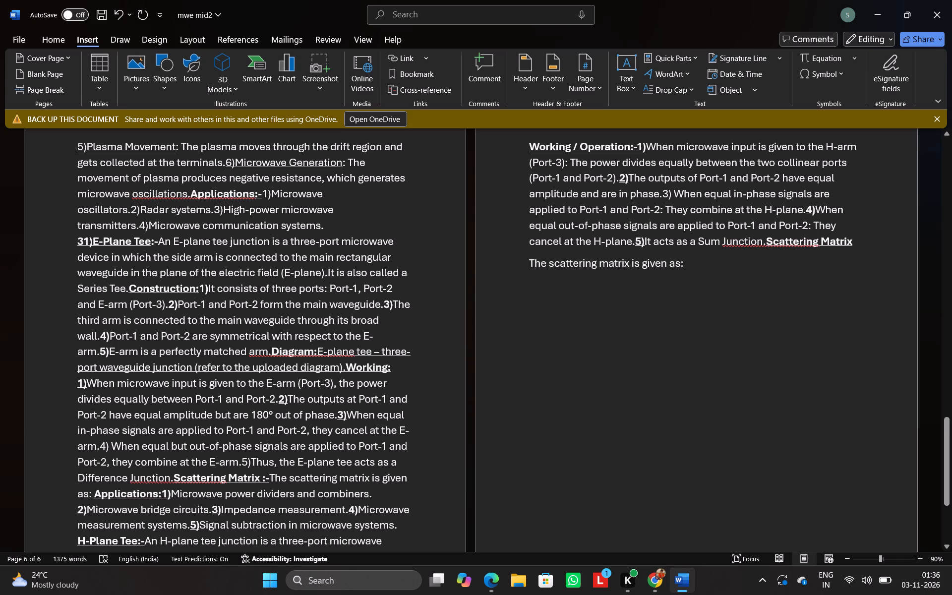
pyautogui.press('BackSpace')
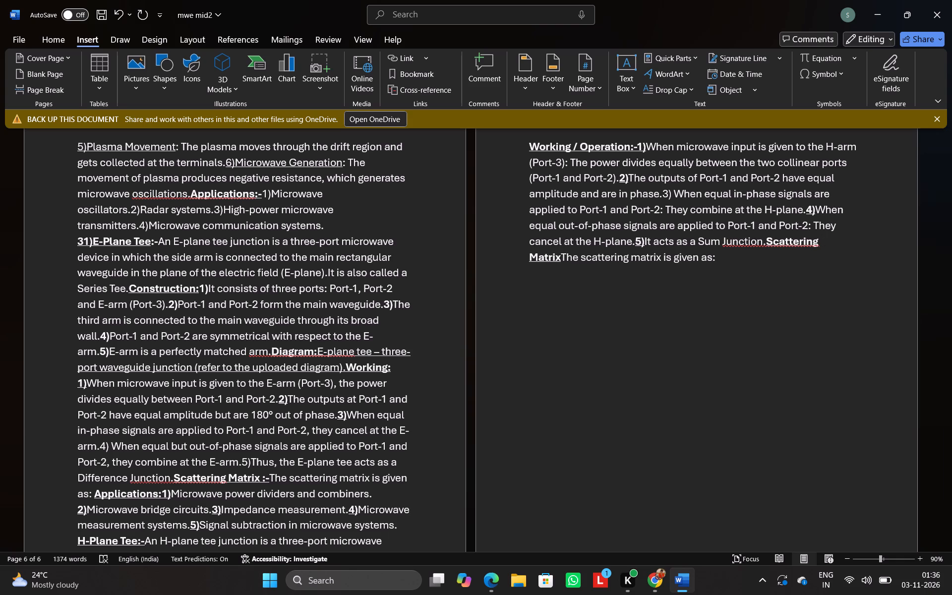
# Add ":-" after the H-plane "Scattering Matrix" heading.
pyautogui.write(':-')
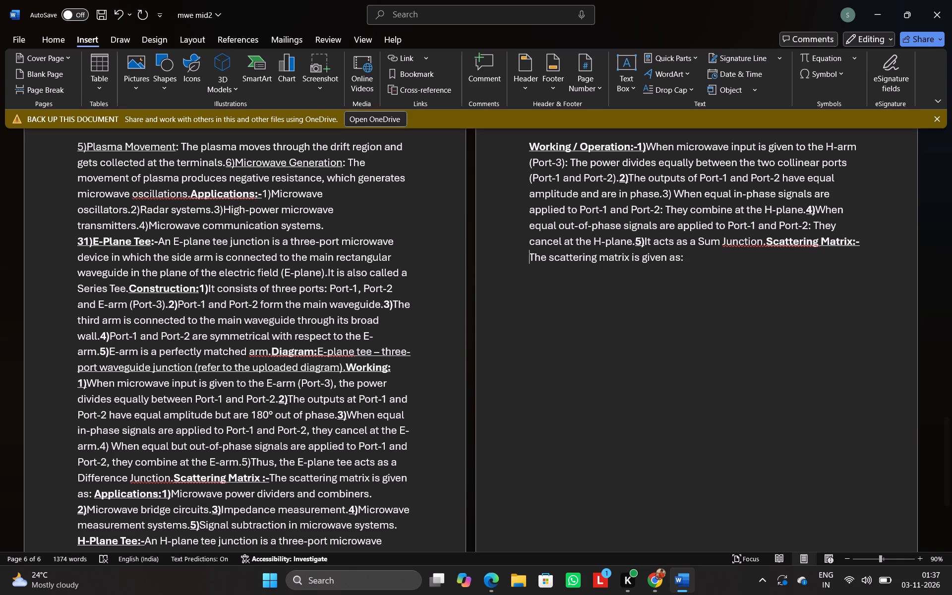
pyautogui.click(682, 582)
pyautogui.click(682, 582)
pyautogui.click(682, 582)
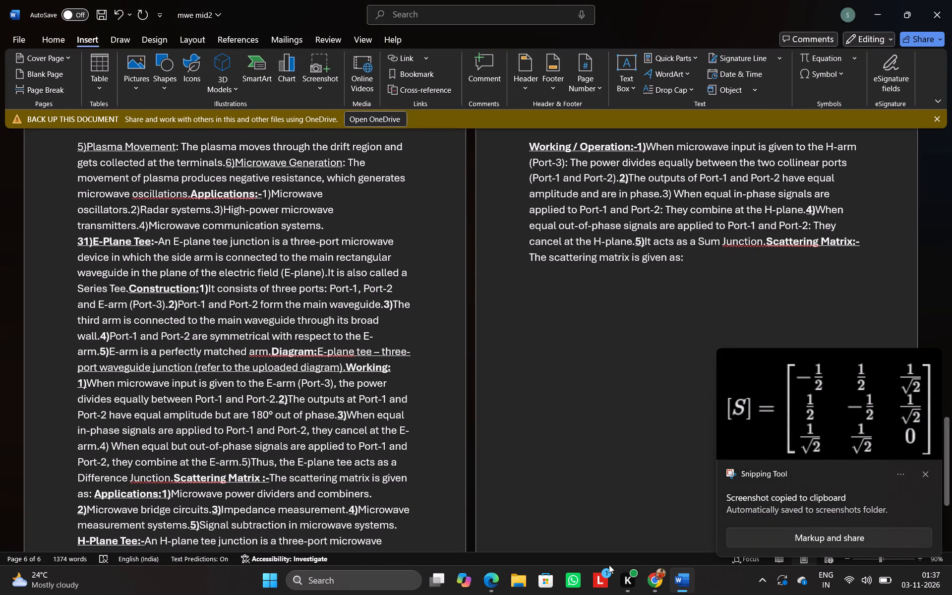
pyautogui.click(512, 581)
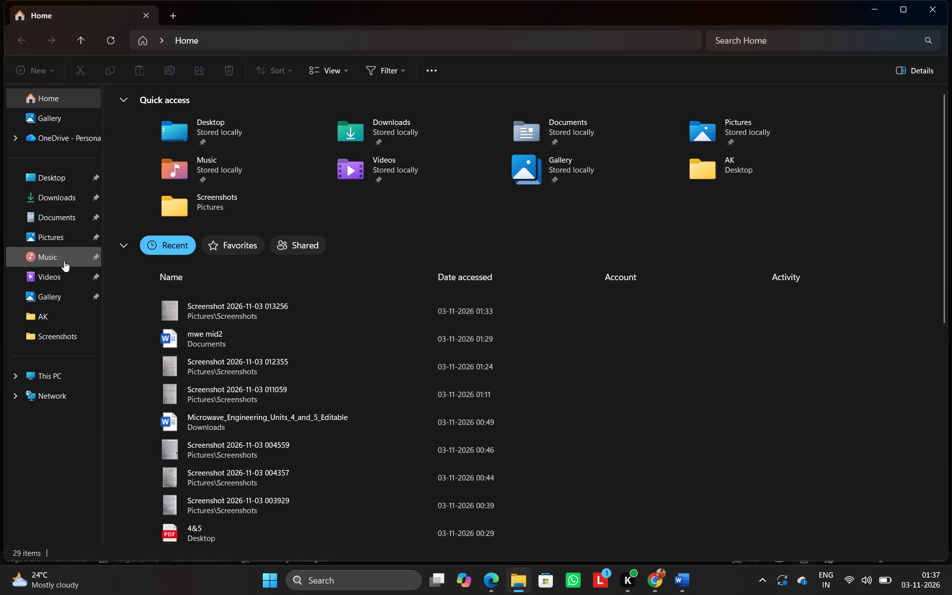
pyautogui.click(64, 244)
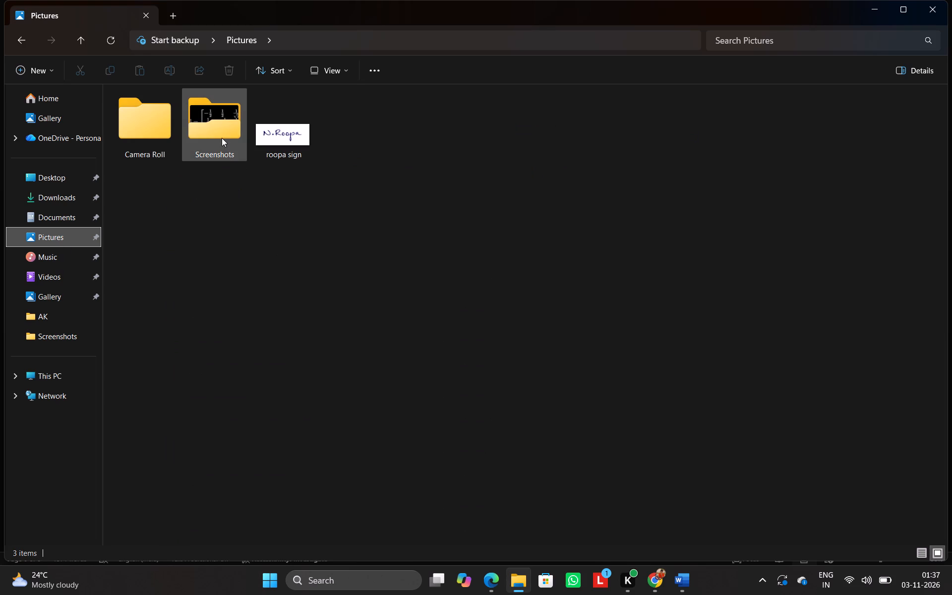
pyautogui.doubleClick(222, 138)
pyautogui.scroll(-7, 477, 281)
pyautogui.rightClick(772, 411)
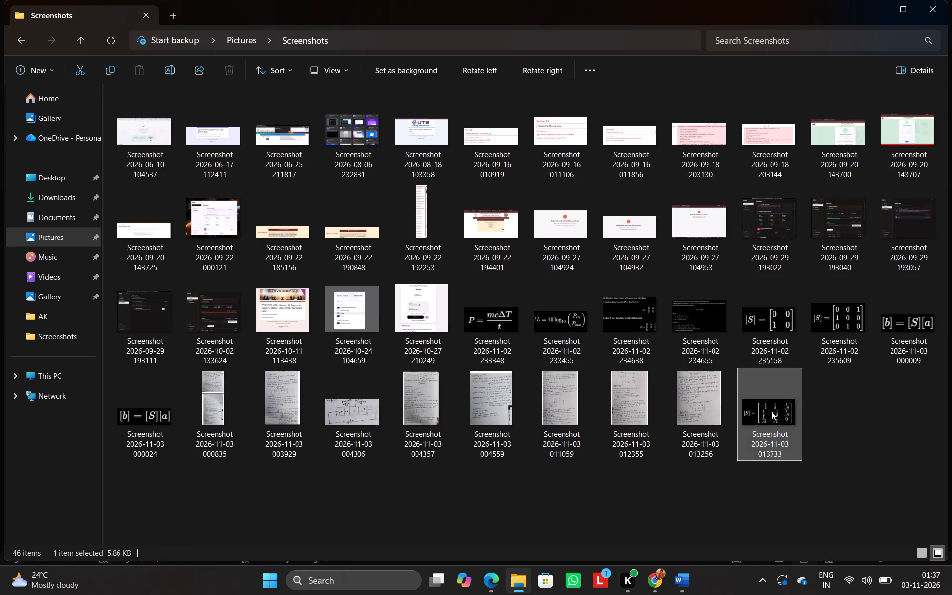
pyautogui.click(620, 98)
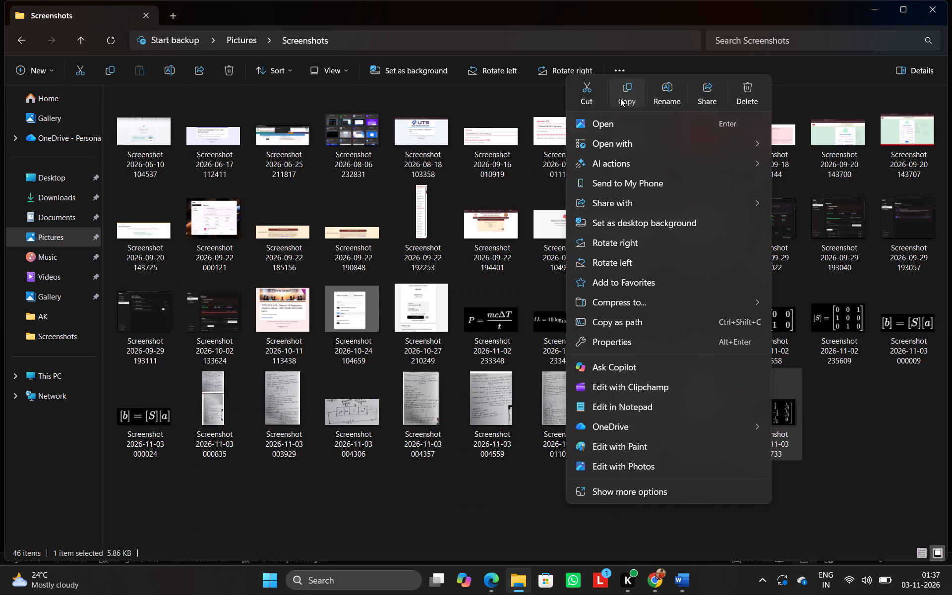
pyautogui.click(926, 5)
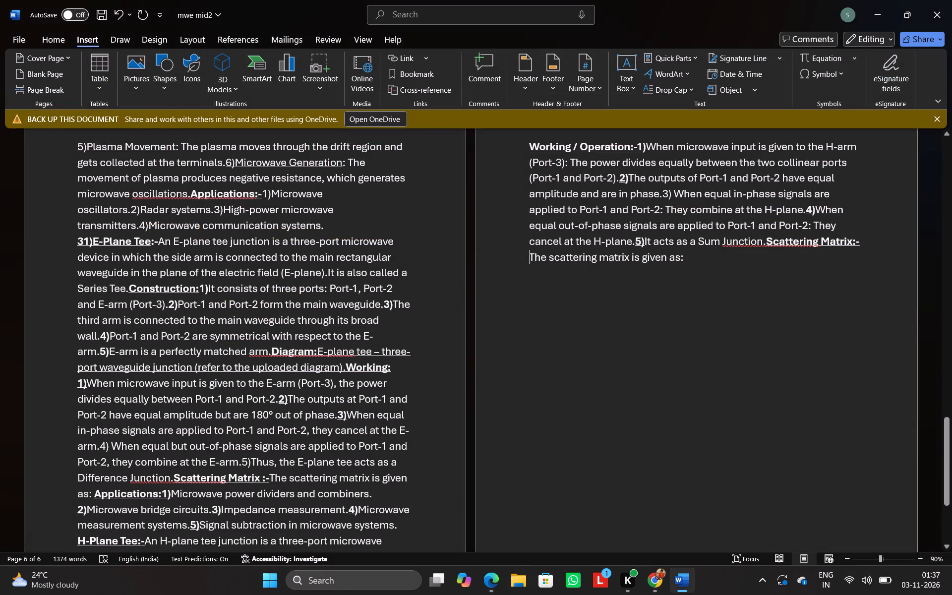
# Paste the matrix image after the H-plane "The scattering matrix is given as:" and give it square text wrapping.
pyautogui.click(688, 270)
pyautogui.hotkey('ctrl', 'v')
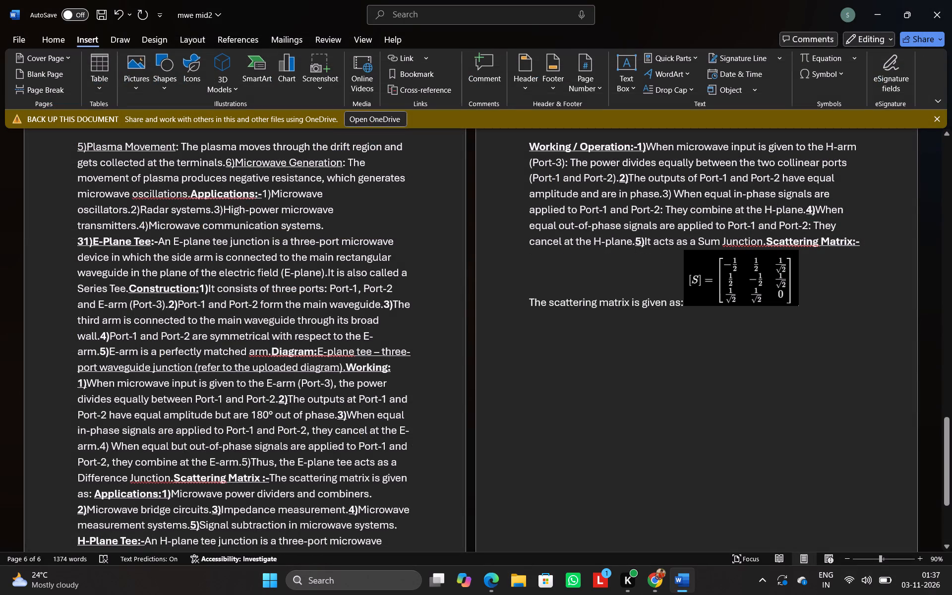
pyautogui.click(775, 286)
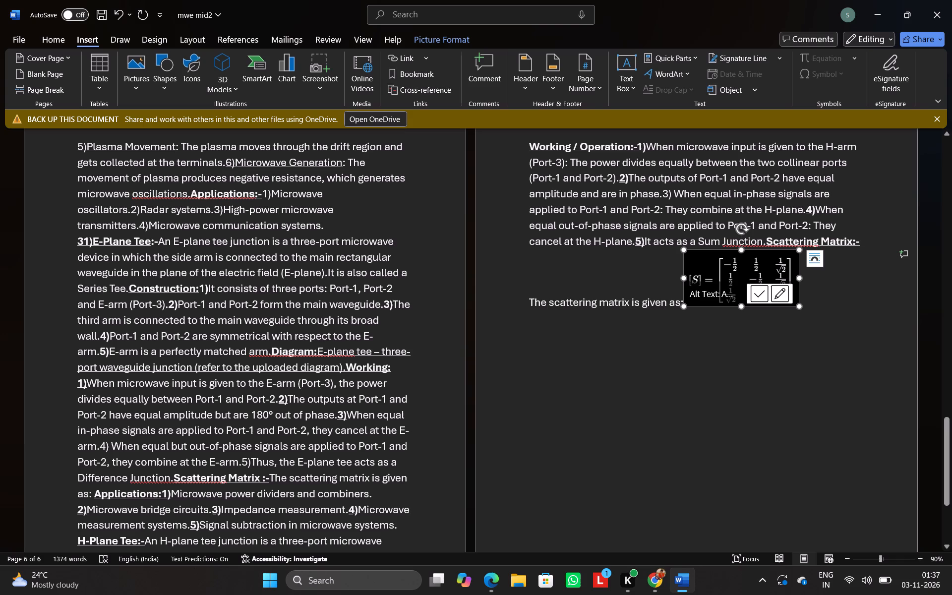
pyautogui.click(813, 261)
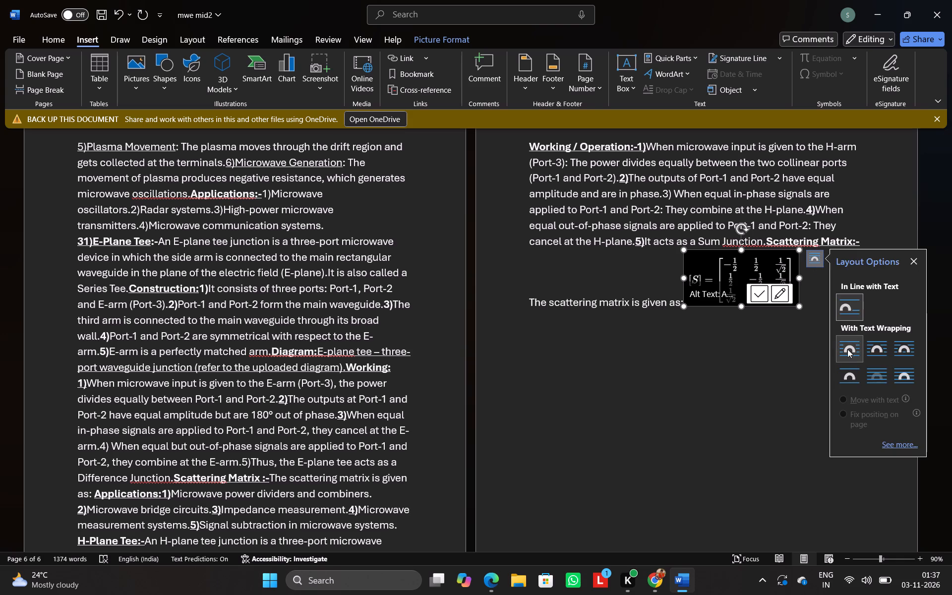
pyautogui.click(847, 349)
pyautogui.click(701, 382)
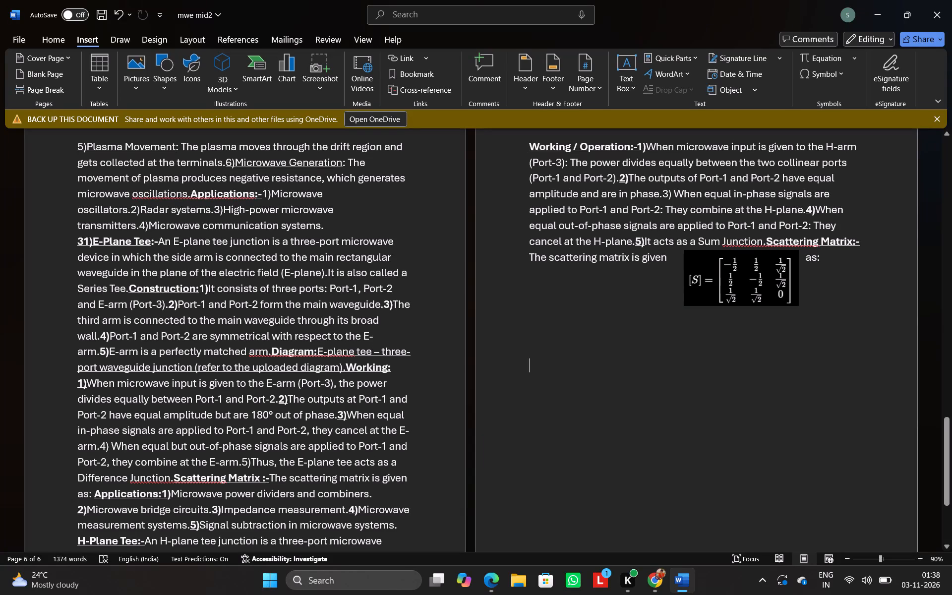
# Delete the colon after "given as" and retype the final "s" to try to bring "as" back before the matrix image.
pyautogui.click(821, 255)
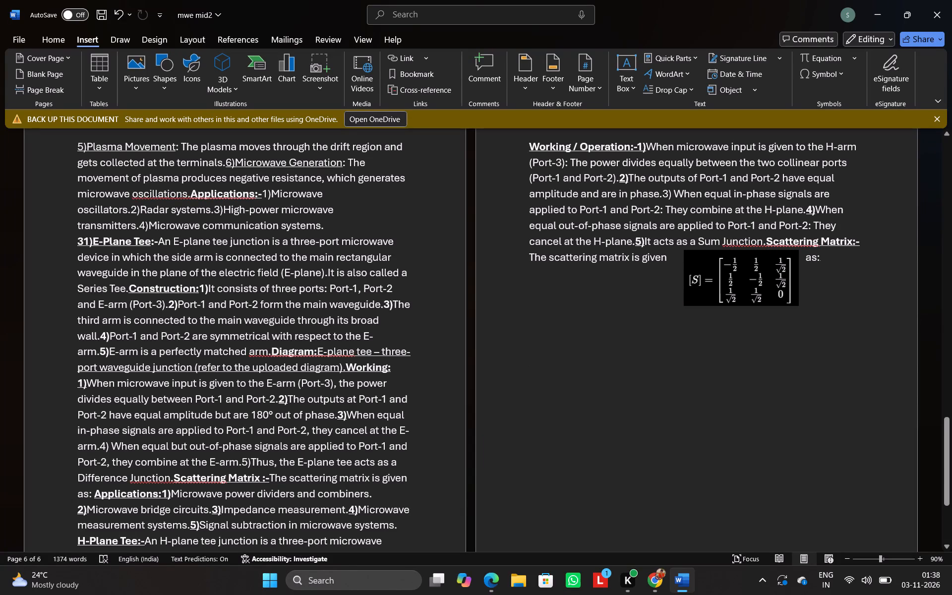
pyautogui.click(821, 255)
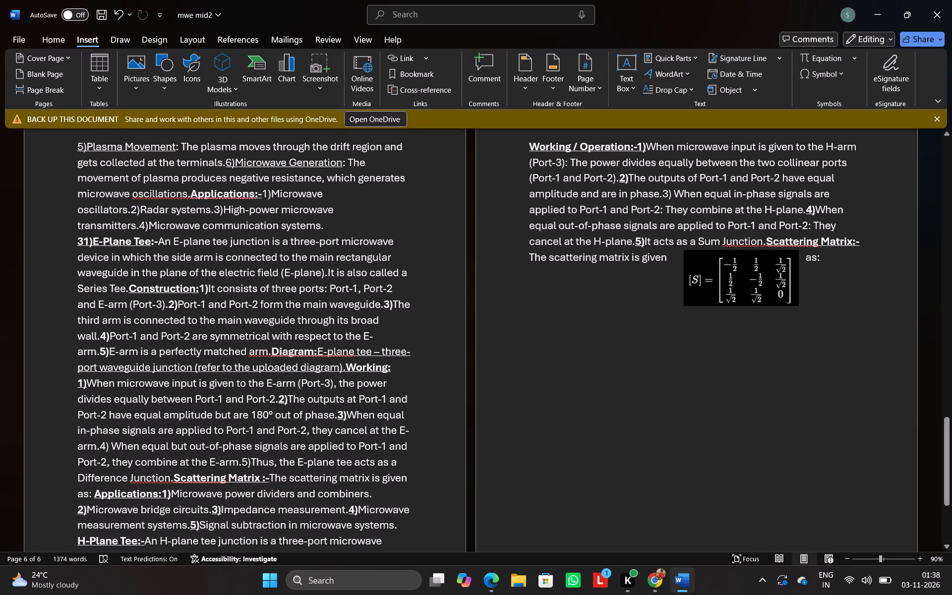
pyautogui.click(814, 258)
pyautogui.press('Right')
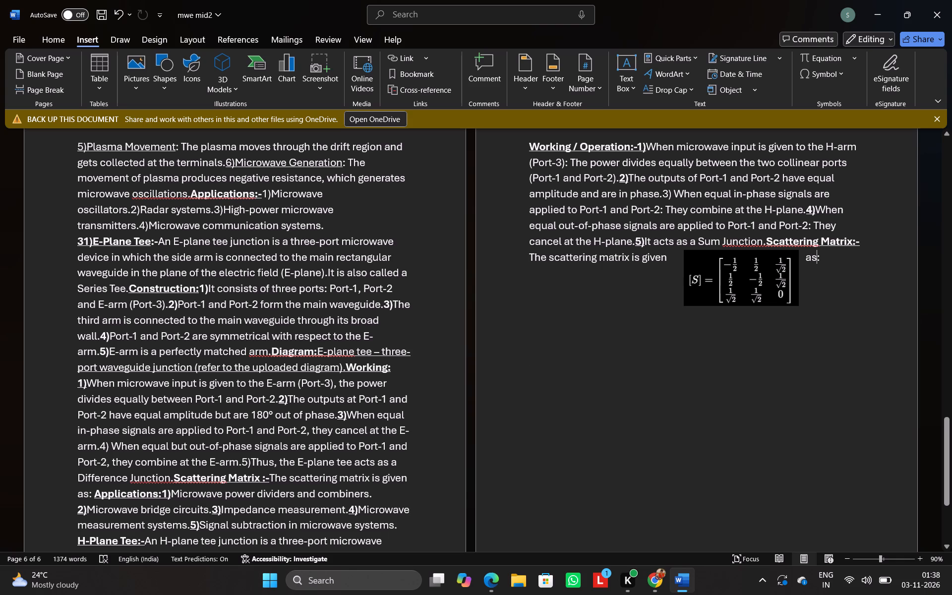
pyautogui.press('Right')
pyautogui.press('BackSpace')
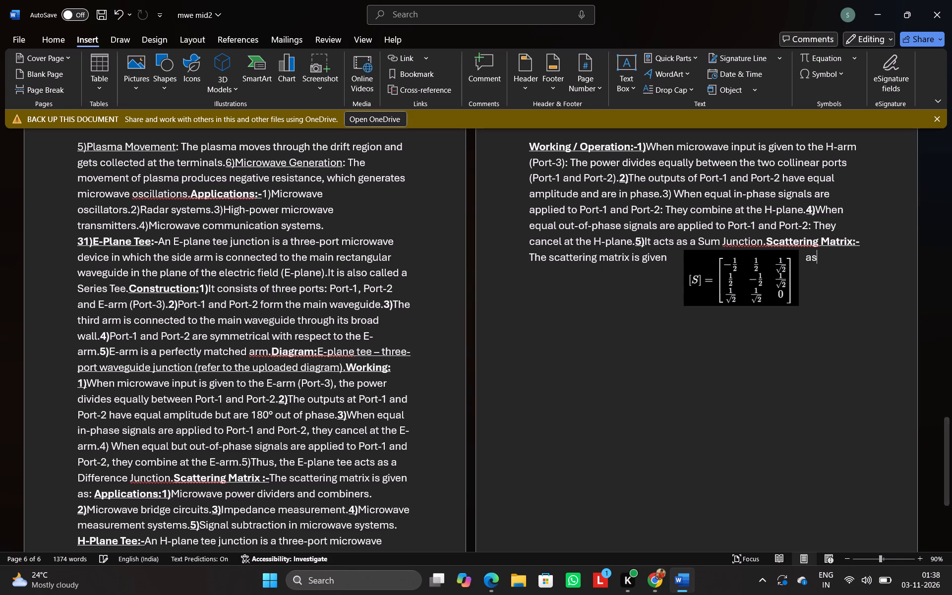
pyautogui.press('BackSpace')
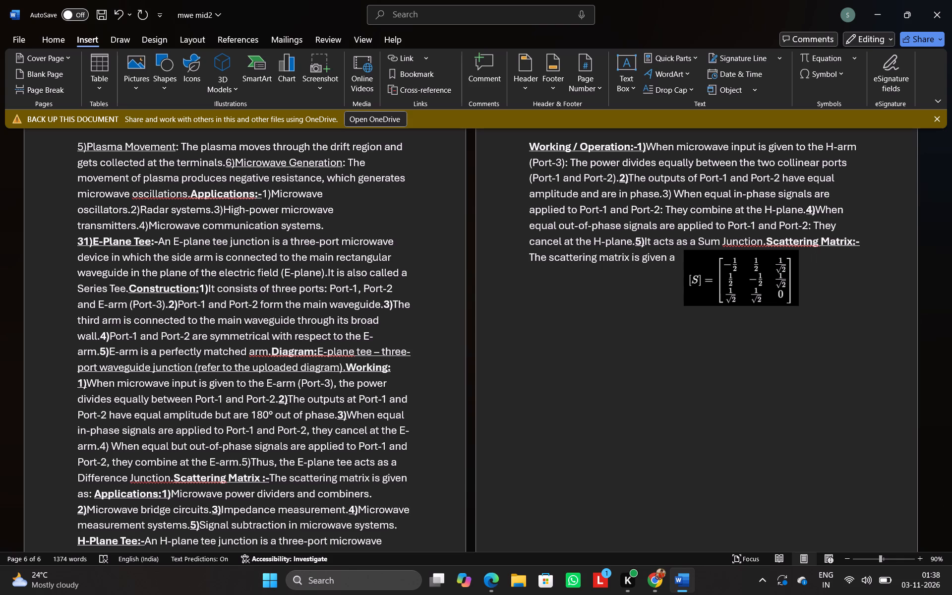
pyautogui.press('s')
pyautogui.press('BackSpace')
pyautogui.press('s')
# Move the matrix image slightly to the right so that "as" fits on the line before it.
pyautogui.click(768, 286)
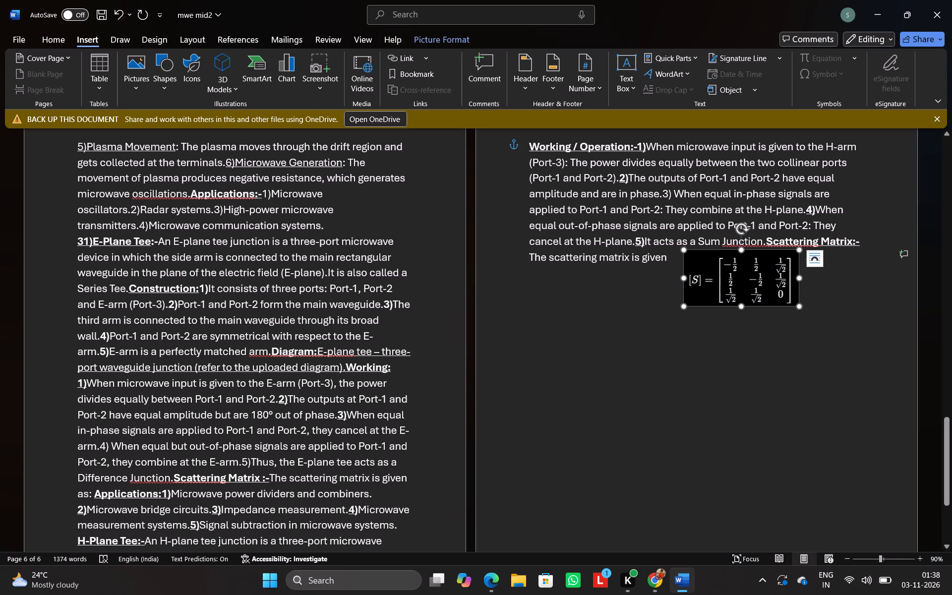
pyautogui.moveTo(753, 281); pyautogui.dragTo(777, 283)
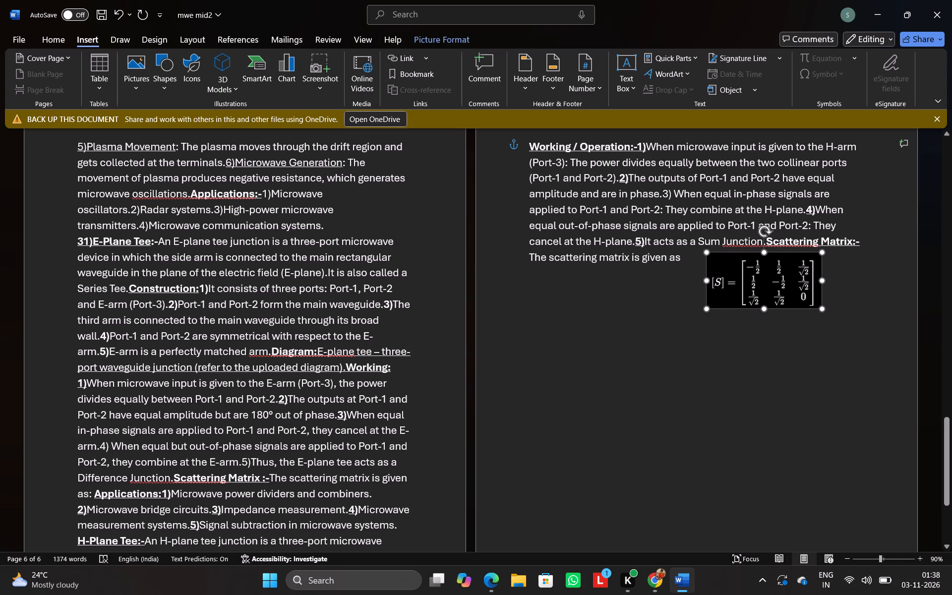
pyautogui.moveTo(777, 283); pyautogui.dragTo(776, 282)
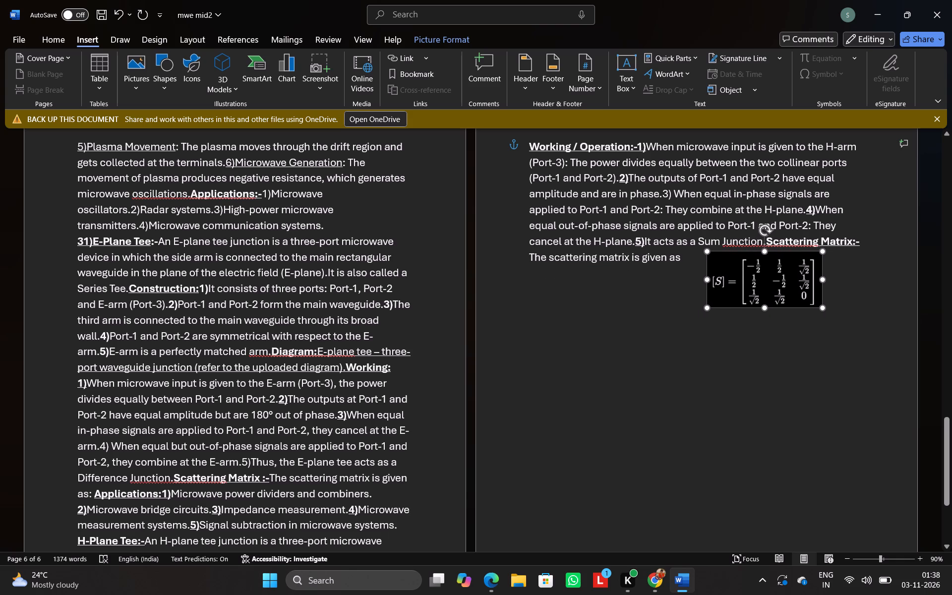
pyautogui.moveTo(776, 282); pyautogui.dragTo(778, 282)
# Put a colon after "The scattering matrix is given as" in front of the matrix image.
pyautogui.click(694, 262)
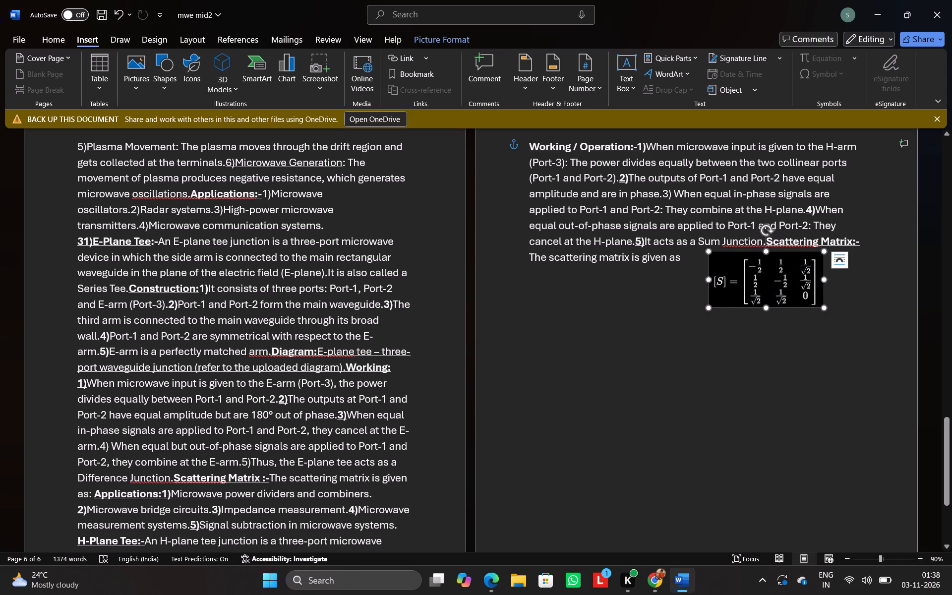
pyautogui.click(689, 259)
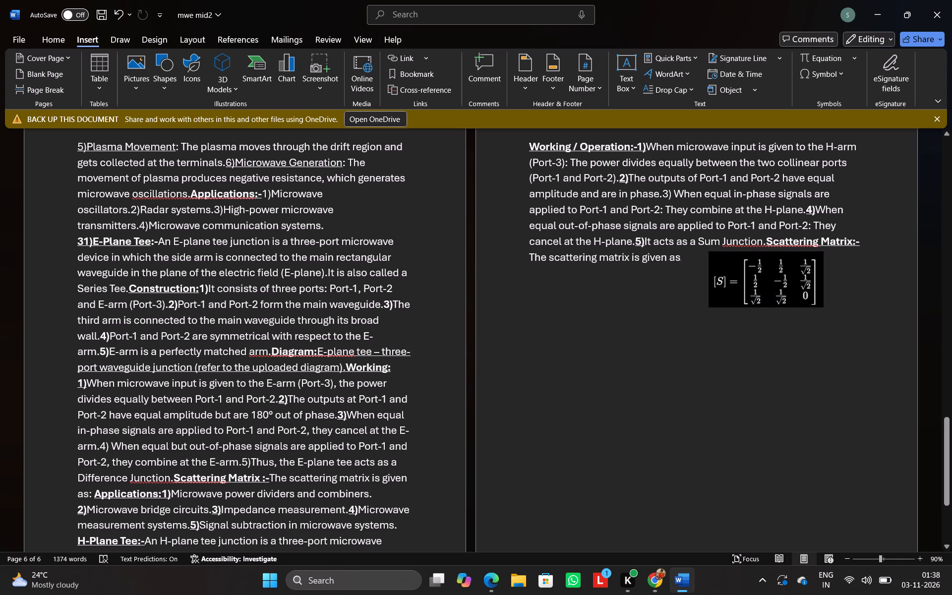
pyautogui.click(683, 256)
pyautogui.click(689, 259)
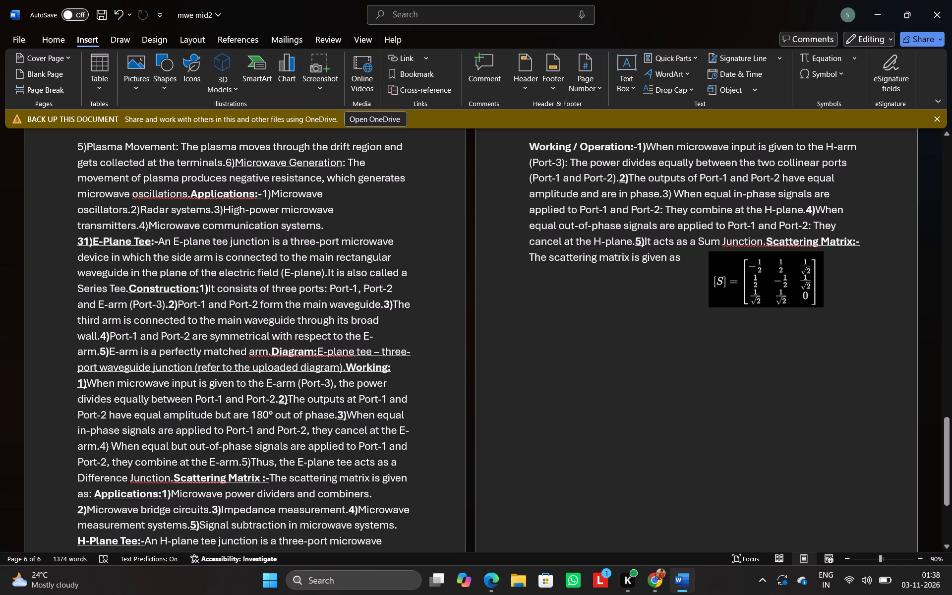
pyautogui.click(678, 260)
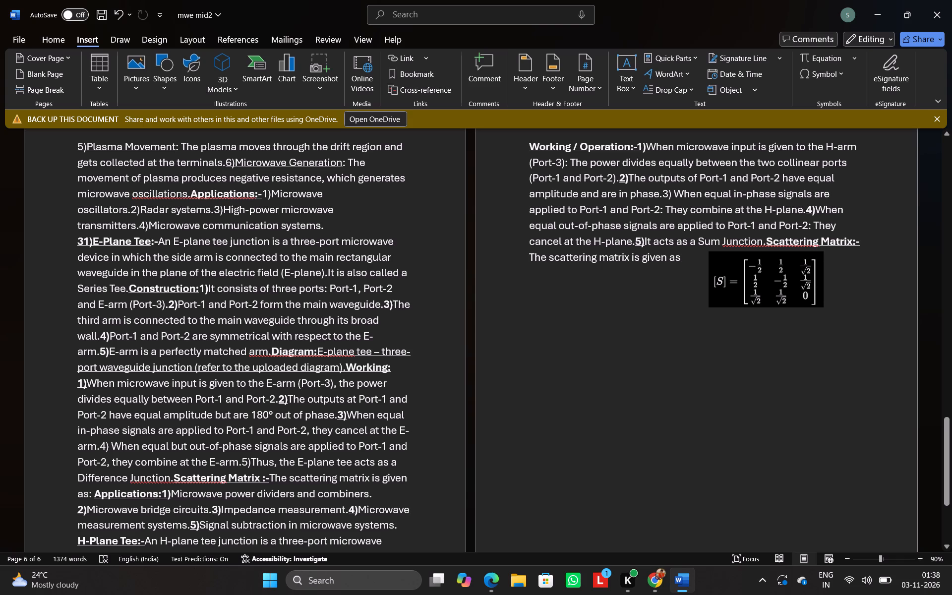
pyautogui.press(';')
pyautogui.press('BackSpace')
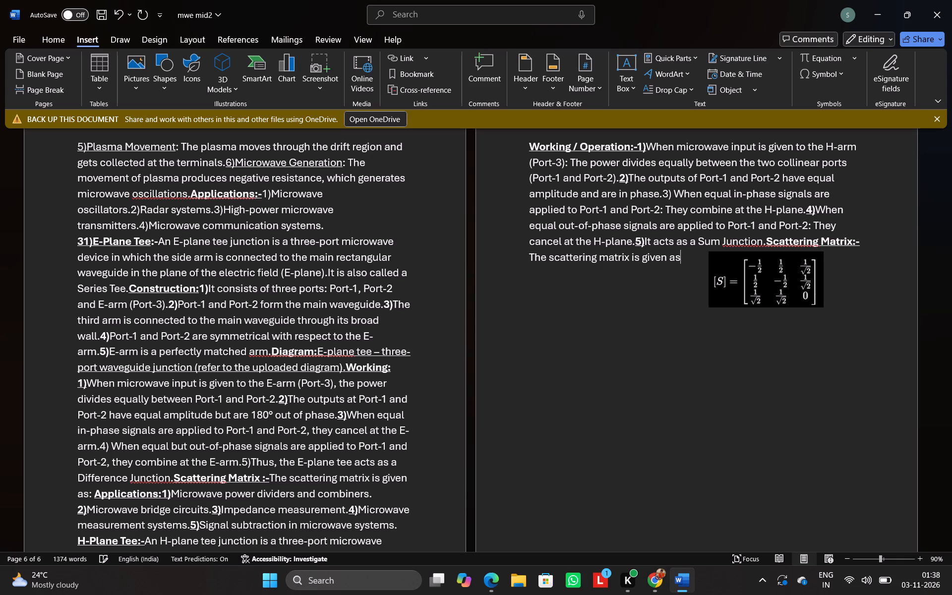
pyautogui.hotkey('shift', ':')
pyautogui.click(828, 309)
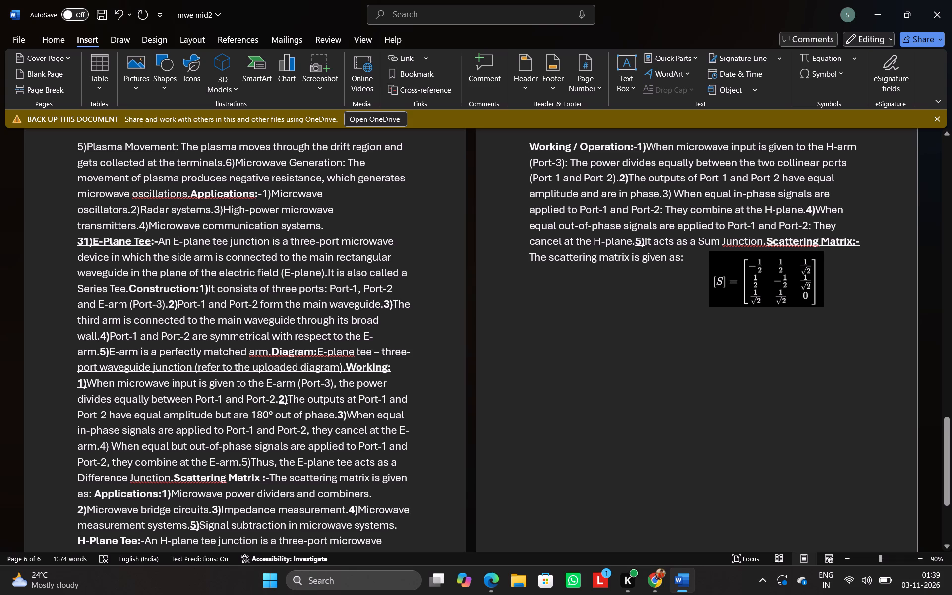
pyautogui.scroll(1, 828, 309)
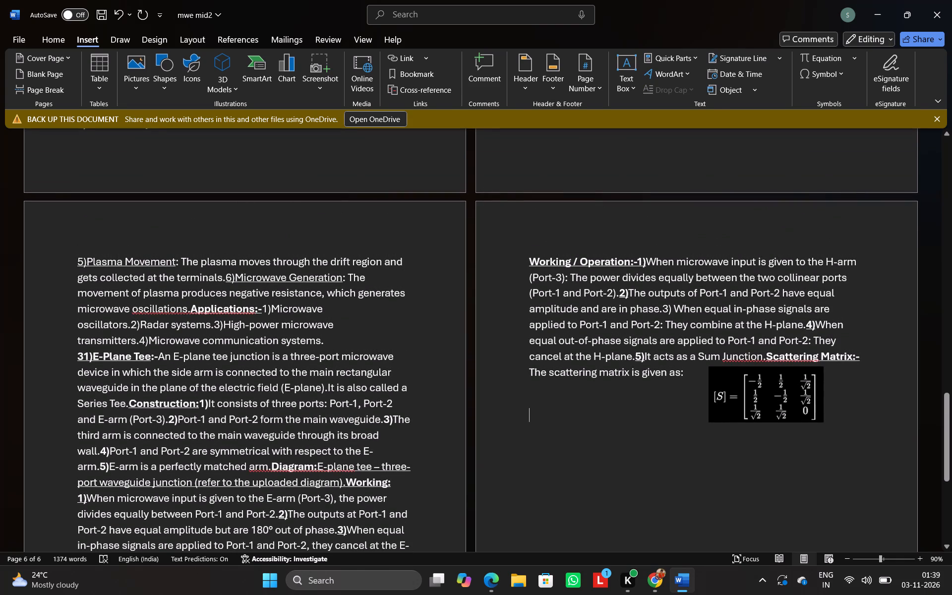
pyautogui.scroll(-2, 828, 309)
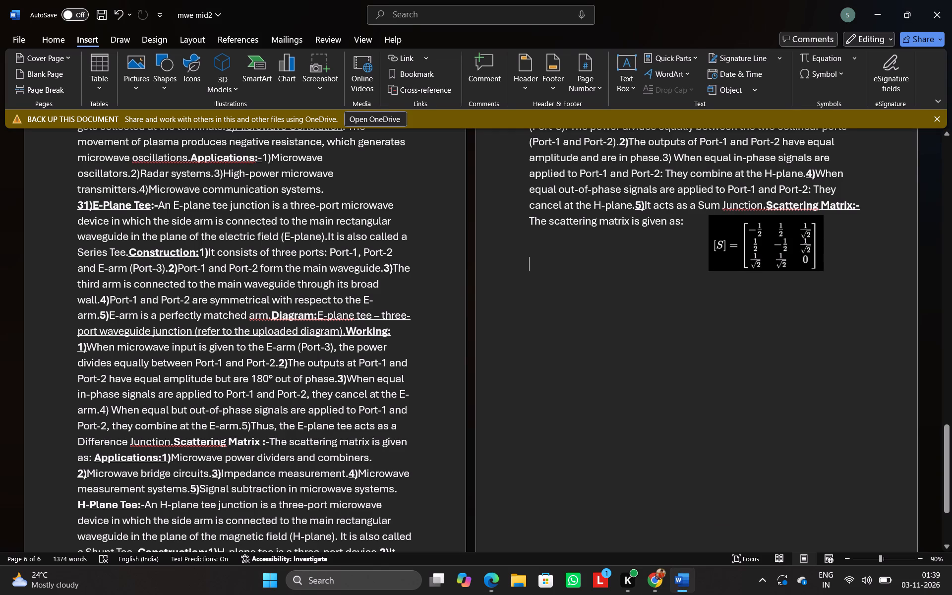
pyautogui.hotkey('ctrl', 'v')
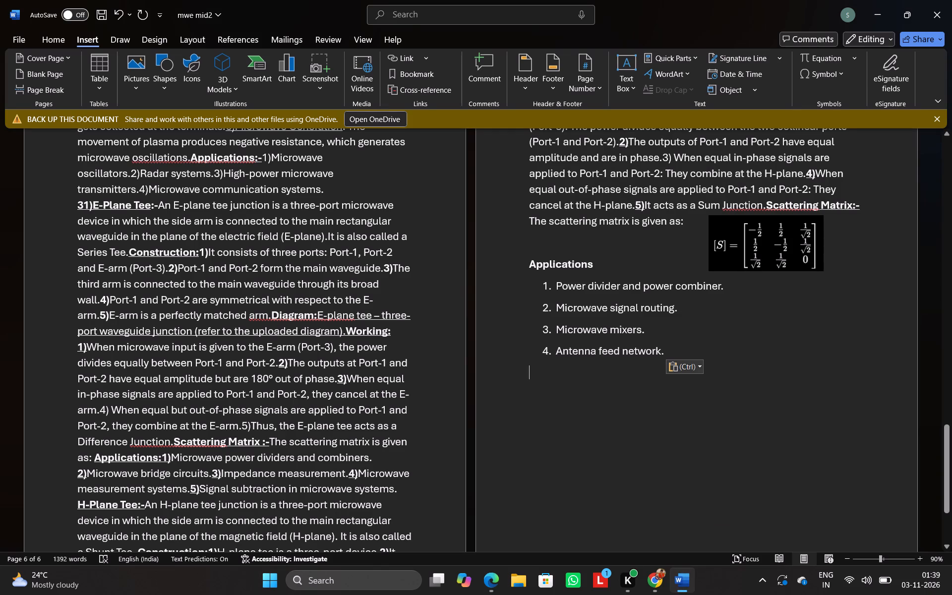
# Remove the numbering from "Power divider and power combiner." and join that item onto the "Applications" heading line.
pyautogui.click(539, 288)
pyautogui.press('BackSpace')
pyautogui.press('BackSpace')
pyautogui.press('BackSpace')
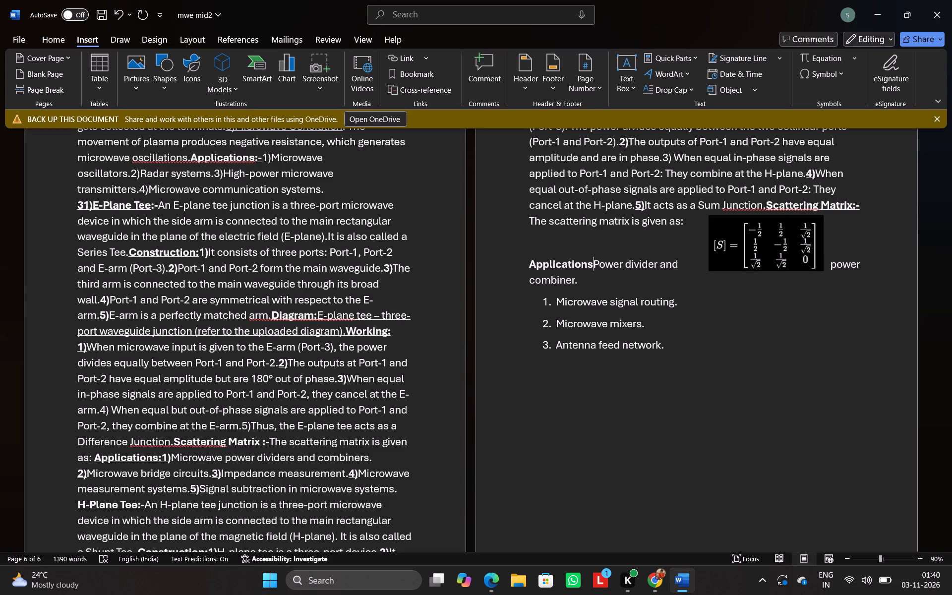
# Insert a line break before "Applications" so its line starts below the scattering matrix image.
pyautogui.click(611, 244)
pyautogui.click(528, 265)
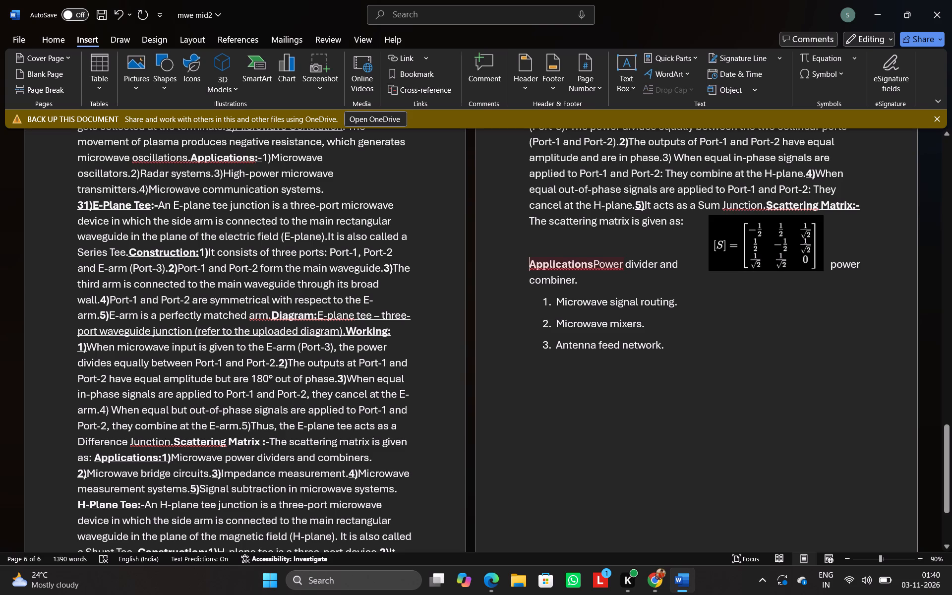
pyautogui.press('Return')
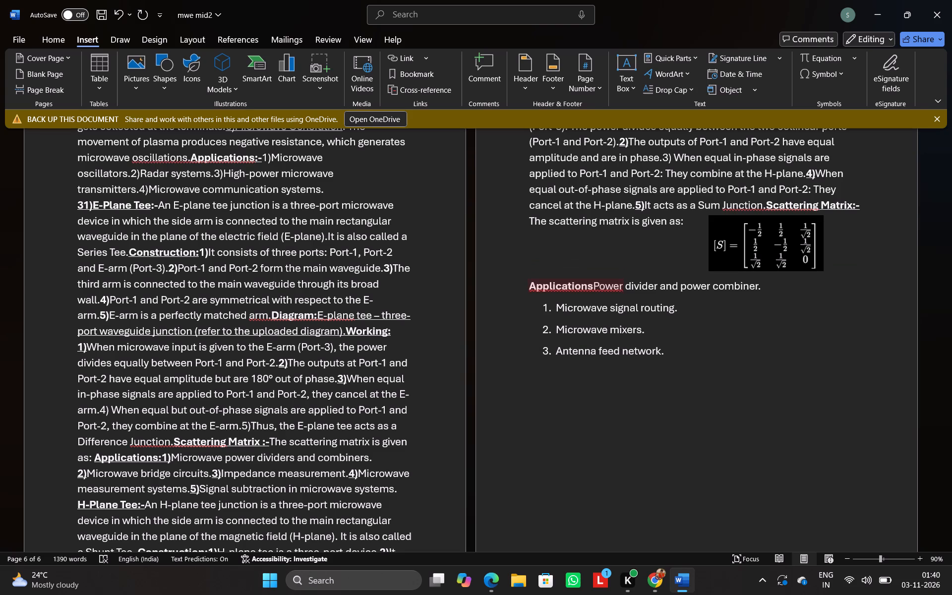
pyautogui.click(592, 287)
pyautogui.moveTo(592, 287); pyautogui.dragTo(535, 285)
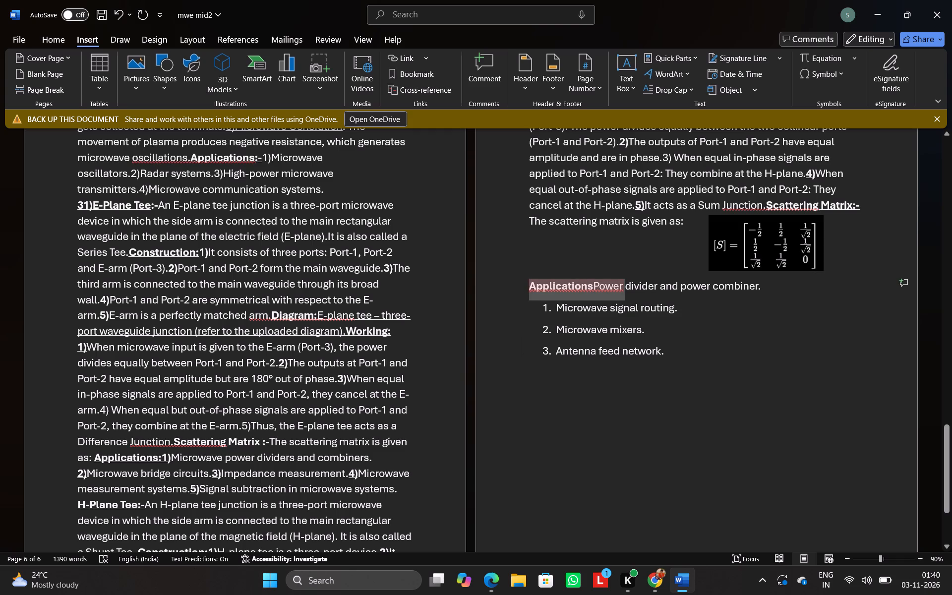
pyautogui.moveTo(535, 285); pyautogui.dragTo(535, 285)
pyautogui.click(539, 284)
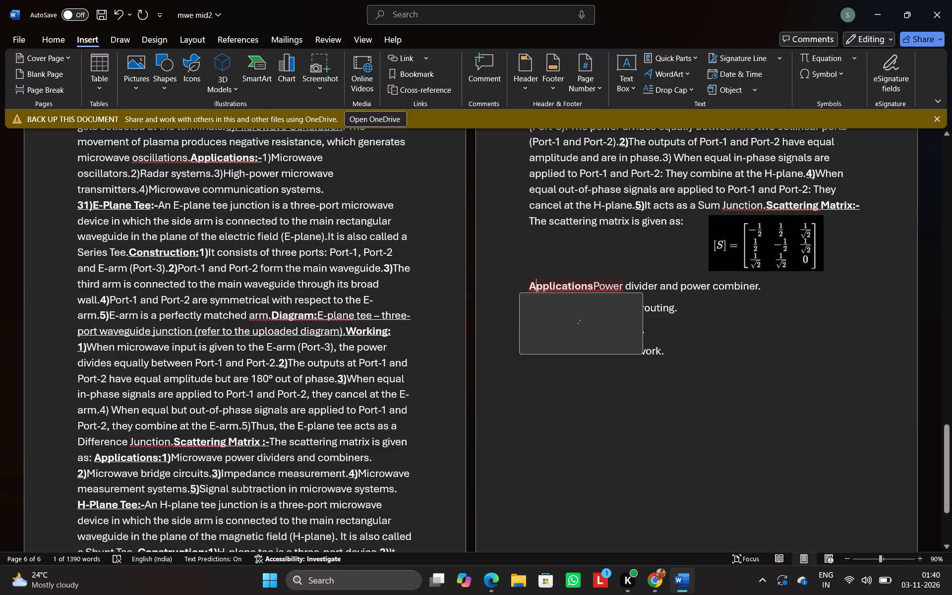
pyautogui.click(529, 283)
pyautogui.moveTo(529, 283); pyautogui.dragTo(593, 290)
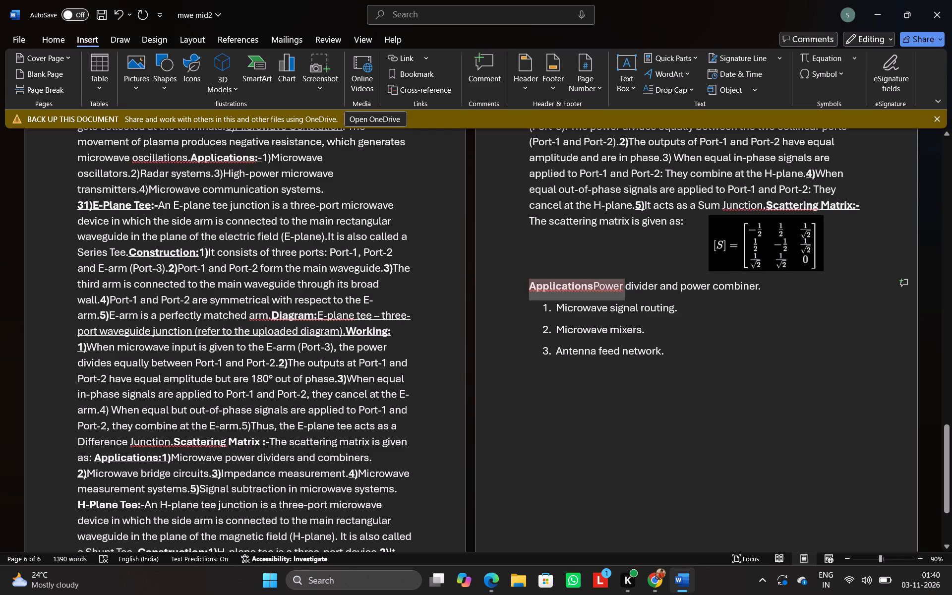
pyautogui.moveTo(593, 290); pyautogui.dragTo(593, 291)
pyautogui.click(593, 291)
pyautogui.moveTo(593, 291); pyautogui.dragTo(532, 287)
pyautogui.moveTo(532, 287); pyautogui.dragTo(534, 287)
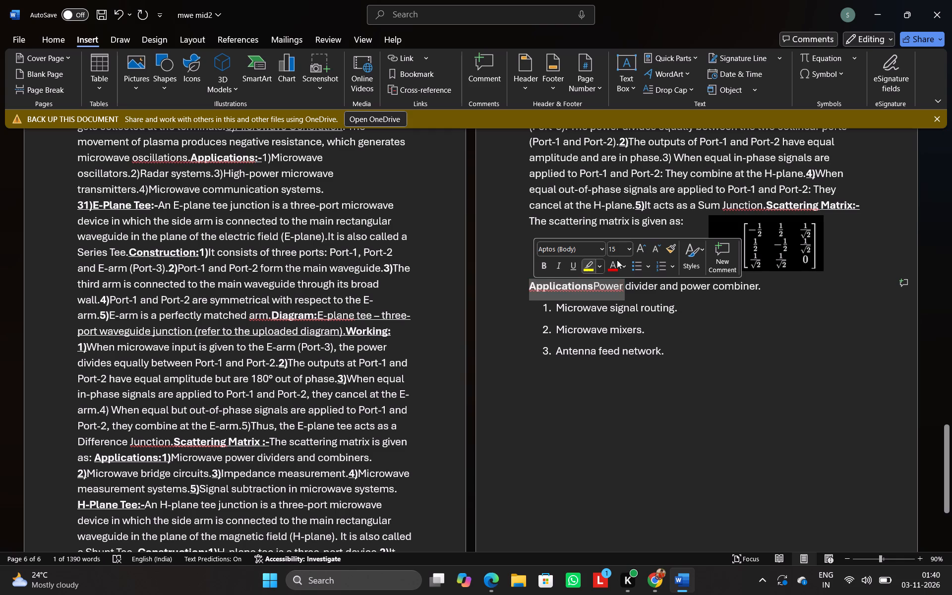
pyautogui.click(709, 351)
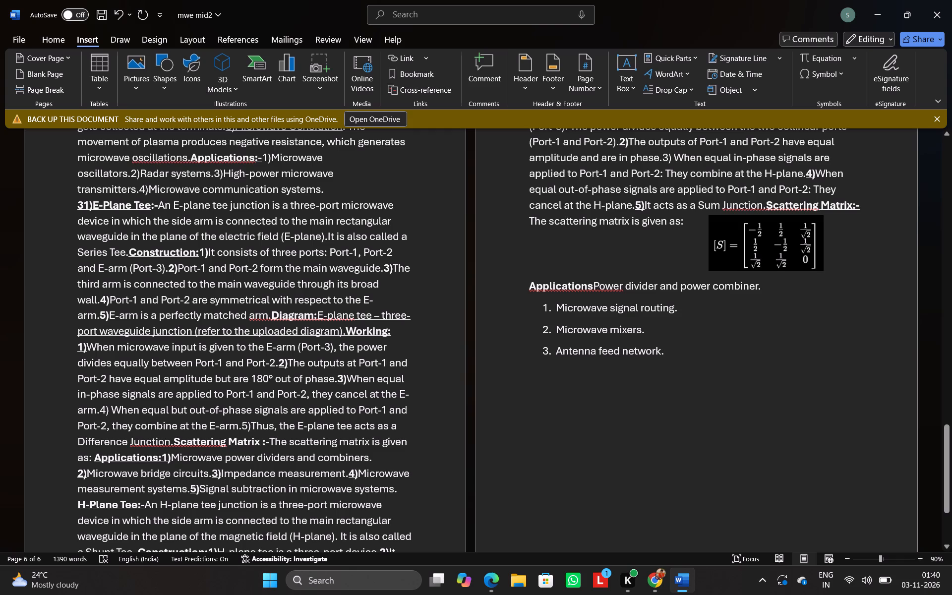
# Insert a space between "Applications" and "Power divider" in the line below the H-plane matrix.
pyautogui.click(595, 285)
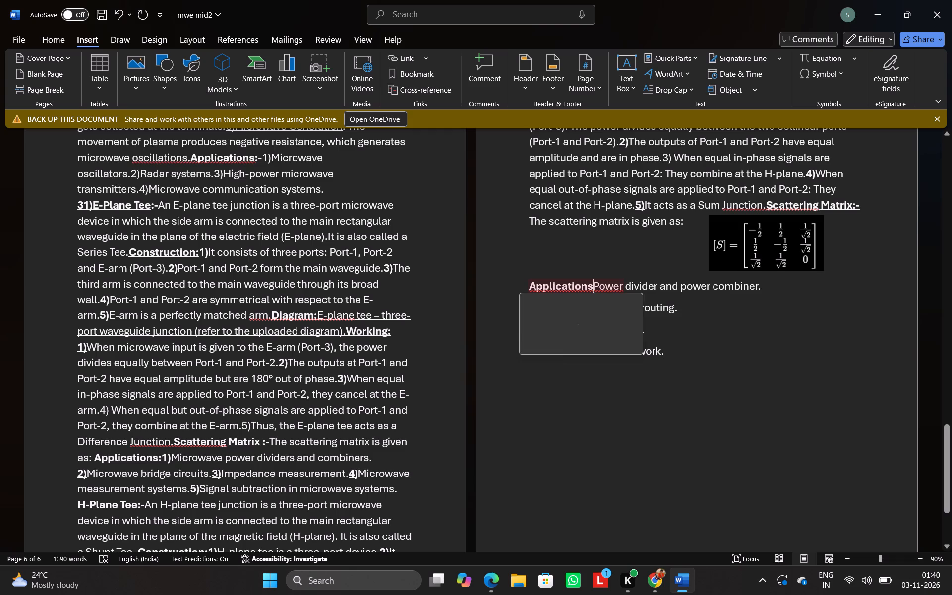
pyautogui.press('space')
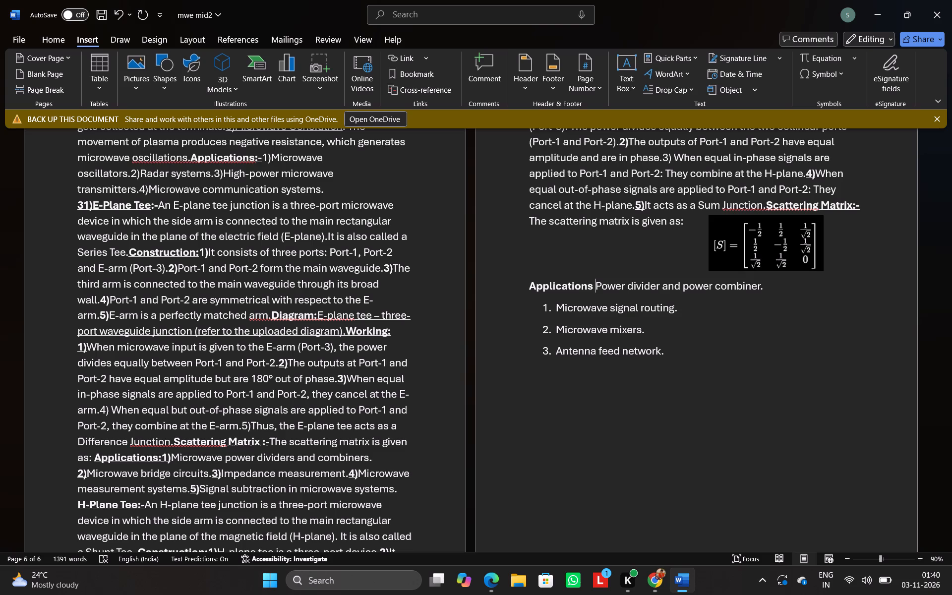
# Underline the "Applications" heading below the H-plane scattering matrix and add ":-" directly after it.
pyautogui.moveTo(591, 286); pyautogui.dragTo(582, 285)
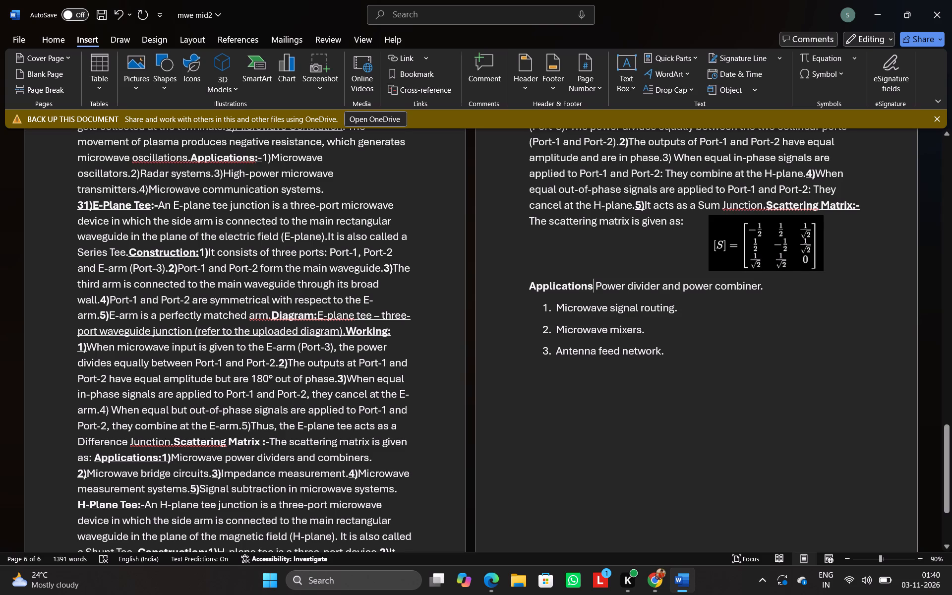
pyautogui.moveTo(582, 285); pyautogui.dragTo(526, 285)
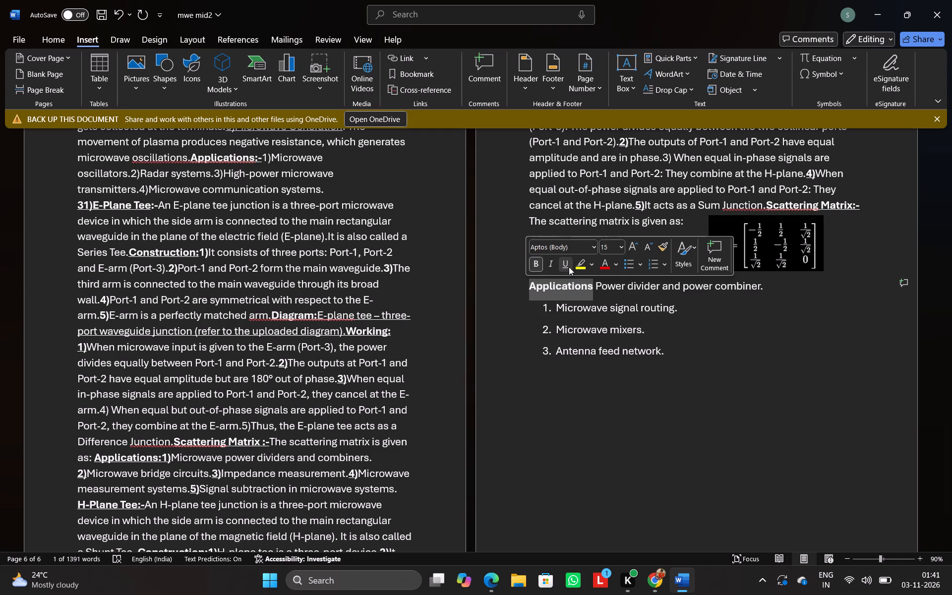
pyautogui.click(569, 267)
pyautogui.click(687, 322)
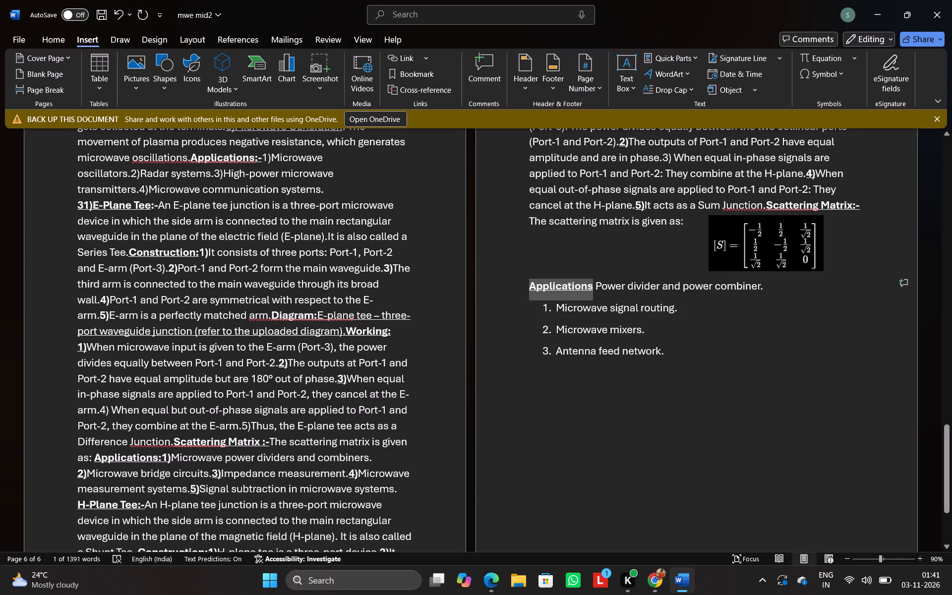
pyautogui.click(594, 285)
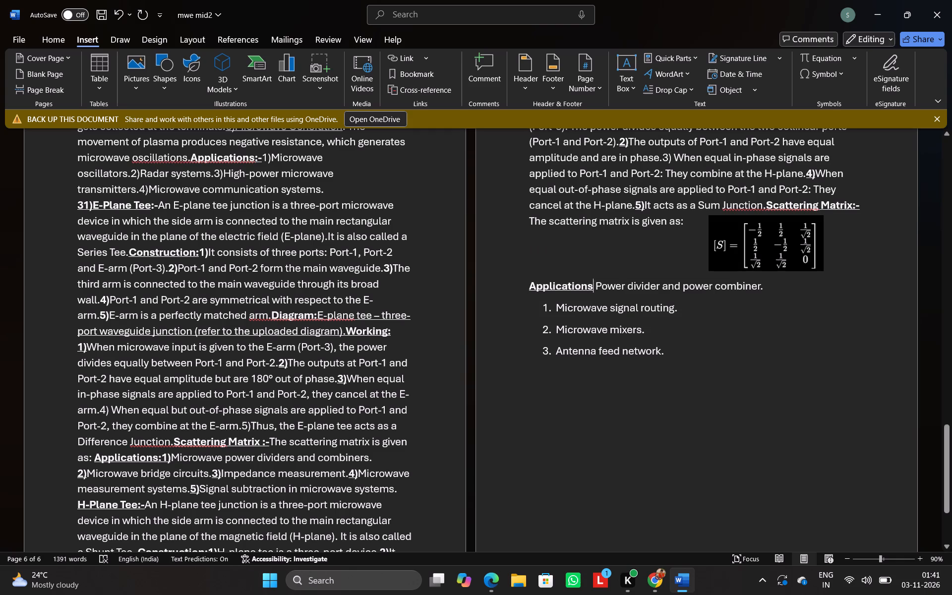
pyautogui.hotkey('shift', ':')
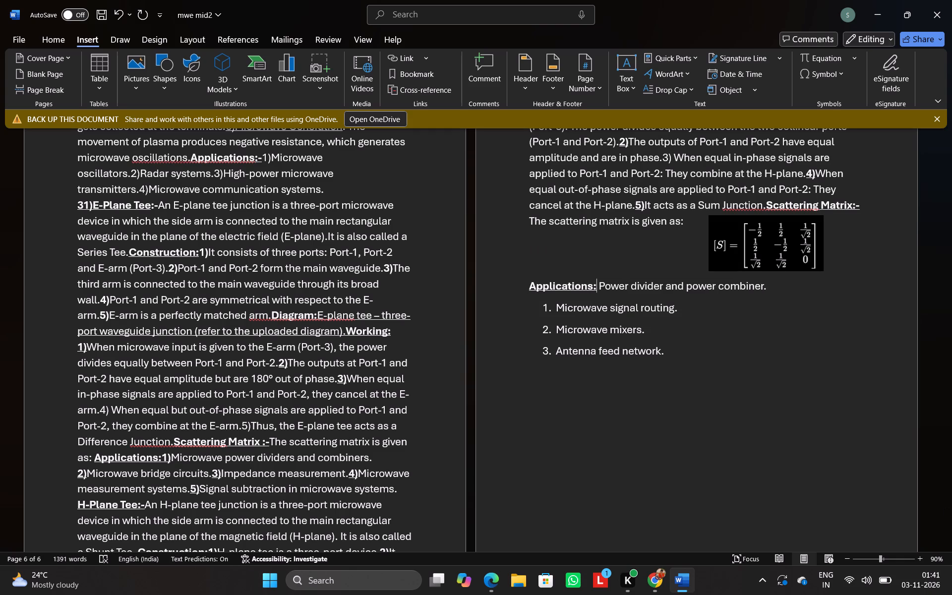
pyautogui.press('-')
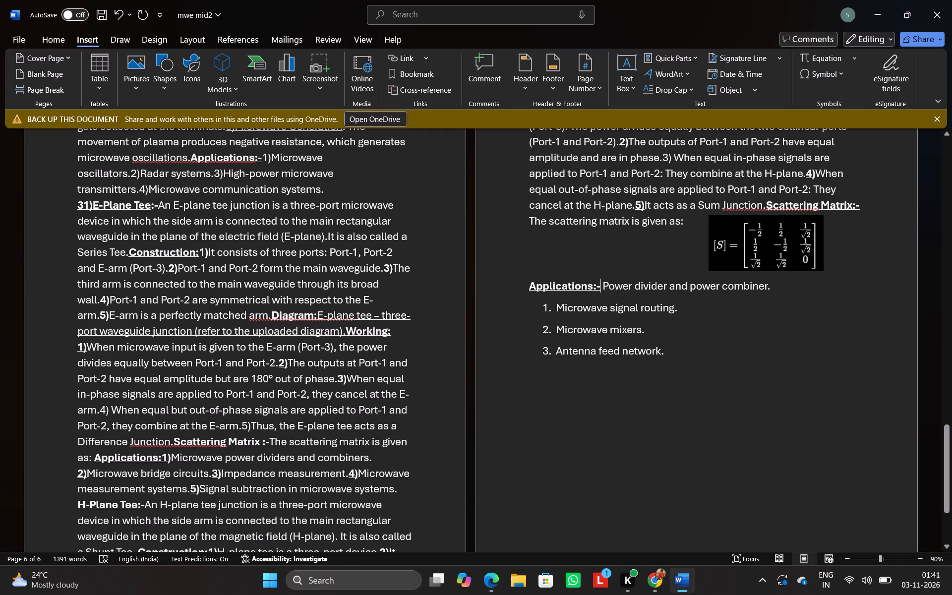
# Number the power divider item "1)" and join "Microwave signal routing." onto the same line, prefixed with "2)".
pyautogui.press('Right')
pyautogui.write('1)')
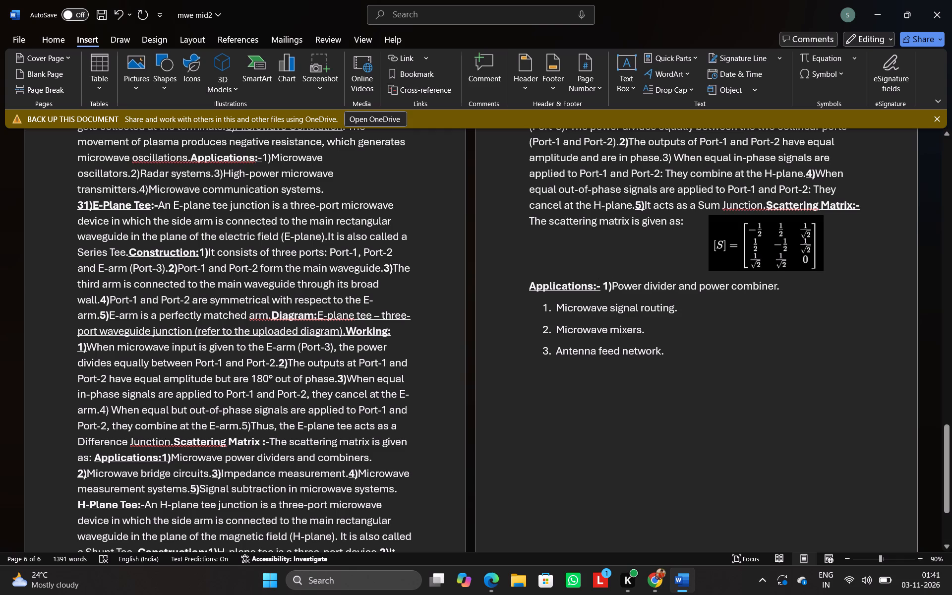
pyautogui.click(554, 311)
pyautogui.press('BackSpace')
pyautogui.press('BackSpace')
pyautogui.press('BackSpace')
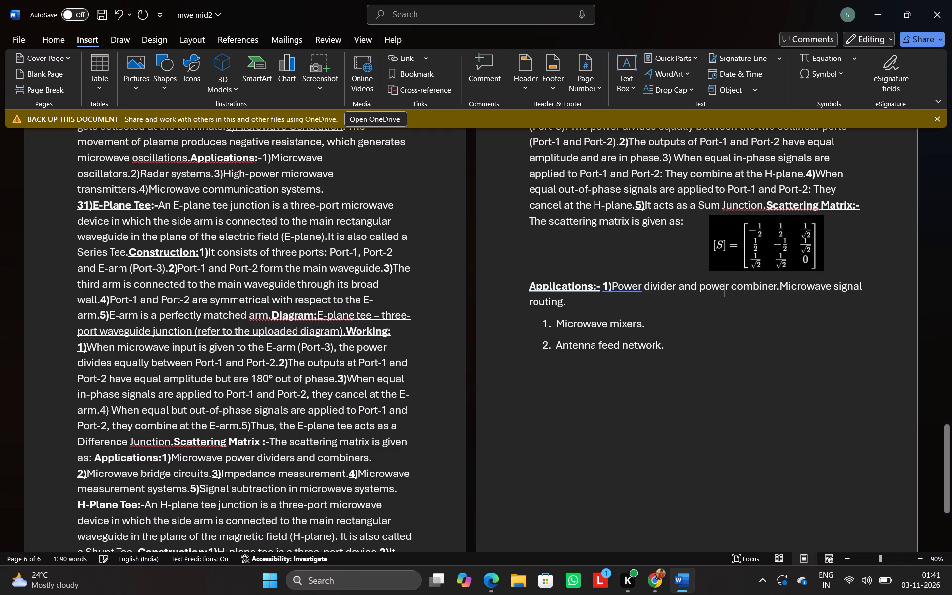
pyautogui.write('2)')
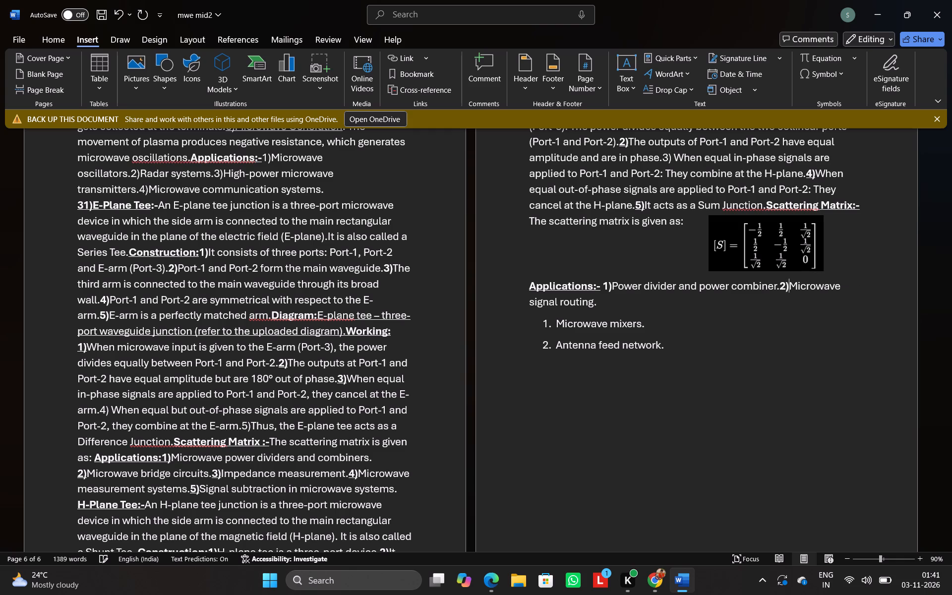
# Remove the list numbering from "Microwave mixers." and join it after "signal routing." with the prefix "3)", keeping the full stop.
pyautogui.click(556, 318)
pyautogui.press('BackSpace')
pyautogui.press('BackSpace')
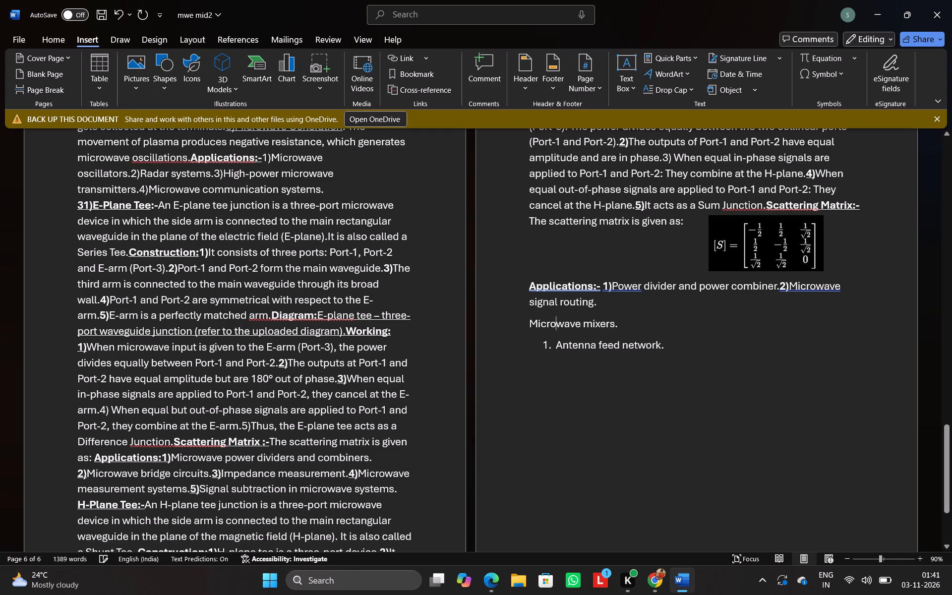
pyautogui.press('BackSpace')
pyautogui.press('BackSpace')
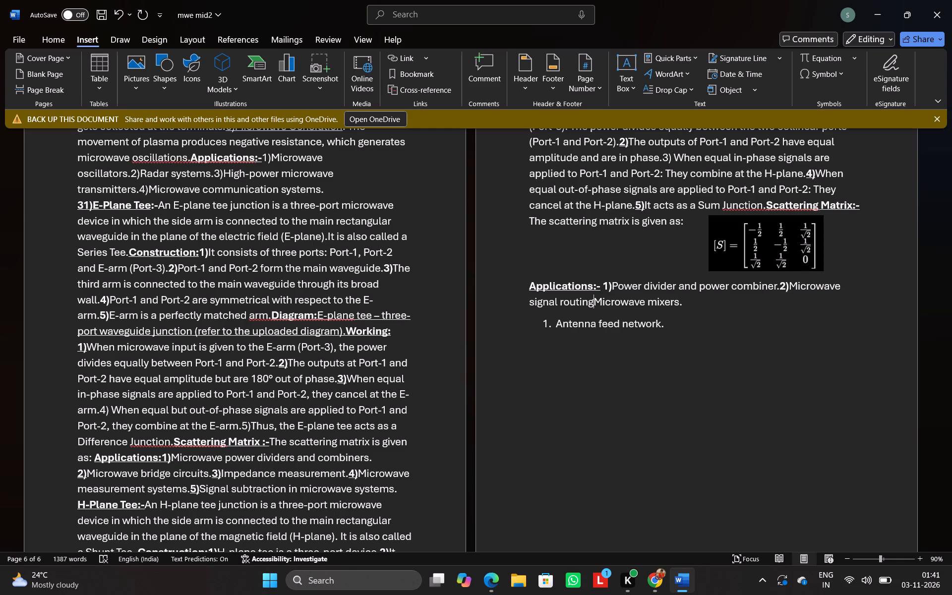
pyautogui.hotkey('ctrl', 'z')
pyautogui.write('3)')
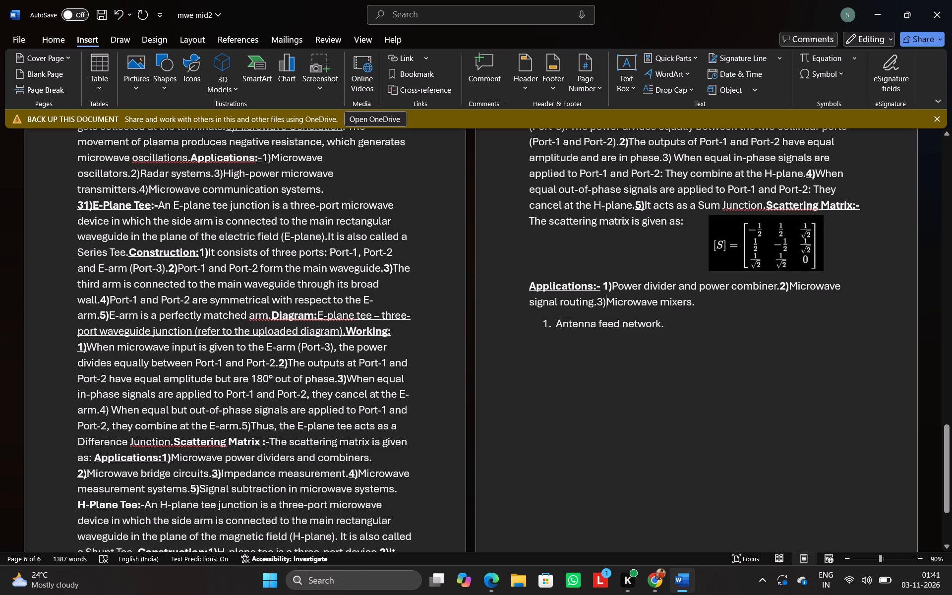
# Remove the list numbering from "Antenna feed network." and join it after "Microwave mixers." with the prefix "4)".
pyautogui.click(556, 324)
pyautogui.press('BackSpace')
pyautogui.press('BackSpace')
pyautogui.press('BackSpace')
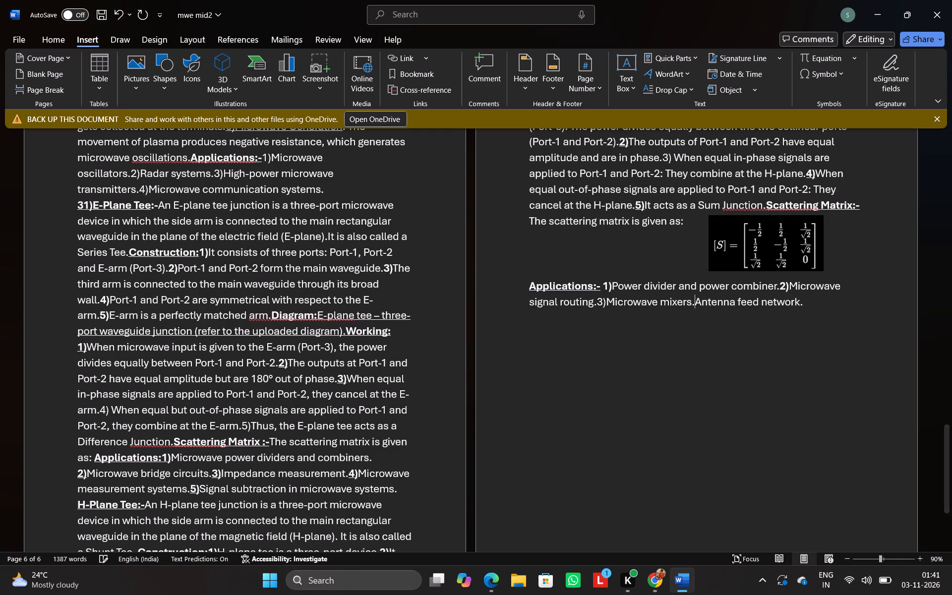
pyautogui.write('4)')
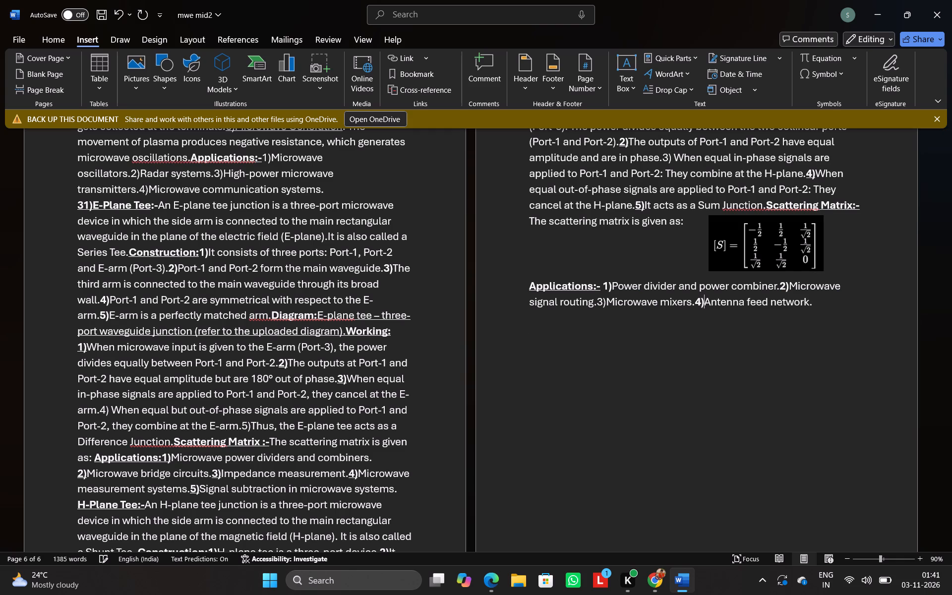
pyautogui.click(823, 307)
pyautogui.click(732, 333)
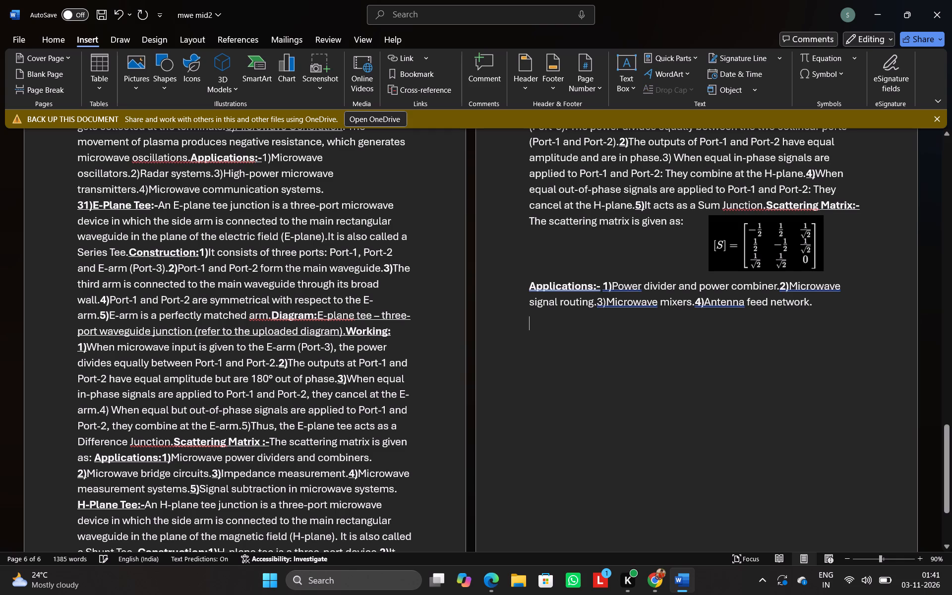
# Review the E-plane and H-plane tee notes together with the earlier pages of the document.
pyautogui.scroll(2, 663, 342)
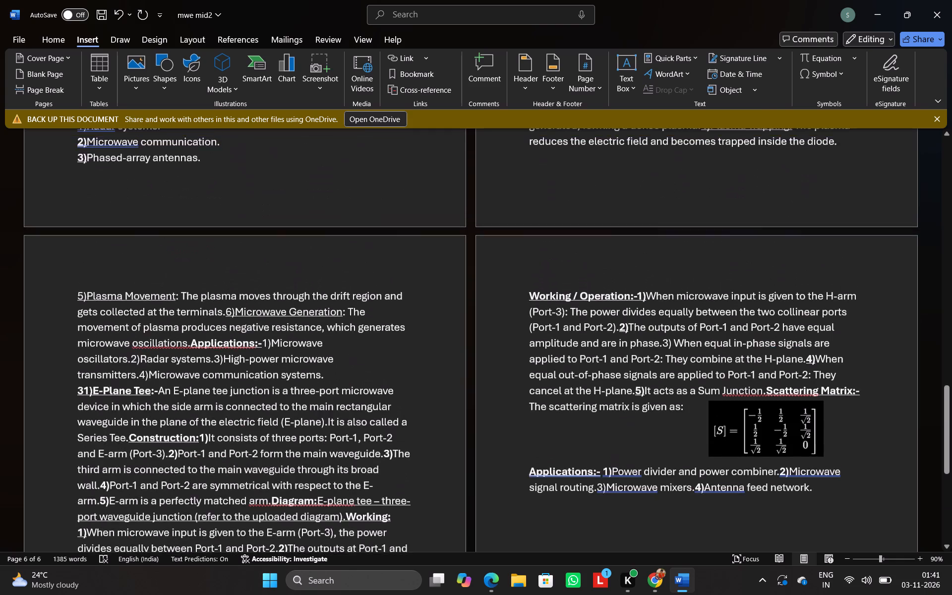
pyautogui.scroll(1, 663, 342)
pyautogui.scroll(-5, 663, 342)
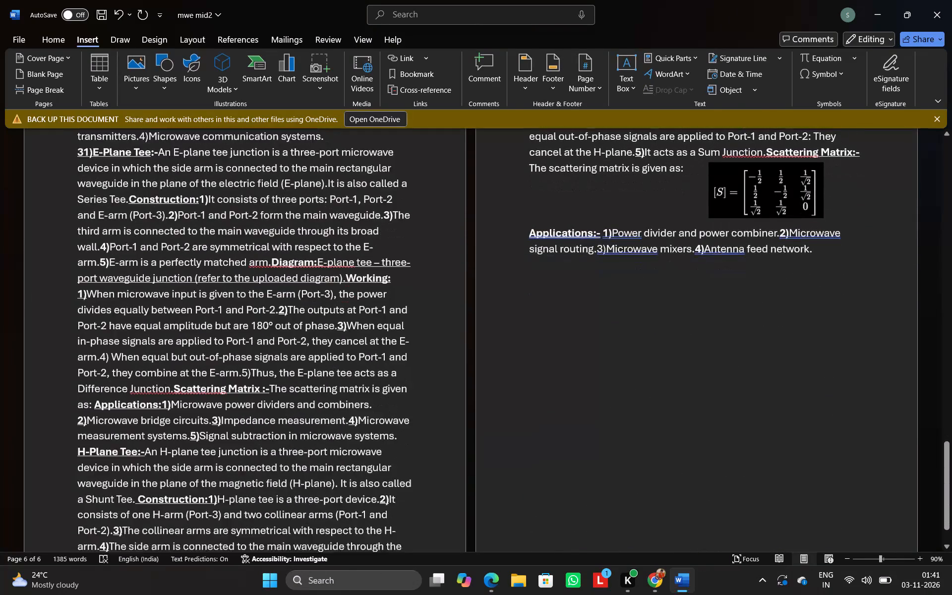
pyautogui.scroll(-1, 663, 342)
pyautogui.hscroll(1, 663, 342)
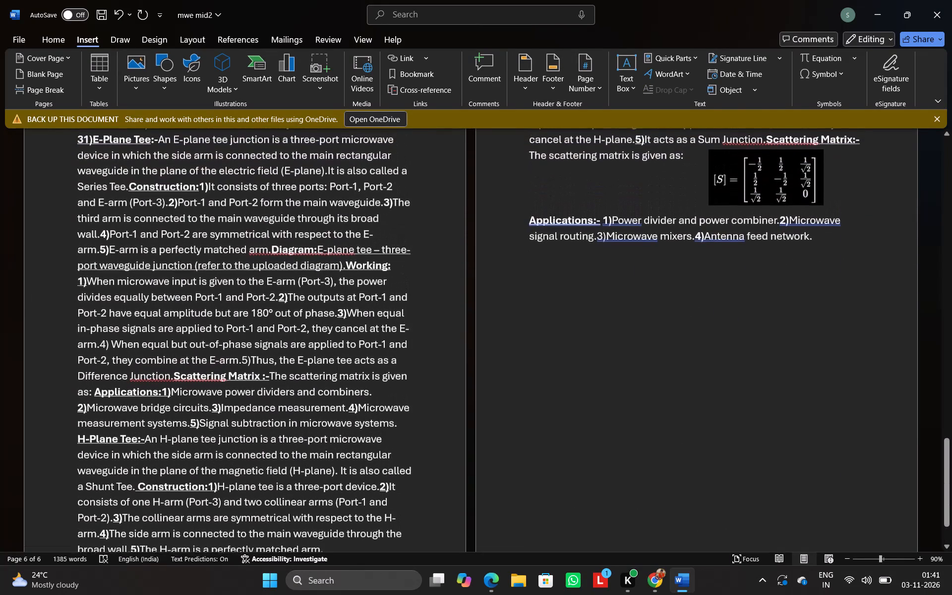
pyautogui.hscroll(1, 663, 342)
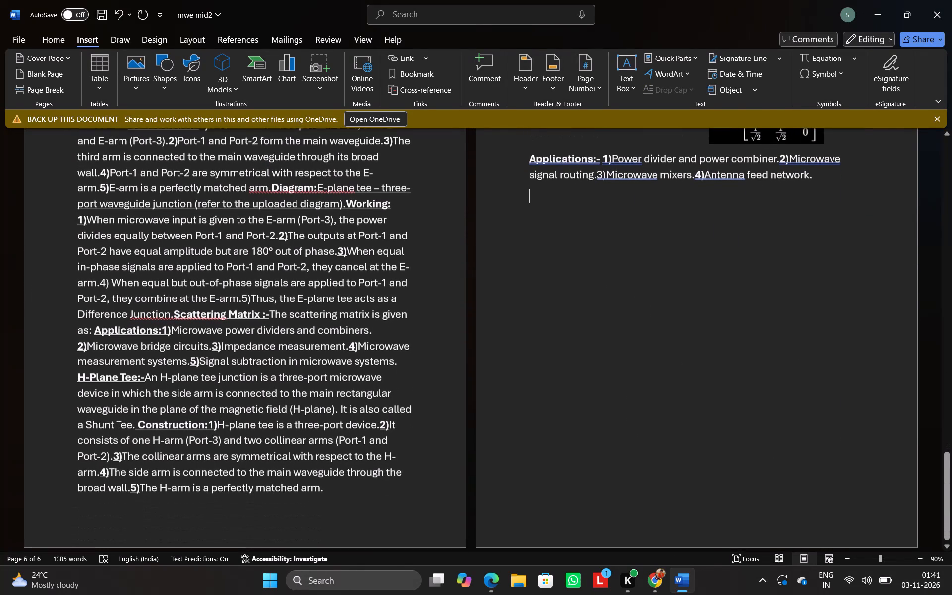
pyautogui.hscroll(2, 663, 342)
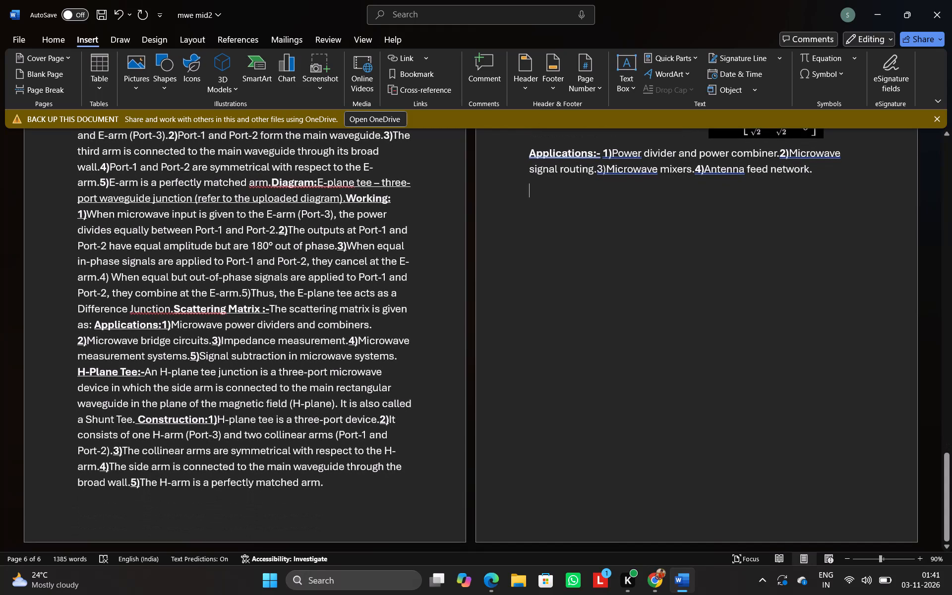
pyautogui.scroll(-2, 663, 342)
pyautogui.scroll(1, 663, 342)
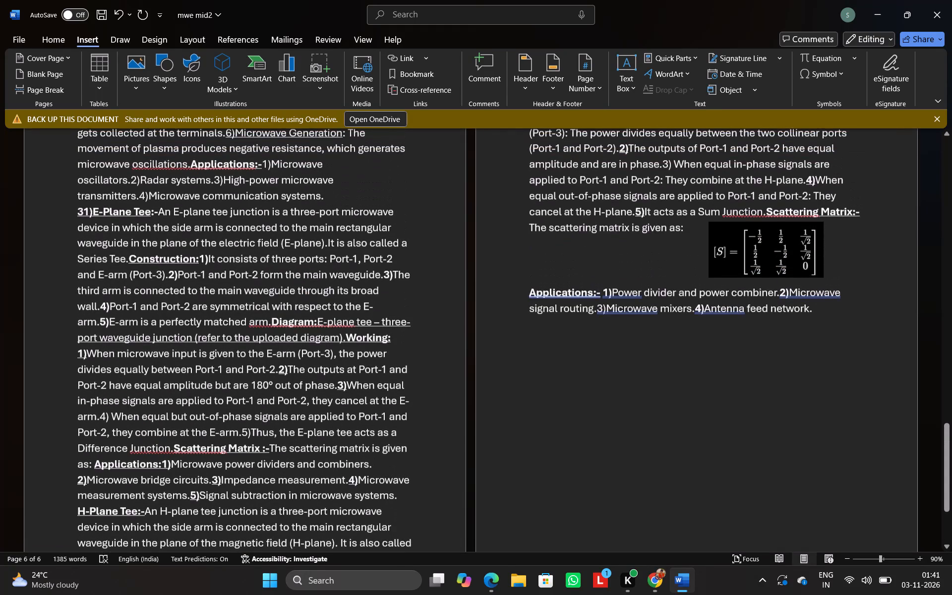
pyautogui.scroll(1, 663, 342)
pyautogui.scroll(-2, 663, 342)
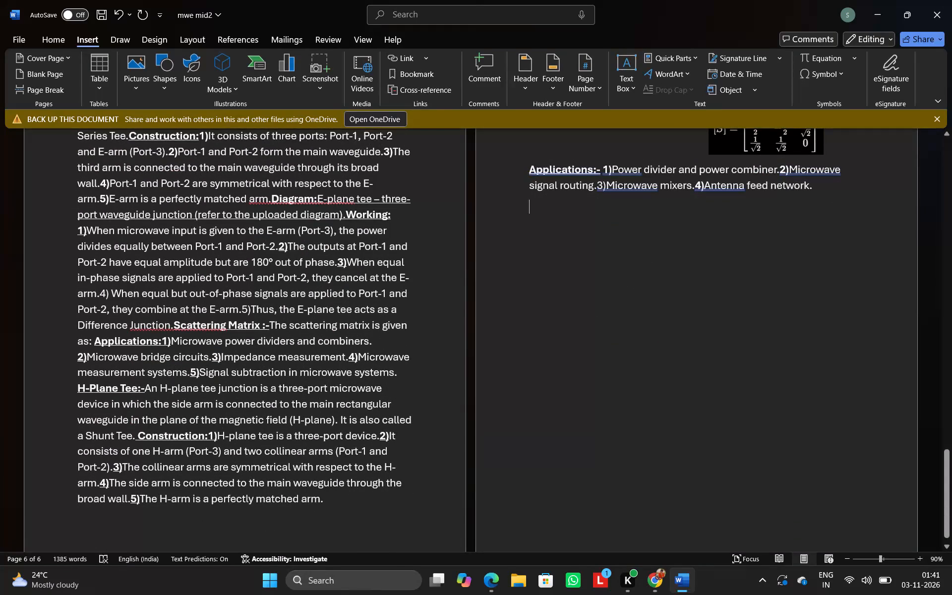
pyautogui.scroll(2, 663, 342)
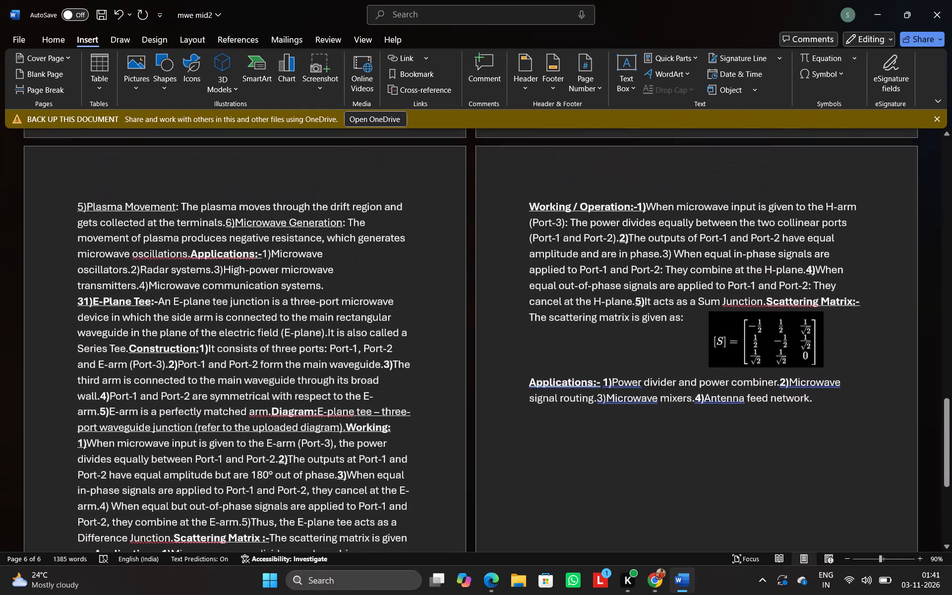
pyautogui.scroll(16, 663, 342)
pyautogui.scroll(-1, 663, 342)
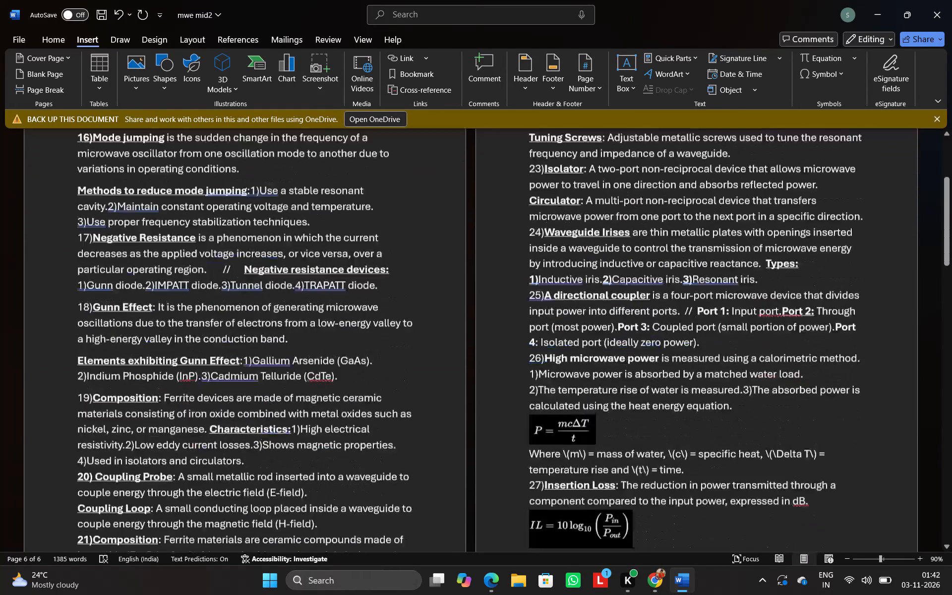
pyautogui.scroll(-8, 663, 342)
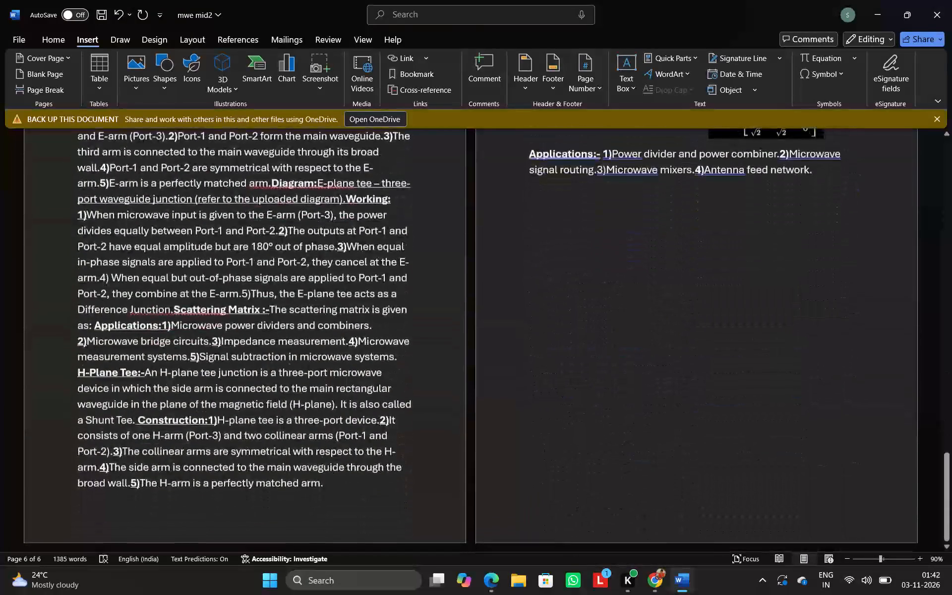
pyautogui.scroll(-2, 663, 342)
pyautogui.scroll(2, 663, 342)
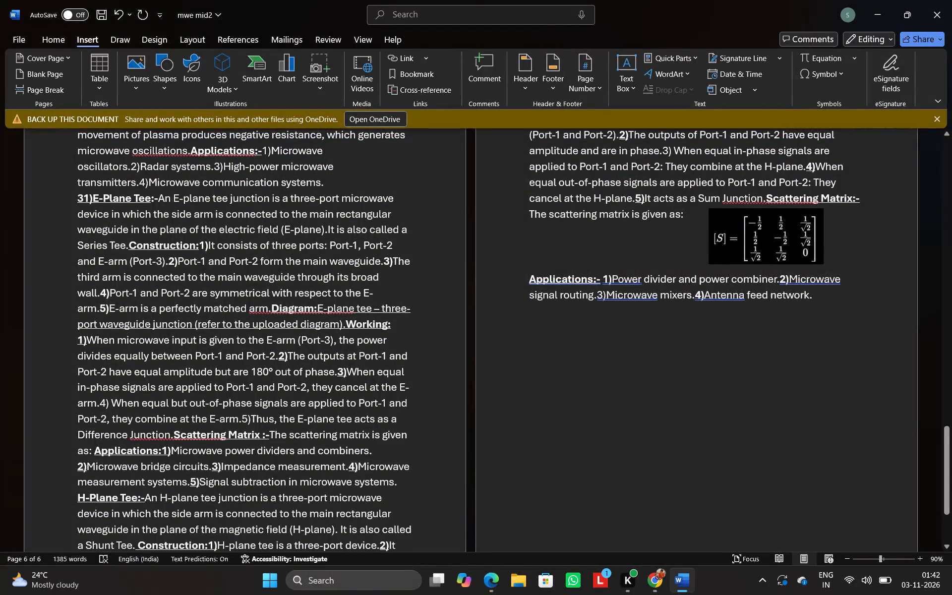
pyautogui.scroll(1, 663, 342)
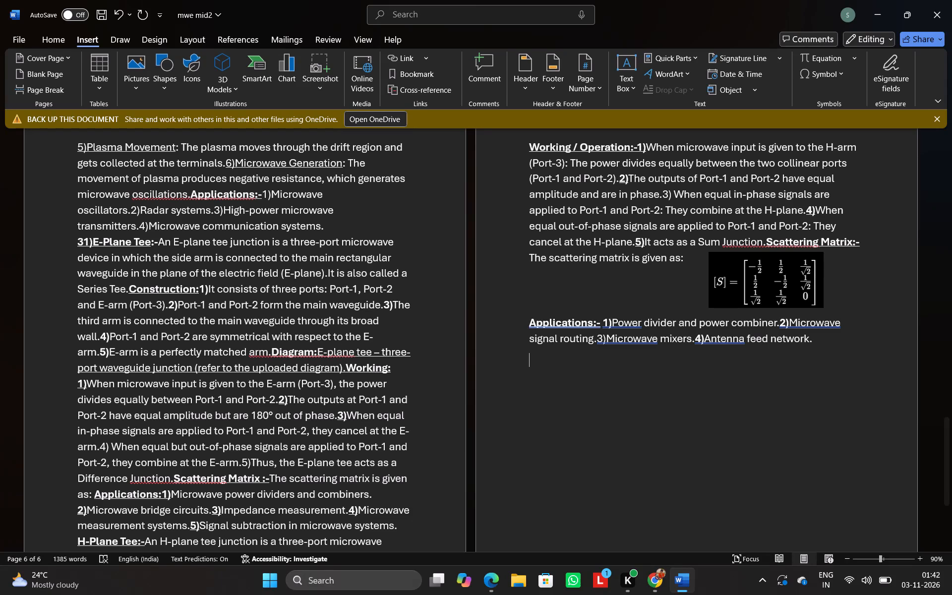
pyautogui.scroll(-1, 663, 342)
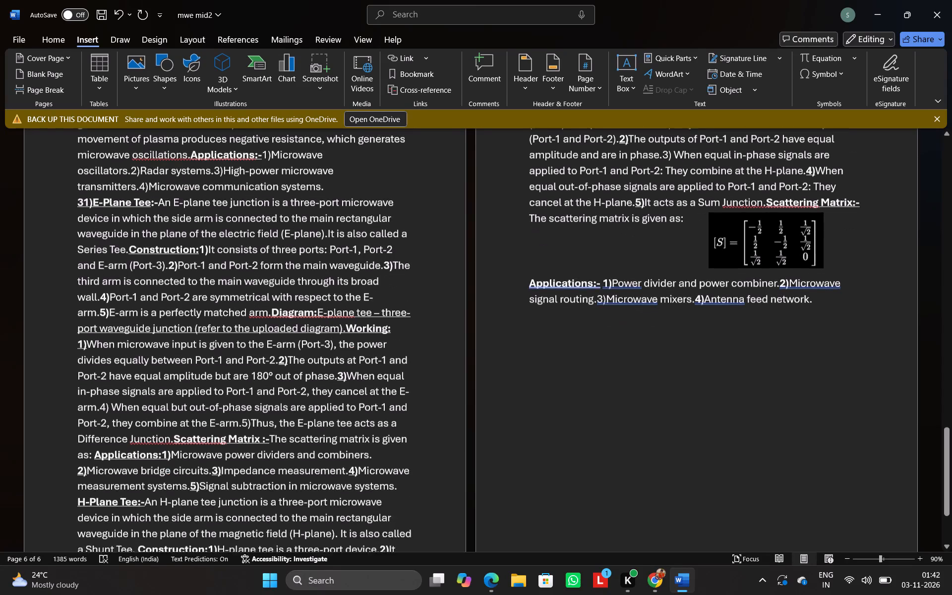
pyautogui.scroll(-1, 663, 342)
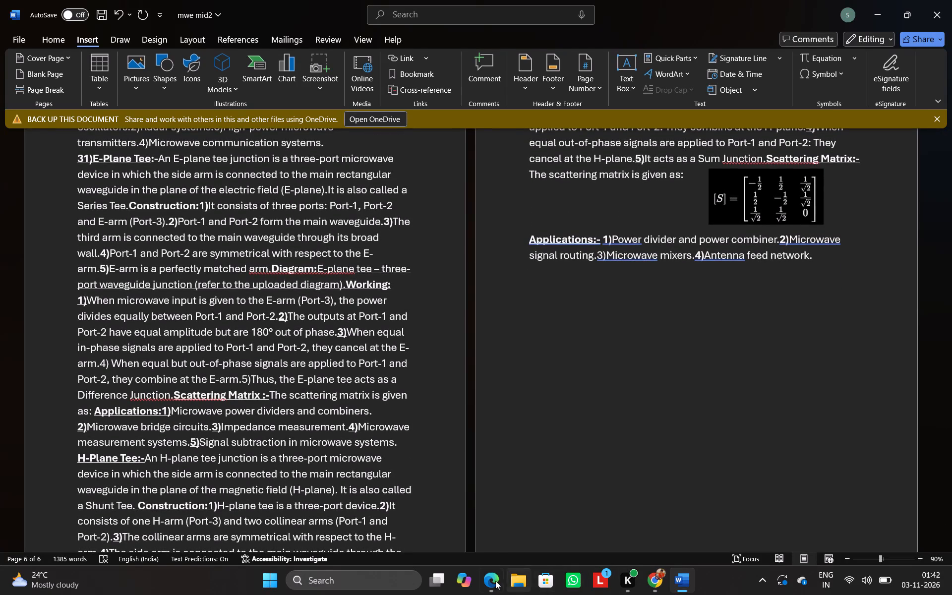
# Switch to 4&5.pdf in Edge and capture a screenshot of the handwritten Magic Tee page, from its heading through Case (i).
pyautogui.click(493, 579)
pyautogui.scroll(-1, 493, 359)
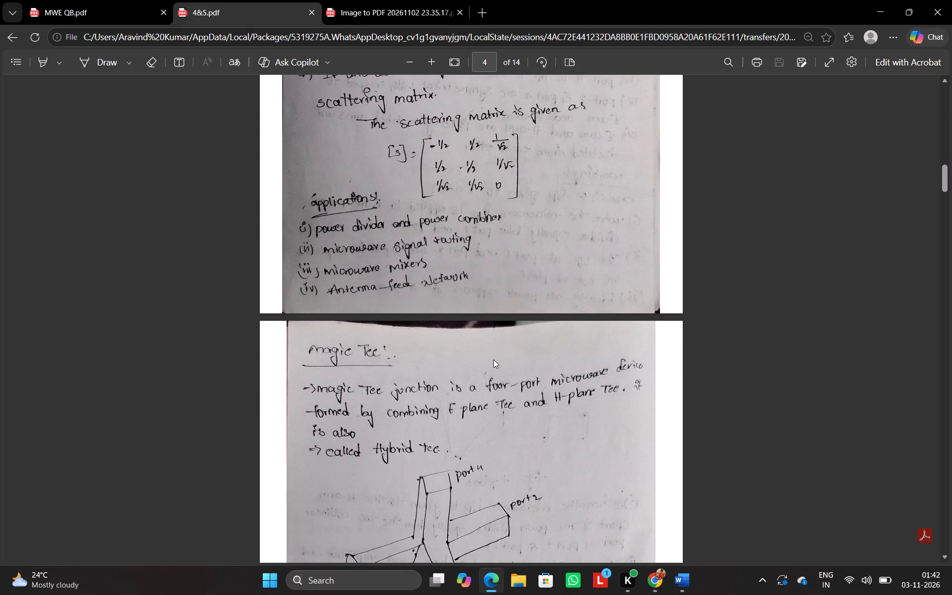
pyautogui.scroll(-5, 493, 359)
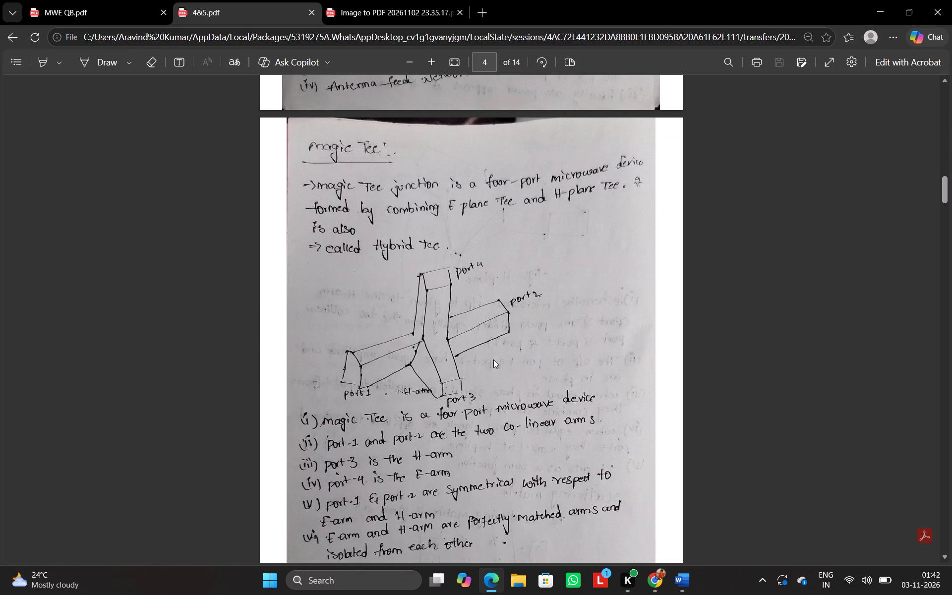
pyautogui.scroll(-2, 493, 359)
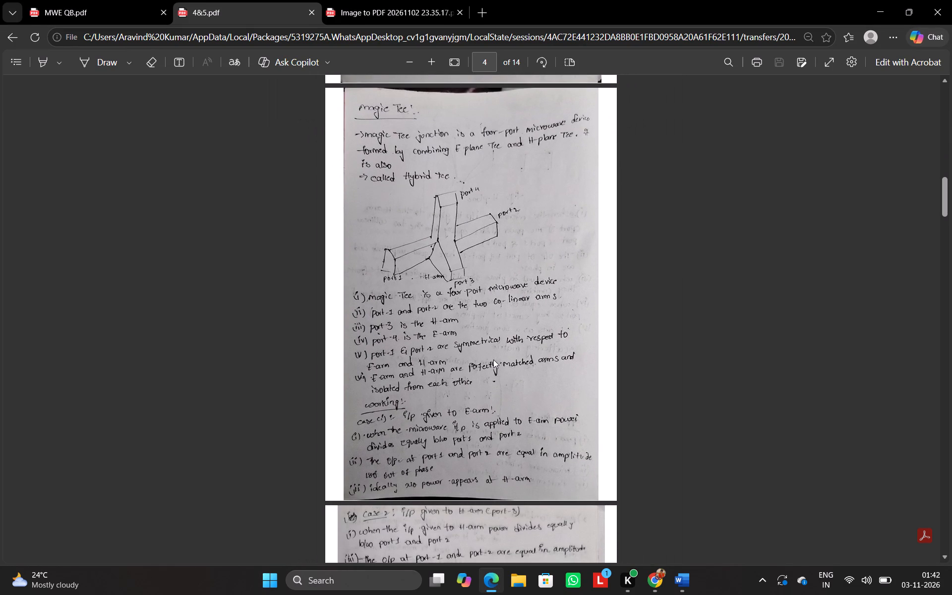
pyautogui.scroll(1, 493, 359)
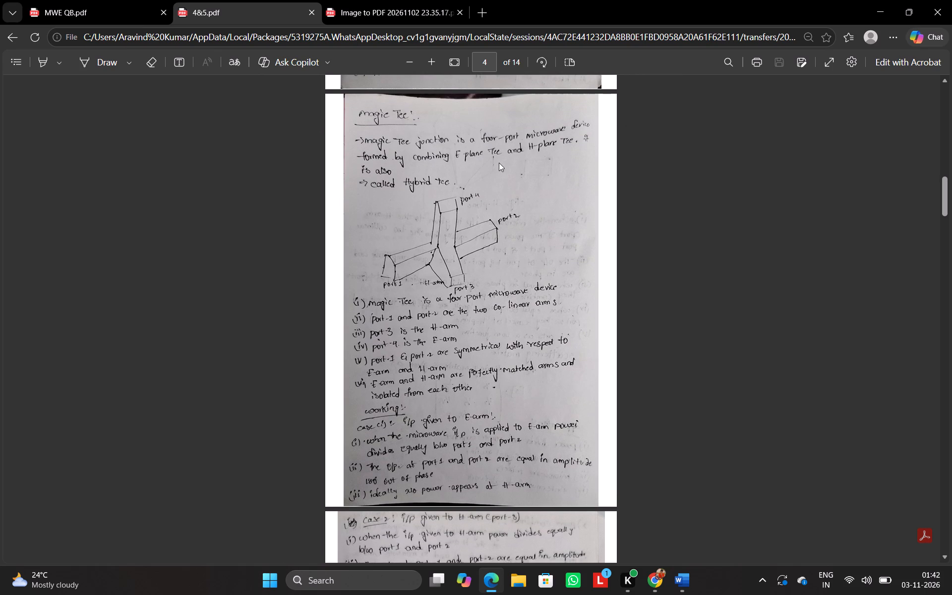
pyautogui.press('shift+super+s')
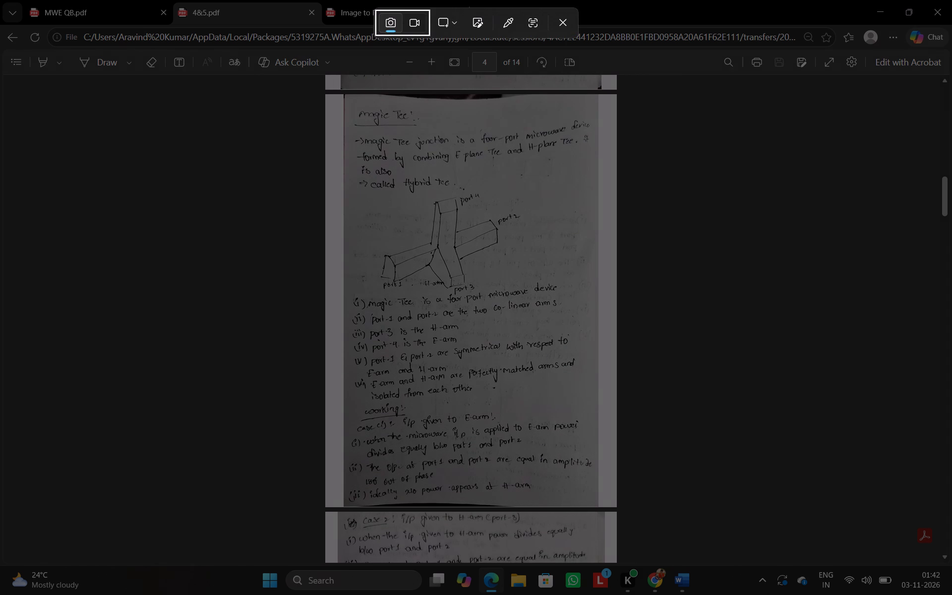
pyautogui.moveTo(345, 101); pyautogui.dragTo(608, 531)
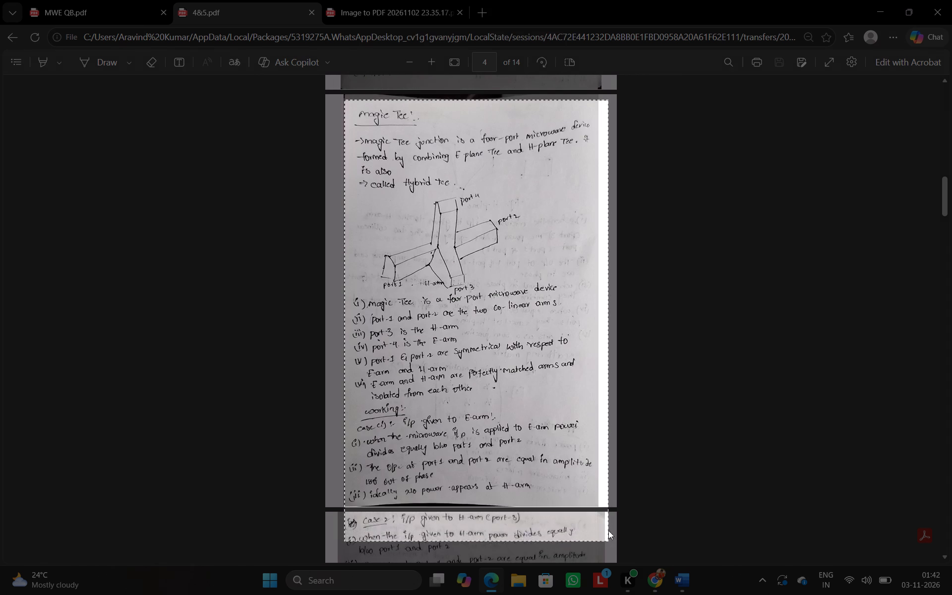
pyautogui.moveTo(608, 531); pyautogui.dragTo(608, 505)
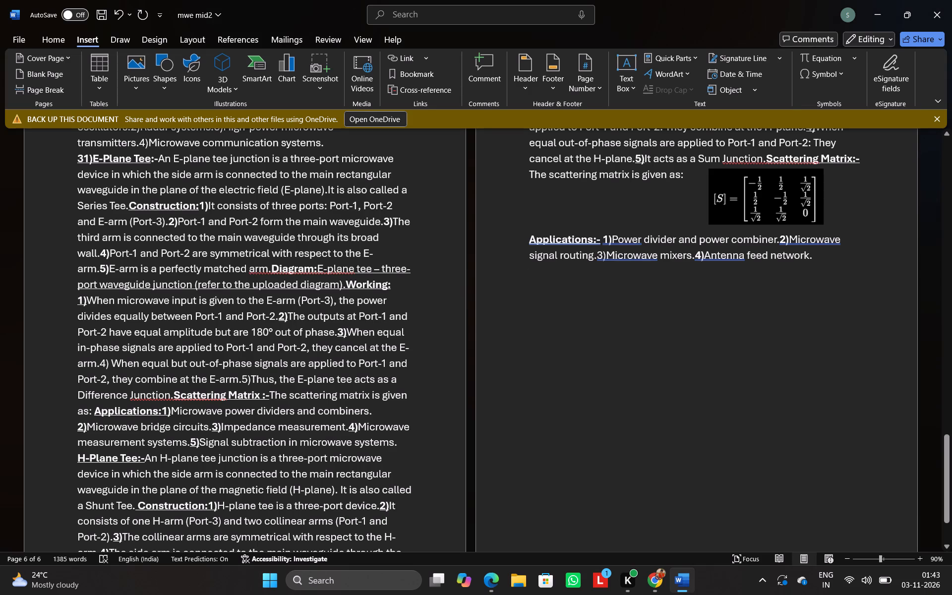
pyautogui.press('BackSpace')
pyautogui.hotkey('shift', 'Return')
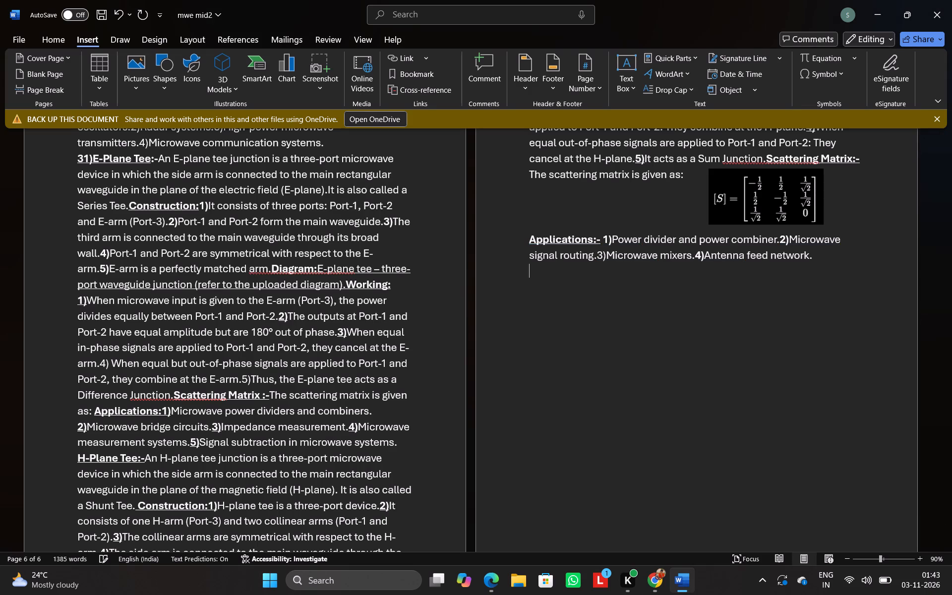
pyautogui.write('32')
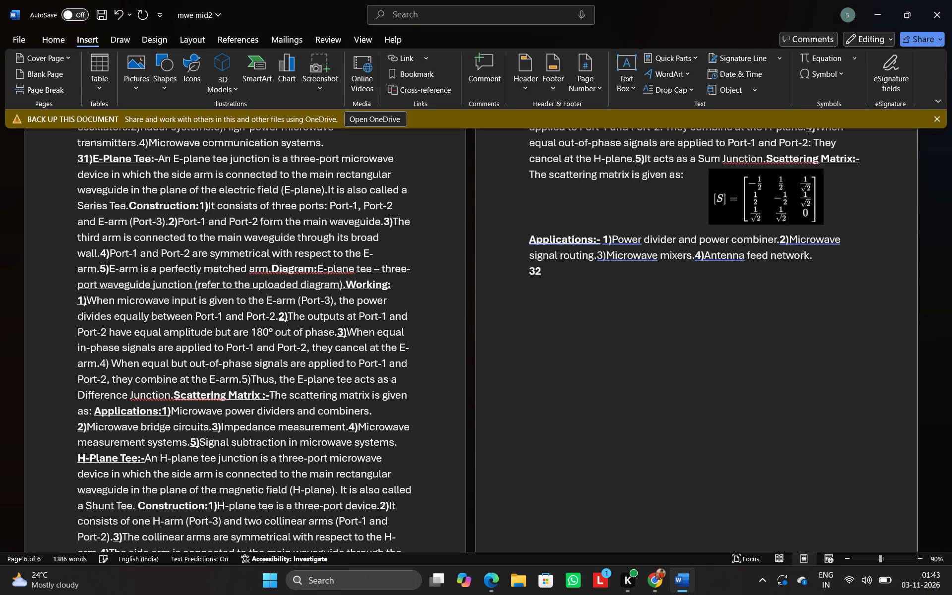
pyautogui.hotkey('shift', ')')
pyautogui.hotkey('ctrl', 'v')
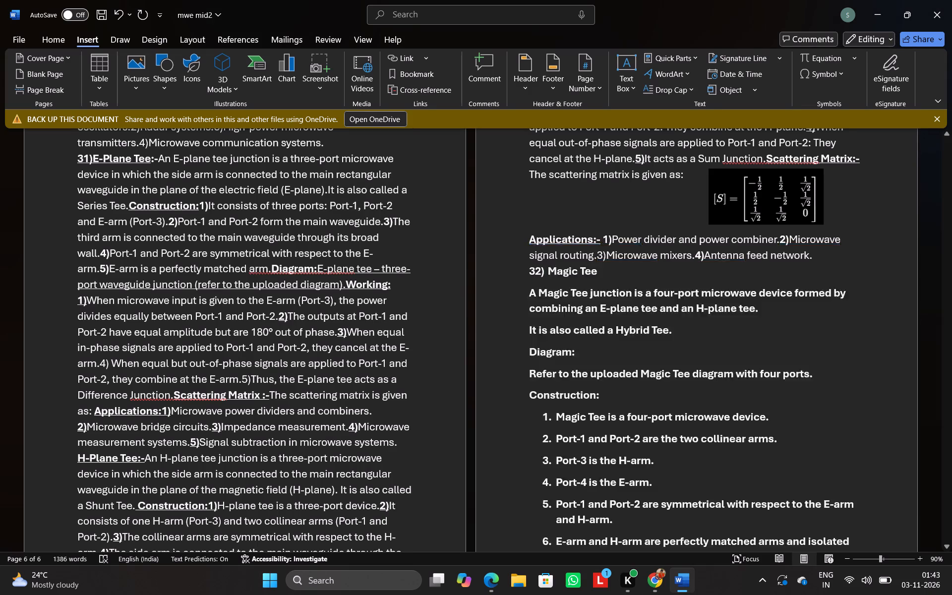
# Underline the "32) Magic Tee" heading and append ":-" to it.
pyautogui.scroll(5, 591, 277)
pyautogui.scroll(-2, 598, 274)
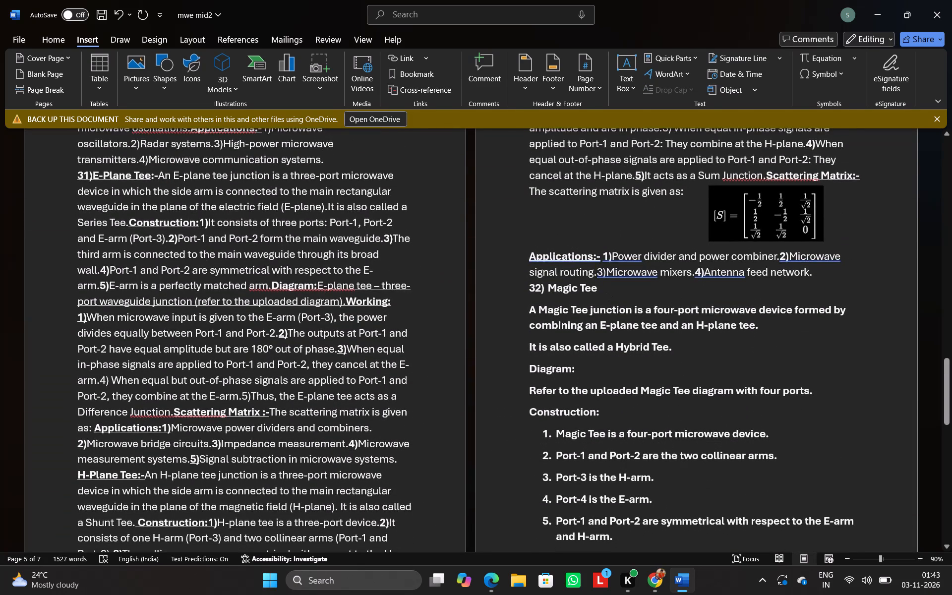
pyautogui.click(596, 292)
pyautogui.moveTo(596, 292); pyautogui.dragTo(528, 290)
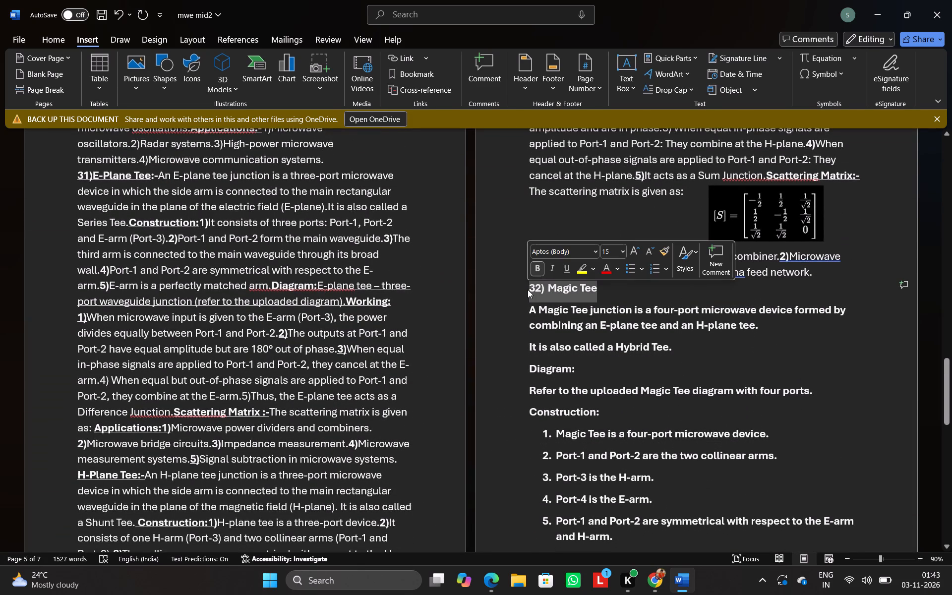
pyautogui.click(568, 266)
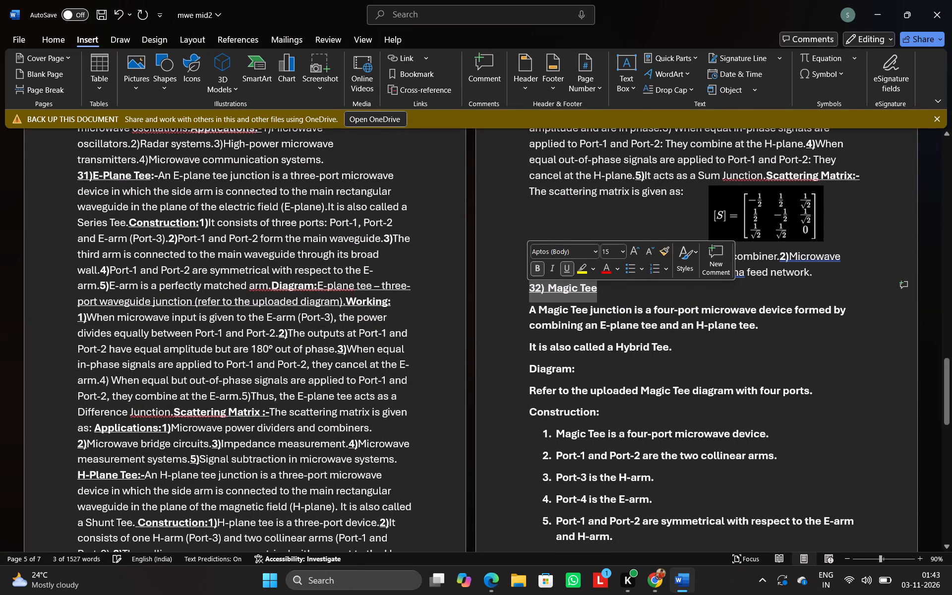
pyautogui.click(616, 296)
pyautogui.hotkey('shift', ':')
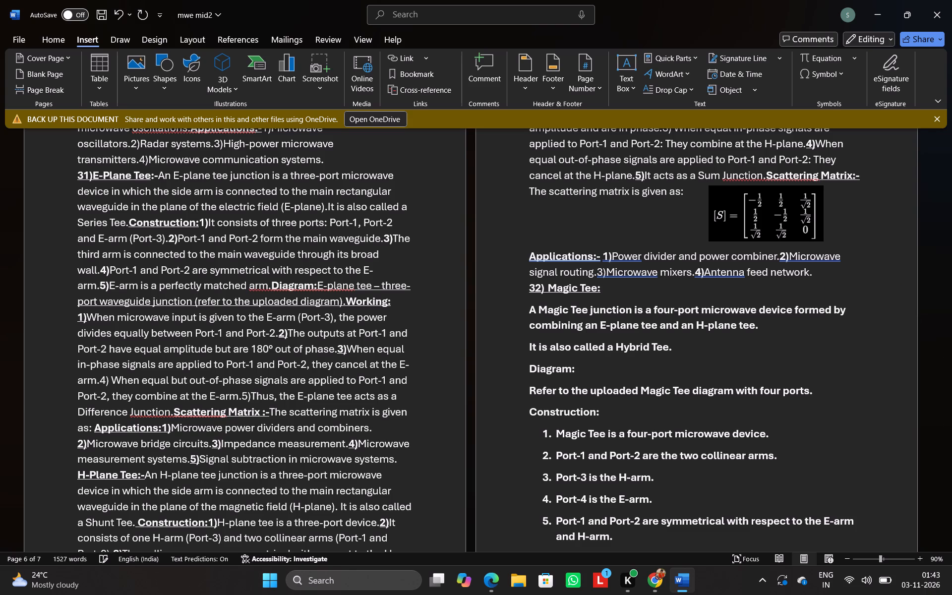
pyautogui.press('-')
# Remove the bold formatting from all the Magic Tee text below its heading, through the end of the document.
pyautogui.moveTo(531, 308); pyautogui.dragTo(699, 310)
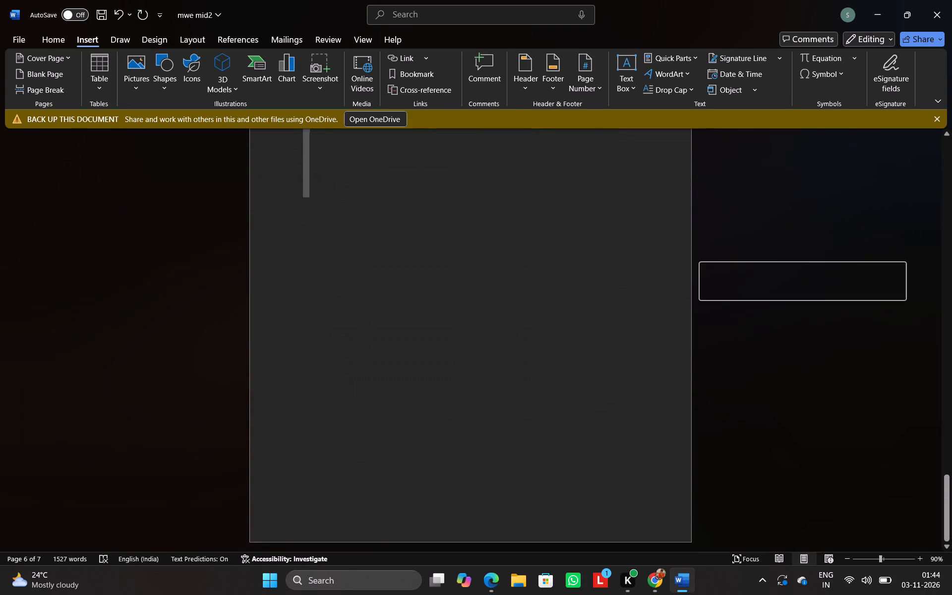
pyautogui.click(710, 290)
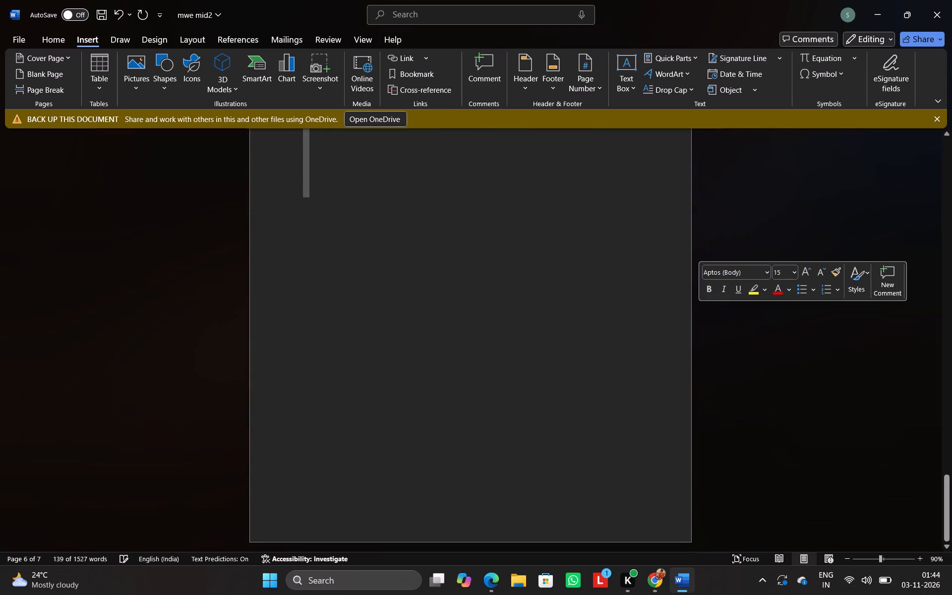
pyautogui.scroll(3, 571, 270)
pyautogui.click(502, 412)
pyautogui.scroll(3, 502, 412)
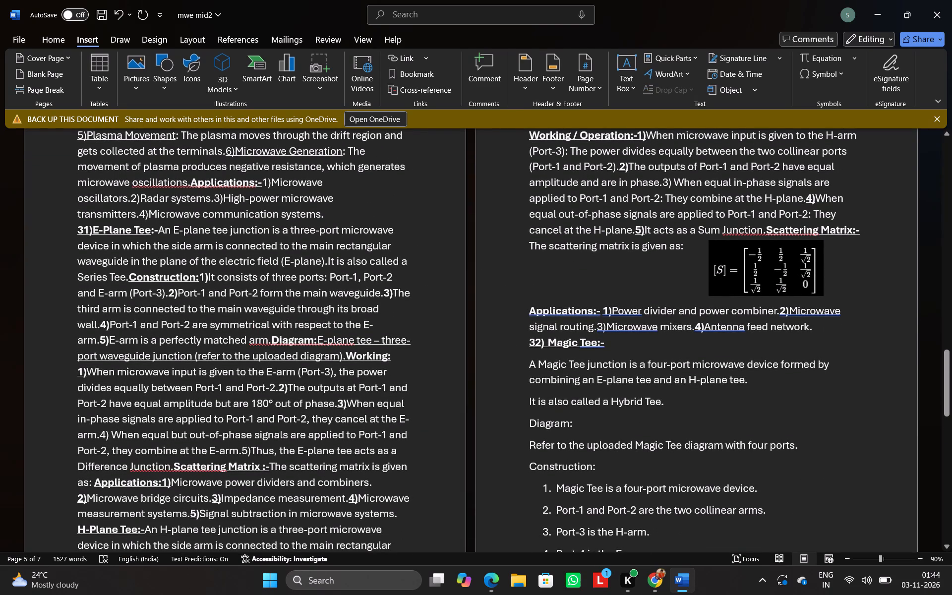
# Join the Magic Tee definition, the Hybrid Tee sentence, "Diagram:" and the diagram reference into one paragraph running on from the "32) Magic Tee:-" heading.
pyautogui.click(528, 366)
pyautogui.press('BackSpace')
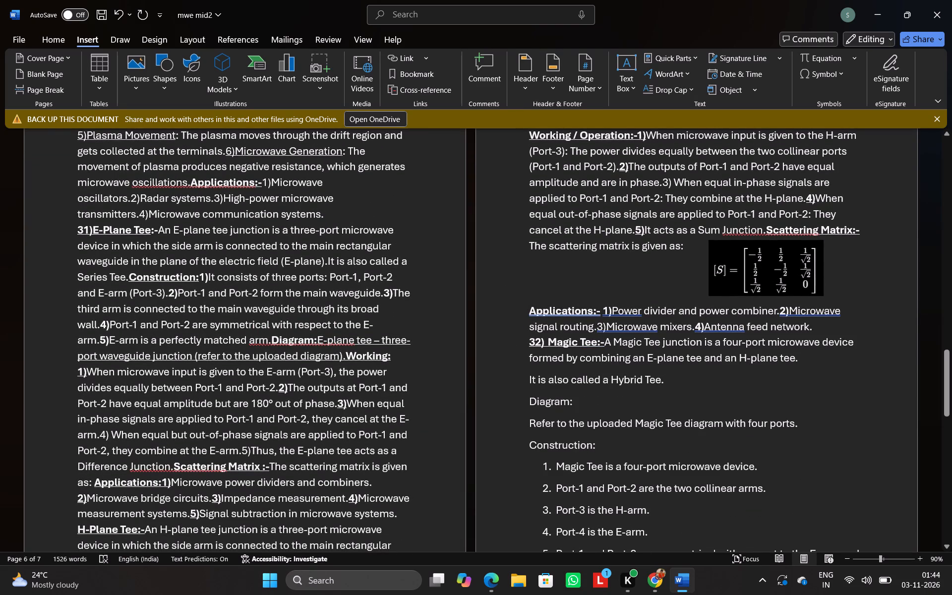
pyautogui.click(528, 381)
pyautogui.press('BackSpace')
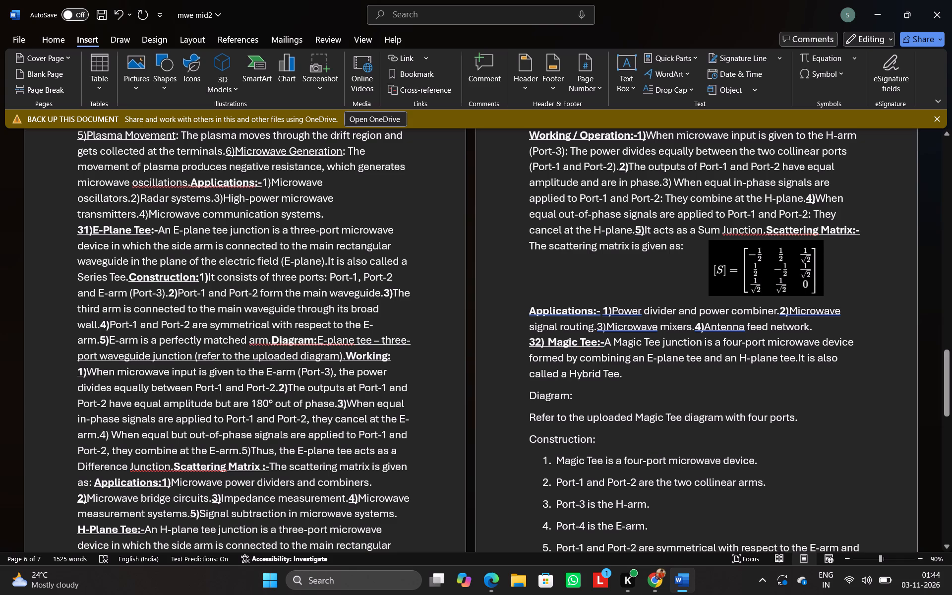
pyautogui.click(528, 394)
pyautogui.press('BackSpace')
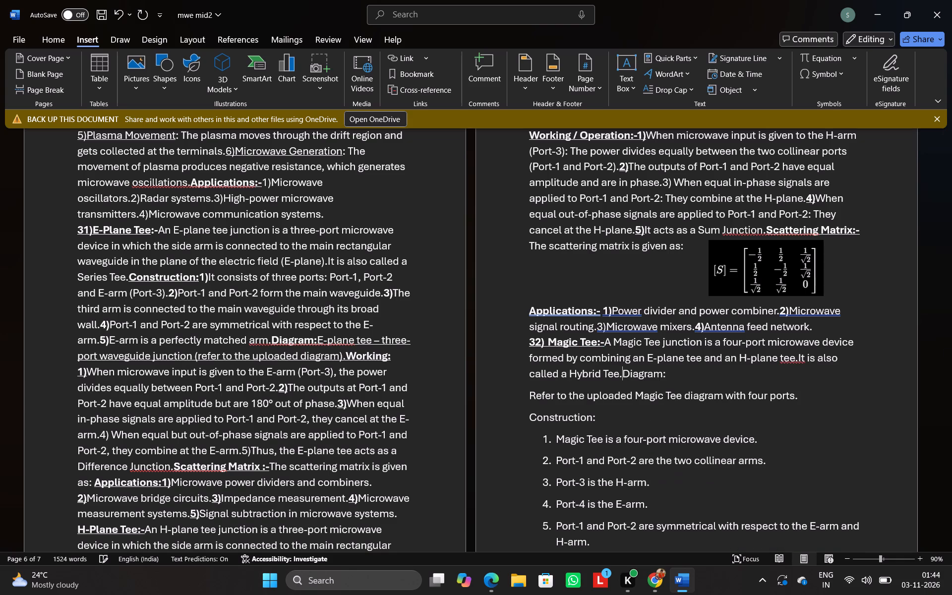
pyautogui.click(531, 395)
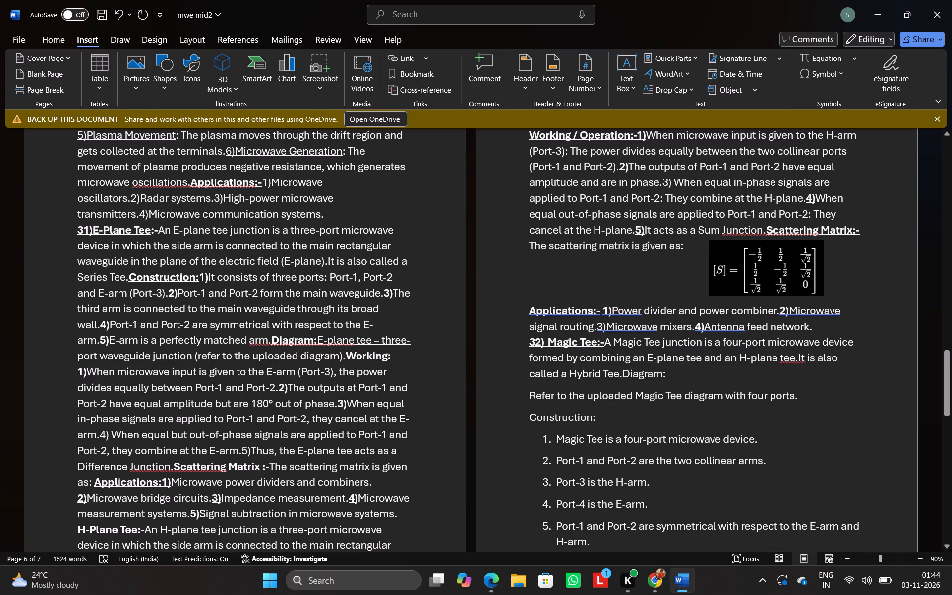
pyautogui.press('BackSpace')
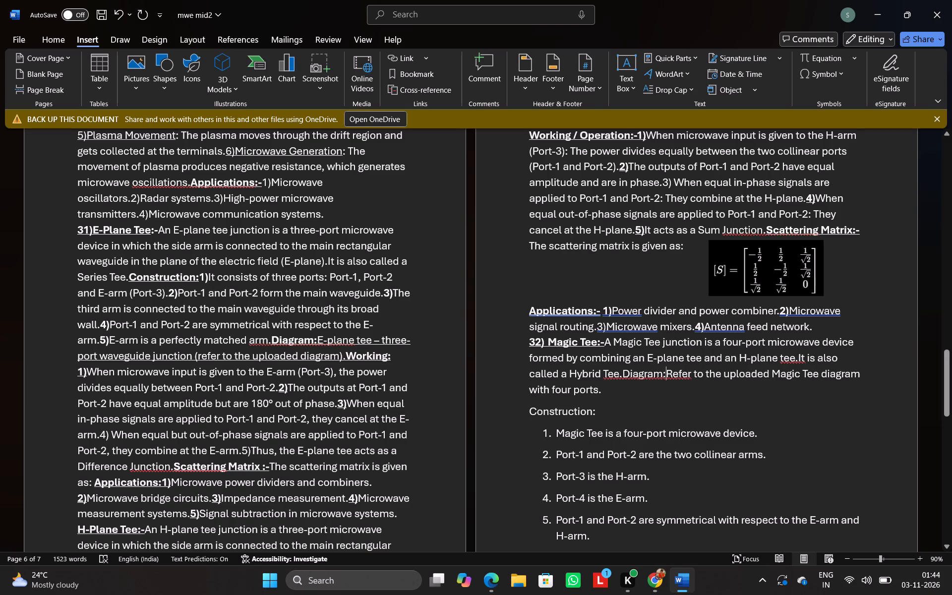
# Make the Magic Tee "Diagram:" label bold and underline it together with the sentence referring to the uploaded Magic Tee diagram.
pyautogui.moveTo(622, 369); pyautogui.dragTo(665, 378)
pyautogui.click(679, 355)
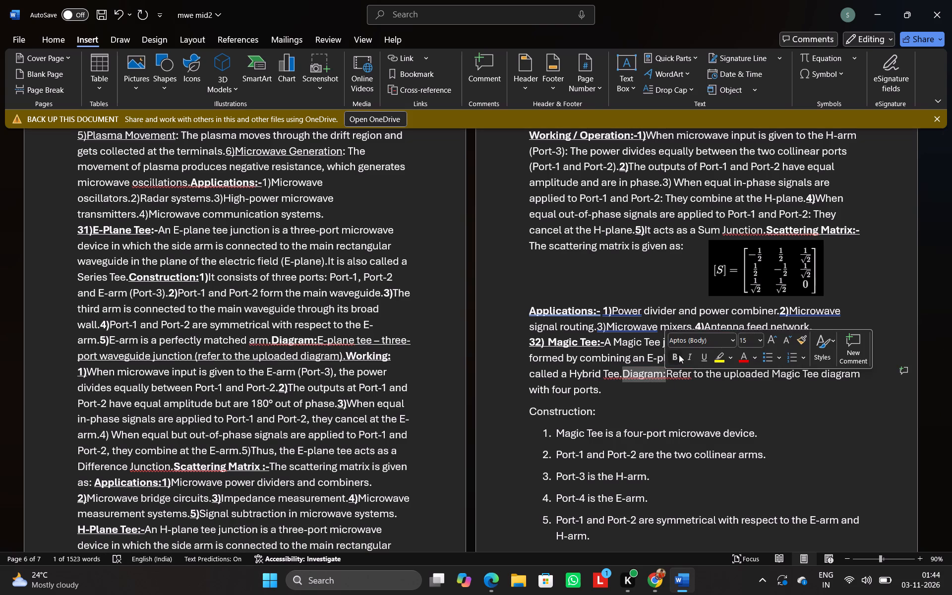
pyautogui.click(701, 355)
pyautogui.click(684, 406)
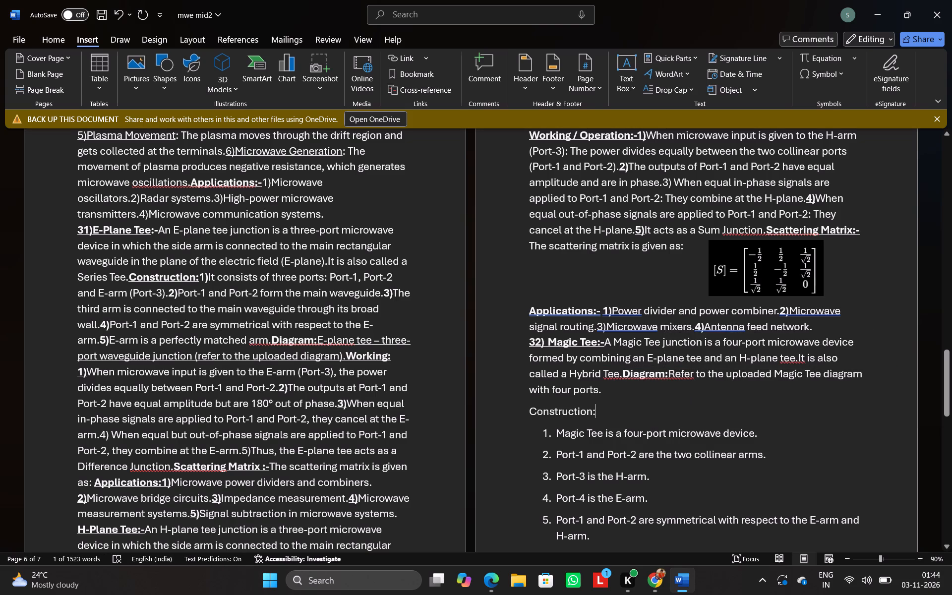
pyautogui.moveTo(624, 373); pyautogui.dragTo(672, 385)
pyautogui.click(706, 361)
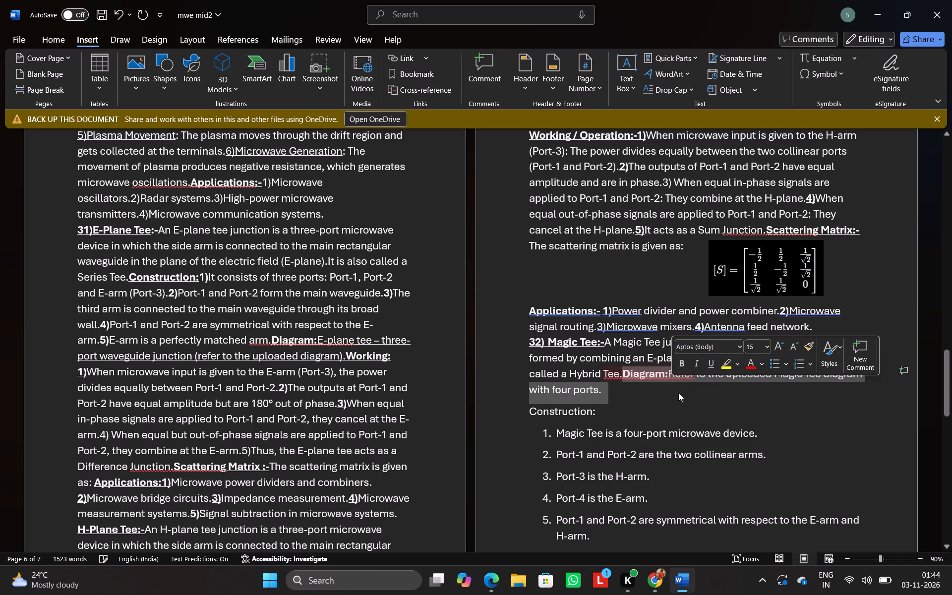
pyautogui.click(678, 393)
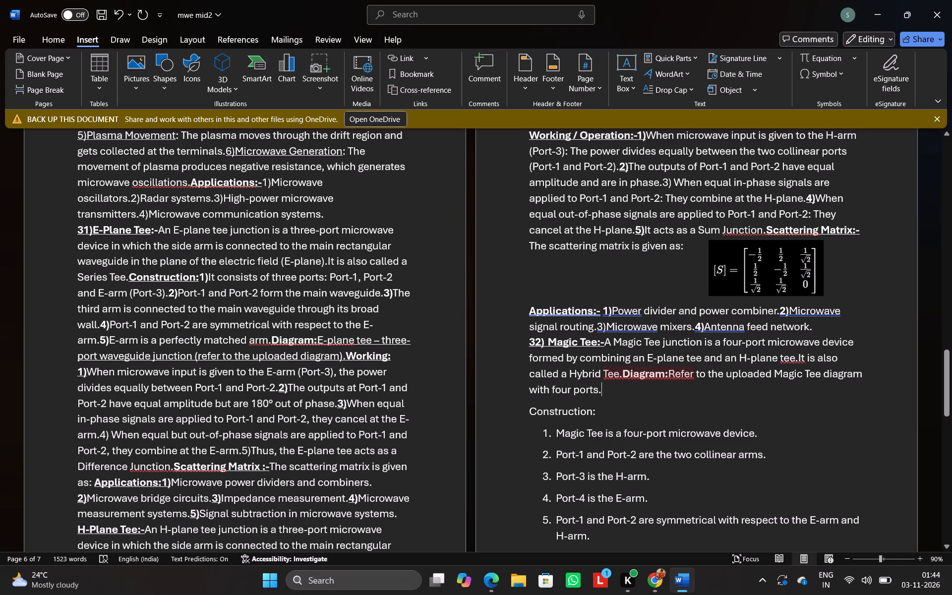
pyautogui.moveTo(622, 371); pyautogui.dragTo(649, 390)
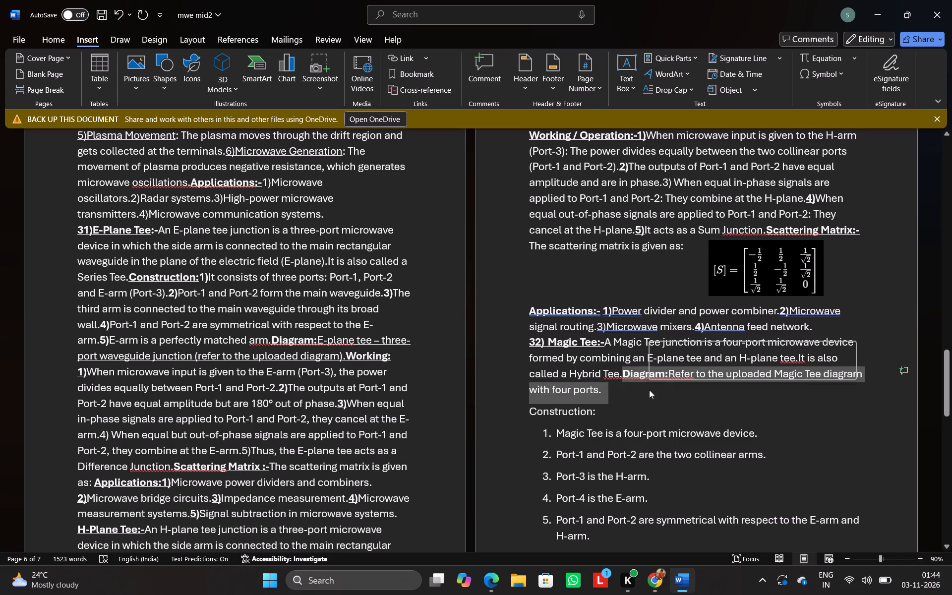
pyautogui.click(684, 370)
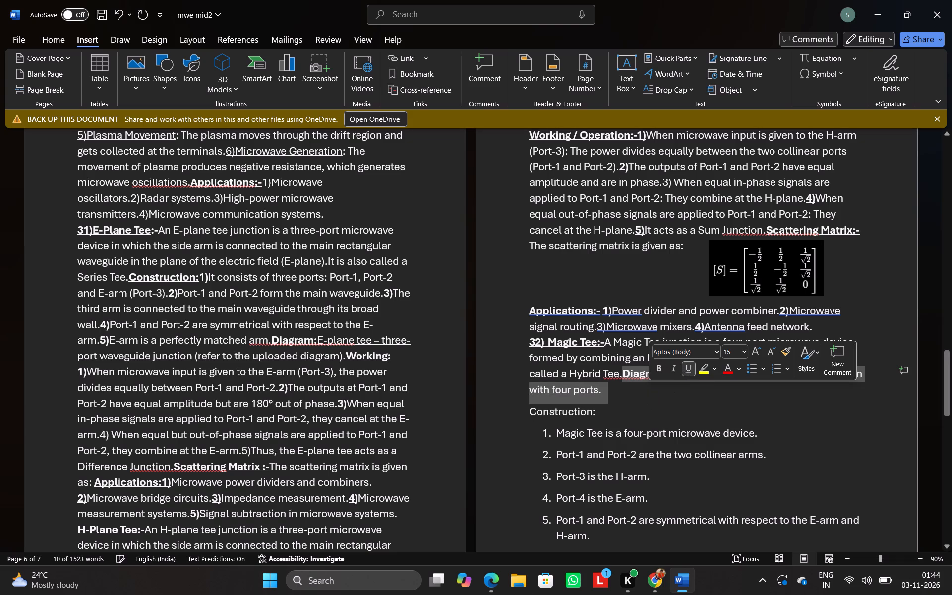
pyautogui.click(643, 406)
# Join "Construction:" to the end of the diagram sentence after a space, and make the label bold and underlined.
pyautogui.click(532, 413)
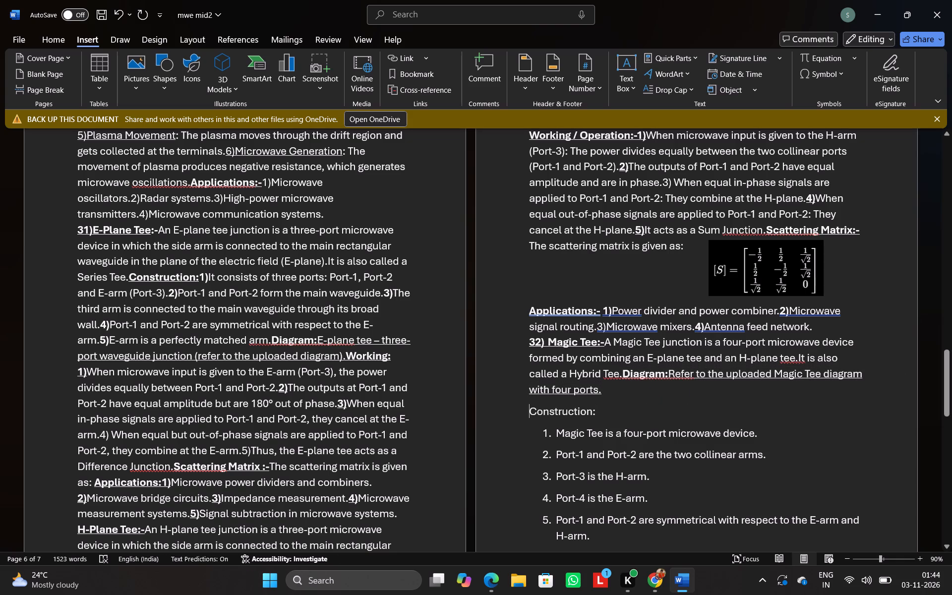
pyautogui.press('BackSpace')
pyautogui.press('space')
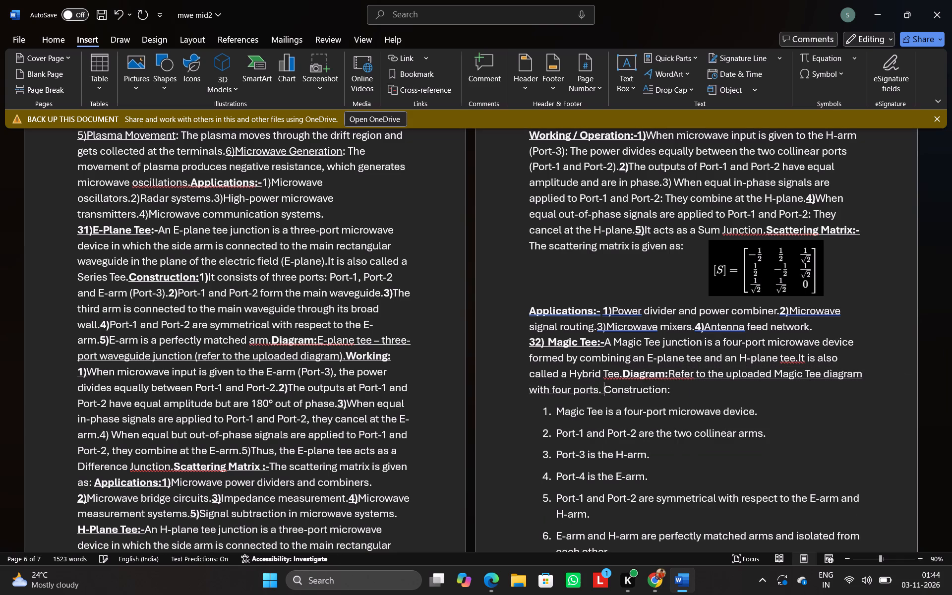
pyautogui.moveTo(604, 392); pyautogui.dragTo(663, 393)
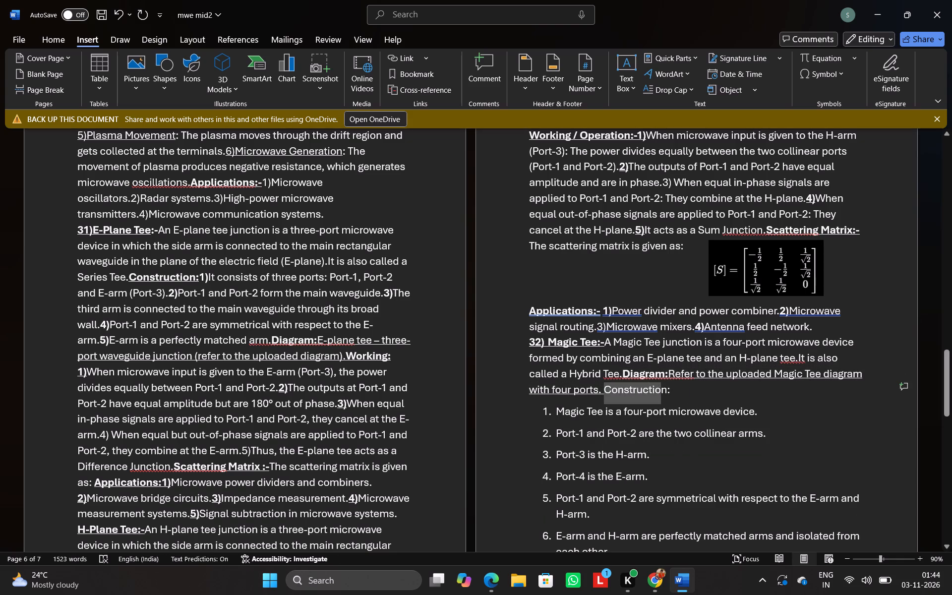
pyautogui.moveTo(663, 393); pyautogui.dragTo(669, 393)
pyautogui.click(683, 374)
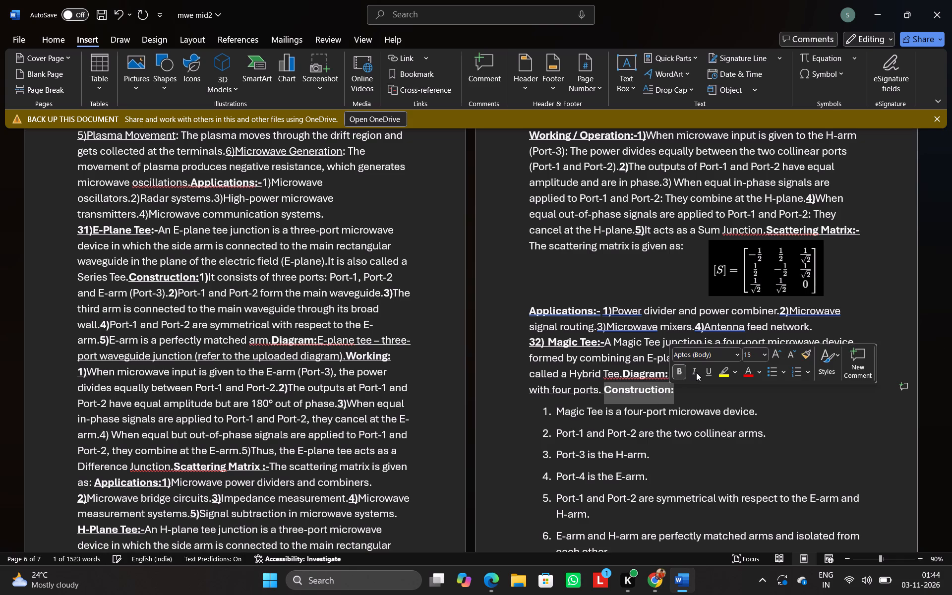
pyautogui.click(702, 371)
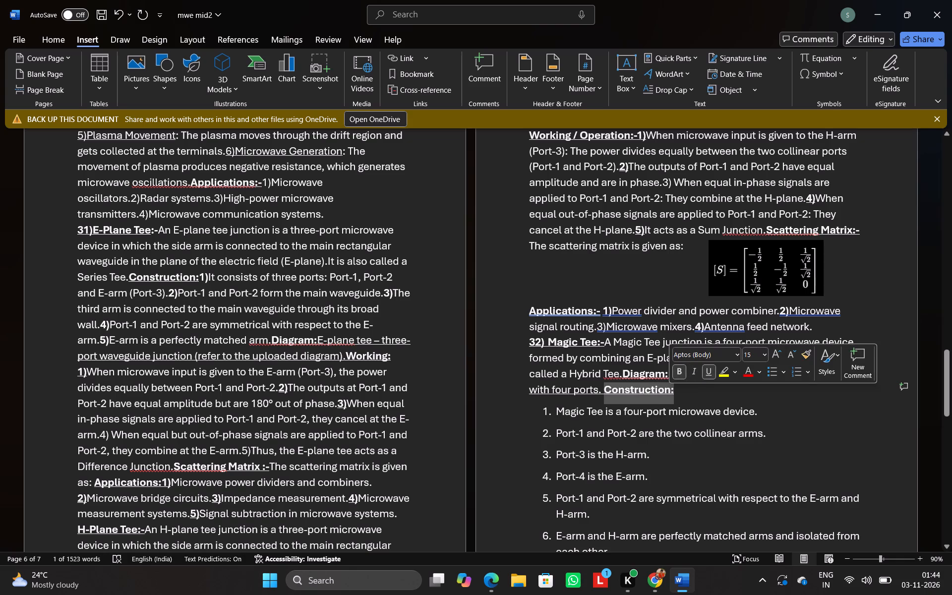
# Run the first construction point, on the four-port microwave device, on from "Construction:" with the inline number "1)" instead of list numbering.
pyautogui.click(548, 416)
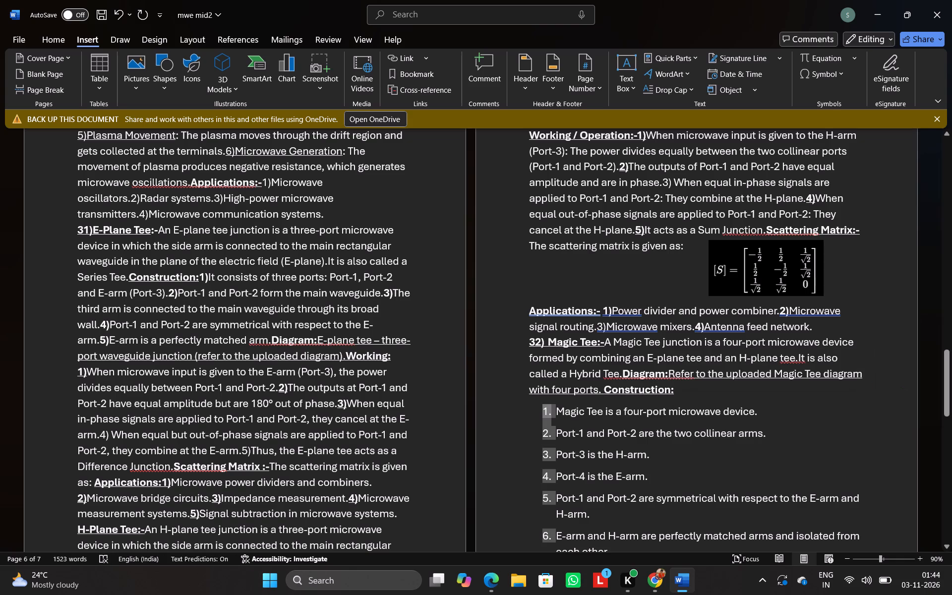
pyautogui.click(554, 414)
pyautogui.press('BackSpace')
pyautogui.press('BackSpace')
pyautogui.press('BackSpace')
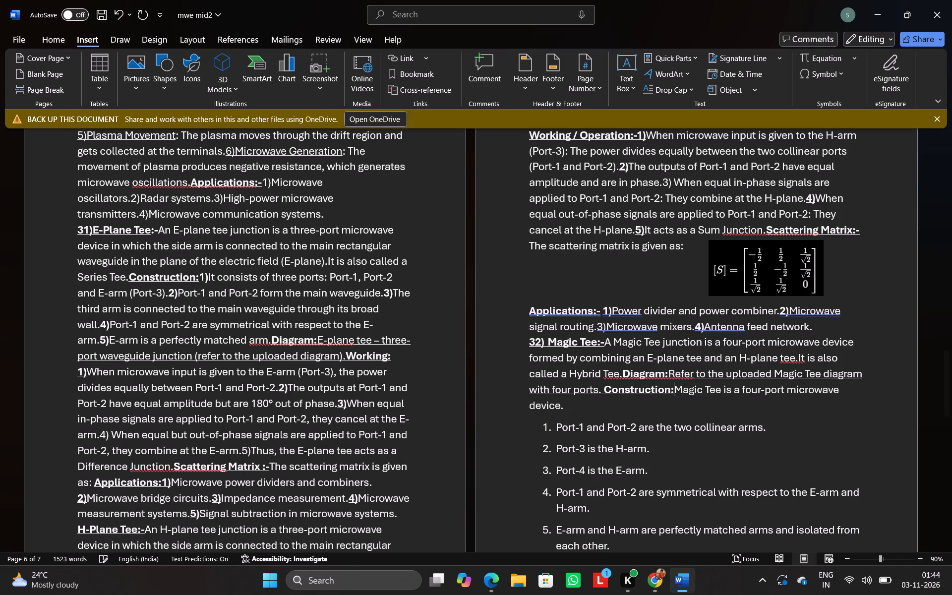
pyautogui.press('1')
pyautogui.hotkey('shift', ')')
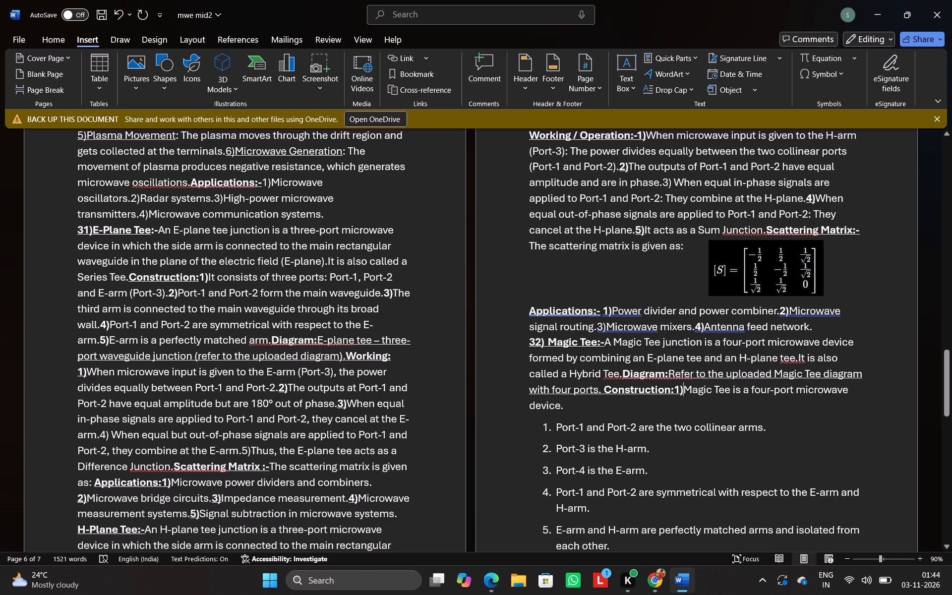
# Join the collinear arms point to the construction paragraph, keeping the preceding full stop, and number it "2)".
pyautogui.click(549, 425)
pyautogui.press('Right')
pyautogui.press('BackSpace')
pyautogui.press('BackSpace')
pyautogui.press('BackSpace')
pyautogui.press('BackSpace')
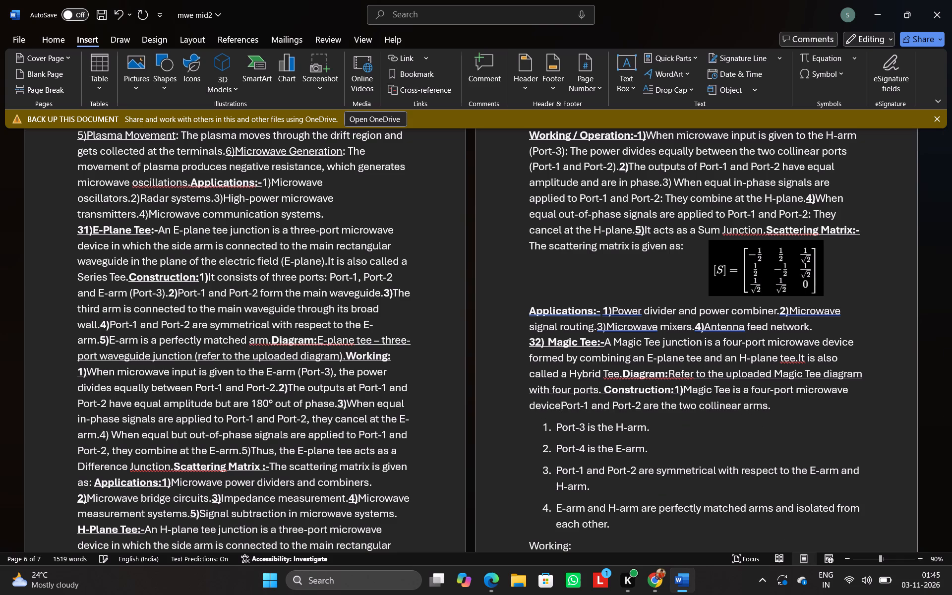
pyautogui.hotkey('ctrl', 'z')
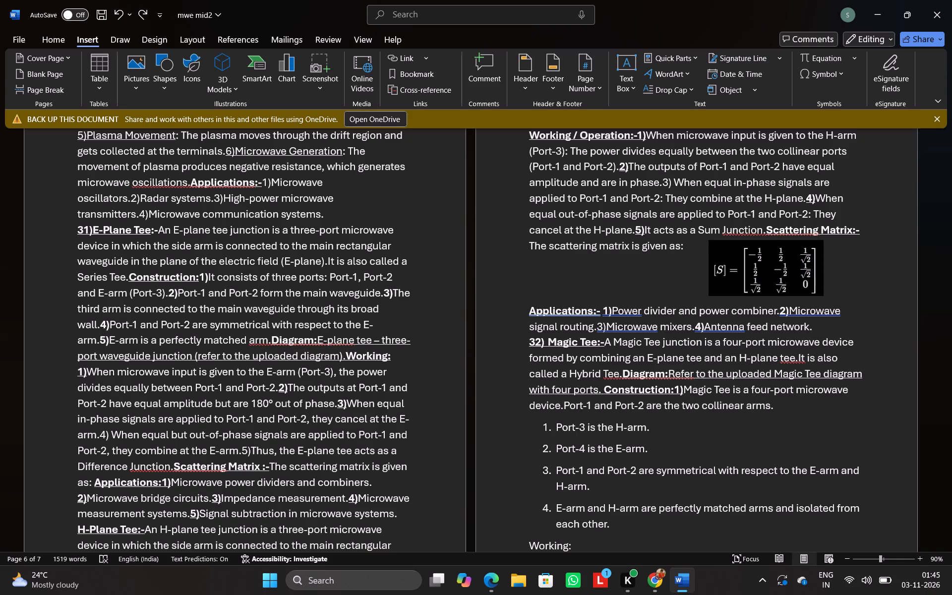
pyautogui.press('2')
pyautogui.hotkey('shift', ')')
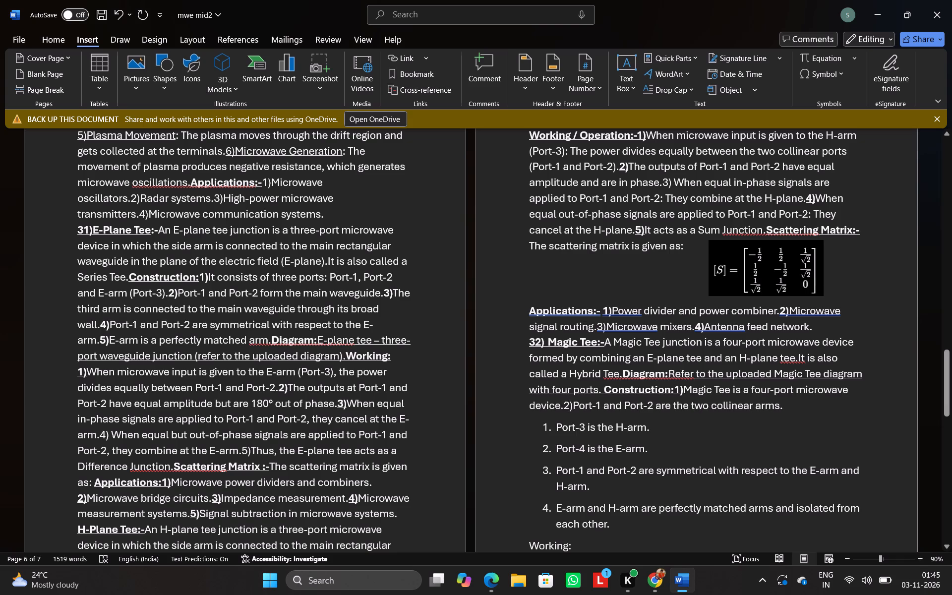
# Join the Port-3 H-arm and Port-4 E-arm points to the construction paragraph, numbering them "3)" and "4)" inline.
pyautogui.click(553, 427)
pyautogui.press('BackSpace')
pyautogui.press('BackSpace')
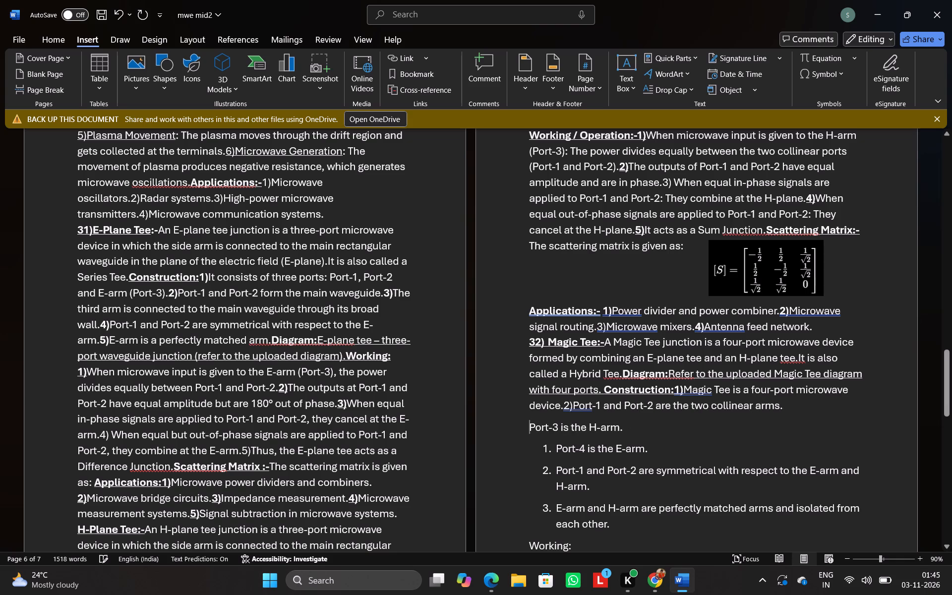
pyautogui.press('BackSpace')
pyautogui.press('3')
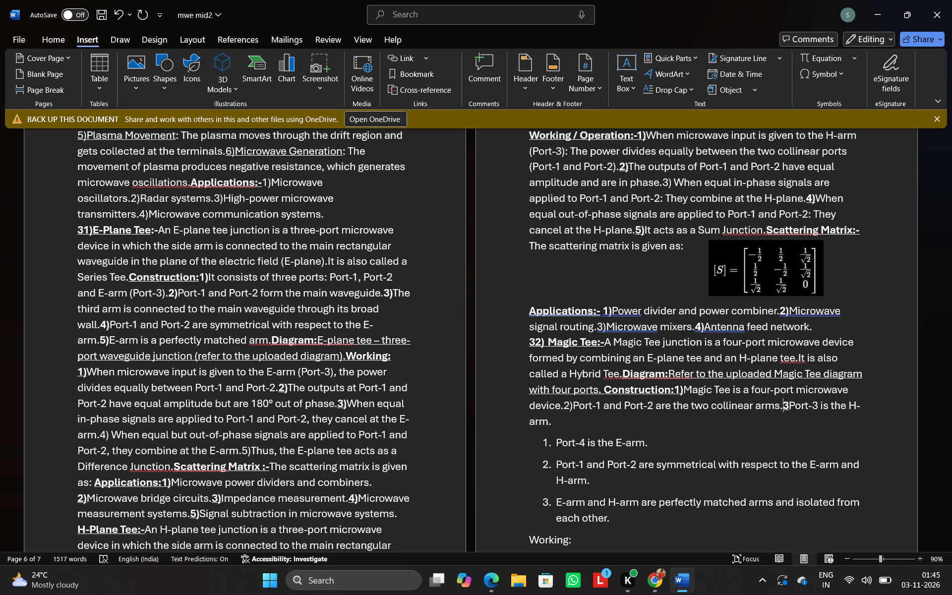
pyautogui.hotkey('shift', ')')
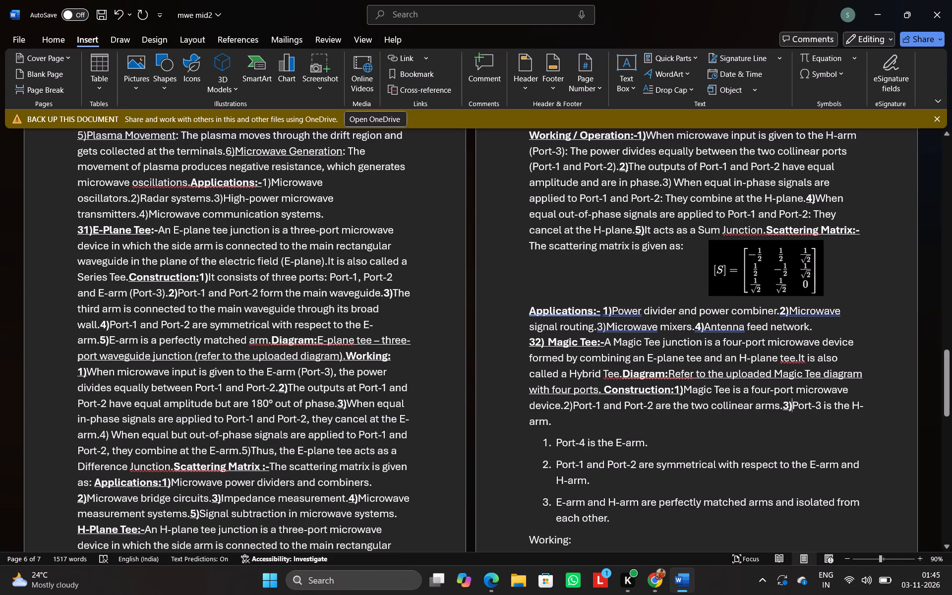
pyautogui.click(552, 435)
pyautogui.press('Down')
pyautogui.press('BackSpace')
pyautogui.press('BackSpace')
pyautogui.press('BackSpace')
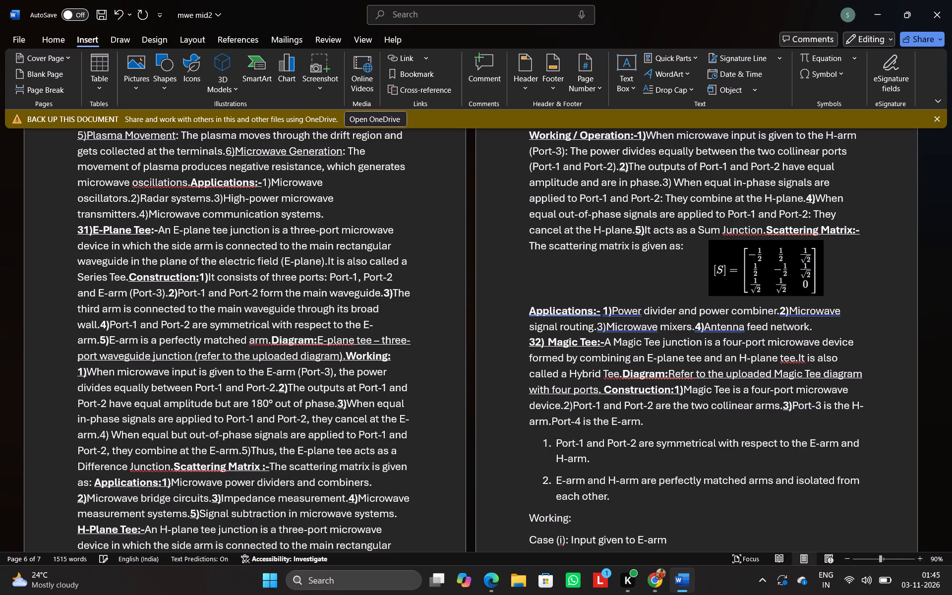
pyautogui.write('4)')
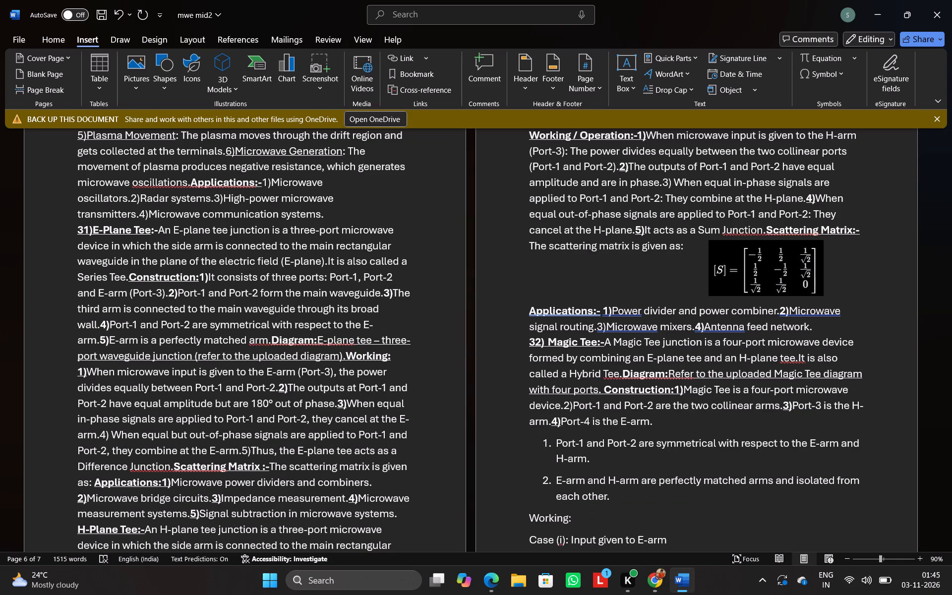
# Join the point on Port-1 and Port-2 symmetry to the construction paragraph and number it "5)" inline.
pyautogui.click(556, 444)
pyautogui.press('BackSpace')
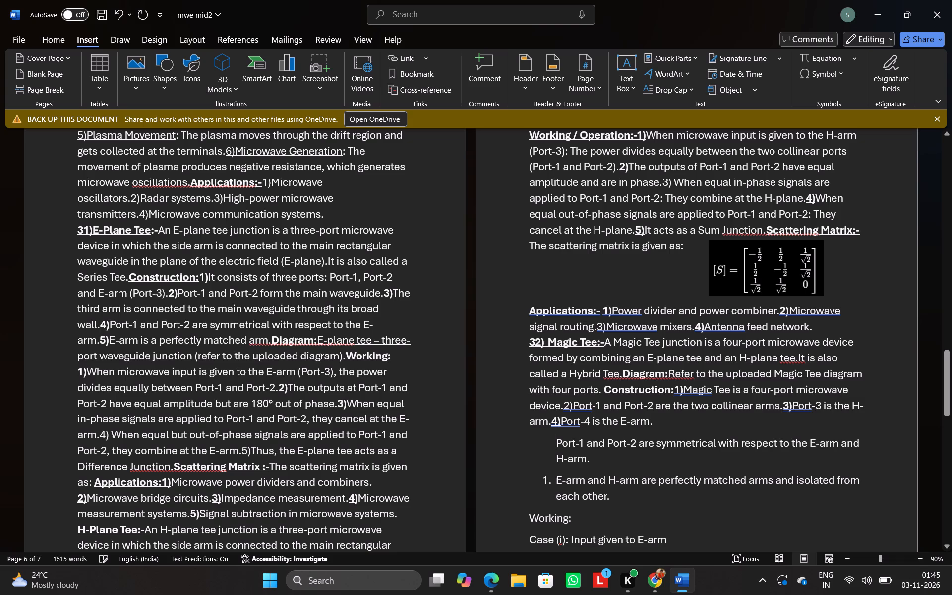
pyautogui.press('BackSpace')
pyautogui.press('BackSpace')
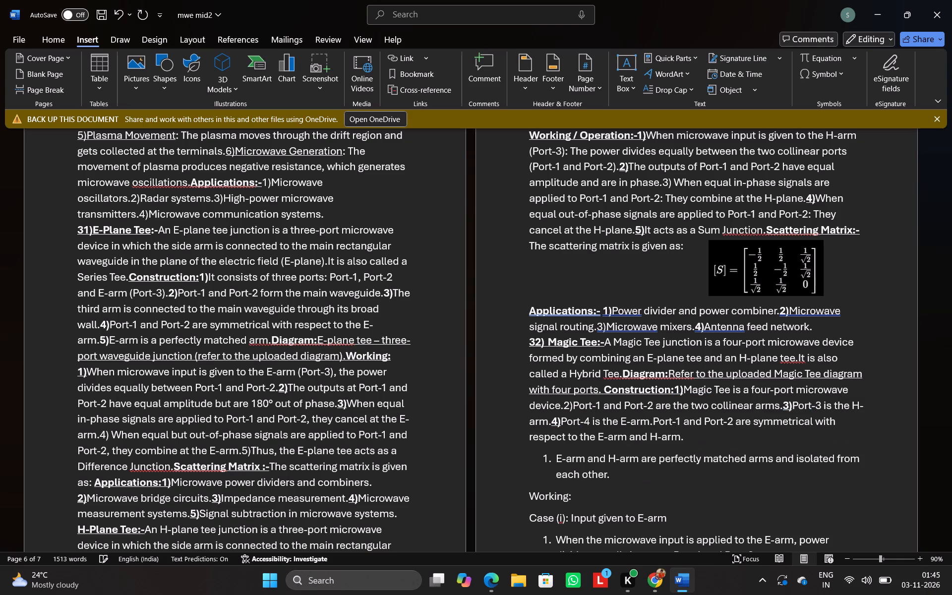
pyautogui.press('5')
pyautogui.hotkey('shift', ')')
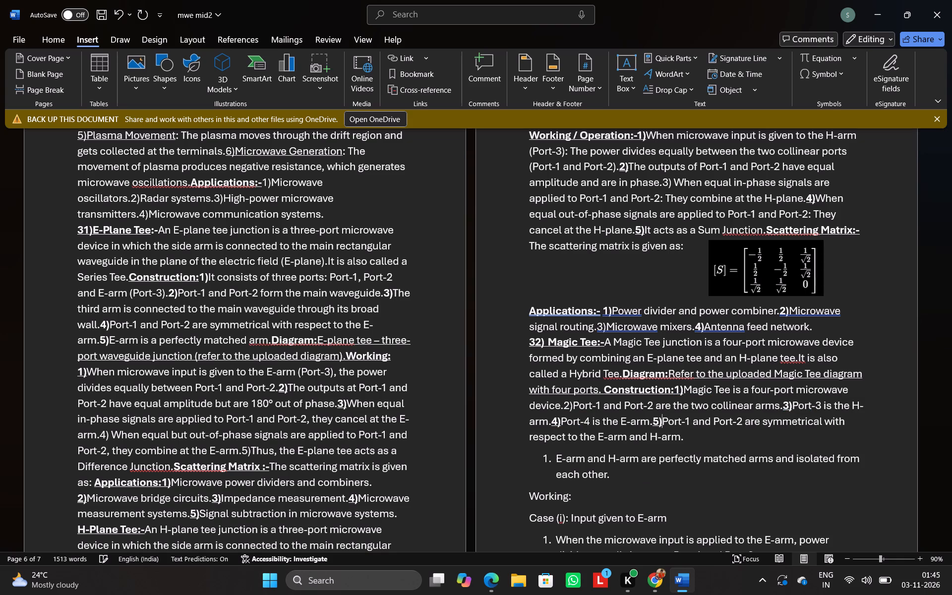
# Join the point on E-arm and H-arm being perfectly matched to the construction paragraph, keeping the preceding full stop, and number it "6)".
pyautogui.click(556, 457)
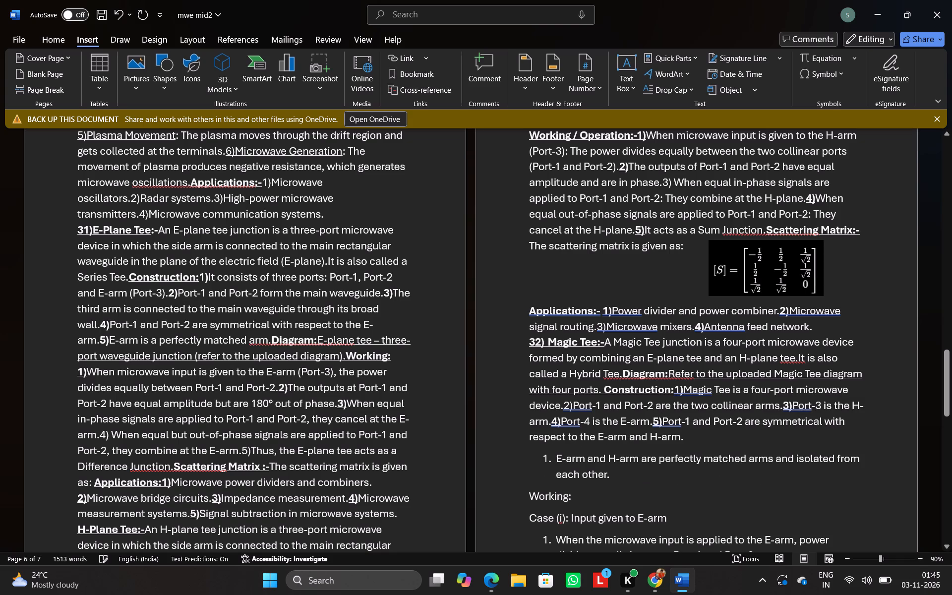
pyautogui.press('BackSpace')
pyautogui.press('BackSpace')
pyautogui.press('BackSpace')
pyautogui.press('BackSpace')
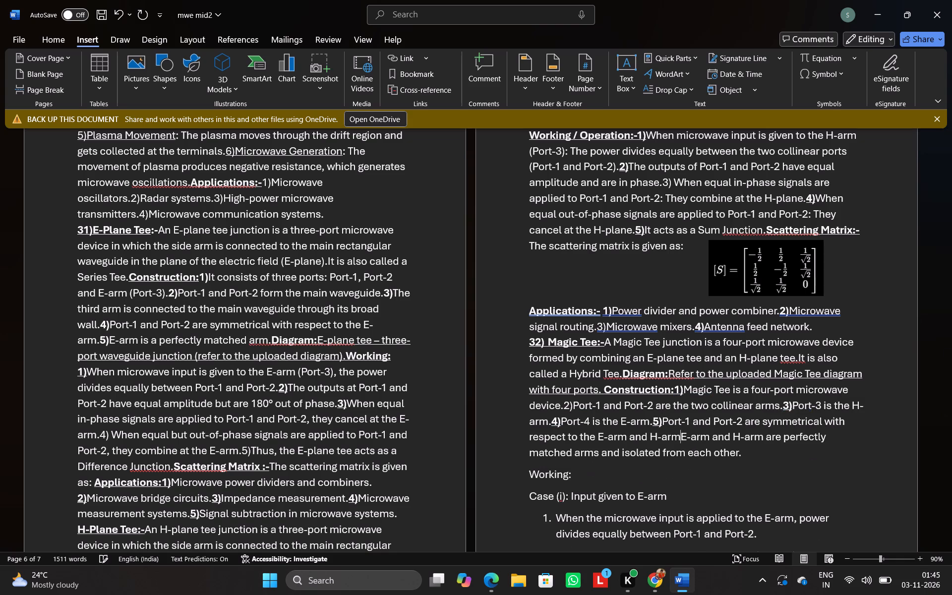
pyautogui.hotkey('ctrl', 'z')
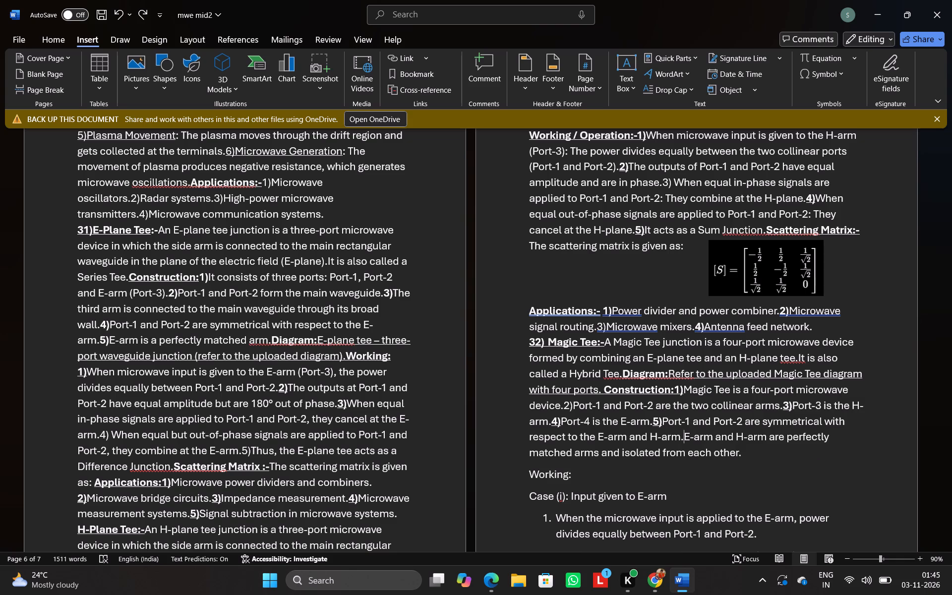
pyautogui.press('6')
pyautogui.hotkey('shift', ')')
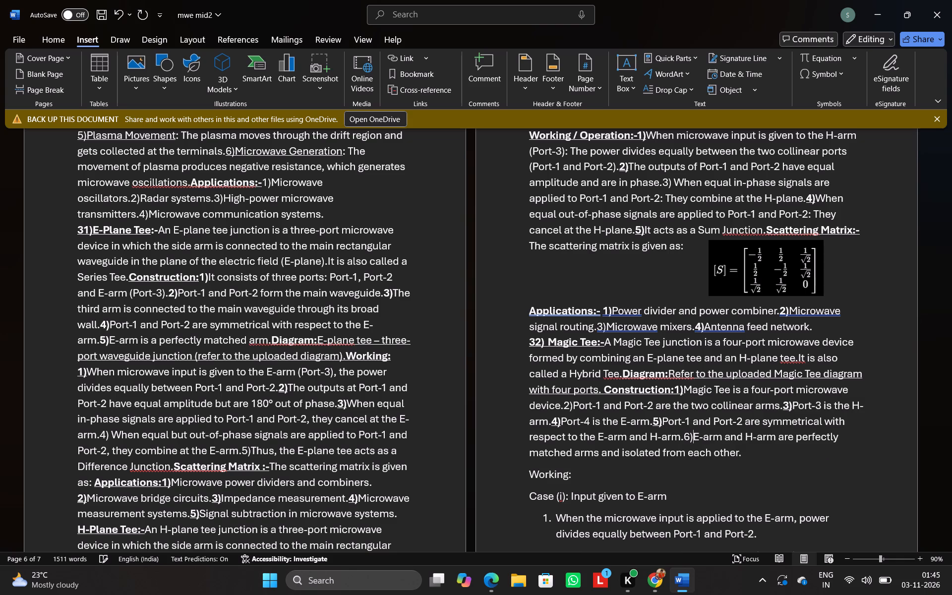
# Run the Magic Tee "Working:" heading on from the construction paragraph after a space, and make it bold and underlined.
pyautogui.click(529, 472)
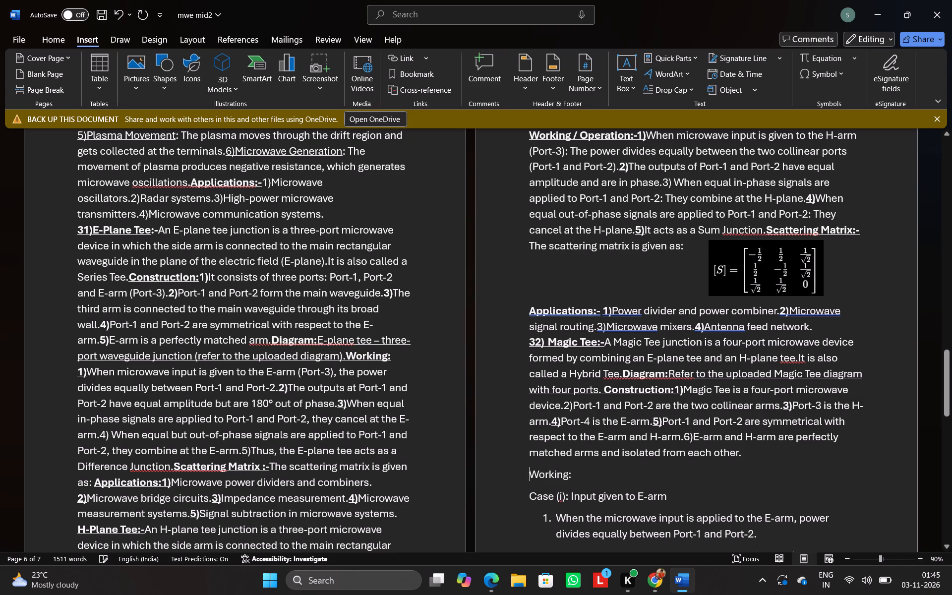
pyautogui.press('BackSpace')
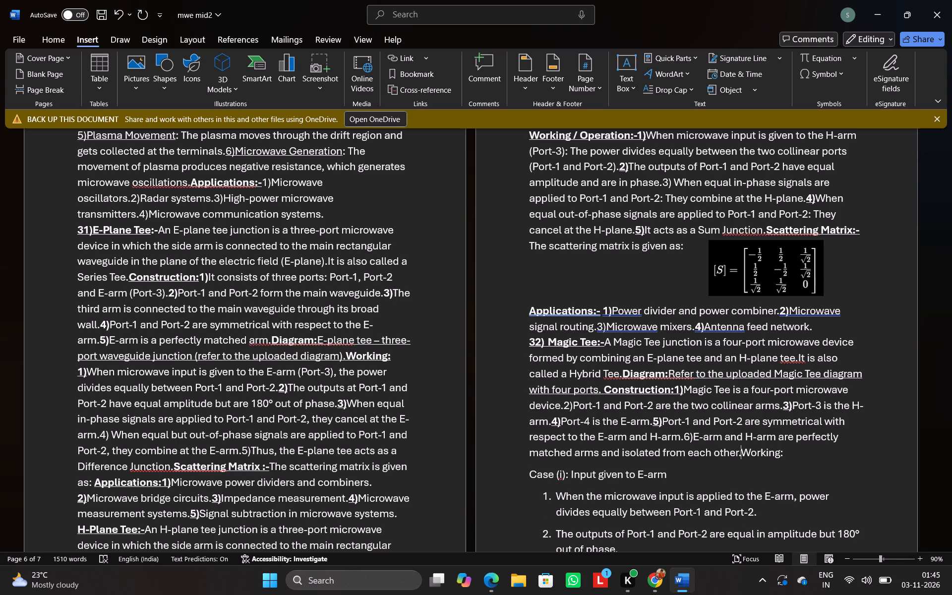
pyautogui.press('space')
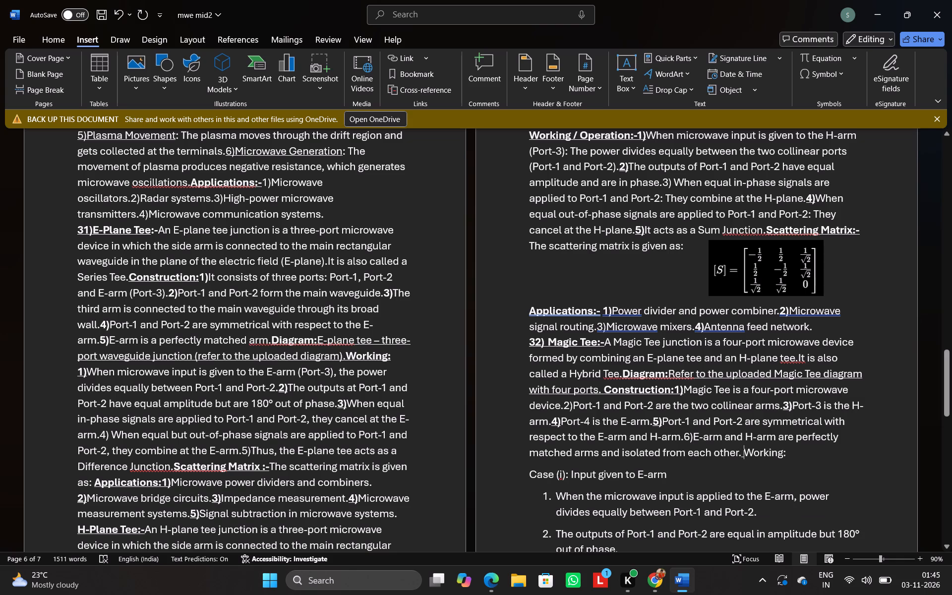
pyautogui.moveTo(743, 457); pyautogui.dragTo(789, 455)
pyautogui.click(754, 436)
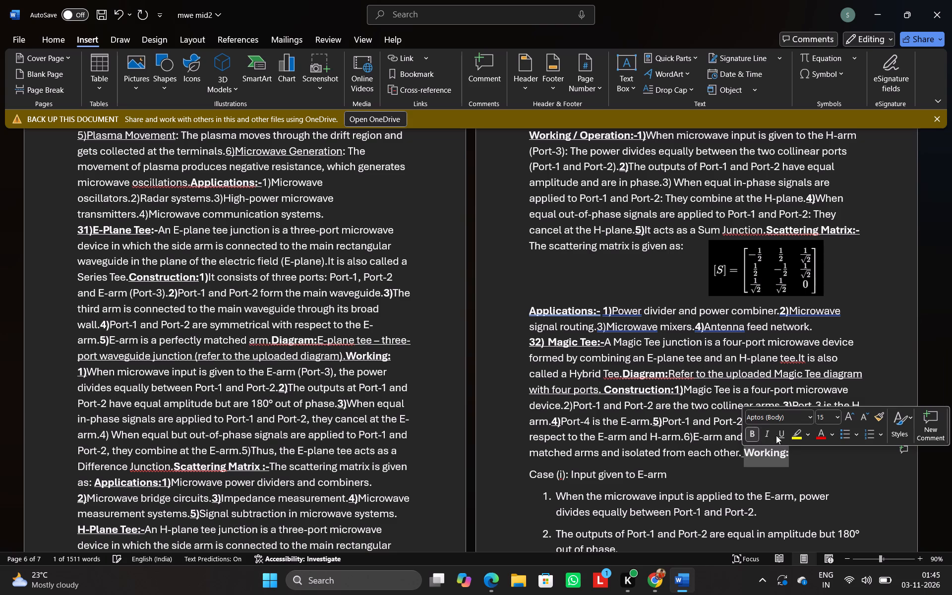
pyautogui.click(781, 435)
pyautogui.click(681, 475)
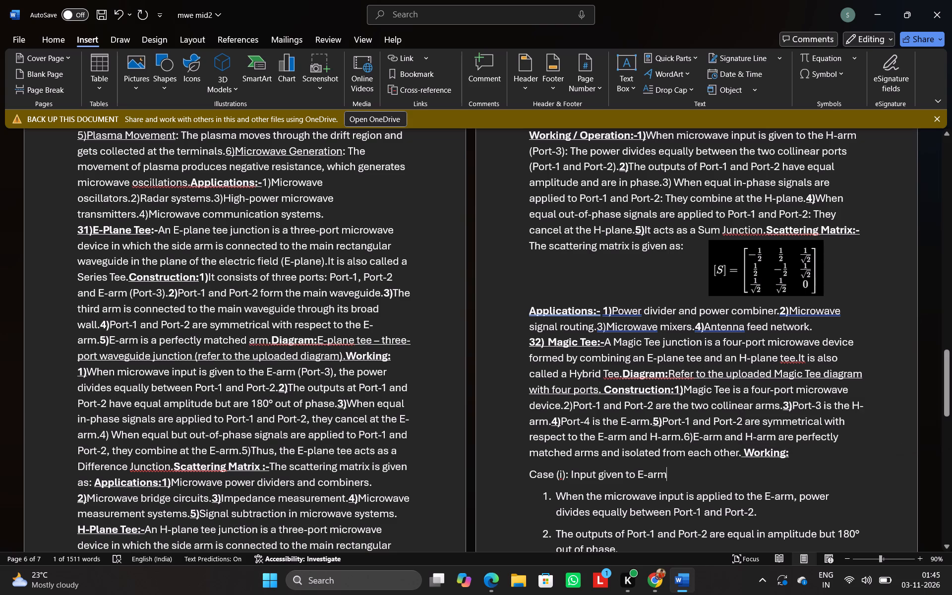
# Place the "Case (i)" line directly beneath "Working:" with a line break instead of paragraph spacing, and make "Case (i):" bold and underlined.
pyautogui.click(530, 475)
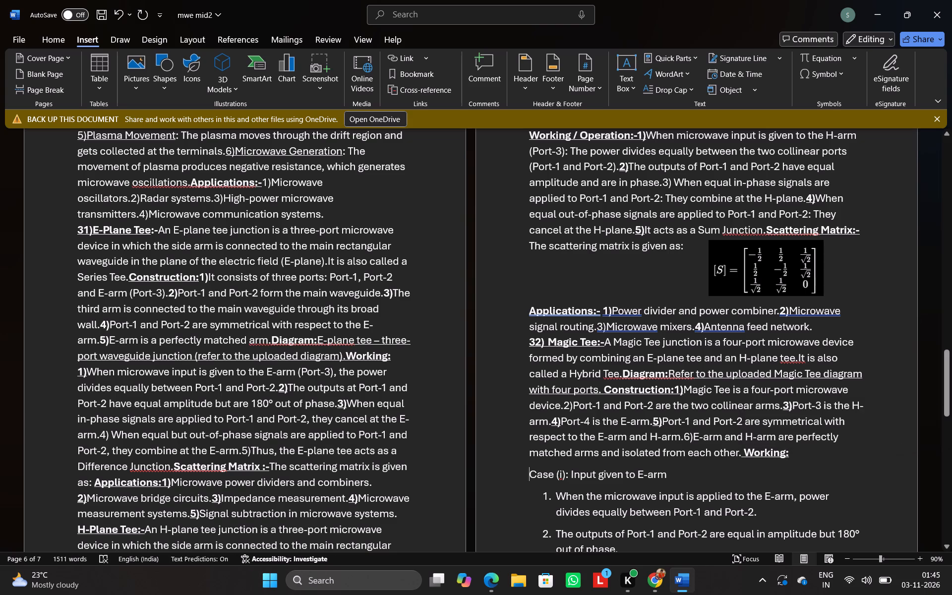
pyautogui.press('BackSpace')
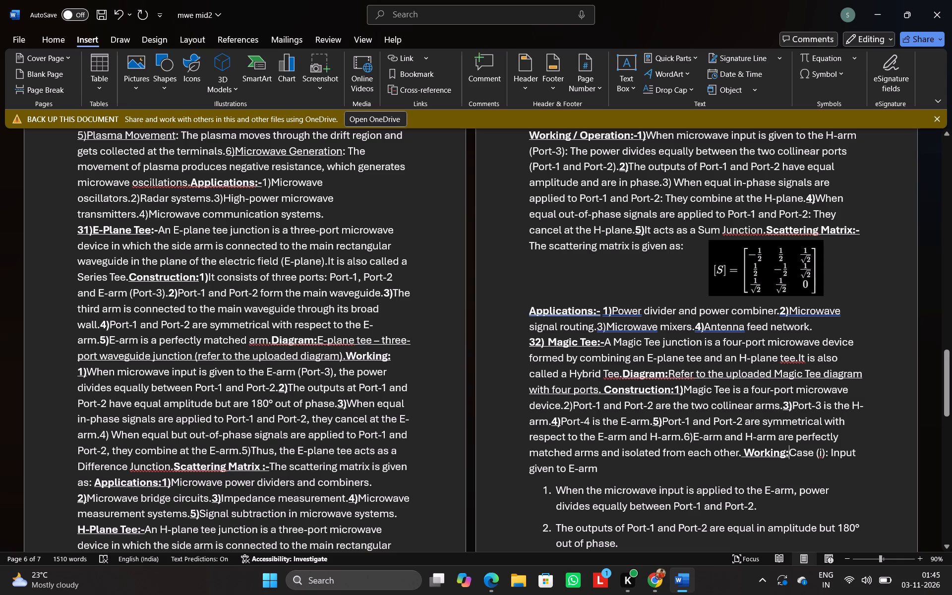
pyautogui.hotkey('shift', 'Return')
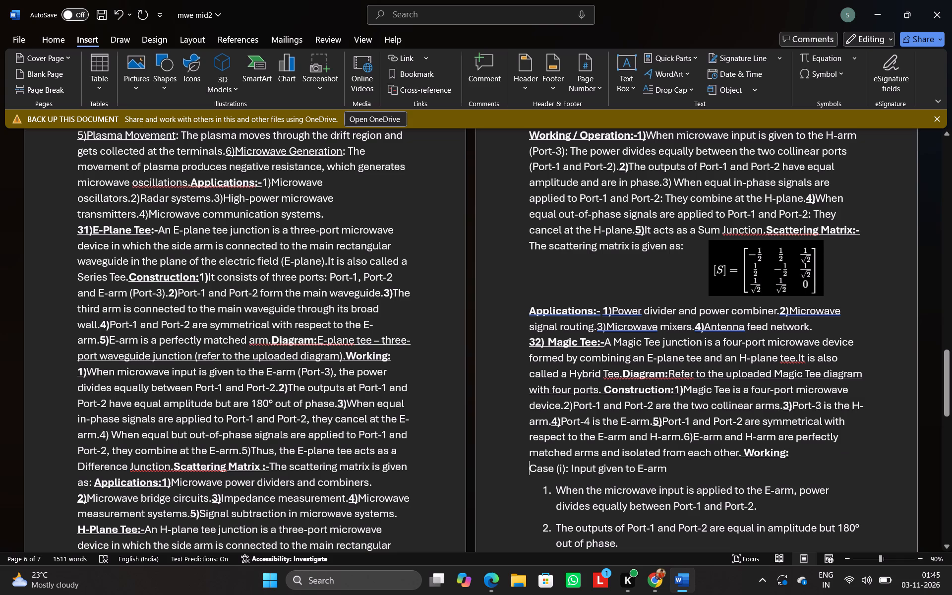
pyautogui.moveTo(568, 470); pyautogui.dragTo(530, 469)
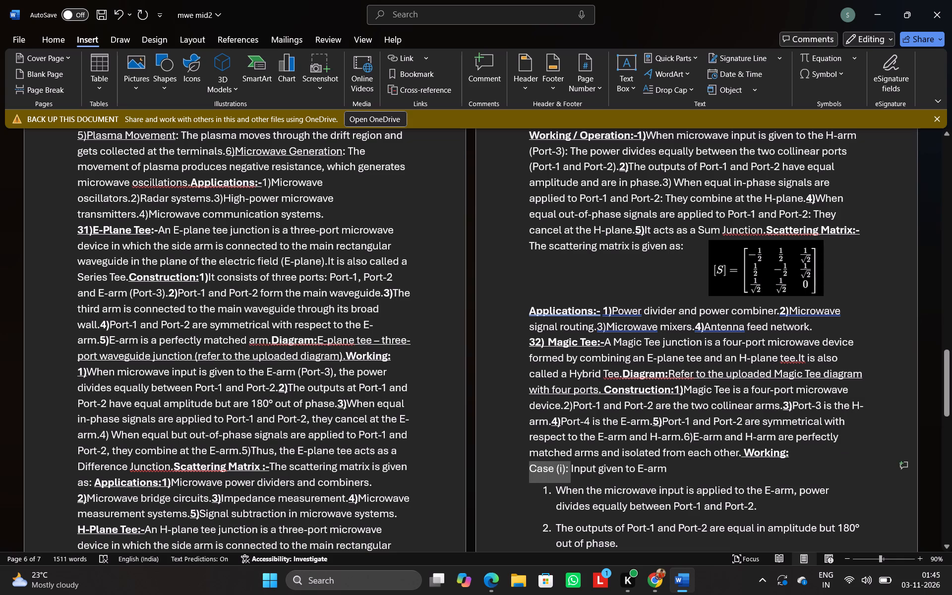
pyautogui.moveTo(530, 469); pyautogui.dragTo(530, 469)
pyautogui.click(539, 448)
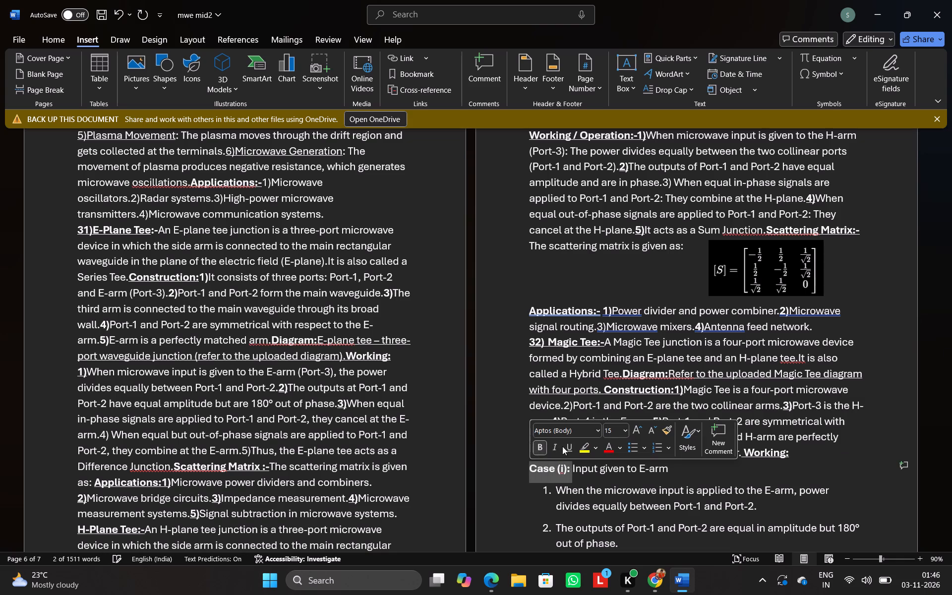
pyautogui.click(564, 447)
pyautogui.click(621, 474)
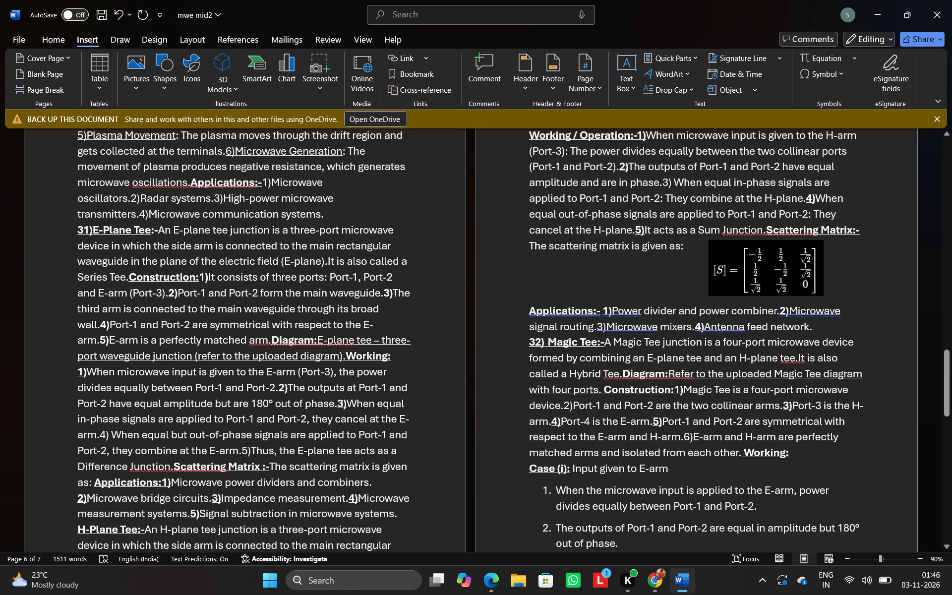
# End the Case (i) heading text with a full stop and run its first point on inline, numbered "1)".
pyautogui.scroll(-1, 654, 478)
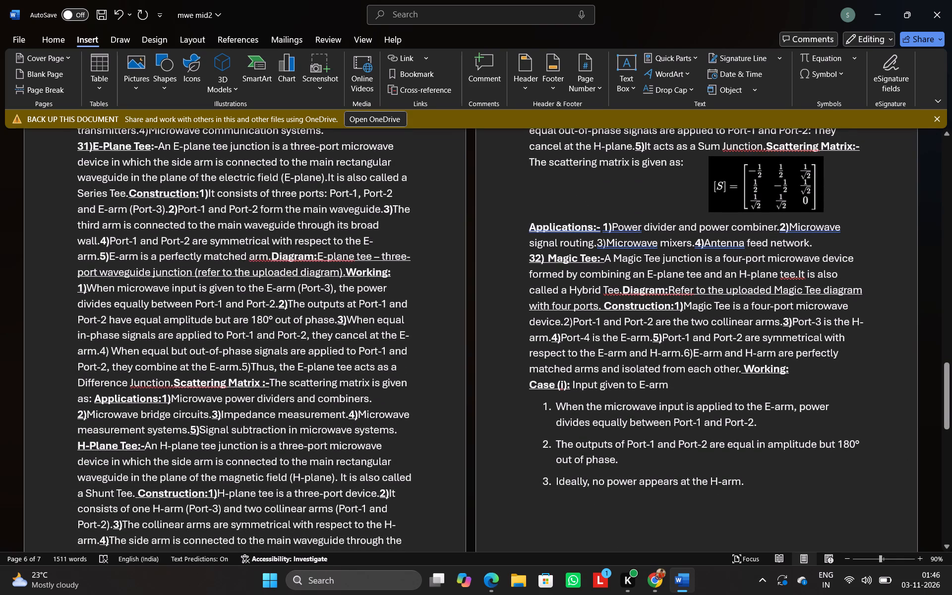
pyautogui.click(549, 412)
pyautogui.press('BackSpace')
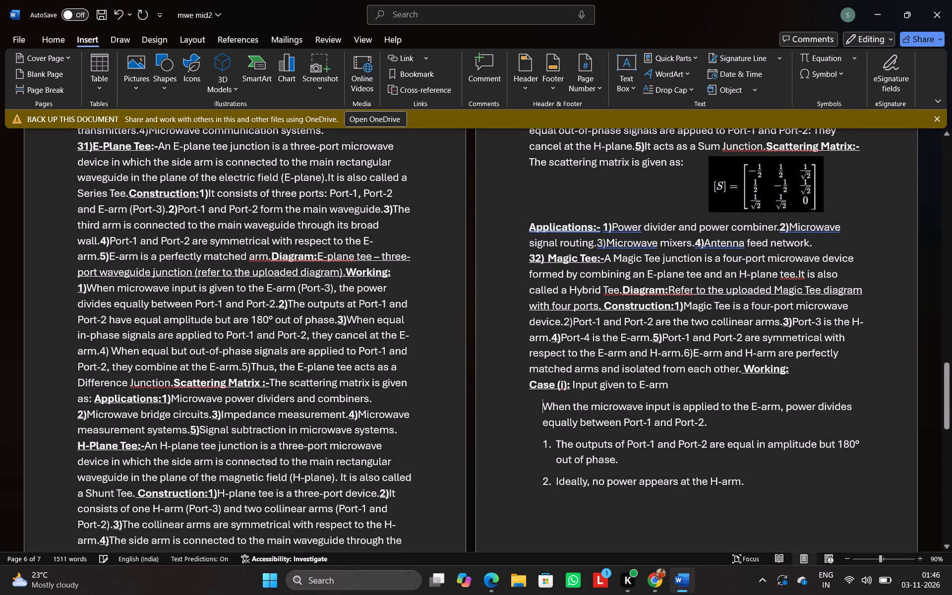
pyautogui.press('BackSpace')
pyautogui.press('BackSpace')
pyautogui.press('Return')
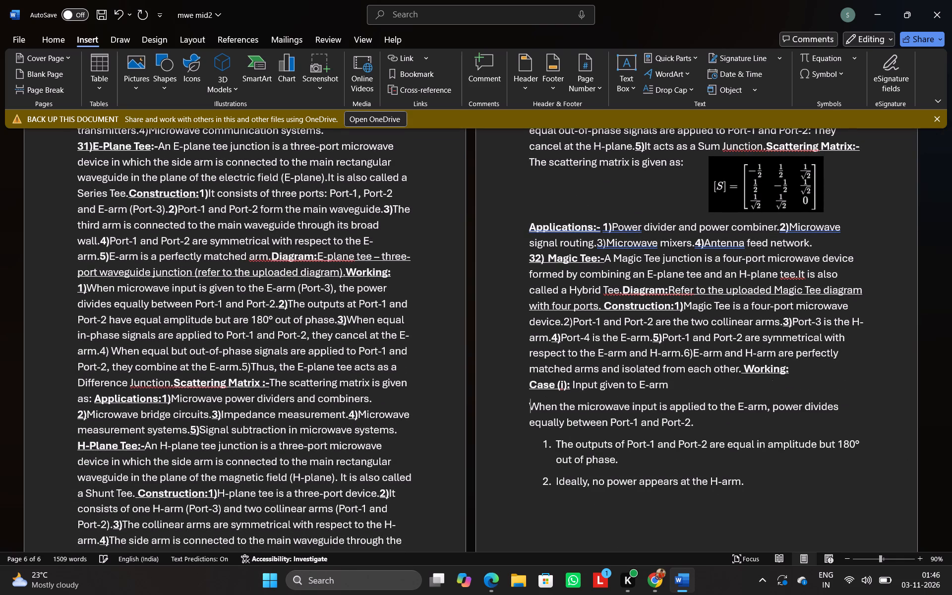
pyautogui.press('BackSpace')
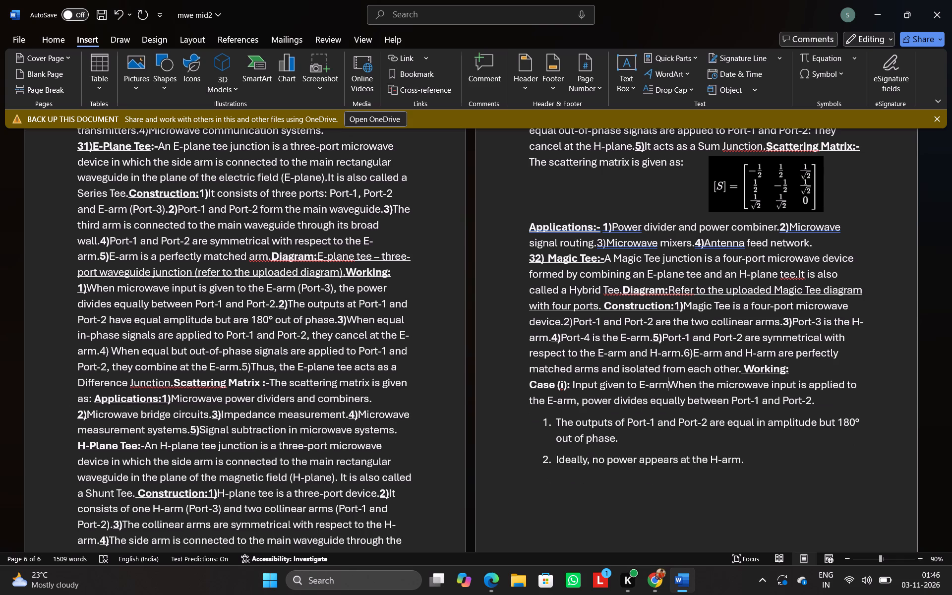
pyautogui.press('.')
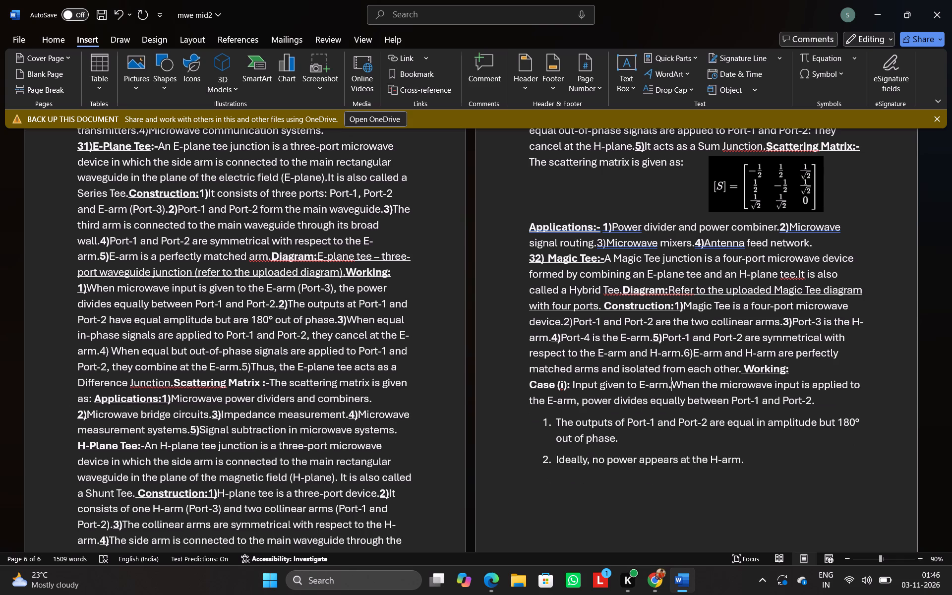
pyautogui.press('Return')
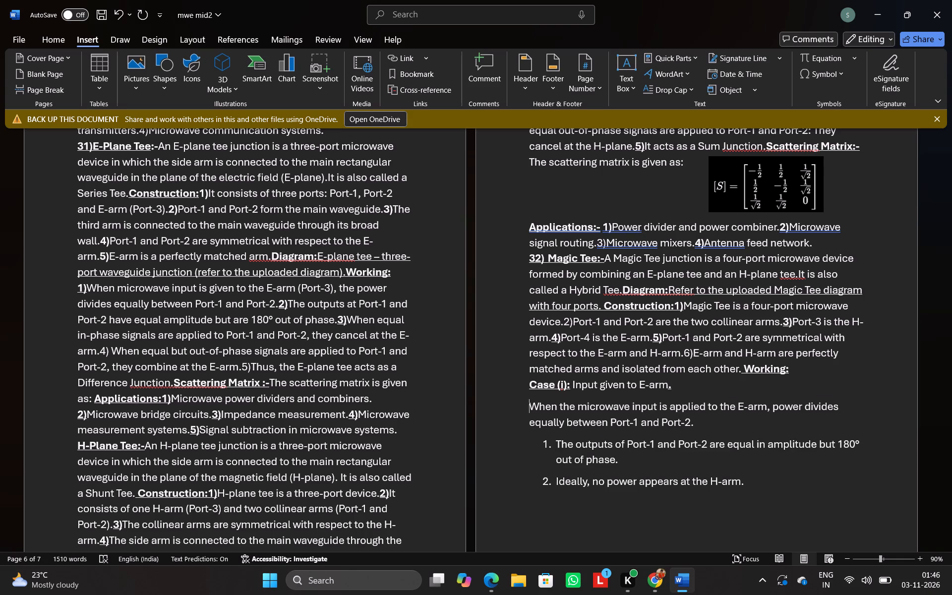
pyautogui.press('BackSpace')
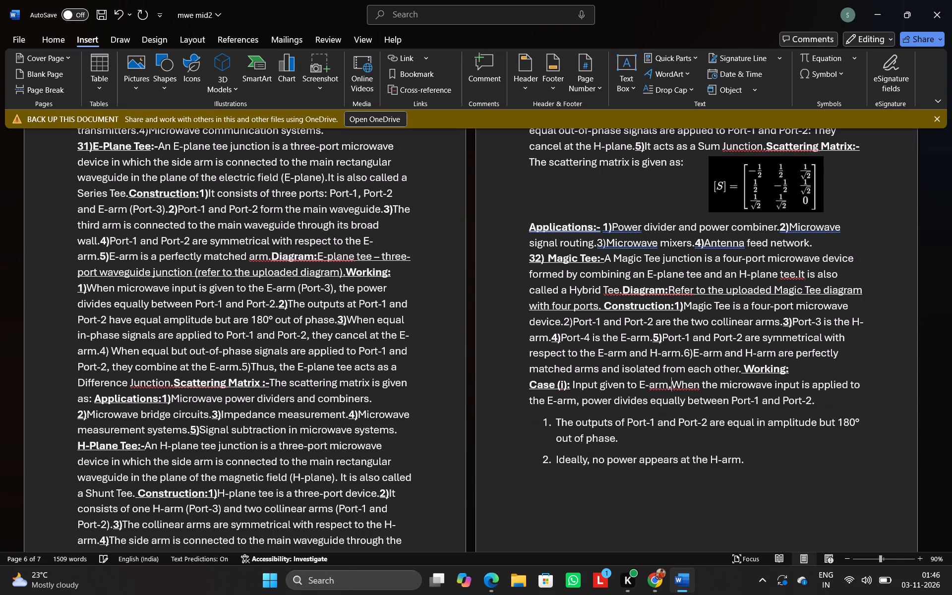
pyautogui.press('1')
pyautogui.hotkey('shift', ')')
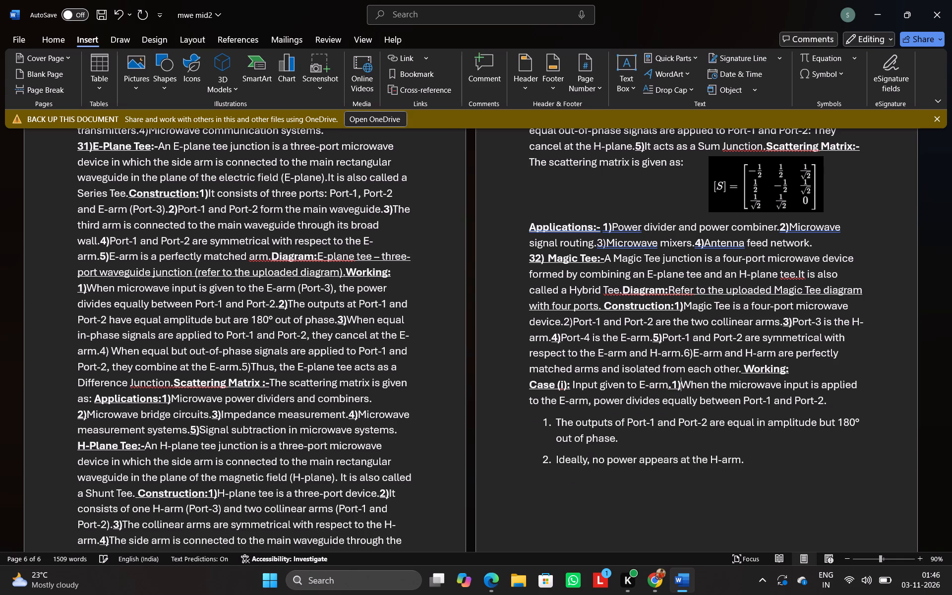
# Join the point on equal-amplitude, 180° out-of-phase outputs to the Case (i) paragraph and number it "2)" inline.
pyautogui.click(555, 420)
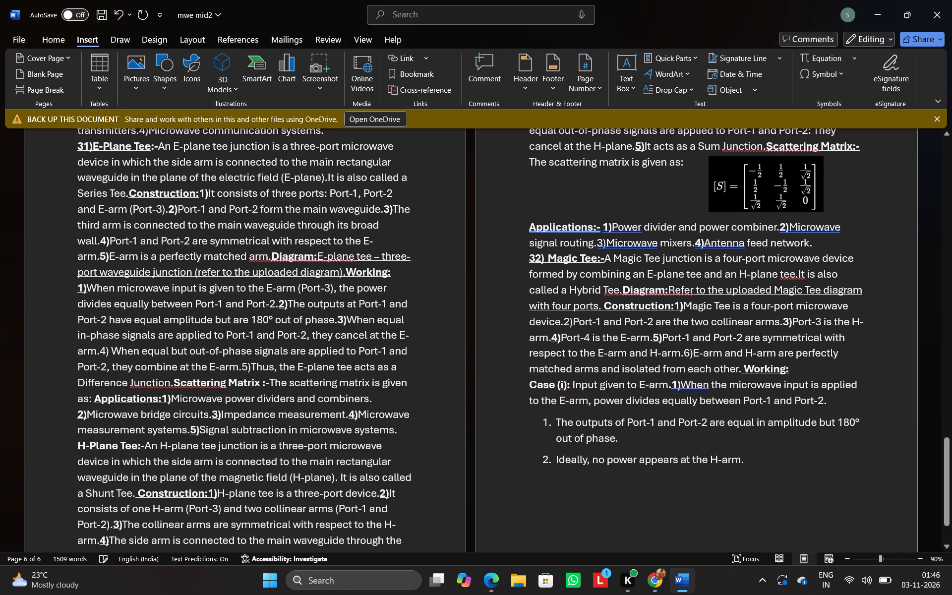
pyautogui.press('BackSpace')
pyautogui.press('BackSpace')
pyautogui.press('BackSpace')
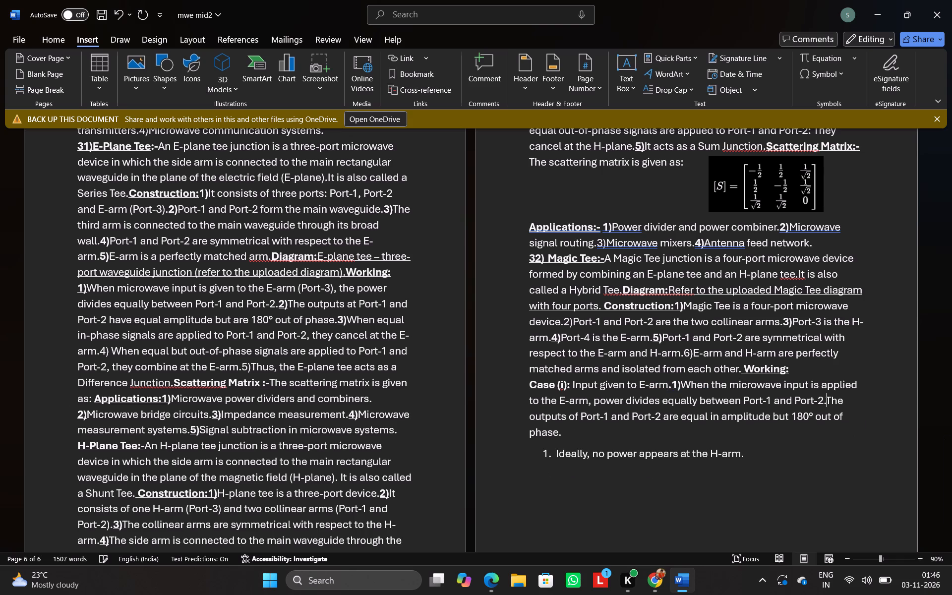
pyautogui.write('2)')
# Join the point on no power at the H-arm to the Case (i) paragraph and number it "3)" inline.
pyautogui.click(550, 453)
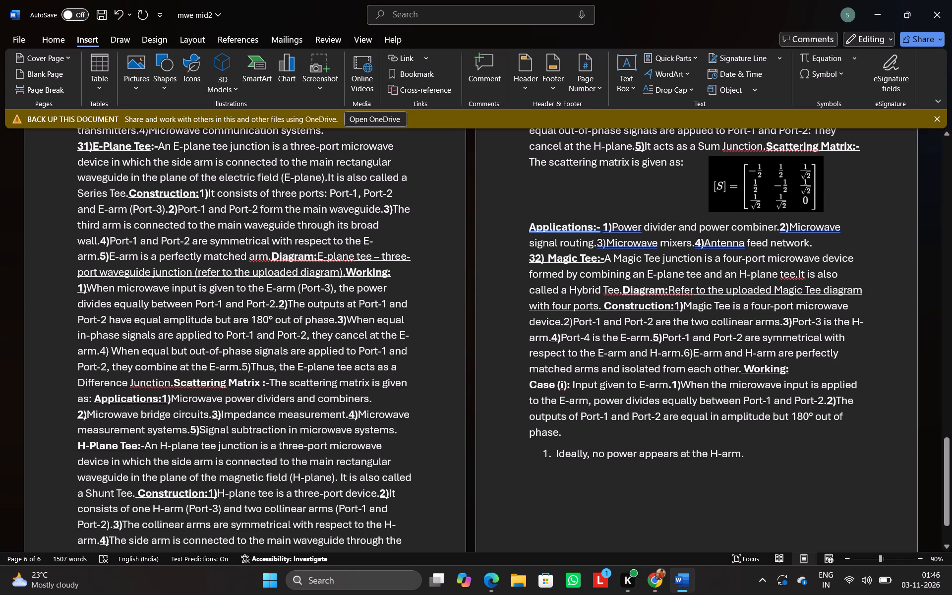
pyautogui.press('Right')
pyautogui.press('BackSpace')
pyautogui.press('BackSpace')
pyautogui.press('BackSpace')
pyautogui.write('3)')
pyautogui.click(773, 441)
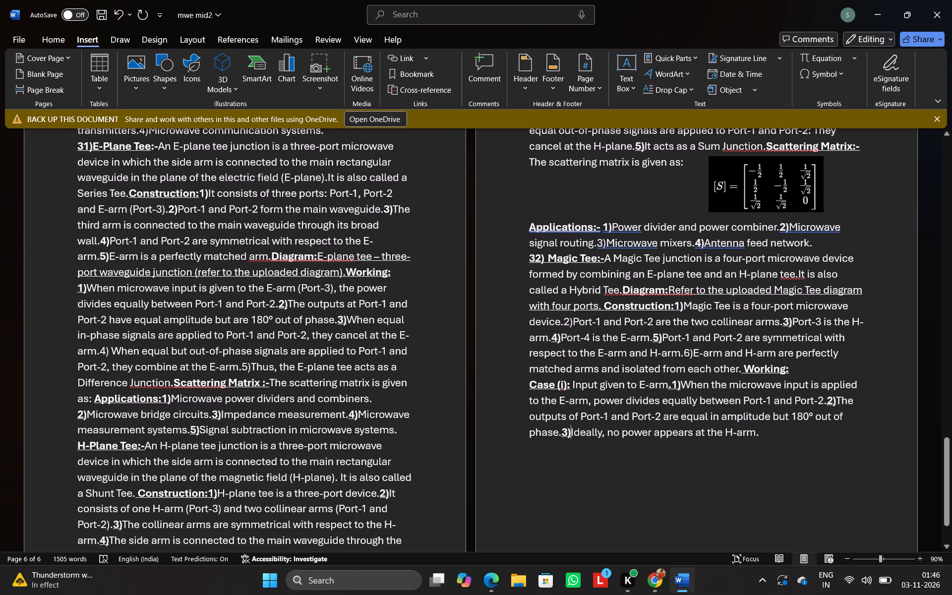
# Look over the notes from the earlier numbered answers through to the end of the Magic Tee section.
pyautogui.scroll(-4, 773, 441)
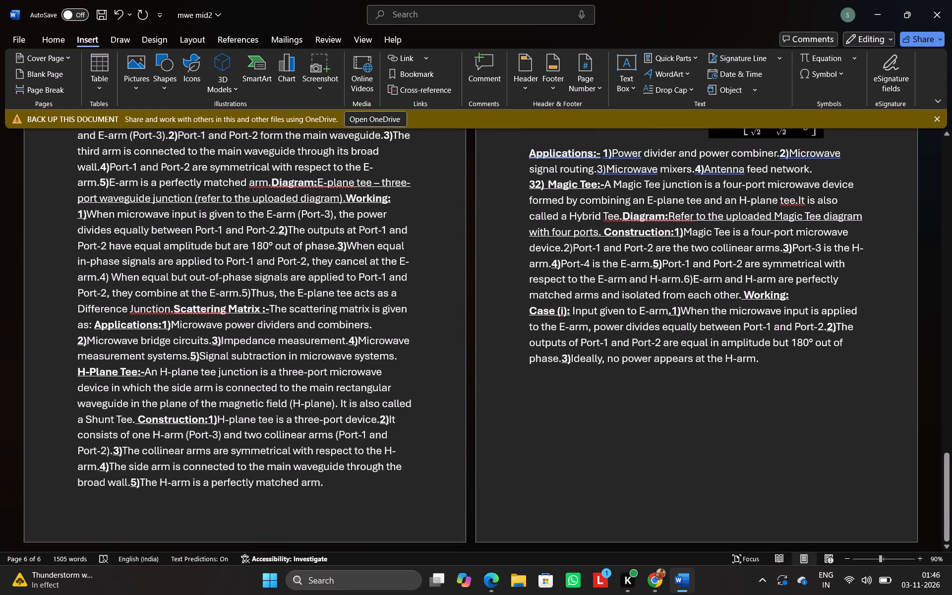
pyautogui.scroll(-1, 773, 441)
pyautogui.scroll(19, 739, 405)
pyautogui.scroll(10, 739, 405)
pyautogui.scroll(-5, 739, 405)
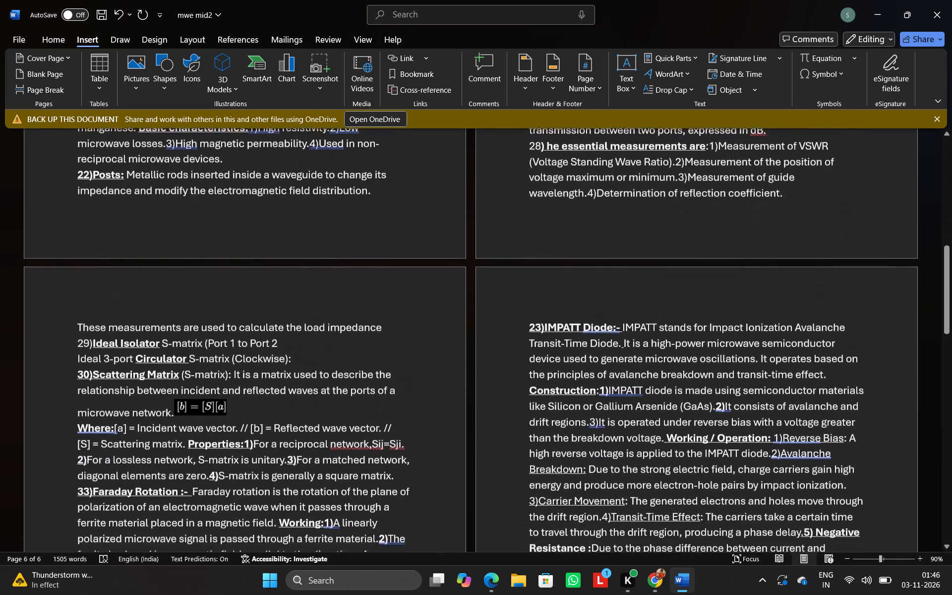
pyautogui.scroll(-4, 739, 405)
pyautogui.scroll(20, 739, 405)
pyautogui.scroll(8, 739, 405)
pyautogui.scroll(-1, 739, 405)
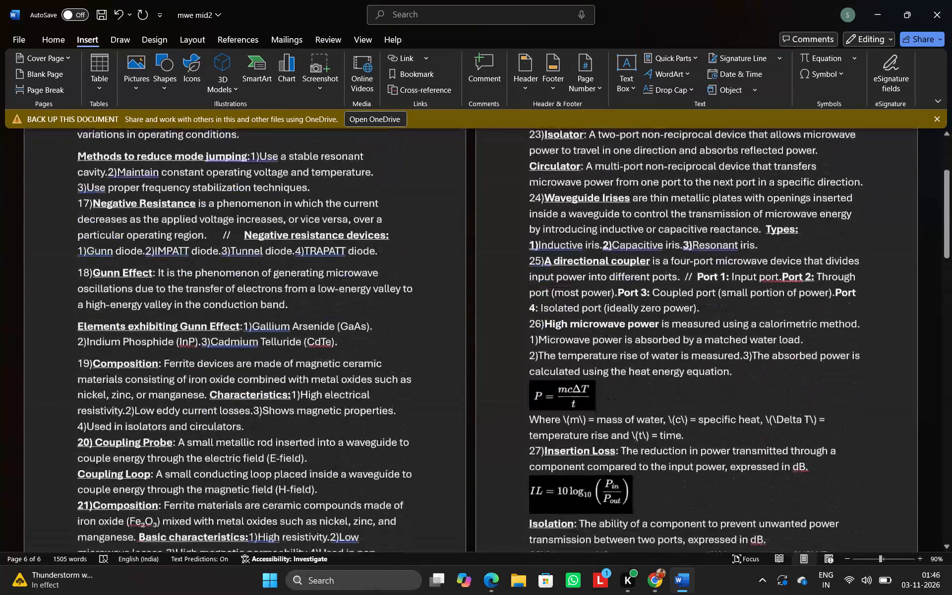
pyautogui.scroll(14, 739, 405)
pyautogui.scroll(-5, 739, 405)
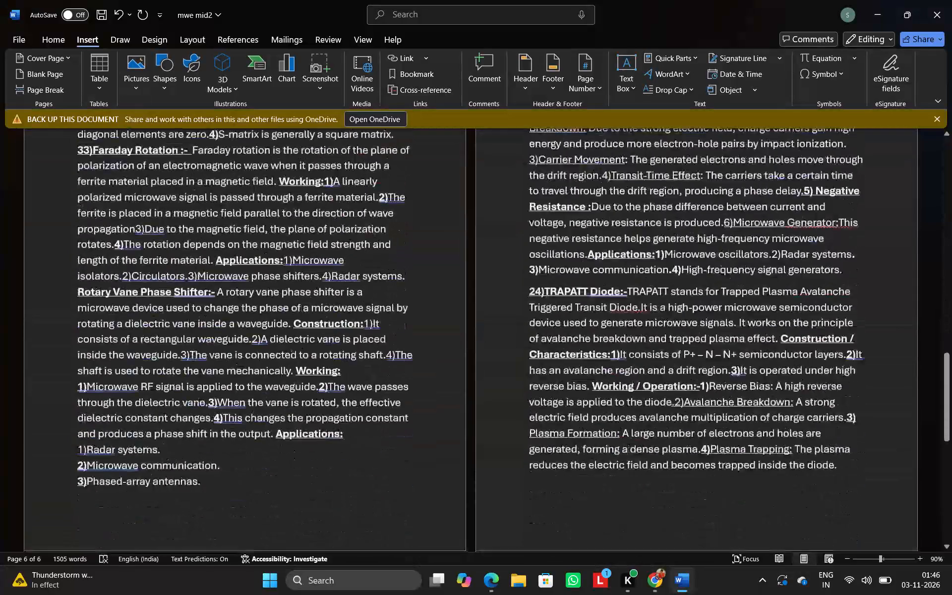
pyautogui.scroll(-8, 739, 405)
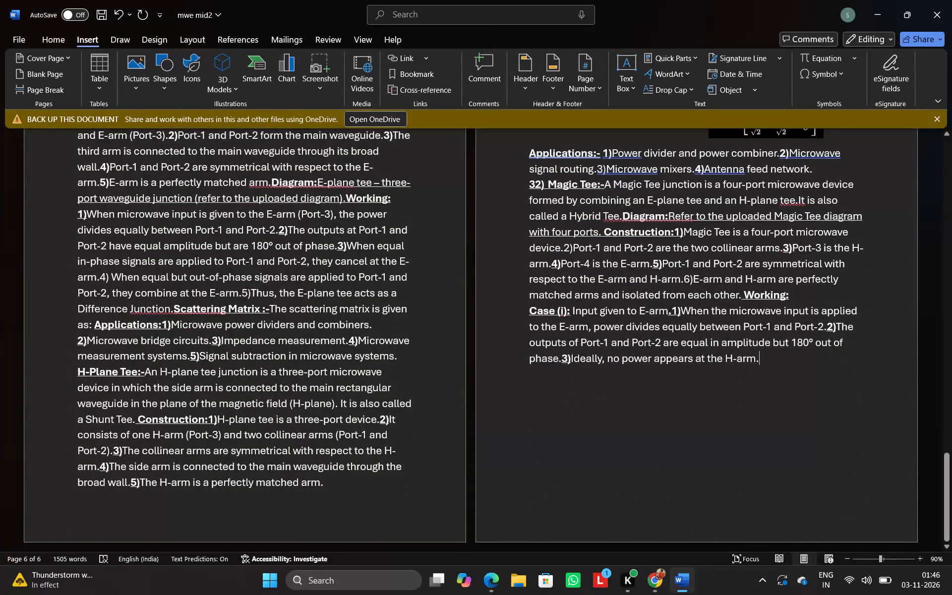
# In 4&5.pdf in Edge, capture a screenshot of handwritten page 5, from Magic Tee Case 2 through the power divider application.
pyautogui.click(497, 588)
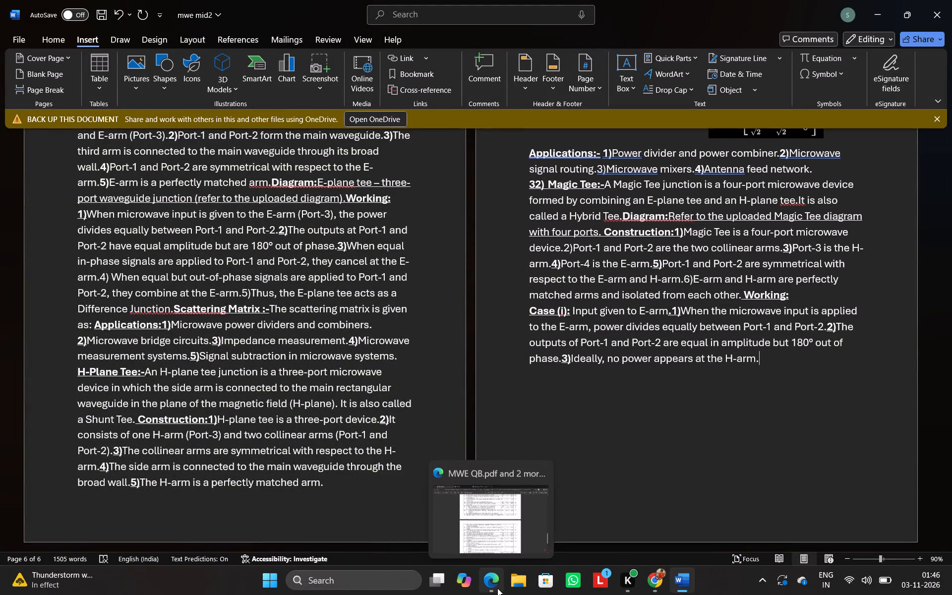
pyautogui.click(389, 0)
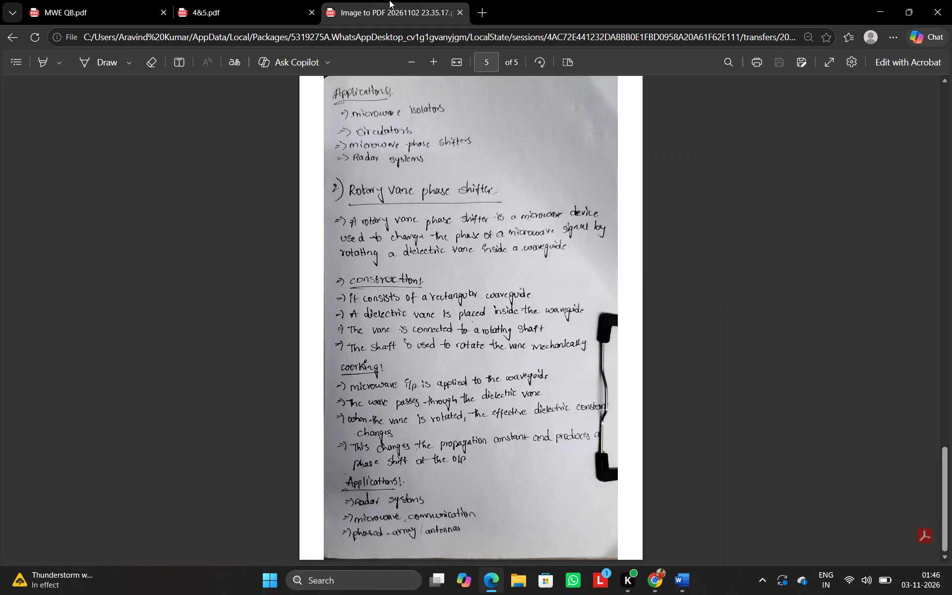
pyautogui.click(306, 0)
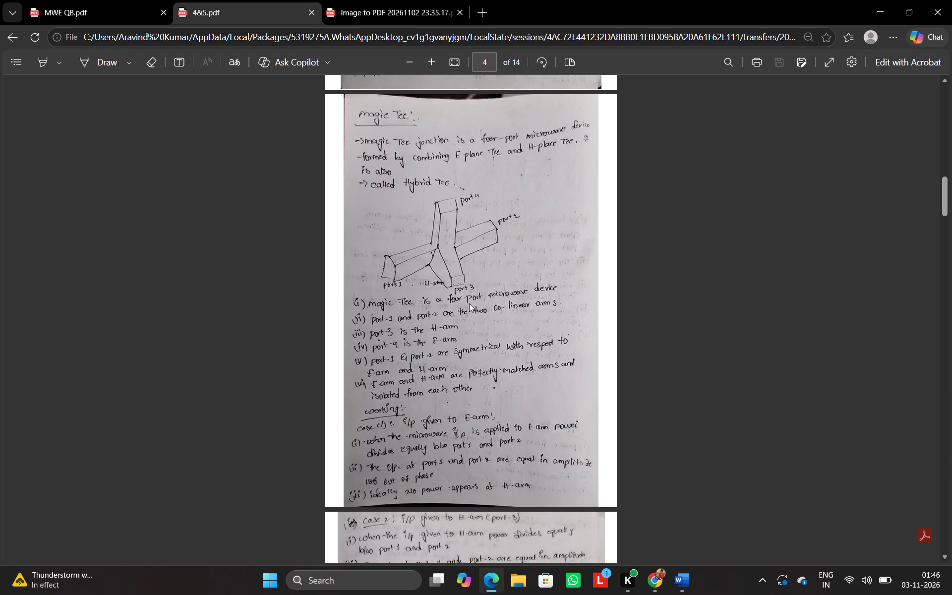
pyautogui.scroll(-5, 502, 377)
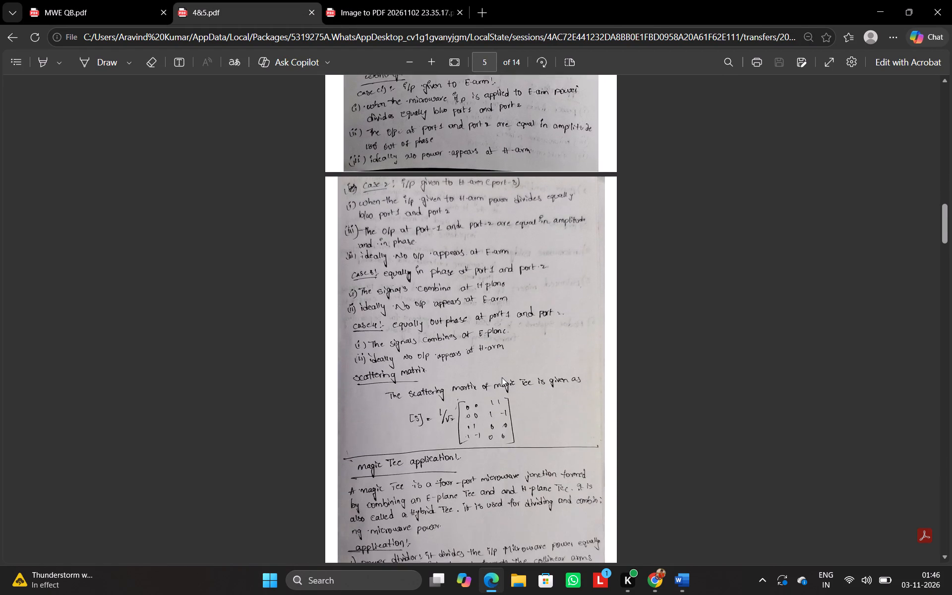
pyautogui.scroll(-1, 502, 377)
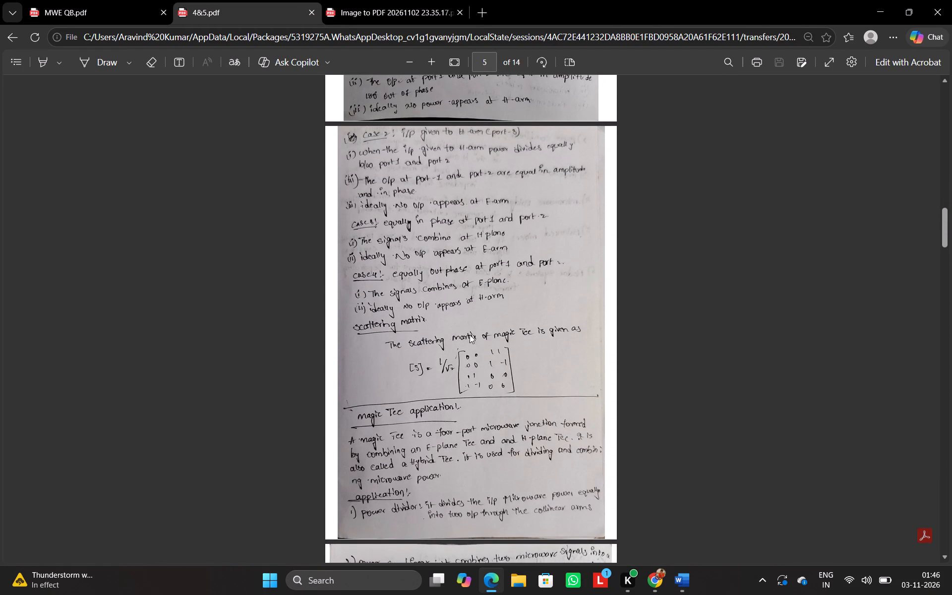
pyautogui.press('shift+super+s')
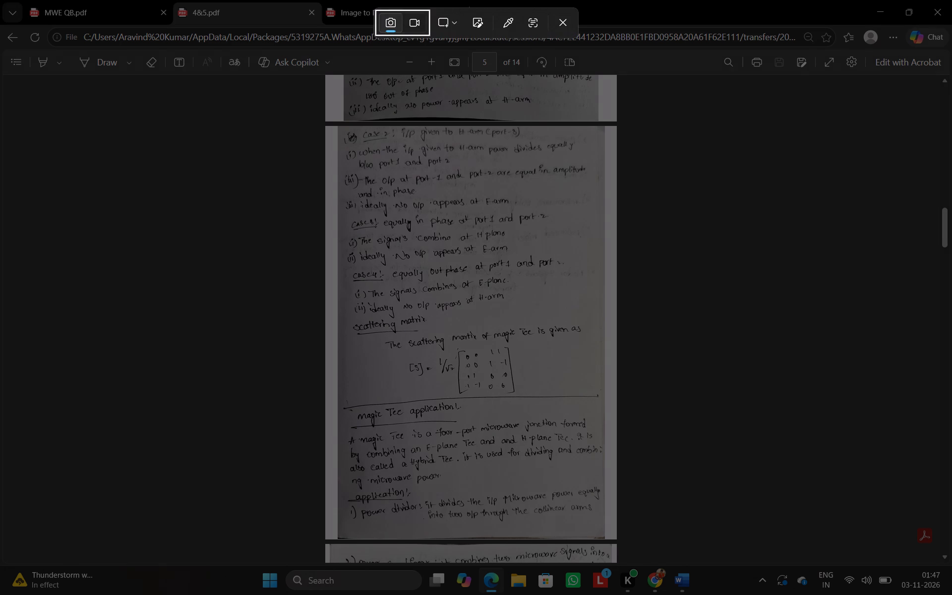
pyautogui.moveTo(326, 114); pyautogui.dragTo(618, 423)
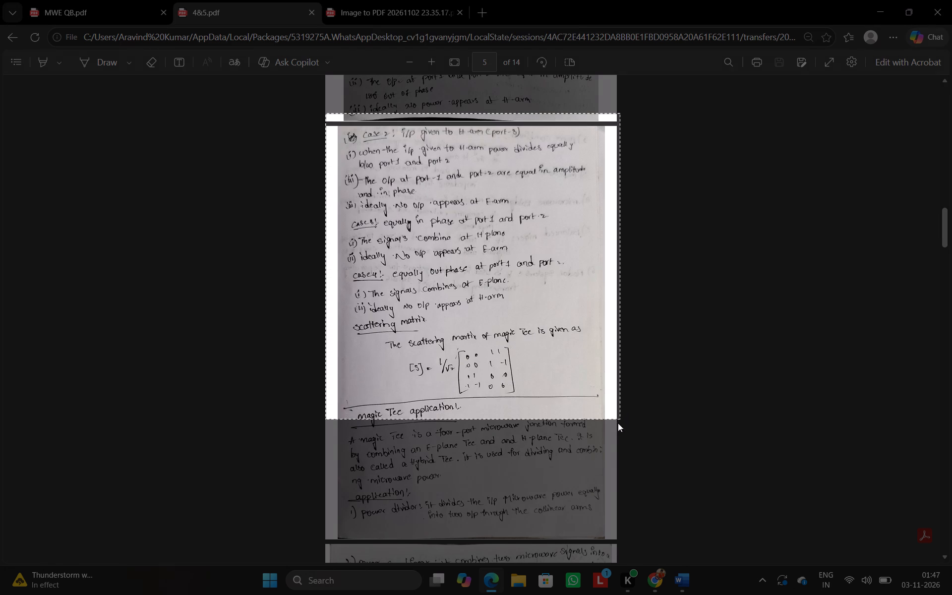
pyautogui.moveTo(618, 423); pyautogui.dragTo(612, 532)
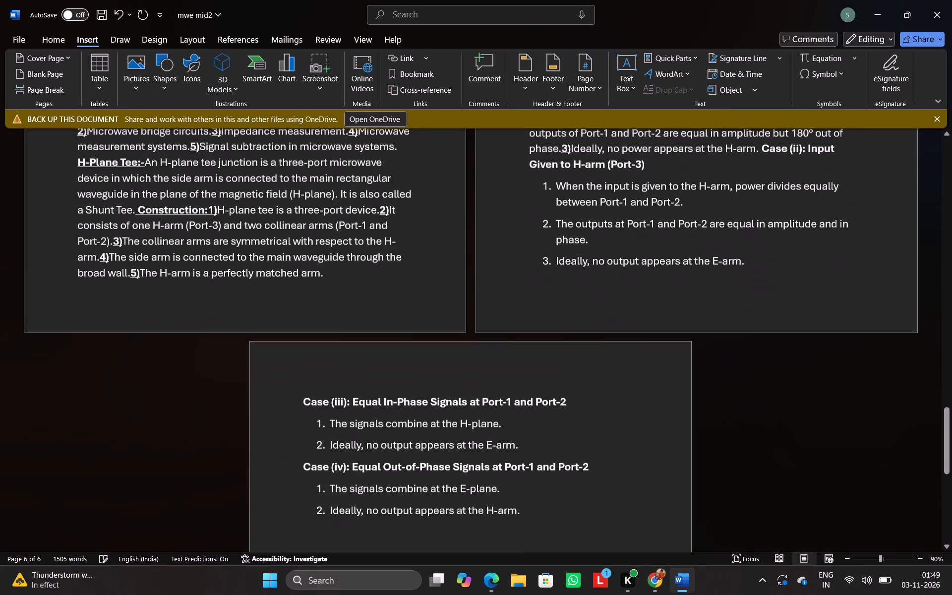
# Underline the pasted heading "Case (ii): Input Given to H-arm (Port-3)".
pyautogui.scroll(1, 707, 296)
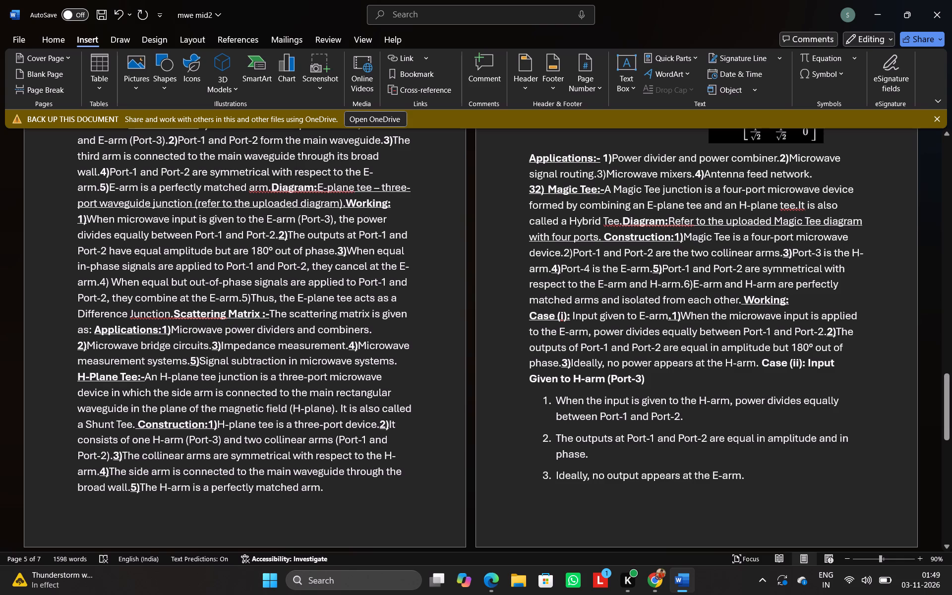
pyautogui.moveTo(763, 362); pyautogui.dragTo(671, 383)
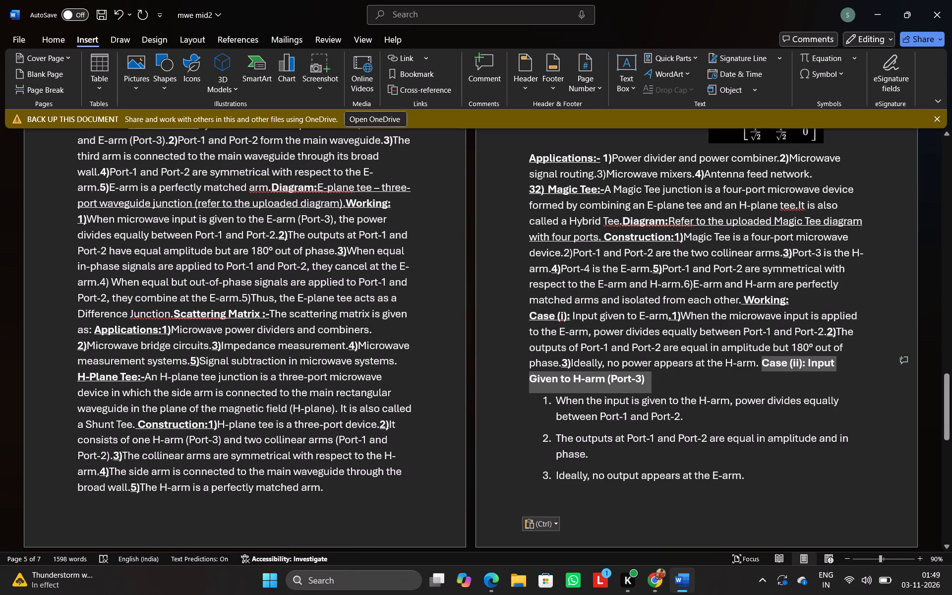
pyautogui.moveTo(671, 383); pyautogui.dragTo(657, 380)
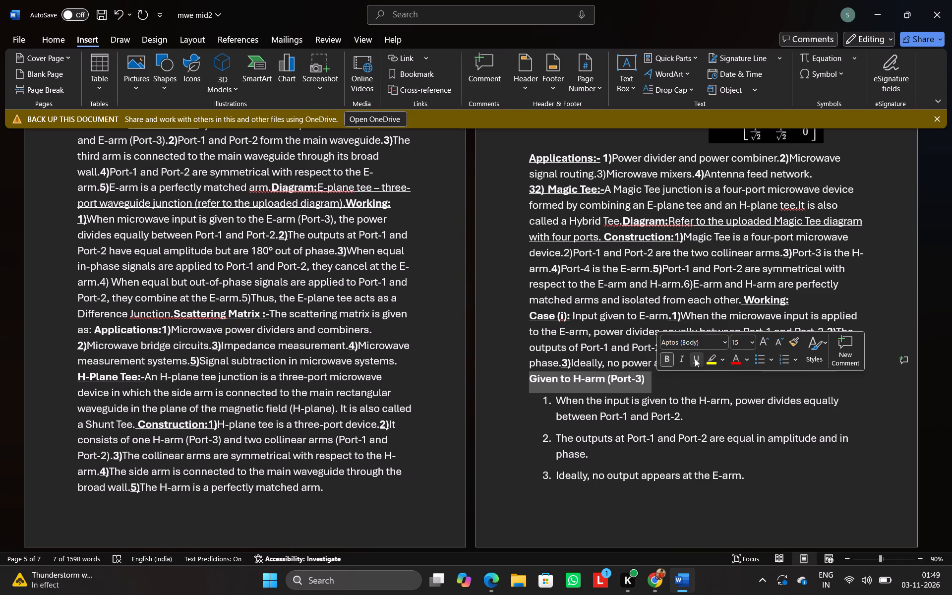
pyautogui.click(695, 358)
pyautogui.click(665, 379)
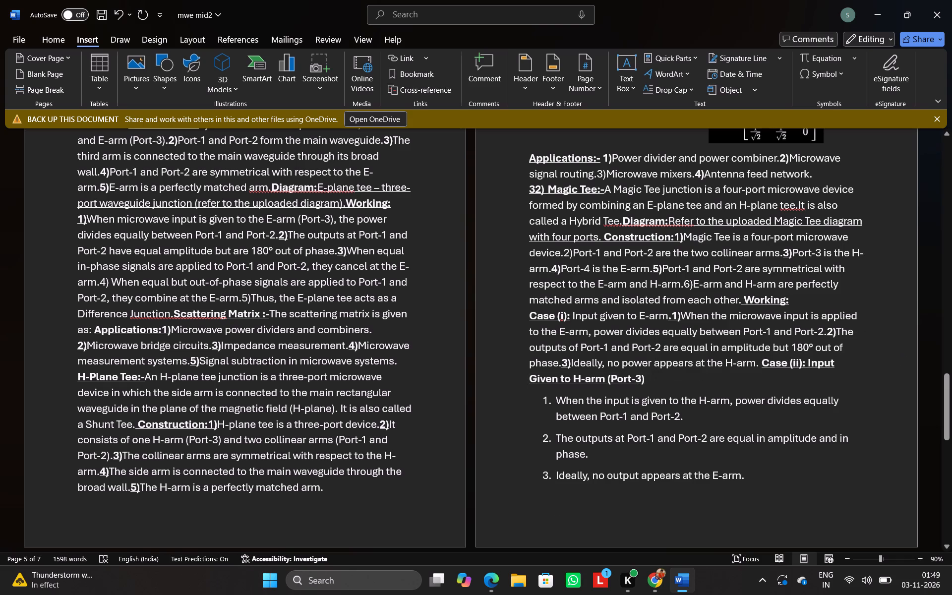
# Join the first Case (ii) point to its heading as running text, separated by ".1)".
pyautogui.click(554, 407)
pyautogui.press('BackSpace')
pyautogui.press('BackSpace')
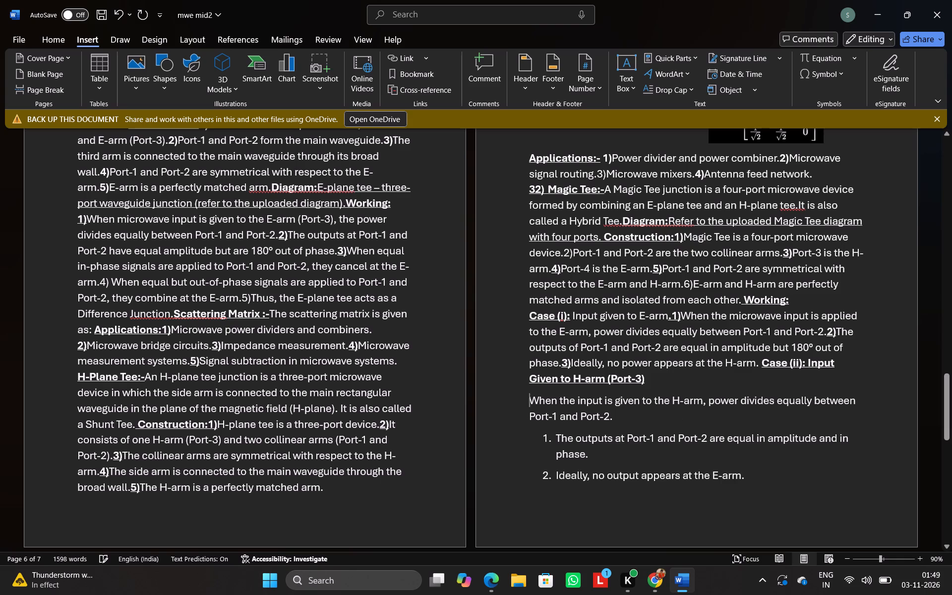
pyautogui.press('BackSpace')
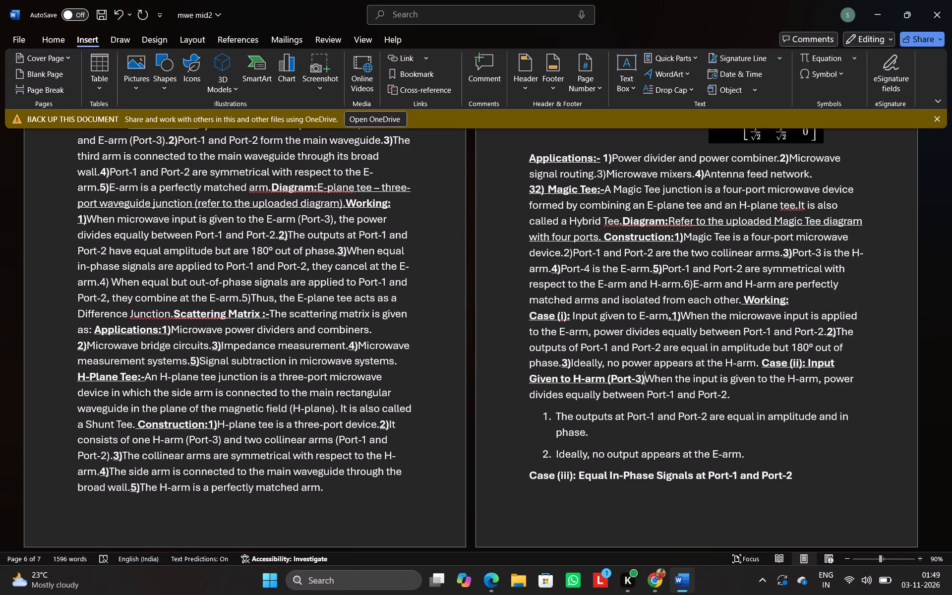
pyautogui.write('.1')
pyautogui.hotkey('shift', ')')
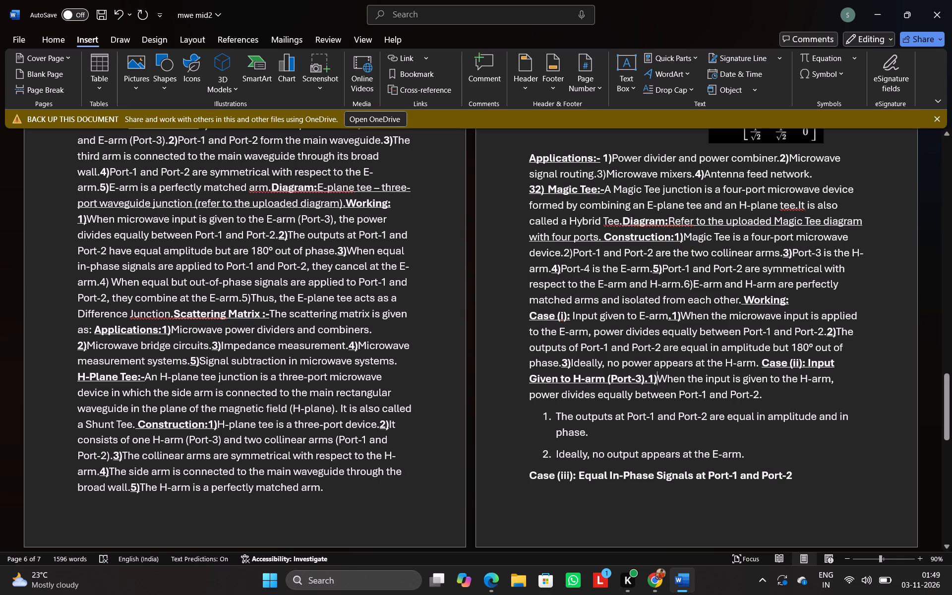
# Join the second and third Case (ii) points to the same paragraph as running text, numbered 2) and 3).
pyautogui.click(555, 415)
pyautogui.press('BackSpace')
pyautogui.press('BackSpace')
pyautogui.press('BackSpace')
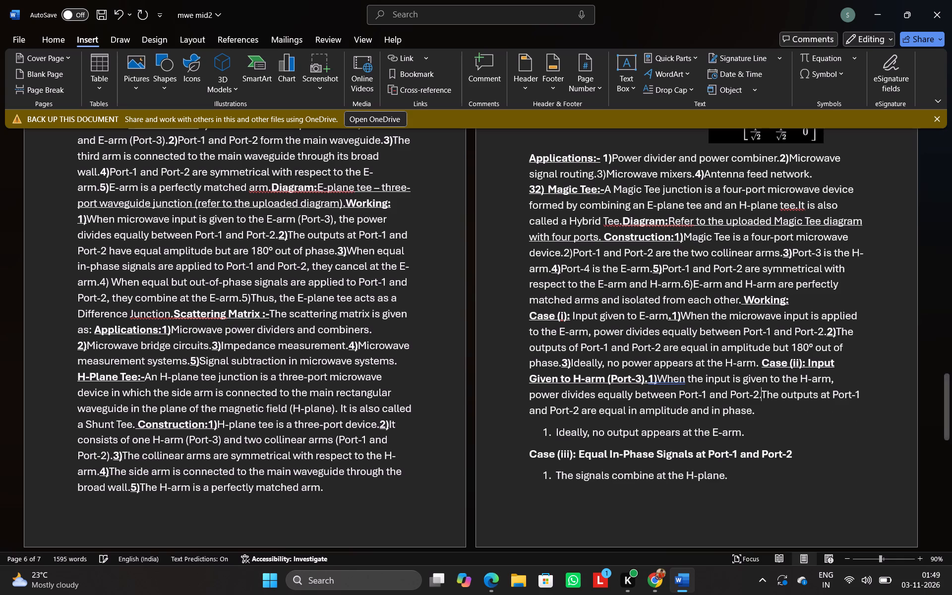
pyautogui.press('2')
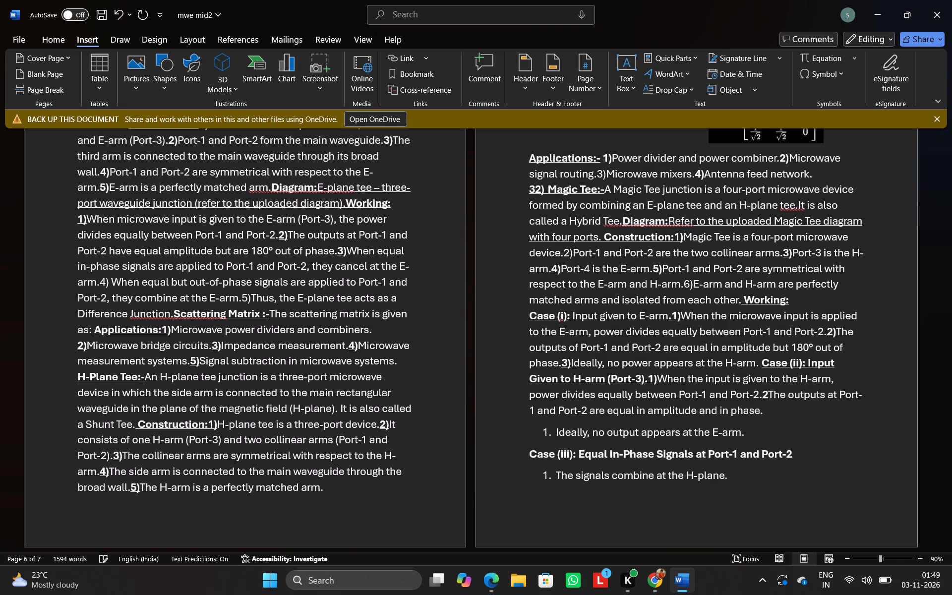
pyautogui.hotkey('shift', ')')
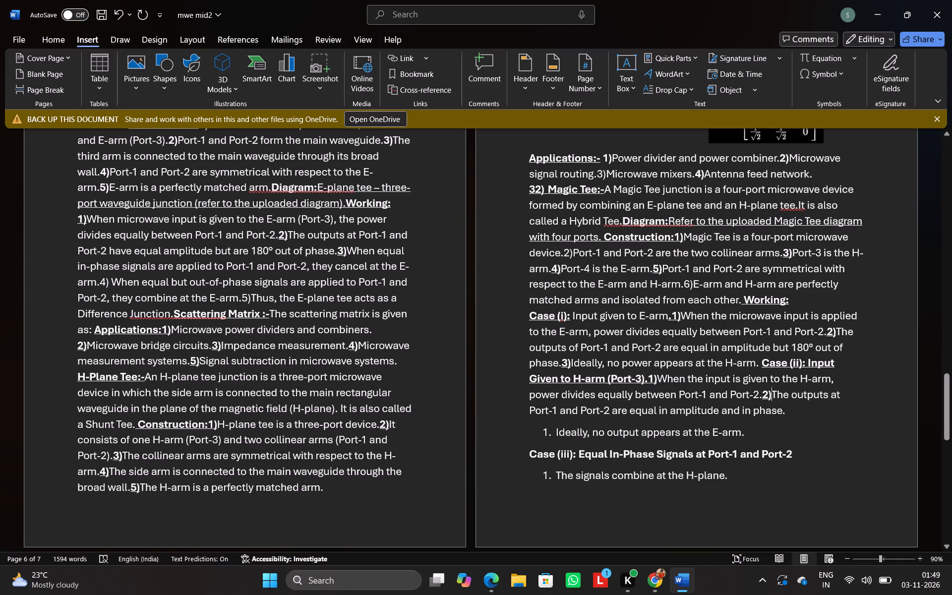
pyautogui.click(553, 433)
pyautogui.press('BackSpace')
pyautogui.press('BackSpace')
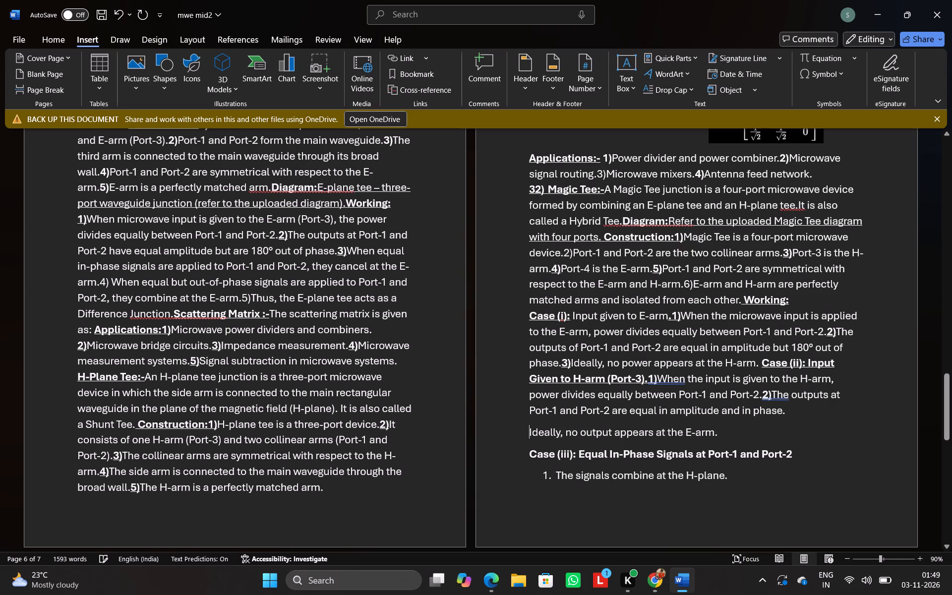
pyautogui.press('BackSpace')
pyautogui.write('3)')
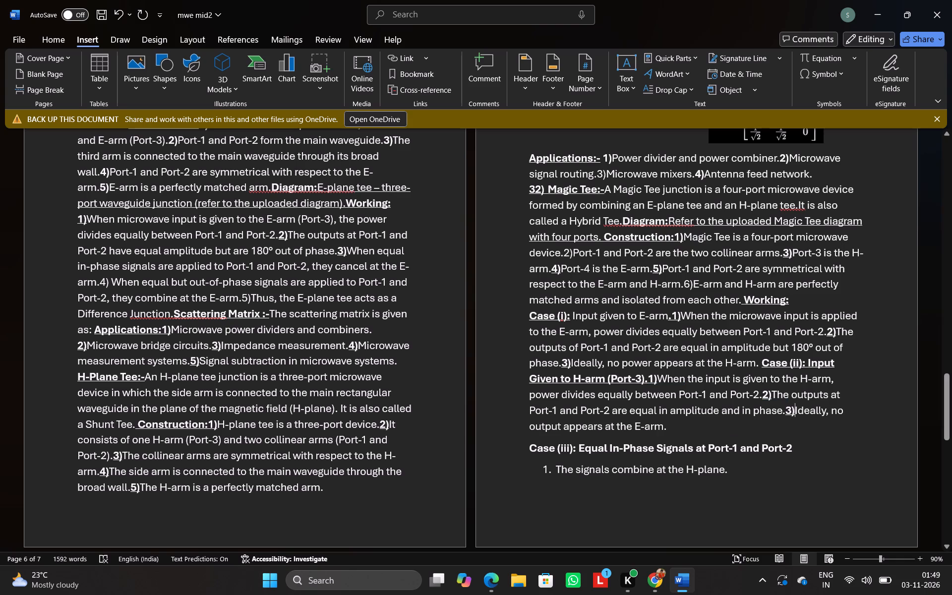
# Join the heading "Case (iii): Equal In-Phase Signals at Port-1 and Port-2" to the end of the Case (ii) paragraph and underline it.
pyautogui.click(530, 448)
pyautogui.press('BackSpace')
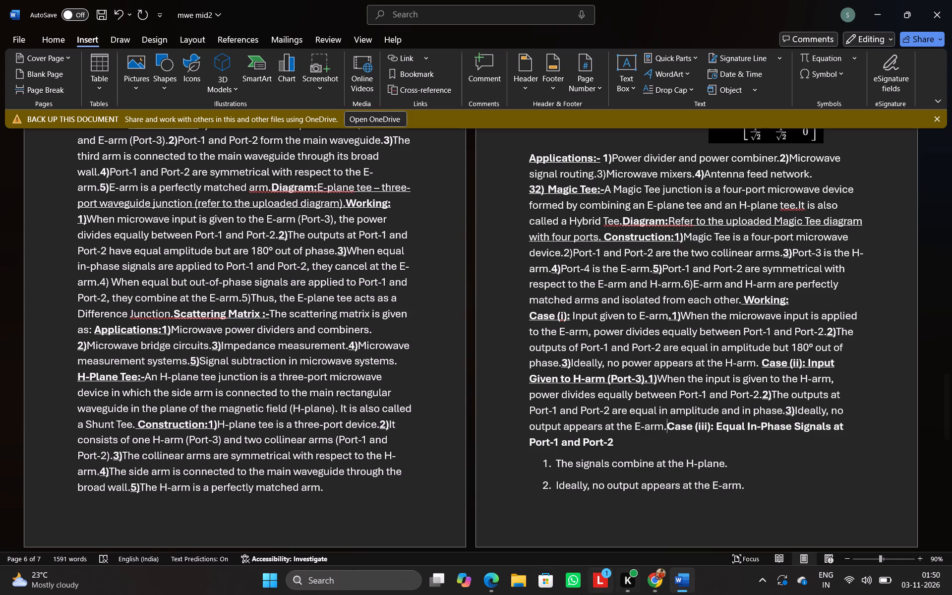
pyautogui.click(488, 582)
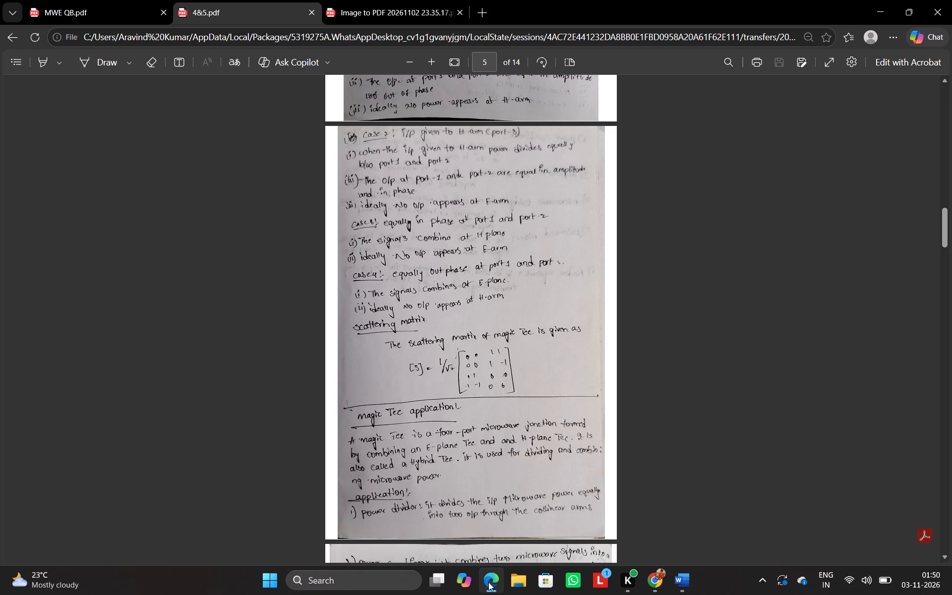
pyautogui.click(656, 582)
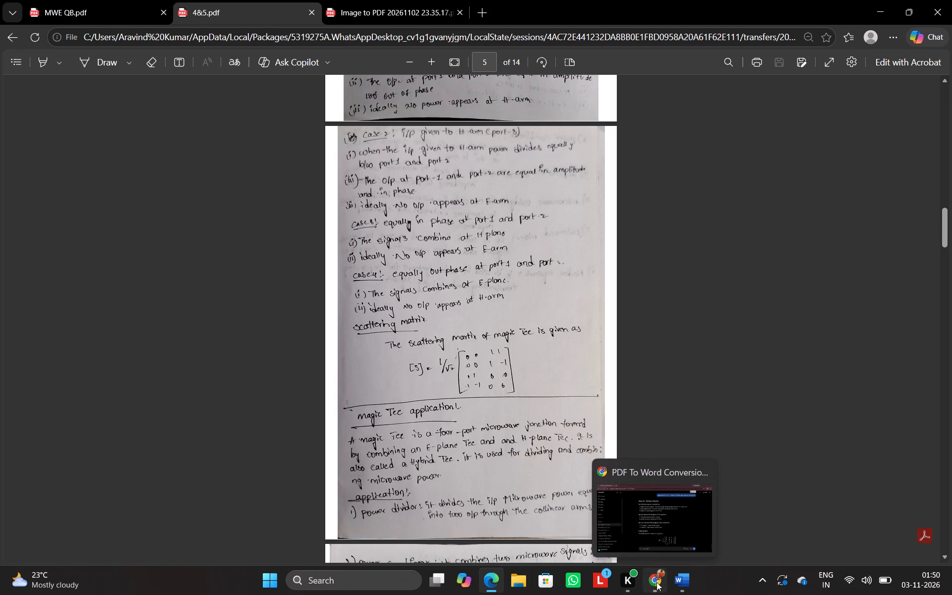
pyautogui.click(673, 581)
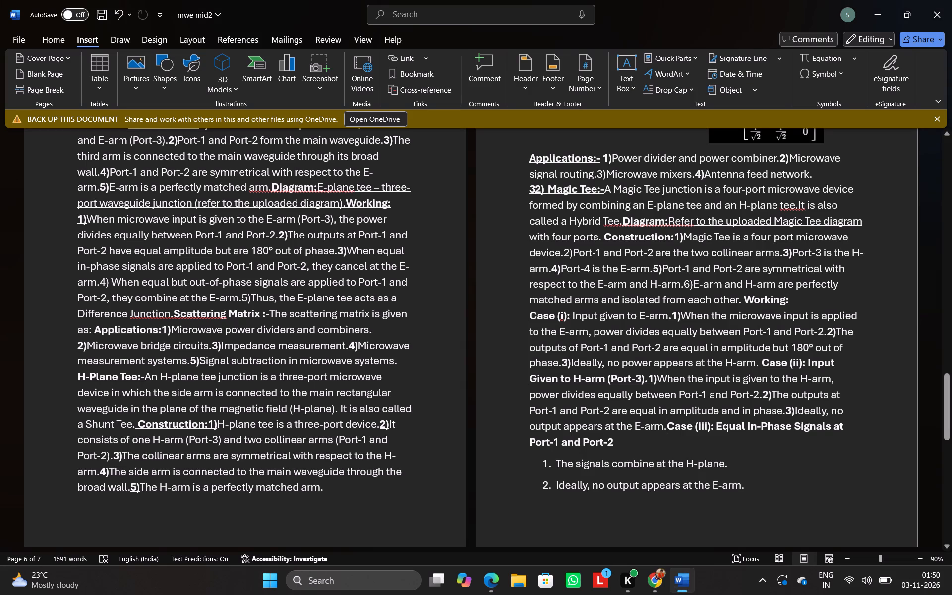
pyautogui.moveTo(668, 430); pyautogui.dragTo(669, 451)
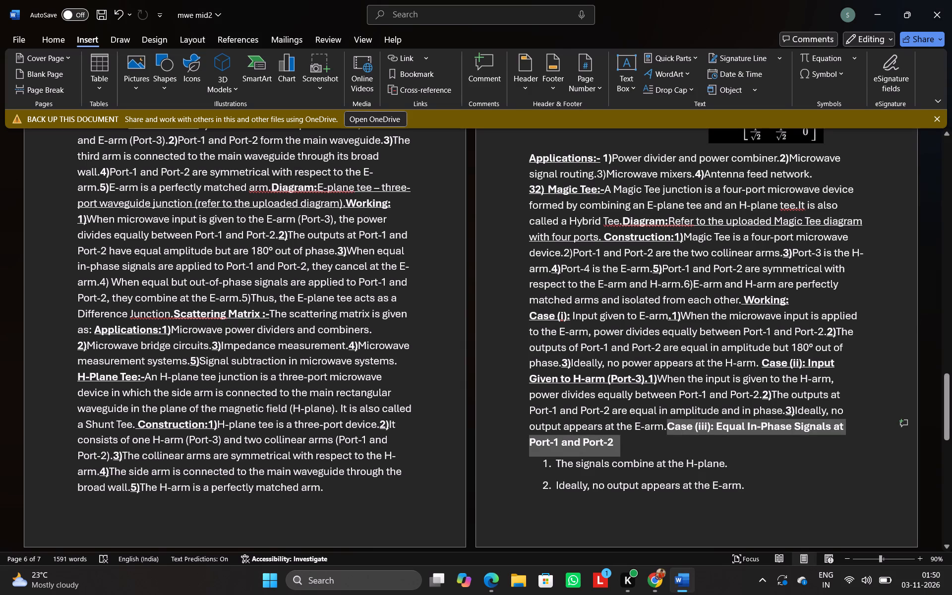
pyautogui.moveTo(669, 451); pyautogui.dragTo(619, 446)
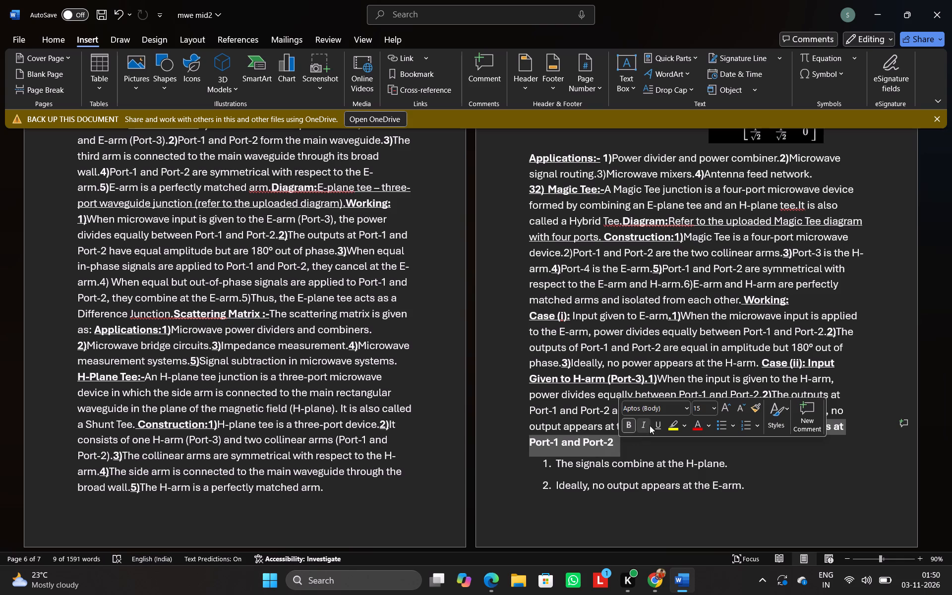
pyautogui.click(654, 422)
# Join both Case (iii) points to their heading as running text, using ":-1)" before the first and "2)" before the second.
pyautogui.click(553, 473)
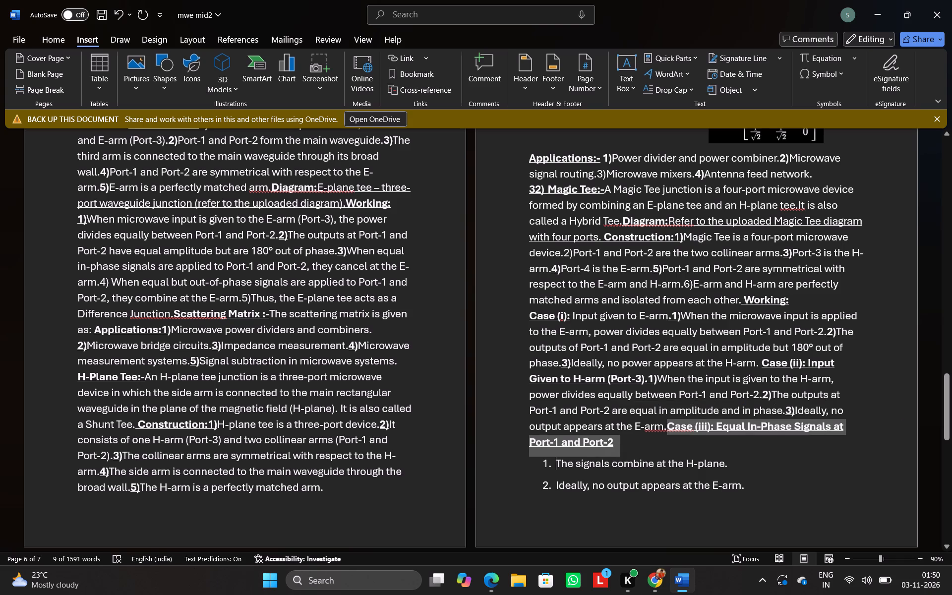
pyautogui.press('BackSpace')
pyautogui.press('BackSpace')
pyautogui.press('BackSpace')
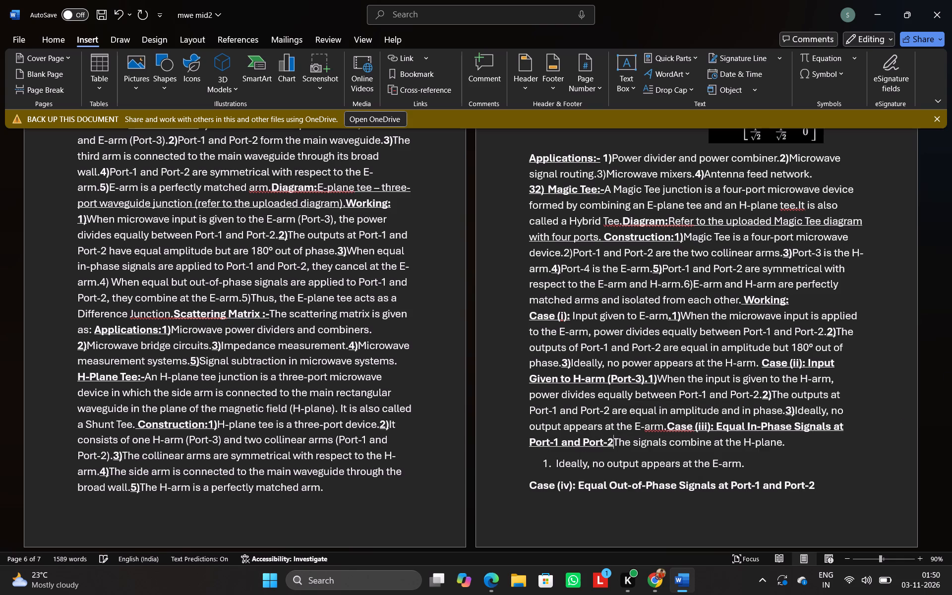
pyautogui.write(':-')
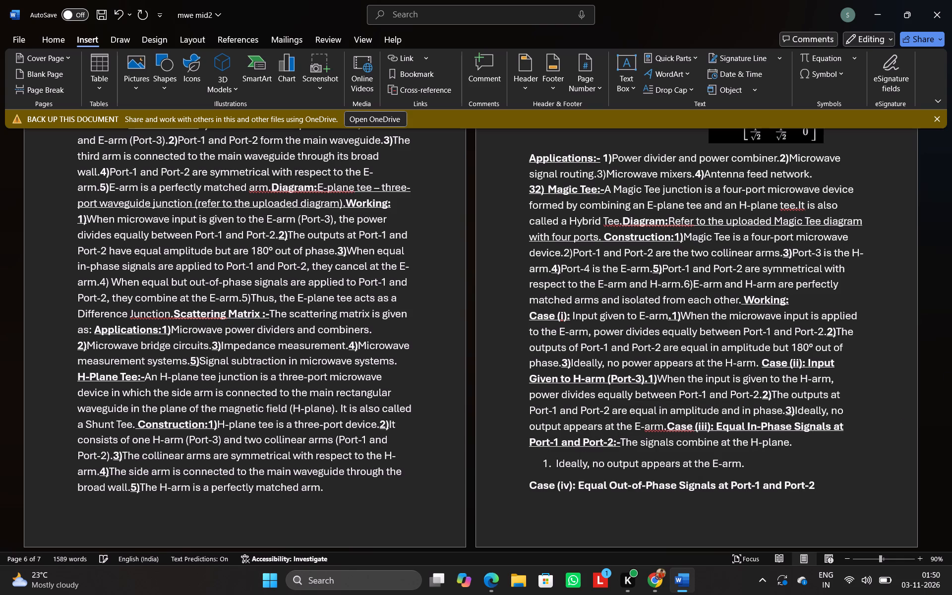
pyautogui.write('1)')
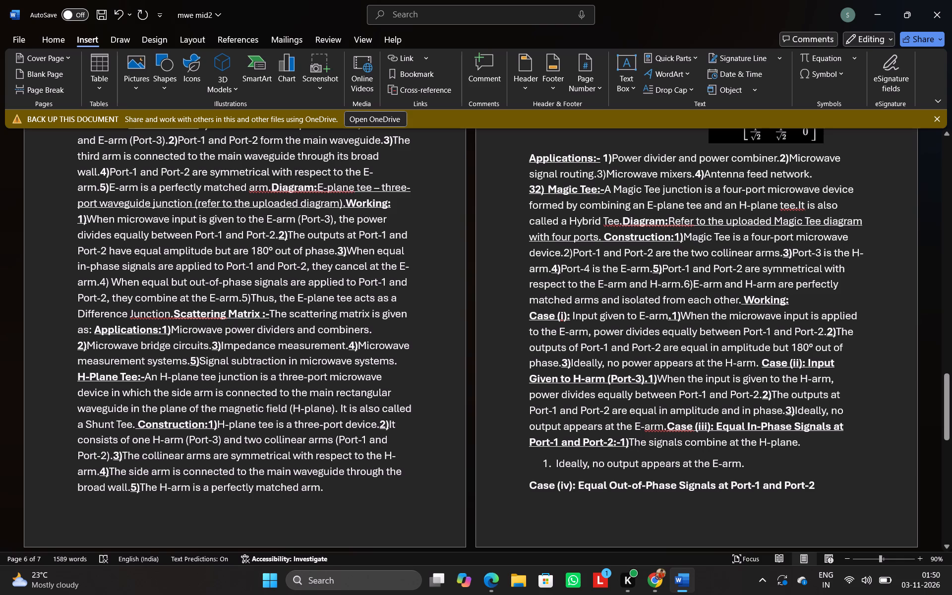
pyautogui.click(553, 472)
pyautogui.press('BackSpace')
pyautogui.press('BackSpace')
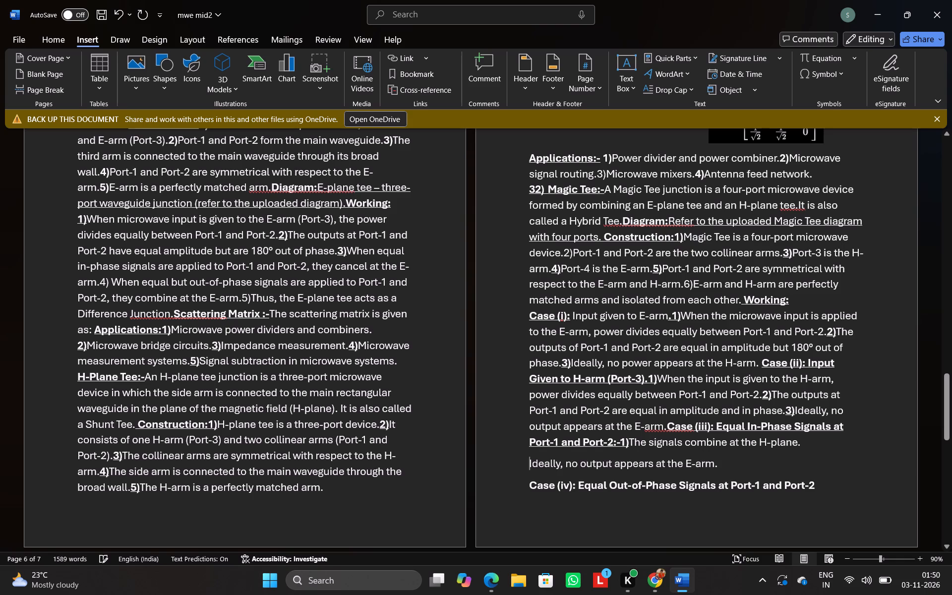
pyautogui.press('BackSpace')
pyautogui.write('2)')
# Join the heading "Case (iv): Equal Out-of-Phase Signals at Port-1 and Port-2" to the end of the Case (iii) paragraph and underline it.
pyautogui.scroll(-1, 605, 486)
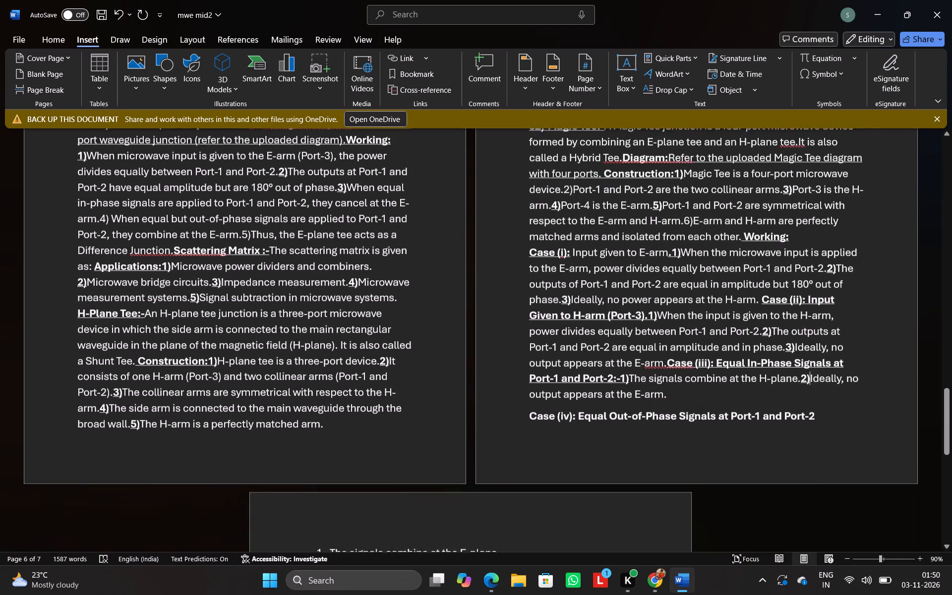
pyautogui.scroll(-2, 605, 486)
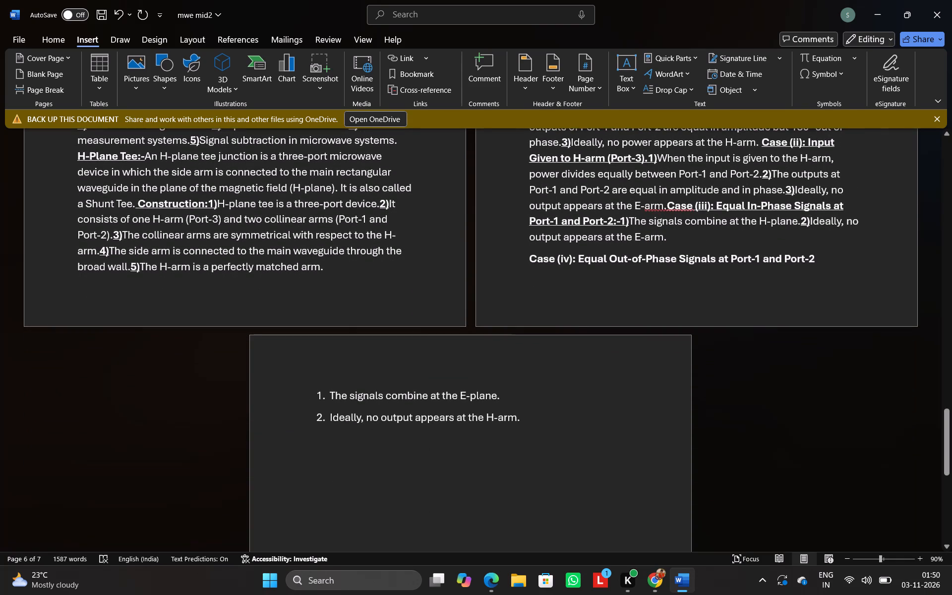
pyautogui.click(534, 261)
pyautogui.press('Left')
pyautogui.press('BackSpace')
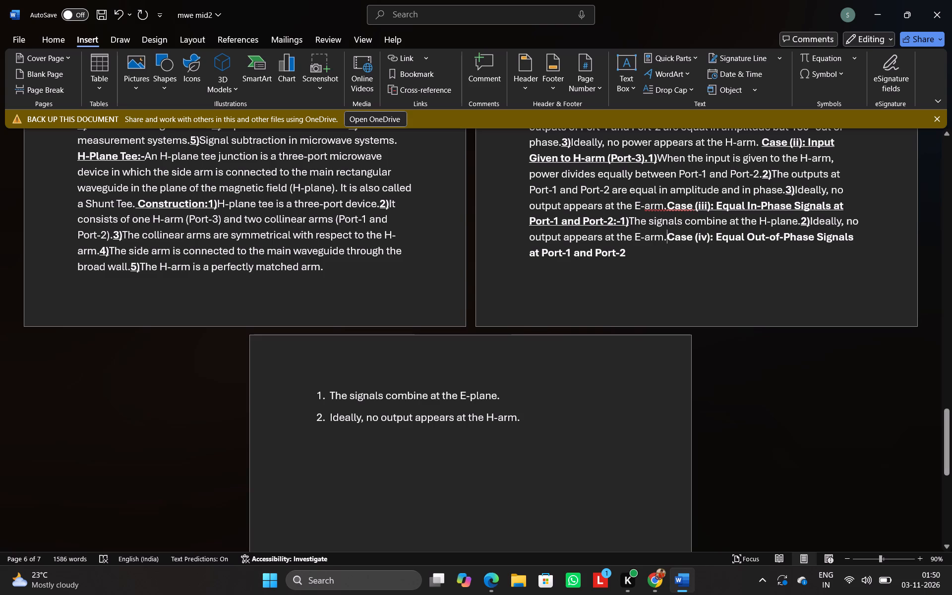
pyautogui.moveTo(668, 237); pyautogui.dragTo(688, 236)
pyautogui.moveTo(688, 236); pyautogui.dragTo(724, 270)
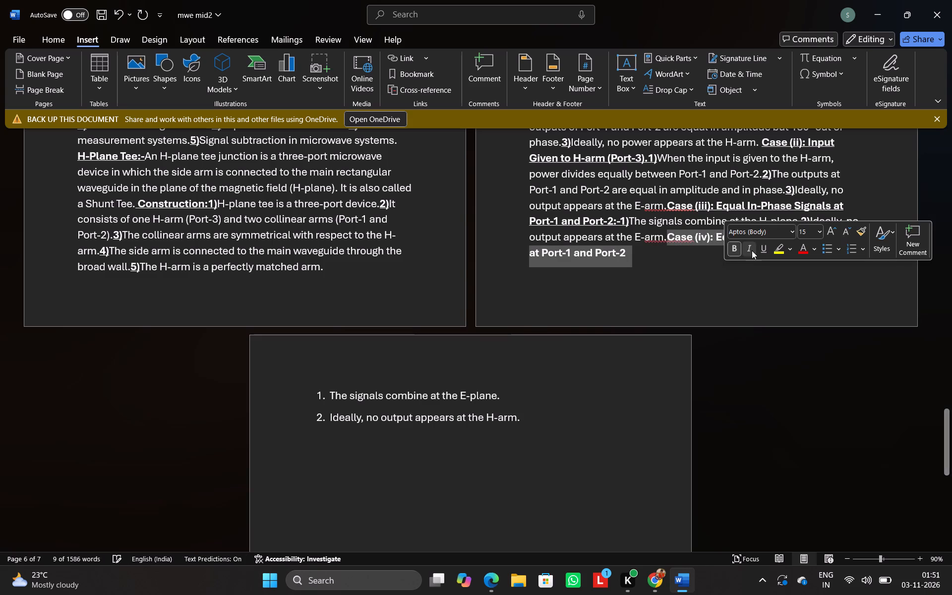
pyautogui.click(760, 249)
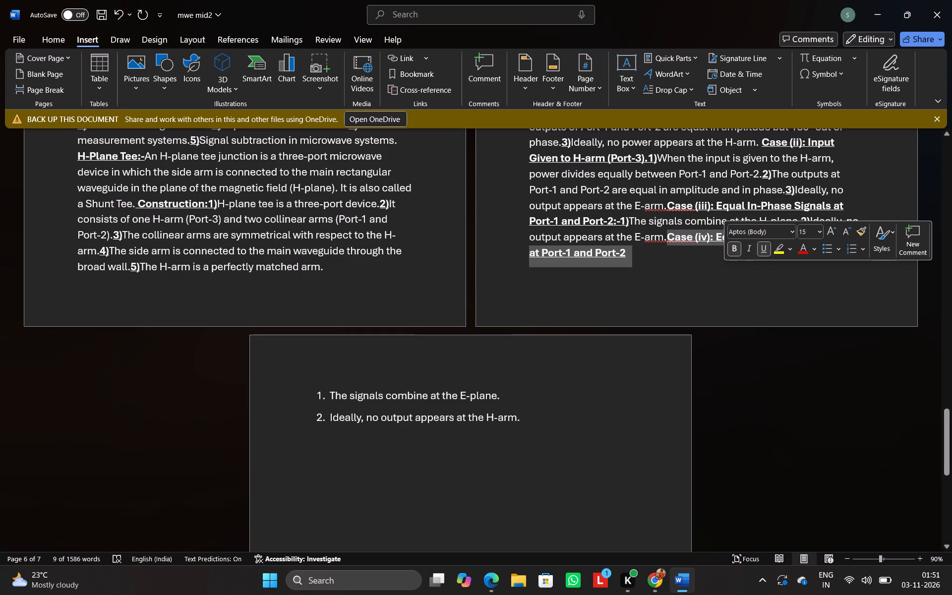
# Join both Case (iv) points to their heading as running text, using ":-1)" before the first and "2)" before the second.
pyautogui.click(560, 398)
pyautogui.click(635, 255)
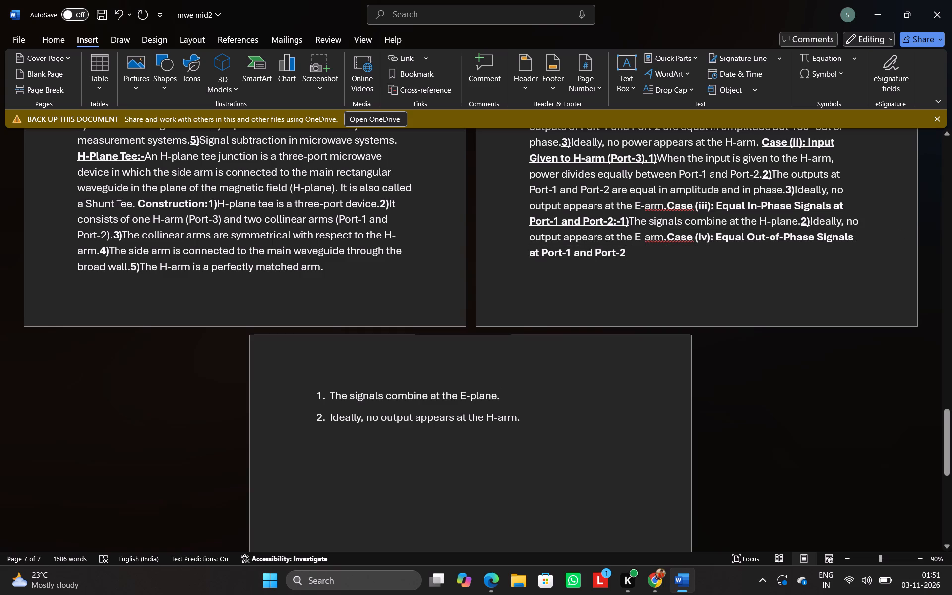
pyautogui.write(':-')
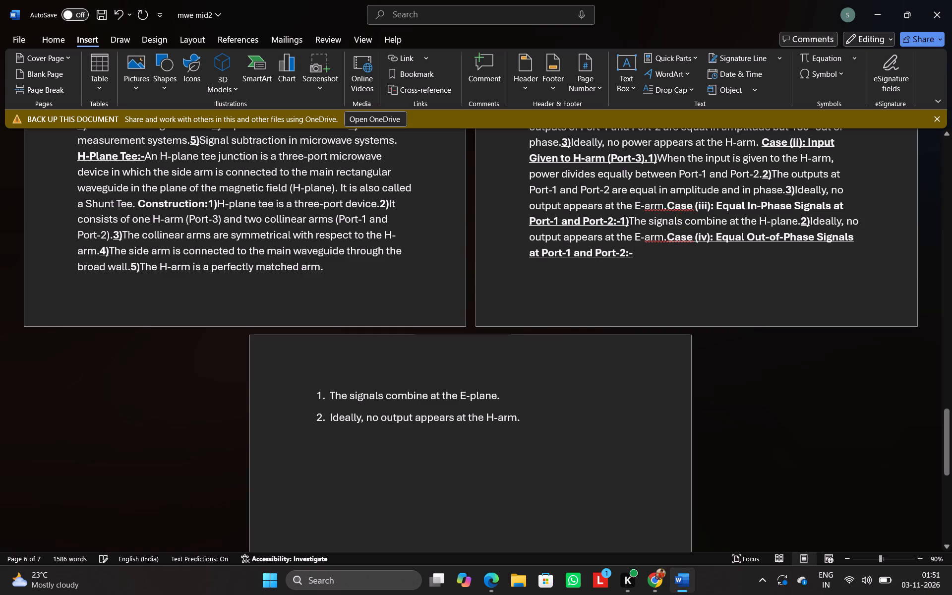
pyautogui.click(332, 395)
pyautogui.press('BackSpace')
pyautogui.press('BackSpace')
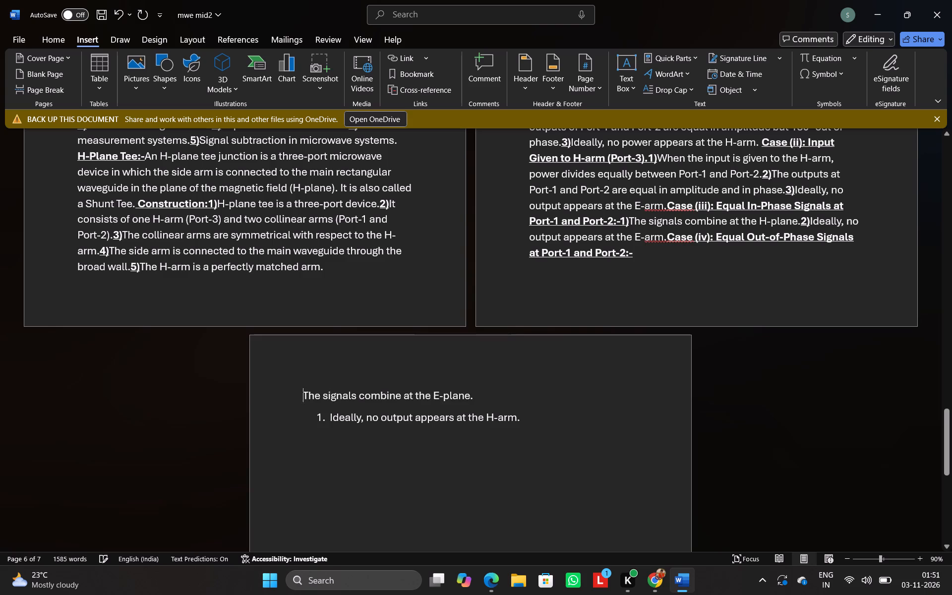
pyautogui.press('BackSpace')
pyautogui.press('1')
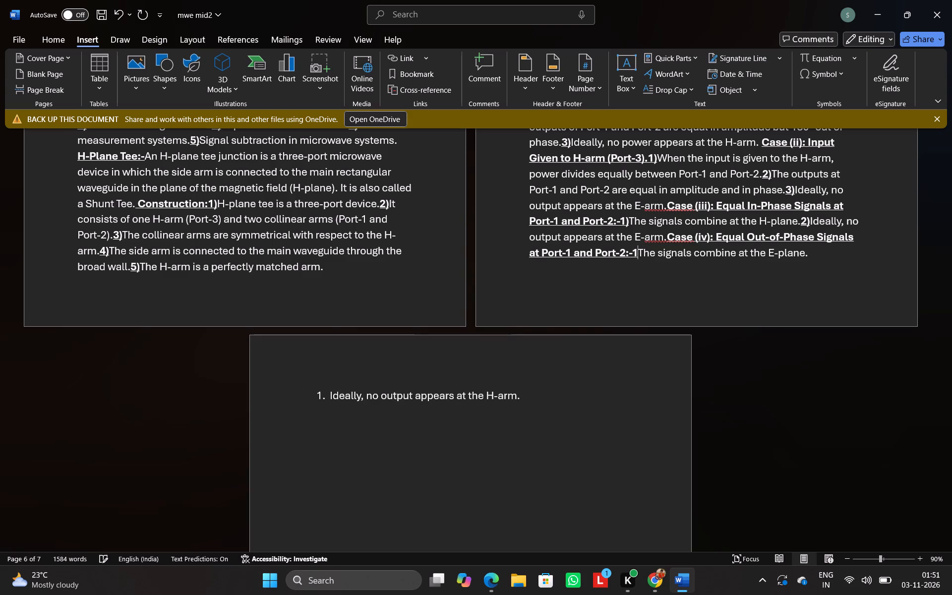
pyautogui.hotkey('shift', ')')
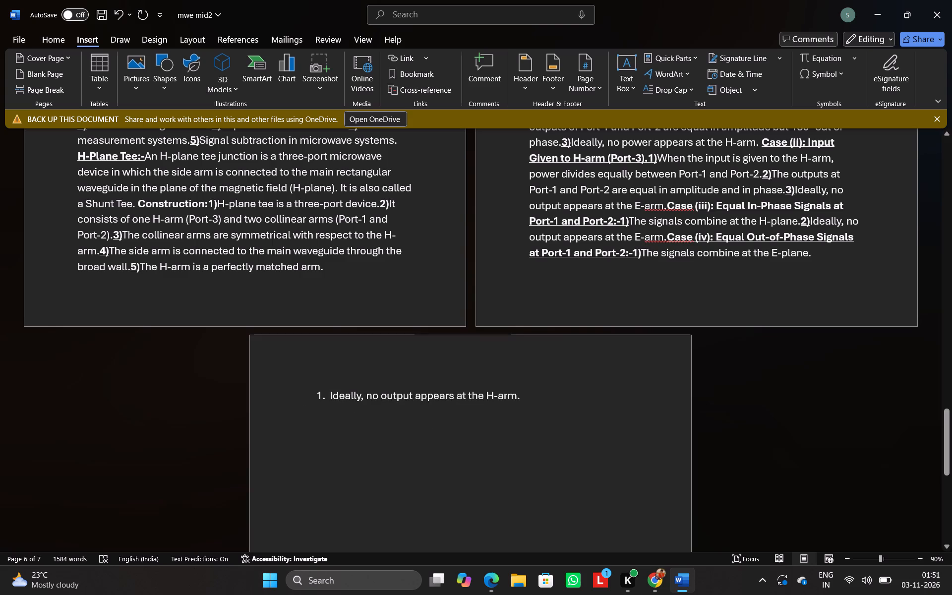
pyautogui.click(330, 398)
pyautogui.press('BackSpace')
pyautogui.press('BackSpace')
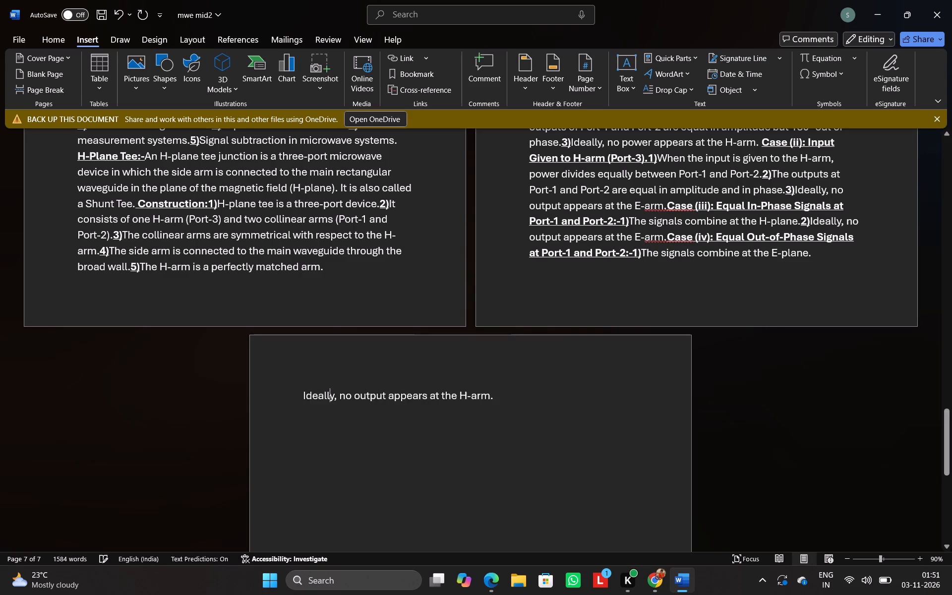
pyautogui.press('BackSpace')
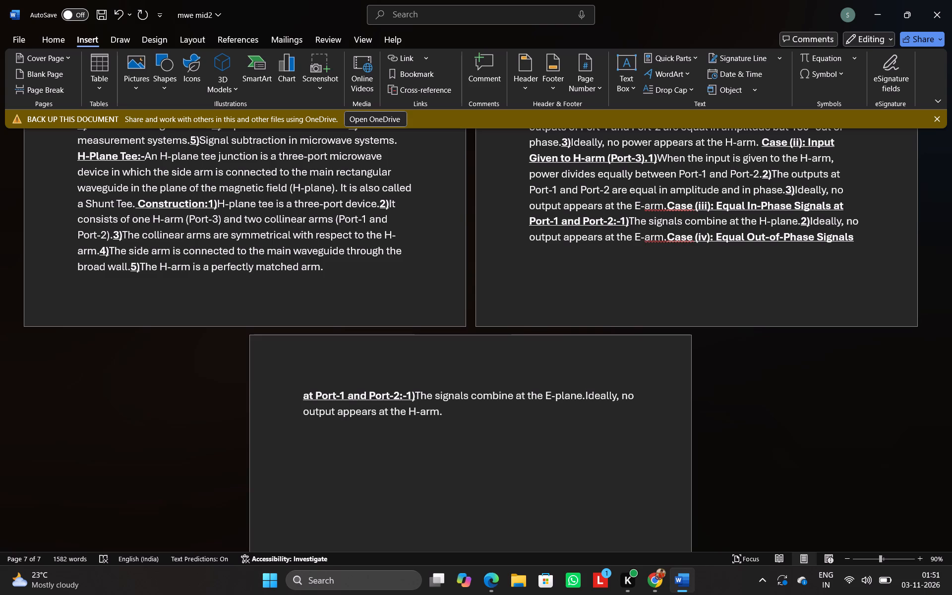
pyautogui.write('2)')
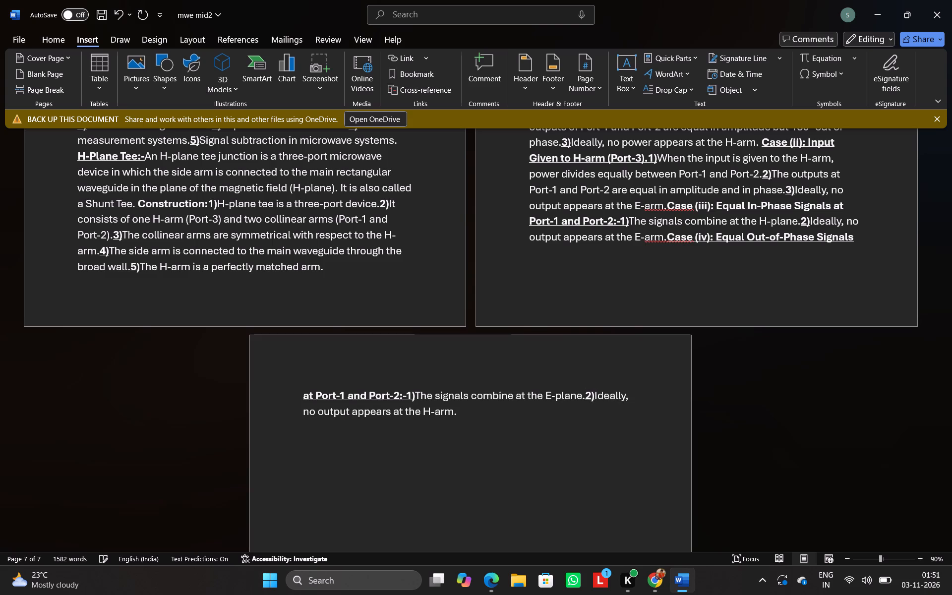
# Insert a paragraph break before "at Port-1 and Port-2" in the Case (iv) heading, keeping the space after "Signals".
pyautogui.click(296, 398)
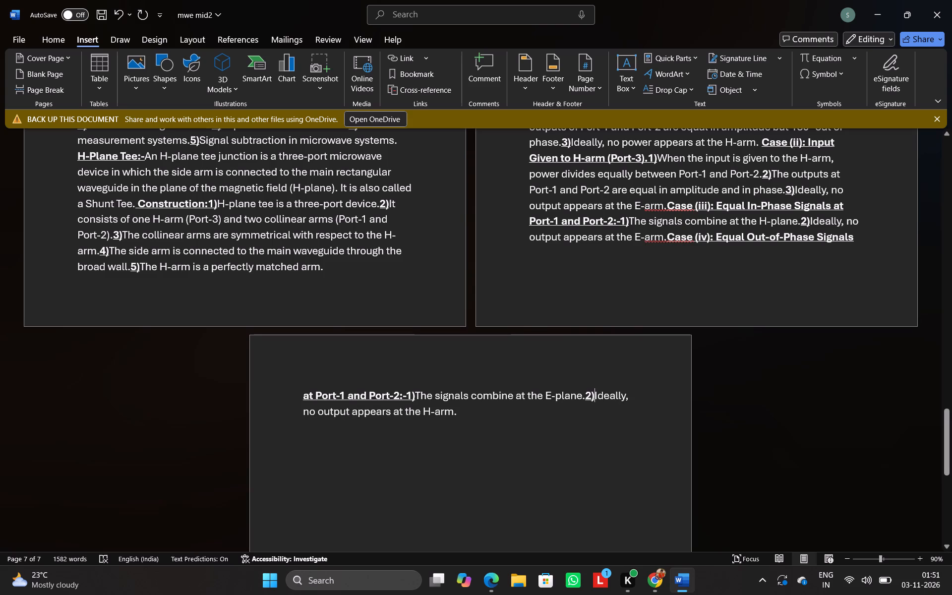
pyautogui.press('BackSpace')
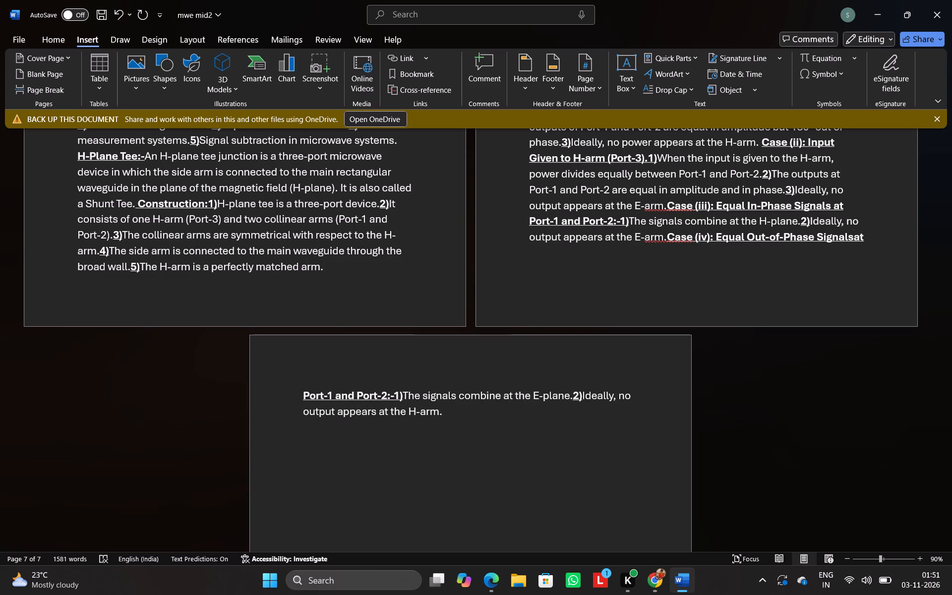
pyautogui.press('space')
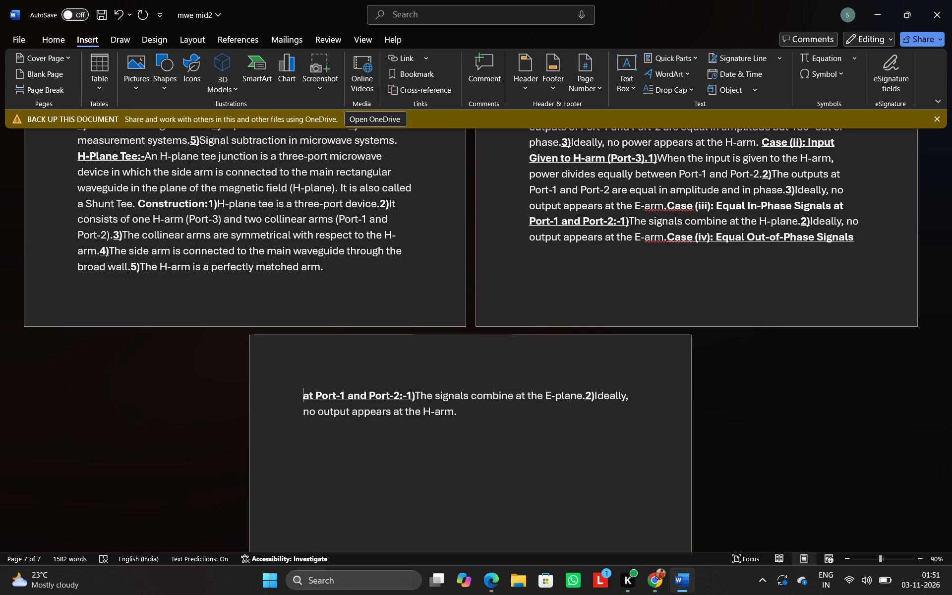
pyautogui.press('Return')
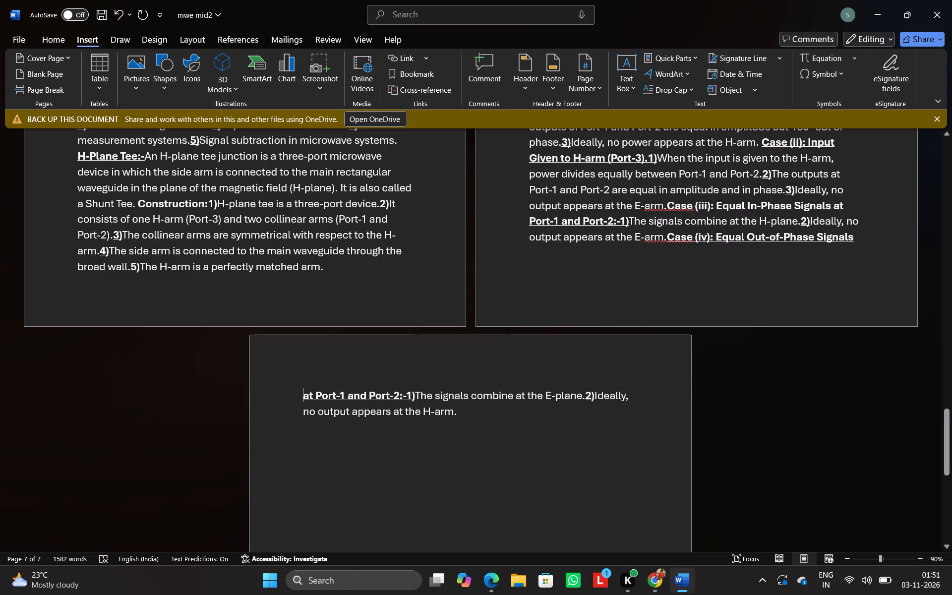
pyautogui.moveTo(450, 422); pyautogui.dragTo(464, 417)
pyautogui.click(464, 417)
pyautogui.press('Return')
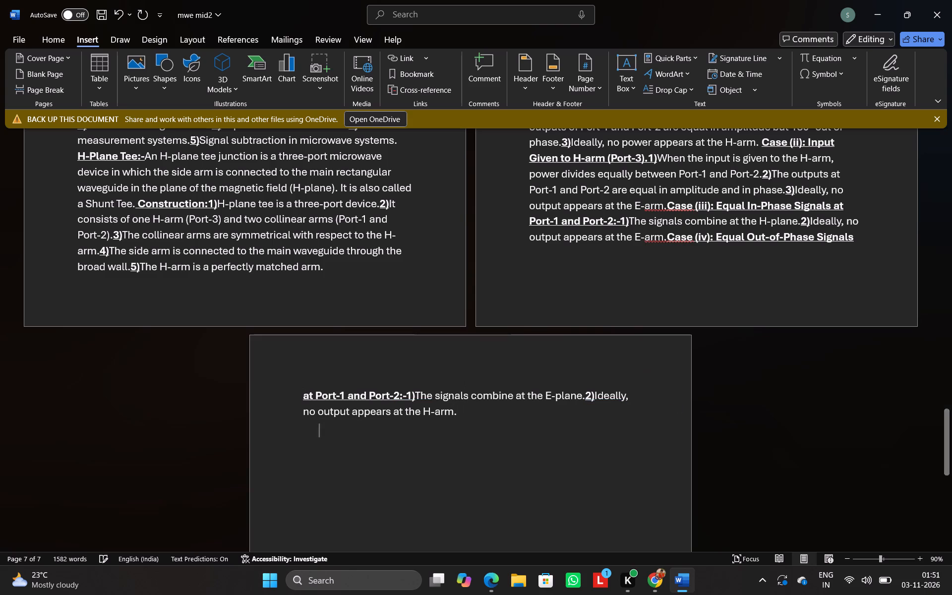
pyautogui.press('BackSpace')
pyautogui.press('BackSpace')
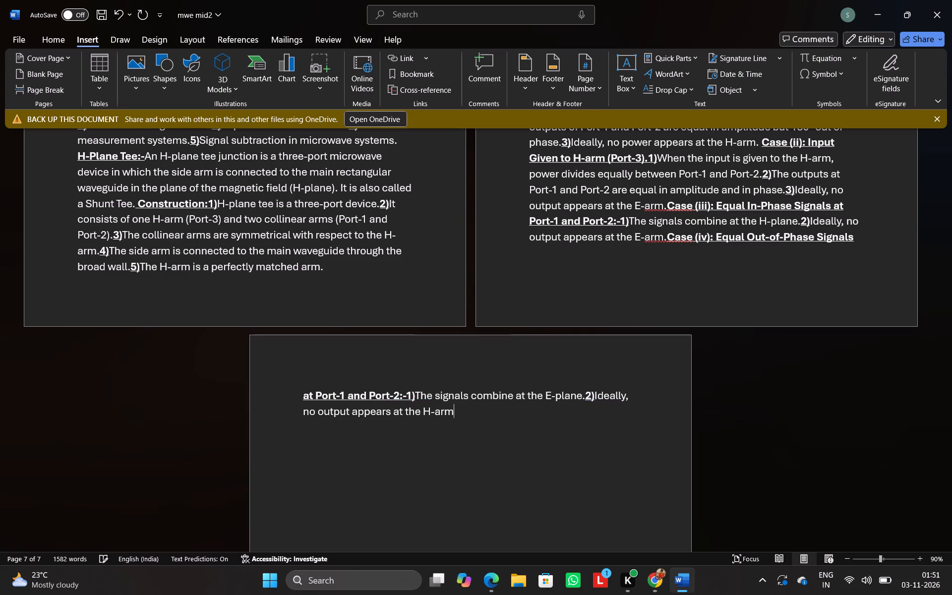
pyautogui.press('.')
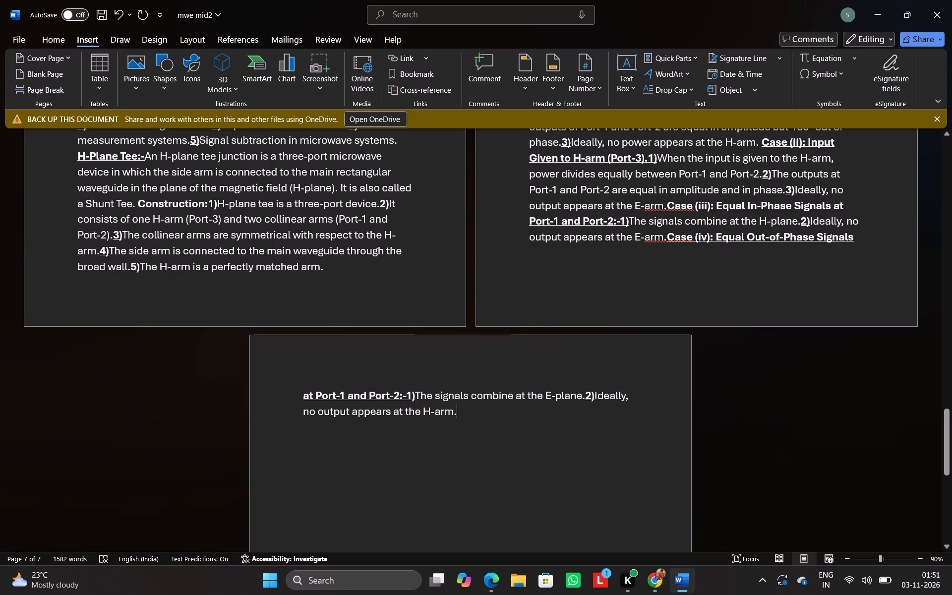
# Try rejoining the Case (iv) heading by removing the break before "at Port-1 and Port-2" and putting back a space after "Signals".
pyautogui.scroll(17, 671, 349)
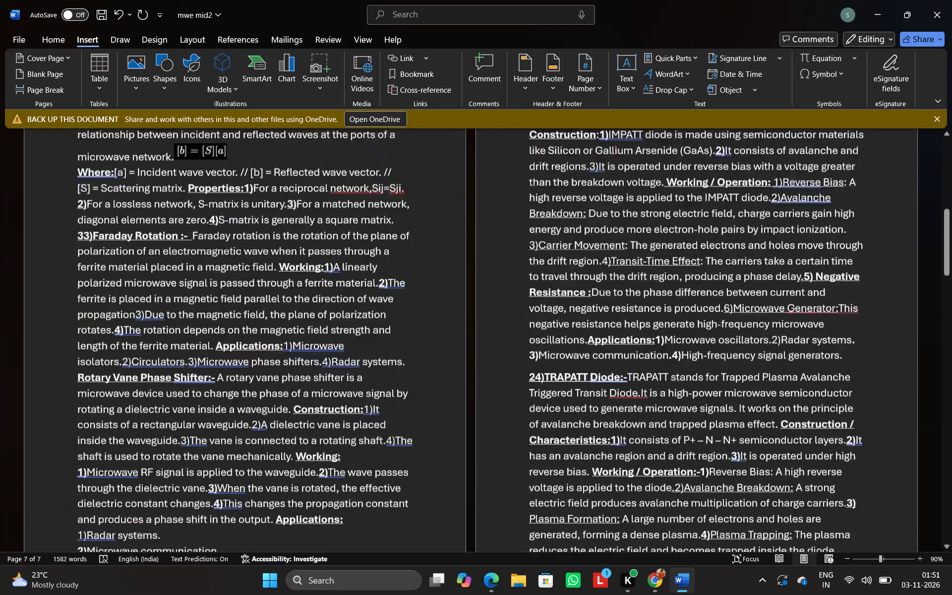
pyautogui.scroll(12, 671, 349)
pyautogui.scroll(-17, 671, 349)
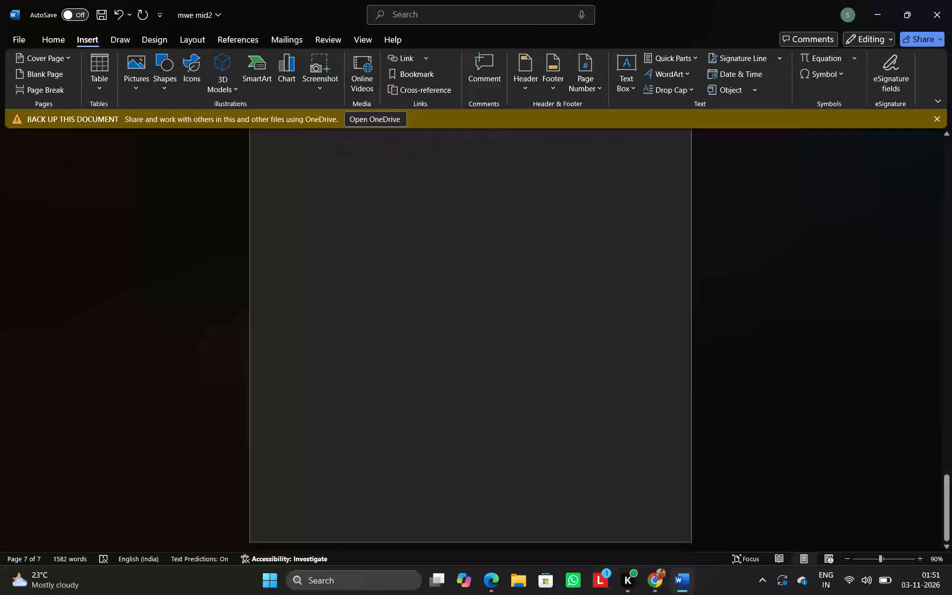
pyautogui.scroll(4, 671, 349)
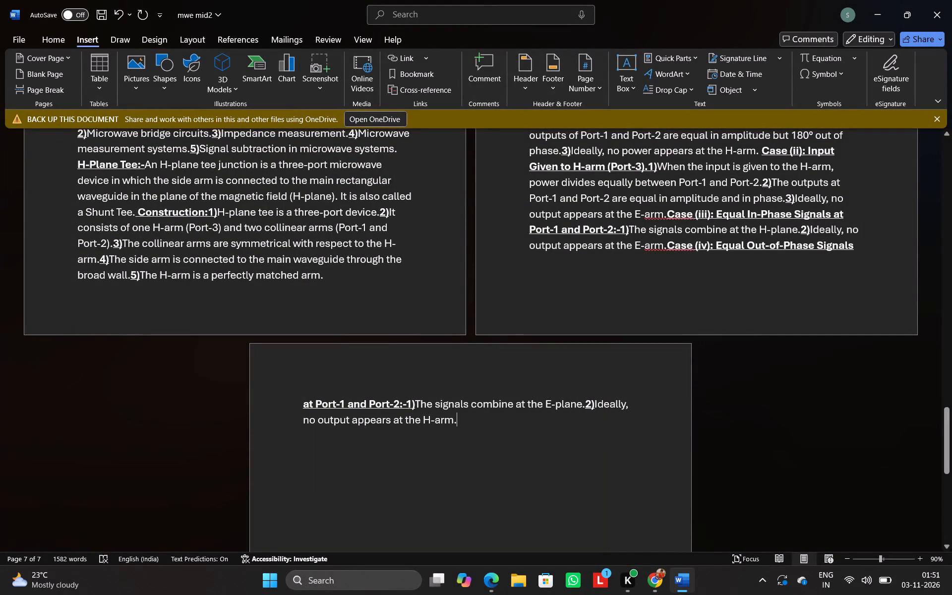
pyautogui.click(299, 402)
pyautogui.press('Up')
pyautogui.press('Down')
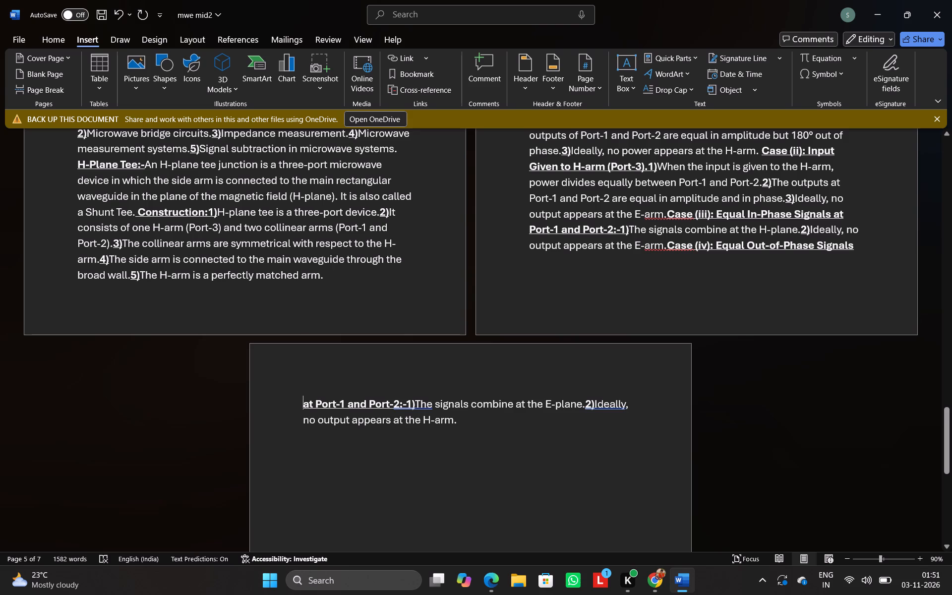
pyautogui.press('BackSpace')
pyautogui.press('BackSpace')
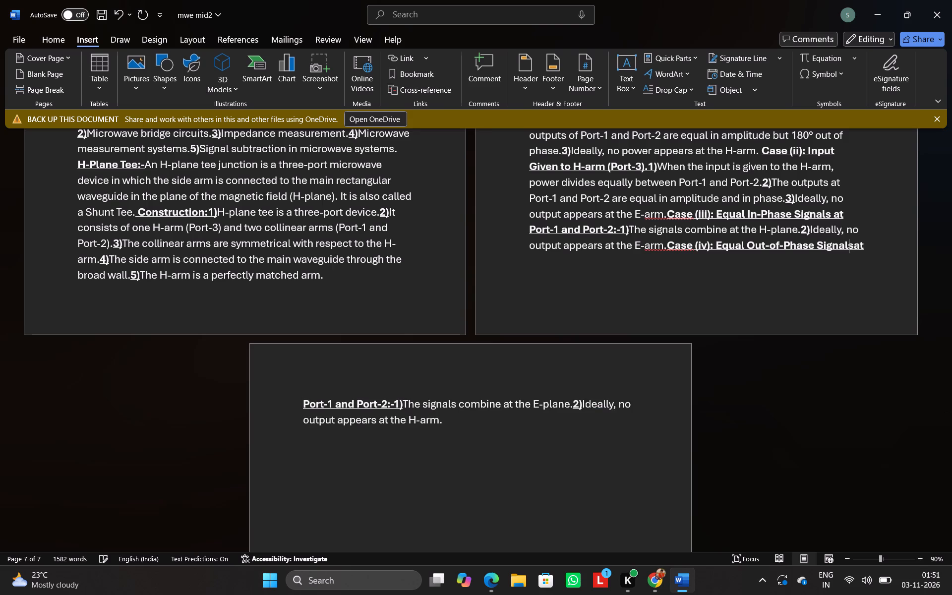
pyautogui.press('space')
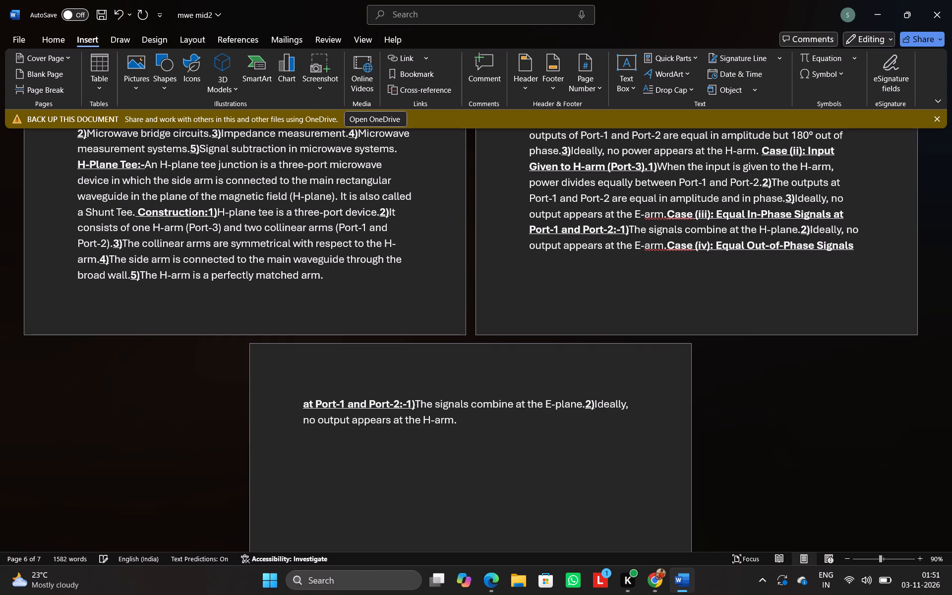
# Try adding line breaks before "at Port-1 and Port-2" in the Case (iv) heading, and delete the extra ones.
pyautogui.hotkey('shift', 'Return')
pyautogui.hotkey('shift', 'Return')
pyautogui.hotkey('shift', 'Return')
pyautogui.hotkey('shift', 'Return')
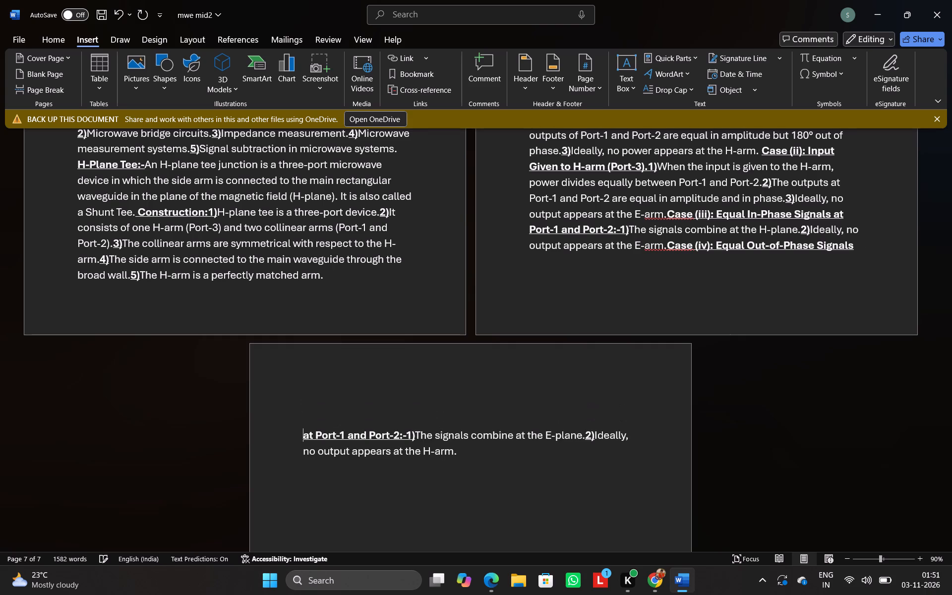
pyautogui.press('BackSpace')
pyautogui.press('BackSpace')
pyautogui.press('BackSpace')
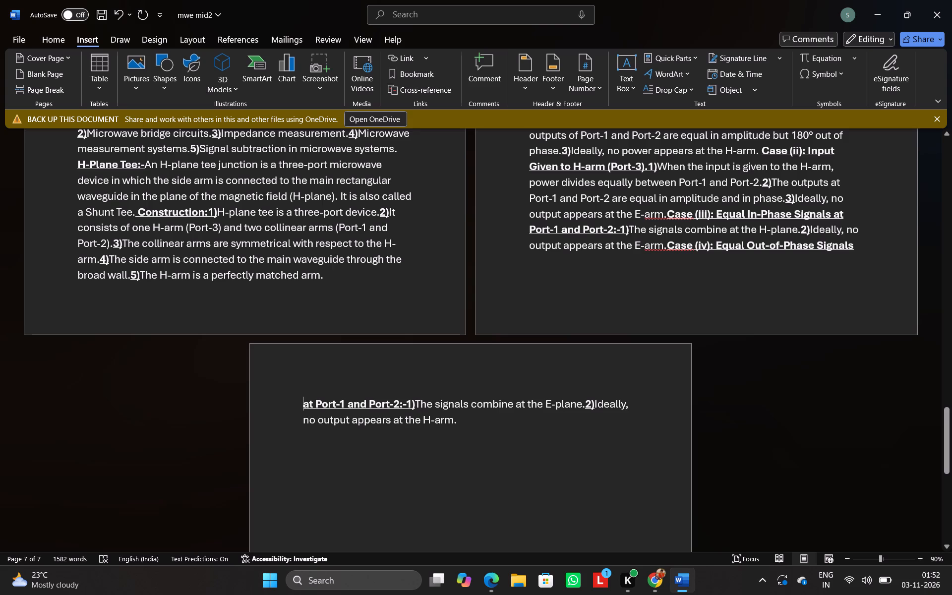
# Undo the recent Case (iv) edits back to where "Ideally, no output appears at the H-arm." is a separate numbered item.
pyautogui.hotkey('ctrl', 'z')
pyautogui.hotkey('ctrl', 'z')
pyautogui.hotkey('ctrl', 'z')
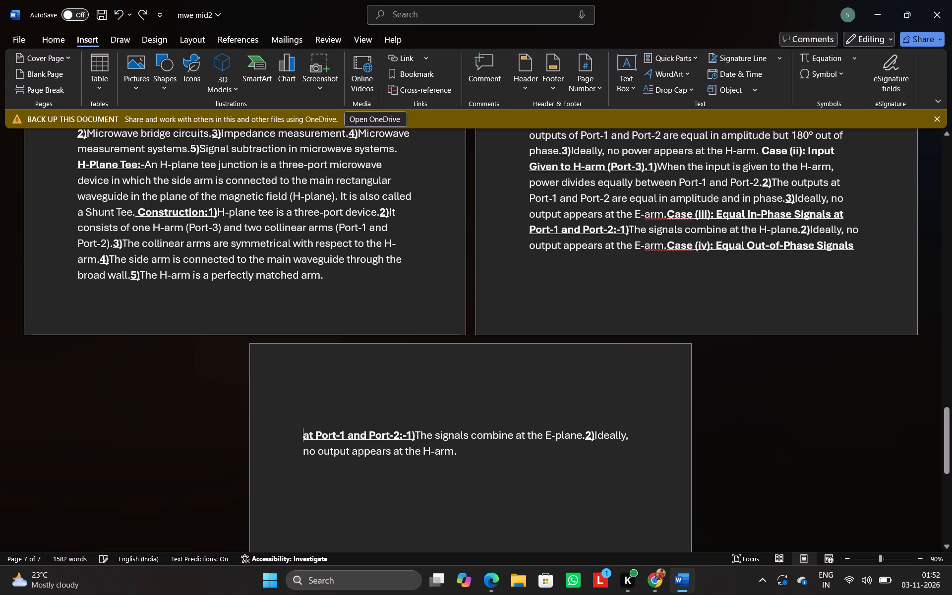
pyautogui.hotkey('ctrl', 'z')
pyautogui.hotkey('ctrl', 'z')
pyautogui.hotkey('ctrl', 'z')
pyautogui.hotkey('ctrl', 'z')
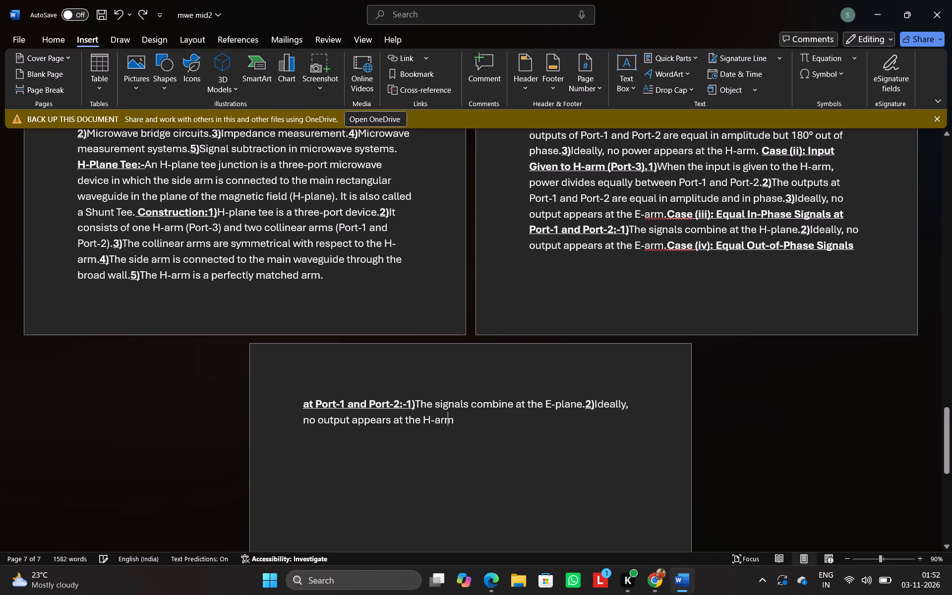
pyautogui.hotkey('ctrl', 'z')
pyautogui.hotkey('ctrl', 'z')
pyautogui.hotkey('ctrl', 'z')
pyautogui.hotkey('ctrl', 'z')
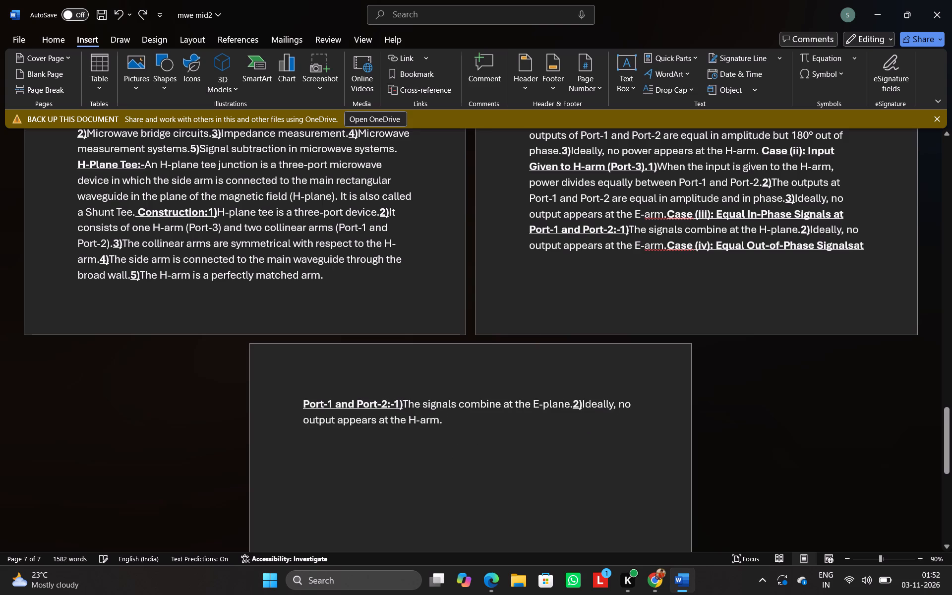
pyautogui.hotkey('ctrl', 'z')
pyautogui.hotkey('ctrl', 'z')
pyautogui.hotkey('ctrl', 'z')
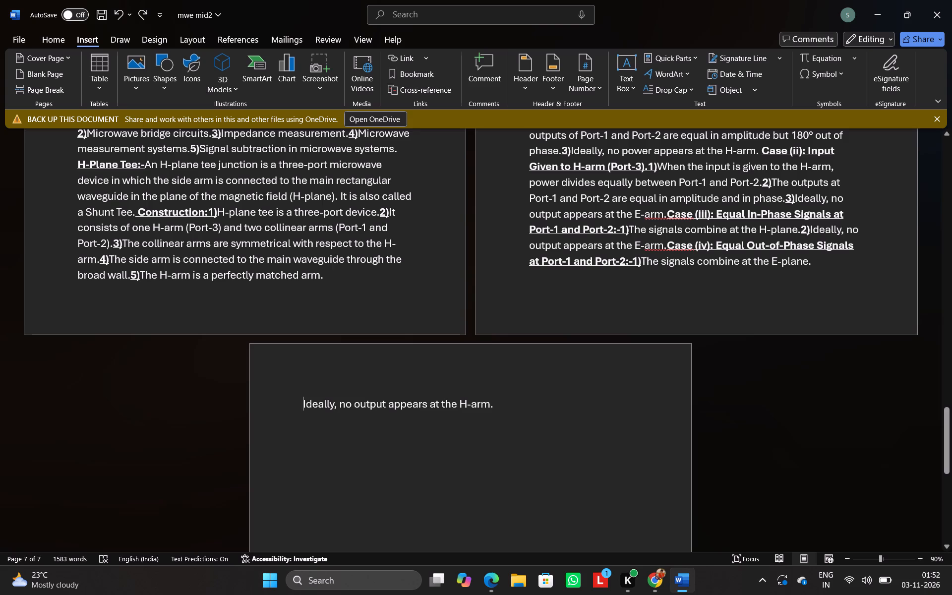
pyautogui.hotkey('ctrl', 'z')
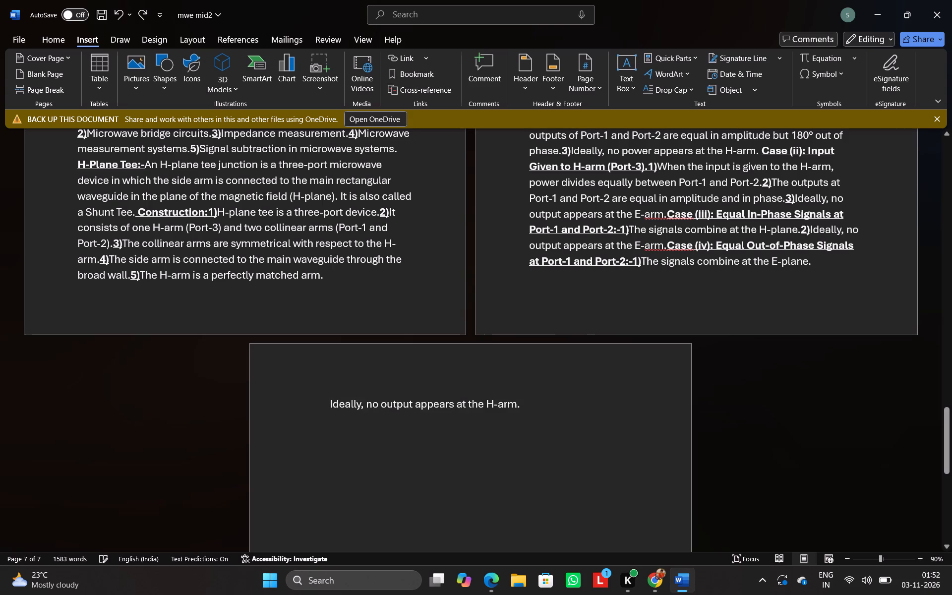
pyautogui.hotkey('ctrl', 'z')
# Remove the numbering from "Ideally, no output appears at the H-arm.", copy the sentence, and delete it with its empty paragraph.
pyautogui.press('BackSpace')
pyautogui.press('BackSpace')
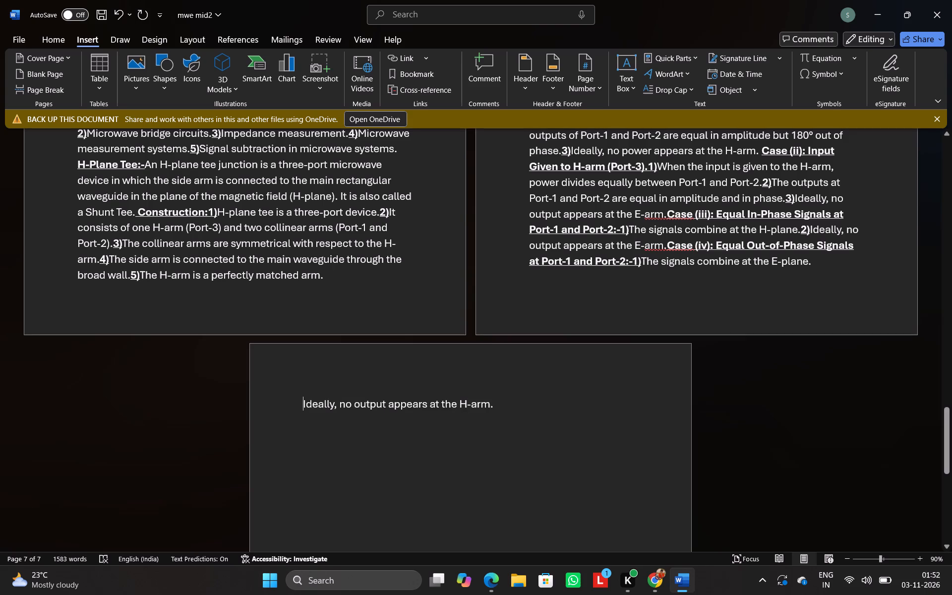
pyautogui.moveTo(303, 404); pyautogui.dragTo(499, 400)
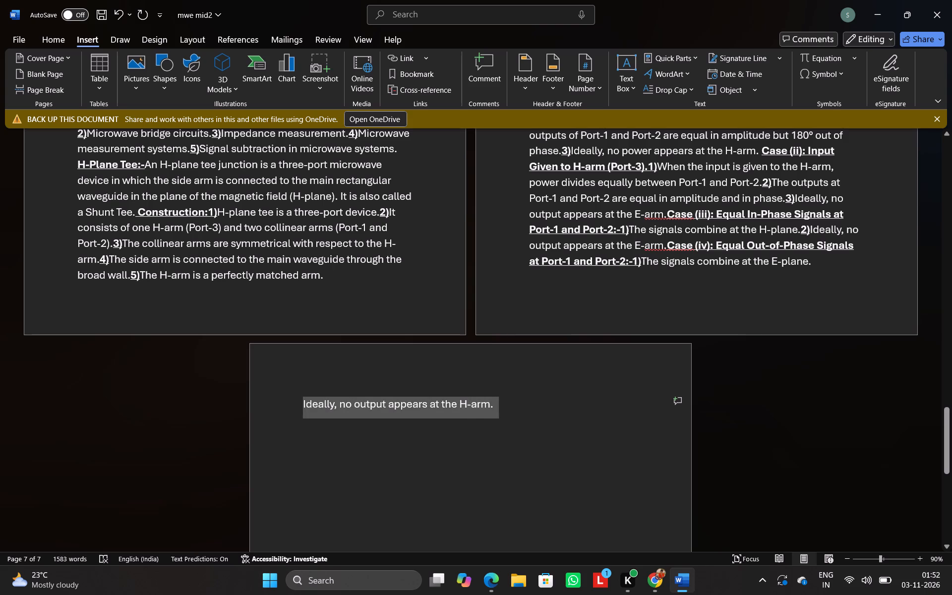
pyautogui.moveTo(499, 400); pyautogui.dragTo(492, 404)
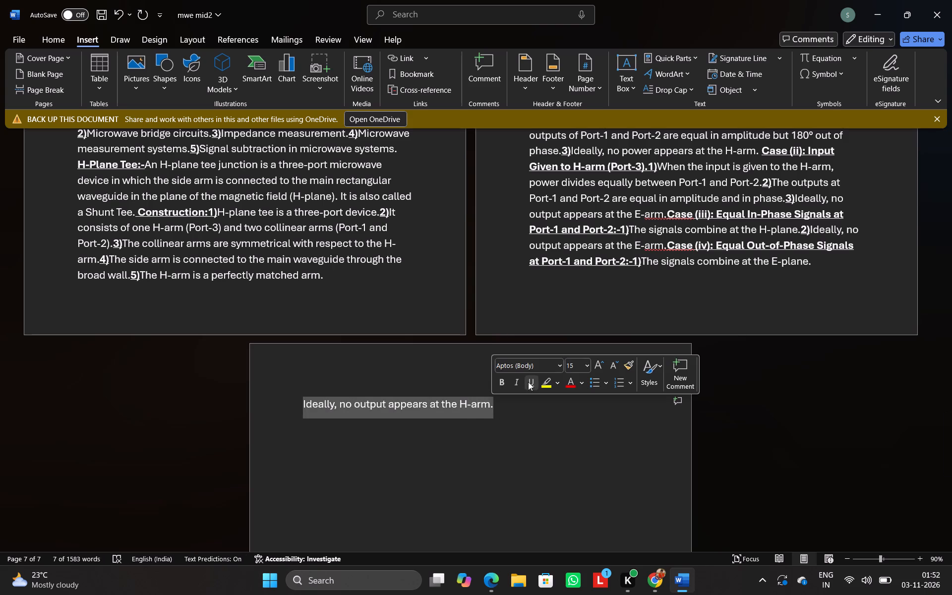
pyautogui.hotkey('ctrl', 'c')
pyautogui.press('BackSpace')
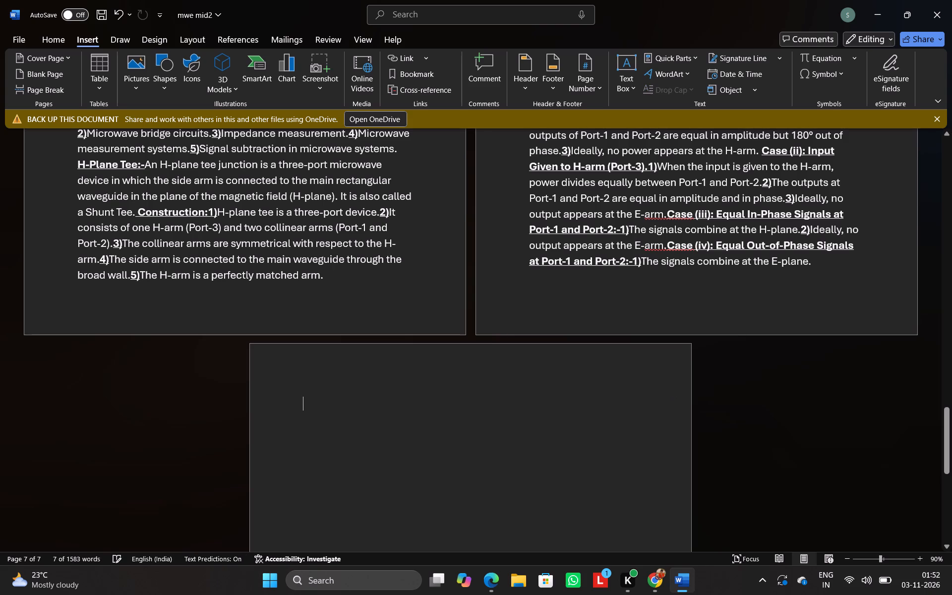
pyautogui.press('BackSpace')
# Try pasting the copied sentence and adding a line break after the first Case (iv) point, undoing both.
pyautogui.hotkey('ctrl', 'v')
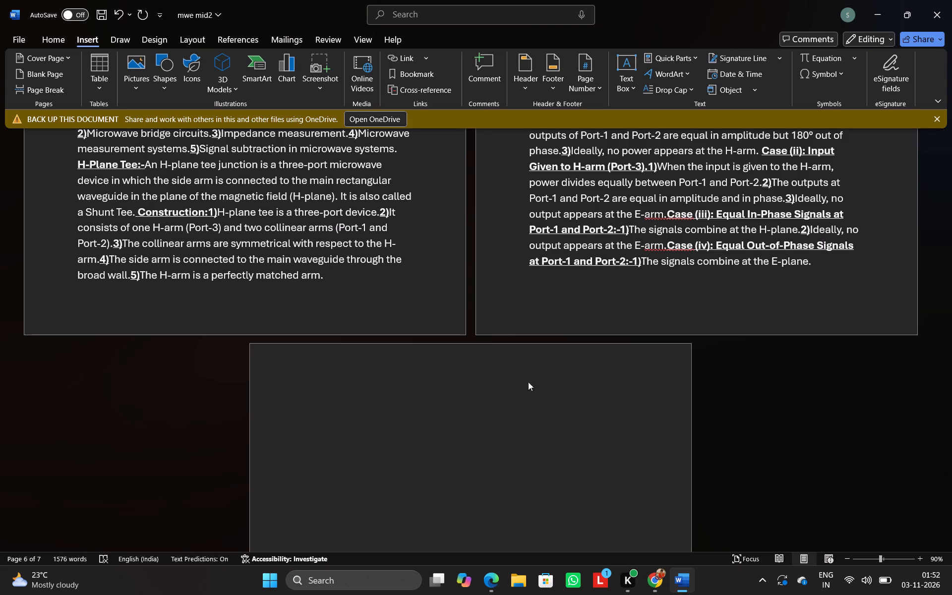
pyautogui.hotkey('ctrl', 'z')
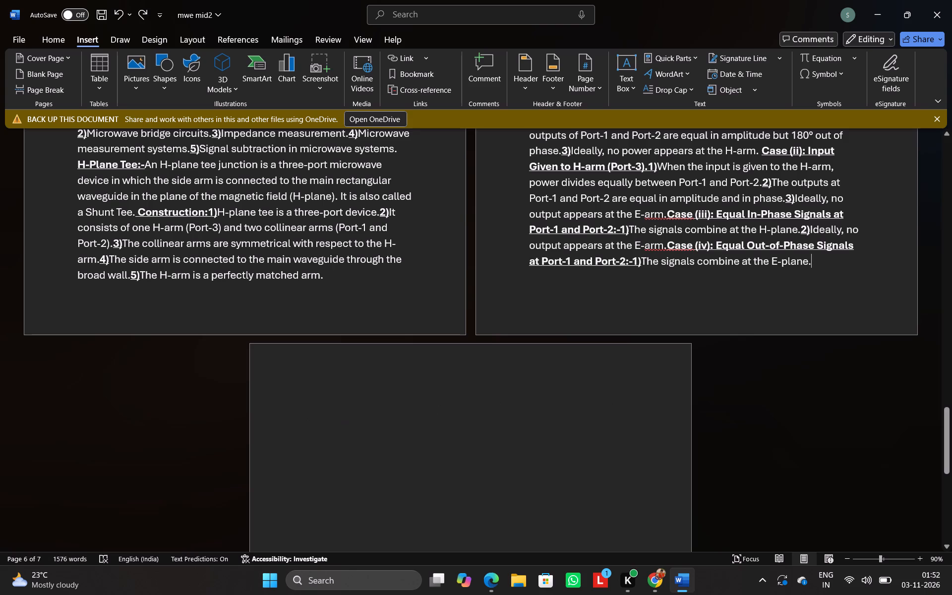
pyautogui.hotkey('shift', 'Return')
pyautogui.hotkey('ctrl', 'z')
# Move the H-plane tee's scattering matrix picture into the page's outer margin, beside the "Scattering Matrix:-" text.
pyautogui.scroll(3, 631, 288)
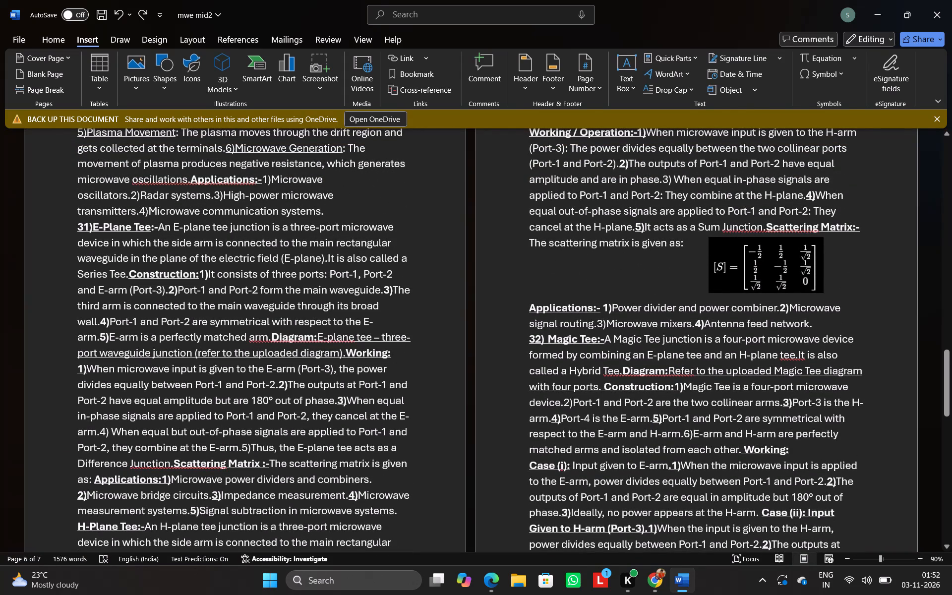
pyautogui.click(748, 278)
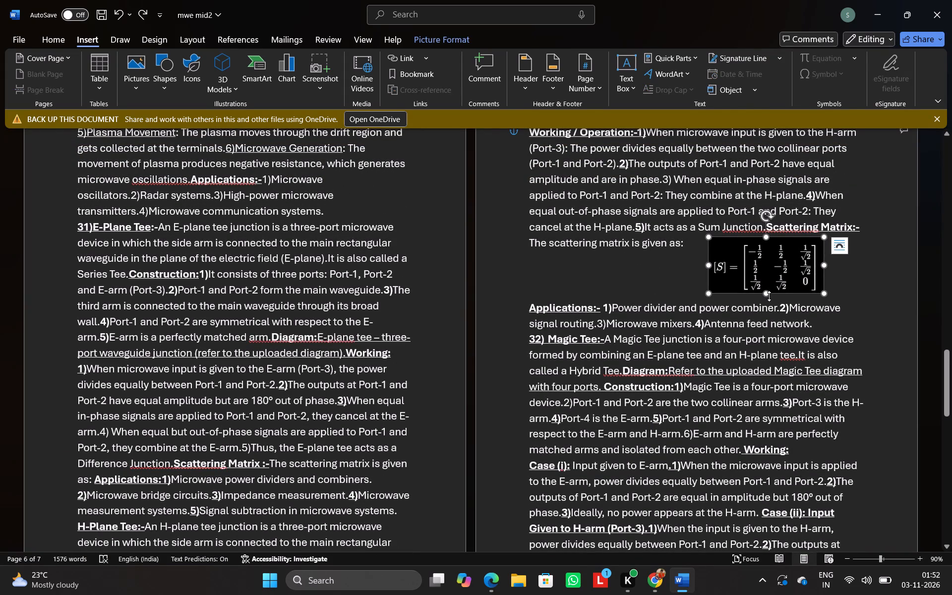
pyautogui.moveTo(771, 278); pyautogui.dragTo(804, 279)
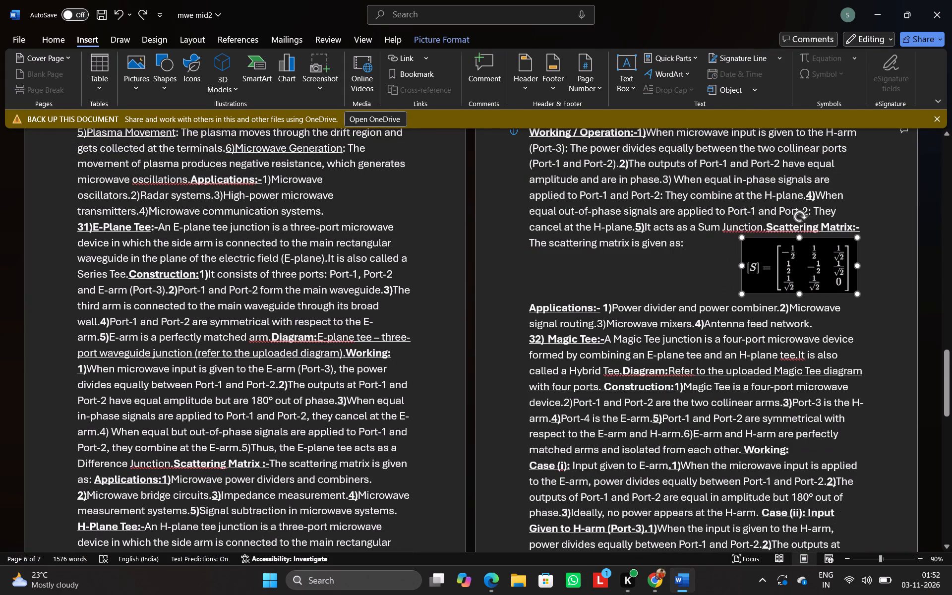
pyautogui.moveTo(804, 279); pyautogui.dragTo(809, 274)
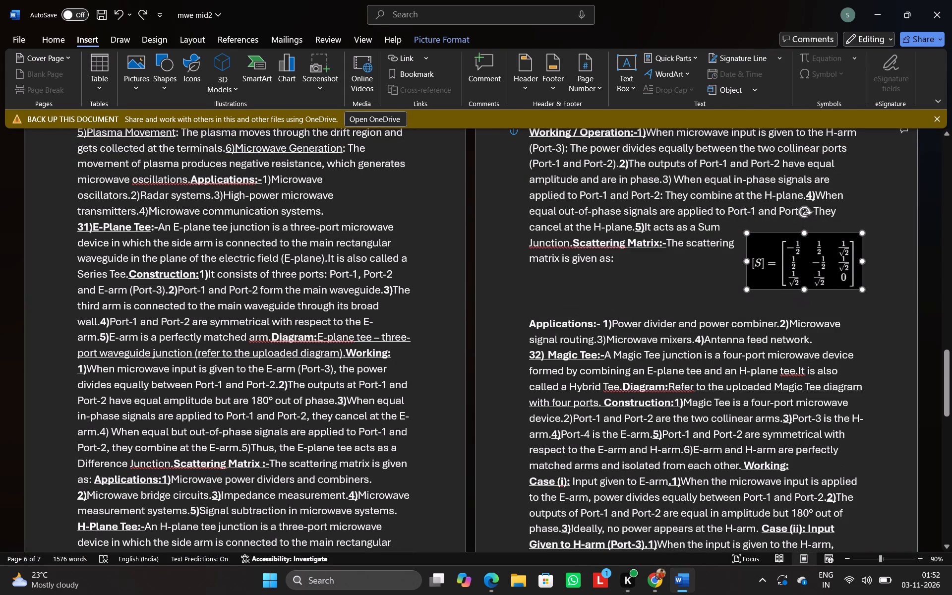
pyautogui.moveTo(809, 274); pyautogui.dragTo(824, 269)
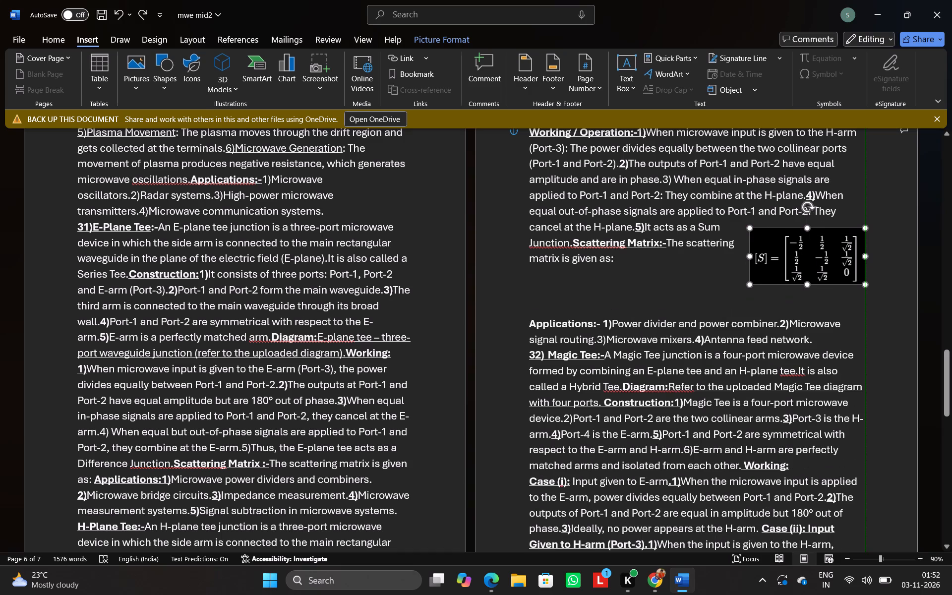
pyautogui.moveTo(824, 269); pyautogui.dragTo(838, 261)
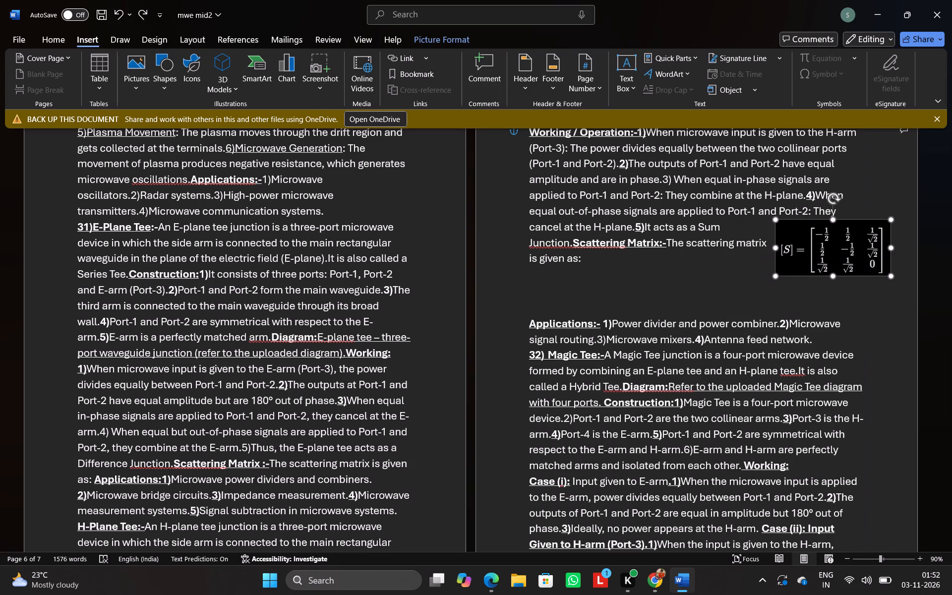
pyautogui.moveTo(838, 261); pyautogui.dragTo(848, 262)
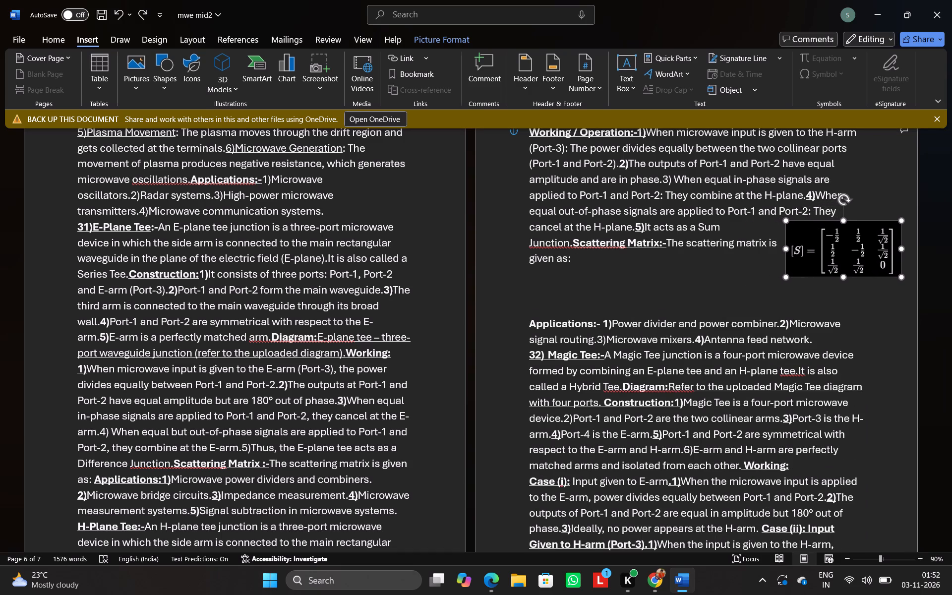
pyautogui.moveTo(848, 262); pyautogui.dragTo(856, 264)
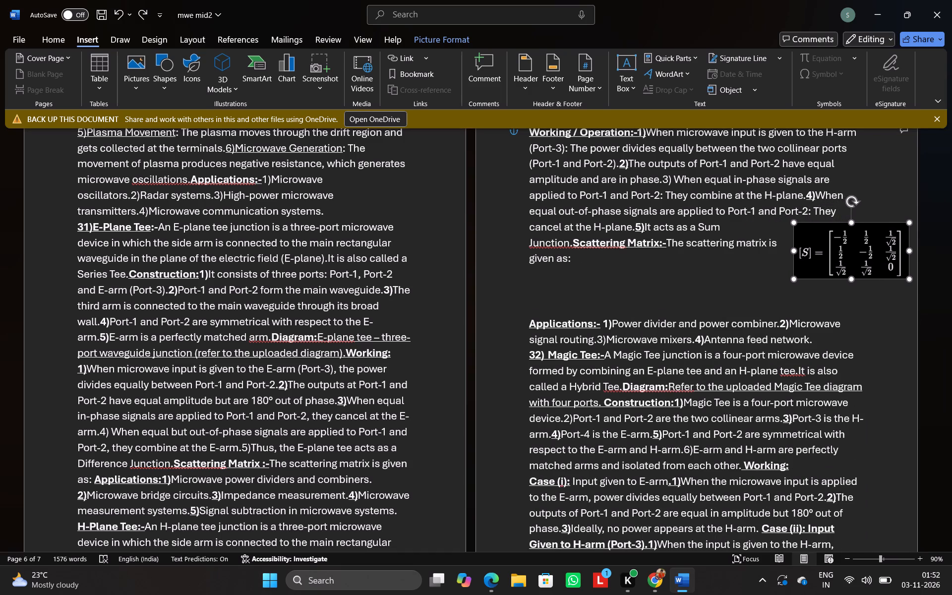
pyautogui.moveTo(856, 264); pyautogui.dragTo(856, 265)
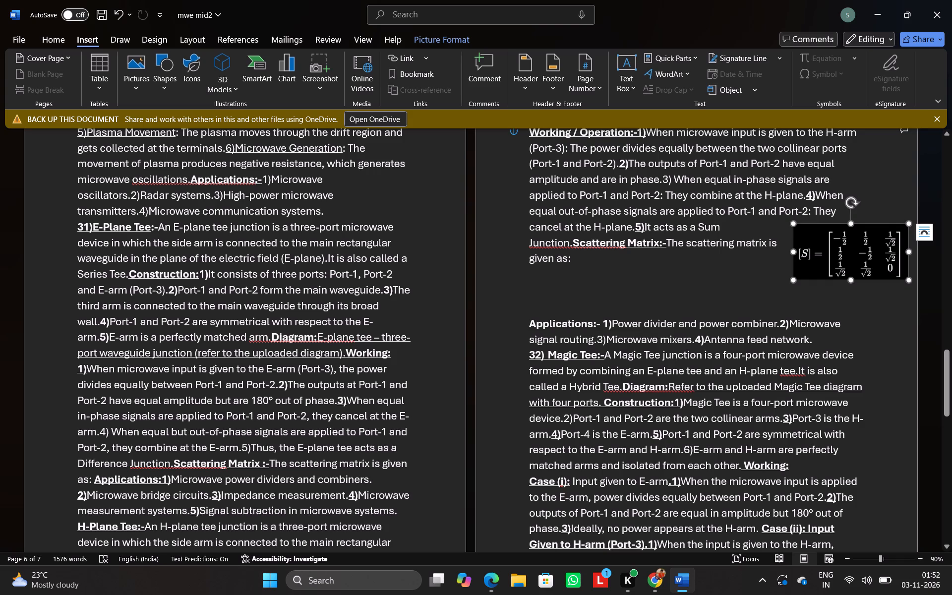
# Delete the paragraph break before the H-plane tee's "Applications:-" heading.
pyautogui.click(527, 320)
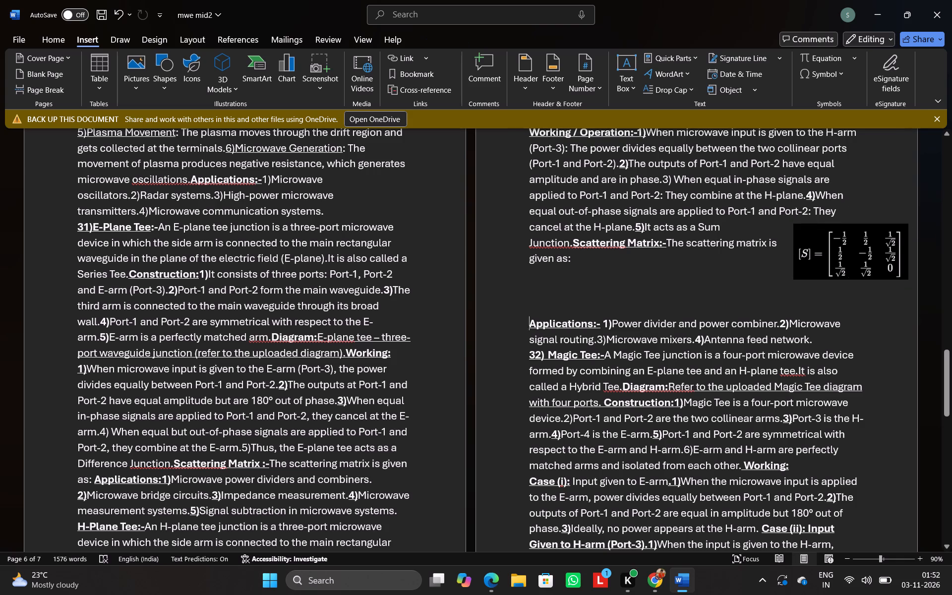
pyautogui.press('BackSpace')
# Paste "Ideally, no output appears at the H-arm." as point 2) after Case (iv)'s first point, with a new paragraph following it.
pyautogui.scroll(-3, 616, 368)
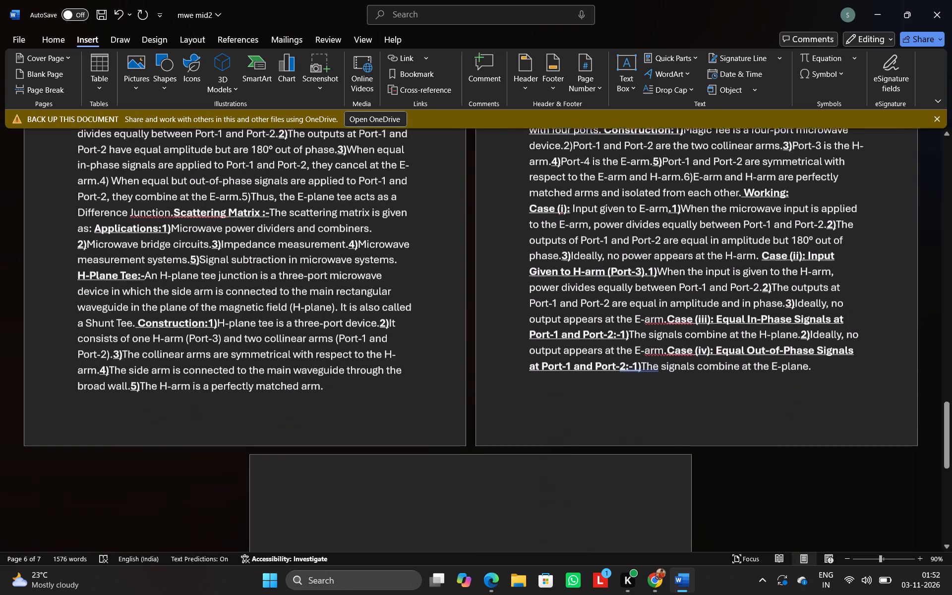
pyautogui.click(812, 281)
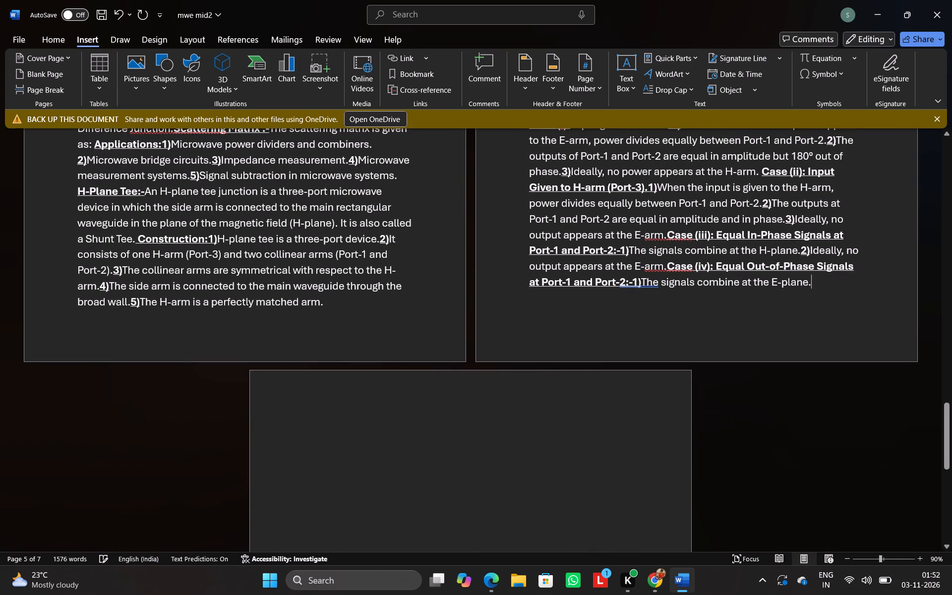
pyautogui.hotkey('ctrl', 'v')
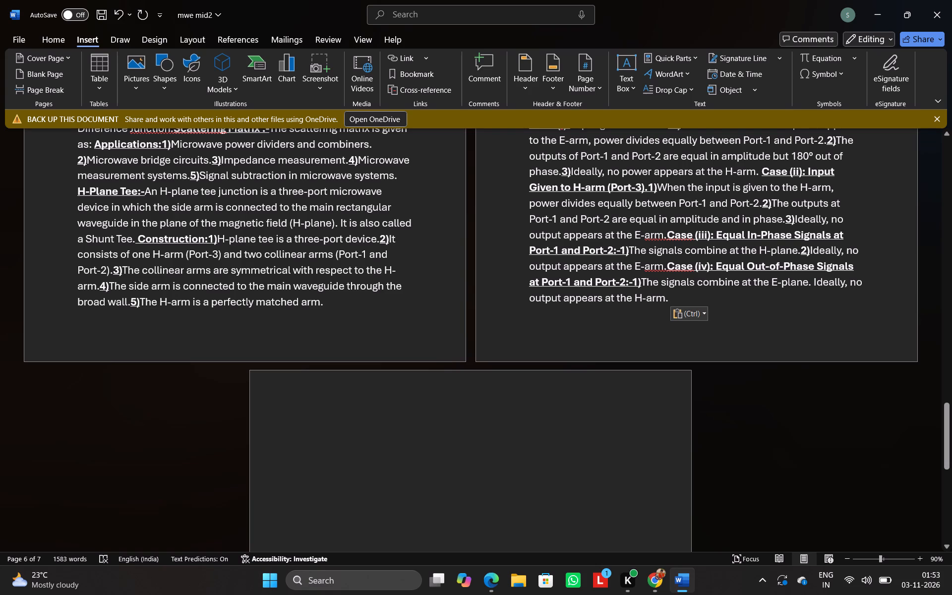
pyautogui.click(812, 282)
pyautogui.press('Right')
pyautogui.write('2)')
pyautogui.click(774, 335)
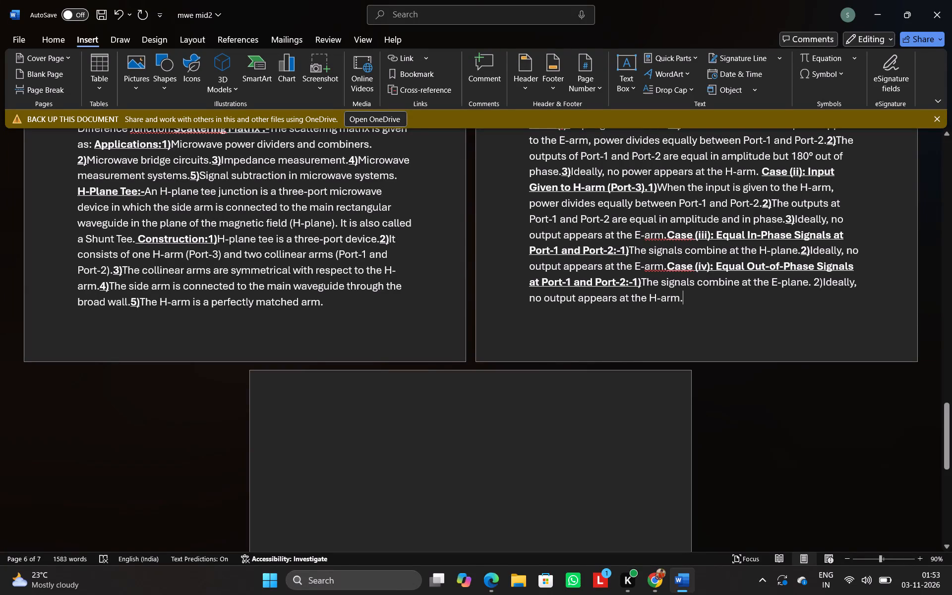
pyautogui.press('Return')
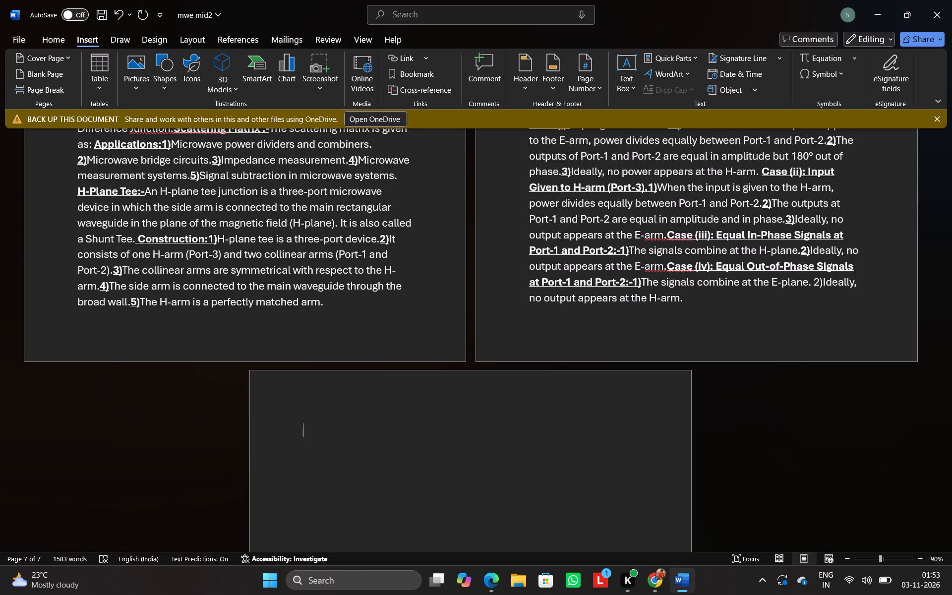
# Look through the notes from the opening pages to the tee junction sections and the last page.
pyautogui.scroll(14, 783, 322)
pyautogui.scroll(10, 783, 322)
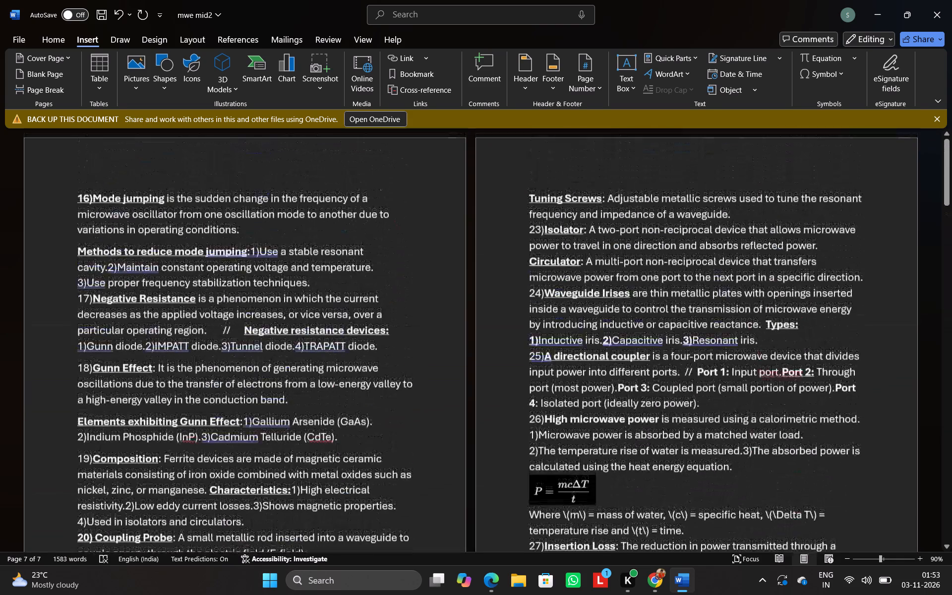
pyautogui.scroll(6, 783, 322)
pyautogui.scroll(-12, 783, 322)
pyautogui.scroll(1, 783, 322)
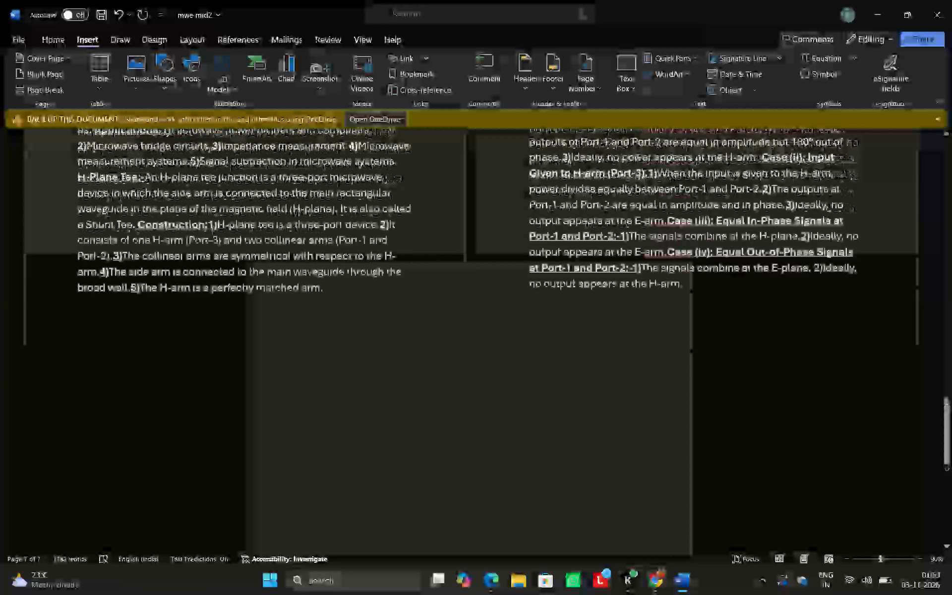
pyautogui.scroll(5, 783, 322)
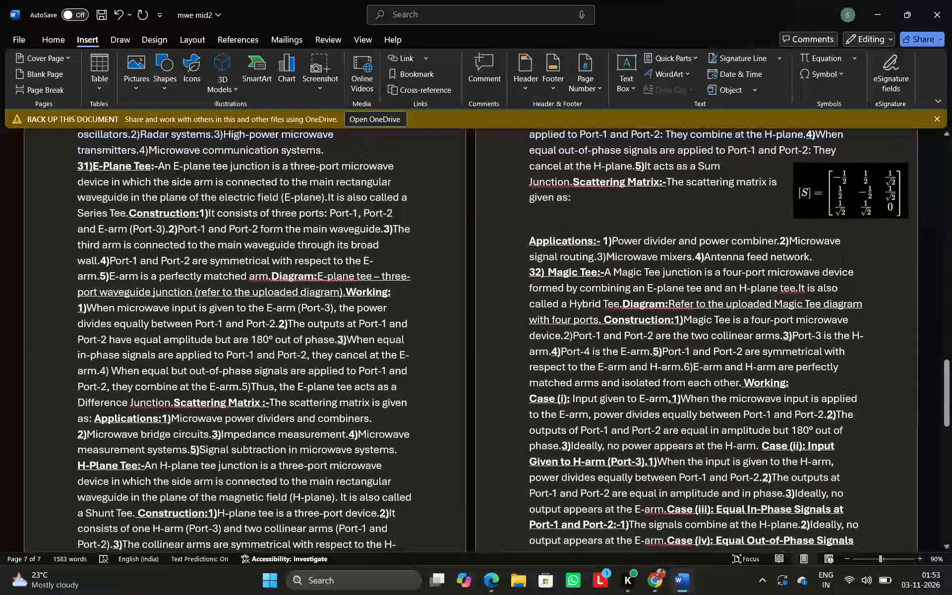
pyautogui.scroll(-7, 783, 322)
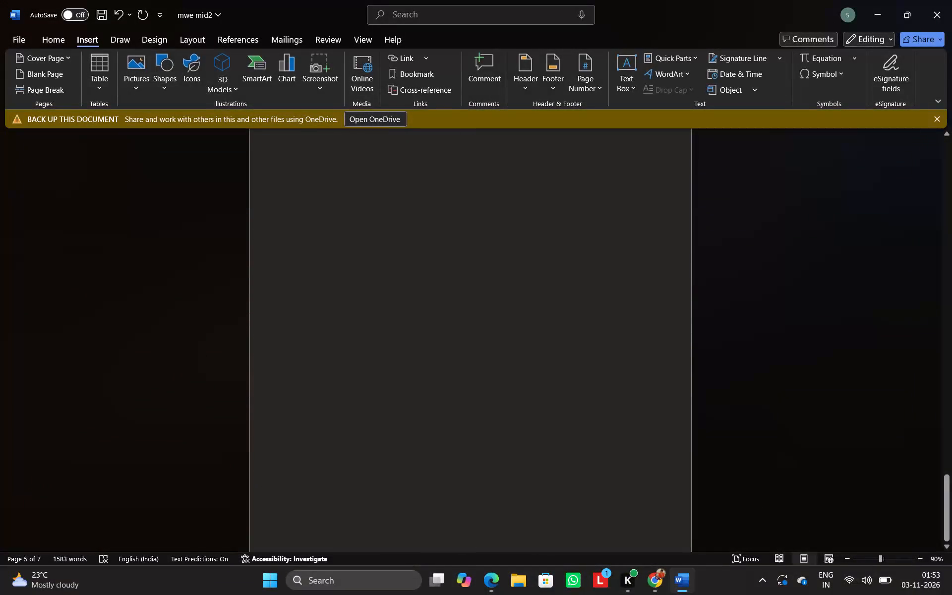
pyautogui.scroll(-4, 783, 322)
pyautogui.scroll(11, 783, 322)
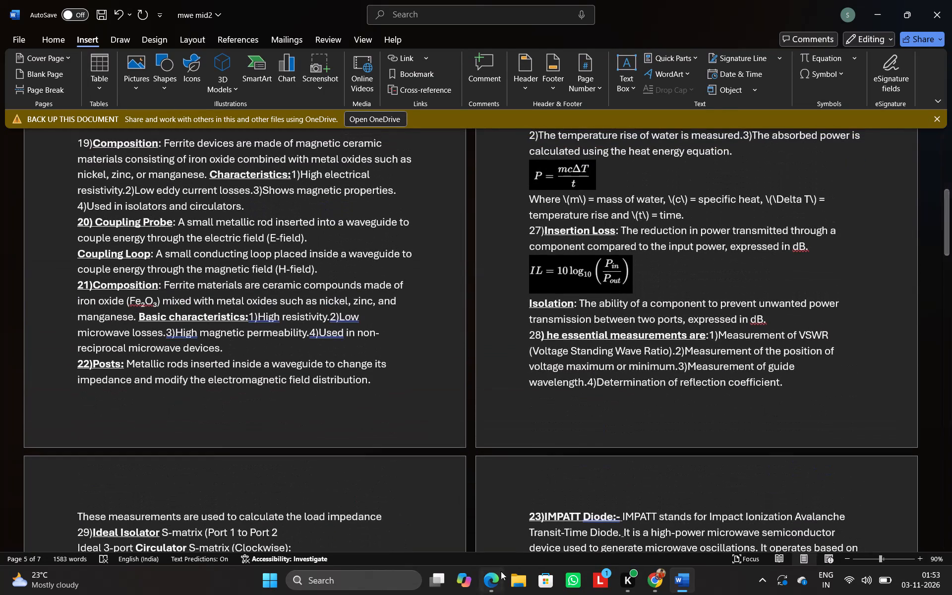
# Switch to 4&5.pdf in Edge and compare its Magic Tee cases, scattering matrix and applications with the Word notes.
pyautogui.click(491, 582)
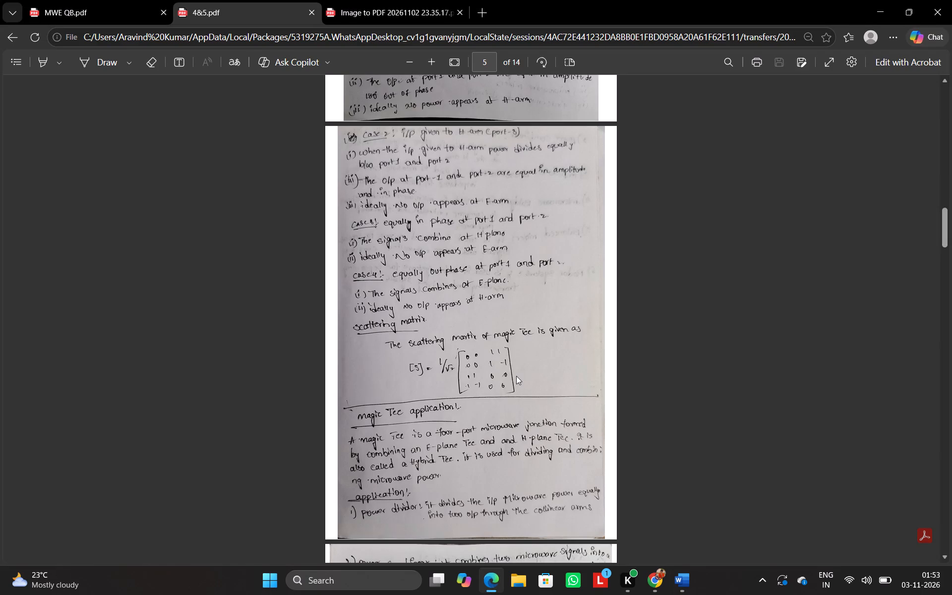
pyautogui.scroll(-2, 511, 360)
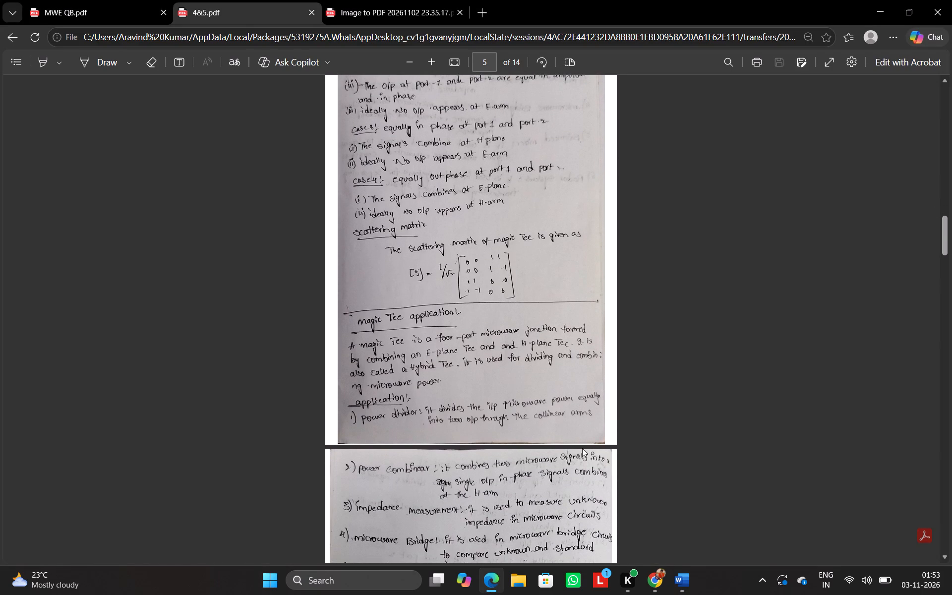
pyautogui.click(678, 573)
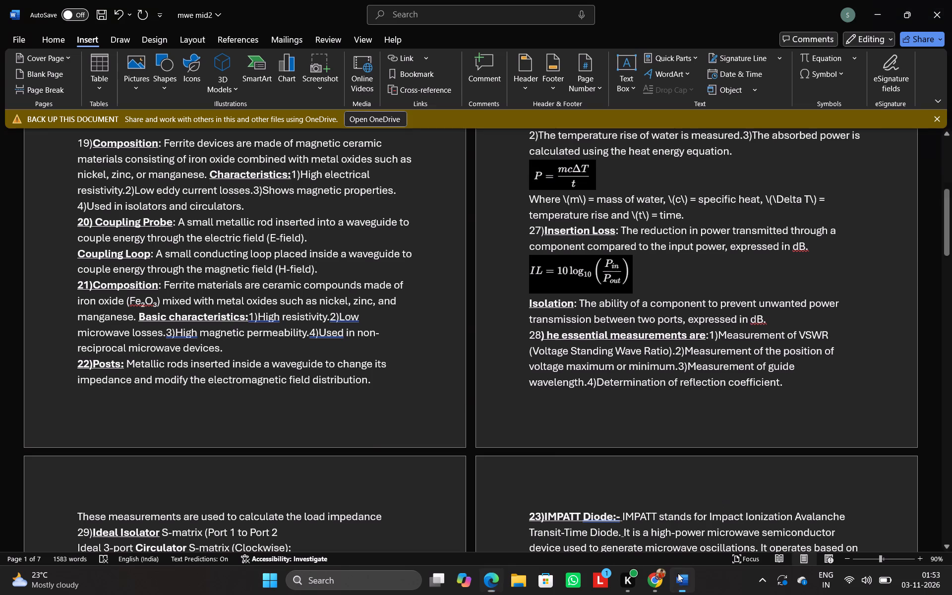
pyautogui.scroll(-10, 634, 350)
pyautogui.scroll(1, 634, 350)
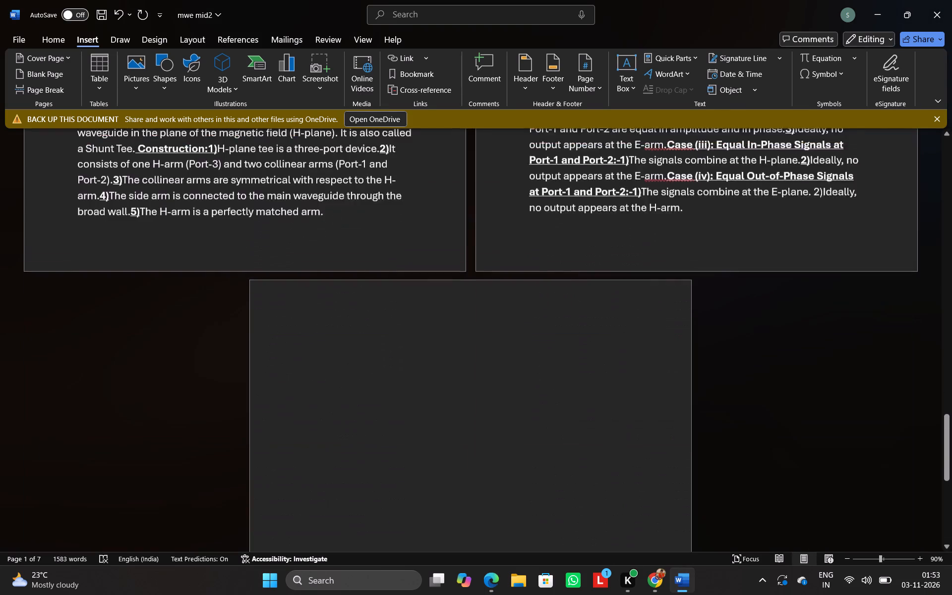
pyautogui.scroll(3, 634, 350)
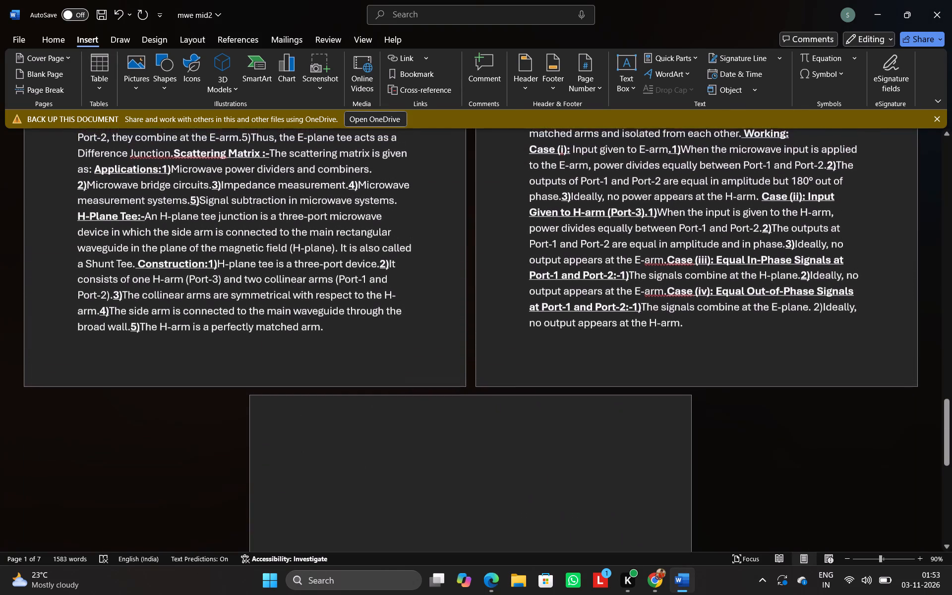
pyautogui.scroll(2, 634, 350)
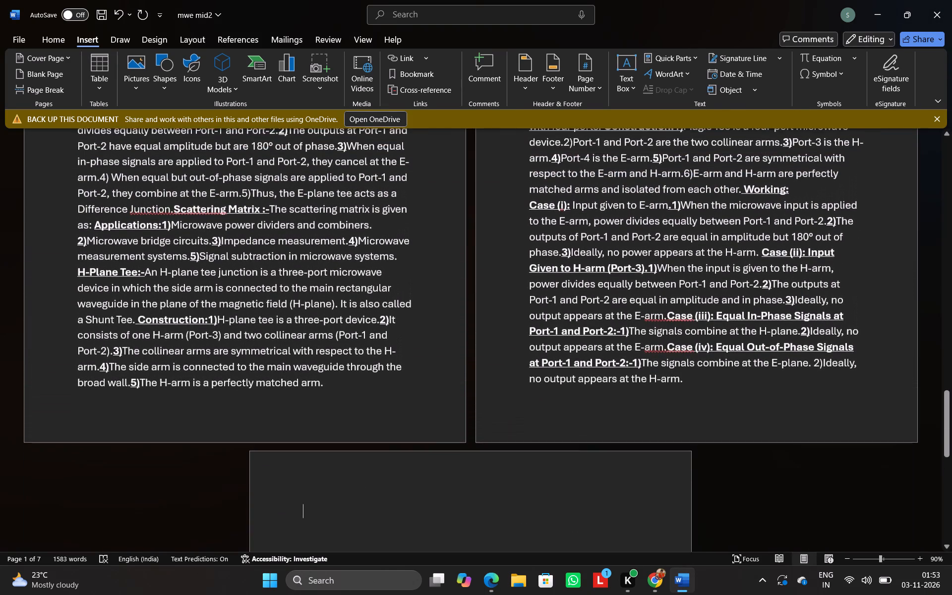
pyautogui.scroll(1, 634, 350)
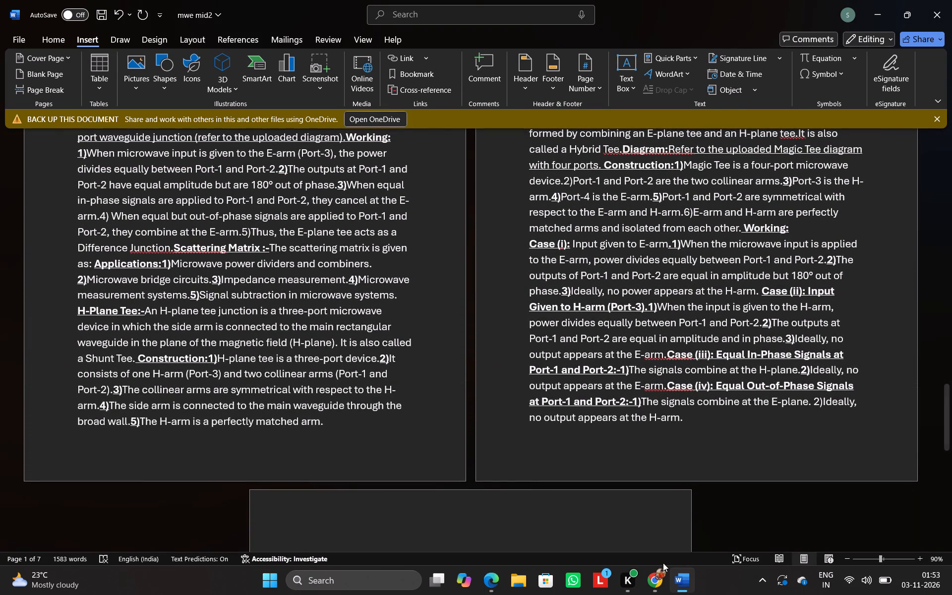
pyautogui.click(501, 577)
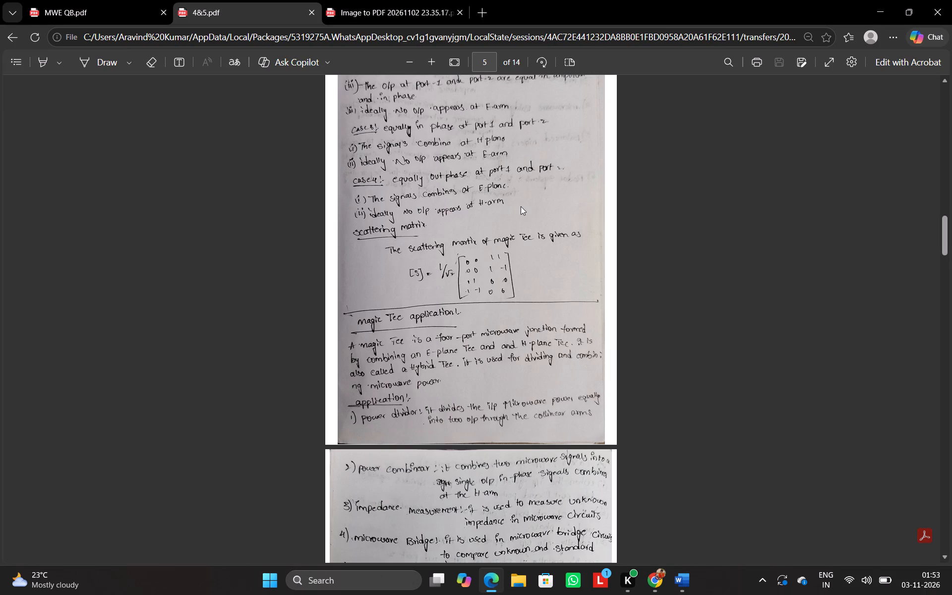
pyautogui.scroll(3, 521, 206)
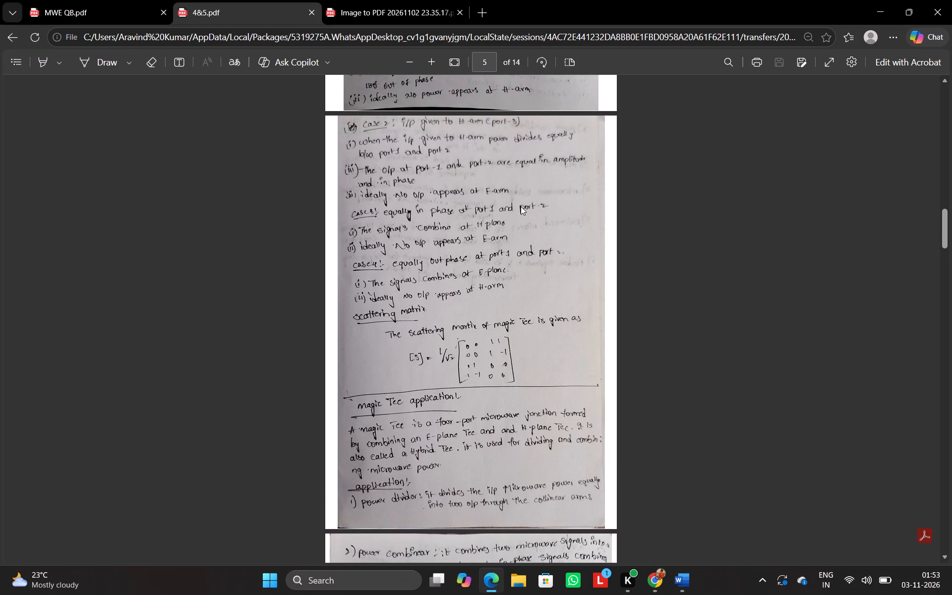
pyautogui.scroll(1, 521, 206)
pyautogui.scroll(-1, 521, 206)
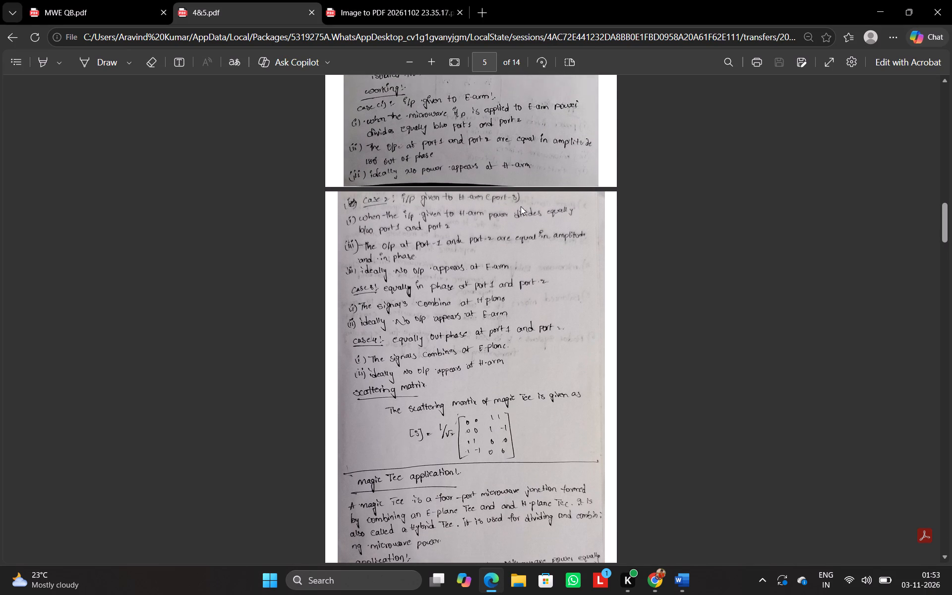
pyautogui.scroll(-1, 521, 206)
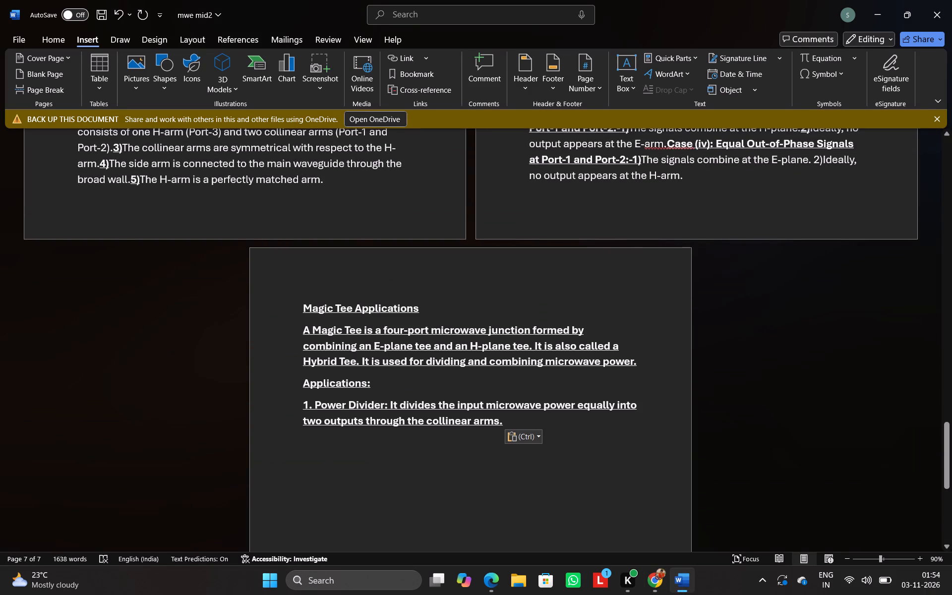
# Remove bold and underline from all the pasted text below the "Magic Tee Applications" heading.
pyautogui.moveTo(305, 328); pyautogui.dragTo(587, 435)
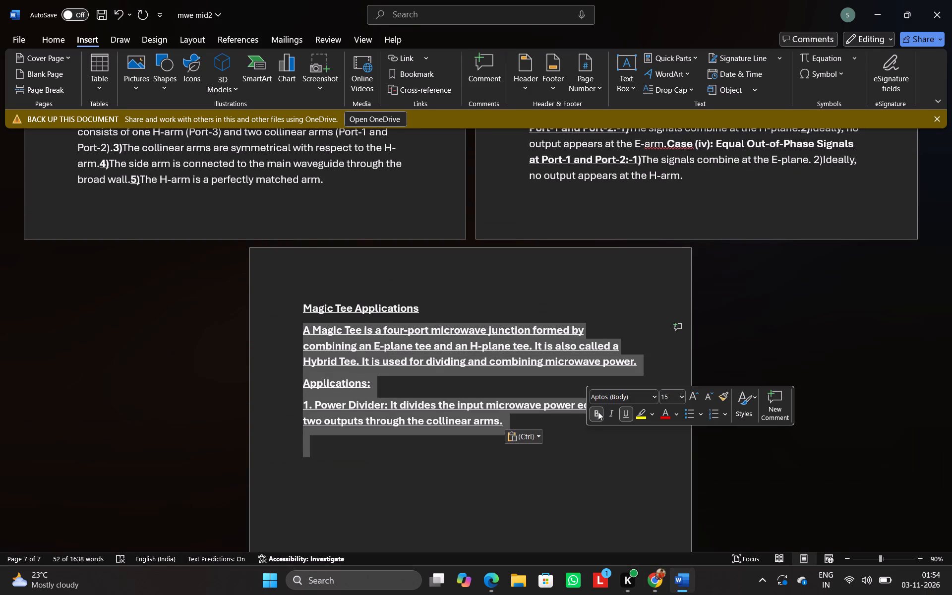
pyautogui.click(596, 413)
pyautogui.click(624, 413)
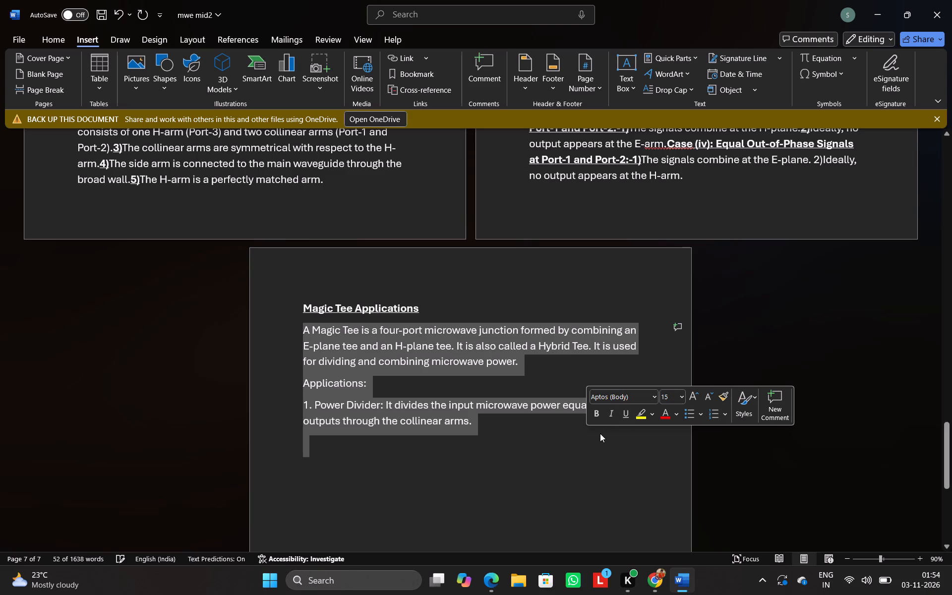
pyautogui.click(600, 433)
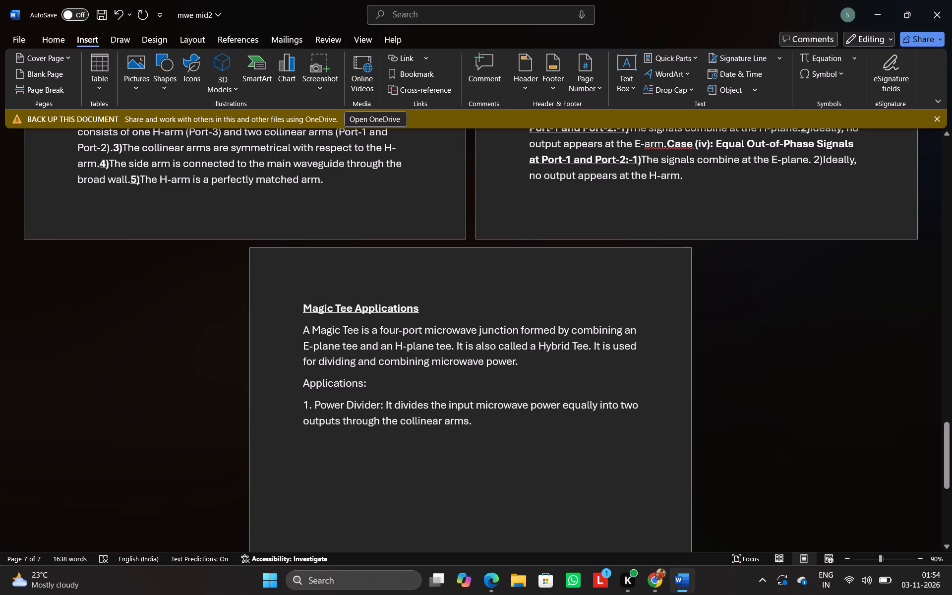
# Join the introductory Magic Tee paragraph onto the "Magic Tee Applications" heading line, separated by ":-".
pyautogui.click(303, 332)
pyautogui.press('BackSpace')
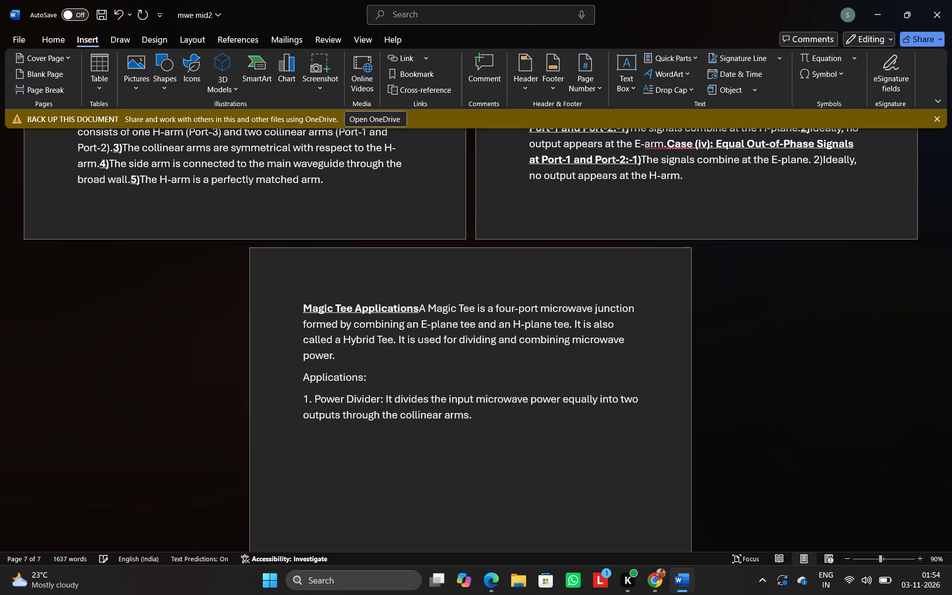
pyautogui.write(':-')
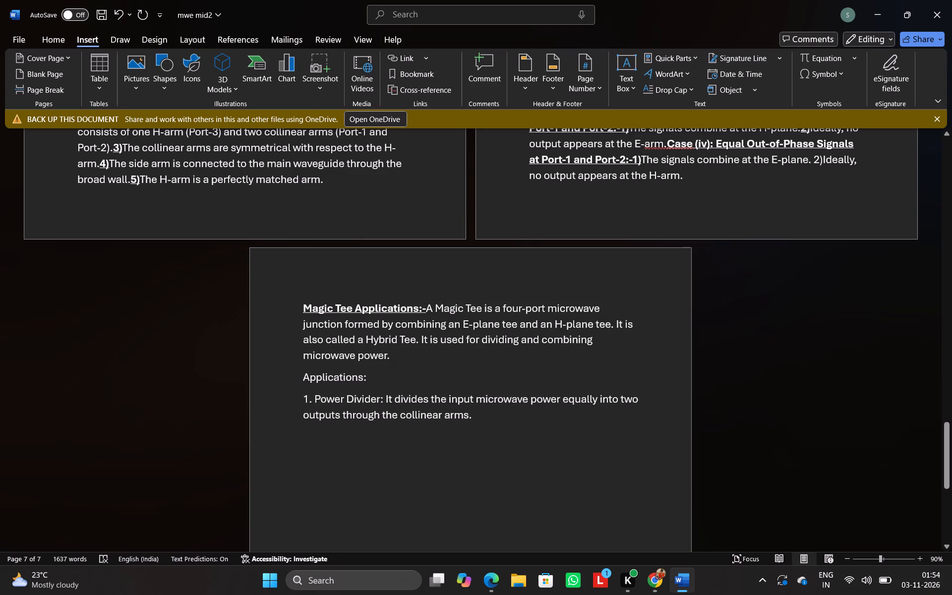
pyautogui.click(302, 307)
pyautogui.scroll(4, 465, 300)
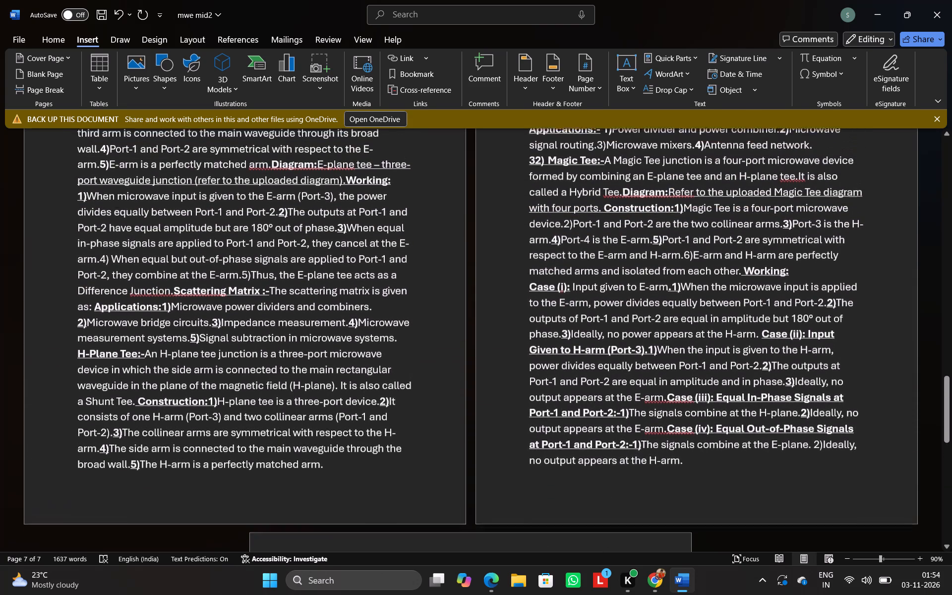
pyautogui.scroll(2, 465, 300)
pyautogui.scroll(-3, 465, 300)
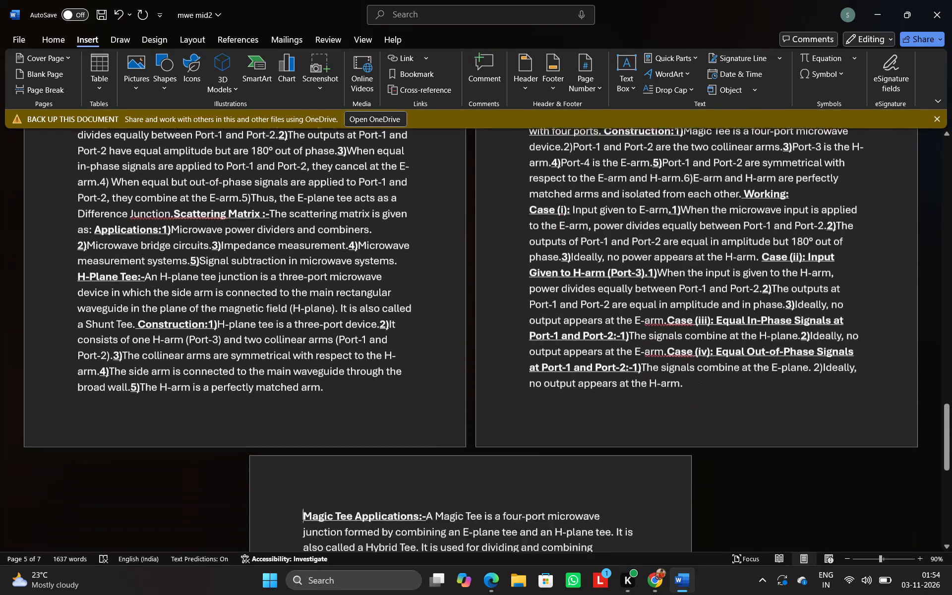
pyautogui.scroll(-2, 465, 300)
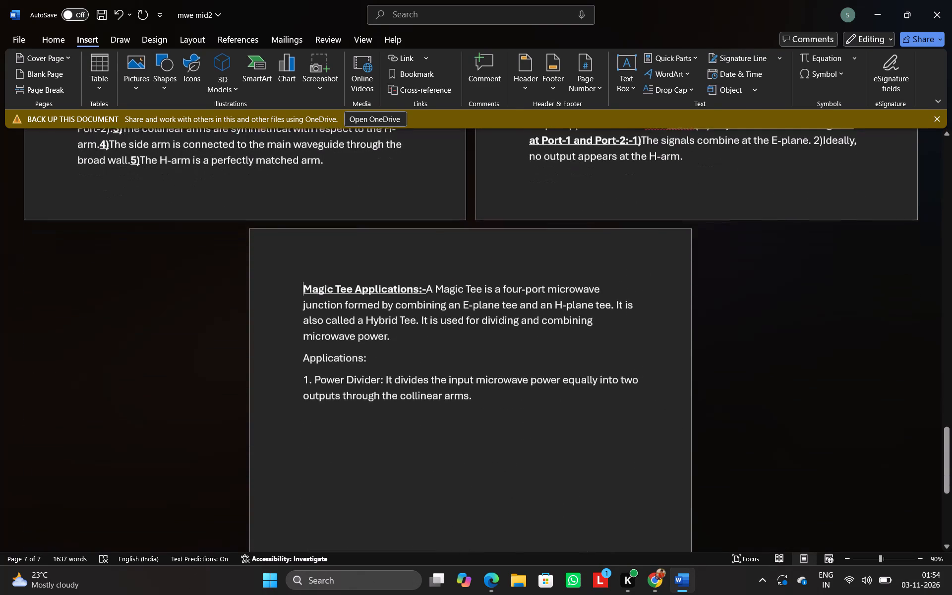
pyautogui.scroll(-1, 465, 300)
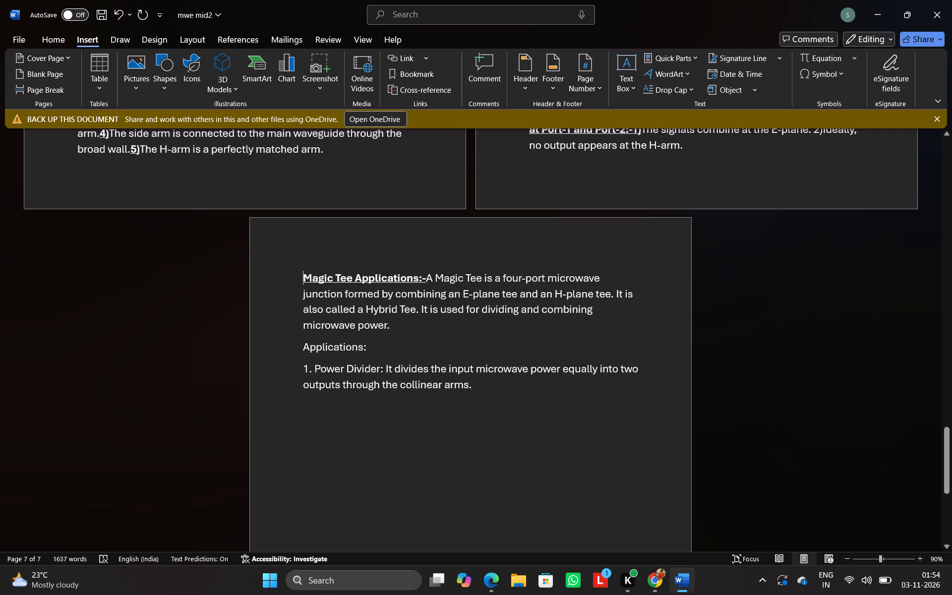
# Join the "Applications:" line onto the end of the Magic Tee introductory paragraph, separated by a space.
pyautogui.click(305, 346)
pyautogui.press('BackSpace')
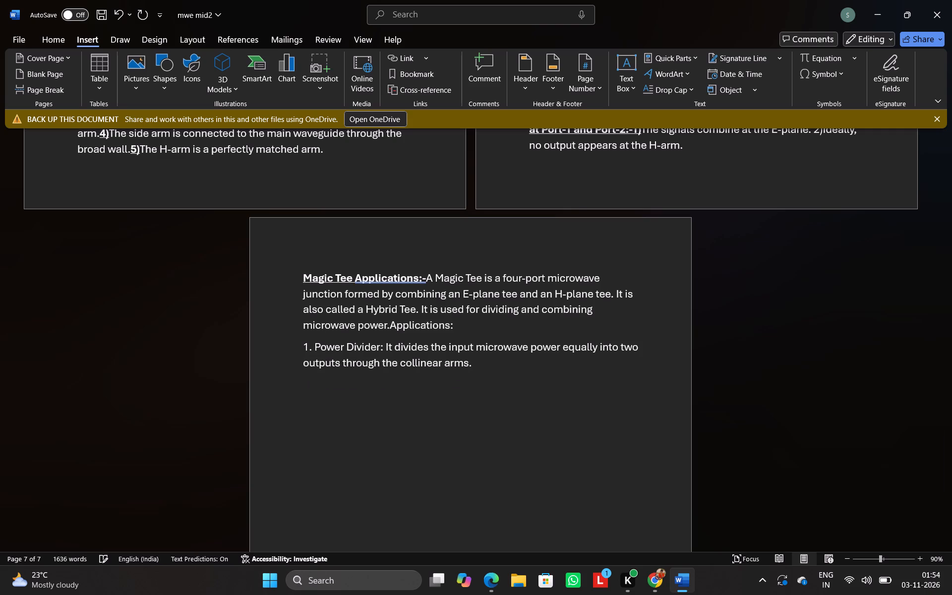
pyautogui.press('space')
# Make the joined word "Applications" bold and underlined, and add a hyphen after its colon.
pyautogui.moveTo(305, 346); pyautogui.dragTo(346, 328)
pyautogui.click(394, 319)
pyautogui.moveTo(394, 319); pyautogui.dragTo(415, 319)
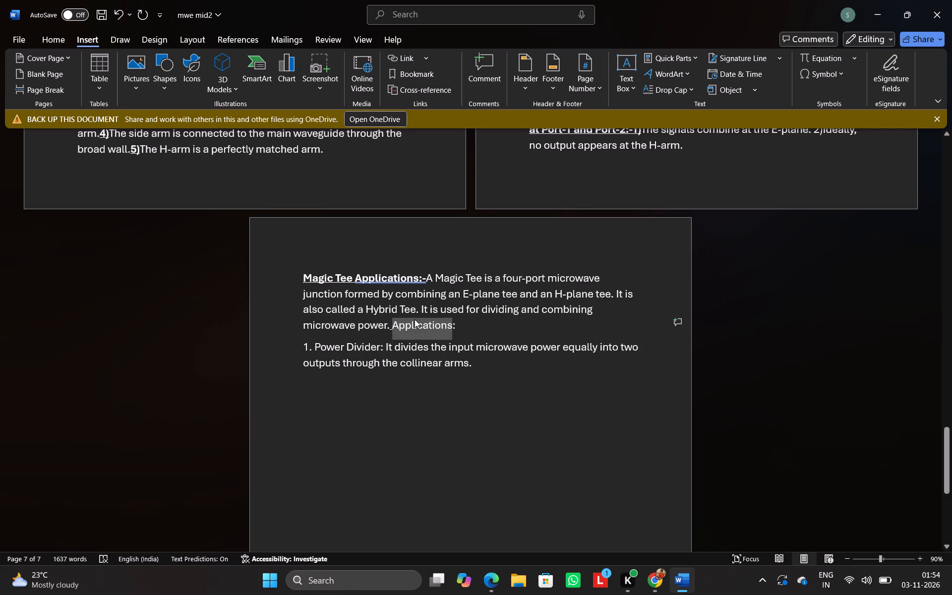
pyautogui.moveTo(415, 319); pyautogui.dragTo(435, 321)
pyautogui.click(444, 303)
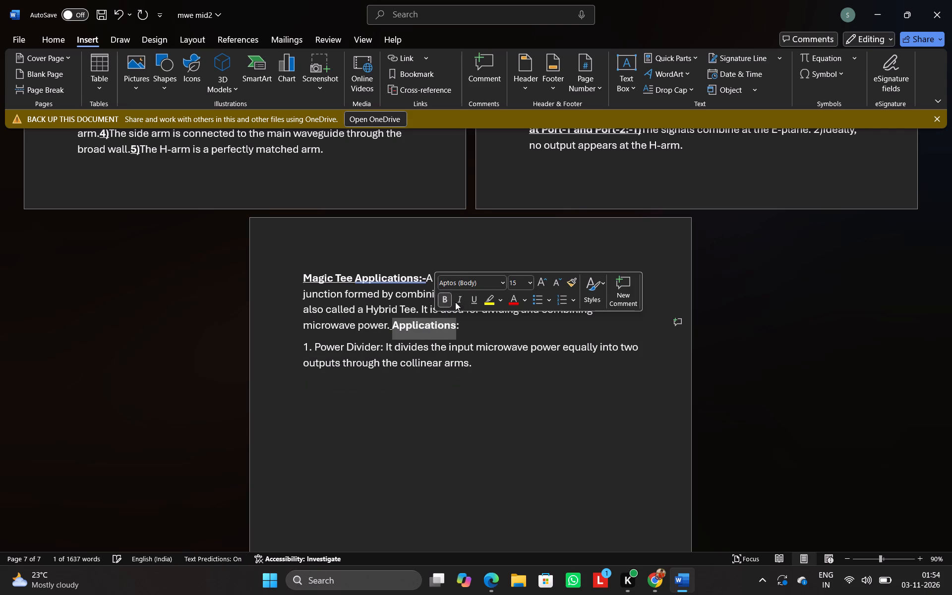
pyautogui.click(470, 299)
pyautogui.click(471, 319)
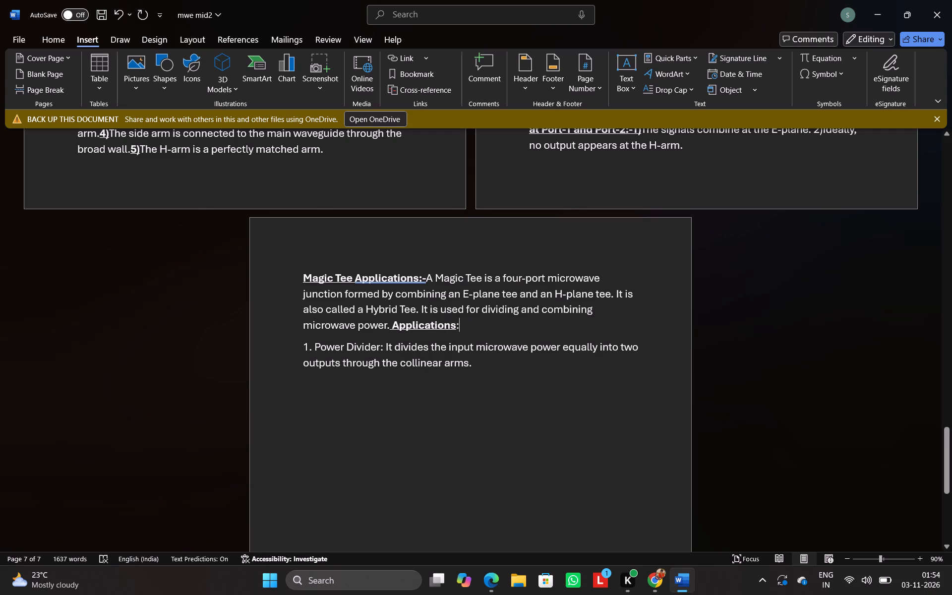
pyautogui.press('-')
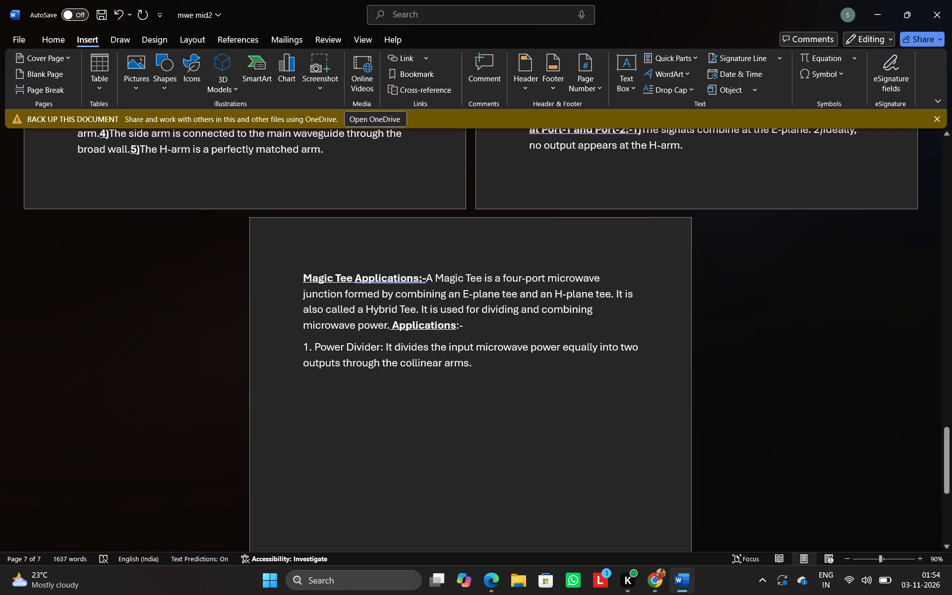
# Join the Power Divider point directly after "Applications:-", replacing its "1." numbering with "1)".
pyautogui.click(312, 346)
pyautogui.press('Right')
pyautogui.press('BackSpace')
pyautogui.press('BackSpace')
pyautogui.press('BackSpace')
pyautogui.press('BackSpace')
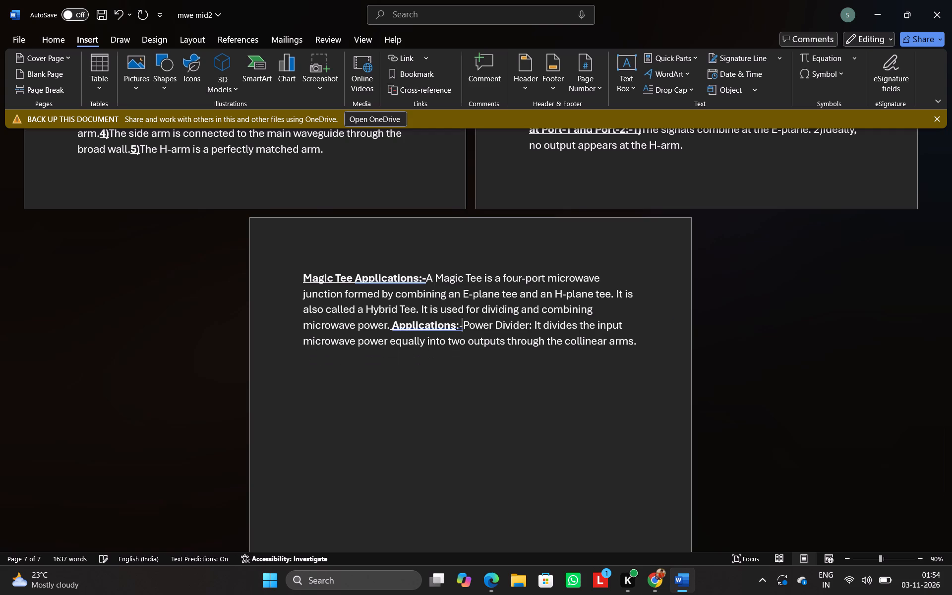
pyautogui.write('1)')
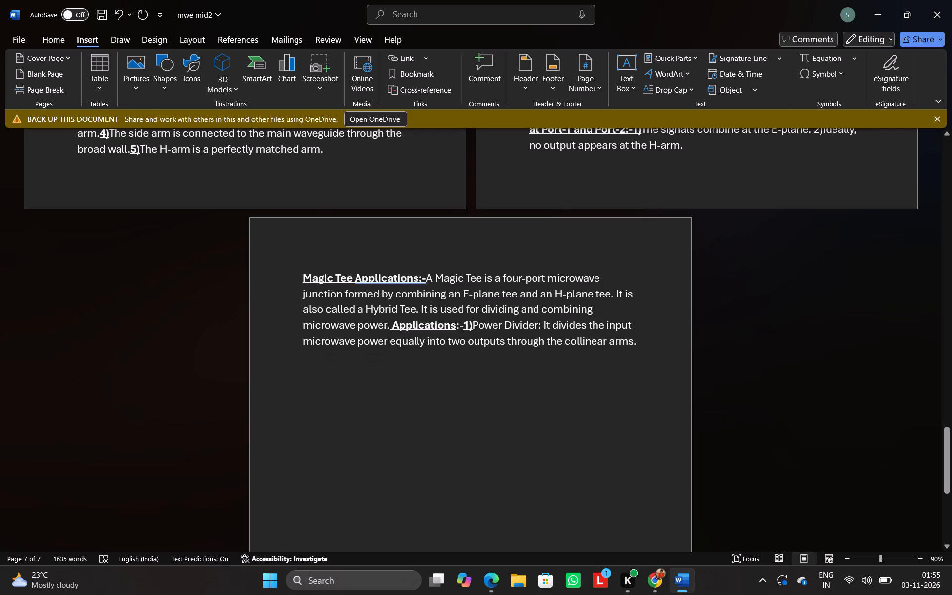
# Underline the "Power Divider:" label in the first application point.
pyautogui.moveTo(466, 323); pyautogui.dragTo(538, 333)
pyautogui.click(573, 313)
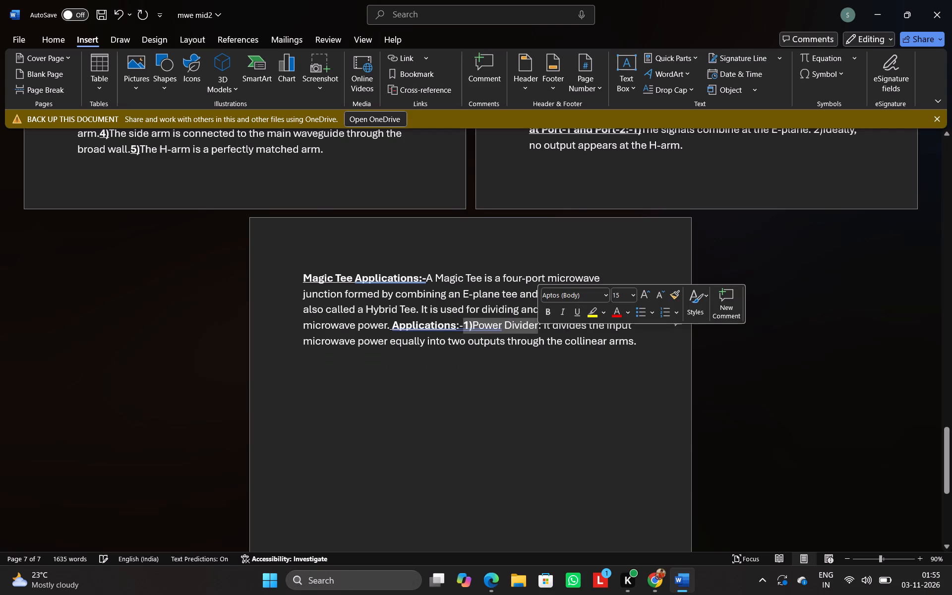
pyautogui.click(593, 403)
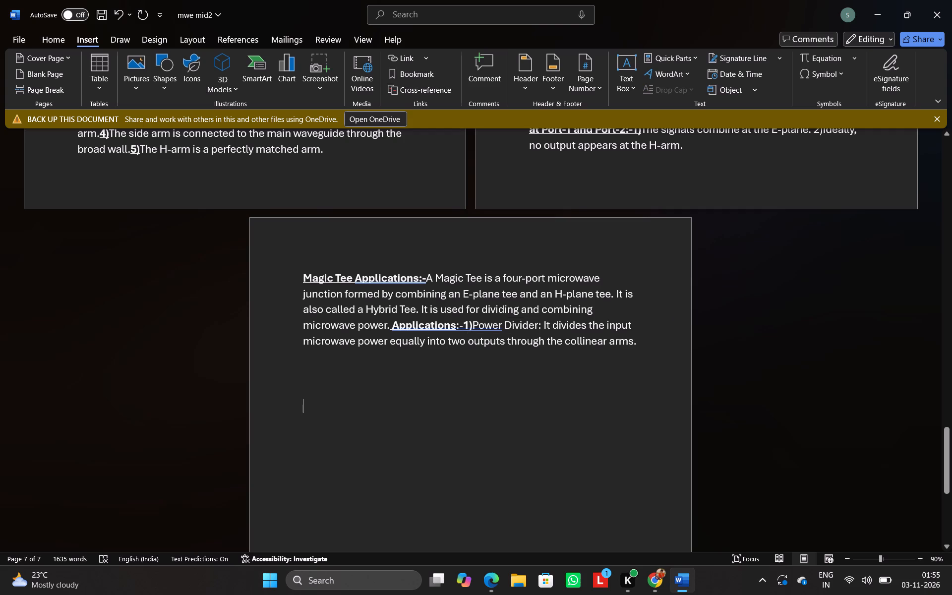
pyautogui.moveTo(541, 328); pyautogui.dragTo(469, 323)
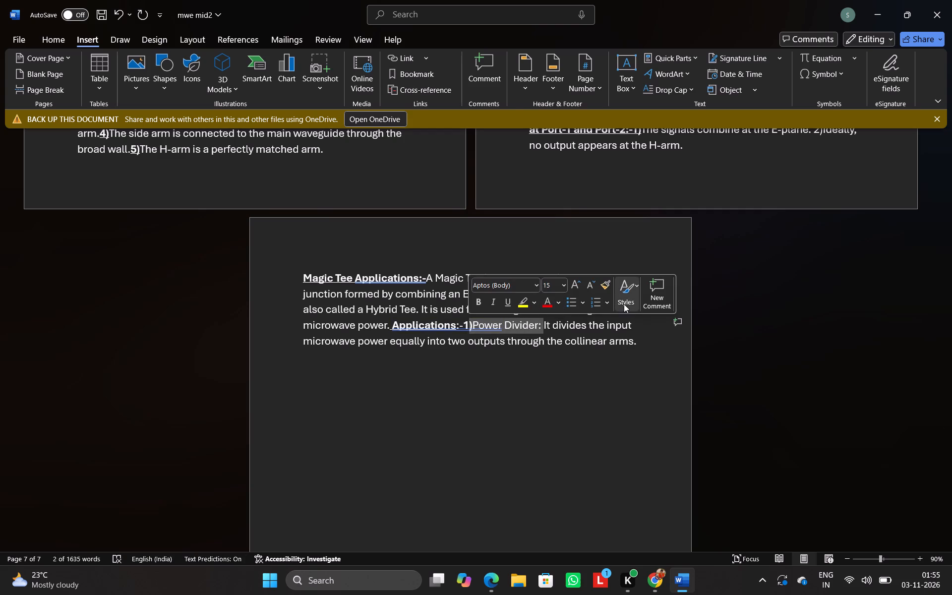
pyautogui.click(508, 301)
pyautogui.click(511, 386)
# Remove the empty lines below the Power Divider sentence so the cursor sits at its end.
pyautogui.click(462, 416)
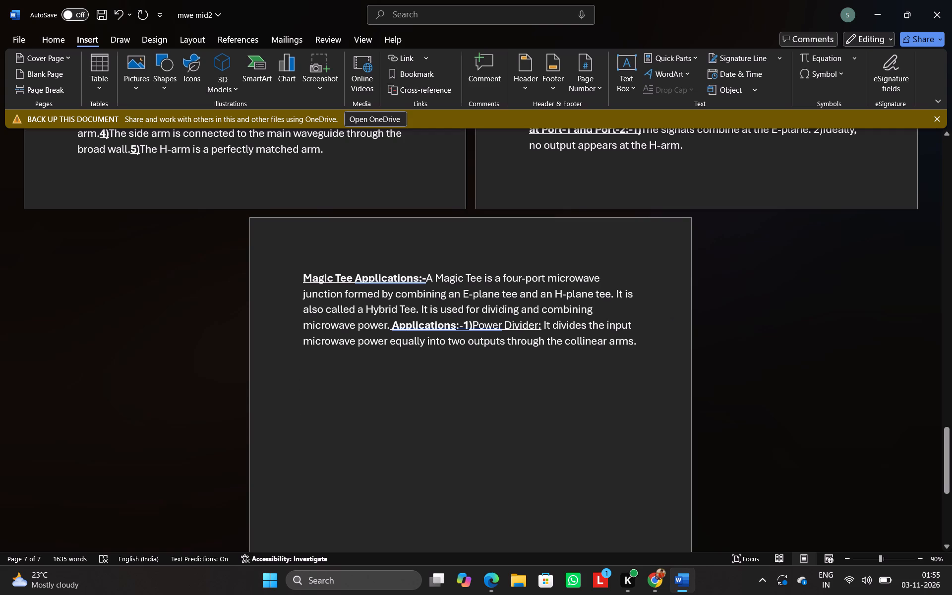
pyautogui.press('BackSpace')
pyautogui.press('BackSpace')
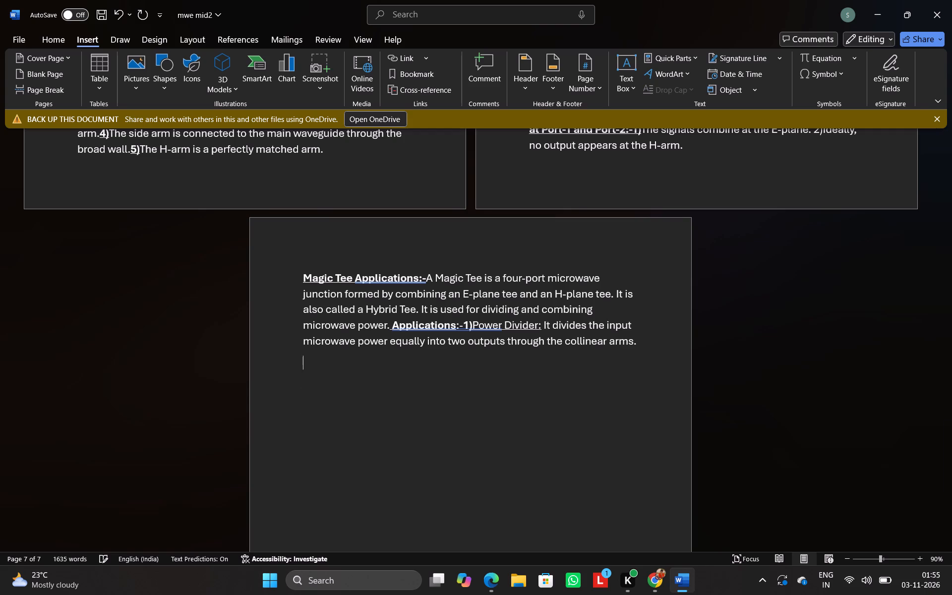
pyautogui.press('BackSpace')
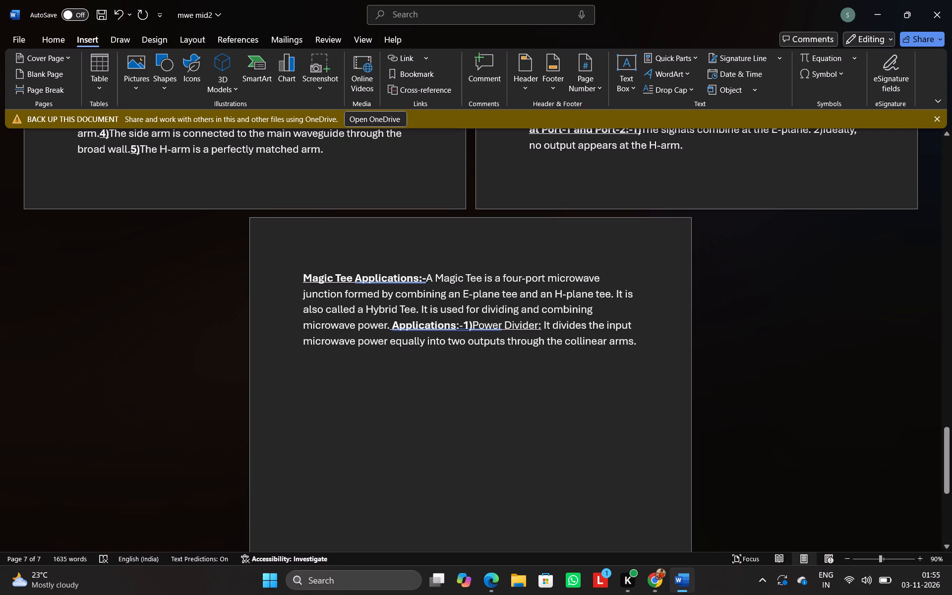
# Switch to 4&5.pdf in Edge and check the remaining handwritten Magic Tee applications, points 2 to 6, on page 6.
pyautogui.click(684, 585)
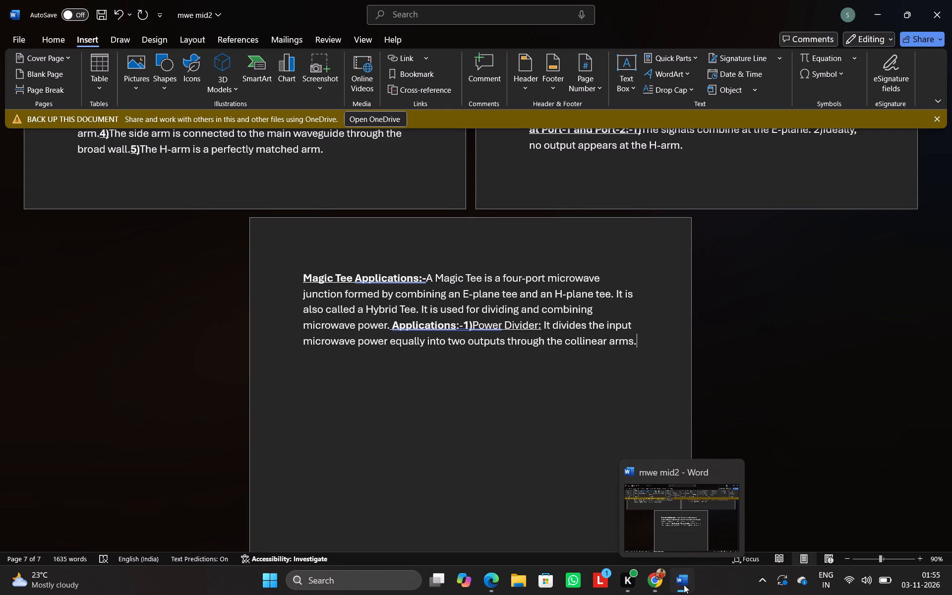
pyautogui.scroll(-1, 623, 425)
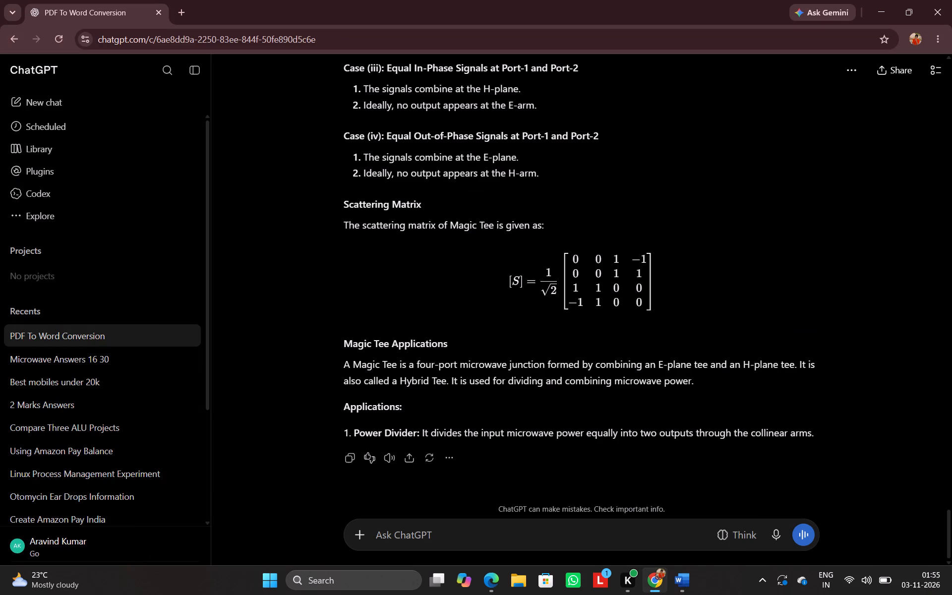
pyautogui.click(499, 586)
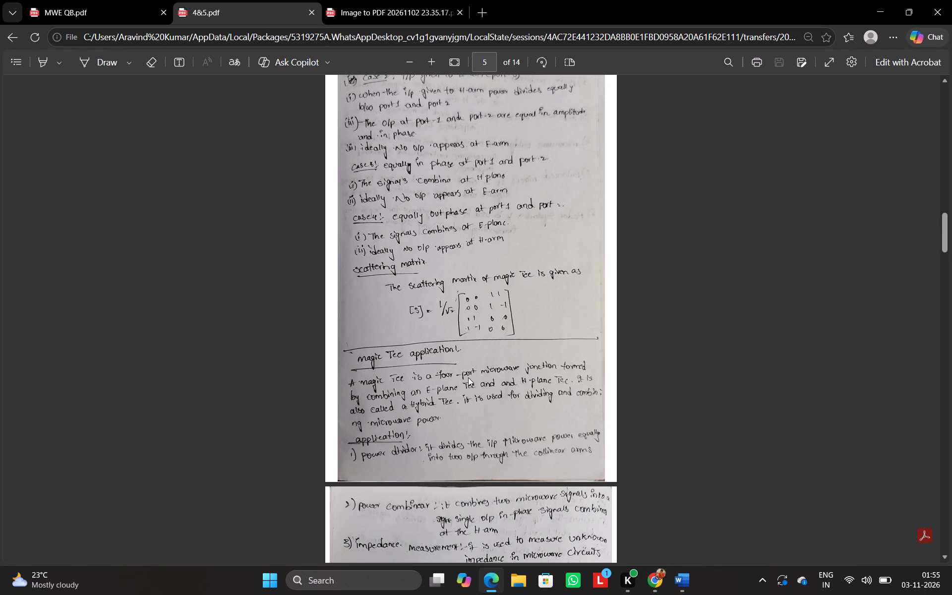
pyautogui.scroll(-6, 468, 377)
pyautogui.scroll(1, 468, 377)
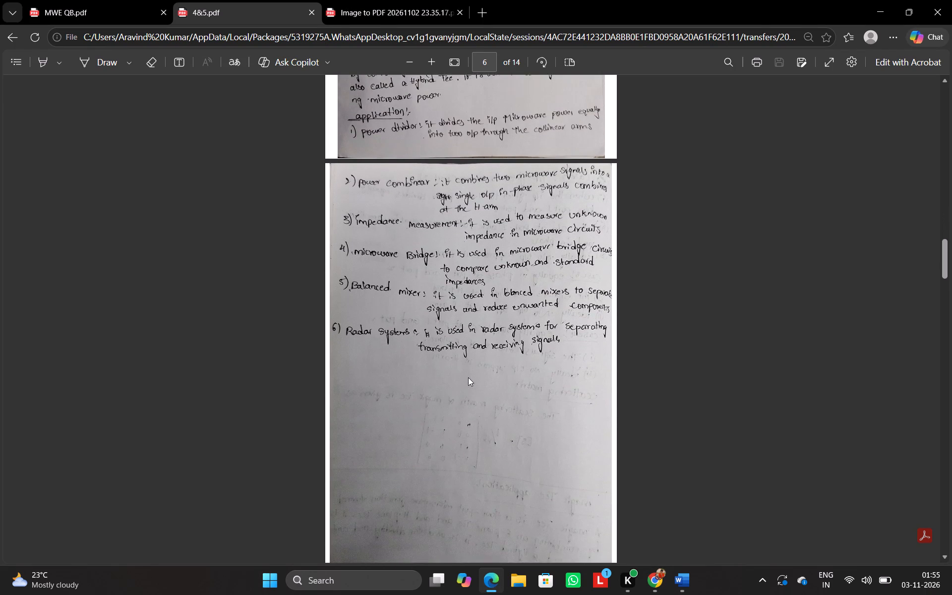
pyautogui.scroll(2, 468, 377)
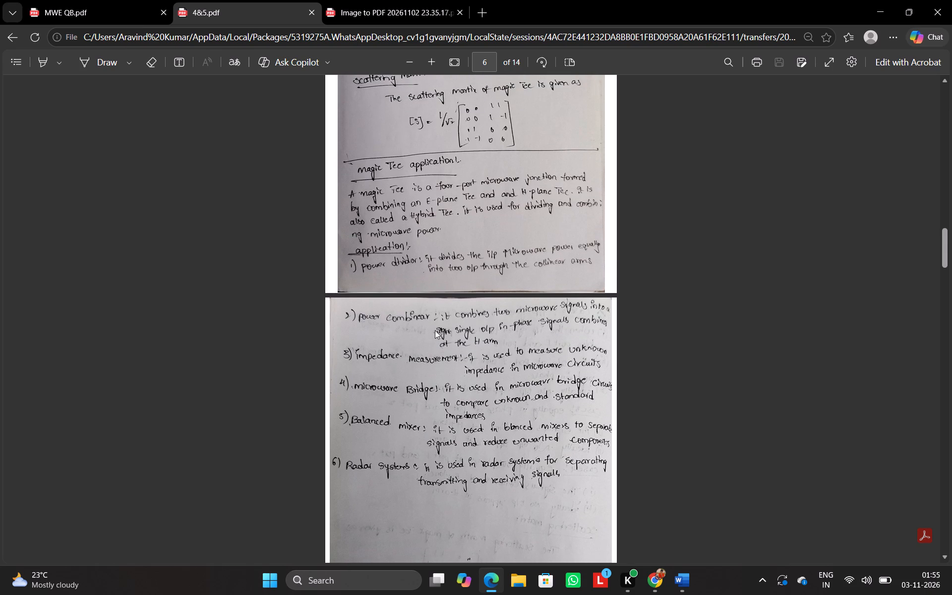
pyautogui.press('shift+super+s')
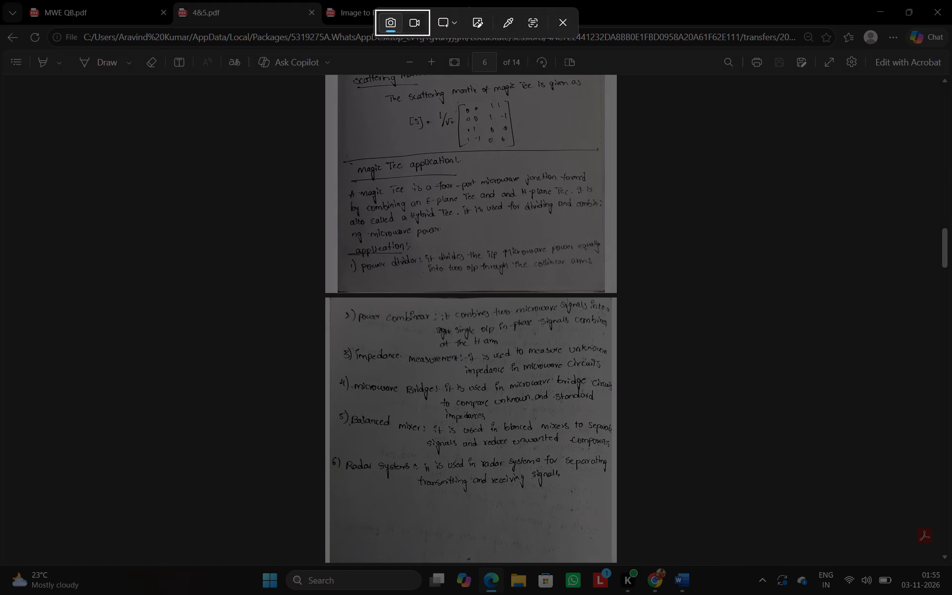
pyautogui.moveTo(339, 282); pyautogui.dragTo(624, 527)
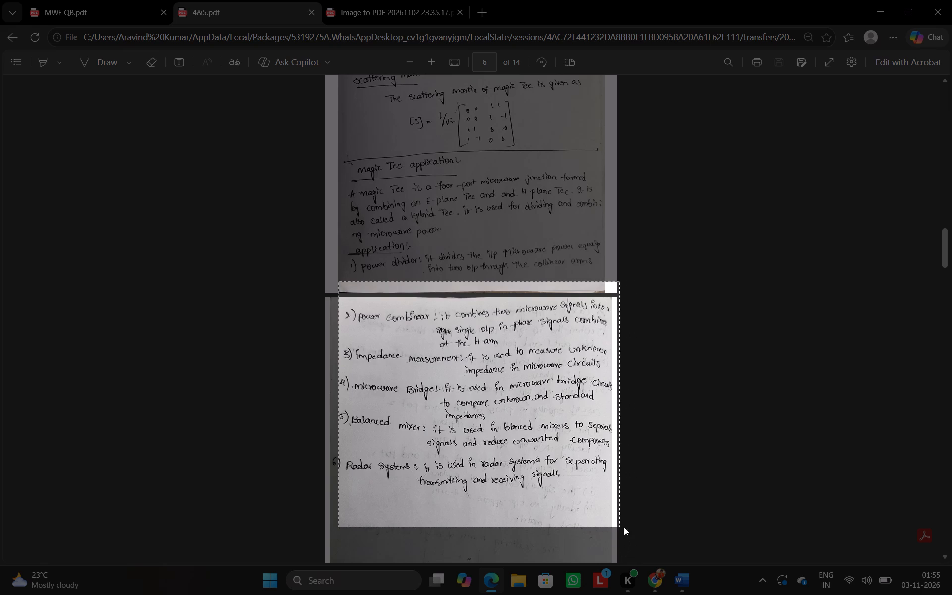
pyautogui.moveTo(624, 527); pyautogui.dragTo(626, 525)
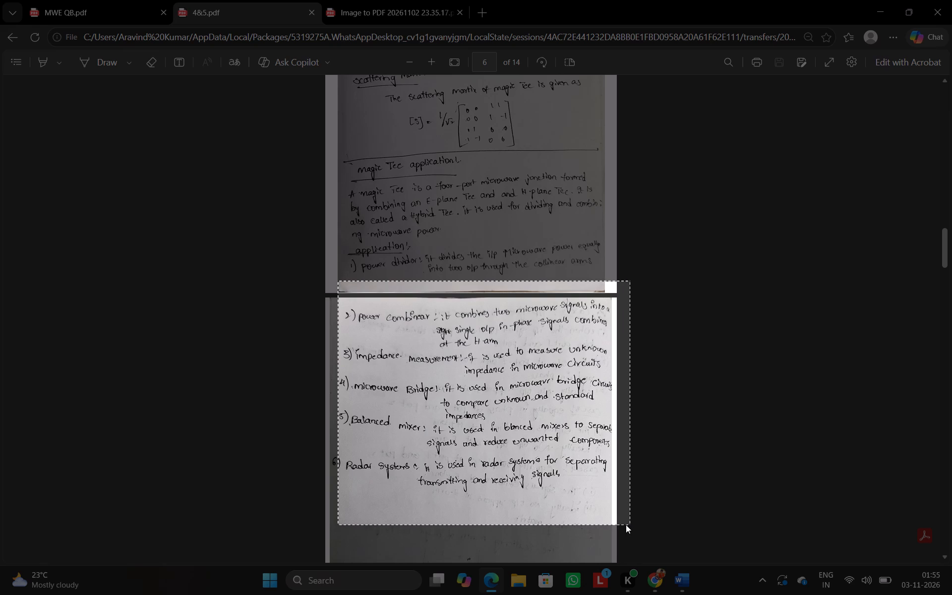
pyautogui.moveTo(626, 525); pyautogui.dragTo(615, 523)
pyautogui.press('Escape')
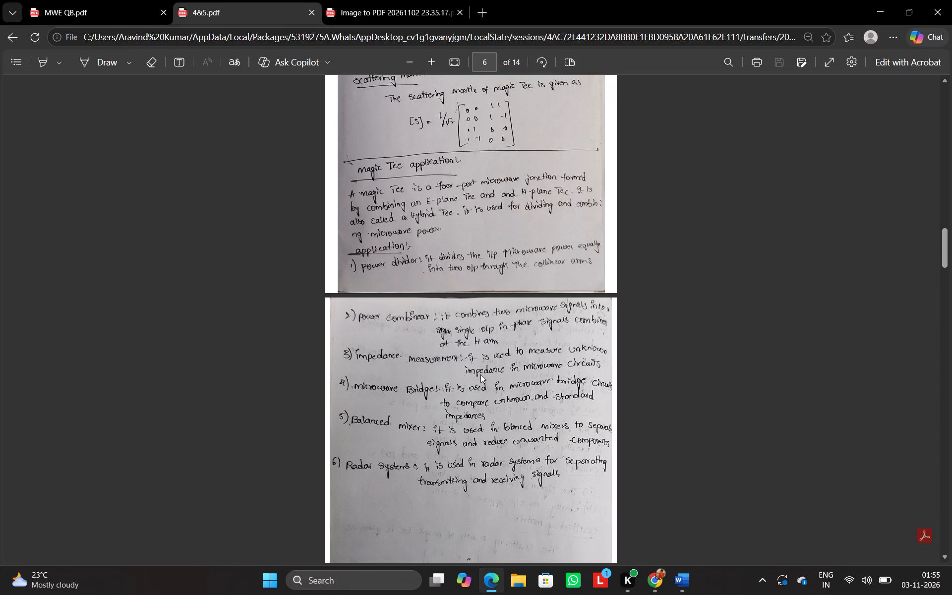
pyautogui.press('shift+super+s')
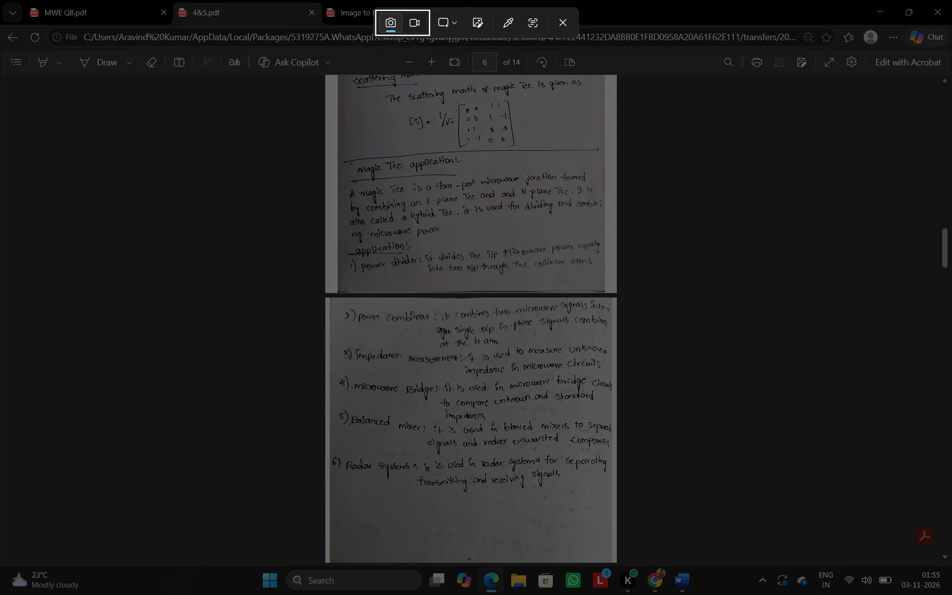
pyautogui.moveTo(328, 292); pyautogui.dragTo(627, 538)
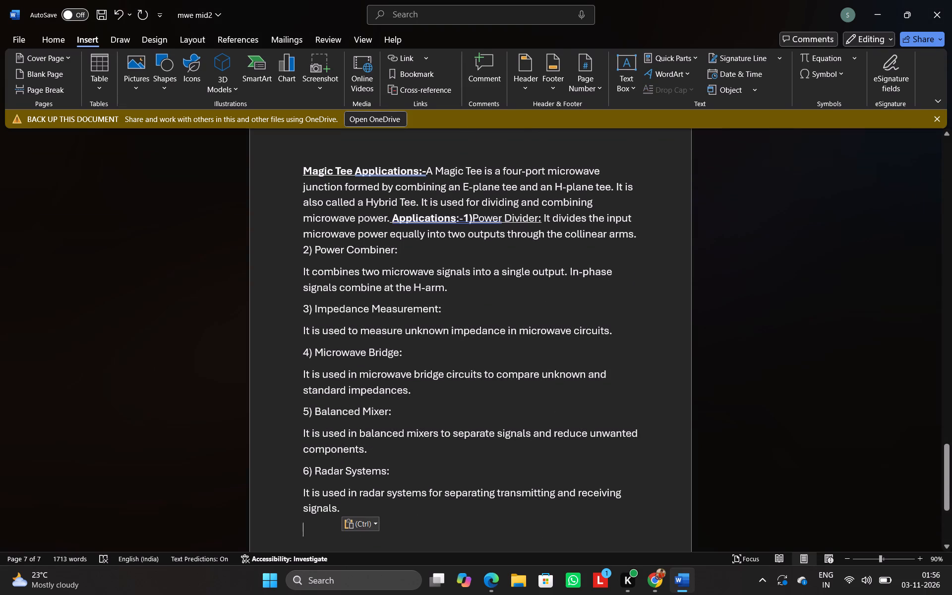
# Underline the "2) Power Combiner" label in the pasted applications, leaving out its colon.
pyautogui.moveTo(303, 250); pyautogui.dragTo(394, 252)
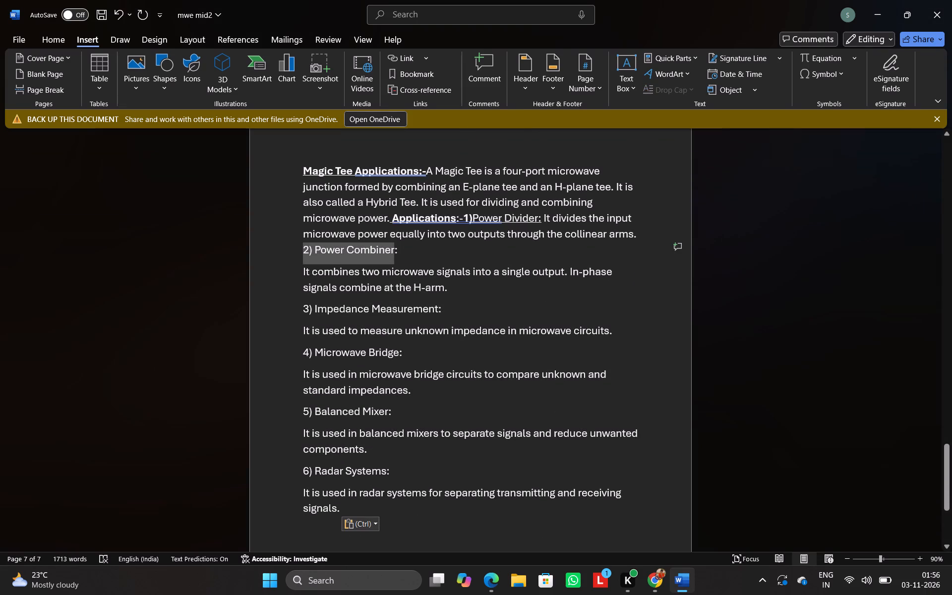
pyautogui.moveTo(394, 252); pyautogui.dragTo(394, 251)
pyautogui.click(434, 225)
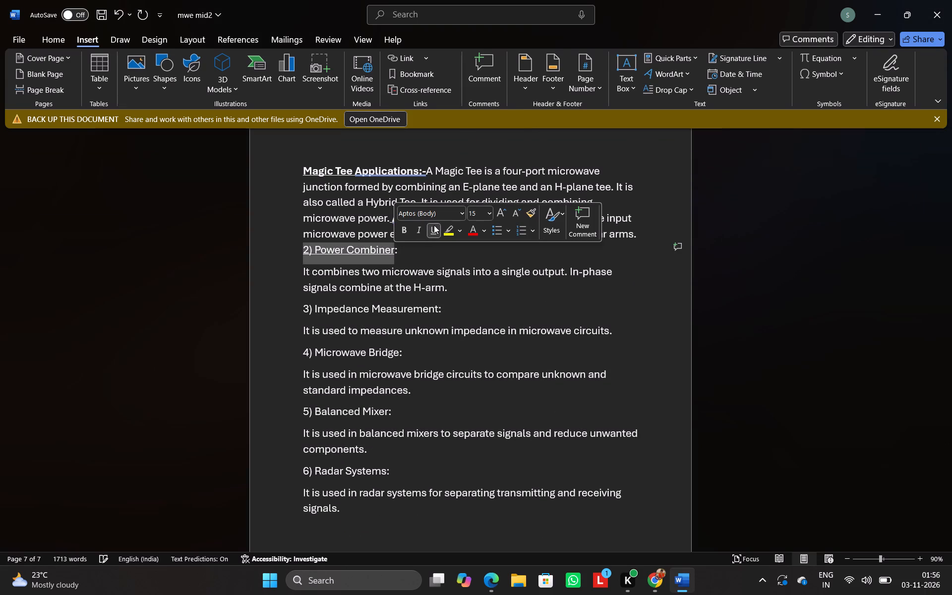
# Remove the space after "3)" and underline the "3)Impedance Measurement" label.
pyautogui.click(314, 309)
pyautogui.press('BackSpace')
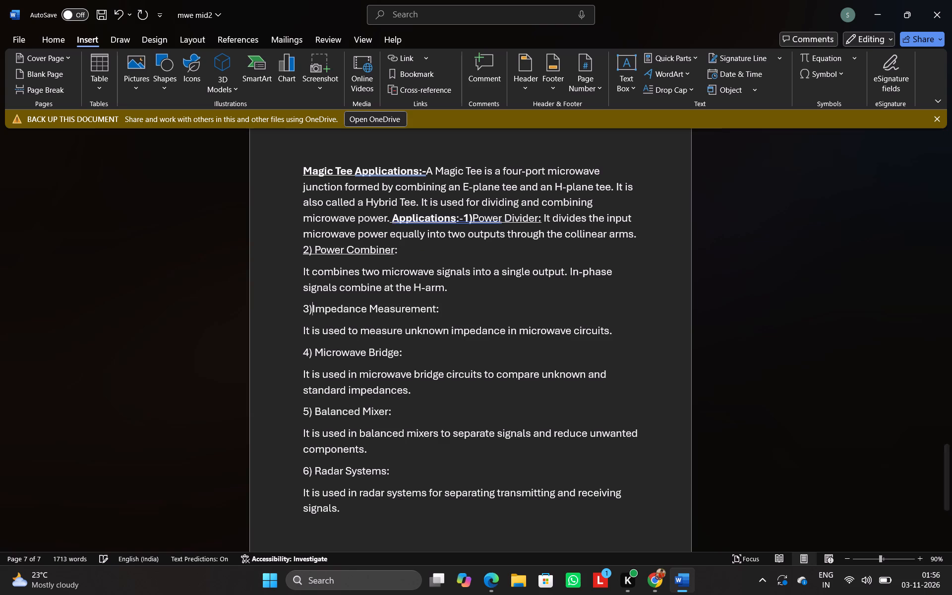
pyautogui.moveTo(303, 308); pyautogui.dragTo(444, 318)
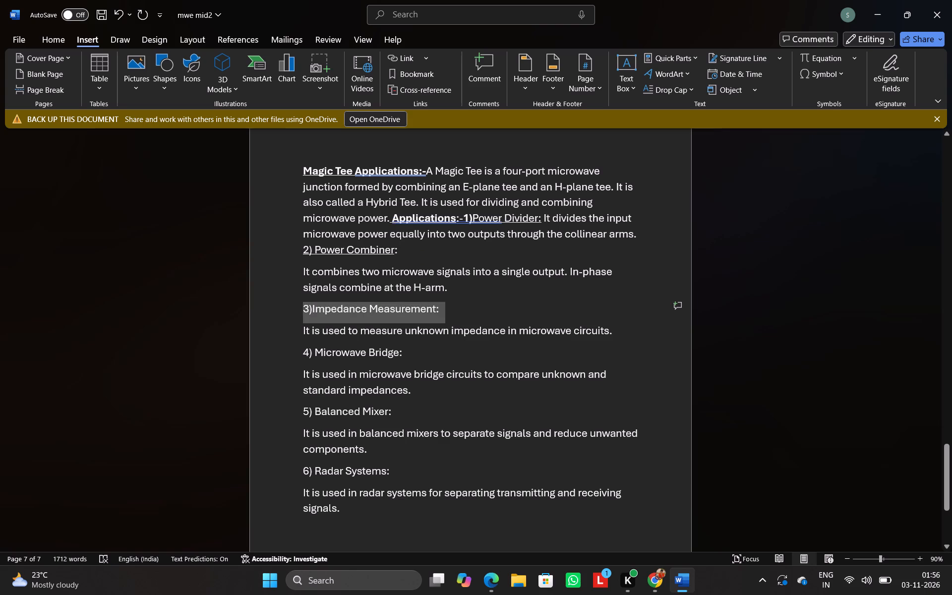
pyautogui.moveTo(444, 318); pyautogui.dragTo(436, 316)
pyautogui.moveTo(436, 316); pyautogui.dragTo(437, 317)
pyautogui.click(473, 290)
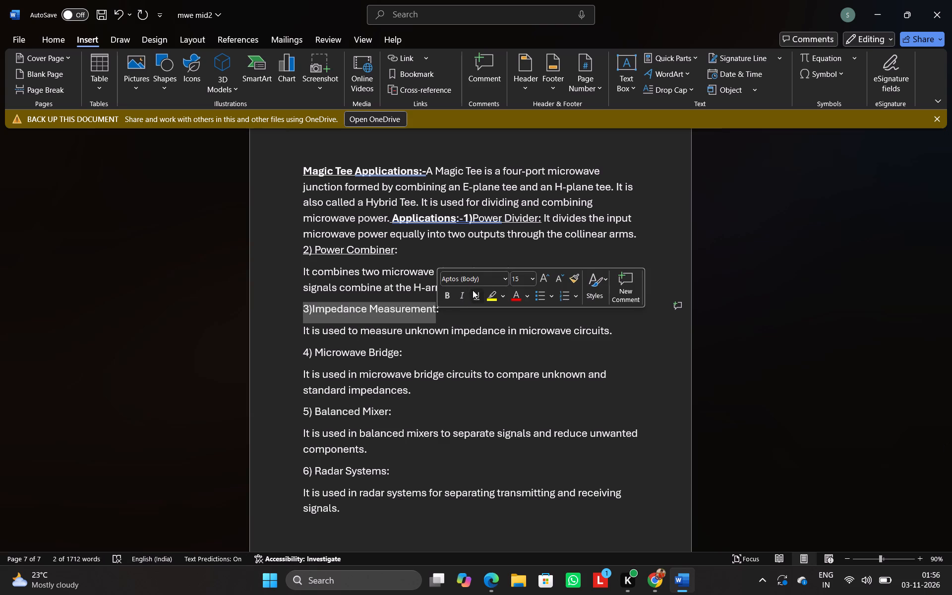
# Remove the space after "4)" and underline the "4)Microwave Bridge" label.
pyautogui.click(315, 352)
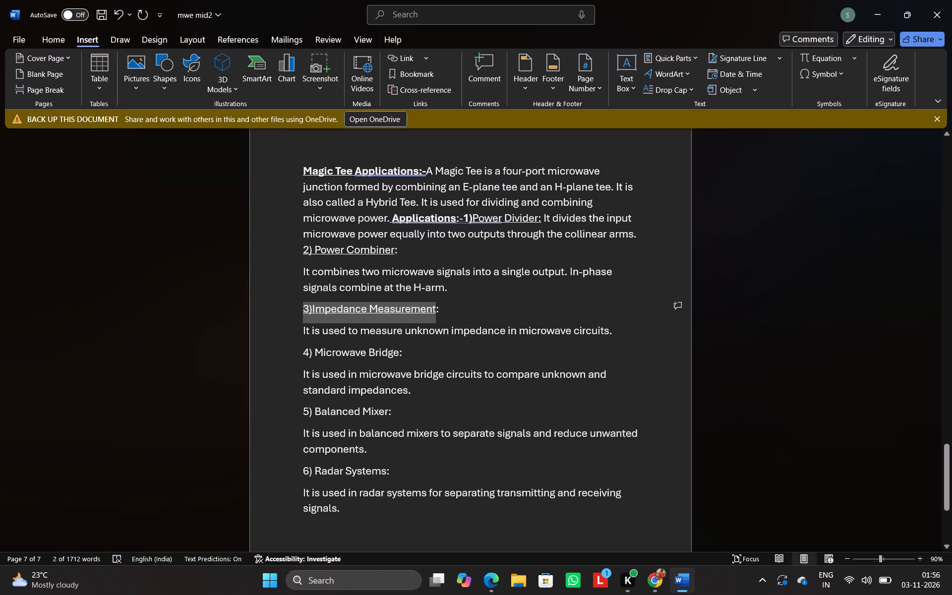
pyautogui.press('BackSpace')
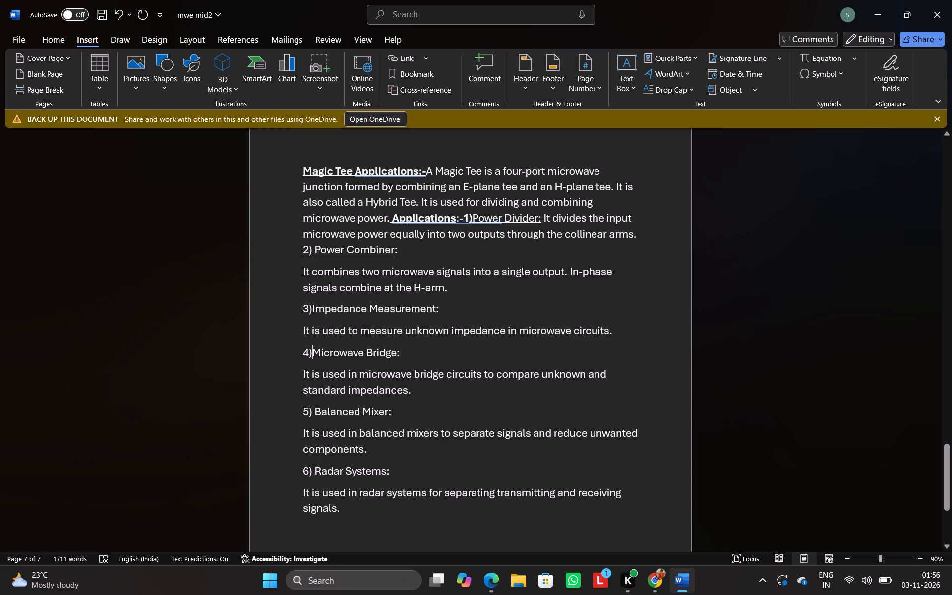
pyautogui.moveTo(305, 352); pyautogui.dragTo(393, 358)
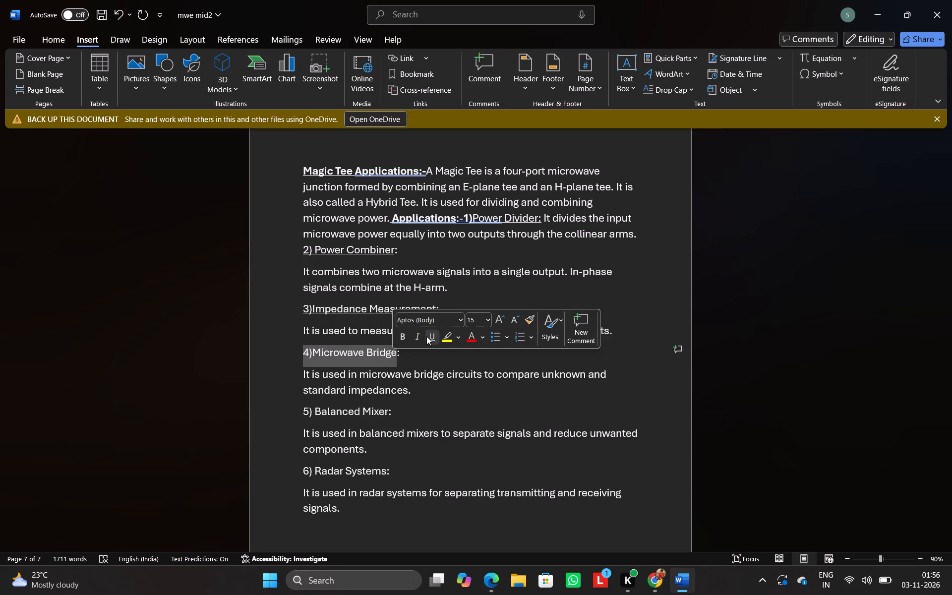
pyautogui.click(426, 336)
# Remove the space after "5)" and underline the "5)Balanced Mixer" label.
pyautogui.click(312, 415)
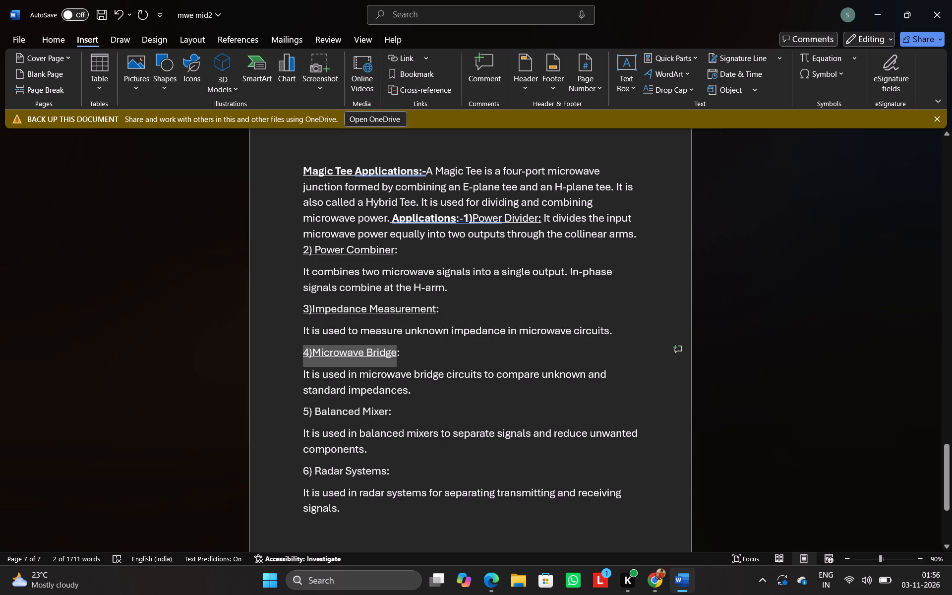
pyautogui.press('Right')
pyautogui.press('BackSpace')
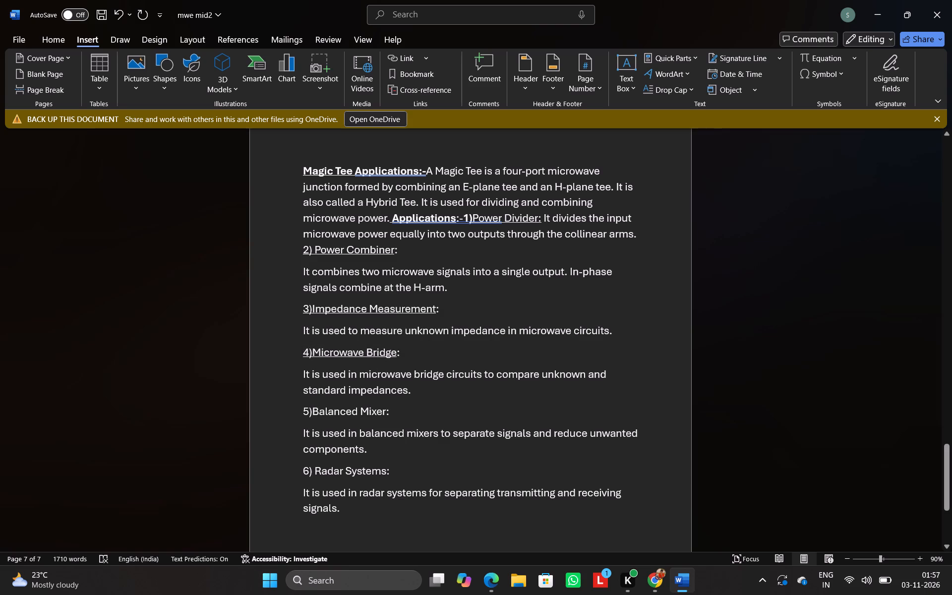
pyautogui.moveTo(305, 411); pyautogui.dragTo(384, 423)
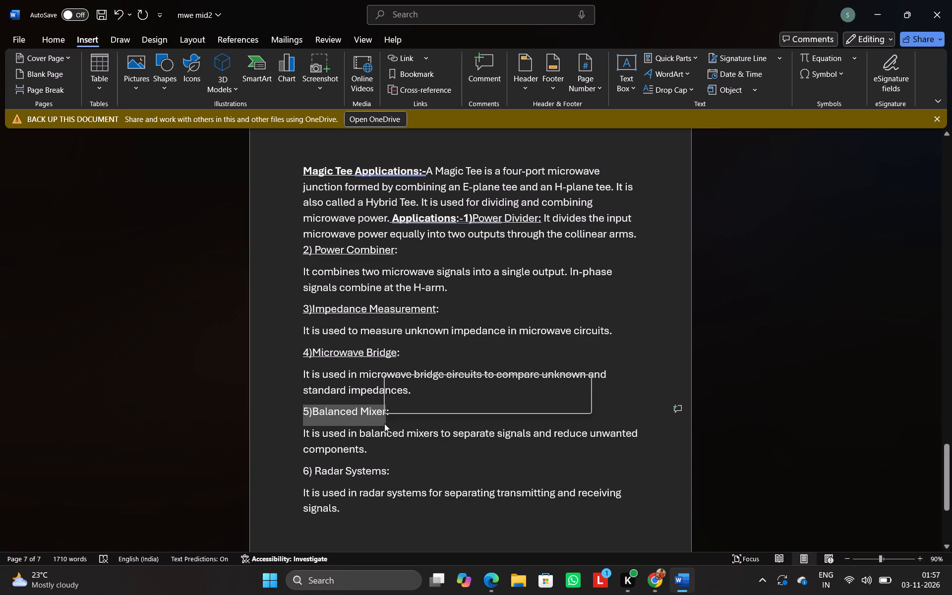
pyautogui.click(423, 401)
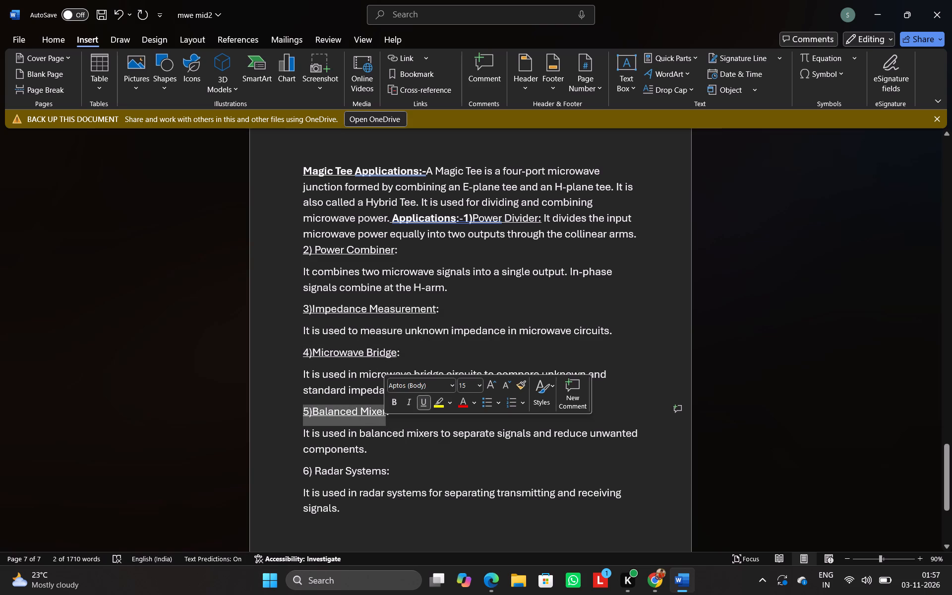
# Remove the space after "6)", underline the "6)Radar Systems" label, and place the cursor after its colon.
pyautogui.click(313, 472)
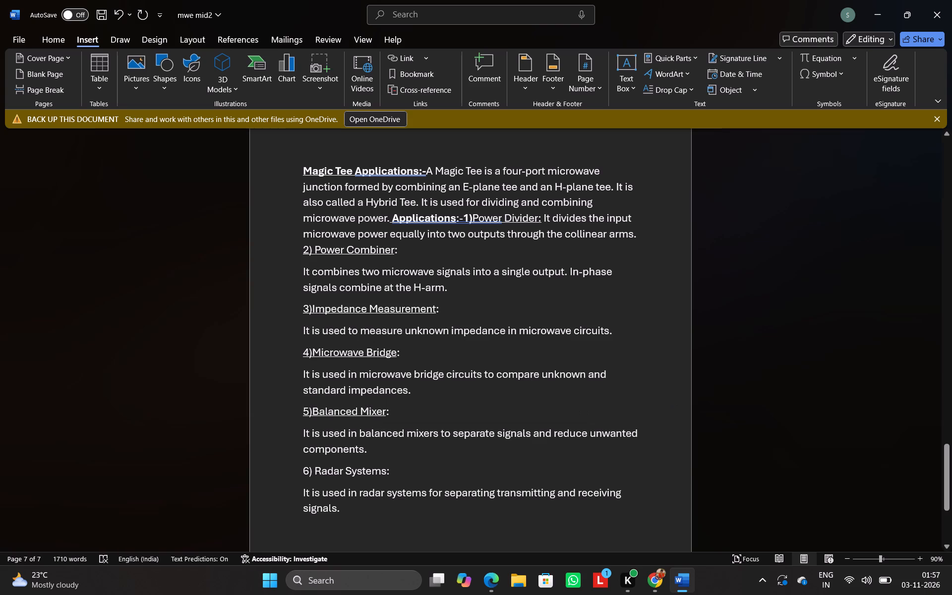
pyautogui.press('BackSpace')
pyautogui.moveTo(301, 472); pyautogui.dragTo(348, 477)
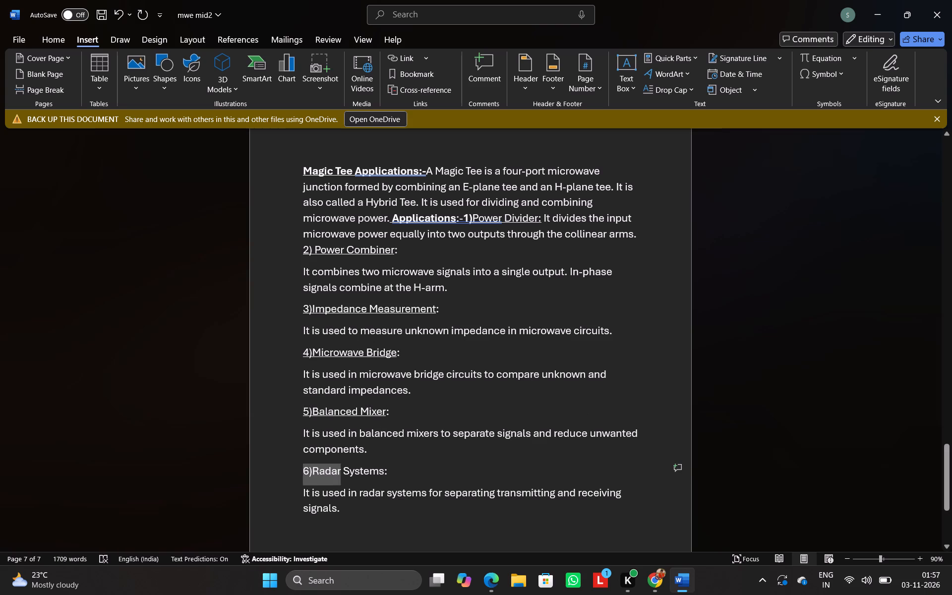
pyautogui.moveTo(348, 477); pyautogui.dragTo(380, 476)
pyautogui.click(420, 454)
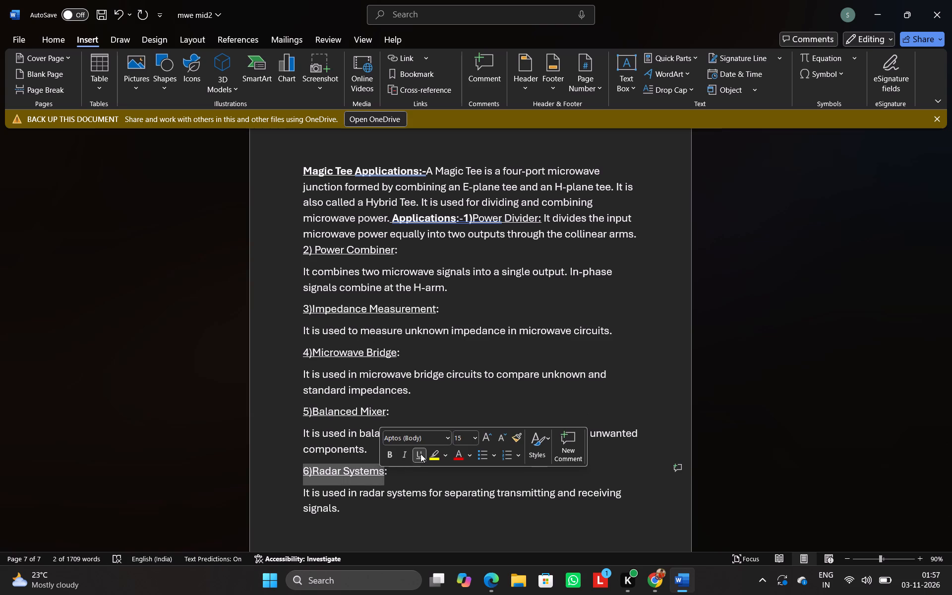
pyautogui.click(397, 475)
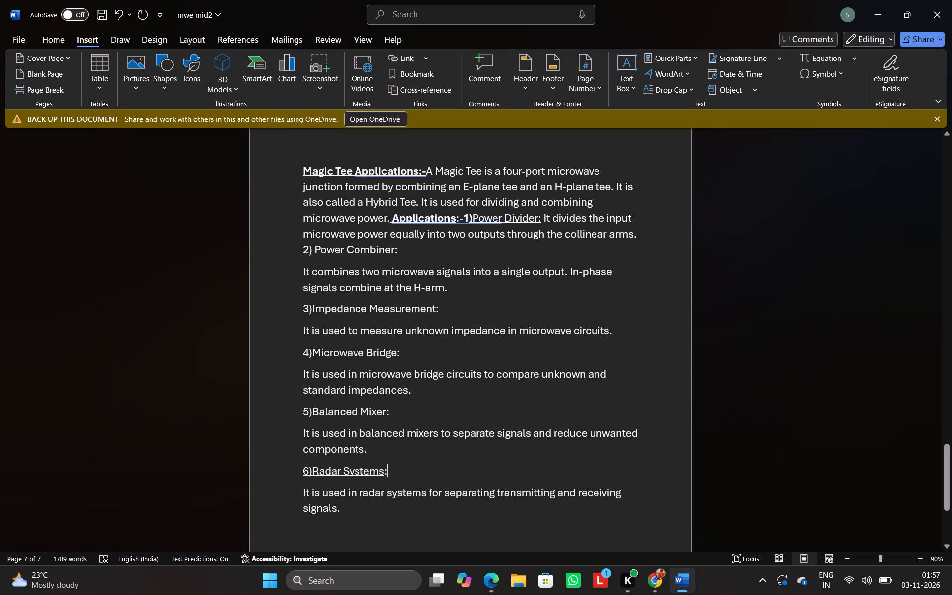
# Remove the paragraph breaks so the Power Combiner description and the 3)Impedance Measurement label and description run on in the Magic Tee Applications paragraph.
pyautogui.click(302, 272)
pyautogui.press('BackSpace')
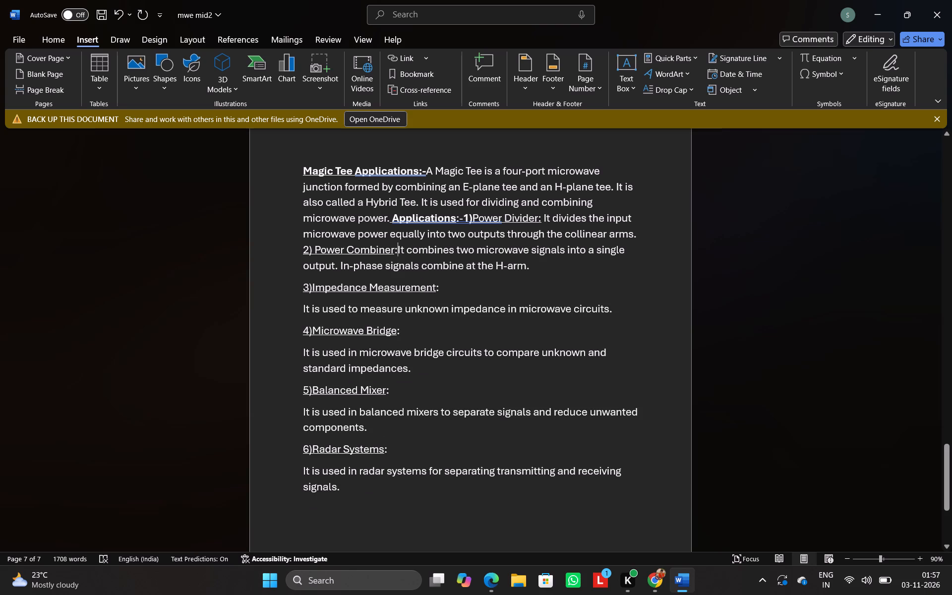
pyautogui.click(303, 285)
pyautogui.press('BackSpace')
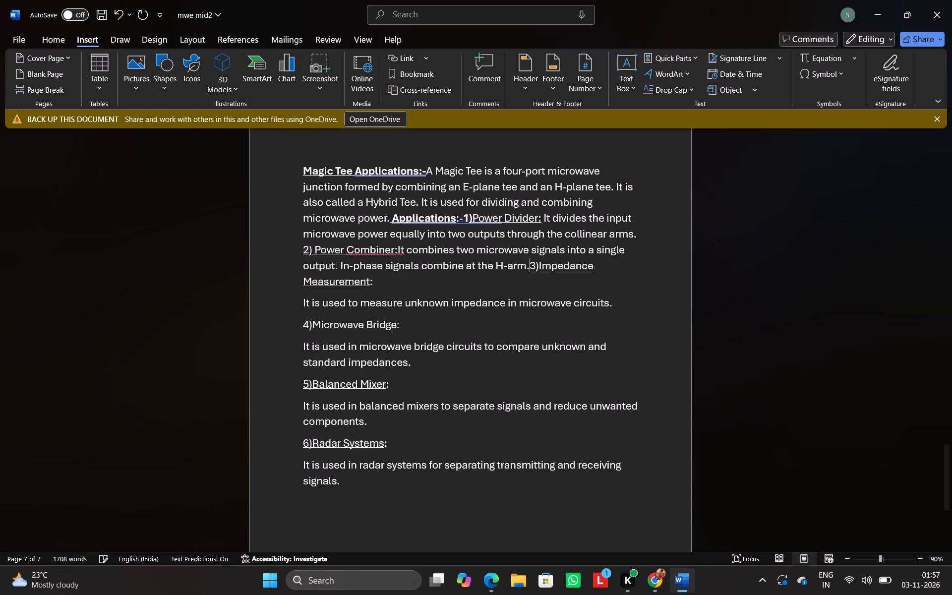
pyautogui.click(305, 298)
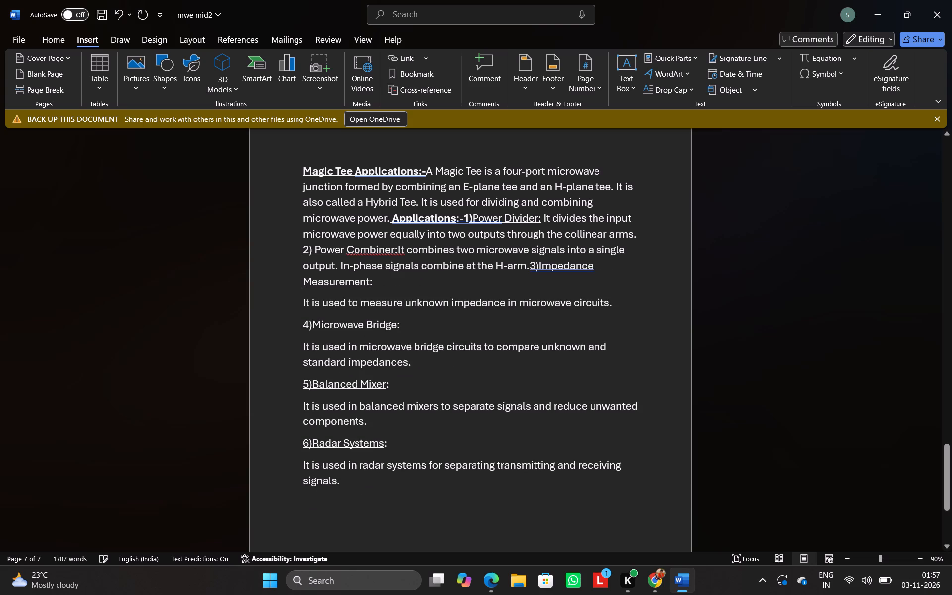
pyautogui.press('Left')
pyautogui.press('BackSpace')
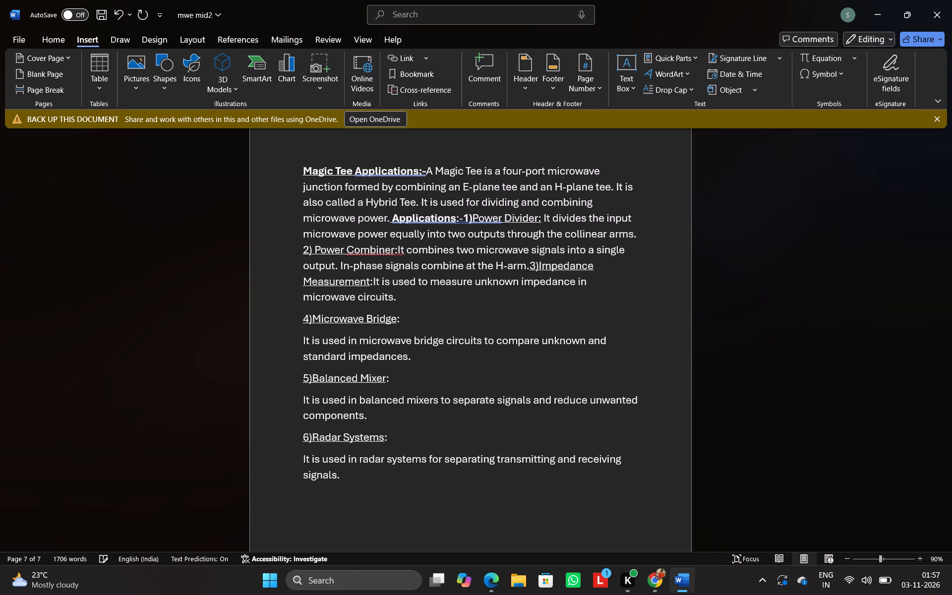
# Join the 4)Microwave Bridge and 5)Balanced Mixer labels and their descriptions onto the end of the same running paragraph.
pyautogui.click(302, 315)
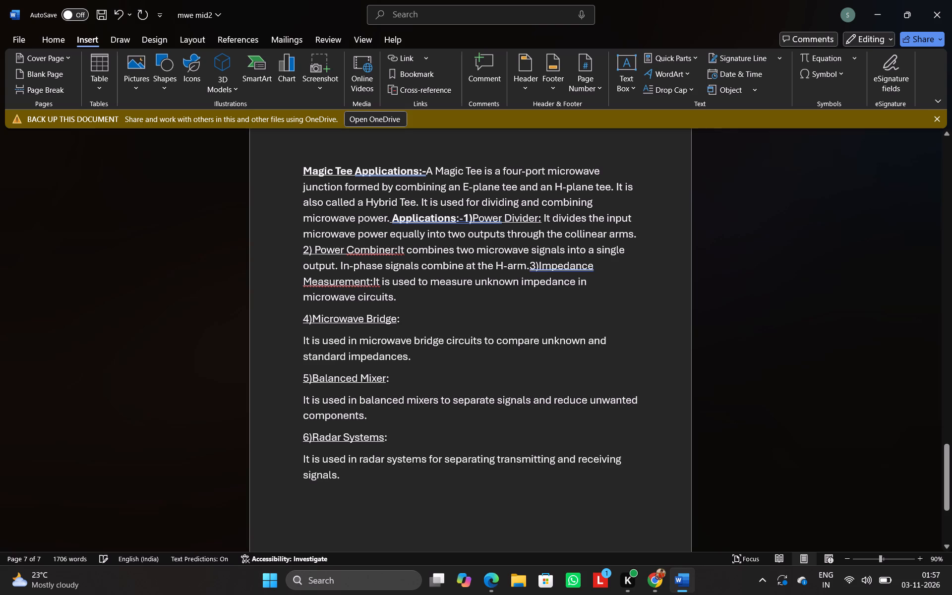
pyautogui.press('BackSpace')
pyautogui.click(302, 315)
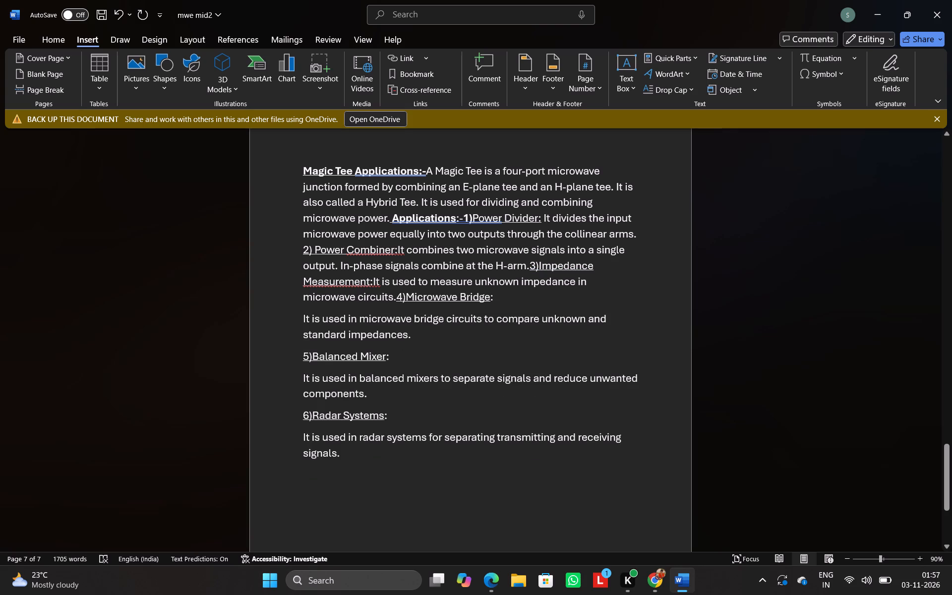
pyautogui.press('BackSpace')
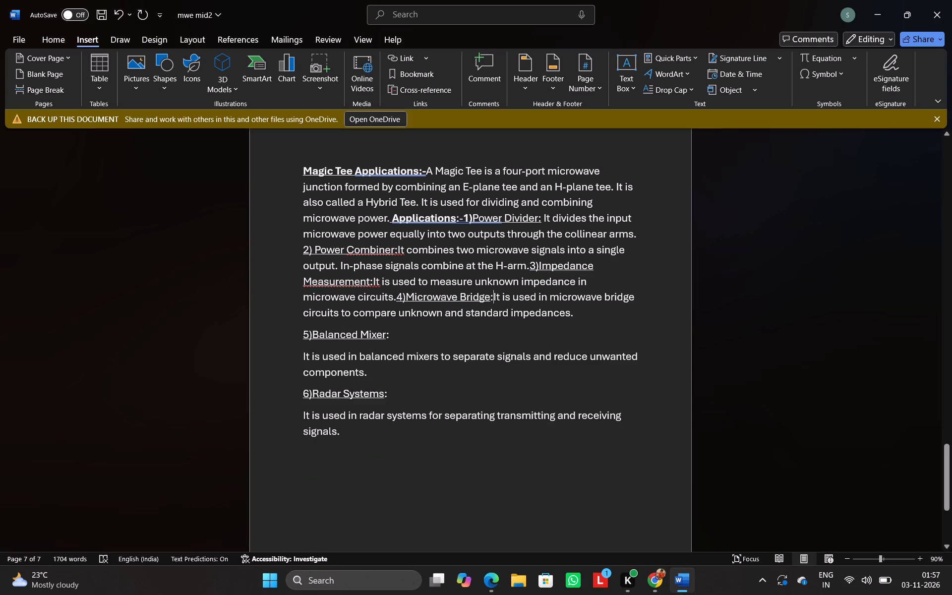
pyautogui.click(302, 334)
pyautogui.press('BackSpace')
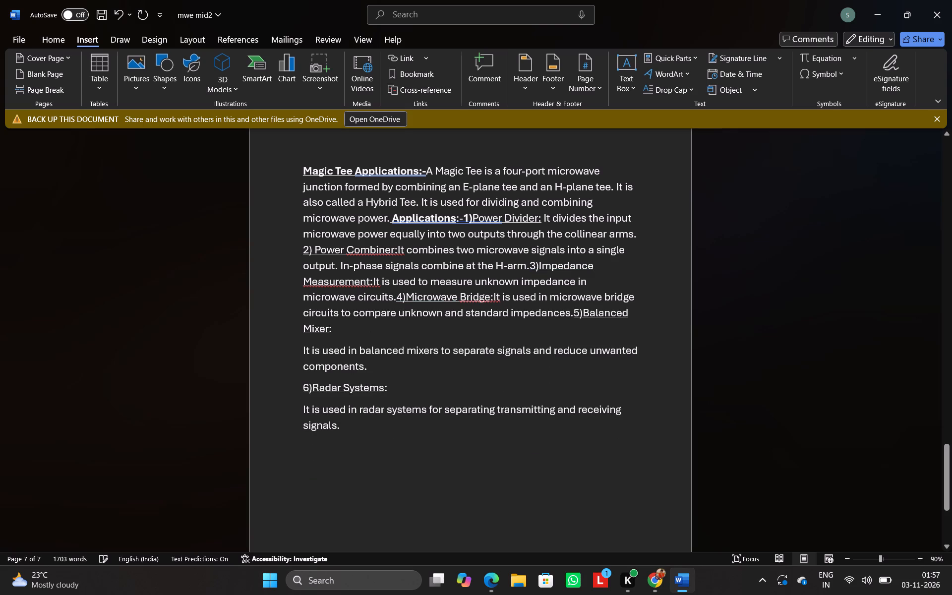
pyautogui.click(300, 348)
pyautogui.press('BackSpace')
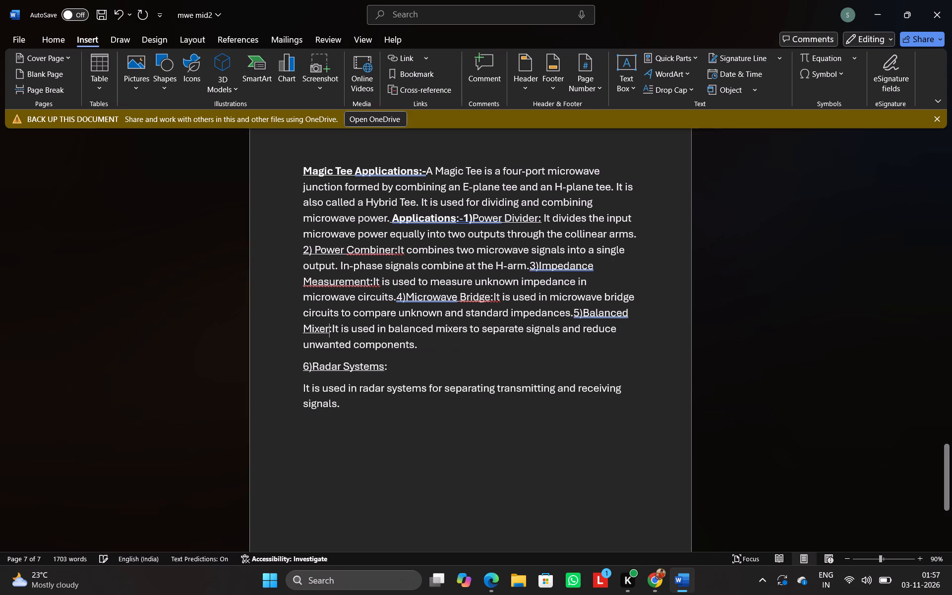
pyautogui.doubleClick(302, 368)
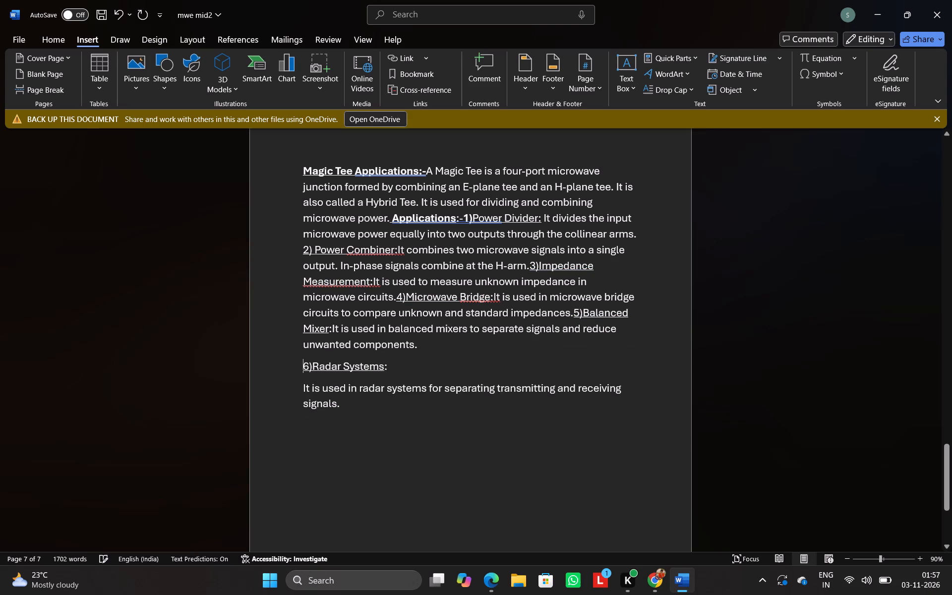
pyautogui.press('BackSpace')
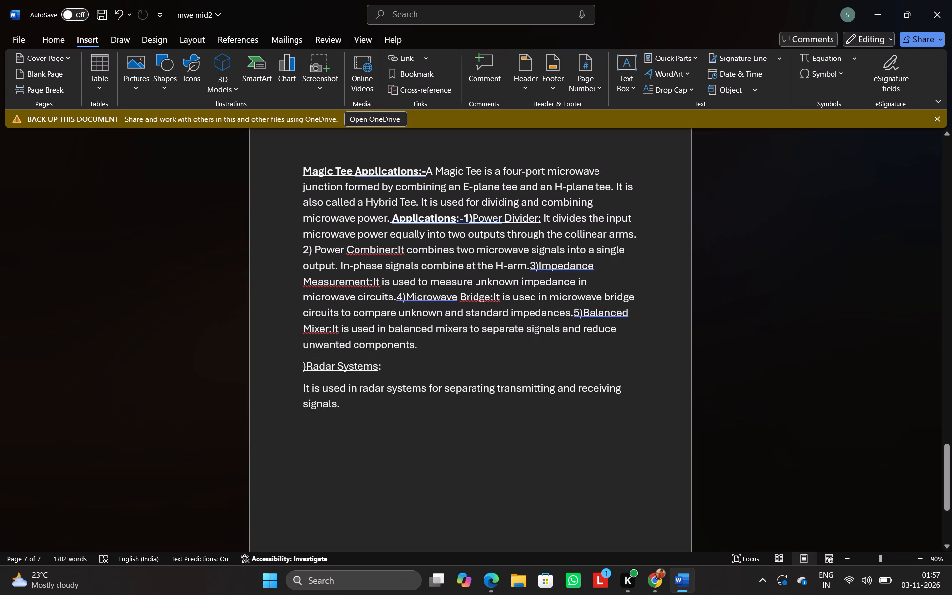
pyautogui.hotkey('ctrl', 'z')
# Join the 6)Radar Systems label and its description onto the running paragraph, deleting the colon after the label.
pyautogui.click(308, 376)
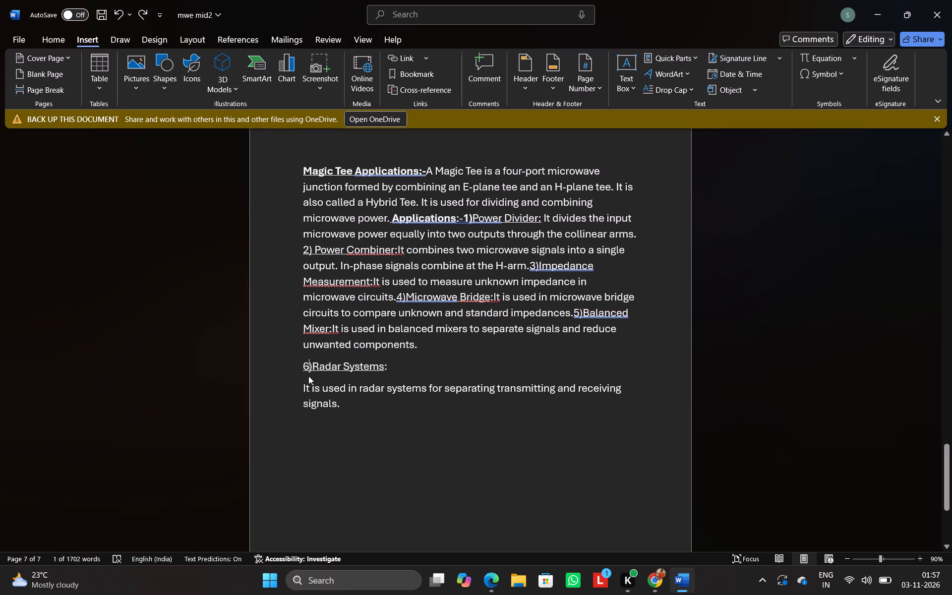
pyautogui.press('Left')
pyautogui.press('BackSpace')
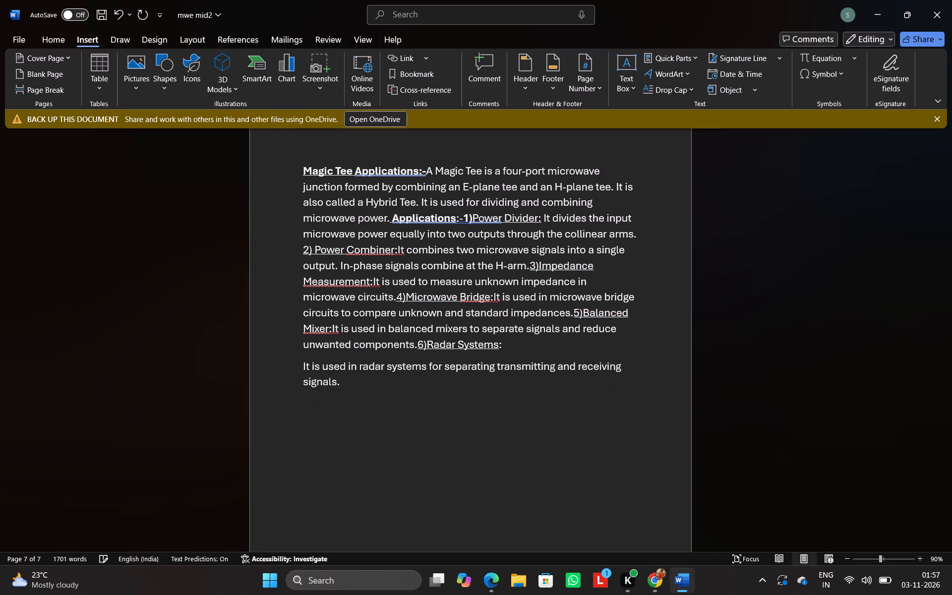
pyautogui.click(301, 368)
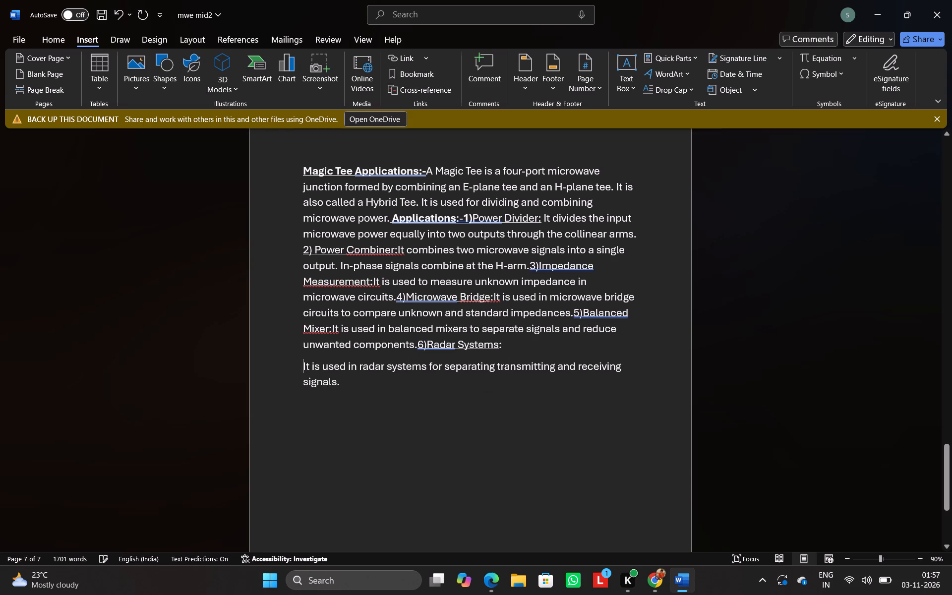
pyautogui.press('BackSpace')
pyautogui.press('BackSpace')
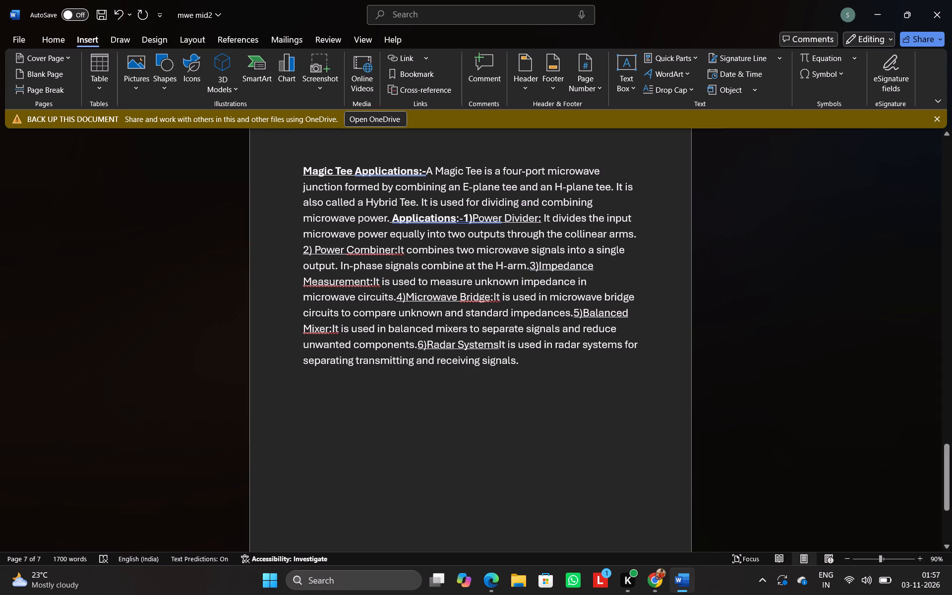
# Review the compacted notes across the document, from the first page through the E-plane, H-plane and Magic Tee sections.
pyautogui.click(553, 396)
pyautogui.scroll(20, 553, 396)
pyautogui.scroll(7, 553, 396)
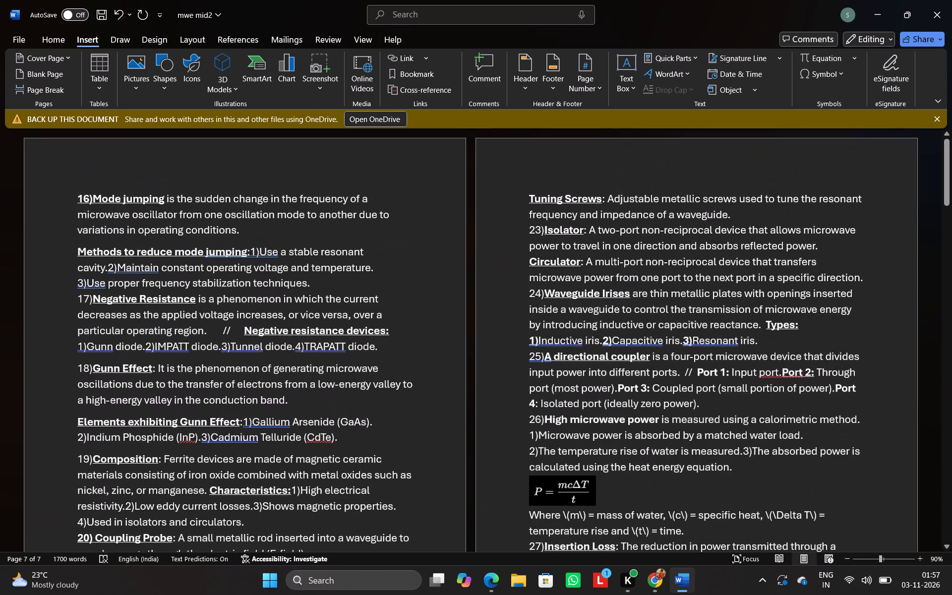
pyautogui.scroll(-10, 553, 396)
pyautogui.rightClick(519, 256)
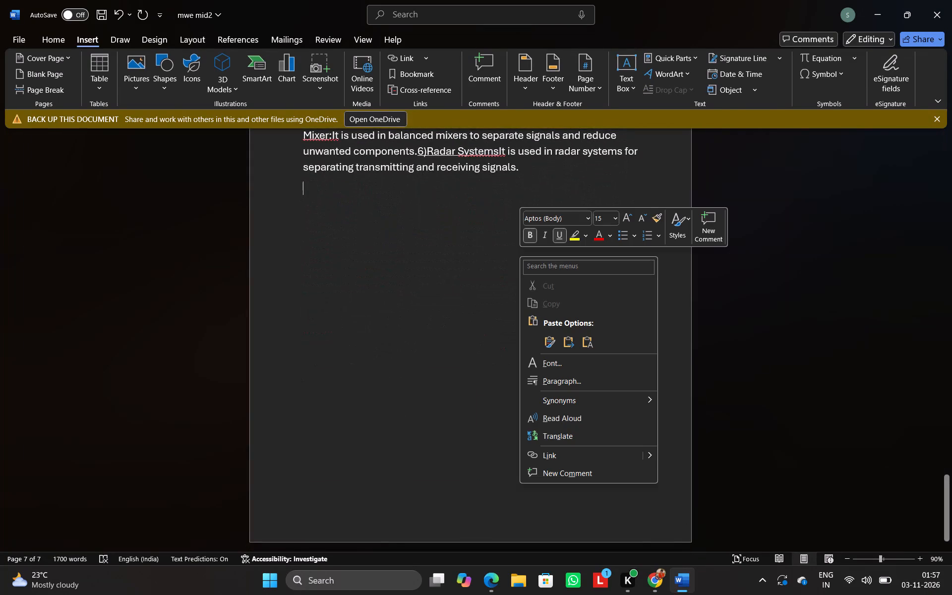
pyautogui.click(457, 274)
pyautogui.scroll(9, 457, 274)
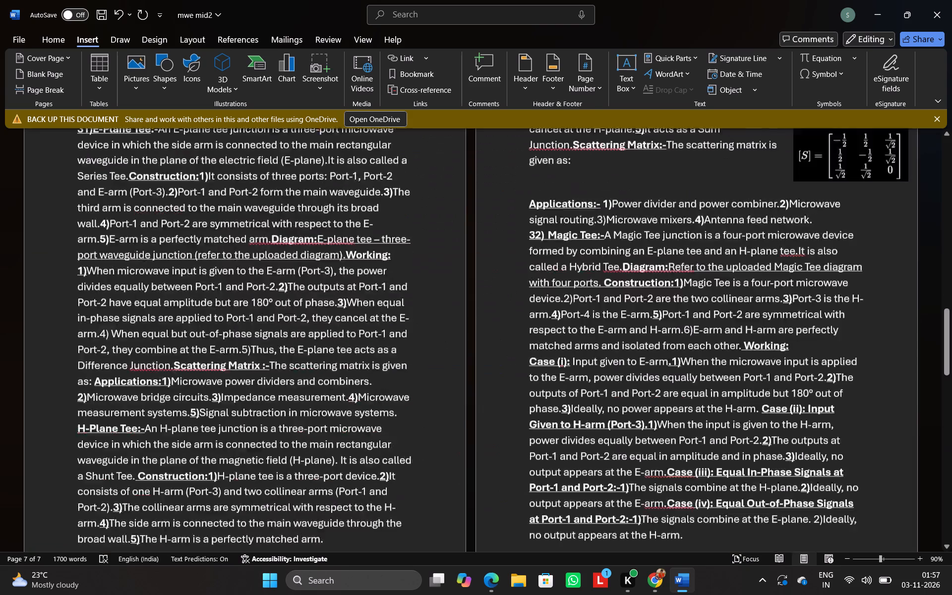
pyautogui.scroll(20, 457, 274)
pyautogui.scroll(11, 457, 274)
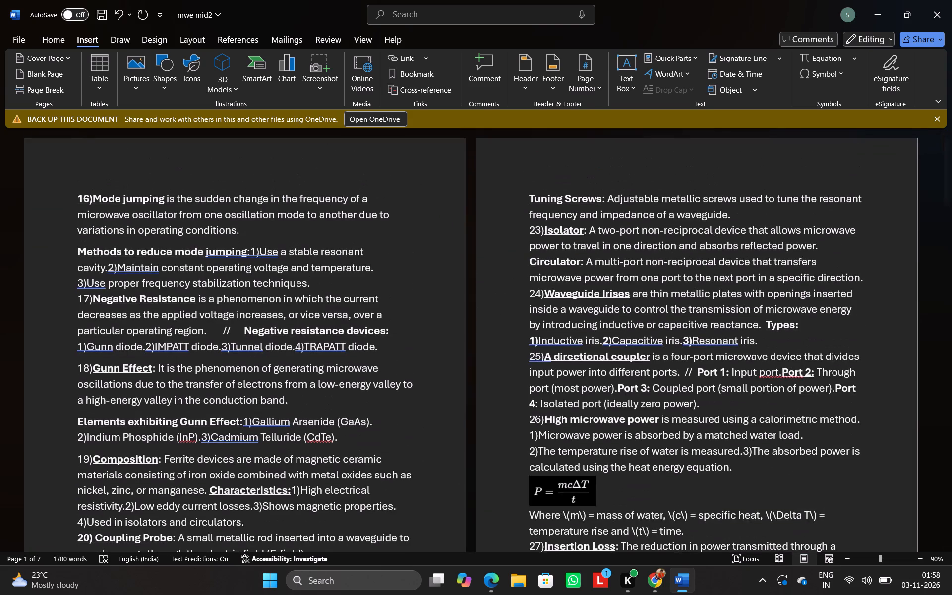
pyautogui.scroll(-4, 556, 442)
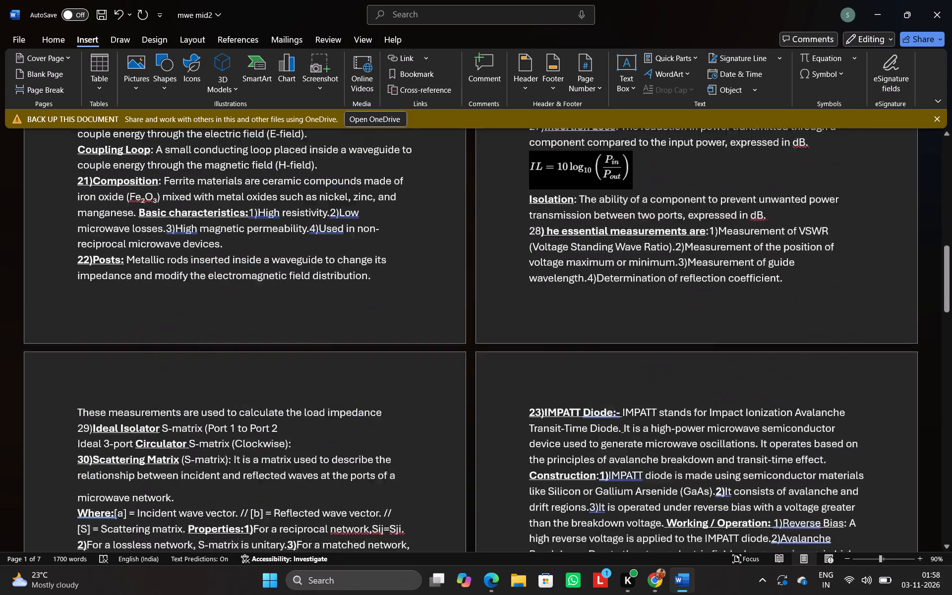
pyautogui.scroll(-13, 556, 442)
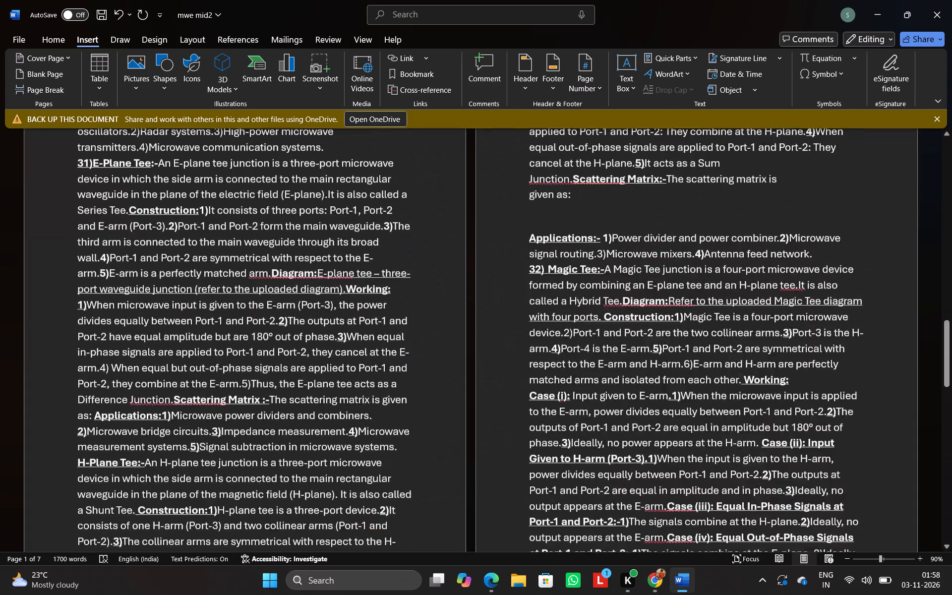
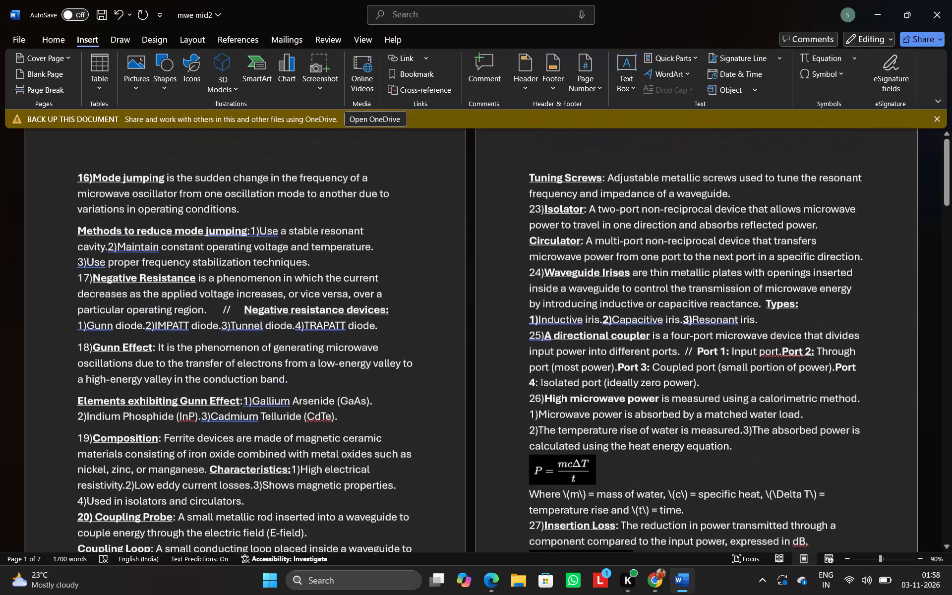
# Review the mwe mid2 notes from question 16 on mode jumping through the Magic Tee applications on the last page.
pyautogui.scroll(9, 556, 442)
pyautogui.scroll(-7, 556, 442)
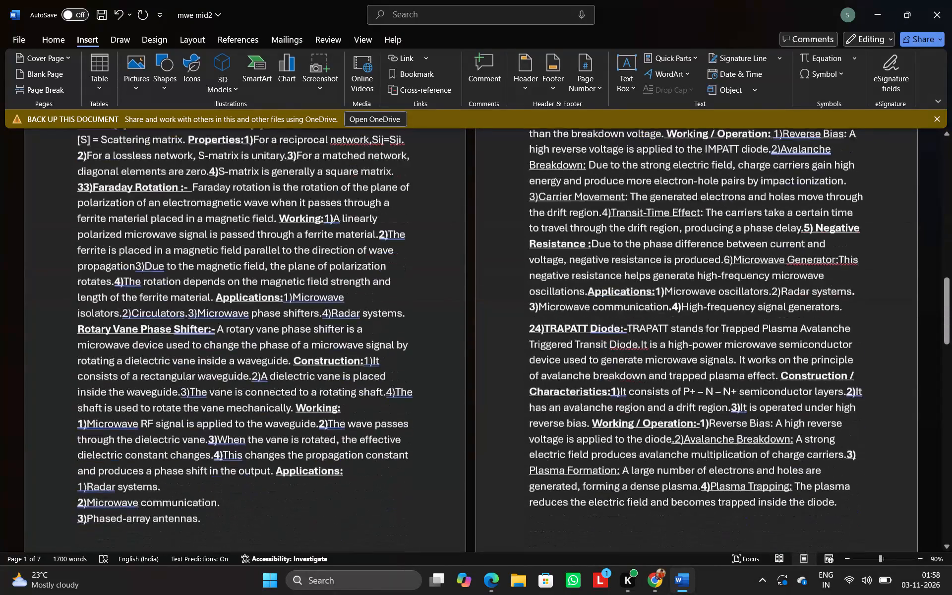
pyautogui.scroll(-7, 556, 442)
pyautogui.scroll(20, 556, 442)
pyautogui.scroll(4, 556, 442)
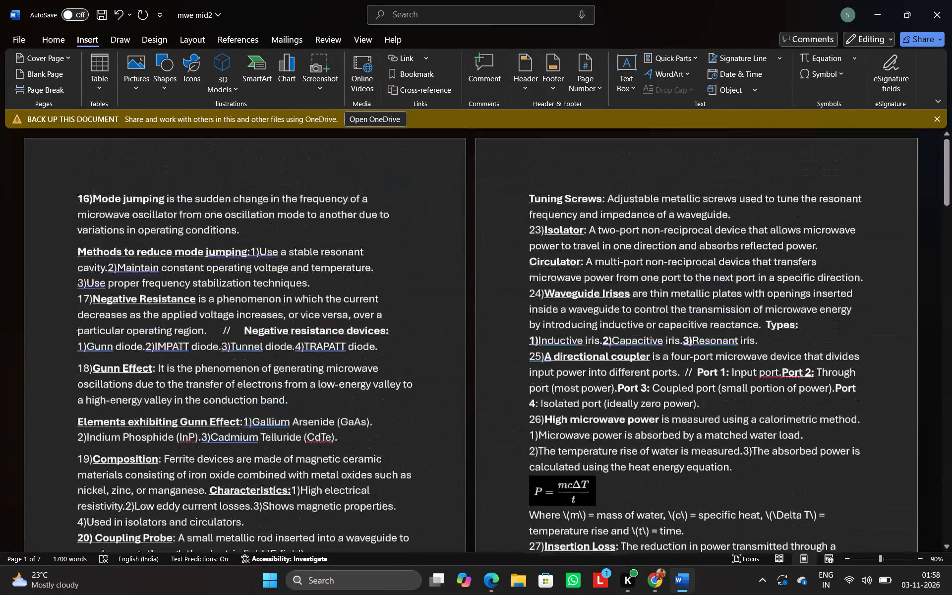
pyautogui.scroll(6, 556, 442)
pyautogui.scroll(-15, 556, 442)
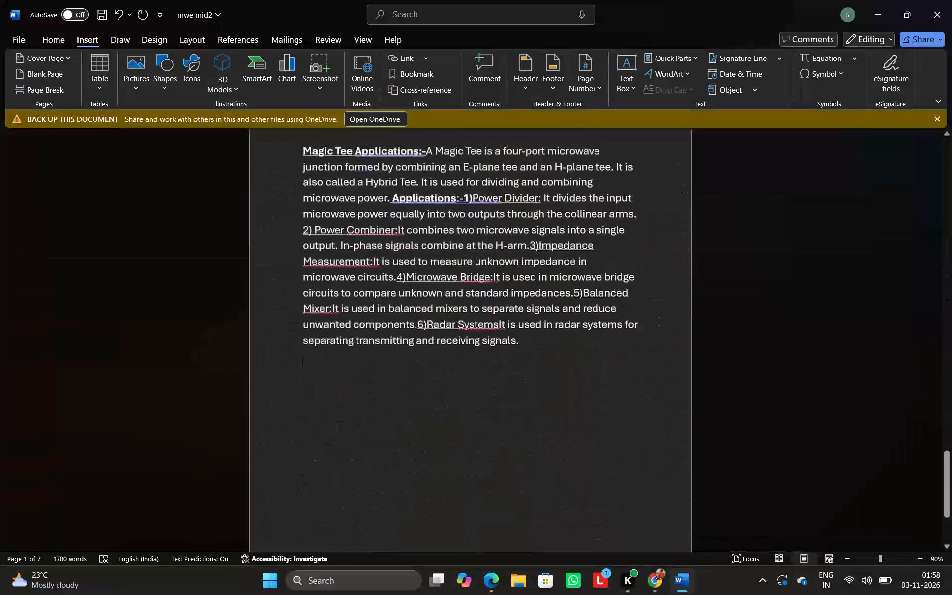
pyautogui.scroll(-2, 556, 442)
pyautogui.scroll(19, 556, 442)
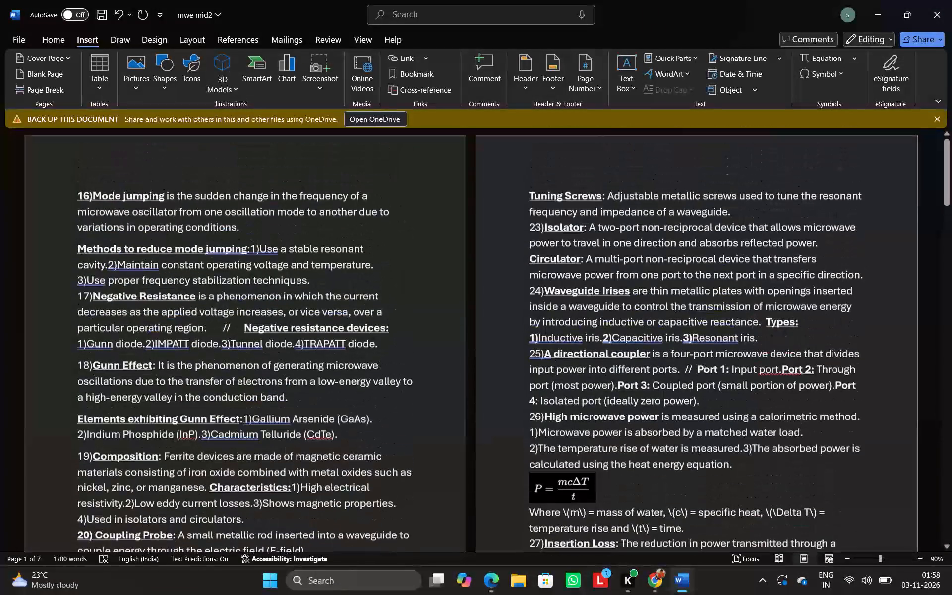
pyautogui.scroll(3, 556, 442)
pyautogui.scroll(-2, 512, 411)
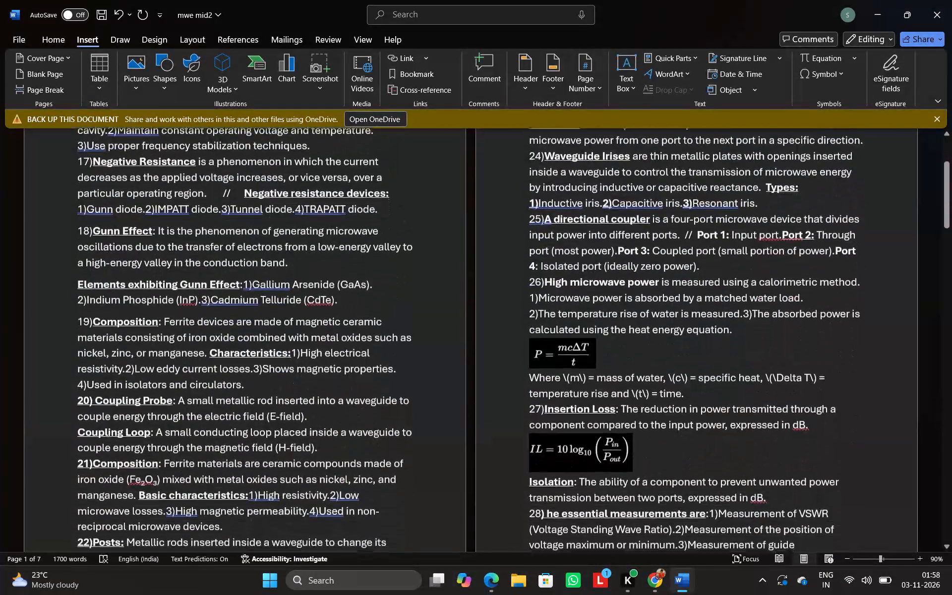
pyautogui.scroll(-4, 512, 411)
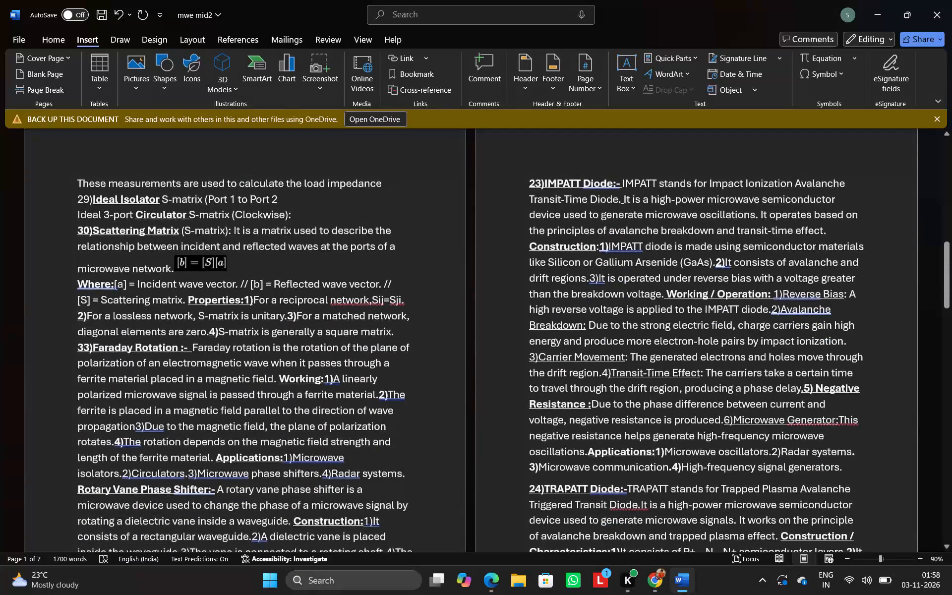
pyautogui.scroll(-2, 512, 411)
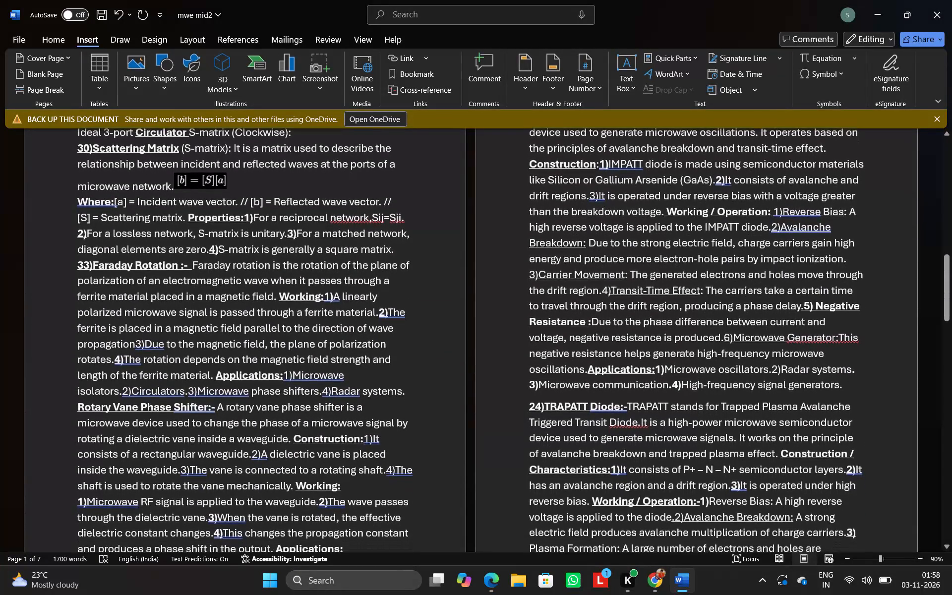
pyautogui.scroll(-2, 512, 411)
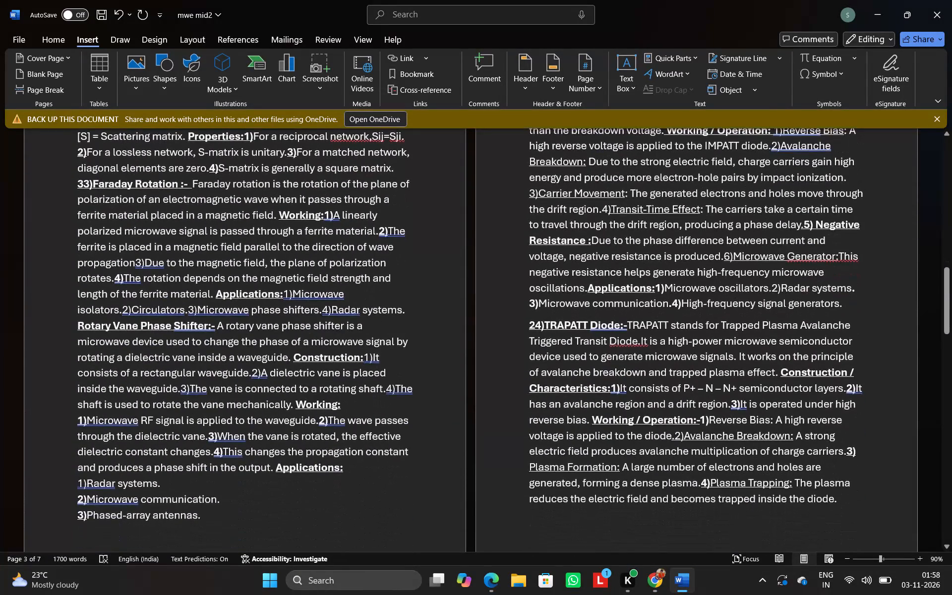
pyautogui.scroll(2, 512, 411)
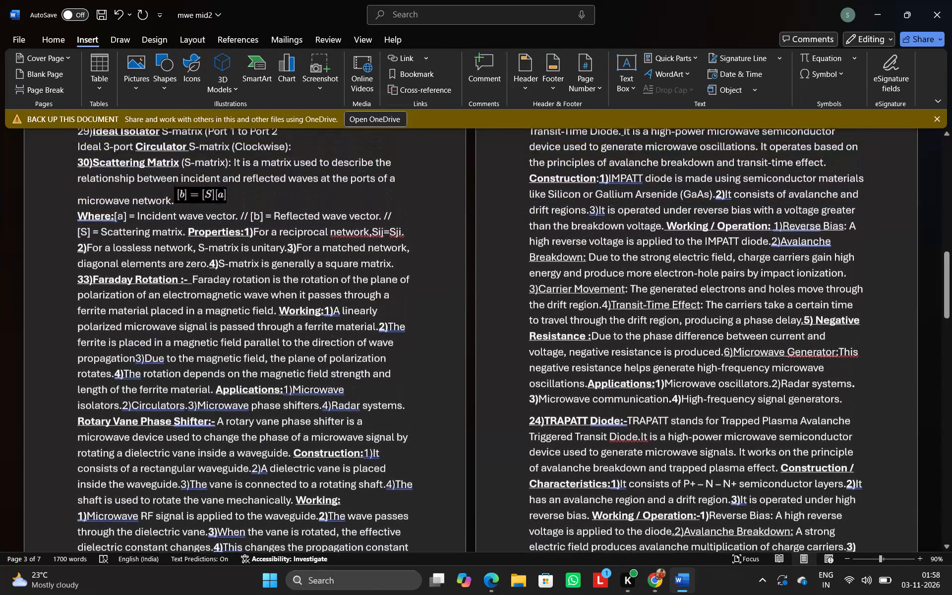
pyautogui.scroll(-1, 512, 411)
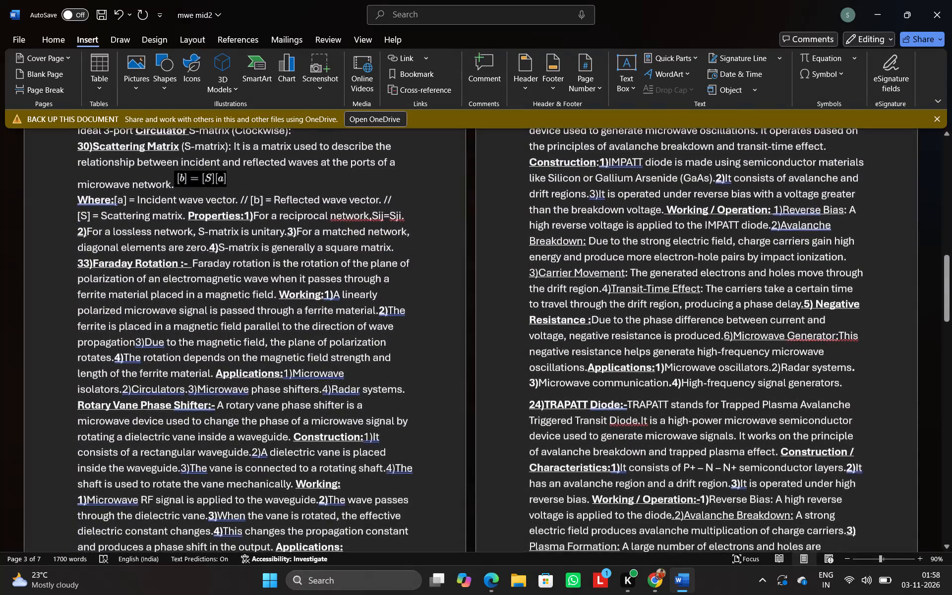
pyautogui.scroll(-6, 512, 411)
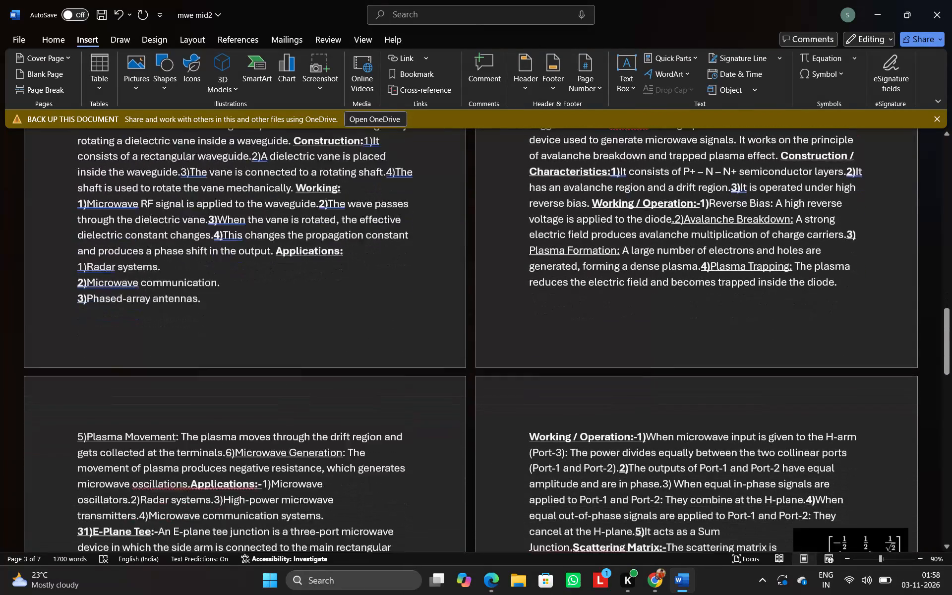
pyautogui.scroll(-4, 512, 411)
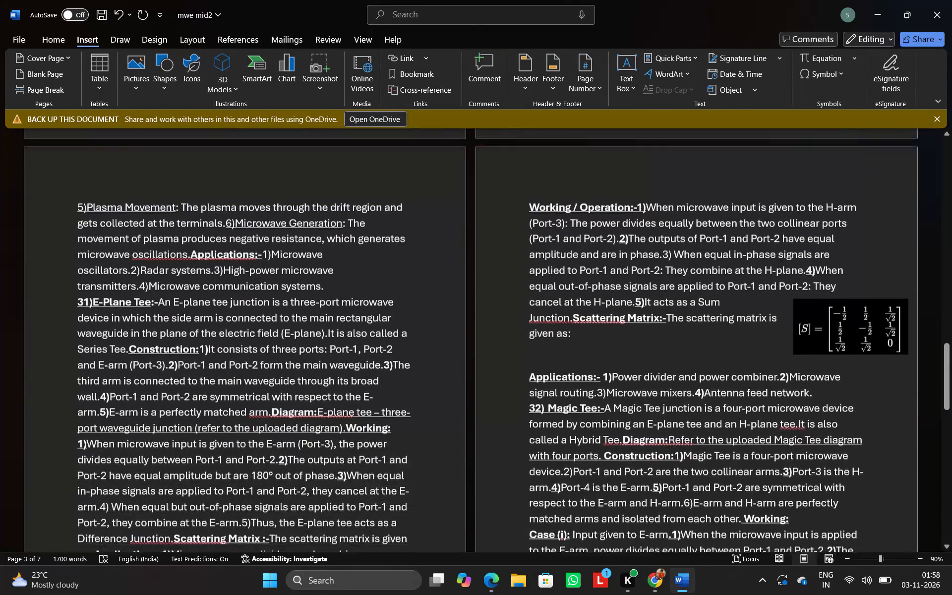
pyautogui.scroll(-3, 512, 411)
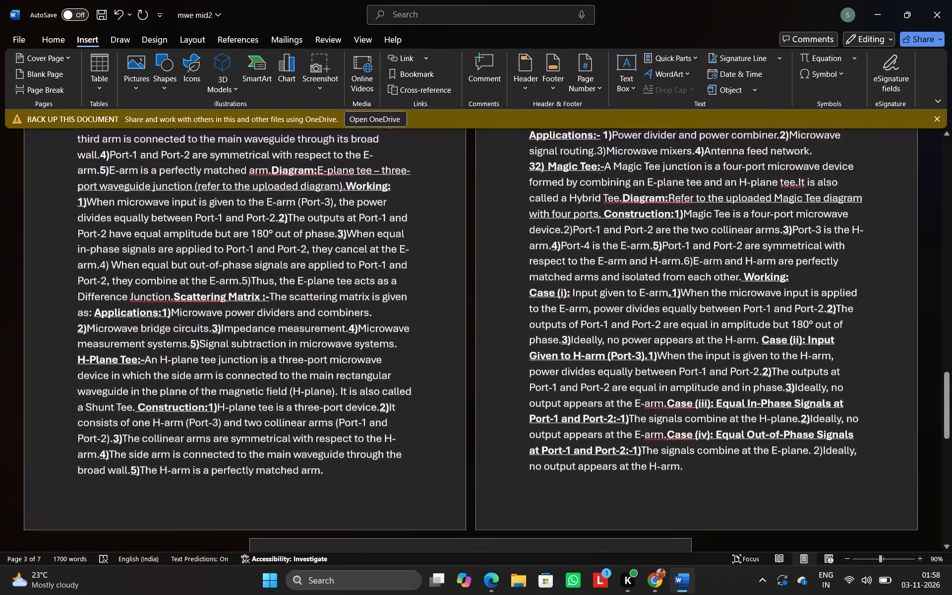
pyautogui.scroll(-3, 512, 411)
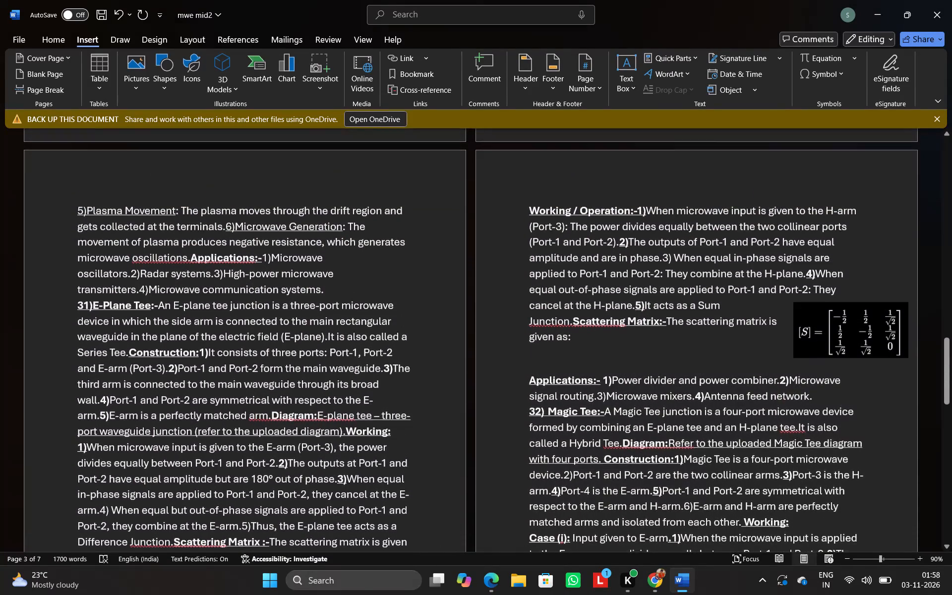
pyautogui.scroll(-2, 512, 411)
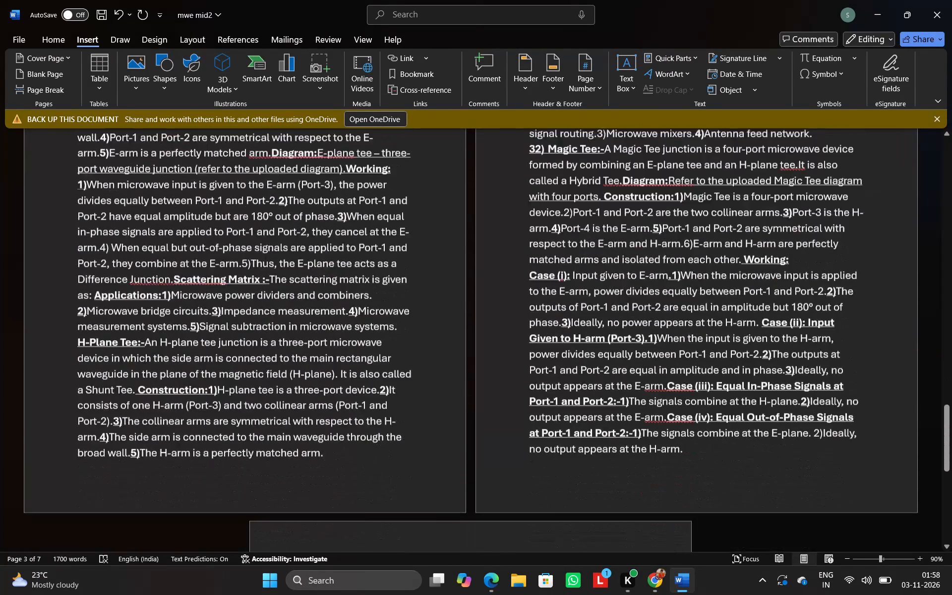
pyautogui.scroll(-2, 512, 411)
pyautogui.scroll(2, 512, 411)
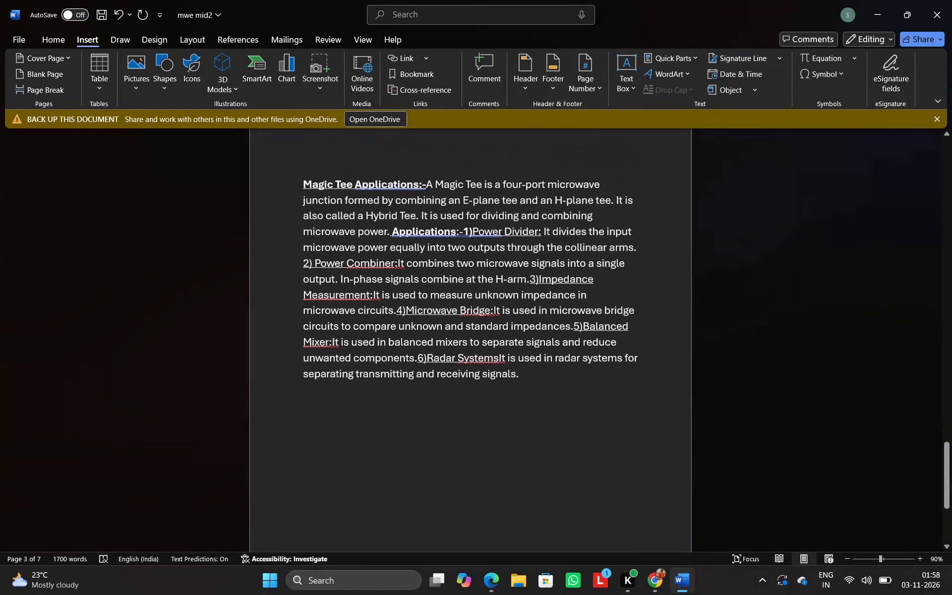
pyautogui.scroll(-9, 512, 411)
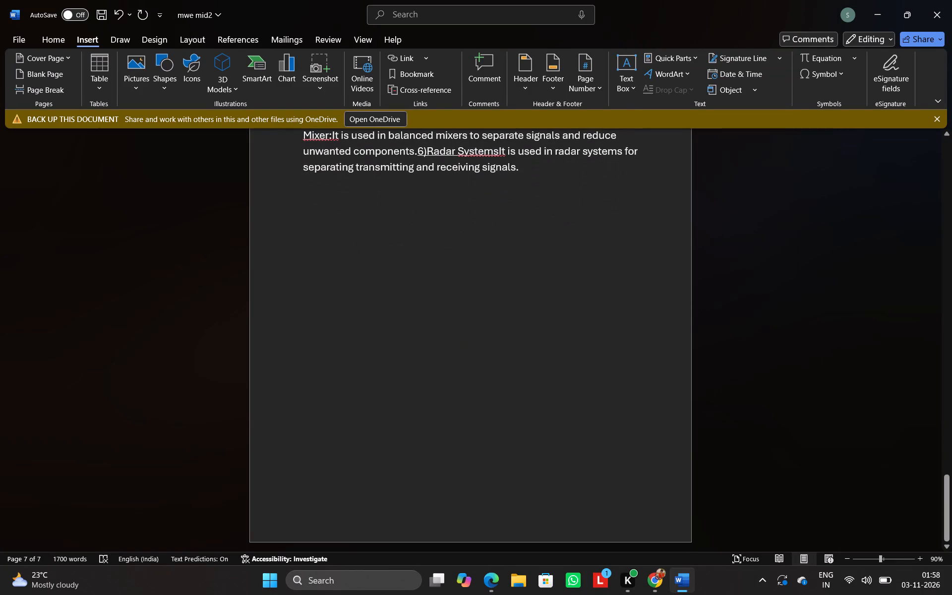
pyautogui.scroll(-2, 512, 411)
pyautogui.scroll(20, 512, 411)
pyautogui.scroll(13, 512, 411)
pyautogui.scroll(-3, 512, 411)
pyautogui.scroll(15, 512, 411)
pyautogui.scroll(11, 512, 411)
pyautogui.scroll(-5, 512, 411)
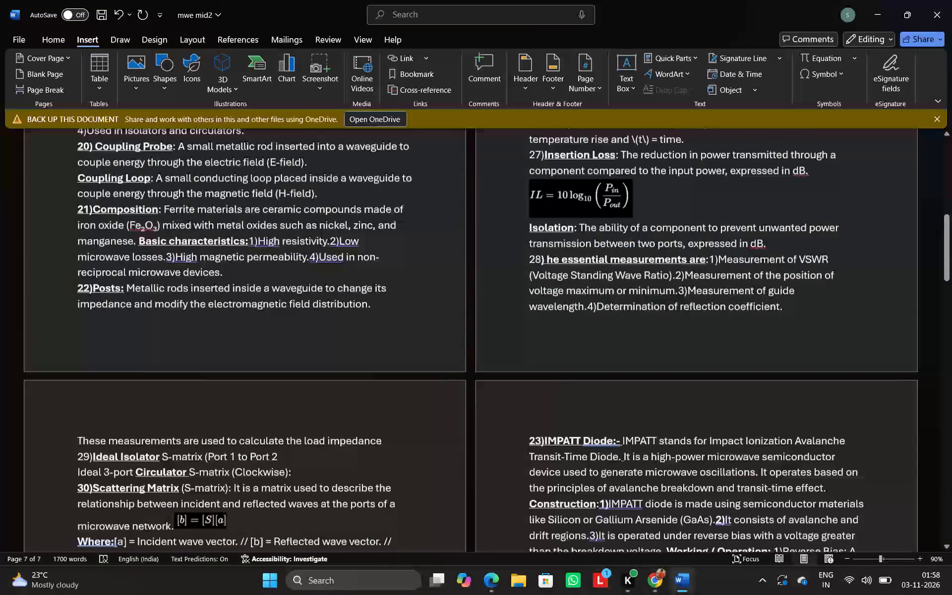
pyautogui.scroll(14, 512, 411)
pyautogui.scroll(-4, 512, 411)
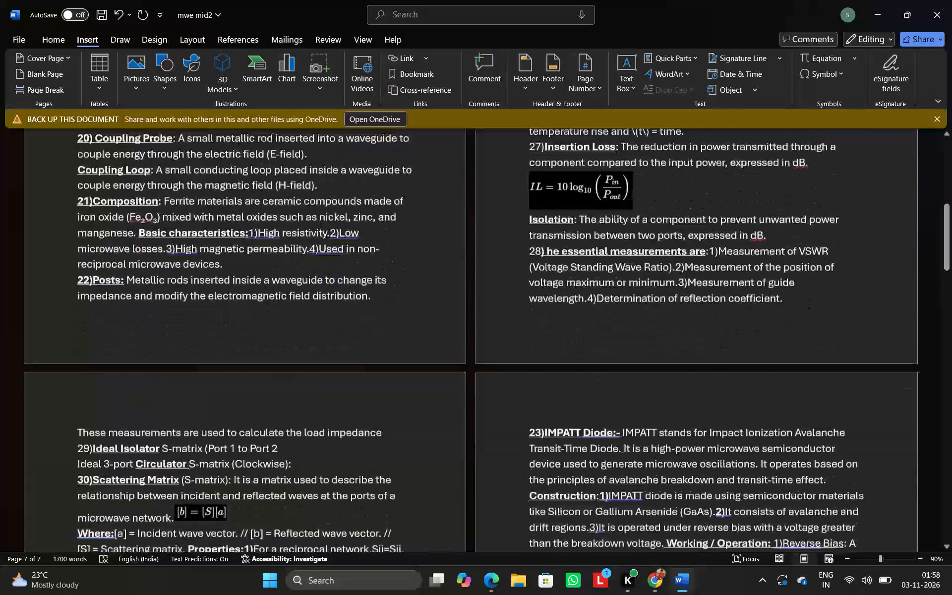
pyautogui.scroll(14, 512, 411)
pyautogui.scroll(-4, 512, 411)
pyautogui.scroll(14, 512, 411)
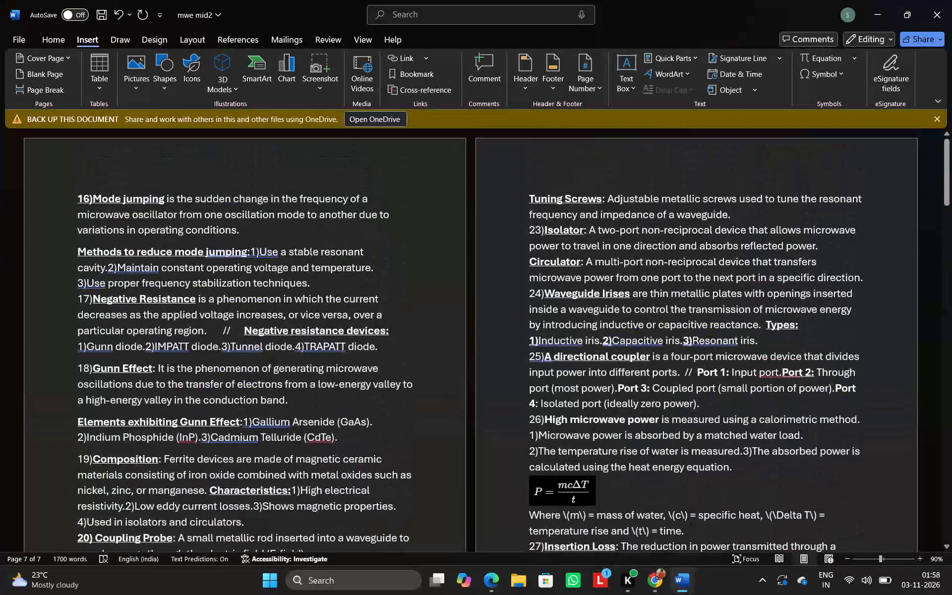
pyautogui.scroll(-19, 512, 411)
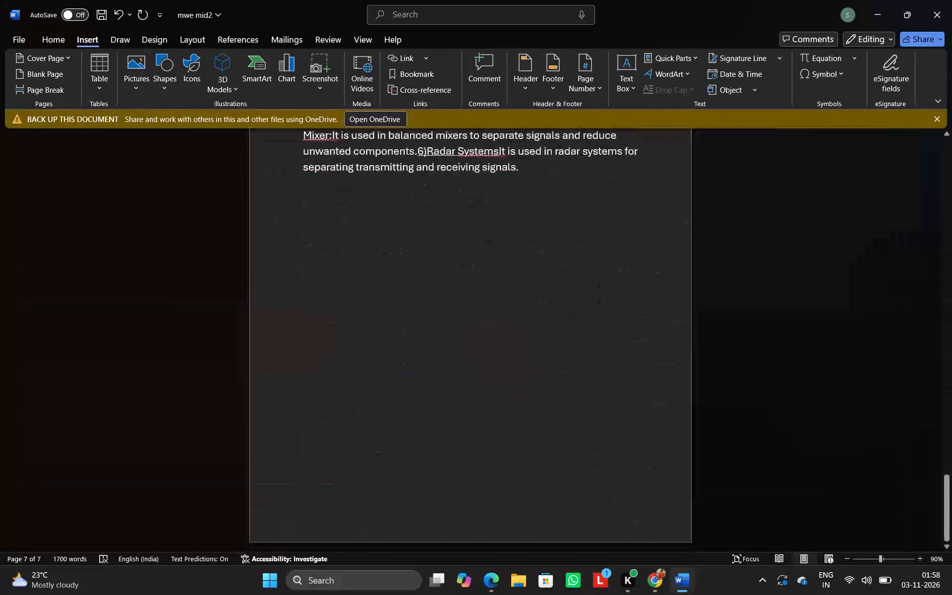
# Switch to Edge and look through the handwritten notes in 4&5.pdf, from the E-plane tee pages to the end.
pyautogui.click(495, 581)
pyautogui.scroll(6, 469, 352)
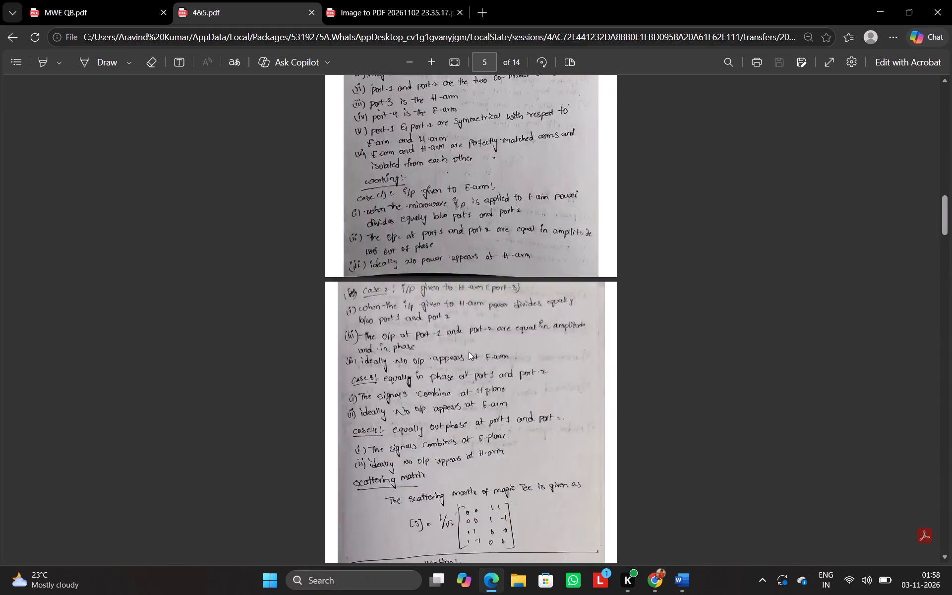
pyautogui.scroll(16, 469, 352)
pyautogui.scroll(-3, 469, 352)
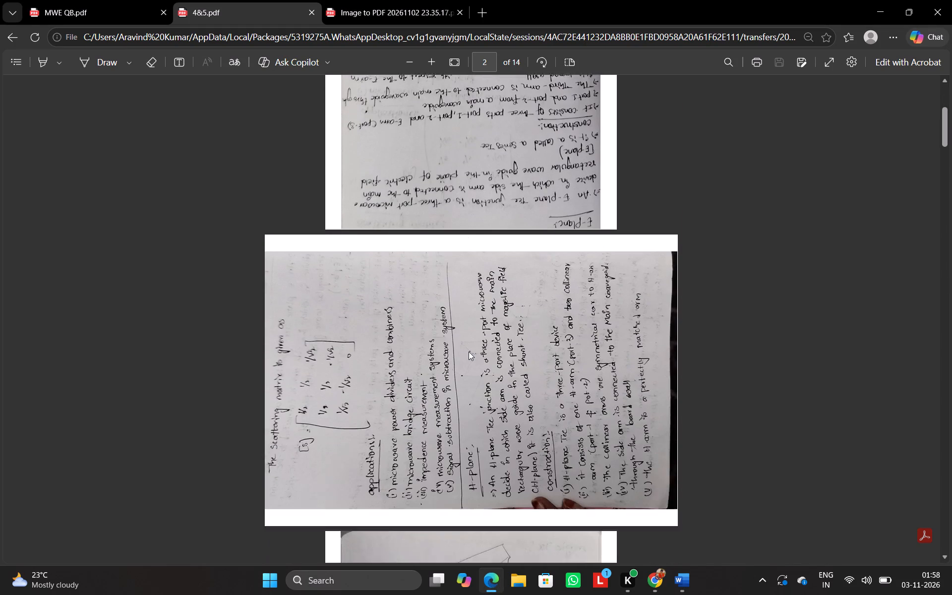
pyautogui.scroll(-4, 469, 352)
pyautogui.scroll(13, 469, 352)
pyautogui.scroll(-2, 469, 352)
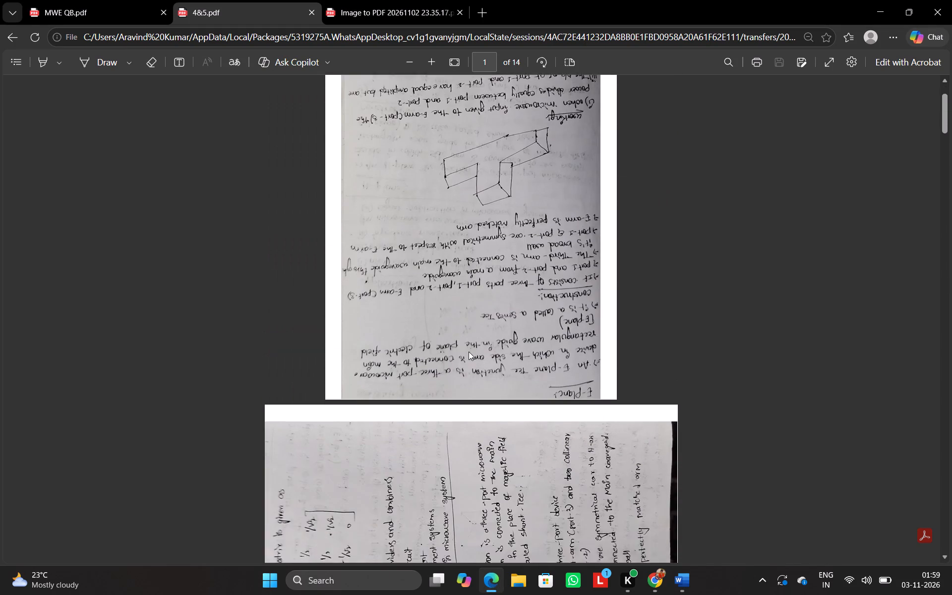
pyautogui.scroll(-8, 469, 352)
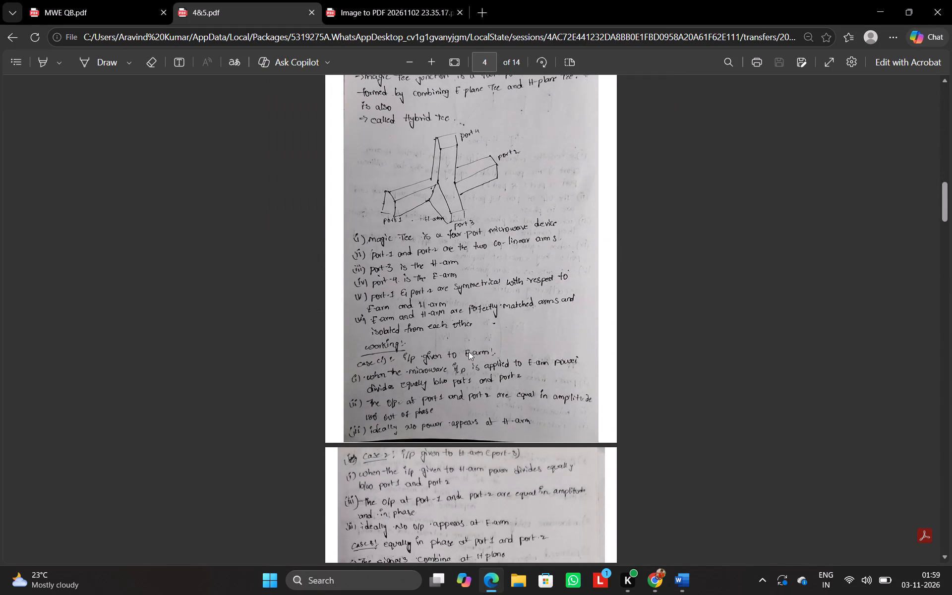
pyautogui.scroll(-11, 469, 352)
pyautogui.scroll(1, 469, 352)
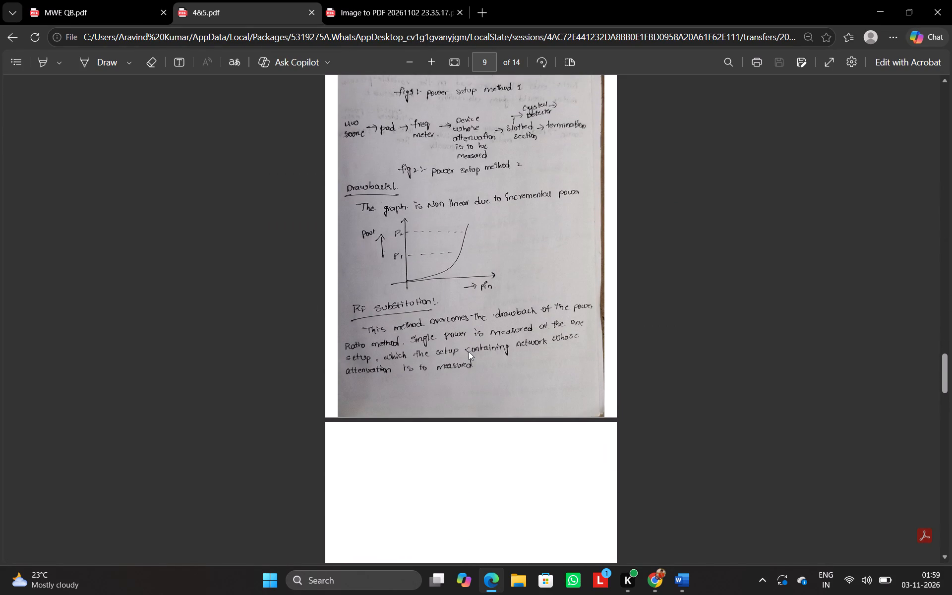
pyautogui.scroll(-13, 469, 352)
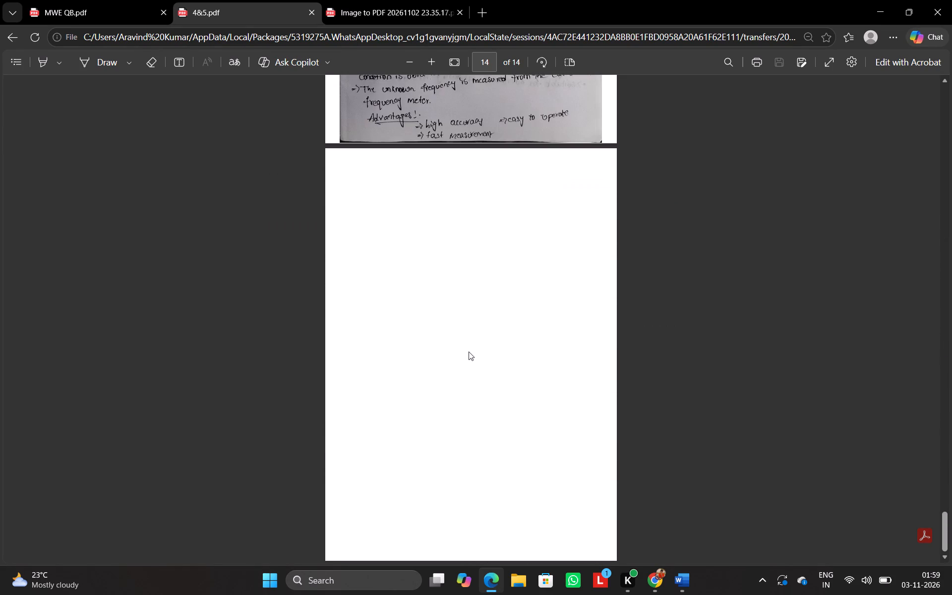
pyautogui.scroll(-4, 469, 352)
# Compare the handwritten unit 5 answers in 4&5.pdf with the unit 5 questions 34 to 42 in MWE QB.pdf.
pyautogui.scroll(3, 469, 352)
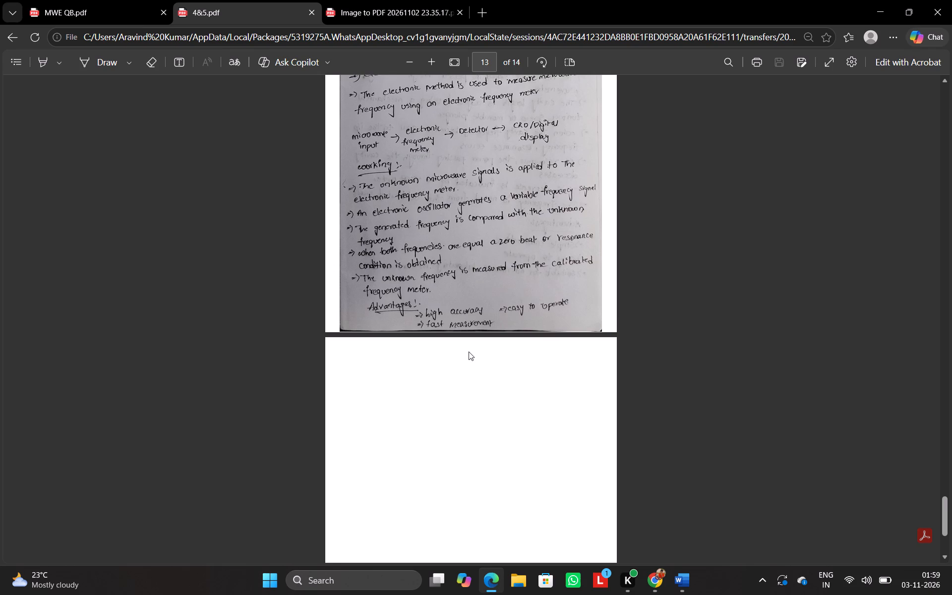
pyautogui.scroll(-5, 469, 352)
pyautogui.scroll(4, 469, 352)
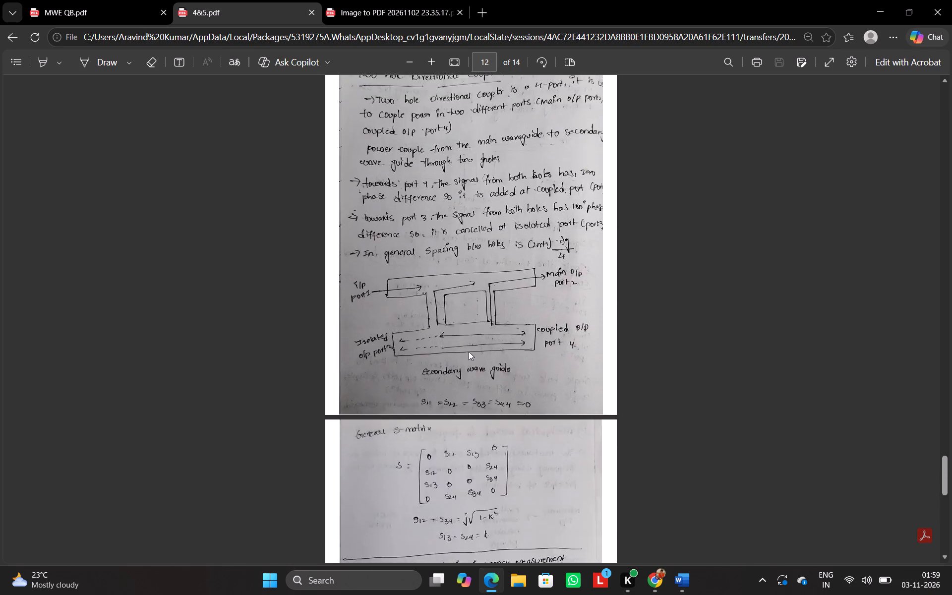
pyautogui.scroll(9, 469, 352)
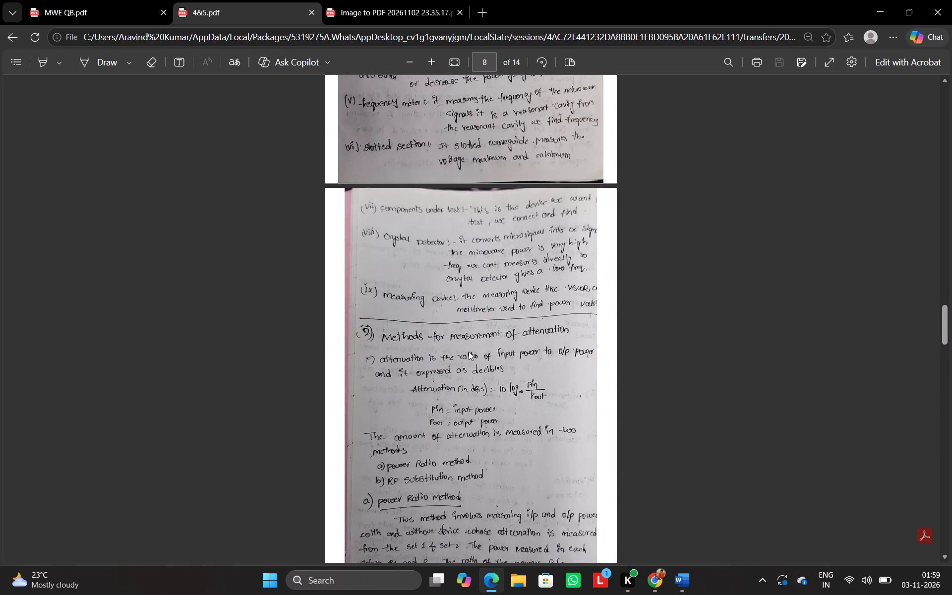
pyautogui.scroll(9, 469, 352)
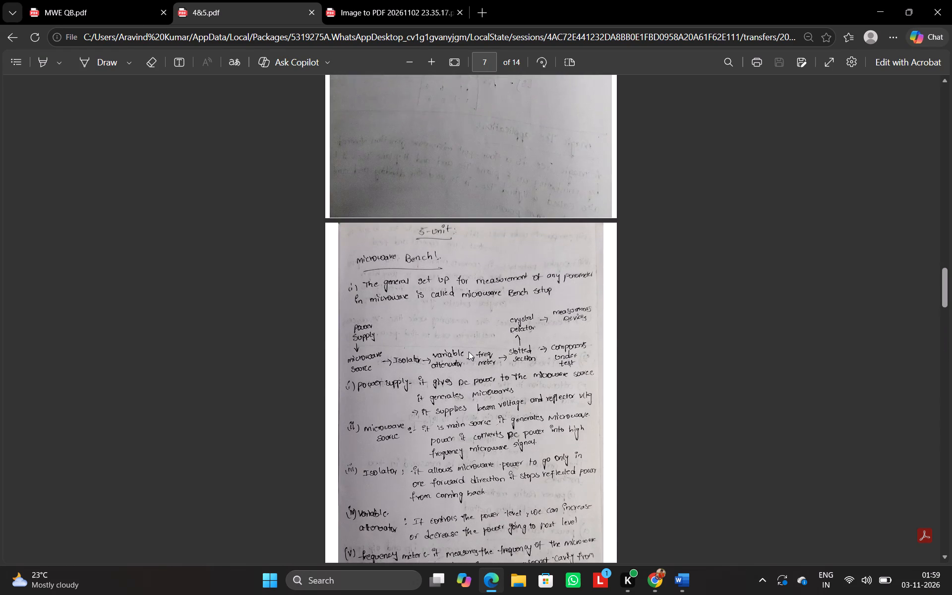
pyautogui.scroll(1, 469, 352)
pyautogui.scroll(-1, 469, 352)
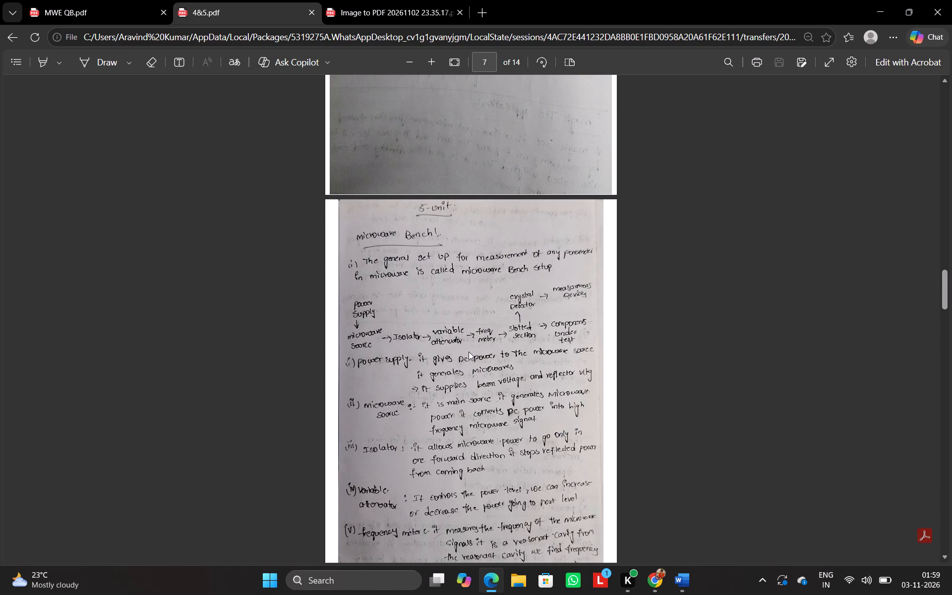
pyautogui.scroll(-3, 469, 352)
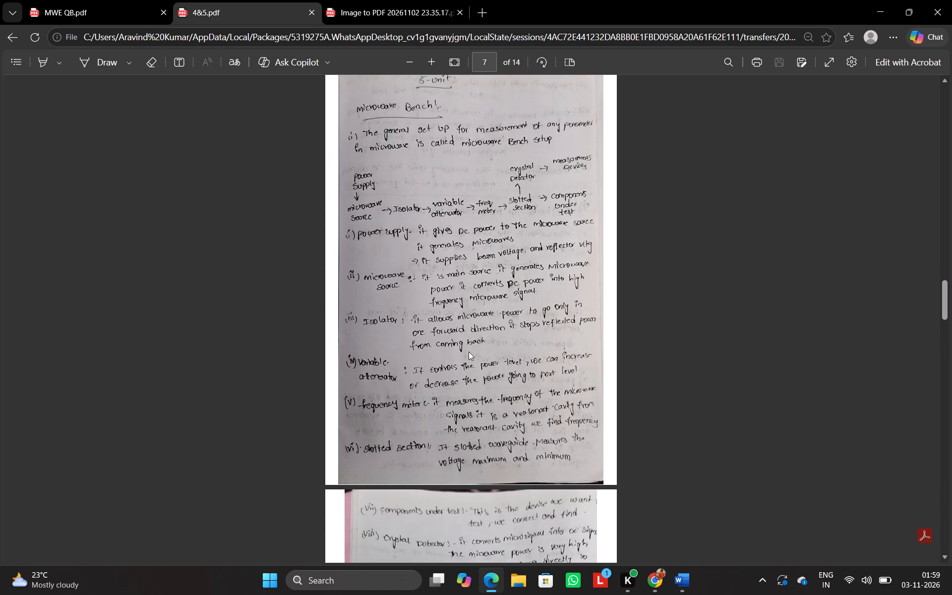
pyautogui.scroll(-2, 469, 352)
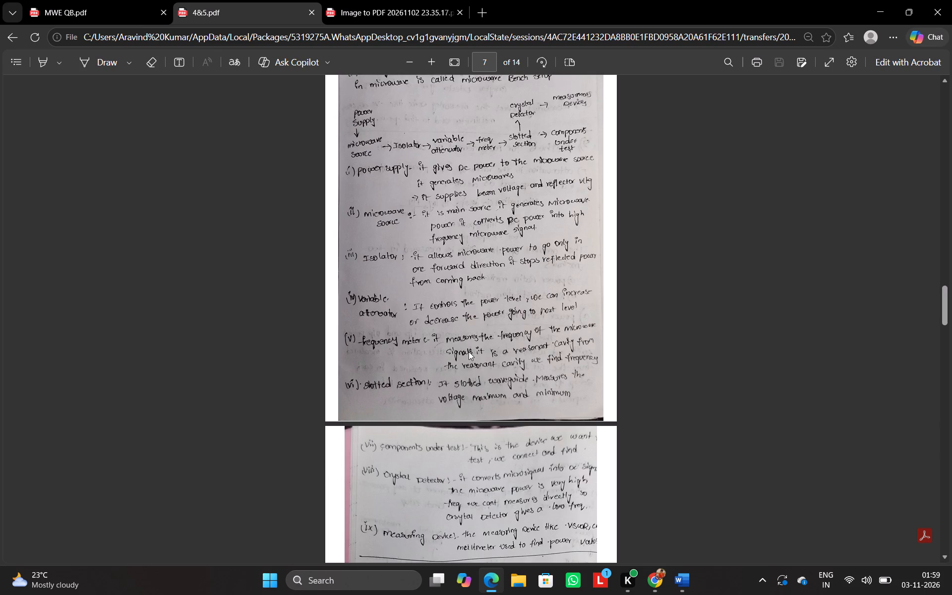
pyautogui.scroll(-4, 469, 352)
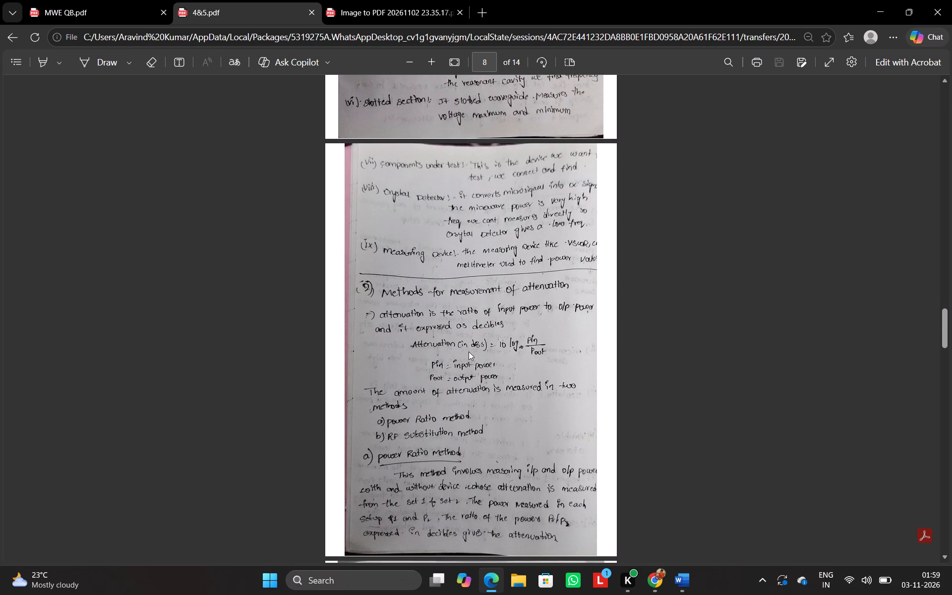
pyautogui.scroll(-6, 469, 352)
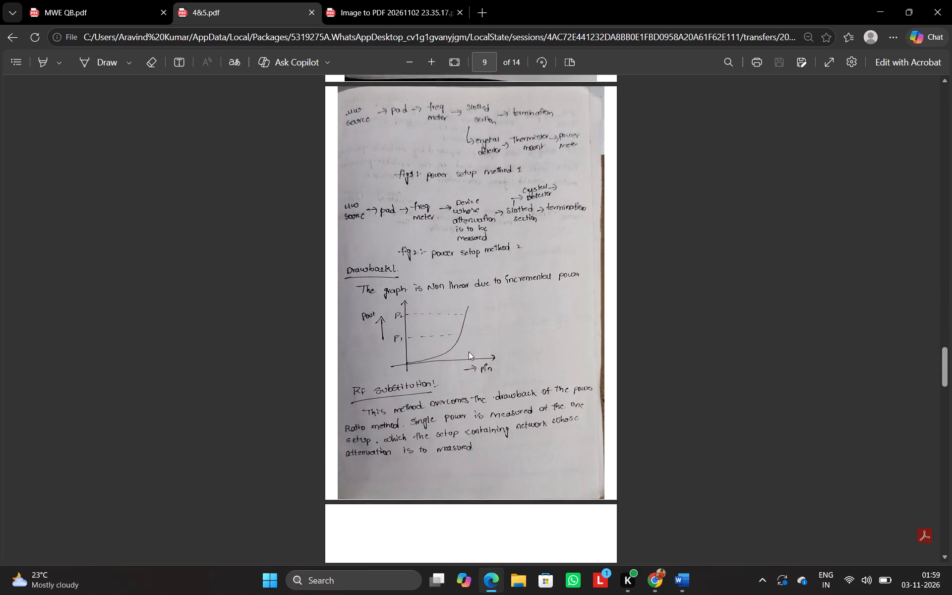
pyautogui.click(136, 9)
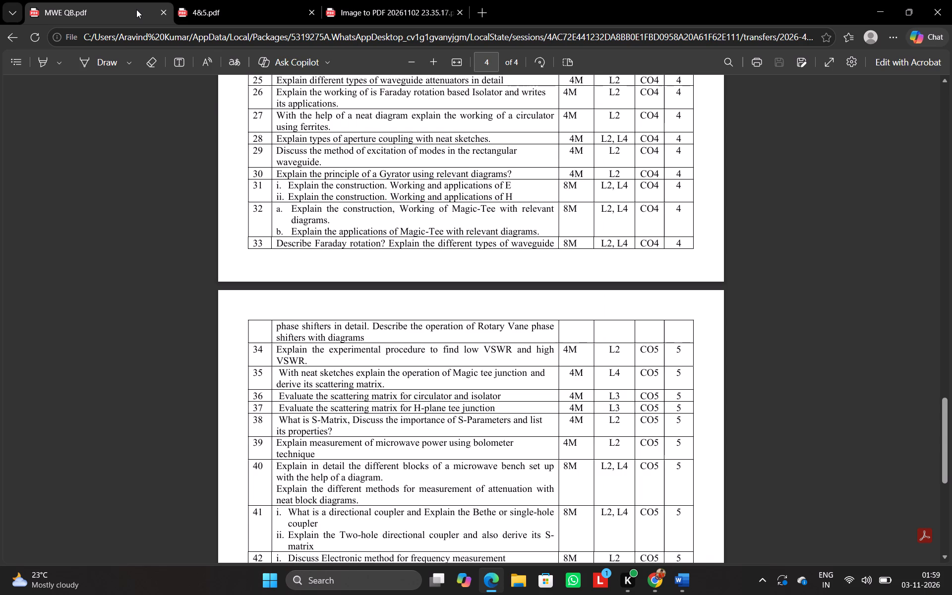
pyautogui.scroll(-3, 347, 188)
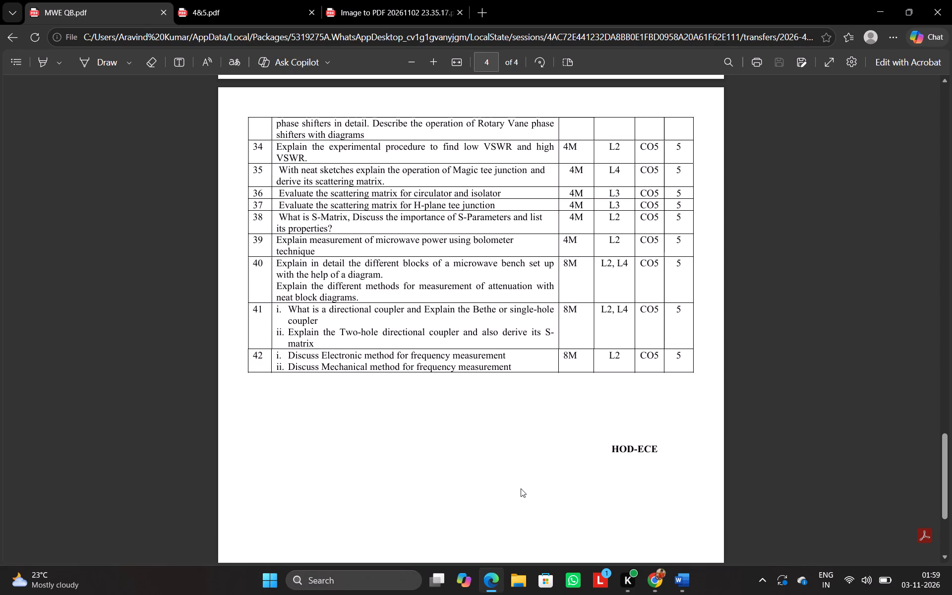
pyautogui.click(310, 0)
pyautogui.click(356, 0)
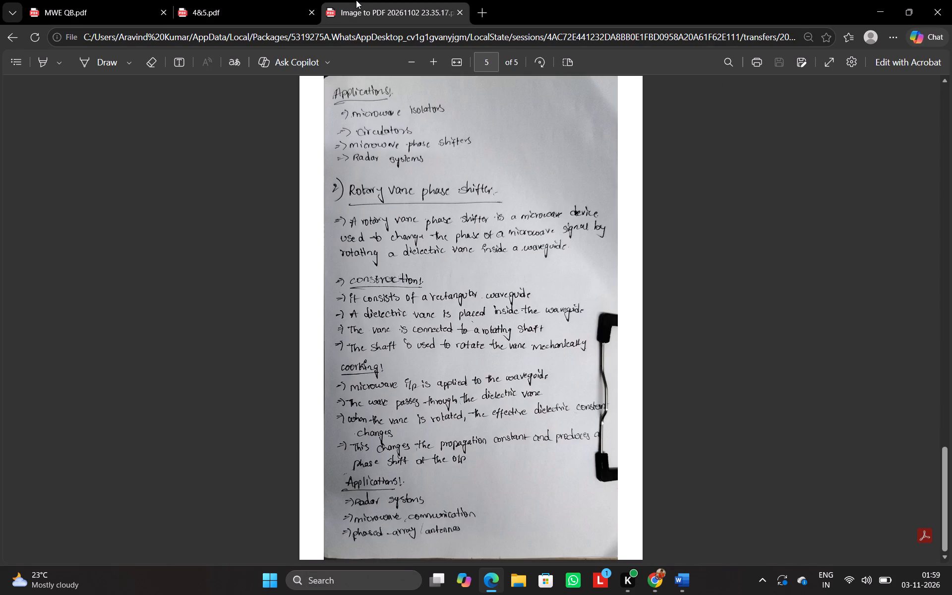
pyautogui.click(261, 0)
pyautogui.scroll(4, 371, 158)
pyautogui.hscroll(1, 371, 158)
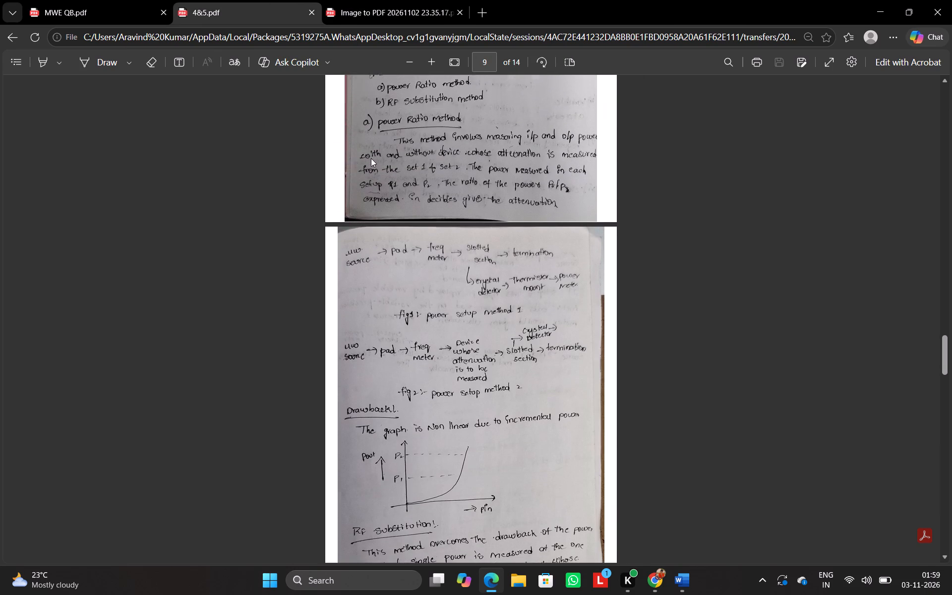
pyautogui.hscroll(2, 371, 158)
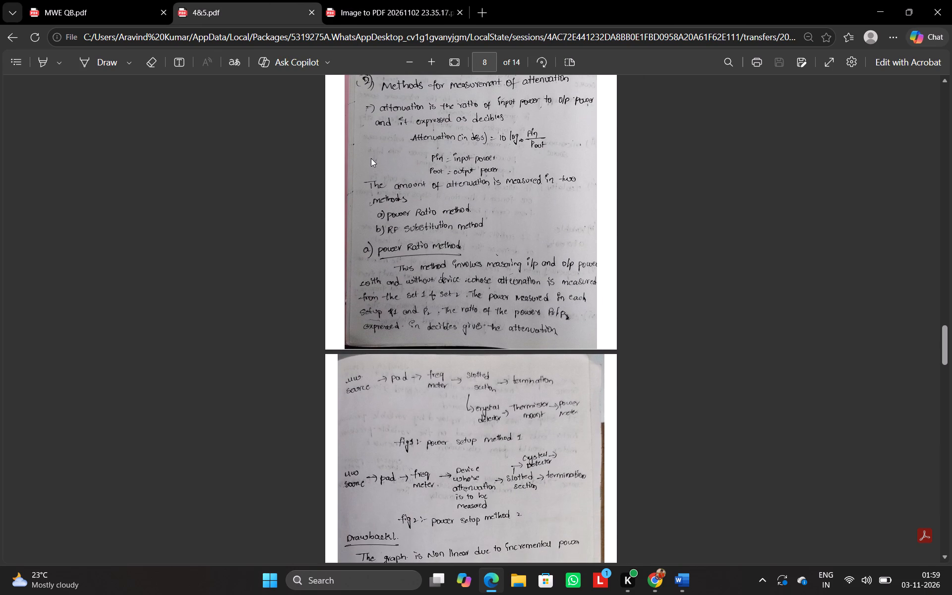
pyautogui.scroll(13, 439, 382)
pyautogui.scroll(-7, 439, 382)
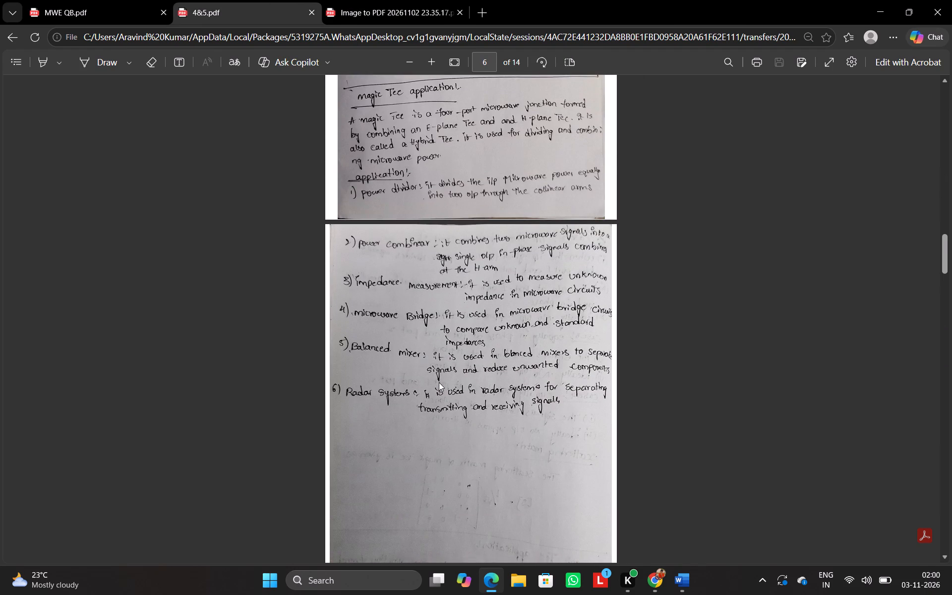
pyautogui.scroll(-7, 439, 382)
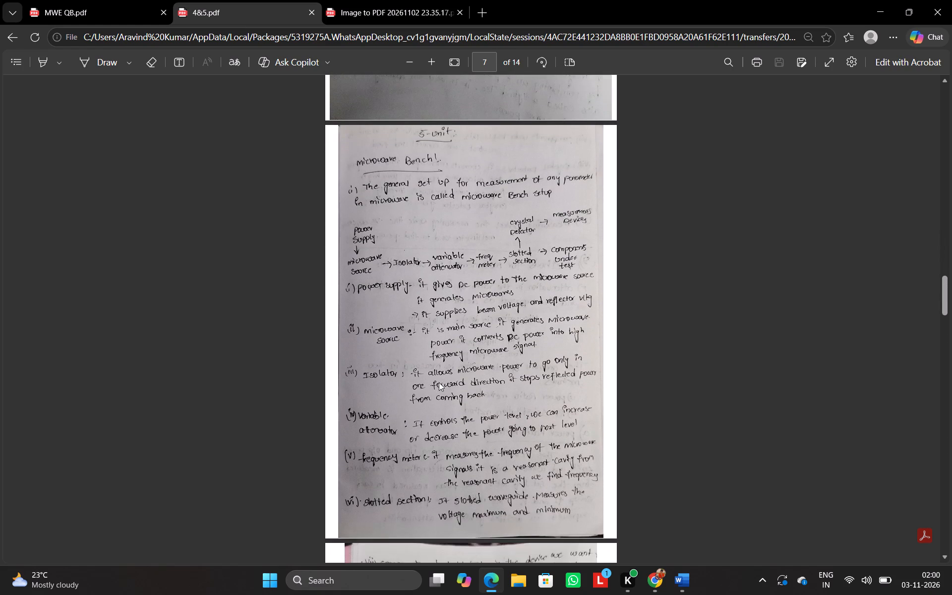
pyautogui.scroll(-1, 433, 335)
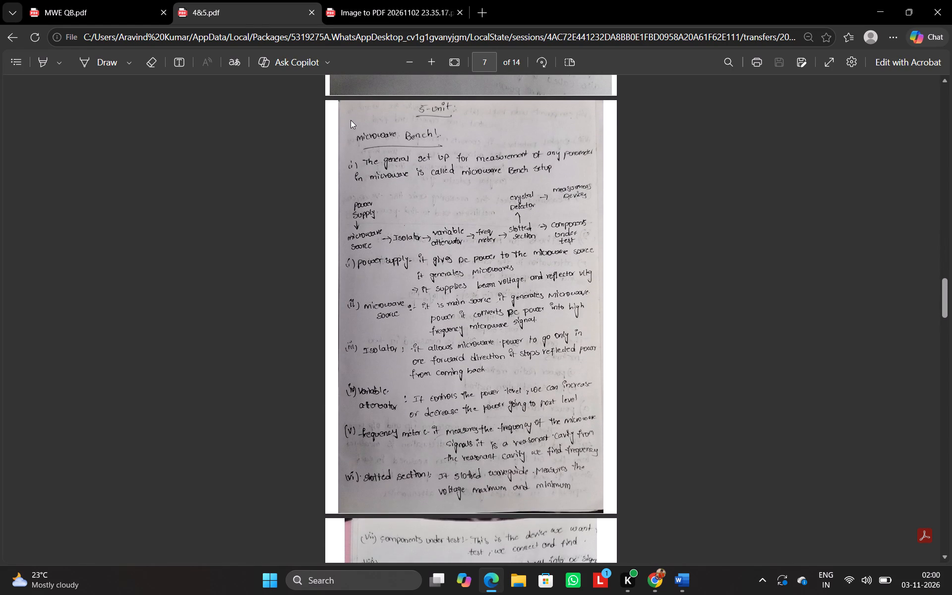
pyautogui.press('shift+super+s')
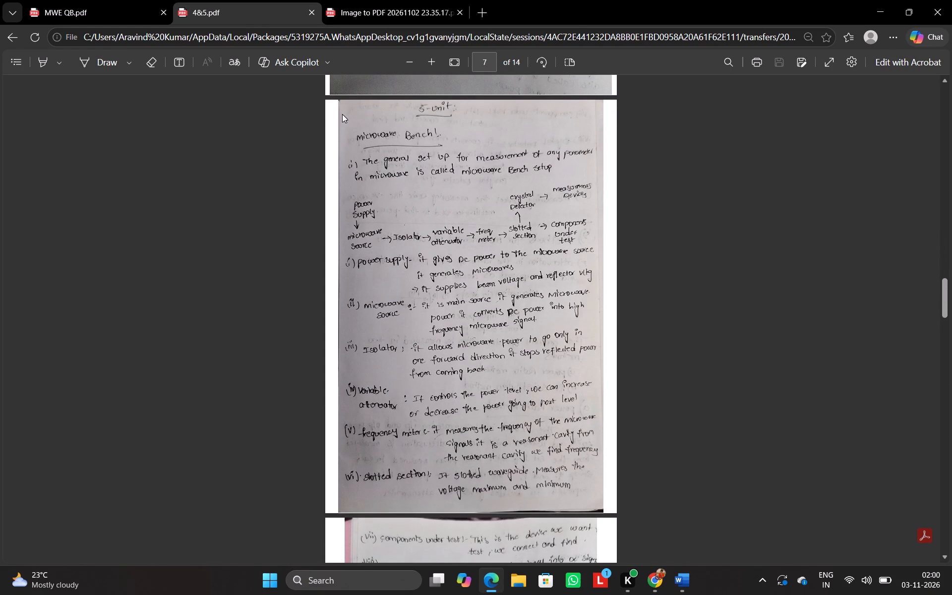
pyautogui.moveTo(330, 104); pyautogui.dragTo(537, 409)
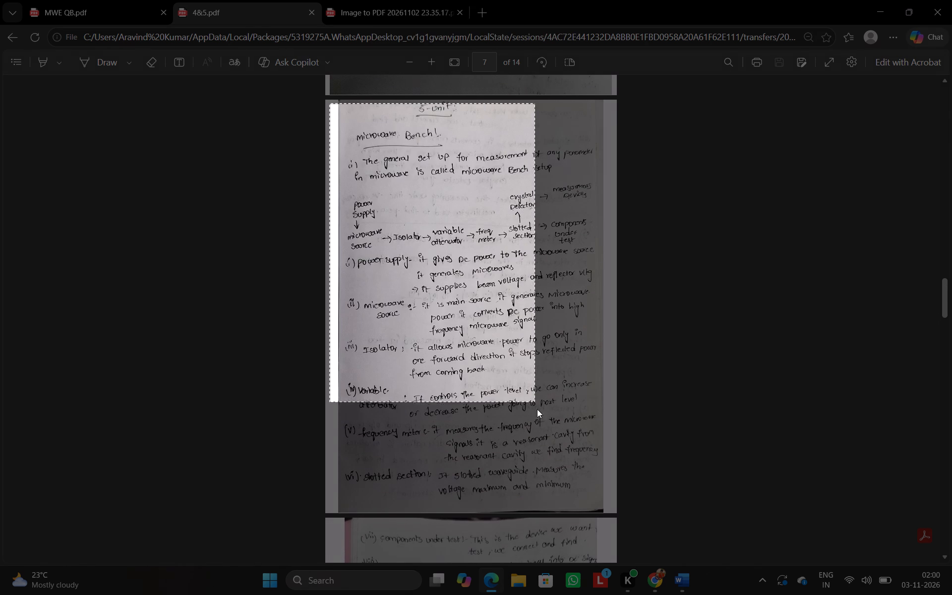
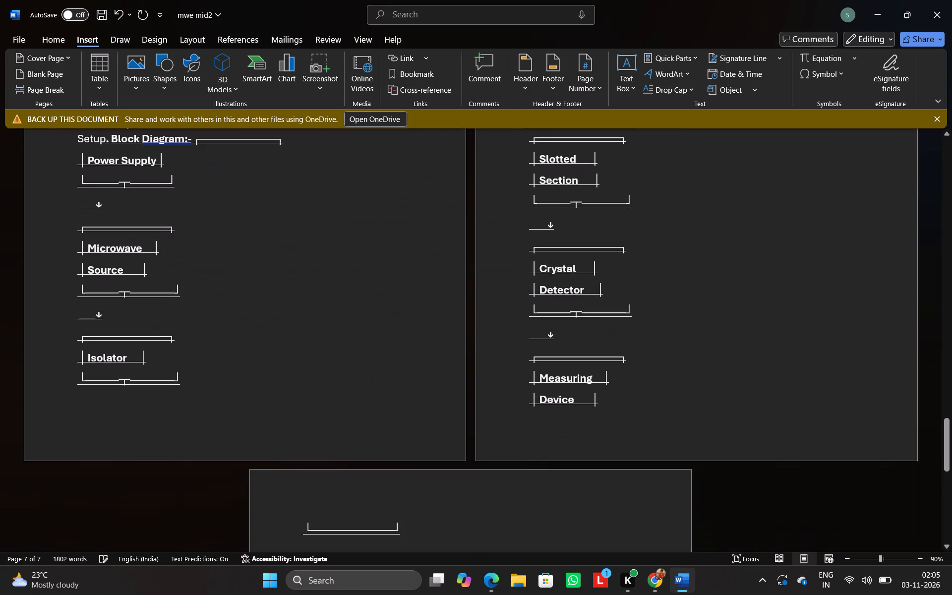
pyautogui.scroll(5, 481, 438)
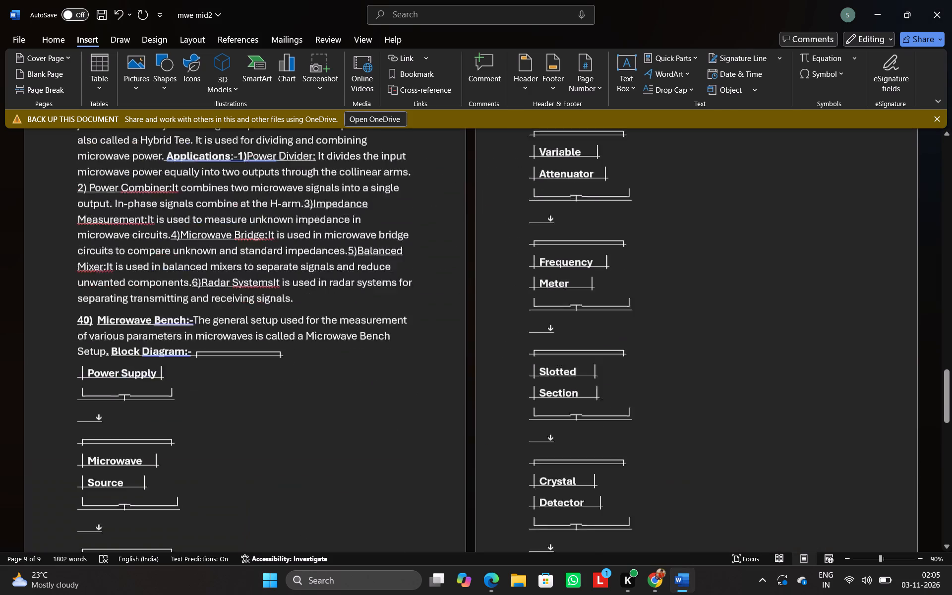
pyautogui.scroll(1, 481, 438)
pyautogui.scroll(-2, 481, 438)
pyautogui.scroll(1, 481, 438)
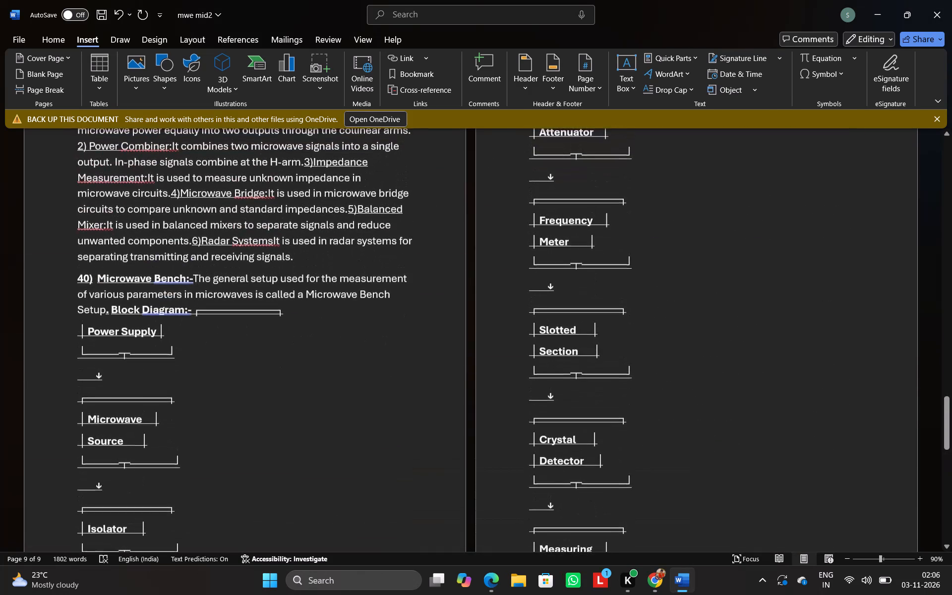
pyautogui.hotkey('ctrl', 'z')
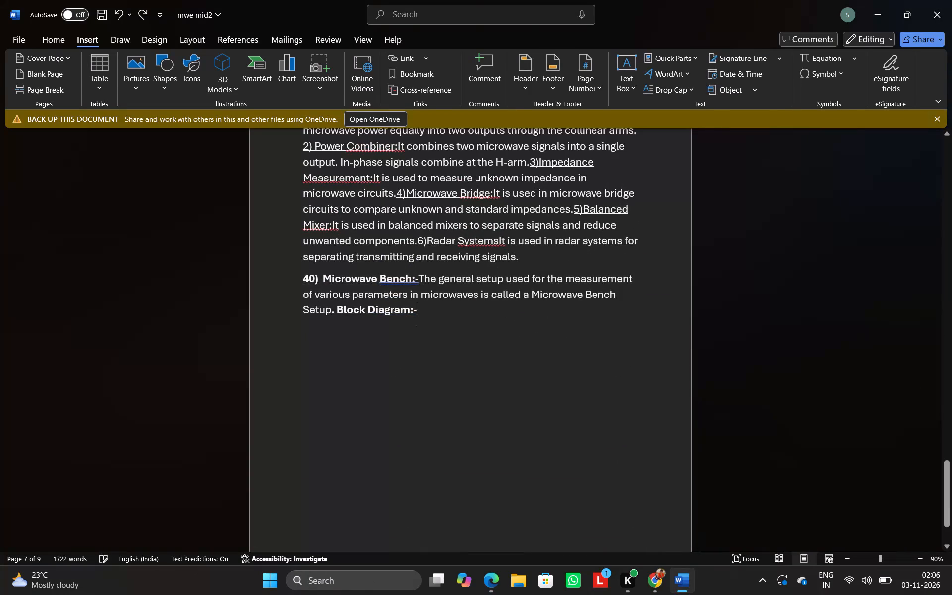
pyautogui.hotkey('shift', 'Return')
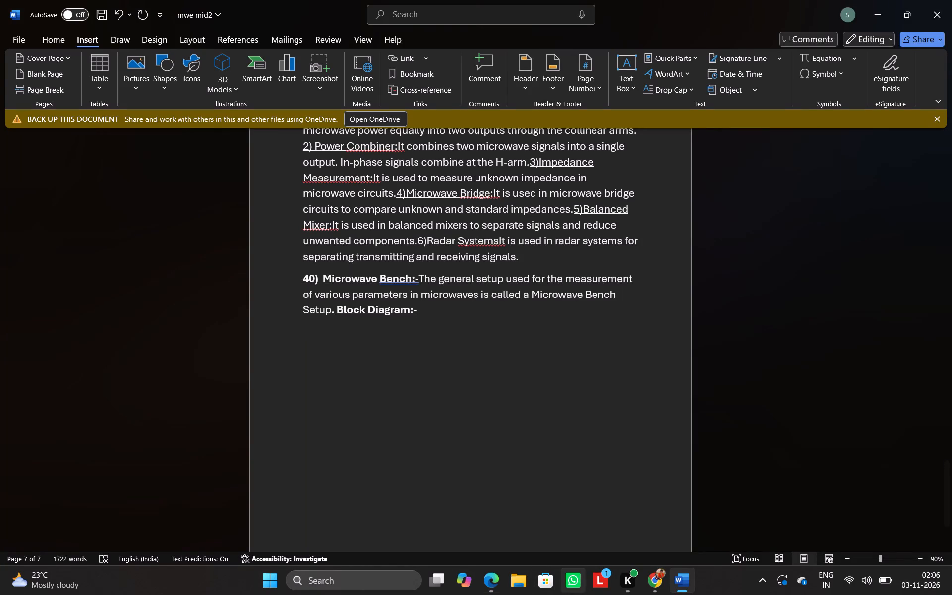
pyautogui.click(518, 583)
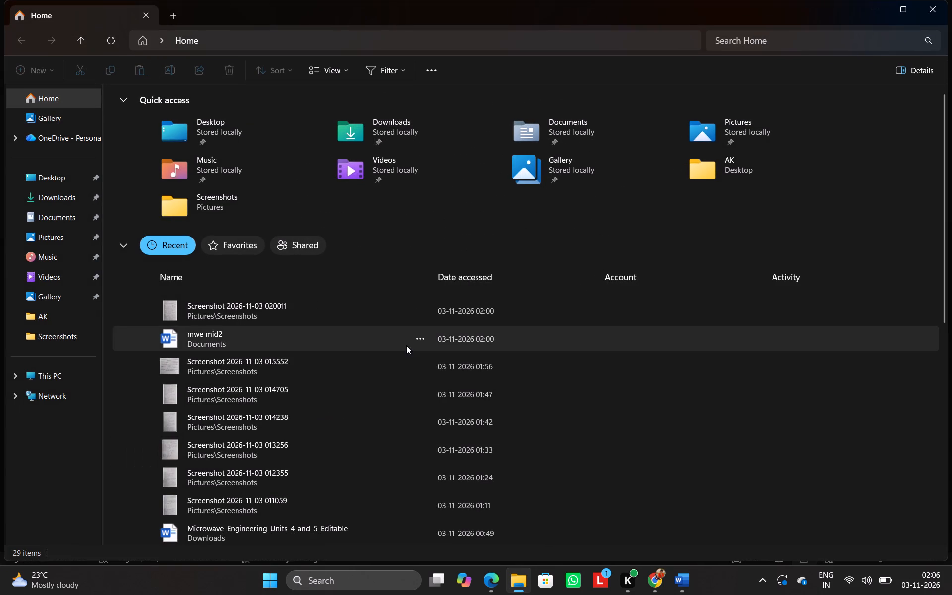
pyautogui.click(66, 240)
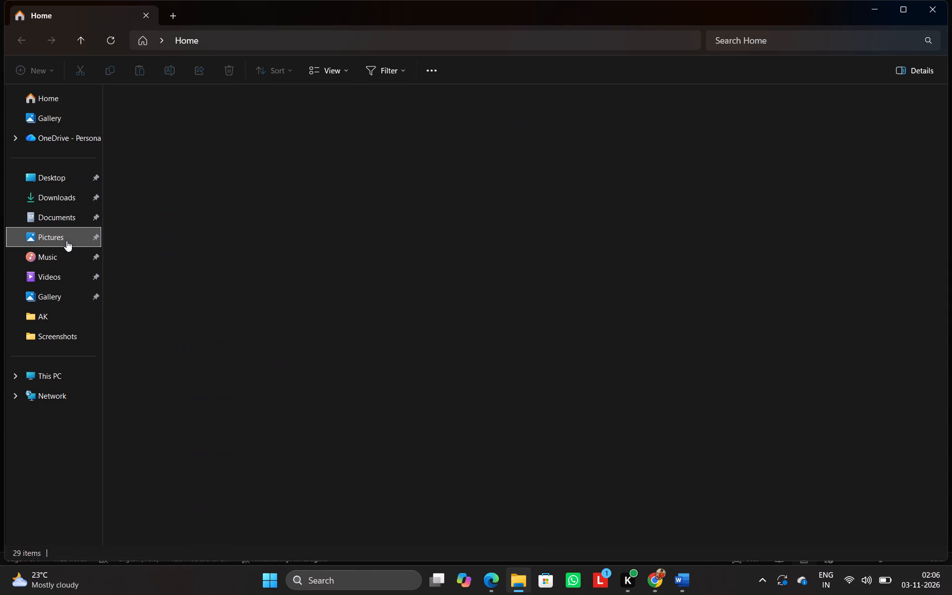
pyautogui.scroll(-4, 318, 294)
pyautogui.doubleClick(208, 136)
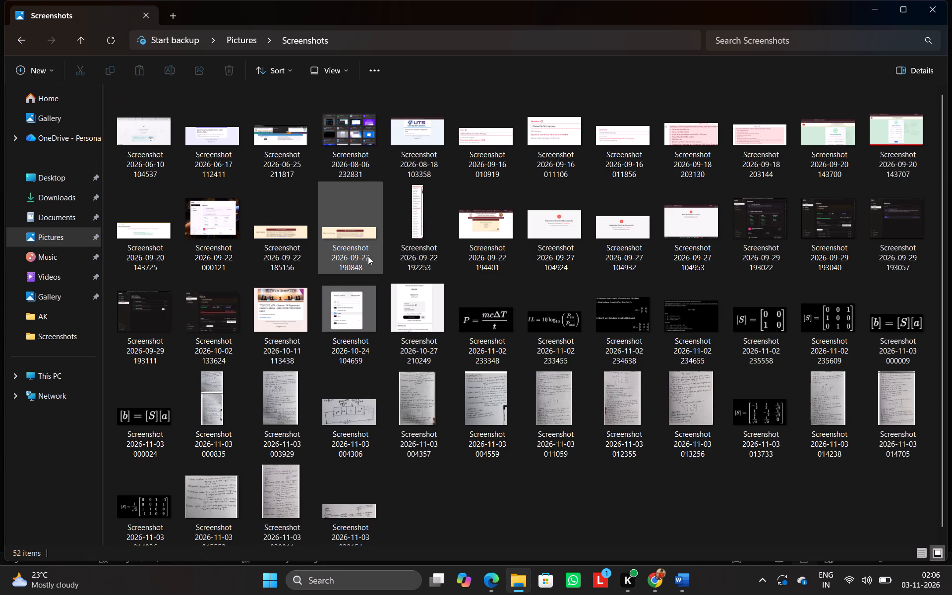
pyautogui.scroll(-7, 368, 256)
pyautogui.doubleClick(368, 517)
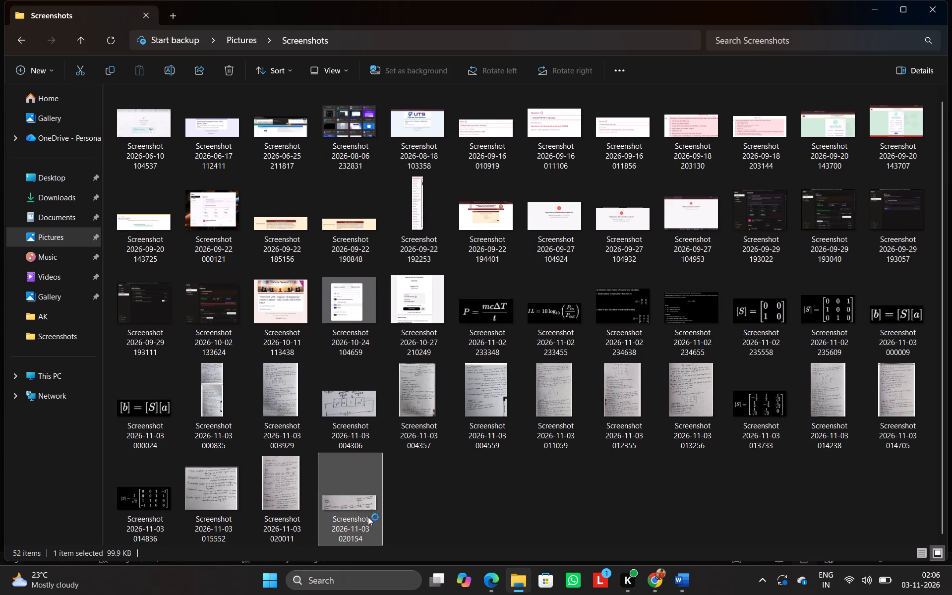
pyautogui.rightClick(343, 493)
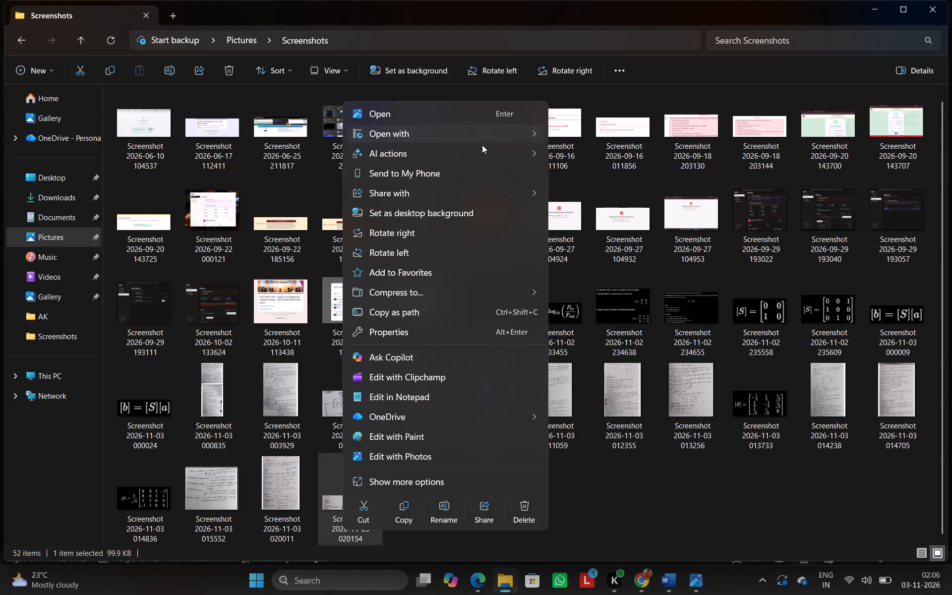
pyautogui.click(409, 508)
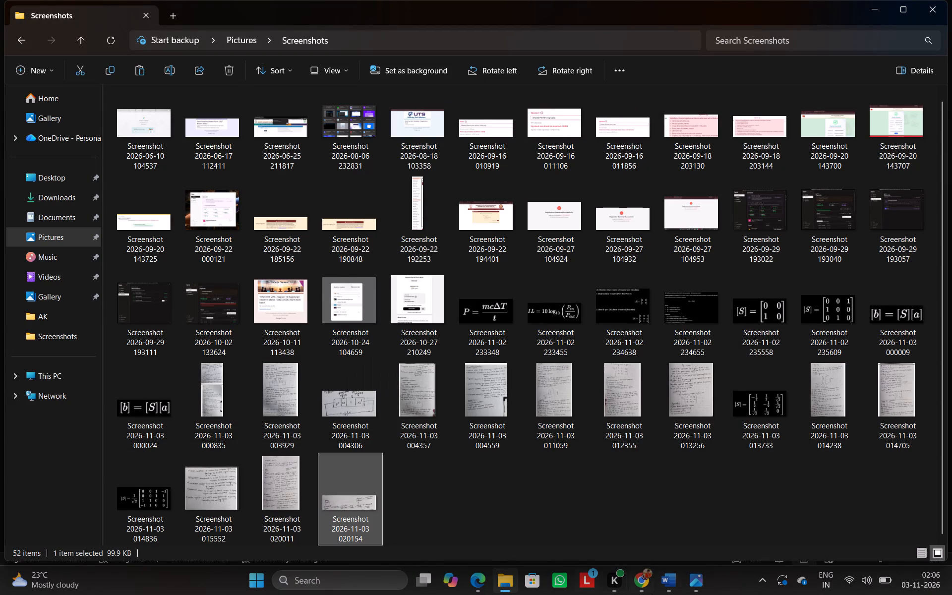
pyautogui.click(689, 573)
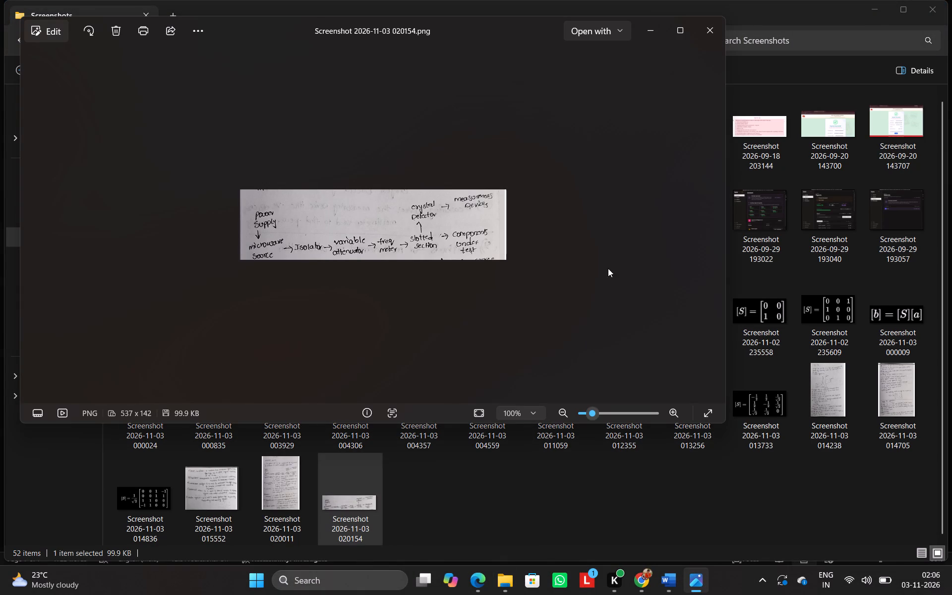
pyautogui.click(708, 28)
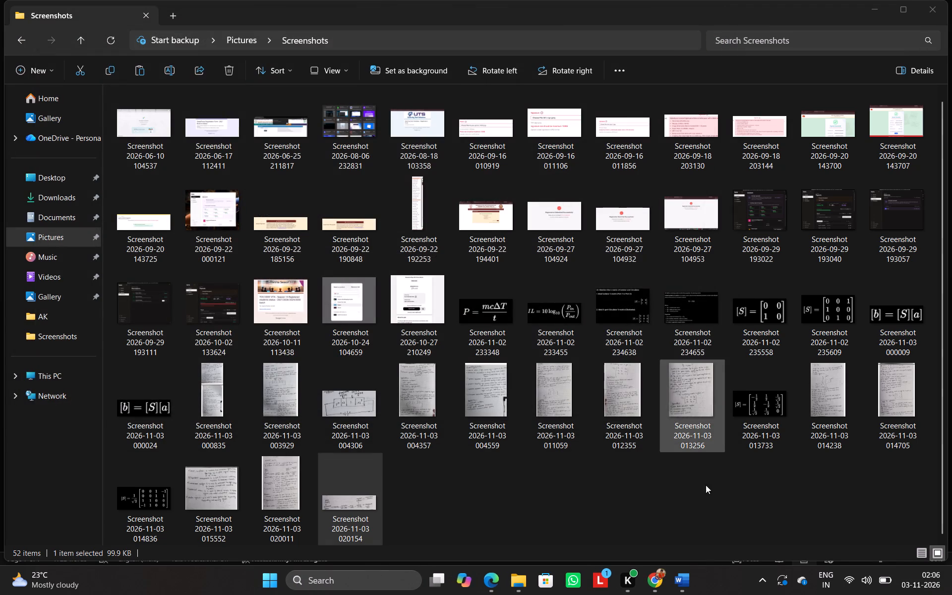
pyautogui.click(682, 583)
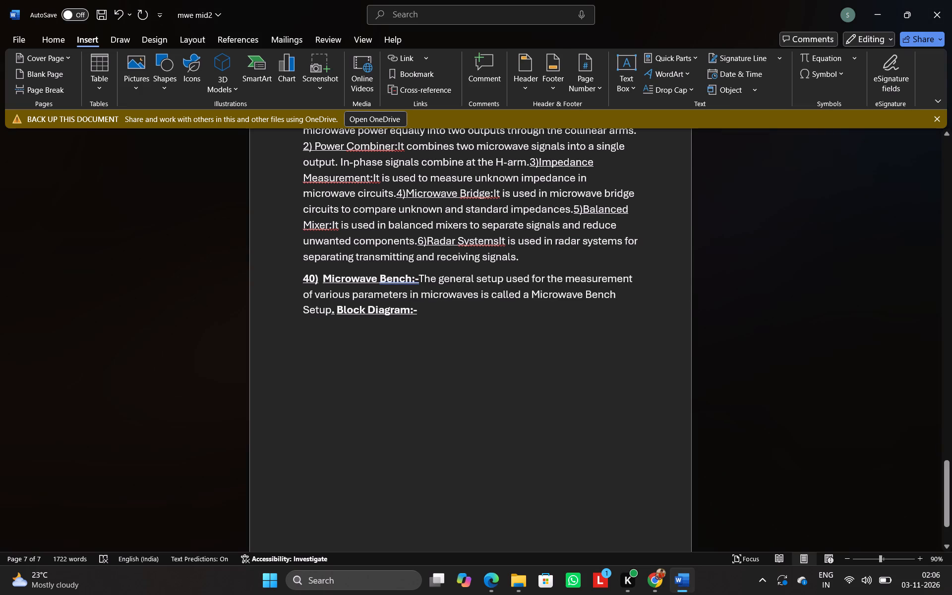
pyautogui.hotkey('ctrl', 'v')
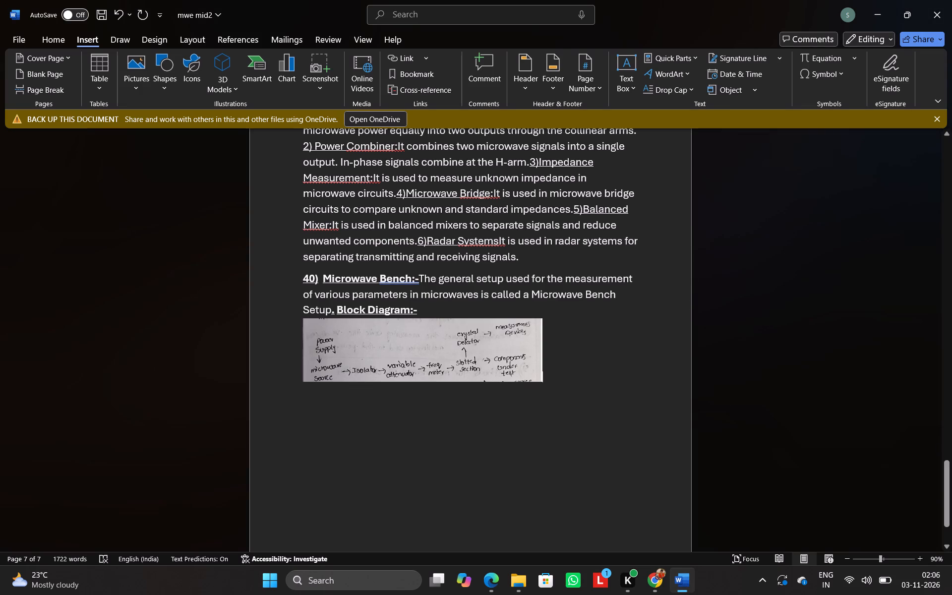
# Enlarge the pasted block diagram picture to about the full text width and slightly taller, and place the cursor on the line below it.
pyautogui.click(528, 342)
pyautogui.moveTo(545, 348); pyautogui.dragTo(582, 348)
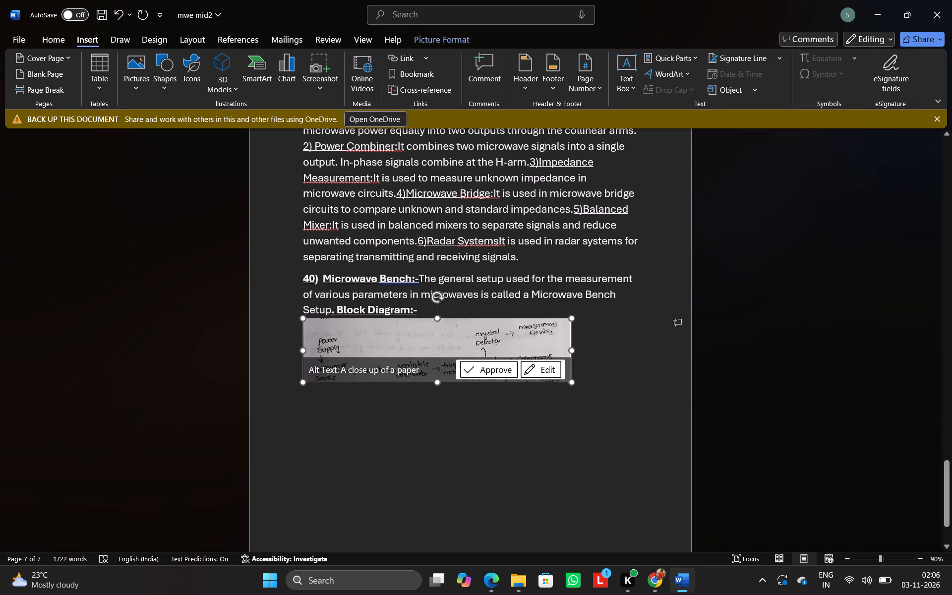
pyautogui.moveTo(582, 348); pyautogui.dragTo(648, 354)
pyautogui.moveTo(476, 379); pyautogui.dragTo(480, 388)
pyautogui.click(482, 405)
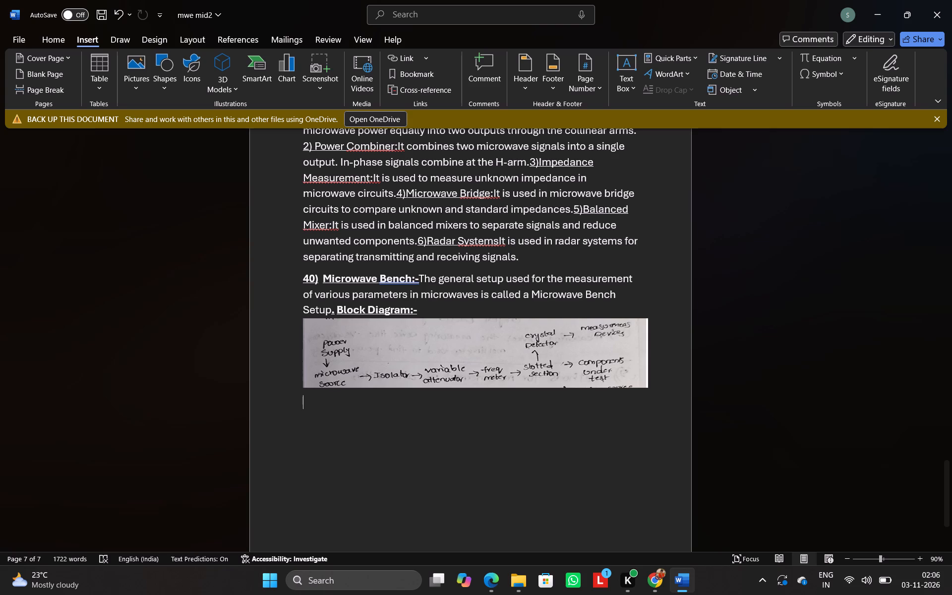
pyautogui.click(500, 465)
pyautogui.scroll(-10, 500, 465)
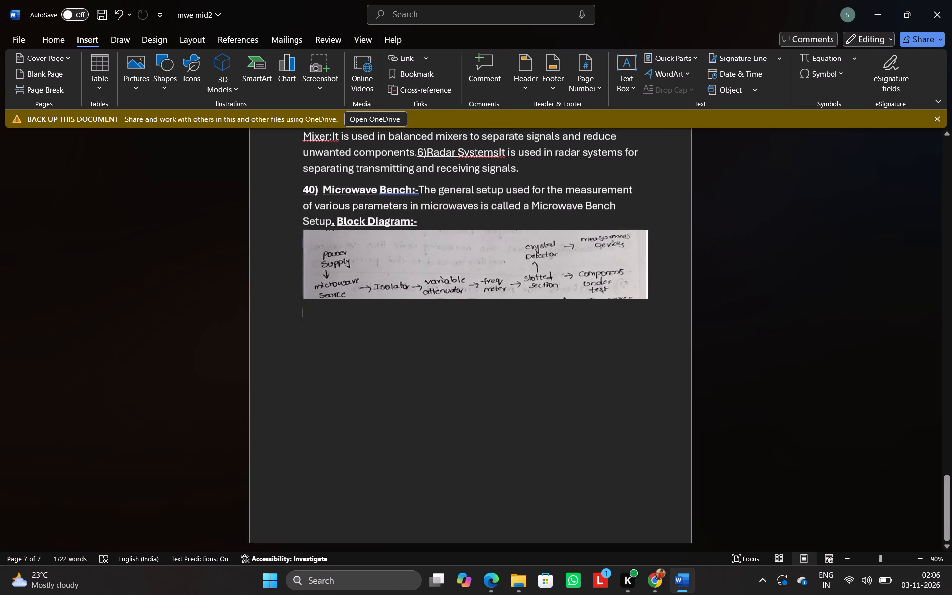
pyautogui.scroll(-1, 500, 465)
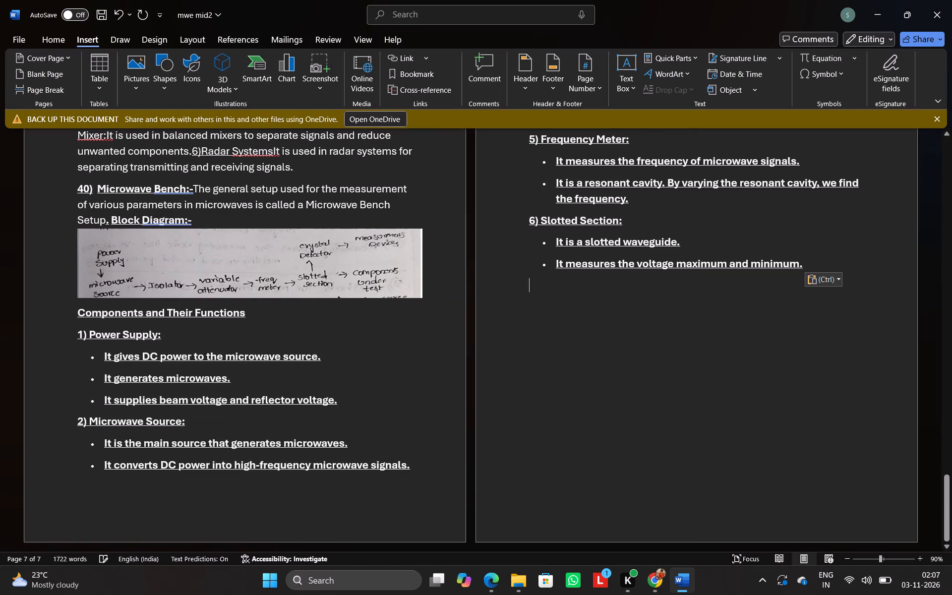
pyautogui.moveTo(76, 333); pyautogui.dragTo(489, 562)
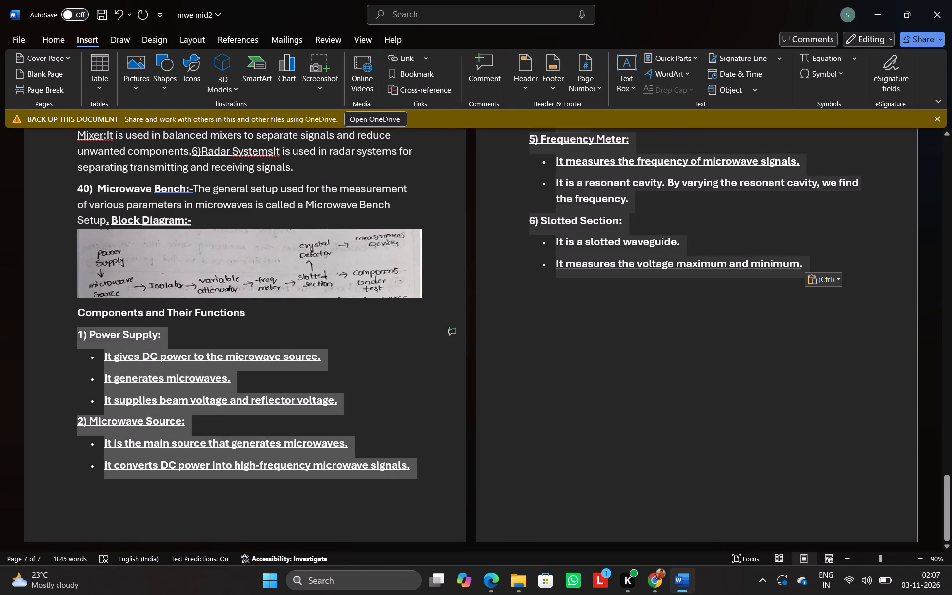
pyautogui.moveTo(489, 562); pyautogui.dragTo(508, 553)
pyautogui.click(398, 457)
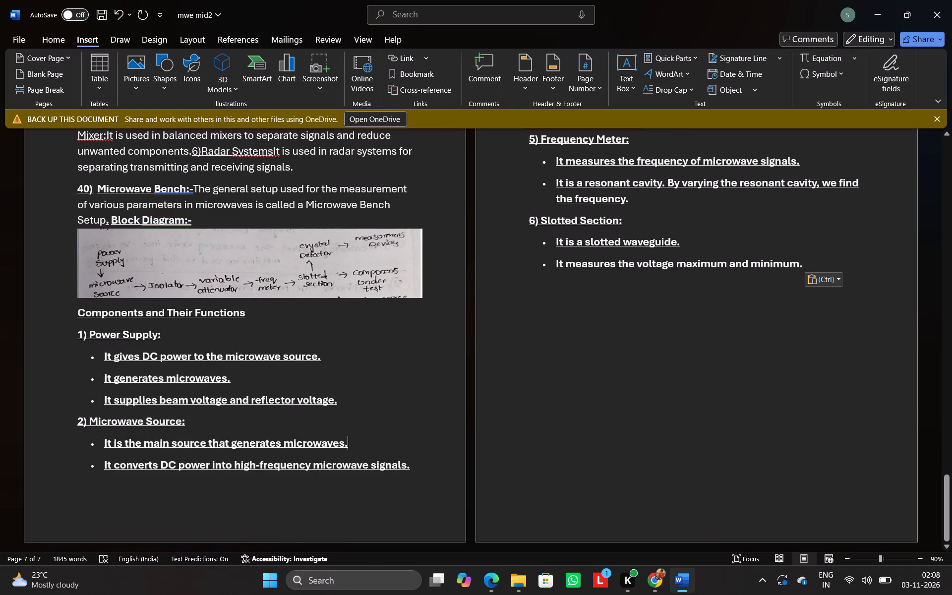
# Join the "1) Power Supply:" heading to the Components and Their Functions line, separated by " :-".
pyautogui.click(74, 339)
pyautogui.press('BackSpace')
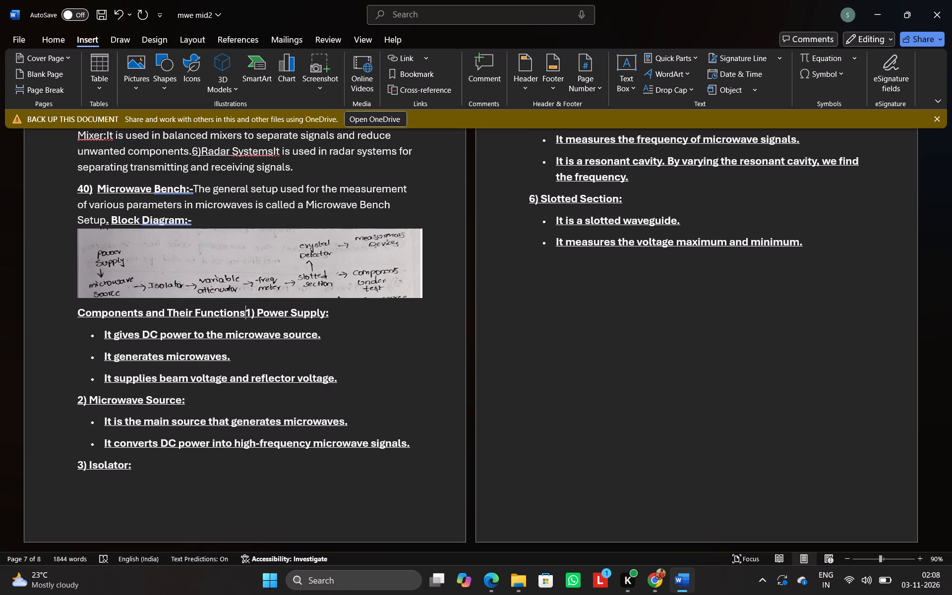
pyautogui.press('space')
pyautogui.write(':-')
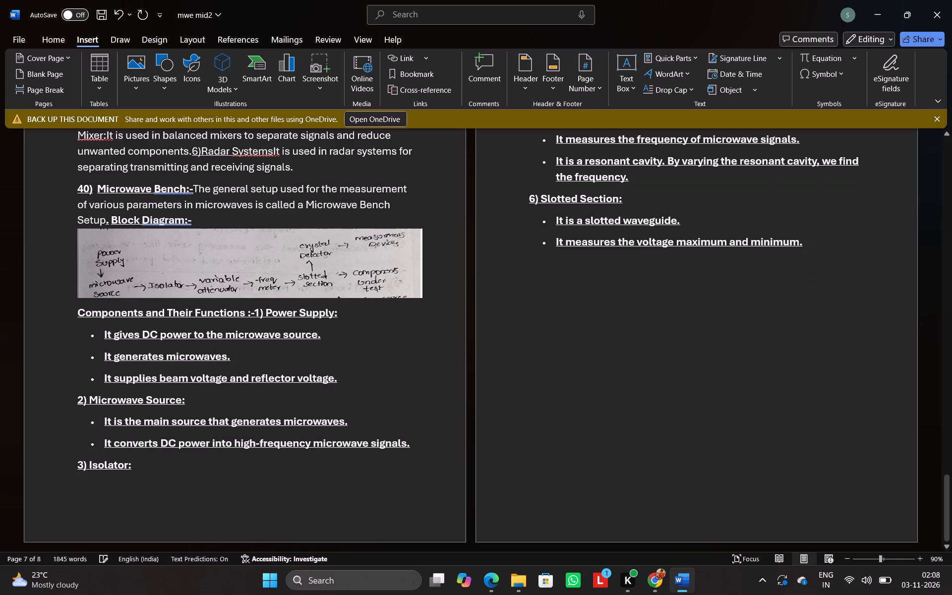
# Remove the underline and bold from the three bullet points under Power Supply.
pyautogui.moveTo(97, 333); pyautogui.dragTo(208, 380)
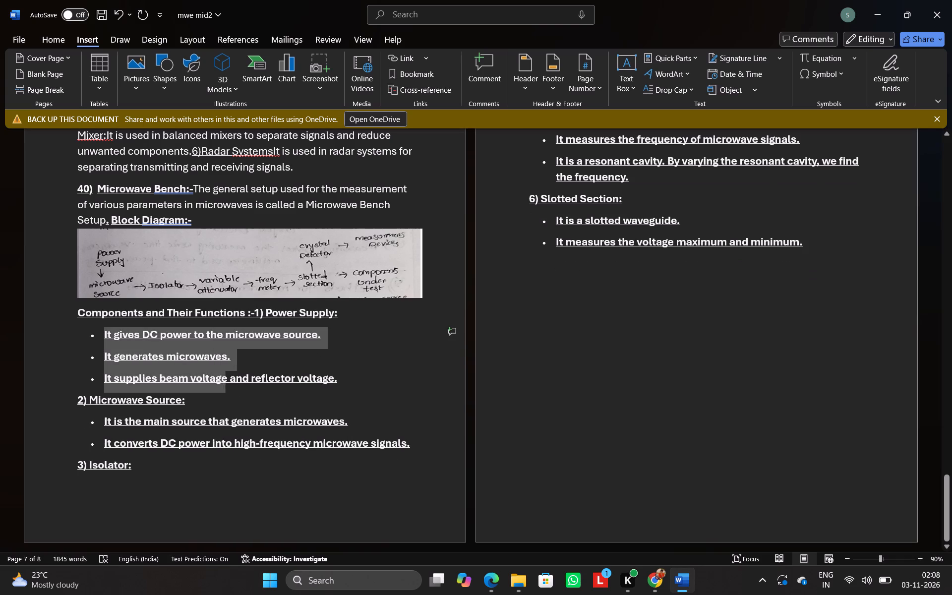
pyautogui.moveTo(208, 380); pyautogui.dragTo(320, 382)
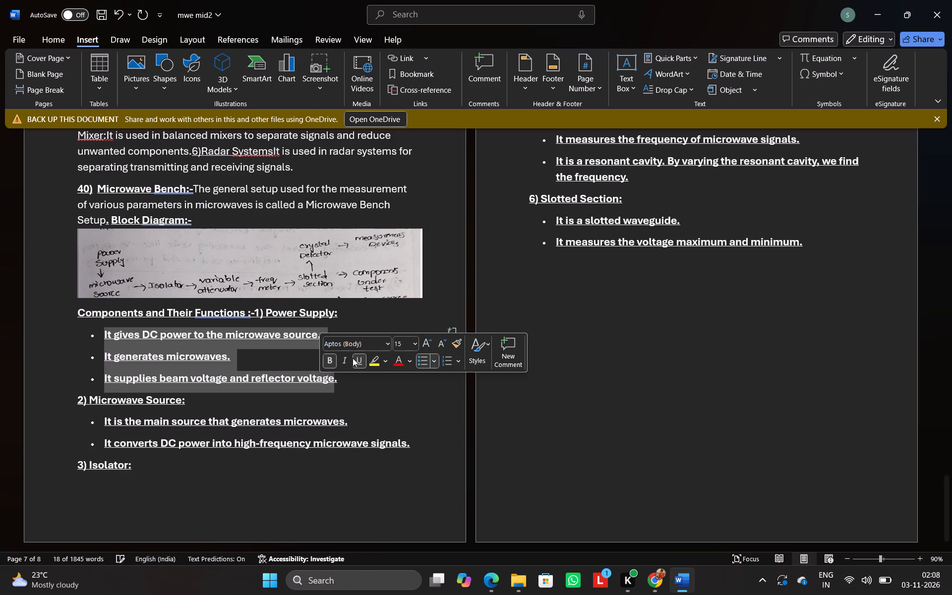
pyautogui.click(354, 357)
pyautogui.click(329, 358)
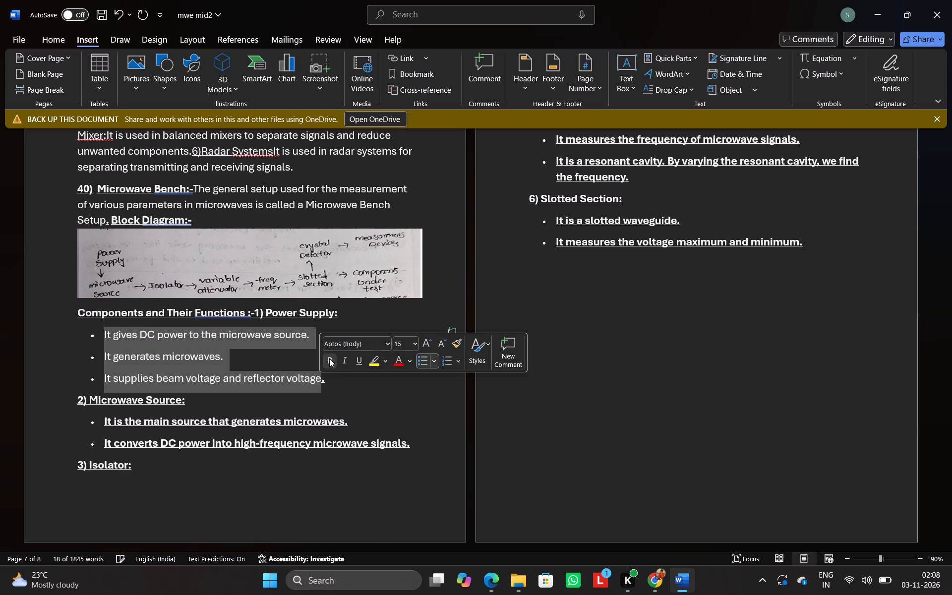
# Merge the first Power Supply bullet into its heading line, ending the heading with ":-" and numbering the point "1)".
pyautogui.click(101, 334)
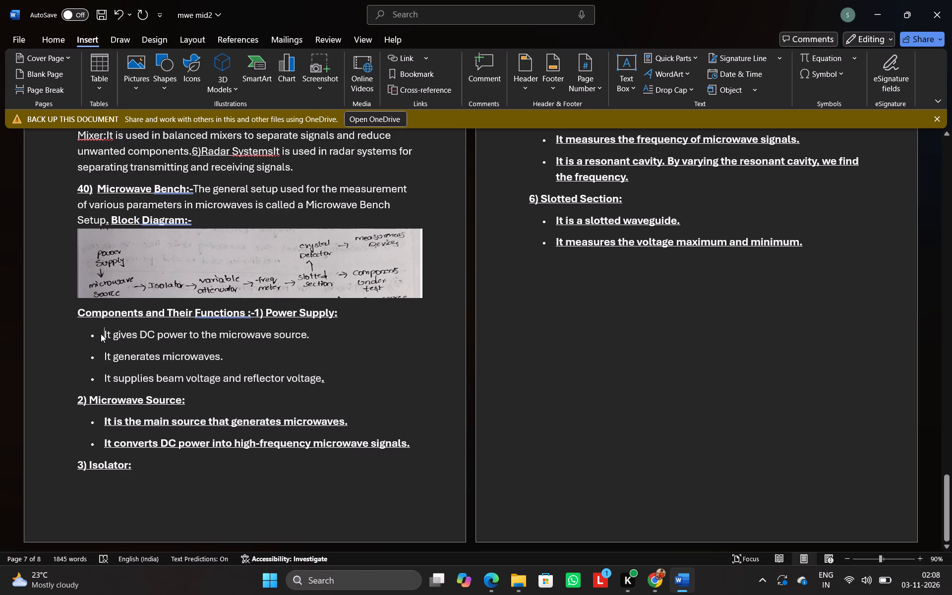
pyautogui.press('BackSpace')
pyautogui.press('BackSpace')
pyautogui.press('BackSpace')
pyautogui.press('BackSpace')
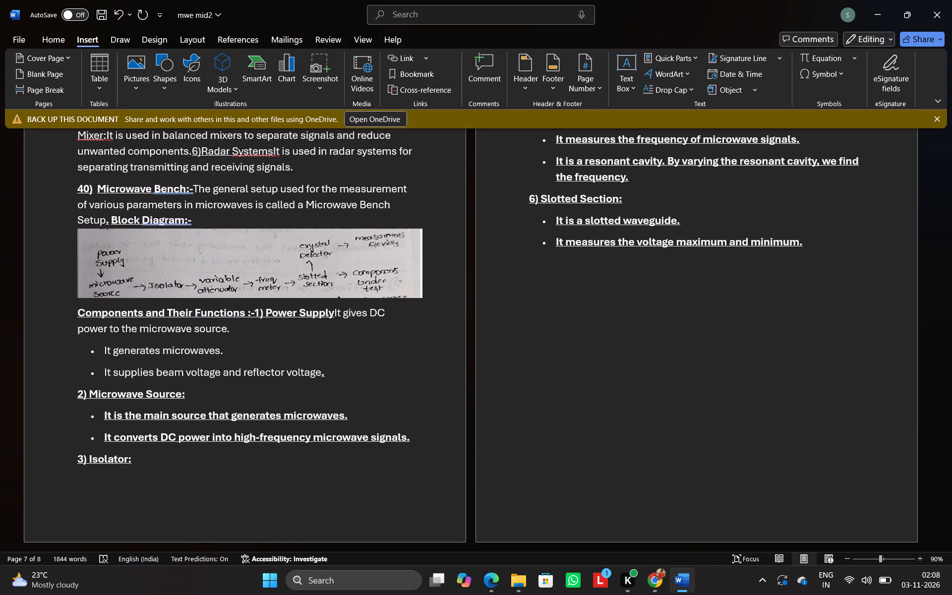
pyautogui.write(':-')
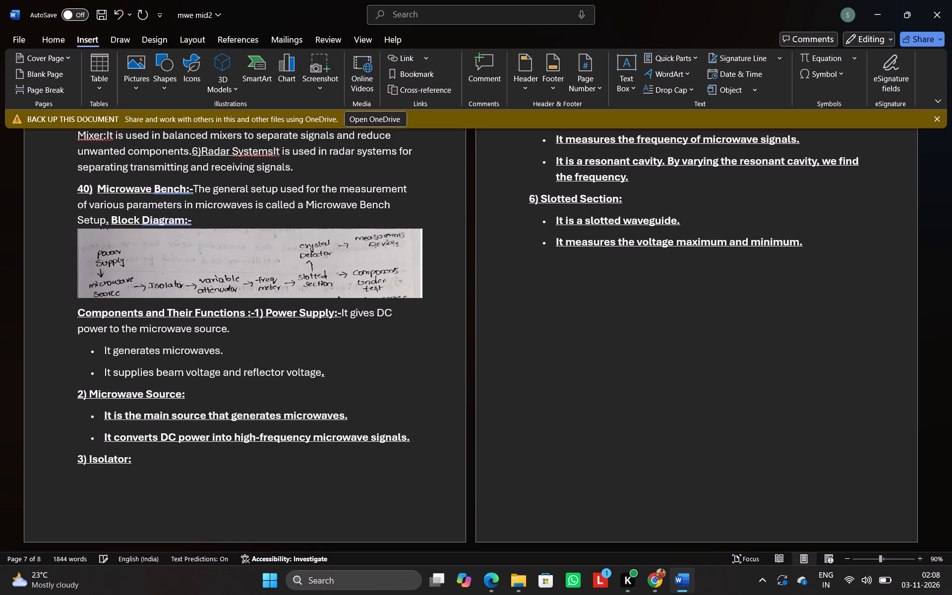
pyautogui.write('1)')
# Merge the "It generates microwaves." bullet into the Power Supply text as point "2)", keeping a full stop before it.
pyautogui.click(99, 350)
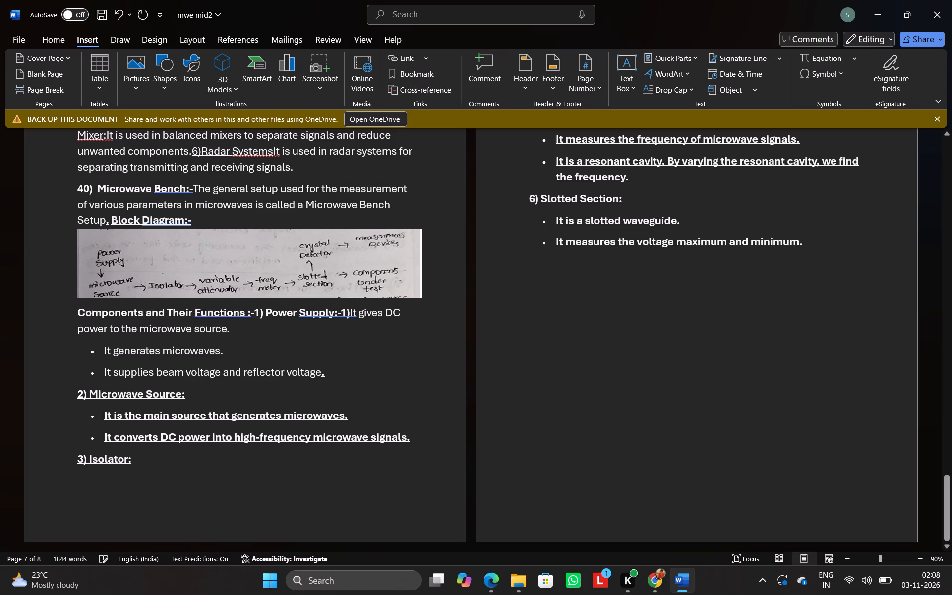
pyautogui.press('BackSpace')
pyautogui.press('BackSpace')
pyautogui.press('BackSpace')
pyautogui.press('BackSpace')
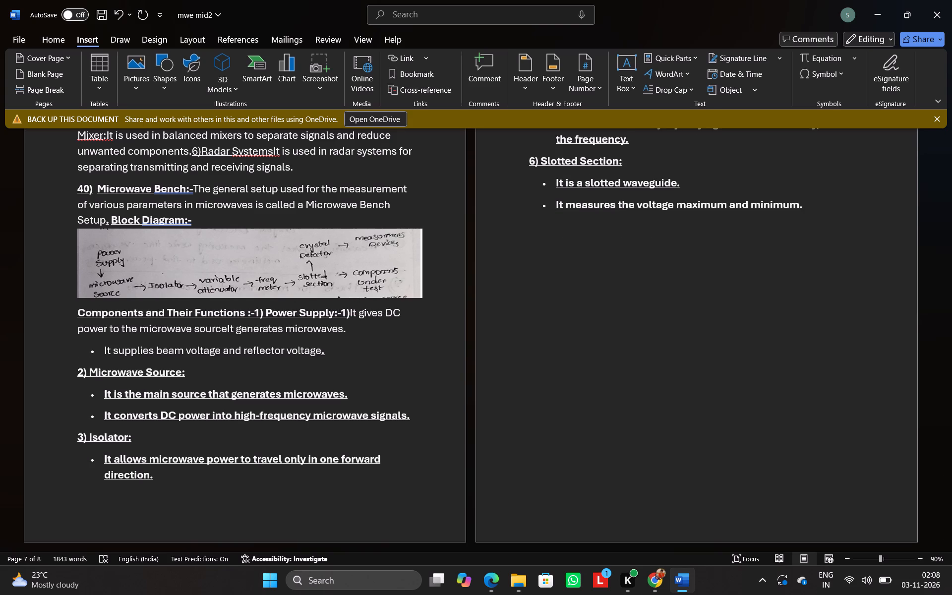
pyautogui.press('.')
pyautogui.write('2)')
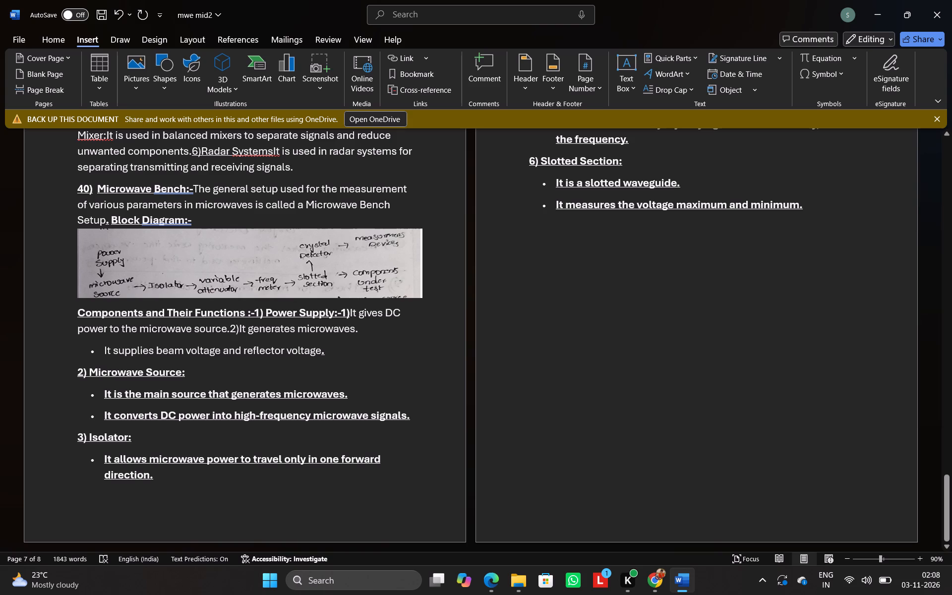
# Merge the beam and reflector voltage bullet into the Power Supply text as point "3)", dropping its opening word "It".
pyautogui.doubleClick(105, 349)
pyautogui.press('BackSpace')
pyautogui.press('BackSpace')
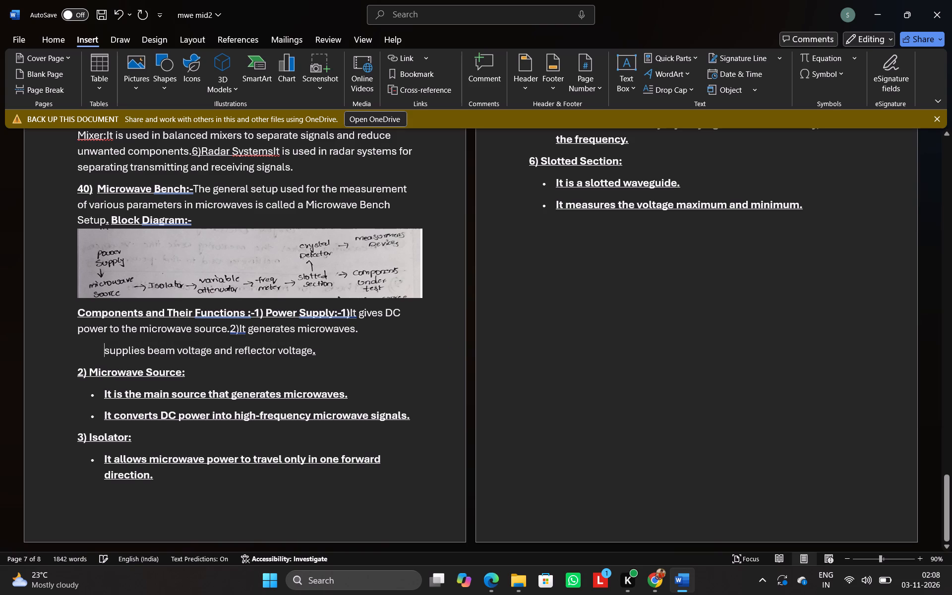
pyautogui.press('BackSpace')
pyautogui.press('BackSpace')
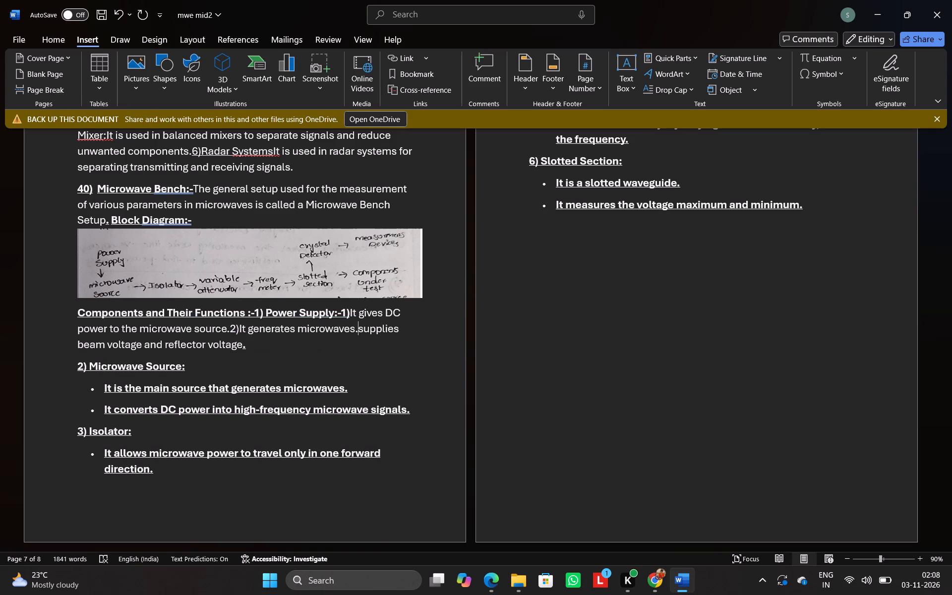
pyautogui.write('3)')
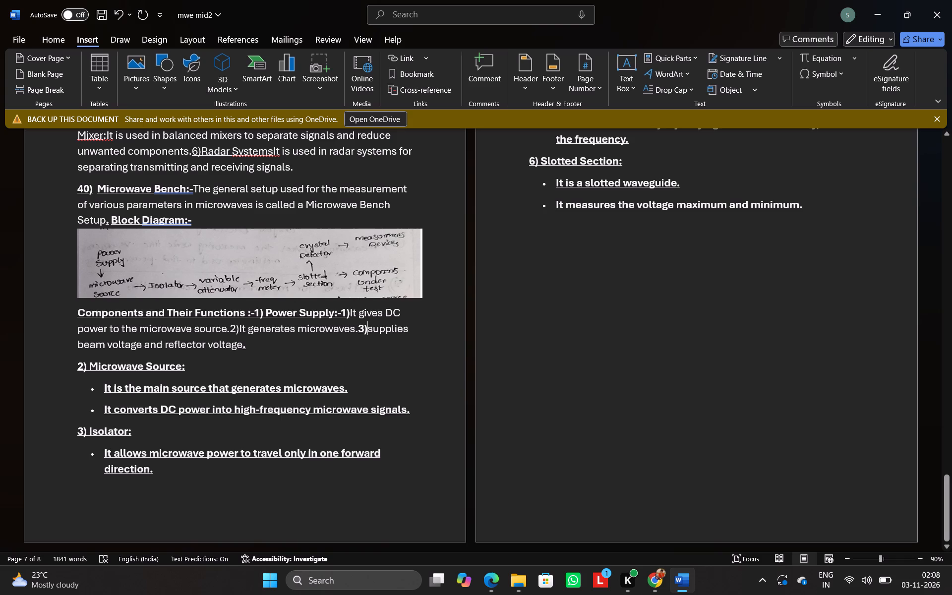
# Join the "2) Microwave Source:" heading to the end of the Power Supply text and remove underline and bold from its two bullets.
pyautogui.click(76, 366)
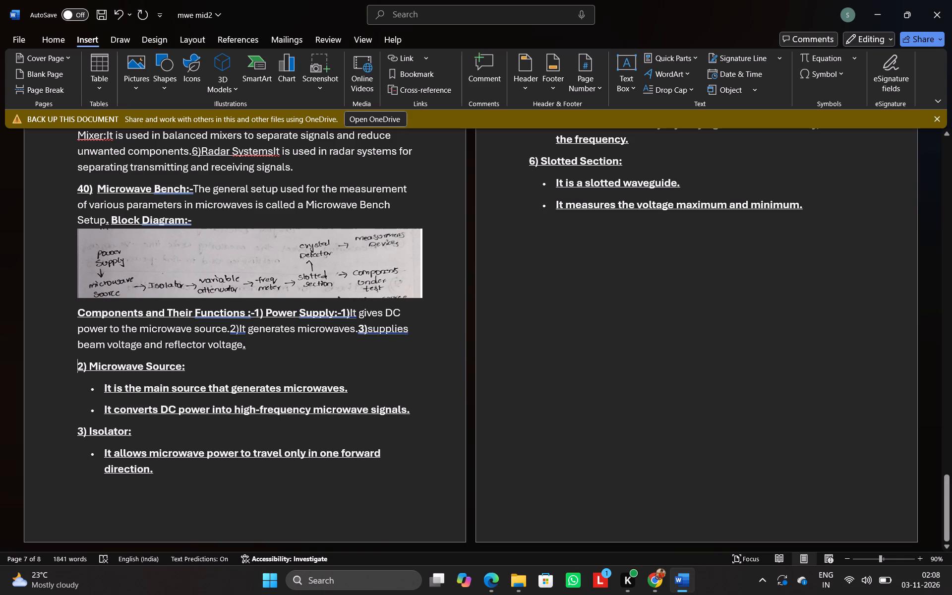
pyautogui.press('BackSpace')
pyautogui.press('BackSpace')
pyautogui.press('.')
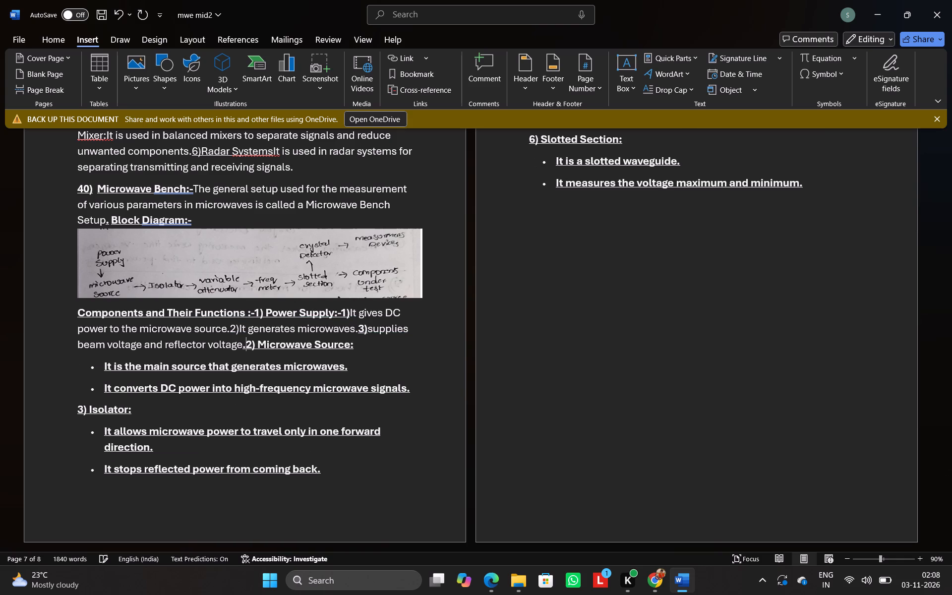
pyautogui.moveTo(97, 363); pyautogui.dragTo(412, 393)
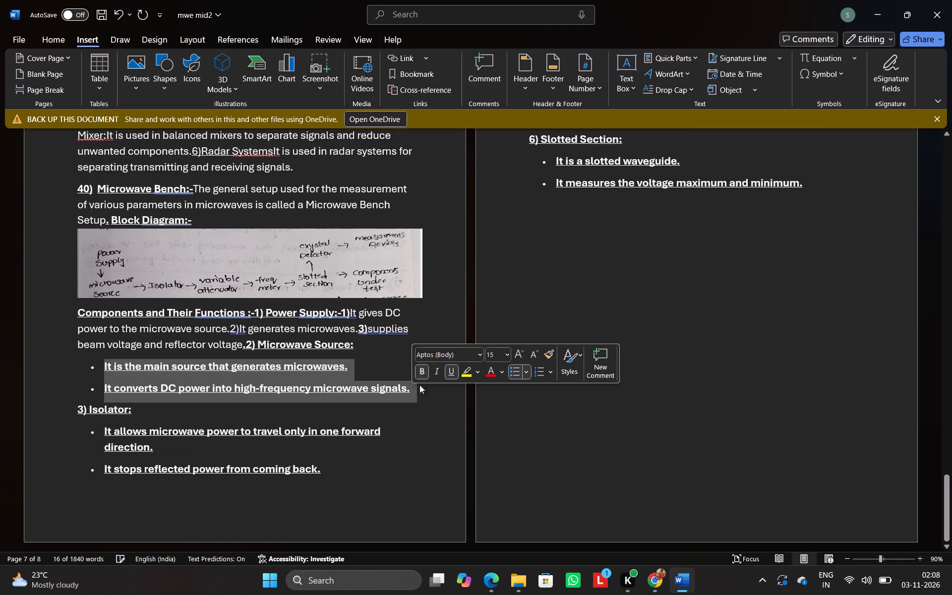
pyautogui.click(452, 365)
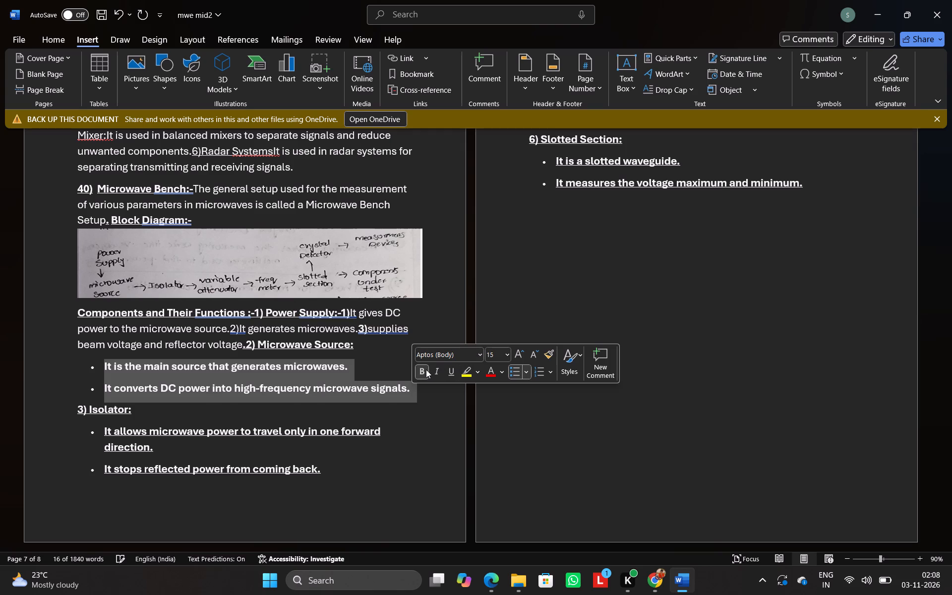
pyautogui.click(421, 371)
pyautogui.click(359, 359)
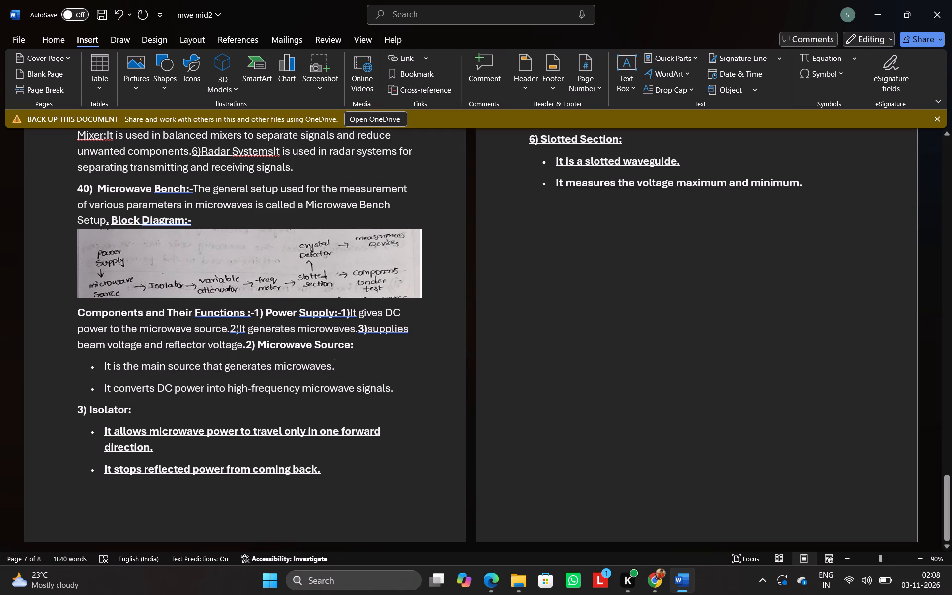
# End the Microwave Source heading with ":-" and merge its two bullets into the same paragraph as points "1)" and "2)".
pyautogui.click(360, 348)
pyautogui.press('-')
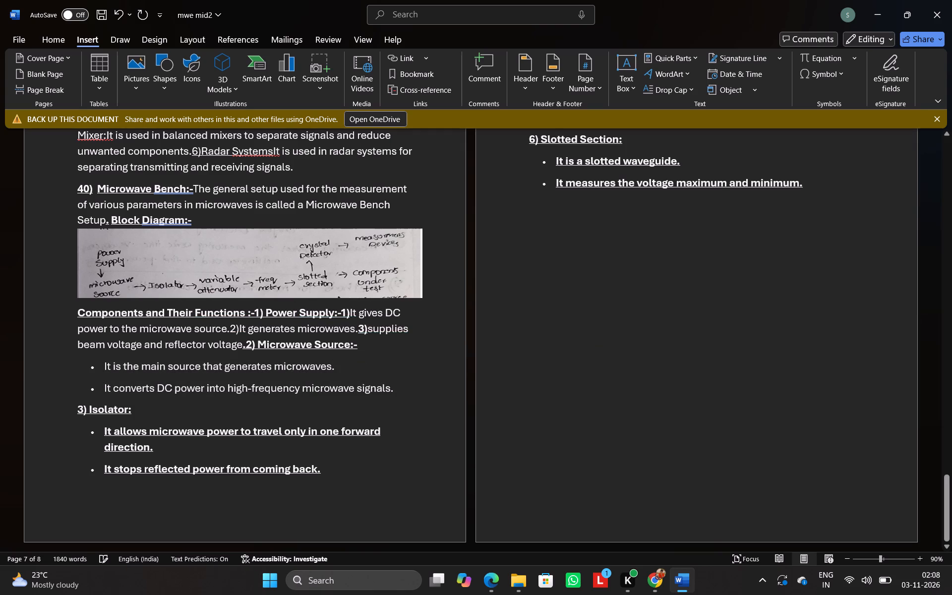
pyautogui.click(102, 366)
pyautogui.press('BackSpace')
pyautogui.press('BackSpace')
pyautogui.press('BackSpace')
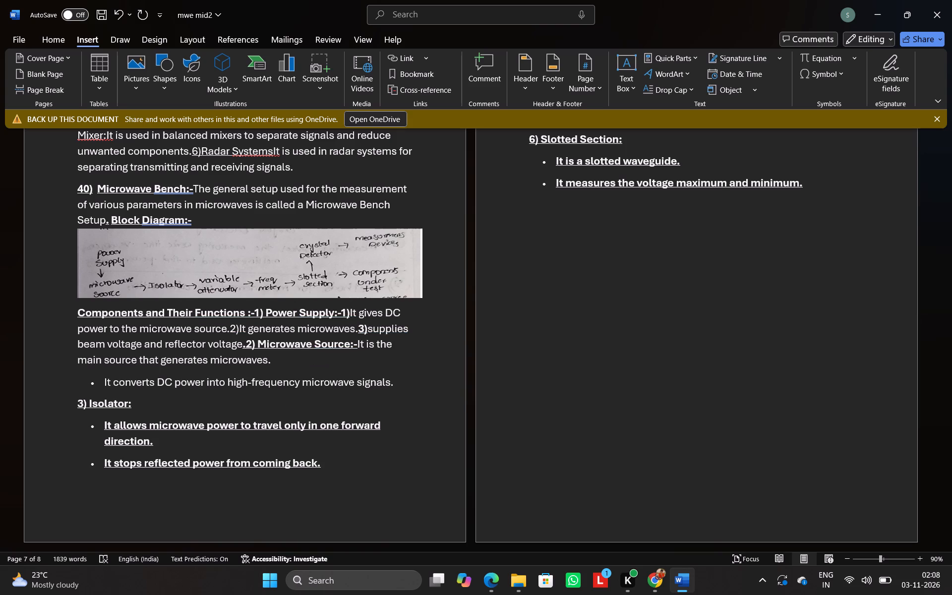
pyautogui.write('1)')
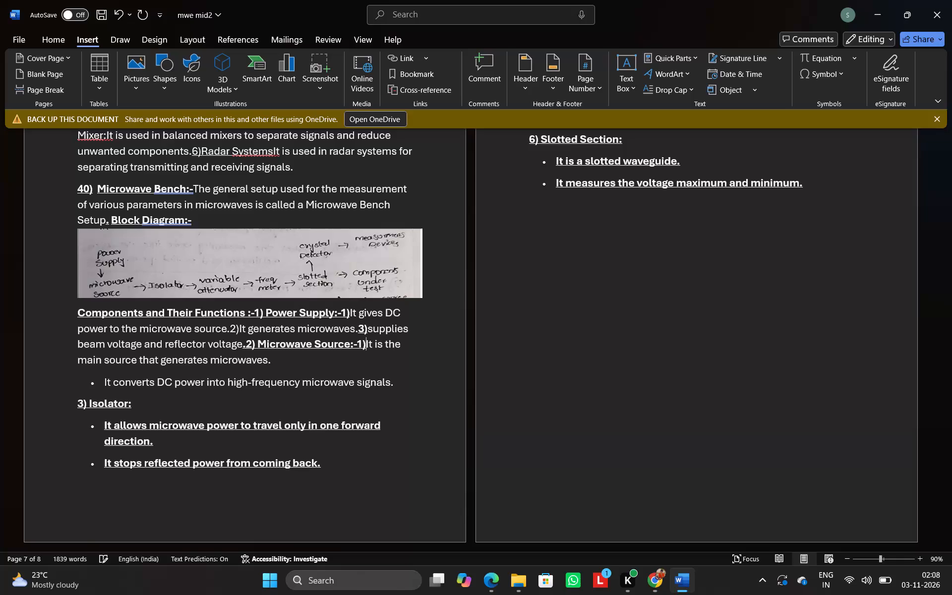
pyautogui.click(102, 379)
pyautogui.press('BackSpace')
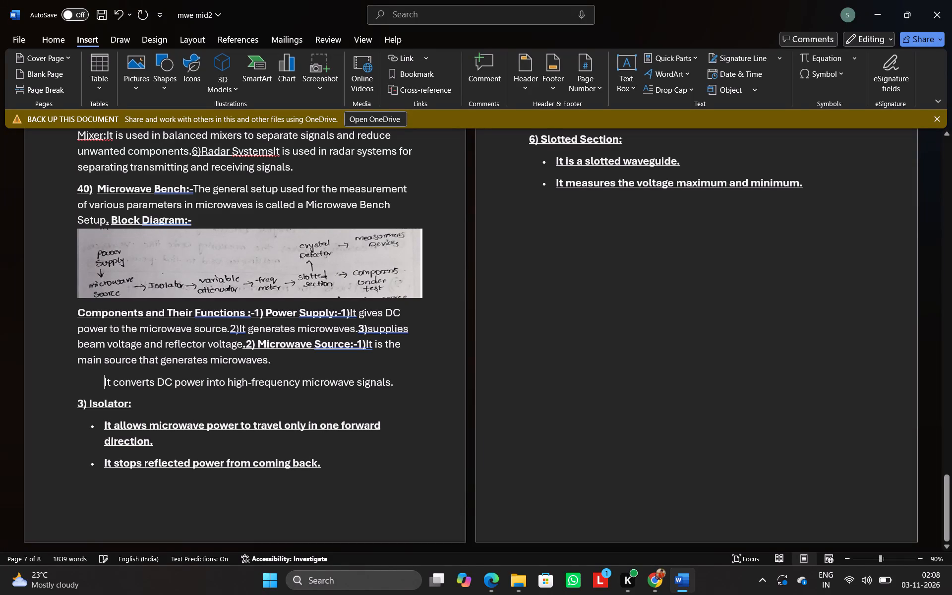
pyautogui.press('BackSpace')
pyautogui.press('BackSpace')
pyautogui.write('2)')
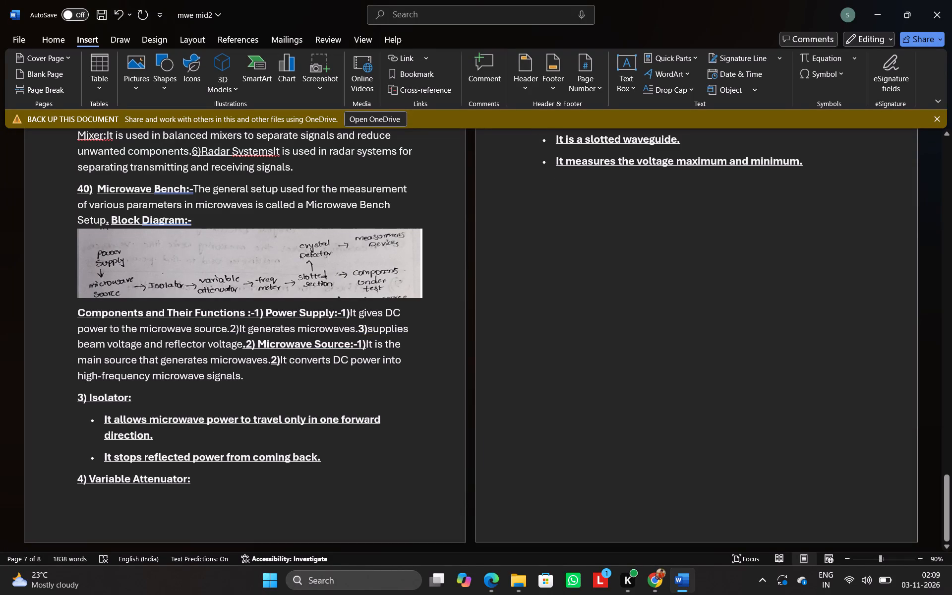
# Join the "3) Isolator:" heading to the end of the Microwave Source text and remove underline and bold from its two bullets.
pyautogui.click(72, 395)
pyautogui.press('BackSpace')
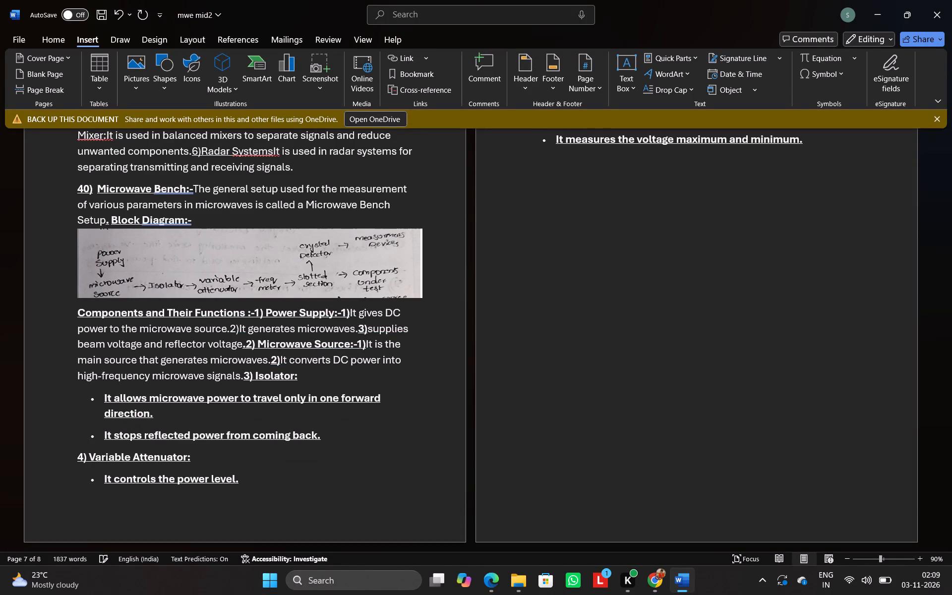
pyautogui.moveTo(88, 396); pyautogui.dragTo(323, 457)
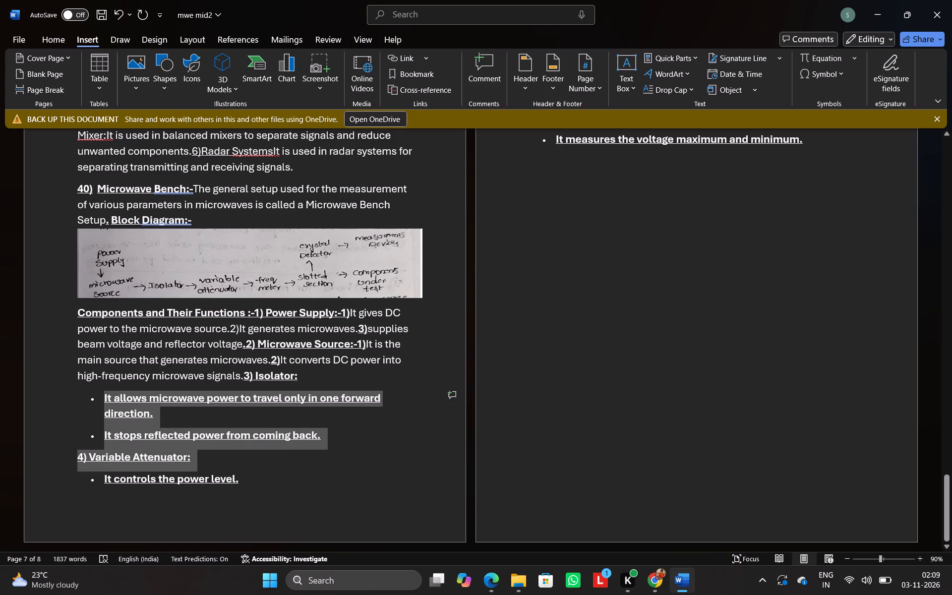
pyautogui.moveTo(323, 457); pyautogui.dragTo(334, 447)
pyautogui.click(379, 426)
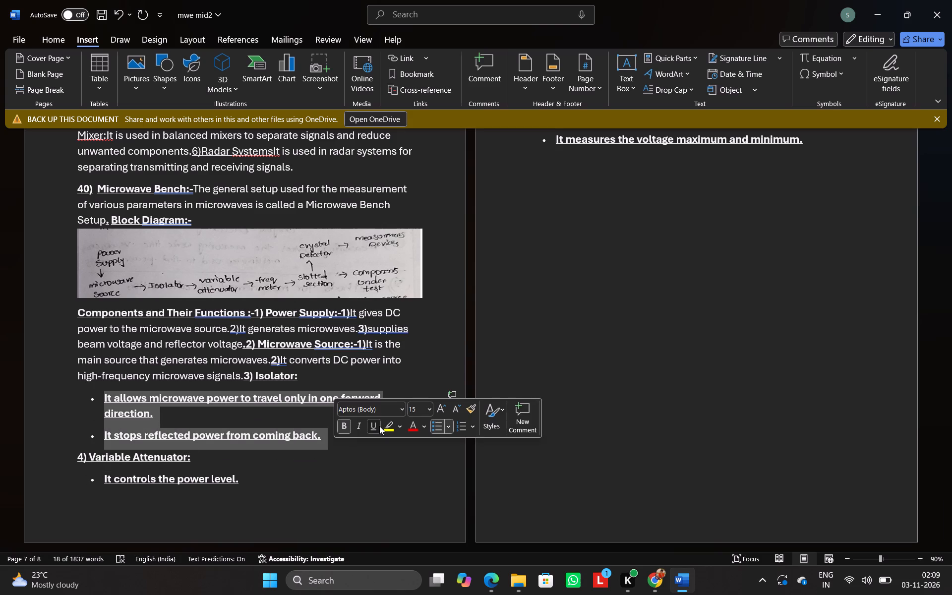
pyautogui.click(341, 424)
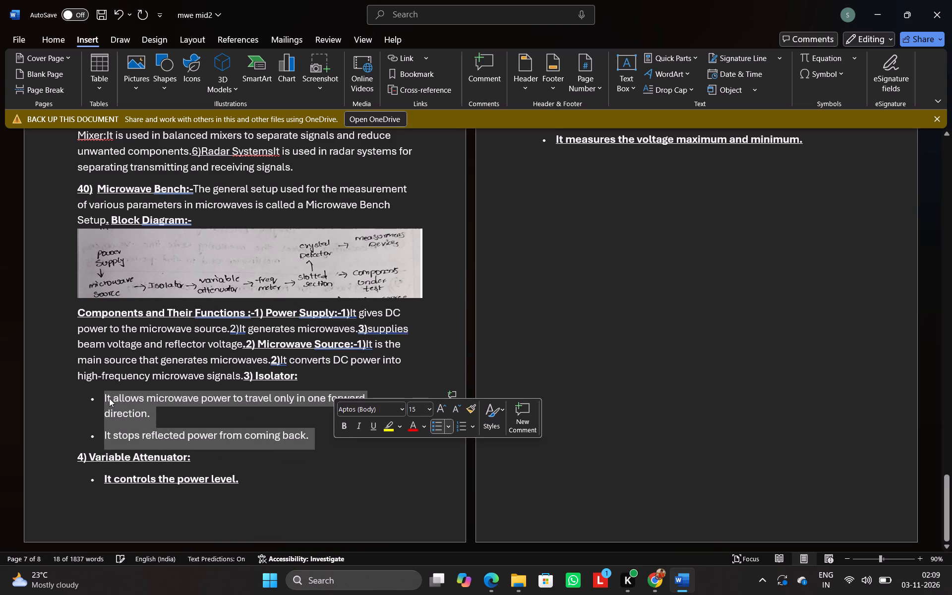
# Merge the two Isolator bullets into the paragraph after their heading, numbering them "1)" and "2)".
pyautogui.click(99, 392)
pyautogui.press('BackSpace')
pyautogui.press('BackSpace')
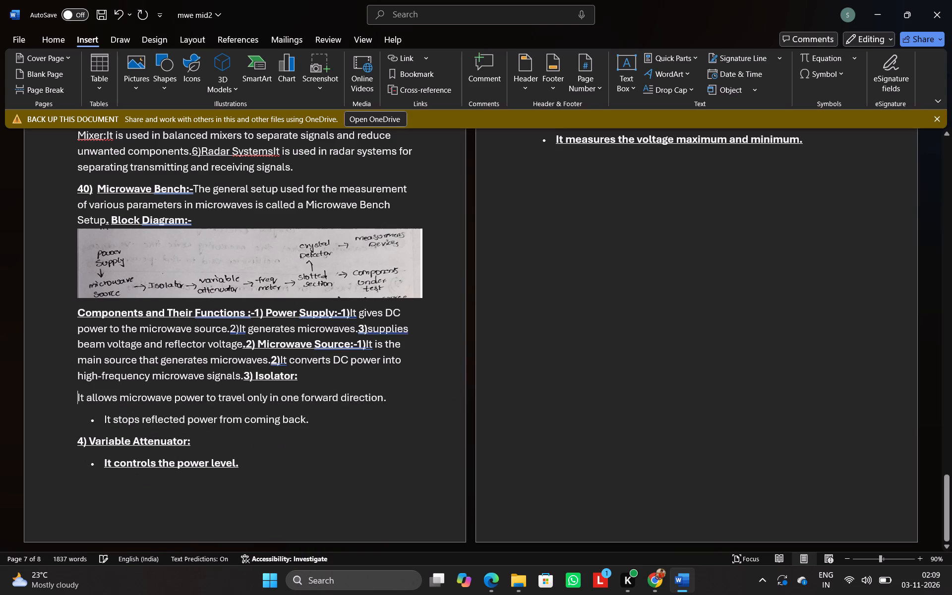
pyautogui.press('BackSpace')
pyautogui.write('1)')
pyautogui.click(101, 410)
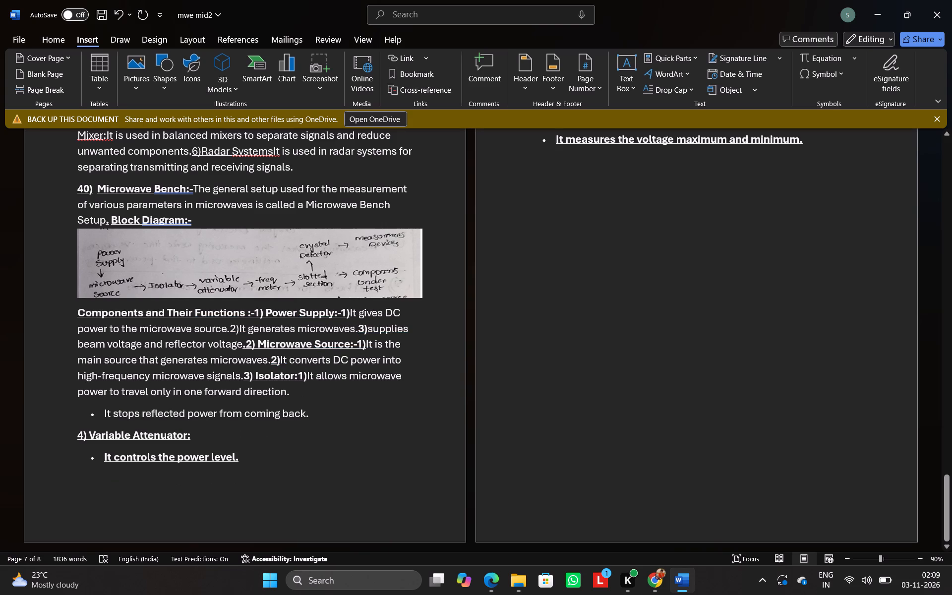
pyautogui.press('BackSpace')
pyautogui.press('BackSpace')
pyautogui.press('BackSpace')
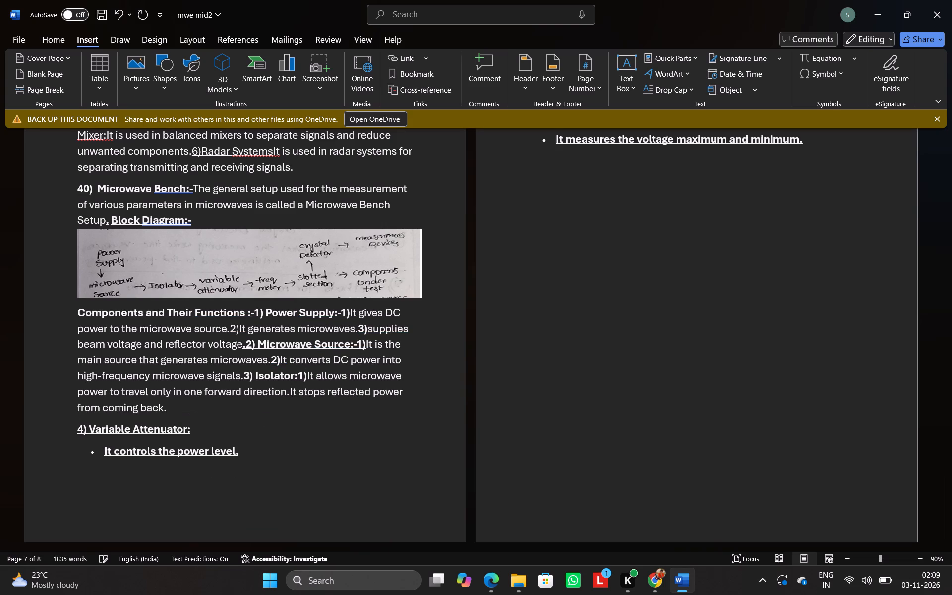
pyautogui.write('@)')
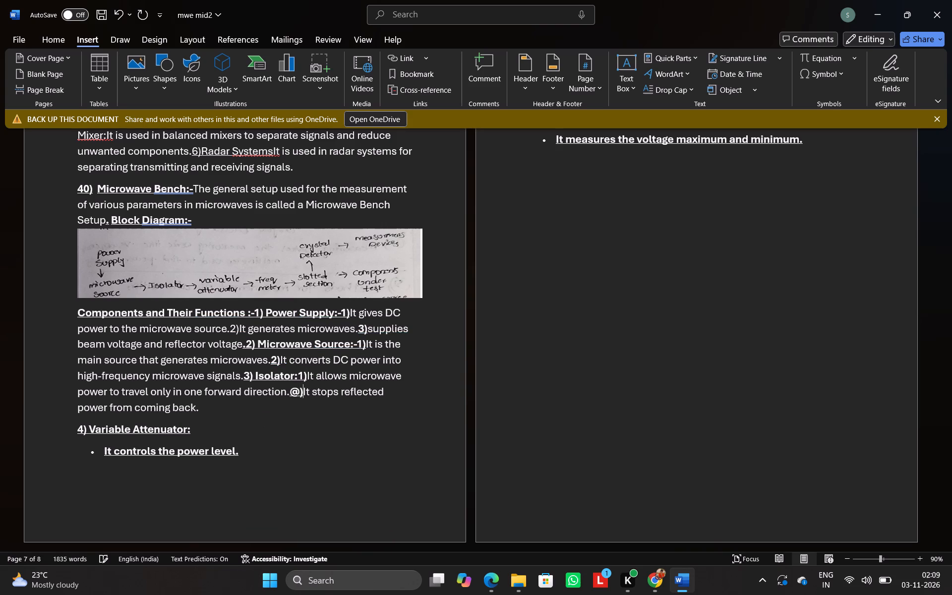
pyautogui.press('BackSpace')
pyautogui.press('BackSpace')
pyautogui.write('2)')
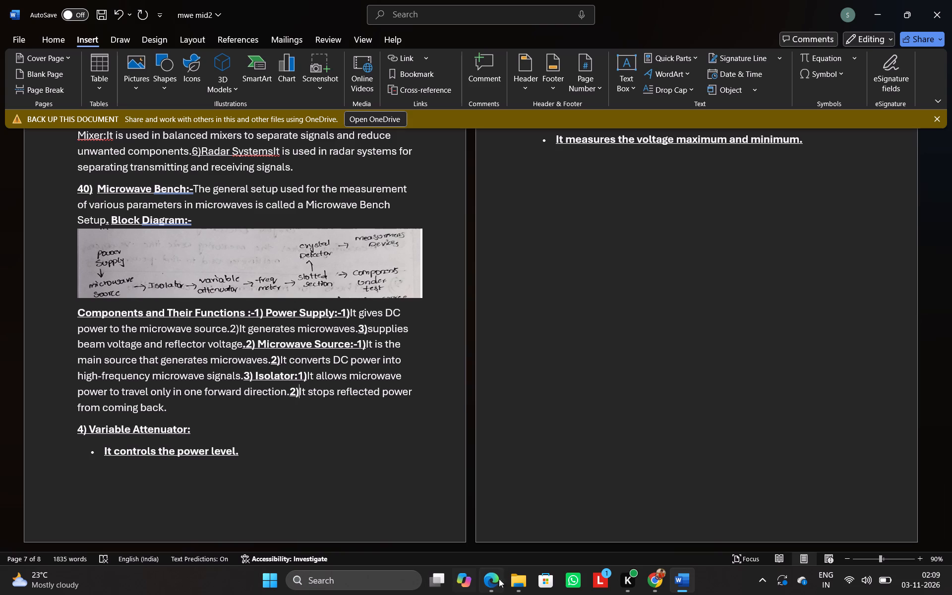
# Switch to Edge and review the handwritten Microwave Bench component descriptions in 4&5.pdf.
pyautogui.click(493, 578)
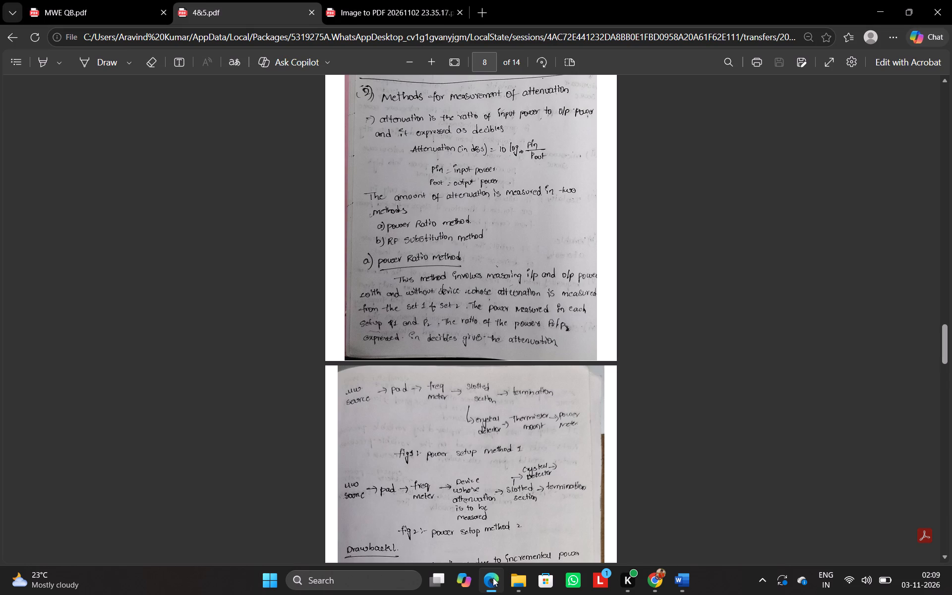
pyautogui.scroll(2, 443, 403)
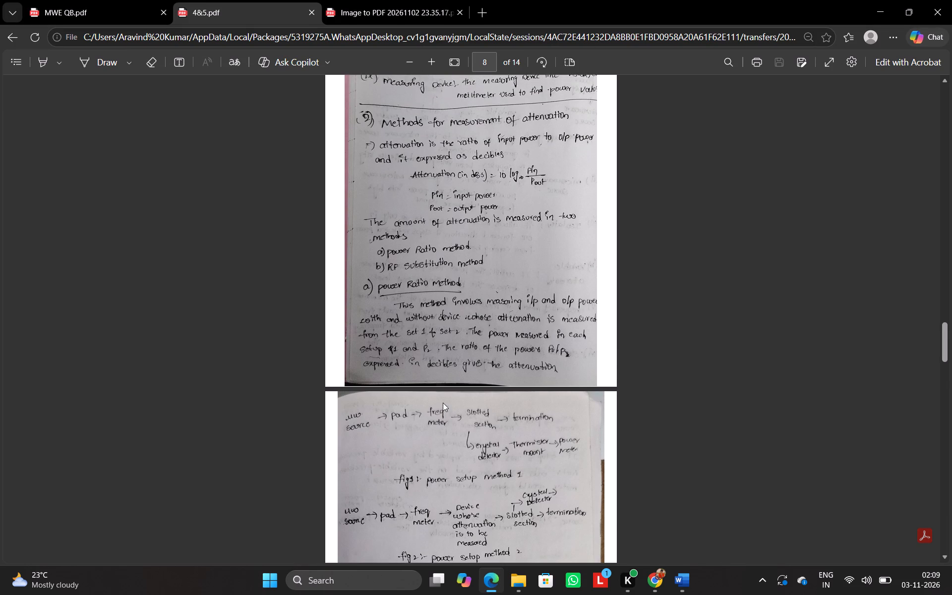
pyautogui.scroll(3, 443, 403)
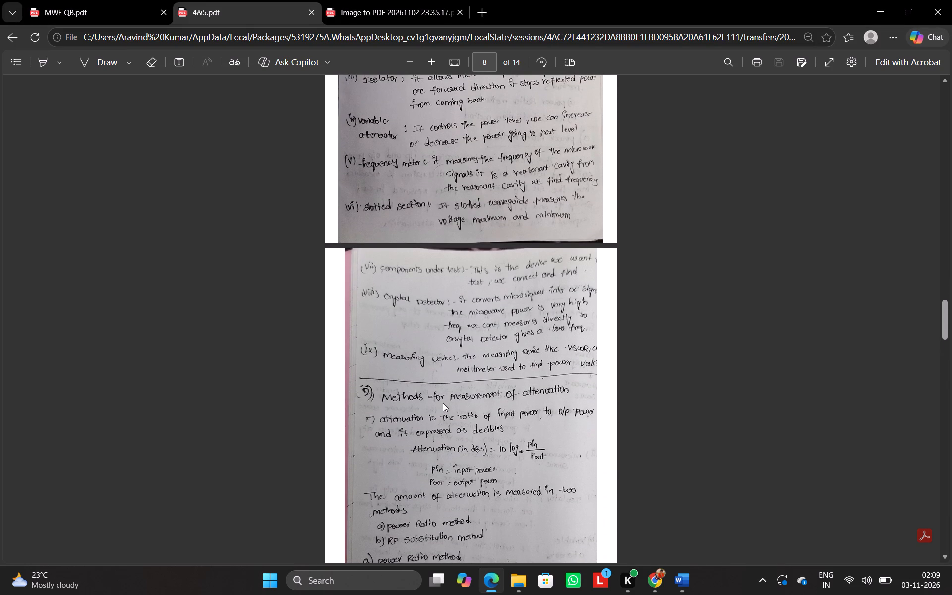
pyautogui.scroll(2, 443, 403)
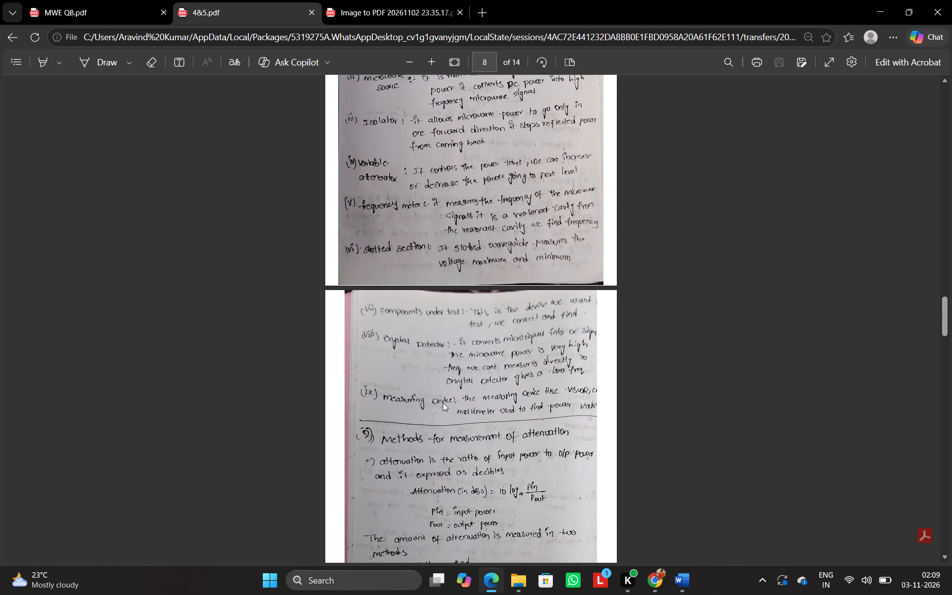
pyautogui.scroll(2, 443, 403)
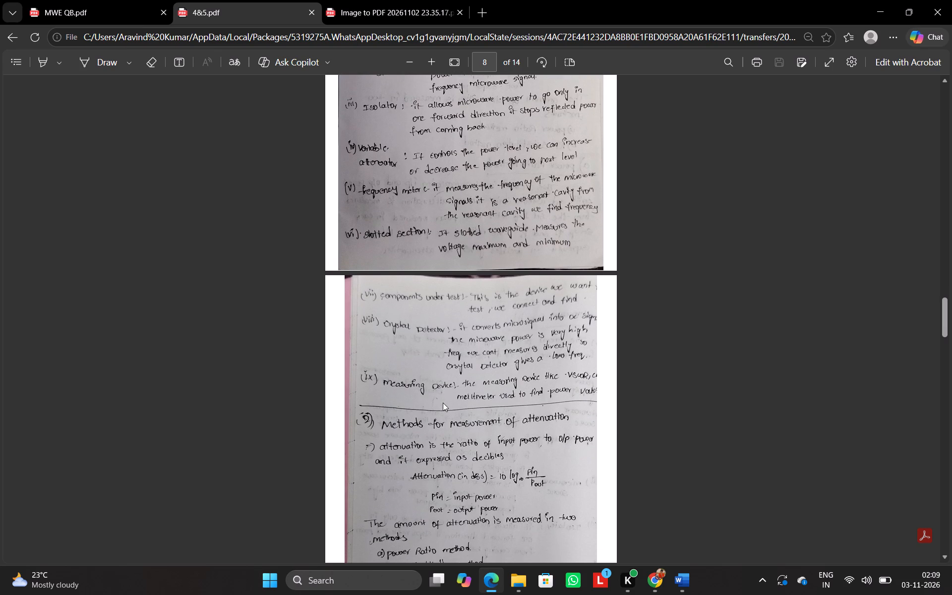
# Switch to Word, join the "4) Variable Attenuator:" heading to the end of the Isolator text, and remove bold and underline from its two bullets.
pyautogui.click(680, 574)
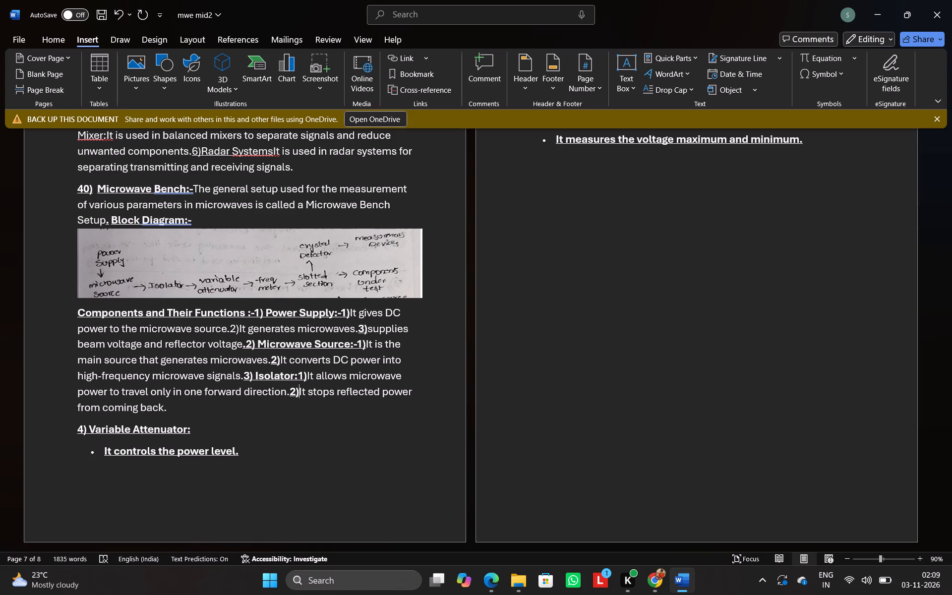
pyautogui.click(79, 430)
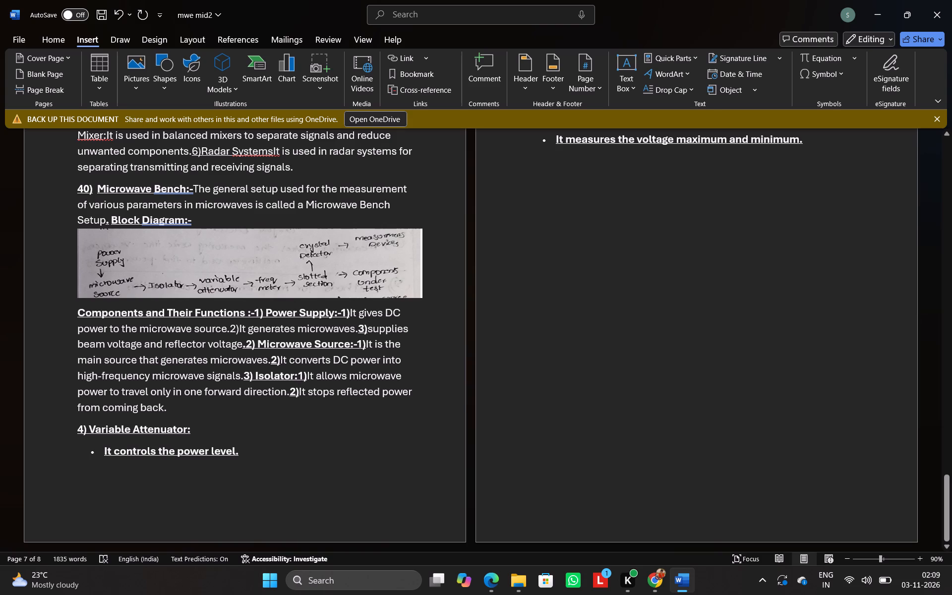
pyautogui.press('BackSpace')
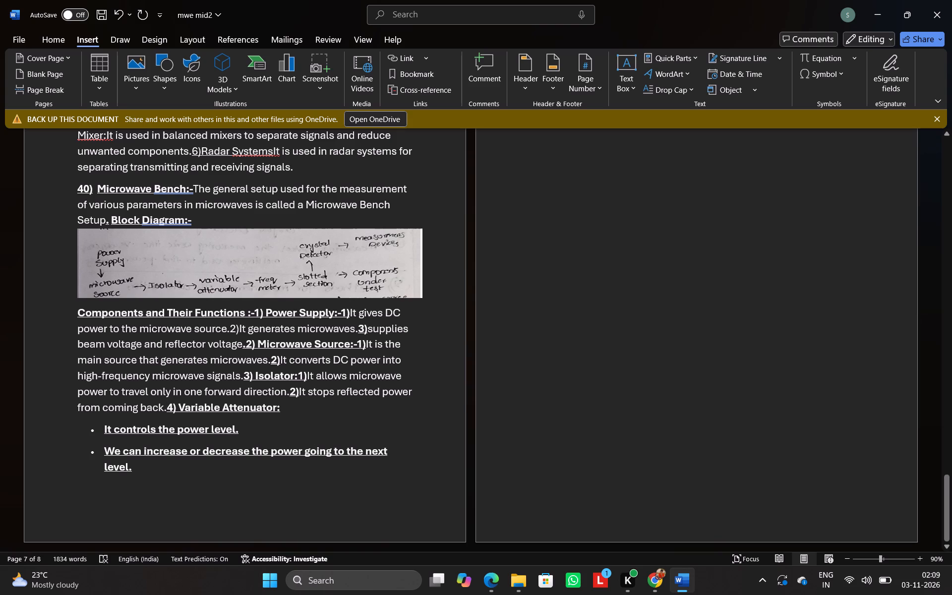
pyautogui.moveTo(89, 431); pyautogui.dragTo(215, 507)
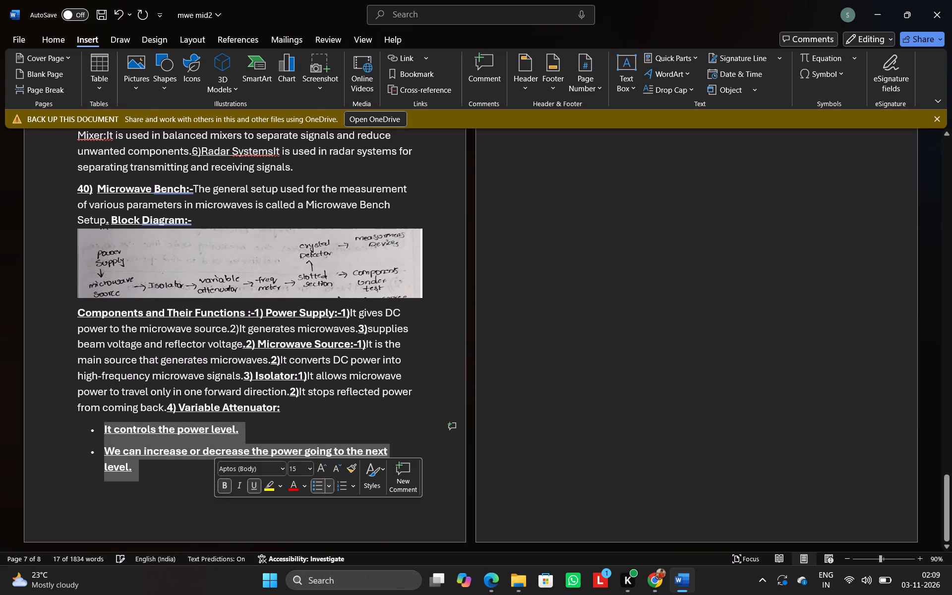
pyautogui.click(227, 482)
pyautogui.click(258, 484)
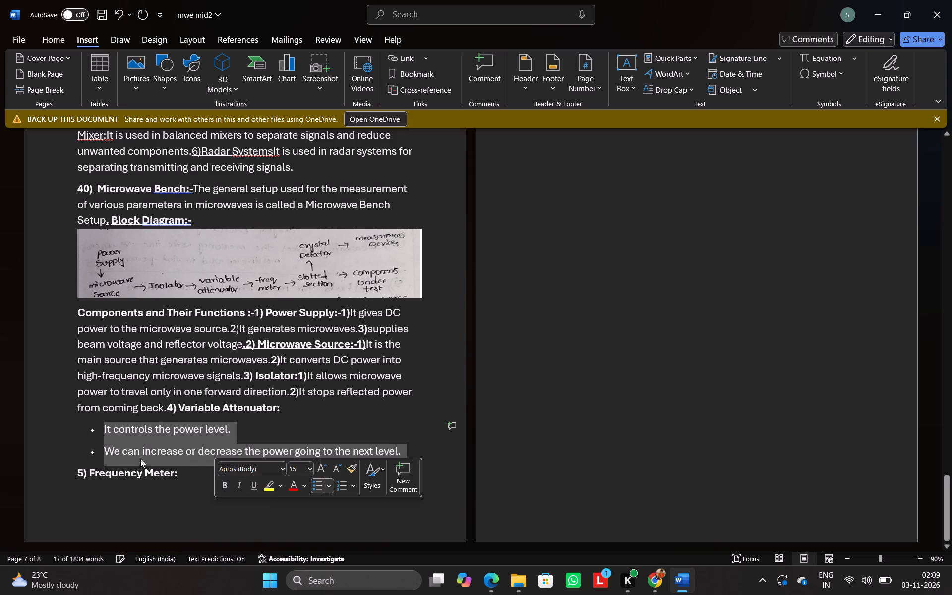
# Merge the two Variable Attenuator bullets into the paragraph after their heading, numbering them "1)" and "2)".
pyautogui.click(98, 422)
pyautogui.press('BackSpace')
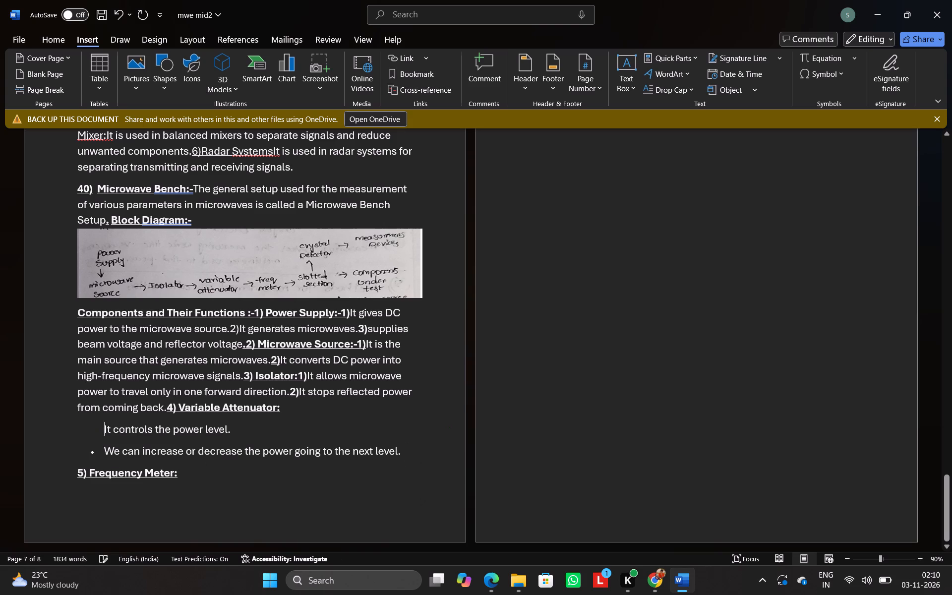
pyautogui.press('BackSpace')
pyautogui.press('BackSpace')
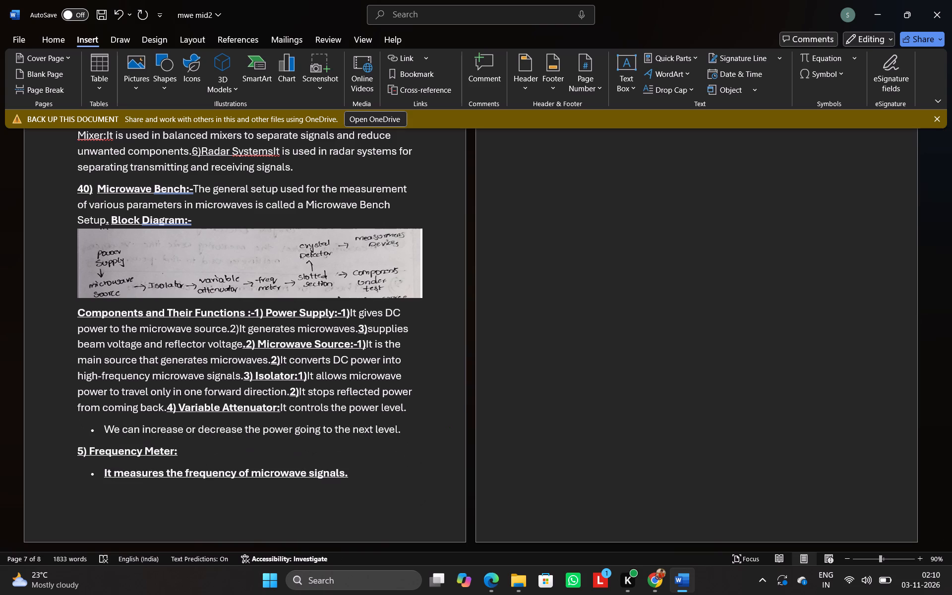
pyautogui.write('1)')
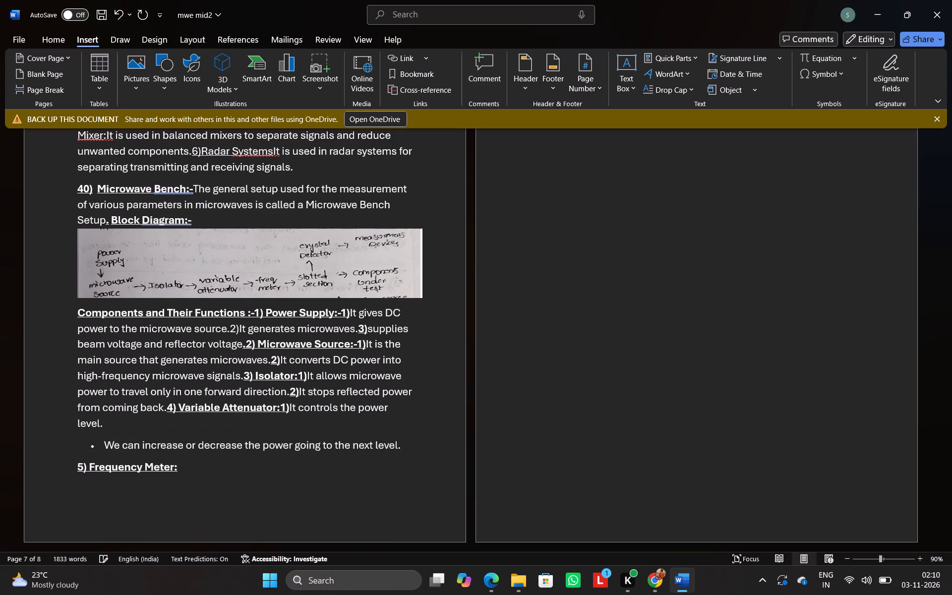
pyautogui.click(100, 442)
pyautogui.press('BackSpace')
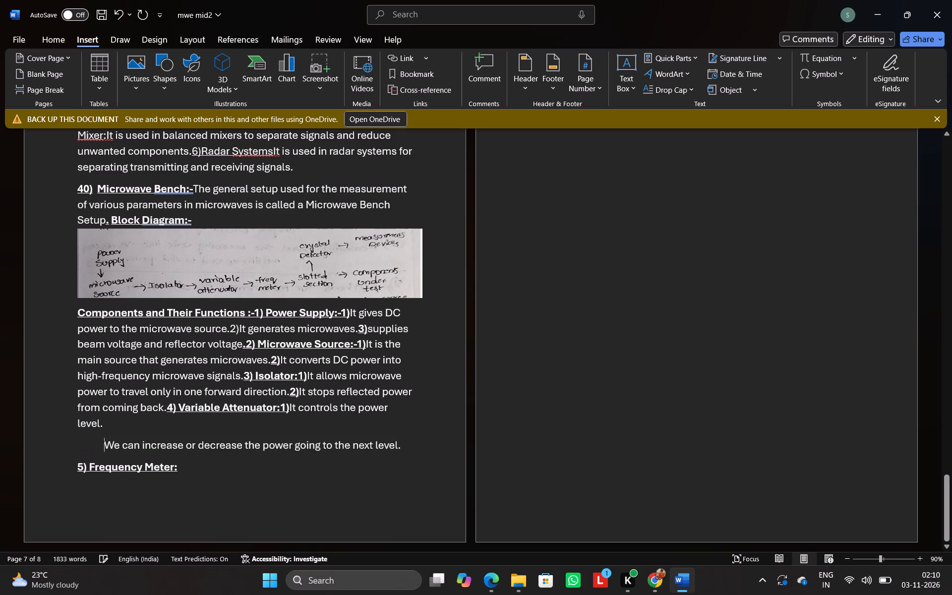
pyautogui.press('BackSpace')
pyautogui.press('BackSpace')
pyautogui.write('2)')
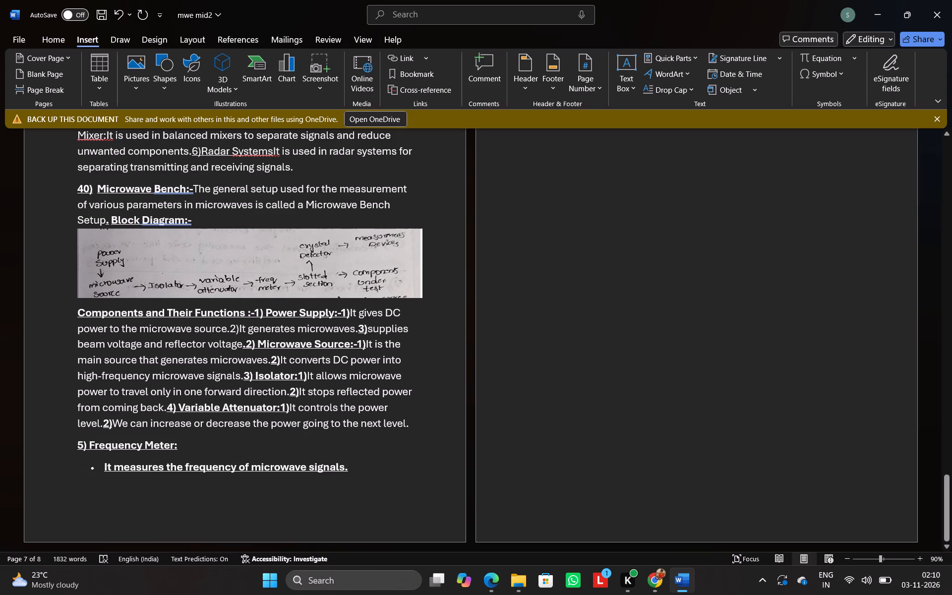
# Join the "5) Frequency Meter:" heading to the end of the Variable Attenuator text and remove bold and underline from its first bullet.
pyautogui.click(77, 444)
pyautogui.press('BackSpace')
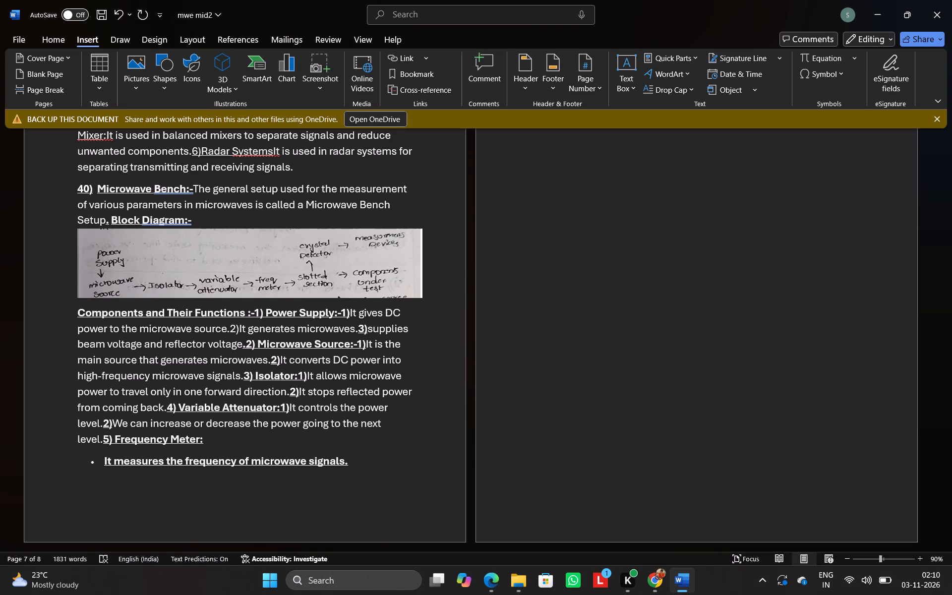
pyautogui.moveTo(97, 462); pyautogui.dragTo(356, 504)
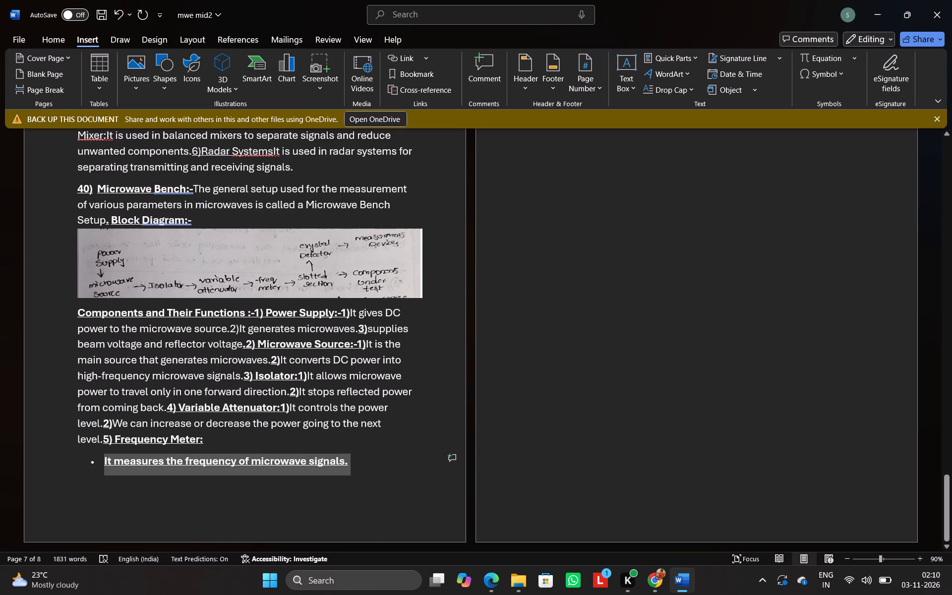
pyautogui.moveTo(356, 504); pyautogui.dragTo(413, 574)
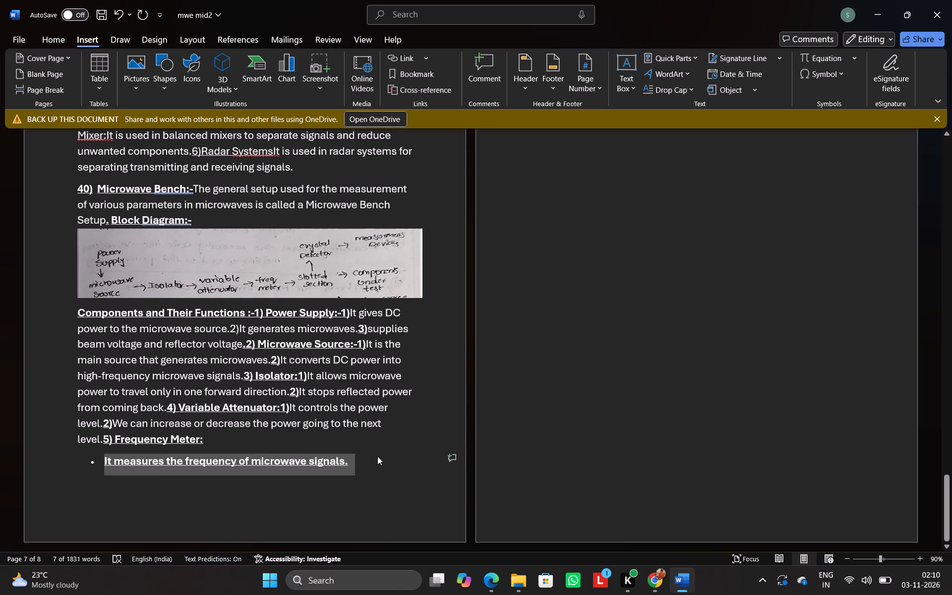
pyautogui.click(377, 463)
pyautogui.moveTo(377, 463); pyautogui.dragTo(113, 460)
pyautogui.moveTo(113, 460); pyautogui.dragTo(101, 454)
pyautogui.click(111, 432)
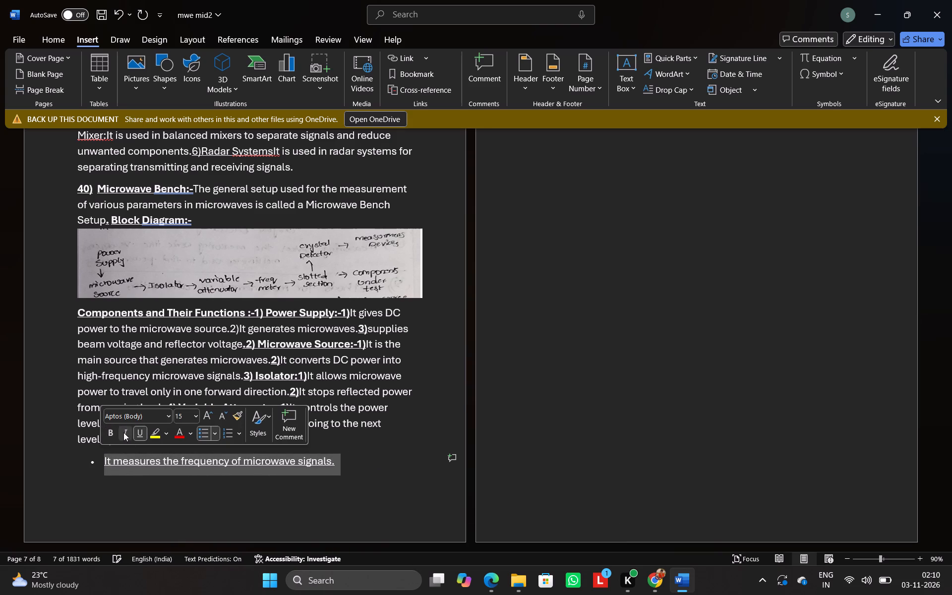
pyautogui.click(139, 430)
# Merge the first Frequency Meter bullet into the paragraph as point "1)", ending the heading with ":-".
pyautogui.click(100, 459)
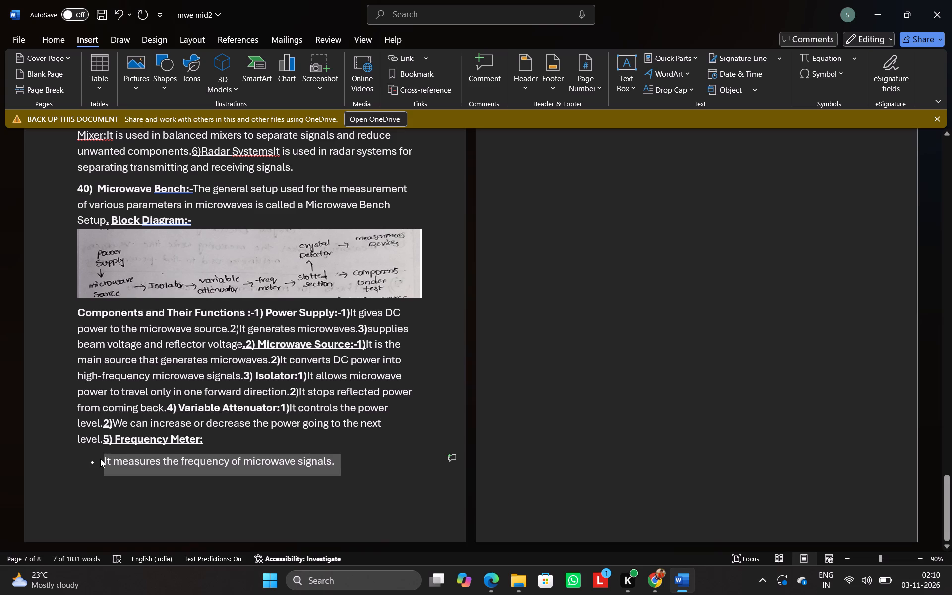
pyautogui.press('BackSpace')
pyautogui.press('BackSpace')
pyautogui.press('BackSpace')
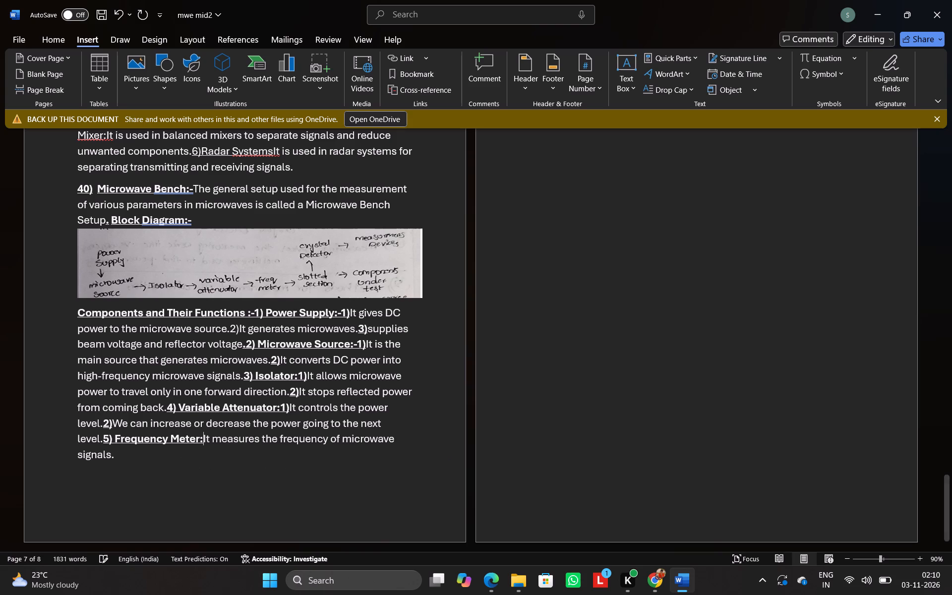
pyautogui.press('-')
pyautogui.write('!)')
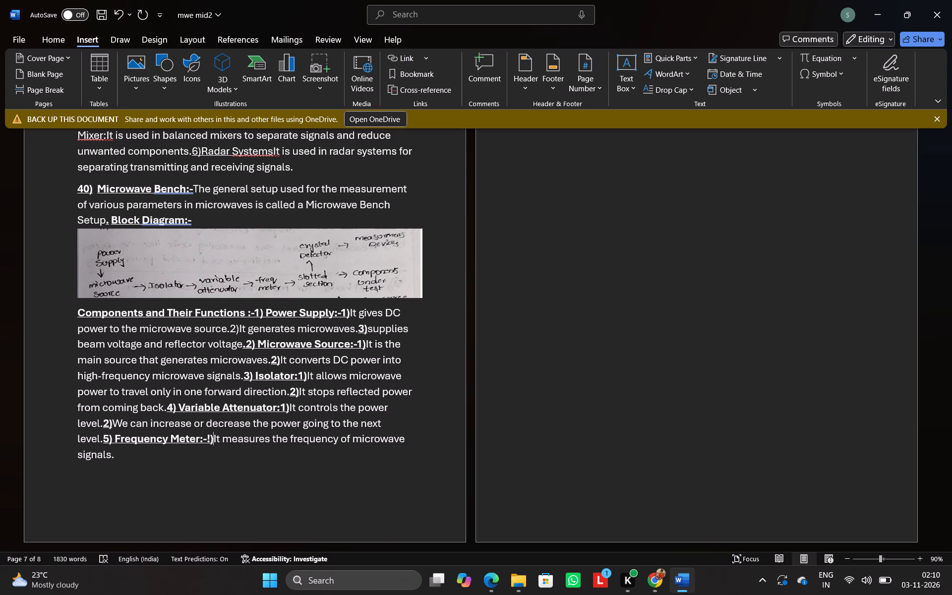
pyautogui.press('BackSpace')
pyautogui.press('BackSpace')
pyautogui.write('1)')
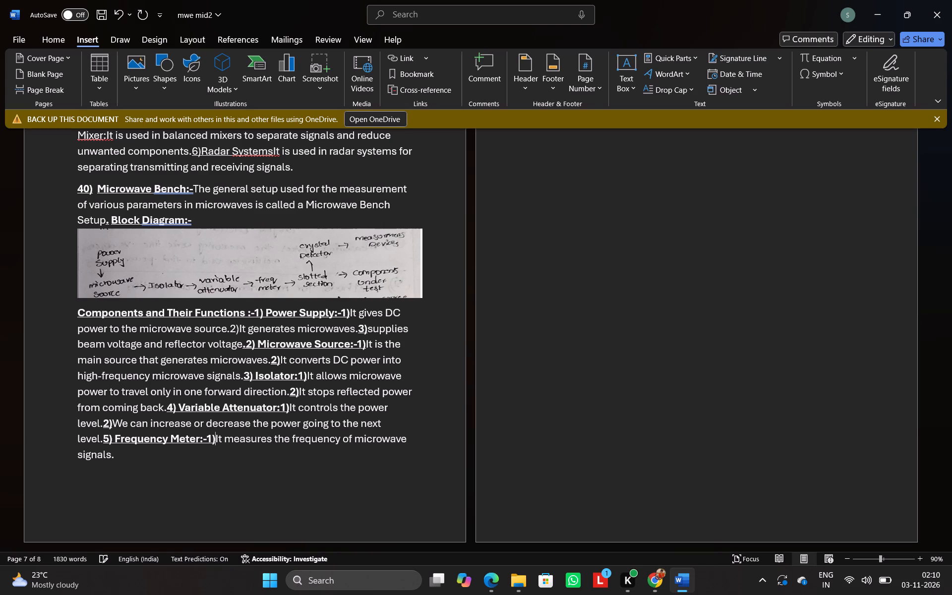
# Remove bold and underline from the Frequency Meter's resonant cavity bullet and merge it into the paragraph as point "2)".
pyautogui.click(136, 455)
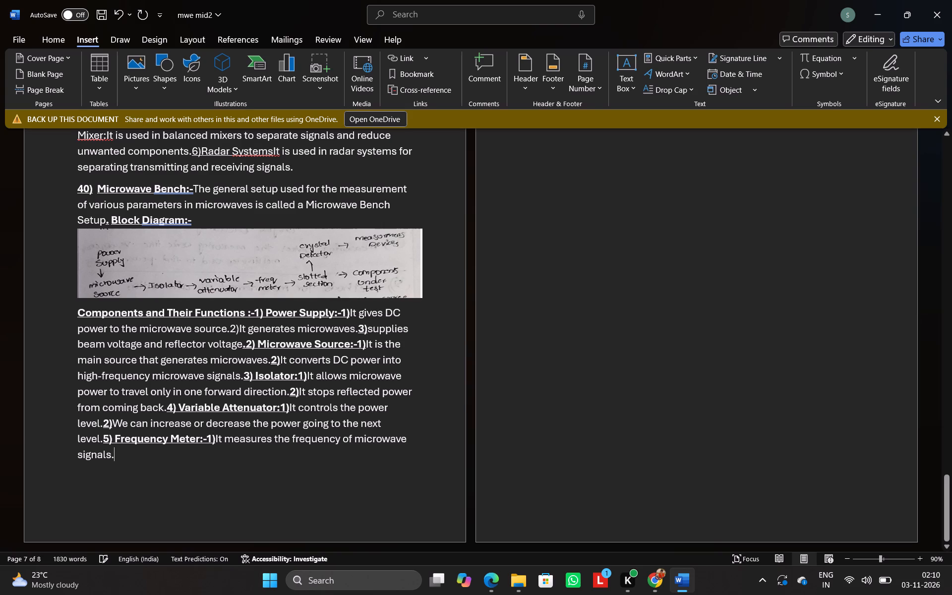
pyautogui.scroll(3, 577, 368)
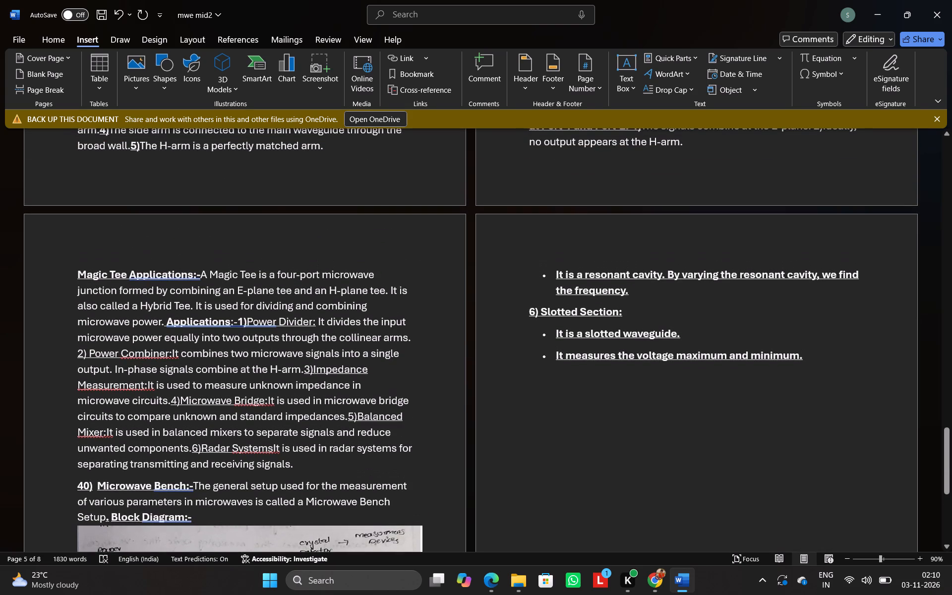
pyautogui.moveTo(538, 269); pyautogui.dragTo(632, 293)
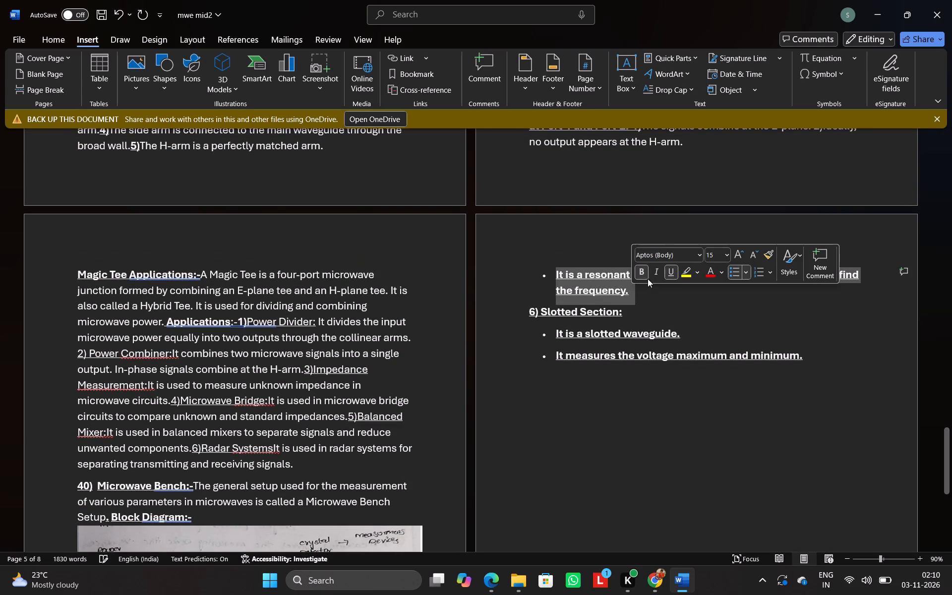
pyautogui.click(642, 271)
pyautogui.click(669, 271)
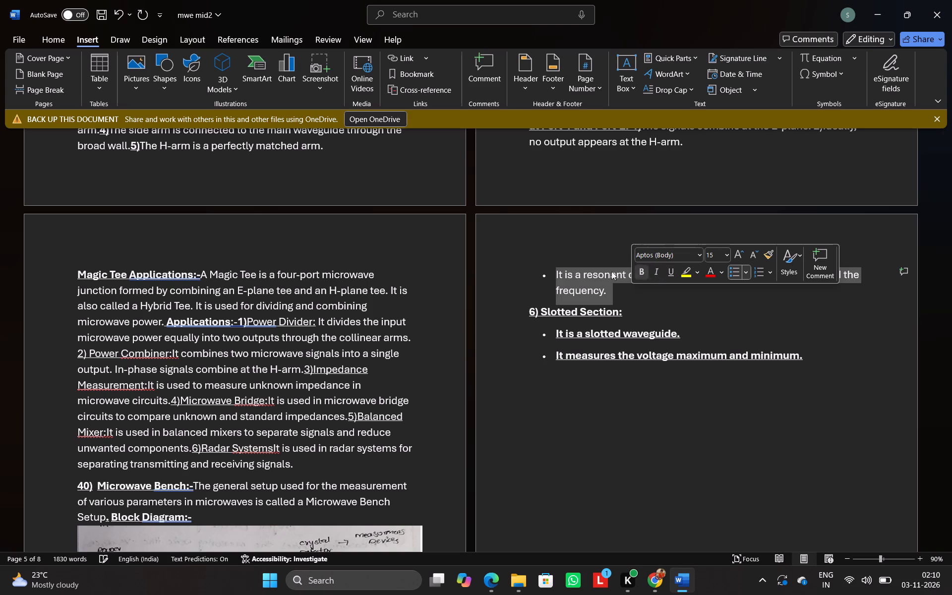
pyautogui.click(555, 275)
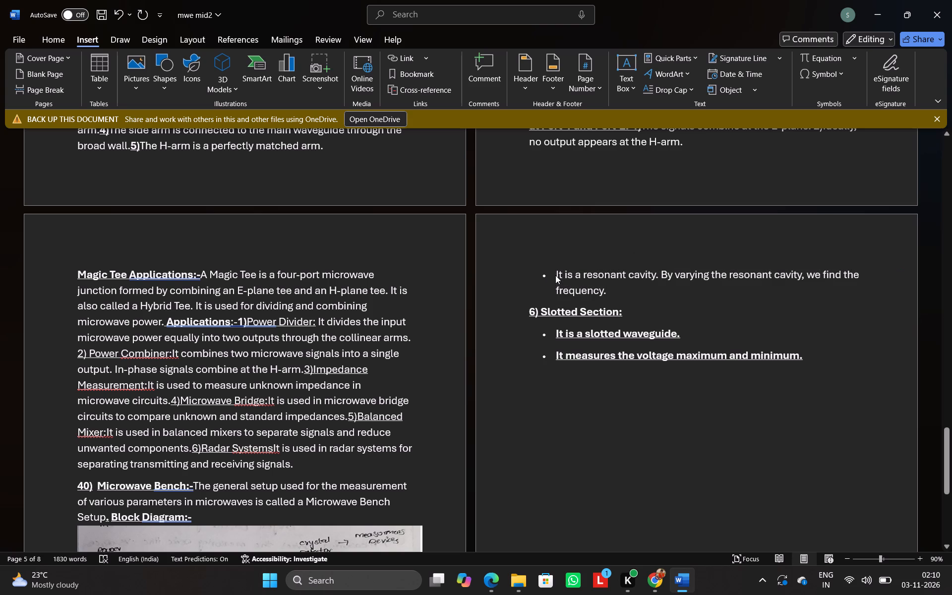
pyautogui.press('BackSpace')
pyautogui.press('BackSpace')
pyautogui.press('BackSpace')
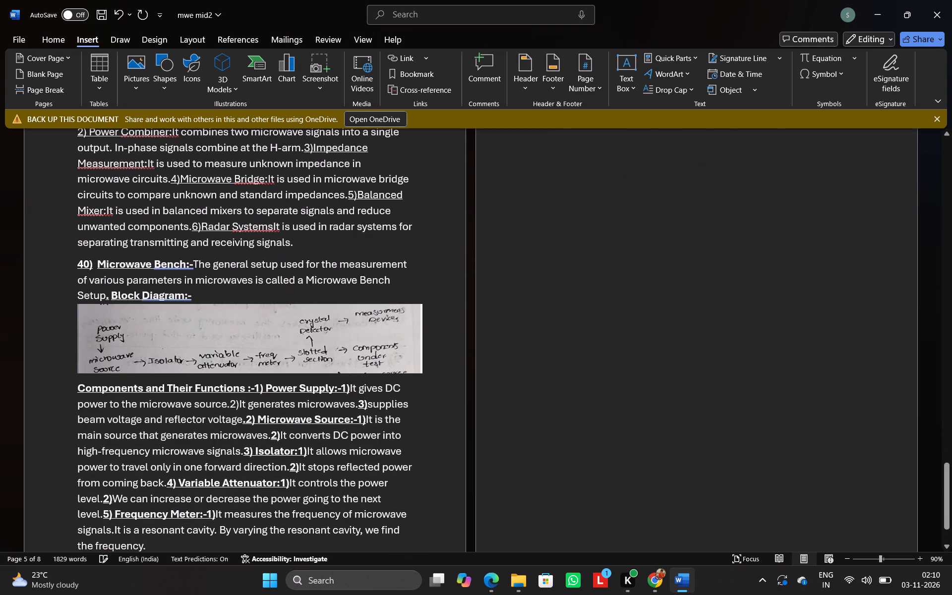
pyautogui.scroll(-1, 586, 235)
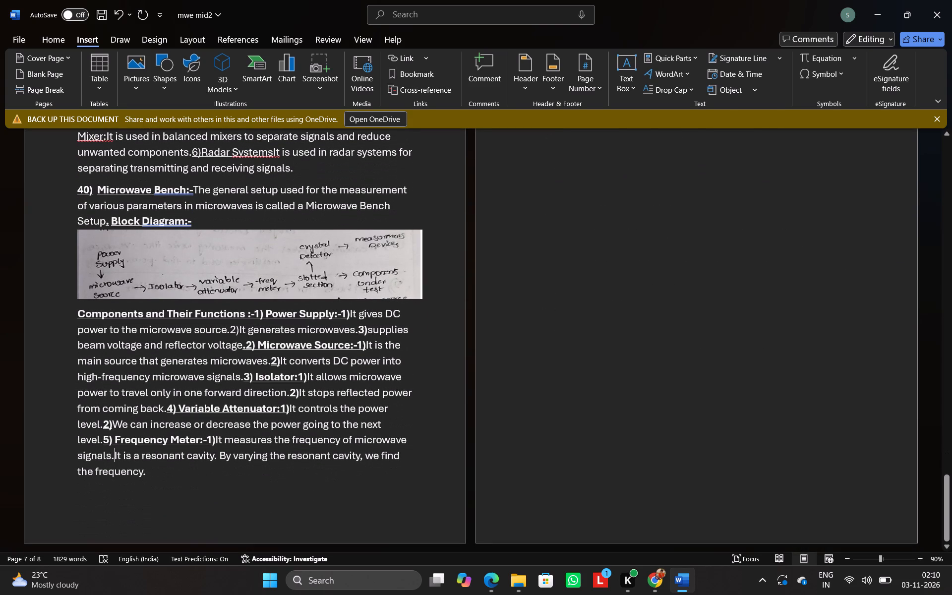
pyautogui.write('2)')
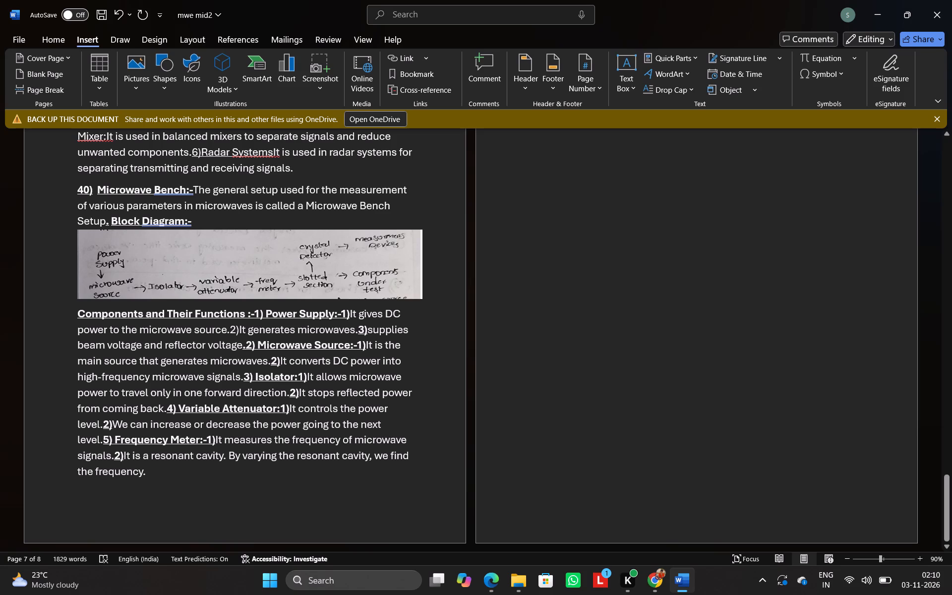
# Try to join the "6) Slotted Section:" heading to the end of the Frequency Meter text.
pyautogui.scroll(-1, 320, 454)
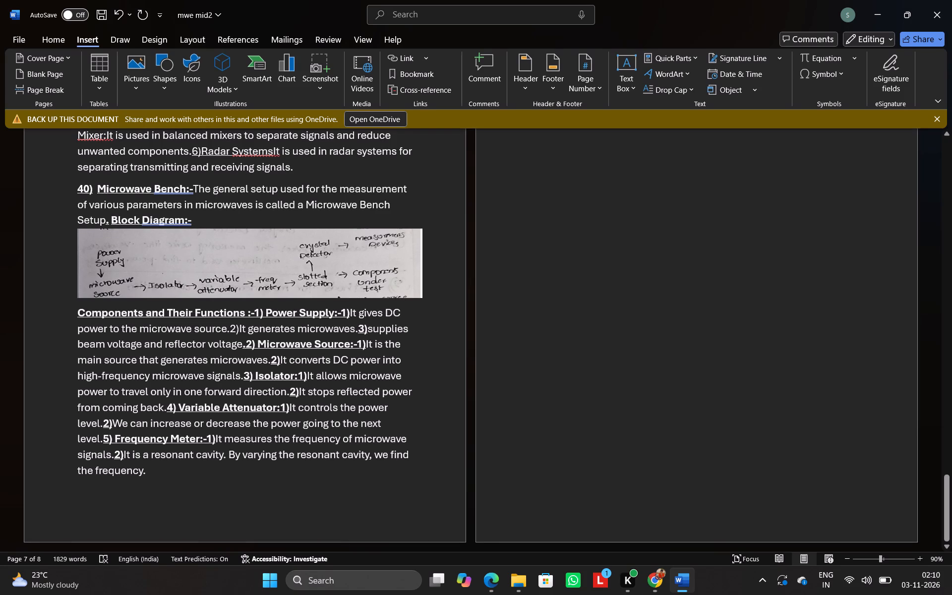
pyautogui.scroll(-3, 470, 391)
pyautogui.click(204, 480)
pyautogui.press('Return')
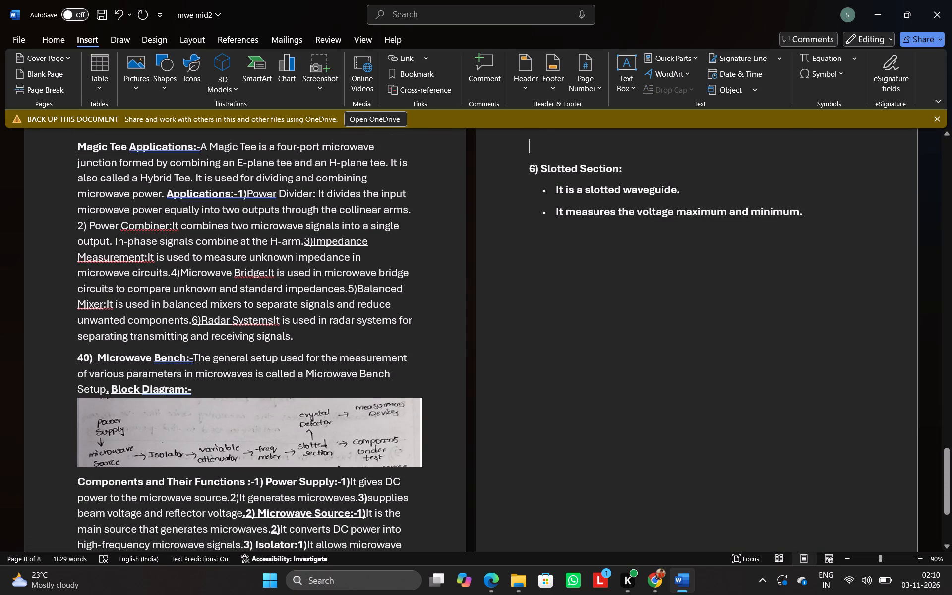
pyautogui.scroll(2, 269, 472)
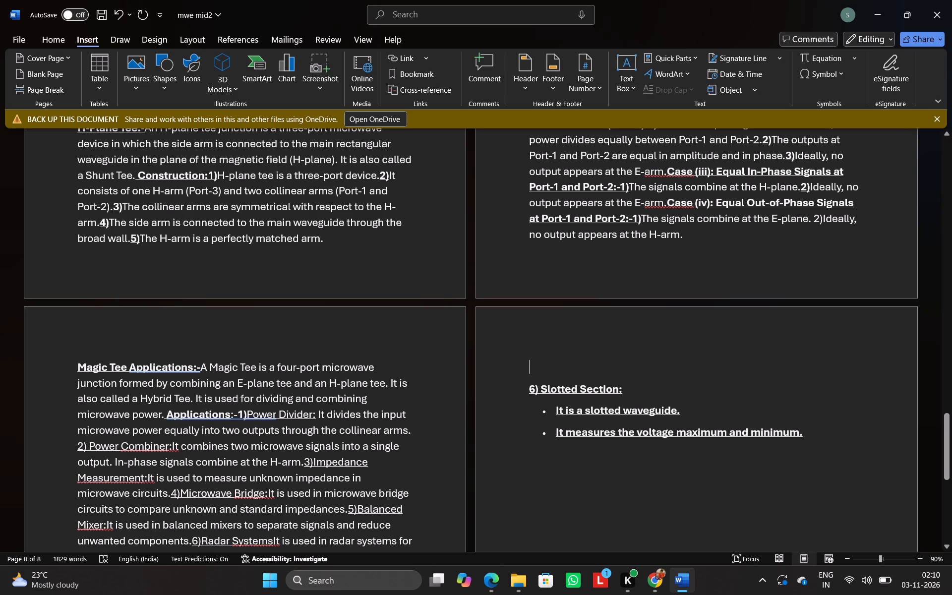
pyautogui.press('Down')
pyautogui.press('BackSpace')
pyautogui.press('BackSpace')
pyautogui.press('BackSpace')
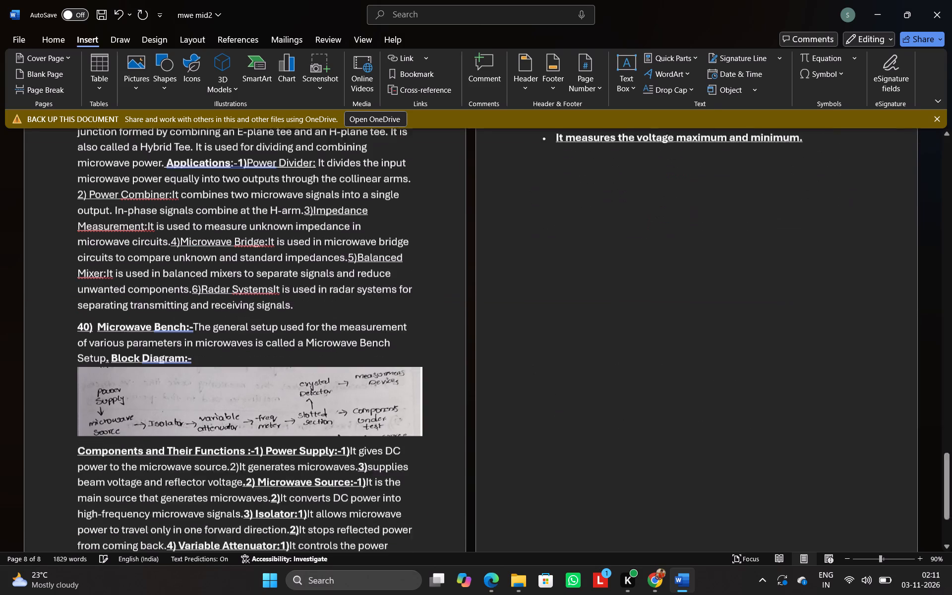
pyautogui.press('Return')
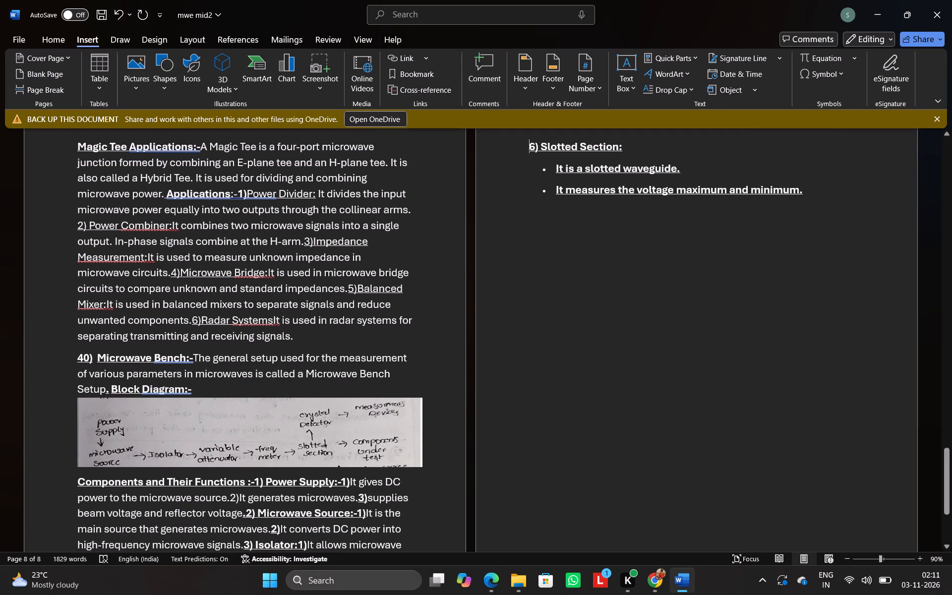
# Remove bold and underline from both Slotted Section bullets.
pyautogui.moveTo(541, 163); pyautogui.dragTo(646, 202)
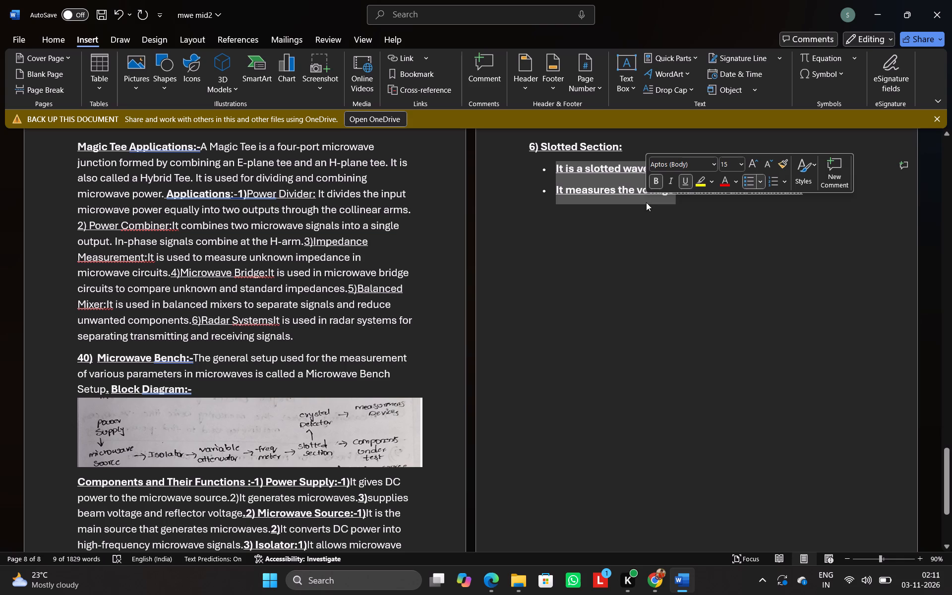
pyautogui.click(681, 178)
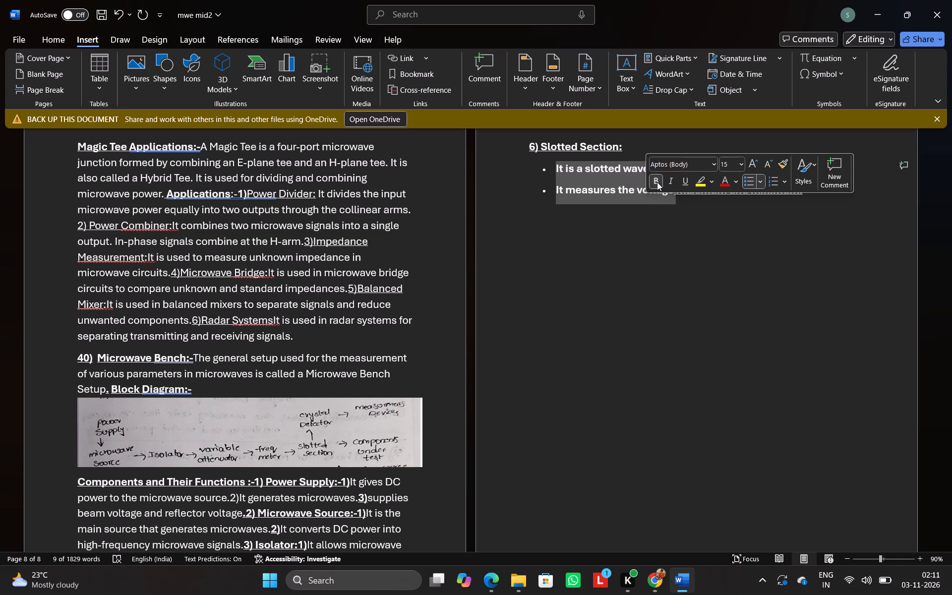
pyautogui.click(654, 182)
pyautogui.click(684, 213)
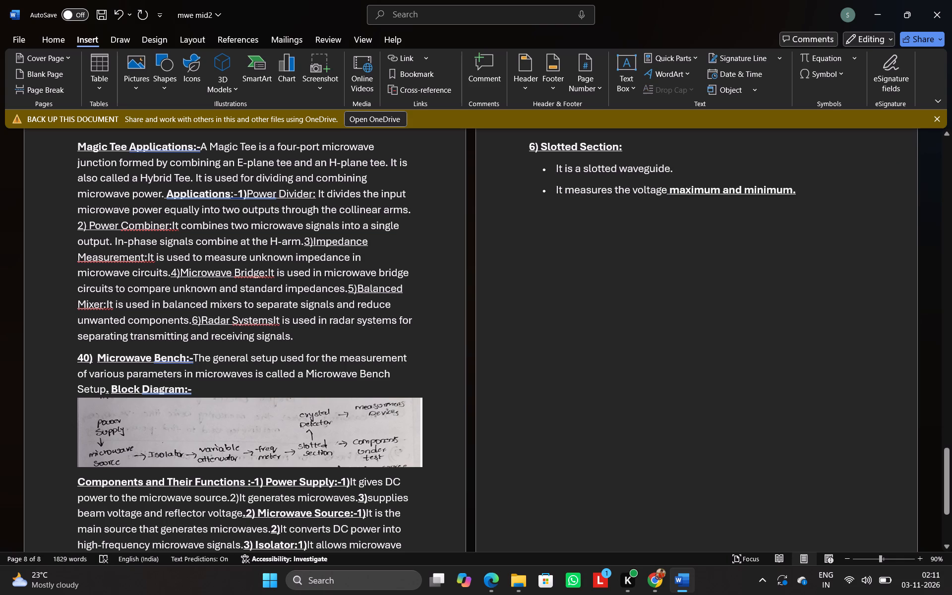
pyautogui.moveTo(668, 186); pyautogui.dragTo(802, 194)
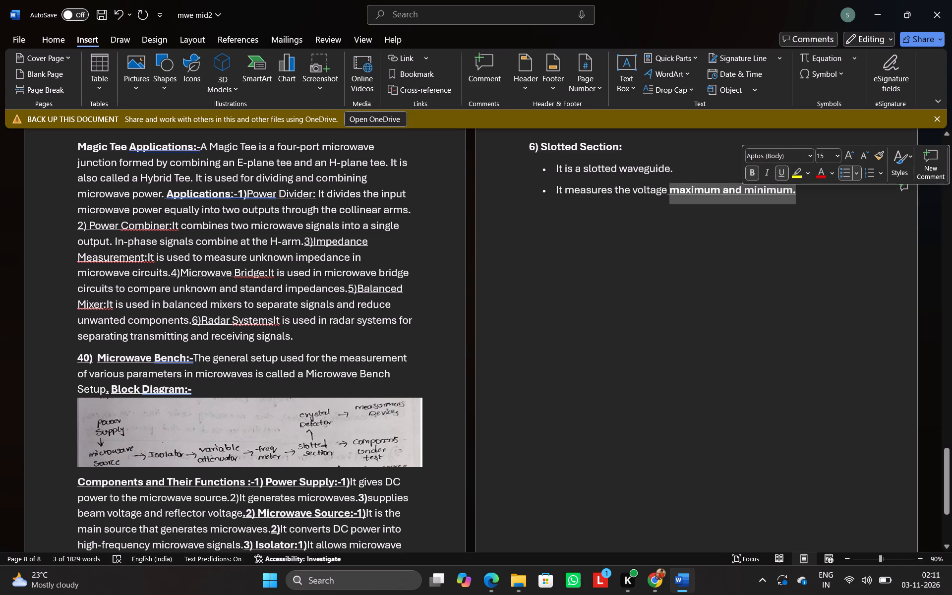
pyautogui.click(750, 170)
pyautogui.click(776, 172)
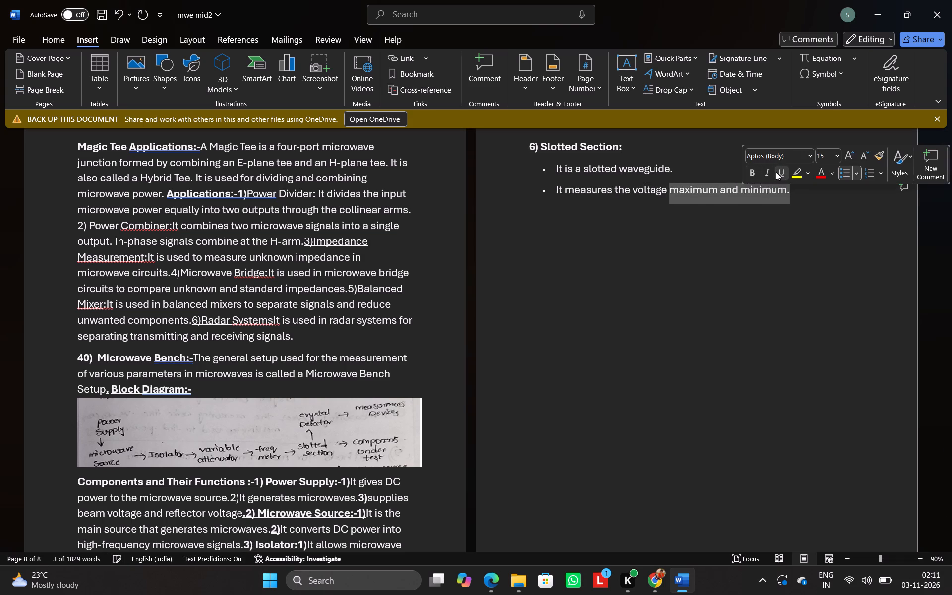
pyautogui.click(740, 220)
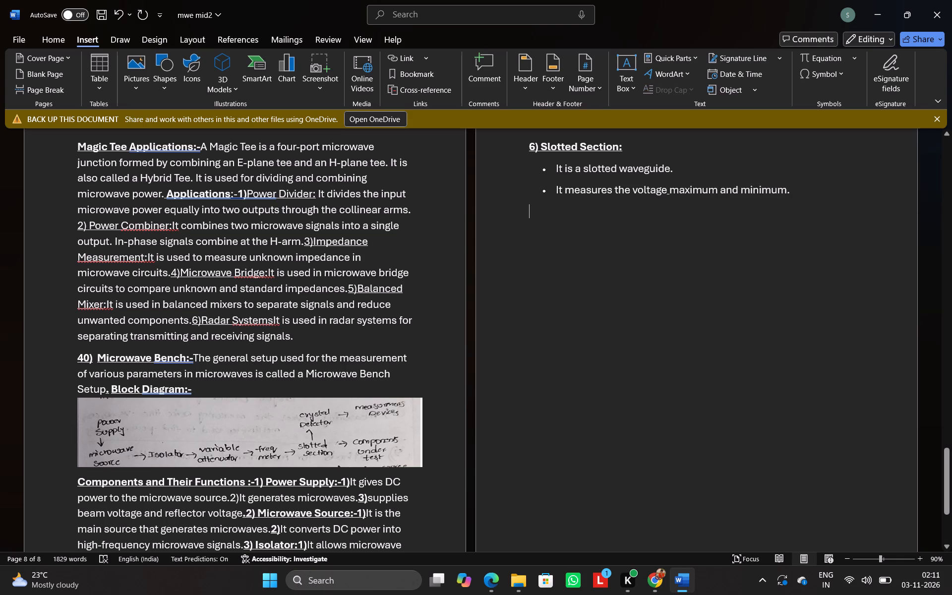
# Merge the slotted waveguide bullet into the "6) Slotted Section:" heading line, with "-1)" before it.
pyautogui.click(556, 171)
pyautogui.press('BackSpace')
pyautogui.press('BackSpace')
pyautogui.press('BackSpace')
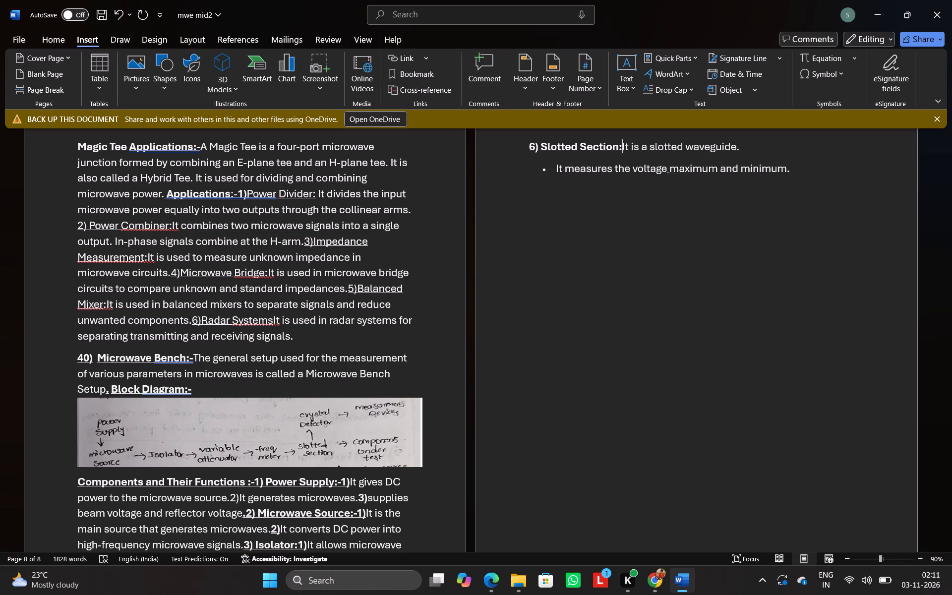
pyautogui.write('-1)')
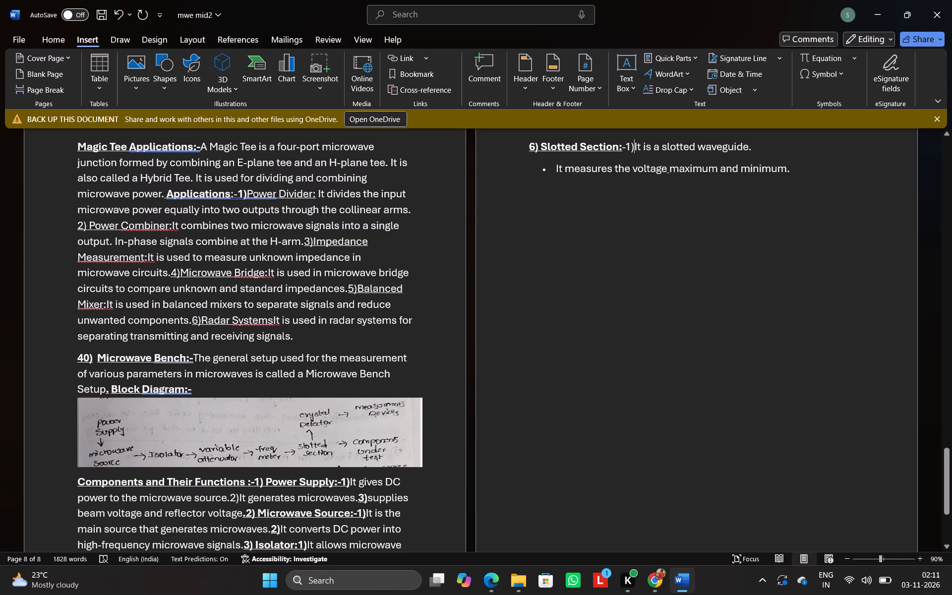
# Merge the voltage maximum and minimum bullet into the Slotted Section line as point "2)", keeping the preceding full stop.
pyautogui.click(556, 170)
pyautogui.press('BackSpace')
pyautogui.press('BackSpace')
pyautogui.press('BackSpace')
pyautogui.press('BackSpace')
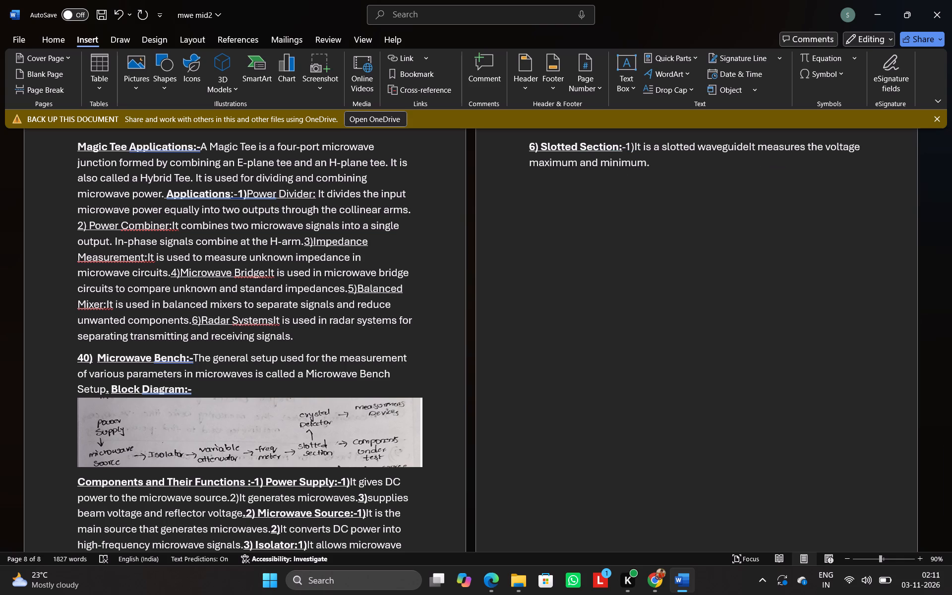
pyautogui.hotkey('ctrl', 'z')
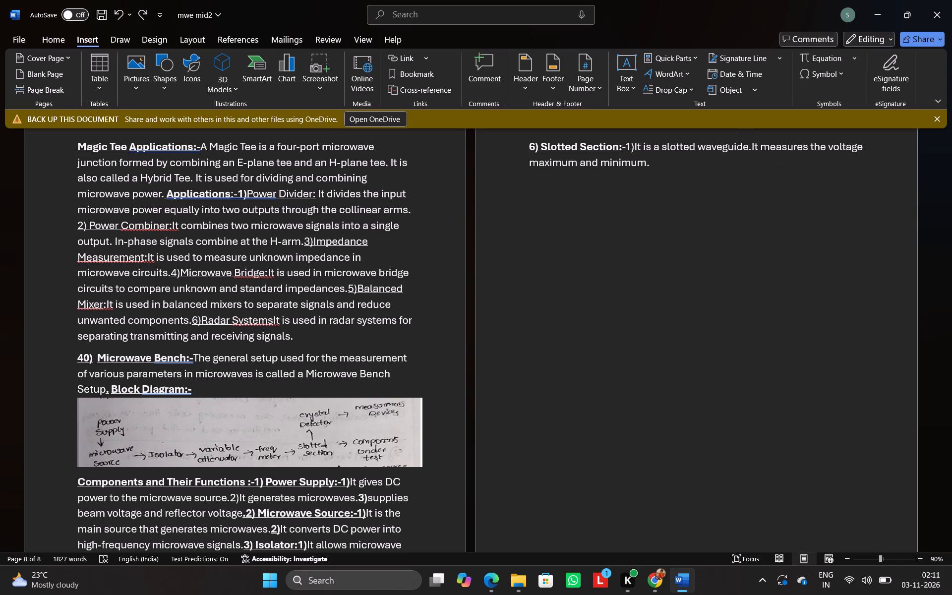
pyautogui.press('2')
pyautogui.hotkey('ctrl', 'shift', '0')
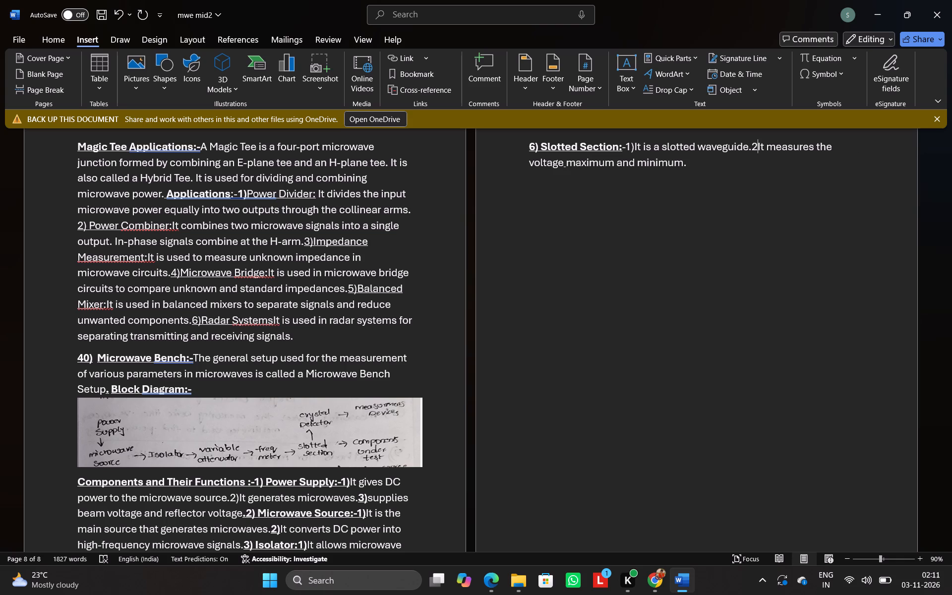
pyautogui.hotkey('shift', ')')
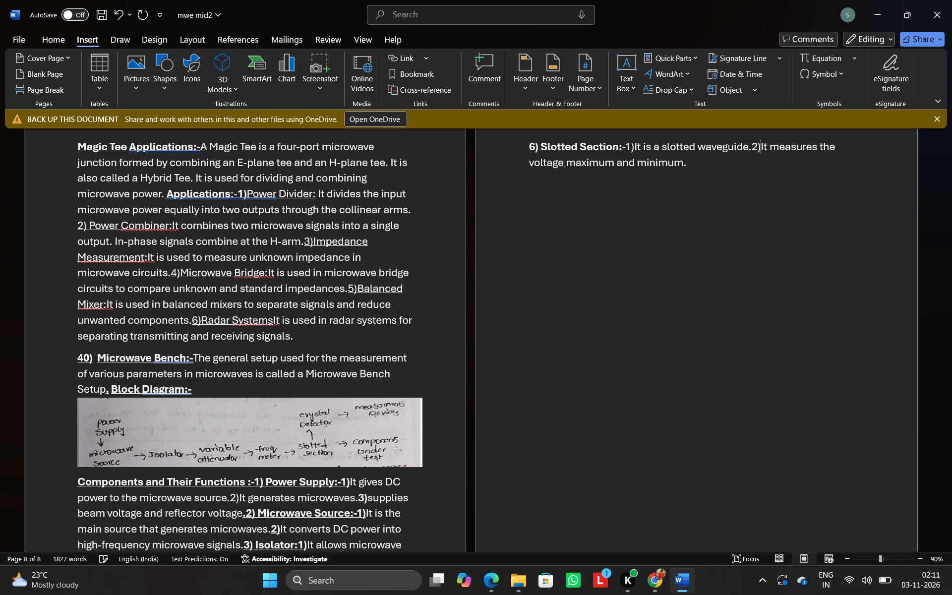
pyautogui.click(698, 167)
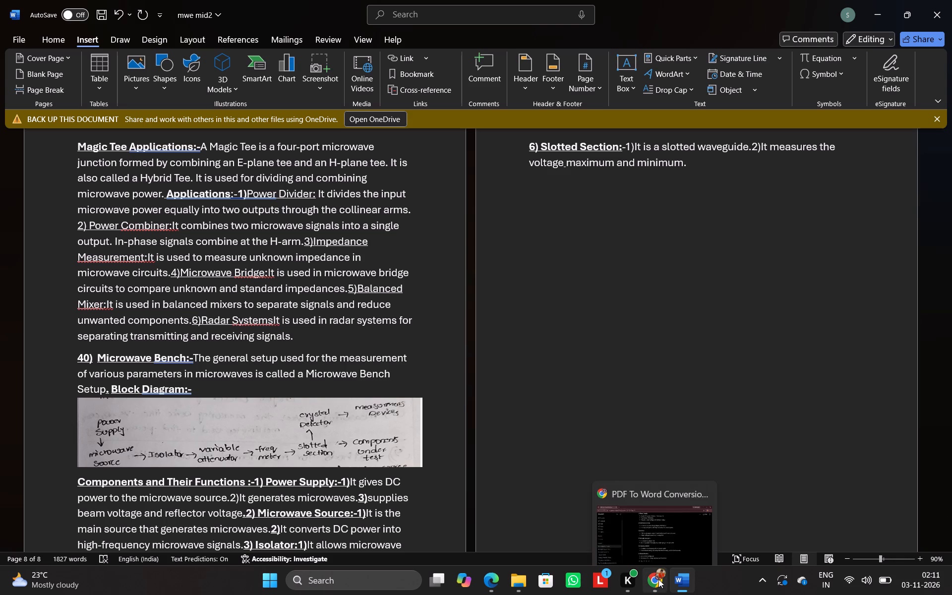
# Switch to the 4&5.pdf notes in Edge and snip the handwritten page running from component (vii) to the Power Ratio method.
pyautogui.click(493, 580)
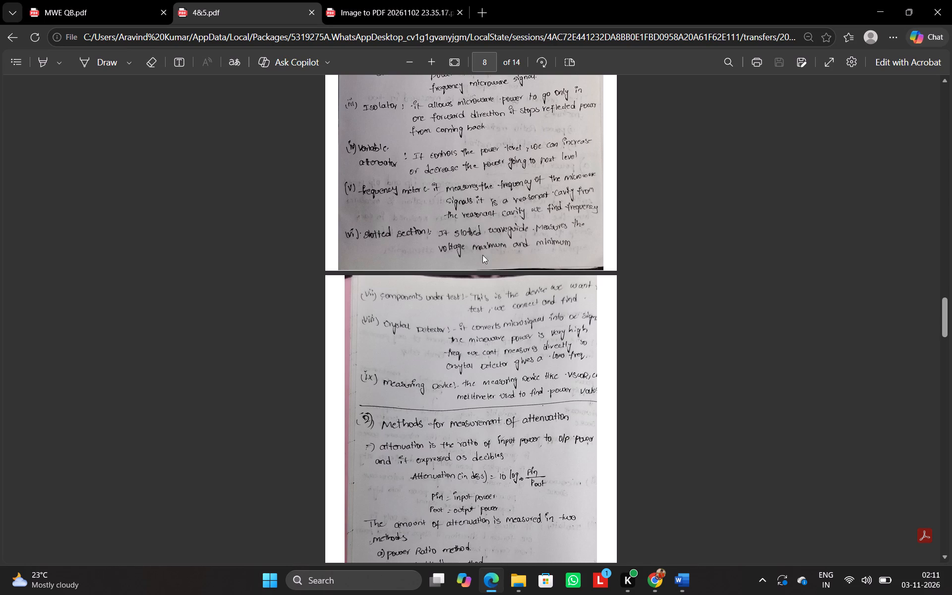
pyautogui.scroll(-3, 461, 256)
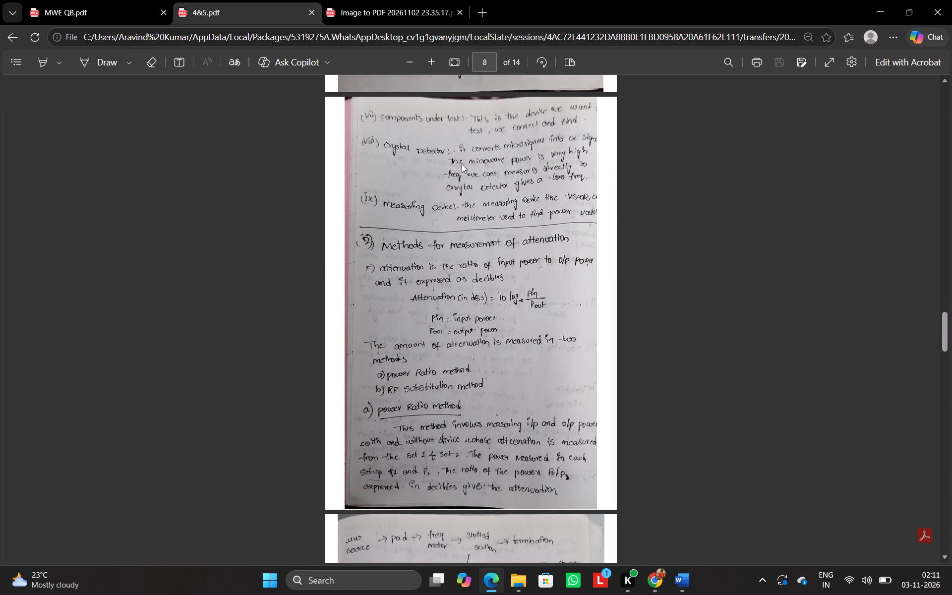
pyautogui.press('shift+super+s')
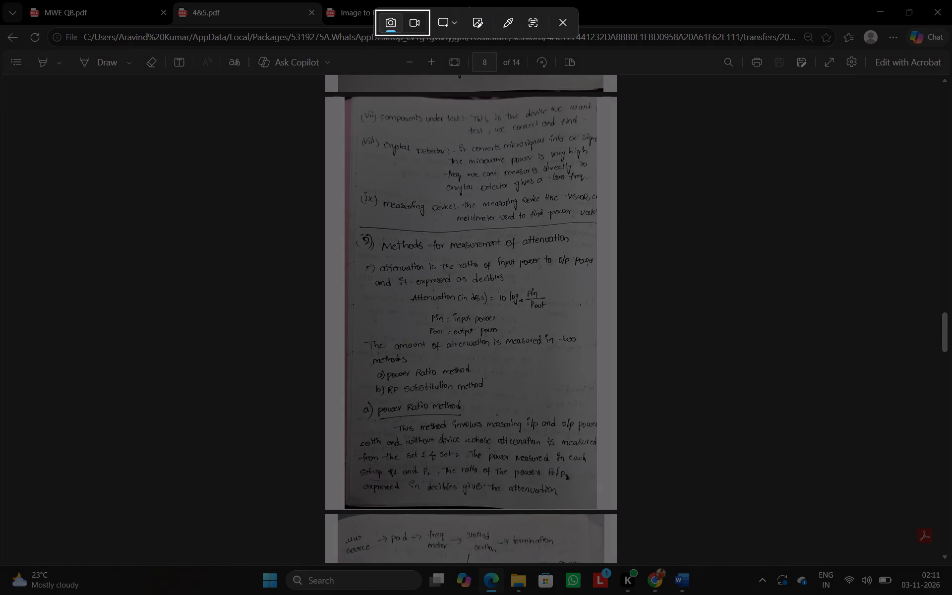
pyautogui.moveTo(350, 98); pyautogui.dragTo(617, 531)
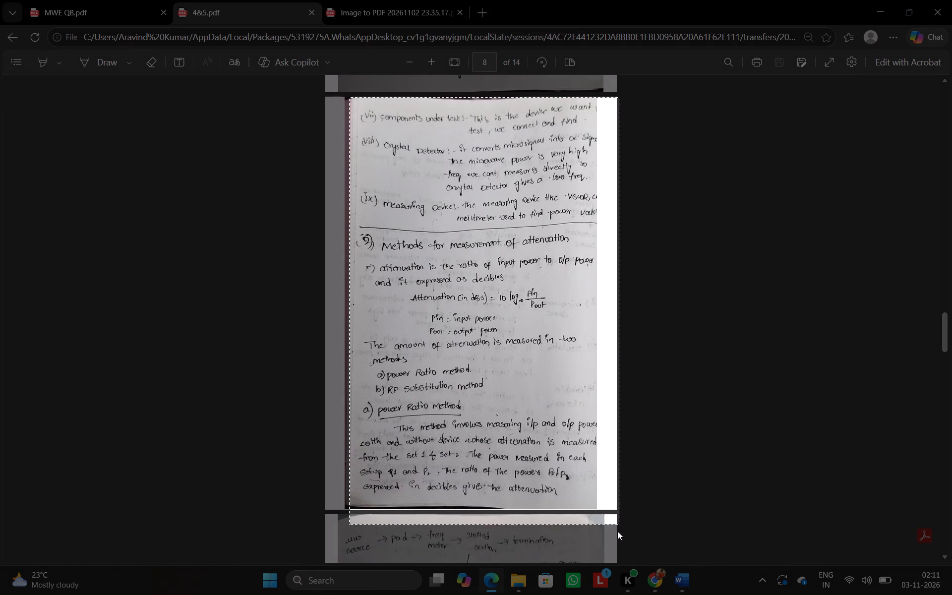
pyautogui.moveTo(617, 531); pyautogui.dragTo(608, 504)
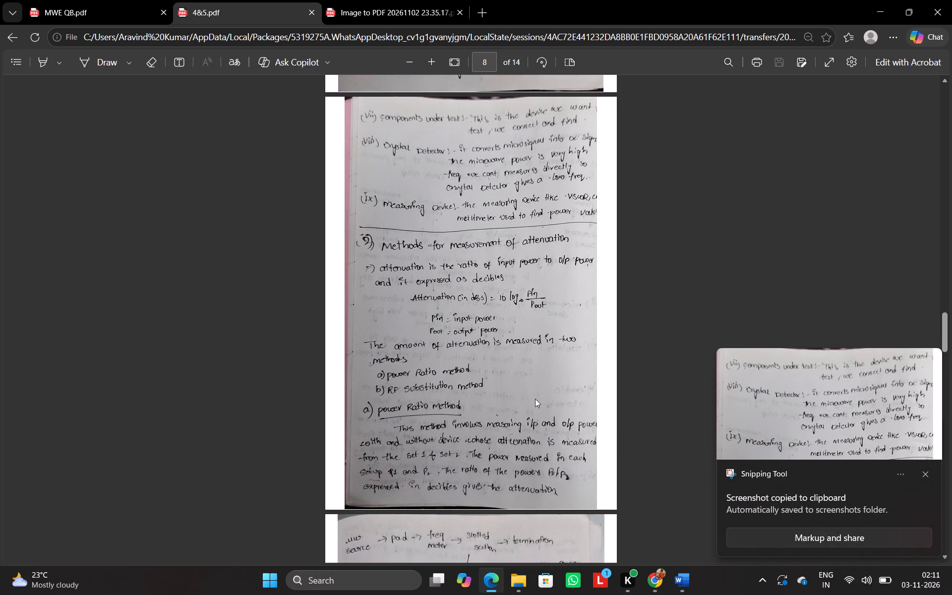
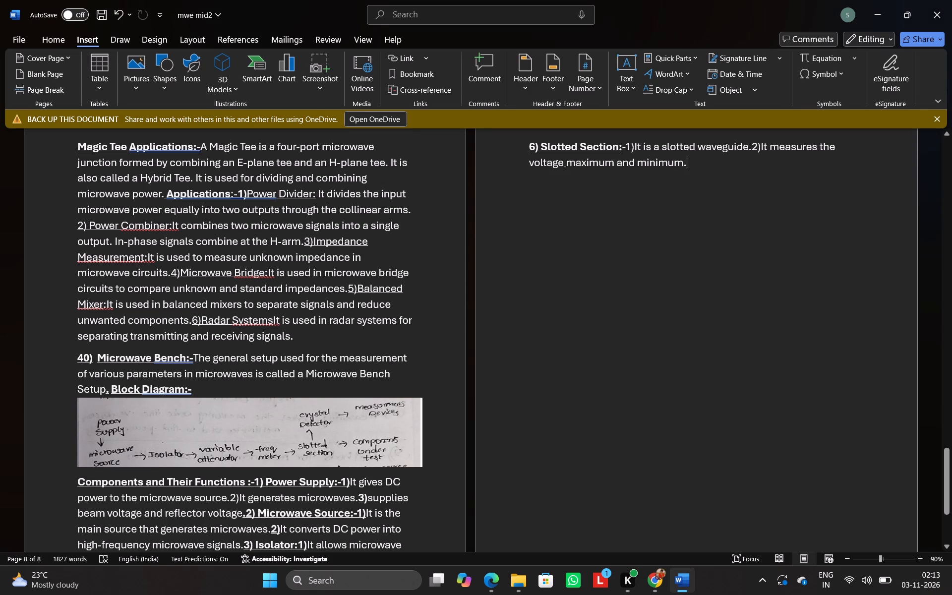
pyautogui.hotkey('ctrl', 'v')
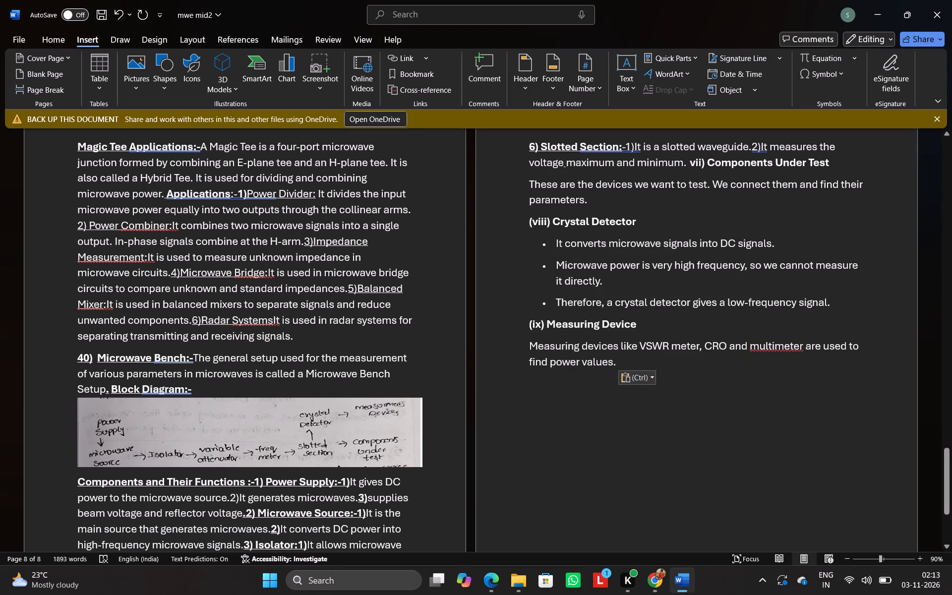
# Renumber the Components Under Test heading as "7)" and remove the space between it and the preceding sentence.
pyautogui.click(702, 166)
pyautogui.press('BackSpace')
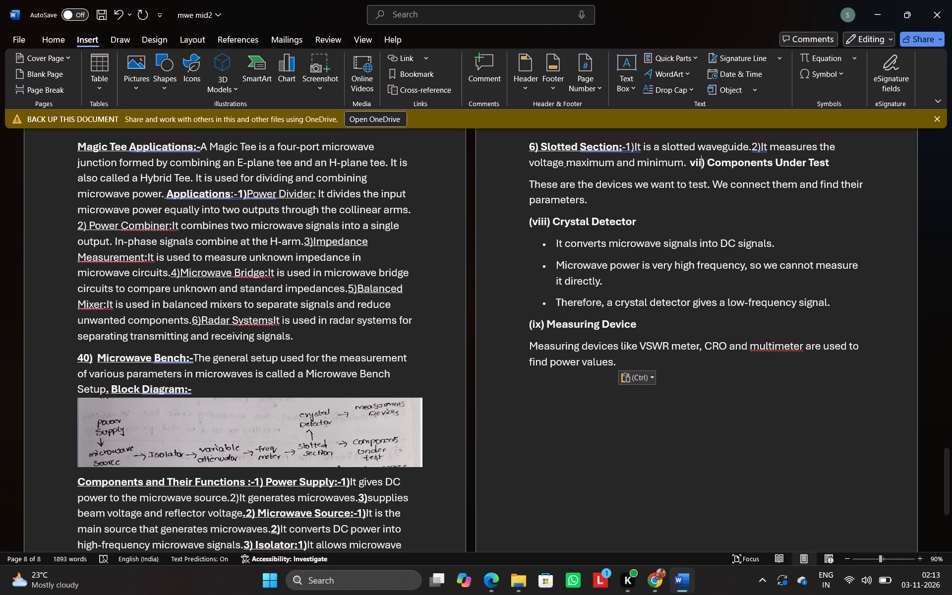
pyautogui.press('BackSpace')
pyautogui.press('BackSpace')
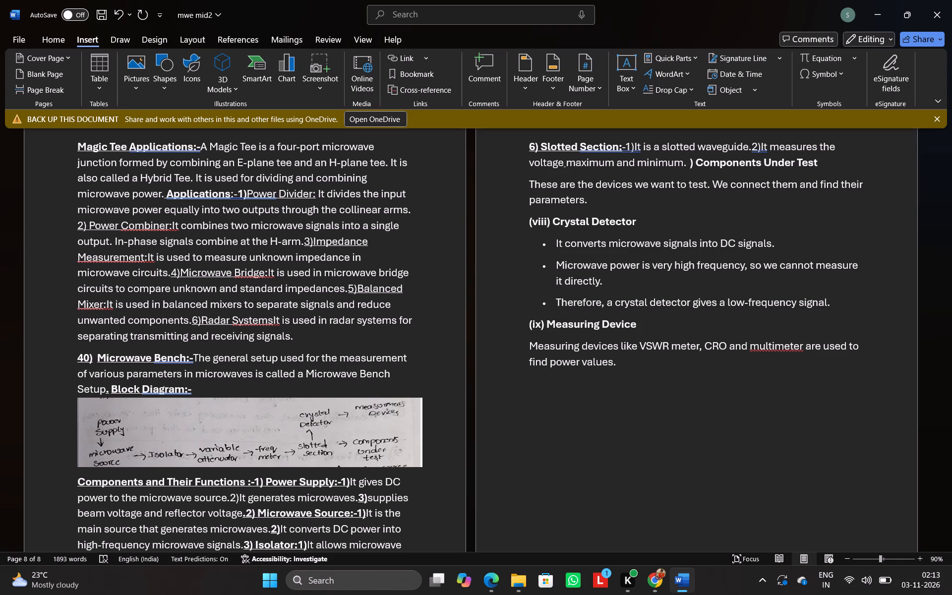
pyautogui.press('7')
pyautogui.press('Left')
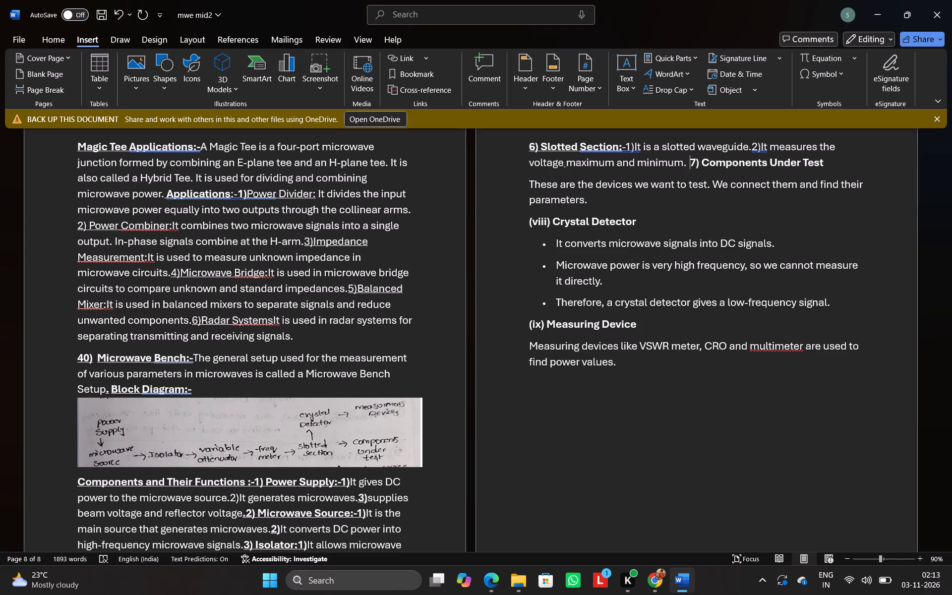
pyautogui.press('BackSpace')
pyautogui.press('Down')
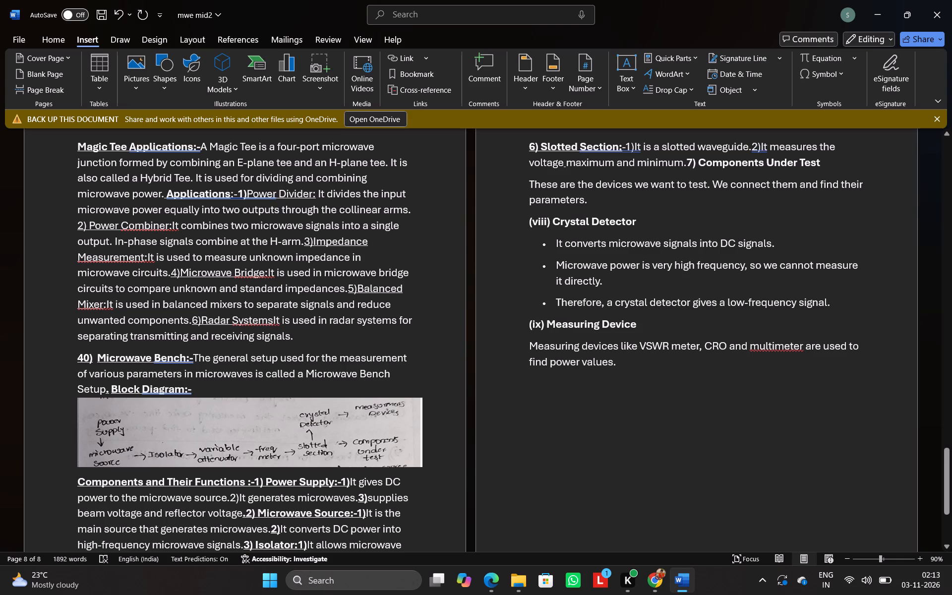
# Underline "Components Under Test", add ":-" after it, and join its description onto the same line.
pyautogui.moveTo(698, 162); pyautogui.dragTo(863, 157)
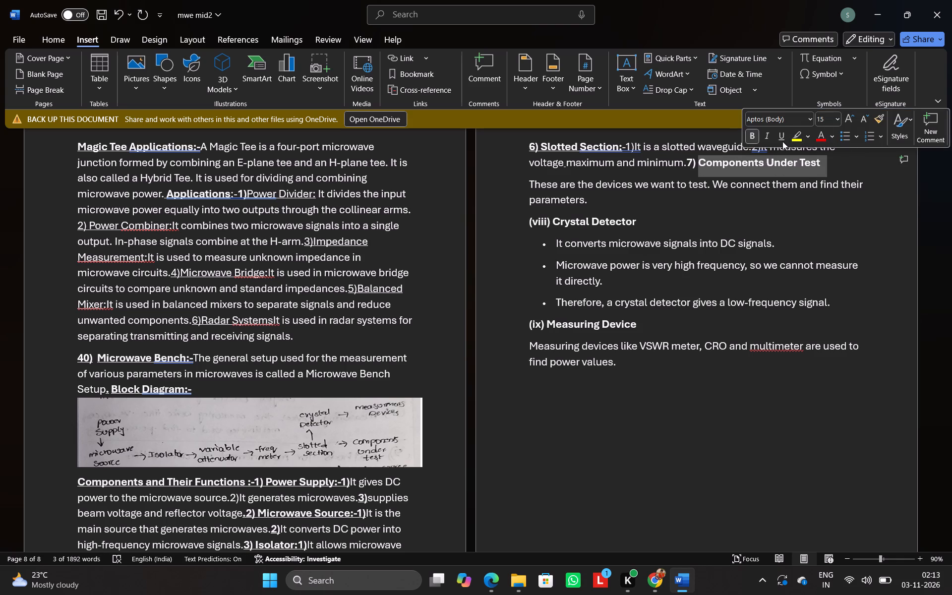
pyautogui.click(781, 138)
pyautogui.click(839, 169)
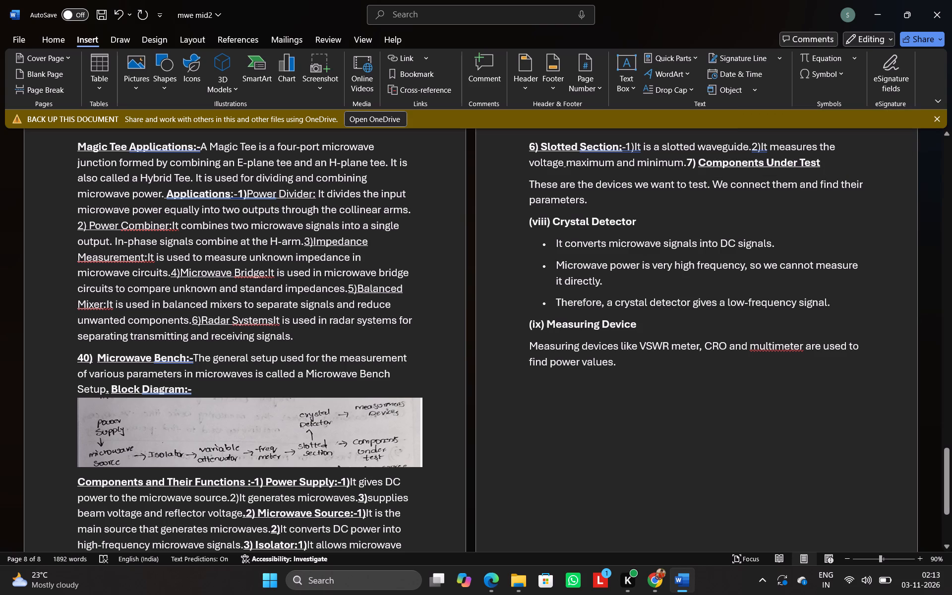
pyautogui.write(':-')
pyautogui.click(531, 187)
pyautogui.press('BackSpace')
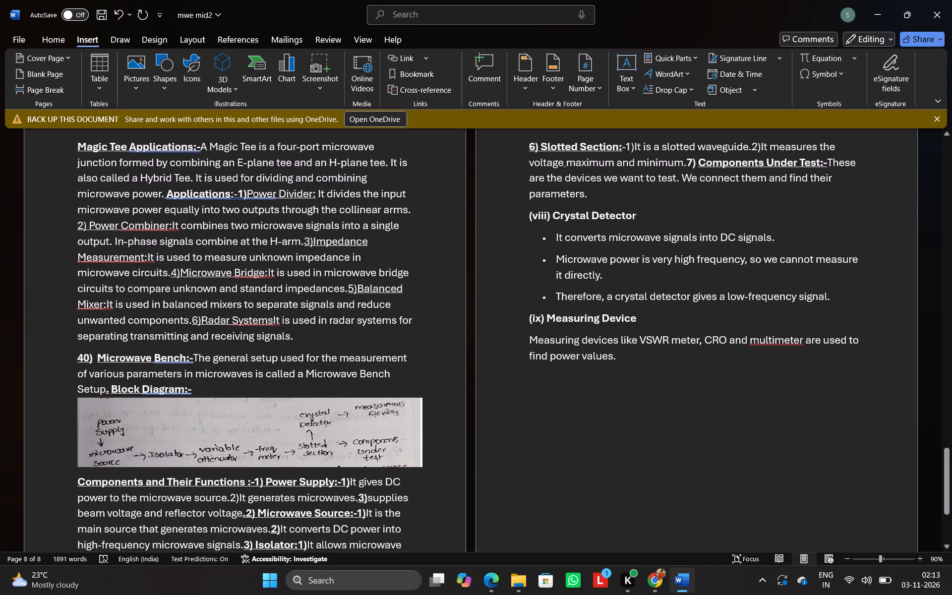
# Join the Crystal Detector heading to the end of the Components Under Test text and renumber it as "(8)".
pyautogui.click(525, 213)
pyautogui.press('BackSpace')
pyautogui.press('Right')
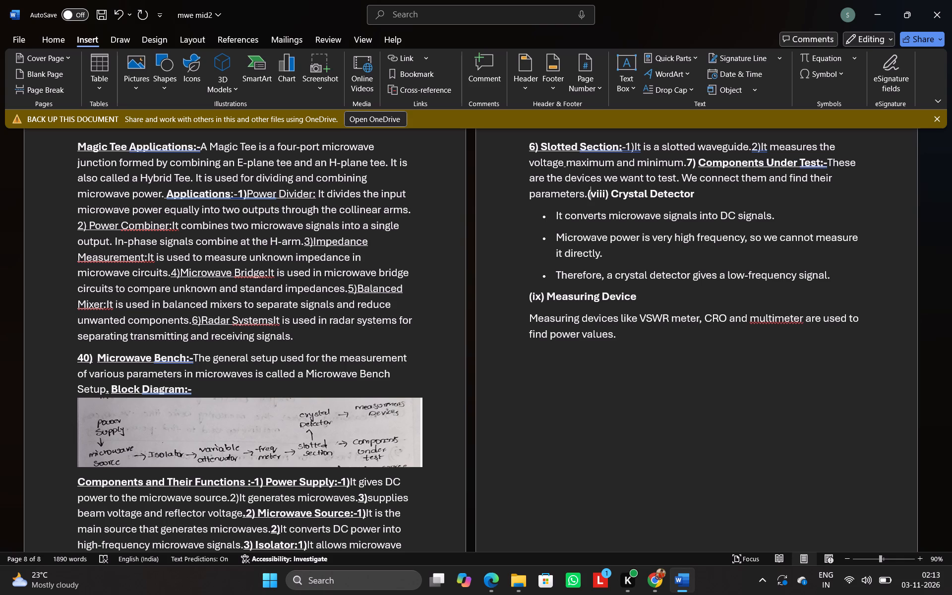
pyautogui.press('Right')
pyautogui.press('Right')
pyautogui.press('Right')
pyautogui.press('Right')
pyautogui.press('Right')
pyautogui.press('BackSpace')
pyautogui.press('BackSpace')
pyautogui.press('BackSpace')
pyautogui.press('BackSpace')
pyautogui.press('BackSpace')
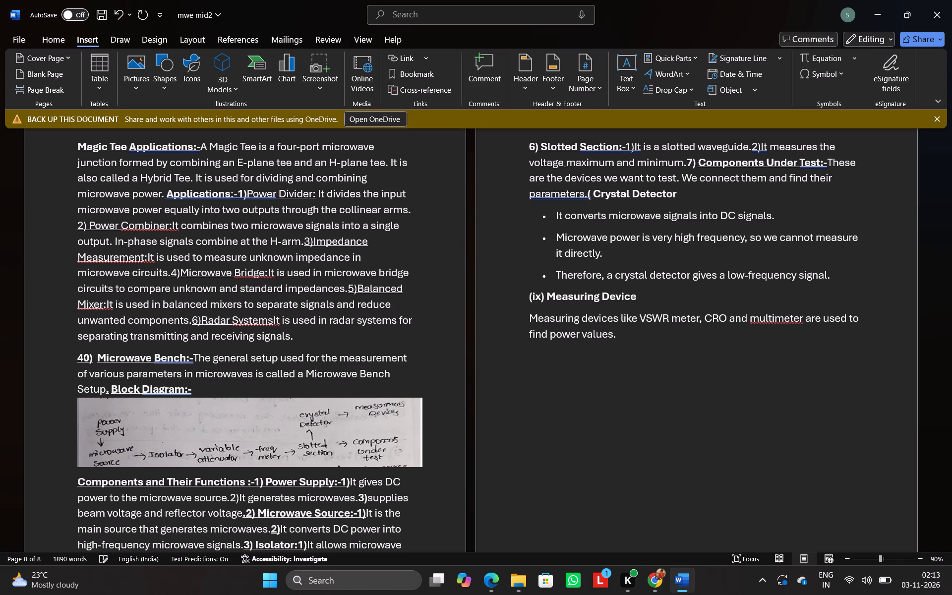
pyautogui.press('8')
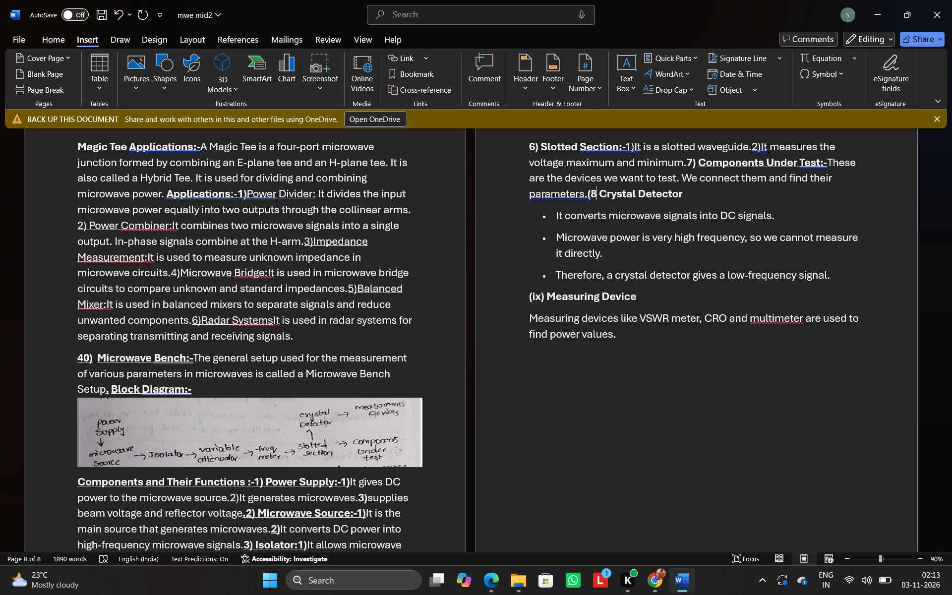
pyautogui.hotkey('shift', ')')
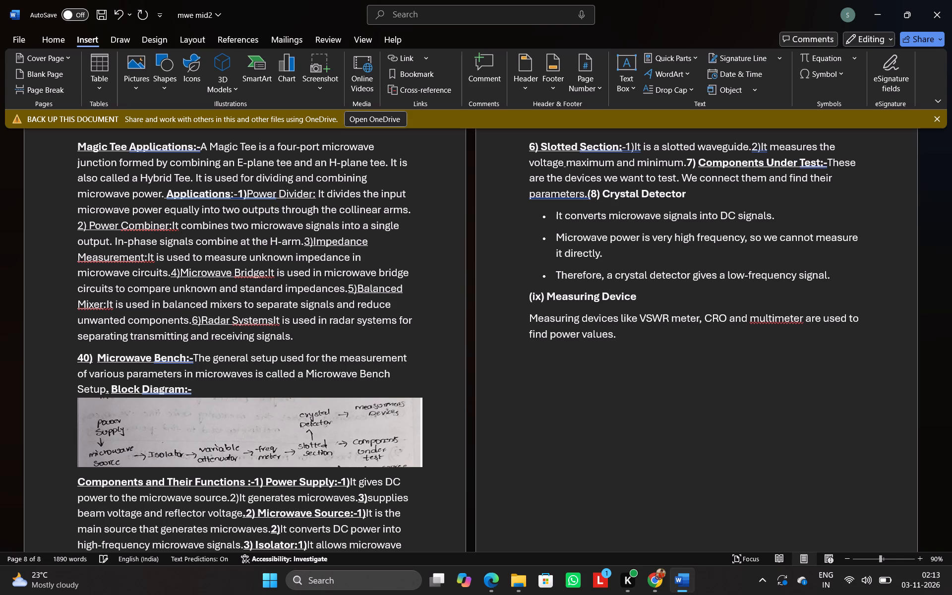
# Underline the "Crystal Detector" heading text and add ":-" after it.
pyautogui.press('Right')
pyautogui.press('Right')
pyautogui.press('Right')
pyautogui.press('Right')
pyautogui.press('Right')
pyautogui.press('Right')
pyautogui.press('Right')
pyautogui.press('Right')
pyautogui.press('Right')
pyautogui.press('Right')
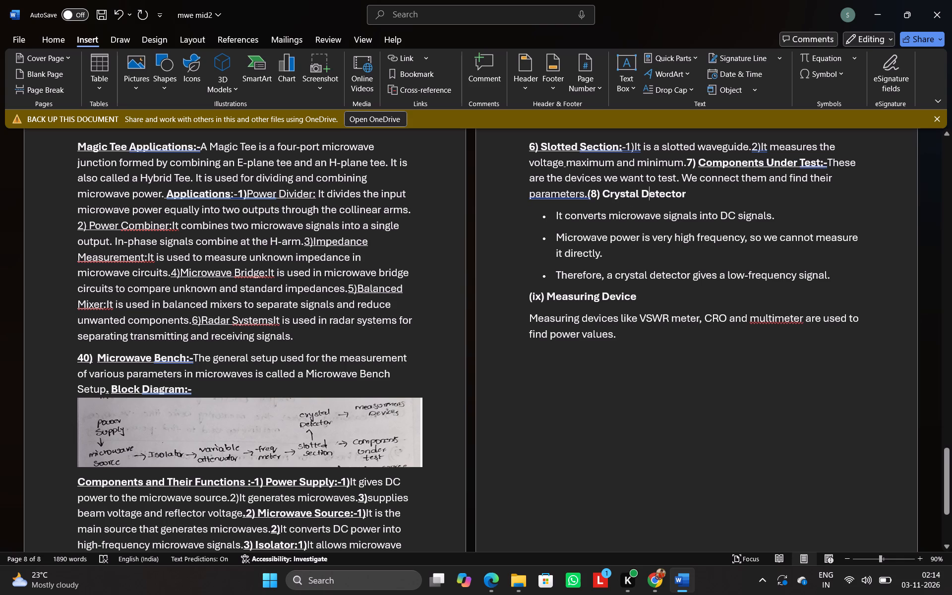
pyautogui.moveTo(599, 191); pyautogui.dragTo(693, 197)
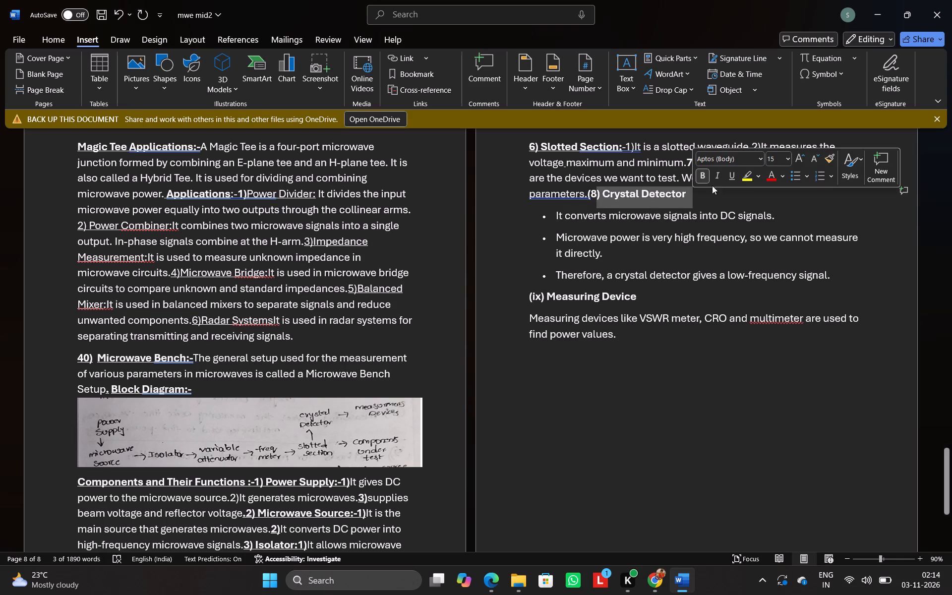
pyautogui.click(728, 176)
pyautogui.click(708, 194)
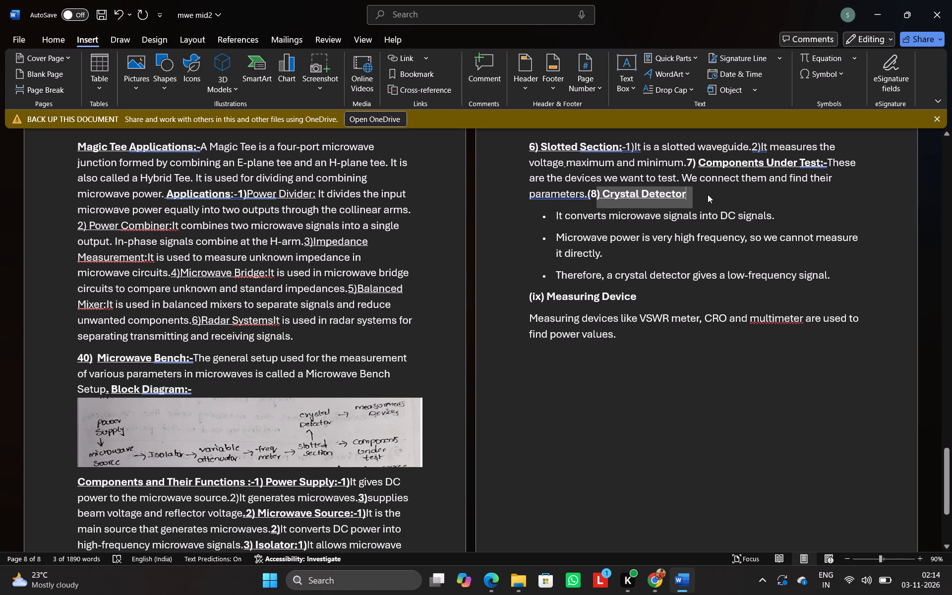
pyautogui.hotkey('shift', ':')
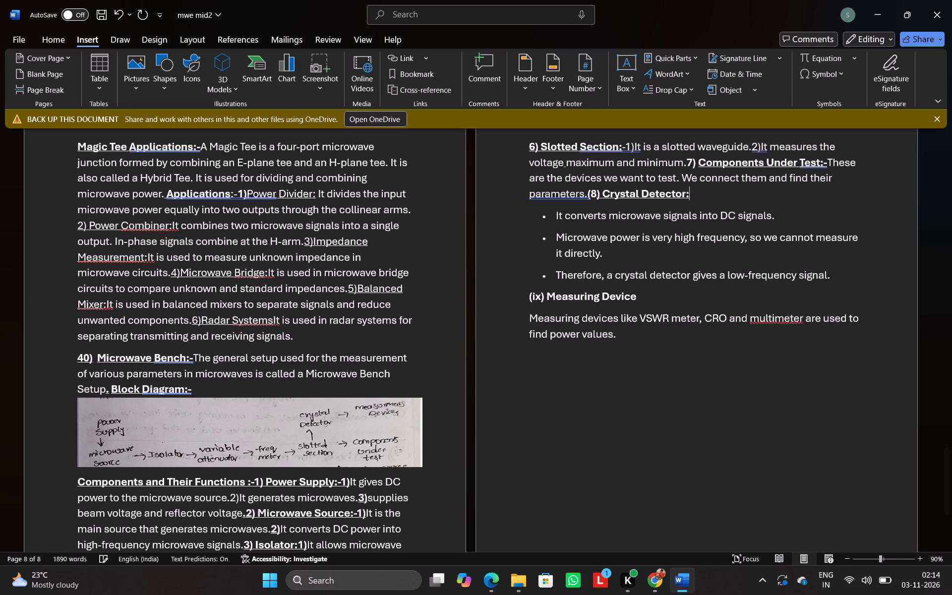
pyautogui.press('-')
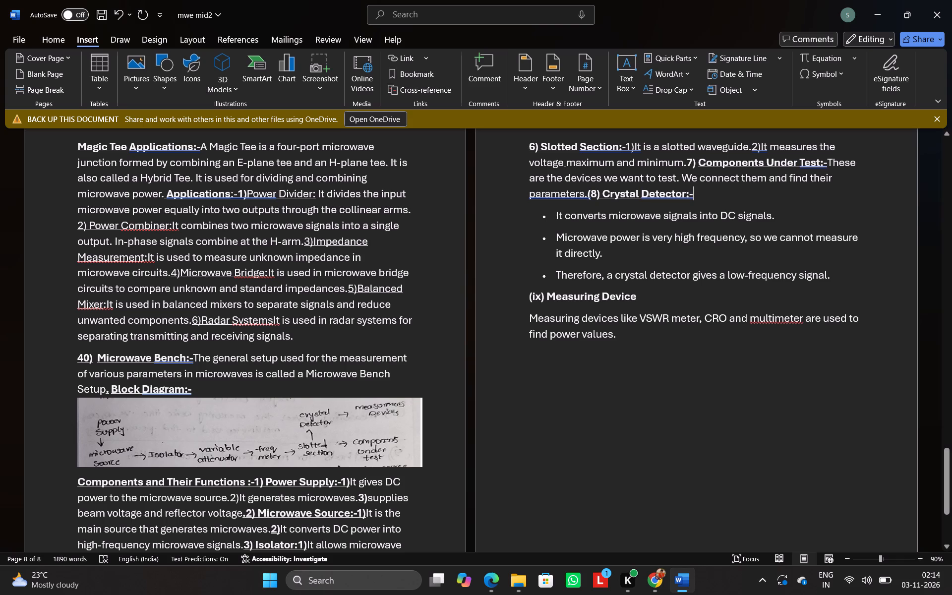
# Merge the first two Crystal Detector bullets into the heading's line, separating the two sentences with "// ".
pyautogui.click(552, 217)
pyautogui.press('BackSpace')
pyautogui.press('BackSpace')
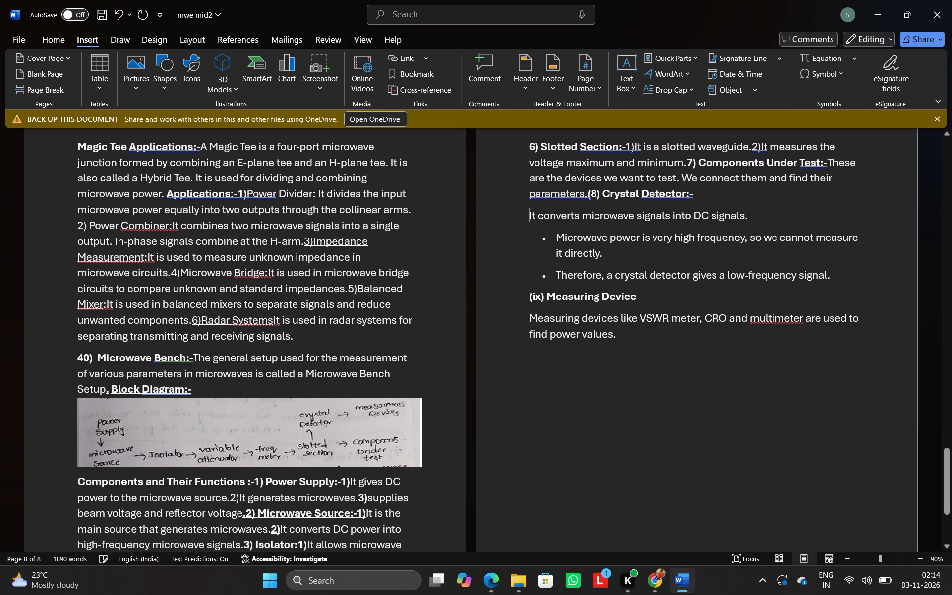
pyautogui.press('BackSpace')
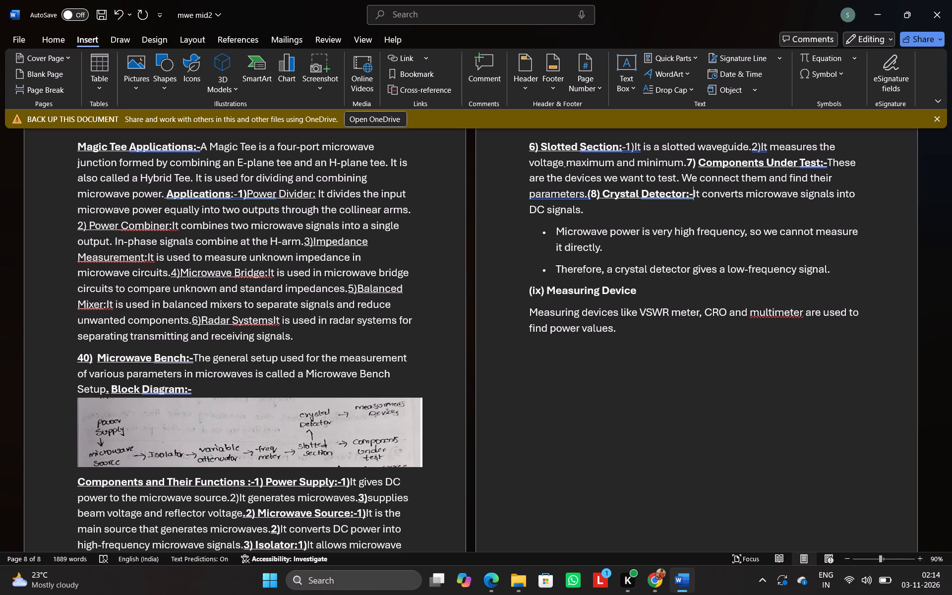
pyautogui.click(540, 234)
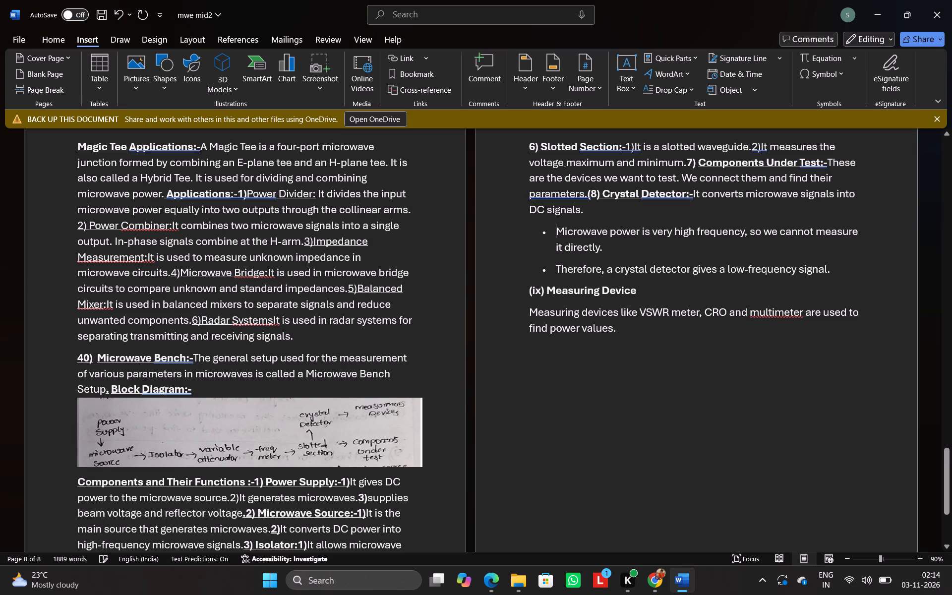
pyautogui.press('BackSpace')
pyautogui.press('BackSpace')
pyautogui.press('BackSpace')
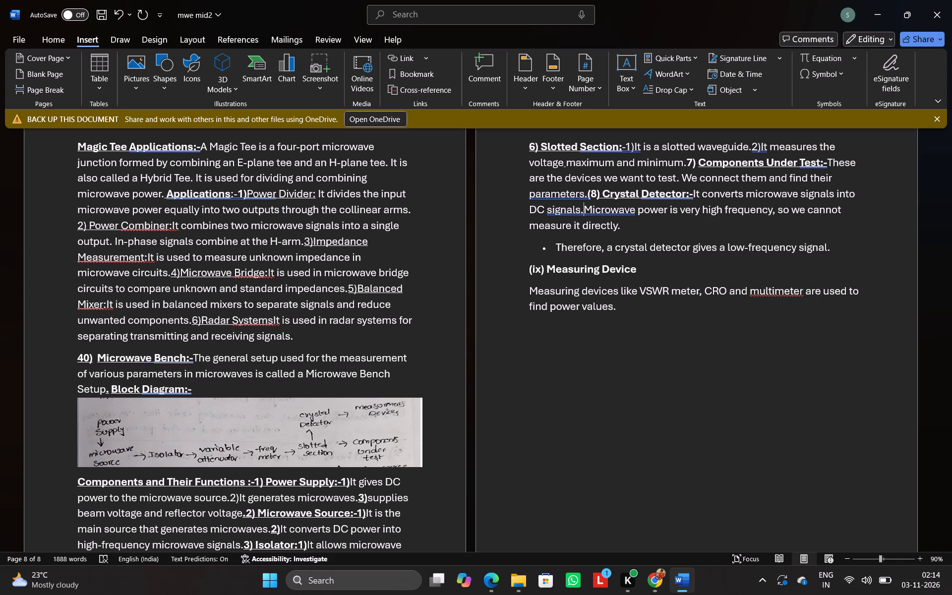
pyautogui.write('//')
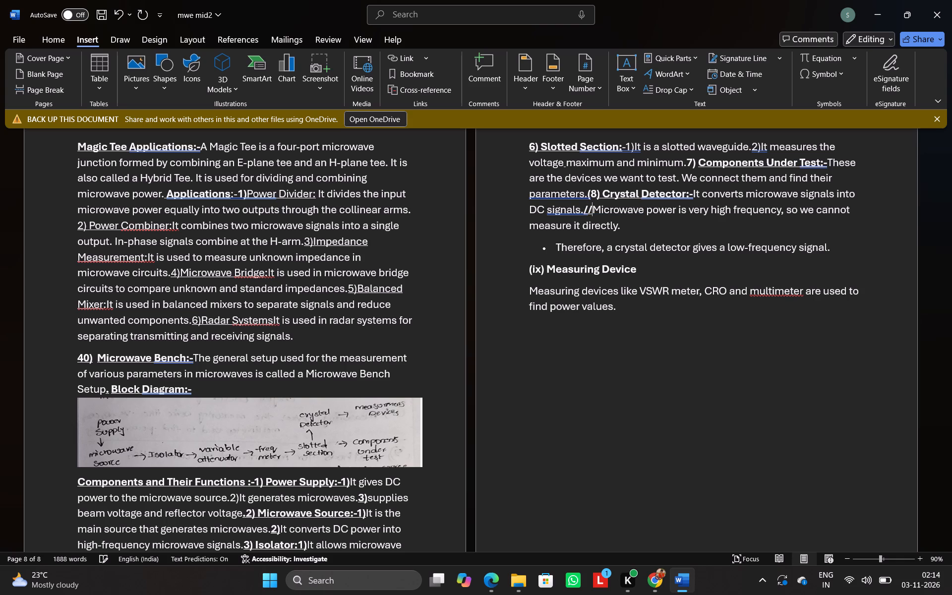
pyautogui.press('space')
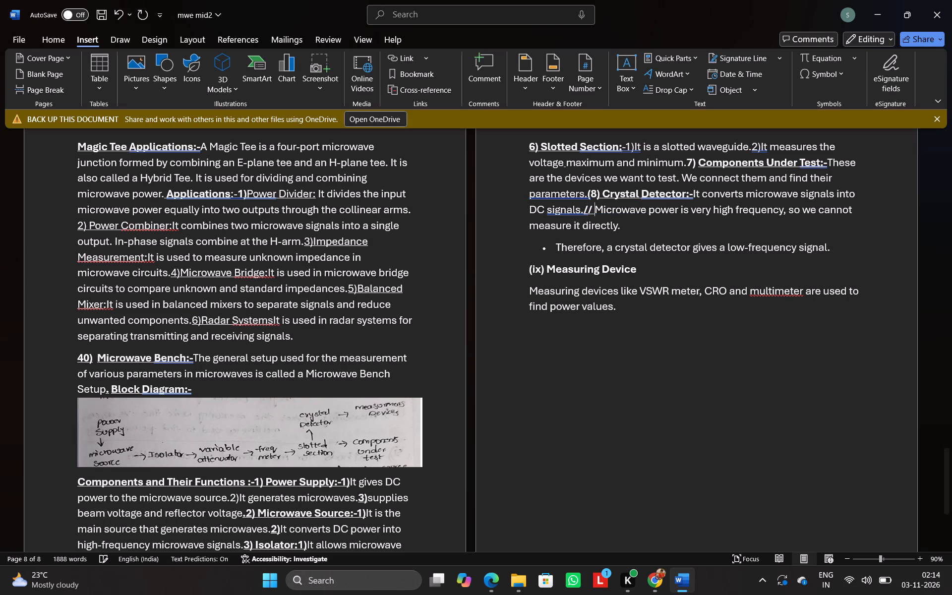
# Merge the low-frequency signal bullet into the Crystal Detector paragraph, separated from the preceding sentence by ".//".
pyautogui.click(552, 251)
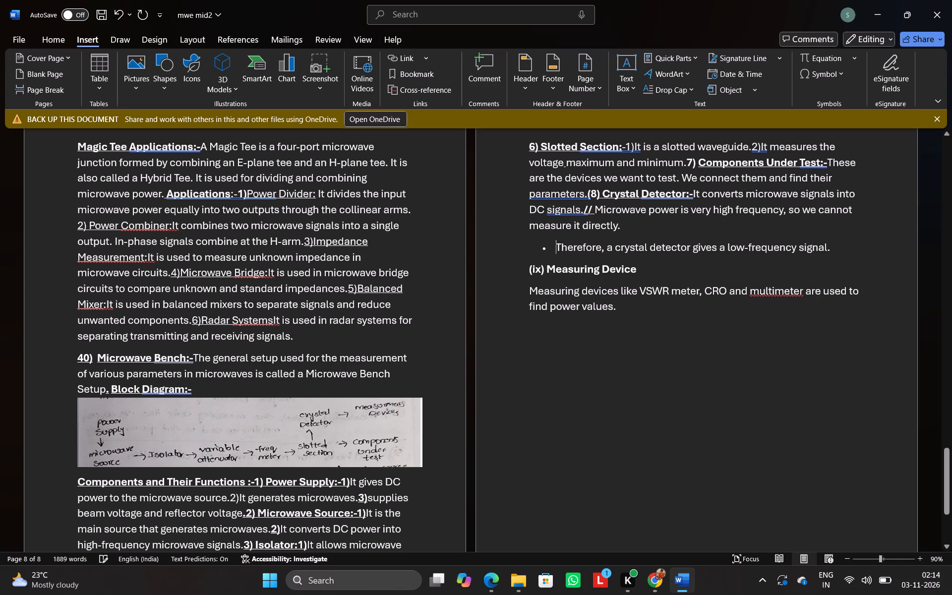
pyautogui.press('BackSpace')
pyautogui.press('BackSpace')
pyautogui.press('BackSpace')
pyautogui.press('BackSpace')
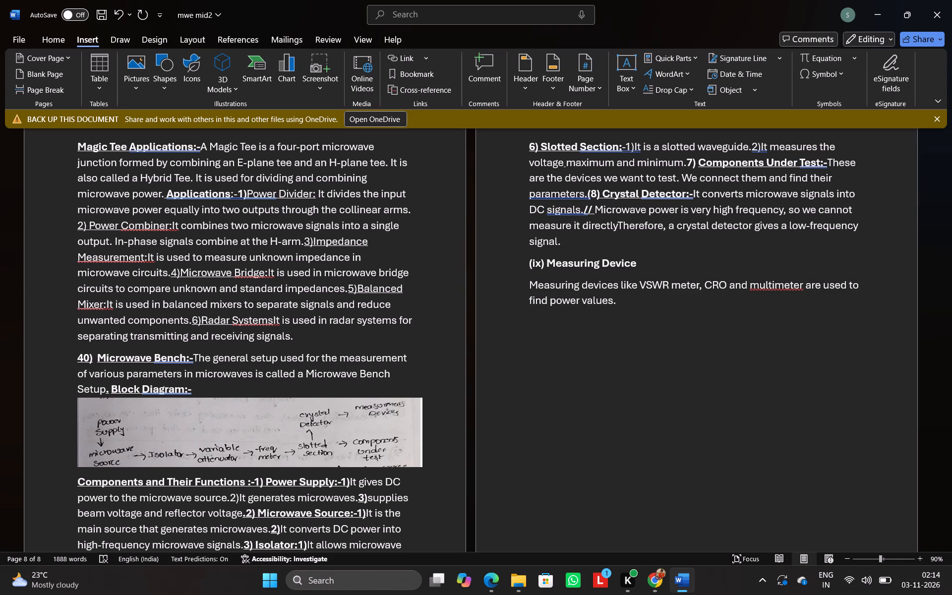
pyautogui.write('.//')
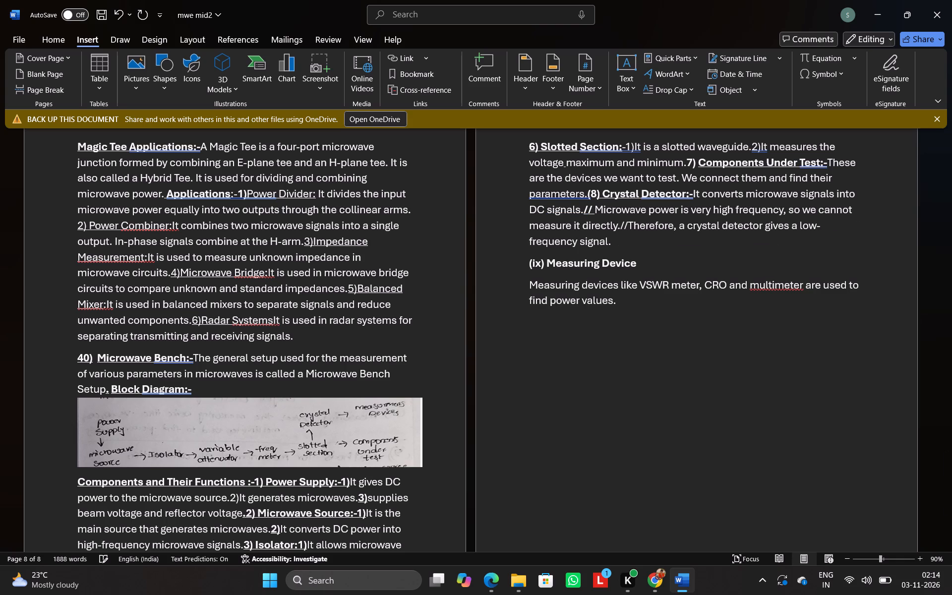
# Renumber the "Measuring Device" heading as "(9)" and underline its number and text.
pyautogui.click(536, 258)
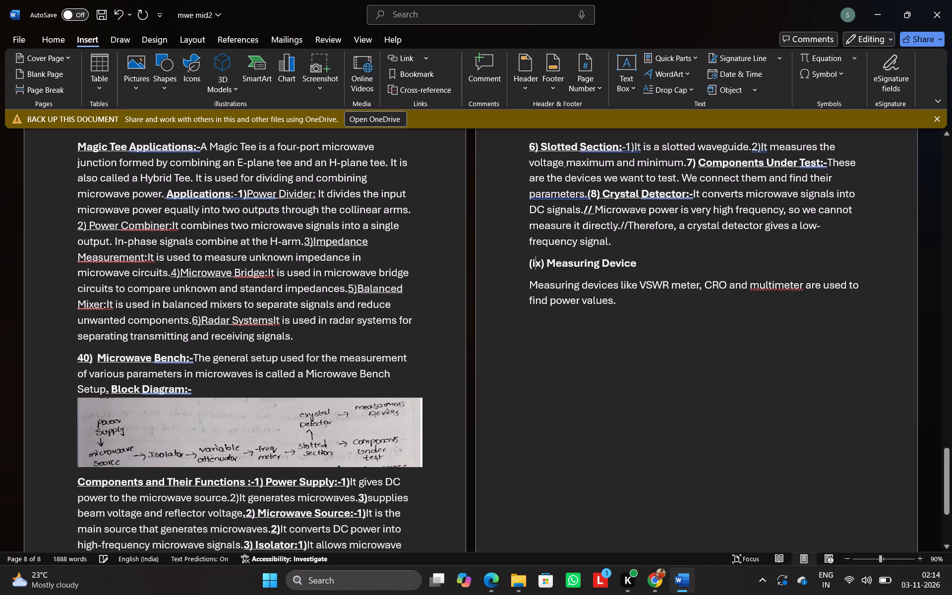
pyautogui.press('Right')
pyautogui.press('BackSpace')
pyautogui.press('BackSpace')
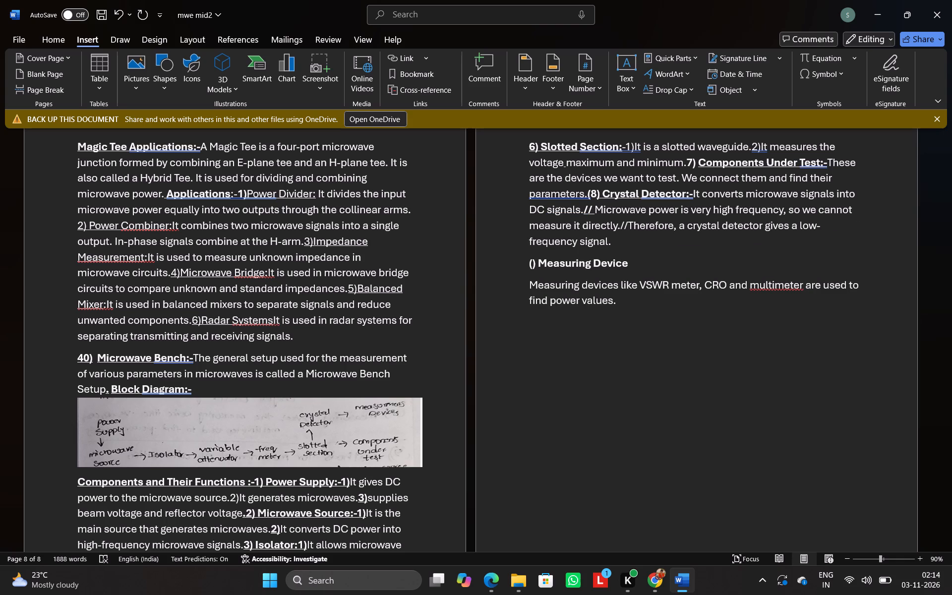
pyautogui.press('9')
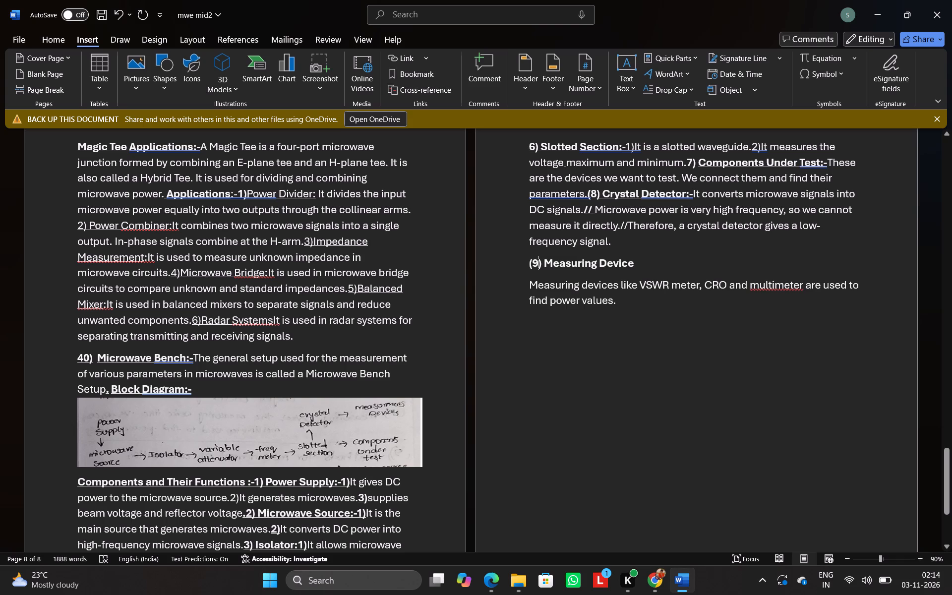
pyautogui.moveTo(533, 260); pyautogui.dragTo(636, 259)
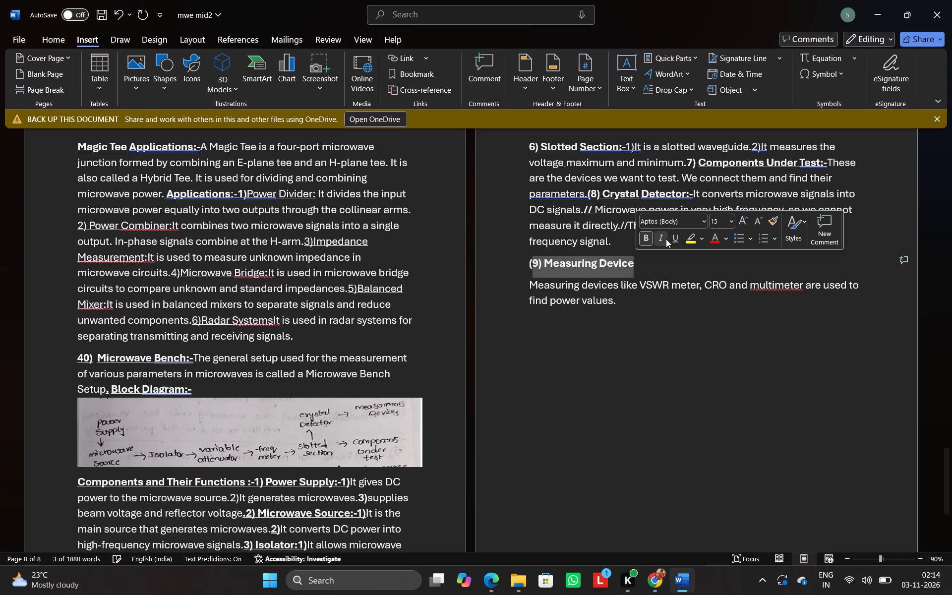
pyautogui.click(668, 235)
pyautogui.click(670, 235)
# Join the Measuring Device heading to the end of the Crystal Detector text and run its description on after ":-".
pyautogui.click(523, 264)
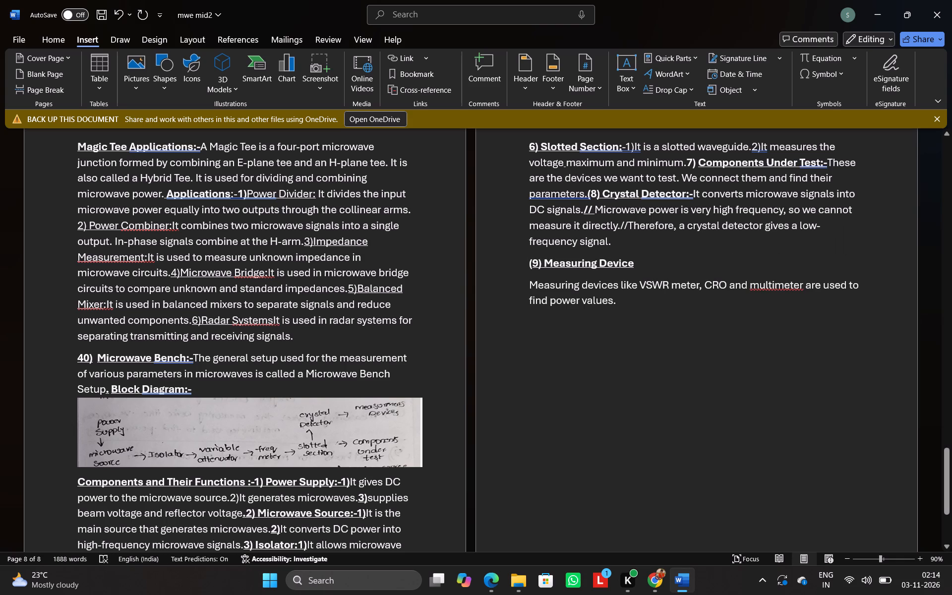
pyautogui.press('BackSpace')
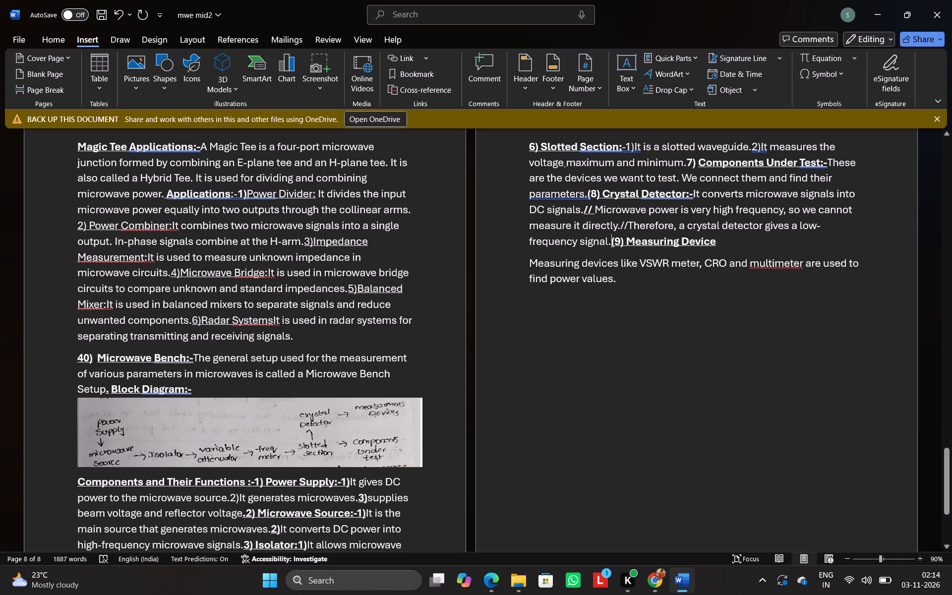
pyautogui.click(527, 259)
pyautogui.press('BackSpace')
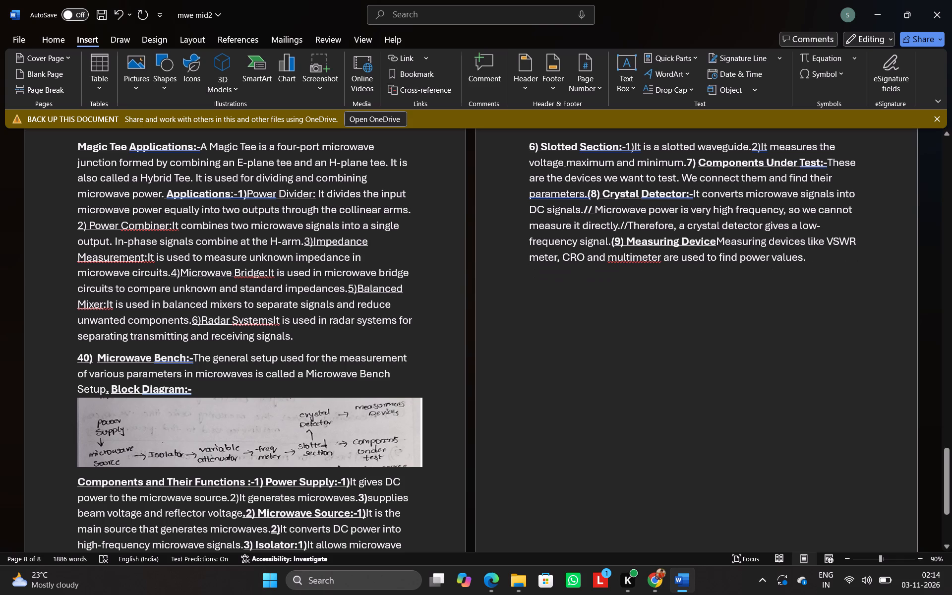
pyautogui.write(':-')
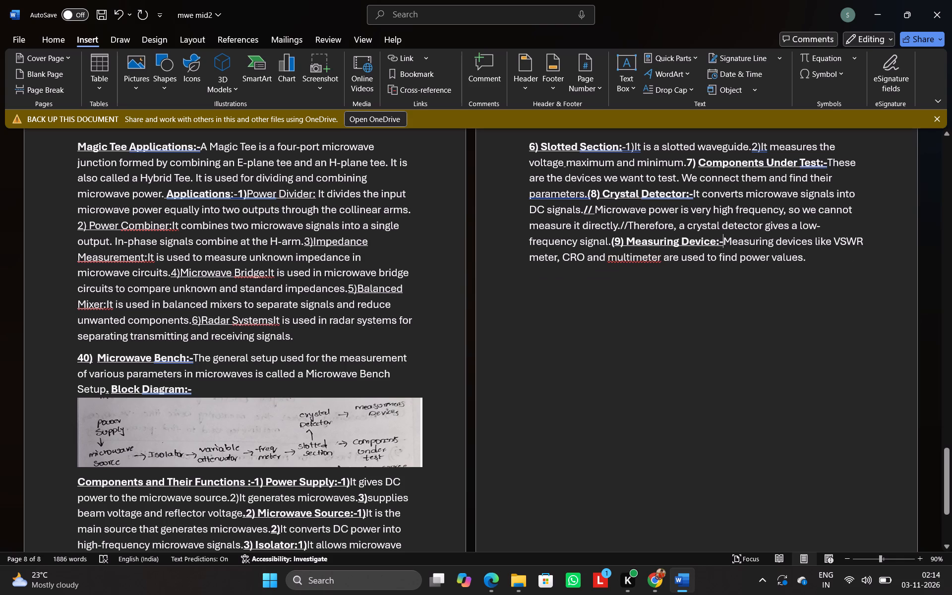
# Look back through the compacted notes on the preceding pages and the Microwave Bench section.
pyautogui.click(814, 259)
pyautogui.scroll(4, 814, 259)
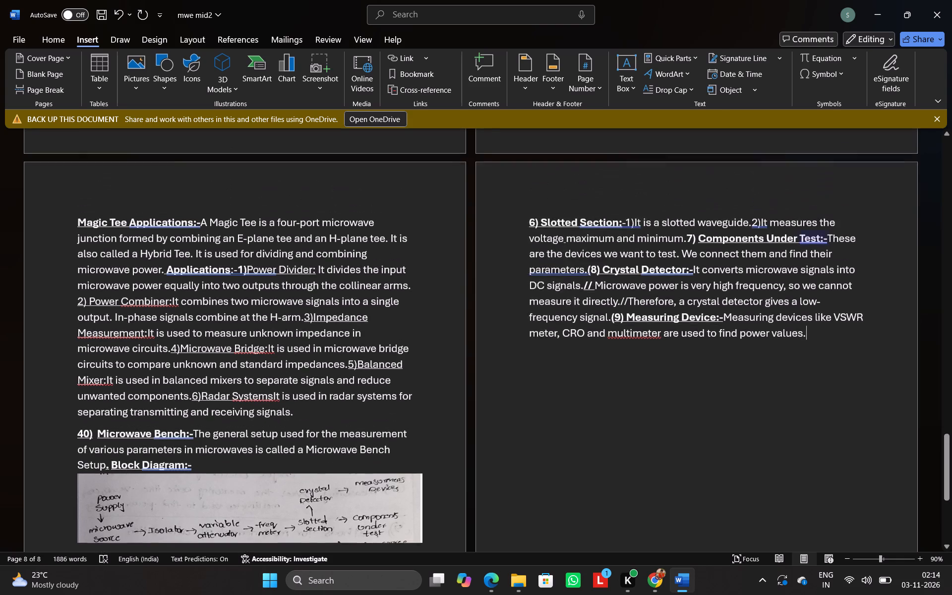
pyautogui.scroll(16, 814, 259)
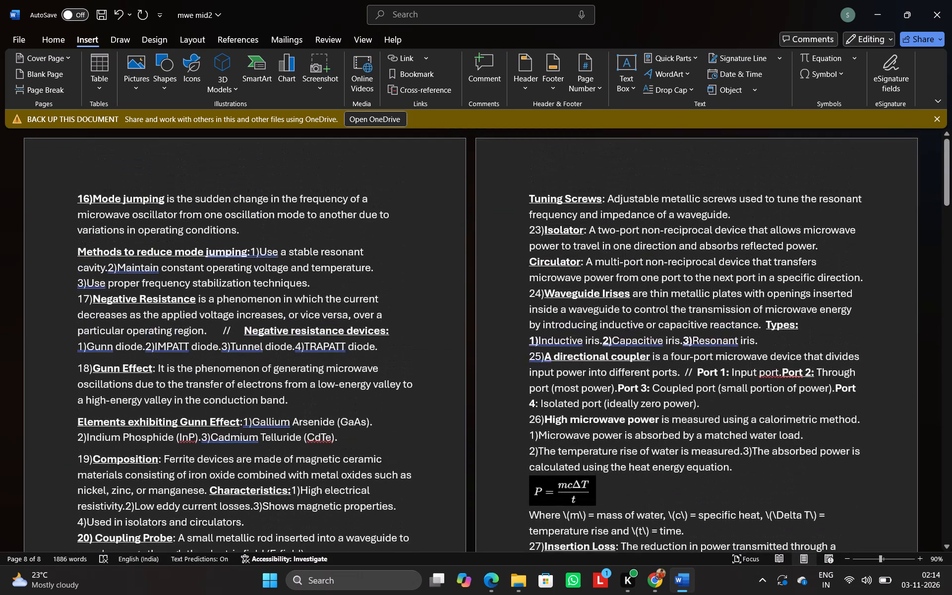
pyautogui.scroll(2, 638, 239)
pyautogui.scroll(-18, 638, 239)
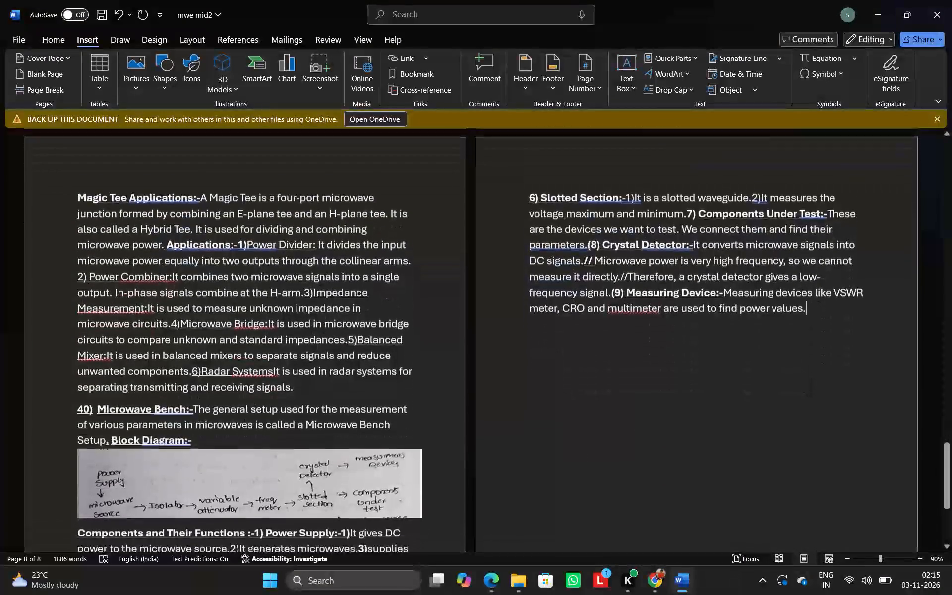
pyautogui.scroll(-6, 638, 239)
pyautogui.scroll(1, 638, 239)
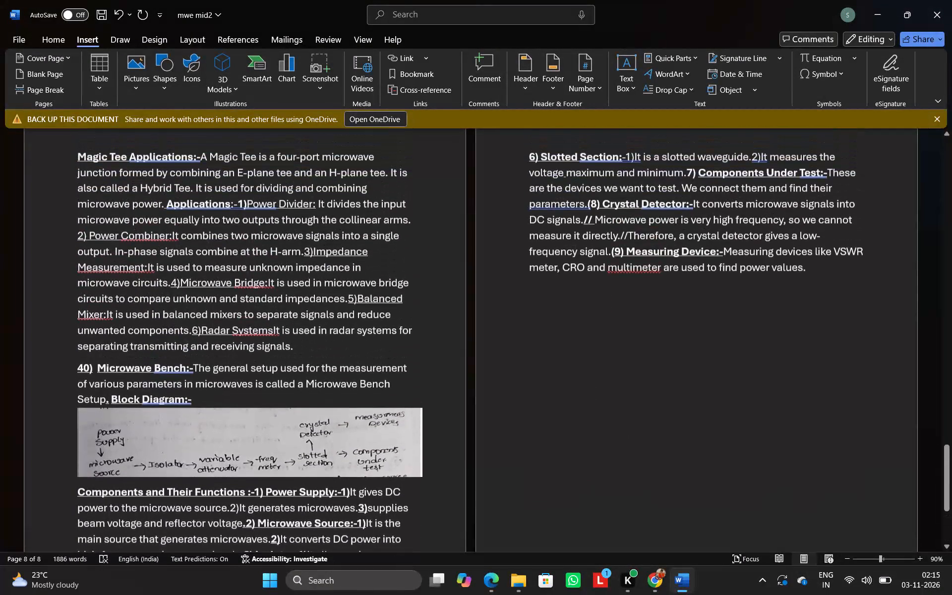
pyautogui.scroll(1, 638, 239)
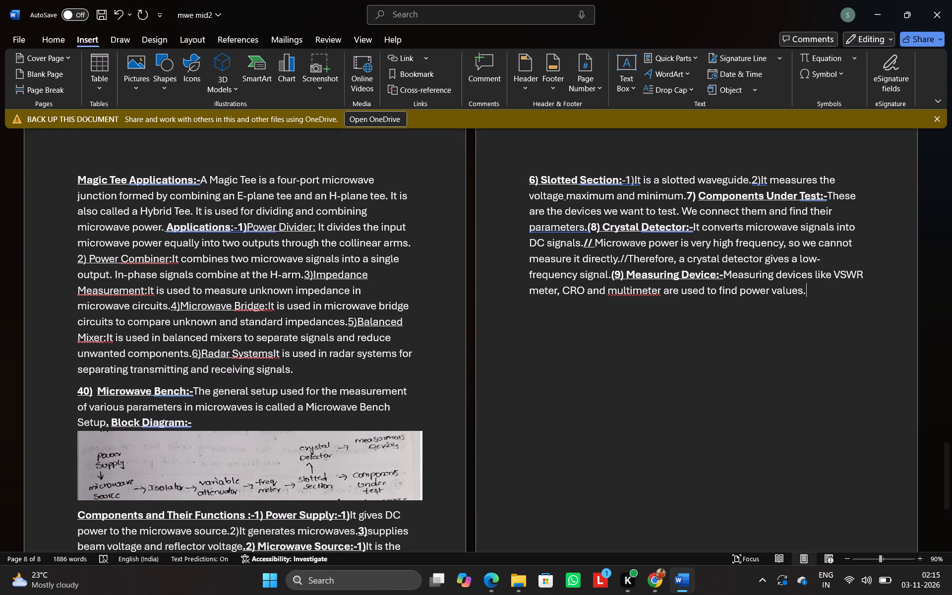
pyautogui.scroll(2, 695, 377)
pyautogui.scroll(-4, 695, 377)
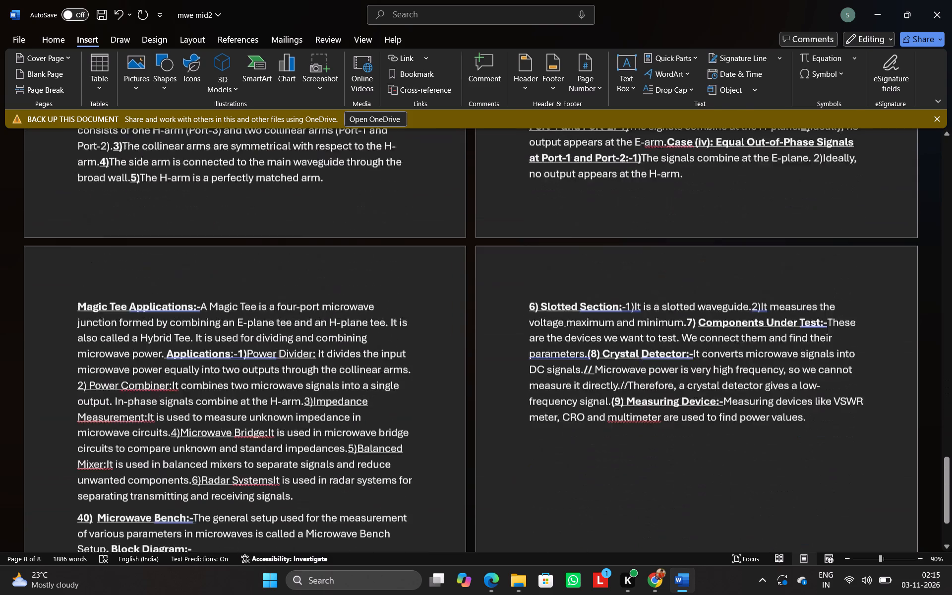
pyautogui.scroll(-7, 695, 377)
pyautogui.scroll(1, 695, 377)
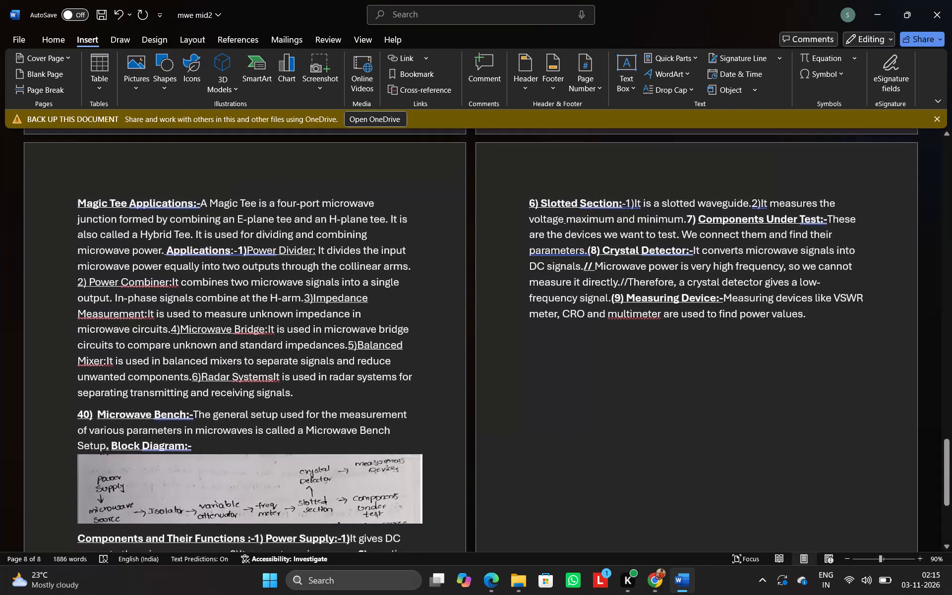
# Start a new line below the Measuring Device text.
pyautogui.hotkey('shift', 'Return')
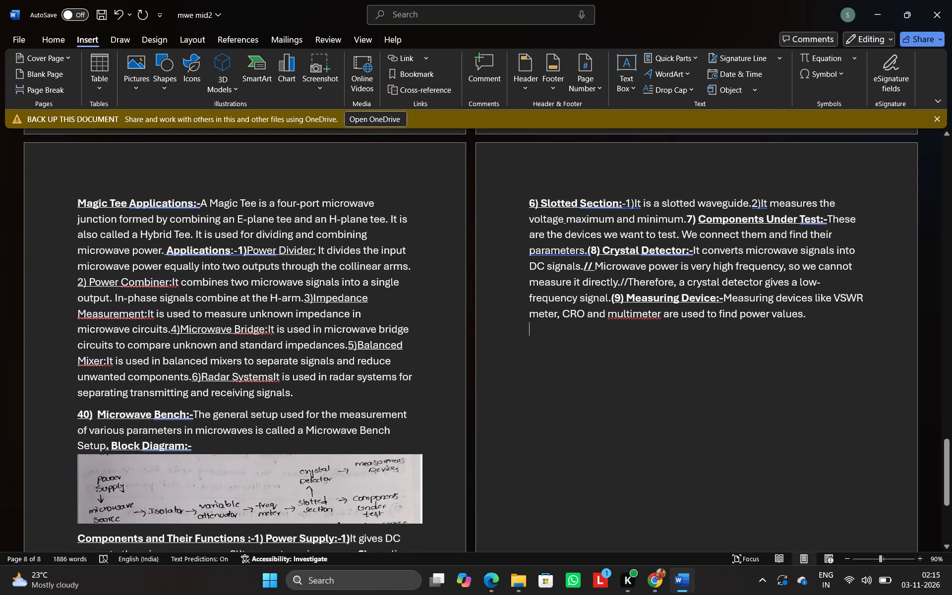
pyautogui.click(659, 582)
pyautogui.scroll(-4, 585, 264)
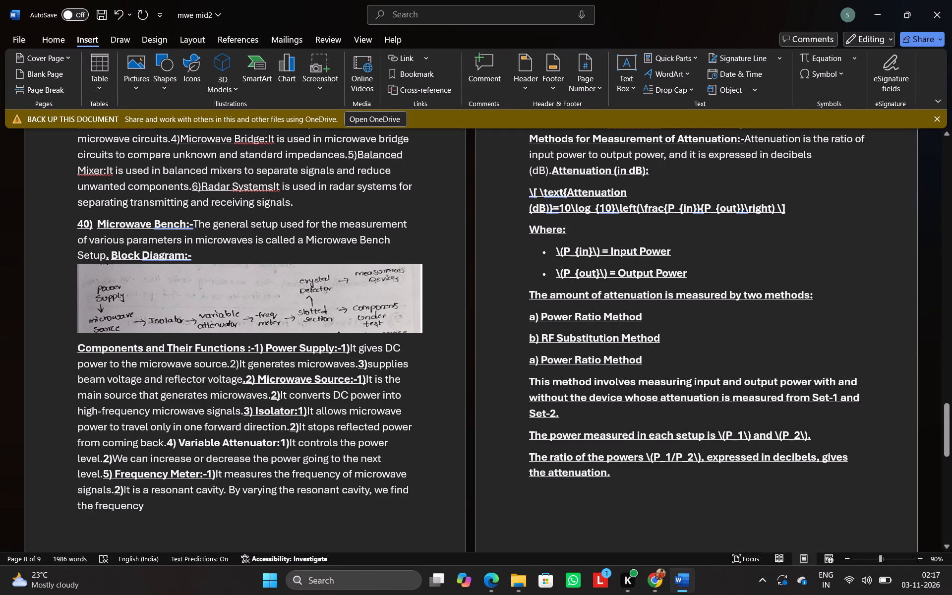
pyautogui.moveTo(527, 192); pyautogui.dragTo(771, 222)
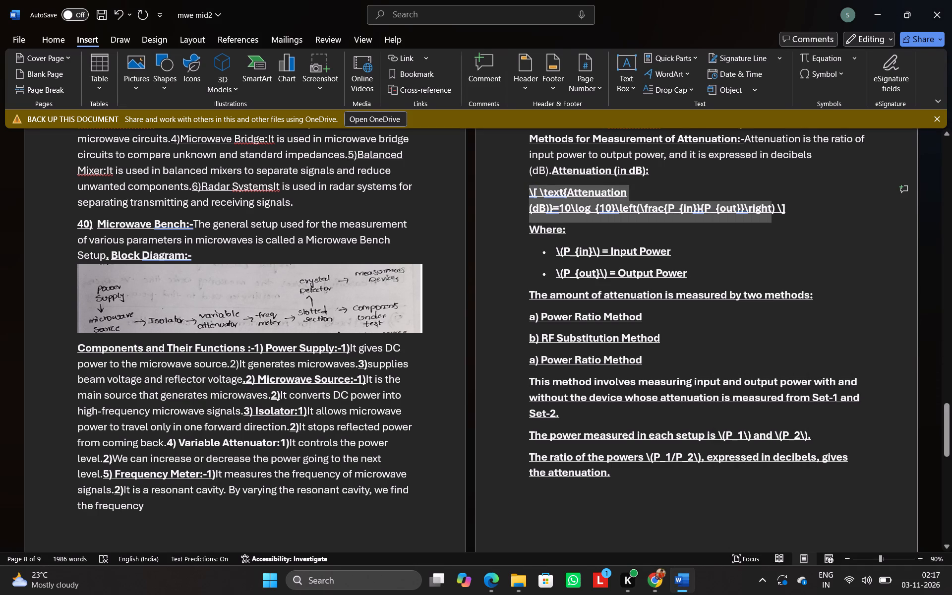
pyautogui.moveTo(771, 222); pyautogui.dragTo(814, 210)
pyautogui.press('BackSpace')
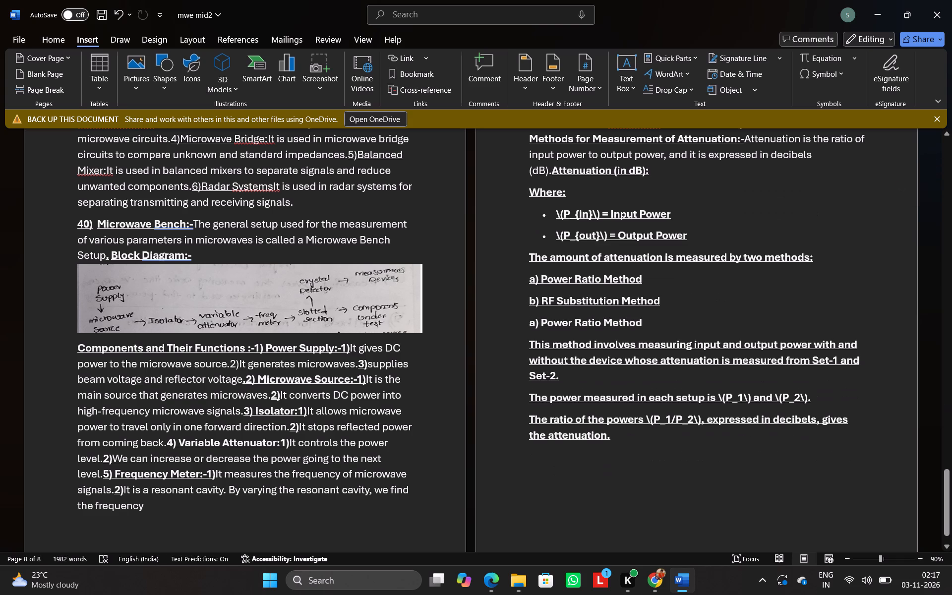
pyautogui.click(663, 172)
pyautogui.hotkey('ctrl', 'v')
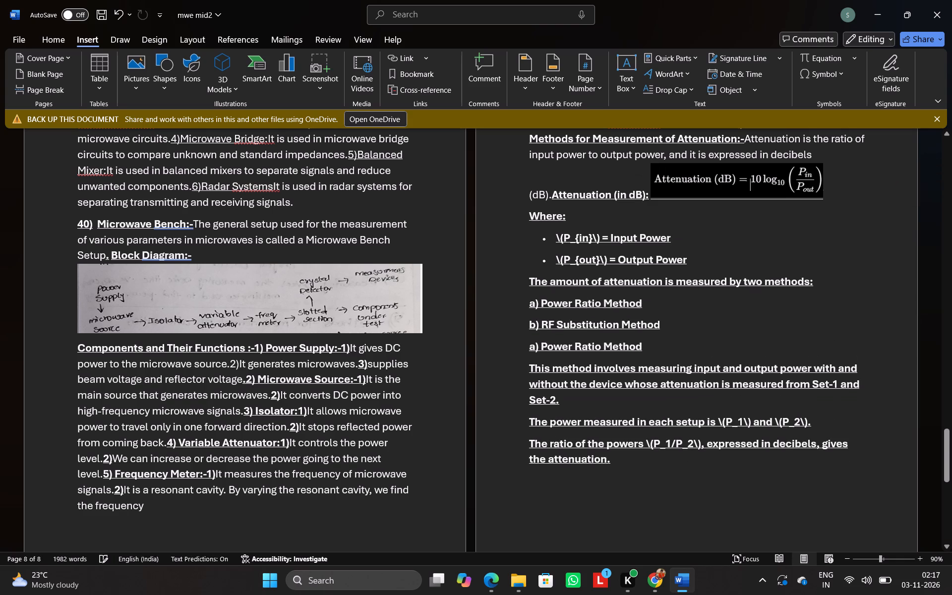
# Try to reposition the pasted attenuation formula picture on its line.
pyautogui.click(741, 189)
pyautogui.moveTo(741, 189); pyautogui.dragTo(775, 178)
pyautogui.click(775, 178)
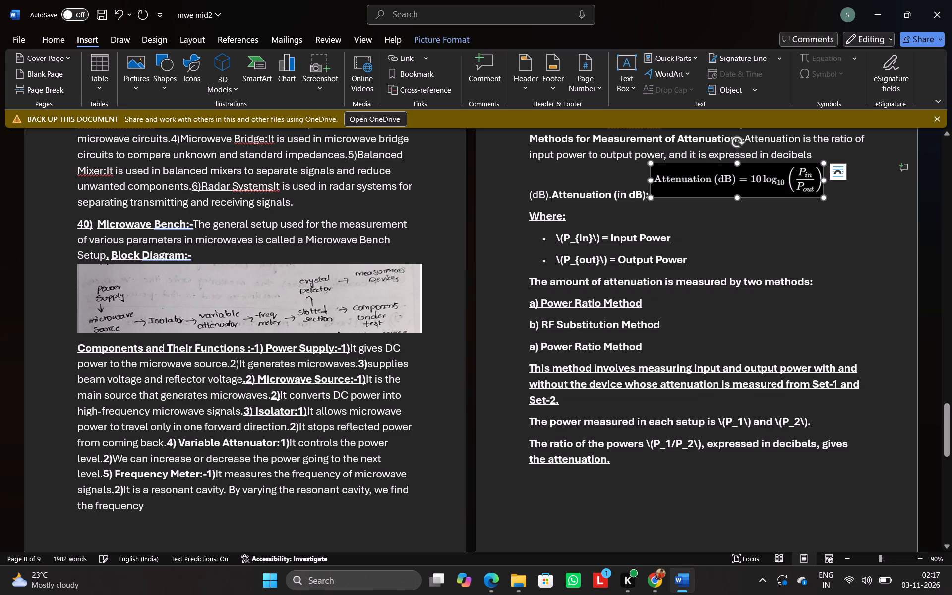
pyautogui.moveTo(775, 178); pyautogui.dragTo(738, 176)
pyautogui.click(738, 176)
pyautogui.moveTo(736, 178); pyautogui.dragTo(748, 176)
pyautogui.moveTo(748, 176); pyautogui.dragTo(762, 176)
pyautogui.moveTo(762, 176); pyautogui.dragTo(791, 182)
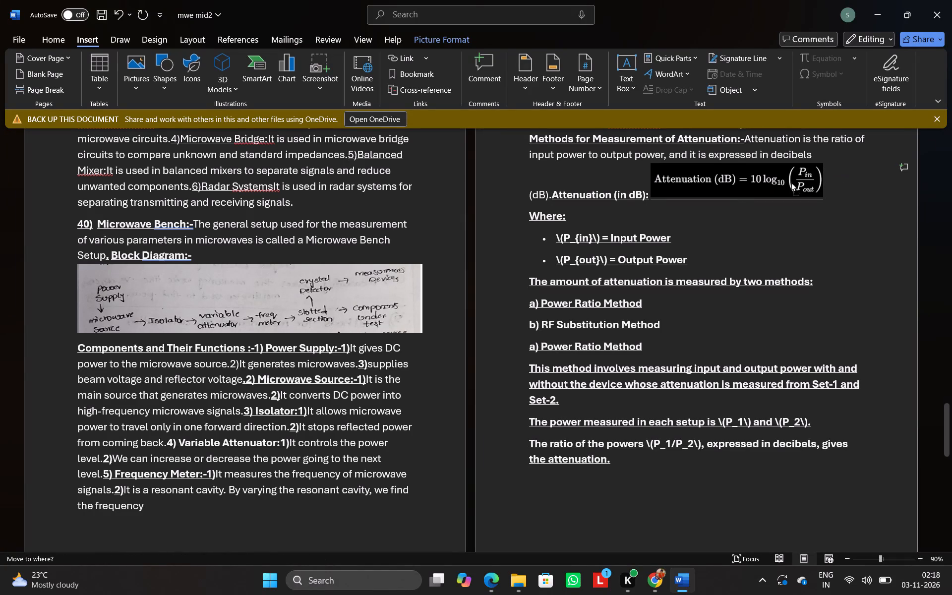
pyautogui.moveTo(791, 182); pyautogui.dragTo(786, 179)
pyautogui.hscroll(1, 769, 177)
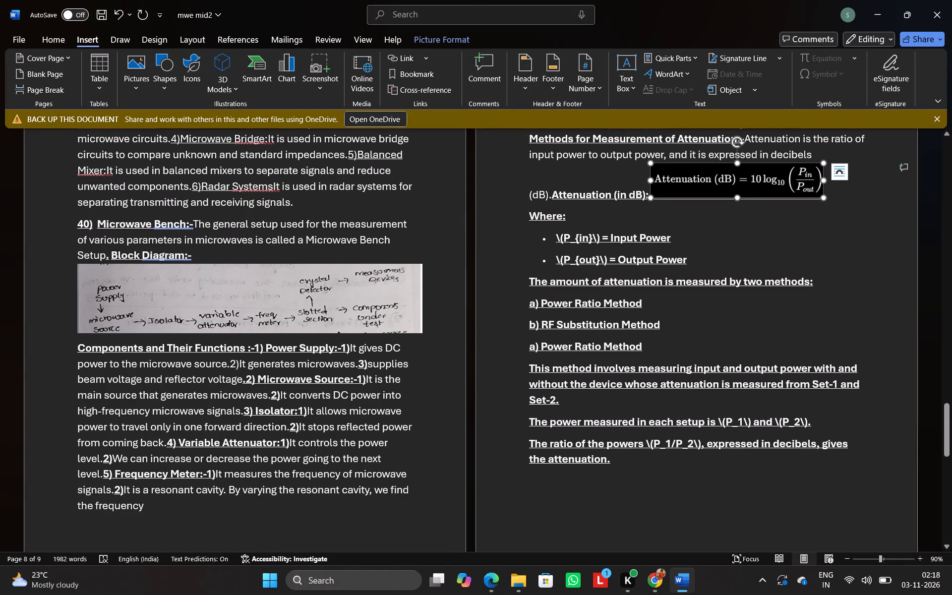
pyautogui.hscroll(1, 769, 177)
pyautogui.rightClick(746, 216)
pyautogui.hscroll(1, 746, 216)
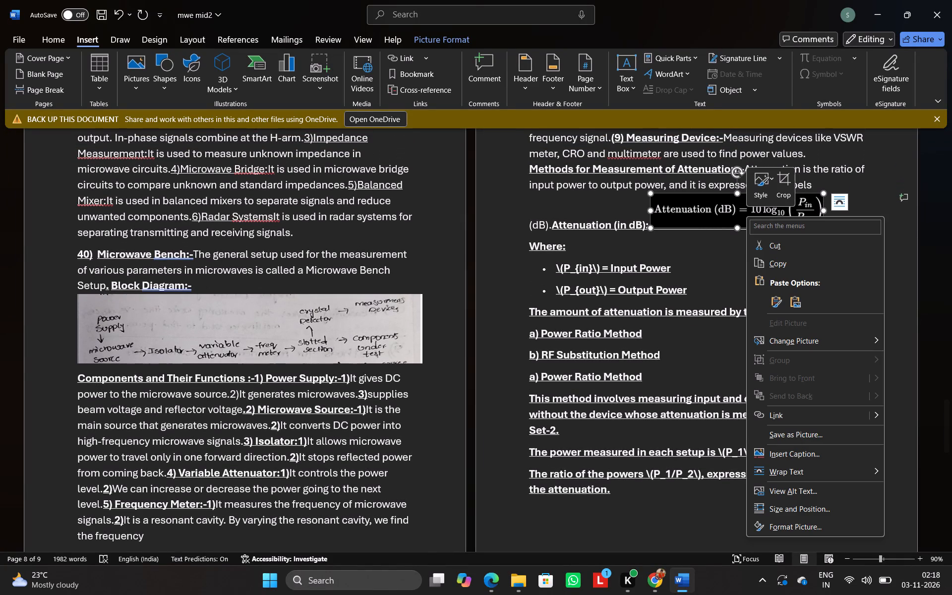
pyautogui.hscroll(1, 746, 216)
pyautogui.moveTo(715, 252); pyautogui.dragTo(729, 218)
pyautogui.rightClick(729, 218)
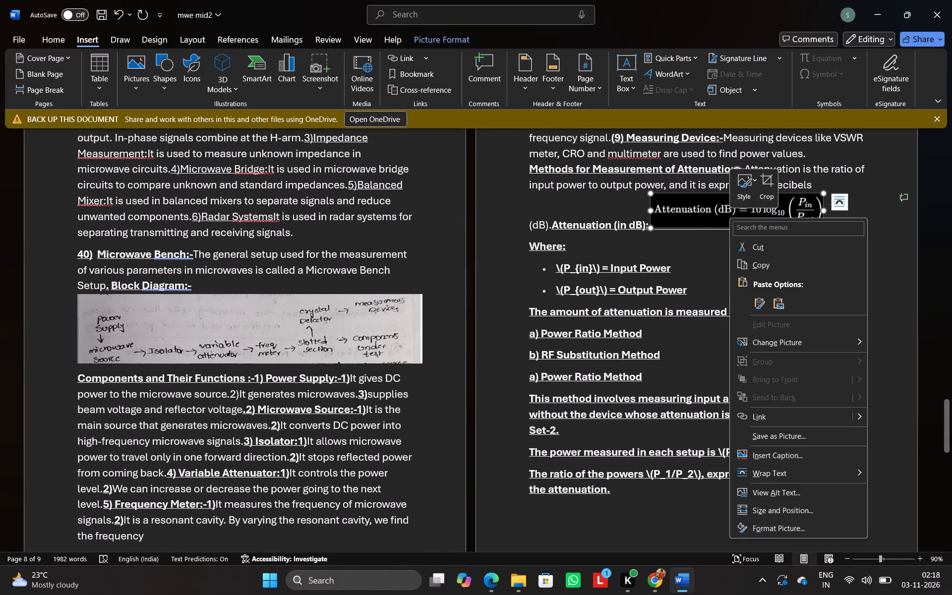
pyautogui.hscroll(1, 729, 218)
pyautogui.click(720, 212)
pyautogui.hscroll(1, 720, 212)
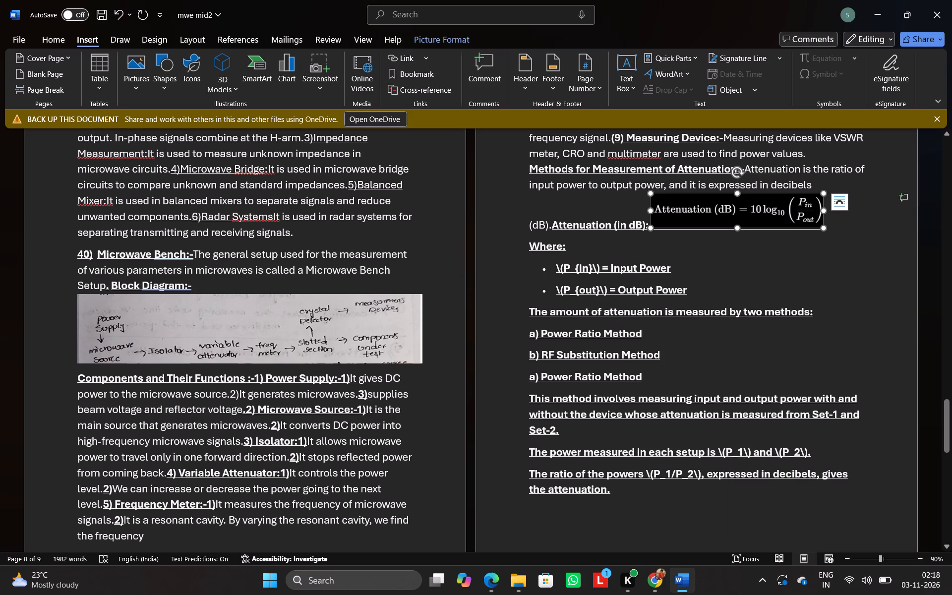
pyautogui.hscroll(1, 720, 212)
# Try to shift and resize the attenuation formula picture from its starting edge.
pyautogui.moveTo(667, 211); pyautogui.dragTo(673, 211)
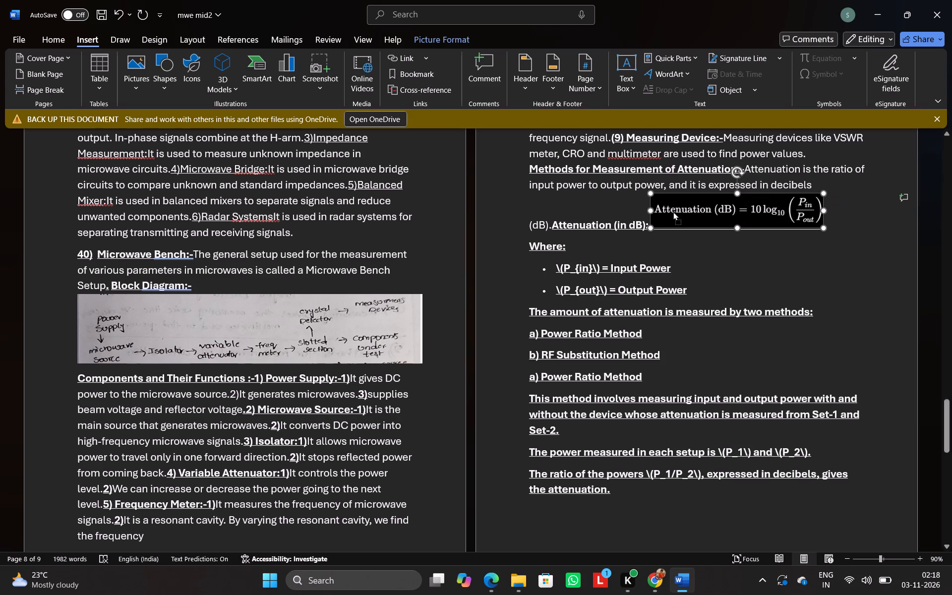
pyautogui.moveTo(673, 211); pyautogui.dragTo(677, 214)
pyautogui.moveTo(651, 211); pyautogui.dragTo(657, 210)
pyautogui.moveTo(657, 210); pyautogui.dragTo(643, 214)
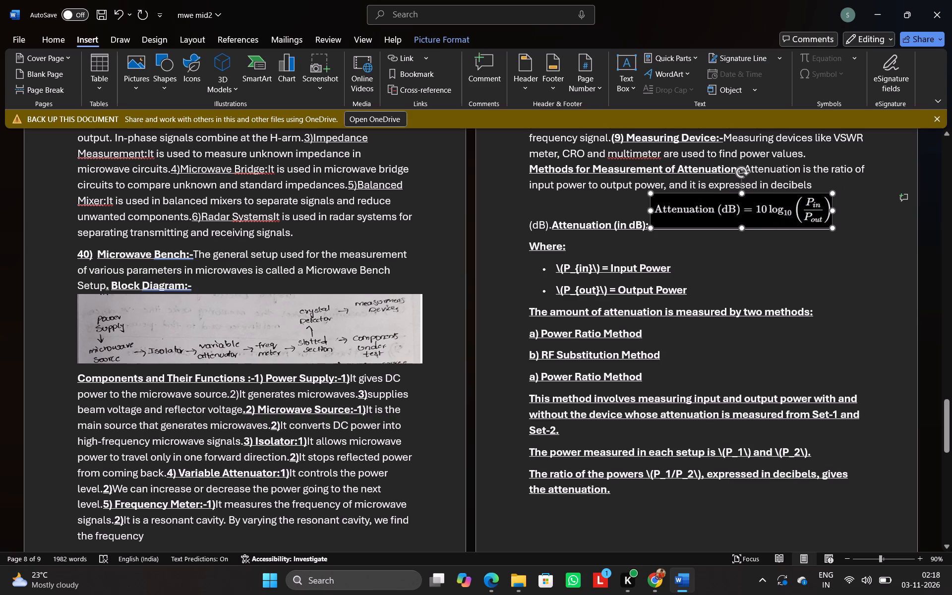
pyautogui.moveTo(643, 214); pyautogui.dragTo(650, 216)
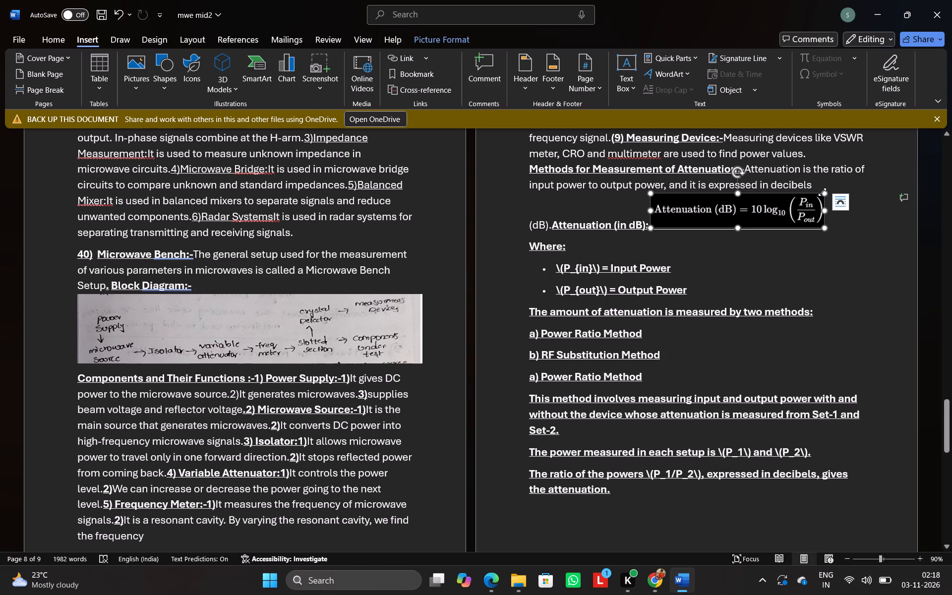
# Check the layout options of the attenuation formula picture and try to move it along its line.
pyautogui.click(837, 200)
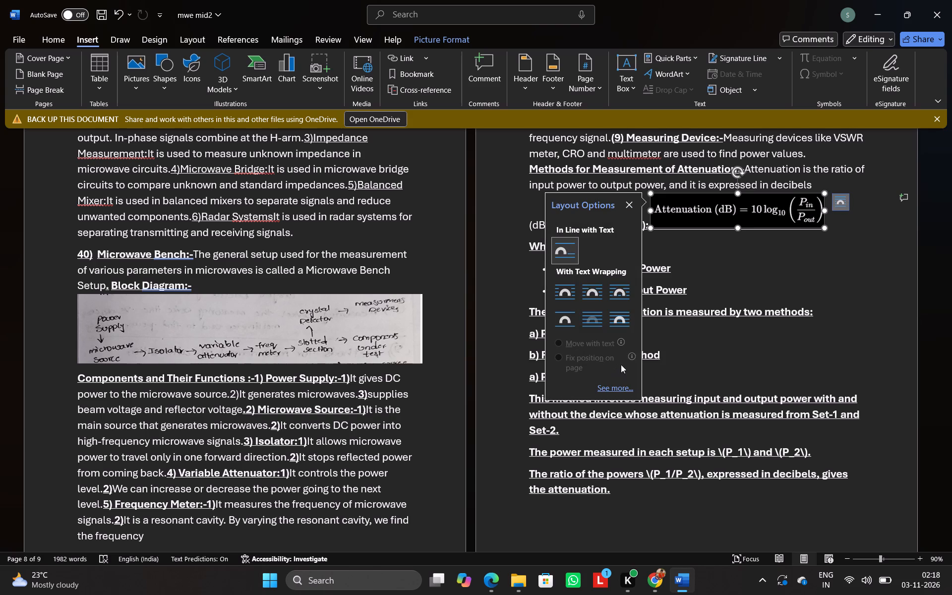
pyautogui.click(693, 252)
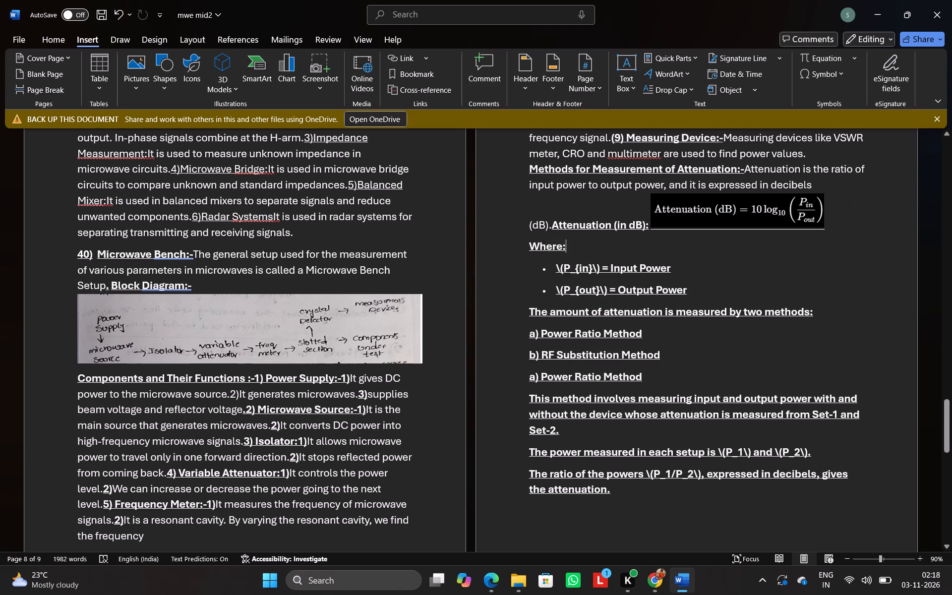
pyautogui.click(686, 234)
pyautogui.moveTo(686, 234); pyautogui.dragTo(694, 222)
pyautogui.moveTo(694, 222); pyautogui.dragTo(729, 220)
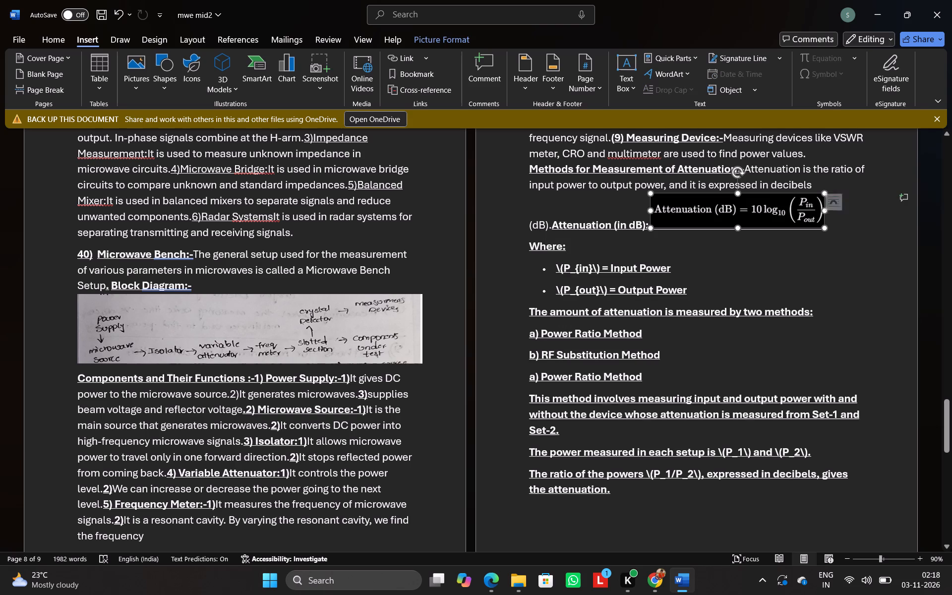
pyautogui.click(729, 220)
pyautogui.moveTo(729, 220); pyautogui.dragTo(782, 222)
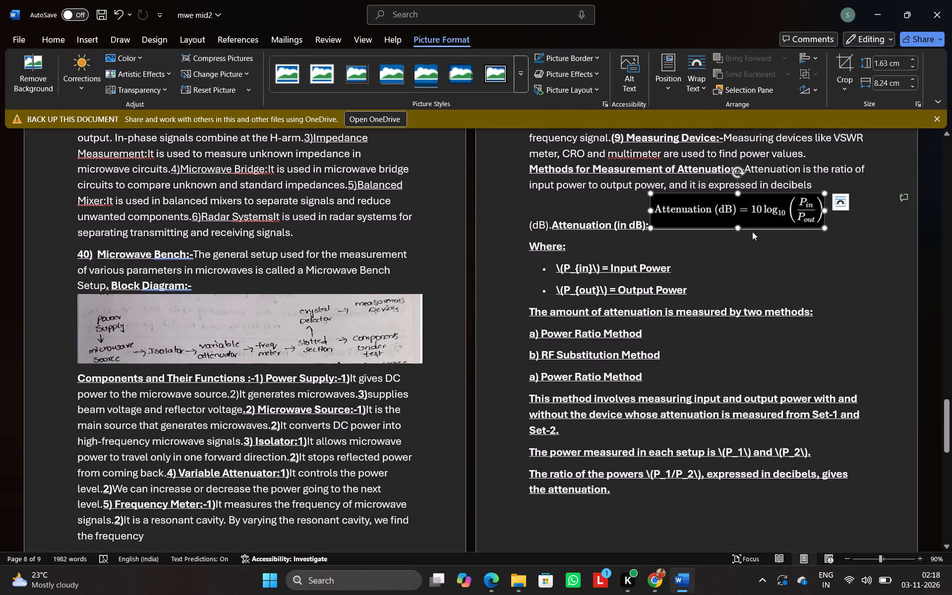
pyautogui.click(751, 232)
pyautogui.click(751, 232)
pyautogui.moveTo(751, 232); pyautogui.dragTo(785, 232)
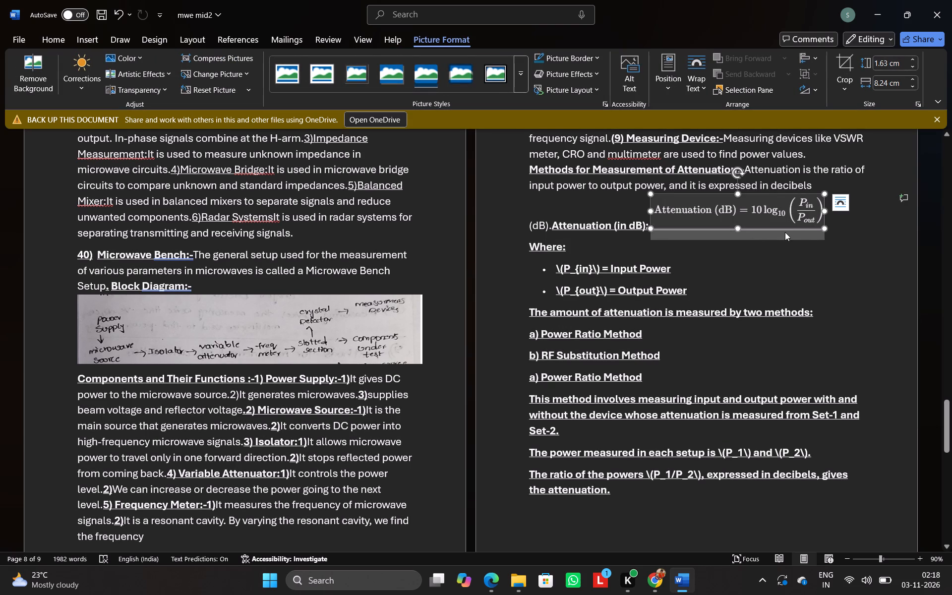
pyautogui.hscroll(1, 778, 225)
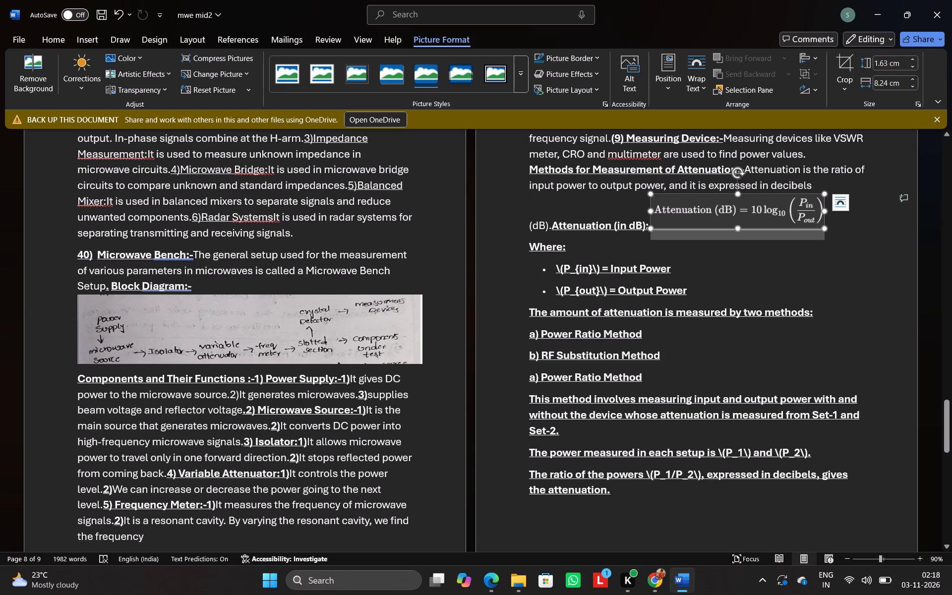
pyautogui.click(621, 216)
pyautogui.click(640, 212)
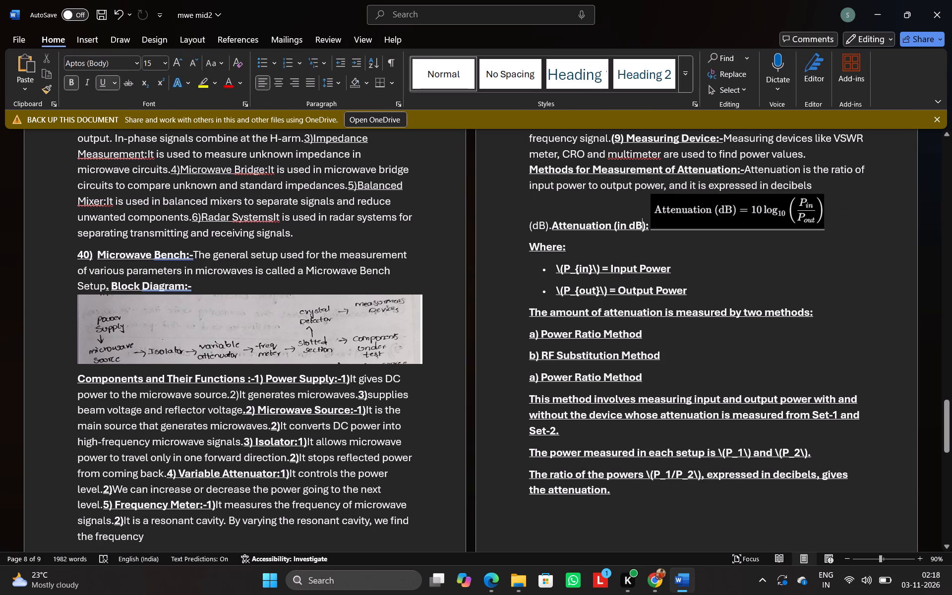
# Delete the leading backslash from the Input Power line under "Where:".
pyautogui.click(562, 268)
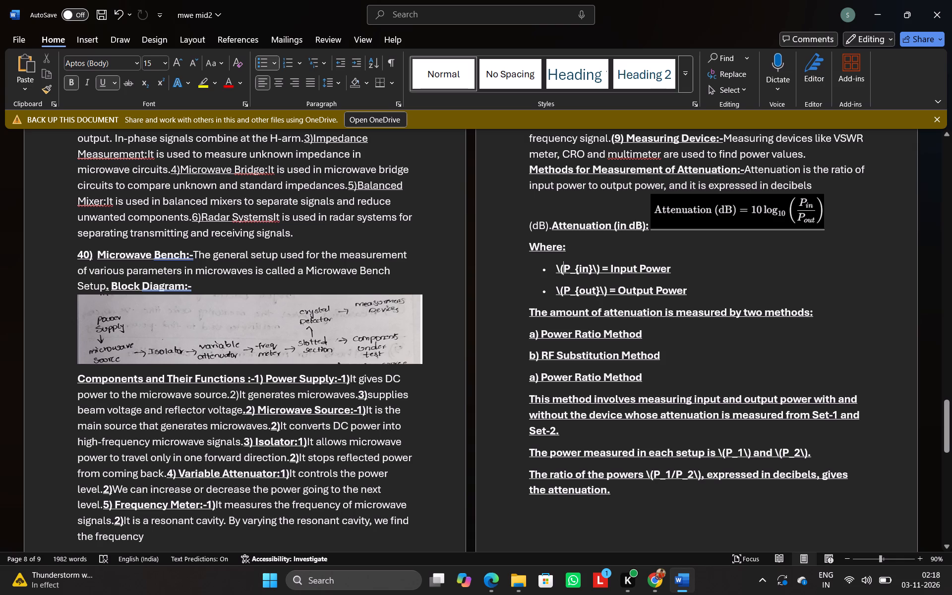
pyautogui.press('Left')
pyautogui.press('BackSpace')
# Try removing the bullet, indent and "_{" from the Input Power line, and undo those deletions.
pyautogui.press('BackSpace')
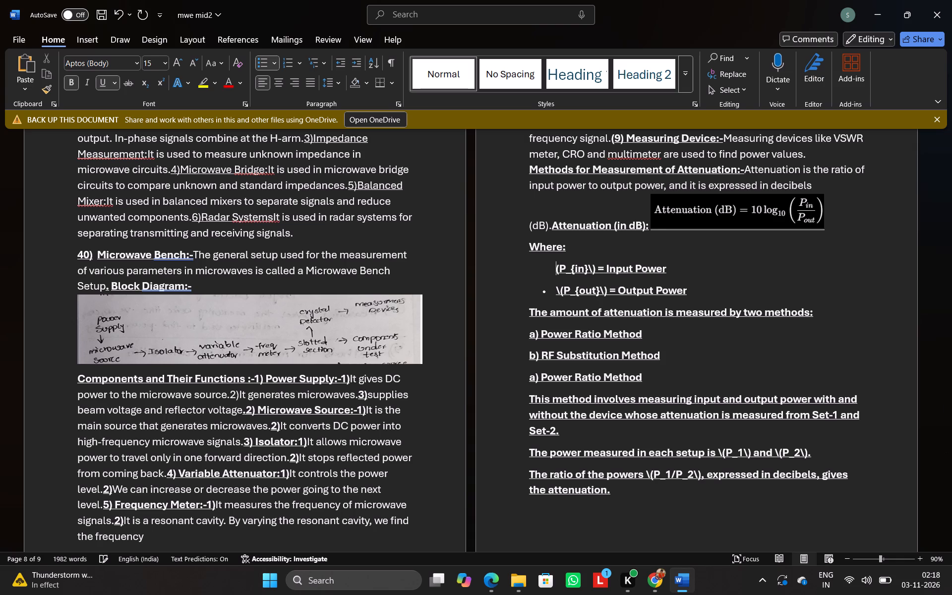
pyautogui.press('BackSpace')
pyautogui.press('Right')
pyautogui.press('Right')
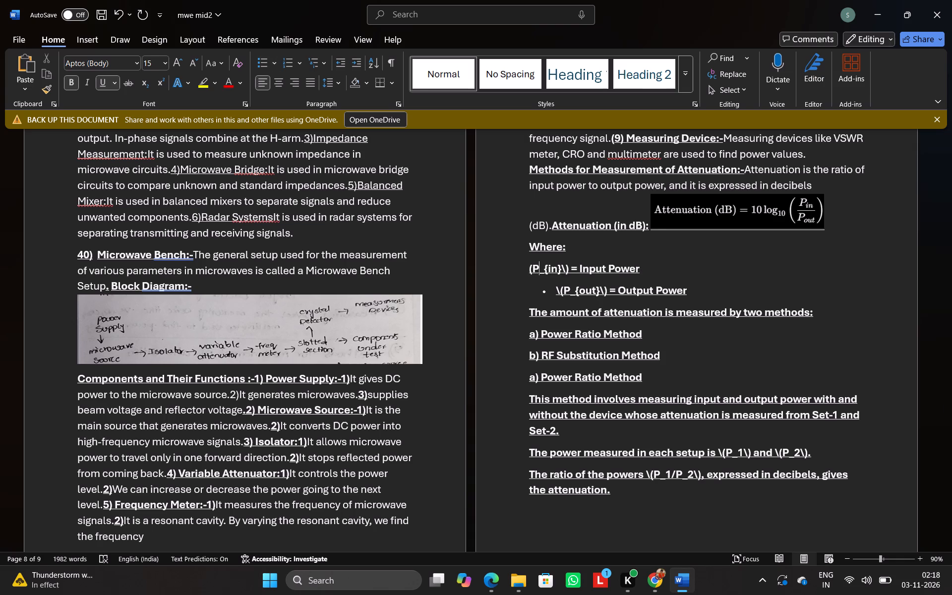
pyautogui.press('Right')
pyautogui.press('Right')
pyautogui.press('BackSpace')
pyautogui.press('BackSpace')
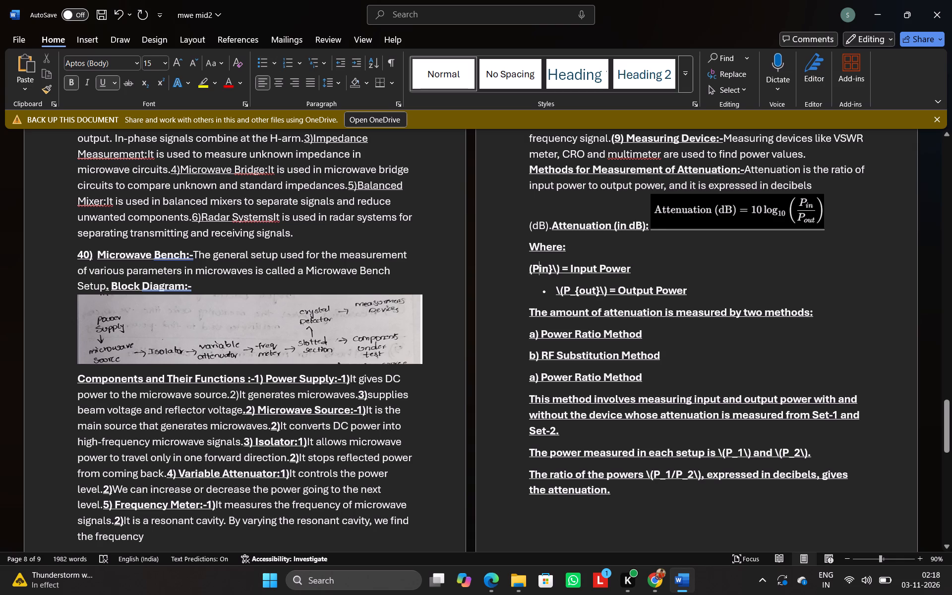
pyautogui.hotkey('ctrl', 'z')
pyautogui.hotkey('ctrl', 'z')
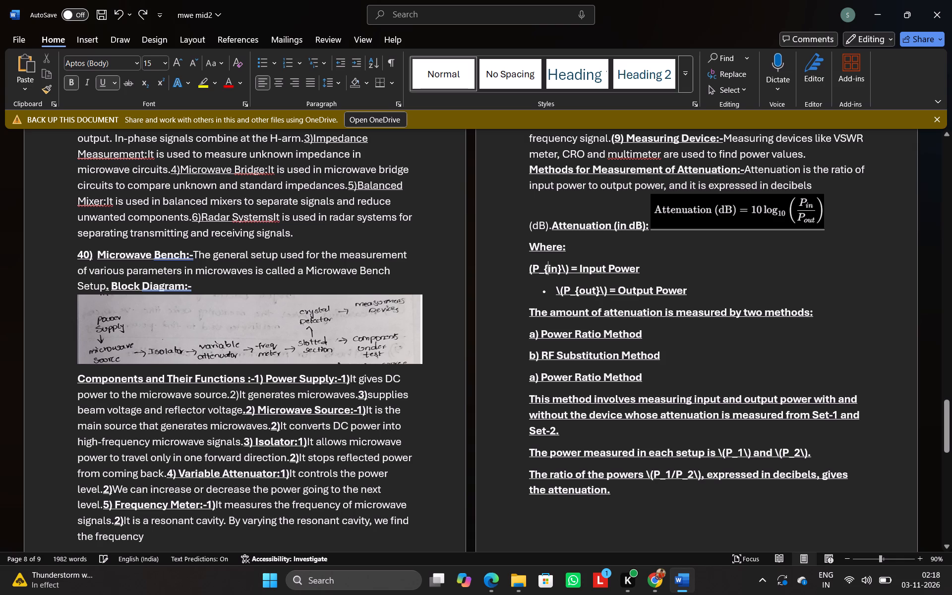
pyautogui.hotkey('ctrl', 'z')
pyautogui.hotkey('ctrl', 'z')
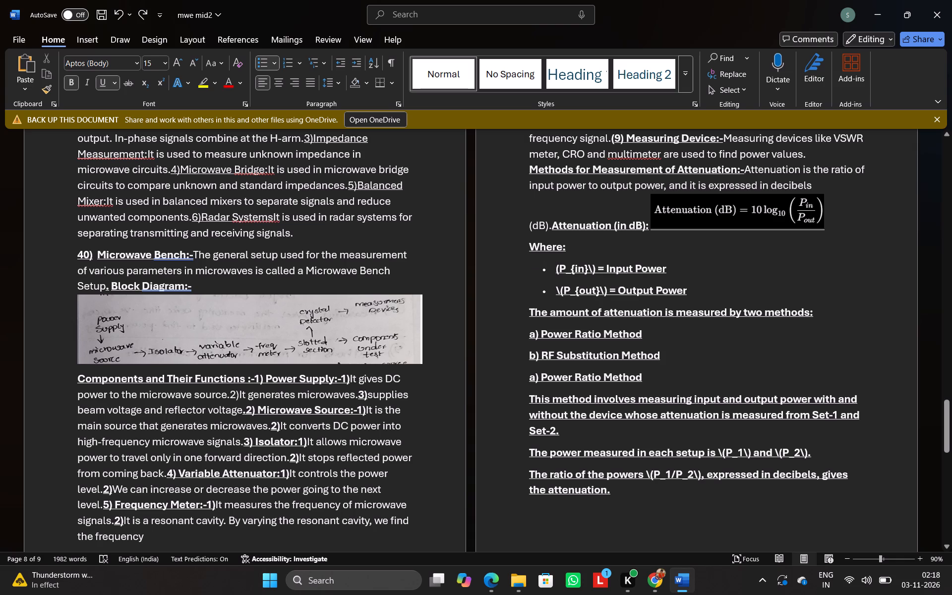
# Remove the bold and underline from the Input Power and Output Power lines under "Where:".
pyautogui.moveTo(537, 261); pyautogui.dragTo(689, 297)
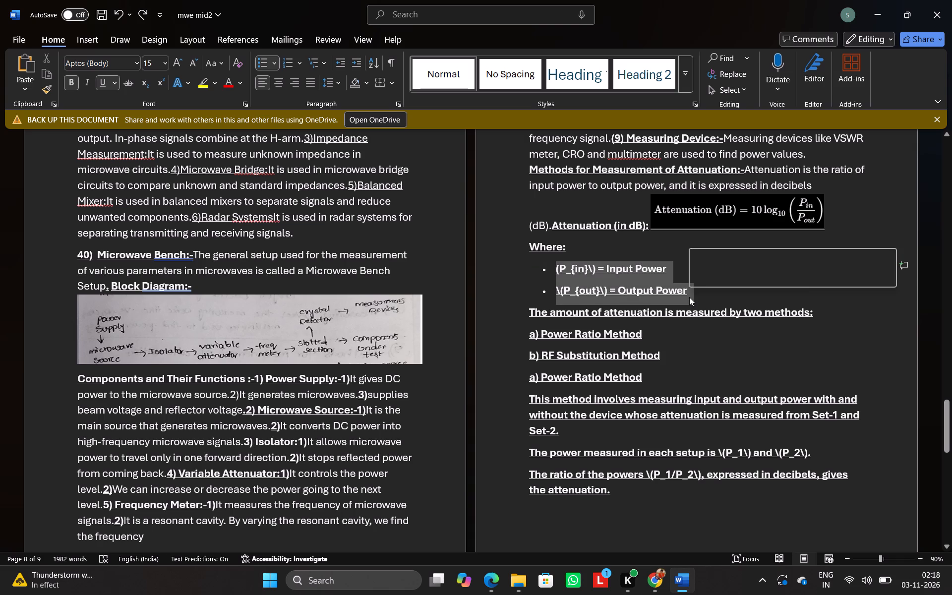
pyautogui.click(699, 275)
pyautogui.click(729, 274)
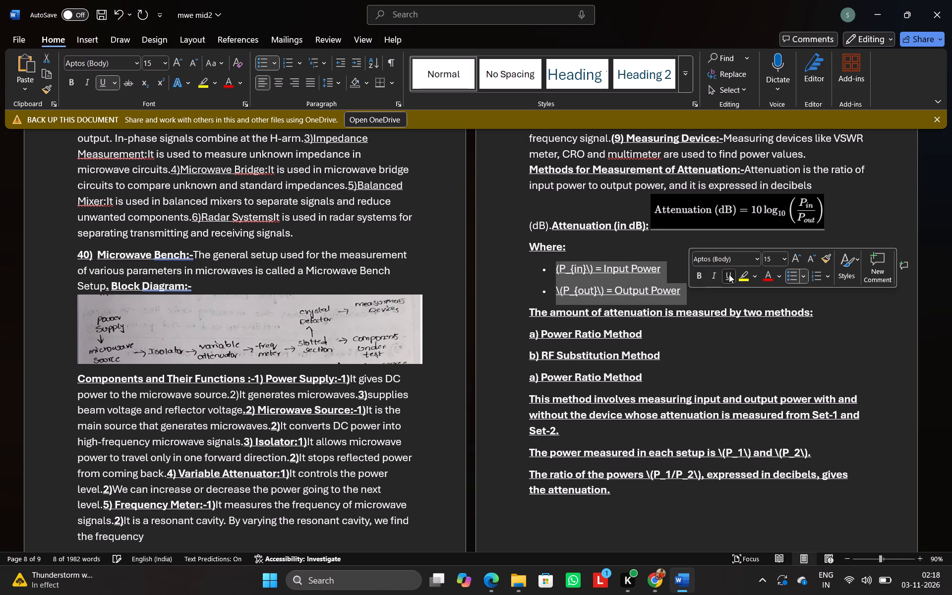
pyautogui.click(661, 250)
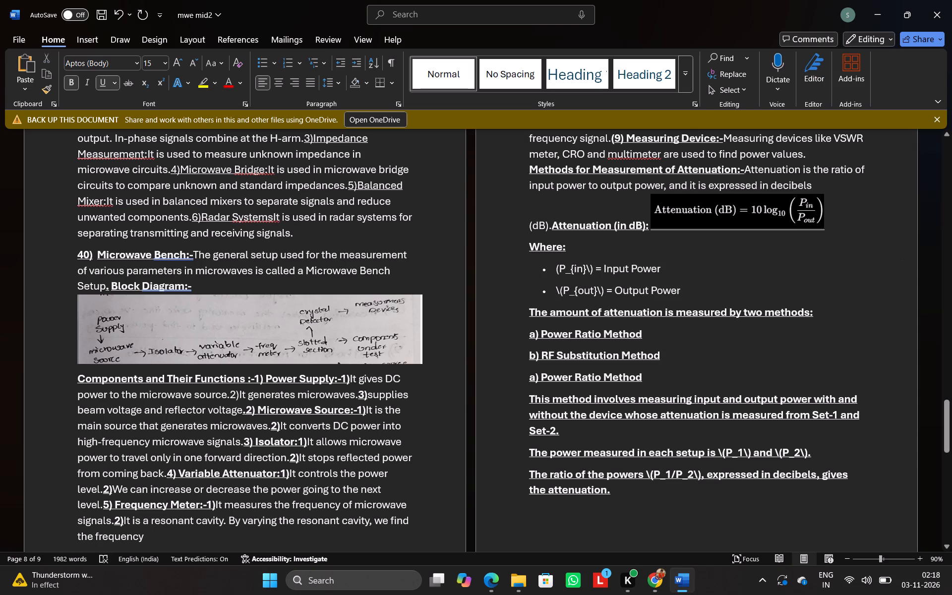
# Strip "}\)" and "_{" from the Input Power symbol, making the line read "(Pin = Input Power".
pyautogui.click(592, 272)
pyautogui.press('BackSpace')
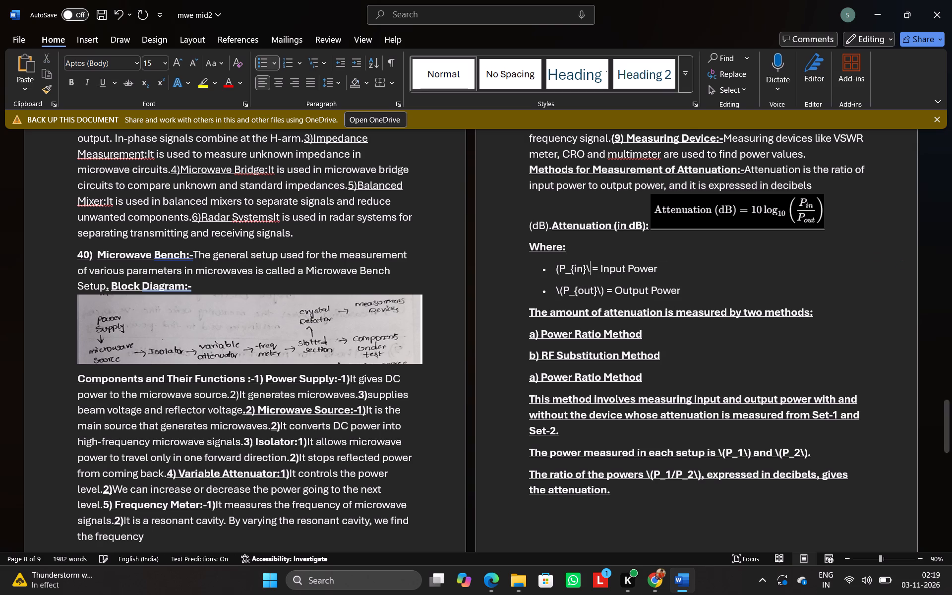
pyautogui.press('BackSpace')
pyautogui.press('BackSpace')
pyautogui.press('Left')
pyautogui.press('Left')
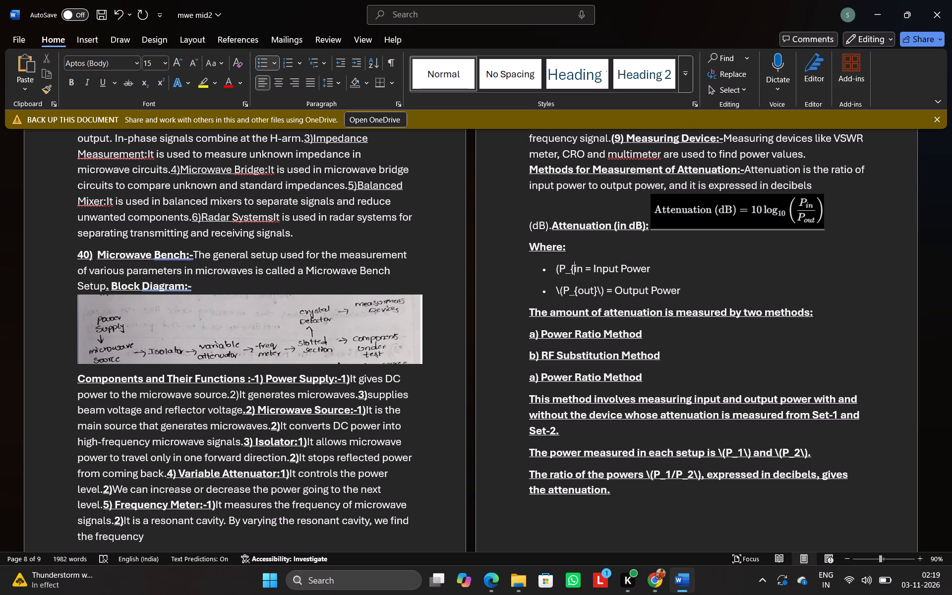
pyautogui.press('BackSpace')
pyautogui.press('BackSpace')
# Remove the bullets and the leading "\(" and "(" from the Output Power and Input Power lines.
pyautogui.press('Down')
pyautogui.press('BackSpace')
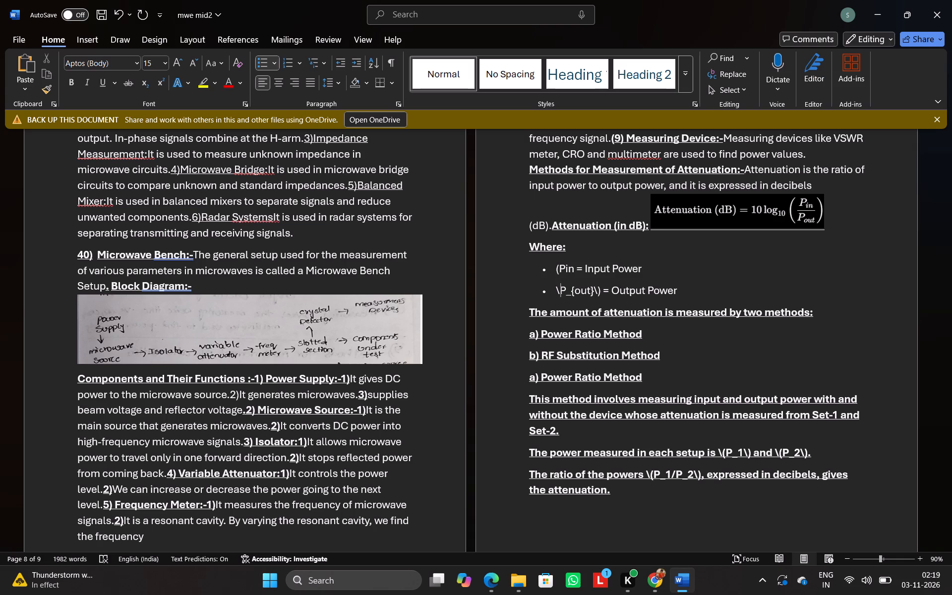
pyautogui.press('BackSpace')
pyautogui.press('BackSpace')
pyautogui.press('Up')
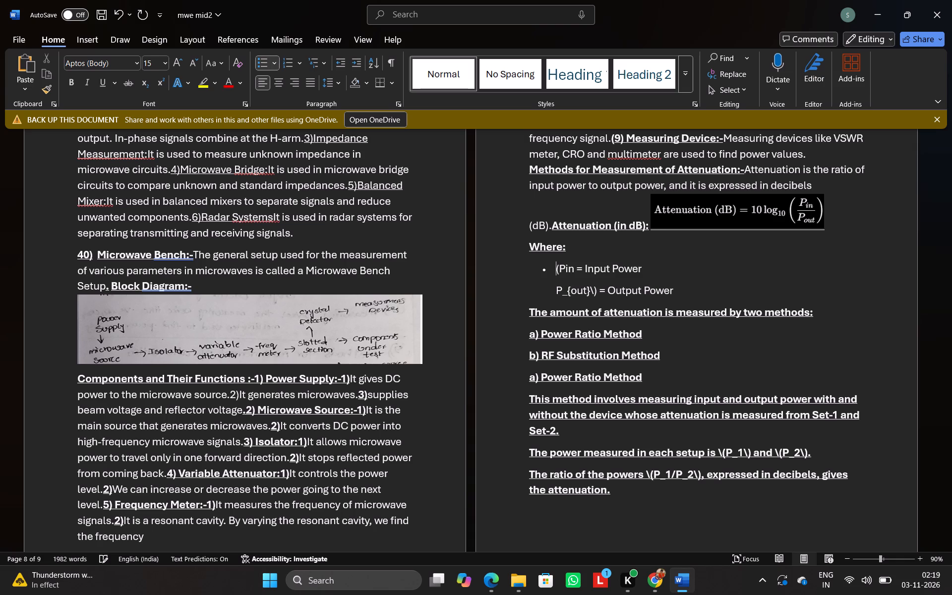
pyautogui.press('Right')
pyautogui.press('BackSpace')
pyautogui.press('BackSpace')
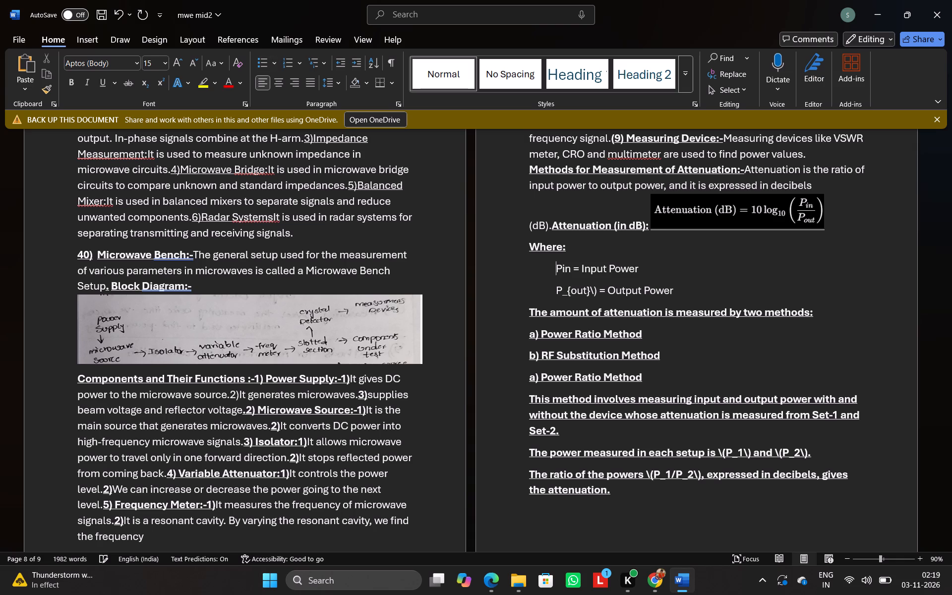
# Delete the remaining LaTeX marks in the Output Power symbol, making the line read "Pout = Output Power".
pyautogui.press('Down')
pyautogui.press('Right')
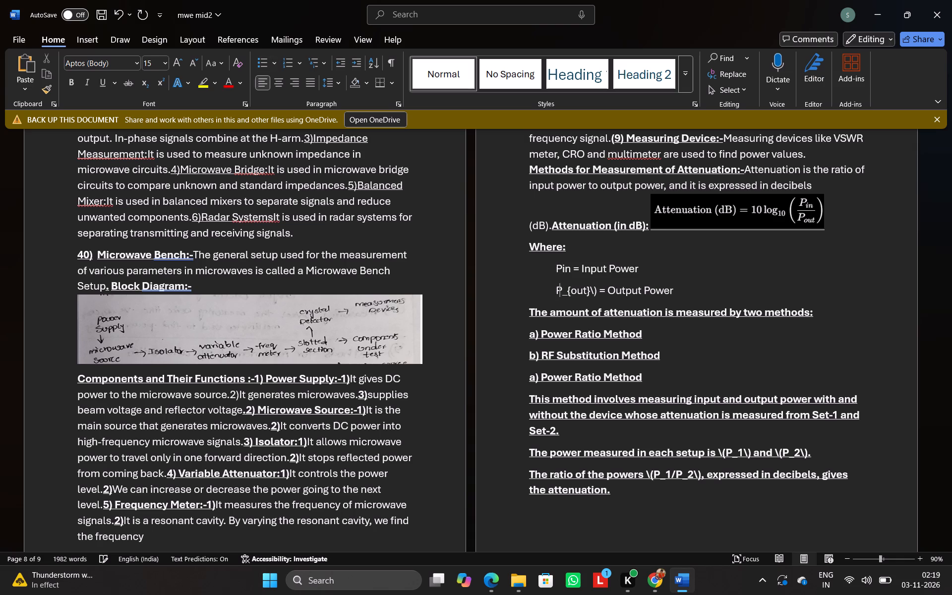
pyautogui.press('Right')
pyautogui.press('Right')
pyautogui.press('Right')
pyautogui.press('Right')
pyautogui.press('Right')
pyautogui.press('Right')
pyautogui.press('Right')
pyautogui.press('Right')
pyautogui.press('BackSpace')
pyautogui.press('BackSpace')
pyautogui.press('BackSpace')
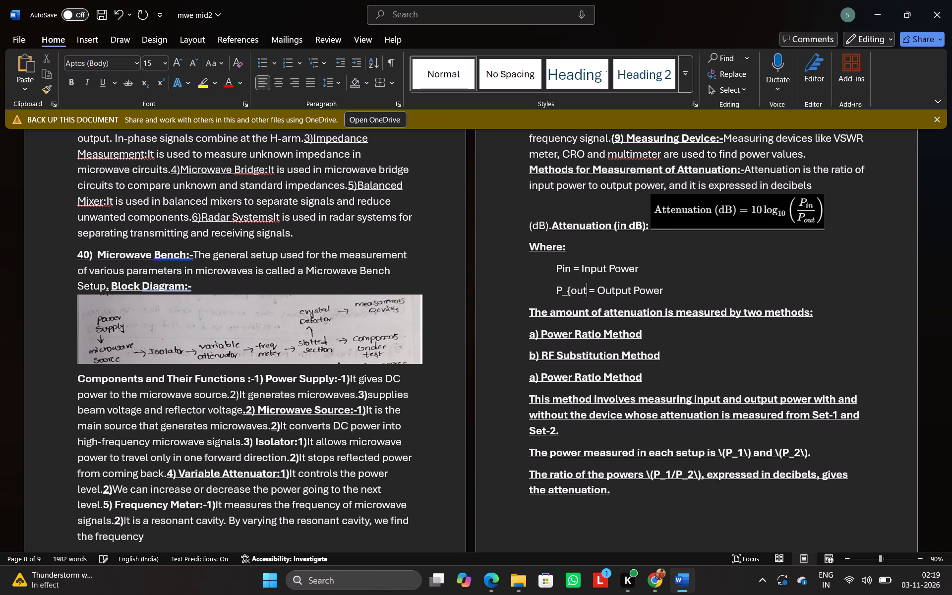
pyautogui.press('Left')
pyautogui.press('Left')
pyautogui.press('Left')
pyautogui.press('Left')
pyautogui.press('Right')
pyautogui.press('BackSpace')
pyautogui.press('BackSpace')
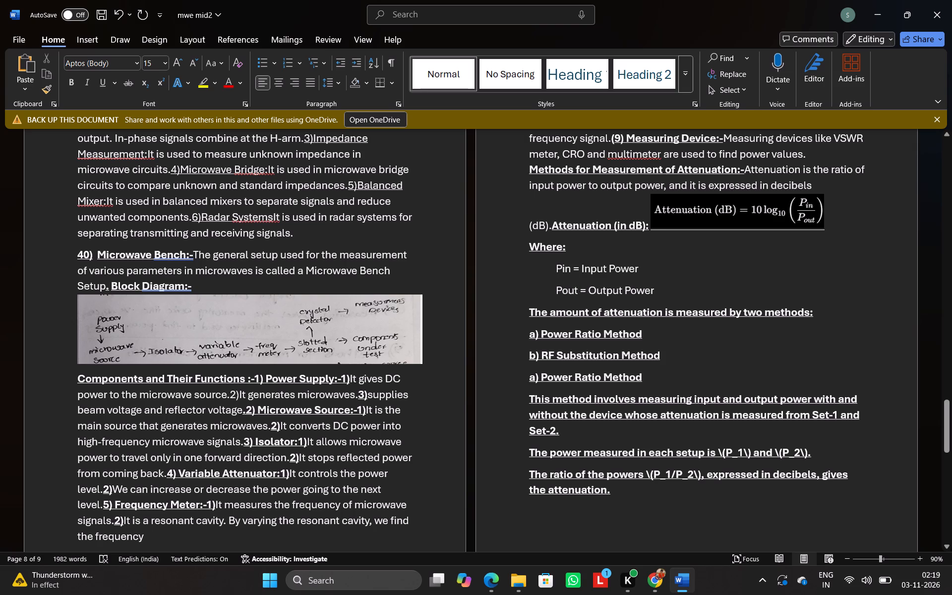
# Join the Input Power line onto the "Where:" heading with a hyphen, making it read "Where:- Pin = Input Power".
pyautogui.click(551, 267)
pyautogui.press('BackSpace')
pyautogui.press('BackSpace')
pyautogui.press('space')
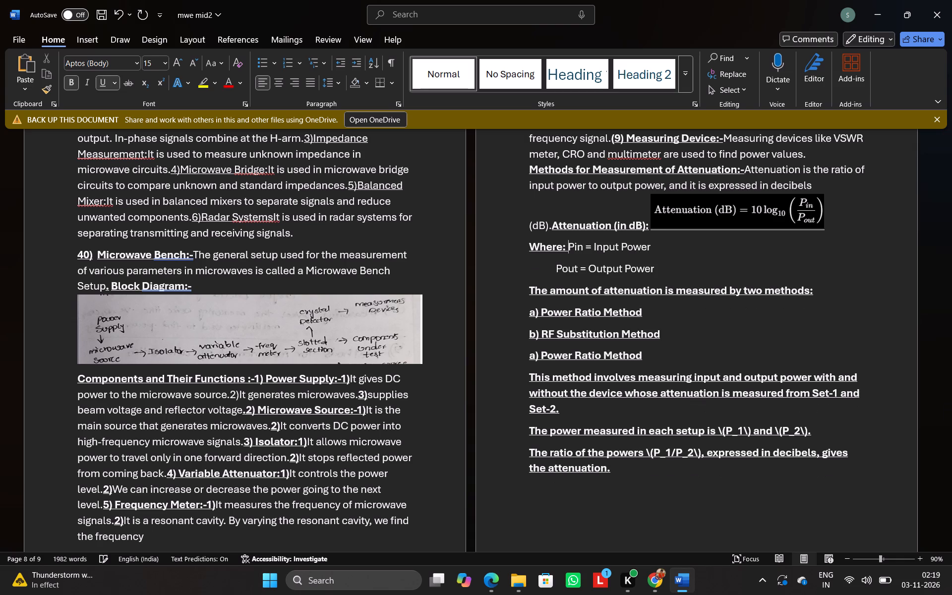
pyautogui.press('Left')
pyautogui.press('-')
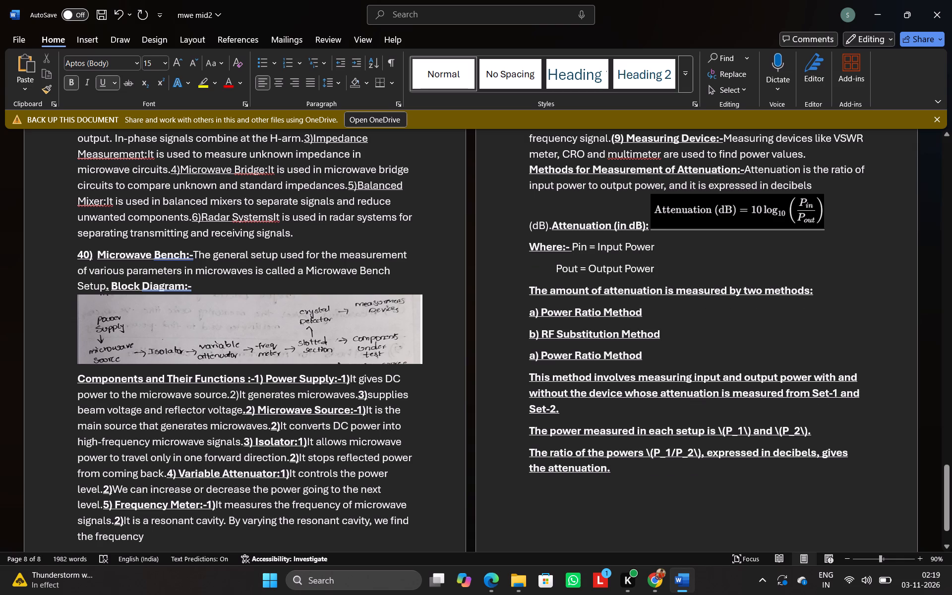
# Add "//" after "Pin = Input Power" and bring "Pout = Output Power" up onto the same line, preceded by two spaces.
pyautogui.click(669, 255)
pyautogui.press('space')
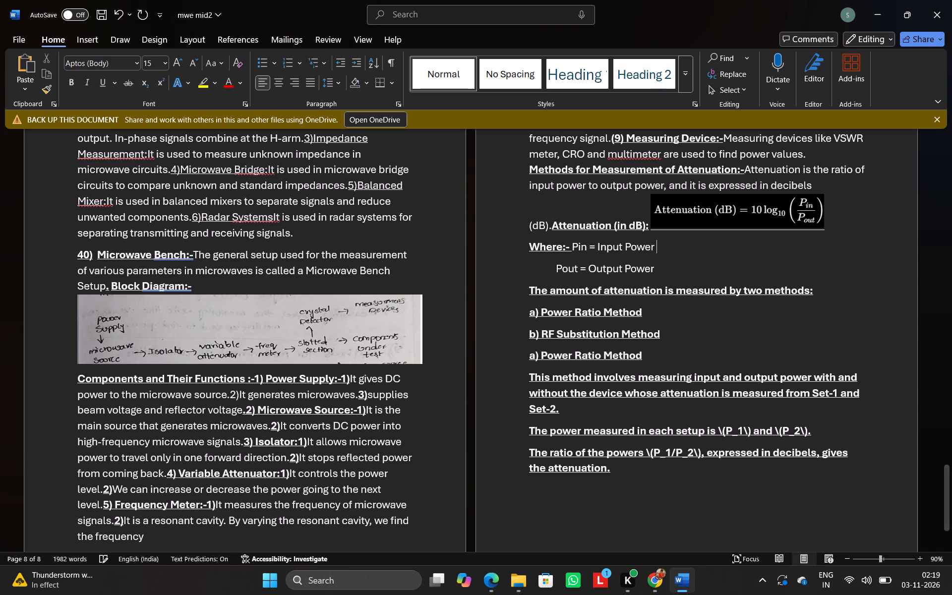
pyautogui.write('//')
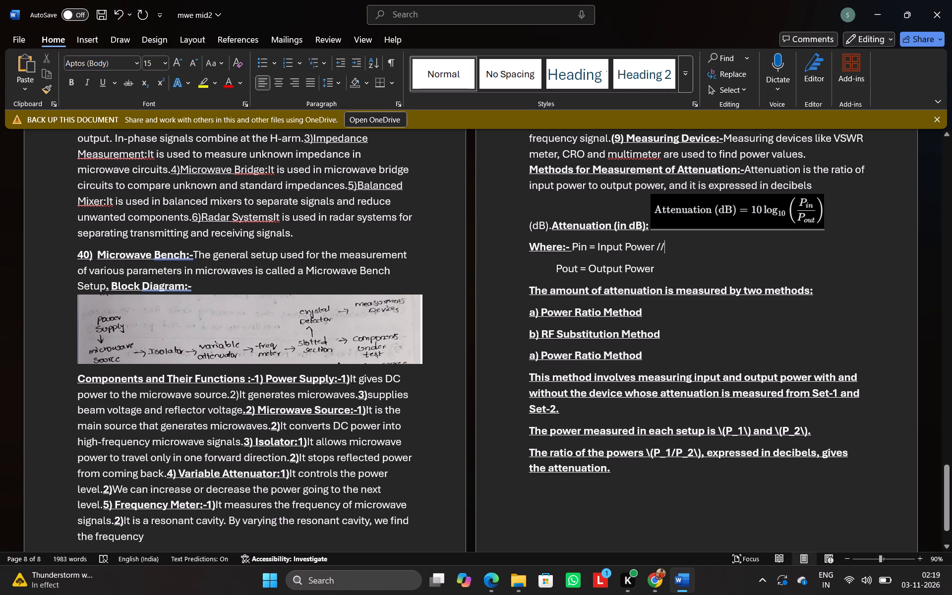
pyautogui.click(553, 265)
pyautogui.press('BackSpace')
pyautogui.press('BackSpace')
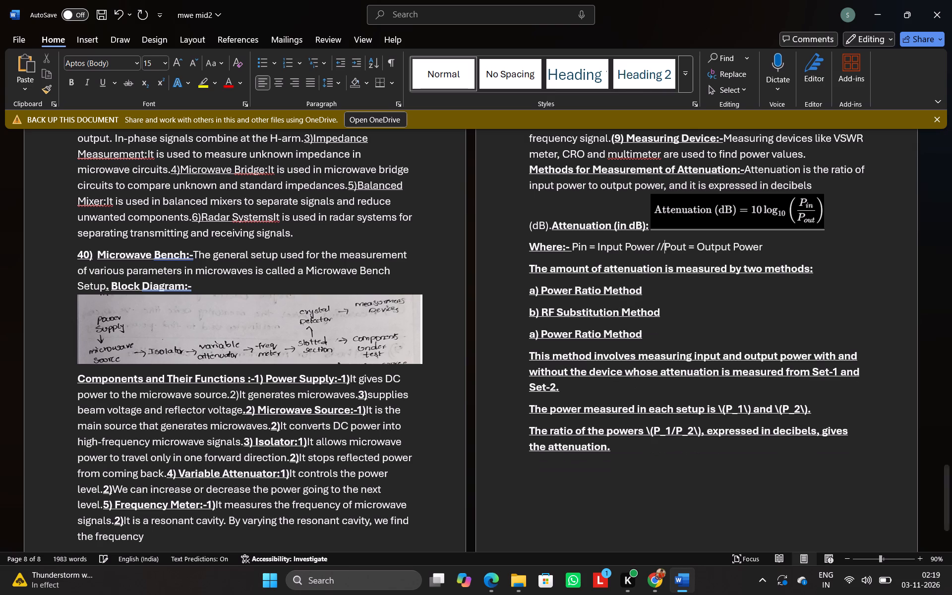
pyautogui.press('space')
pyautogui.press('space')
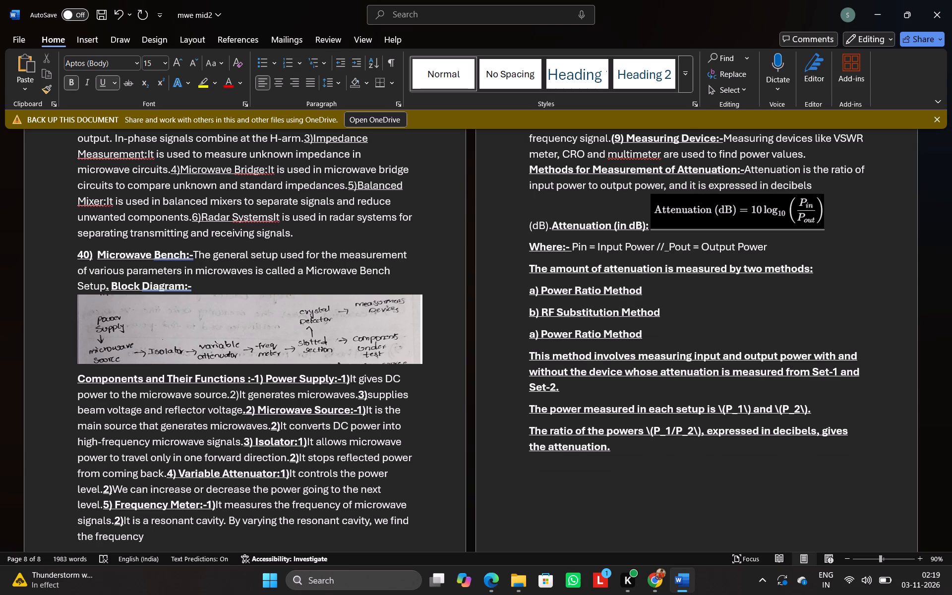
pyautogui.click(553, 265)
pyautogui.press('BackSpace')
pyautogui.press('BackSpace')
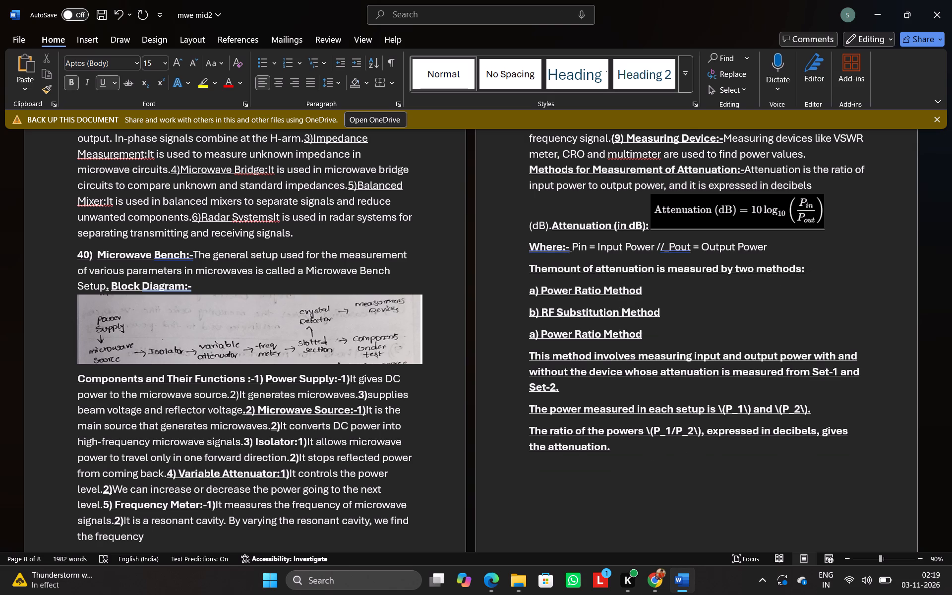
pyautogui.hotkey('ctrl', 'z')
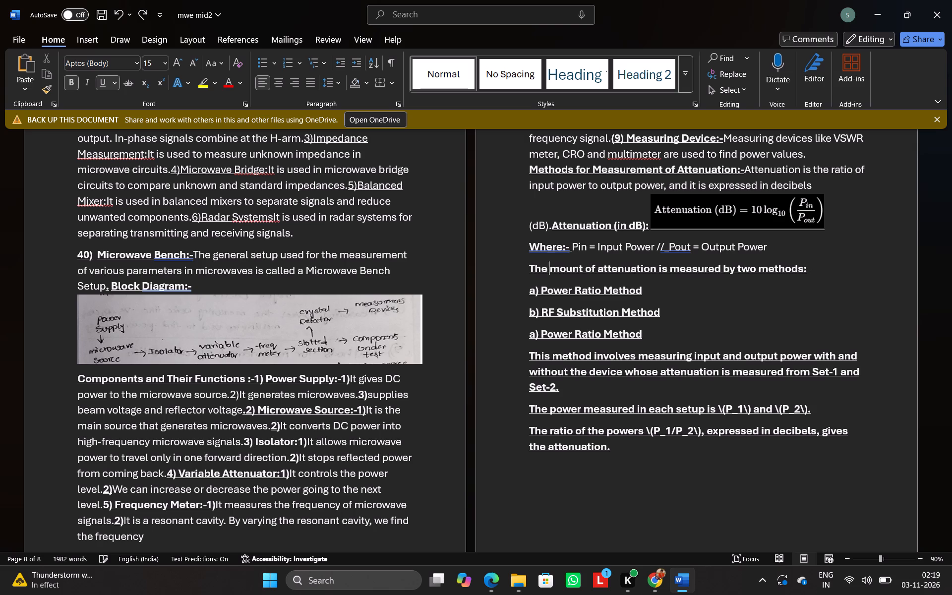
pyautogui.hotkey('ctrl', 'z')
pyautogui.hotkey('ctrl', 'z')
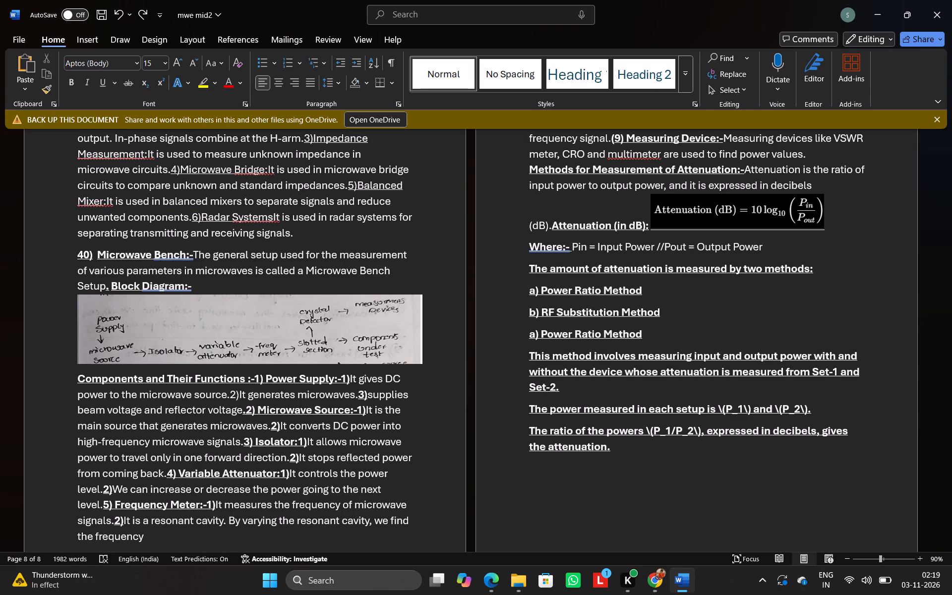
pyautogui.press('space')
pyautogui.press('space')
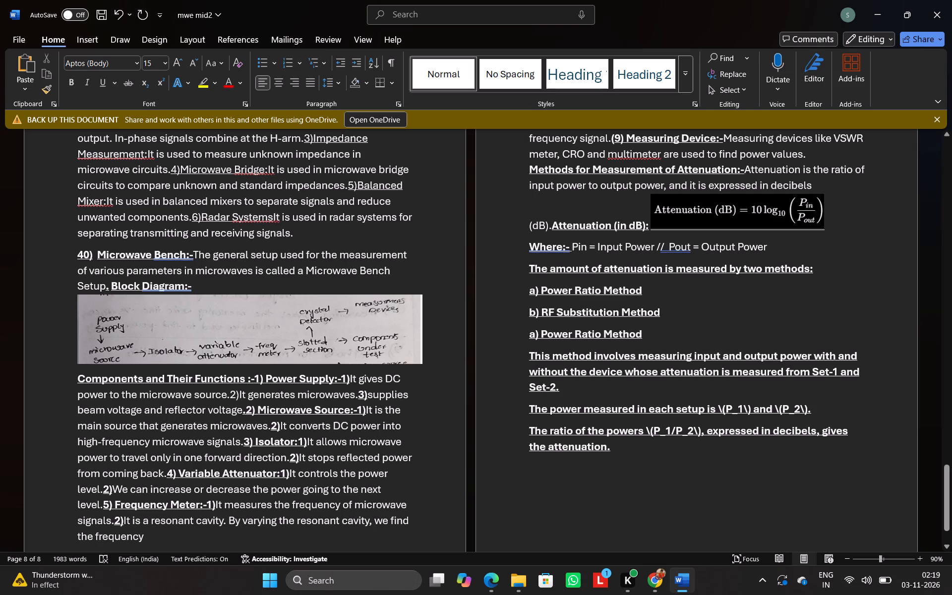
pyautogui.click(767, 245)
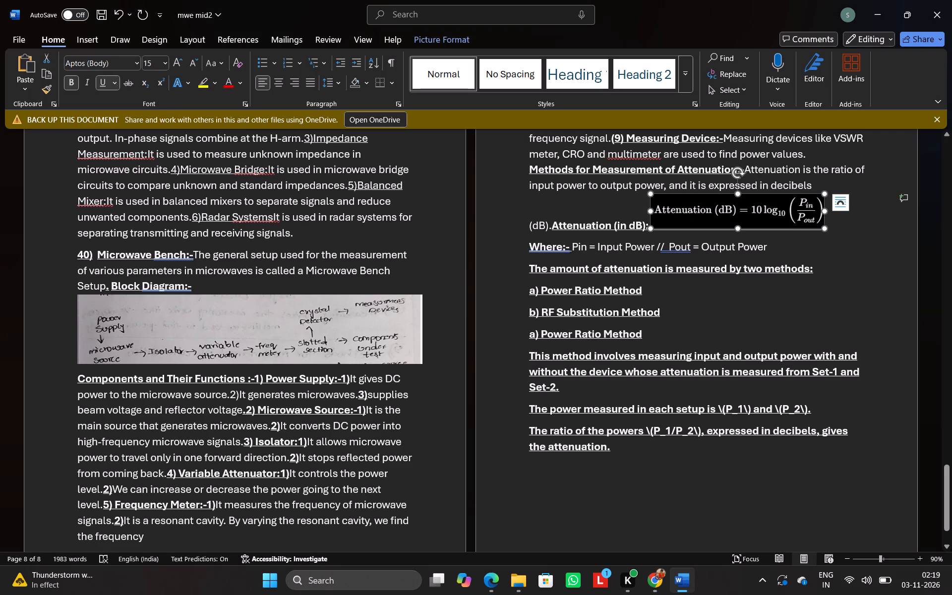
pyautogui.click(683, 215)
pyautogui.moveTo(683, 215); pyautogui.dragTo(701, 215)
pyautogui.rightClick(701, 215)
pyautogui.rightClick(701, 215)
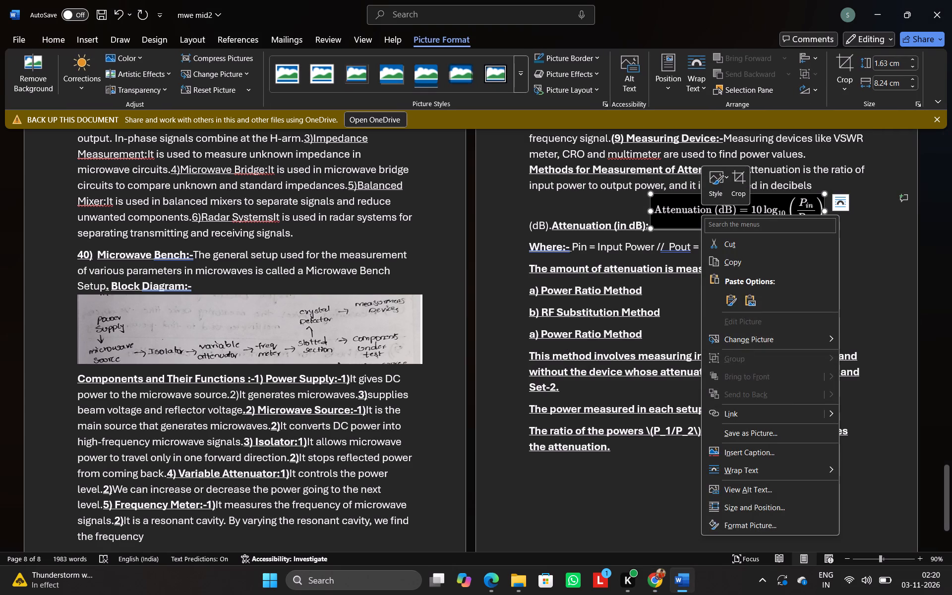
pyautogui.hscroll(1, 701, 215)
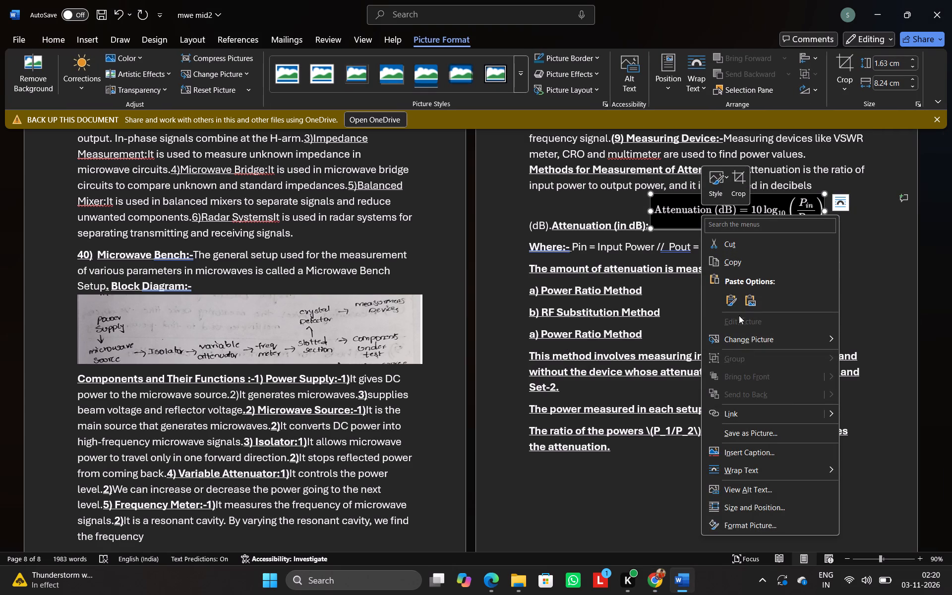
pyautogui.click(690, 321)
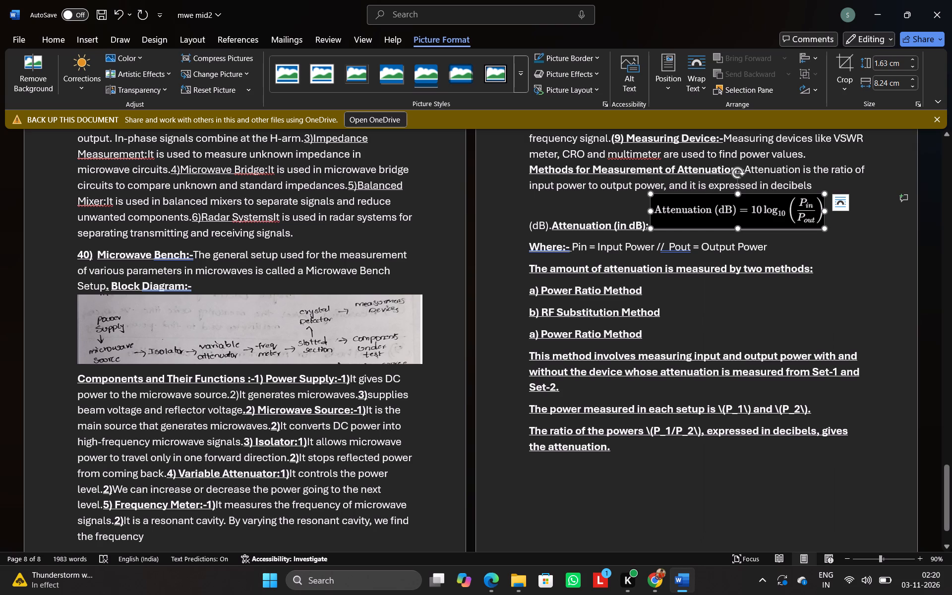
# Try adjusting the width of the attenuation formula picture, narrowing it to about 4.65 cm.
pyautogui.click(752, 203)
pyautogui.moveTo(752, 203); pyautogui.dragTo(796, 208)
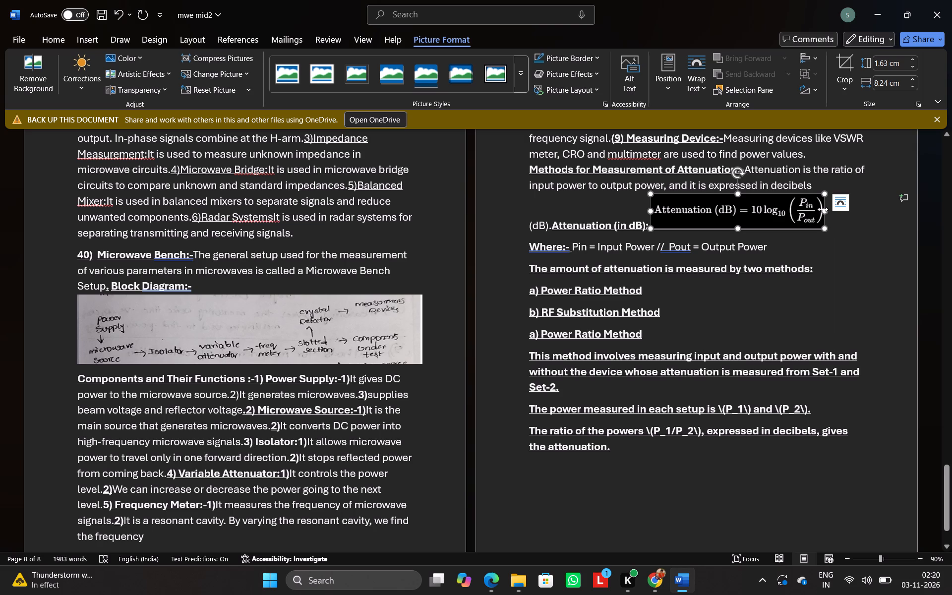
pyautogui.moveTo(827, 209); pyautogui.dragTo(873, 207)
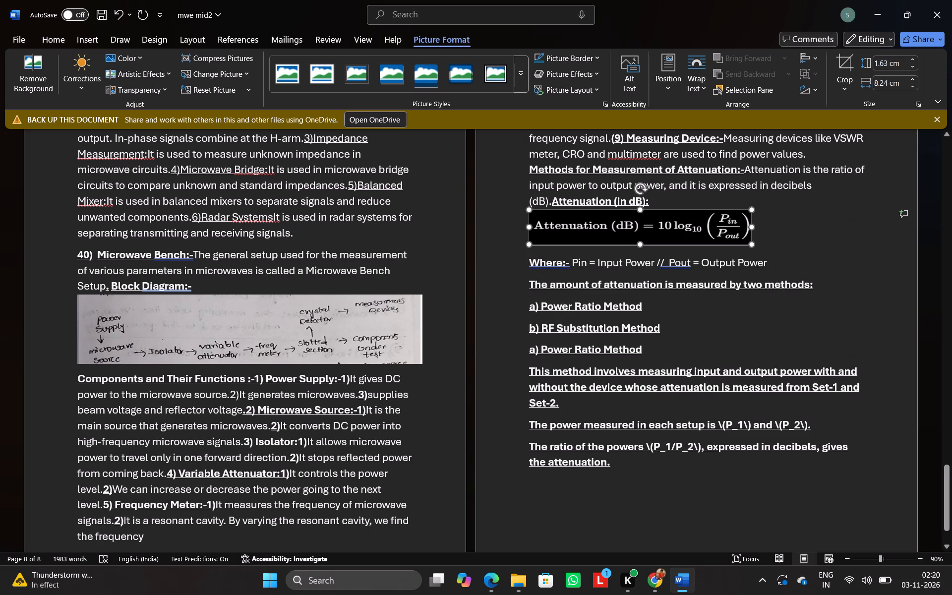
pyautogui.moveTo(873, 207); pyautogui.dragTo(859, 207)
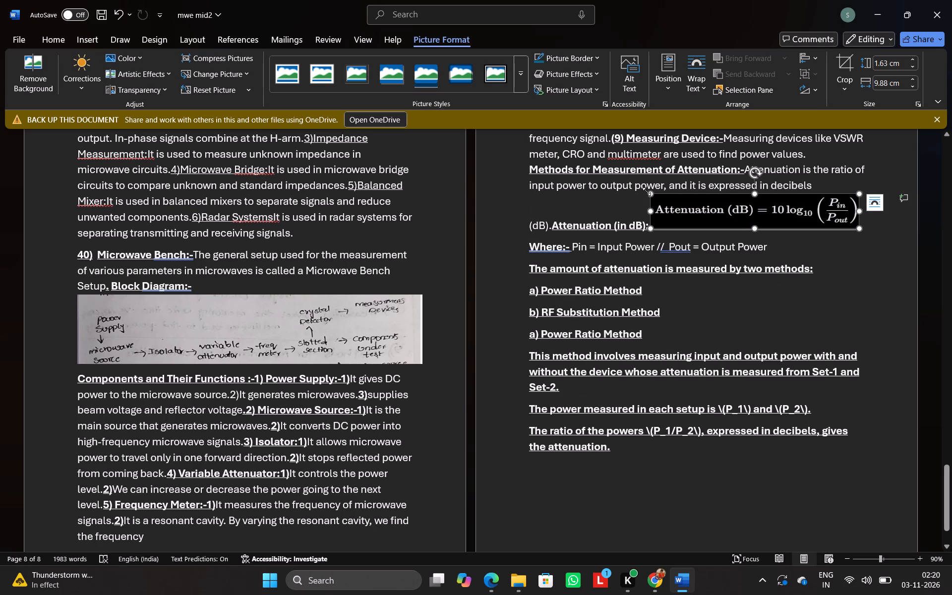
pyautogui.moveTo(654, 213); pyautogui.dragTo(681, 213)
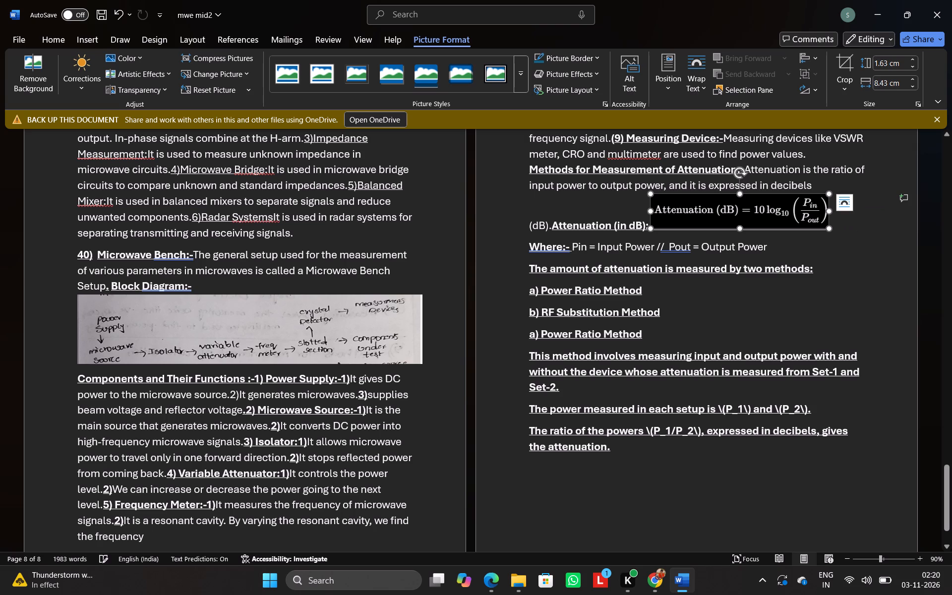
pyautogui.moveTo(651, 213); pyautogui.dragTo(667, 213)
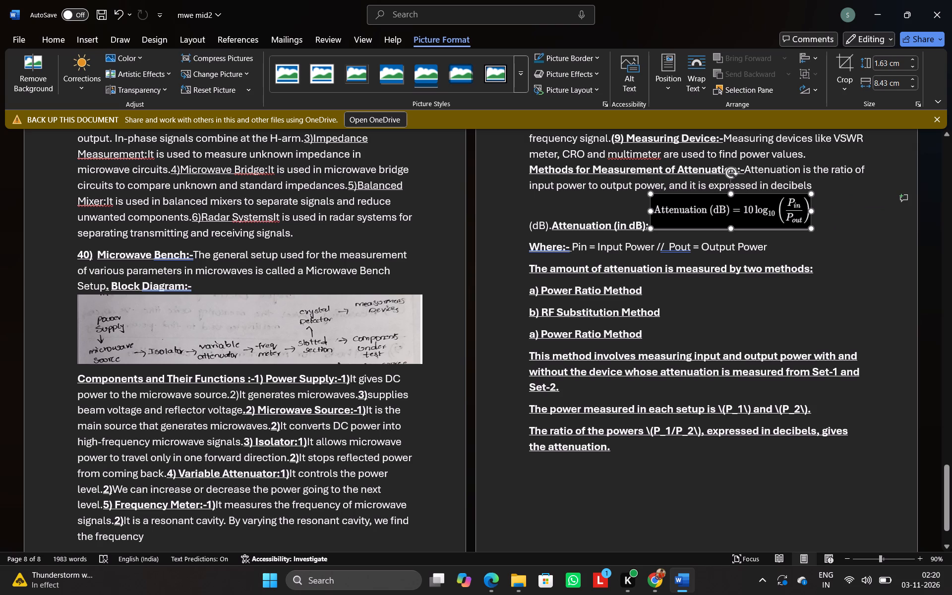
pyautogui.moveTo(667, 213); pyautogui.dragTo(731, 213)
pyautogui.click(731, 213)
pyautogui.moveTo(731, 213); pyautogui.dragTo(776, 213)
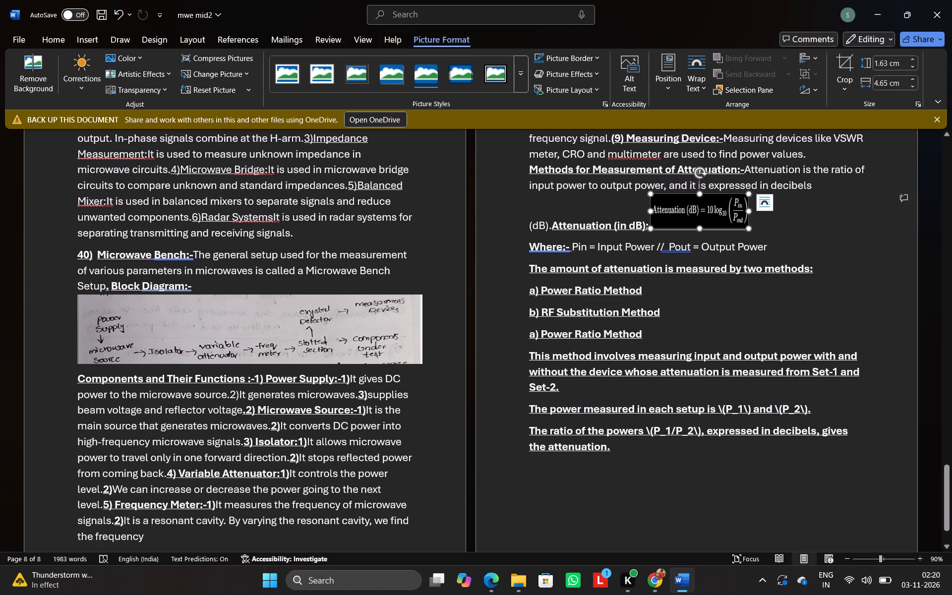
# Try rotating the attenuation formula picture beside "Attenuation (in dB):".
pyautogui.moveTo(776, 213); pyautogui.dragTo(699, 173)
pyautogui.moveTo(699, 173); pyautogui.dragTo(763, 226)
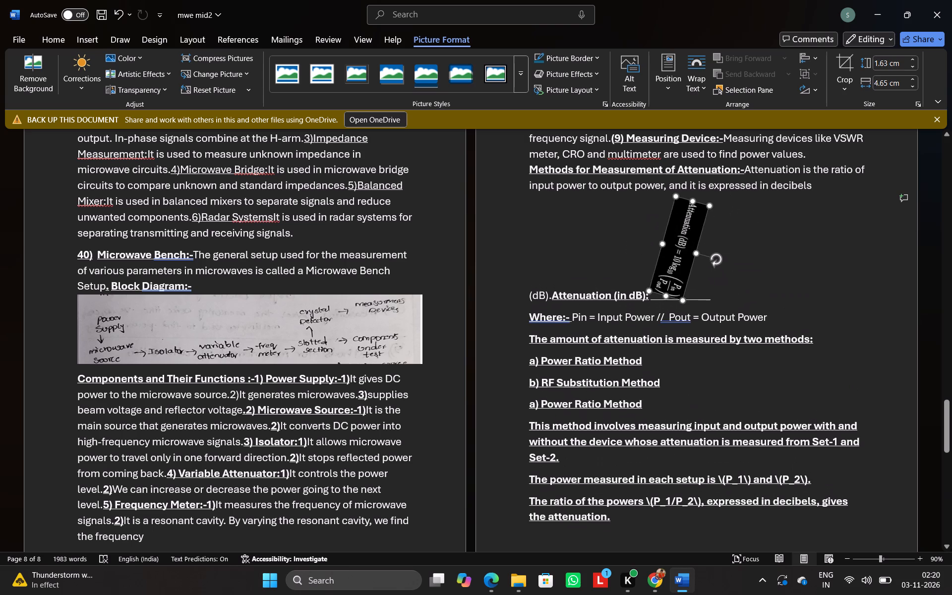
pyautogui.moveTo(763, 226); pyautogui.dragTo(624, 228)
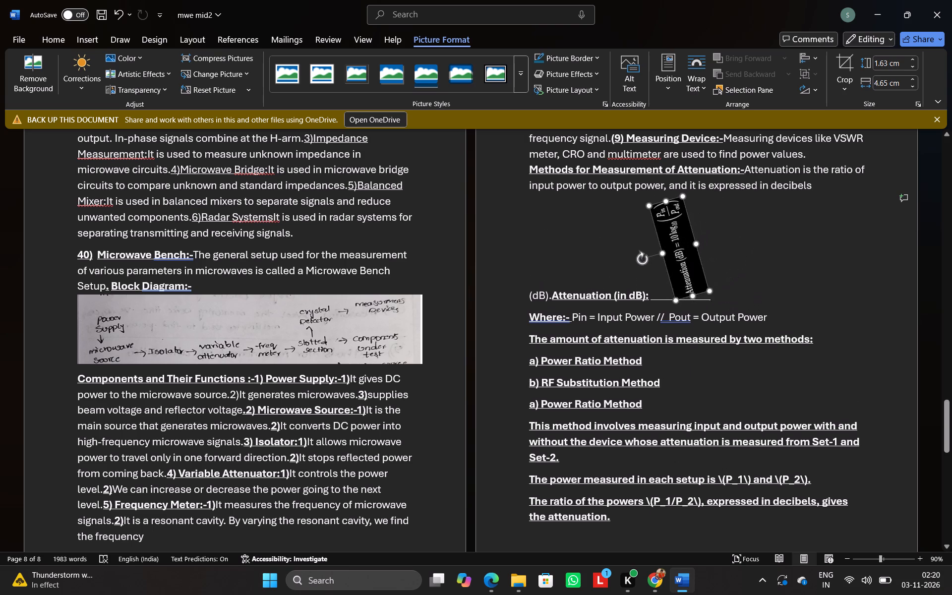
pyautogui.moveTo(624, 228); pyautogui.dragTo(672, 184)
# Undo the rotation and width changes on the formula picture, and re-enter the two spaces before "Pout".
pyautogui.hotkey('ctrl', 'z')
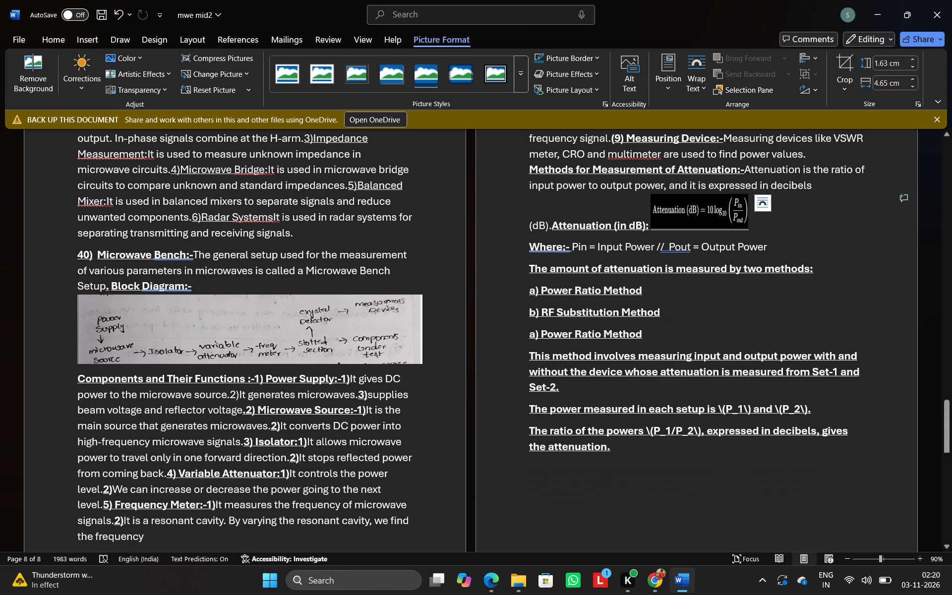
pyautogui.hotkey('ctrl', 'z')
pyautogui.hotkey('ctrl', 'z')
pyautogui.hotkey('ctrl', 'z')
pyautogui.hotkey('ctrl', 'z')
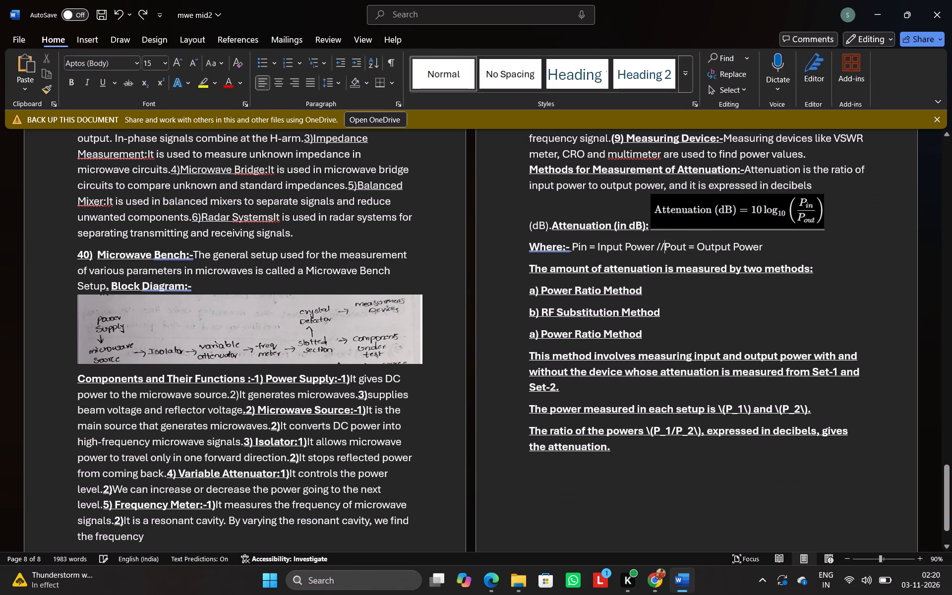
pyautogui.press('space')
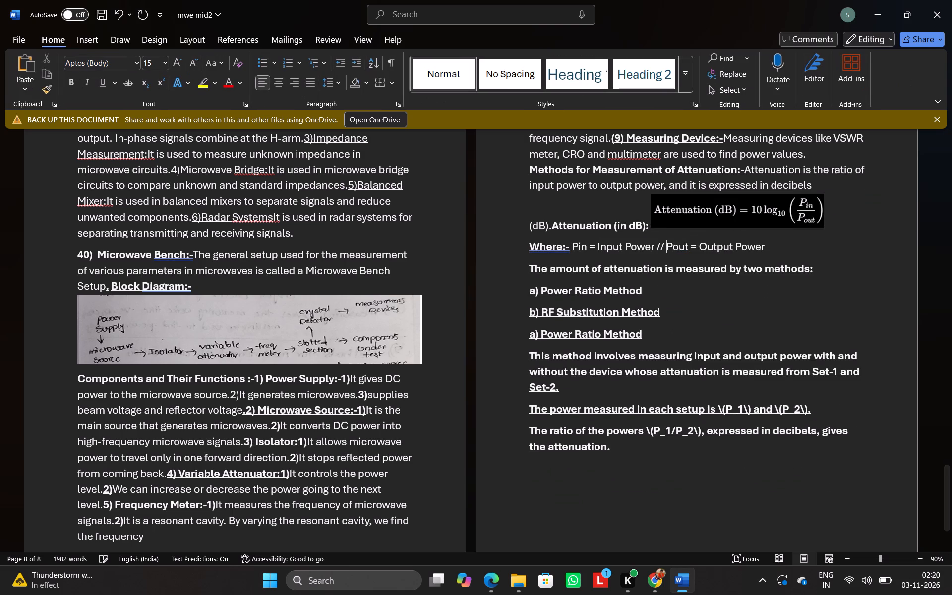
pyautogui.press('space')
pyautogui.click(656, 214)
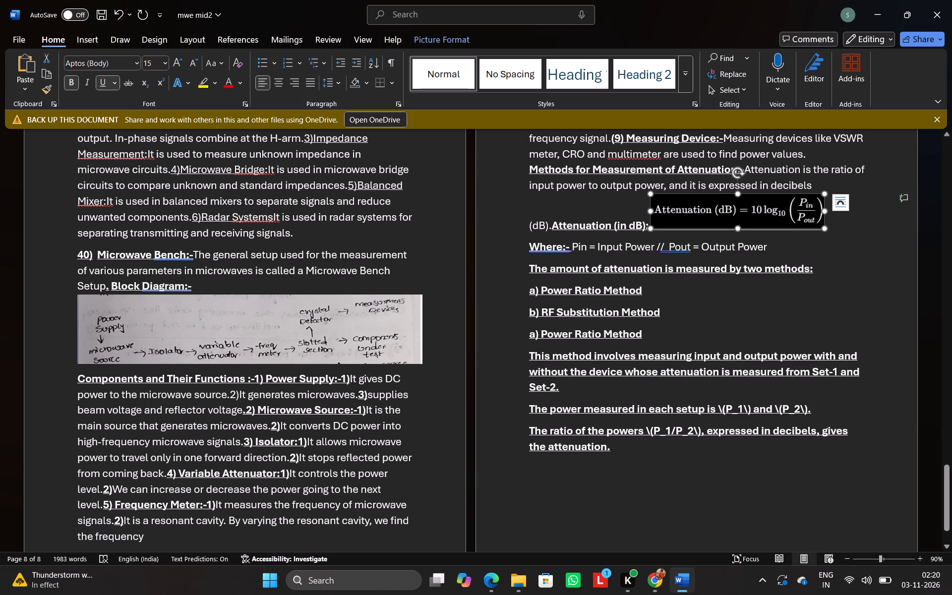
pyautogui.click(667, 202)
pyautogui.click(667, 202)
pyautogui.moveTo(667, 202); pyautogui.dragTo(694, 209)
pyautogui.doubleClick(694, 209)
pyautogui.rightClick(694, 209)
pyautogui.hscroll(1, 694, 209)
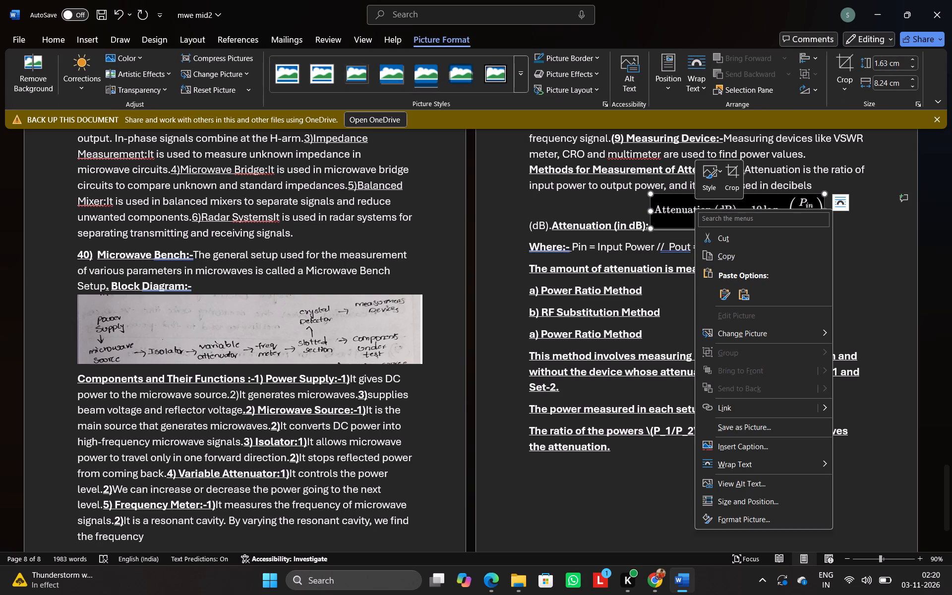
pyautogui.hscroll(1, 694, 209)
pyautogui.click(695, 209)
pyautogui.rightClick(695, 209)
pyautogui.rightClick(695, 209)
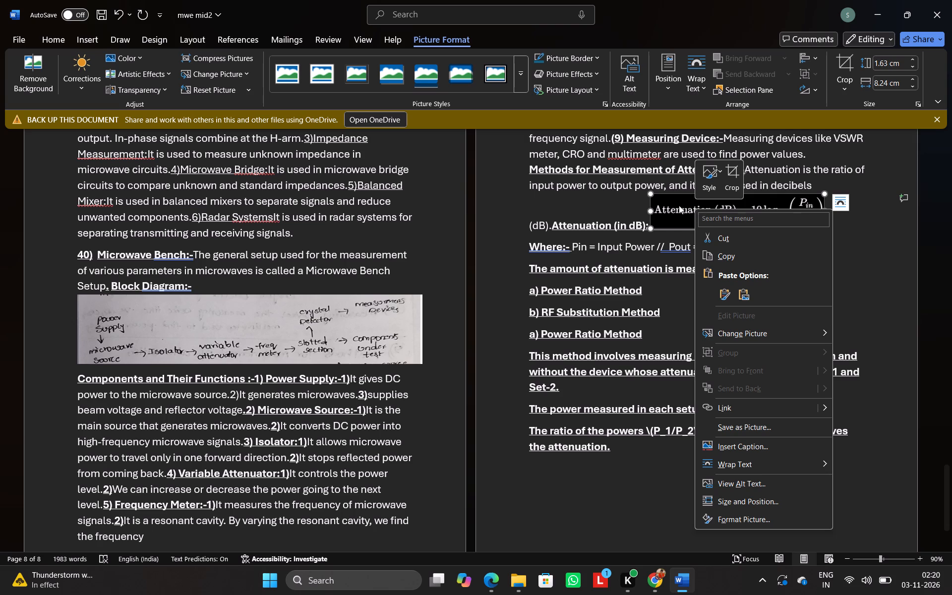
# Cut the attenuation formula picture, add six spaces after "Attenuation (in dB):", and paste the picture back there.
pyautogui.click(679, 205)
pyautogui.rightClick(679, 205)
pyautogui.rightClick(679, 205)
pyautogui.hscroll(1, 679, 205)
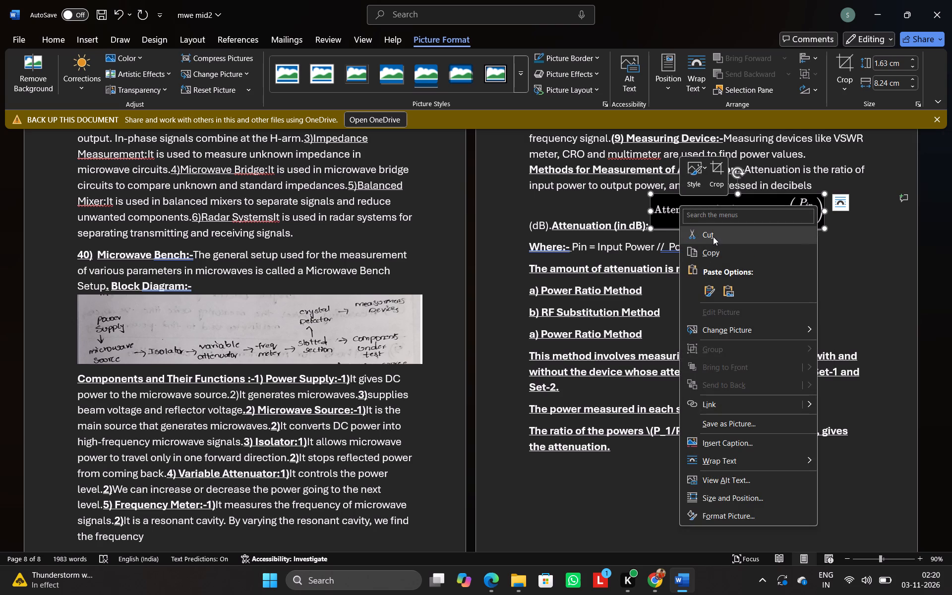
pyautogui.click(713, 237)
pyautogui.press('space')
pyautogui.press('space')
pyautogui.press('space')
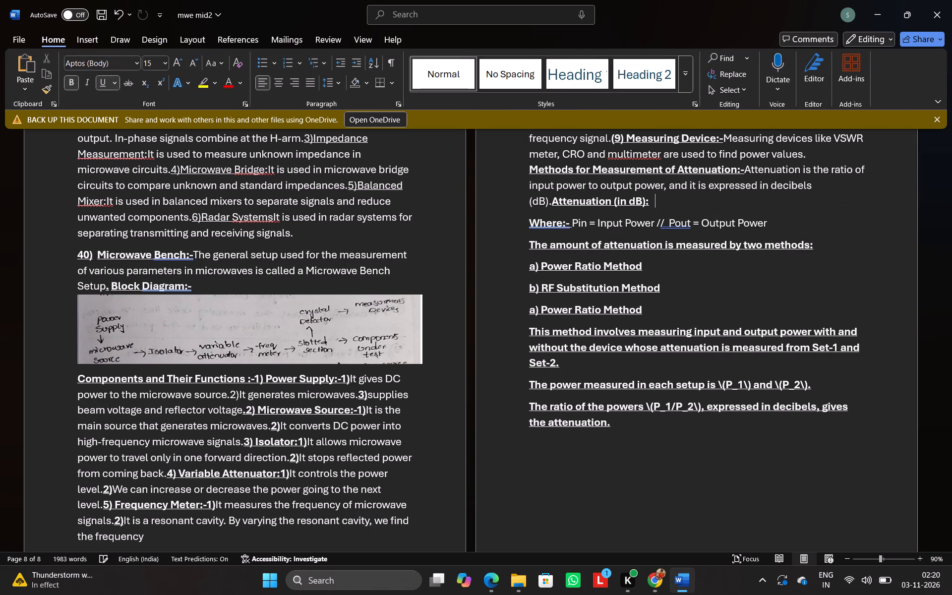
pyautogui.press('space')
pyautogui.press('space')
pyautogui.press('space')
pyautogui.hotkey('ctrl', 'v')
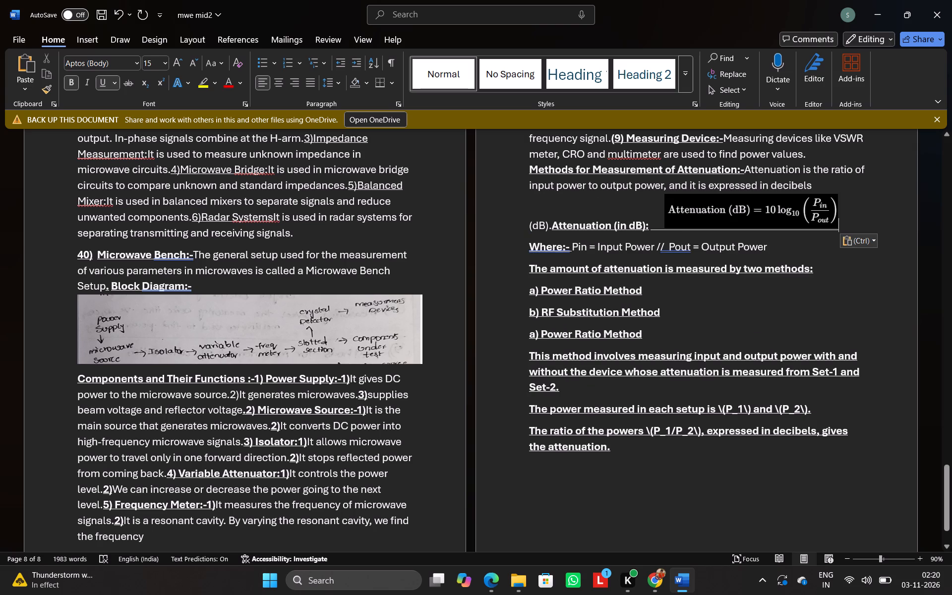
# Undo the formula picture paste and the spaces added after "Attenuation (in dB):", including stray spaces entered inside "attenuation".
pyautogui.hotkey('ctrl', 'z')
pyautogui.click(649, 250)
pyautogui.press('space')
pyautogui.press('space')
pyautogui.press('space')
pyautogui.press('space')
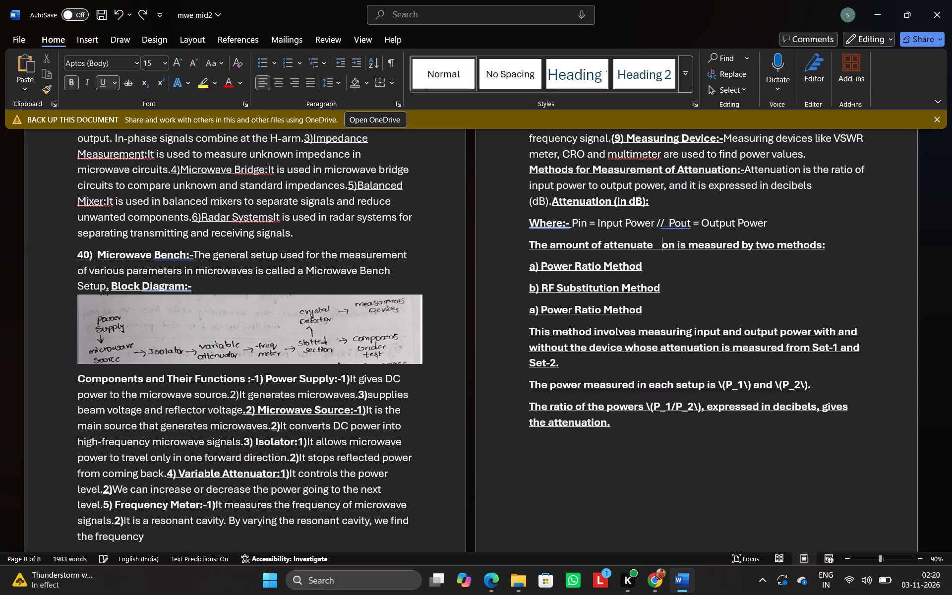
pyautogui.hotkey('ctrl', 'z')
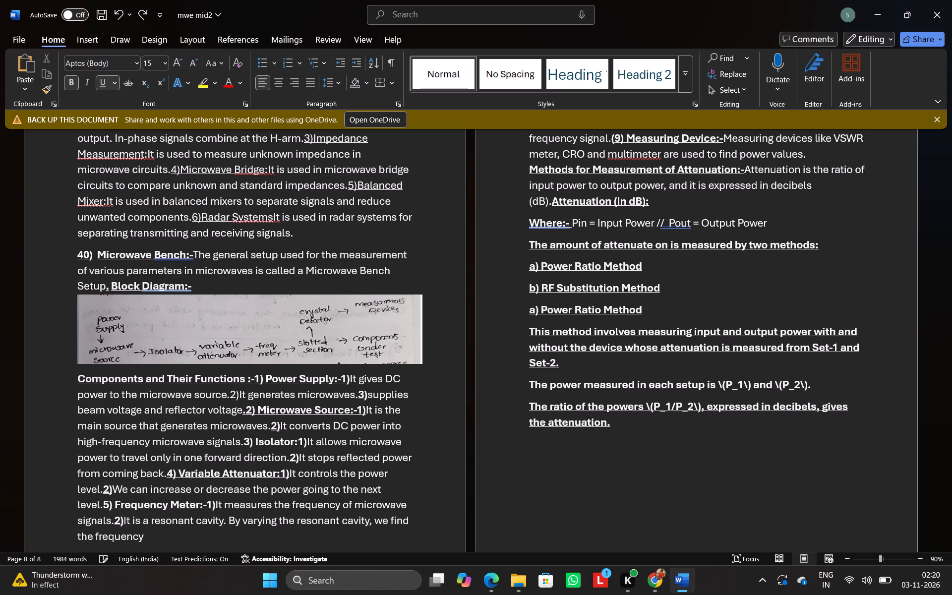
pyautogui.hotkey('ctrl', 'z')
pyautogui.hotkey('ctrl', 'z')
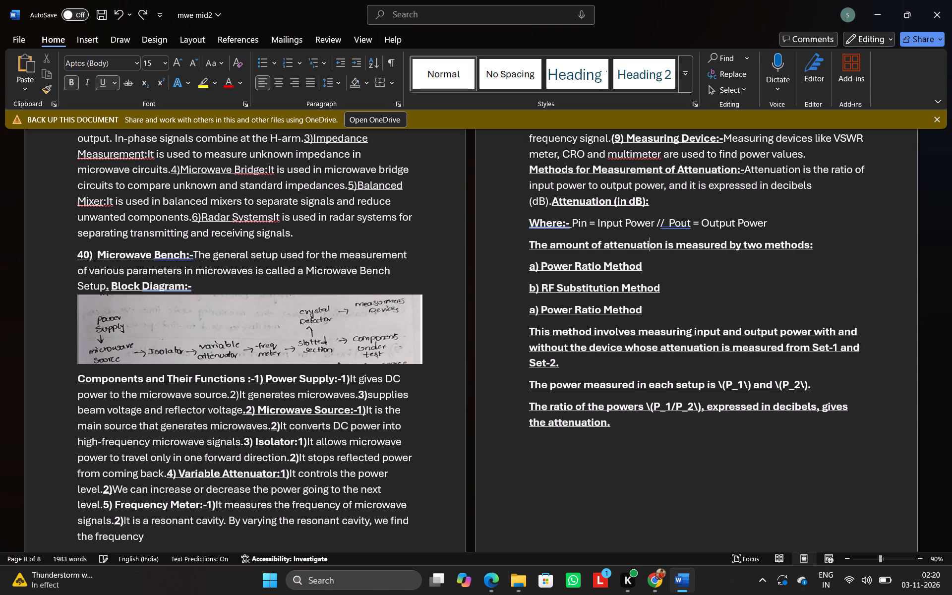
pyautogui.hotkey('ctrl', 'z')
# Add seven spaces after "Attenuation (in dB):" and paste the attenuation formula picture there.
pyautogui.press('space')
pyautogui.press('space')
pyautogui.press('space')
pyautogui.press('space')
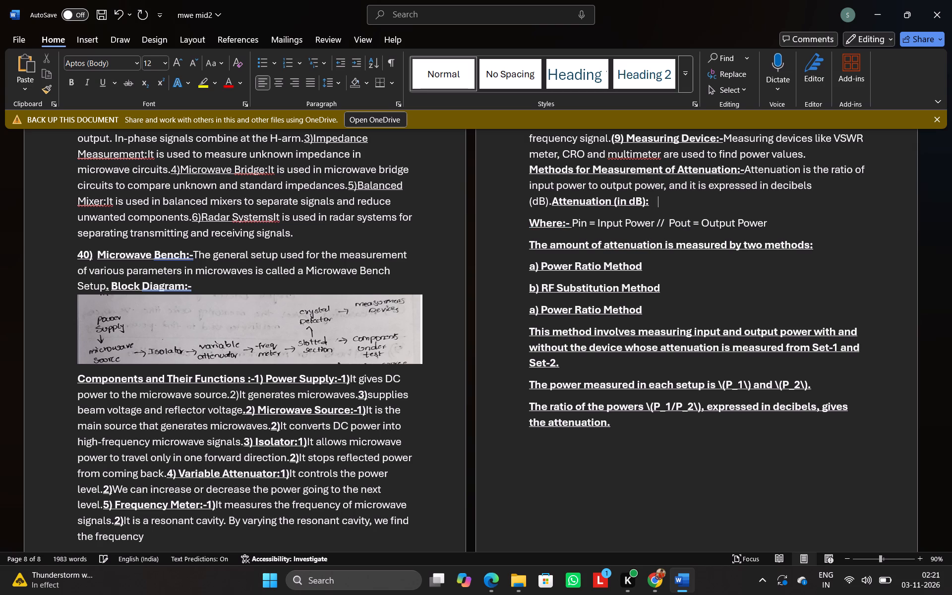
pyautogui.press('space')
pyautogui.press('space')
pyautogui.press('space')
pyautogui.hotkey('ctrl', 'v')
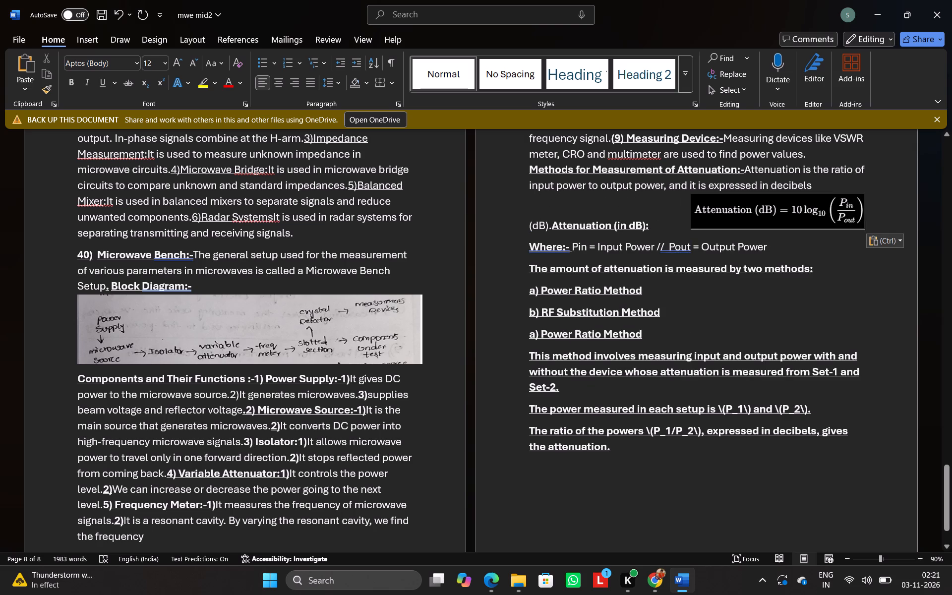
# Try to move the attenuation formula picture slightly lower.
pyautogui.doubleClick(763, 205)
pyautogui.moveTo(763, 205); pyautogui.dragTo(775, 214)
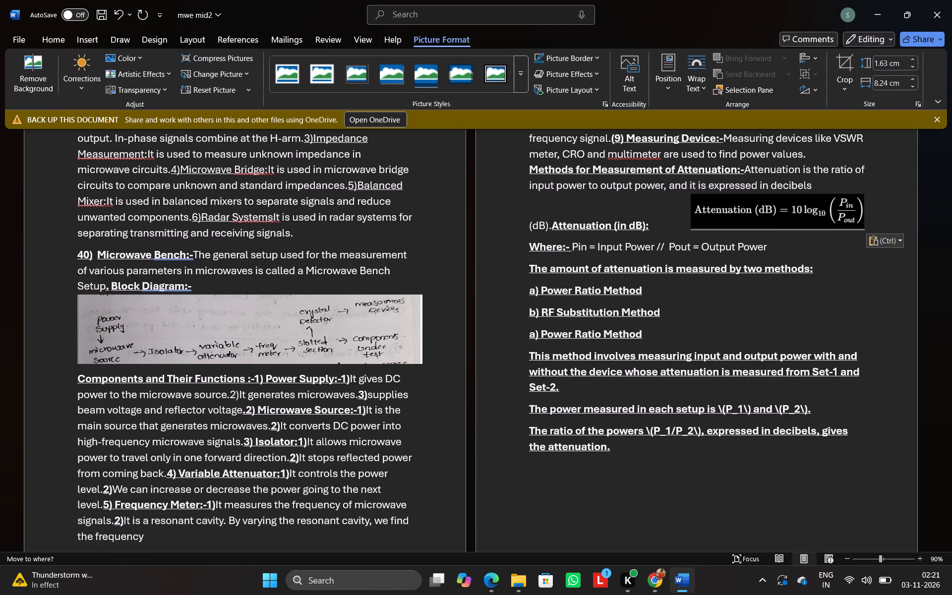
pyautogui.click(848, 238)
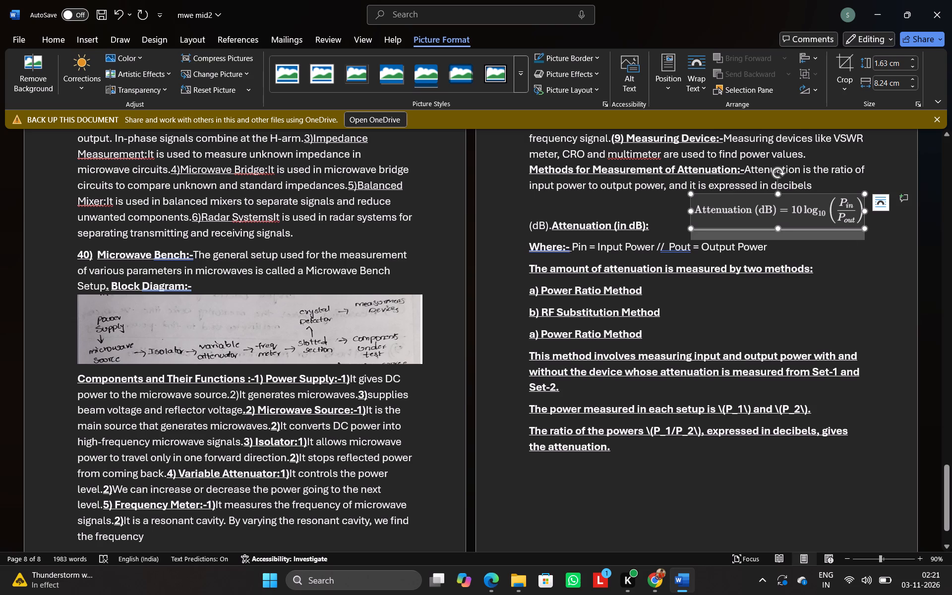
# Remove the space between "decibels" and "(dB)", keeping the final "s" of "decibels".
pyautogui.click(826, 188)
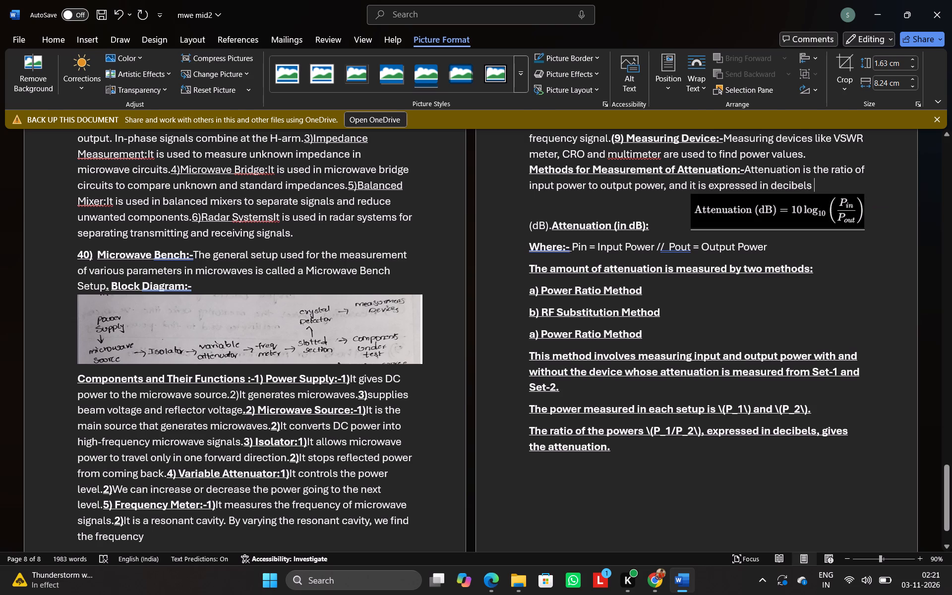
pyautogui.press('d')
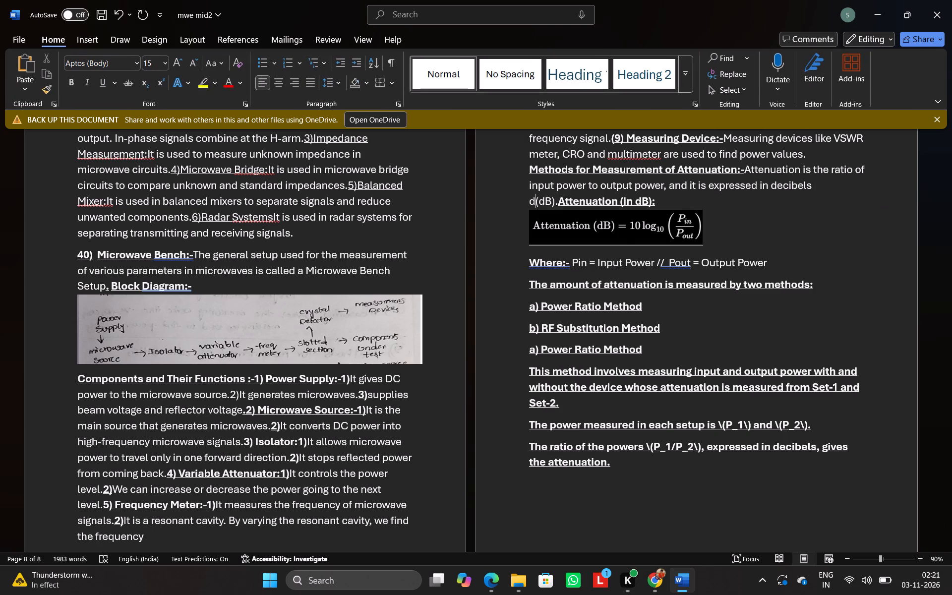
pyautogui.press('BackSpace')
pyautogui.press('space')
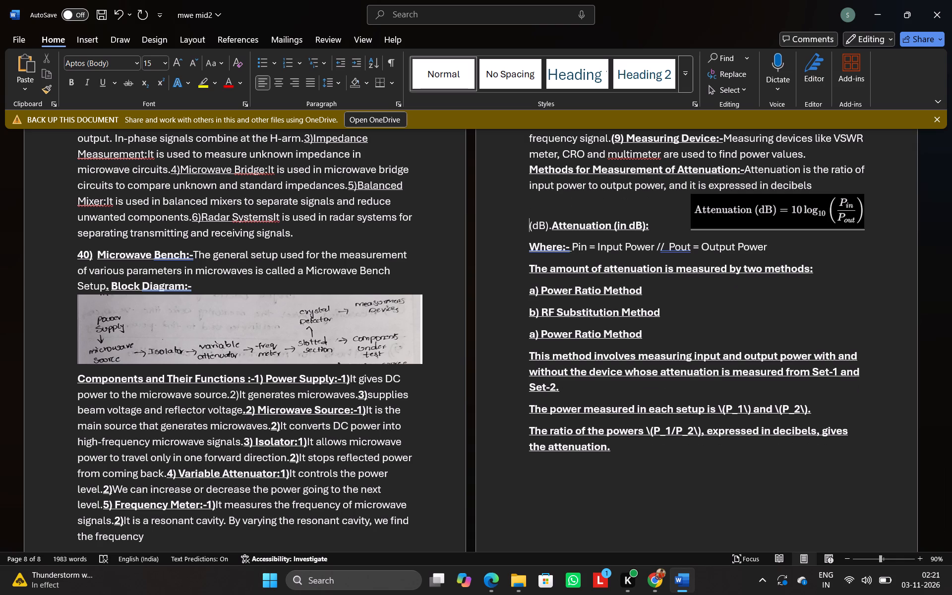
pyautogui.press('space')
pyautogui.press('space')
pyautogui.press('BackSpace')
pyautogui.press('BackSpace')
pyautogui.press('BackSpace')
pyautogui.press('BackSpace')
pyautogui.press('BackSpace')
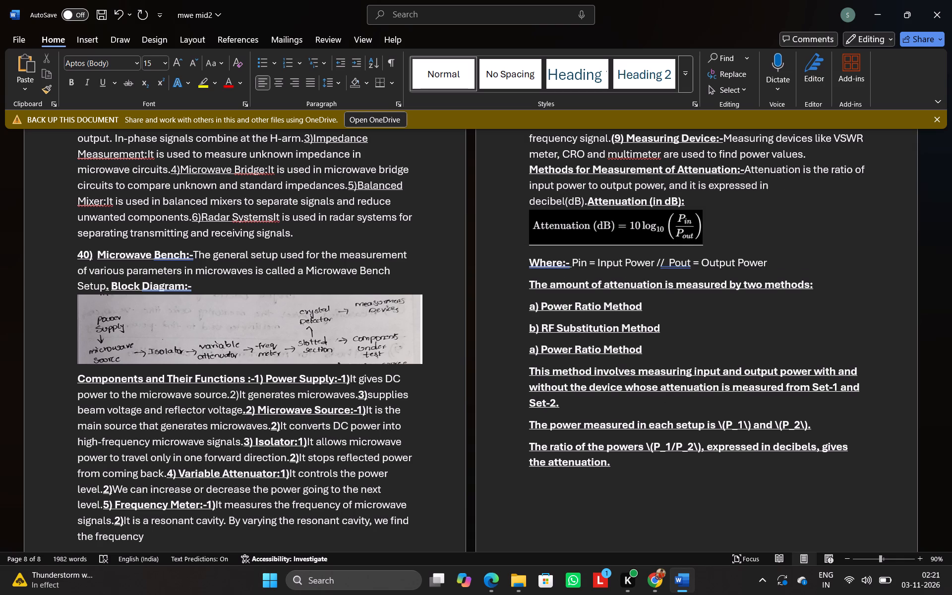
pyautogui.hotkey('ctrl', 'z')
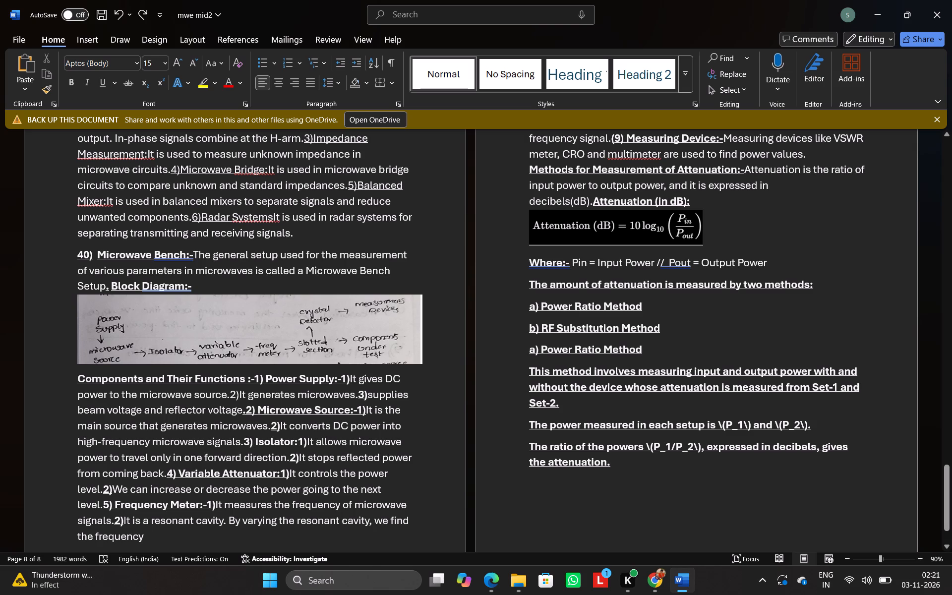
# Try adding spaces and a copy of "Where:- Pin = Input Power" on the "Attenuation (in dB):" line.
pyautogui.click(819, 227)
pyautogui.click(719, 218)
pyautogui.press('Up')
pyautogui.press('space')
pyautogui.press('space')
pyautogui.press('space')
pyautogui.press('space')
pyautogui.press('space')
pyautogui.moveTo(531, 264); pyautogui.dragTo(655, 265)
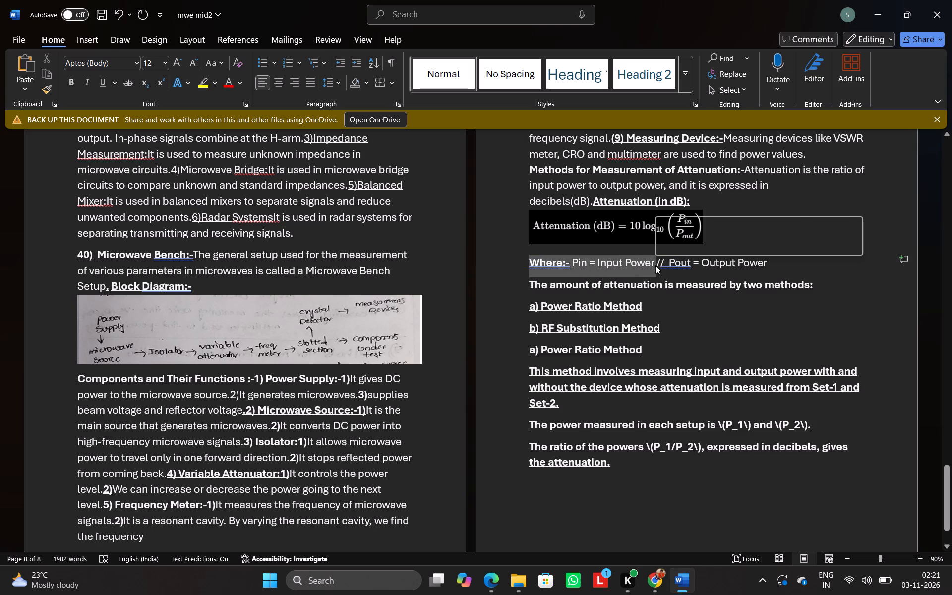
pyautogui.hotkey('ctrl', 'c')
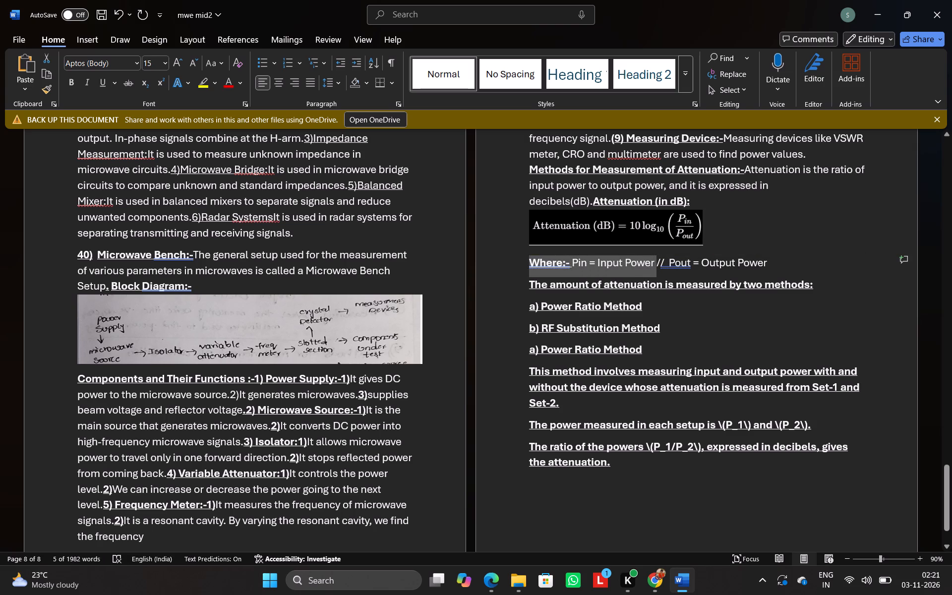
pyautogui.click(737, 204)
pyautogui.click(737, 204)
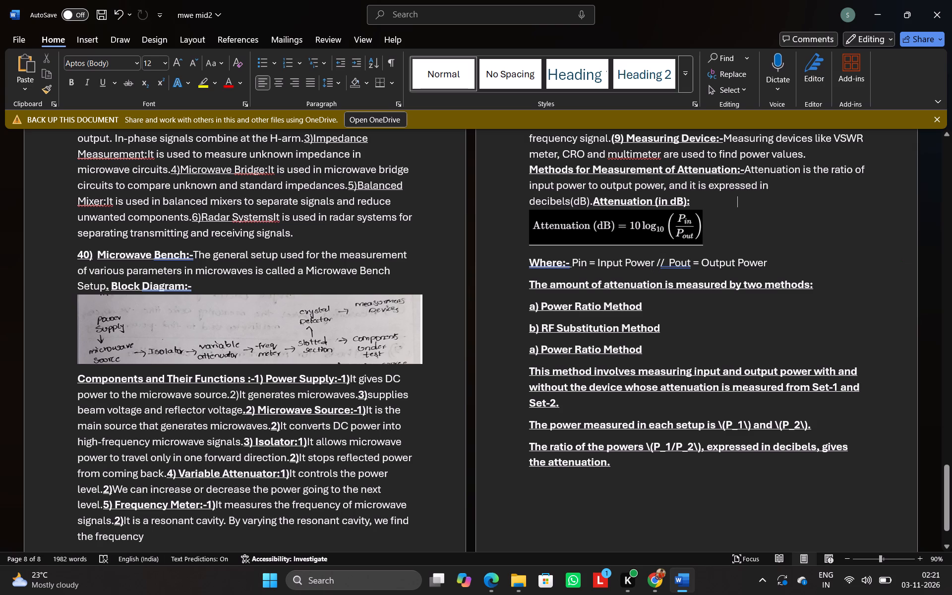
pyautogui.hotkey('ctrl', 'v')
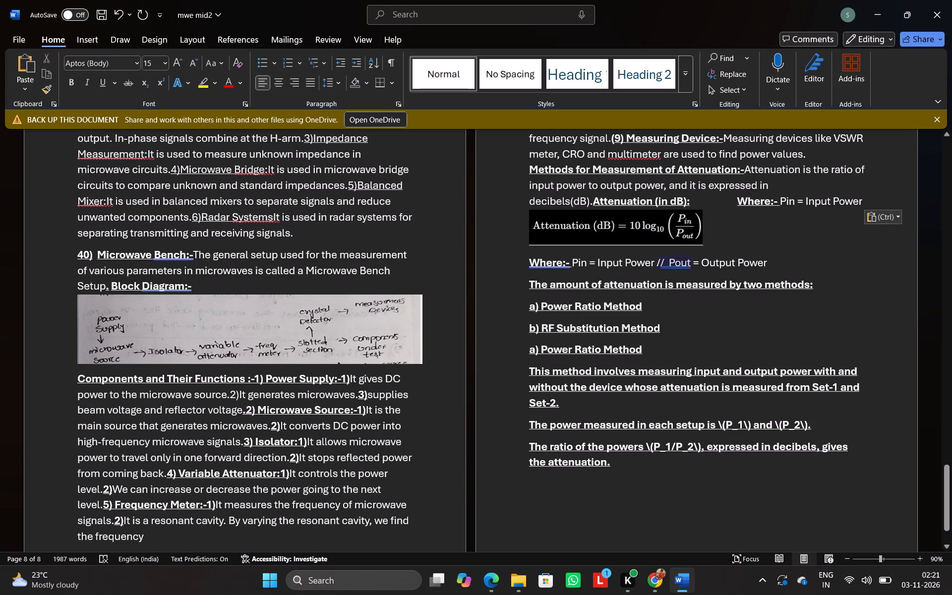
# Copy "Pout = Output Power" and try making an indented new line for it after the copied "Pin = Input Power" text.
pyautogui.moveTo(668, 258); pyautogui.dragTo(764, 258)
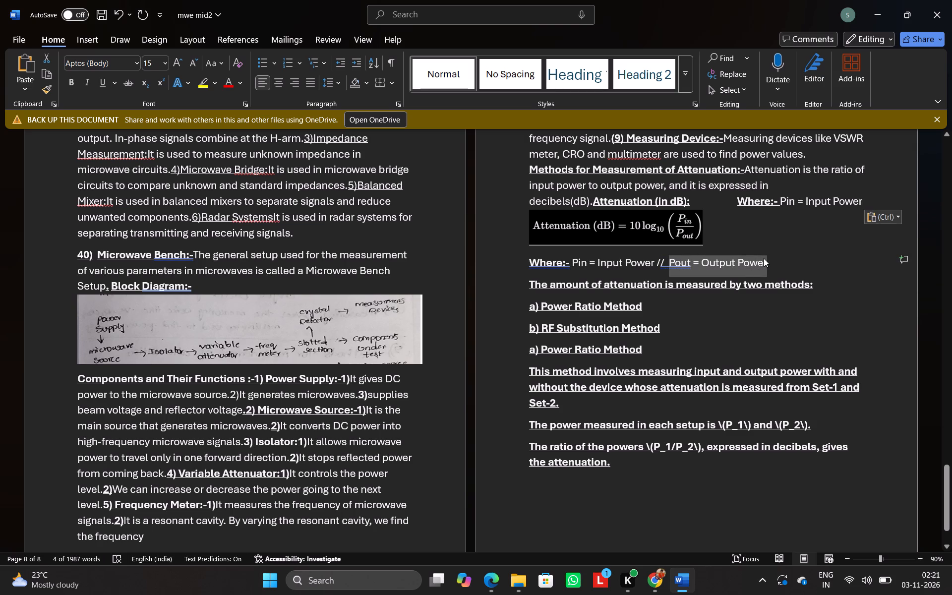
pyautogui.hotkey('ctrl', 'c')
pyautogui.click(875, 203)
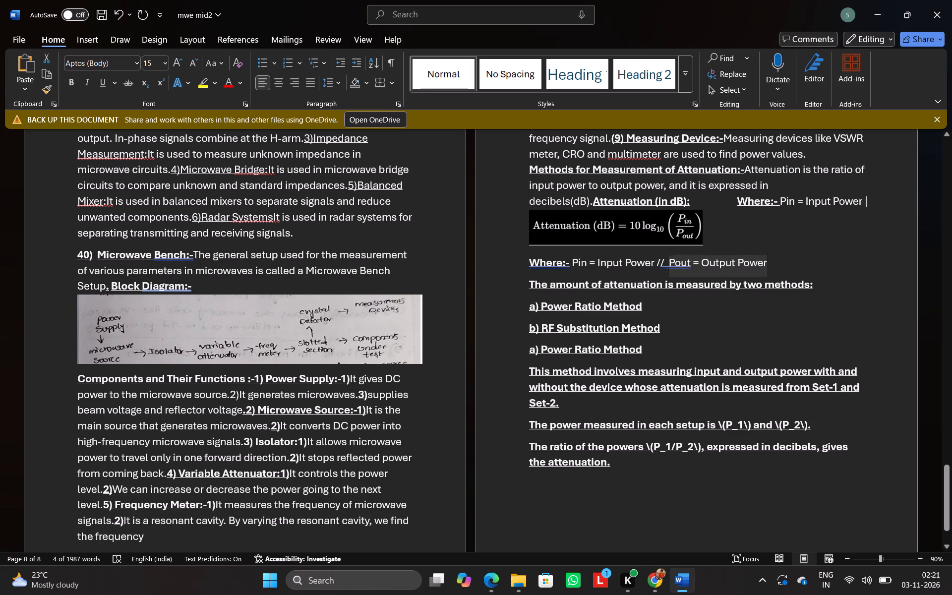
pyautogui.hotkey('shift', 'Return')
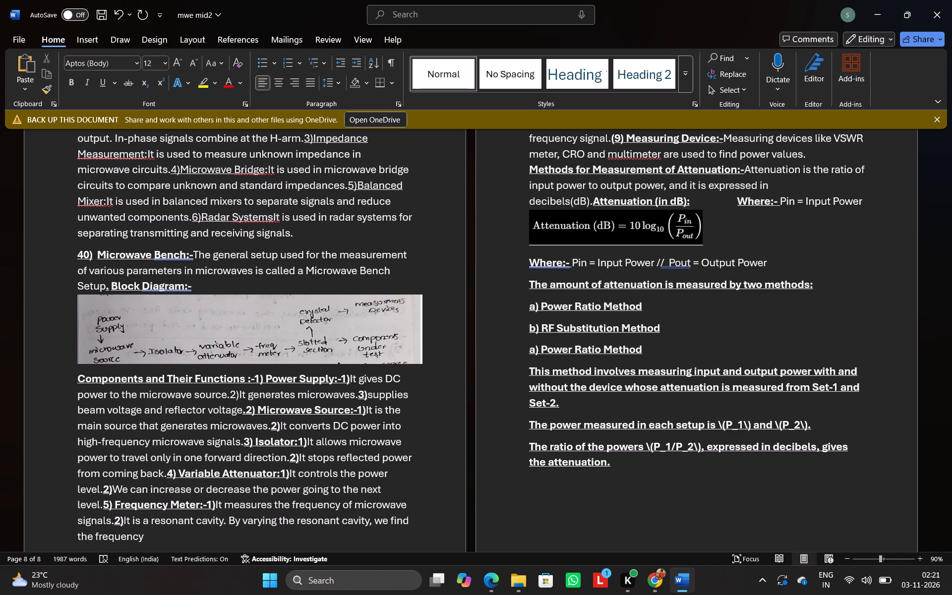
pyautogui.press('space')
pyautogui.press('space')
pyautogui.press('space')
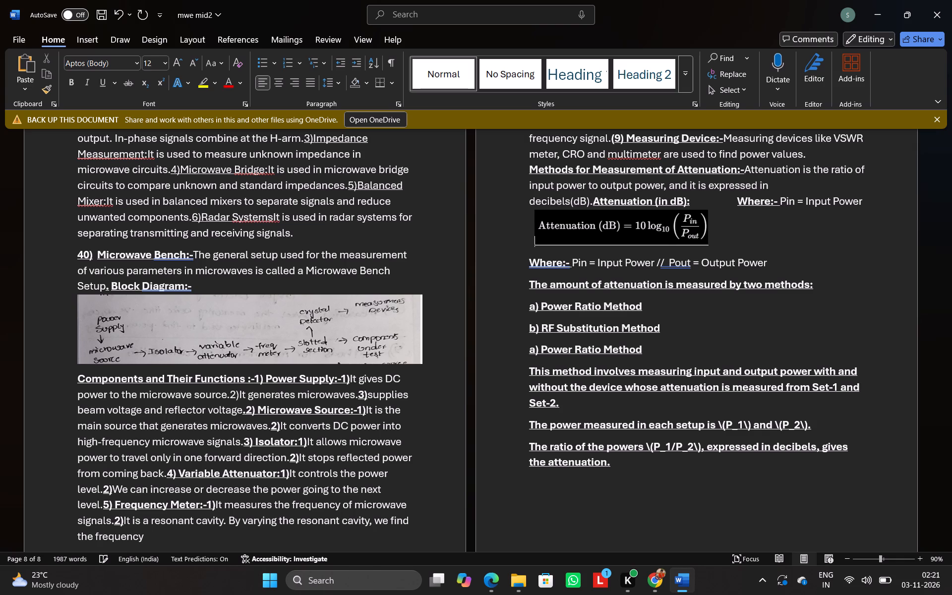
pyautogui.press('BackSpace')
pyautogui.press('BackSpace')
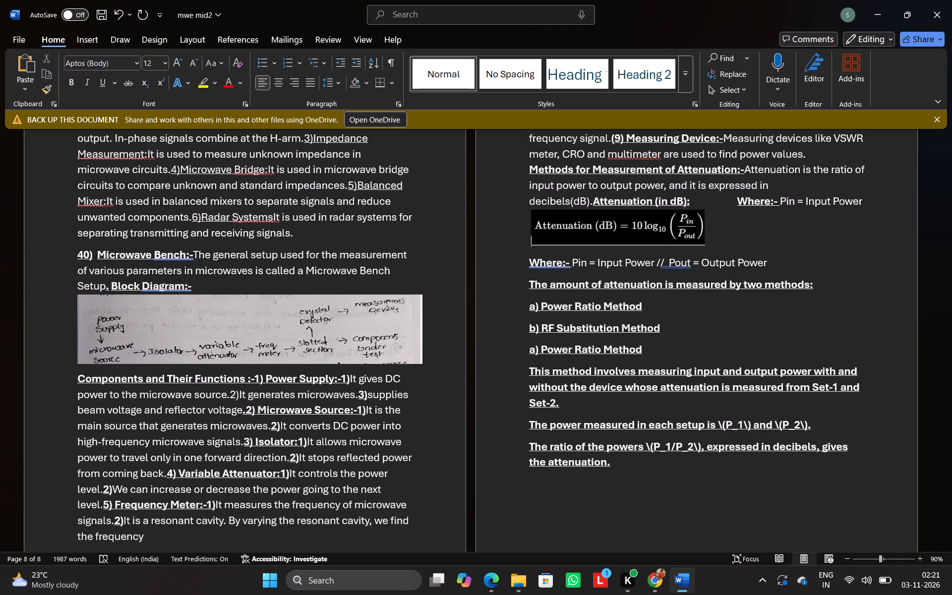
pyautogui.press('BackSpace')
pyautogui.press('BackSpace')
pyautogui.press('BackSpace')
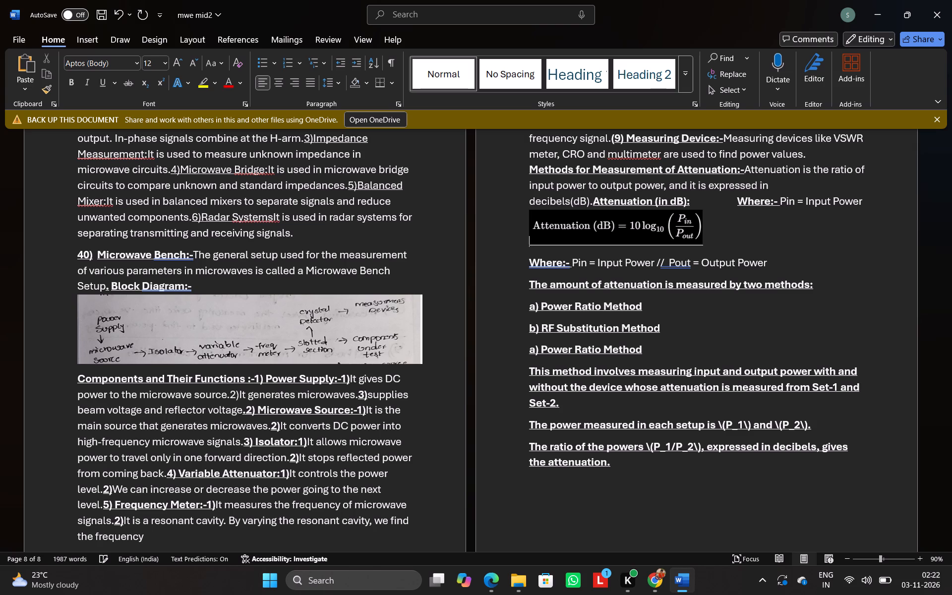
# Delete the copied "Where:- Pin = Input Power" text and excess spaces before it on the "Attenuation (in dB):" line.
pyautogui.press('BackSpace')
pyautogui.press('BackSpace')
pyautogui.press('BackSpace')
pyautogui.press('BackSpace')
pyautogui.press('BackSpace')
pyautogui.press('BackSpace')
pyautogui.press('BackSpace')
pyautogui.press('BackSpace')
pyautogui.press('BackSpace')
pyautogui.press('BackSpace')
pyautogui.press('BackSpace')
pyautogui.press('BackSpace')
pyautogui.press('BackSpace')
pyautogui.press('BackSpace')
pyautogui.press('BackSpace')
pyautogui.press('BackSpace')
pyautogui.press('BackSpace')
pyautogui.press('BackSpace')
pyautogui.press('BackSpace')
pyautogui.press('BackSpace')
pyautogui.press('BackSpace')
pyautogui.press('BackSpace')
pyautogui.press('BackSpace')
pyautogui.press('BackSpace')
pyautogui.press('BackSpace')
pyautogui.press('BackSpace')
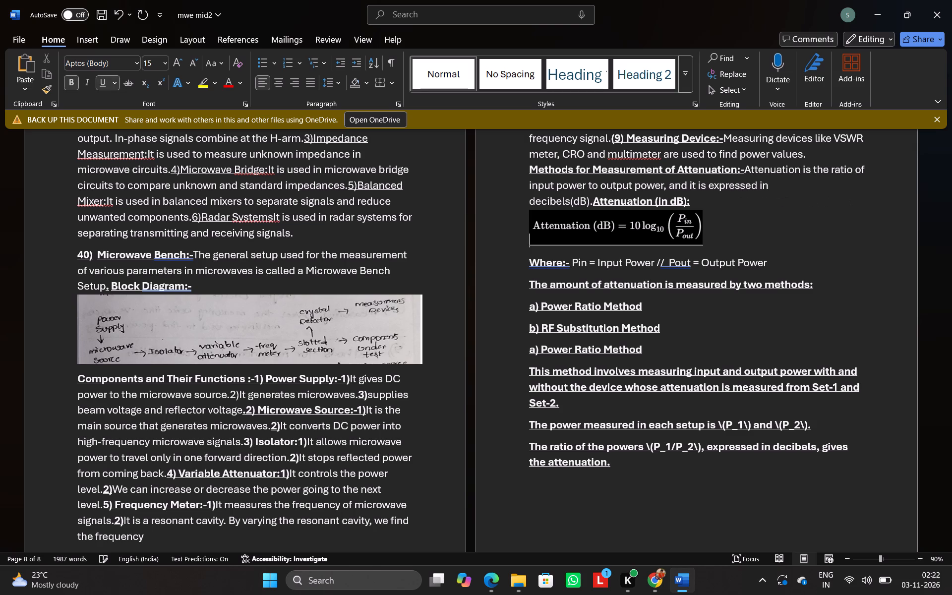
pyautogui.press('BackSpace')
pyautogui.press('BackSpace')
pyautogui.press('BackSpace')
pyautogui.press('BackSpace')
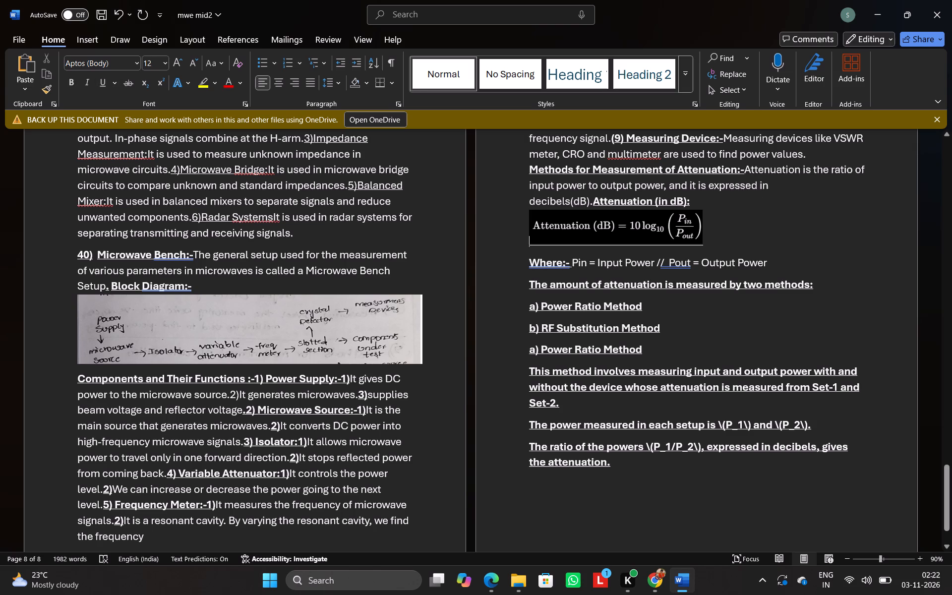
pyautogui.click(656, 575)
pyautogui.scroll(-1, 569, 394)
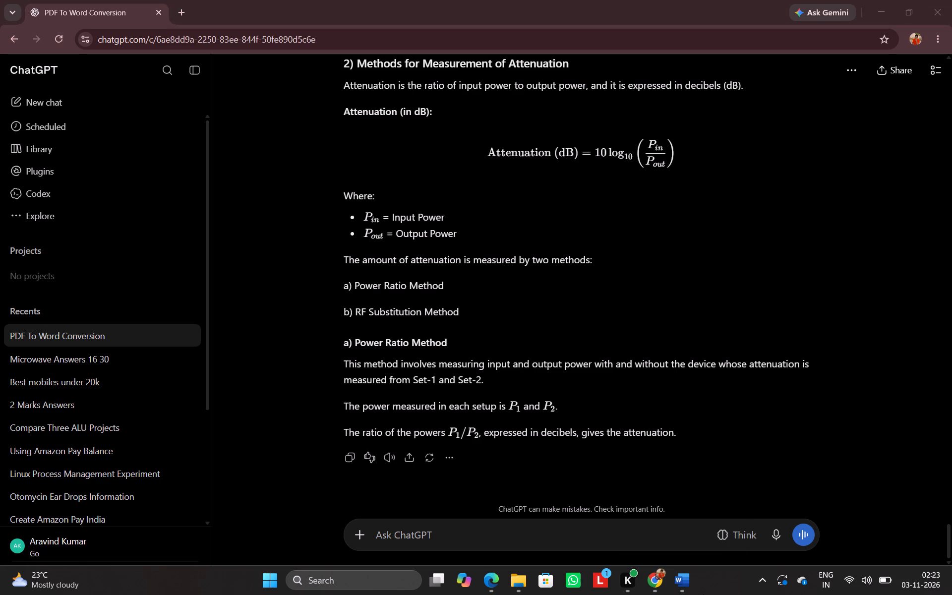
pyautogui.click(693, 578)
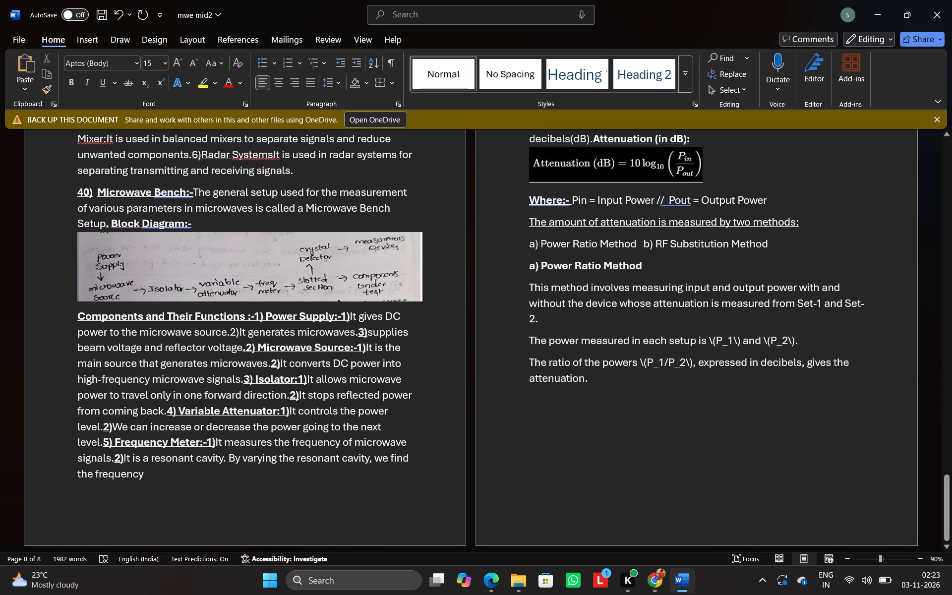
pyautogui.click(530, 338)
pyautogui.press('BackSpace')
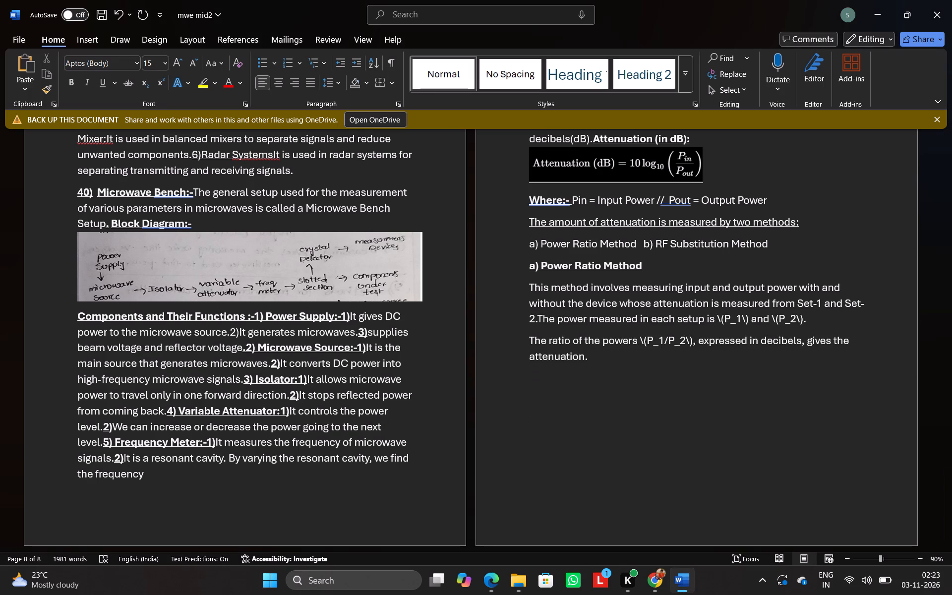
pyautogui.click(528, 285)
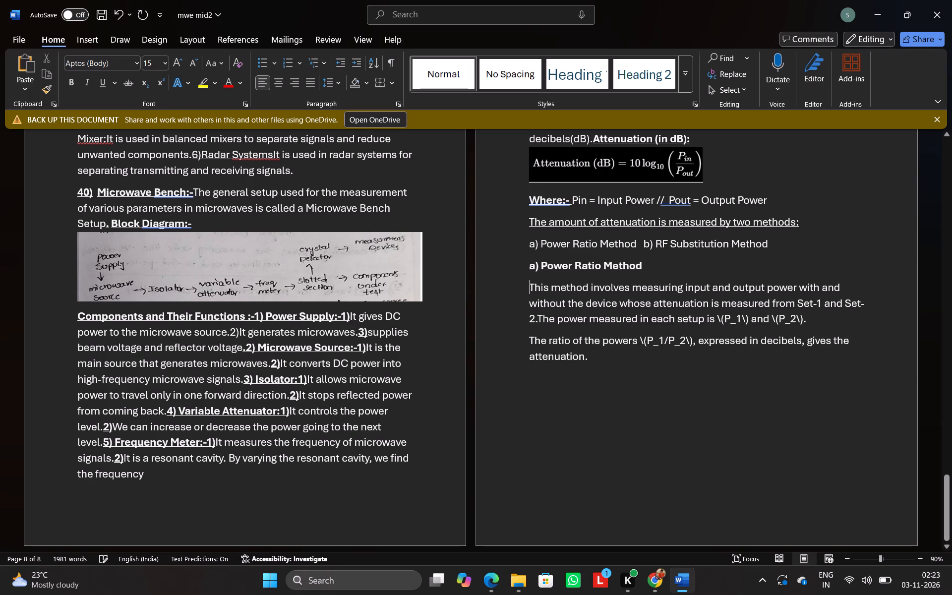
pyautogui.press('BackSpace')
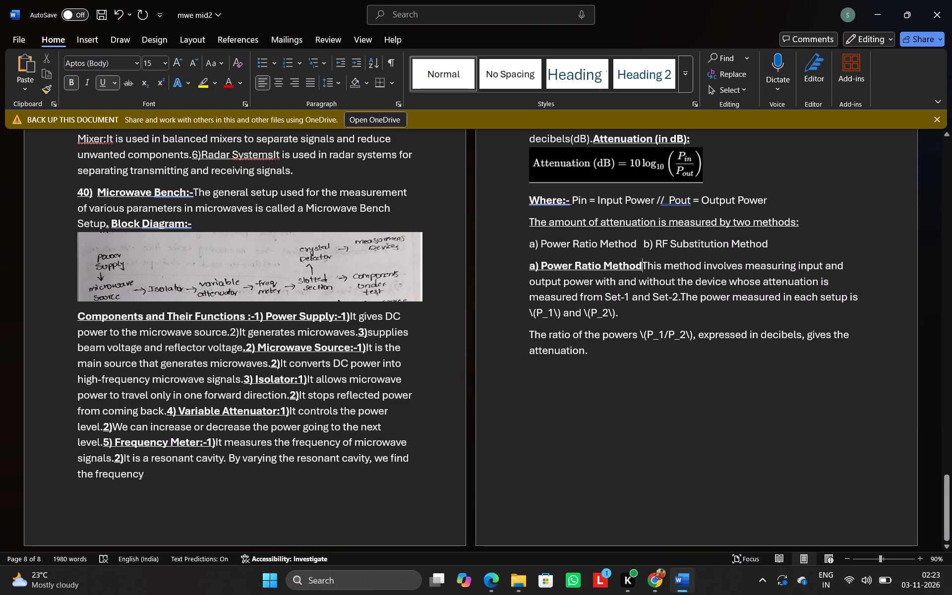
# Add ":-" after the "a) Power Ratio Method" heading and join the paragraph about the ratio of the powers onto the preceding text.
pyautogui.write(':-')
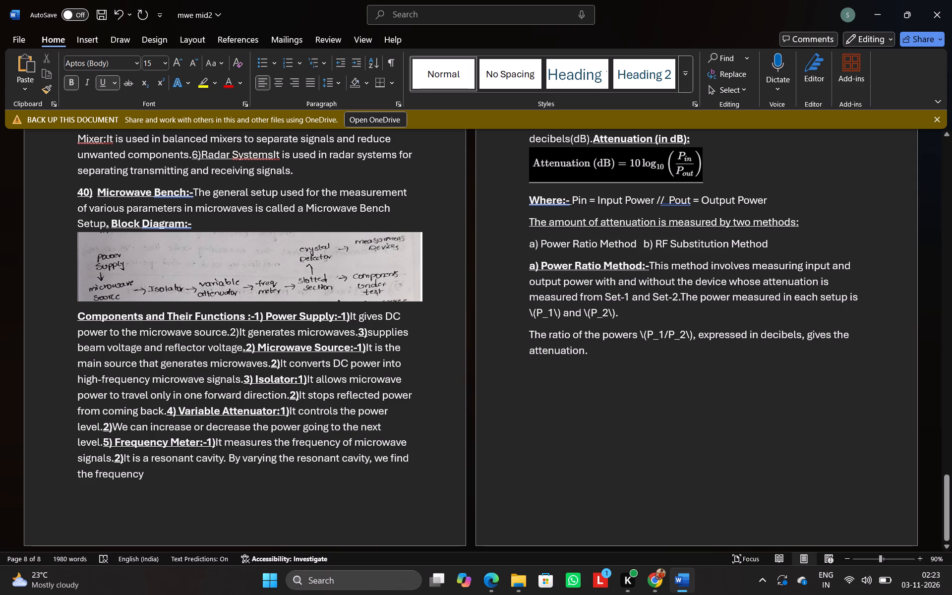
pyautogui.click(528, 334)
pyautogui.press('BackSpace')
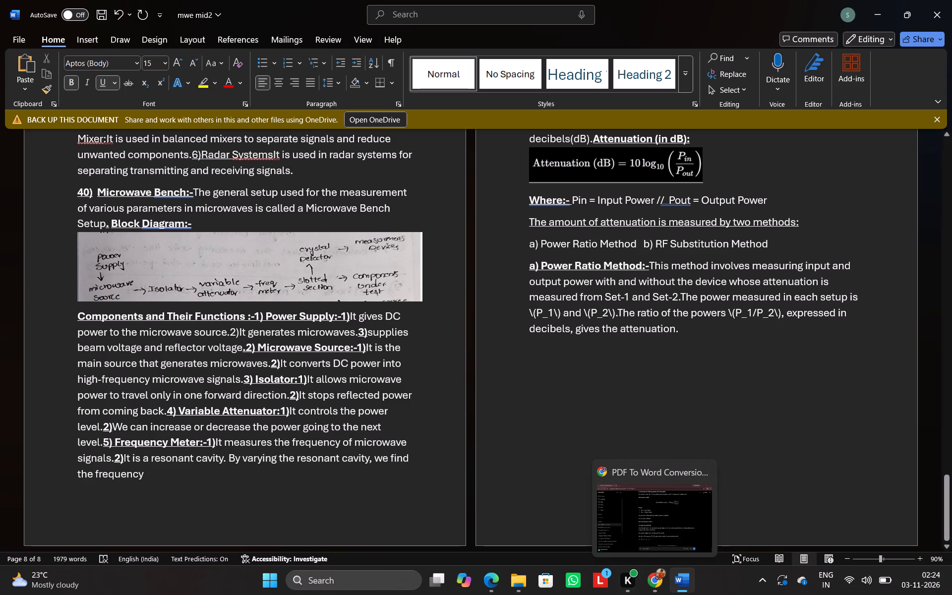
# Check the Power Ratio Method notation in the handwritten 4&5.pdf notes and clean the first power symbol in Word to read (P1).
pyautogui.click(495, 584)
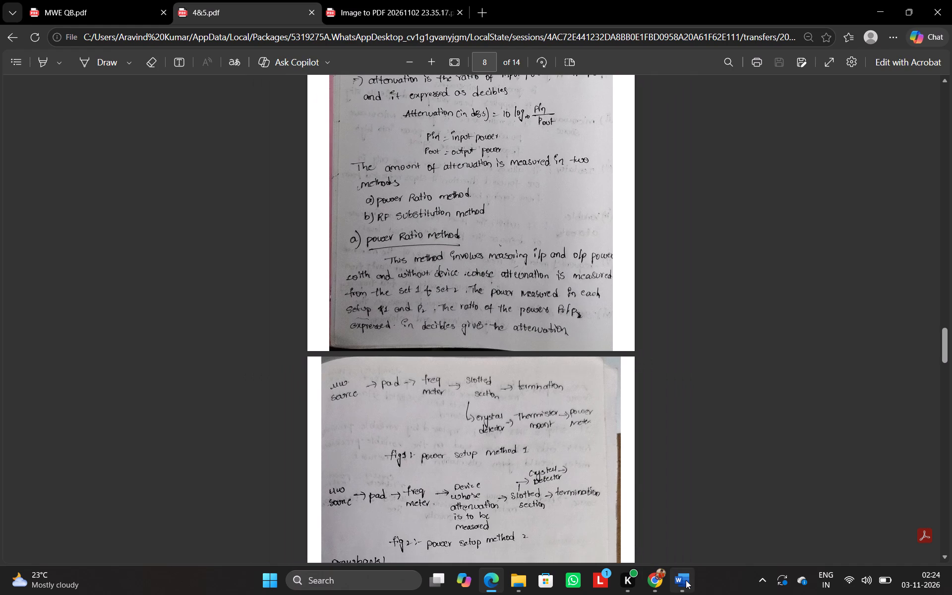
pyautogui.click(686, 580)
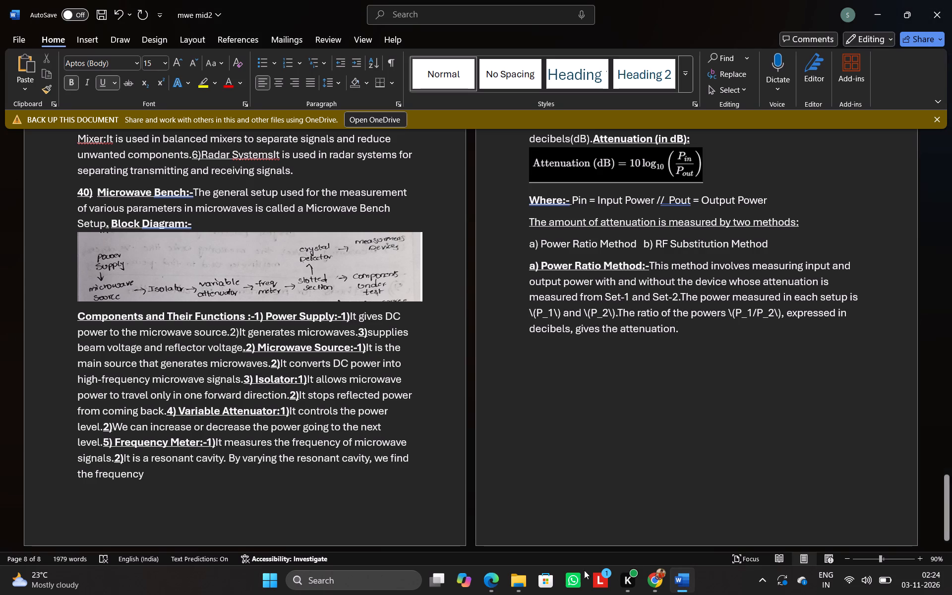
pyautogui.click(492, 579)
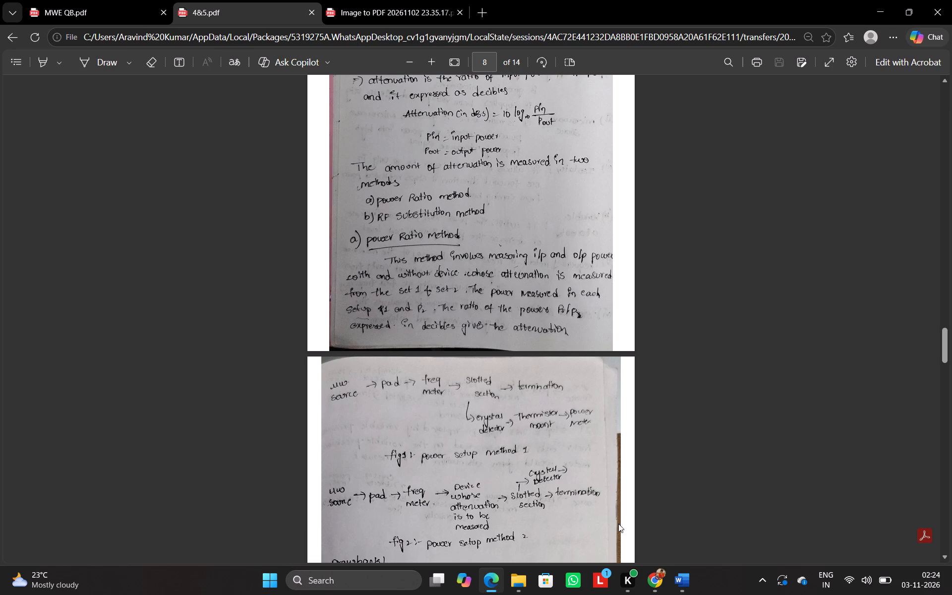
pyautogui.click(680, 581)
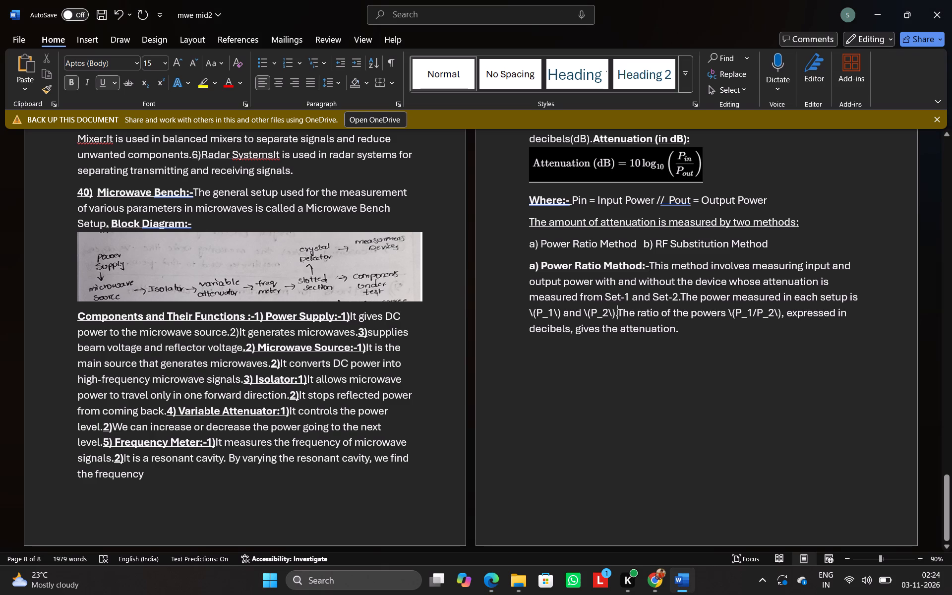
pyautogui.click(549, 317)
pyautogui.press('BackSpace')
pyautogui.press('Right')
pyautogui.press('Right')
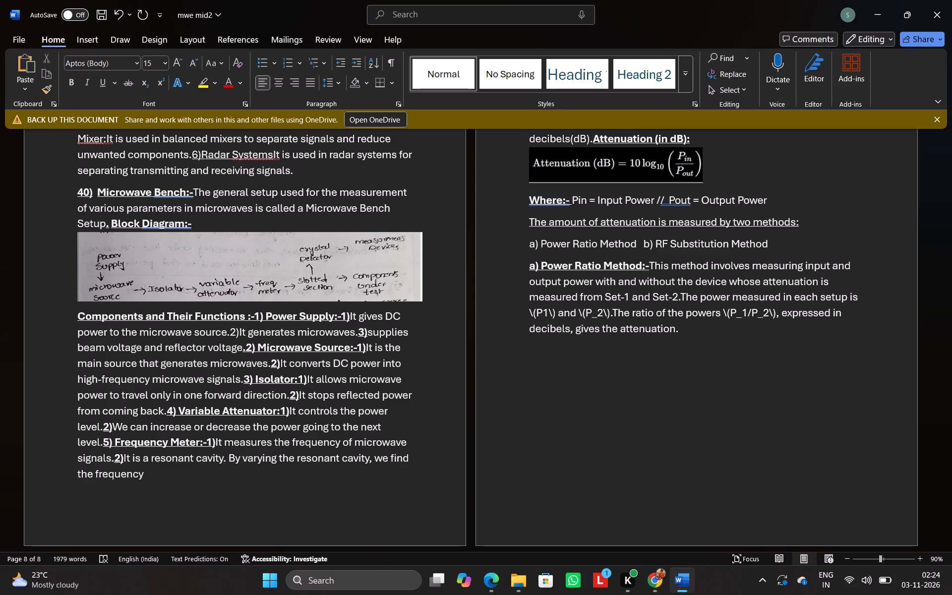
pyautogui.press('BackSpace')
pyautogui.press('Left')
pyautogui.press('Left')
pyautogui.press('Left')
pyautogui.press('Left')
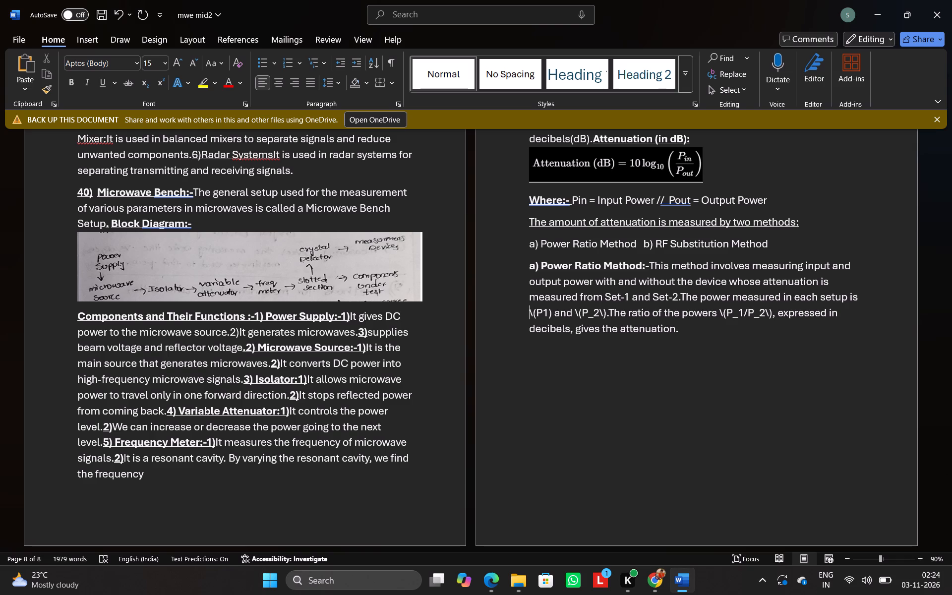
pyautogui.press('Right')
pyautogui.press('BackSpace')
# Clean the second power symbol in the sentence about the power measured in each setup to read (P2).
pyautogui.press('Right')
pyautogui.press('Right')
pyautogui.press('Right')
pyautogui.press('Right')
pyautogui.press('Right')
pyautogui.press('Right')
pyautogui.press('Right')
pyautogui.press('Right')
pyautogui.press('Right')
pyautogui.press('Right')
pyautogui.press('Right')
pyautogui.press('Right')
pyautogui.press('Right')
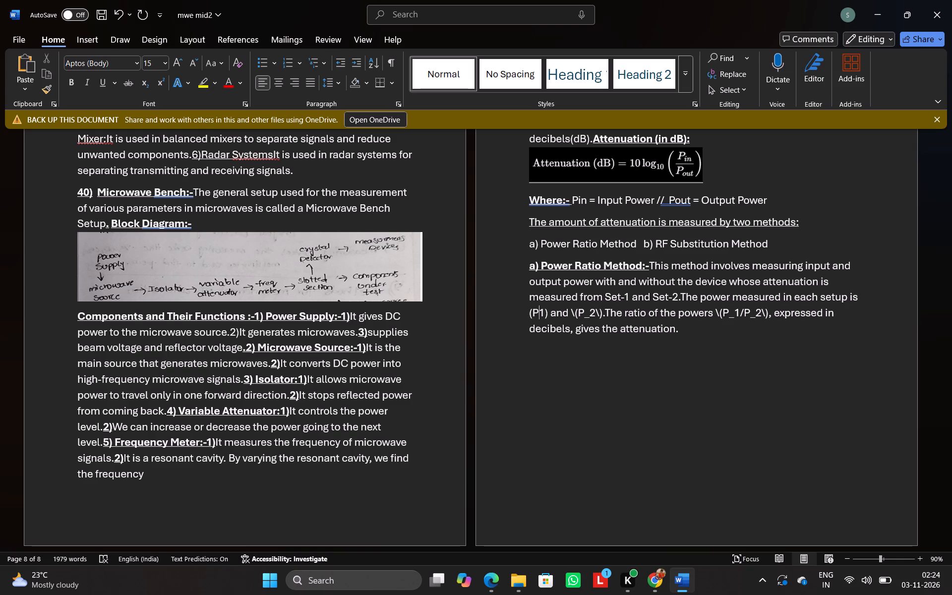
pyautogui.press('Left')
pyautogui.press('Left')
pyautogui.press('Left')
pyautogui.press('BackSpace')
pyautogui.press('Right')
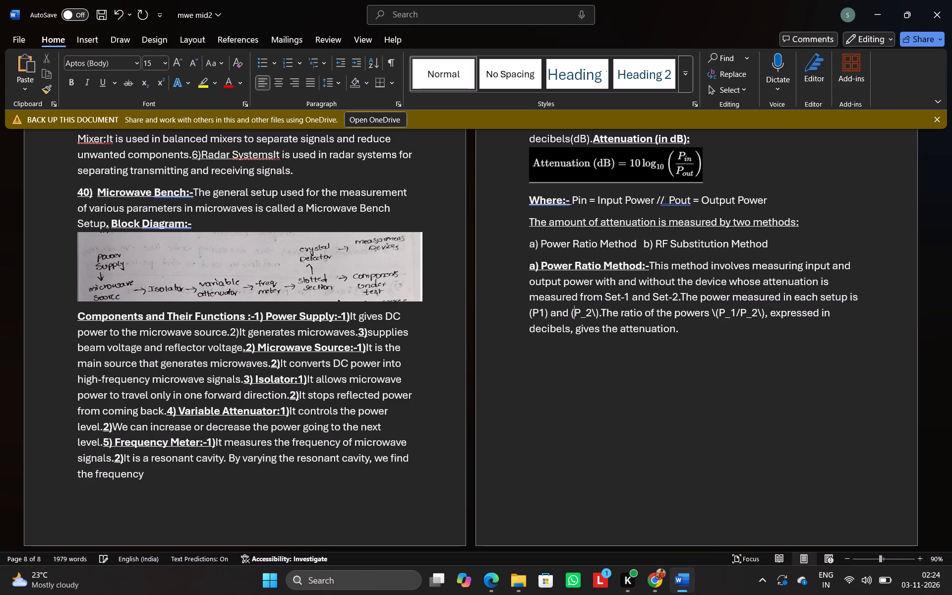
pyautogui.press('Right')
pyautogui.press('Right')
pyautogui.press('BackSpace')
pyautogui.press('Right')
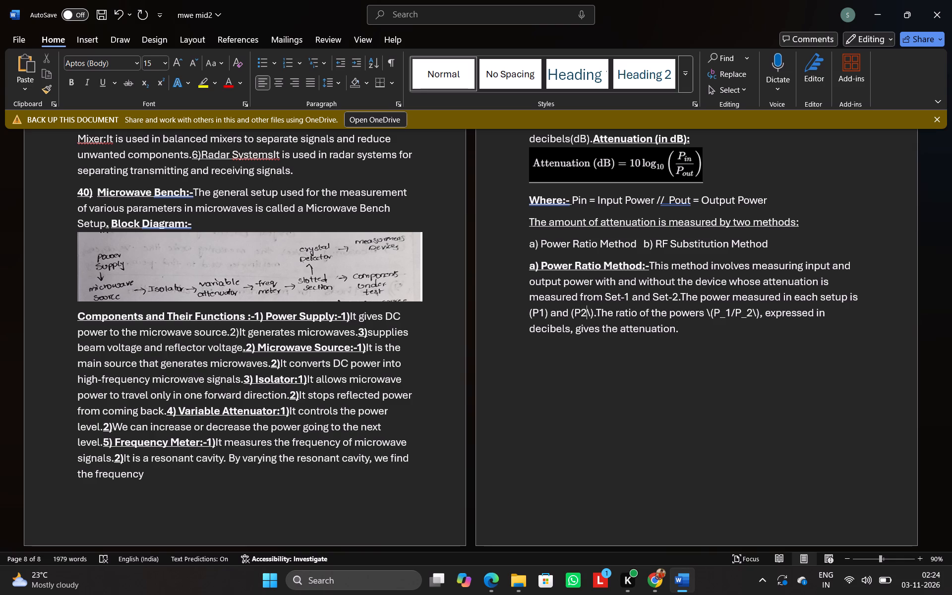
pyautogui.press('Right')
pyautogui.press('BackSpace')
# Strip the backslashes and underscores from the power ratio expression in the last Power Ratio Method sentence so it reads (P1/P2).
pyautogui.press('Right')
pyautogui.press('Right')
pyautogui.press('Right')
pyautogui.press('Right')
pyautogui.press('Right')
pyautogui.press('Right')
pyautogui.press('Right')
pyautogui.press('Right')
pyautogui.press('Right')
pyautogui.press('Right')
pyautogui.press('Right')
pyautogui.press('Right')
pyautogui.press('Right')
pyautogui.press('Right')
pyautogui.press('Right')
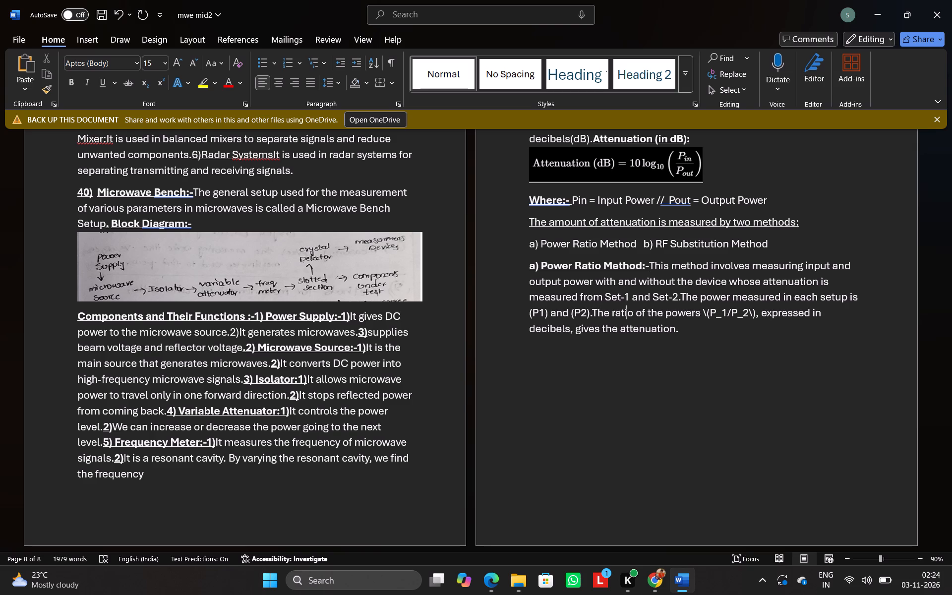
pyautogui.press('Right')
pyautogui.press('Right')
pyautogui.press('Right')
pyautogui.press('Right')
pyautogui.press('Right')
pyautogui.press('Right')
pyautogui.press('Right')
pyautogui.press('Right')
pyautogui.press('Right')
pyautogui.press('Right')
pyautogui.press('Right')
pyautogui.press('Right')
pyautogui.press('BackSpace')
pyautogui.press('Right')
pyautogui.press('Right')
pyautogui.press('Right')
pyautogui.press('BackSpace')
pyautogui.press('Right')
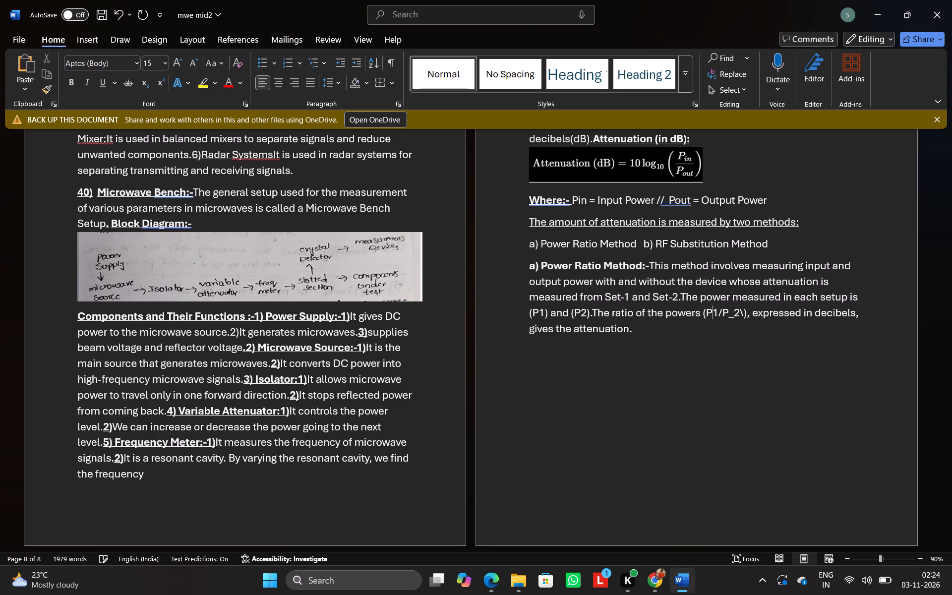
pyautogui.press('Right')
pyautogui.press('Right')
pyautogui.press('Right')
pyautogui.press('Right')
pyautogui.press('Right')
pyautogui.press('BackSpace')
pyautogui.press('Right')
pyautogui.press('Left')
pyautogui.press('Left')
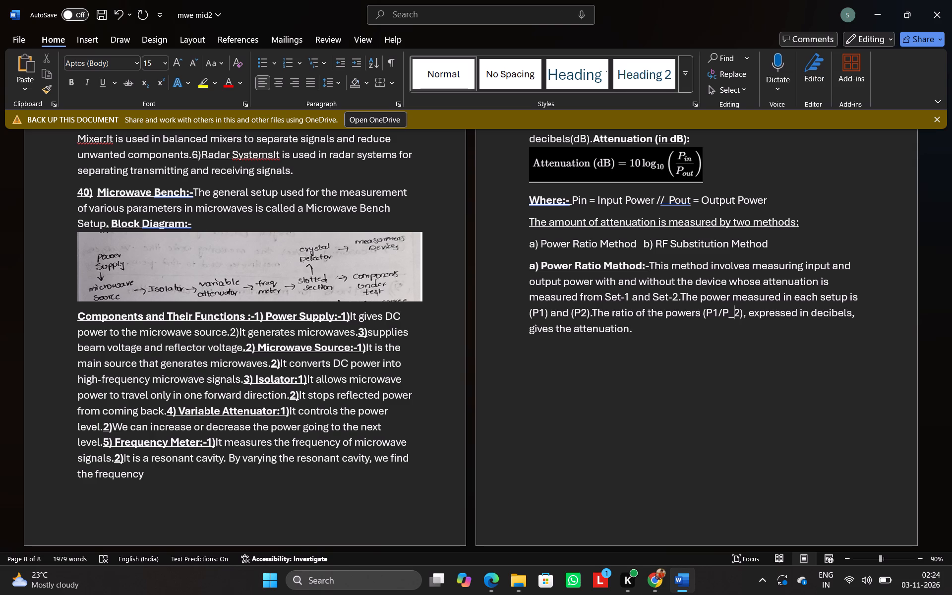
pyautogui.press('BackSpace')
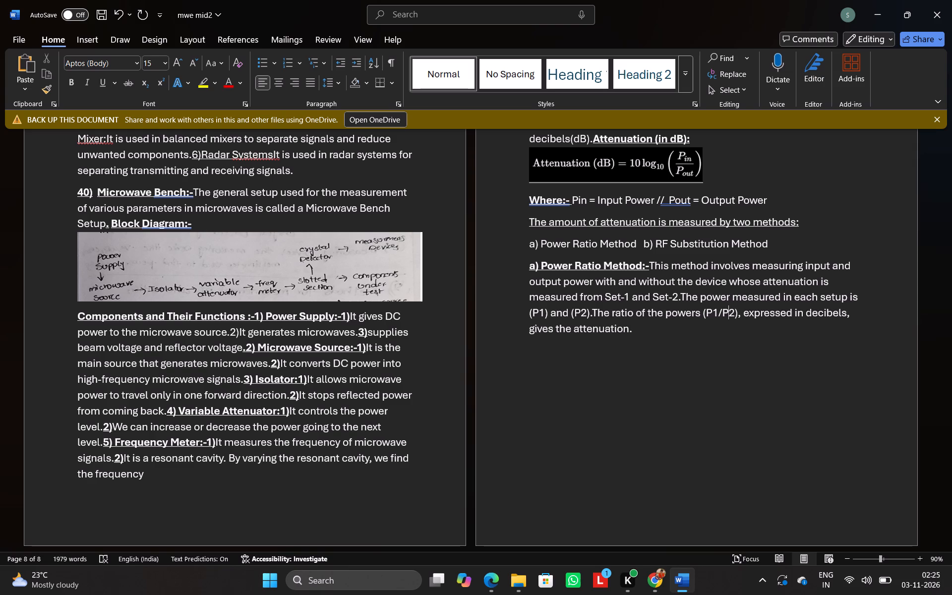
# Look through the Word notes from the first page to the end of the Power Ratio Method text.
pyautogui.click(642, 330)
pyautogui.scroll(-2, 642, 330)
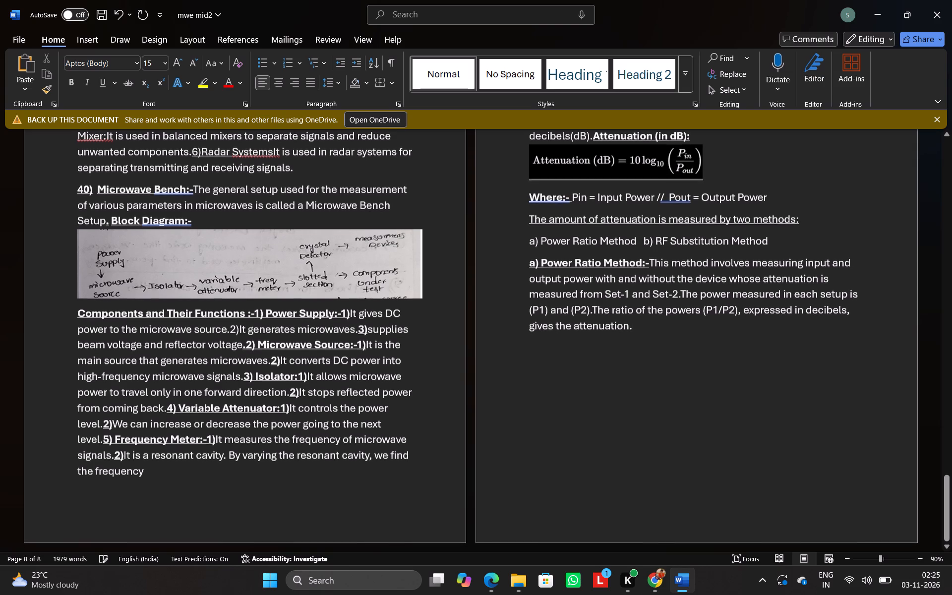
pyautogui.scroll(-5, 642, 330)
pyautogui.scroll(18, 642, 330)
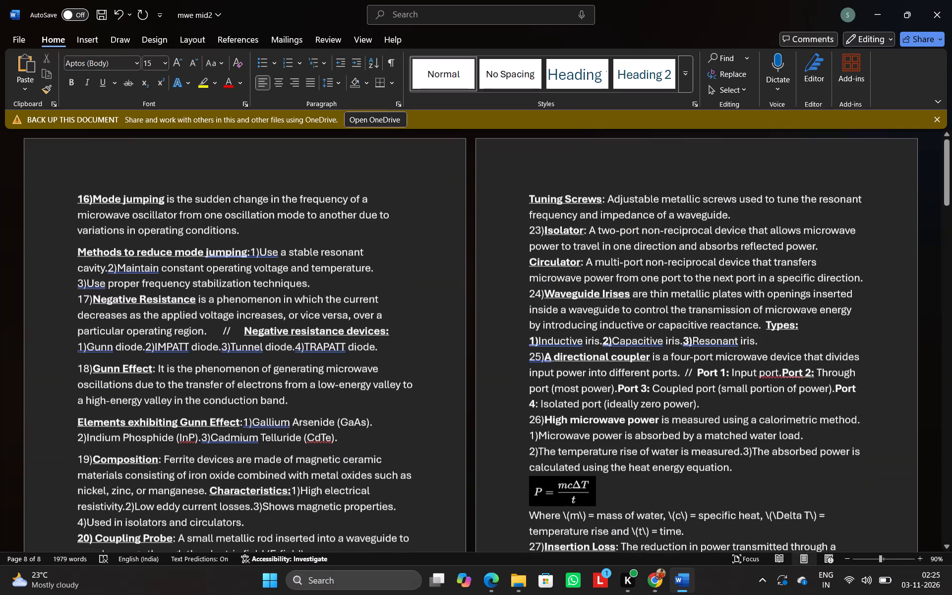
pyautogui.scroll(13, 642, 330)
pyautogui.scroll(-2, 642, 330)
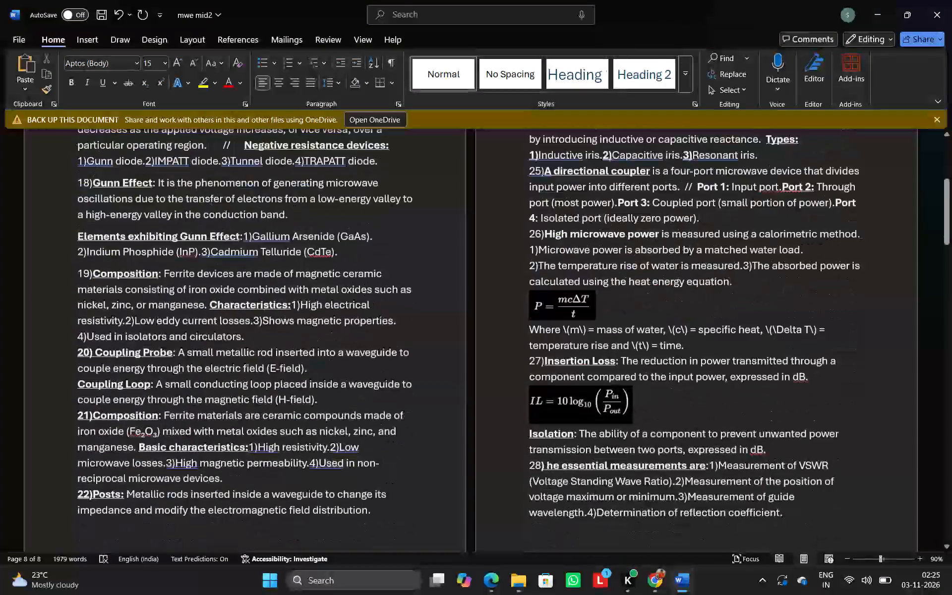
pyautogui.scroll(-10, 642, 330)
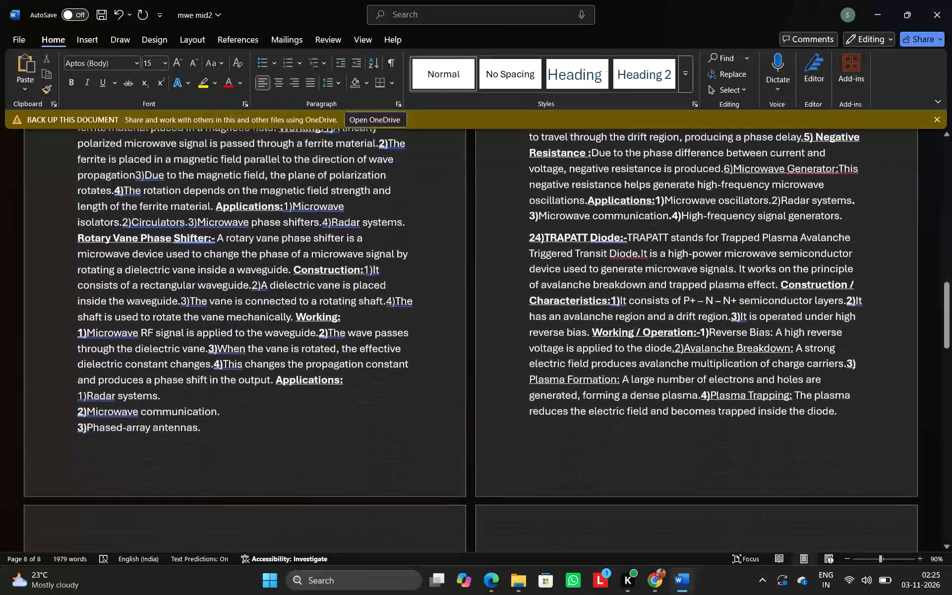
pyautogui.scroll(-11, 642, 330)
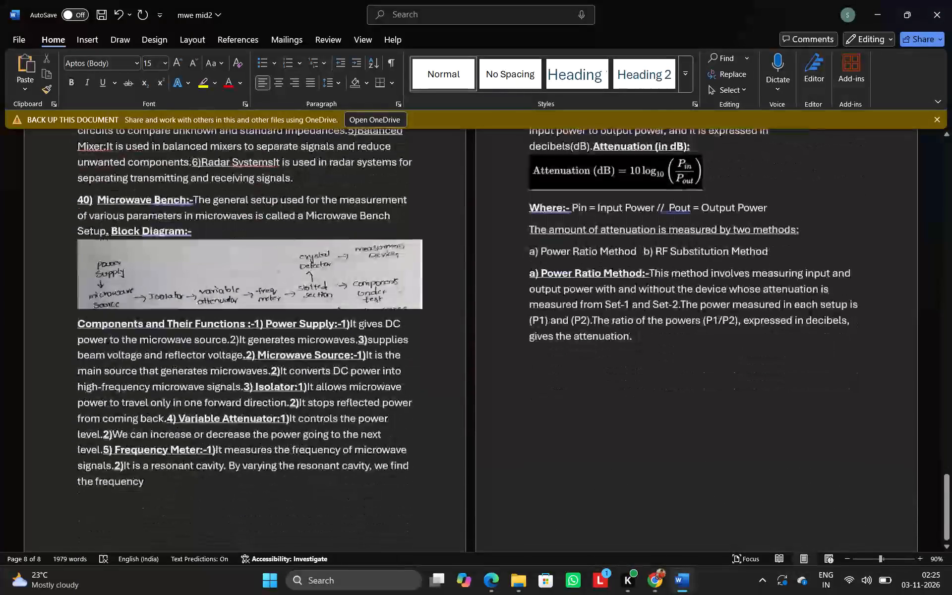
pyautogui.scroll(-2, 642, 330)
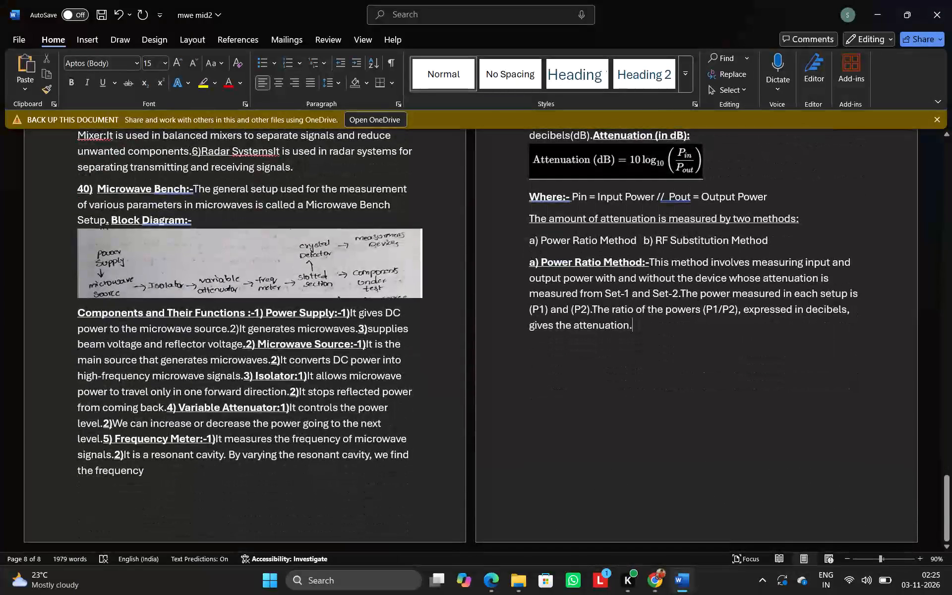
pyautogui.scroll(-1, 642, 330)
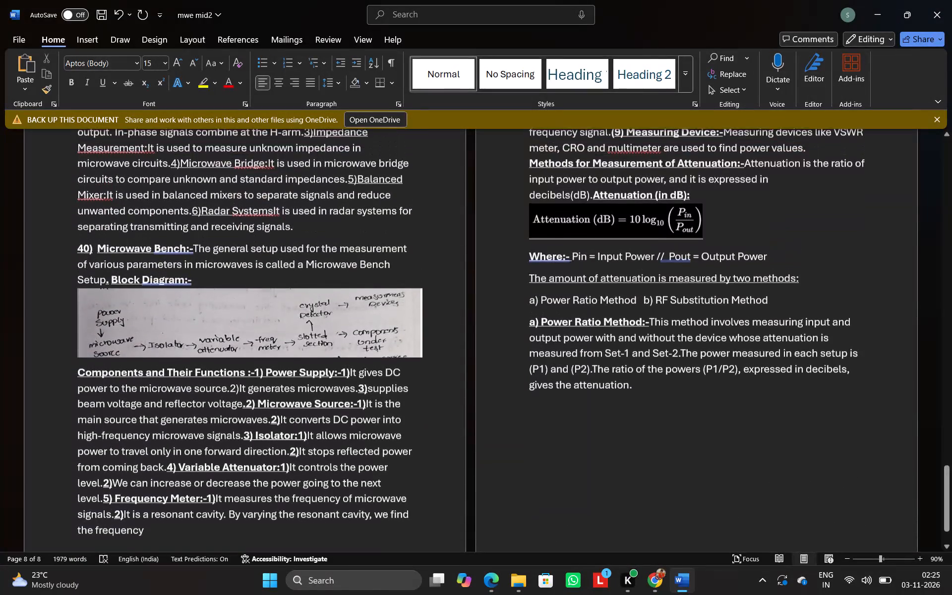
pyautogui.scroll(-2, 642, 330)
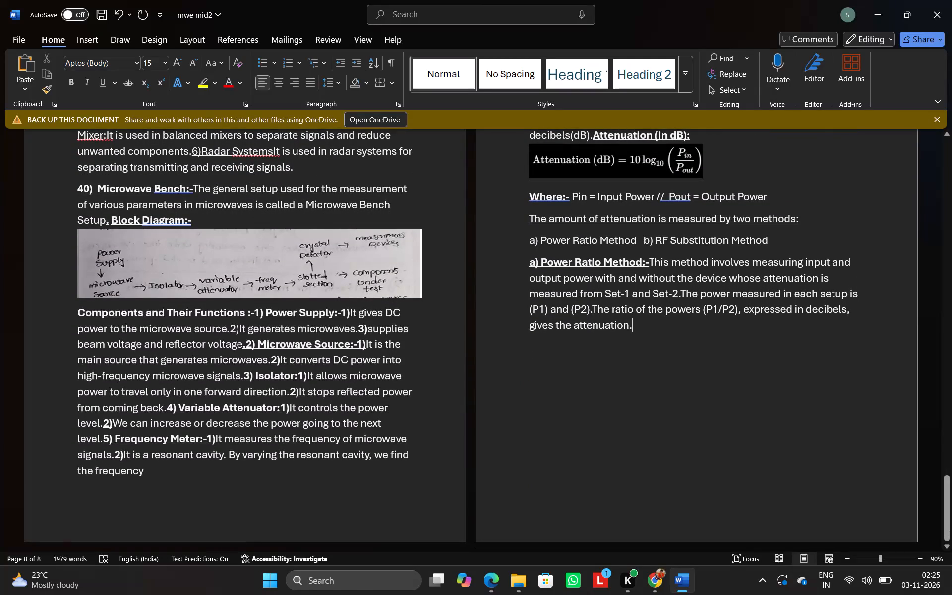
# Switch to Edge and read the remaining 4&5.pdf pages, from the power setup diagrams through the frequency measurement methods.
pyautogui.click(495, 579)
pyautogui.scroll(-1, 493, 410)
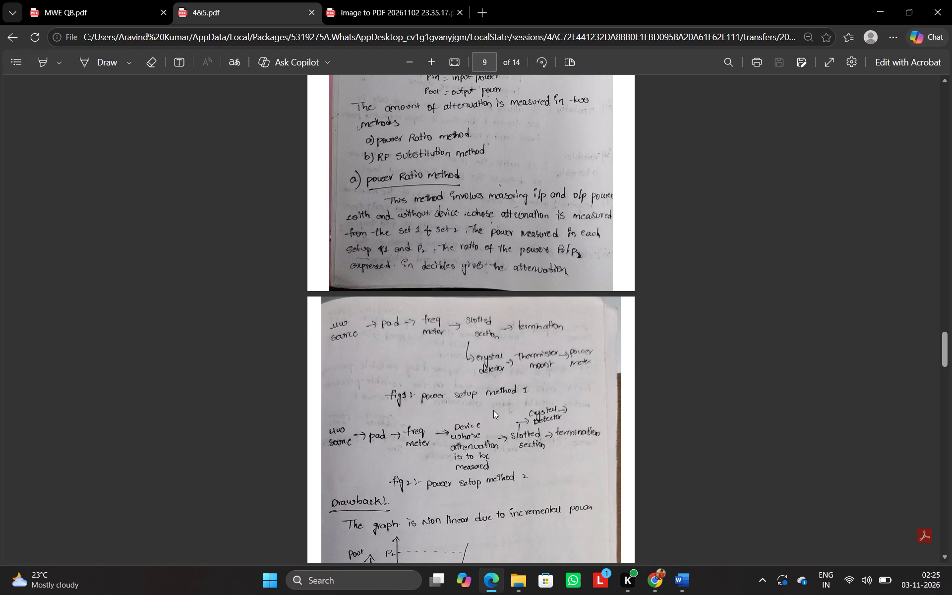
pyautogui.scroll(-6, 493, 410)
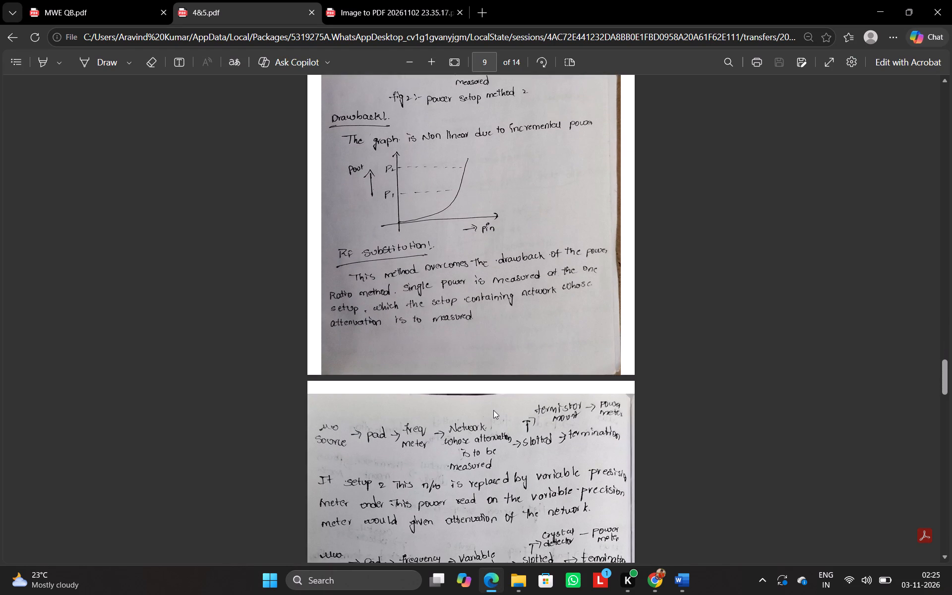
pyautogui.scroll(-2, 493, 410)
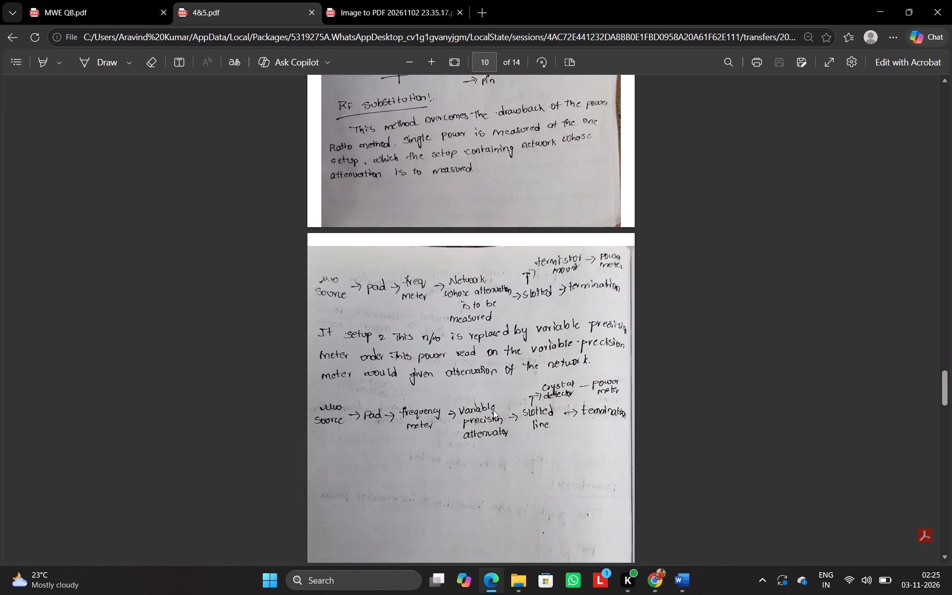
pyautogui.scroll(-10, 493, 410)
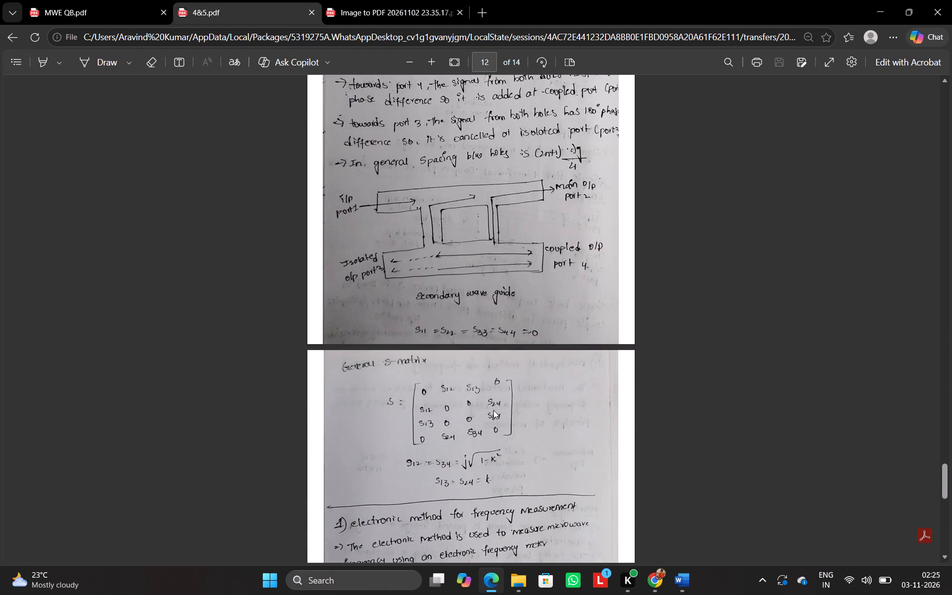
pyautogui.scroll(-6, 493, 410)
pyautogui.scroll(2, 493, 410)
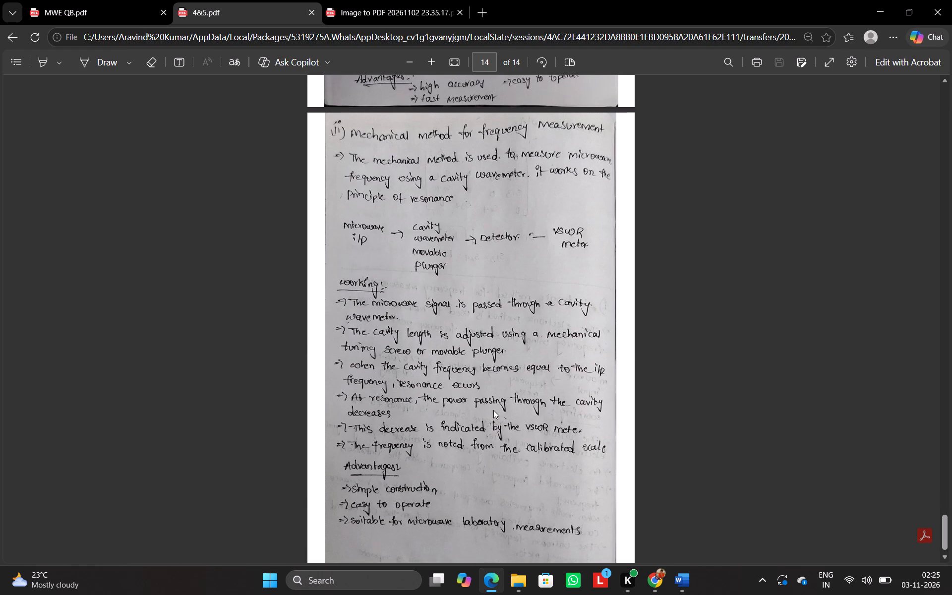
pyautogui.scroll(6, 493, 410)
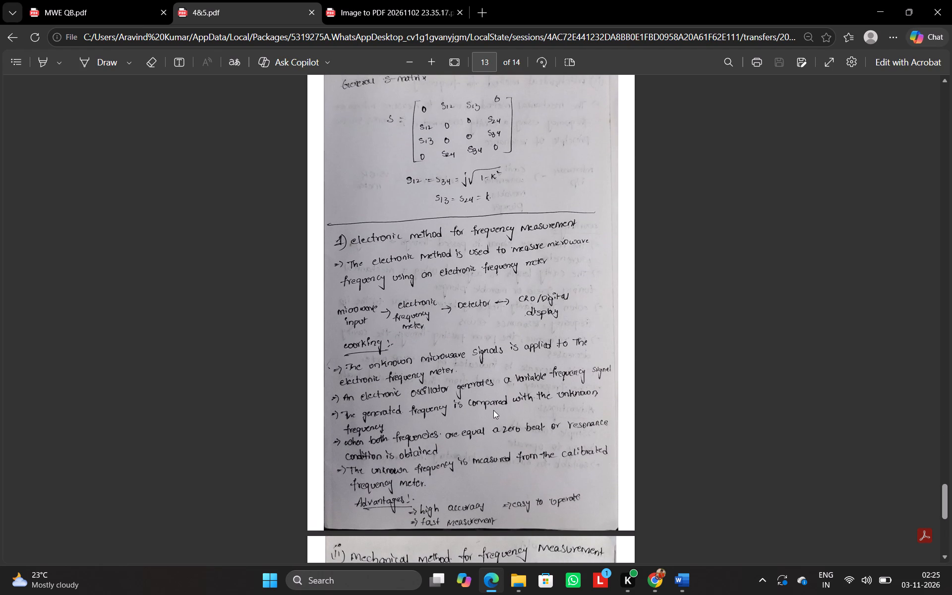
pyautogui.scroll(-7, 493, 410)
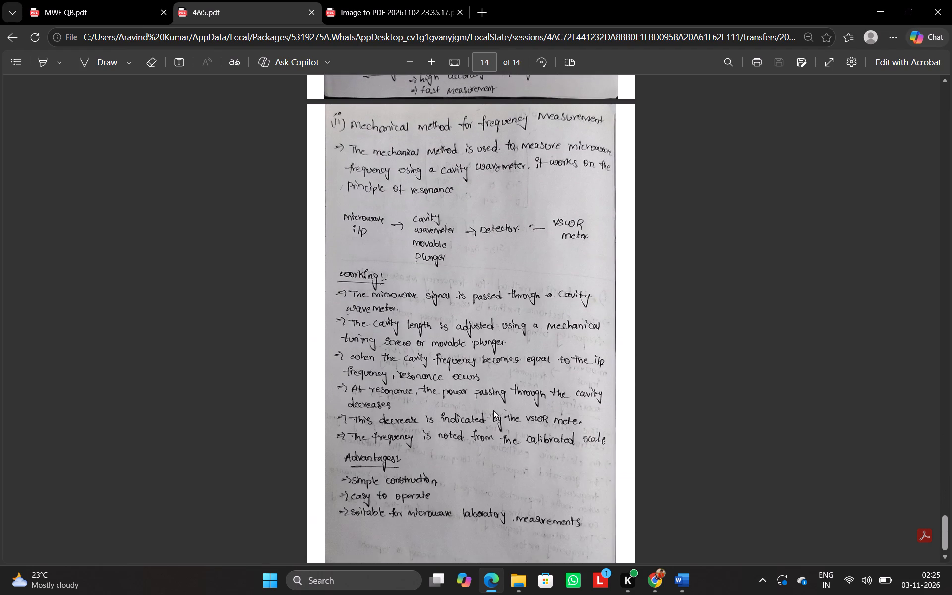
# Look back through 4&5.pdf from the mechanical frequency method page to the two power setup method diagrams.
pyautogui.scroll(-2, 493, 410)
pyautogui.scroll(9, 493, 410)
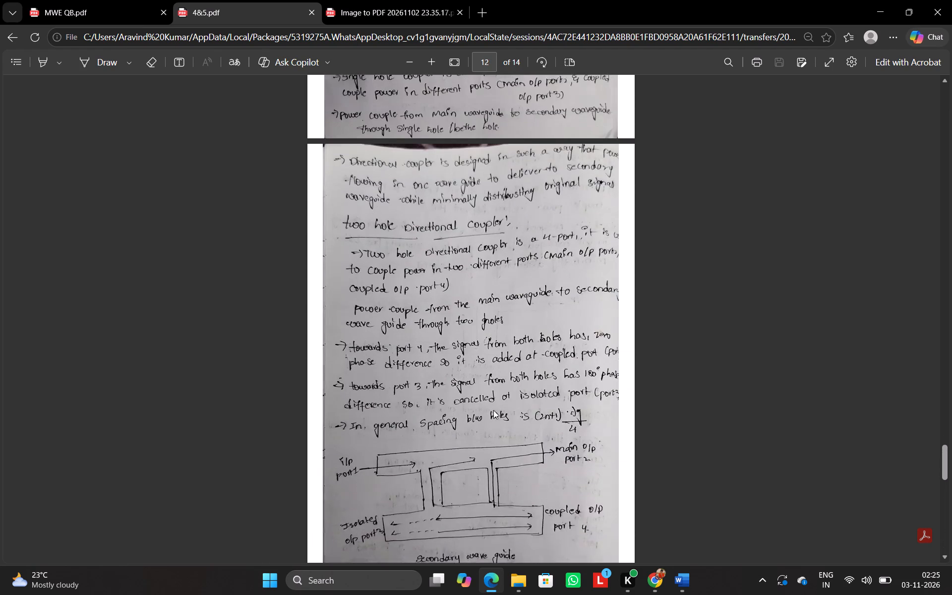
pyautogui.scroll(9, 493, 410)
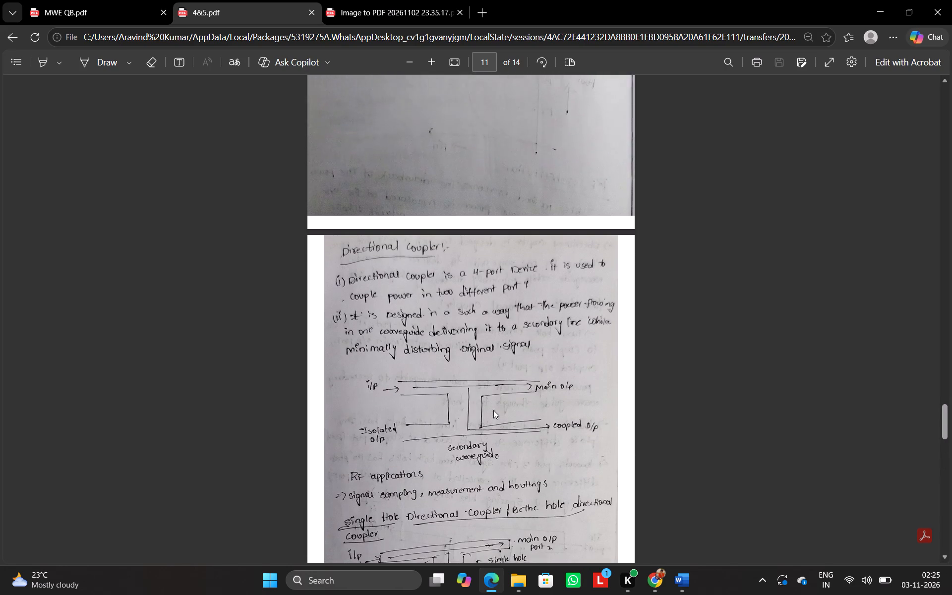
pyautogui.scroll(4, 493, 410)
pyautogui.scroll(-2, 493, 410)
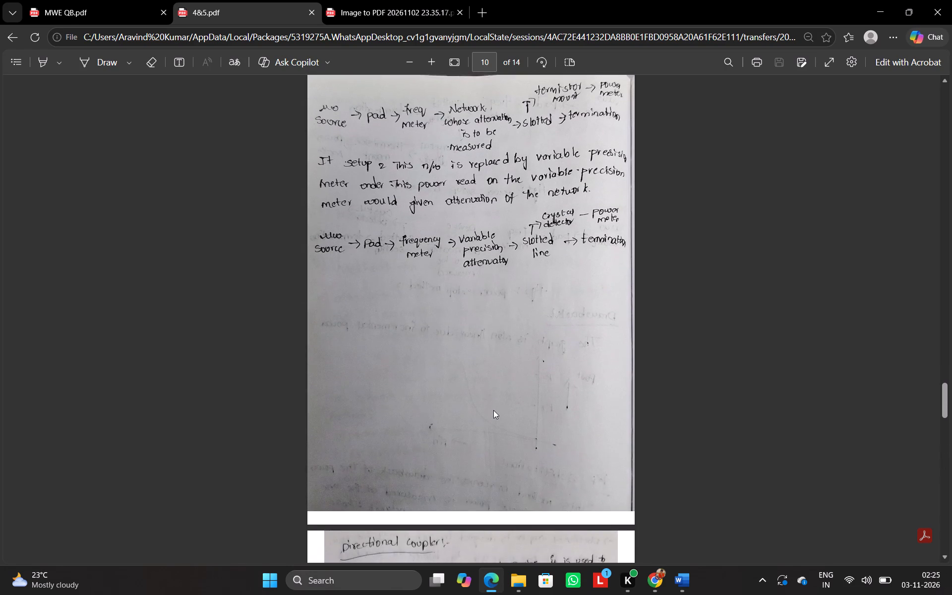
pyautogui.scroll(-2, 493, 410)
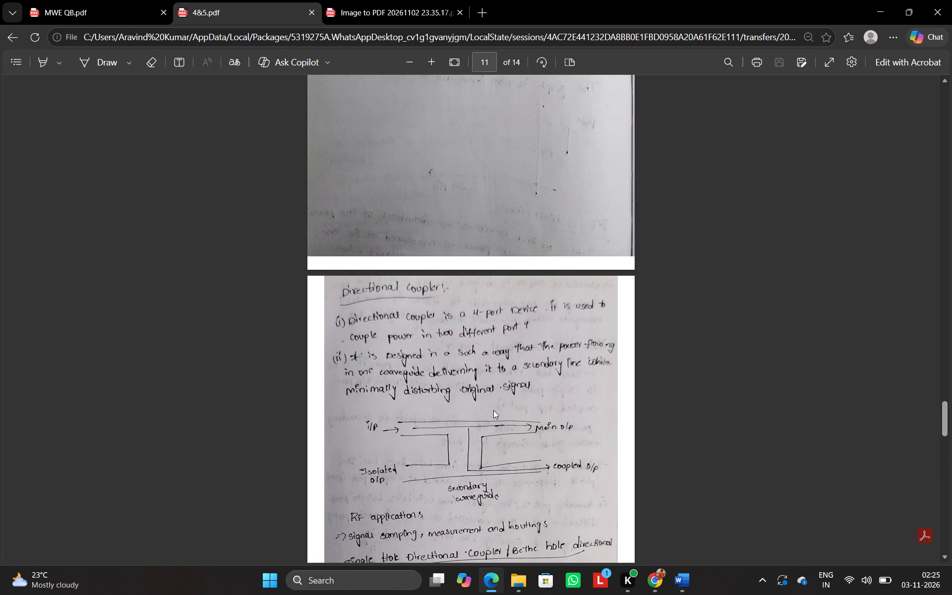
pyautogui.scroll(7, 493, 410)
pyautogui.scroll(-2, 493, 410)
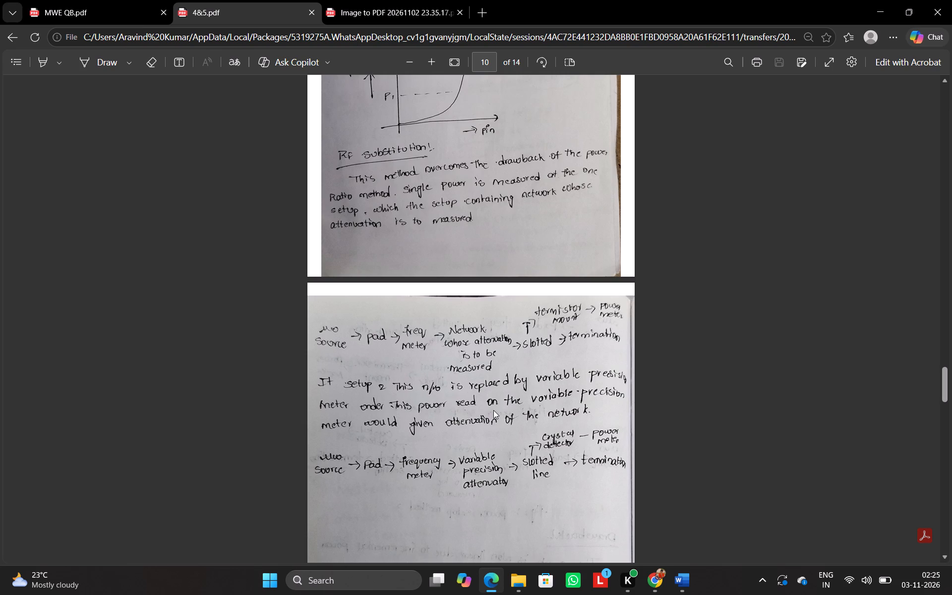
pyautogui.scroll(1, 493, 410)
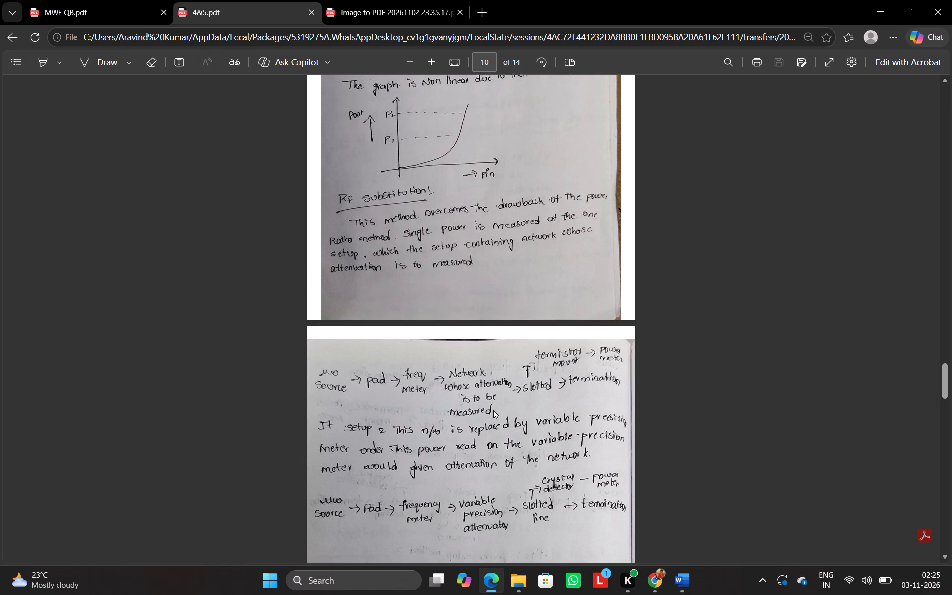
pyautogui.scroll(6, 493, 410)
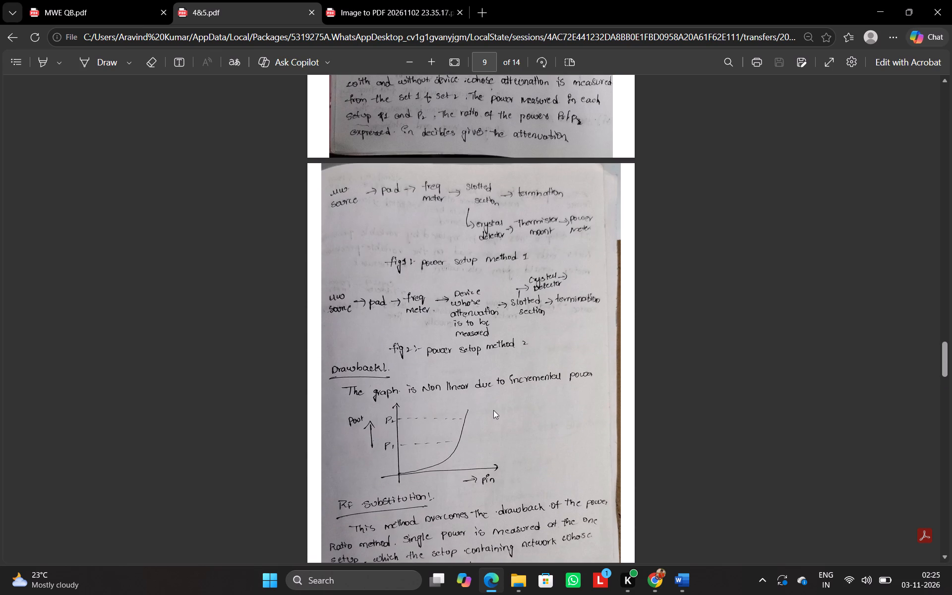
pyautogui.scroll(1, 493, 410)
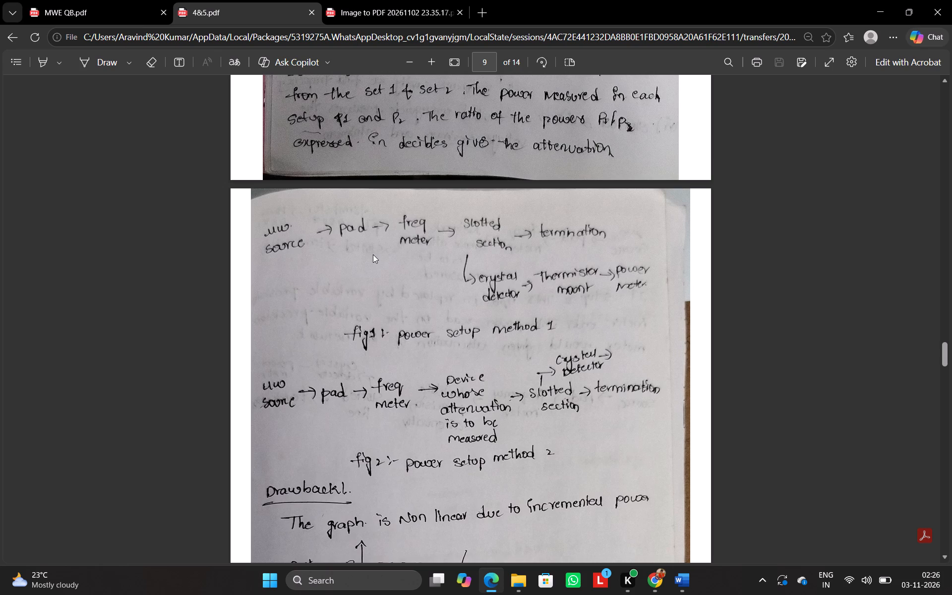
# Capture a screen snip of both handwritten power setup diagrams, including the fig 1 and fig 2 captions.
pyautogui.press('shift+super+s')
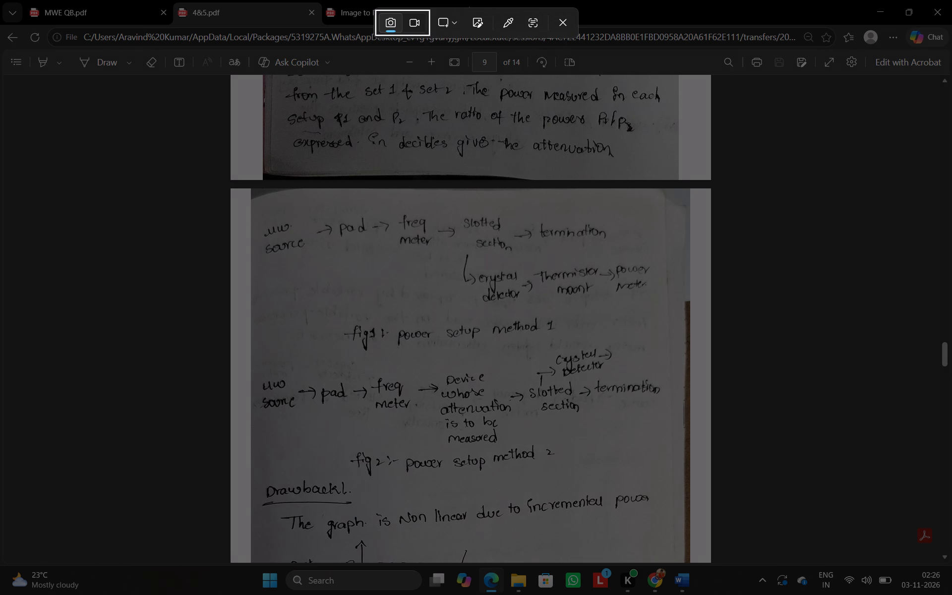
pyautogui.click(250, 201)
pyautogui.moveTo(250, 201); pyautogui.dragTo(485, 383)
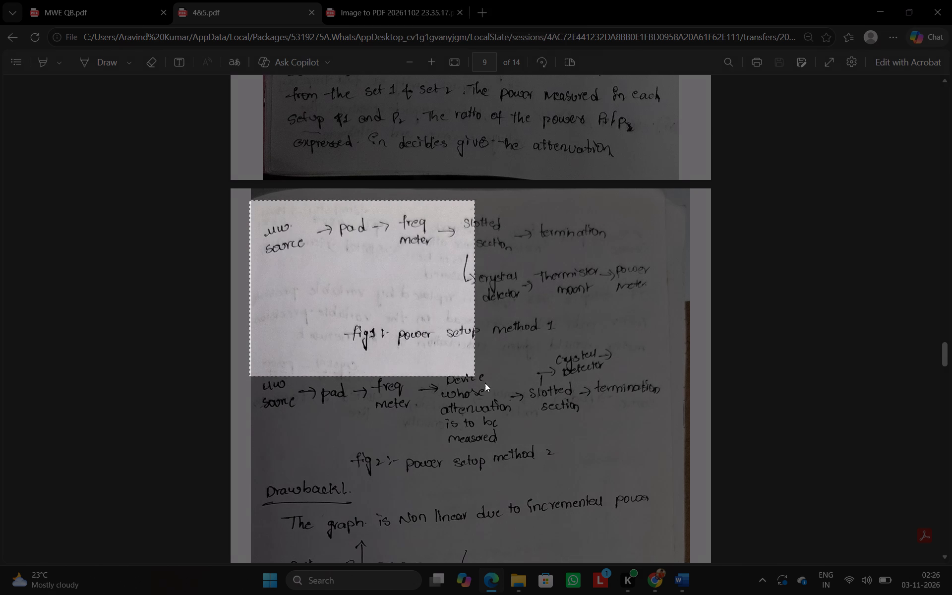
pyautogui.moveTo(485, 383); pyautogui.dragTo(671, 439)
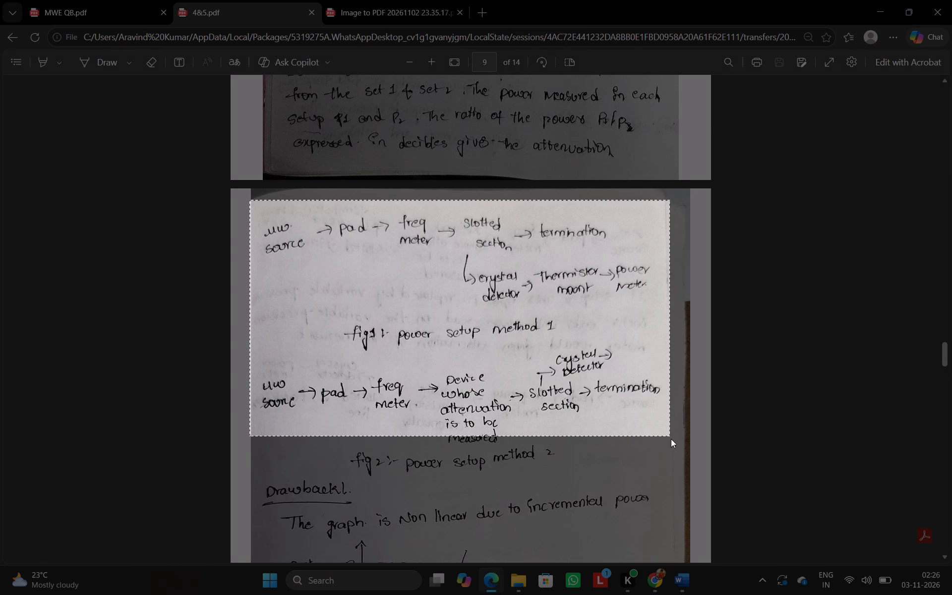
pyautogui.moveTo(671, 439); pyautogui.dragTo(753, 479)
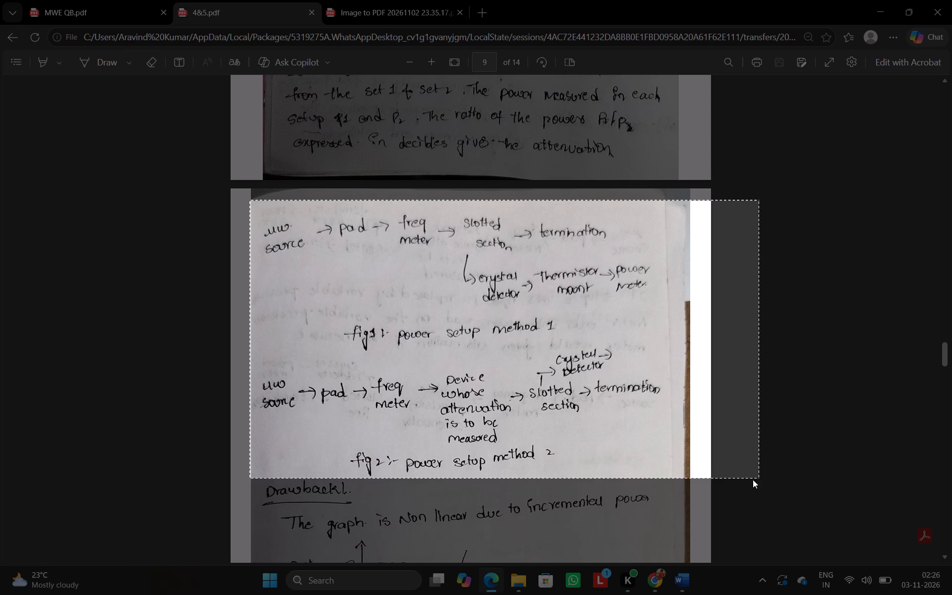
pyautogui.moveTo(753, 479); pyautogui.dragTo(677, 474)
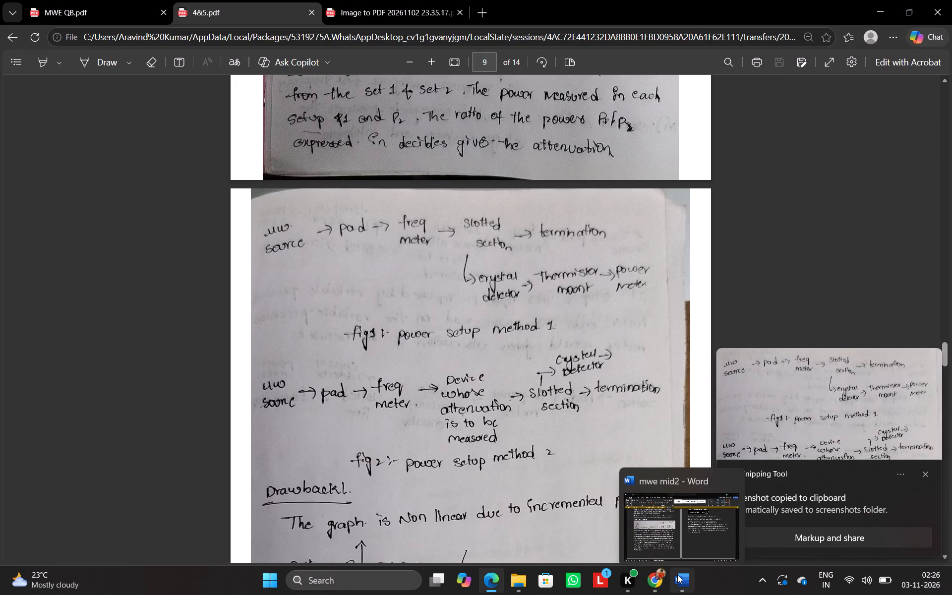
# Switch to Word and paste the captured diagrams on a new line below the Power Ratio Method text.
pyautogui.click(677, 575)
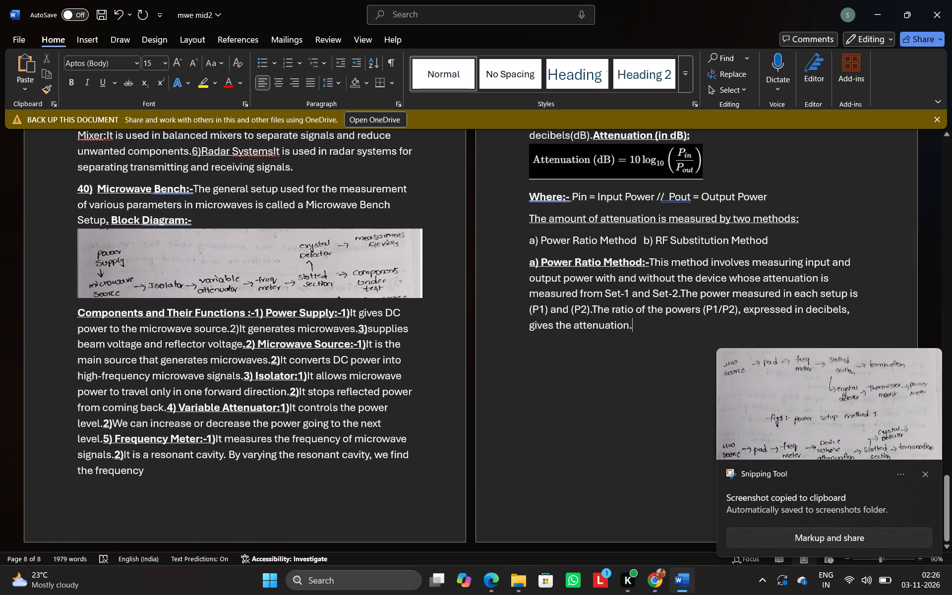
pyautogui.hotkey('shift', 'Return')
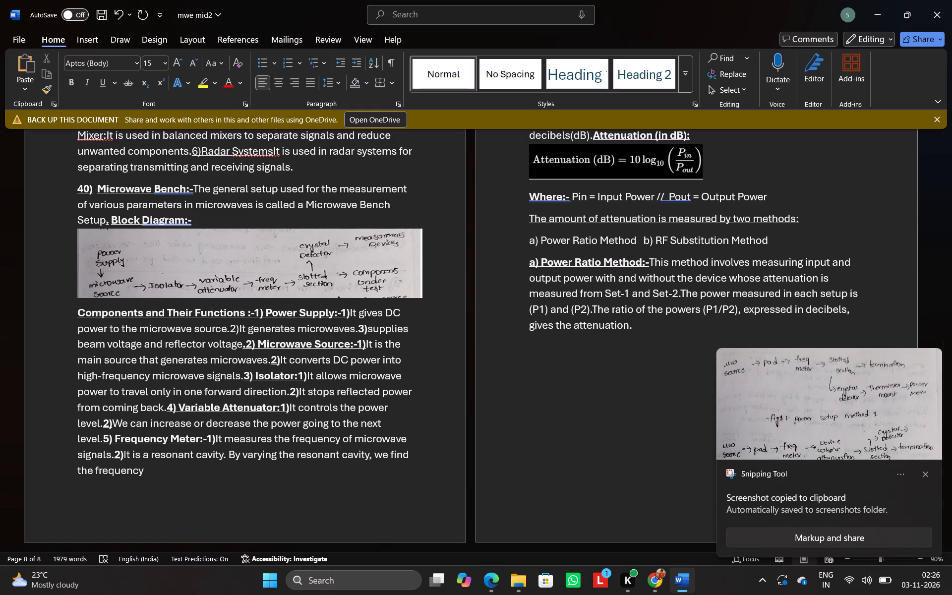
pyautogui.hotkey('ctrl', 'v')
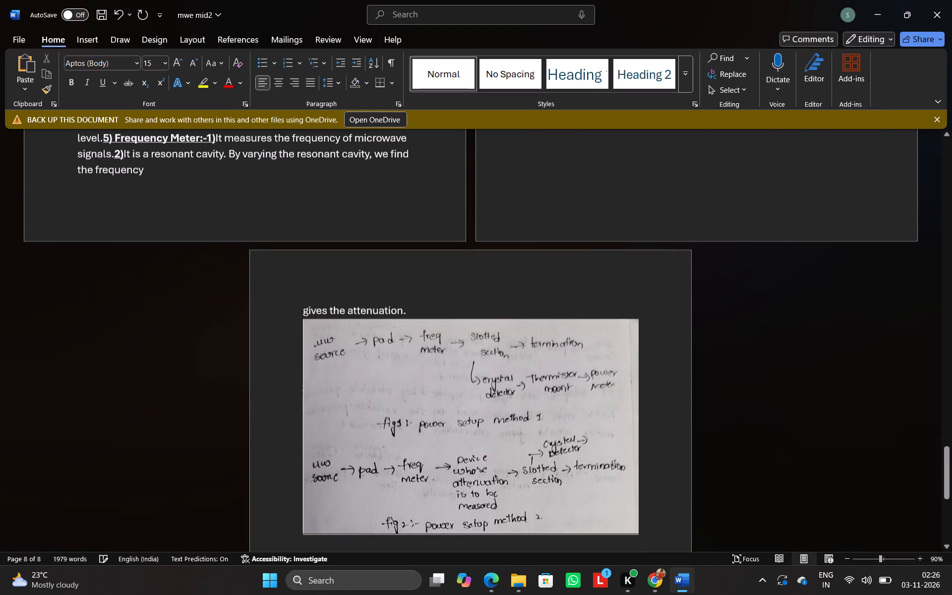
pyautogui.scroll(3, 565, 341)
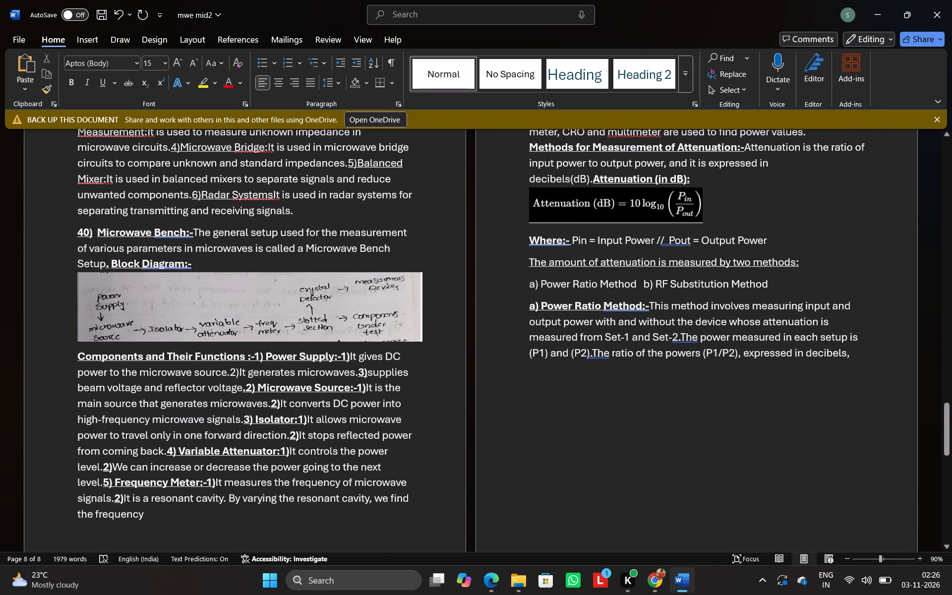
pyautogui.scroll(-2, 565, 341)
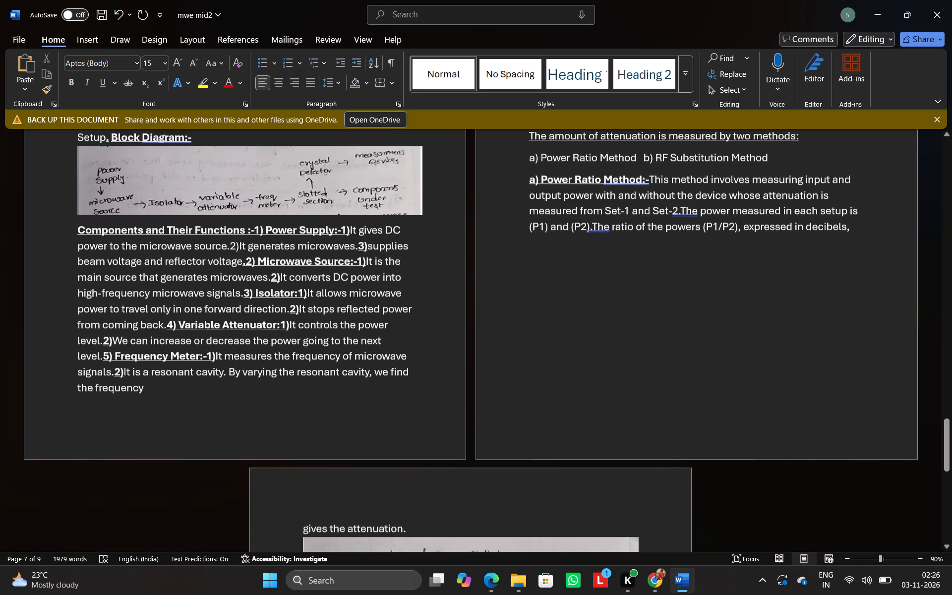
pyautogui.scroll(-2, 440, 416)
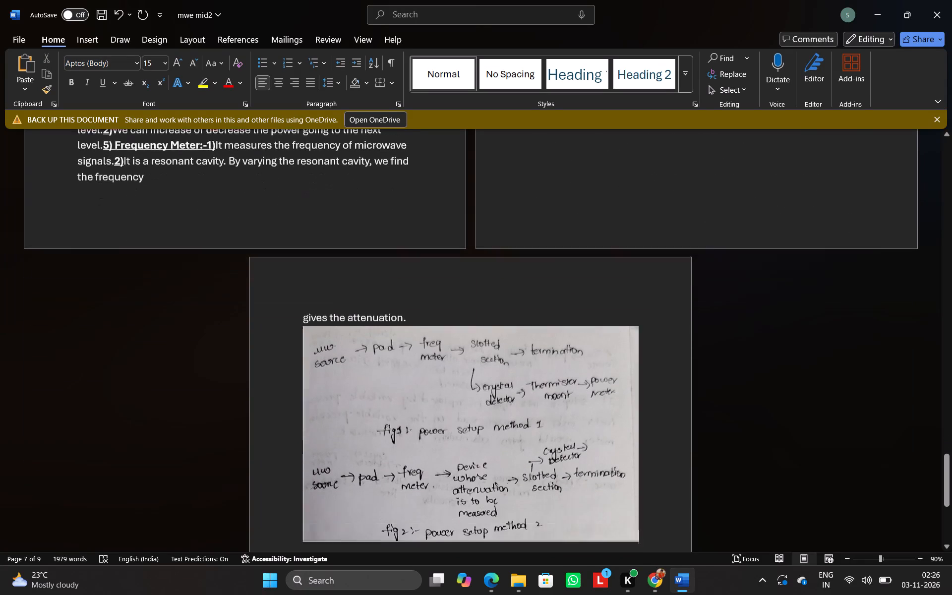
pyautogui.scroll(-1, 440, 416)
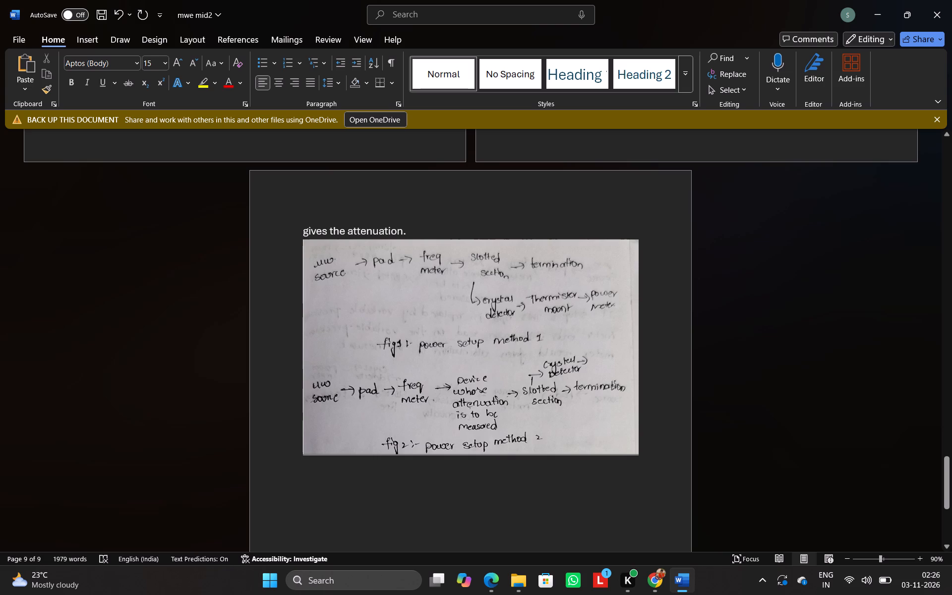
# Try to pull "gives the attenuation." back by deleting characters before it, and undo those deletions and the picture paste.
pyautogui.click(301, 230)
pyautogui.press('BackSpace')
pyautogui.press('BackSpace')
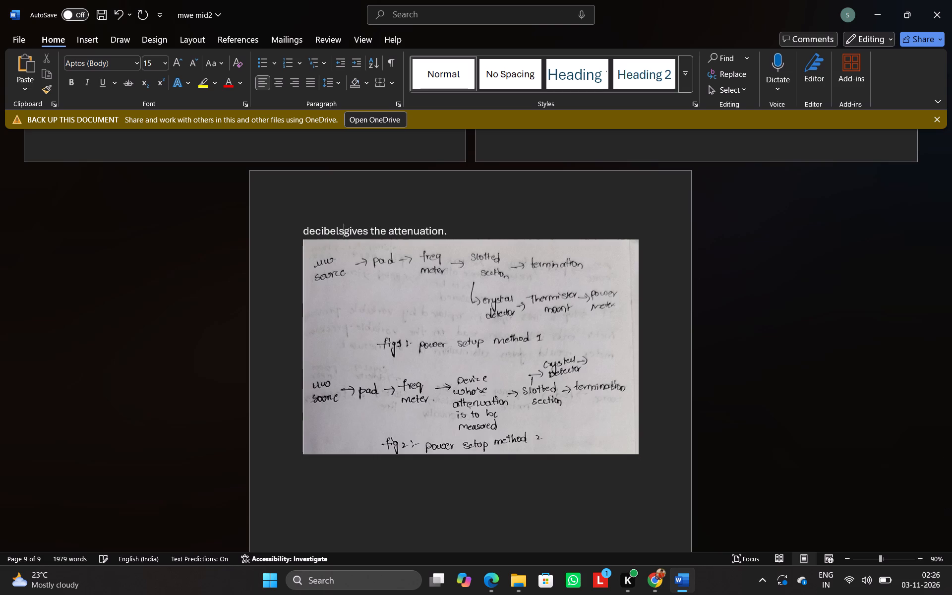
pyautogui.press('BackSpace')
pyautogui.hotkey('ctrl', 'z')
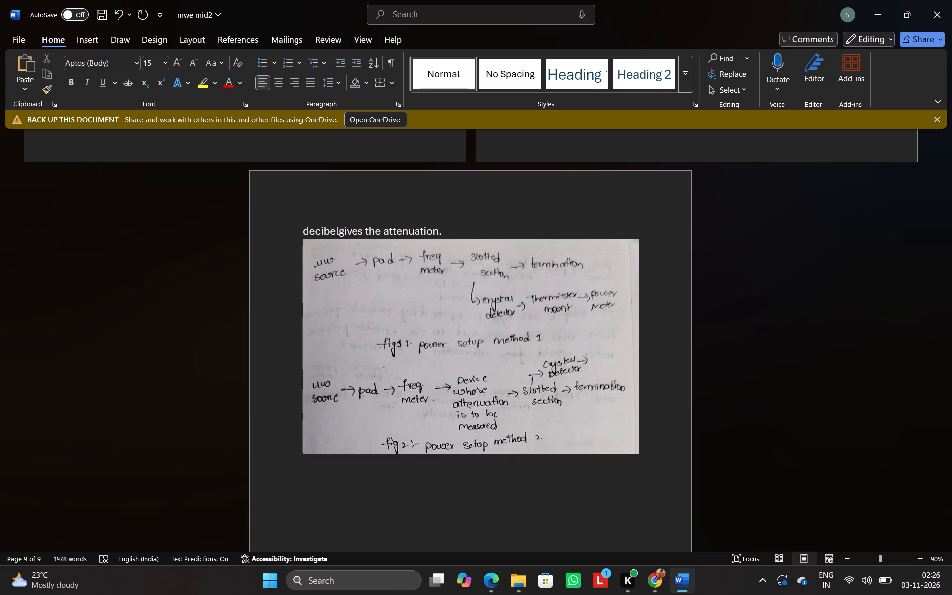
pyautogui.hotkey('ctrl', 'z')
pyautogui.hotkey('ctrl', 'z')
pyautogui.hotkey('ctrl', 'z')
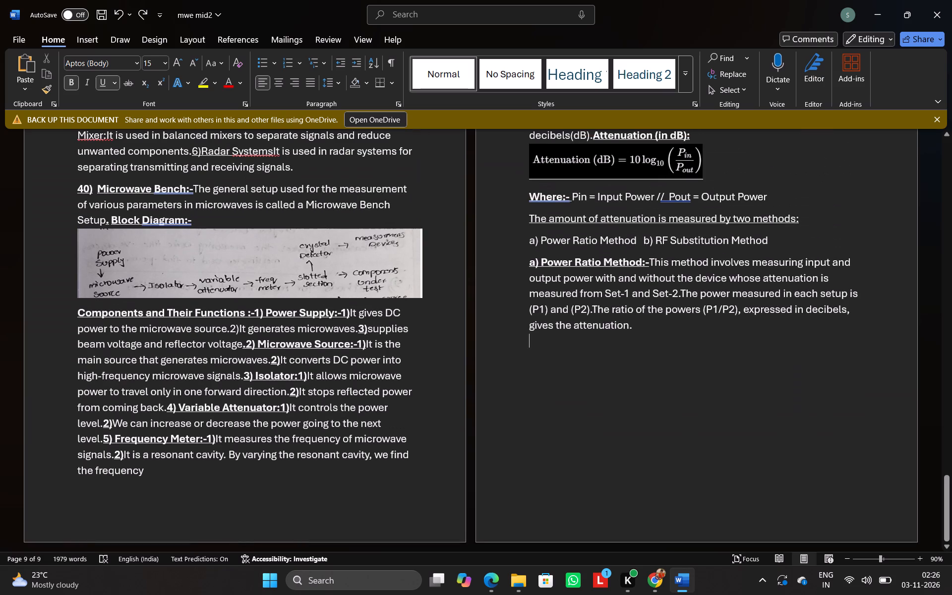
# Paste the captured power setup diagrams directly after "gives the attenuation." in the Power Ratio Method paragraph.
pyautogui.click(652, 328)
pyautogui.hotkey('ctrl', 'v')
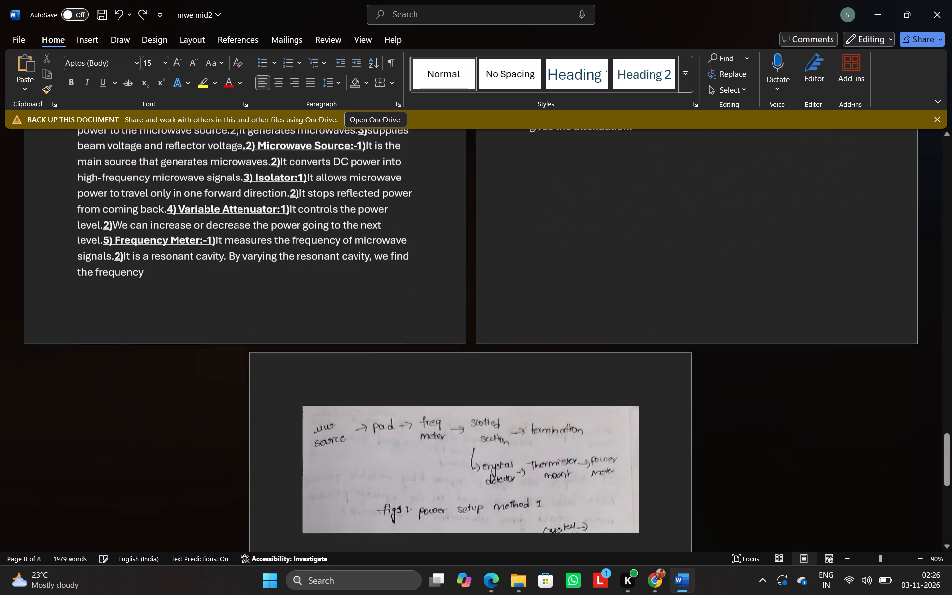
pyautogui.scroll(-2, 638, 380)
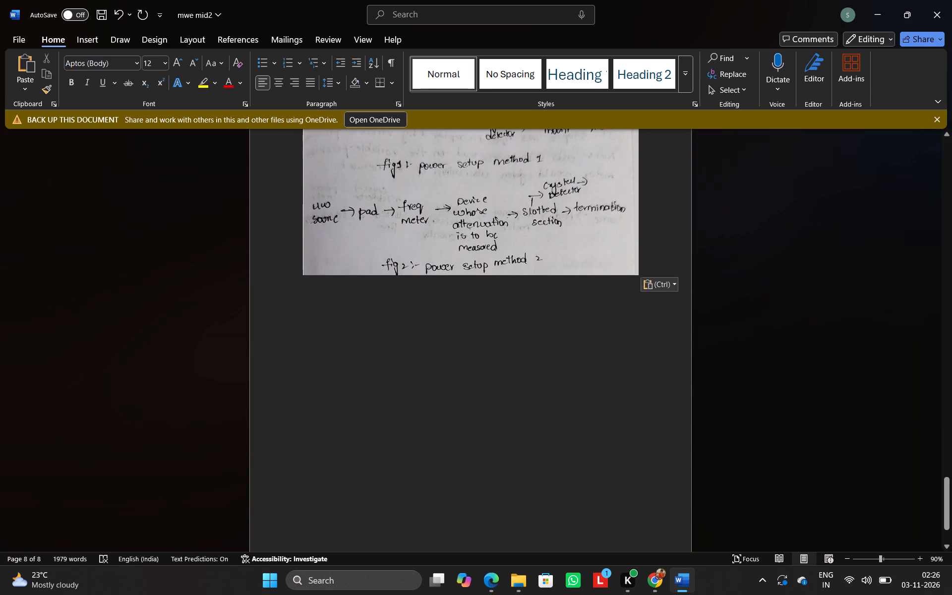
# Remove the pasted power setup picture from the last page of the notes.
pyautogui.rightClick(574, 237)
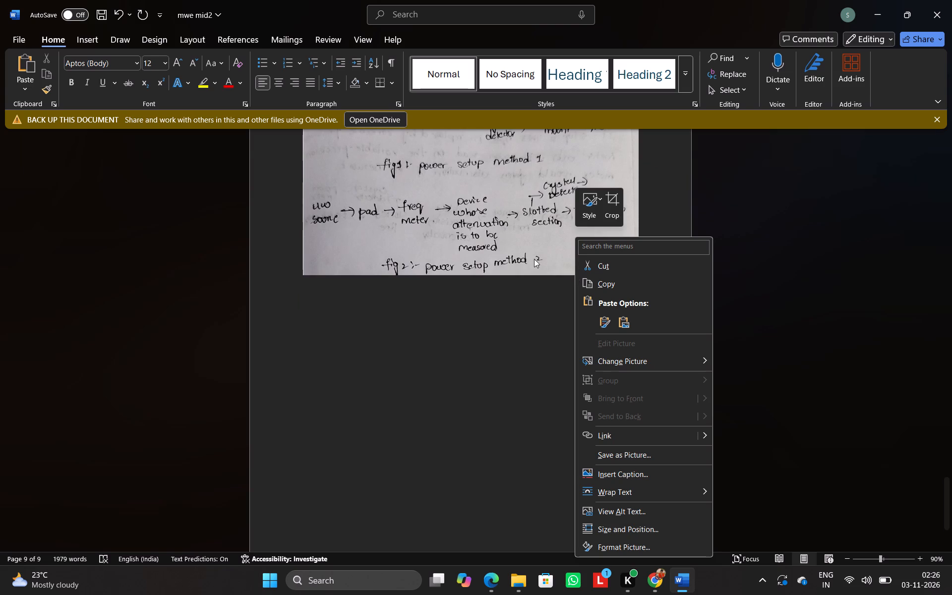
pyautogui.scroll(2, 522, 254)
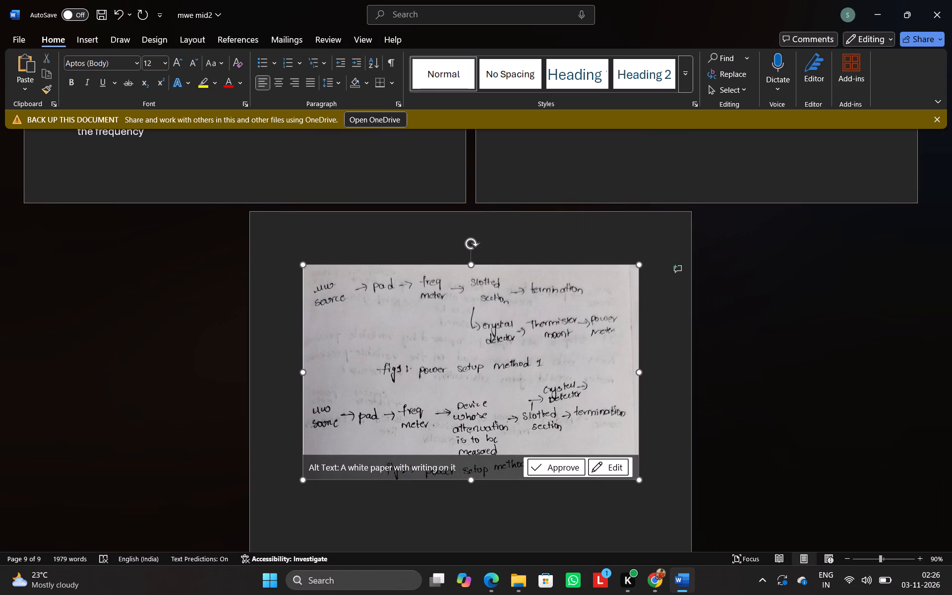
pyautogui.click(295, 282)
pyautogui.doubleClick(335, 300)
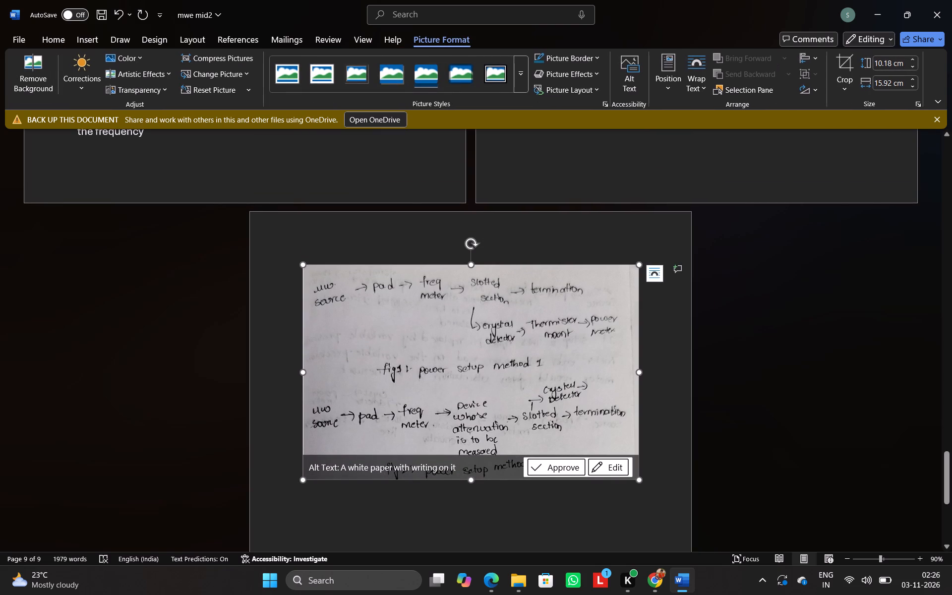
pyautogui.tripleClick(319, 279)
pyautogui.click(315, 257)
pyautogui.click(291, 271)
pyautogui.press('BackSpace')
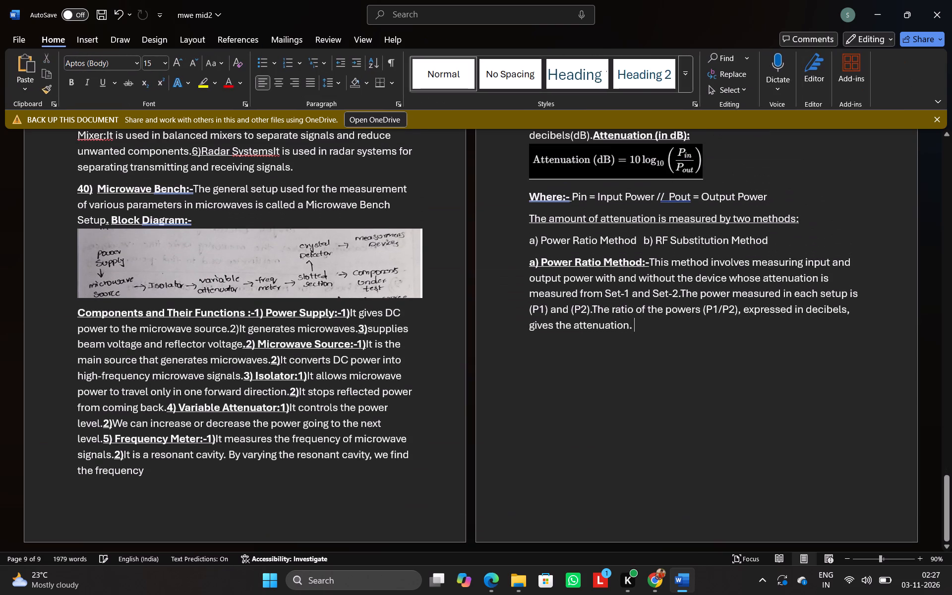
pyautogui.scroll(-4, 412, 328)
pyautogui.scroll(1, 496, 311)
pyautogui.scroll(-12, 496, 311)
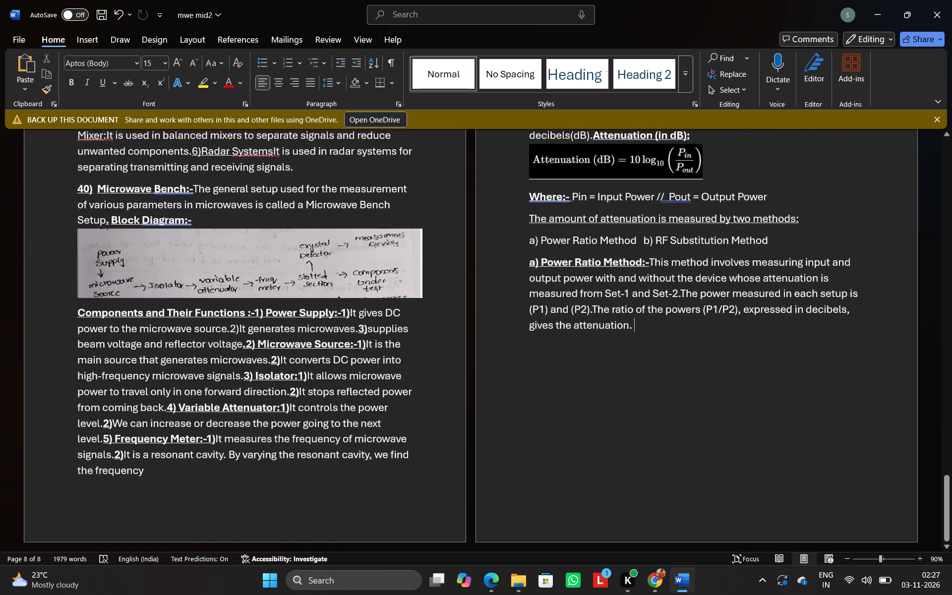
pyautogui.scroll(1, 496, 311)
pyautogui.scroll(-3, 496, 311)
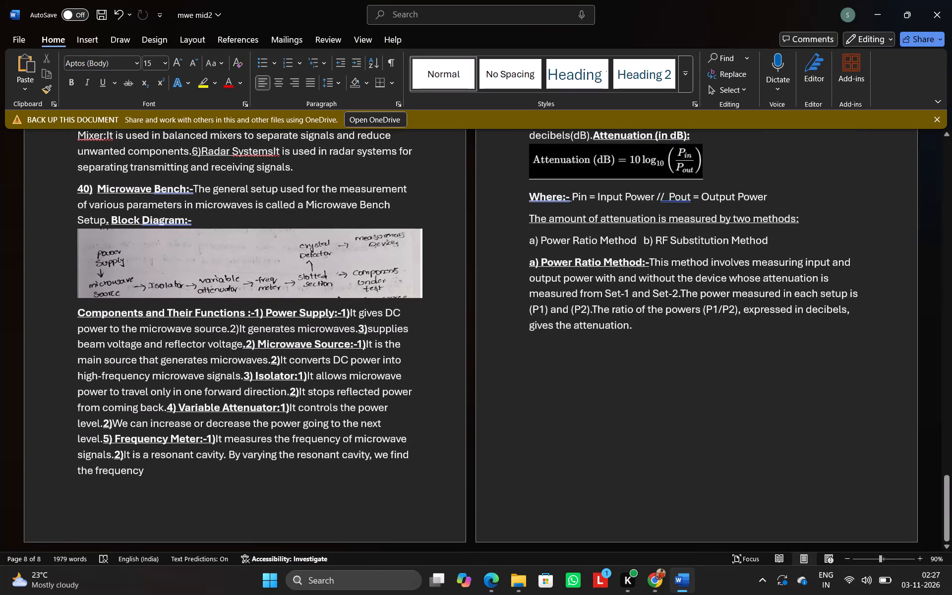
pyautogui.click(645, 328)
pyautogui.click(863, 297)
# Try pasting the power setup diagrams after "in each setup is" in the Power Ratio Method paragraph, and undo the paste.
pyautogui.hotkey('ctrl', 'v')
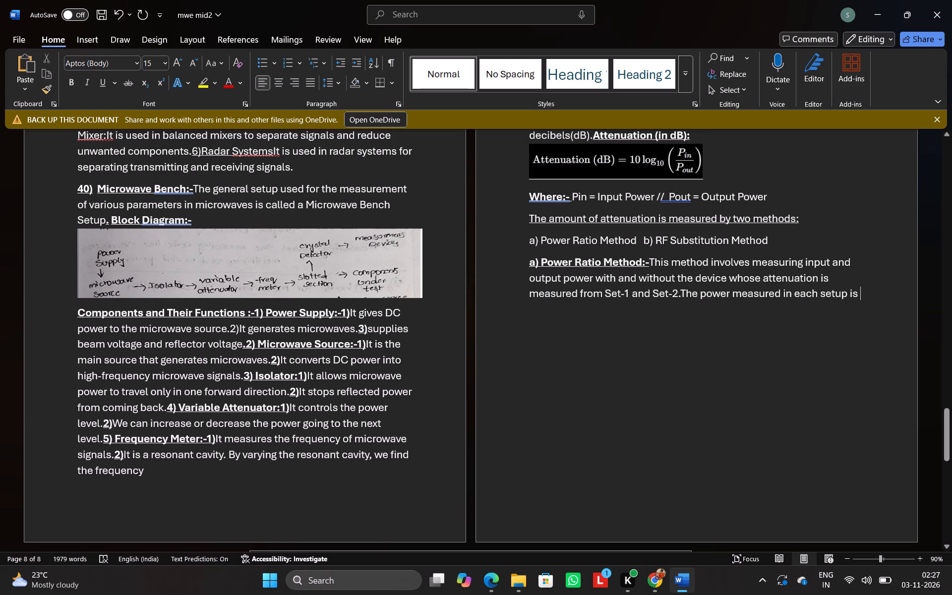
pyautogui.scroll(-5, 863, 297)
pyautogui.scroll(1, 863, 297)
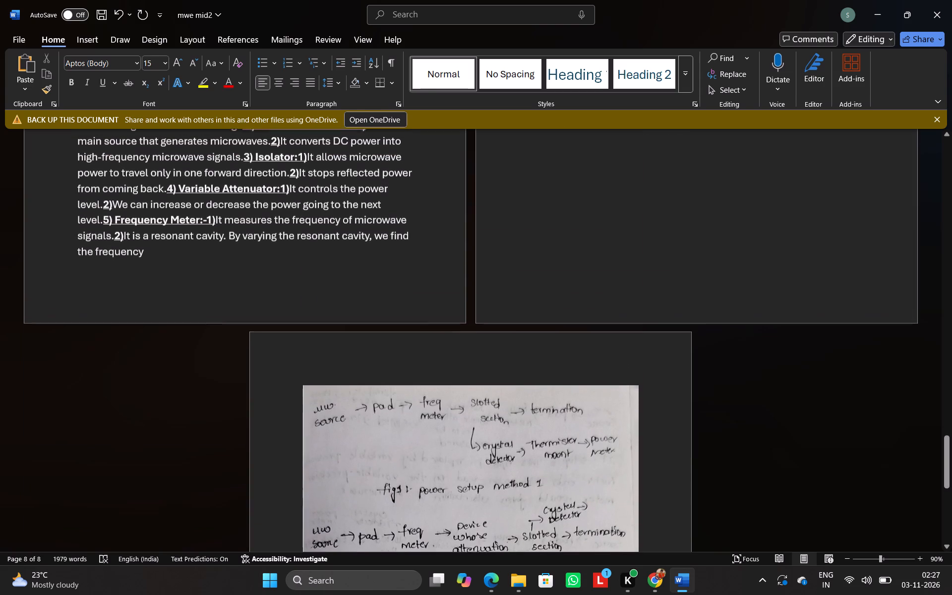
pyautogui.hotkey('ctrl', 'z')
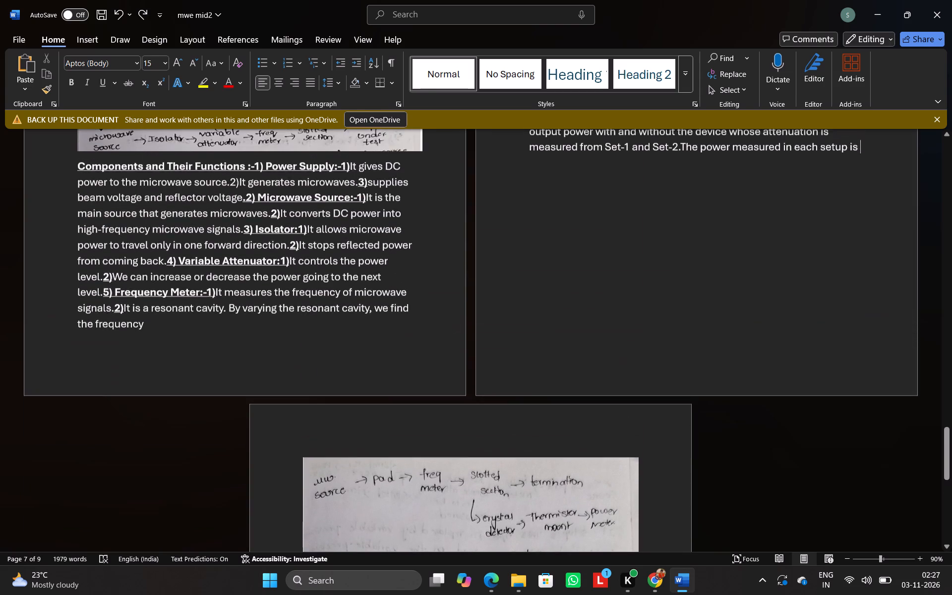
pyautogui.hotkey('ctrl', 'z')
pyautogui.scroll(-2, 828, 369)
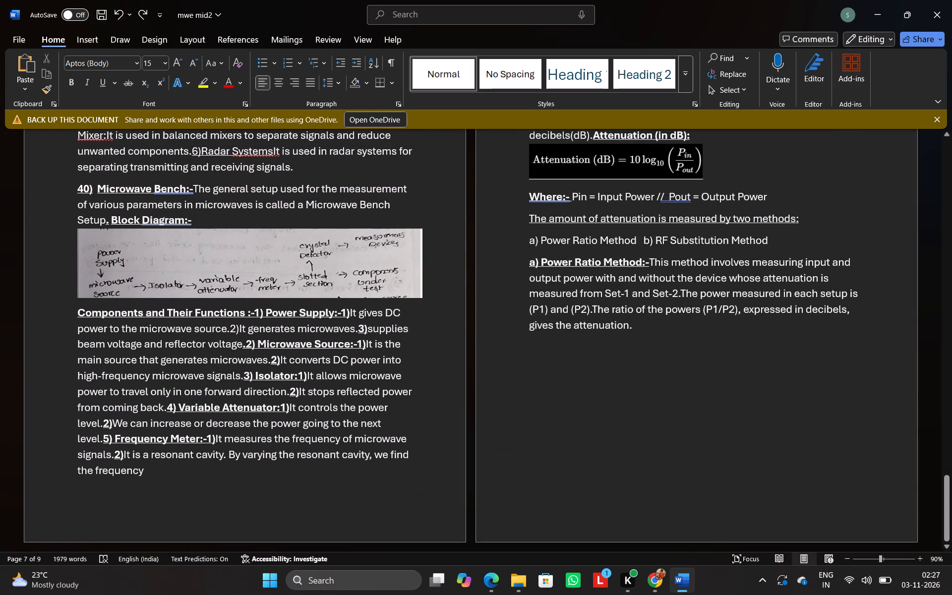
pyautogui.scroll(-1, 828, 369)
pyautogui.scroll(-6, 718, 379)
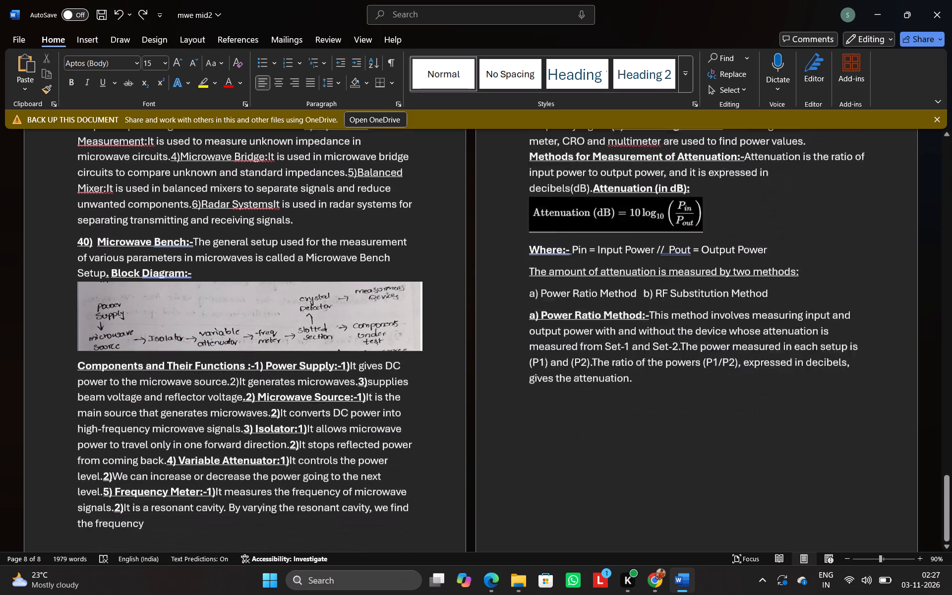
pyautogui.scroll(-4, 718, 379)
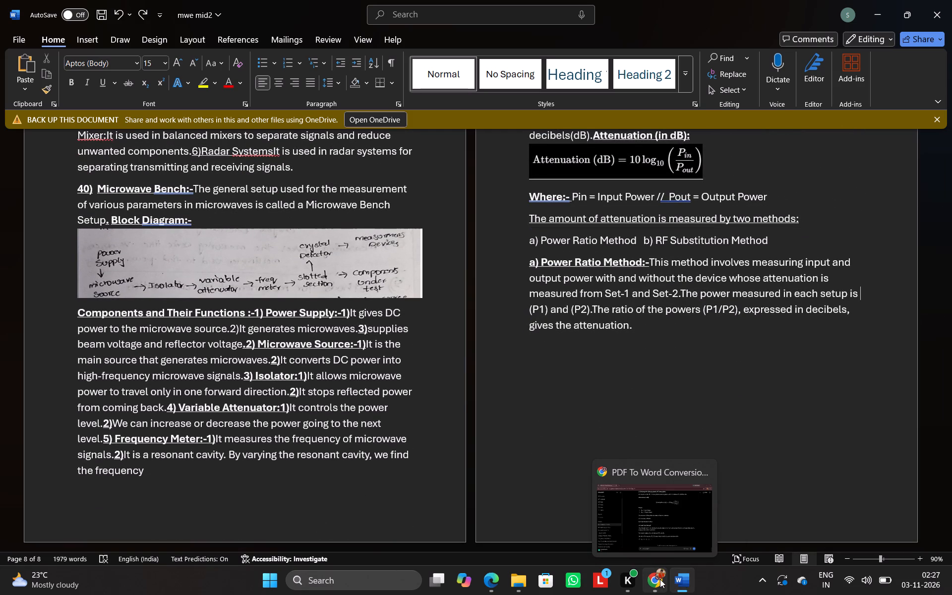
# Switch to 4&5.pdf in Edge and examine the handwritten power setup figures, drawback graph and RF substitution method with its setup diagrams.
pyautogui.click(487, 585)
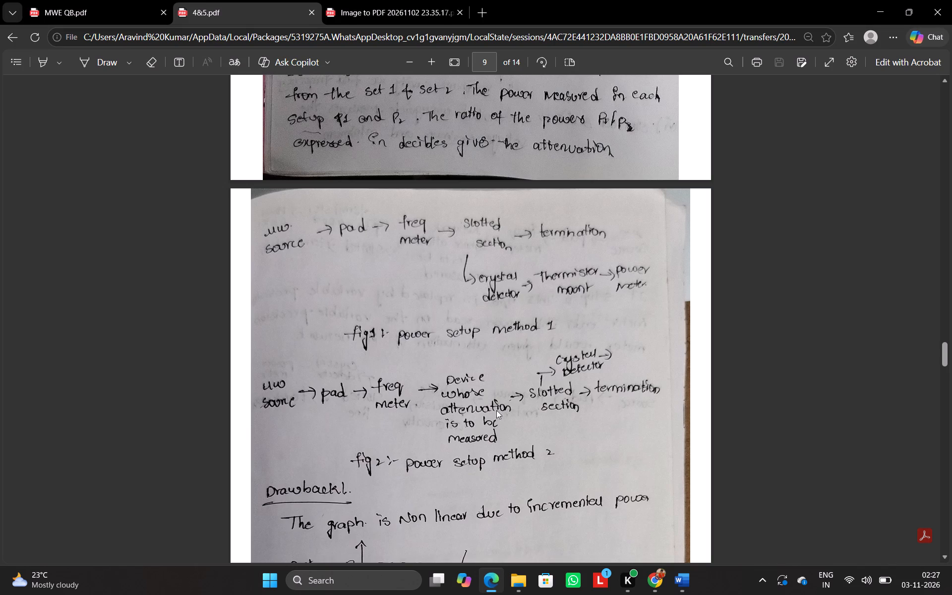
pyautogui.scroll(-3, 477, 363)
pyautogui.scroll(3, 477, 363)
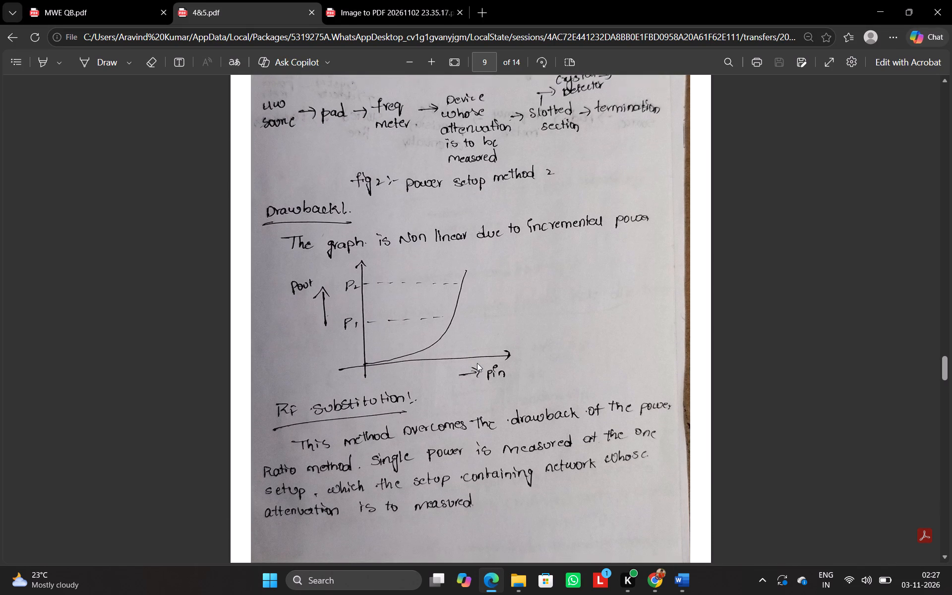
pyautogui.scroll(2, 477, 363)
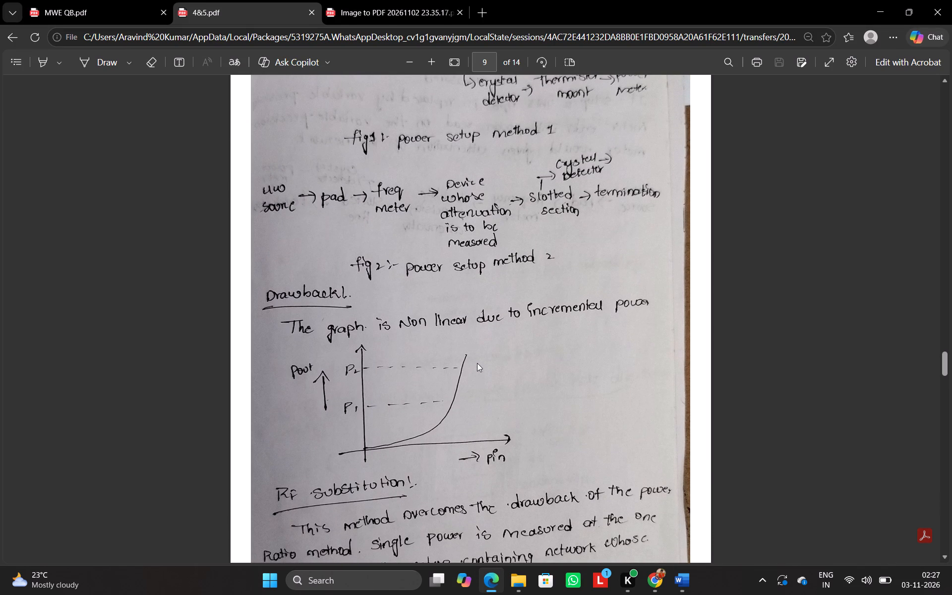
pyautogui.scroll(-3, 477, 363)
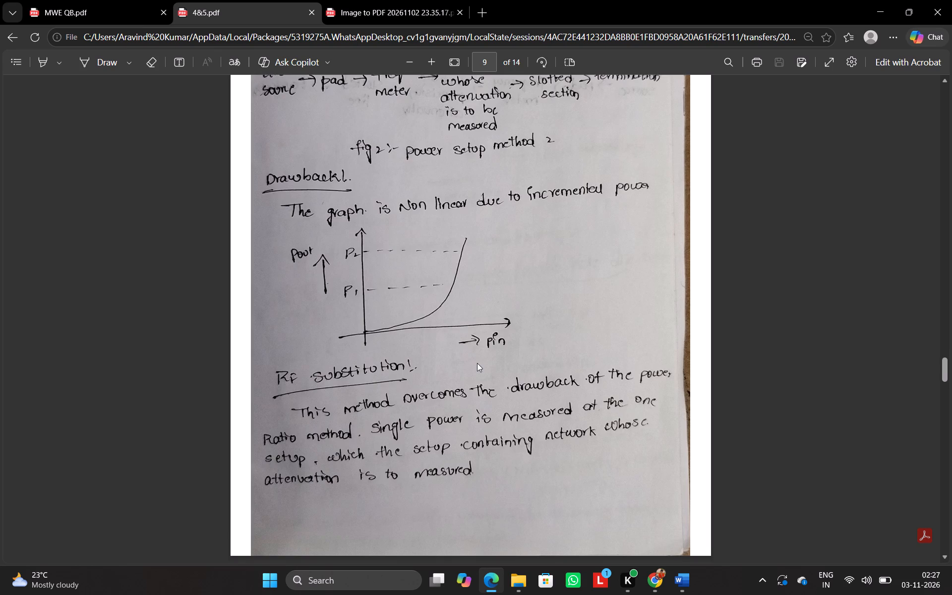
pyautogui.scroll(-2, 477, 363)
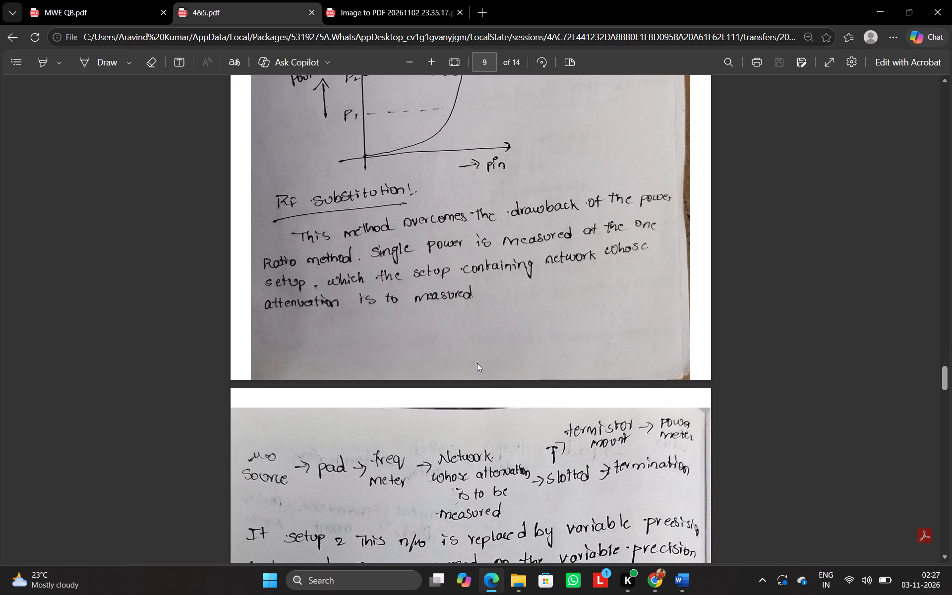
pyautogui.scroll(-5, 477, 363)
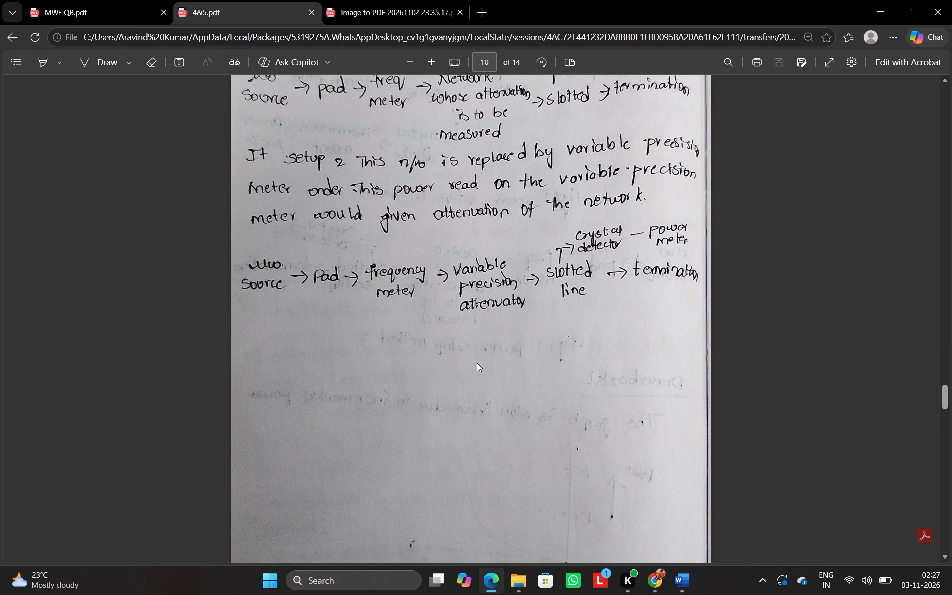
pyautogui.scroll(3, 477, 363)
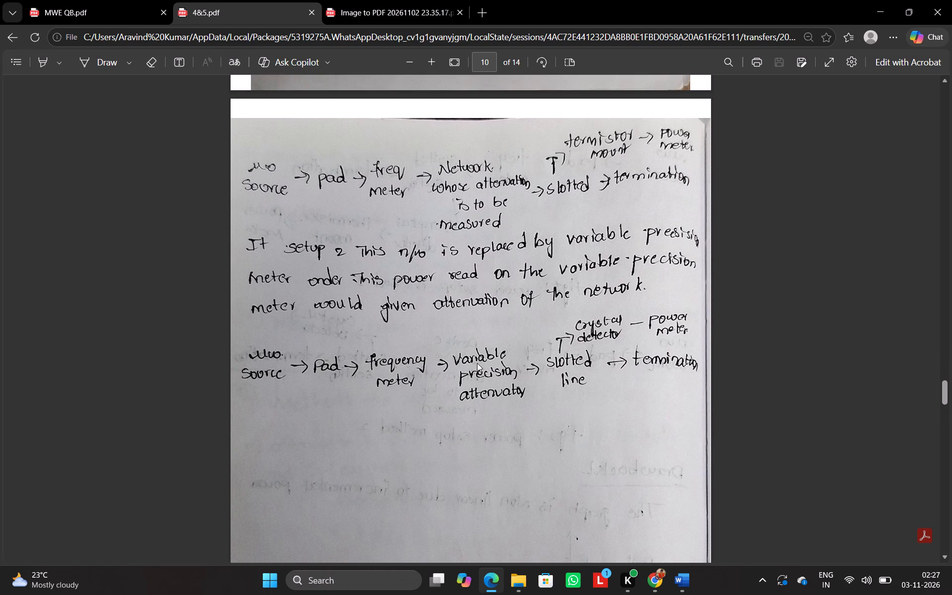
pyautogui.scroll(2, 477, 363)
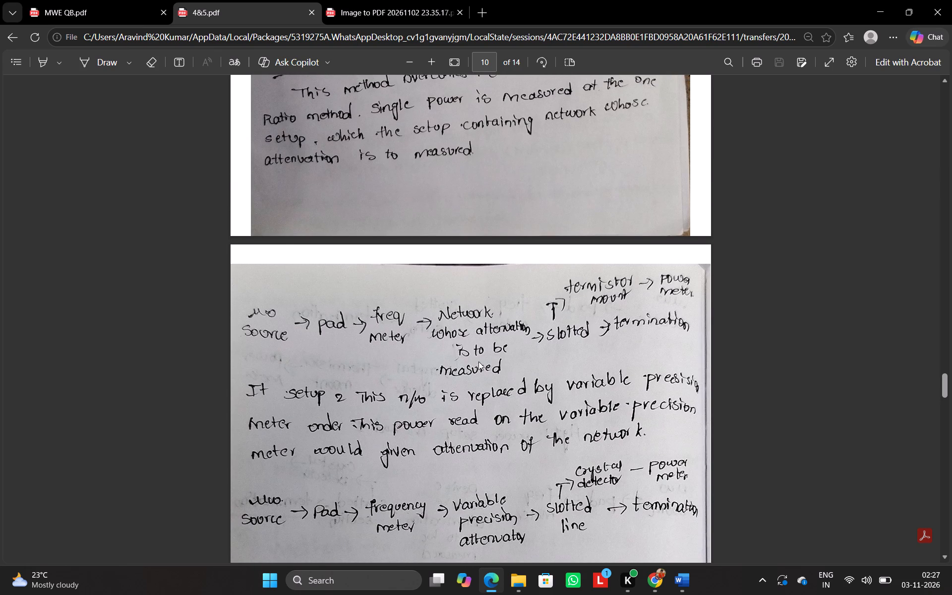
# Look through the remaining handwritten pages on directional couplers and frequency measurement methods, comparing them with the earlier attenuation pages.
pyautogui.scroll(-9, 475, 313)
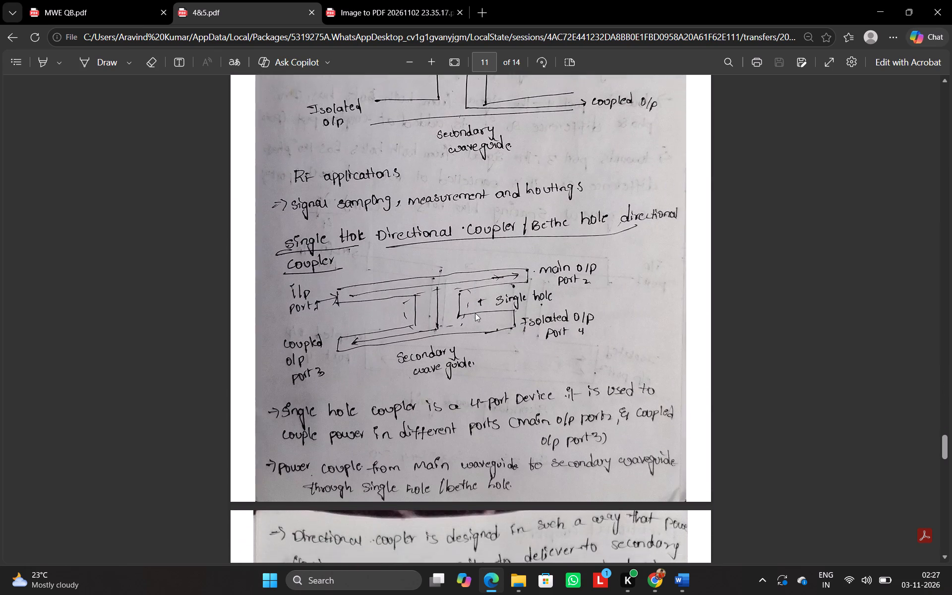
pyautogui.scroll(-4, 475, 313)
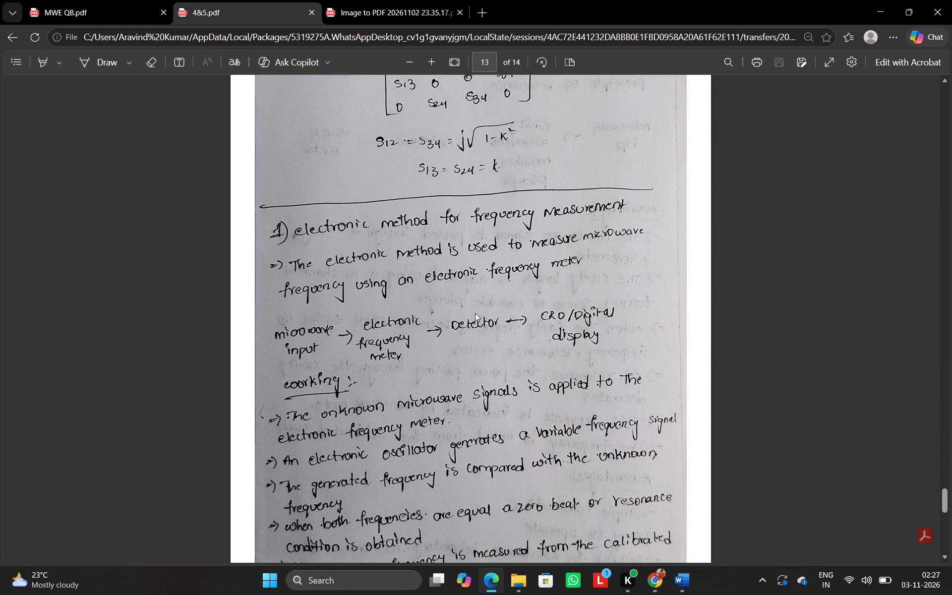
pyautogui.scroll(-6, 475, 313)
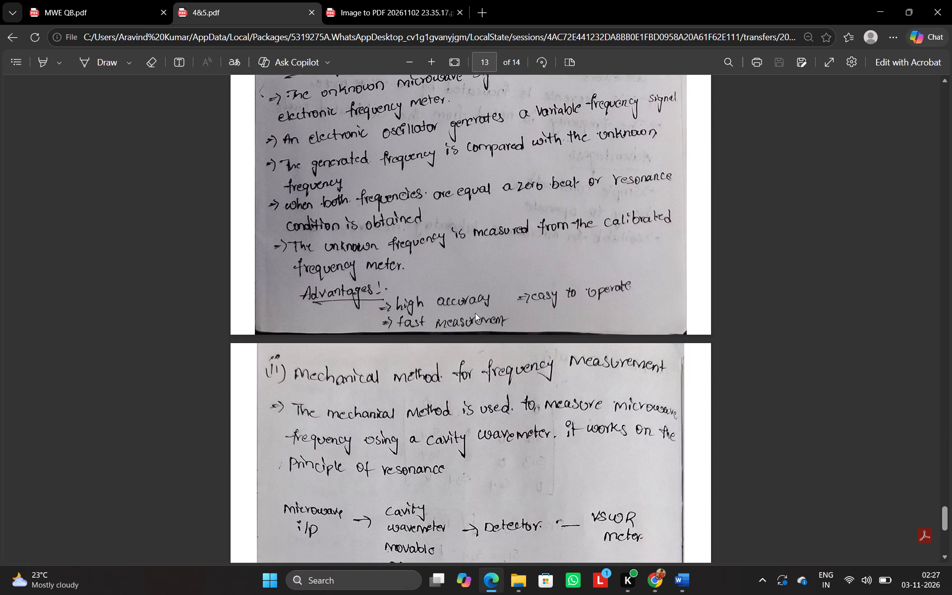
pyautogui.scroll(-2, 475, 313)
pyautogui.scroll(8, 475, 313)
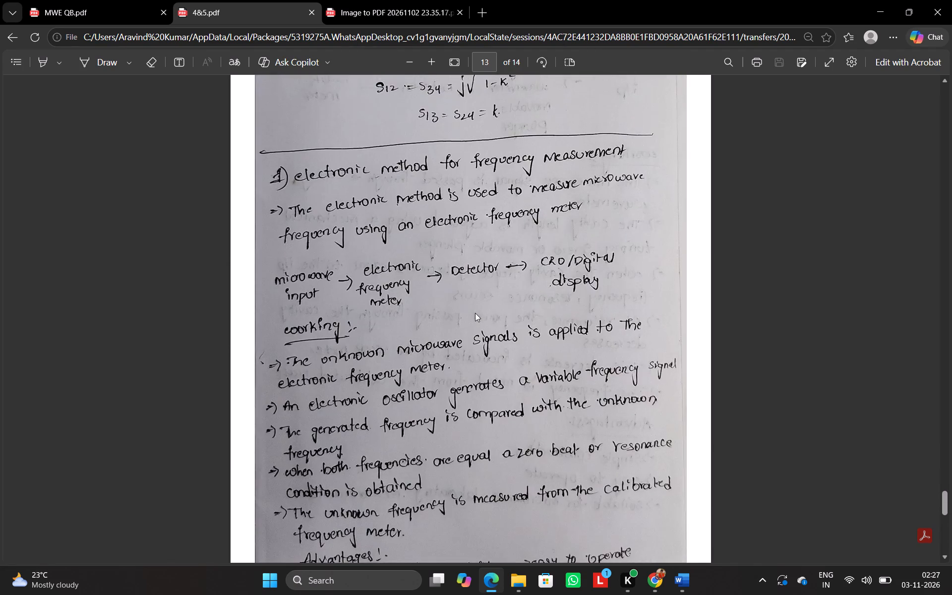
pyautogui.scroll(9, 475, 313)
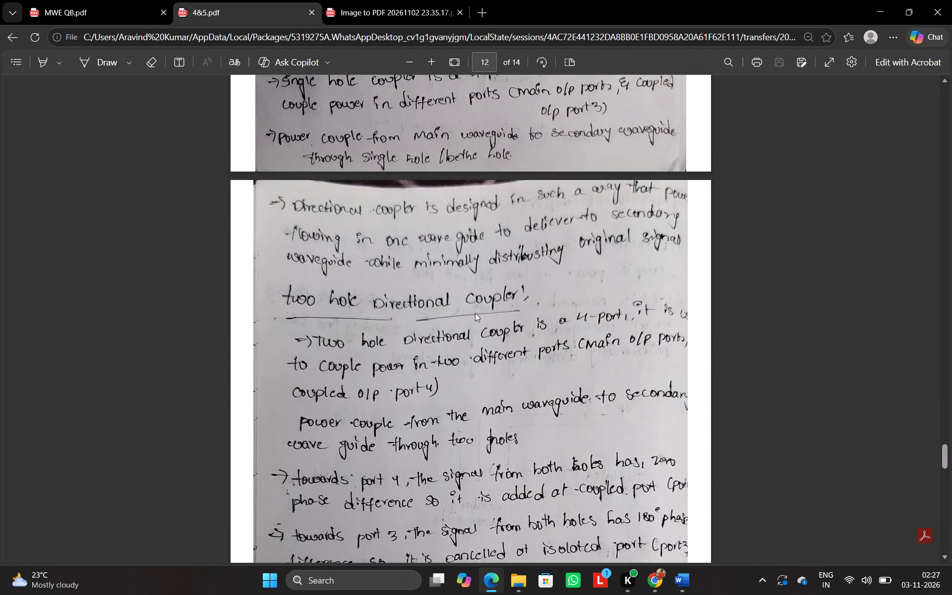
pyautogui.scroll(9, 475, 313)
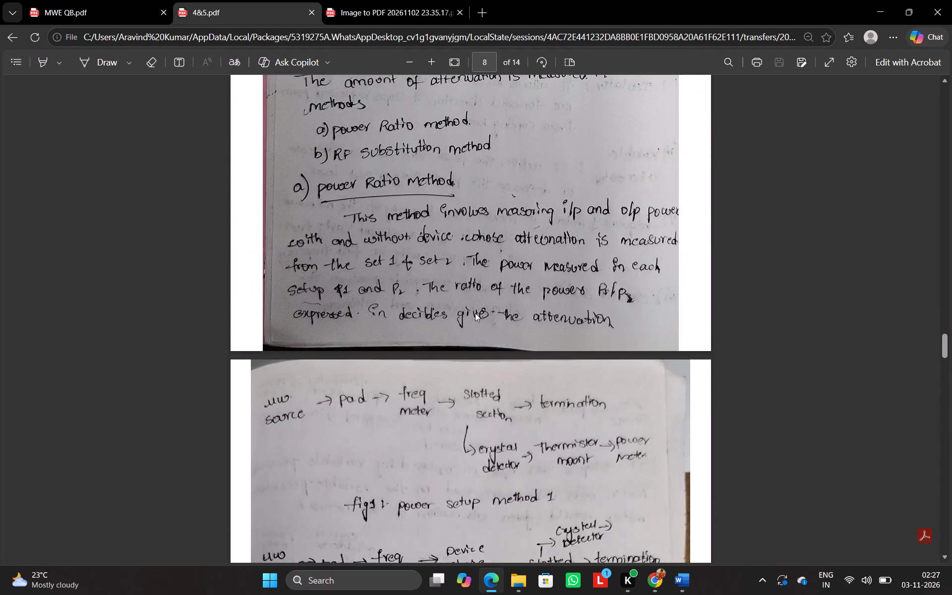
pyautogui.scroll(3, 475, 313)
pyautogui.scroll(-10, 475, 313)
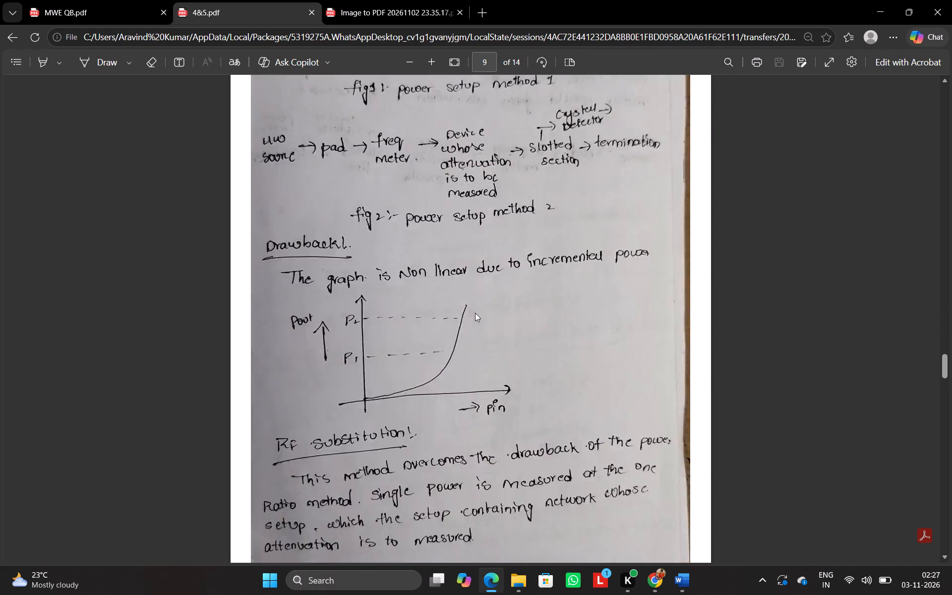
pyautogui.scroll(-6, 475, 313)
pyautogui.scroll(-4, 526, 380)
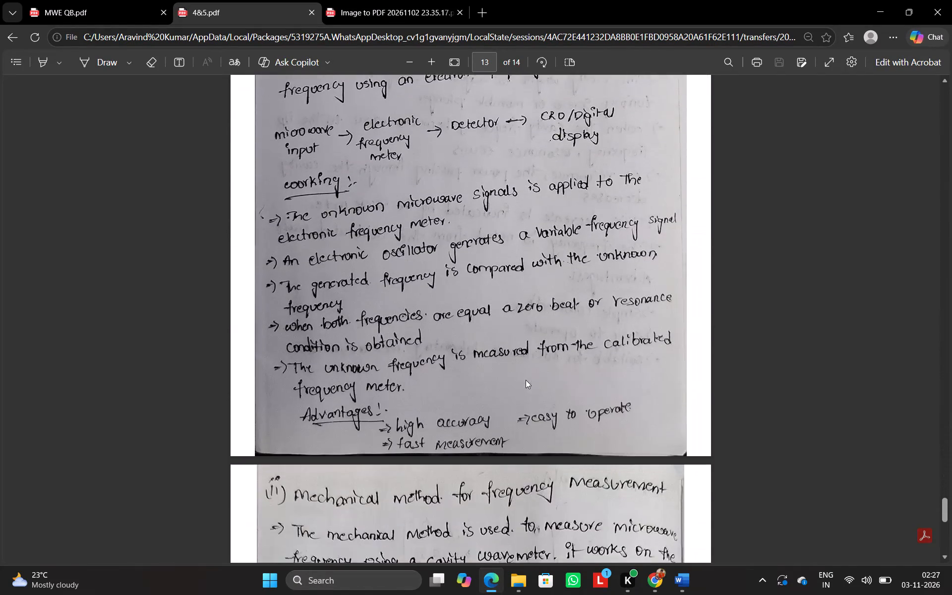
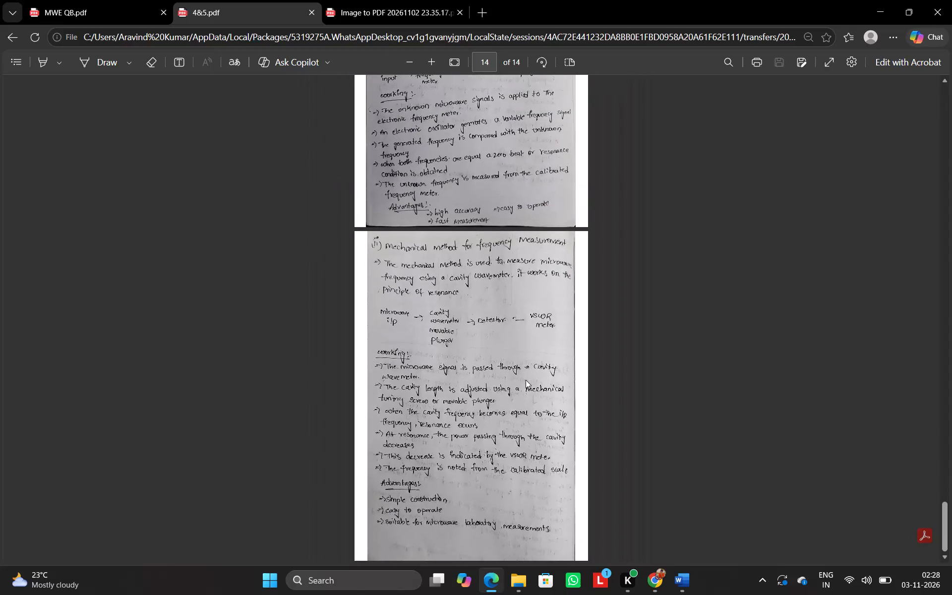
# Capture a screen snip of the handwritten electronic and mechanical frequency measurement methods on the last two pages of 4&5.pdf.
pyautogui.scroll(1, 526, 380)
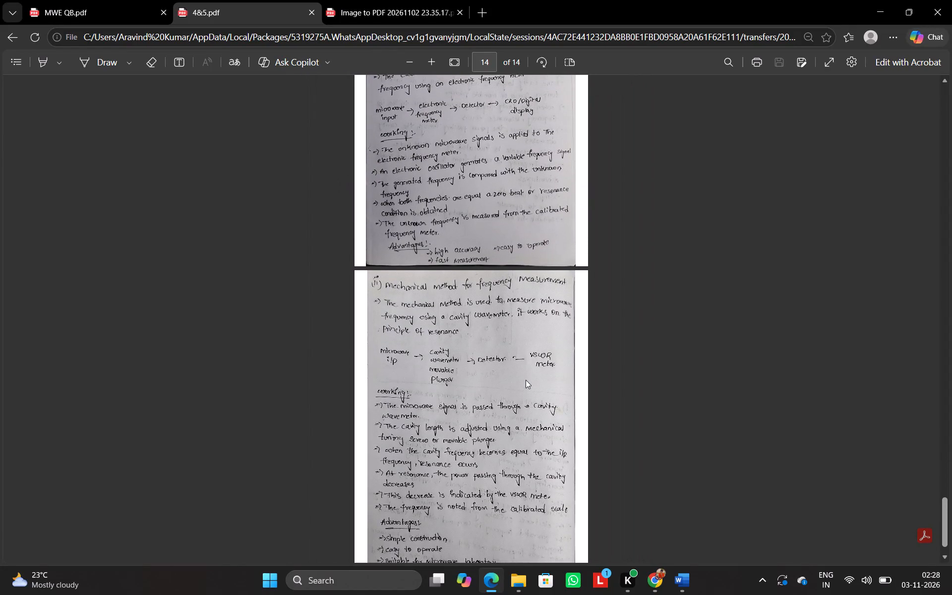
pyautogui.scroll(2, 526, 380)
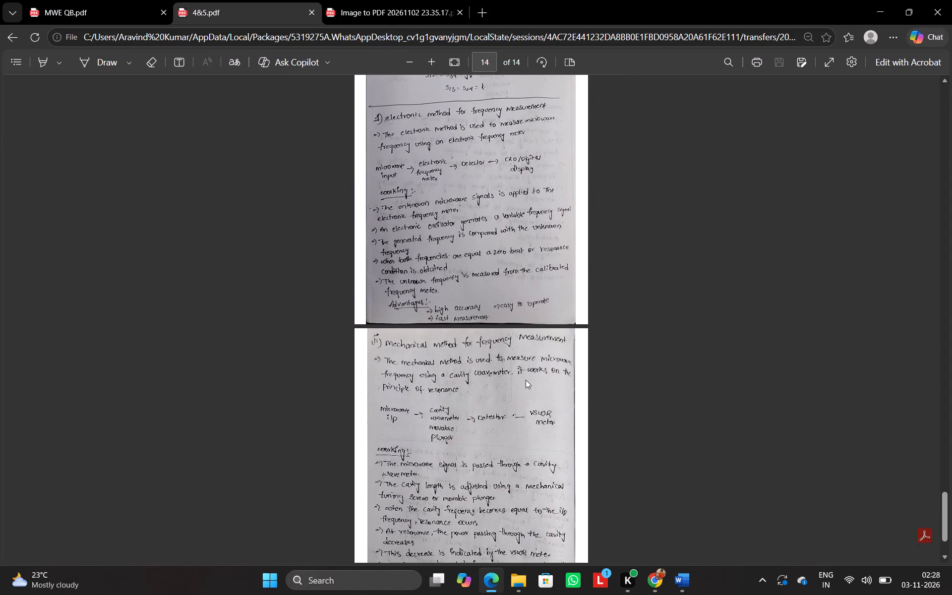
pyautogui.scroll(1, 526, 380)
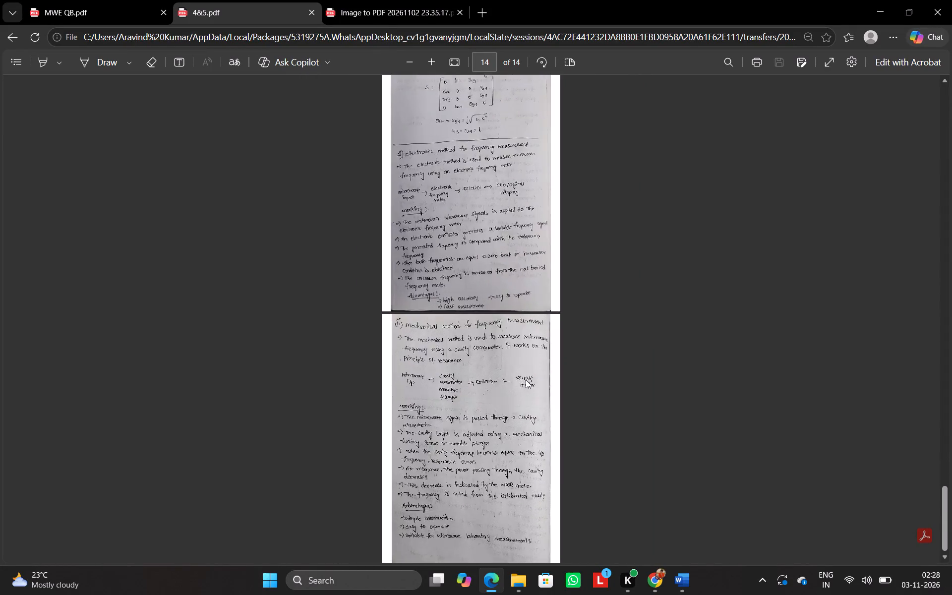
pyautogui.scroll(-1, 451, 397)
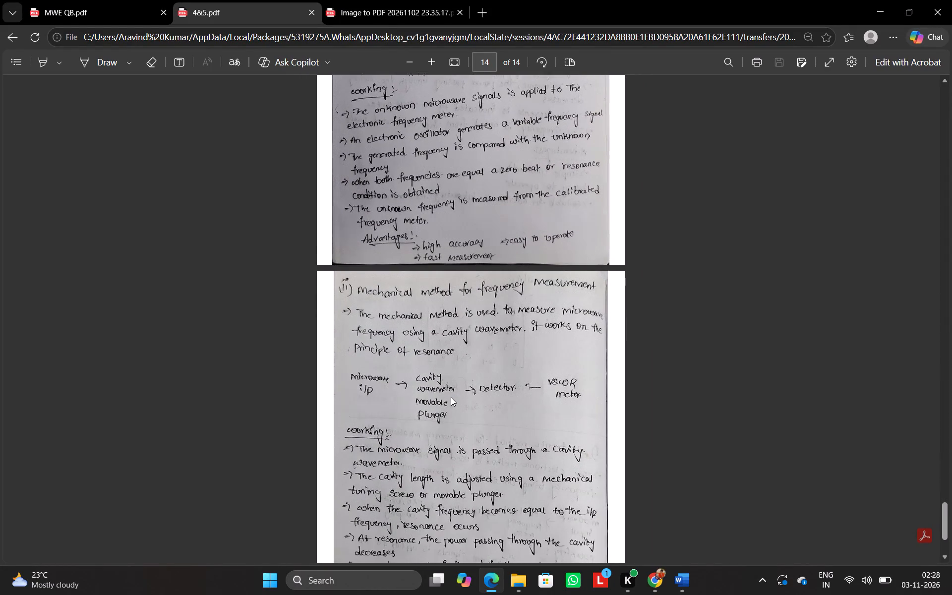
pyautogui.scroll(-2, 451, 397)
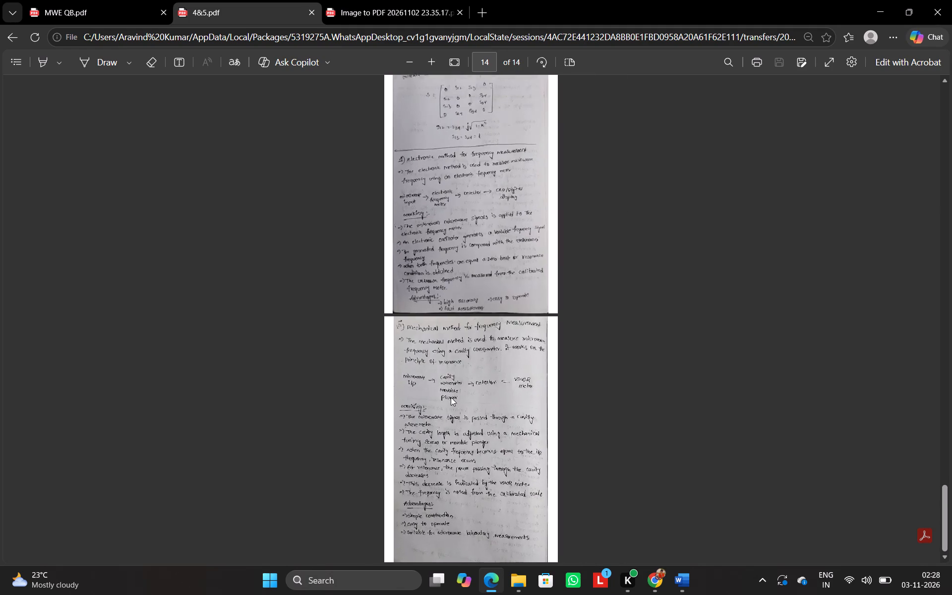
pyautogui.scroll(-1, 423, 202)
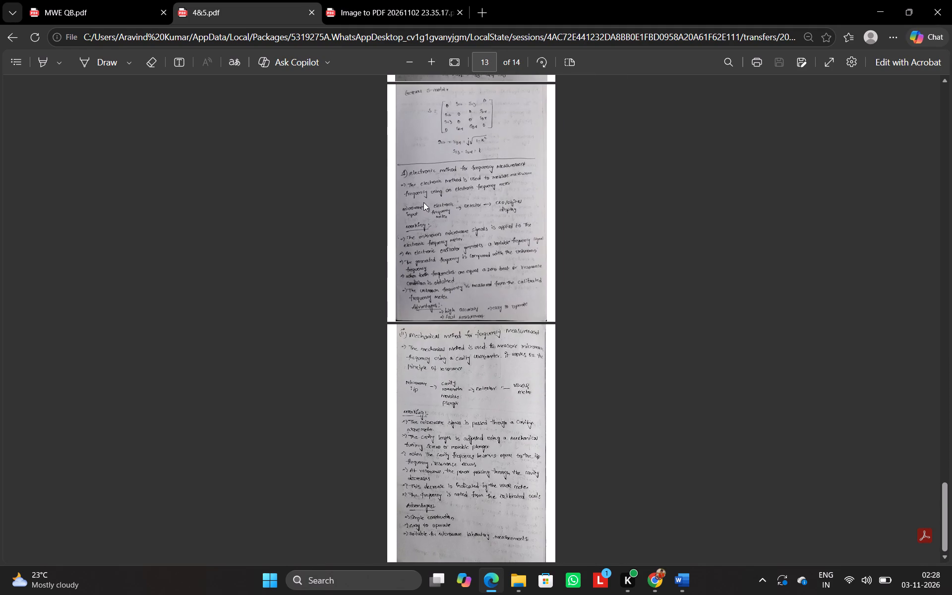
pyautogui.press('shift+super+s')
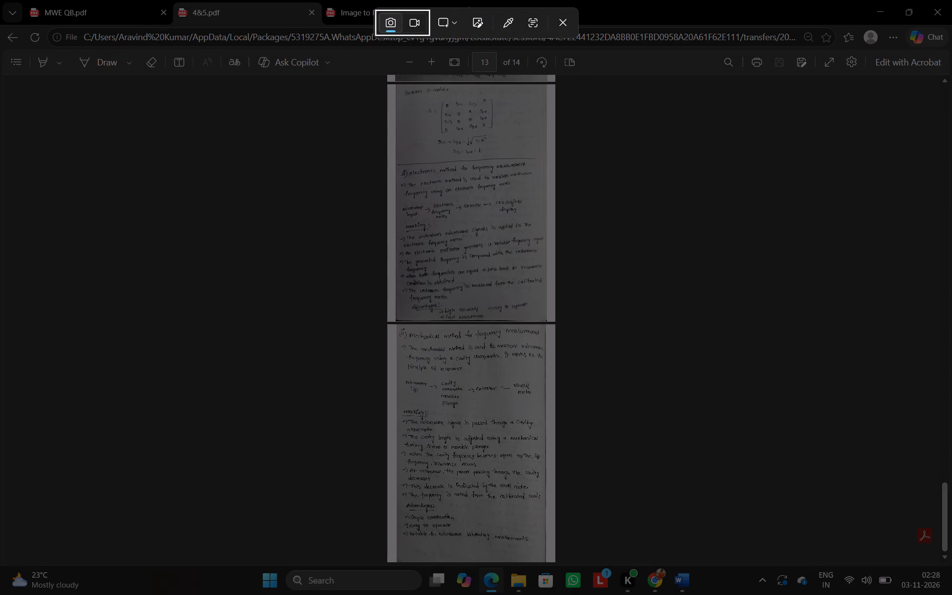
pyautogui.moveTo(398, 164); pyautogui.dragTo(563, 551)
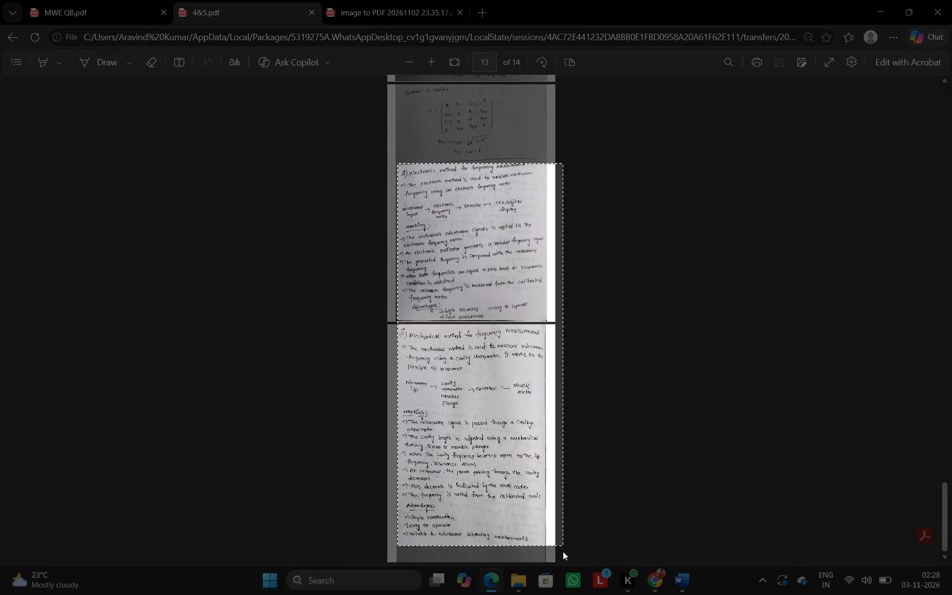
pyautogui.moveTo(563, 551); pyautogui.dragTo(549, 547)
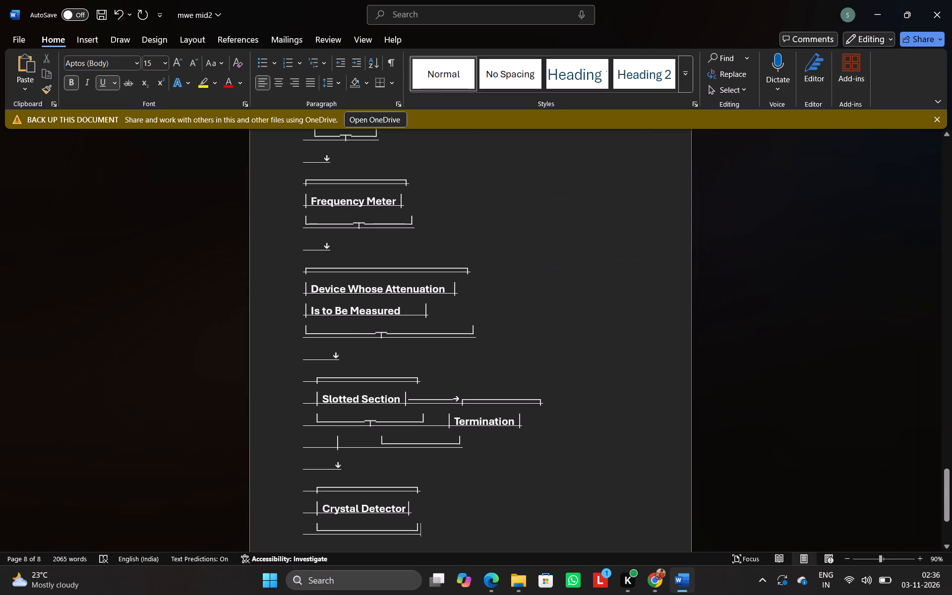
# Delete the bottom and right borders of the Crystal Detector box in the pasted fig 2 diagram, keeping the label.
pyautogui.press('BackSpace')
pyautogui.press('BackSpace')
pyautogui.press('BackSpace')
pyautogui.press('BackSpace')
pyautogui.press('BackSpace')
pyautogui.press('BackSpace')
pyautogui.press('BackSpace')
pyautogui.press('BackSpace')
pyautogui.press('BackSpace')
pyautogui.press('BackSpace')
pyautogui.press('BackSpace')
pyautogui.press('BackSpace')
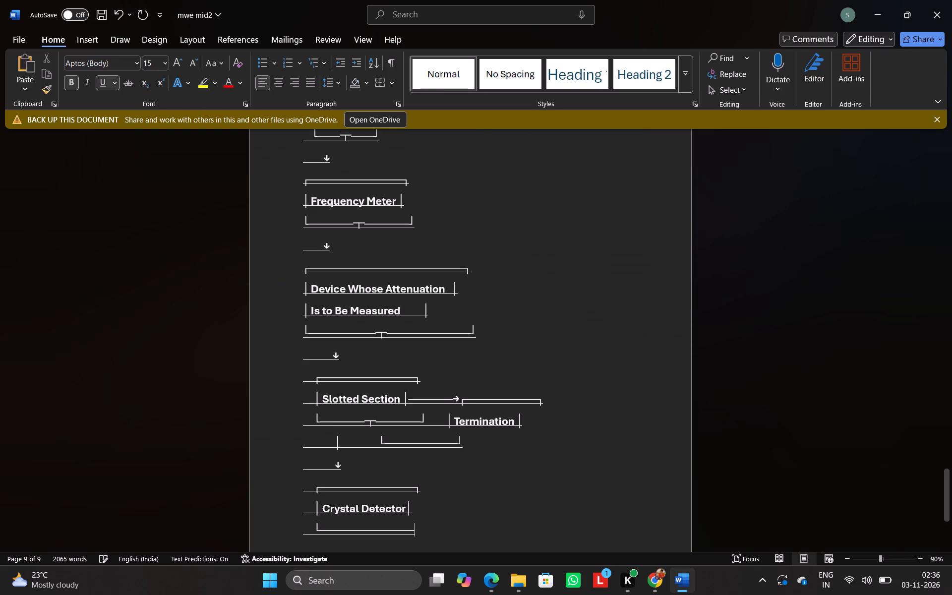
pyautogui.press('BackSpace')
pyautogui.press('BackSpace')
pyautogui.press('BackSpace')
pyautogui.press('BackSpace')
pyautogui.press('BackSpace')
pyautogui.press('BackSpace')
pyautogui.press('BackSpace')
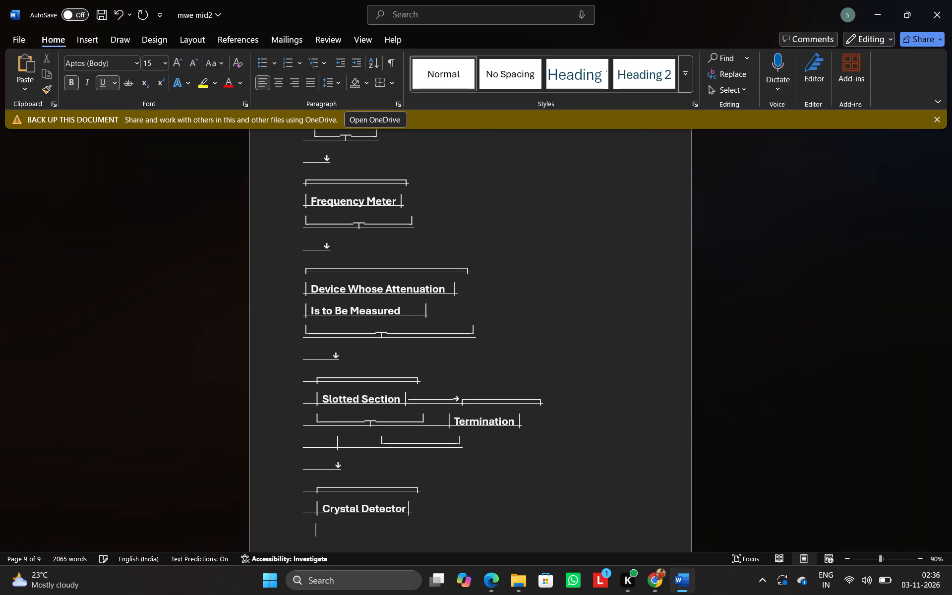
pyautogui.press('BackSpace')
pyautogui.press('BackSpace')
pyautogui.press('BackSpace')
pyautogui.press('BackSpace')
pyautogui.press('BackSpace')
pyautogui.press('BackSpace')
pyautogui.press('BackSpace')
# Remove the left border and indentation in front of the "Crystal Detector" label.
pyautogui.press('Left')
pyautogui.press('Left')
pyautogui.press('Left')
pyautogui.press('Left')
pyautogui.press('Left')
pyautogui.press('Left')
pyautogui.press('Left')
pyautogui.press('Left')
pyautogui.press('Left')
pyautogui.press('Left')
pyautogui.press('Left')
pyautogui.press('Left')
pyautogui.press('Left')
pyautogui.press('Left')
pyautogui.press('Left')
pyautogui.press('Left')
pyautogui.press('BackSpace')
pyautogui.press('BackSpace')
pyautogui.press('BackSpace')
pyautogui.press('BackSpace')
pyautogui.press('BackSpace')
pyautogui.press('BackSpace')
pyautogui.press('BackSpace')
pyautogui.press('BackSpace')
pyautogui.press('BackSpace')
pyautogui.press('BackSpace')
pyautogui.press('BackSpace')
pyautogui.press('BackSpace')
pyautogui.press('BackSpace')
pyautogui.press('BackSpace')
pyautogui.press('BackSpace')
pyautogui.press('BackSpace')
pyautogui.press('BackSpace')
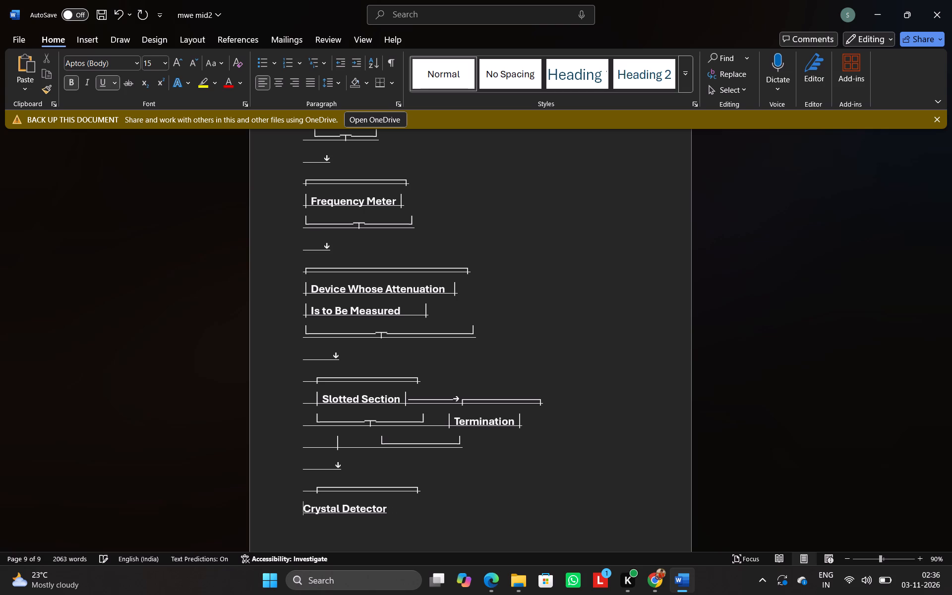
# Delete the top border of the Crystal Detector box and the down arrow above it.
pyautogui.press('BackSpace')
pyautogui.press('BackSpace')
pyautogui.press('BackSpace')
pyautogui.press('BackSpace')
pyautogui.press('BackSpace')
pyautogui.press('BackSpace')
pyautogui.press('BackSpace')
pyautogui.press('BackSpace')
pyautogui.press('BackSpace')
pyautogui.press('BackSpace')
pyautogui.press('BackSpace')
pyautogui.press('BackSpace')
pyautogui.press('BackSpace')
pyautogui.press('BackSpace')
pyautogui.press('BackSpace')
pyautogui.press('BackSpace')
pyautogui.press('BackSpace')
pyautogui.press('BackSpace')
pyautogui.press('BackSpace')
pyautogui.press('BackSpace')
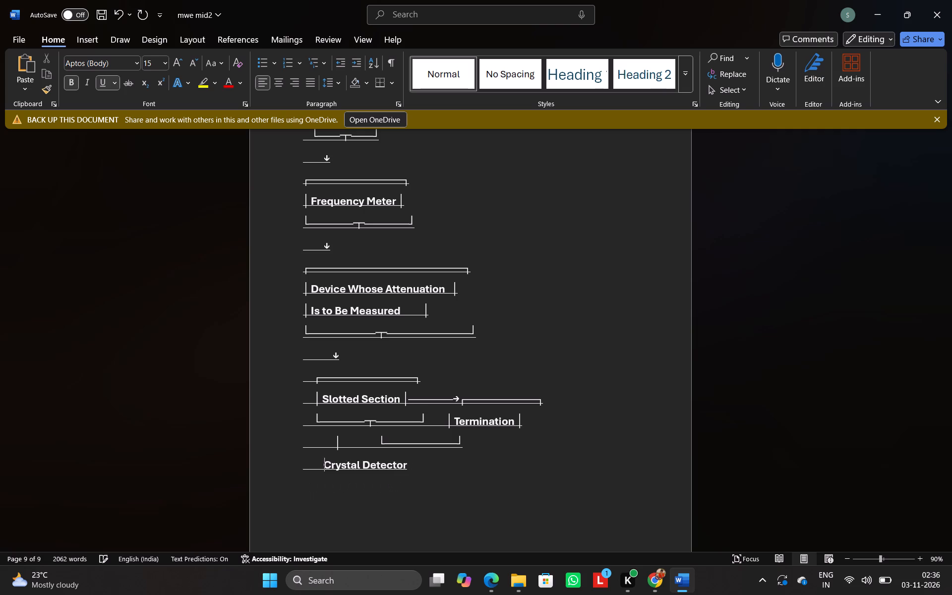
# Delete the bottom border of the Termination box and the vertical connector beside it, along with the leftover spacing before "Crystal Detector".
pyautogui.press('BackSpace')
pyautogui.press('BackSpace')
pyautogui.press('BackSpace')
pyautogui.press('BackSpace')
pyautogui.press('BackSpace')
pyautogui.press('BackSpace')
pyautogui.press('BackSpace')
pyautogui.press('BackSpace')
pyautogui.press('BackSpace')
pyautogui.press('BackSpace')
pyautogui.press('BackSpace')
pyautogui.press('BackSpace')
pyautogui.press('BackSpace')
pyautogui.press('BackSpace')
pyautogui.press('BackSpace')
pyautogui.press('BackSpace')
pyautogui.press('BackSpace')
pyautogui.press('BackSpace')
pyautogui.press('BackSpace')
pyautogui.press('BackSpace')
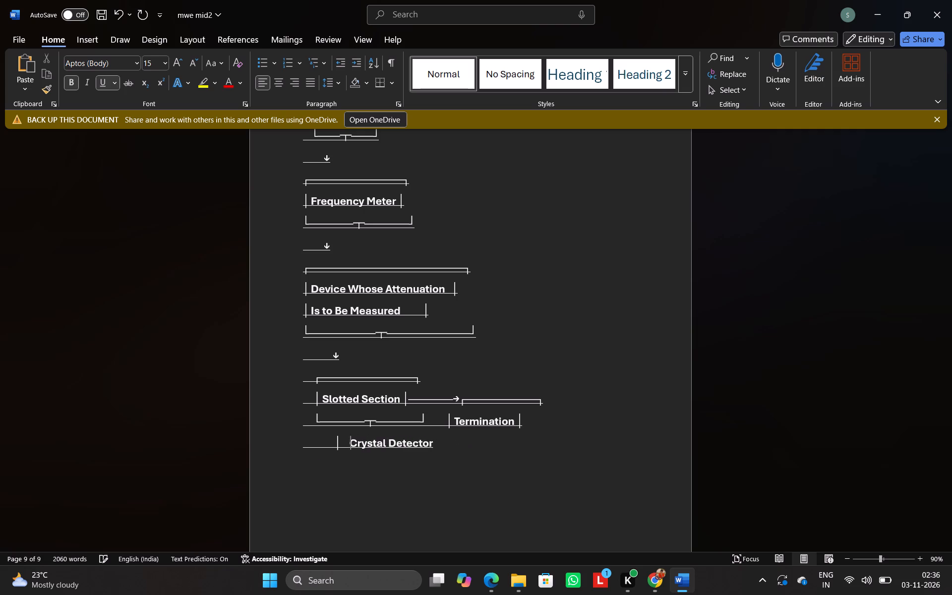
pyautogui.press('BackSpace')
pyautogui.press('BackSpace')
pyautogui.press('BackSpace')
pyautogui.press('BackSpace')
pyautogui.press('BackSpace')
pyautogui.press('BackSpace')
pyautogui.press('BackSpace')
pyautogui.press('BackSpace')
pyautogui.press('BackSpace')
pyautogui.press('BackSpace')
pyautogui.press('BackSpace')
pyautogui.press('BackSpace')
pyautogui.press('BackSpace')
pyautogui.press('BackSpace')
pyautogui.press('BackSpace')
pyautogui.press('BackSpace')
# Delete the "Termination" label with its side borders and the Slotted Section box's bottom border, bringing "Crystal Detector" onto the Slotted Section line.
pyautogui.press('BackSpace')
pyautogui.press('BackSpace')
pyautogui.press('BackSpace')
pyautogui.press('BackSpace')
pyautogui.press('BackSpace')
pyautogui.press('BackSpace')
pyautogui.press('BackSpace')
pyautogui.press('BackSpace')
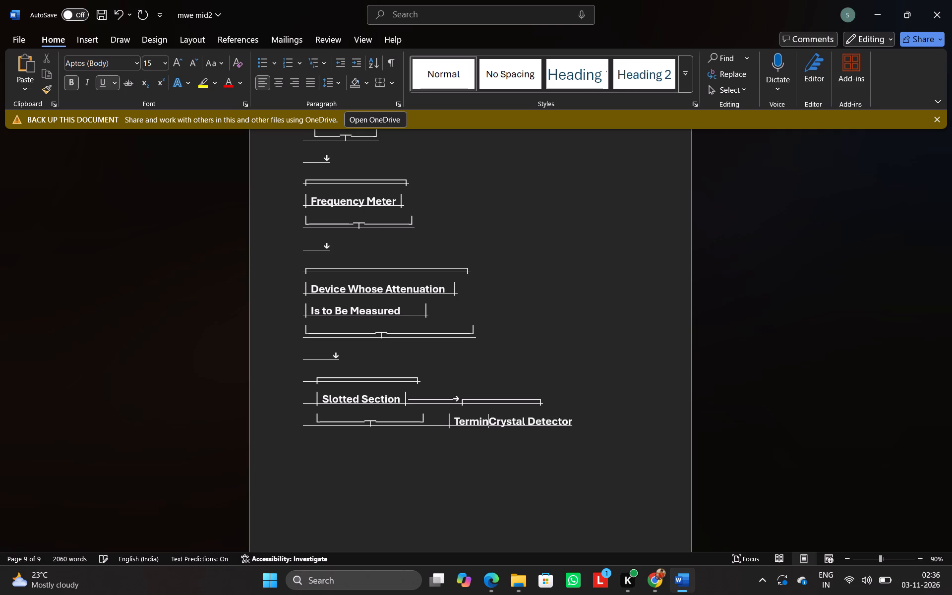
pyautogui.press('BackSpace')
pyautogui.press('BackSpace')
pyautogui.press('BackSpace')
pyautogui.press('BackSpace')
pyautogui.press('BackSpace')
pyautogui.press('BackSpace')
pyautogui.press('BackSpace')
pyautogui.press('BackSpace')
pyautogui.press('BackSpace')
pyautogui.press('BackSpace')
pyautogui.press('BackSpace')
pyautogui.press('BackSpace')
pyautogui.press('BackSpace')
pyautogui.press('BackSpace')
pyautogui.press('BackSpace')
pyautogui.press('BackSpace')
pyautogui.press('BackSpace')
pyautogui.press('BackSpace')
pyautogui.press('BackSpace')
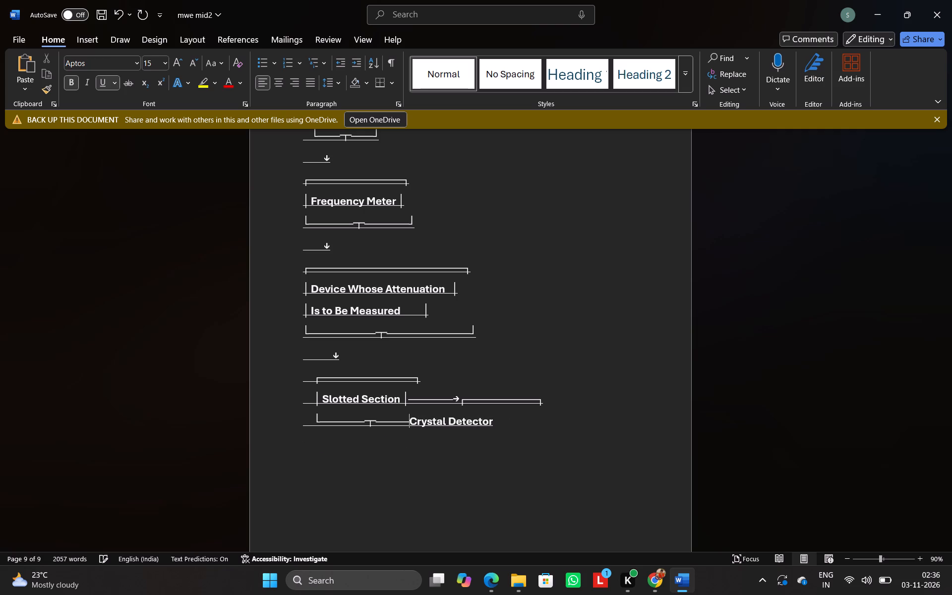
pyautogui.press('BackSpace')
pyautogui.press('BackSpace')
pyautogui.press('BackSpace')
pyautogui.press('BackSpace')
pyautogui.press('BackSpace')
pyautogui.press('BackSpace')
pyautogui.press('BackSpace')
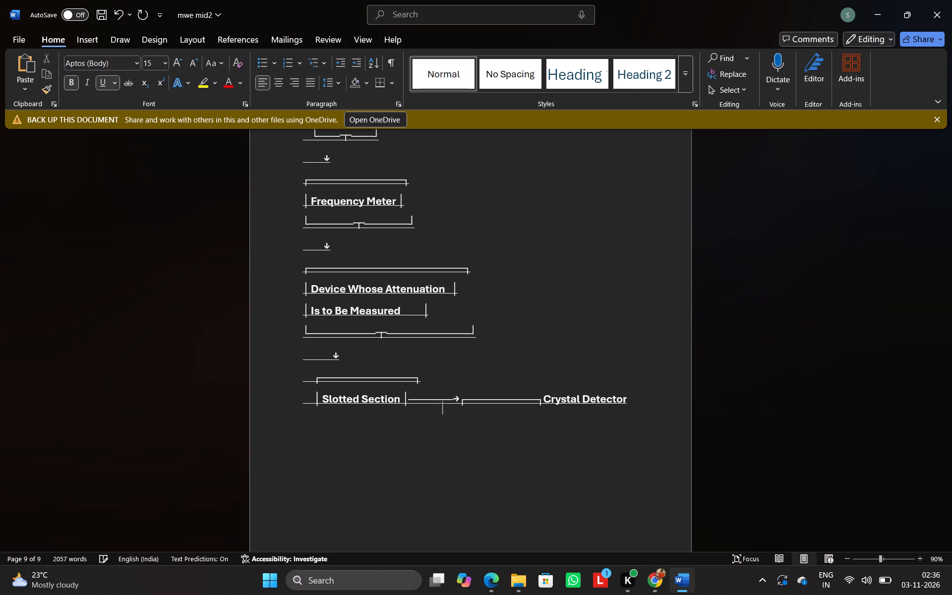
# Delete the leftover top border between the connecting arrow and the "Crystal Detector" label.
pyautogui.press('BackSpace')
pyautogui.press('BackSpace')
pyautogui.press('BackSpace')
pyautogui.press('BackSpace')
pyautogui.press('BackSpace')
pyautogui.press('BackSpace')
pyautogui.press('BackSpace')
pyautogui.press('BackSpace')
pyautogui.press('BackSpace')
pyautogui.press('BackSpace')
pyautogui.press('BackSpace')
pyautogui.press('BackSpace')
pyautogui.press('BackSpace')
pyautogui.press('BackSpace')
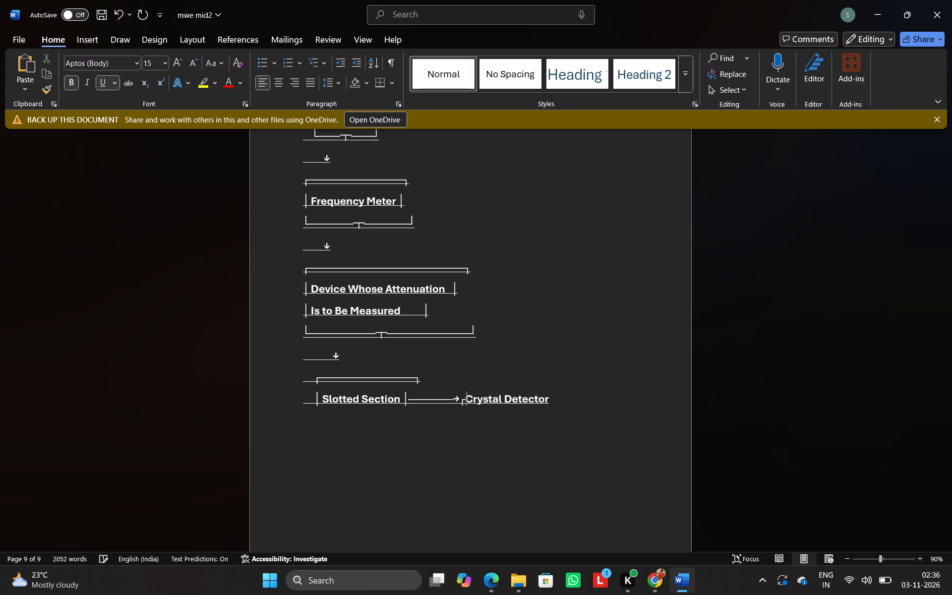
pyautogui.press('BackSpace')
# Delete the connector line and right box border after "Slotted Section", keeping only the arrowhead before "Crystal Detector".
pyautogui.press('Left')
pyautogui.press('Left')
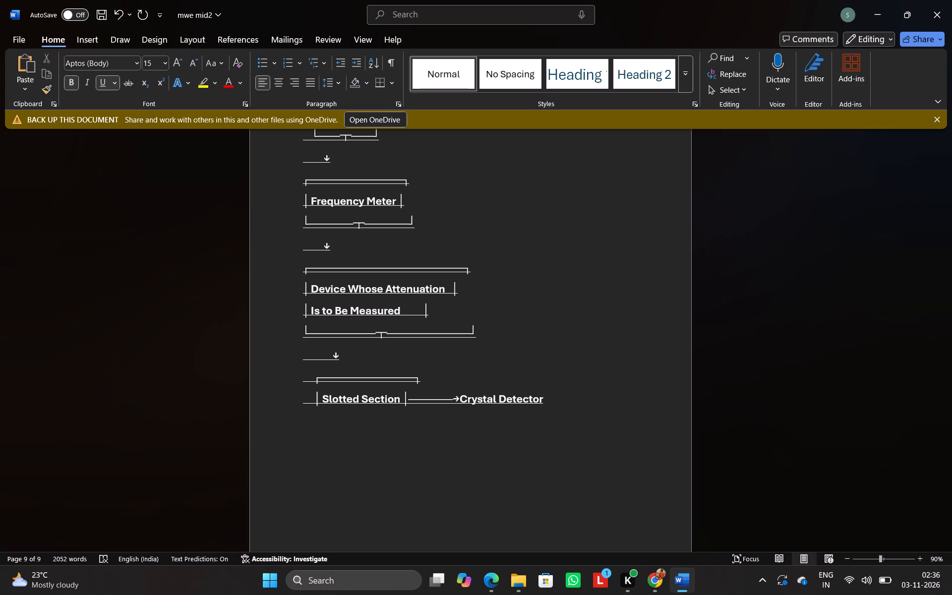
pyautogui.press('Right')
pyautogui.press('Right')
pyautogui.press('Left')
pyautogui.press('BackSpace')
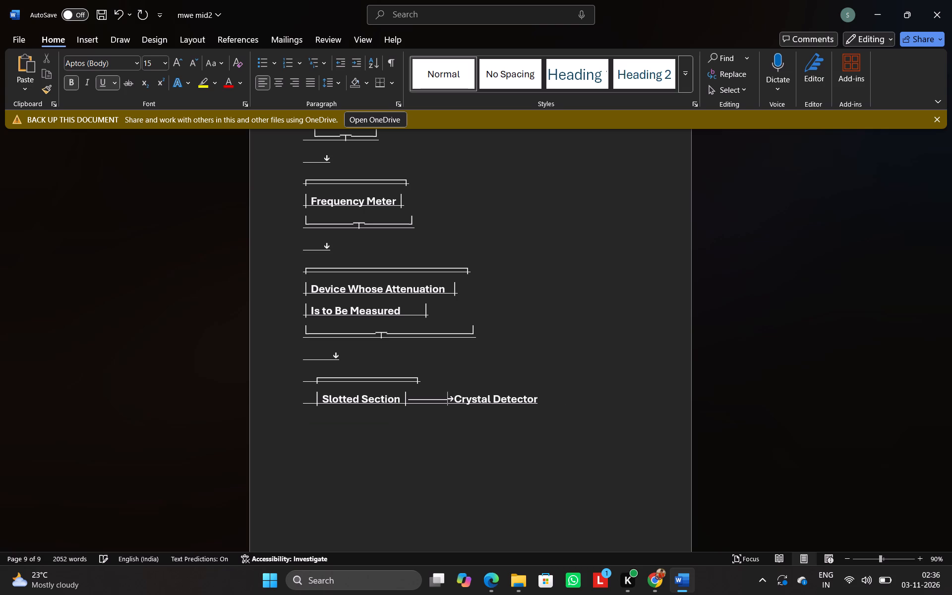
pyautogui.press('BackSpace')
pyautogui.press('BackSpace')
pyautogui.press('BackSpace')
pyautogui.press('BackSpace')
pyautogui.press('BackSpace')
pyautogui.press('BackSpace')
pyautogui.press('BackSpace')
pyautogui.press('BackSpace')
pyautogui.press('BackSpace')
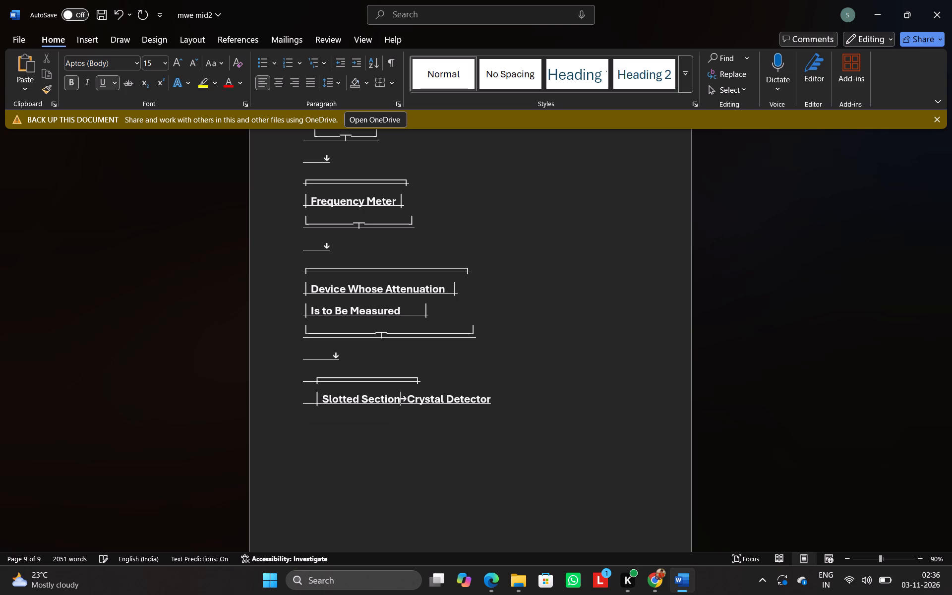
# Delete the left box border and the space in front of the "Slotted Section" label.
pyautogui.press('Left')
pyautogui.press('Left')
pyautogui.press('Left')
pyautogui.press('Left')
pyautogui.press('Left')
pyautogui.press('Left')
pyautogui.press('Left')
pyautogui.press('Left')
pyautogui.press('Left')
pyautogui.press('Left')
pyautogui.press('Left')
pyautogui.press('Left')
pyautogui.press('Left')
pyautogui.press('Left')
pyautogui.press('Left')
pyautogui.press('BackSpace')
pyautogui.press('BackSpace')
pyautogui.press('BackSpace')
pyautogui.press('BackSpace')
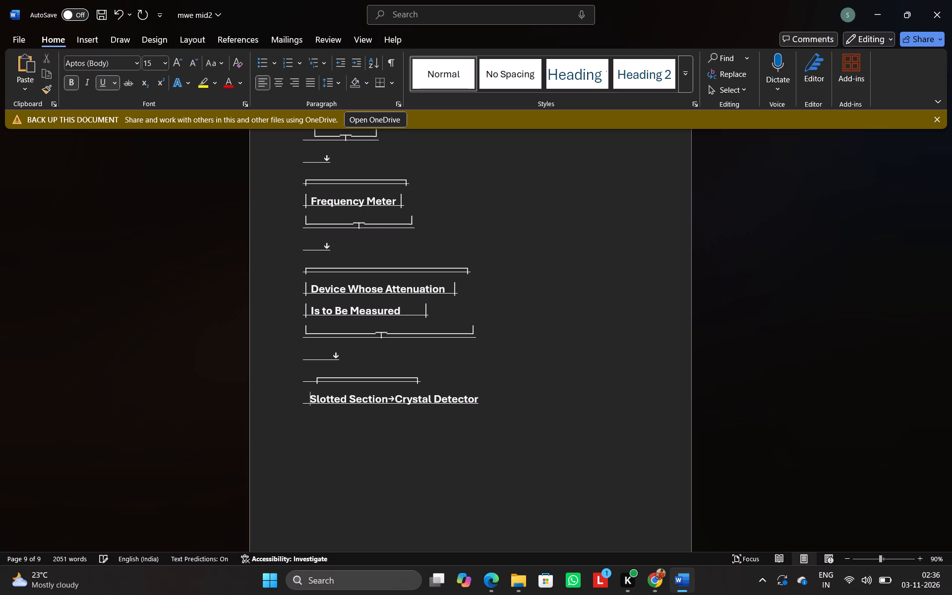
# Delete the remaining indentation before "Slotted Section" and the top border of its box on the line above.
pyautogui.press('BackSpace')
pyautogui.press('BackSpace')
pyautogui.press('BackSpace')
pyautogui.press('BackSpace')
pyautogui.press('BackSpace')
pyautogui.press('BackSpace')
pyautogui.press('BackSpace')
pyautogui.press('BackSpace')
pyautogui.press('BackSpace')
pyautogui.press('BackSpace')
pyautogui.press('BackSpace')
pyautogui.press('BackSpace')
pyautogui.press('BackSpace')
pyautogui.press('BackSpace')
pyautogui.press('BackSpace')
pyautogui.press('BackSpace')
pyautogui.press('BackSpace')
pyautogui.press('BackSpace')
pyautogui.press('BackSpace')
pyautogui.press('BackSpace')
pyautogui.press('BackSpace')
pyautogui.press('BackSpace')
pyautogui.press('BackSpace')
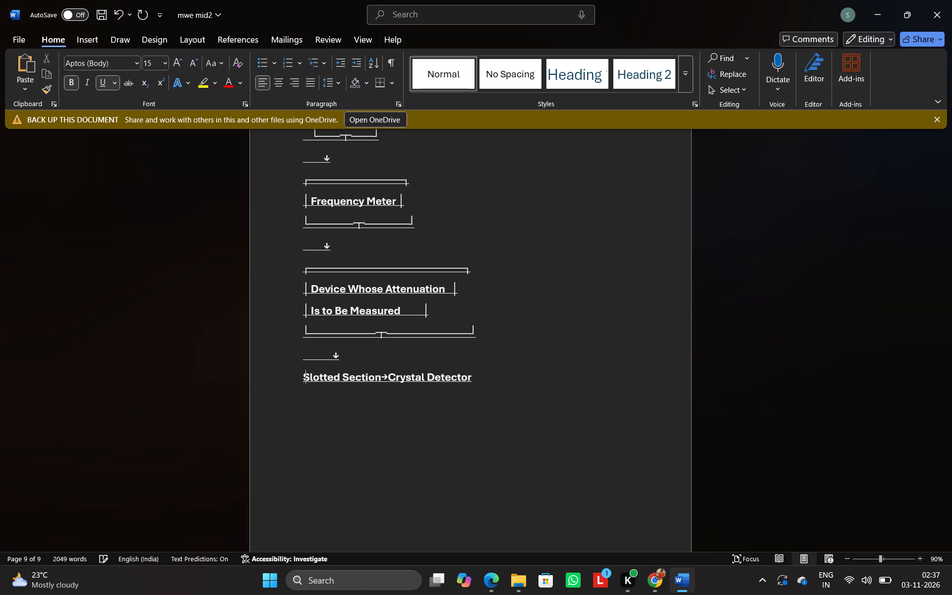
# Delete the down arrow, bottom border, right border and extra spaces after "Is to Be Measured", bringing "Slotted Section" onto that line.
pyautogui.press('BackSpace')
pyautogui.press('BackSpace')
pyautogui.press('BackSpace')
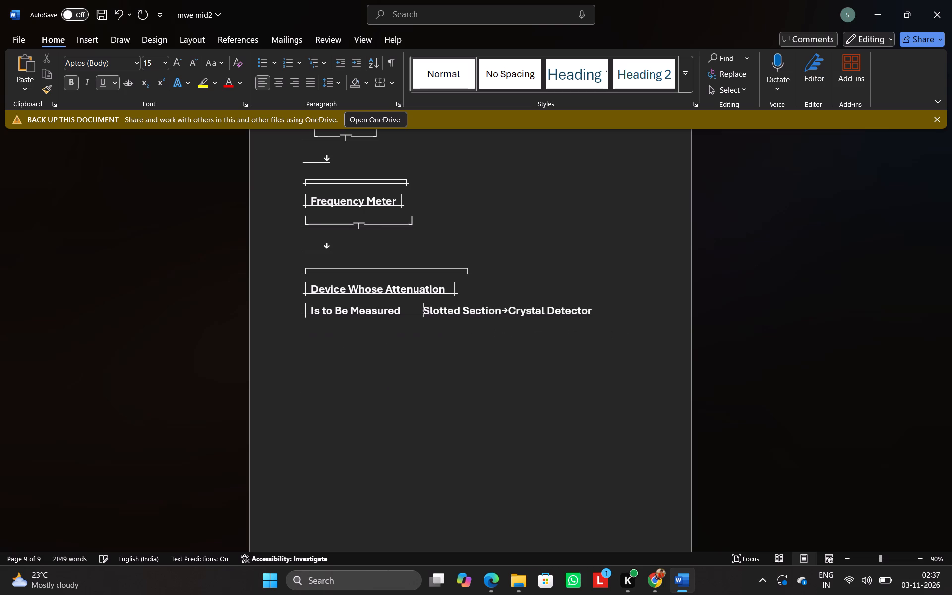
pyautogui.press('BackSpace')
pyautogui.press('BackSpace')
pyautogui.press('BackSpace')
pyautogui.press('BackSpace')
pyautogui.press('BackSpace')
pyautogui.press('BackSpace')
pyautogui.press('BackSpace')
pyautogui.press('BackSpace')
pyautogui.press('BackSpace')
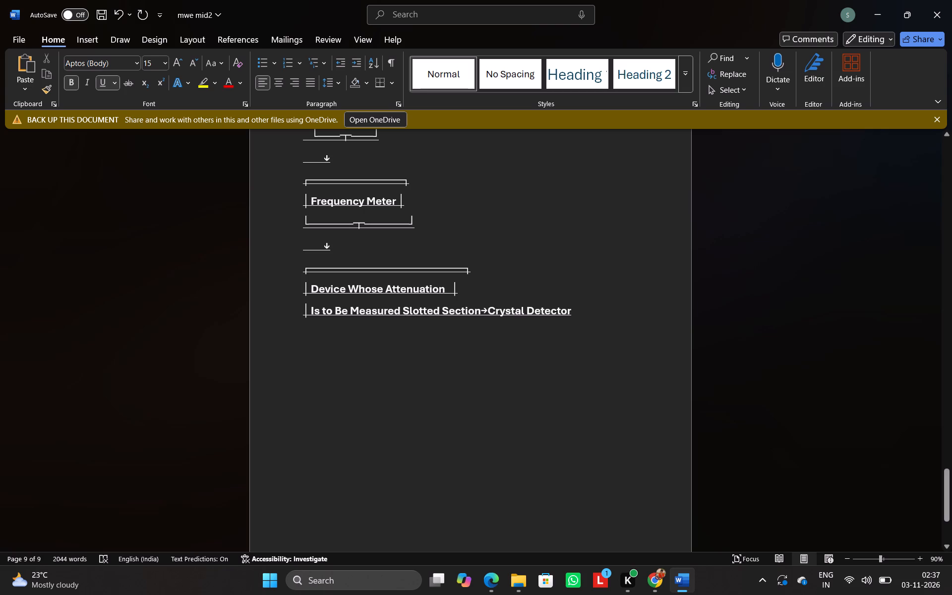
# Copy the arrow before "Crystal Detector" and paste it between "Is to Be Measured" and "Slotted Section".
pyautogui.doubleClick(485, 309)
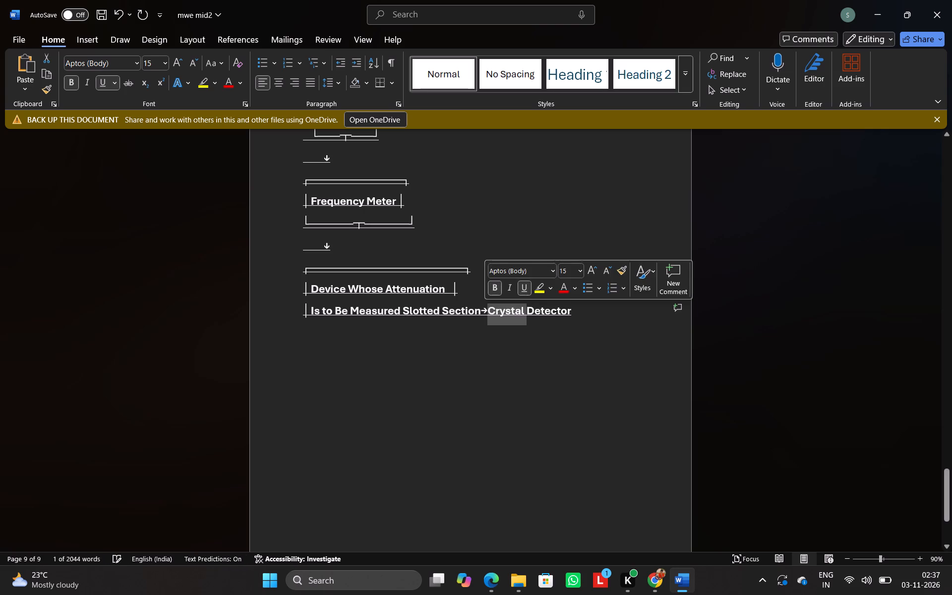
pyautogui.doubleClick(485, 309)
pyautogui.doubleClick(485, 309)
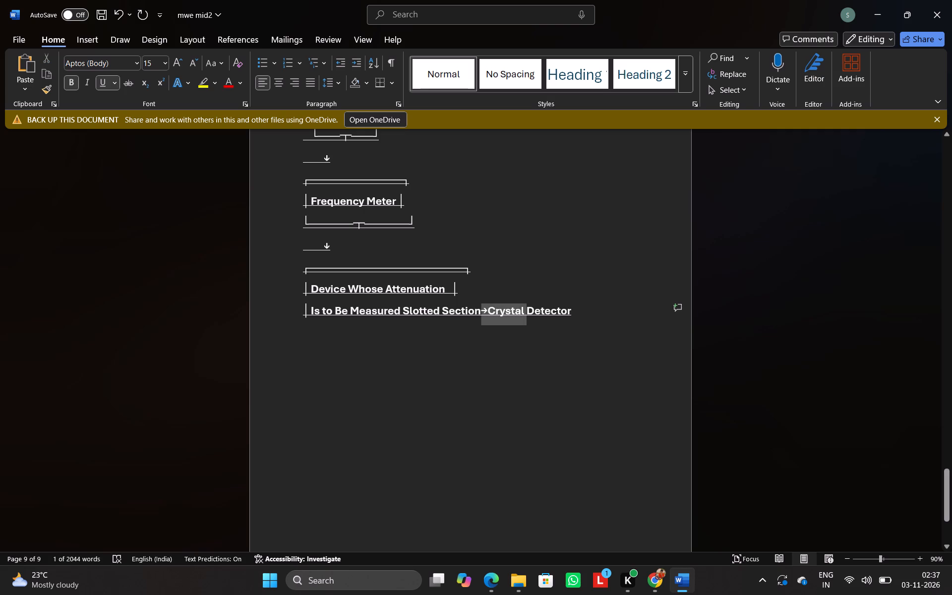
pyautogui.click(485, 310)
pyautogui.click(485, 310)
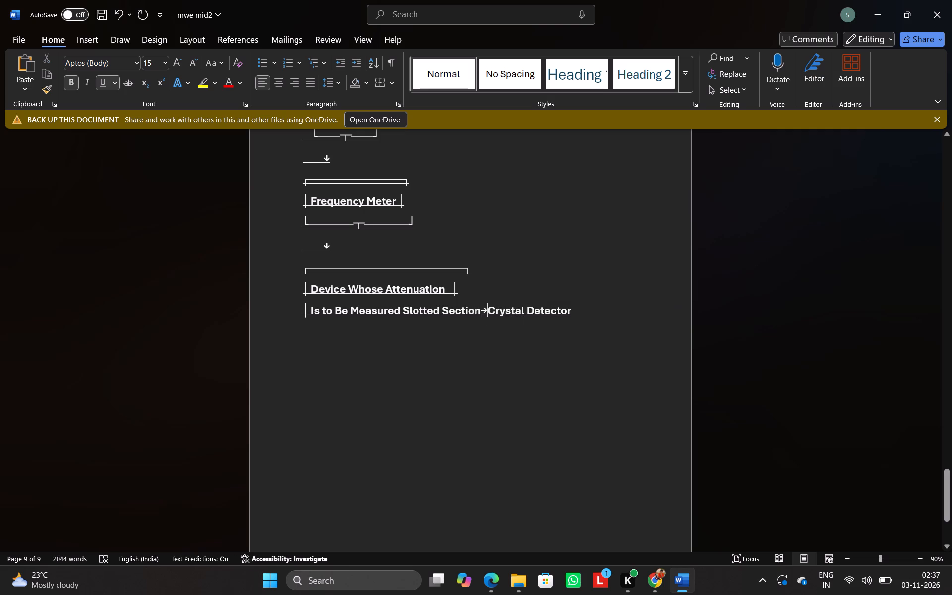
pyautogui.hotkey('ctrl', 'c')
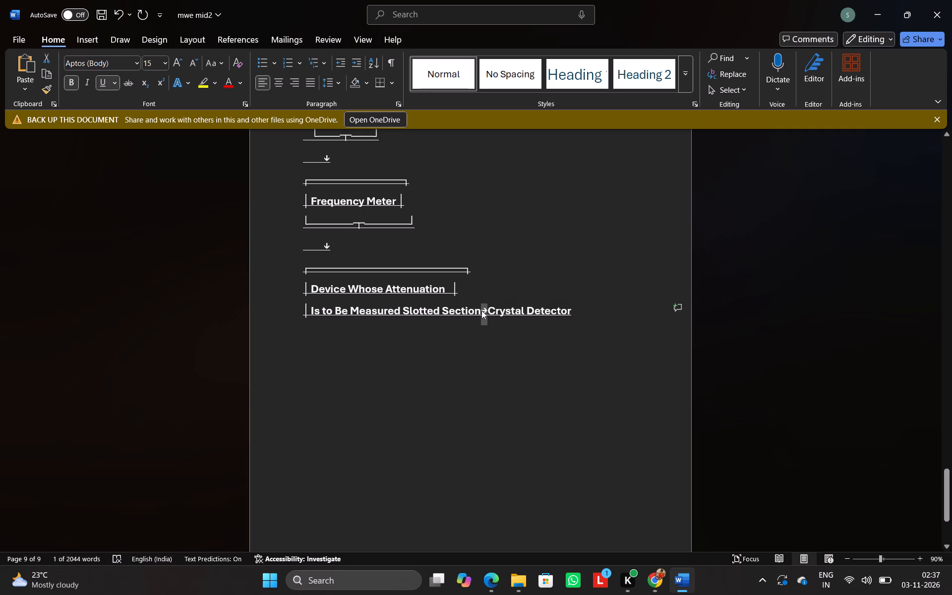
pyautogui.click(401, 308)
pyautogui.hotkey('ctrl', 'v')
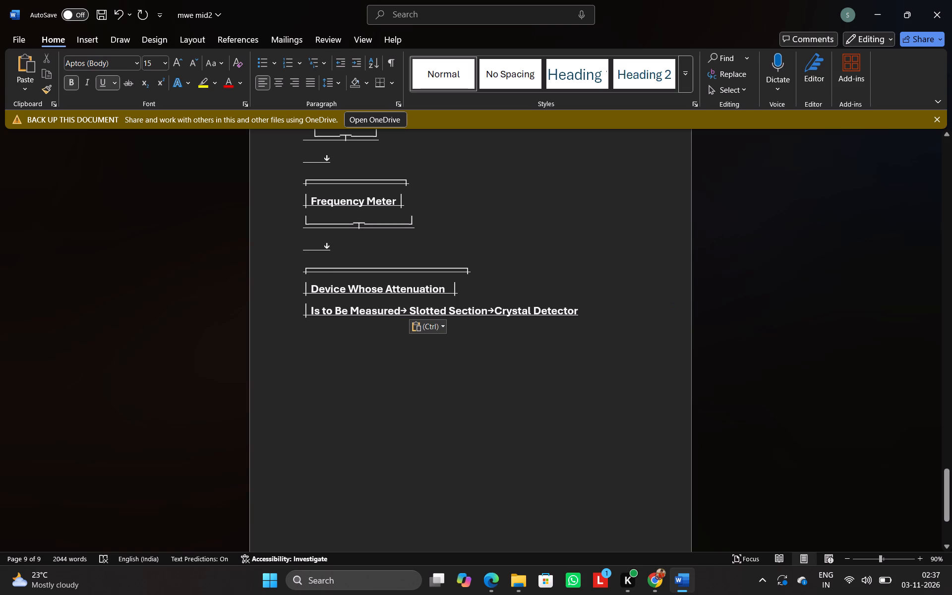
# In the fig 1 power setup text, replace the tilde between "Microwave Source" and "Pad" with the copied arrow.
pyautogui.scroll(4, 617, 251)
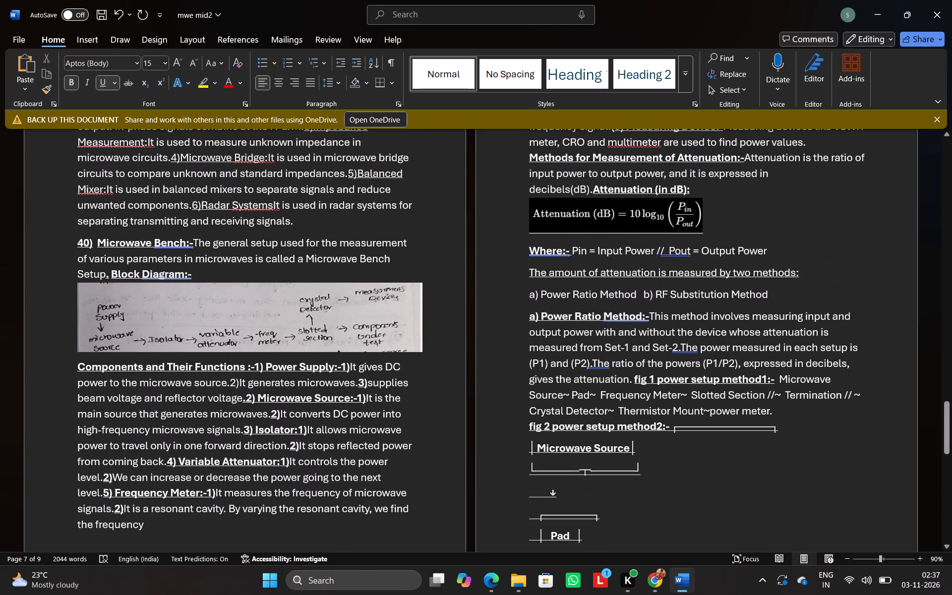
pyautogui.scroll(-1, 715, 374)
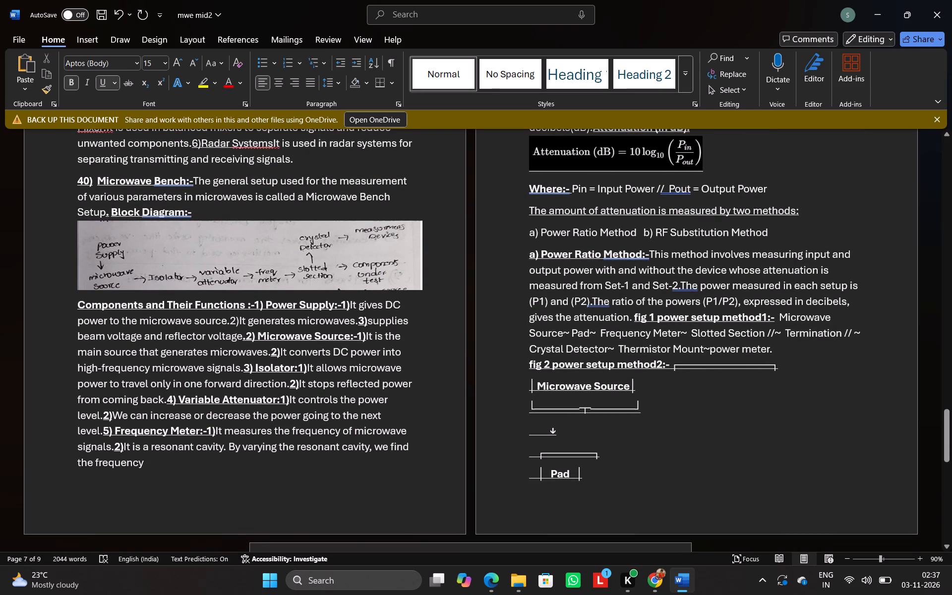
pyautogui.click(573, 333)
pyautogui.press('BackSpace')
pyautogui.press('BackSpace')
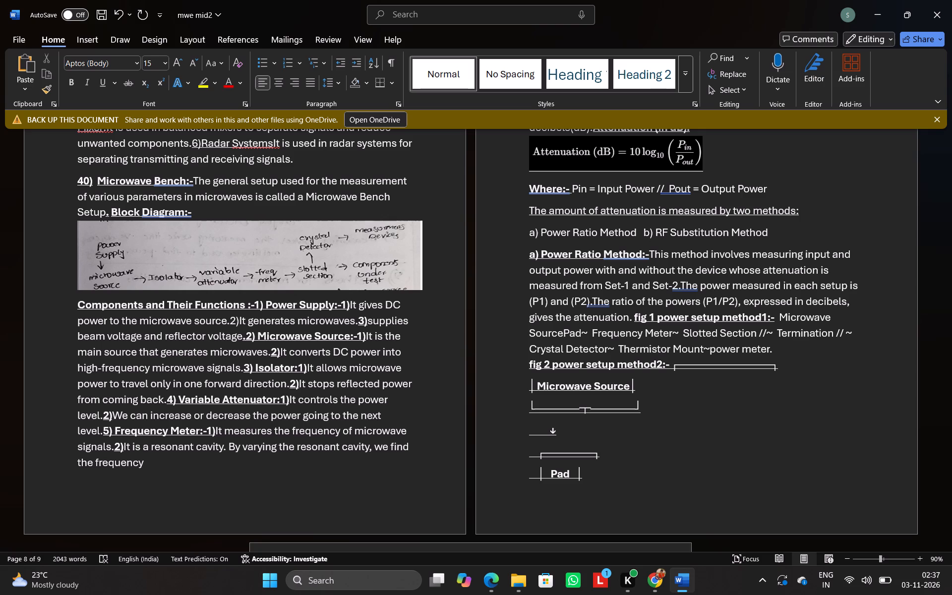
pyautogui.hotkey('ctrl', 'v')
# Replace the tilde and space between "Pad" and "Frequency Meter" in the fig 1 text with the arrow.
pyautogui.press('Right')
pyautogui.press('Right')
pyautogui.press('Right')
pyautogui.press('Right')
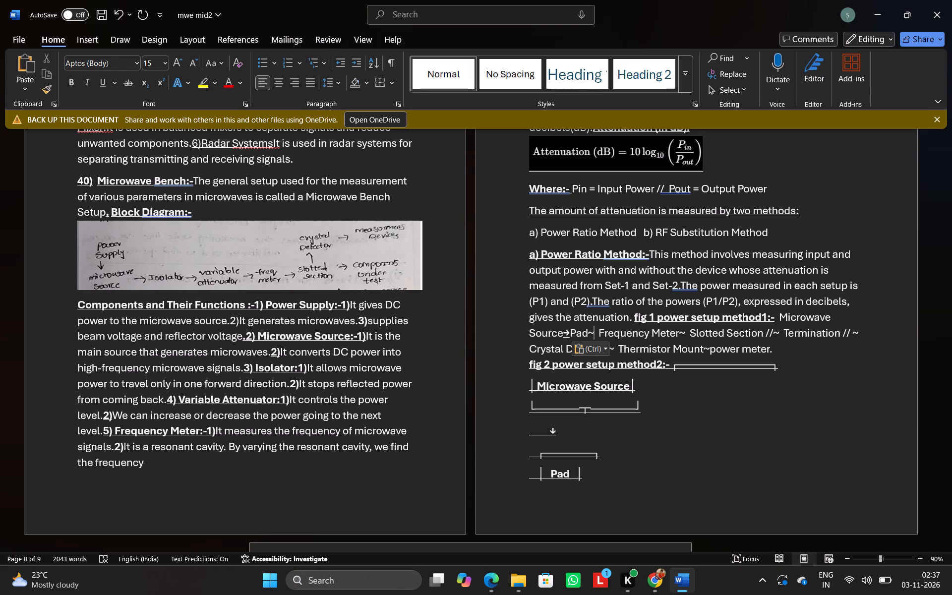
pyautogui.press('Right')
pyautogui.press('BackSpace')
pyautogui.press('BackSpace')
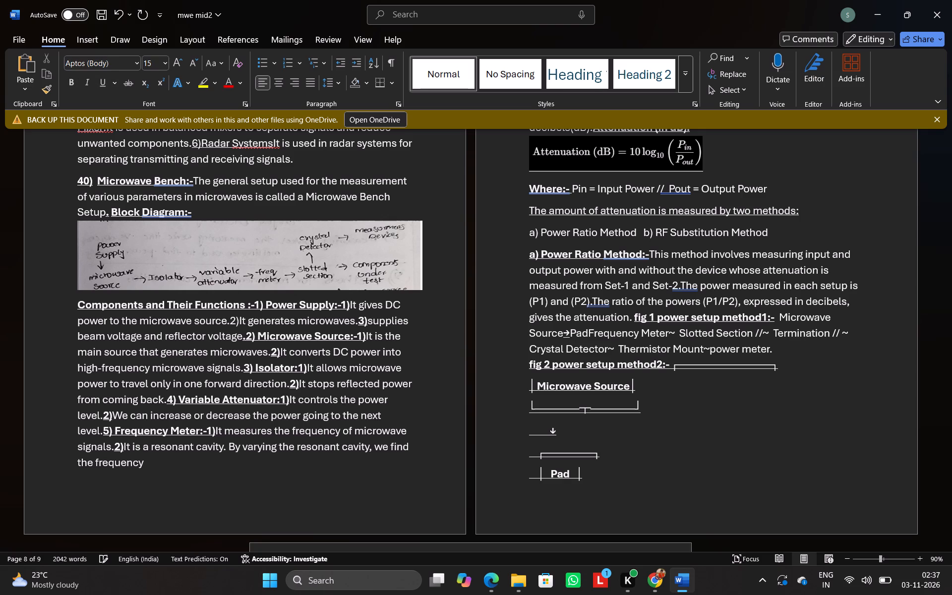
pyautogui.hotkey('ctrl', 'v')
# Replace the tilde and space between "Frequency Meter" and "Slotted Section" in the fig 1 text with the arrow.
pyautogui.press('Right')
pyautogui.press('Right')
pyautogui.press('Right')
pyautogui.press('Right')
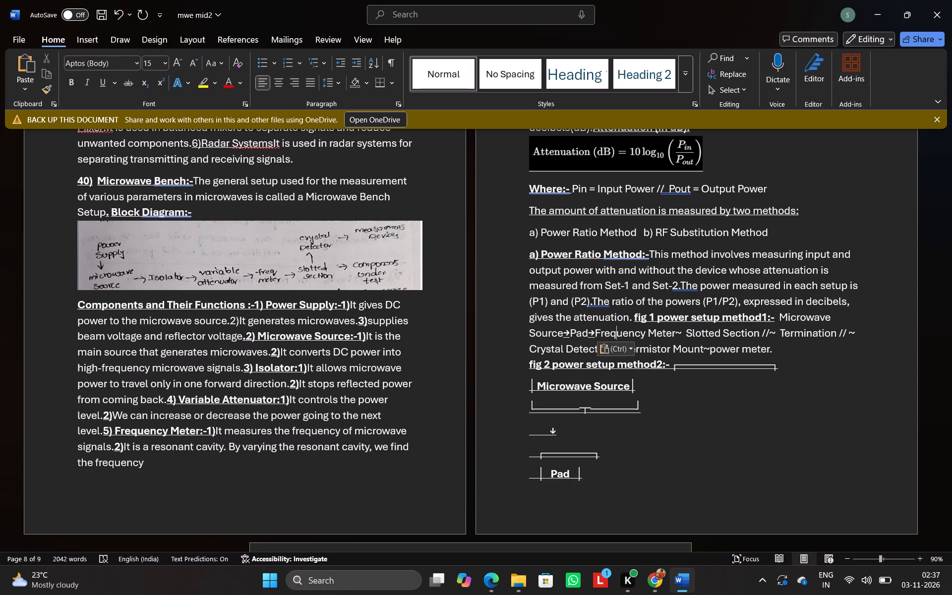
pyautogui.press('Right')
pyautogui.press('Right')
pyautogui.press('Right')
pyautogui.press('Right')
pyautogui.press('Right')
pyautogui.press('Right')
pyautogui.press('Right')
pyautogui.press('Right')
pyautogui.press('Right')
pyautogui.press('Right')
pyautogui.press('Right')
pyautogui.press('Right')
pyautogui.press('Right')
pyautogui.press('BackSpace')
pyautogui.press('BackSpace')
pyautogui.hotkey('ctrl', 'v')
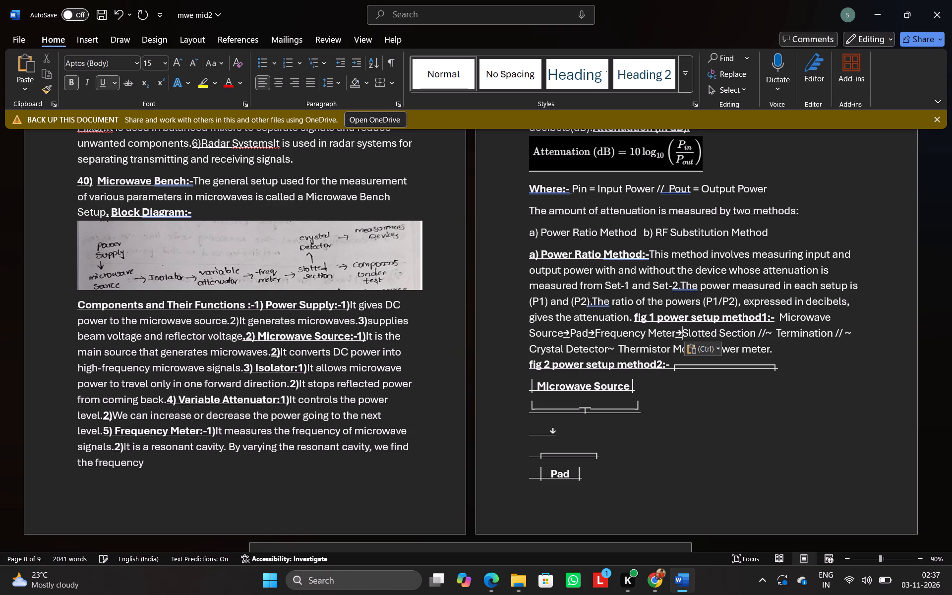
# Replace the tilde after "Slotted Section //" in the fig 1 text with the arrow.
pyautogui.press('Right')
pyautogui.press('Right')
pyautogui.press('Right')
pyautogui.press('Right')
pyautogui.press('Right')
pyautogui.press('Right')
pyautogui.press('Right')
pyautogui.press('Right')
pyautogui.press('Right')
pyautogui.press('Right')
pyautogui.press('Right')
pyautogui.press('Right')
pyautogui.press('Right')
pyautogui.press('Right')
pyautogui.press('Right')
pyautogui.press('Right')
pyautogui.press('Right')
pyautogui.press('Right')
pyautogui.press('Right')
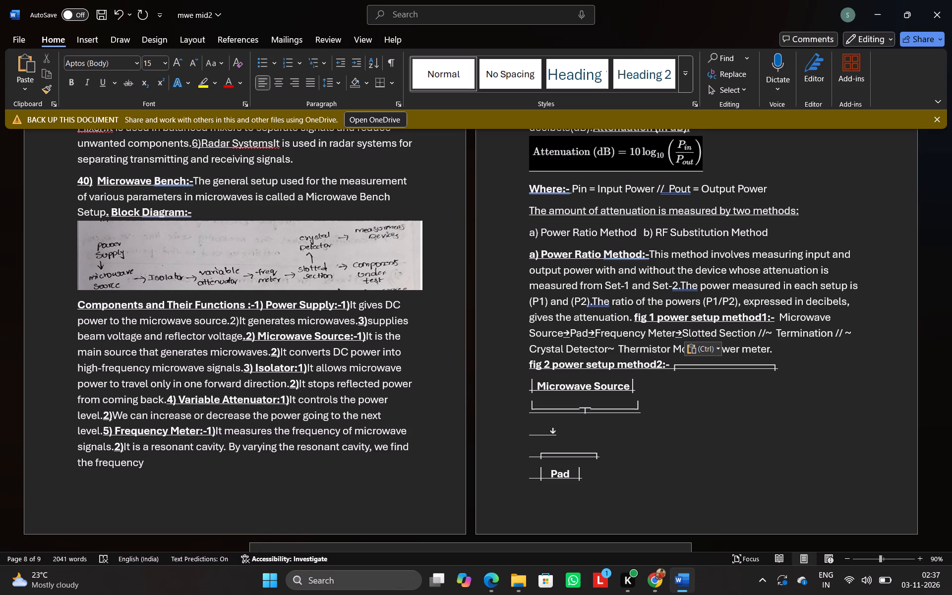
pyautogui.press('BackSpace')
pyautogui.hotkey('ctrl', 'v')
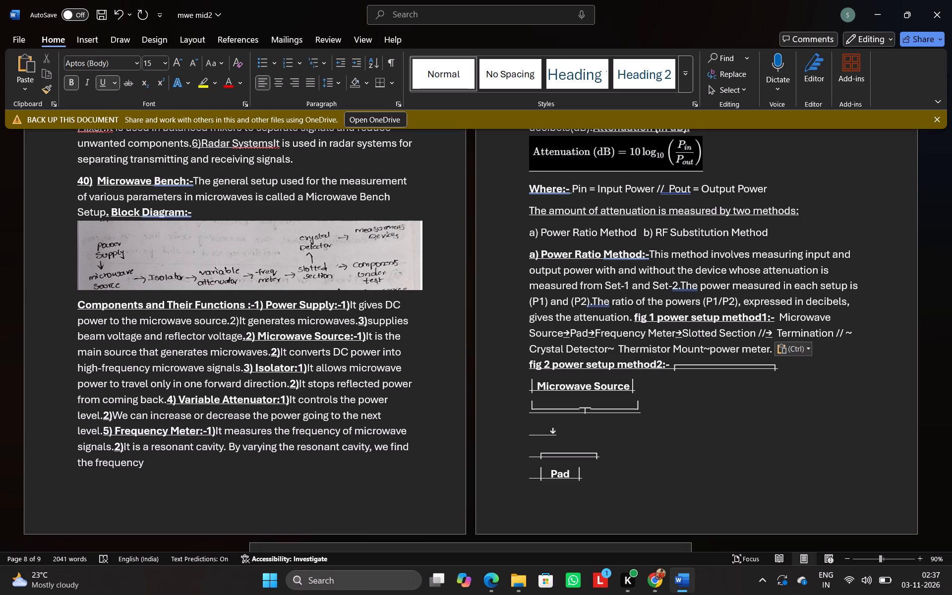
# Replace the tilde after "Termination //" in the fig 1 power setup text with the copied arrow.
pyautogui.press('Right')
pyautogui.press('Right')
pyautogui.press('Right')
pyautogui.press('Right')
pyautogui.press('Right')
pyautogui.press('Right')
pyautogui.press('Right')
pyautogui.press('Right')
pyautogui.press('Right')
pyautogui.press('Right')
pyautogui.press('Right')
pyautogui.press('Right')
pyautogui.press('Right')
pyautogui.press('Right')
pyautogui.press('Right')
pyautogui.press('Right')
pyautogui.press('Right')
pyautogui.press('Right')
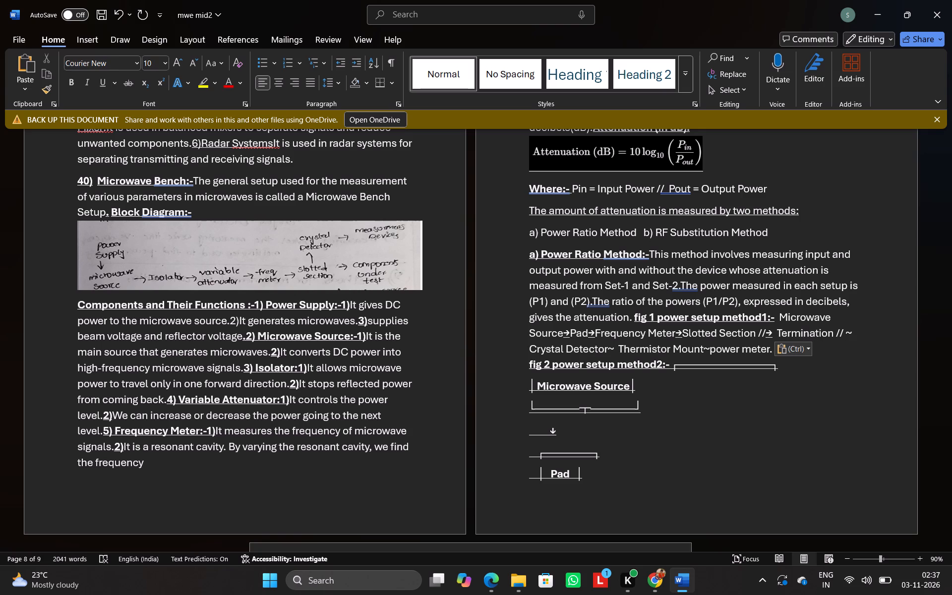
pyautogui.press('Left')
pyautogui.press('BackSpace')
pyautogui.hotkey('ctrl', 'v')
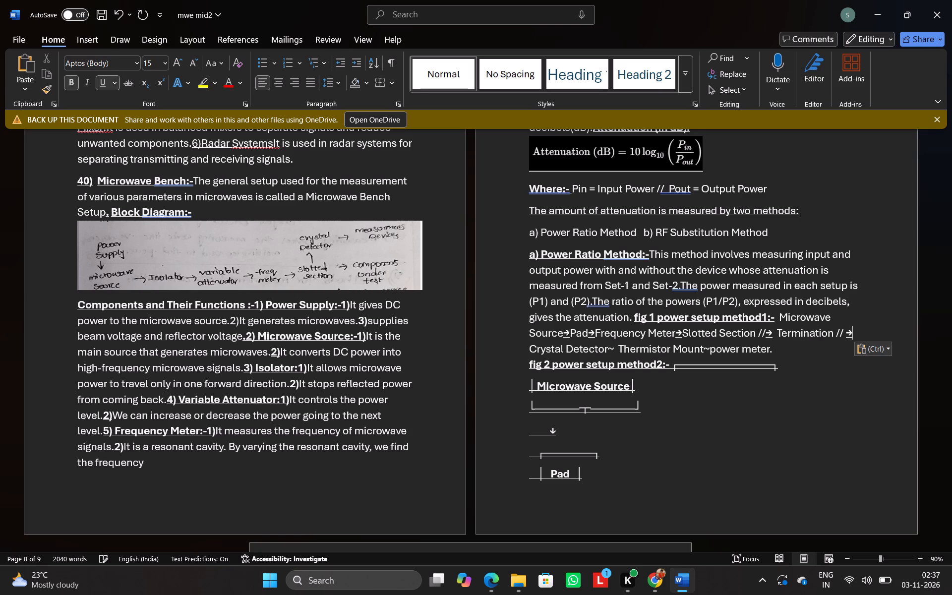
# Replace the tilde between "Thermistor Mount" and "power meter" in the fig 1 text with the arrow.
pyautogui.press('Down')
pyautogui.press('Left')
pyautogui.press('Left')
pyautogui.press('Left')
pyautogui.press('Left')
pyautogui.press('Left')
pyautogui.press('Left')
pyautogui.press('Left')
pyautogui.press('Left')
pyautogui.press('Left')
pyautogui.press('Left')
pyautogui.press('Left')
pyautogui.press('Left')
pyautogui.press('Left')
pyautogui.press('Left')
pyautogui.press('Right')
pyautogui.press('Right')
pyautogui.press('BackSpace')
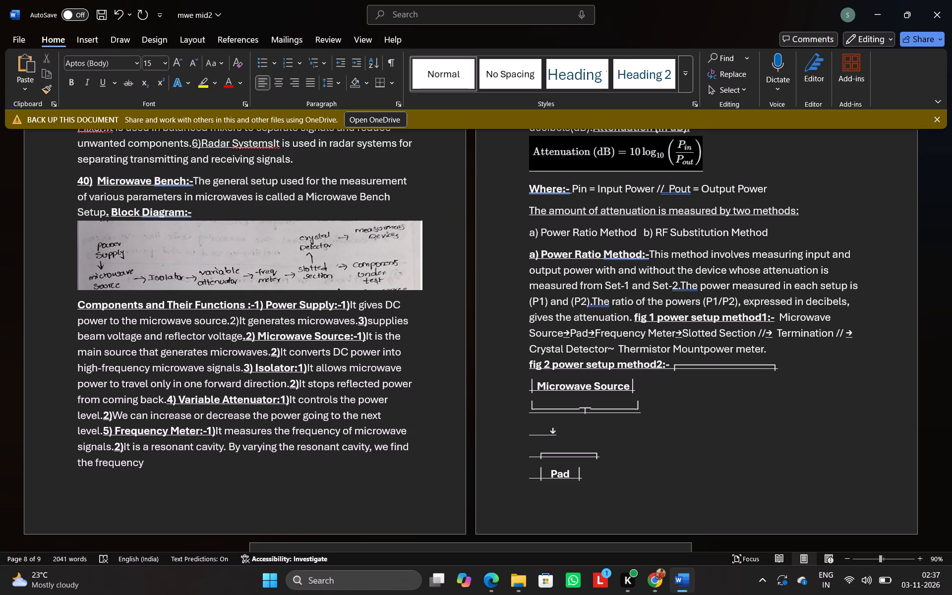
pyautogui.hotkey('ctrl', 'v')
# Replace the tilde after "Crystal Detector" in the fig 1 text with the arrow.
pyautogui.press('Left')
pyautogui.press('Left')
pyautogui.press('Left')
pyautogui.press('Left')
pyautogui.press('Left')
pyautogui.press('Left')
pyautogui.press('Left')
pyautogui.press('Left')
pyautogui.press('Left')
pyautogui.press('Left')
pyautogui.press('Left')
pyautogui.press('Left')
pyautogui.press('Left')
pyautogui.press('Left')
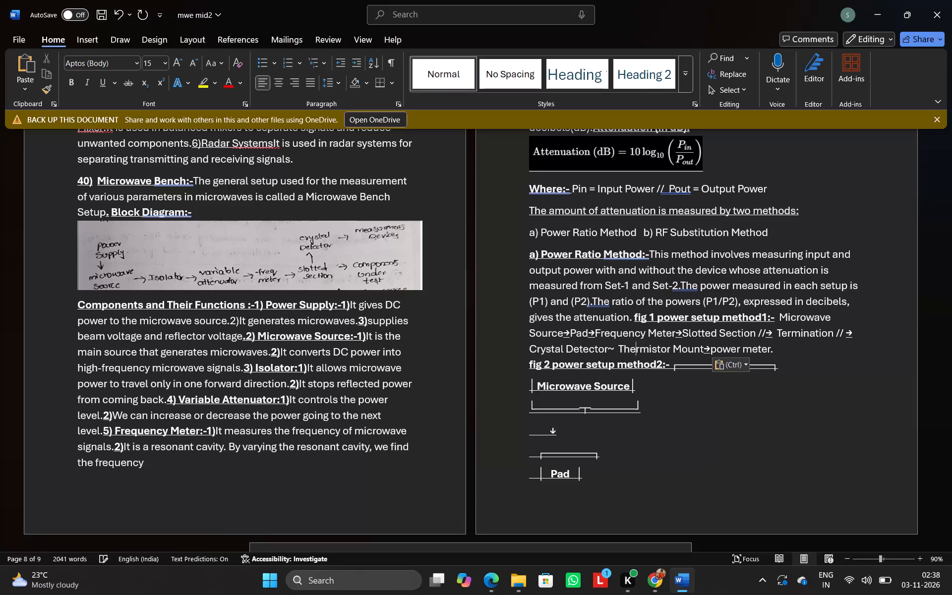
pyautogui.press('Left')
pyautogui.press('Left')
pyautogui.press('Left')
pyautogui.press('Left')
pyautogui.press('BackSpace')
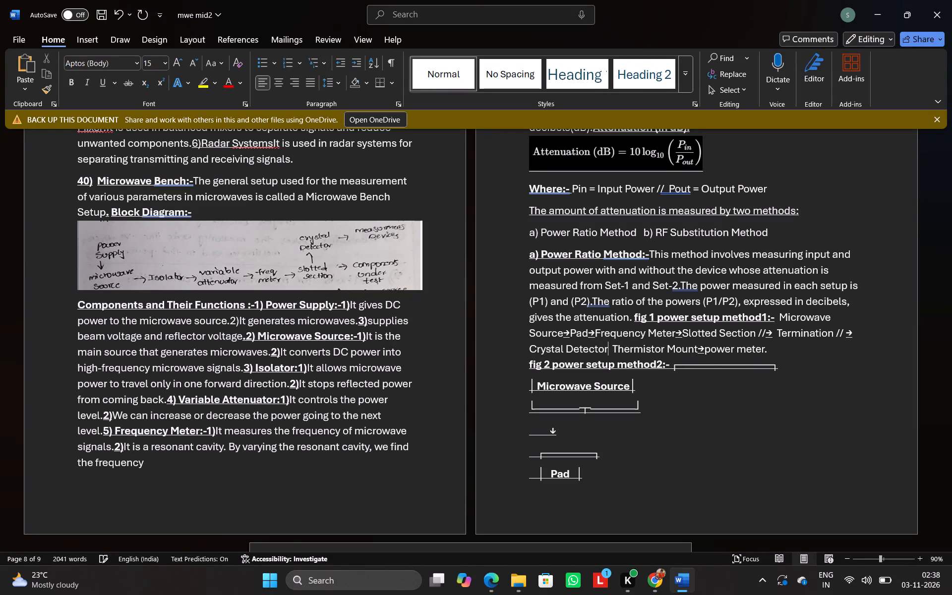
pyautogui.hotkey('ctrl', 'v')
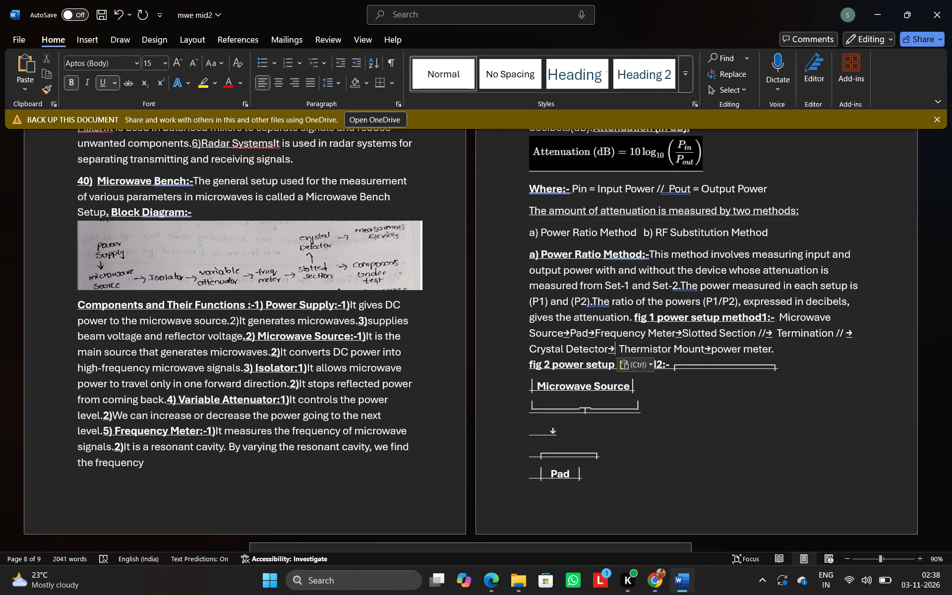
# In the fig 2 diagram, join "Is to Be Measured" onto the "Device Whose Attenuation" line, removing the box borders and extra spaces between them.
pyautogui.scroll(-8, 578, 350)
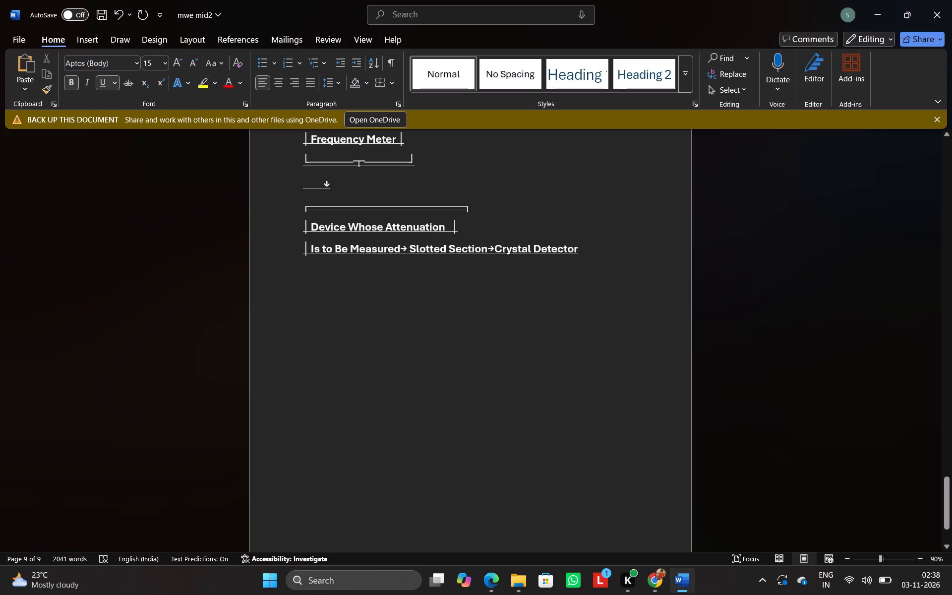
pyautogui.click(311, 250)
pyautogui.press('BackSpace')
pyautogui.press('BackSpace')
pyautogui.press('BackSpace')
pyautogui.press('BackSpace')
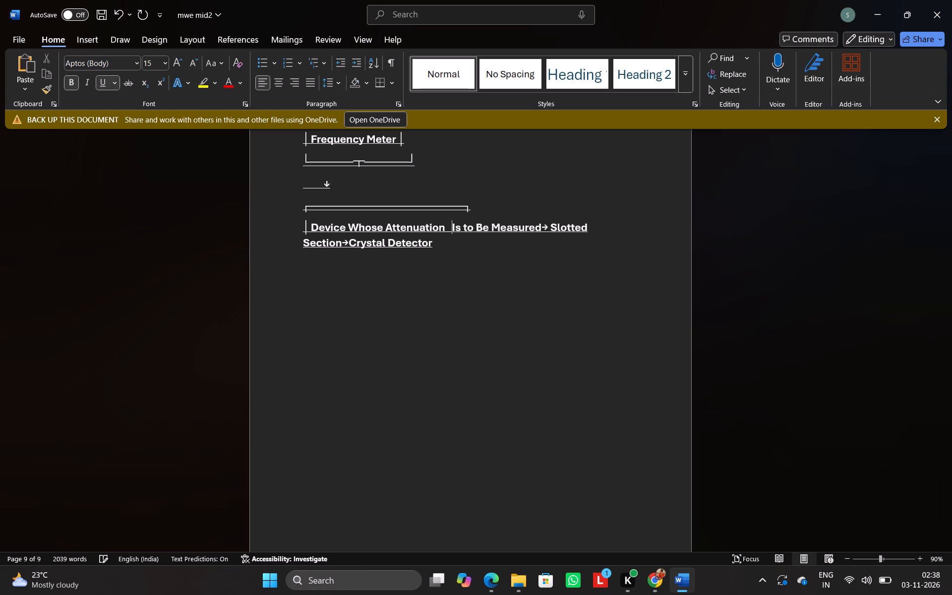
pyautogui.press('BackSpace')
pyautogui.press('BackSpace')
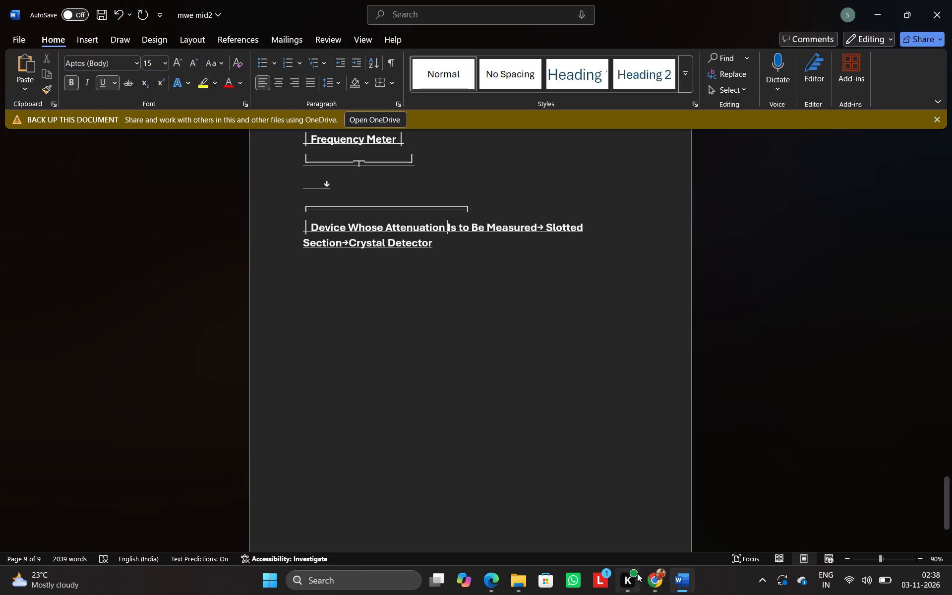
# After checking fig 2 in the PDF notes, replace the box lines and down arrow between "Frequency Meter" and "Device Whose Attenuation" with the copied arrow.
pyautogui.click(493, 578)
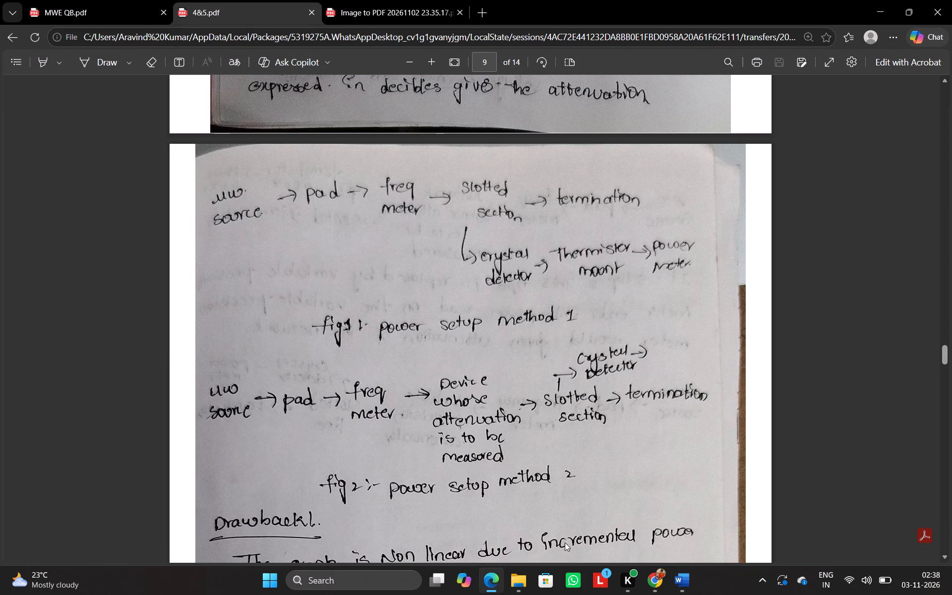
pyautogui.click(685, 574)
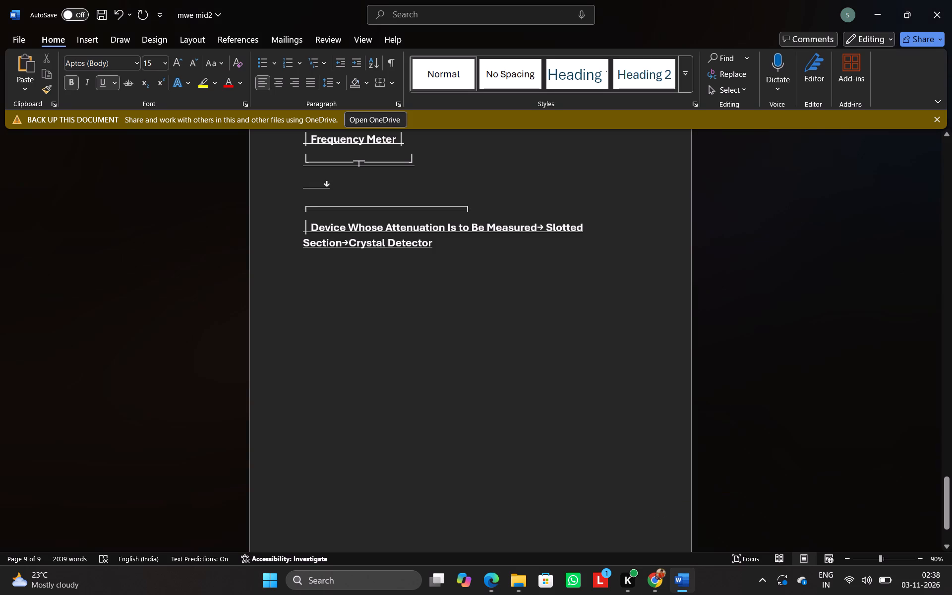
pyautogui.click(311, 224)
pyautogui.press('BackSpace')
pyautogui.press('BackSpace')
pyautogui.press('BackSpace')
pyautogui.press('BackSpace')
pyautogui.press('BackSpace')
pyautogui.press('BackSpace')
pyautogui.press('BackSpace')
pyautogui.press('BackSpace')
pyautogui.press('BackSpace')
pyautogui.press('BackSpace')
pyautogui.press('BackSpace')
pyautogui.press('BackSpace')
pyautogui.press('BackSpace')
pyautogui.press('BackSpace')
pyautogui.press('BackSpace')
pyautogui.press('BackSpace')
pyautogui.press('BackSpace')
pyautogui.press('BackSpace')
pyautogui.press('BackSpace')
pyautogui.press('BackSpace')
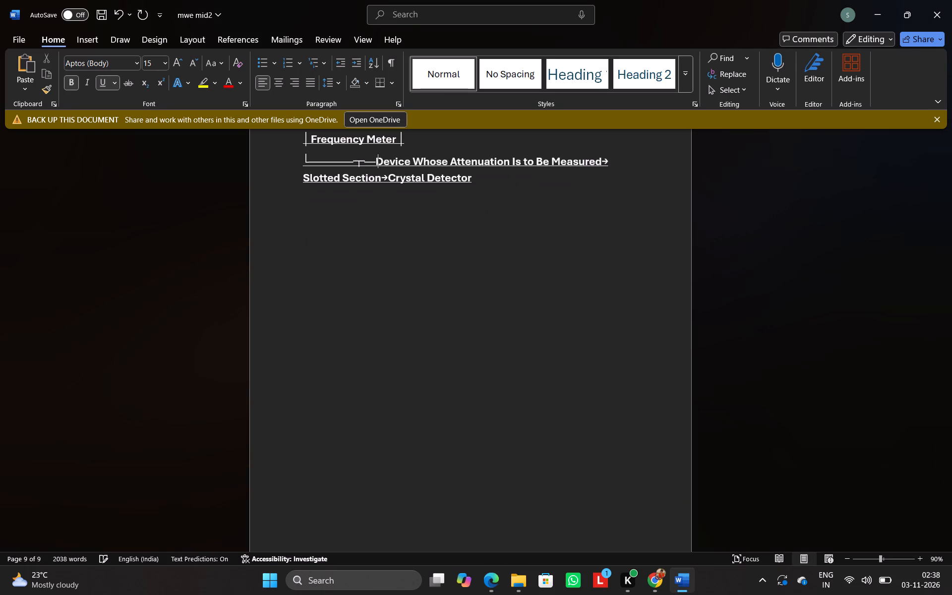
pyautogui.press('BackSpace')
pyautogui.press('BackSpace')
pyautogui.press('BackSpace')
pyautogui.press('BackSpace')
pyautogui.press('BackSpace')
pyautogui.press('BackSpace')
pyautogui.press('BackSpace')
pyautogui.press('BackSpace')
pyautogui.press('BackSpace')
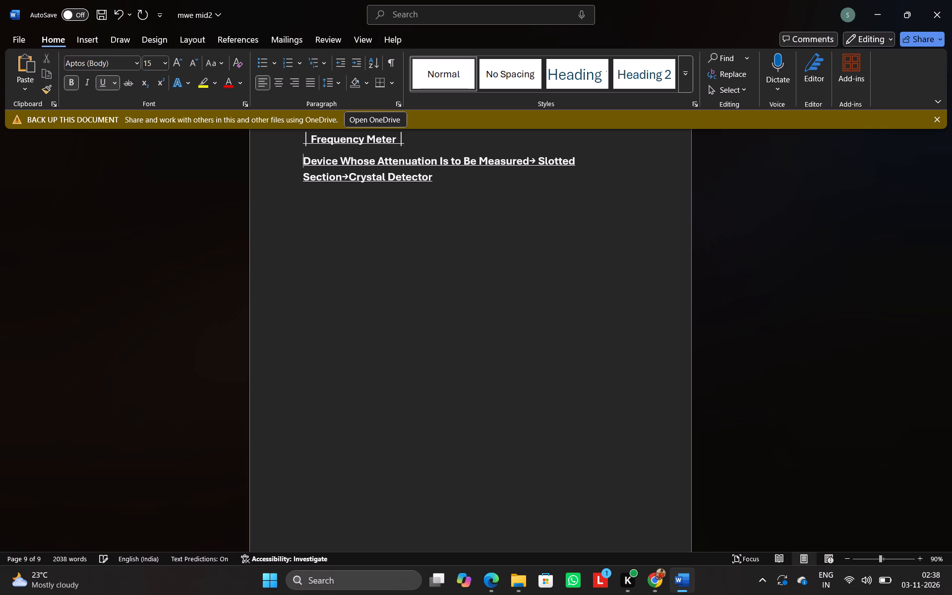
pyautogui.press('BackSpace')
pyautogui.press('BackSpace')
pyautogui.press('BackSpace')
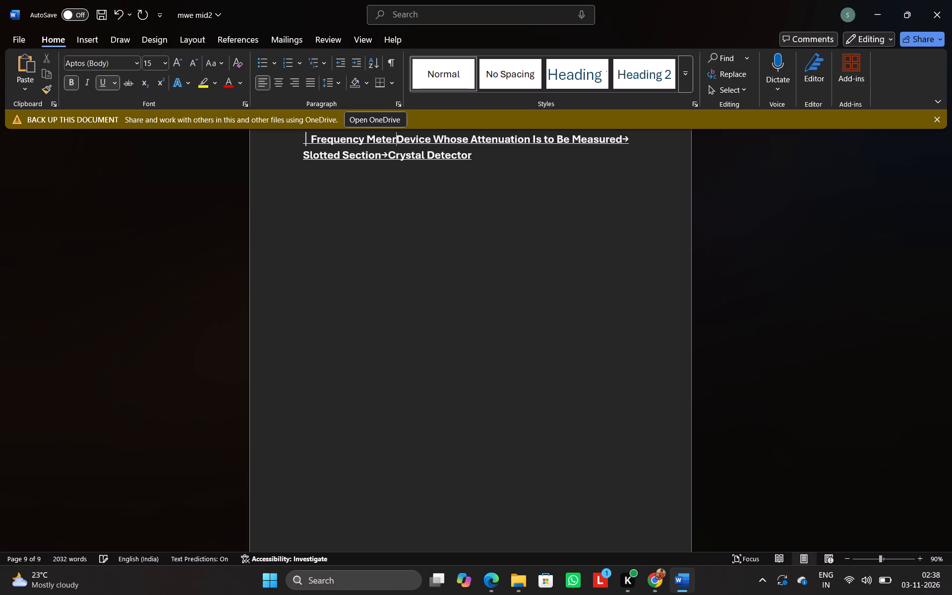
pyautogui.hotkey('ctrl', 'v')
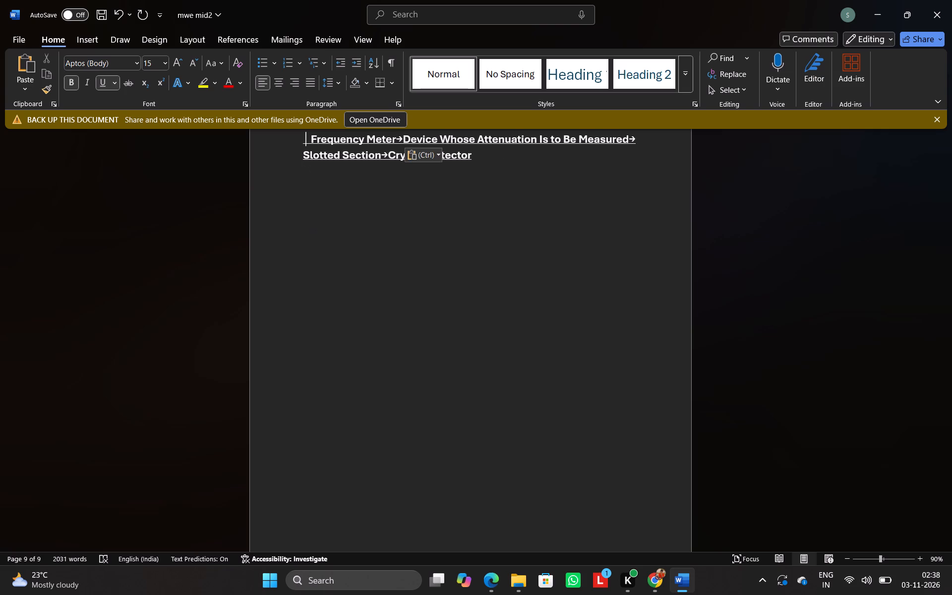
# Delete the box border, box lines and down arrow directly before "Frequency Meter" in the fig 2 diagram.
pyautogui.scroll(2, 284, 231)
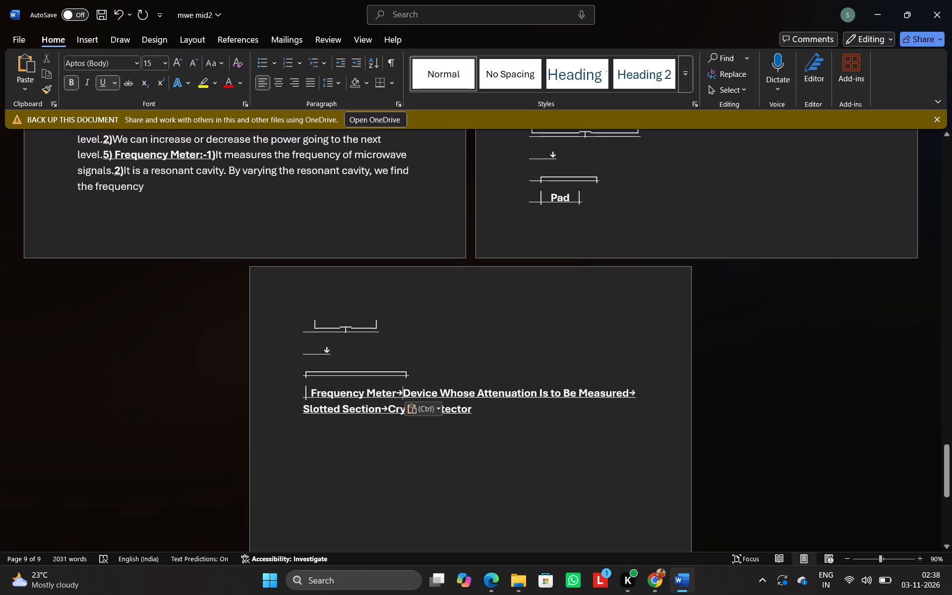
pyautogui.click(309, 389)
pyautogui.press('BackSpace')
pyautogui.press('BackSpace')
pyautogui.press('BackSpace')
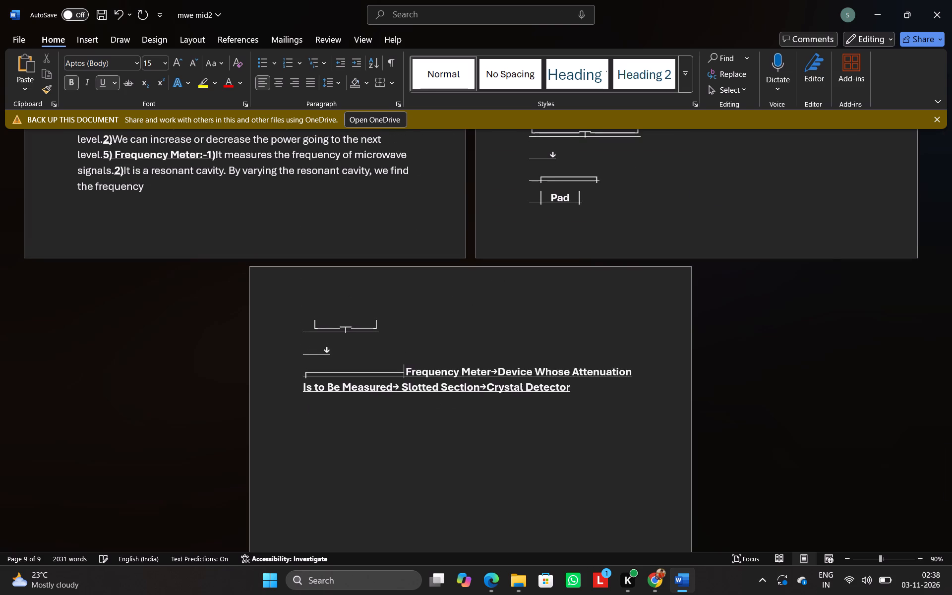
pyautogui.press('BackSpace')
pyautogui.press('BackSpace')
pyautogui.press('BackSpace')
pyautogui.press('BackSpace')
pyautogui.press('BackSpace')
pyautogui.press('BackSpace')
pyautogui.press('BackSpace')
pyautogui.press('BackSpace')
pyautogui.press('BackSpace')
pyautogui.press('BackSpace')
pyautogui.press('BackSpace')
pyautogui.press('BackSpace')
pyautogui.press('BackSpace')
pyautogui.press('BackSpace')
pyautogui.press('BackSpace')
pyautogui.press('BackSpace')
pyautogui.press('BackSpace')
pyautogui.press('BackSpace')
pyautogui.press('BackSpace')
pyautogui.press('BackSpace')
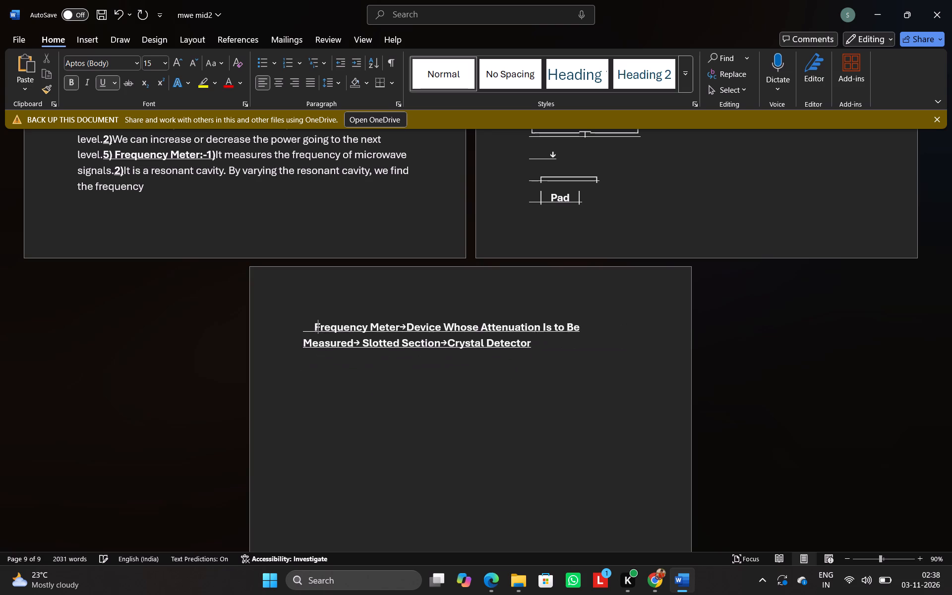
# Delete the "Pad" box with its borders and connecting lines directly before "Frequency Meter" in the fig 2 diagram.
pyautogui.press('BackSpace')
pyautogui.press('BackSpace')
pyautogui.press('BackSpace')
pyautogui.press('BackSpace')
pyautogui.press('BackSpace')
pyautogui.press('BackSpace')
pyautogui.press('BackSpace')
pyautogui.press('BackSpace')
pyautogui.press('BackSpace')
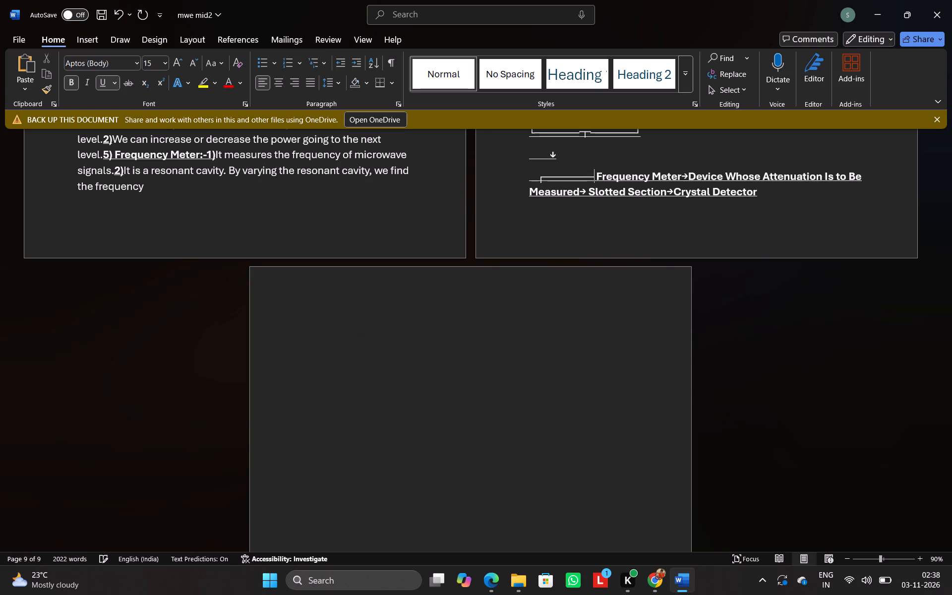
pyautogui.press('BackSpace')
pyautogui.press('BackSpace')
pyautogui.press('BackSpace')
pyautogui.press('BackSpace')
pyautogui.press('BackSpace')
pyautogui.press('BackSpace')
pyautogui.press('BackSpace')
pyautogui.scroll(1, 309, 389)
pyautogui.press('BackSpace')
pyautogui.press('BackSpace')
pyautogui.press('BackSpace')
pyautogui.press('BackSpace')
pyautogui.press('BackSpace')
pyautogui.press('BackSpace')
pyautogui.press('BackSpace')
pyautogui.press('BackSpace')
pyautogui.press('BackSpace')
pyautogui.press('BackSpace')
pyautogui.press('BackSpace')
pyautogui.press('BackSpace')
pyautogui.press('BackSpace')
pyautogui.press('BackSpace')
pyautogui.press('BackSpace')
pyautogui.press('BackSpace')
pyautogui.press('BackSpace')
pyautogui.press('BackSpace')
pyautogui.press('BackSpace')
pyautogui.press('BackSpace')
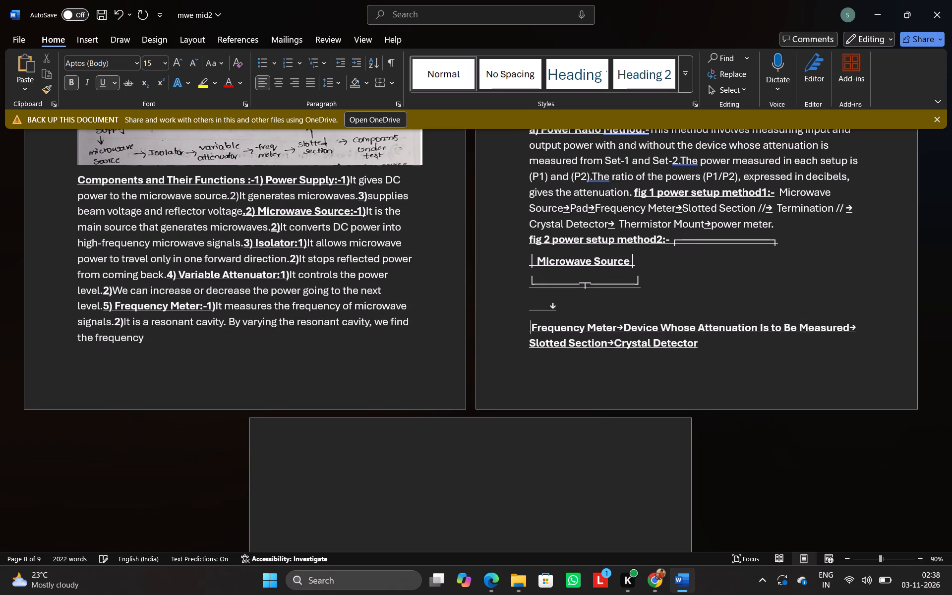
# Replace the remaining down arrow and box lines between "Microwave Source" and "Frequency Meter" with the copied arrow, undoing any excess deletion.
pyautogui.press('BackSpace')
pyautogui.press('BackSpace')
pyautogui.press('BackSpace')
pyautogui.press('BackSpace')
pyautogui.press('BackSpace')
pyautogui.press('BackSpace')
pyautogui.press('BackSpace')
pyautogui.press('BackSpace')
pyautogui.press('BackSpace')
pyautogui.press('BackSpace')
pyautogui.press('BackSpace')
pyautogui.press('BackSpace')
pyautogui.press('BackSpace')
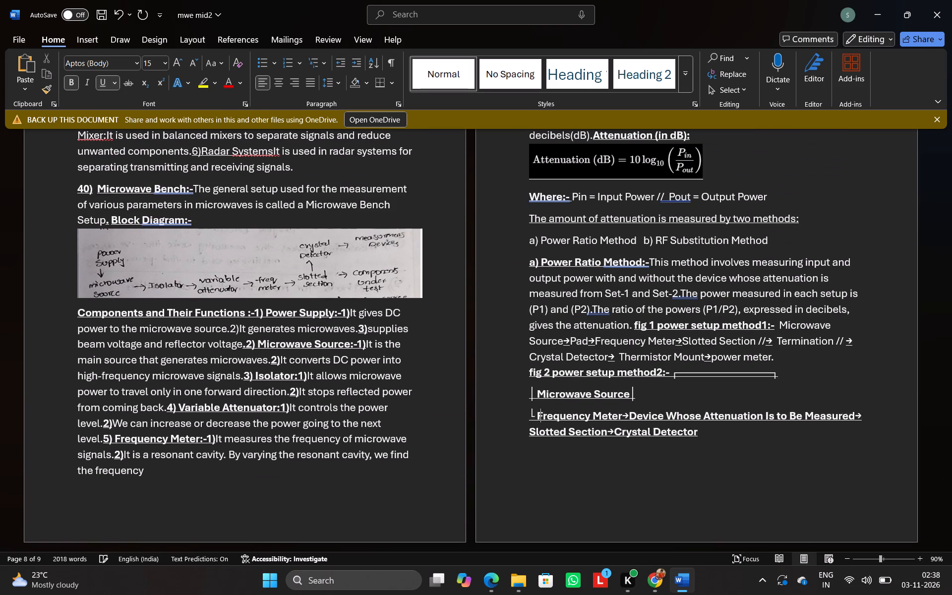
pyautogui.hotkey('ctrl', 'z')
pyautogui.hotkey('ctrl', 'z')
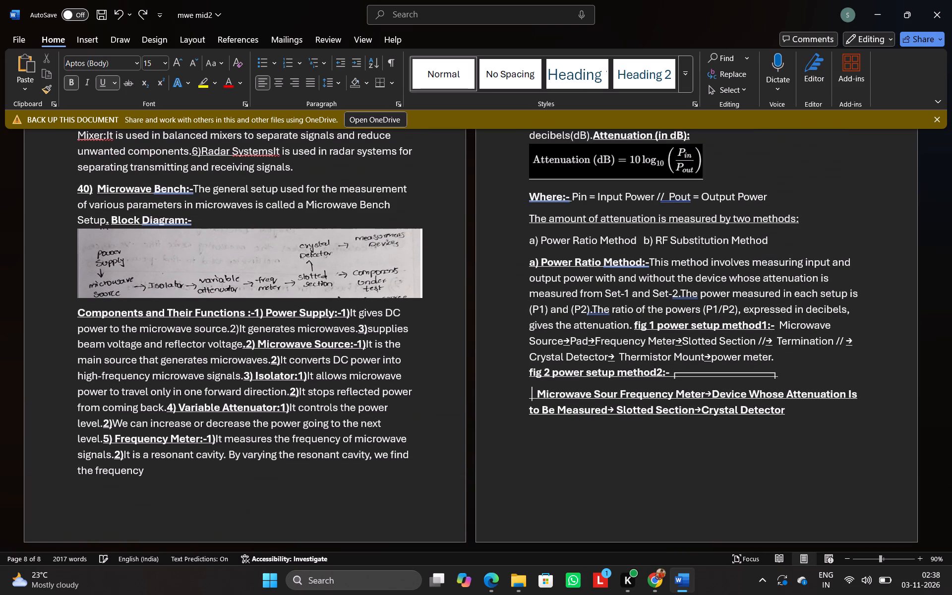
pyautogui.hotkey('ctrl', 'z')
pyautogui.hotkey('ctrl', 'z')
pyautogui.hotkey('ctrl', 'z')
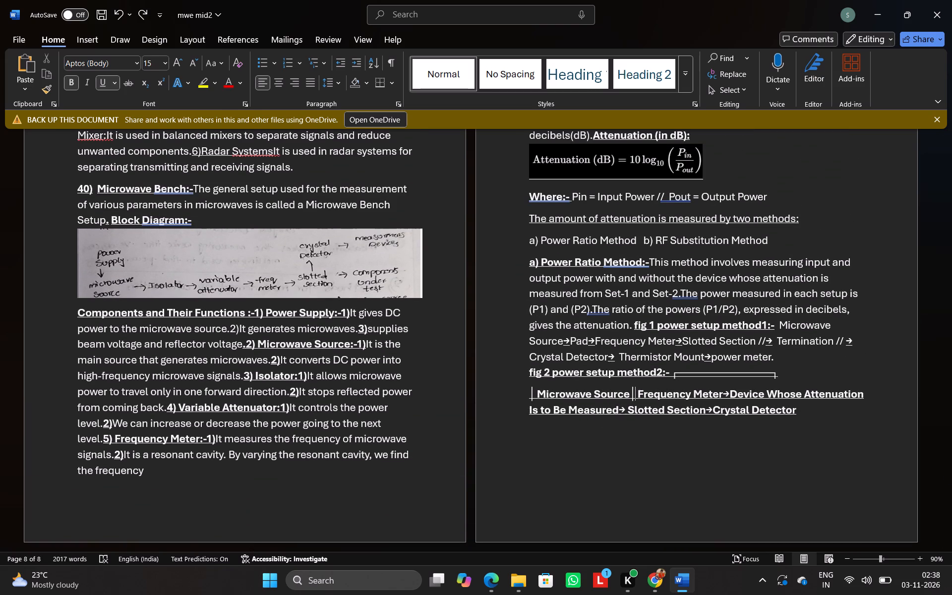
pyautogui.press('BackSpace')
pyautogui.hotkey('ctrl', 'v')
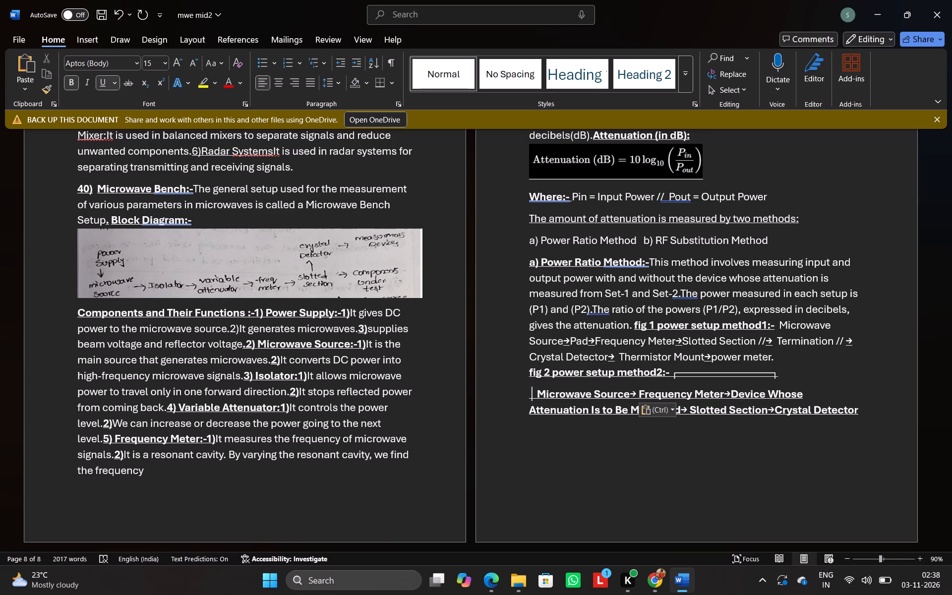
# Remove the box borders before "Microwave Source" so the chain directly follows the "fig 2 power setup method2:-" heading.
pyautogui.press('Left')
pyautogui.press('Left')
pyautogui.press('Left')
pyautogui.press('Left')
pyautogui.press('Left')
pyautogui.press('Left')
pyautogui.press('Left')
pyautogui.press('Left')
pyautogui.press('Left')
pyautogui.press('Left')
pyautogui.press('Left')
pyautogui.press('Left')
pyautogui.press('Left')
pyautogui.press('Left')
pyautogui.press('Left')
pyautogui.press('Left')
pyautogui.press('Left')
pyautogui.press('Left')
pyautogui.press('Right')
pyautogui.press('BackSpace')
pyautogui.press('BackSpace')
pyautogui.press('BackSpace')
pyautogui.press('BackSpace')
pyautogui.press('BackSpace')
pyautogui.press('BackSpace')
pyautogui.press('BackSpace')
pyautogui.press('BackSpace')
pyautogui.press('BackSpace')
pyautogui.press('BackSpace')
pyautogui.press('BackSpace')
pyautogui.press('BackSpace')
pyautogui.press('BackSpace')
pyautogui.press('BackSpace')
pyautogui.press('BackSpace')
pyautogui.press('BackSpace')
pyautogui.press('BackSpace')
pyautogui.press('BackSpace')
pyautogui.press('BackSpace')
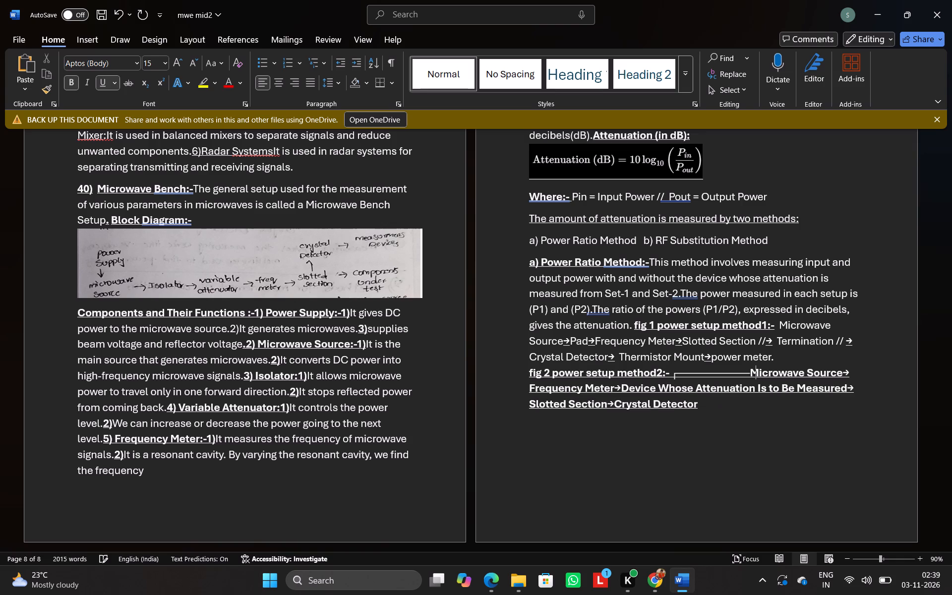
pyautogui.press('BackSpace')
pyautogui.press('BackSpace')
pyautogui.press('BackSpace')
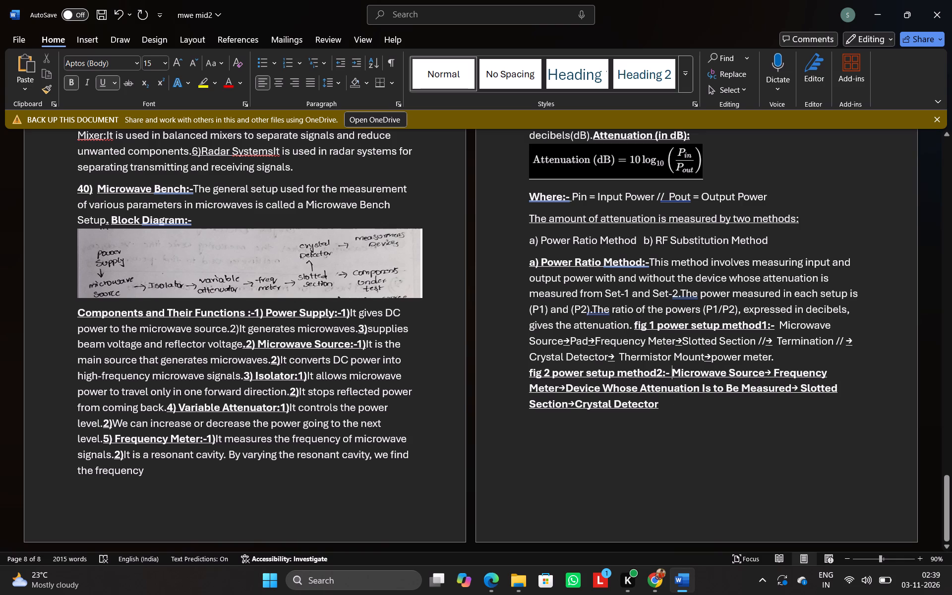
# Remove the bold and underline formatting from the fig 2 chain, from "Microwave Source" through "Crystal Detector".
pyautogui.moveTo(672, 376); pyautogui.dragTo(713, 416)
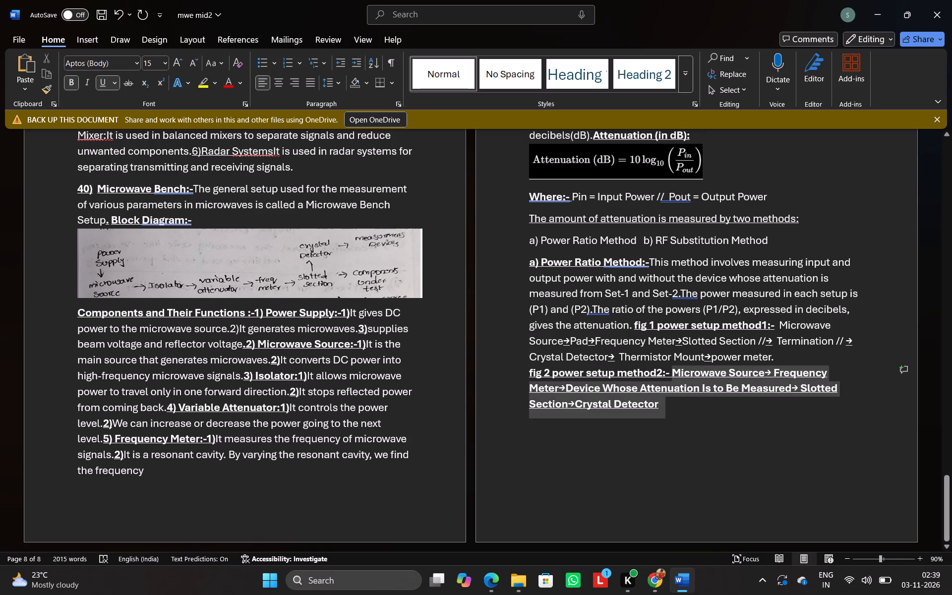
pyautogui.moveTo(713, 416); pyautogui.dragTo(713, 422)
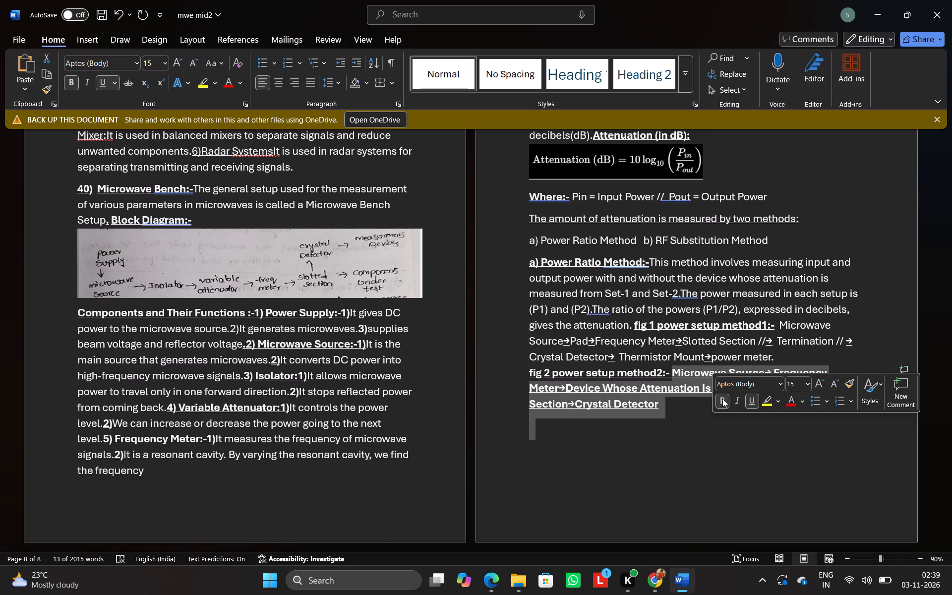
pyautogui.click(722, 399)
pyautogui.click(752, 399)
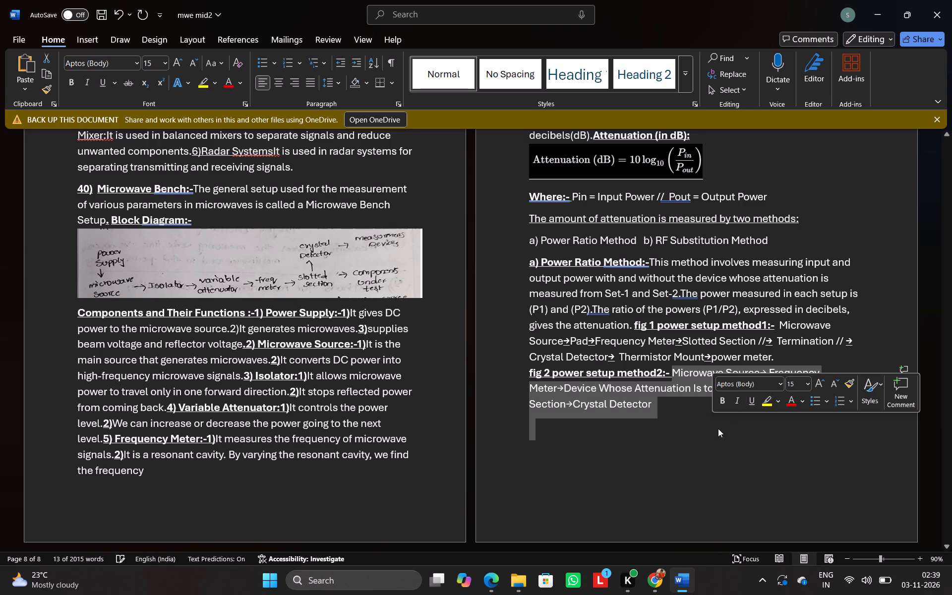
pyautogui.click(713, 434)
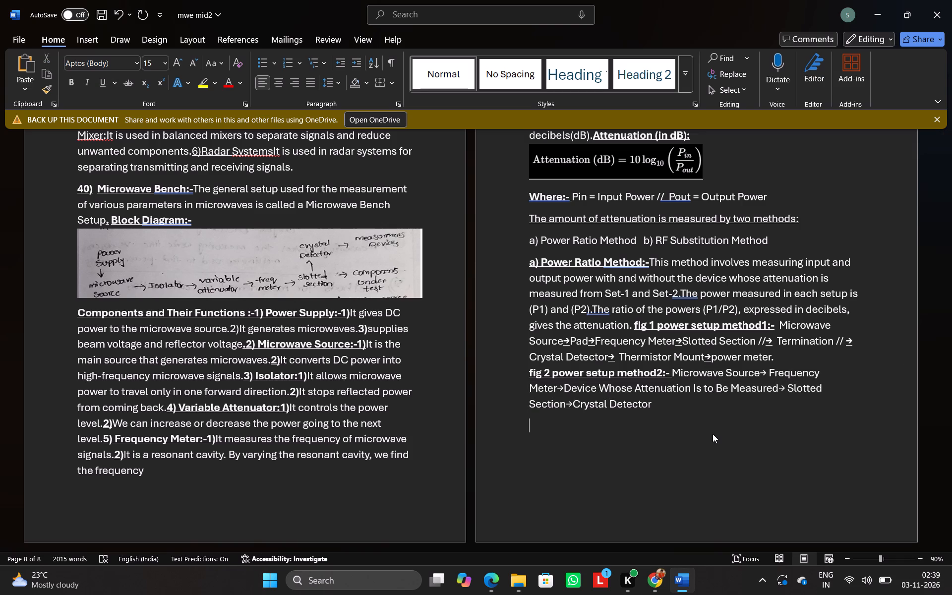
# After checking fig 2 in the PDF notes, insert "pad" and the copied arrow before "Frequency Meter" in the fig 2 chain.
pyautogui.click(495, 583)
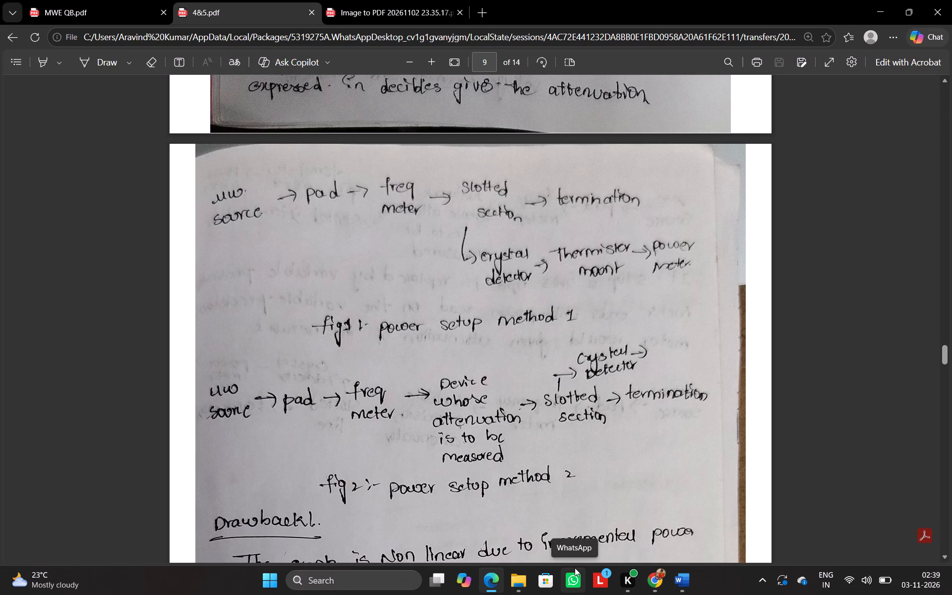
pyautogui.click(676, 583)
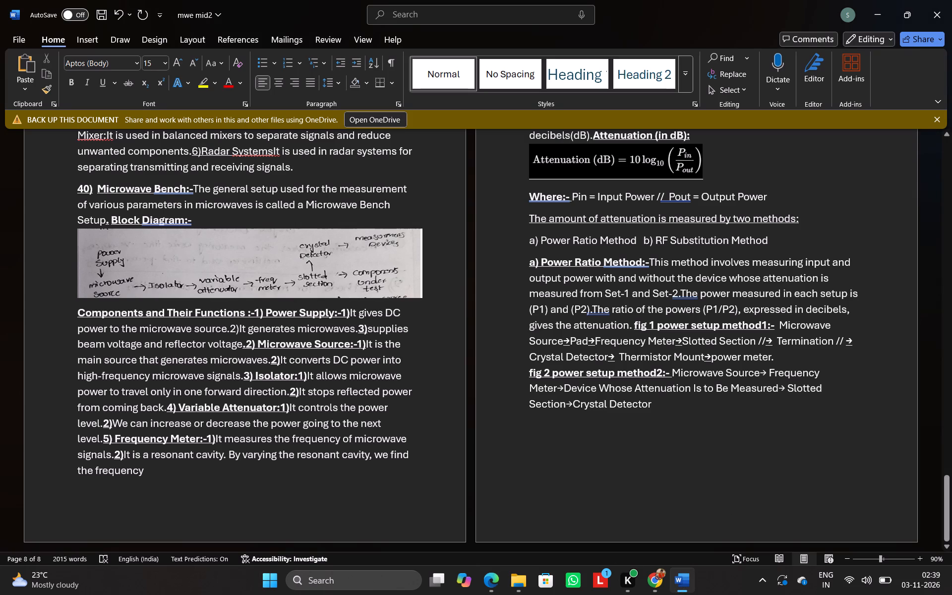
pyautogui.click(768, 372)
pyautogui.write('pad')
pyautogui.hotkey('ctrl', 'v')
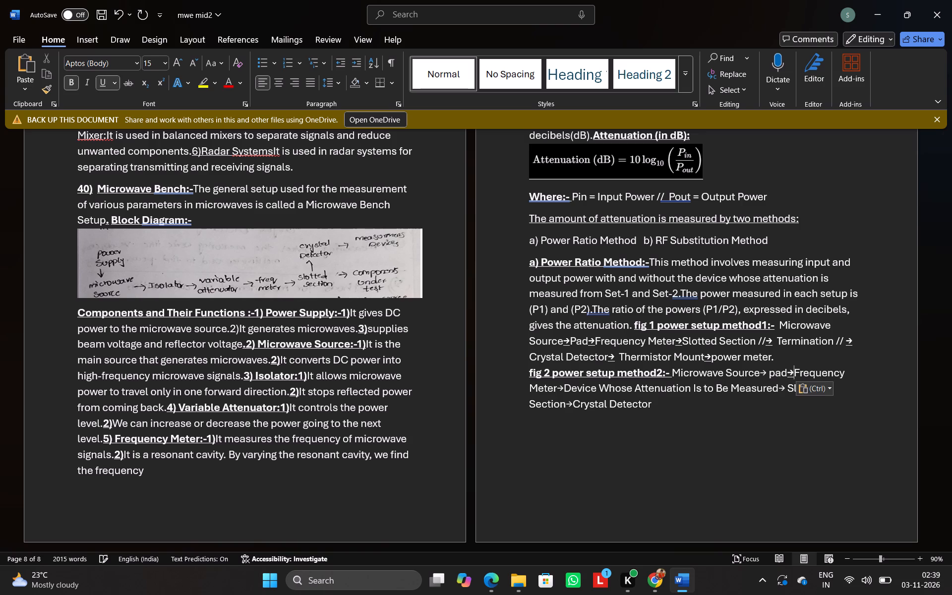
pyautogui.click(662, 582)
pyautogui.scroll(1, 614, 362)
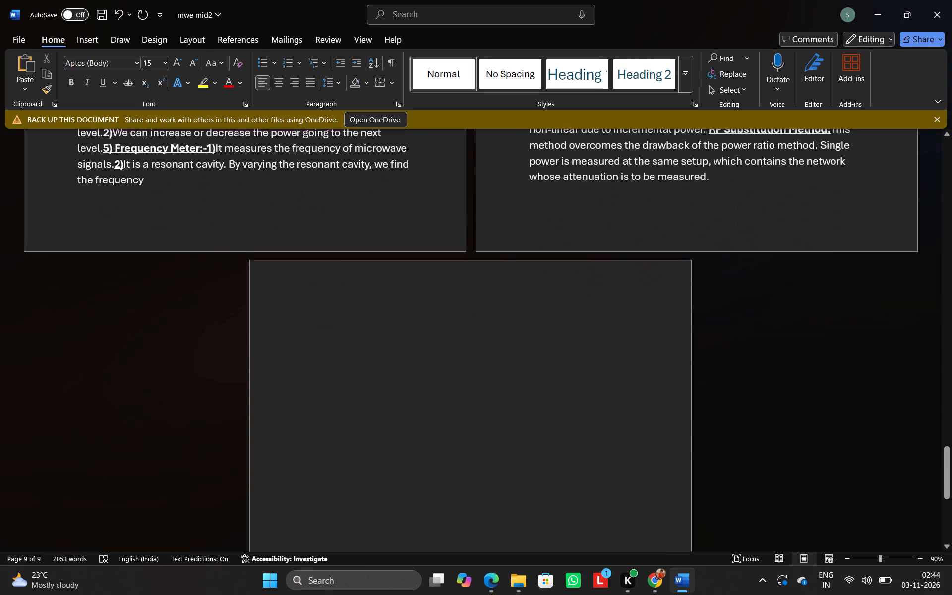
pyautogui.click(335, 295)
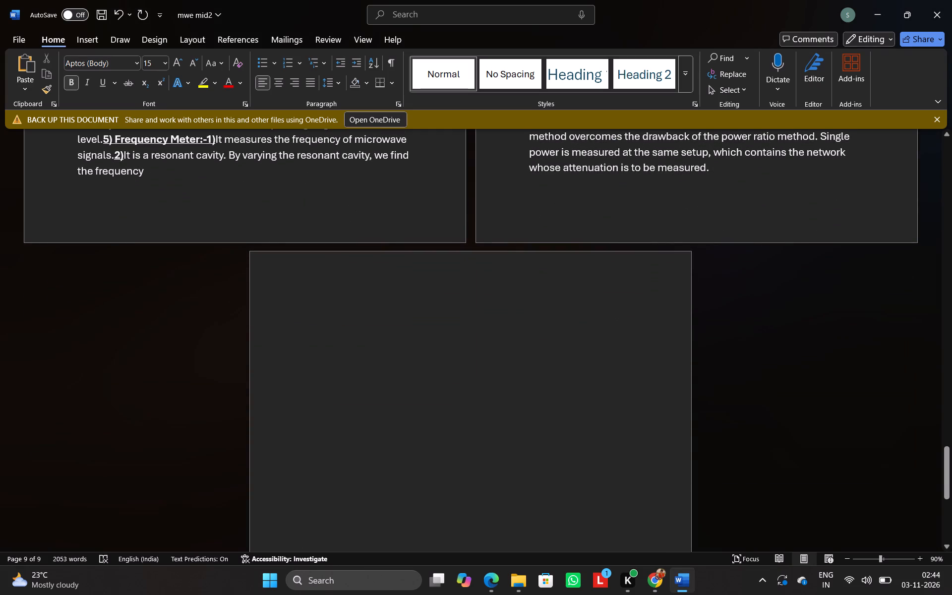
pyautogui.hotkey('ctrl', 'v')
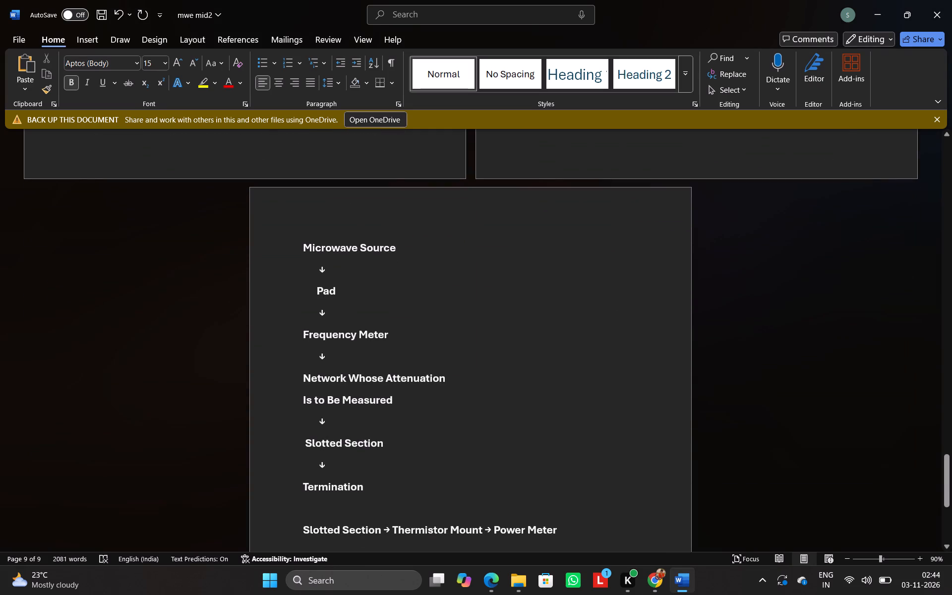
# Remove five of the leading spaces before the arrow beneath "Microwave Source" in the pasted diagram.
pyautogui.click(319, 269)
pyautogui.press('BackSpace')
pyautogui.press('BackSpace')
pyautogui.press('BackSpace')
pyautogui.press('BackSpace')
pyautogui.press('BackSpace')
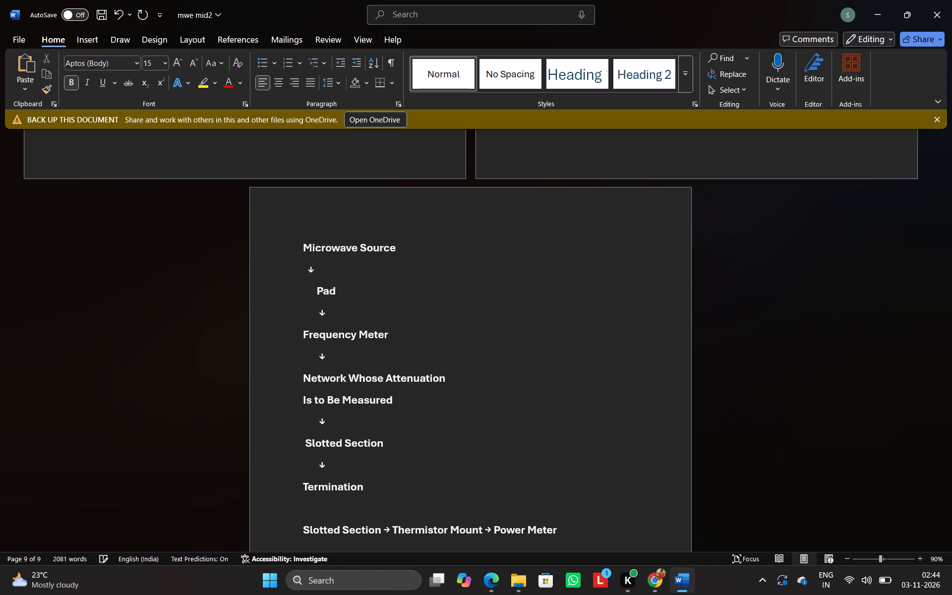
# Check Setup 1 in ChatGPT, then join "Slotted Section → Thermistor Mount → Power Meter" to the "Termination" line in Word, separated by a space.
pyautogui.scroll(-5, 394, 342)
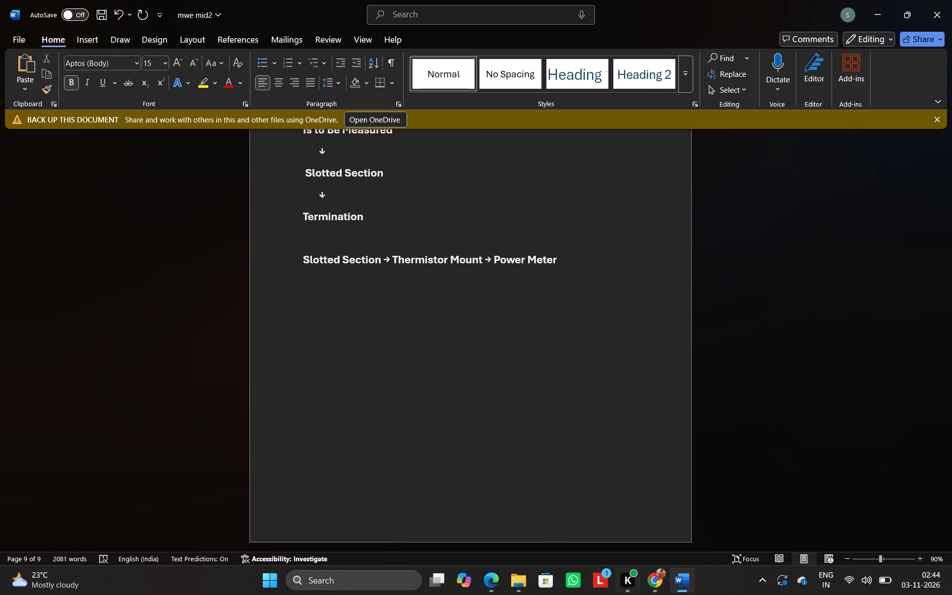
pyautogui.click(650, 587)
pyautogui.scroll(-2, 567, 386)
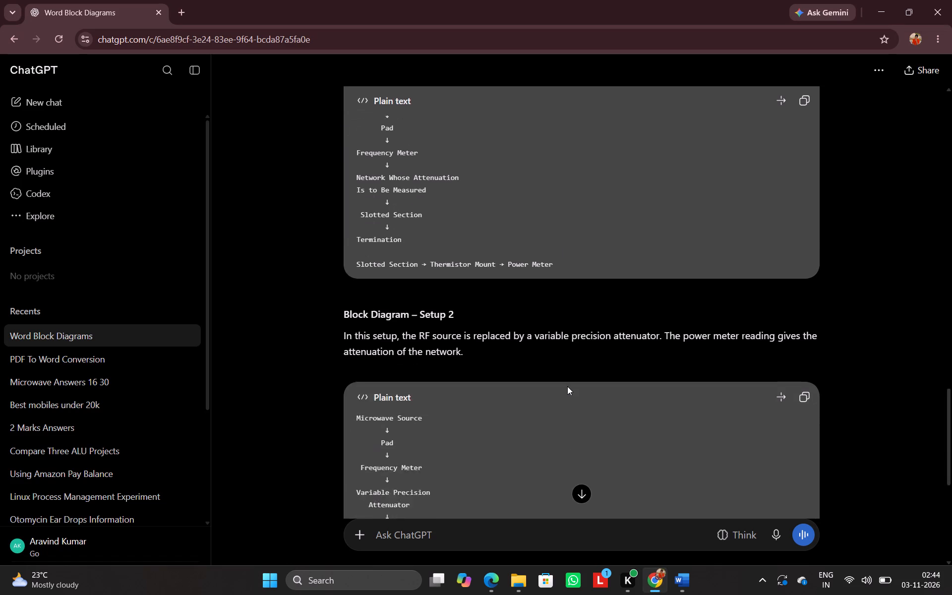
pyautogui.scroll(2, 567, 386)
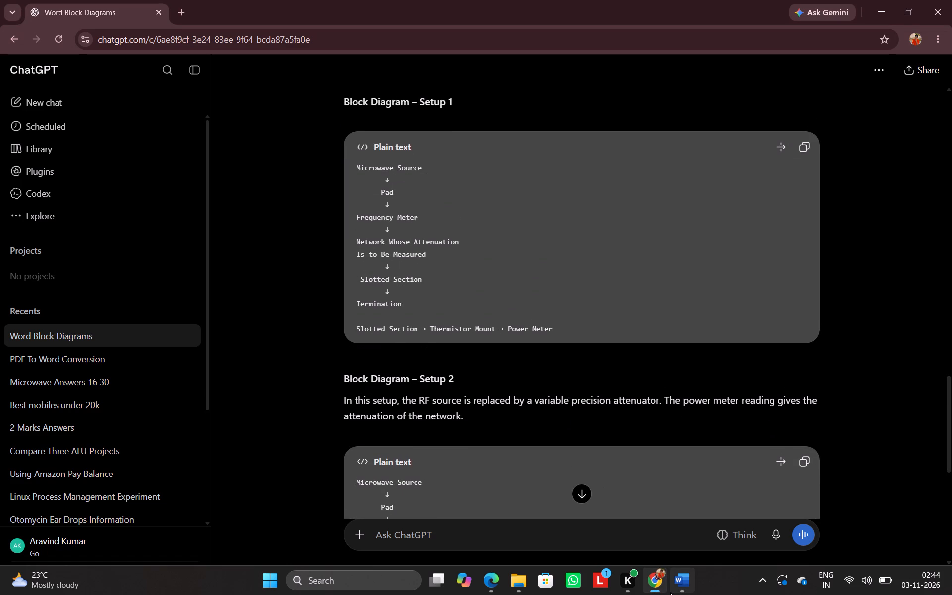
pyautogui.click(670, 592)
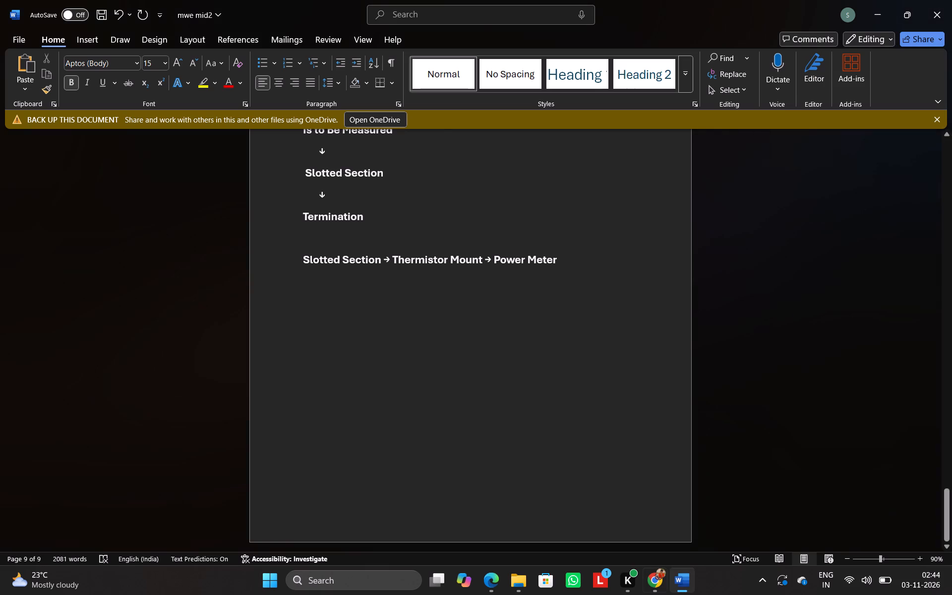
pyautogui.scroll(1, 470, 361)
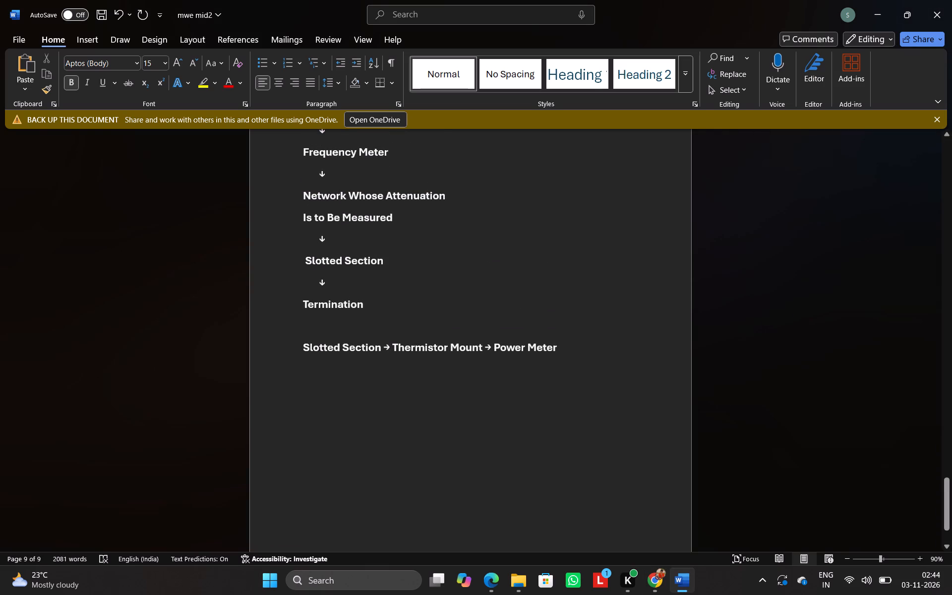
pyautogui.click(300, 351)
pyautogui.press('BackSpace')
pyautogui.press('BackSpace')
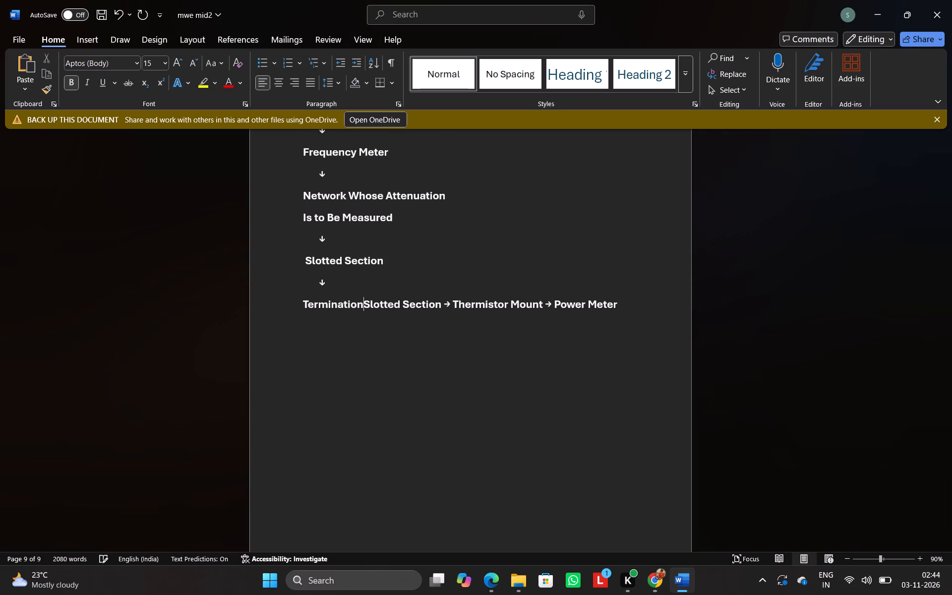
pyautogui.press('space')
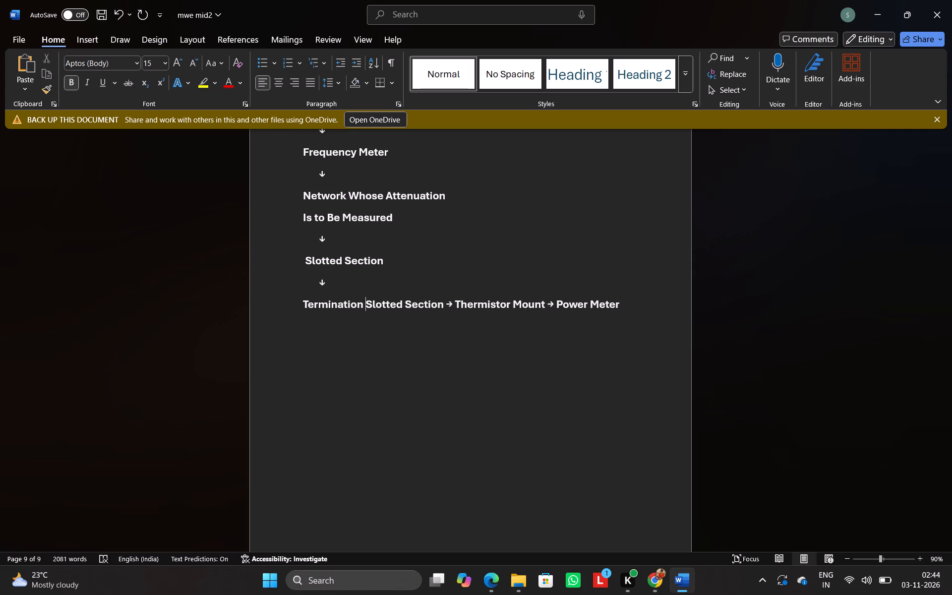
# Join the "Termination" line and the arrow above it onto the "Slotted Section" line, removing the arrow's leading spaces.
pyautogui.click(303, 300)
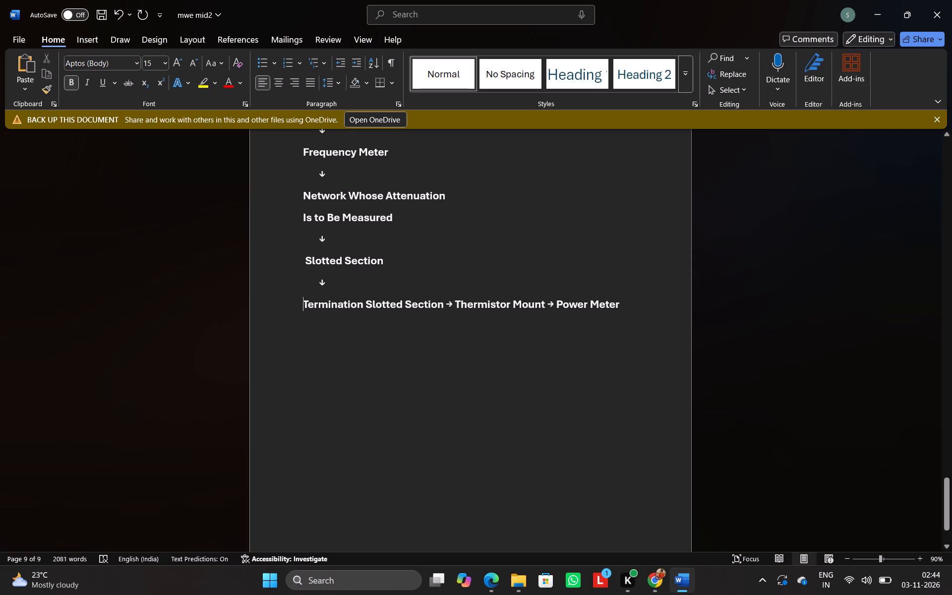
pyautogui.press('BackSpace')
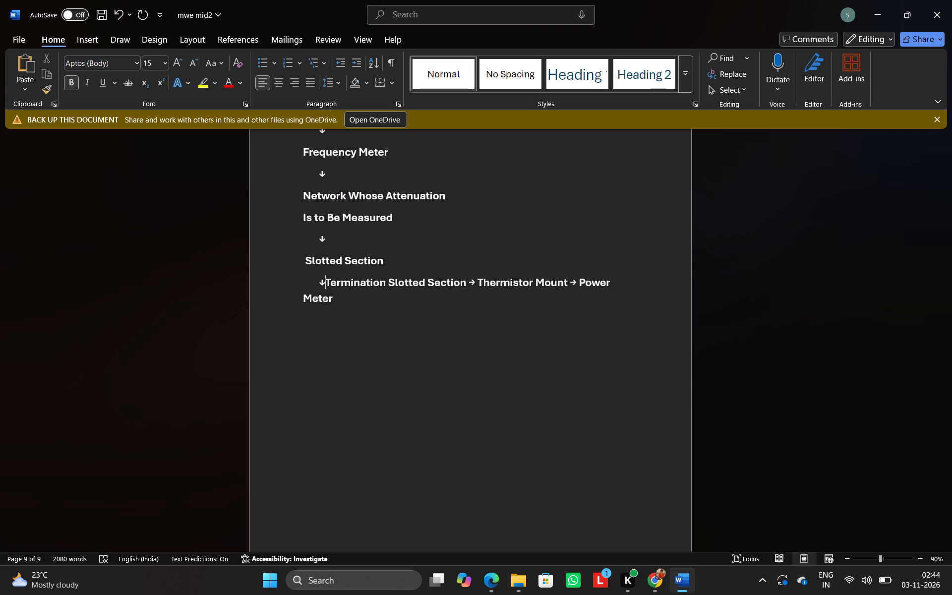
pyautogui.press('Left')
pyautogui.press('BackSpace')
pyautogui.press('BackSpace')
pyautogui.press('BackSpace')
pyautogui.press('BackSpace')
pyautogui.press('BackSpace')
pyautogui.press('BackSpace')
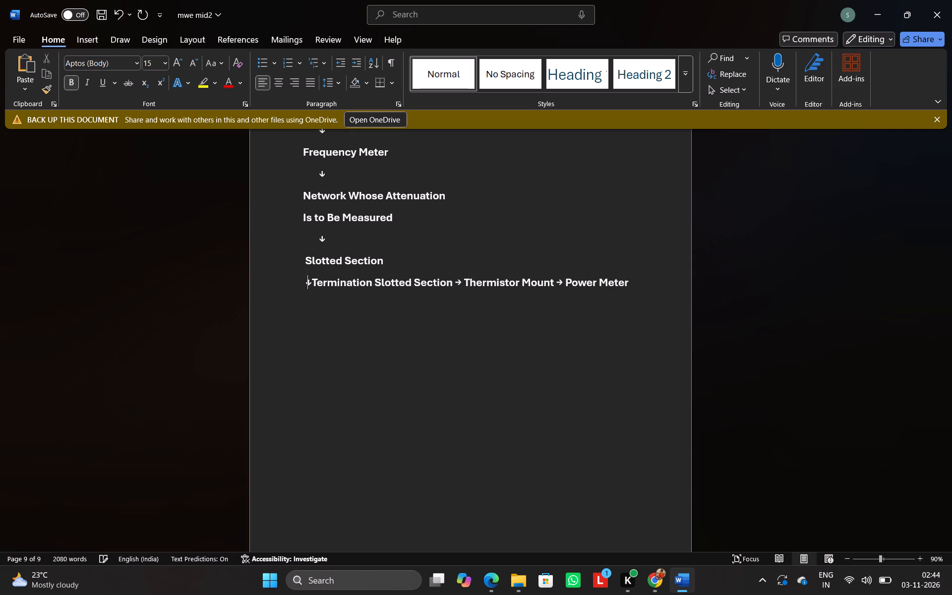
pyautogui.press('BackSpace')
pyautogui.press('BackSpace')
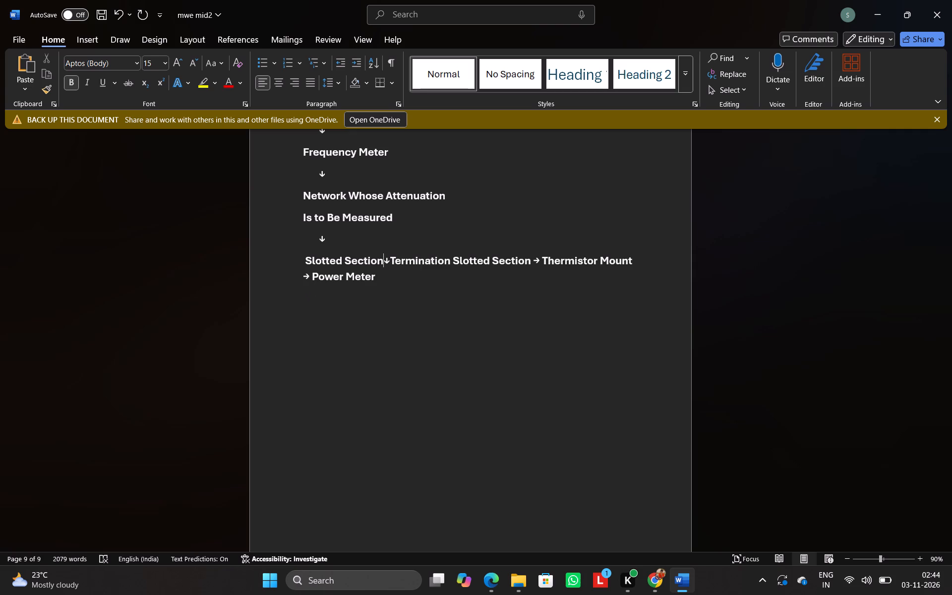
# Check the handwritten diagram in 4&5.pdf, then replace the down arrow between "Slotted Section" and "Termination" in Word with a copied "→".
pyautogui.click(497, 580)
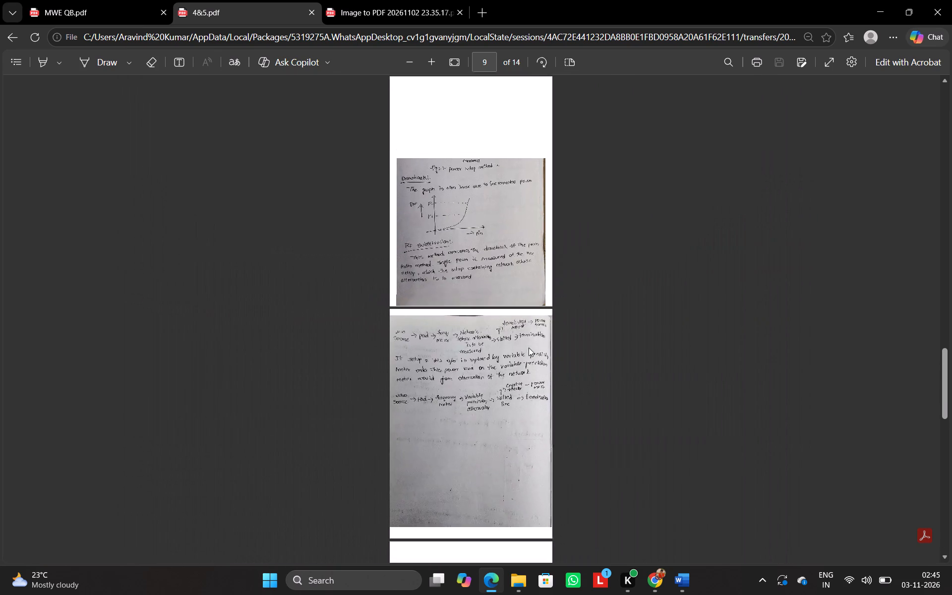
pyautogui.click(676, 581)
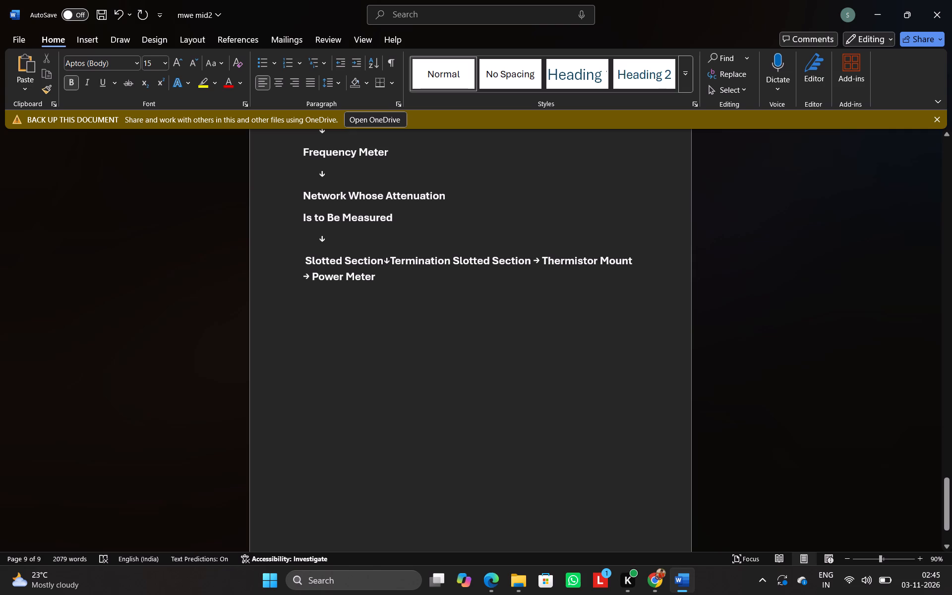
pyautogui.click(390, 263)
pyautogui.press('BackSpace')
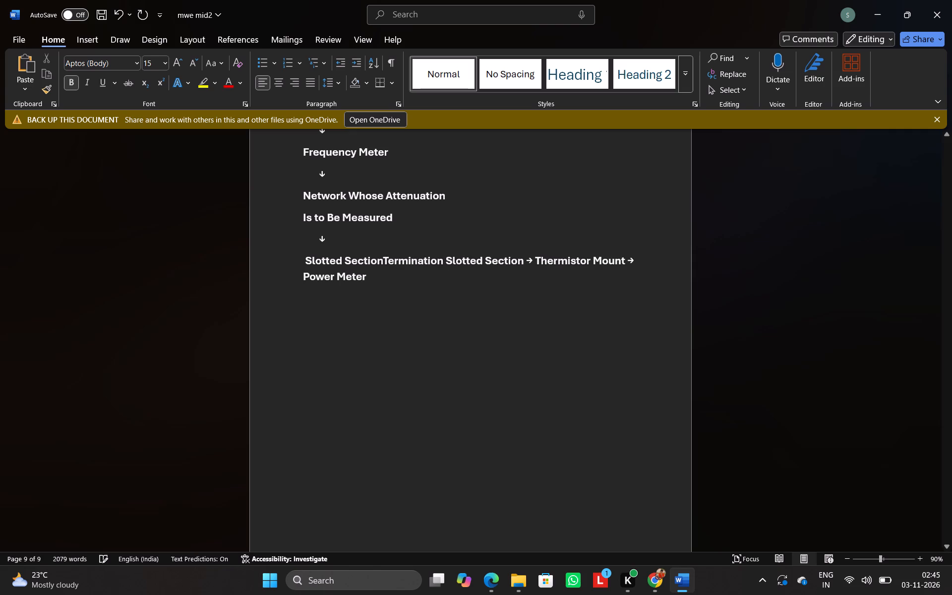
pyautogui.moveTo(531, 260); pyautogui.dragTo(526, 260)
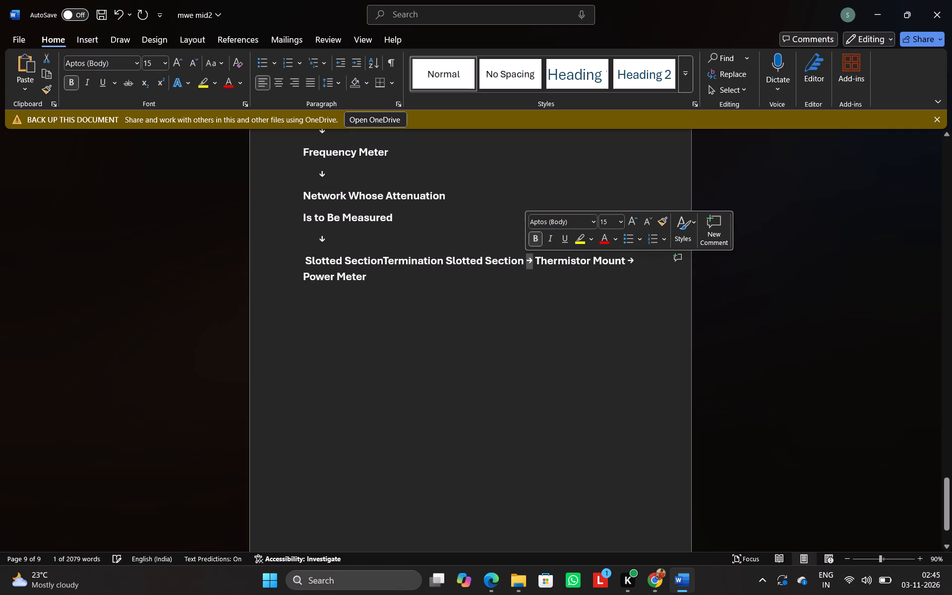
pyautogui.hotkey('ctrl', 'c')
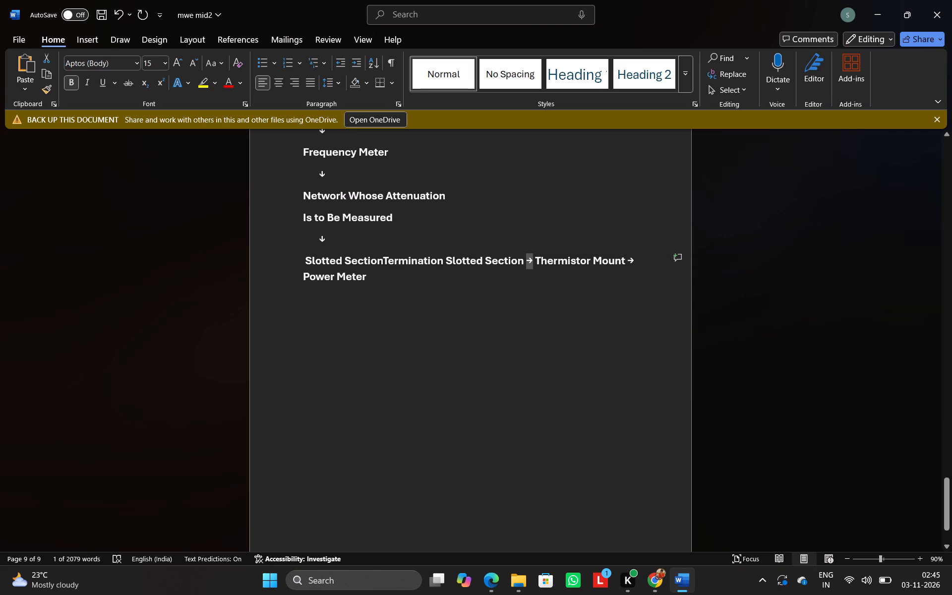
pyautogui.click(383, 260)
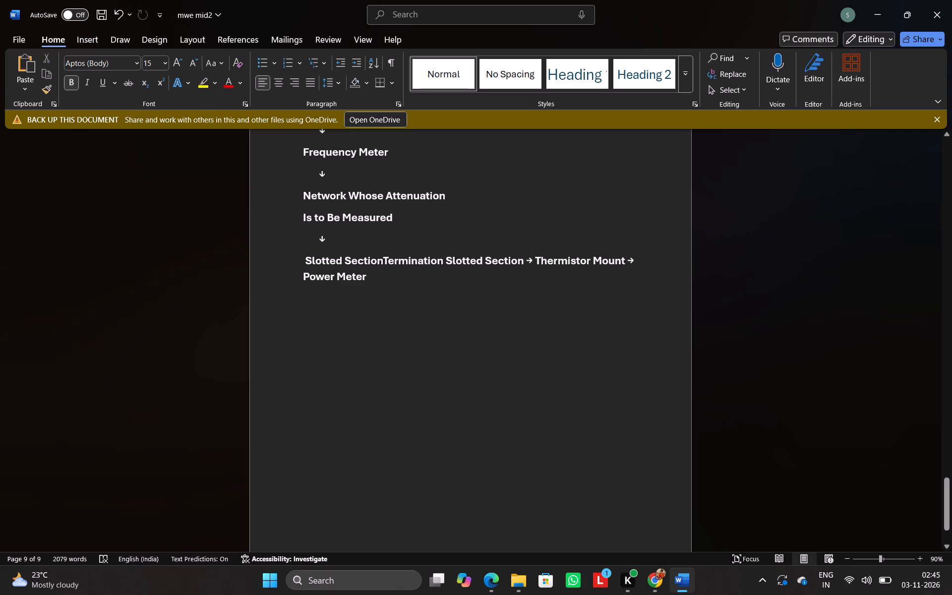
pyautogui.hotkey('ctrl', 'v')
pyautogui.click(462, 300)
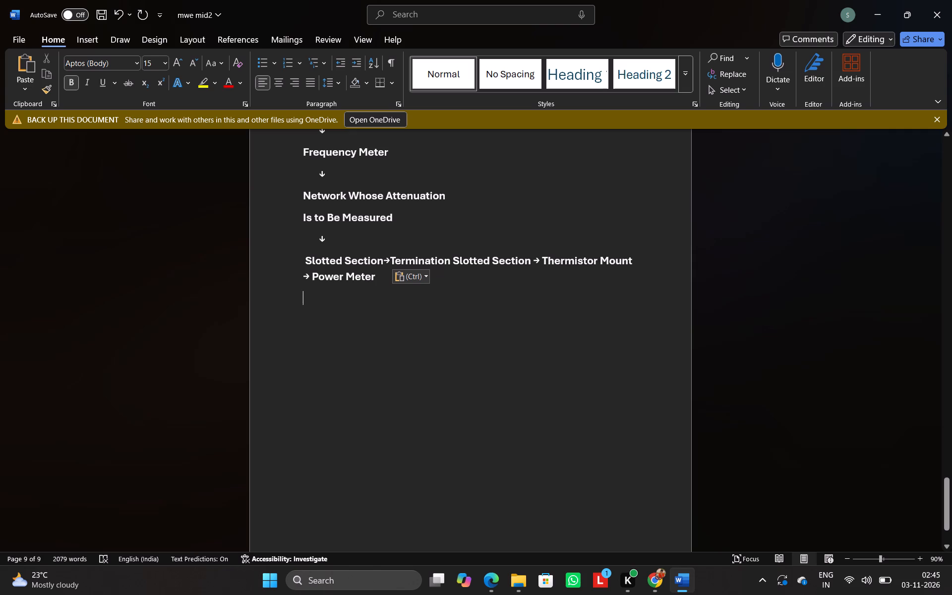
# Join the "Slotted Section" line and the down arrow above it onto the "Is to Be Measured" line, removing the arrow's leading spaces.
pyautogui.click(302, 256)
pyautogui.press('BackSpace')
pyautogui.press('Left')
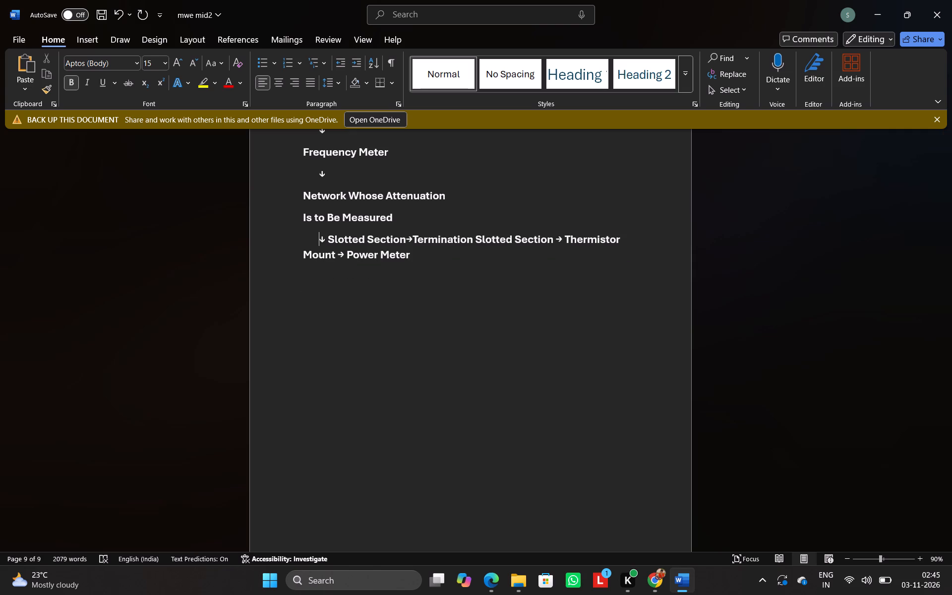
pyautogui.press('BackSpace')
pyautogui.press('BackSpace')
pyautogui.press('BackSpace')
pyautogui.press('BackSpace')
pyautogui.press('BackSpace')
pyautogui.press('BackSpace')
pyautogui.press('BackSpace')
pyautogui.press('BackSpace')
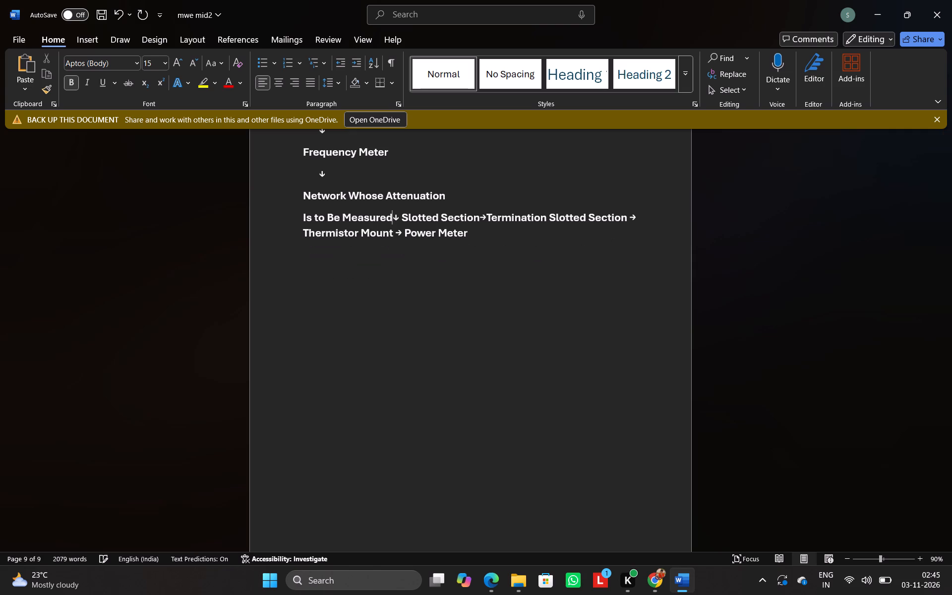
pyautogui.press('Up')
pyautogui.press('Down')
# Join "Is to Be Measured" onto the "Network Whose Attenuation" line, separated by a space.
pyautogui.click(301, 215)
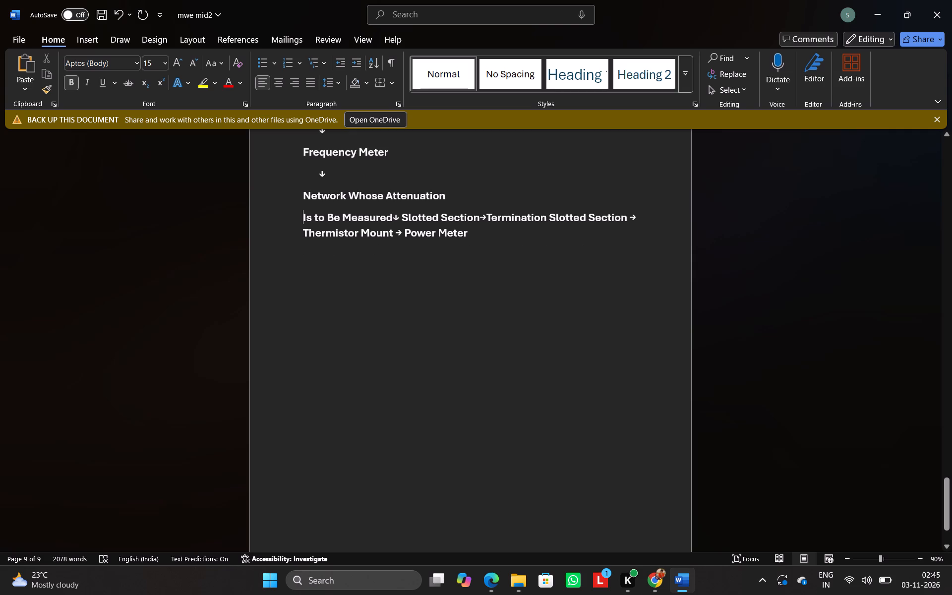
pyautogui.press('BackSpace')
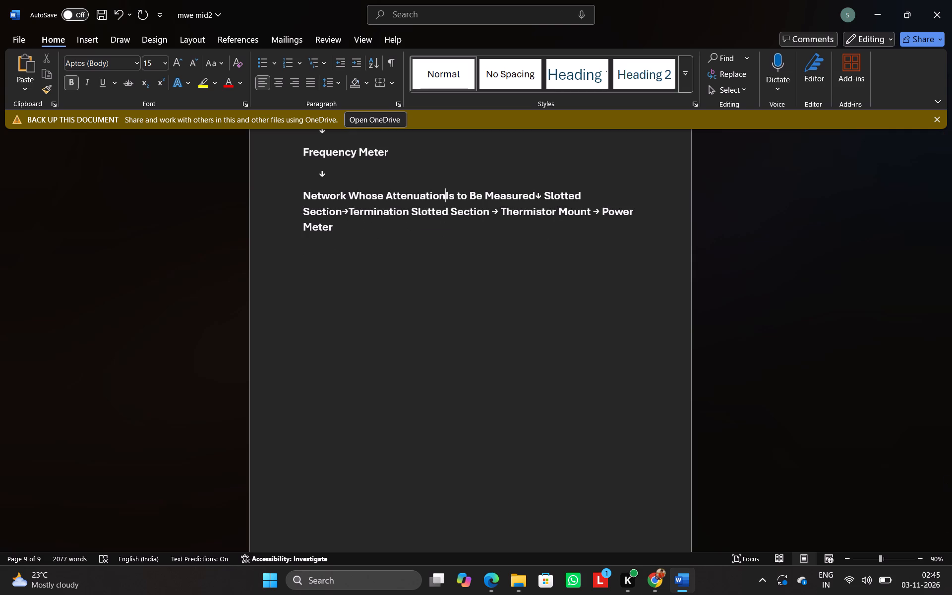
pyautogui.press('space')
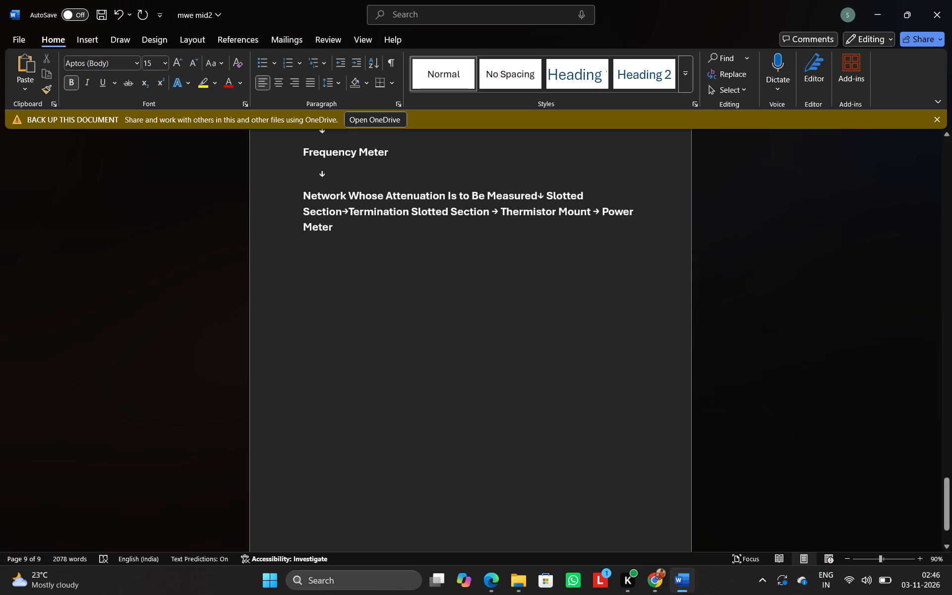
# Join the "Network Whose Attenuation" line and the down arrow above it onto the "Frequency Meter" line without the leading spaces.
pyautogui.click(304, 192)
pyautogui.press('BackSpace')
pyautogui.press('Left')
pyautogui.press('BackSpace')
pyautogui.press('BackSpace')
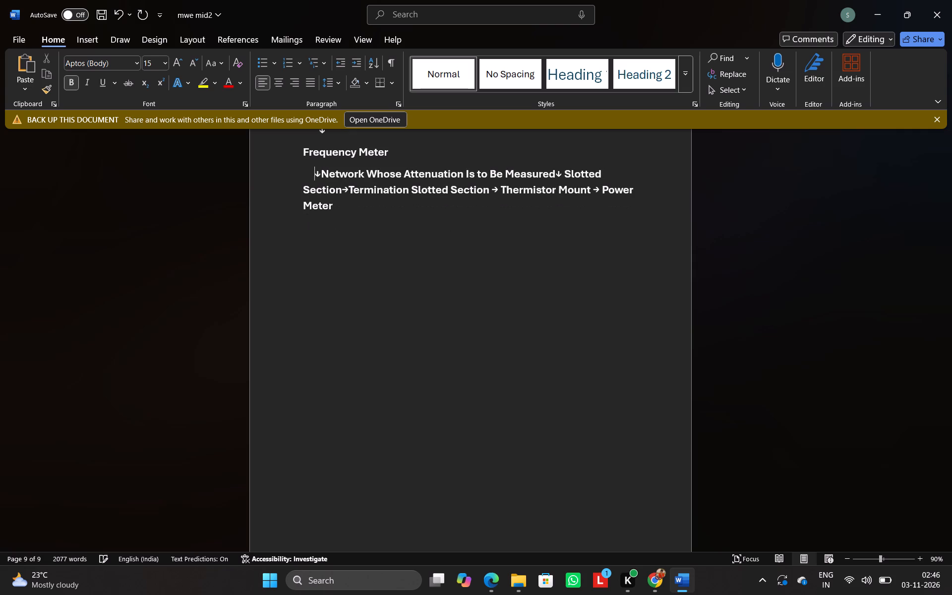
pyautogui.press('BackSpace')
pyautogui.press('BackSpace')
pyautogui.press('BackSpace')
pyautogui.press('BackSpace')
pyautogui.press('BackSpace')
pyautogui.press('BackSpace')
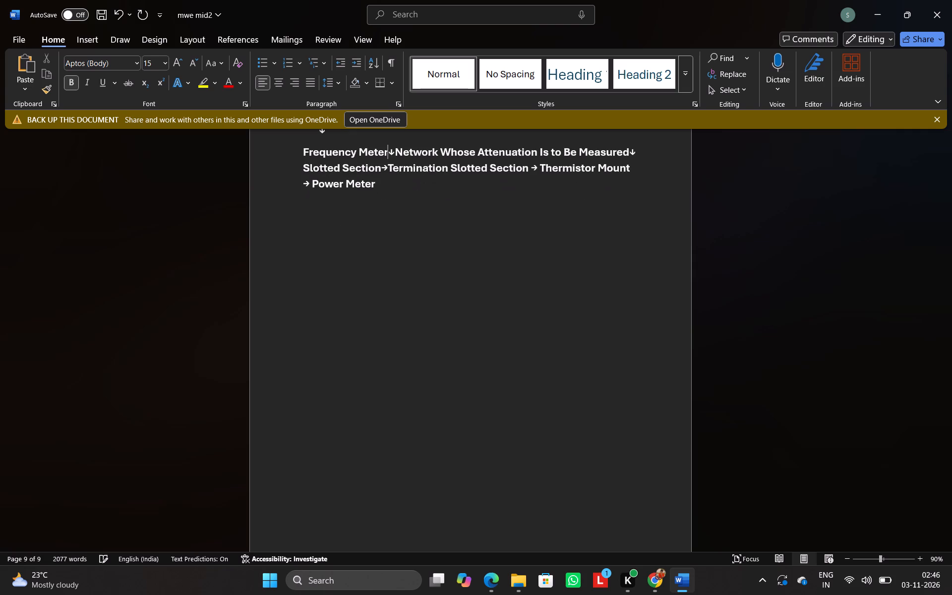
# Join the "Frequency Meter" line and the down arrow above it onto the "Pad" line, removing the arrow's leading spaces.
pyautogui.press('Left')
pyautogui.press('Left')
pyautogui.press('Left')
pyautogui.press('Left')
pyautogui.press('Left')
pyautogui.press('Left')
pyautogui.press('Left')
pyautogui.press('Left')
pyautogui.press('Left')
pyautogui.press('Left')
pyautogui.press('Left')
pyautogui.press('Left')
pyautogui.press('Left')
pyautogui.press('Left')
pyautogui.press('Left')
pyautogui.press('BackSpace')
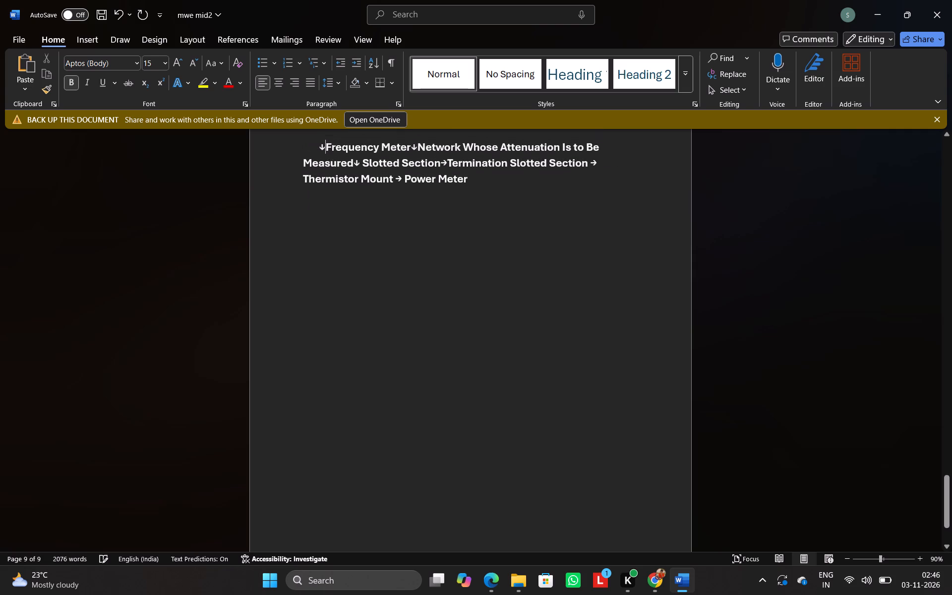
pyautogui.scroll(1, 312, 230)
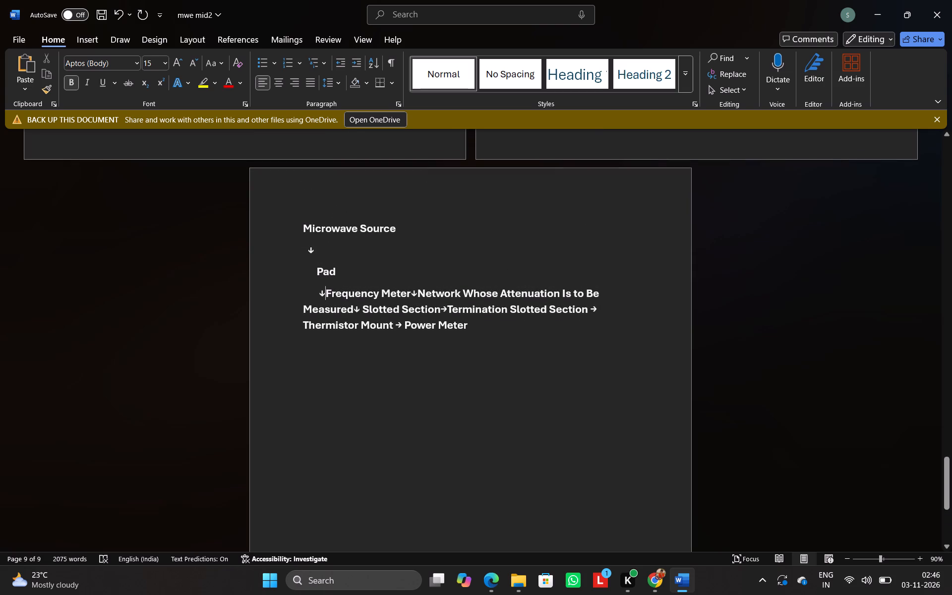
pyautogui.click(320, 297)
pyautogui.press('BackSpace')
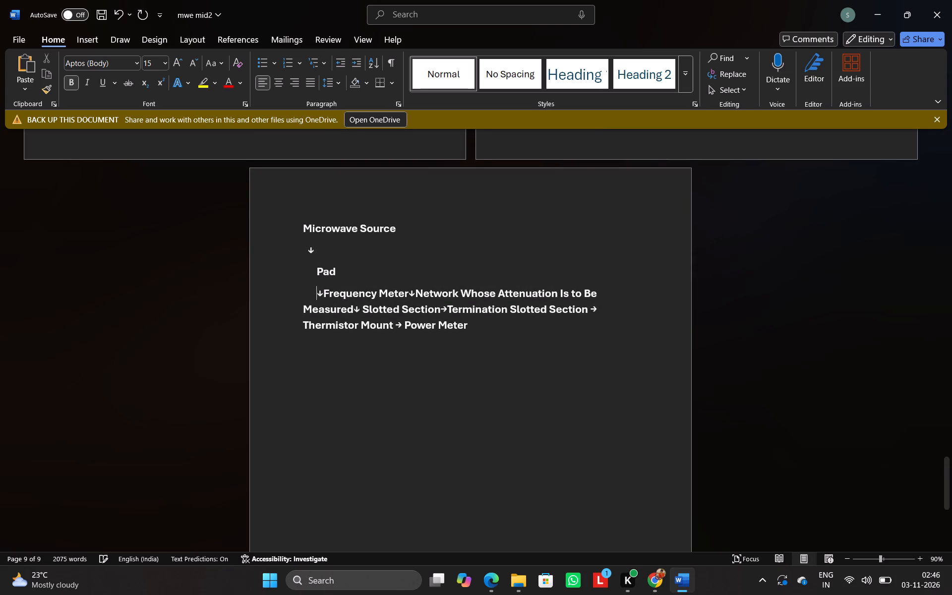
pyautogui.press('BackSpace')
pyautogui.press('BackSpace')
pyautogui.press('BackSpace')
pyautogui.press('BackSpace')
pyautogui.press('BackSpace')
pyautogui.press('BackSpace')
pyautogui.press('BackSpace')
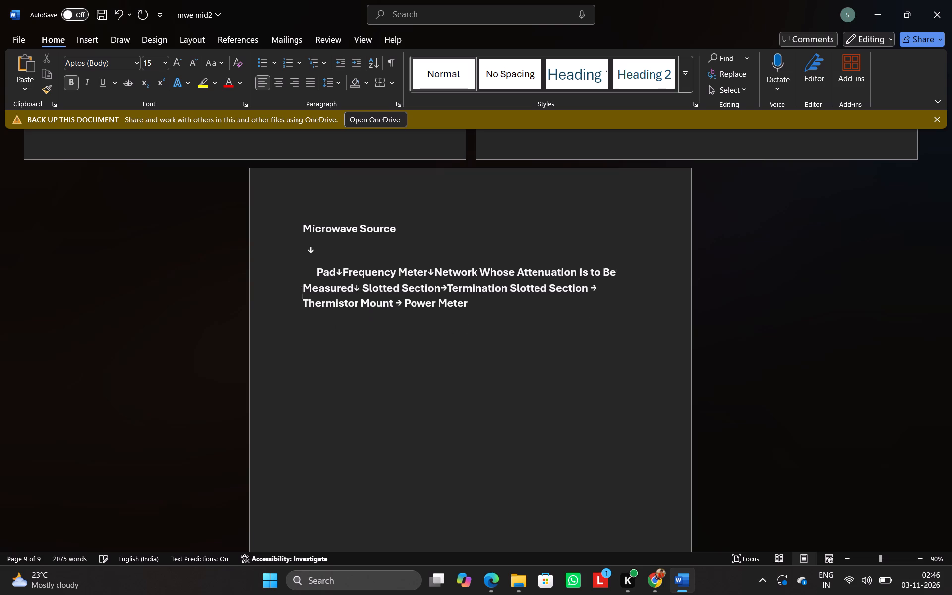
# Join the "Pad" line and the down arrow above it onto the "Microwave Source" line, removing the leading spaces of both.
pyautogui.press('Left')
pyautogui.press('Left')
pyautogui.press('Left')
pyautogui.press('BackSpace')
pyautogui.press('BackSpace')
pyautogui.press('BackSpace')
pyautogui.press('BackSpace')
pyautogui.press('BackSpace')
pyautogui.press('BackSpace')
pyautogui.press('BackSpace')
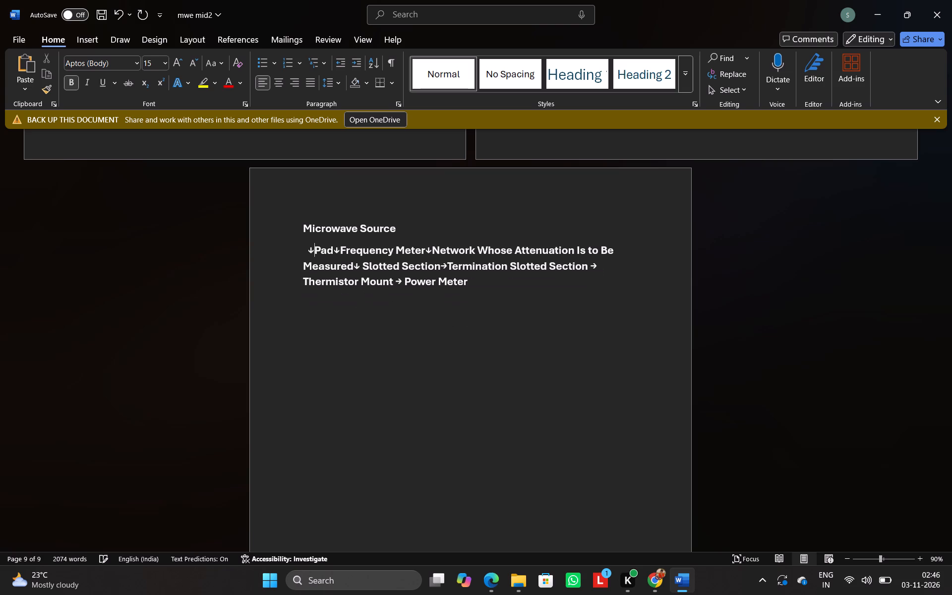
pyautogui.press('Left')
pyautogui.press('Left')
pyautogui.press('Right')
pyautogui.press('BackSpace')
pyautogui.press('BackSpace')
pyautogui.press('BackSpace')
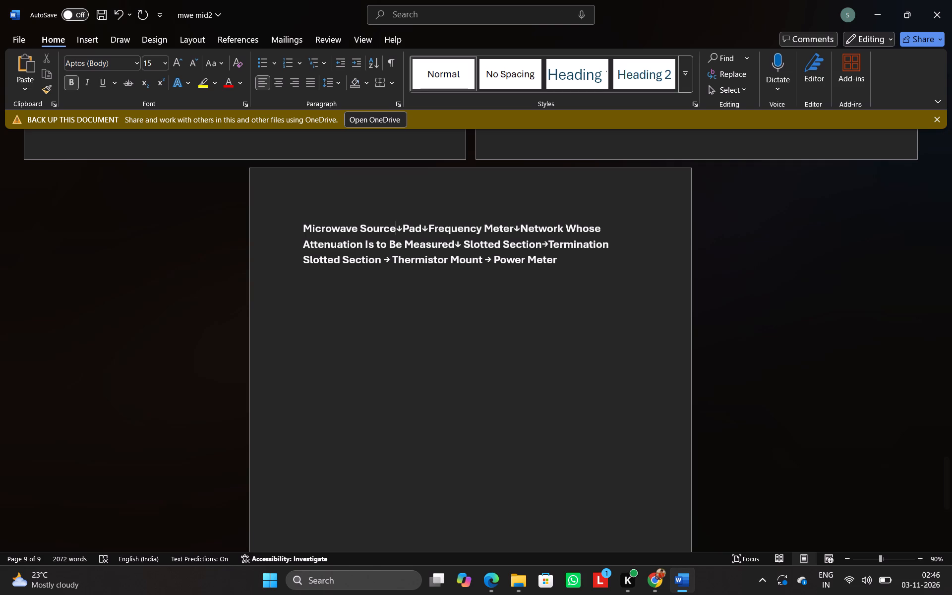
# Add a full stop after "Power Meter" at the end of the Setup 1 text.
pyautogui.click(567, 252)
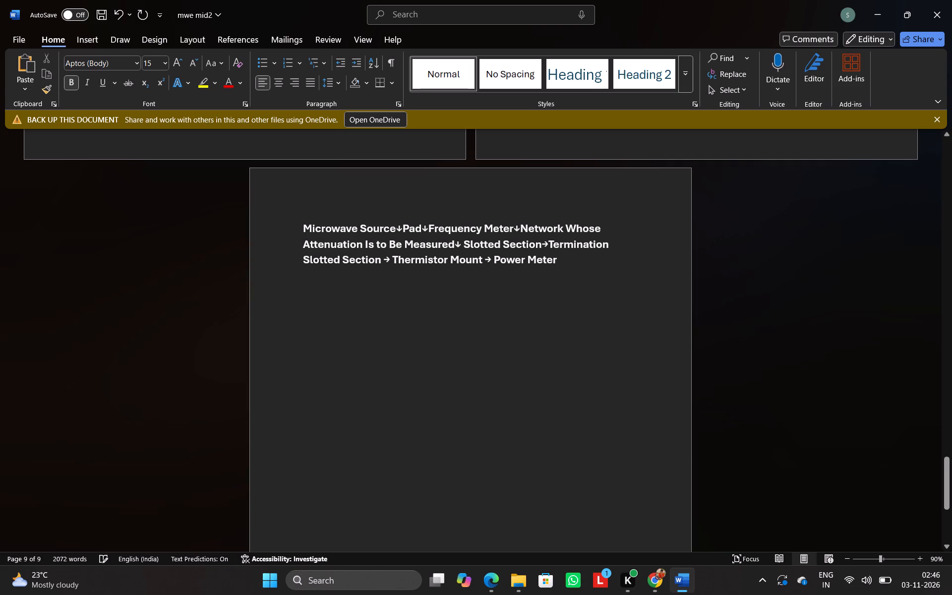
pyautogui.click(563, 260)
pyautogui.press('.')
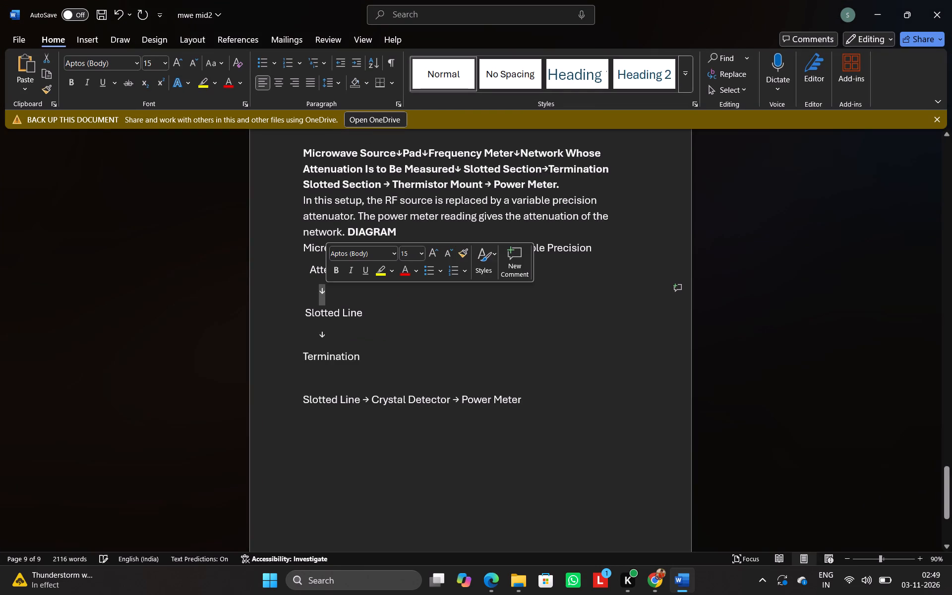
pyautogui.hotkey('ctrl', 'c')
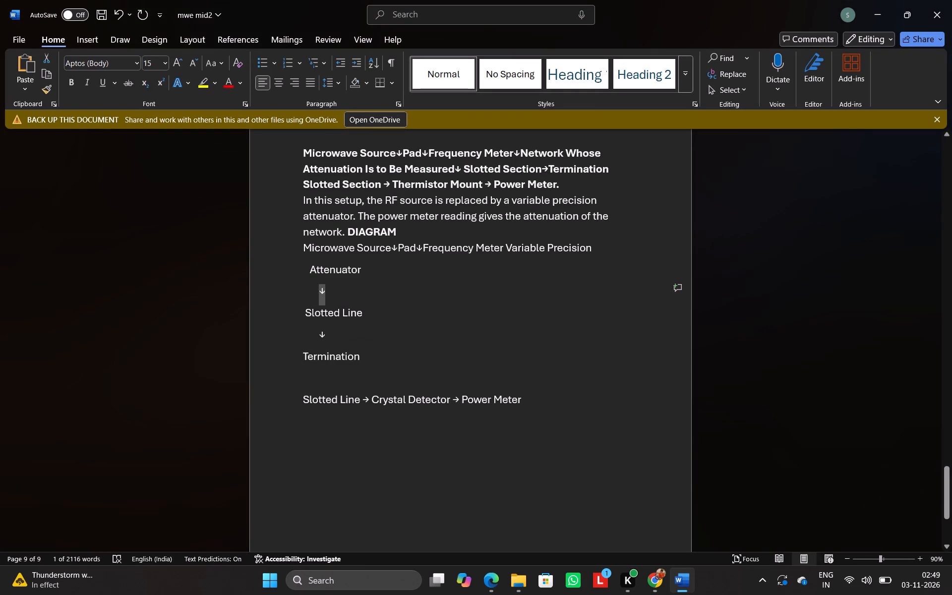
pyautogui.click(504, 247)
pyautogui.hotkey('ctrl', 'v')
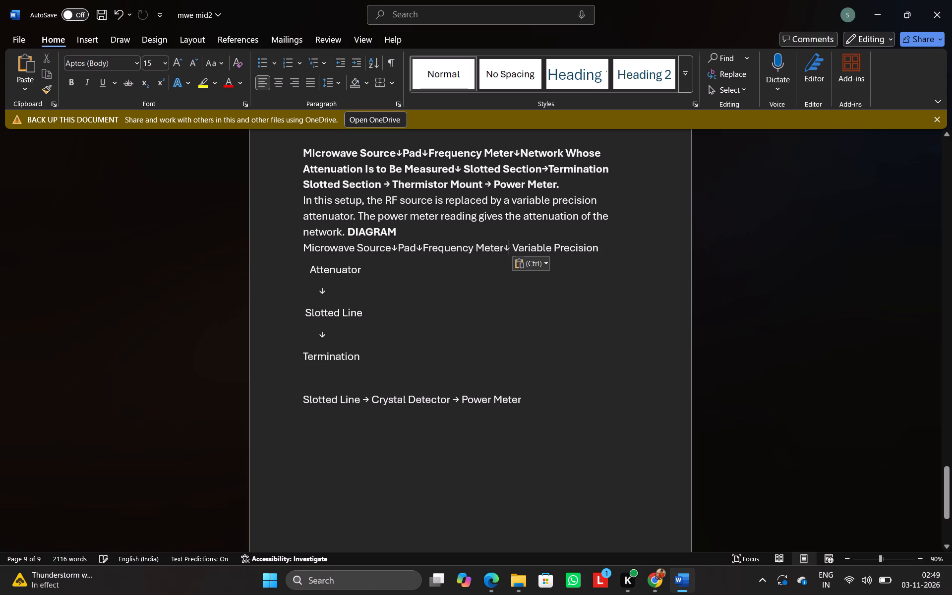
# Join "Attenuator" to the line above so it follows "Variable Precision" with a space between them.
pyautogui.click(309, 270)
pyautogui.press('BackSpace')
pyautogui.press('BackSpace')
pyautogui.press('BackSpace')
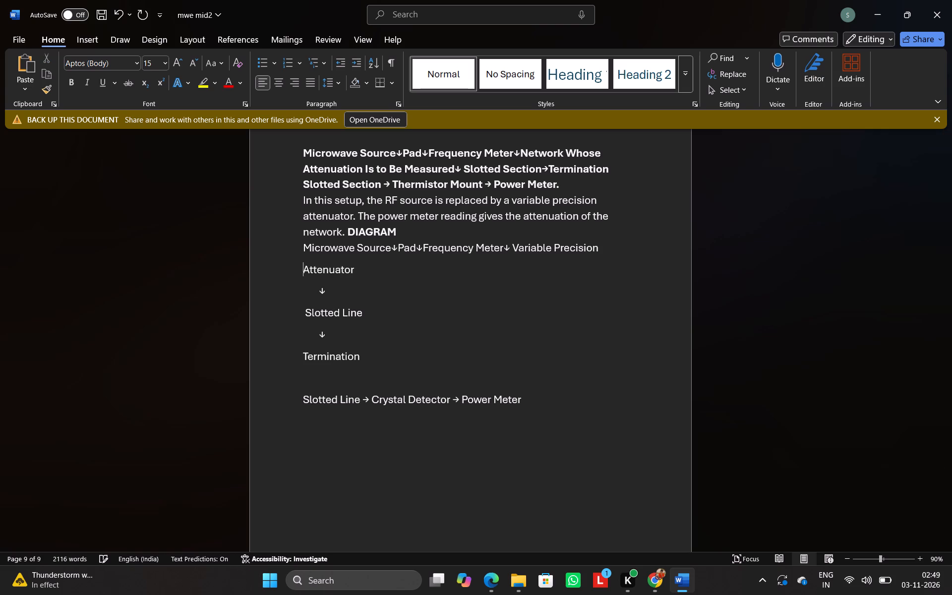
pyautogui.press('BackSpace')
pyautogui.press('space')
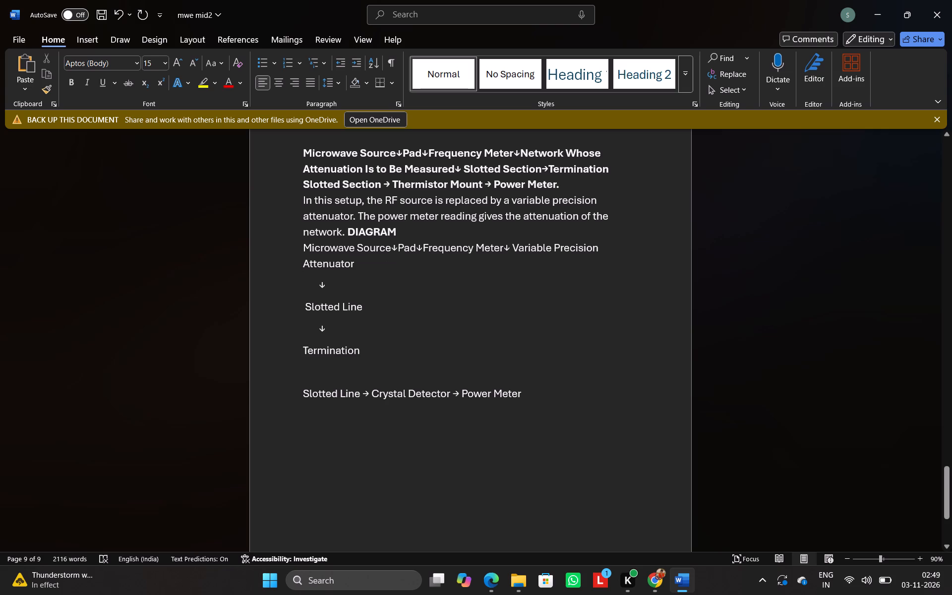
# Pull the "↓" below "Attenuator" up onto the same line, after "Attenuator".
pyautogui.click(317, 284)
pyautogui.press('BackSpace')
pyautogui.press('BackSpace')
pyautogui.press('BackSpace')
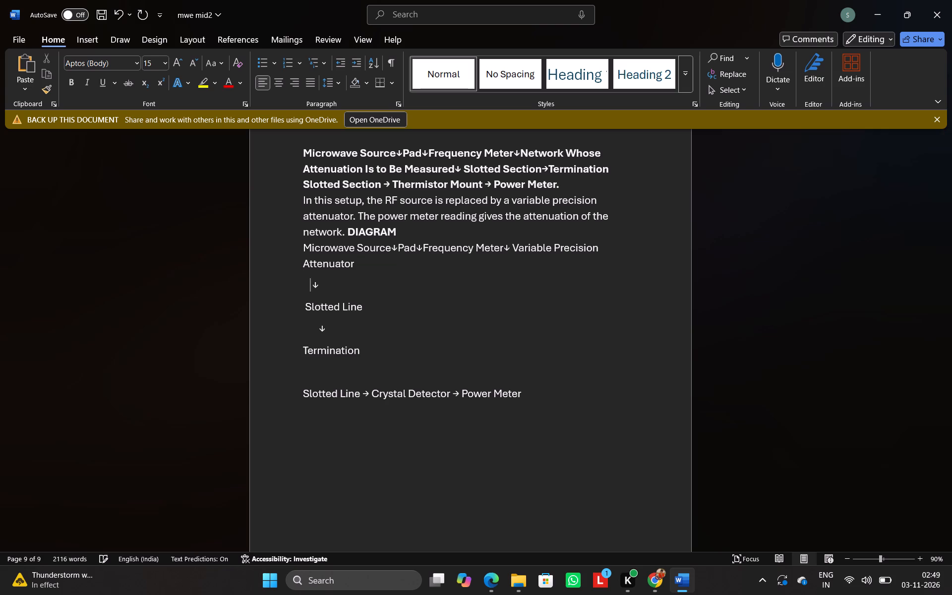
pyautogui.press('BackSpace')
pyautogui.press('BackSpace')
pyautogui.press('BackSpace')
pyautogui.press('BackSpace')
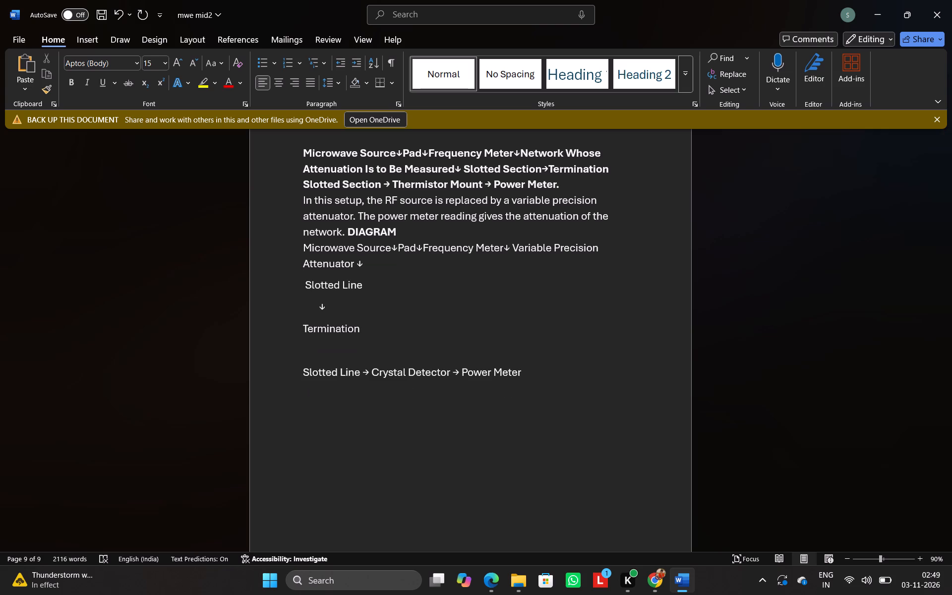
# Join "Slotted Line" to the line above so it reads "Attenuator ↓Slotted Line".
pyautogui.press('Down')
pyautogui.press('Left')
pyautogui.press('Left')
pyautogui.press('Left')
pyautogui.press('Left')
pyautogui.press('Left')
pyautogui.press('Left')
pyautogui.press('Left')
pyautogui.press('Left')
pyautogui.press('Left')
pyautogui.press('Left')
pyautogui.press('Left')
pyautogui.press('BackSpace')
pyautogui.press('BackSpace')
# Pull the "↓" below "Slotted Line" up onto the same line, directly after "Slotted Line".
pyautogui.press('Down')
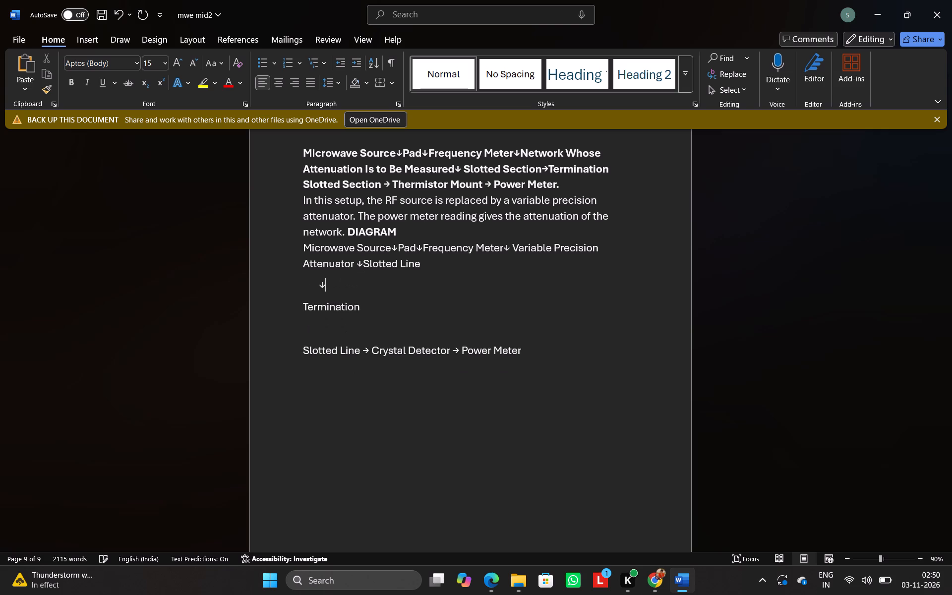
pyautogui.press('Left')
pyautogui.press('Left')
pyautogui.press('Right')
pyautogui.press('BackSpace')
pyautogui.press('BackSpace')
pyautogui.press('BackSpace')
pyautogui.press('BackSpace')
pyautogui.press('BackSpace')
pyautogui.press('BackSpace')
pyautogui.press('BackSpace')
pyautogui.press('BackSpace')
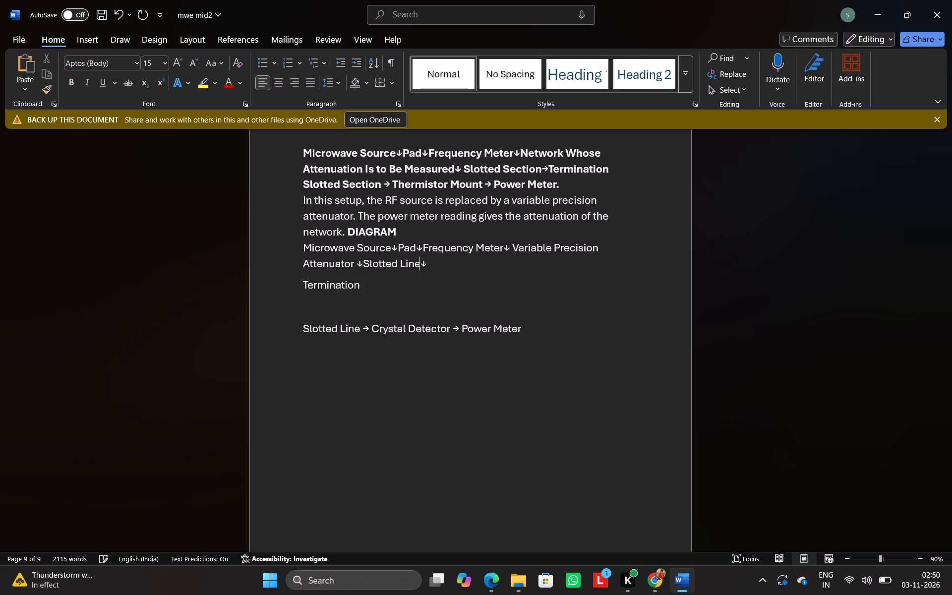
# Join "Termination" to the line above so it reads "Slotted Line↓Termination".
pyautogui.press('Down')
pyautogui.press('Left')
pyautogui.press('Left')
pyautogui.press('Left')
pyautogui.press('Left')
pyautogui.press('Left')
pyautogui.press('Left')
pyautogui.press('Left')
pyautogui.press('Left')
pyautogui.press('Left')
pyautogui.press('Left')
pyautogui.press('Left')
pyautogui.press('BackSpace')
# Join the "Slotted Line → Crystal Detector → Power Meter" line to "Termination", removing the blank line and separating them with a period.
pyautogui.press('Down')
pyautogui.press('Down')
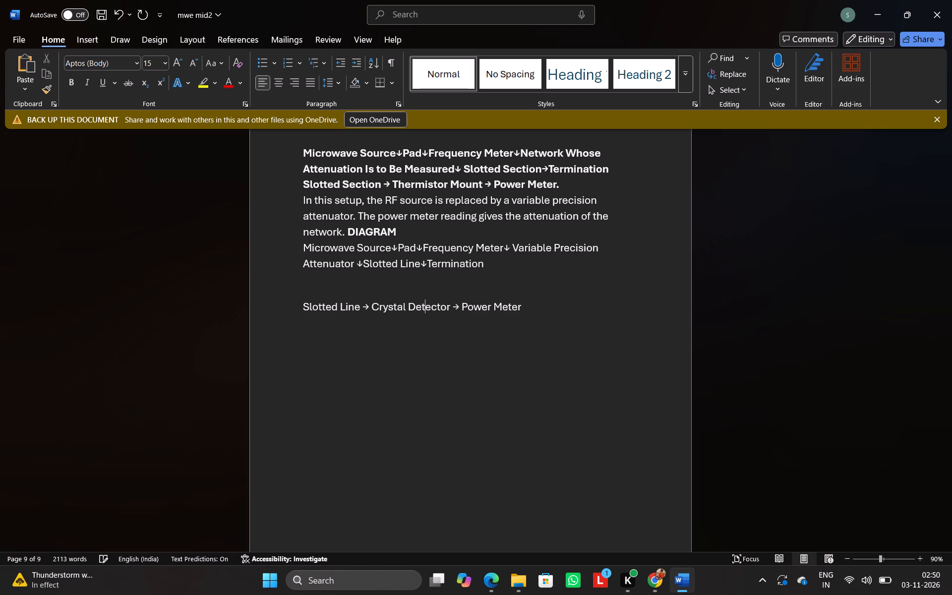
pyautogui.press('Down')
pyautogui.press('Up')
pyautogui.press('Left')
pyautogui.press('Left')
pyautogui.press('Left')
pyautogui.press('Left')
pyautogui.press('Left')
pyautogui.press('Left')
pyautogui.press('Left')
pyautogui.press('Left')
pyautogui.press('Left')
pyautogui.press('Left')
pyautogui.press('Left')
pyautogui.press('Left')
pyautogui.press('Left')
pyautogui.press('Left')
pyautogui.press('Left')
pyautogui.press('Left')
pyautogui.press('Left')
pyautogui.press('Left')
pyautogui.press('Left')
pyautogui.press('Left')
pyautogui.press('Left')
pyautogui.press('Left')
pyautogui.press('BackSpace')
pyautogui.press('BackSpace')
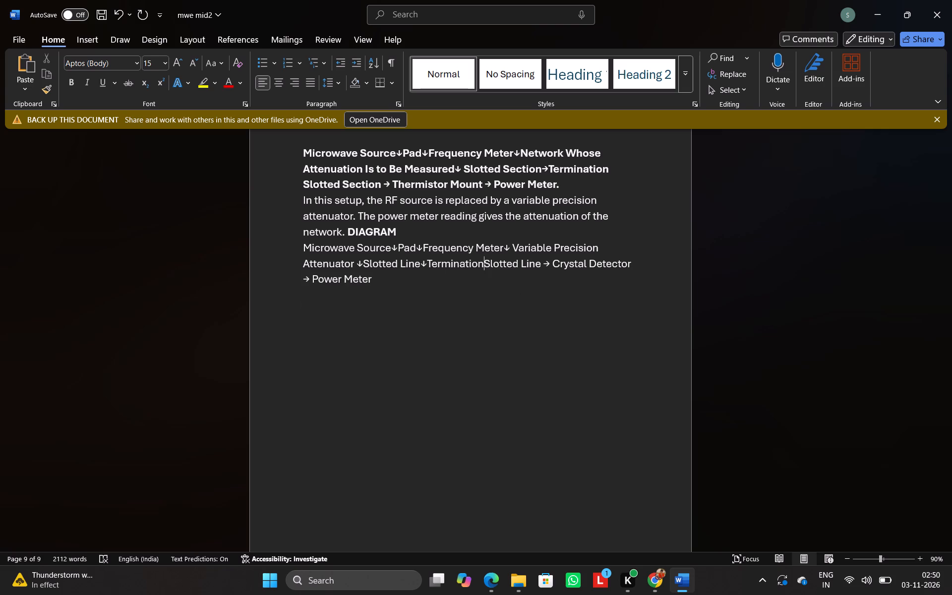
pyautogui.press('.')
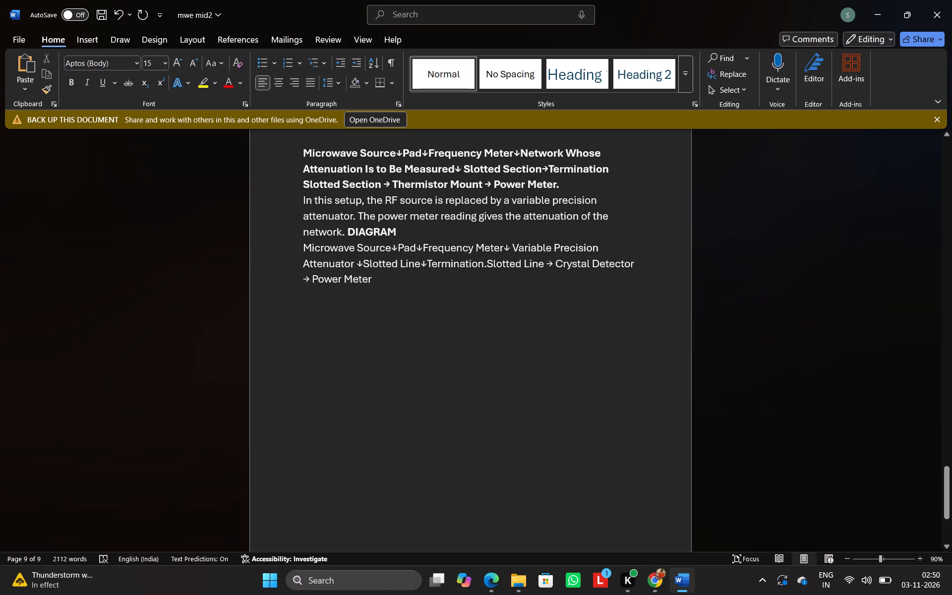
# End the Setup 2 diagram text with a period after "Power Meter" and start a new line below it.
pyautogui.click(390, 285)
pyautogui.press('.')
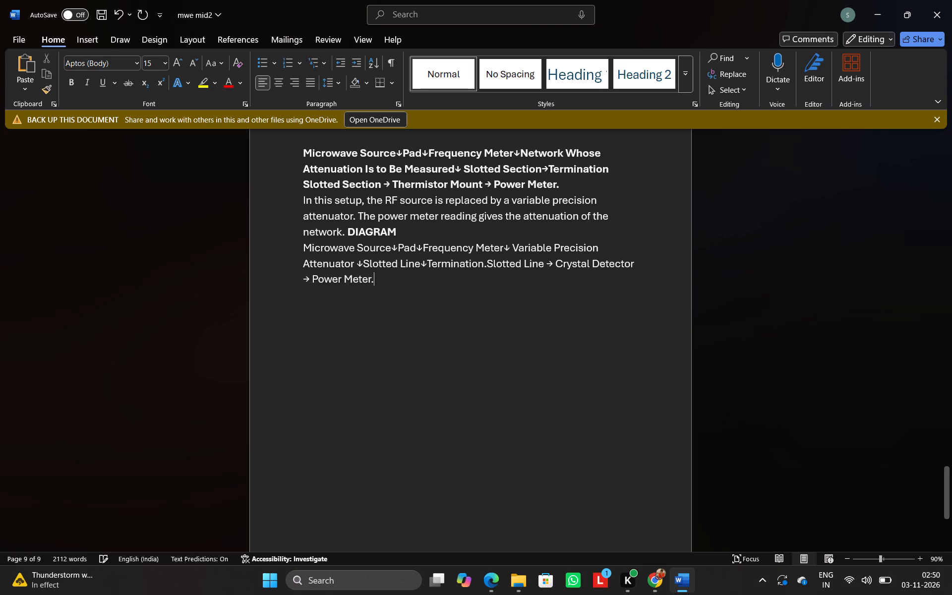
pyautogui.hotkey('shift', 'Return')
pyautogui.scroll(-2, 466, 320)
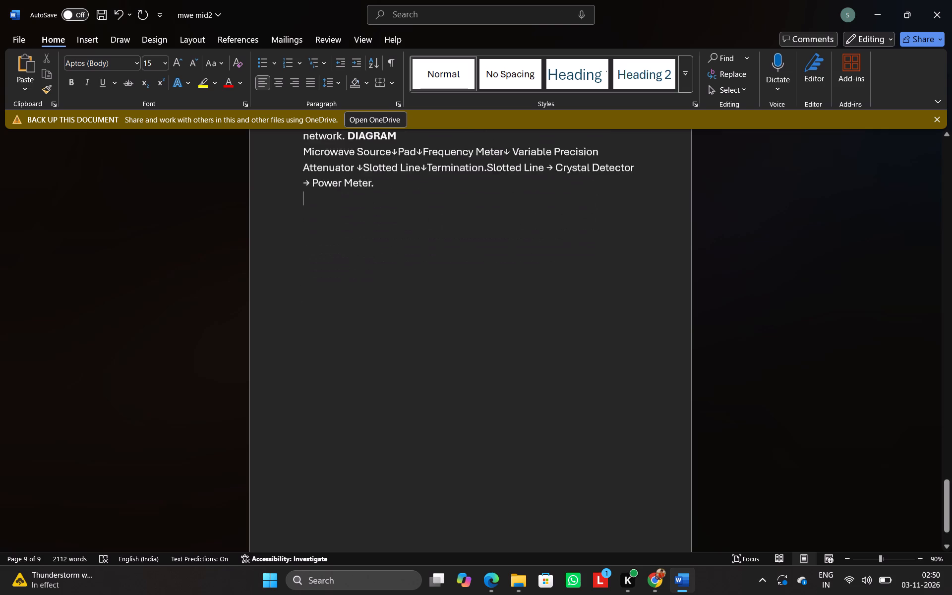
pyautogui.scroll(-4, 466, 320)
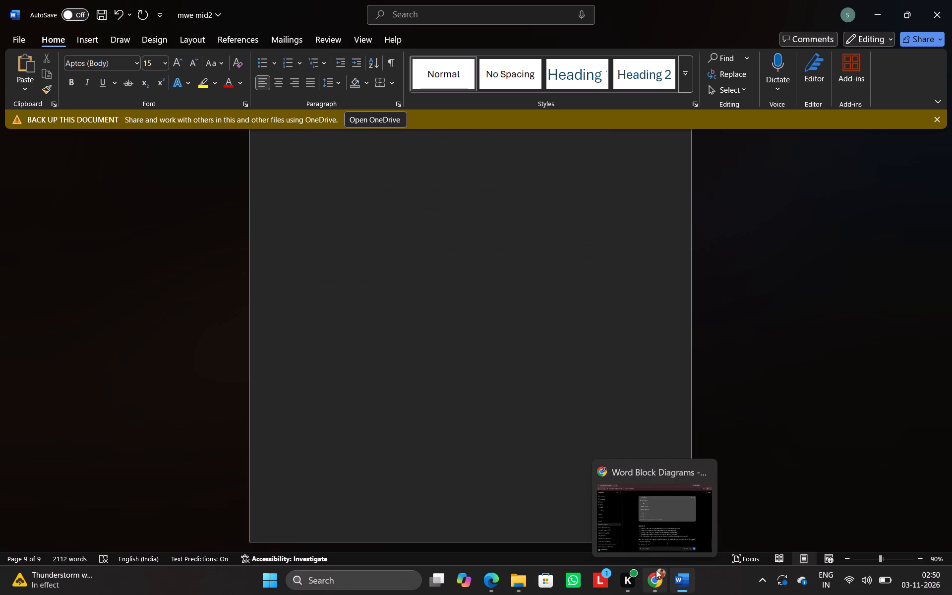
pyautogui.click(648, 593)
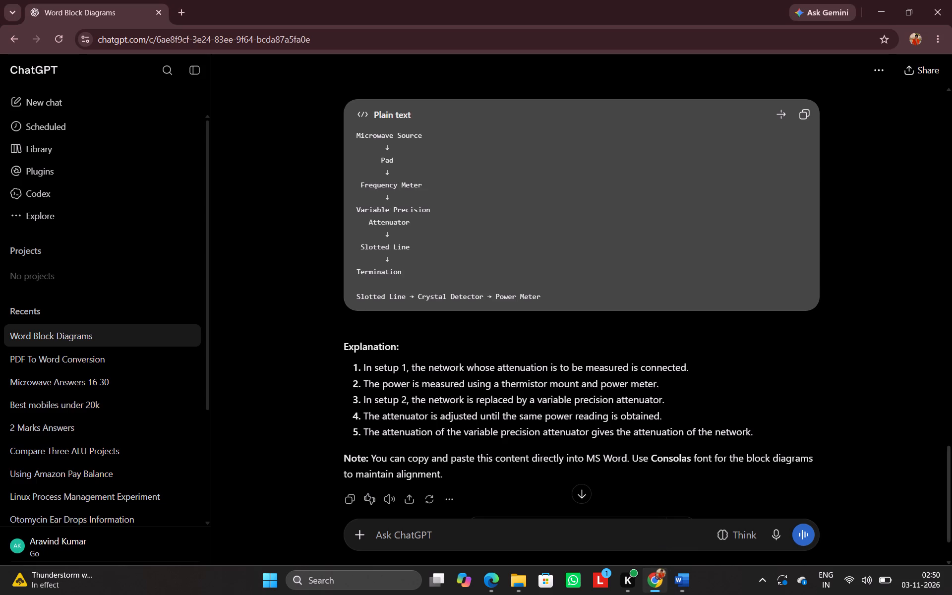
pyautogui.scroll(-5, 633, 445)
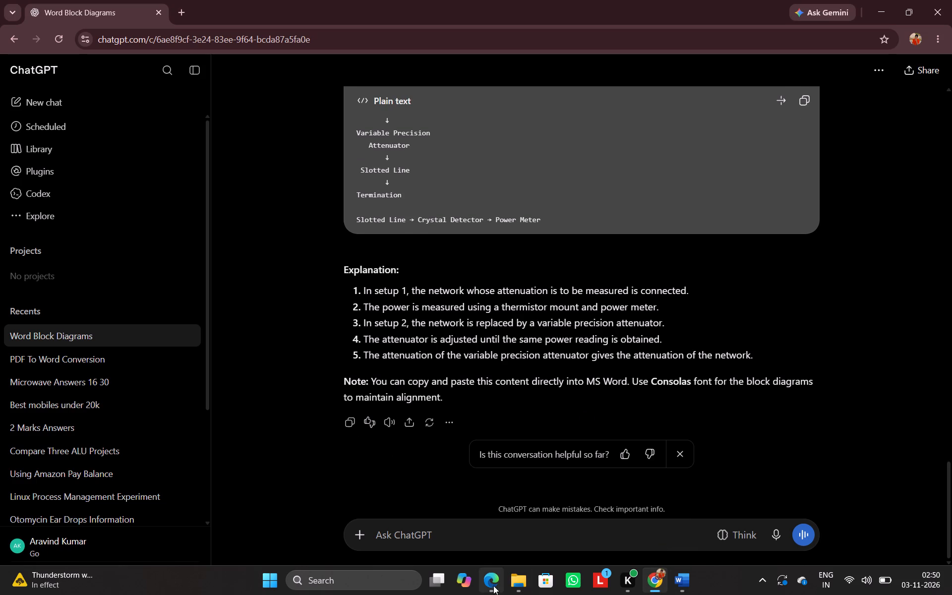
pyautogui.click(488, 586)
pyautogui.scroll(-3, 463, 345)
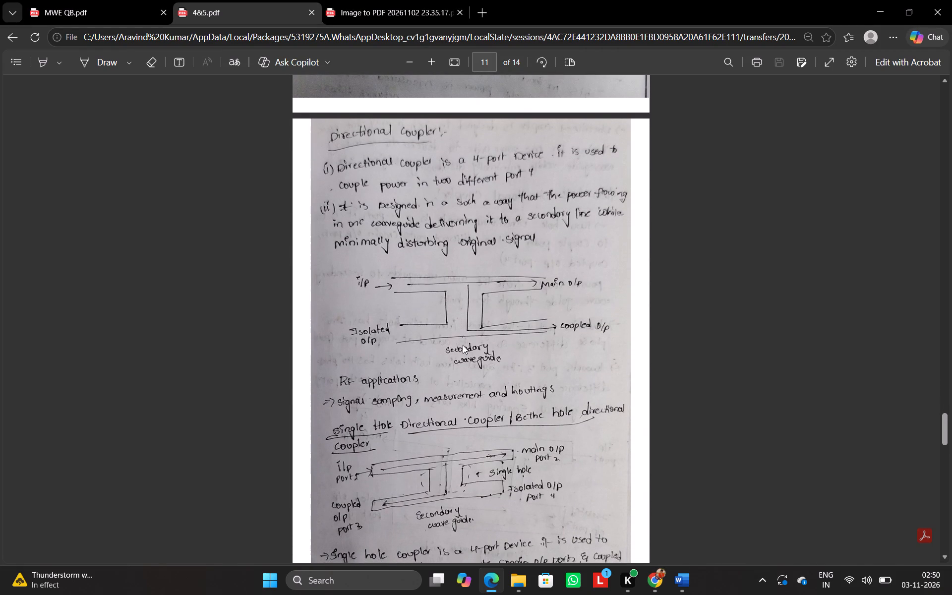
pyautogui.scroll(-2, 463, 345)
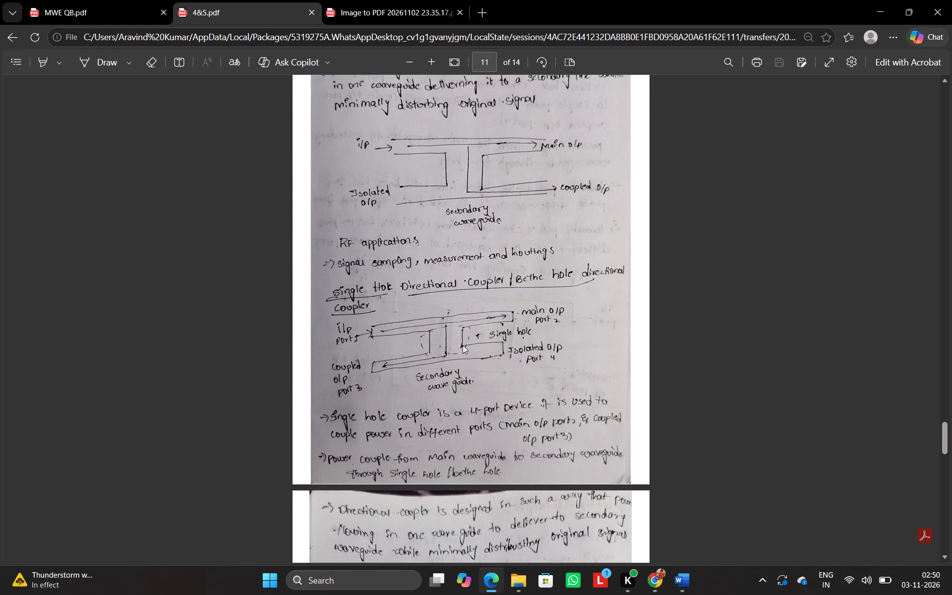
pyautogui.scroll(-6, 463, 345)
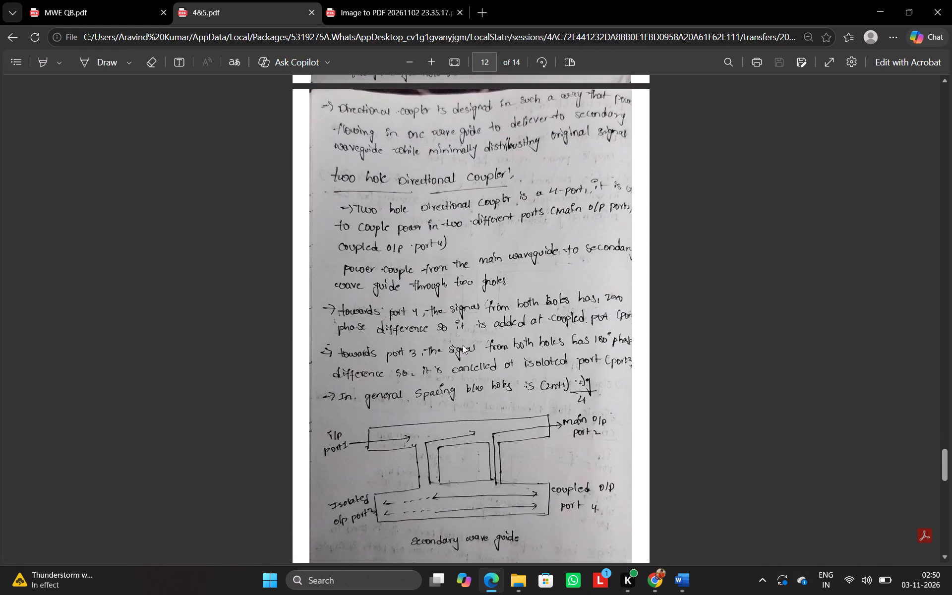
pyautogui.scroll(-4, 463, 345)
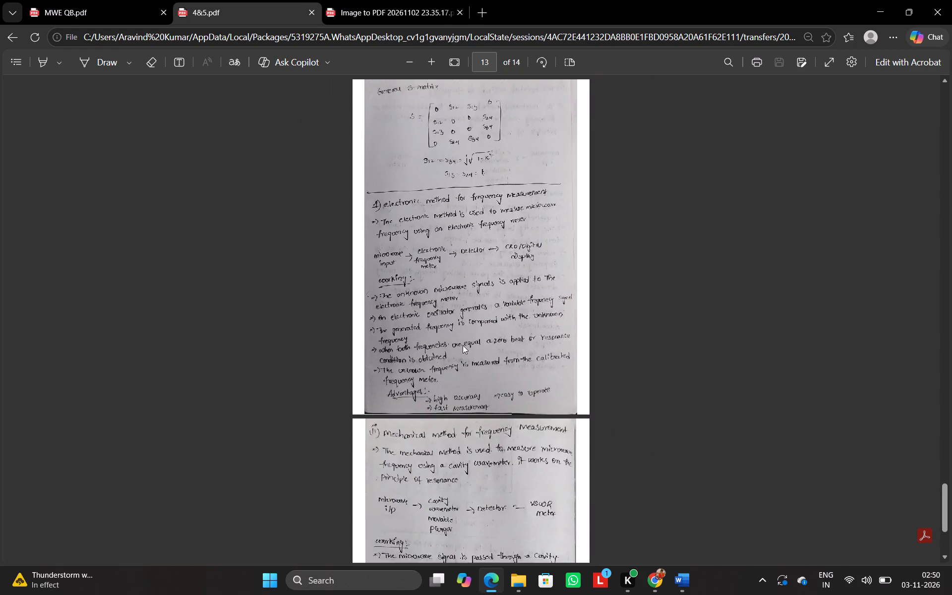
pyautogui.scroll(-4, 463, 345)
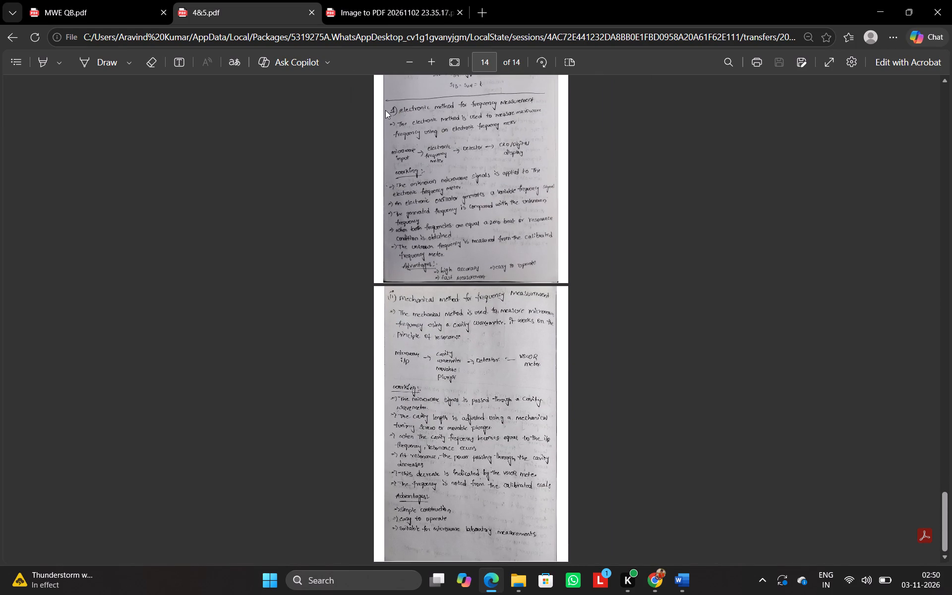
pyautogui.press('shift+super+s')
pyautogui.moveTo(387, 101); pyautogui.dragTo(495, 256)
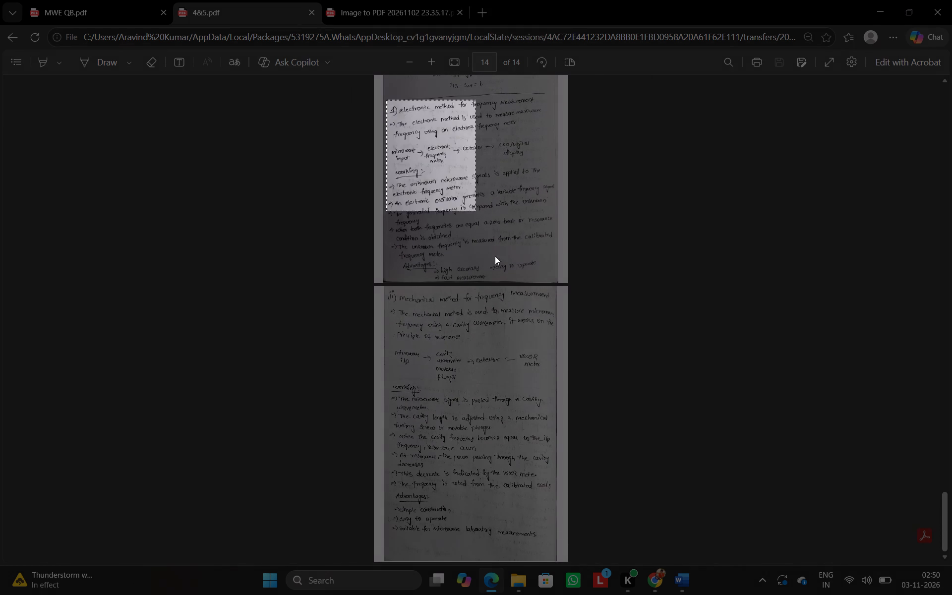
pyautogui.moveTo(495, 256); pyautogui.dragTo(569, 533)
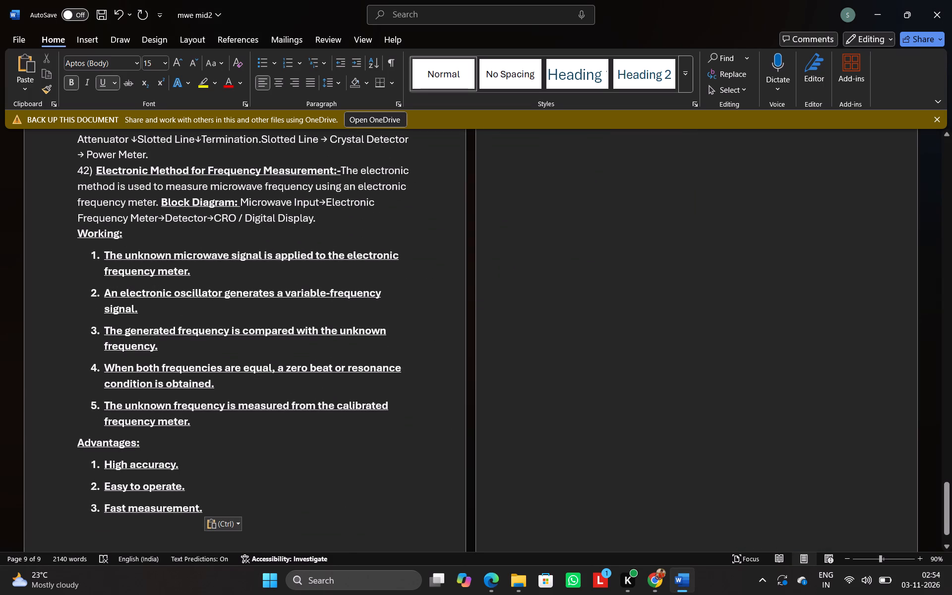
# Remove bold and underline from the pasted "Working:" heading and its five numbered points.
pyautogui.moveTo(91, 247); pyautogui.dragTo(254, 343)
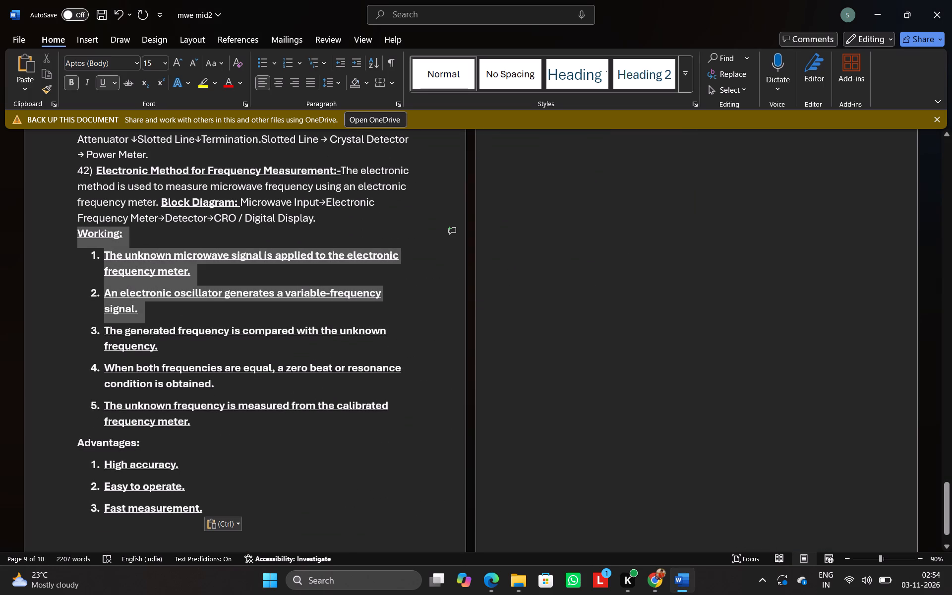
pyautogui.moveTo(254, 343); pyautogui.dragTo(382, 431)
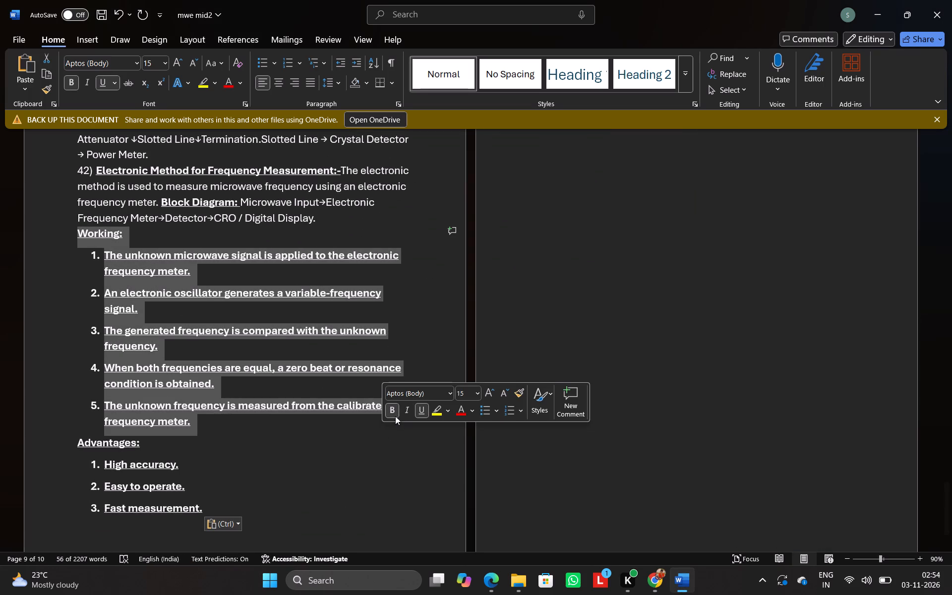
pyautogui.click(393, 411)
pyautogui.click(419, 413)
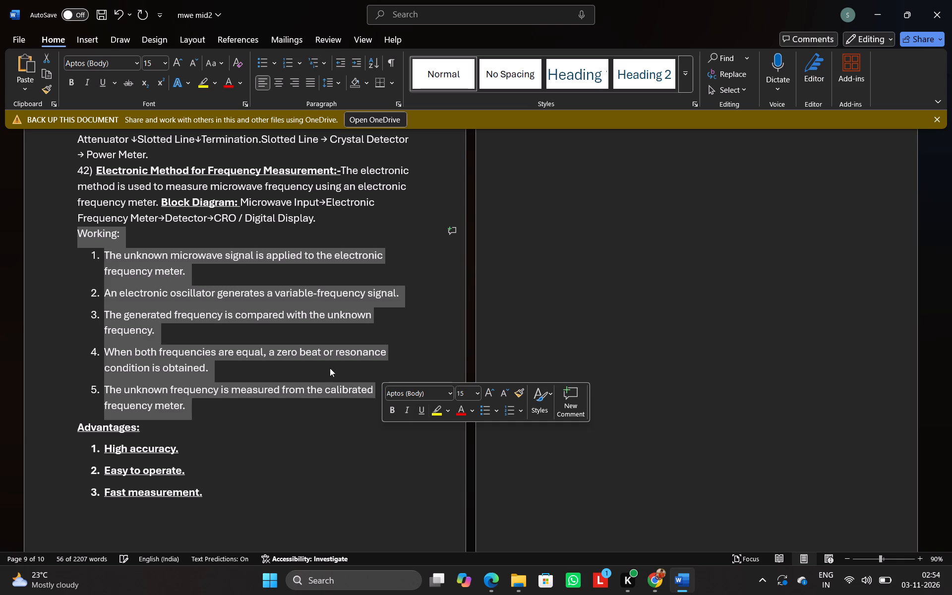
pyautogui.click(102, 244)
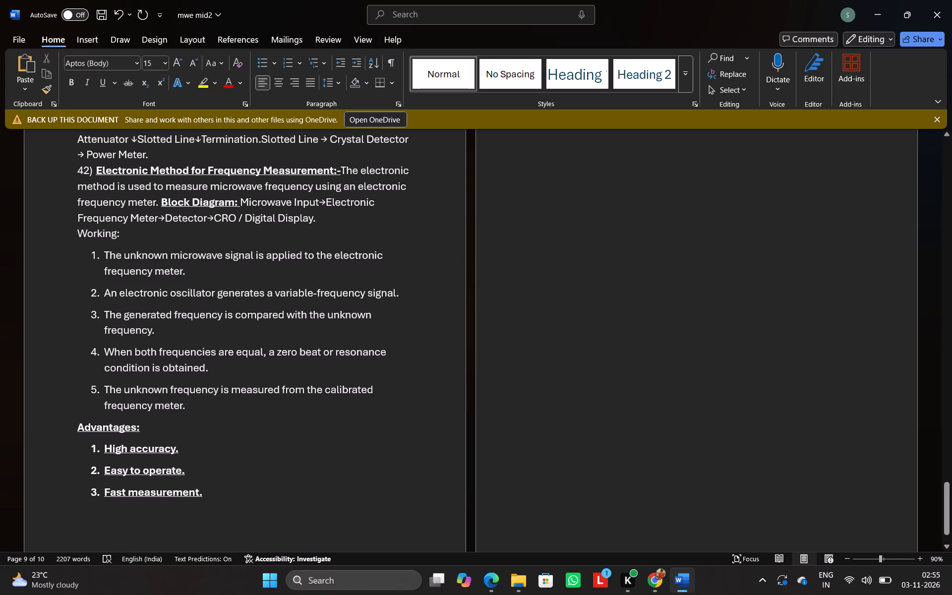
# Make the "Working:" heading bold and italic and add a hyphen so it reads "Working:-".
pyautogui.moveTo(76, 231); pyautogui.dragTo(136, 238)
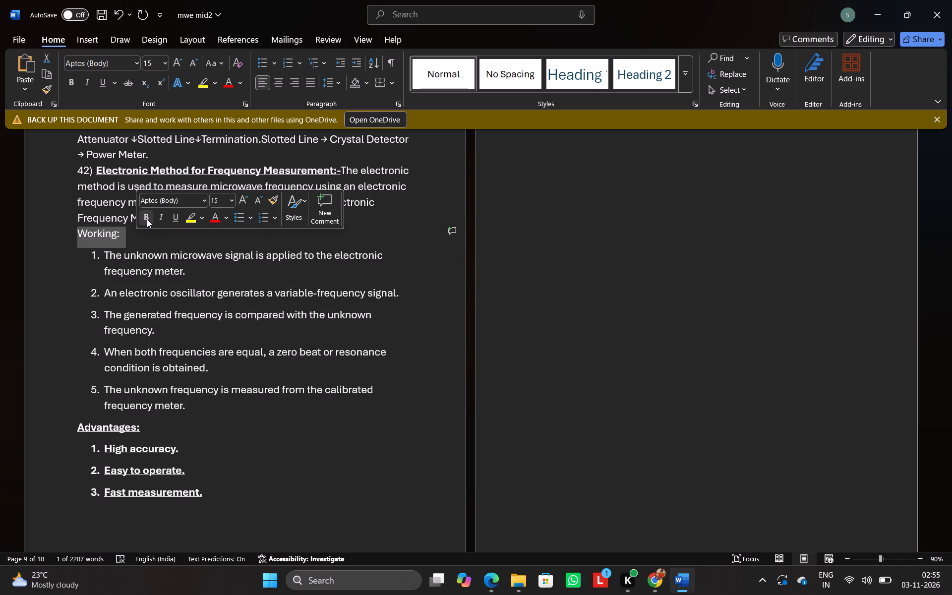
pyautogui.click(147, 219)
pyautogui.click(156, 219)
pyautogui.click(141, 236)
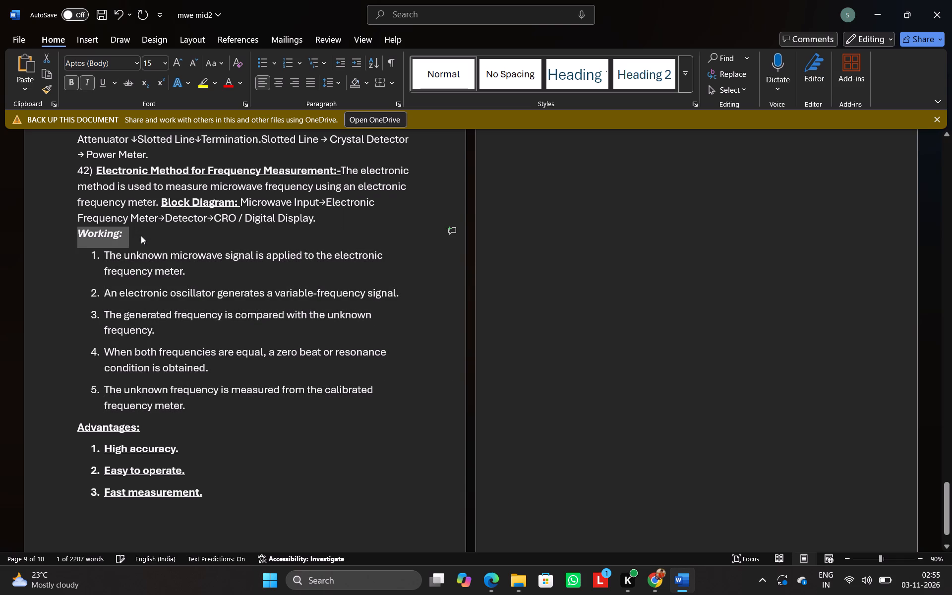
pyautogui.hotkey('shift', '_')
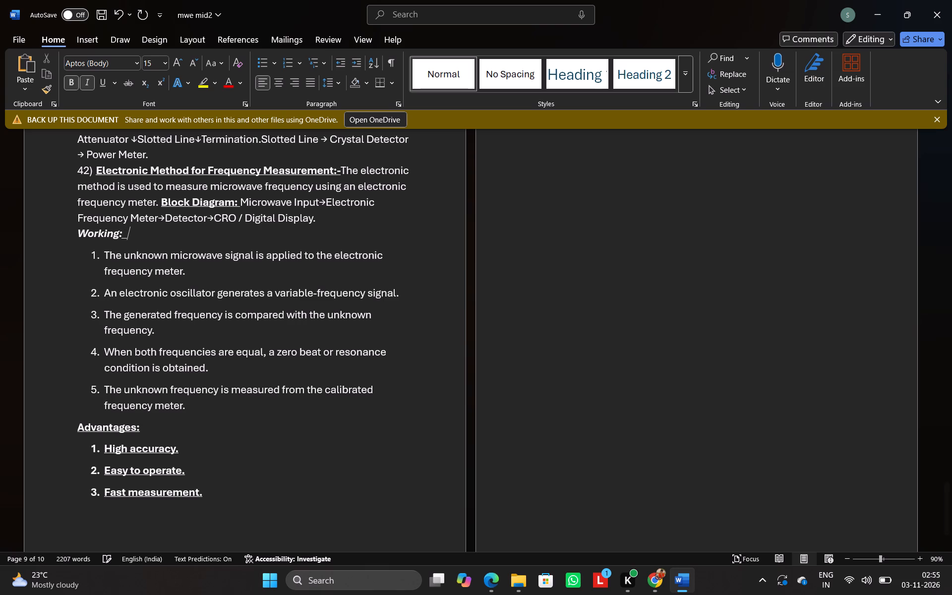
pyautogui.press('BackSpace')
pyautogui.press('0')
pyautogui.press('BackSpace')
pyautogui.press('-')
# Join the first working point directly onto "Working:-" and number it inline as "1)".
pyautogui.click(100, 260)
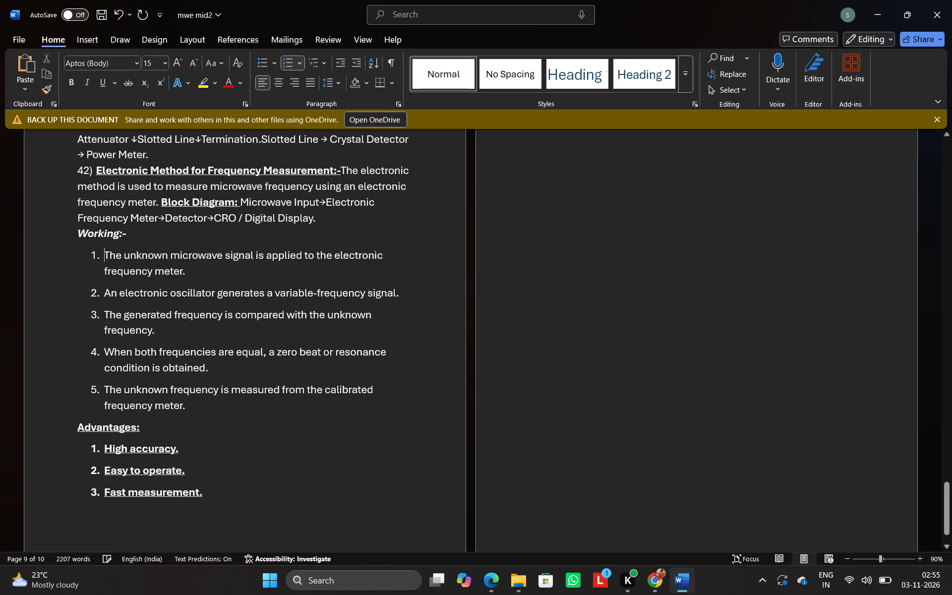
pyautogui.press('BackSpace')
pyautogui.press('BackSpace')
pyautogui.press('BackSpace')
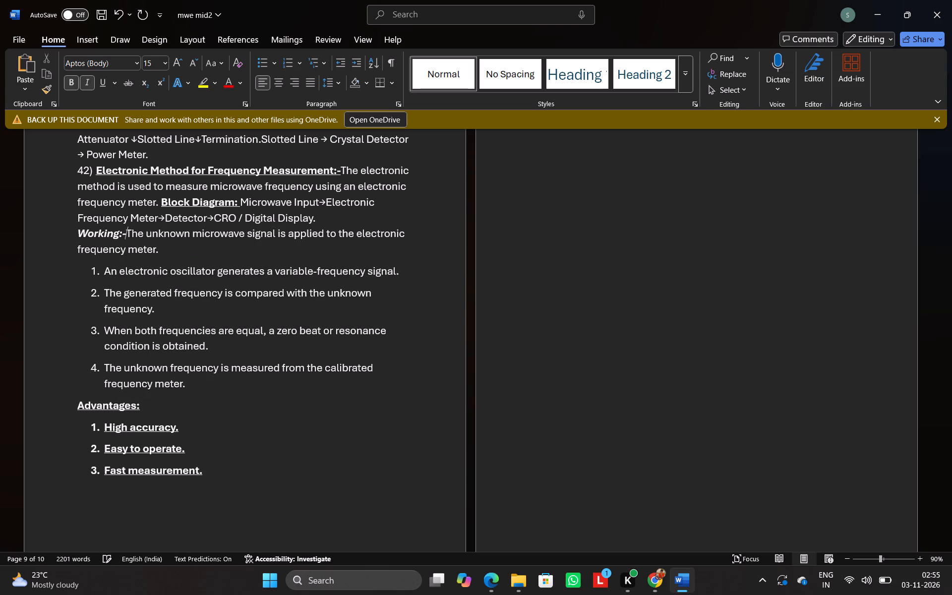
pyautogui.write('1)')
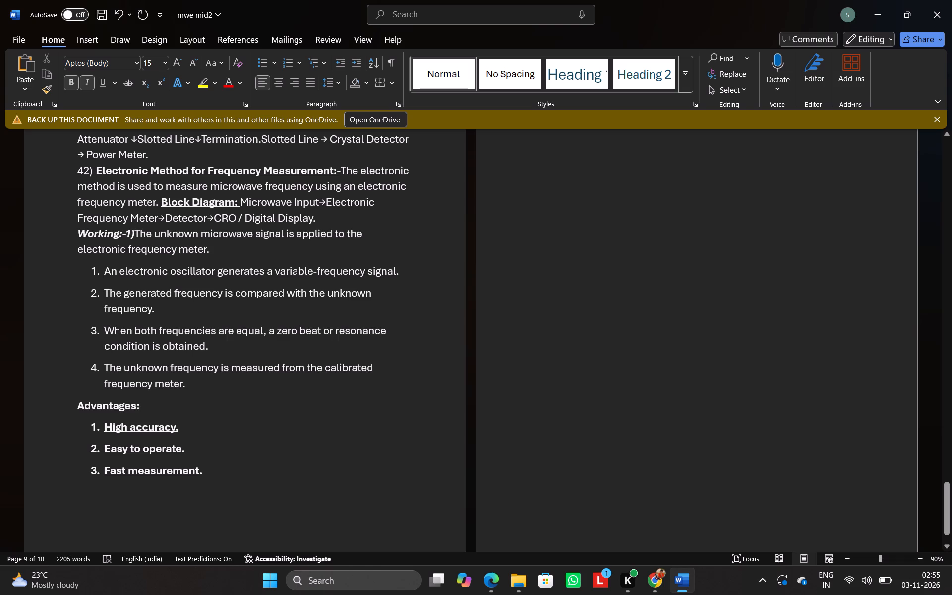
pyautogui.rightClick(157, 241)
pyautogui.click(195, 222)
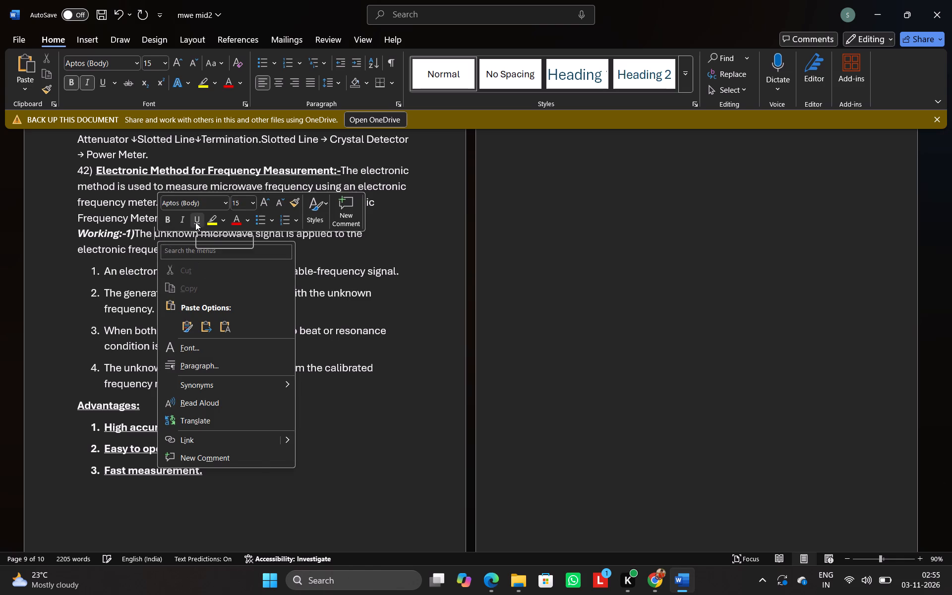
# Join the "An electronic oscillator generates" point onto the end of the first point and number it inline as "2)".
pyautogui.click(102, 276)
pyautogui.press('BackSpace')
pyautogui.press('BackSpace')
pyautogui.press('BackSpace')
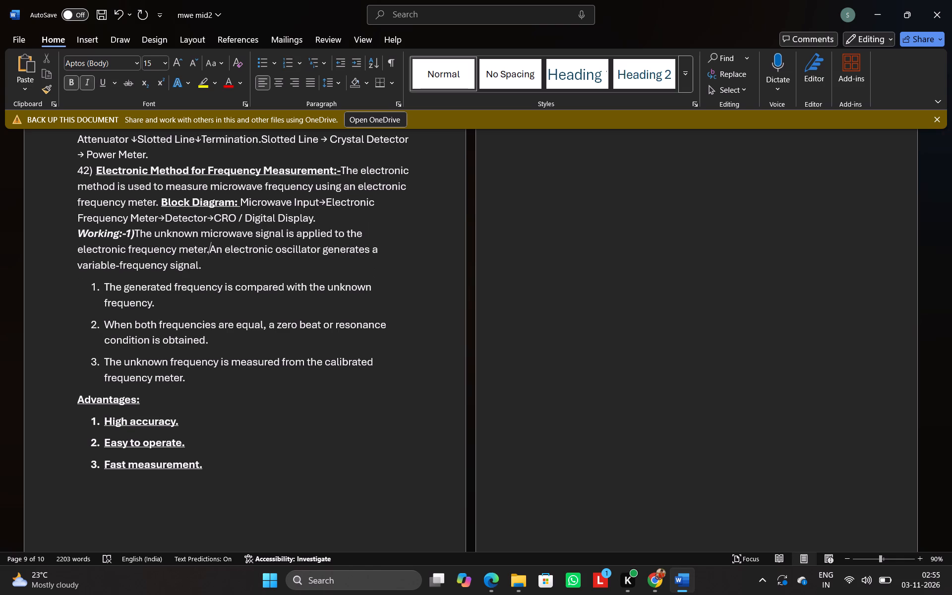
pyautogui.press('2')
pyautogui.hotkey('shift', ')')
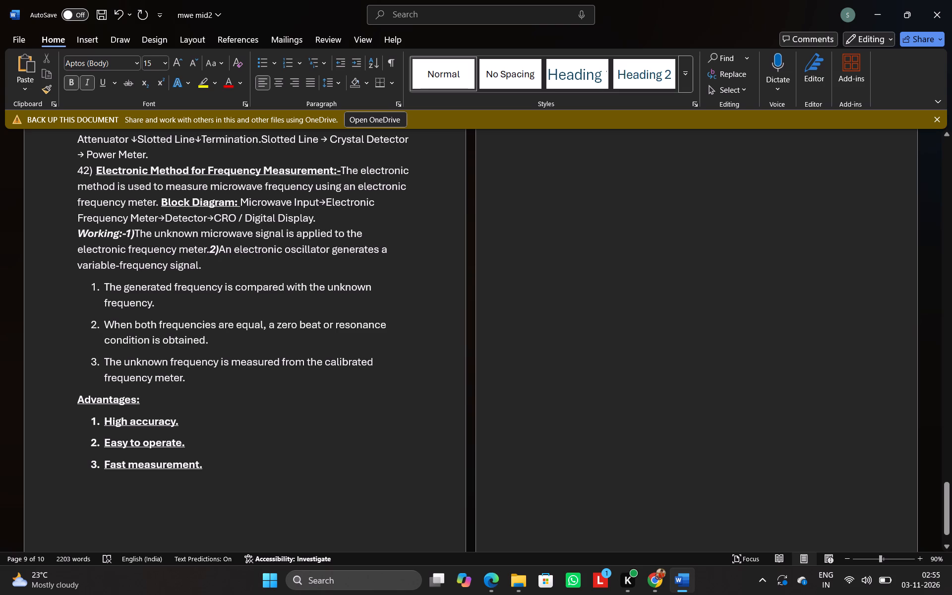
# Join the "The generated frequency is compared" point onto the running Working paragraph and number it inline as "3)".
pyautogui.click(105, 289)
pyautogui.press('BackSpace')
pyautogui.press('BackSpace')
pyautogui.press('BackSpace')
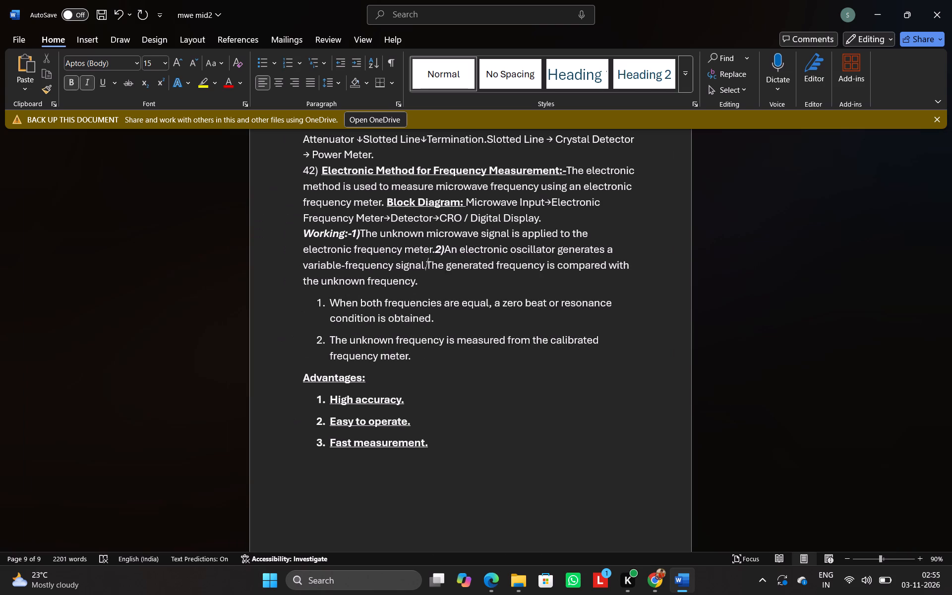
pyautogui.write('3)')
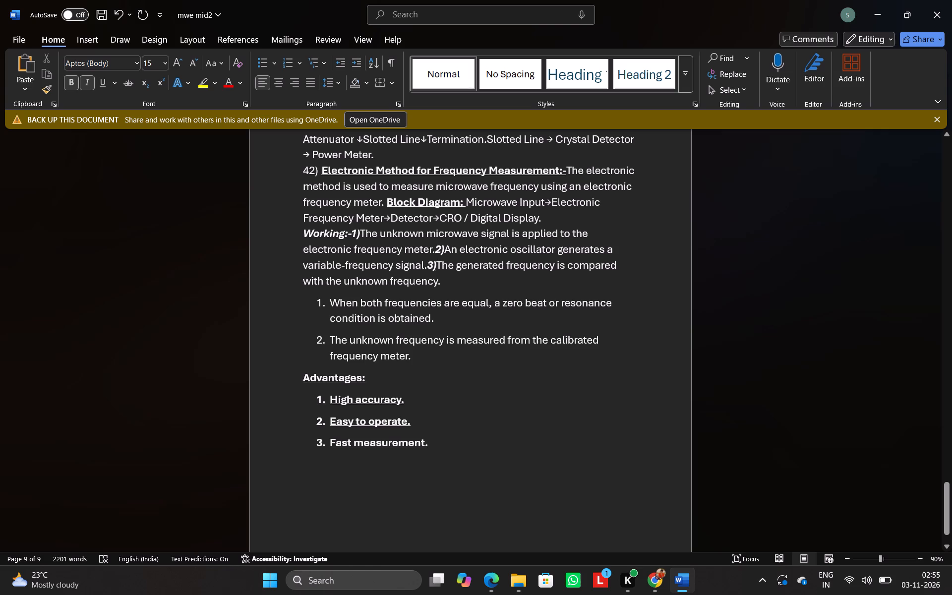
# Join the "When both frequencies are equal" point onto the running Working paragraph and number it inline as "4)".
pyautogui.doubleClick(323, 305)
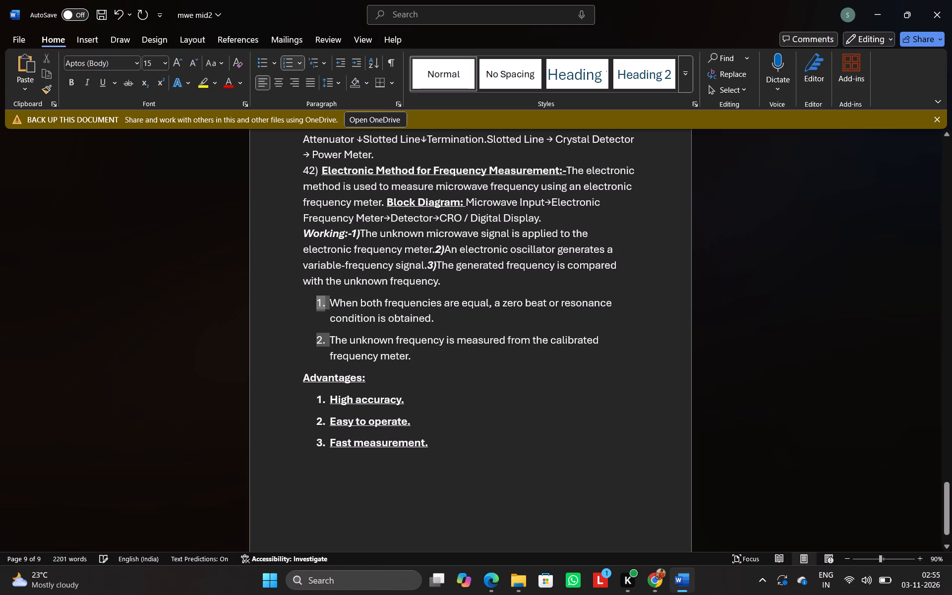
pyautogui.press('BackSpace')
pyautogui.press('BackSpace')
pyautogui.press('BackSpace')
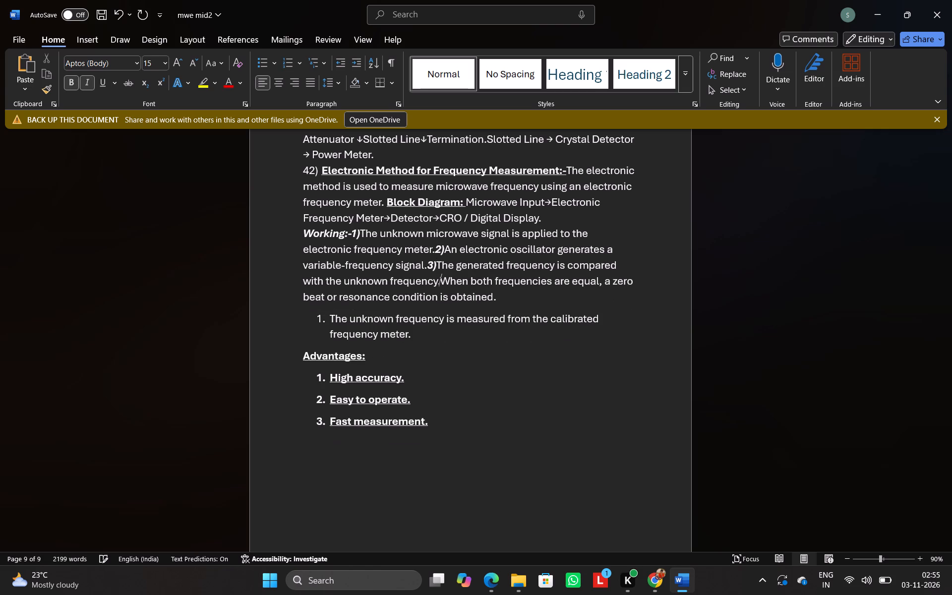
pyautogui.write('4)')
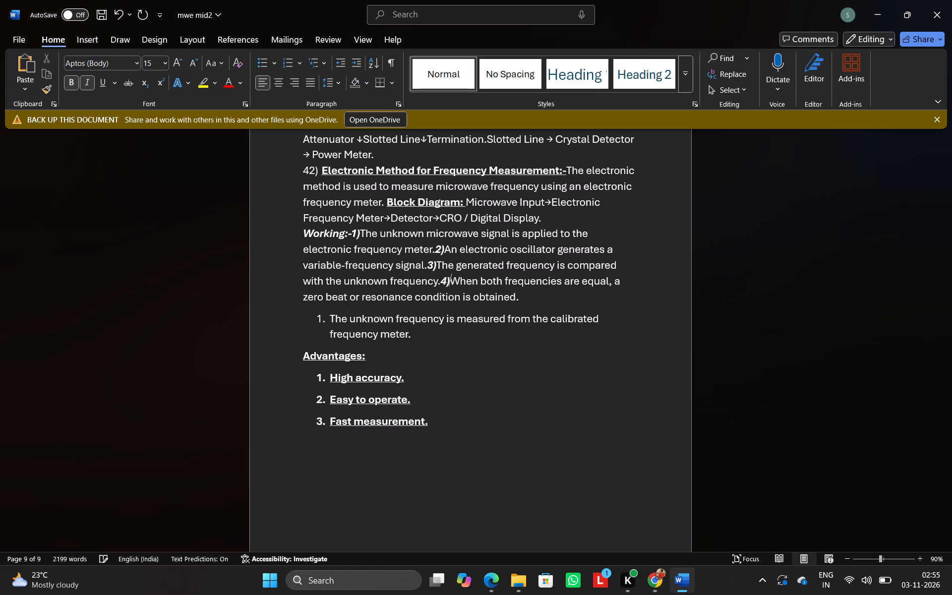
# Join the "The unknown frequency is measured" point onto the running Working paragraph and number it inline as "5)".
pyautogui.click(332, 321)
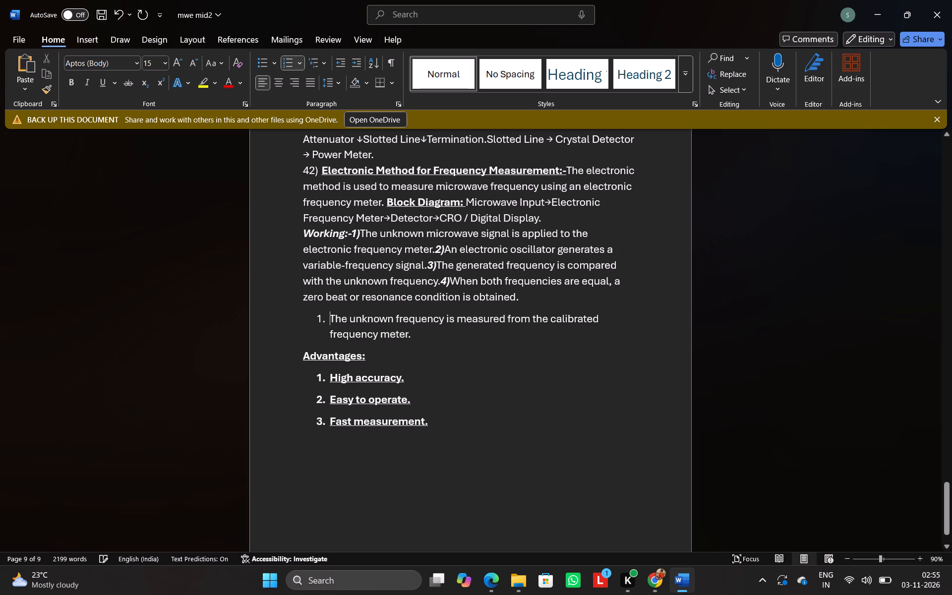
pyautogui.press('BackSpace')
pyautogui.press('BackSpace')
pyautogui.press('BackSpace')
pyautogui.press('5')
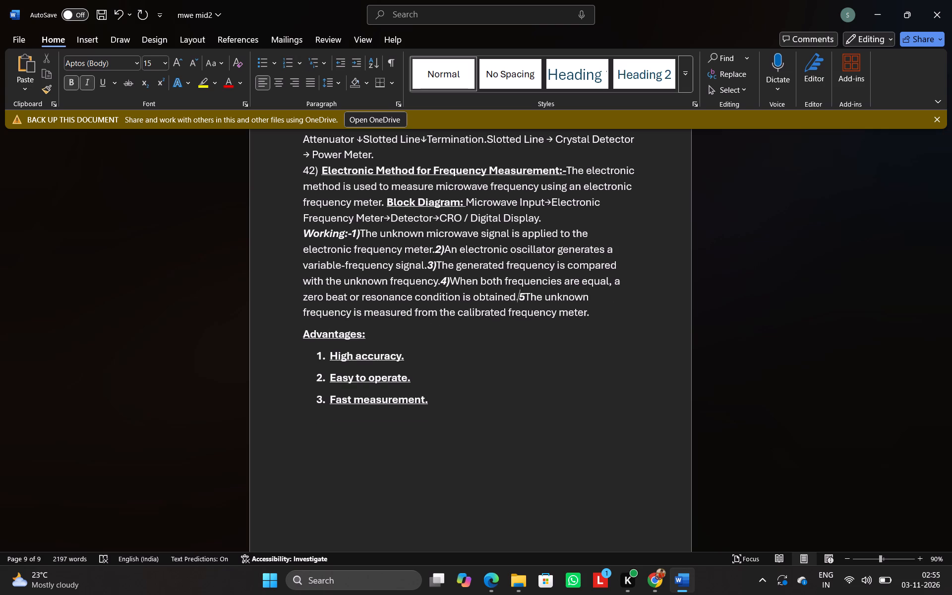
pyautogui.press('End')
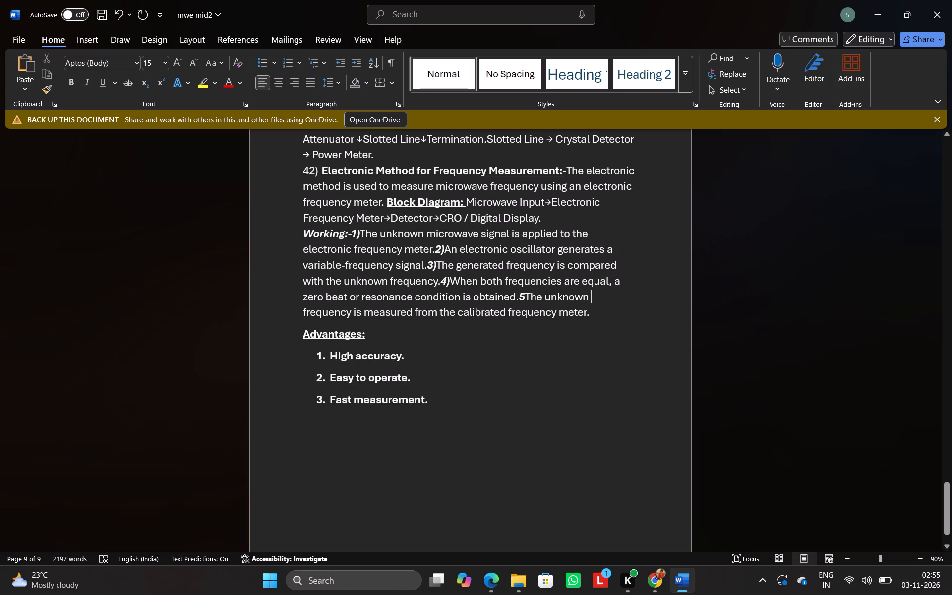
pyautogui.click(521, 298)
pyautogui.press('Right')
pyautogui.hotkey('shift', ')')
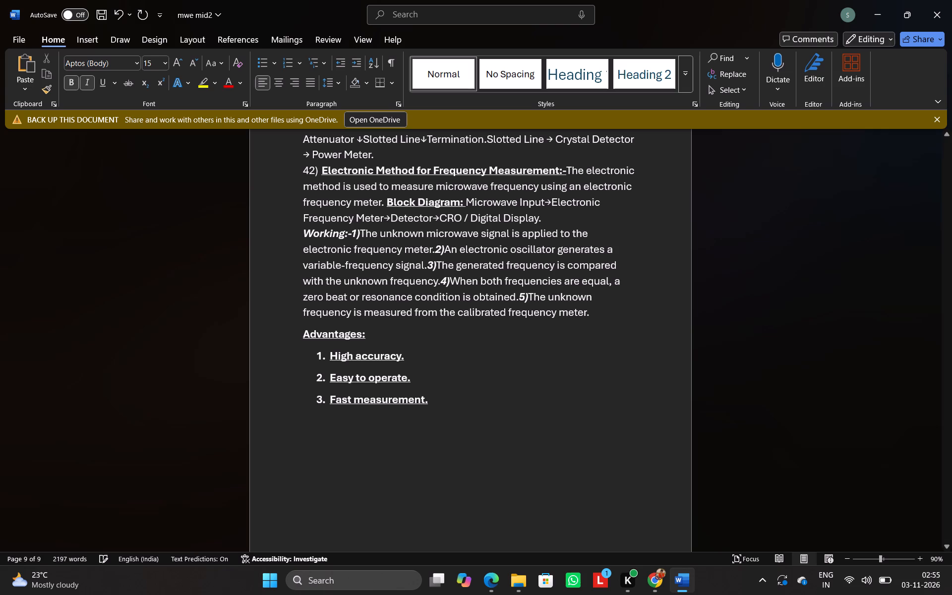
# Join the "Advantages:" heading directly onto the end of the running Working paragraph.
pyautogui.click(377, 334)
pyautogui.click(304, 338)
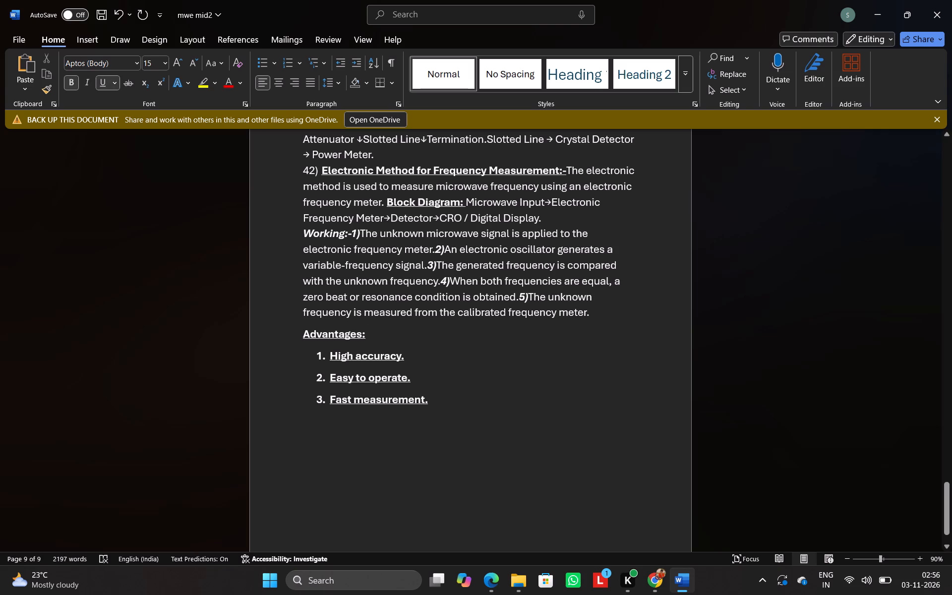
pyautogui.press('BackSpace')
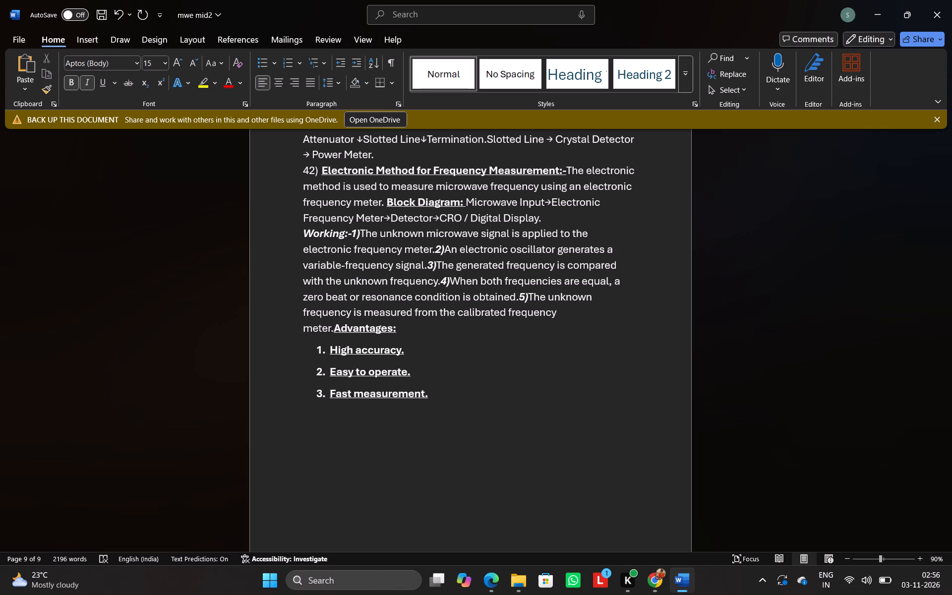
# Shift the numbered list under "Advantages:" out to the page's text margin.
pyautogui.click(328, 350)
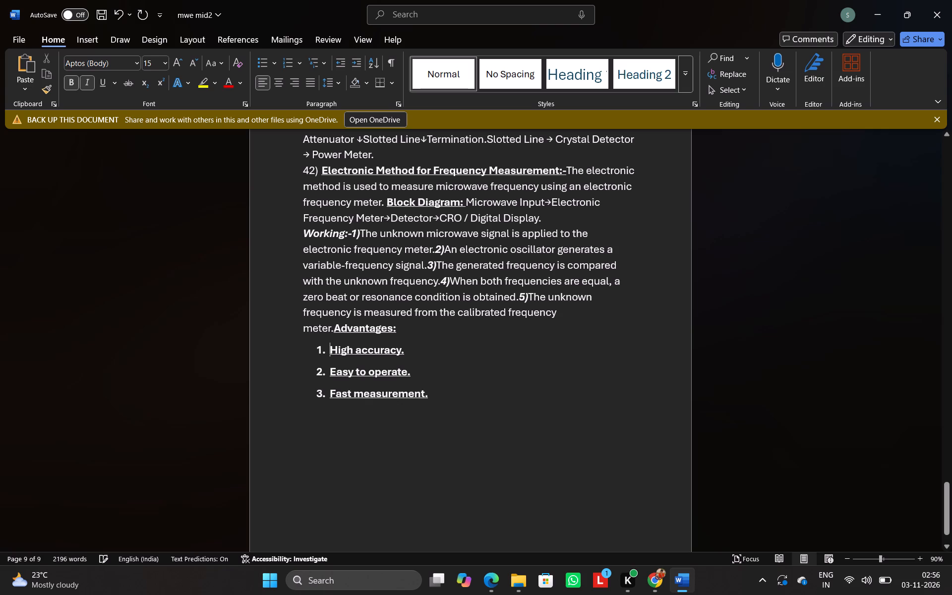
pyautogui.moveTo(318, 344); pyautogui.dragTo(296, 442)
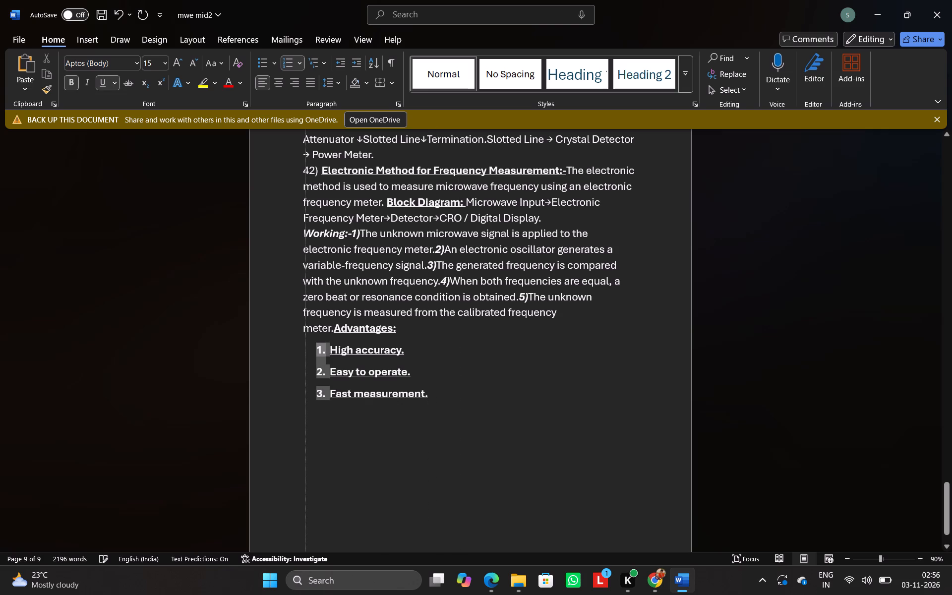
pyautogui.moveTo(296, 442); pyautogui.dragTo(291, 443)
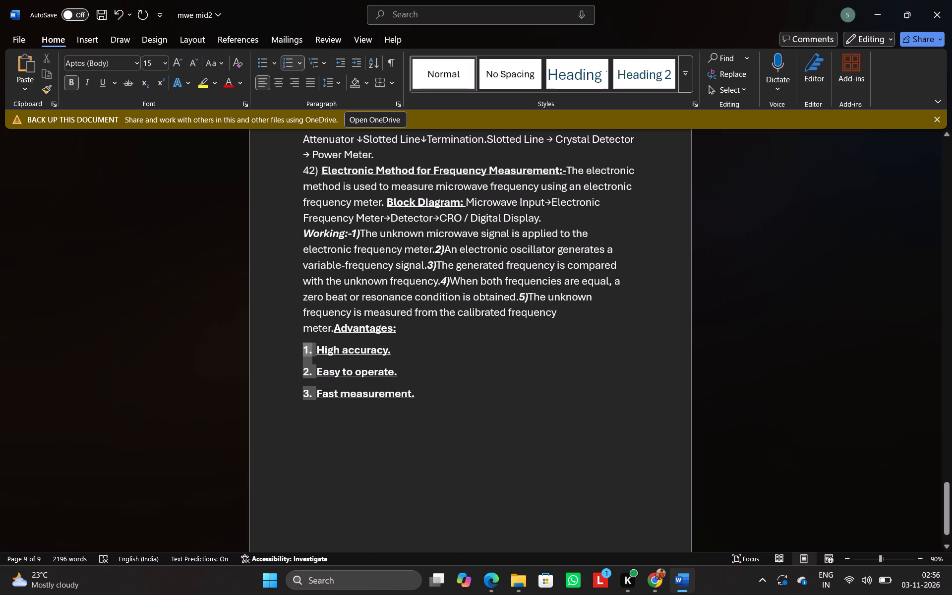
# Remove the underline and bold from the three listed advantages, leaving them as plain, non-italic text.
pyautogui.moveTo(308, 341); pyautogui.dragTo(402, 399)
pyautogui.click(402, 399)
pyautogui.click(412, 396)
pyautogui.moveTo(412, 396); pyautogui.dragTo(331, 365)
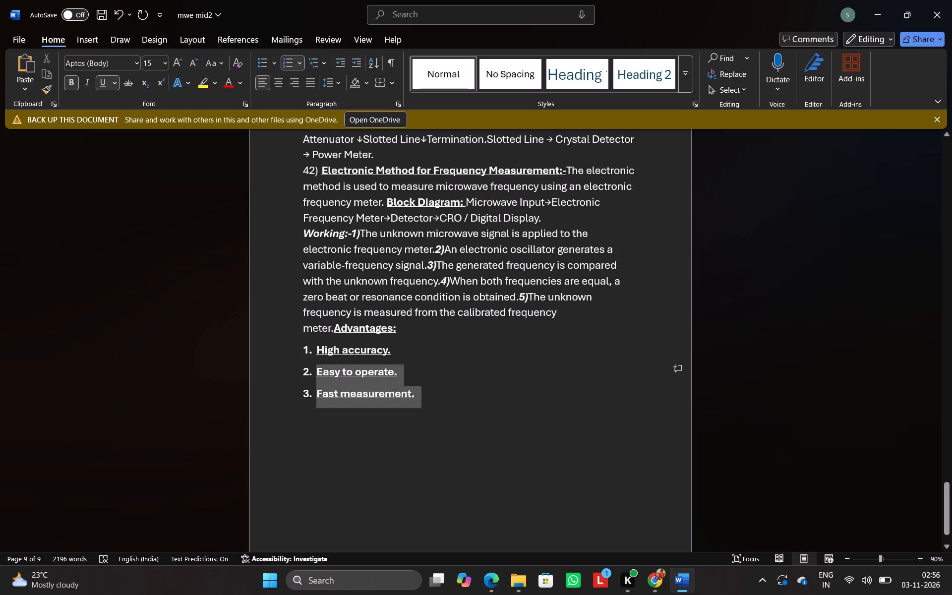
pyautogui.moveTo(331, 365); pyautogui.dragTo(302, 355)
pyautogui.click(337, 334)
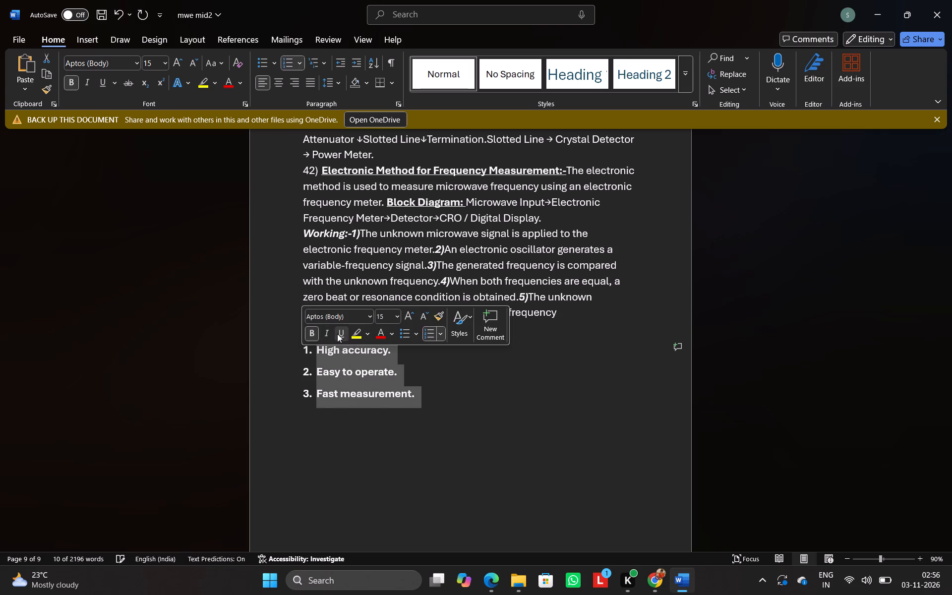
pyautogui.click(312, 334)
pyautogui.click(325, 332)
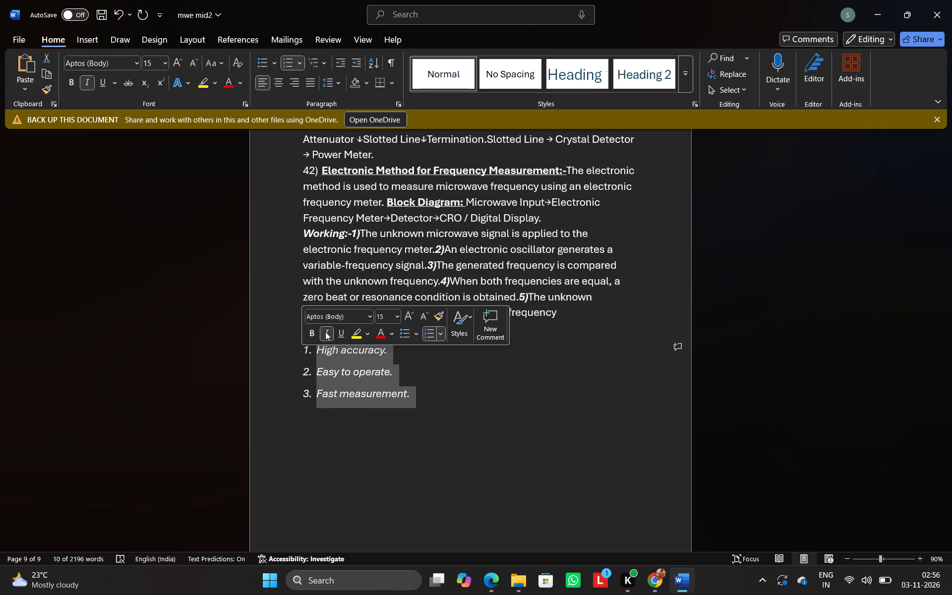
pyautogui.click(330, 332)
pyautogui.click(391, 410)
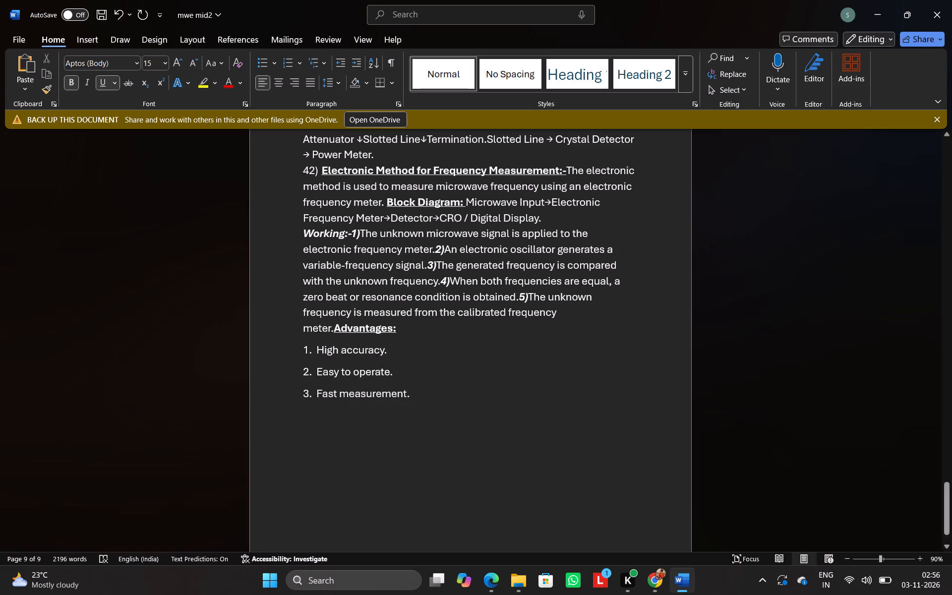
# Join "High accuracy." directly onto the "Advantages:" heading and number it inline as "1)".
pyautogui.click(318, 351)
pyautogui.press('BackSpace')
pyautogui.press('BackSpace')
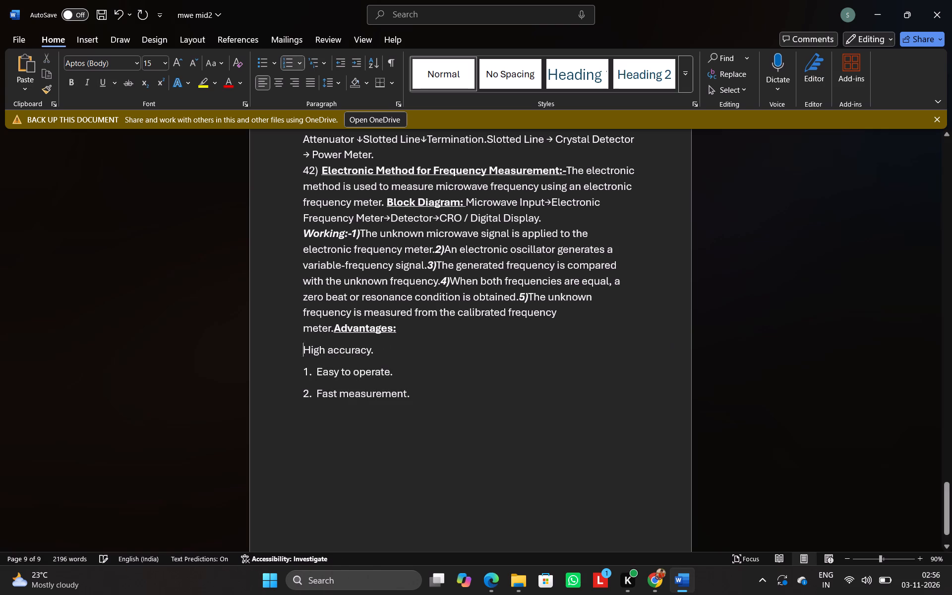
pyautogui.press('BackSpace')
pyautogui.write('1)')
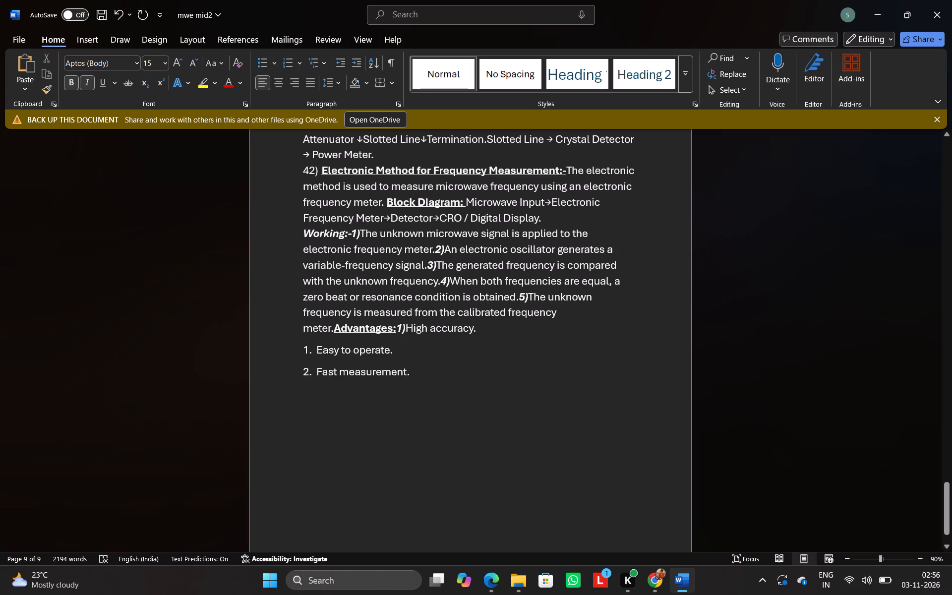
# Join "Easy to operate." onto the end of the first advantage and number it inline as "2)".
pyautogui.click(313, 358)
pyautogui.press('BackSpace')
pyautogui.press('BackSpace')
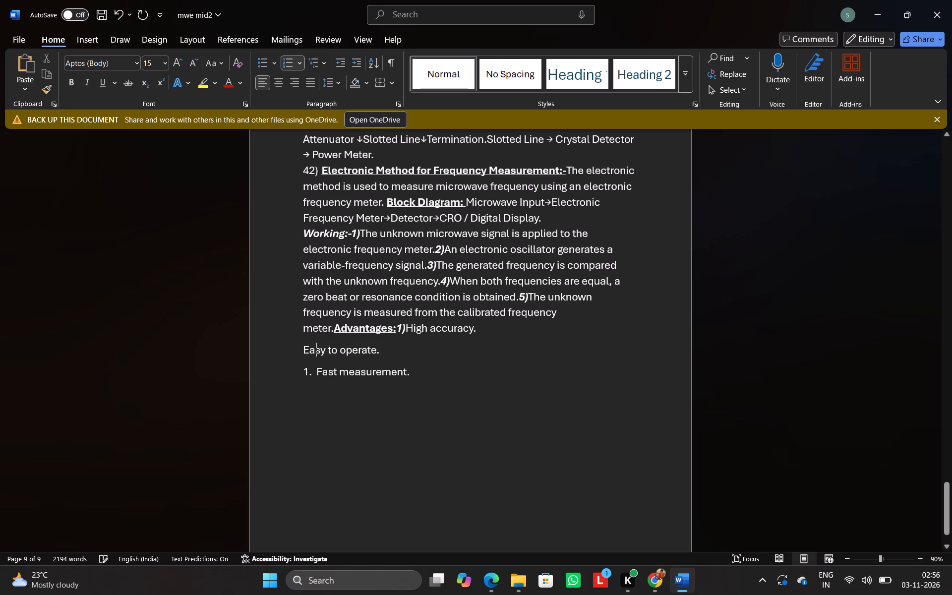
pyautogui.press('BackSpace')
pyautogui.write('2)')
# Join "Fast measurement." onto the running Advantages text and number it inline as "3)".
pyautogui.click(313, 353)
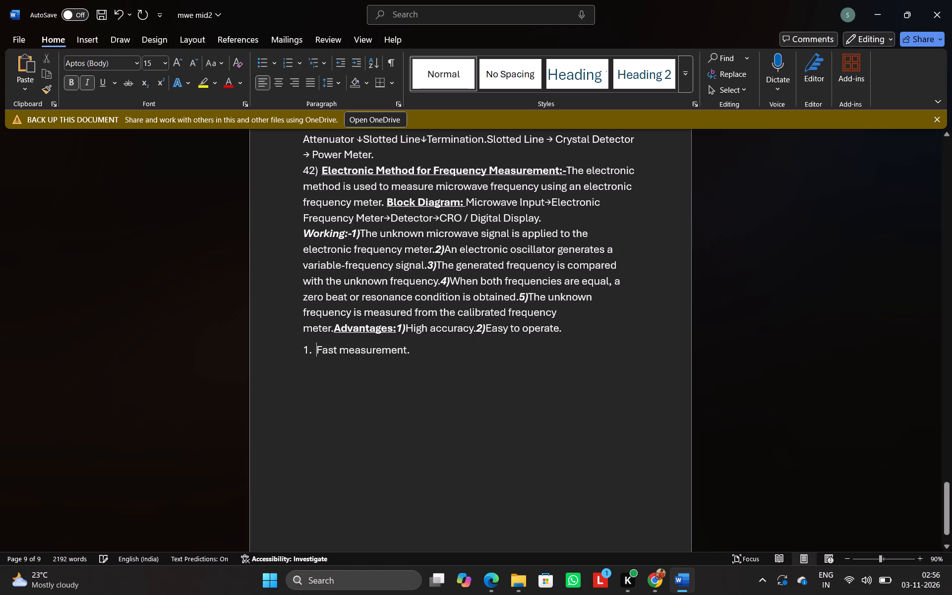
pyautogui.press('BackSpace')
pyautogui.press('BackSpace')
pyautogui.press('BackSpace')
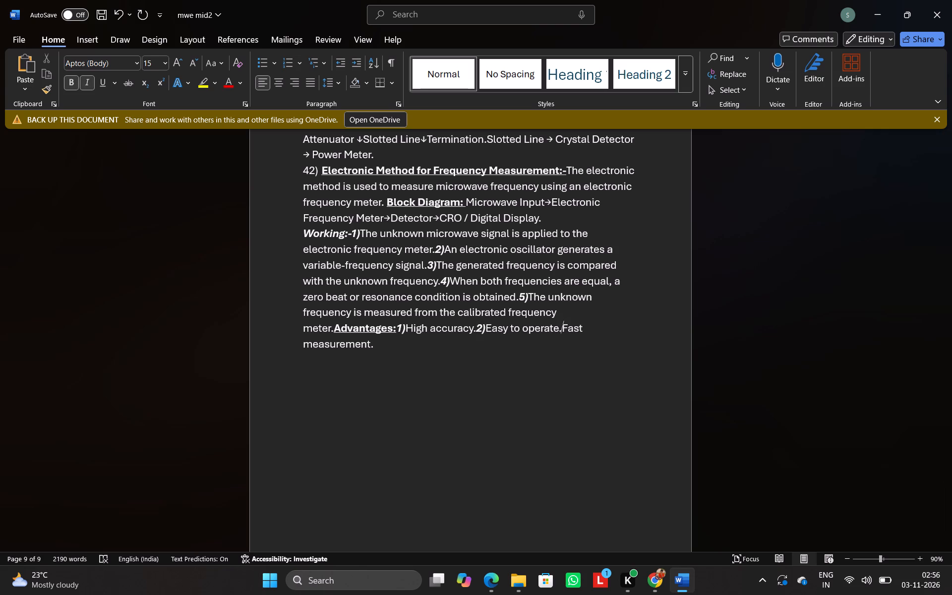
pyautogui.hotkey('shift', '#')
pyautogui.press('BackSpace')
pyautogui.write('3)')
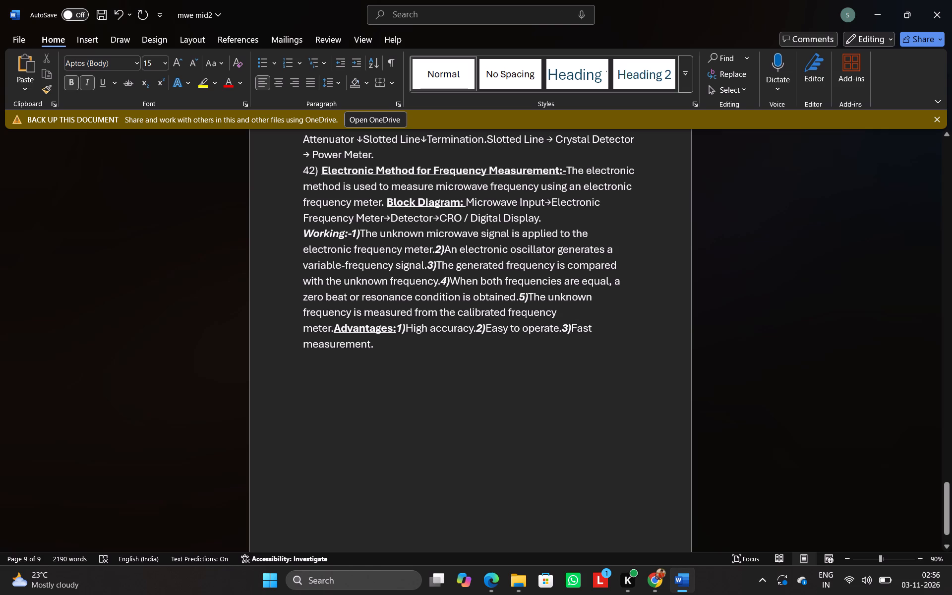
# Review the compiled answers across the whole document, from question 16 to the end of question 42.
pyautogui.scroll(-3, 385, 353)
pyautogui.scroll(2, 385, 353)
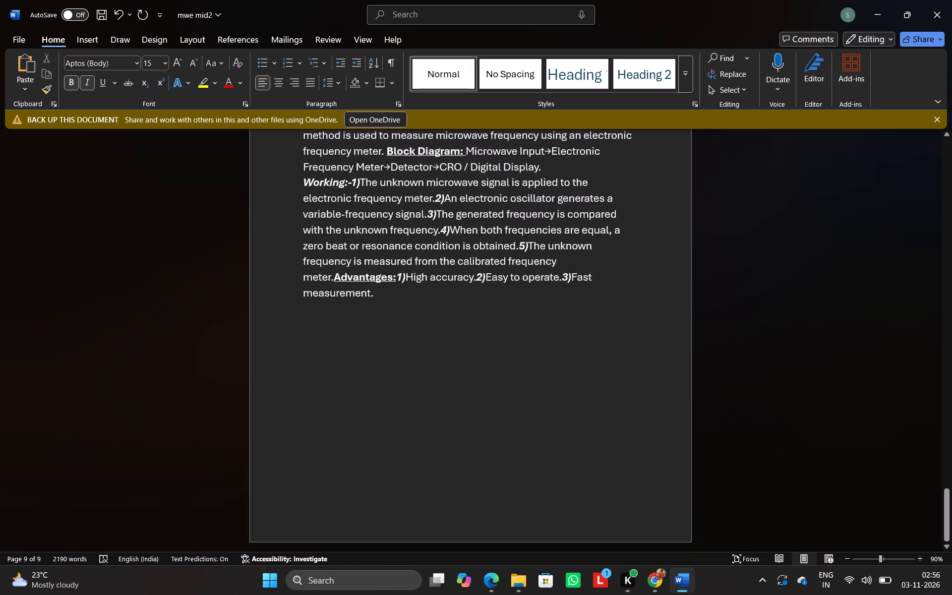
pyautogui.scroll(20, 385, 353)
pyautogui.scroll(8, 385, 353)
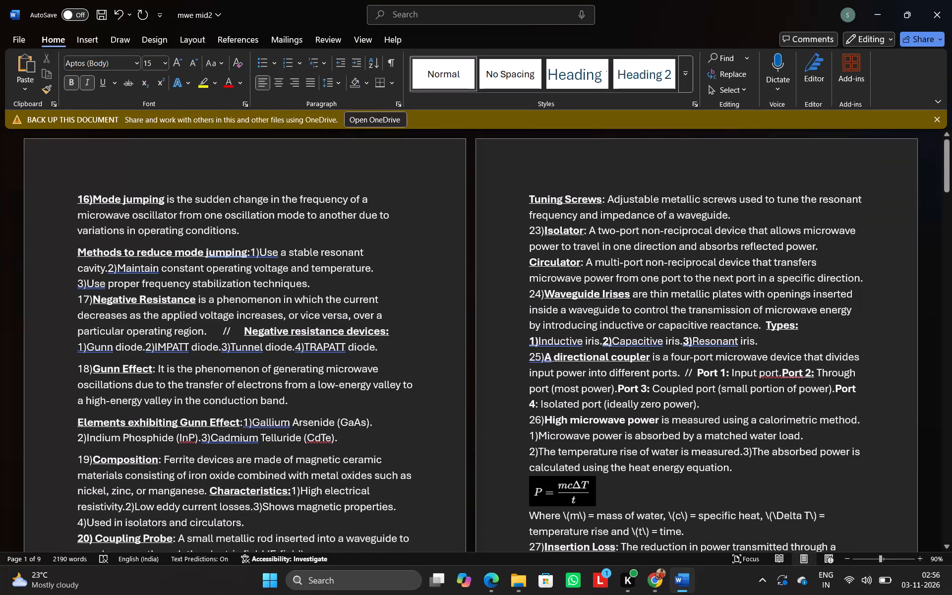
pyautogui.scroll(5, 528, 412)
pyautogui.scroll(-7, 528, 412)
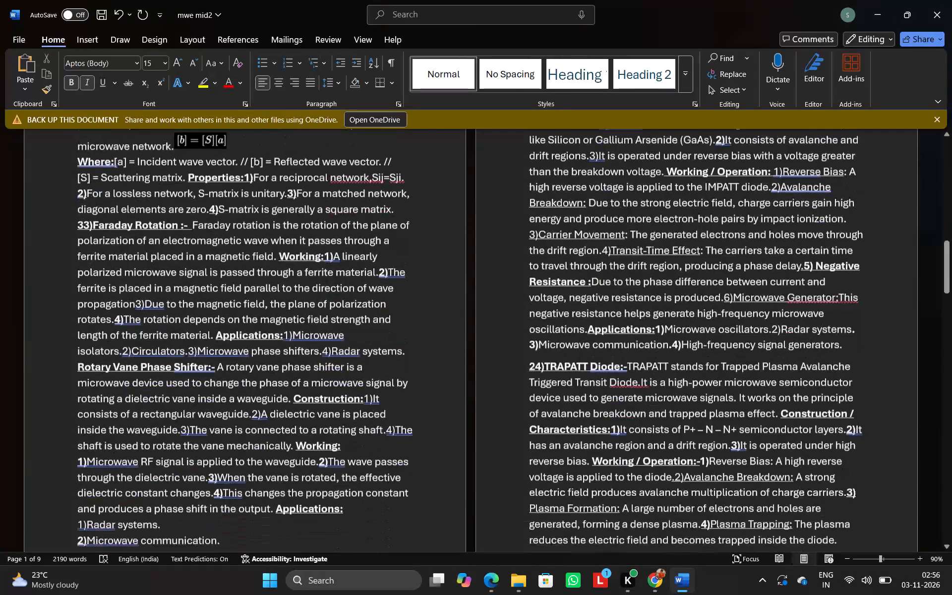
pyautogui.scroll(-10, 528, 412)
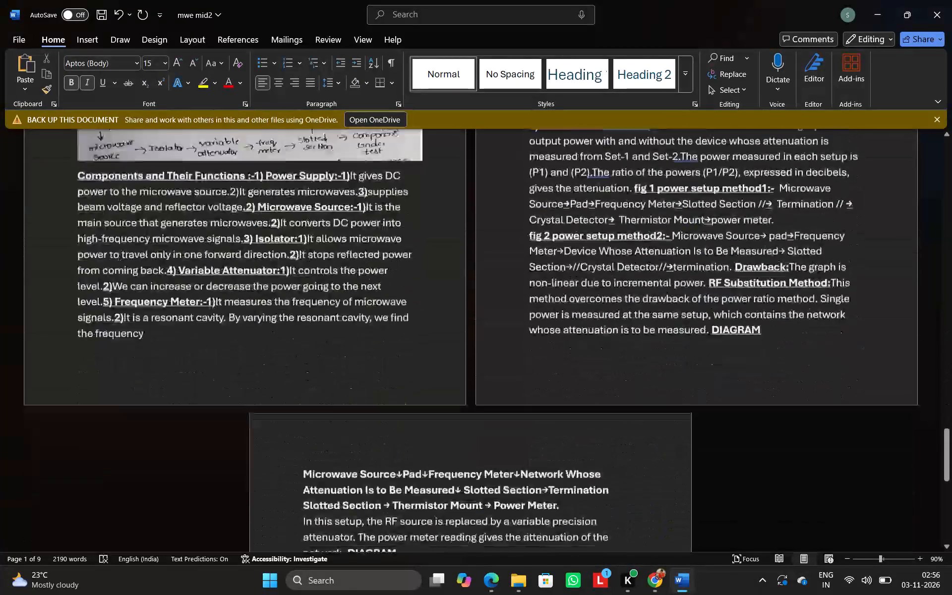
pyautogui.scroll(-7, 528, 412)
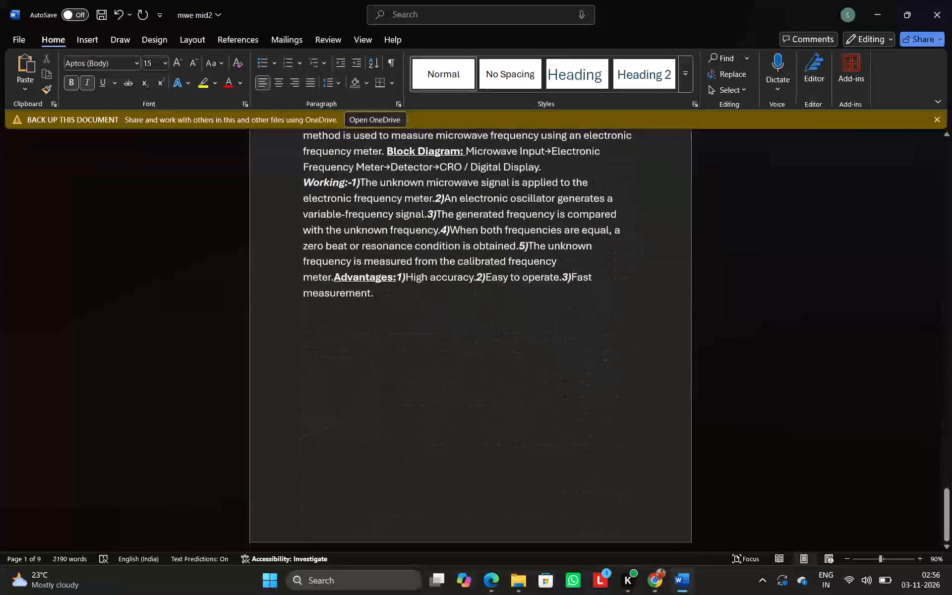
pyautogui.scroll(-2, 528, 412)
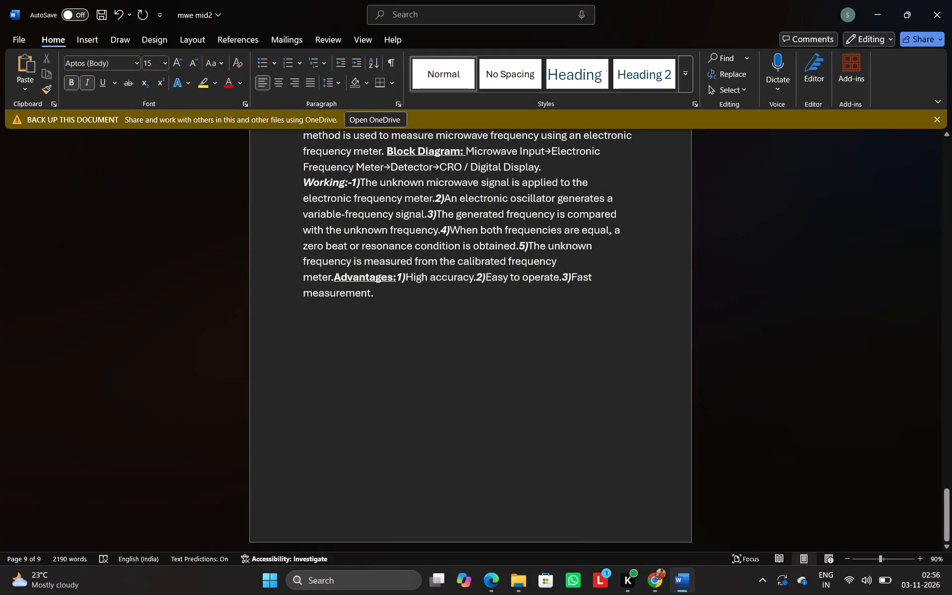
pyautogui.click(433, 301)
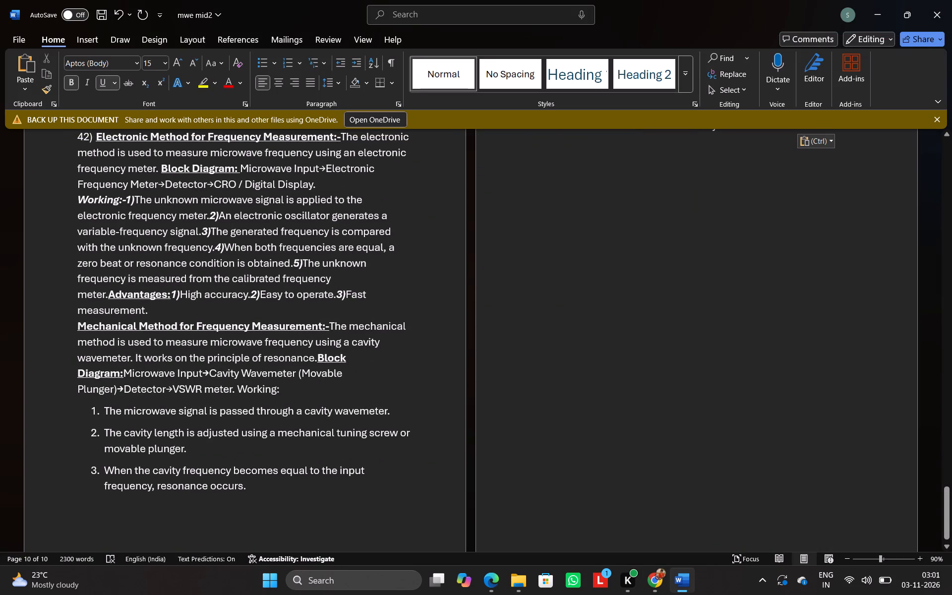
# Add extra spaces before the pasted "Working:" heading and make the heading bold and underlined.
pyautogui.click(239, 392)
pyautogui.press('space')
pyautogui.press('space')
pyautogui.press('space')
pyautogui.press('space')
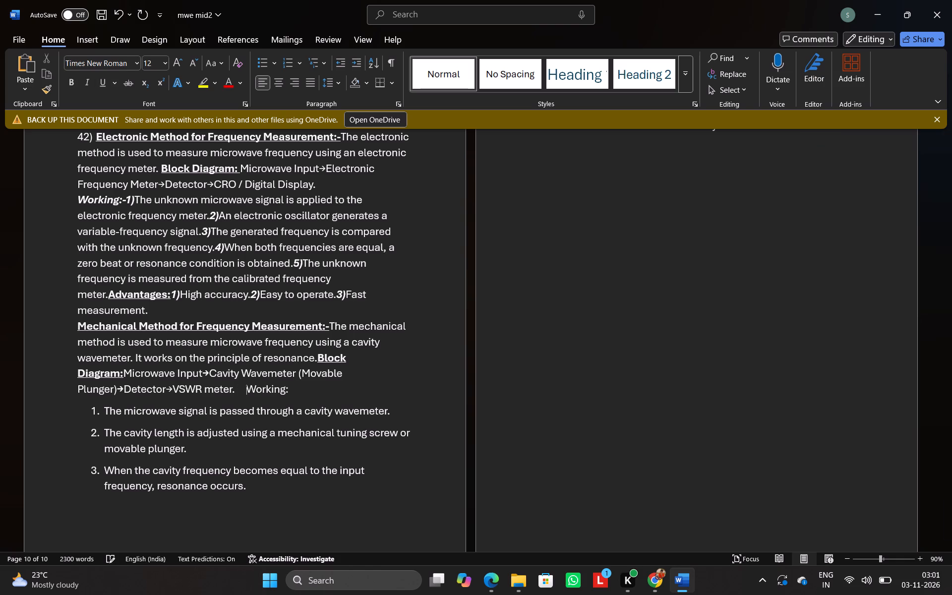
pyautogui.moveTo(247, 391); pyautogui.dragTo(293, 395)
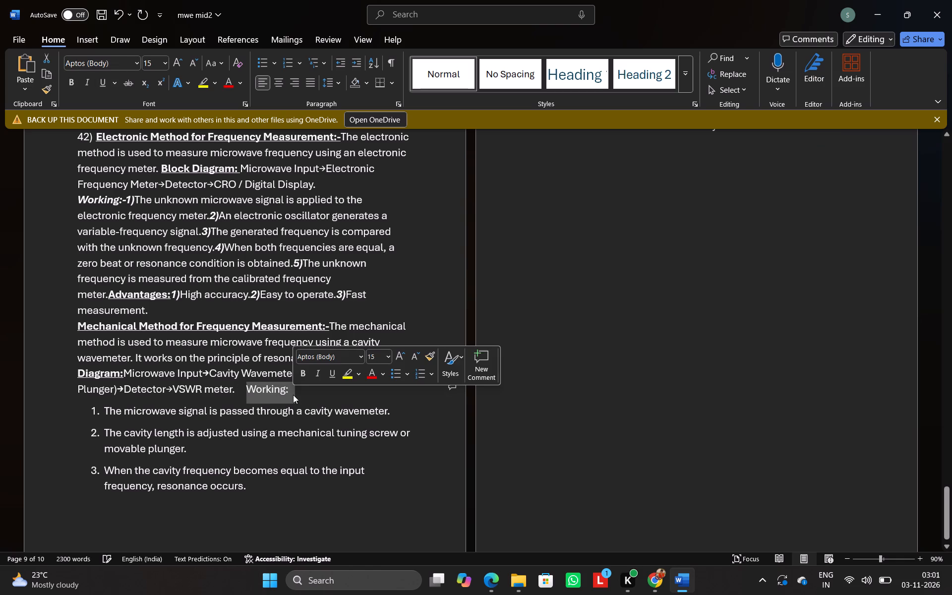
pyautogui.click(301, 372)
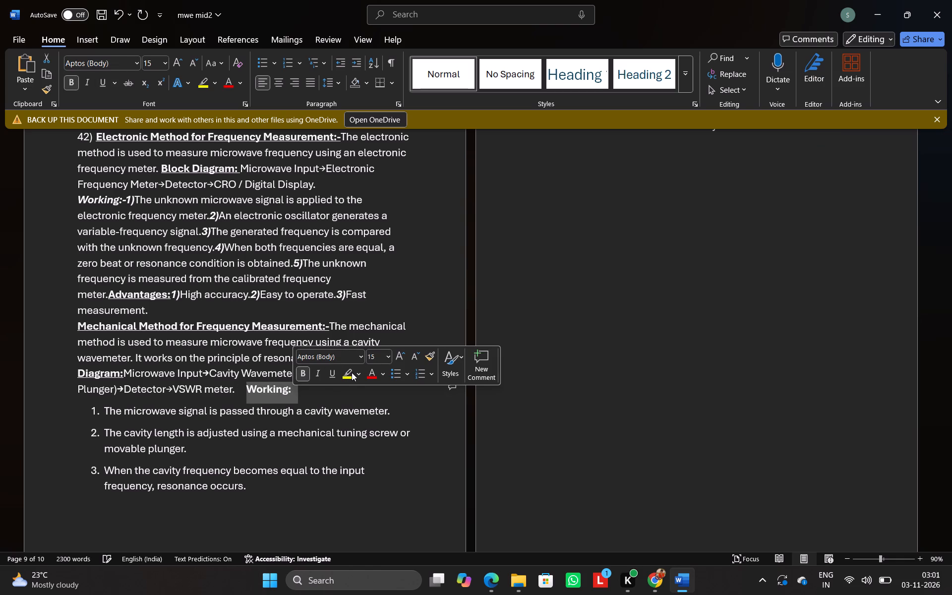
pyautogui.click(334, 371)
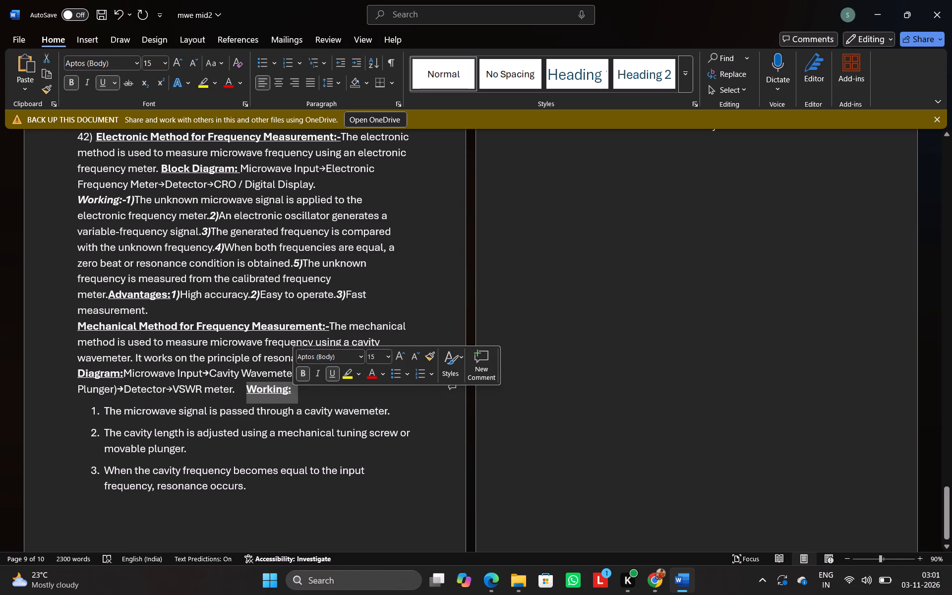
# Join the first working point to its heading as running text, with the heading reading "Working:-1)".
pyautogui.click(107, 407)
pyautogui.press('BackSpace')
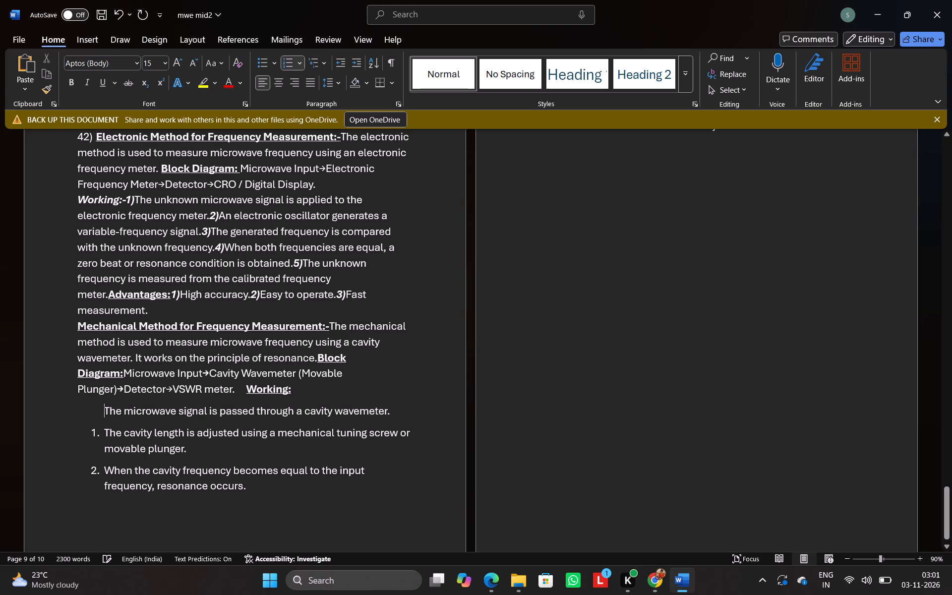
pyautogui.press('BackSpace')
pyautogui.press('BackSpace')
pyautogui.press('BackSpace')
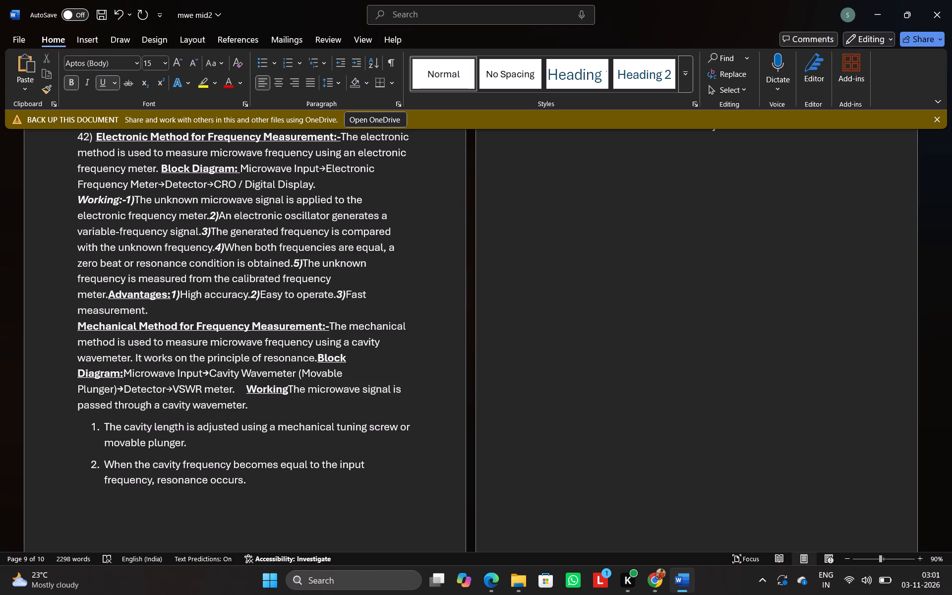
pyautogui.write(':-1')
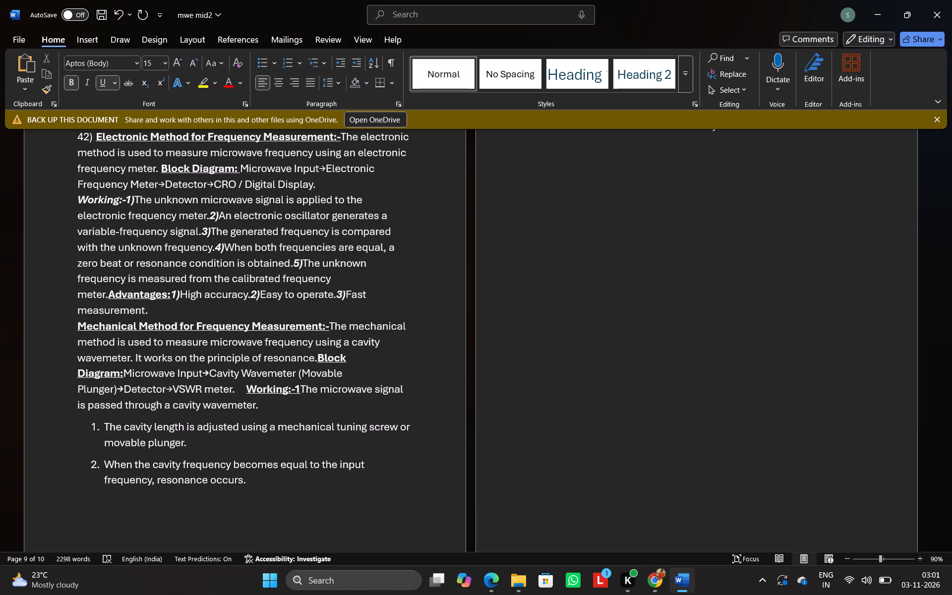
pyautogui.hotkey('shift', ')')
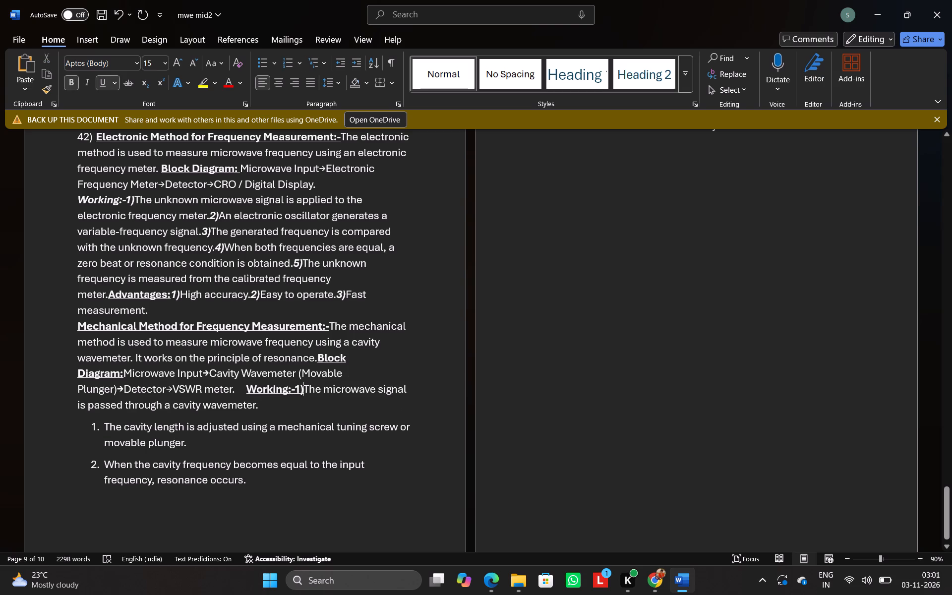
# Merge the cavity length and cavity frequency points into the Working paragraph, numbered inline as "2)" and "3)".
pyautogui.click(99, 429)
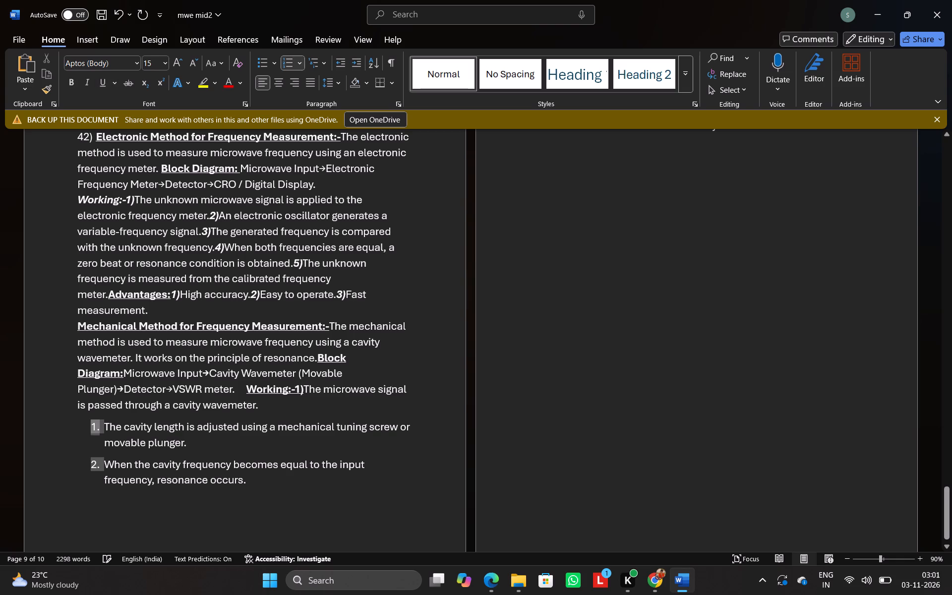
pyautogui.press('BackSpace')
pyautogui.press('BackSpace')
pyautogui.press('BackSpace')
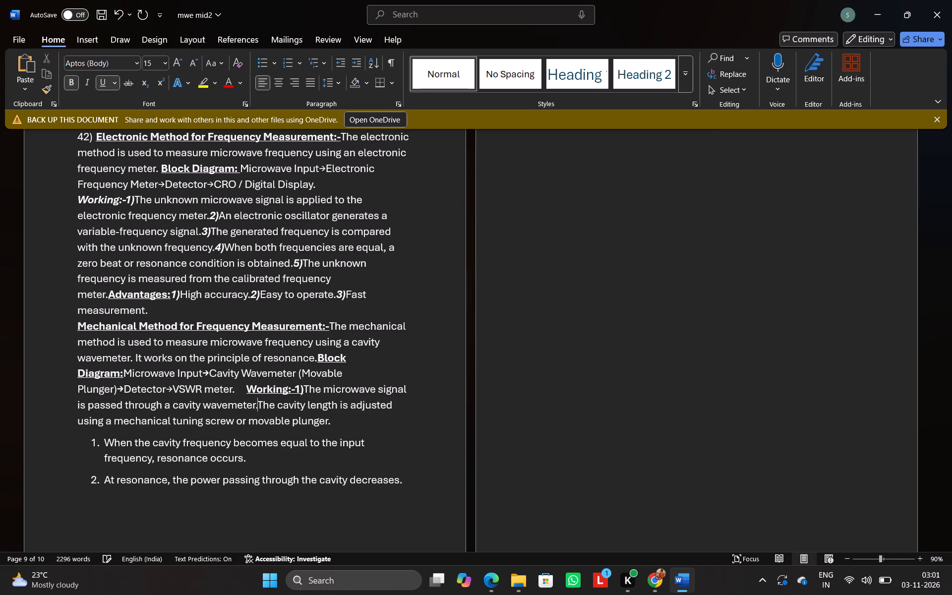
pyautogui.press('2')
pyautogui.hotkey('shift', ')')
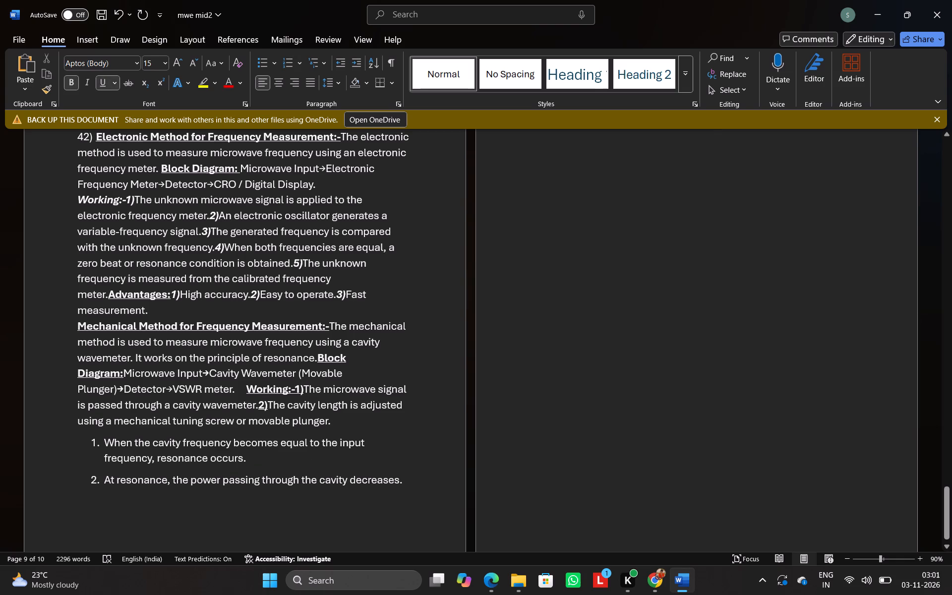
pyautogui.click(99, 443)
pyautogui.press('BackSpace')
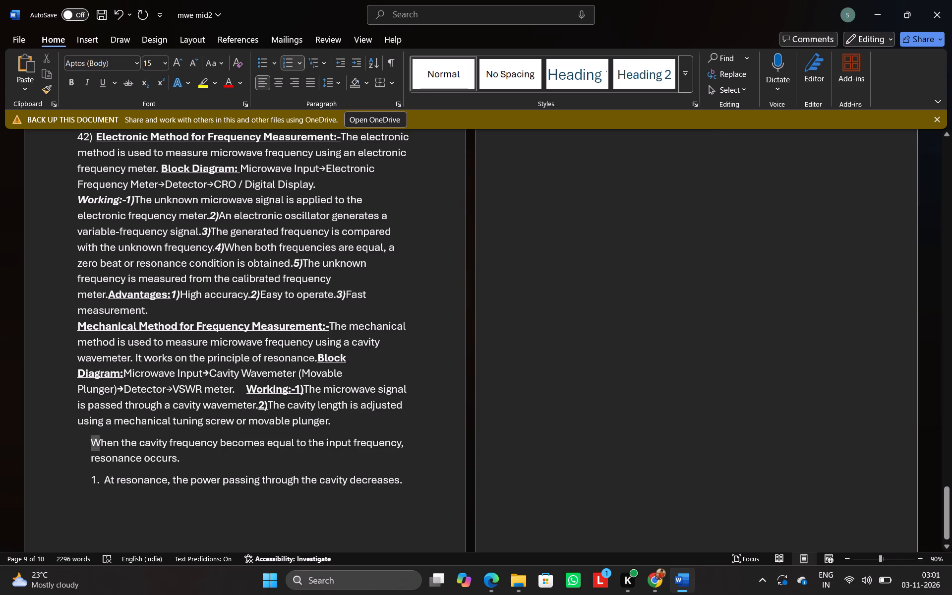
pyautogui.press('BackSpace')
pyautogui.press('BackSpace')
pyautogui.press('3')
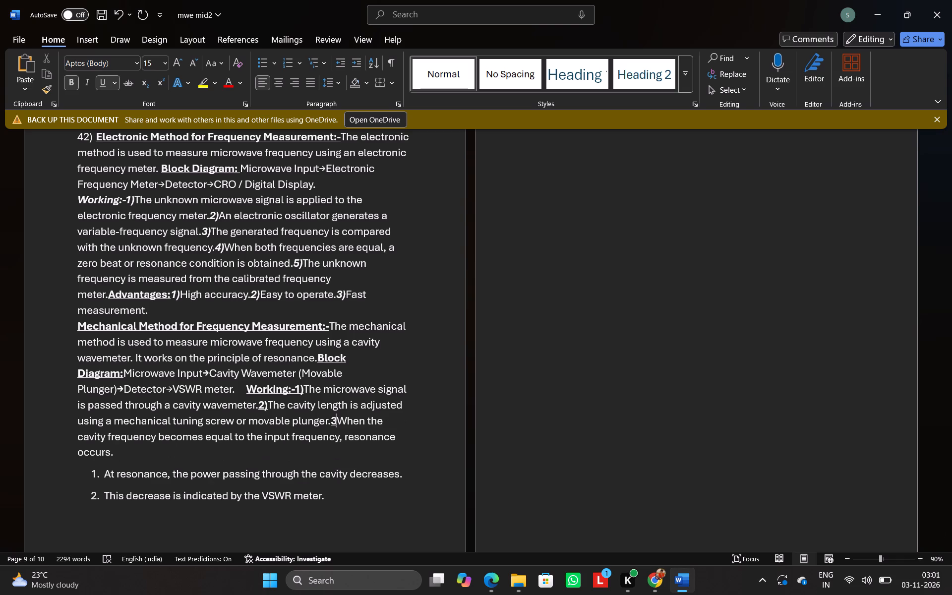
pyautogui.hotkey('shift', ')')
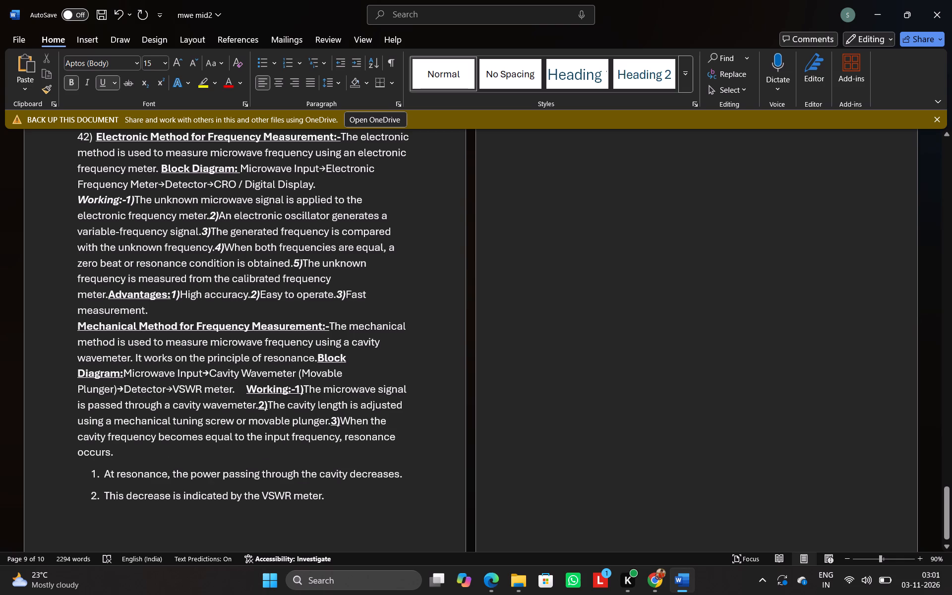
# Merge the "At resonance" and "This decrease" points into the Working paragraph, numbered inline as "4)" and "5)".
pyautogui.click(104, 476)
pyautogui.press('BackSpace')
pyautogui.press('BackSpace')
pyautogui.press('BackSpace')
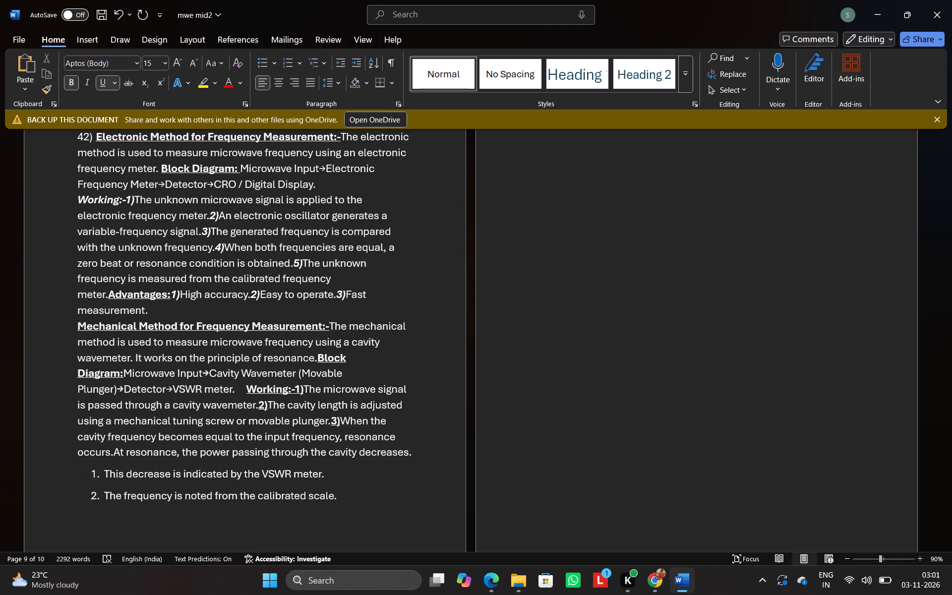
pyautogui.press('4')
pyautogui.hotkey('shift', ')')
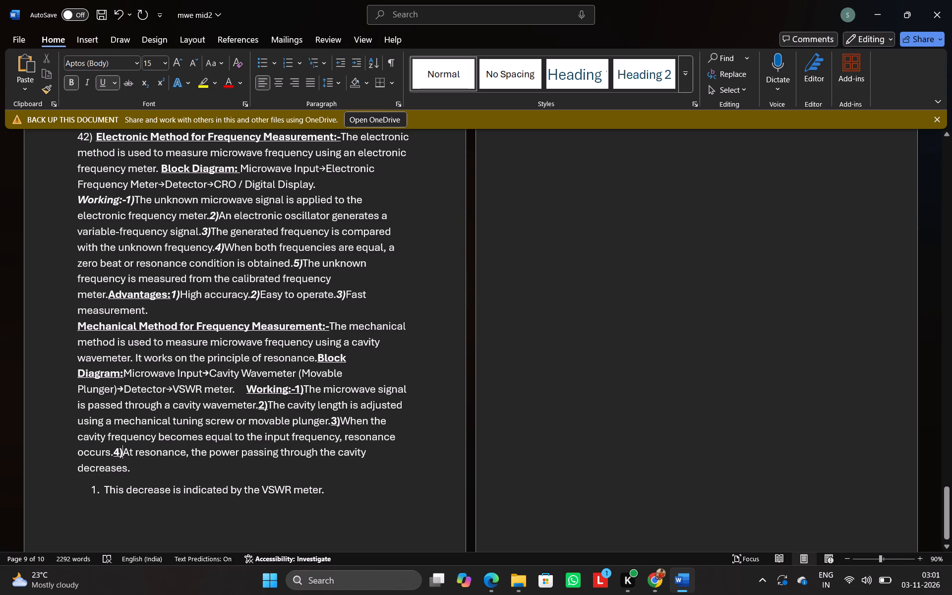
pyautogui.click(104, 491)
pyautogui.press('BackSpace')
pyautogui.press('BackSpace')
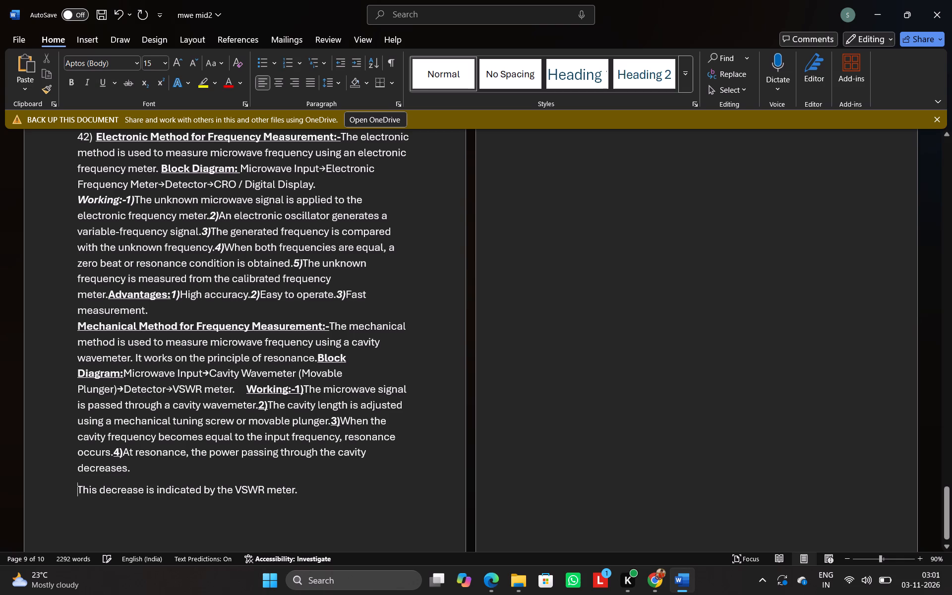
pyautogui.press('BackSpace')
pyautogui.press('5')
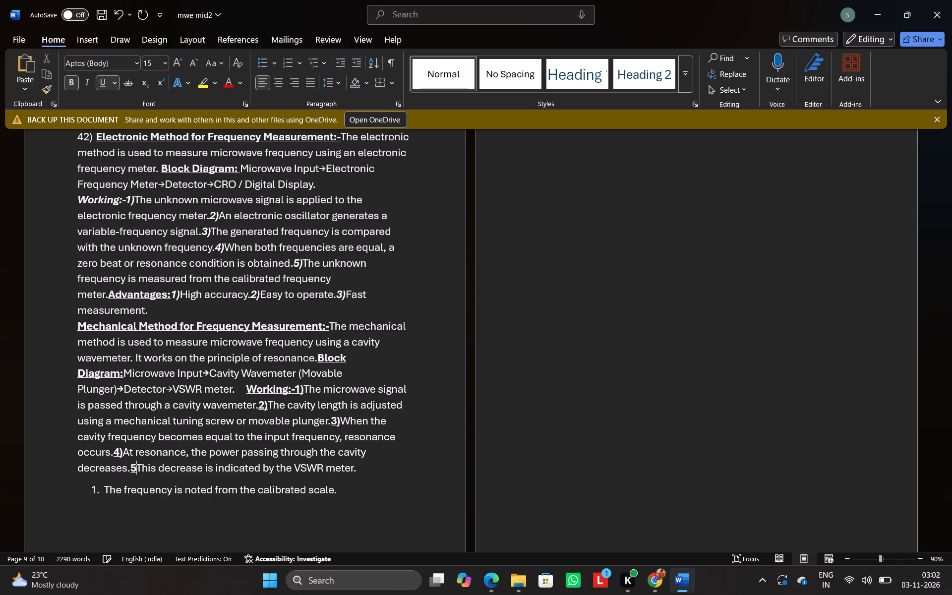
pyautogui.hotkey('shift', ')')
# Merge the calibrated scale point into the Working paragraph, numbered inline as "6)".
pyautogui.click(104, 490)
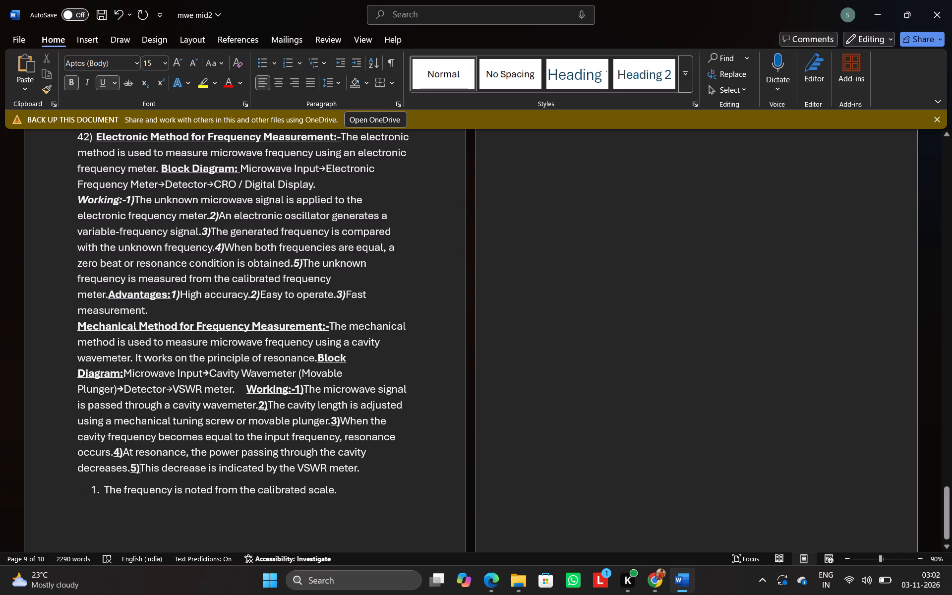
pyautogui.press('BackSpace')
pyautogui.press('BackSpace')
pyautogui.press('BackSpace')
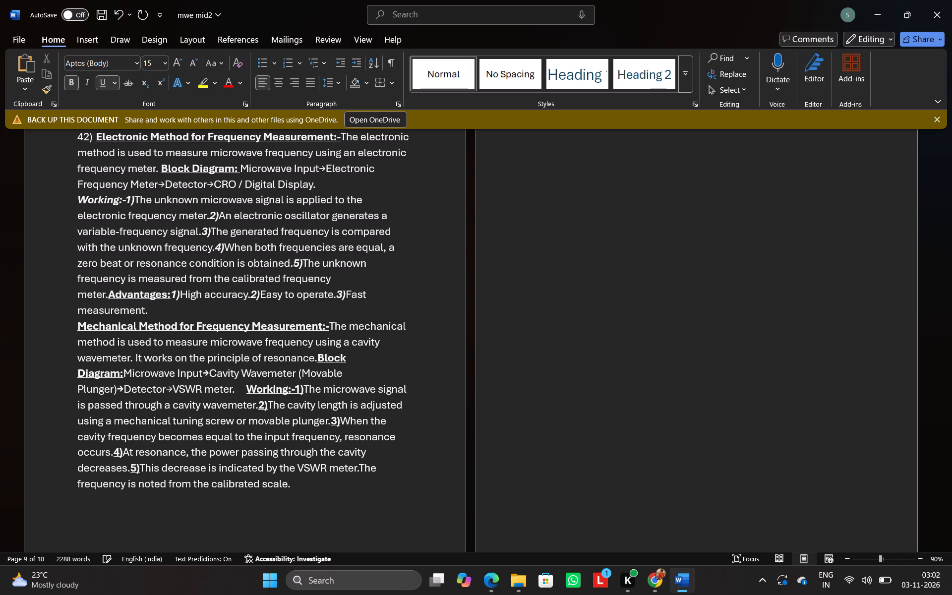
pyautogui.write('6)')
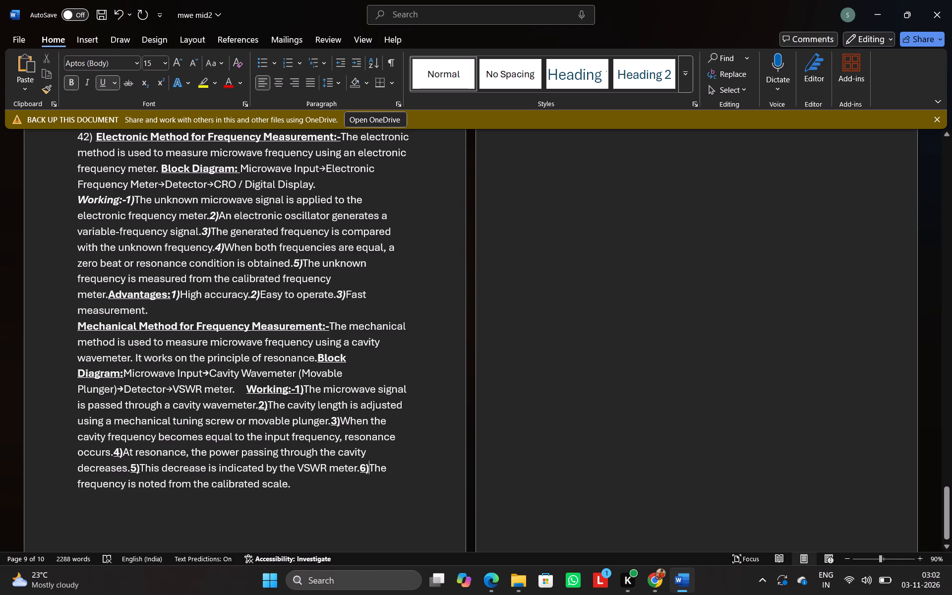
# Join the "Advantages:" heading from the last page directly after "calibrated scale." in the Working paragraph.
pyautogui.click(279, 487)
pyautogui.scroll(-2, 313, 484)
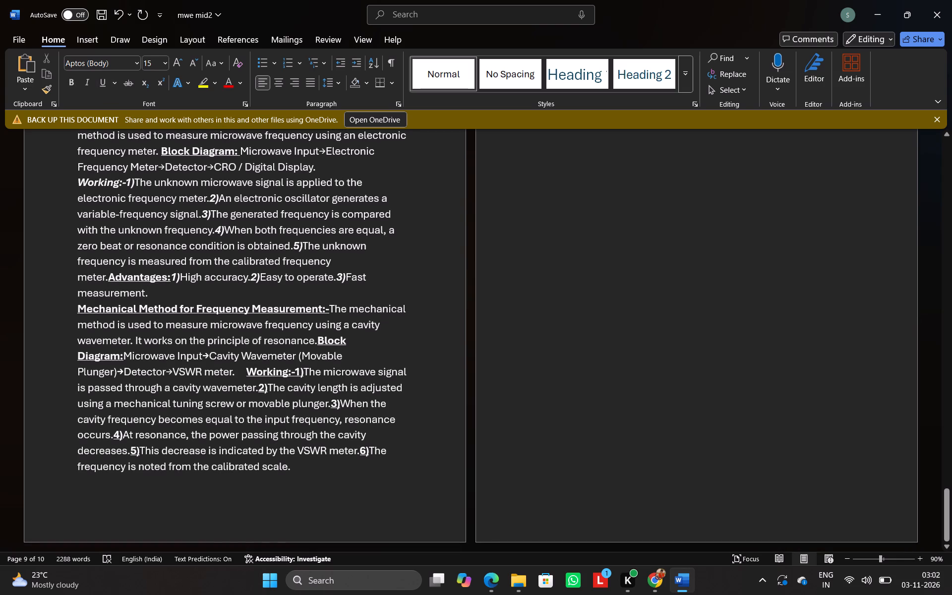
pyautogui.scroll(3, 610, 312)
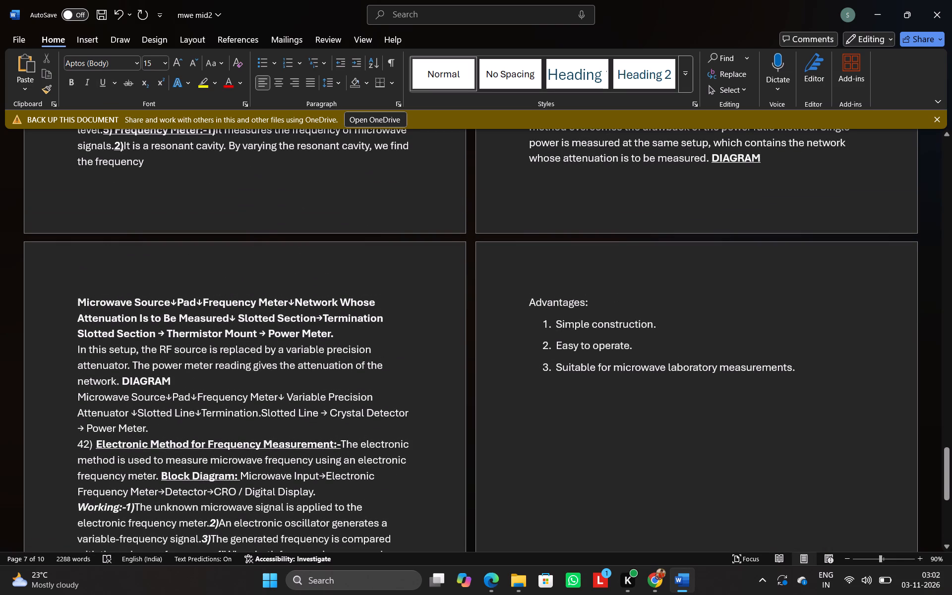
pyautogui.click(530, 305)
pyautogui.press('BackSpace')
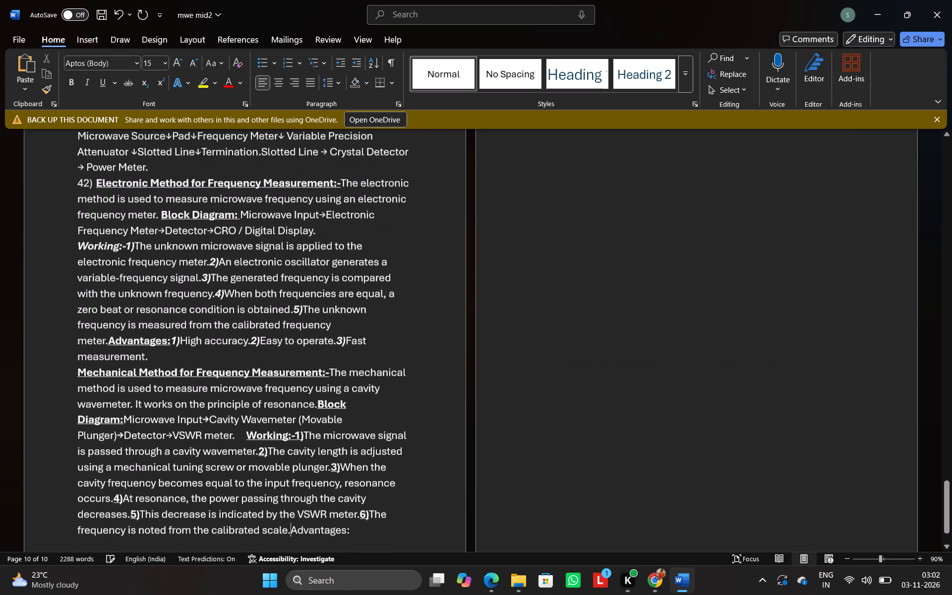
# Make the mechanical method's "Advantages:" heading bold and underlined.
pyautogui.scroll(-2, 540, 317)
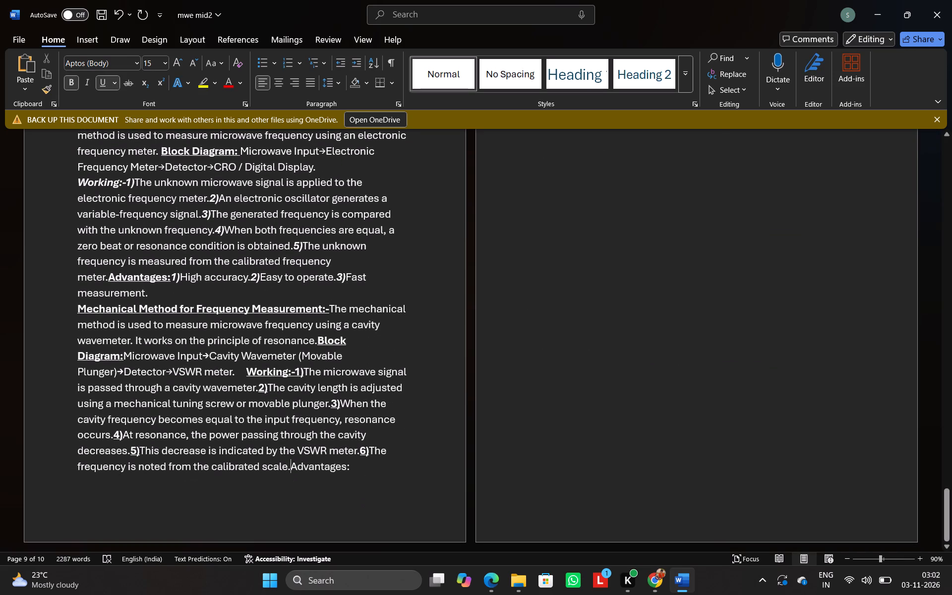
pyautogui.click(366, 461)
pyautogui.moveTo(292, 467); pyautogui.dragTo(353, 463)
pyautogui.click(362, 445)
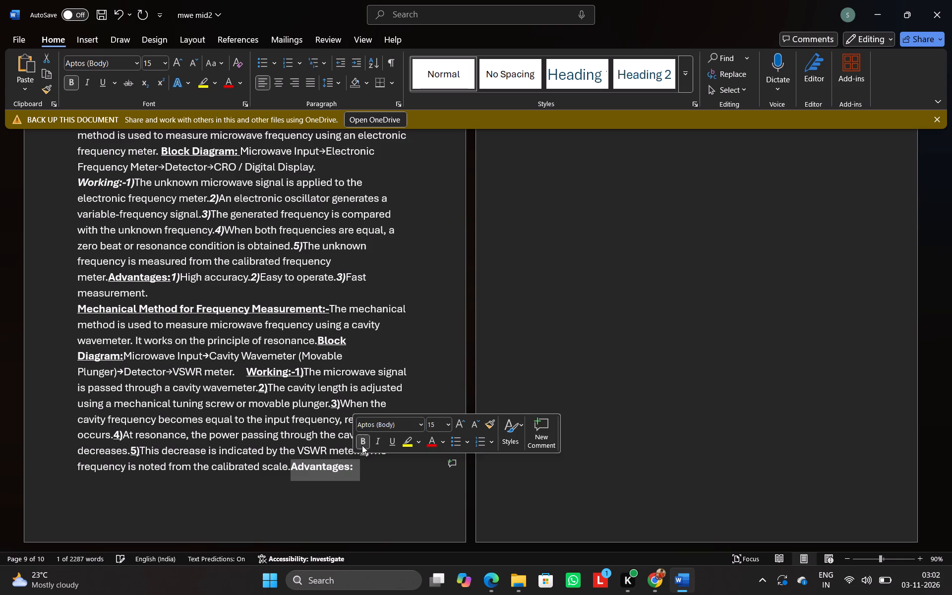
pyautogui.click(391, 441)
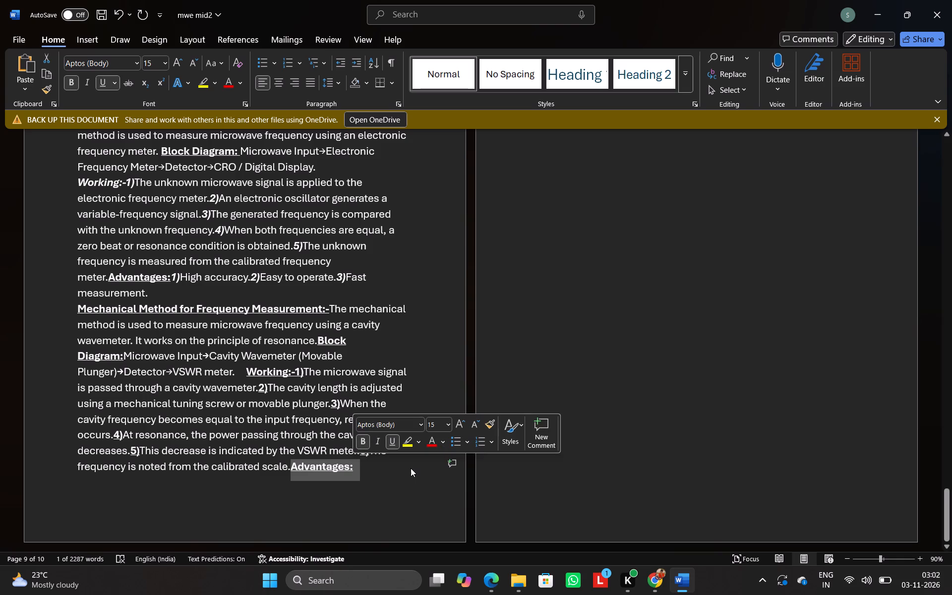
pyautogui.click(411, 468)
# Merge the "Suitable for microwave laboratory measurements." advantage into the "Easy to operate." line, numbered inline as "3)".
pyautogui.scroll(3, 521, 397)
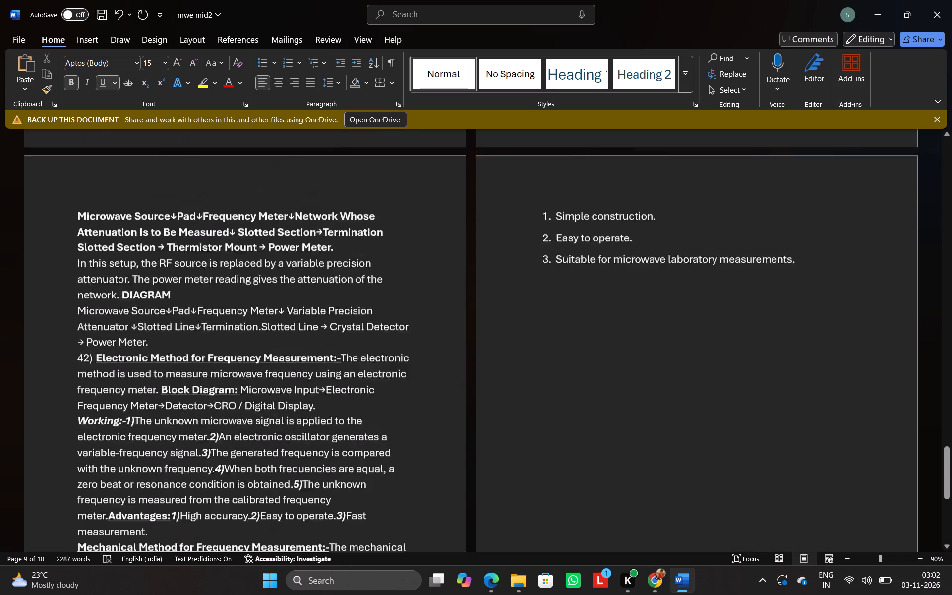
pyautogui.click(551, 401)
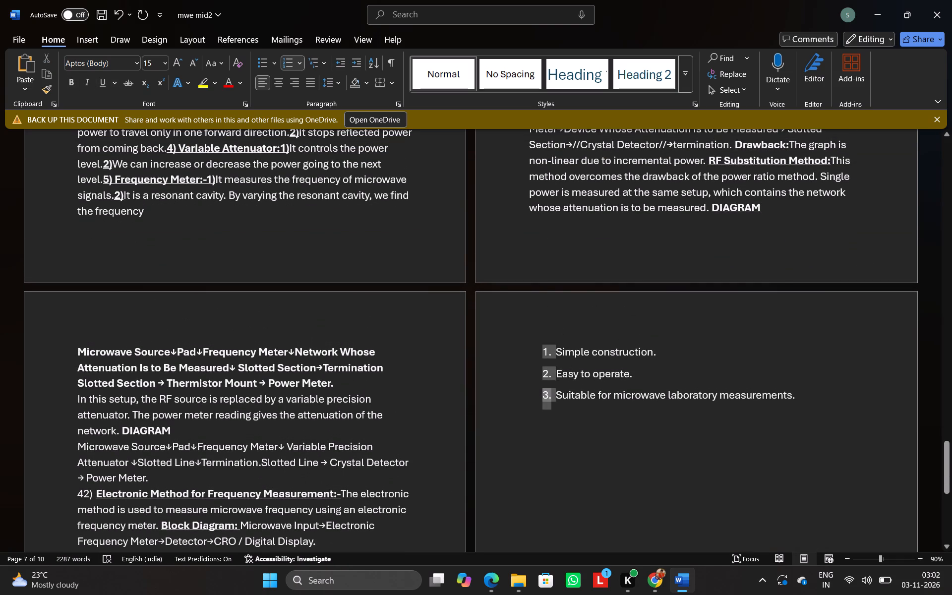
pyautogui.press('BackSpace')
pyautogui.press('BackSpace')
pyautogui.press('BackSpace')
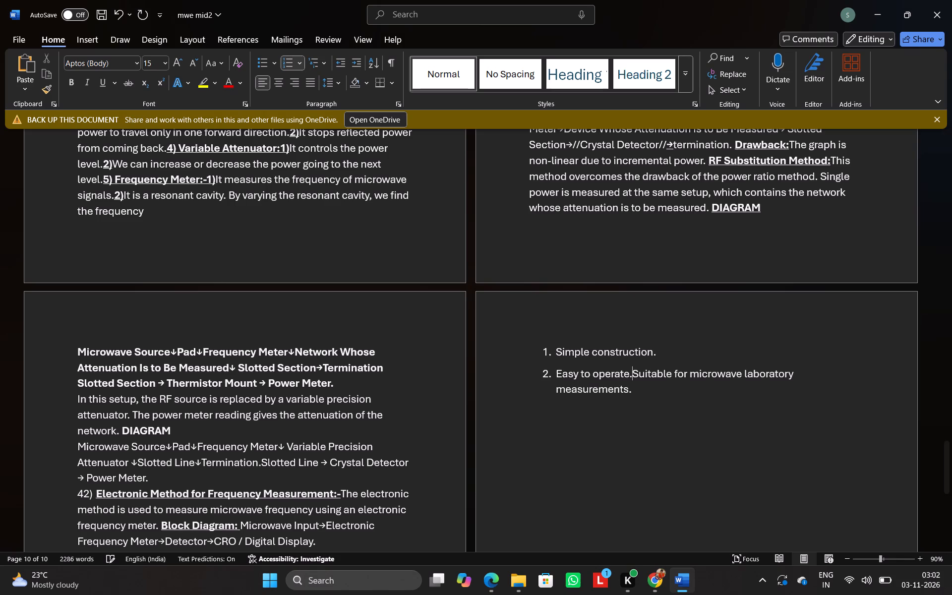
pyautogui.press('3')
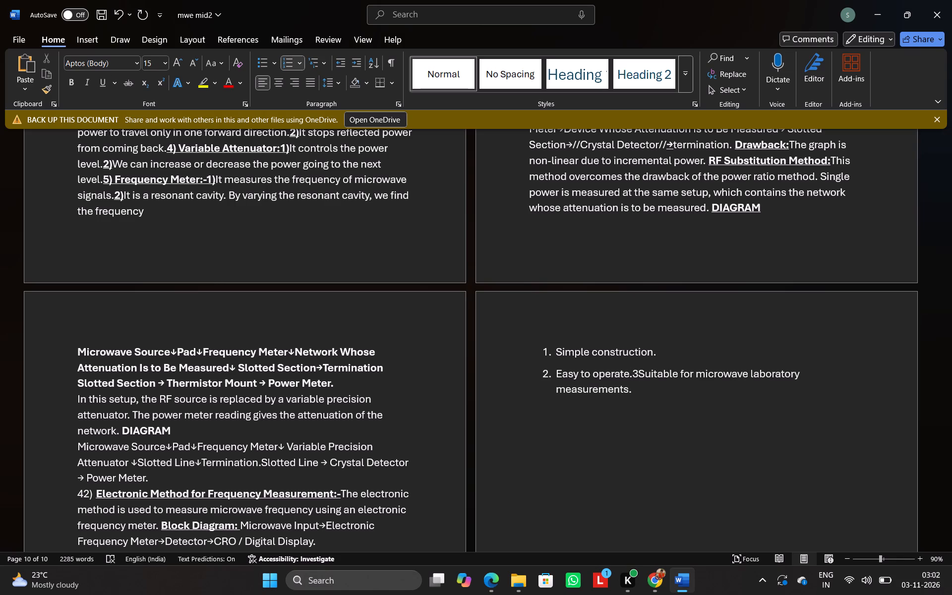
pyautogui.hotkey('shift', ')')
# Merge the "Easy to operate." advantage into the "Simple construction." line, numbered inline as "2)".
pyautogui.press('Left')
pyautogui.press('Left')
pyautogui.press('Left')
pyautogui.press('Left')
pyautogui.press('Left')
pyautogui.press('Left')
pyautogui.press('Left')
pyautogui.press('Left')
pyautogui.press('Left')
pyautogui.press('Left')
pyautogui.press('Left')
pyautogui.press('Left')
pyautogui.press('Left')
pyautogui.press('Left')
pyautogui.press('Left')
pyautogui.press('Left')
pyautogui.press('Left')
pyautogui.press('Left')
pyautogui.press('Left')
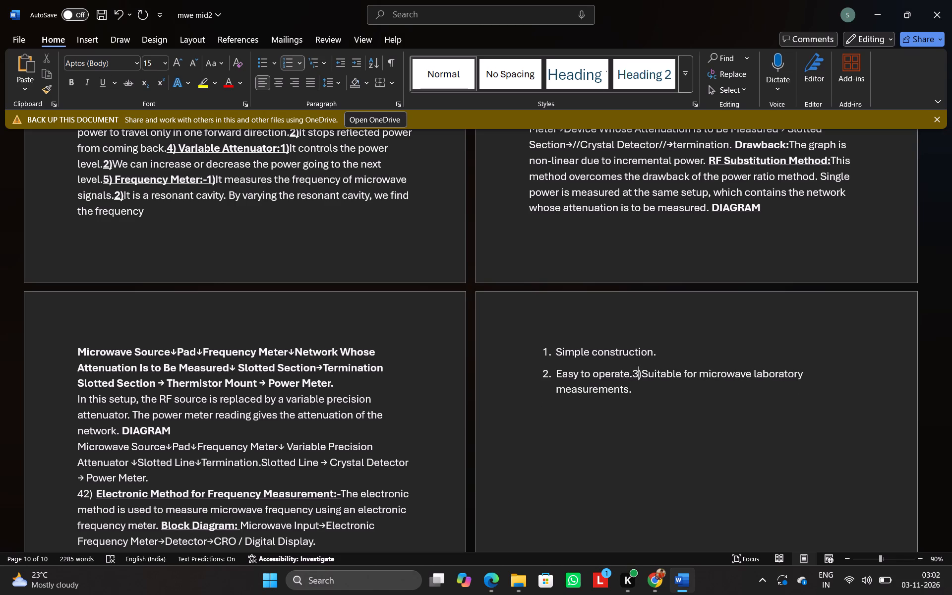
pyautogui.press('Right')
pyautogui.press('BackSpace')
pyautogui.press('BackSpace')
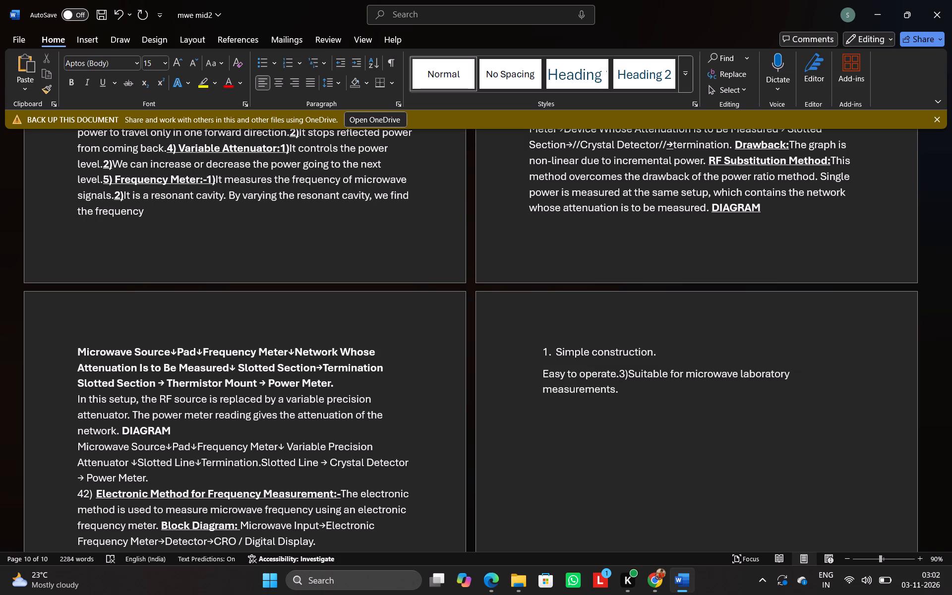
pyautogui.write('2)')
pyautogui.press('Left')
pyautogui.press('Left')
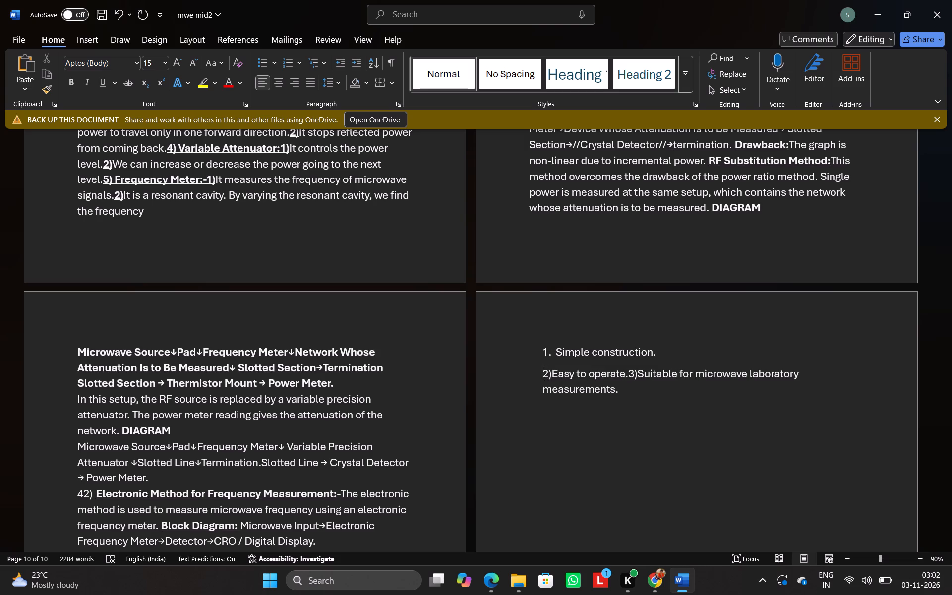
pyautogui.press('BackSpace')
pyautogui.press('BackSpace')
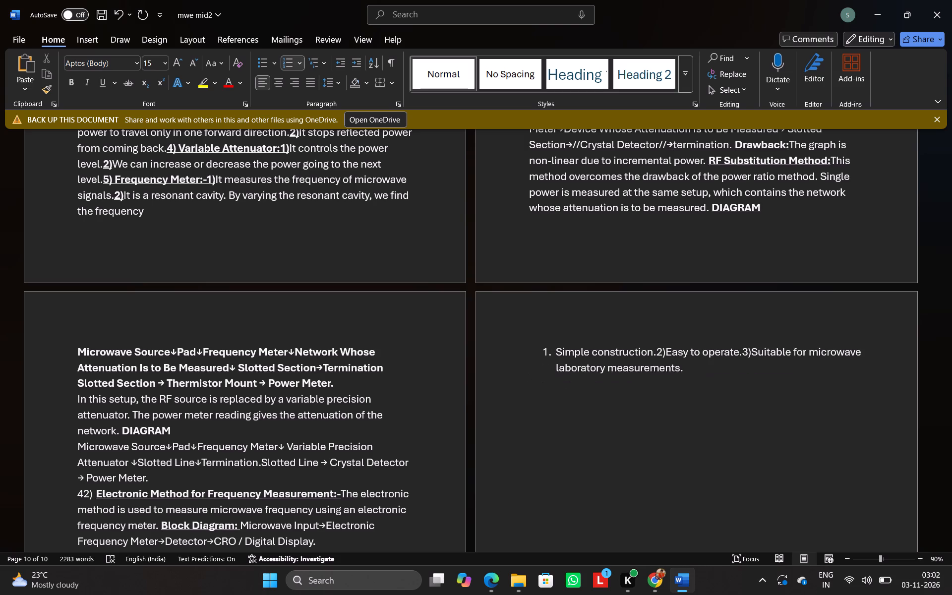
# Remove the list numbering from "Simple construction." and join the line directly after the mechanical method's "Advantages:" heading.
pyautogui.press('Left')
pyautogui.press('Left')
pyautogui.press('Left')
pyautogui.press('Left')
pyautogui.press('Left')
pyautogui.press('Left')
pyautogui.press('Left')
pyautogui.press('Left')
pyautogui.press('Left')
pyautogui.press('Left')
pyautogui.press('Left')
pyautogui.press('Left')
pyautogui.press('Left')
pyautogui.press('Left')
pyautogui.press('Left')
pyautogui.press('Left')
pyautogui.press('Left')
pyautogui.press('Left')
pyautogui.press('Left')
pyautogui.press('Left')
pyautogui.press('BackSpace')
pyautogui.press('BackSpace')
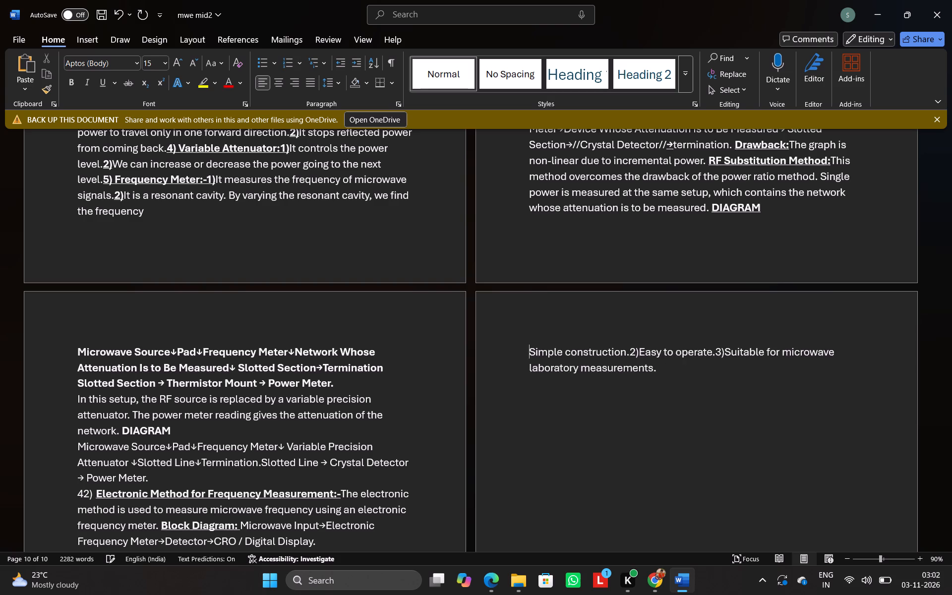
pyautogui.press('BackSpace')
# Join the "Mechanical Method for Frequency Measurement:-" paragraph directly after "Fast measurement." in question 42.
pyautogui.scroll(-2, 567, 411)
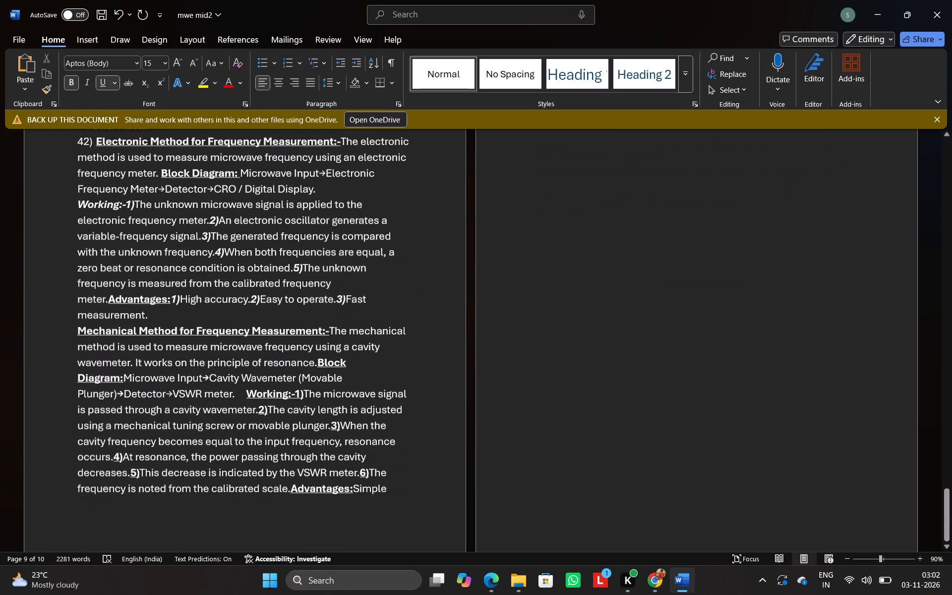
pyautogui.scroll(-2, 567, 411)
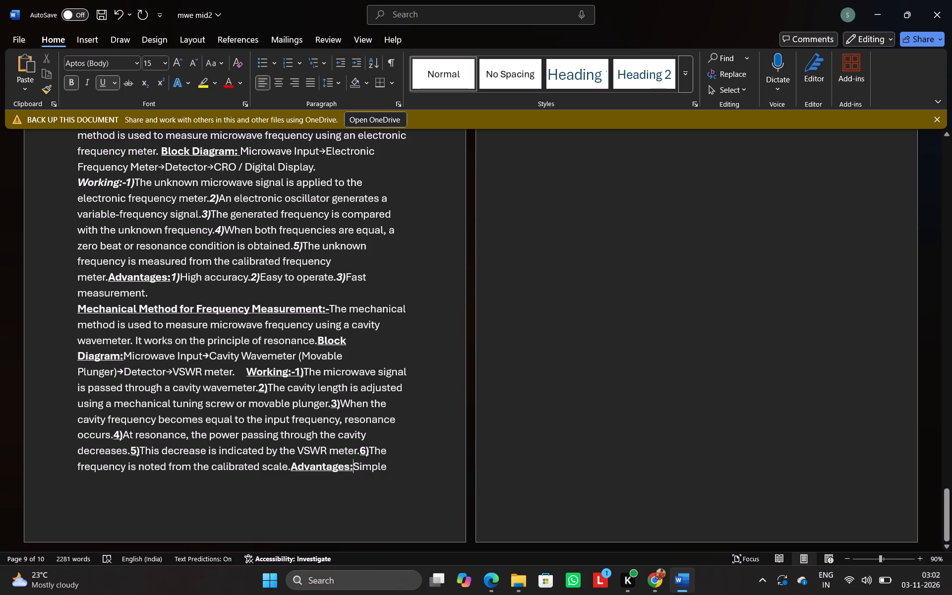
pyautogui.click(77, 311)
pyautogui.press('BackSpace')
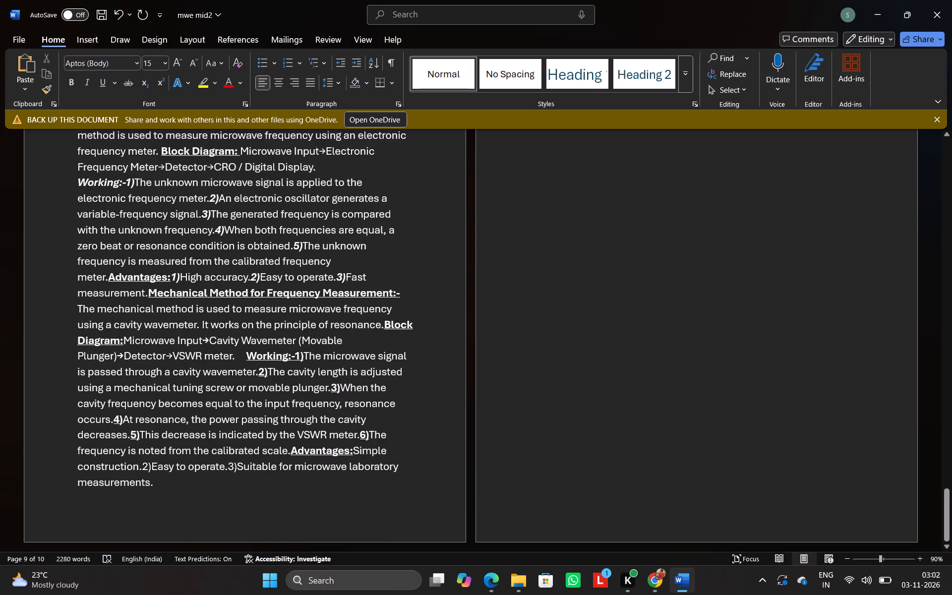
# Number the mechanical method's first advantage, "Simple construction", inline as "(1)" after the "Advantages:" heading.
pyautogui.click(353, 453)
pyautogui.press('1')
pyautogui.hotkey('shift', ')')
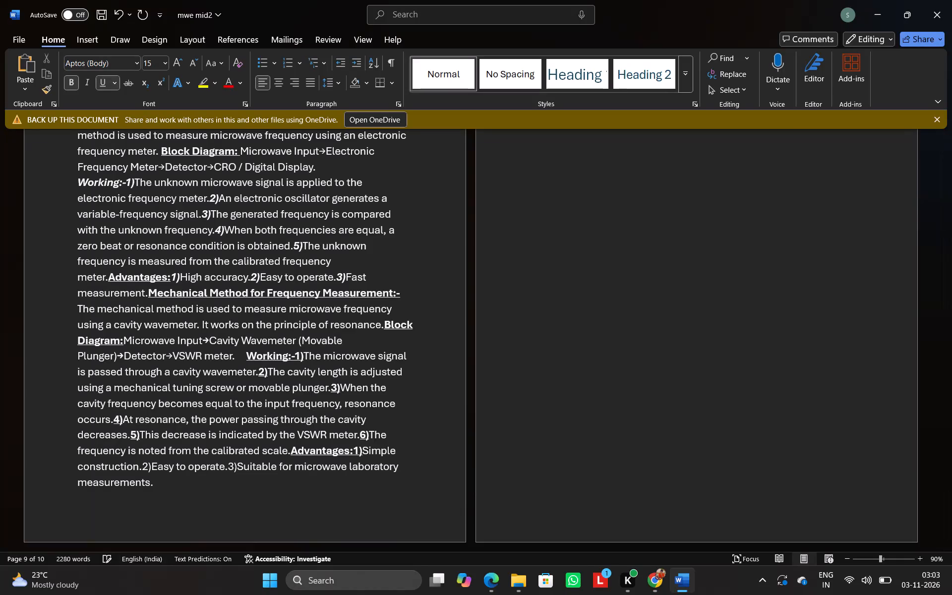
pyautogui.press('Left')
pyautogui.press('Left')
pyautogui.hotkey('shift', '(')
pyautogui.press('BackSpace')
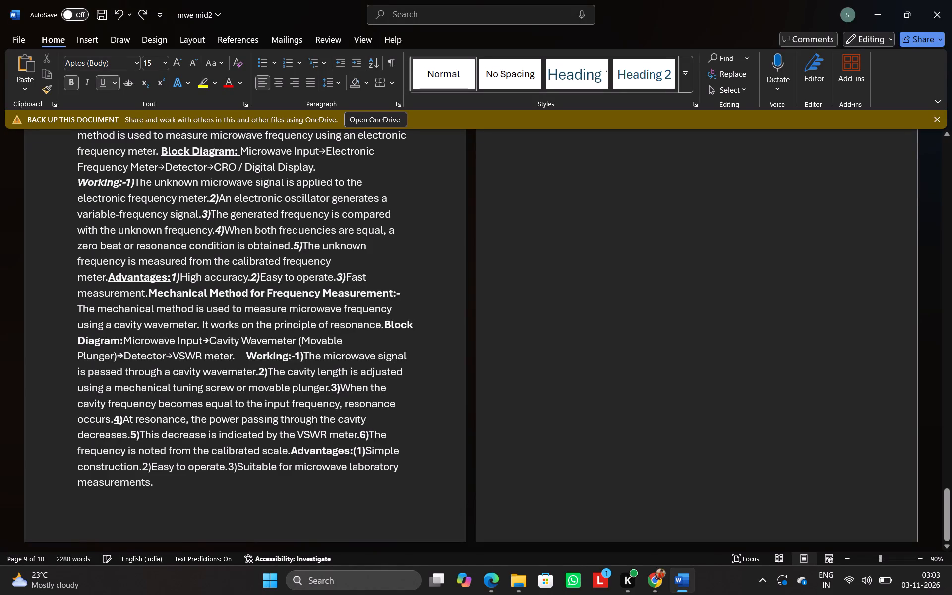
pyautogui.click(370, 508)
# Try to remove the blank last page after the mechanical method's advantages.
pyautogui.scroll(5, 606, 417)
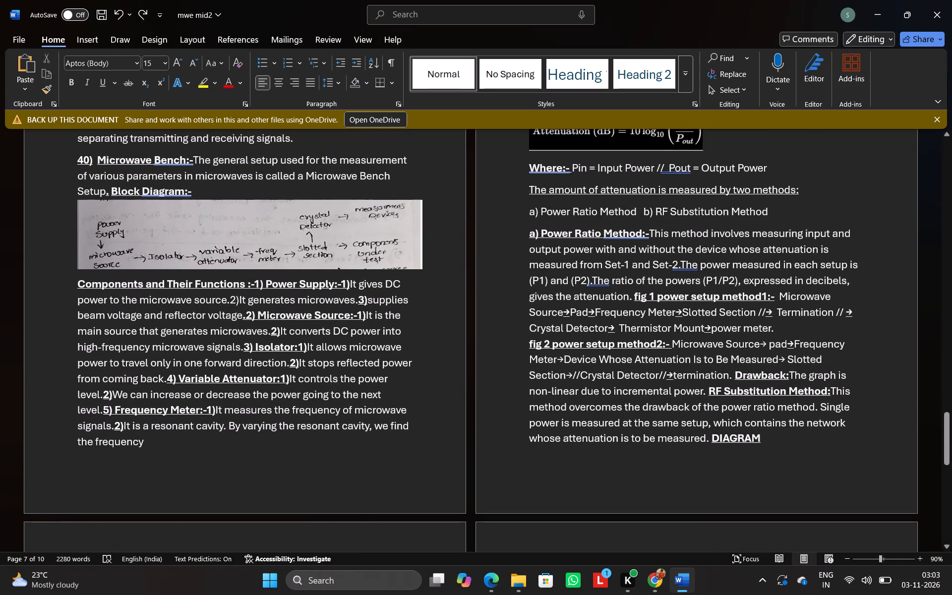
pyautogui.scroll(-2, 539, 563)
pyautogui.scroll(-2, 538, 483)
pyautogui.click(568, 380)
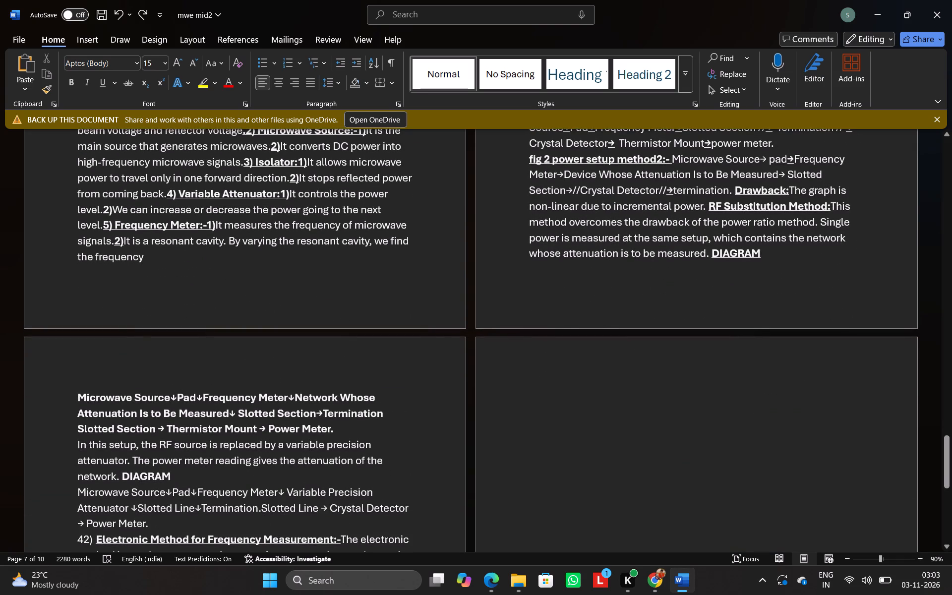
pyautogui.press('BackSpace')
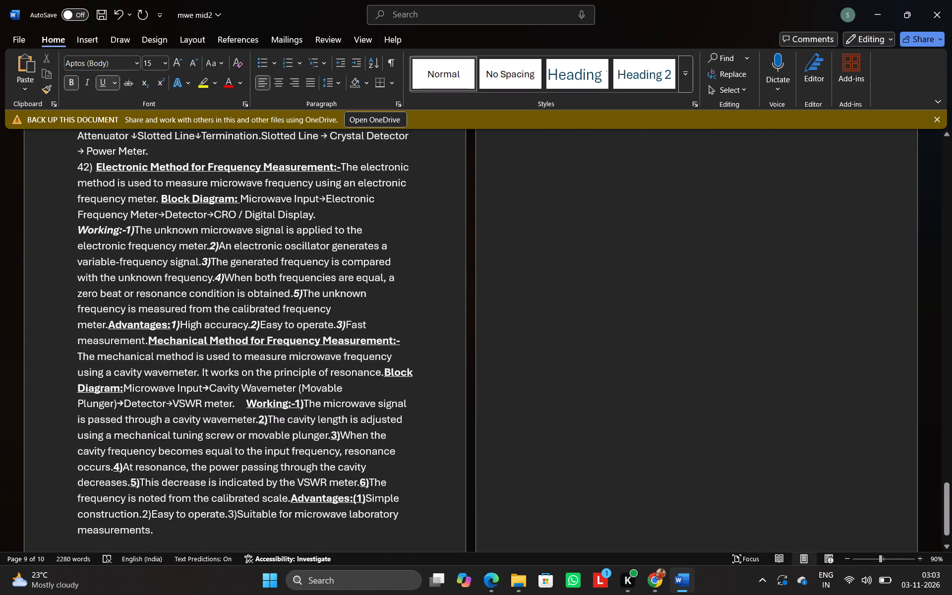
# Look through the compiled answers across the whole document, from question 42 back to question 16.
pyautogui.scroll(-12, 582, 341)
pyautogui.scroll(8, 582, 341)
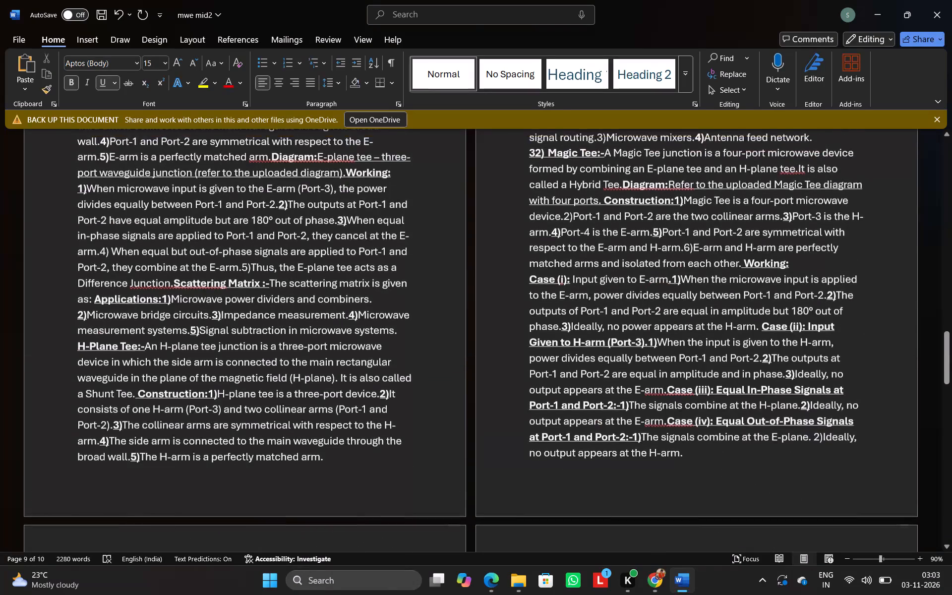
pyautogui.scroll(8, 582, 341)
pyautogui.scroll(16, 582, 341)
pyautogui.scroll(-5, 582, 341)
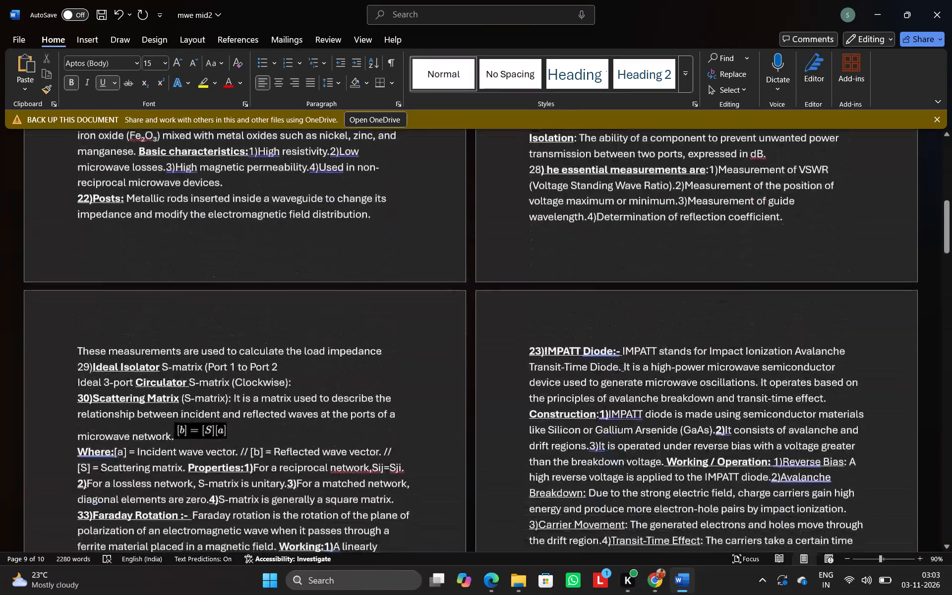
pyautogui.scroll(-15, 582, 341)
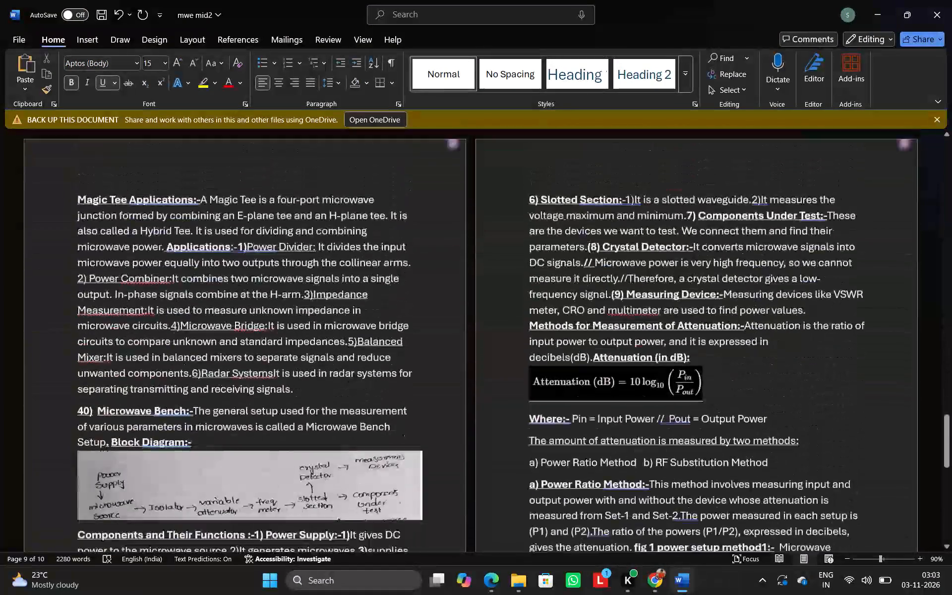
pyautogui.scroll(-7, 582, 341)
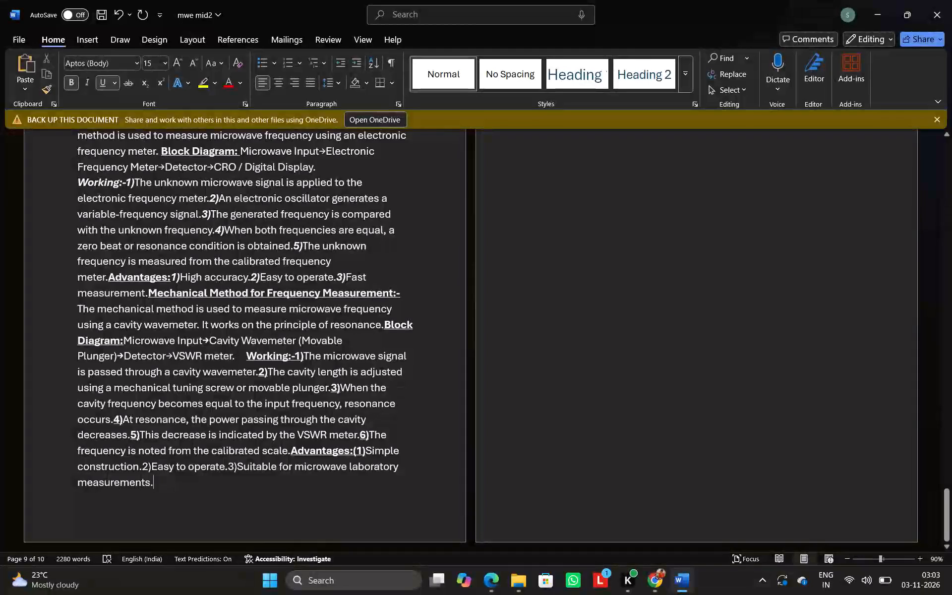
pyautogui.scroll(-1, 485, 354)
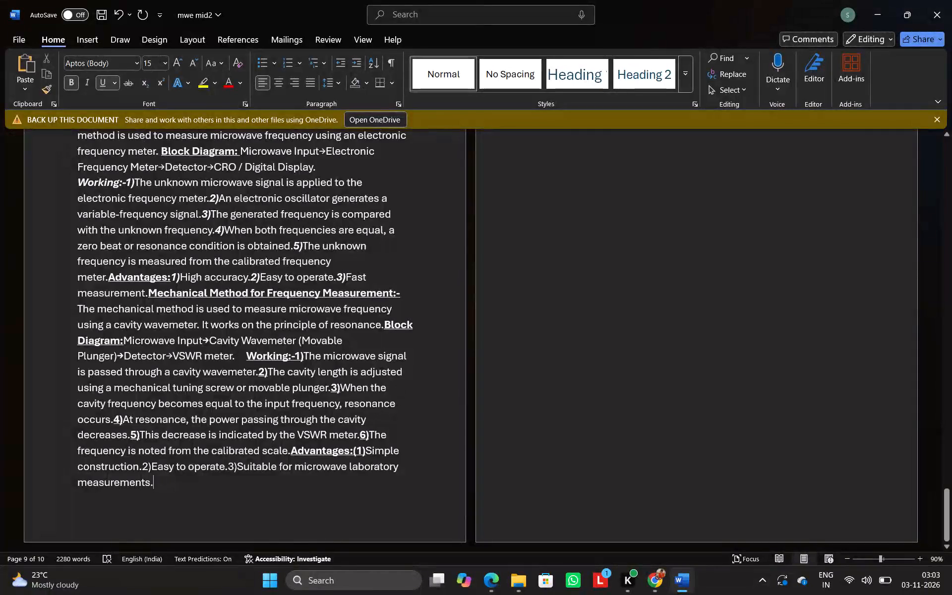
pyautogui.scroll(13, 485, 354)
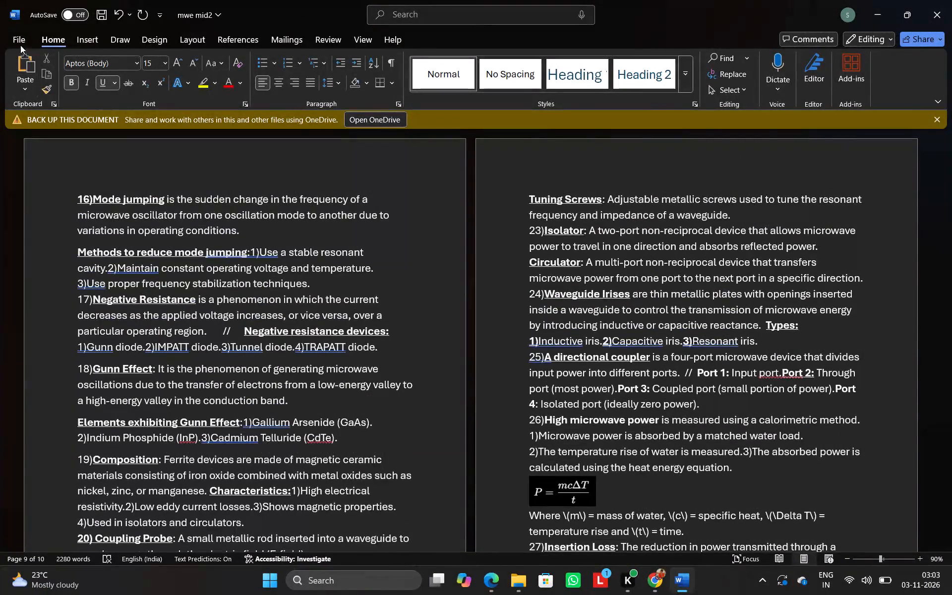
# Save a copy of the document in Documents as a Word Document named "mwe mid2 all".
pyautogui.click(19, 43)
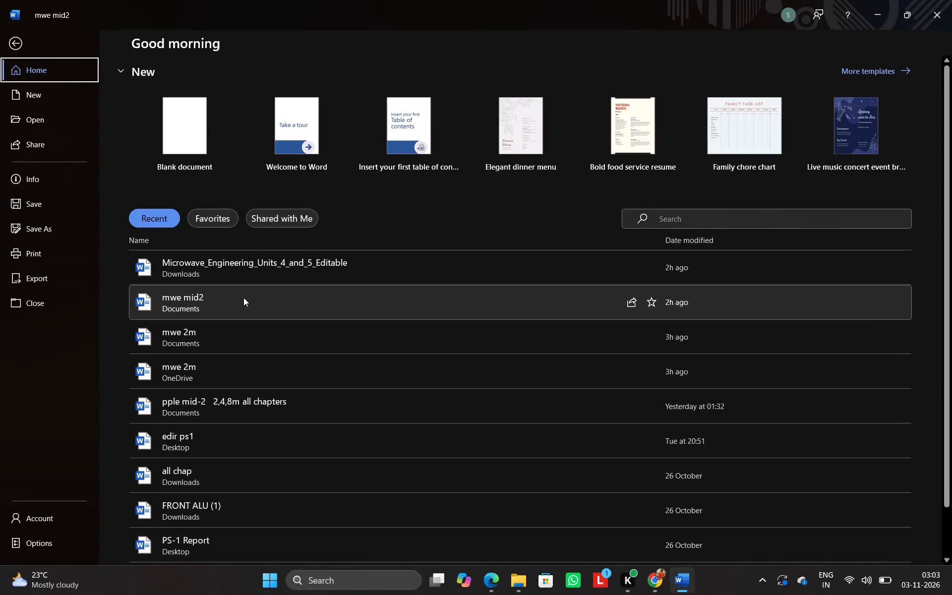
pyautogui.click(47, 235)
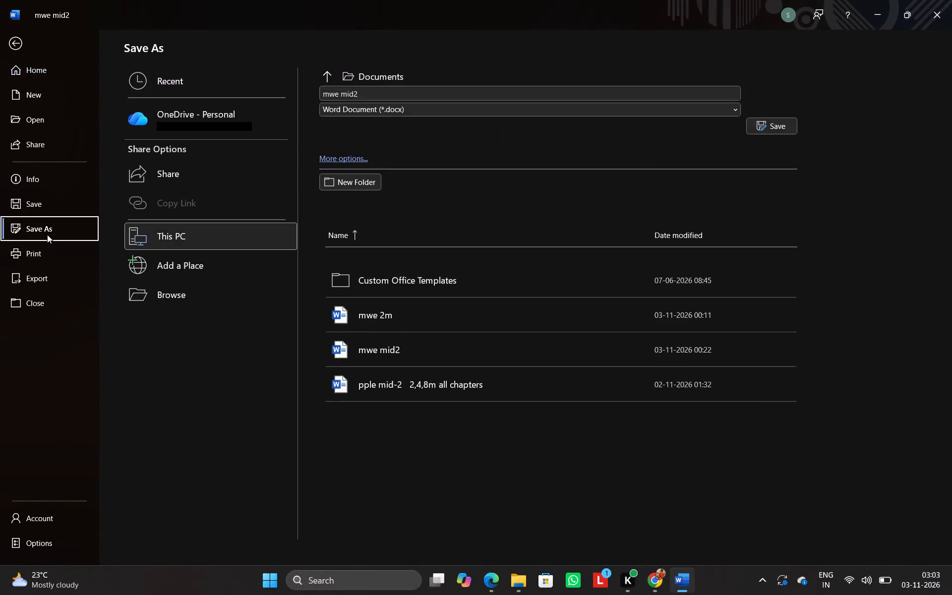
pyautogui.click(382, 87)
pyautogui.press('BackSpace')
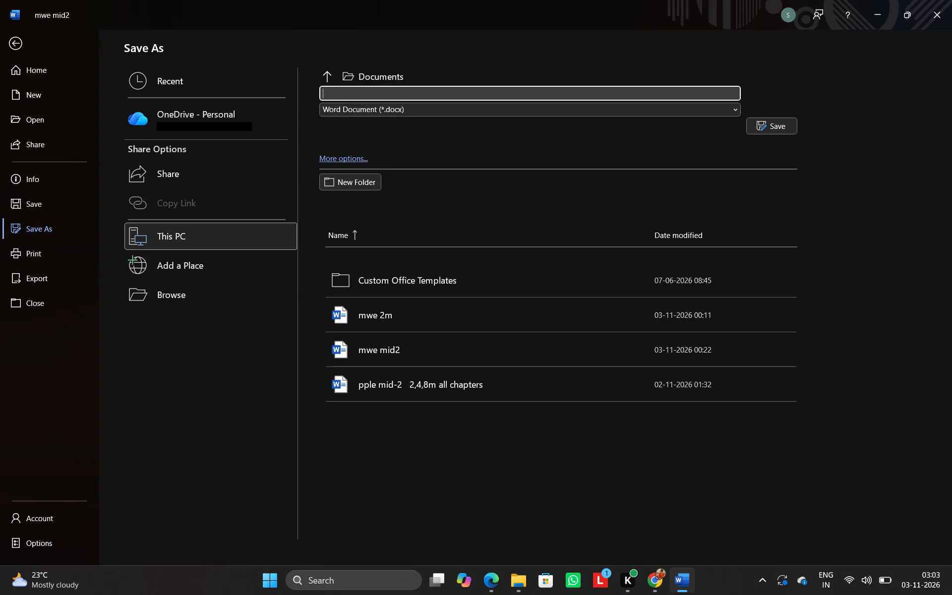
pyautogui.write('mwe')
pyautogui.press('space')
pyautogui.write('mi')
pyautogui.write('d2 all')
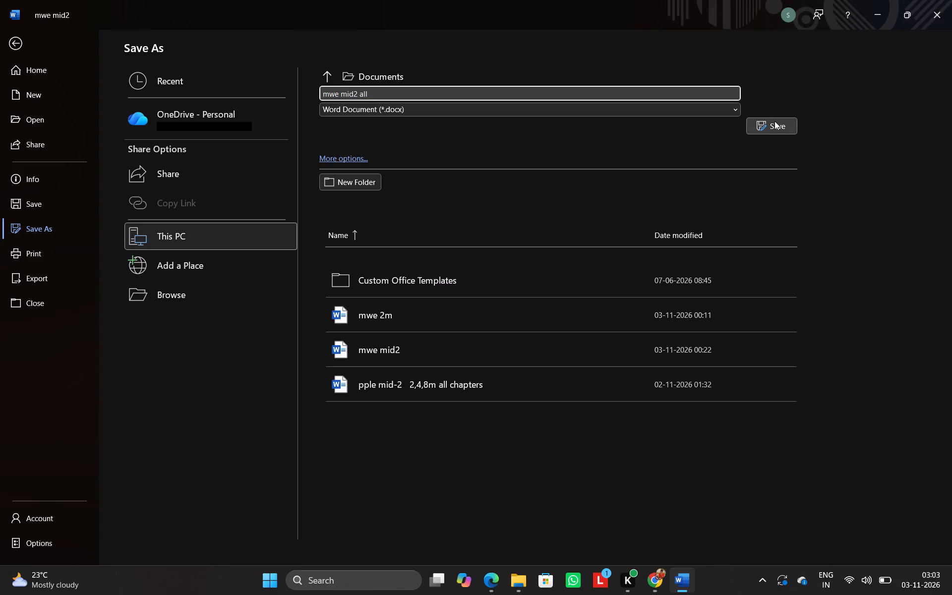
pyautogui.click(774, 121)
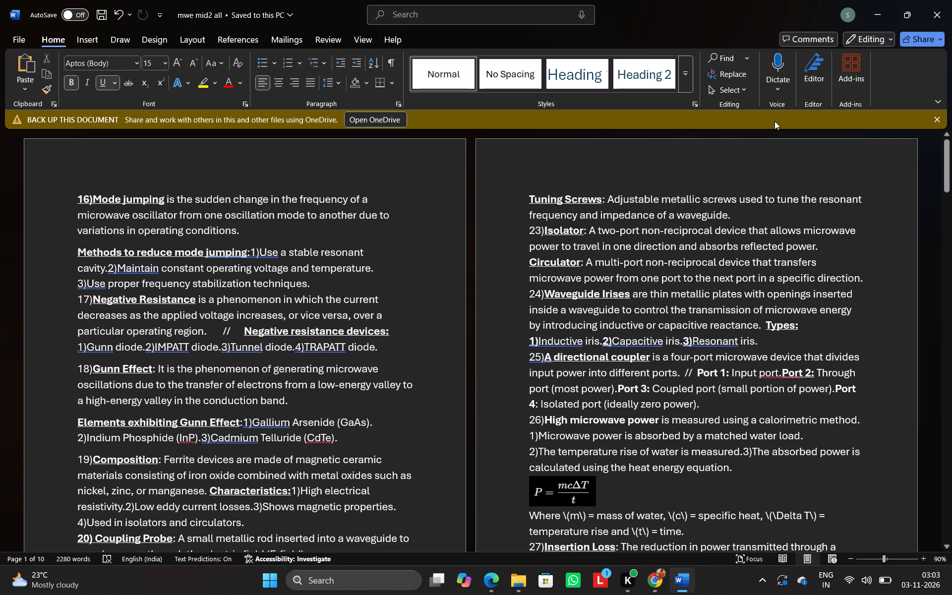
# Switch to Chrome, search for "i love pdf" in a new tab, and open iLovePDF's Word to PDF converter.
pyautogui.scroll(6, 716, 259)
pyautogui.click(654, 580)
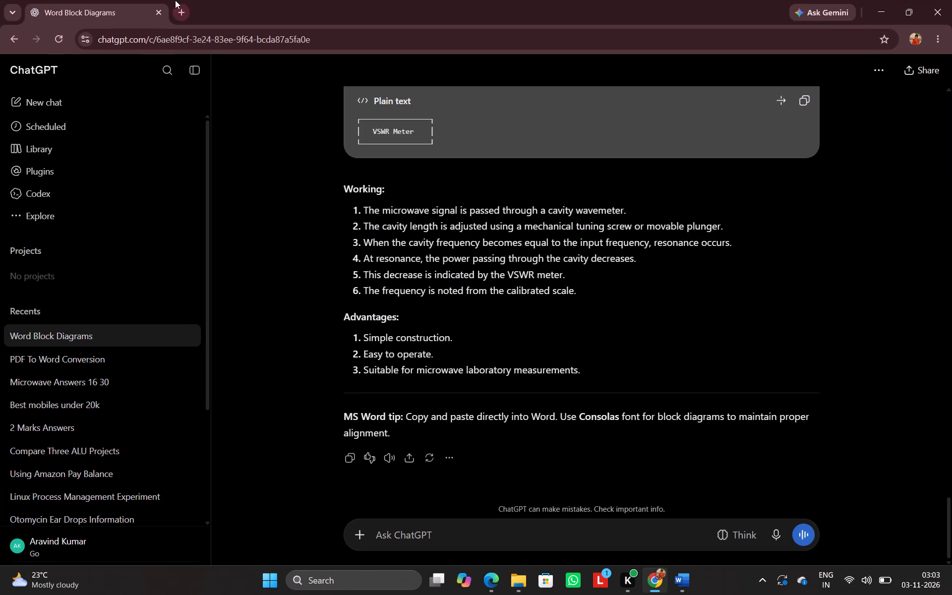
pyautogui.click(180, 10)
pyautogui.click(341, 218)
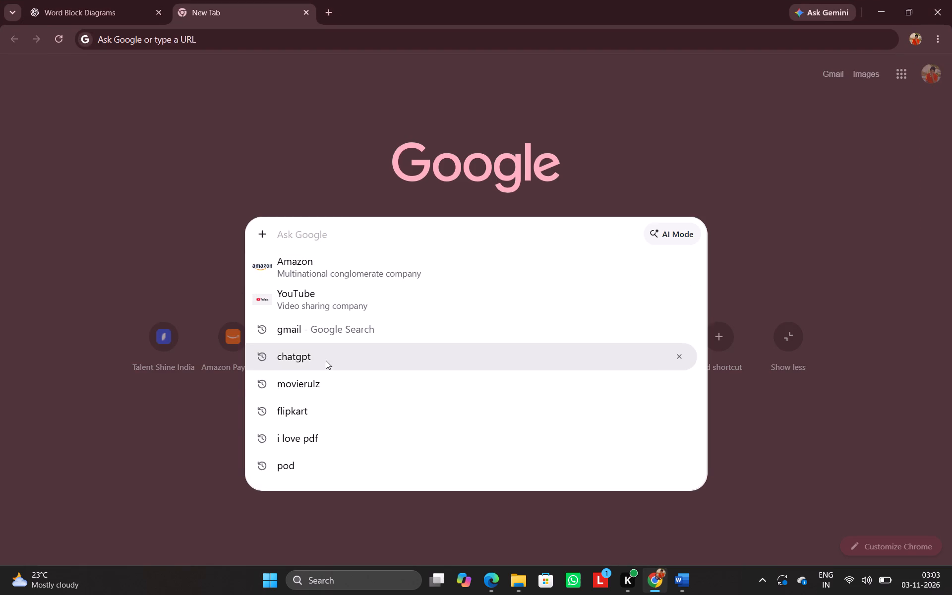
pyautogui.click(309, 434)
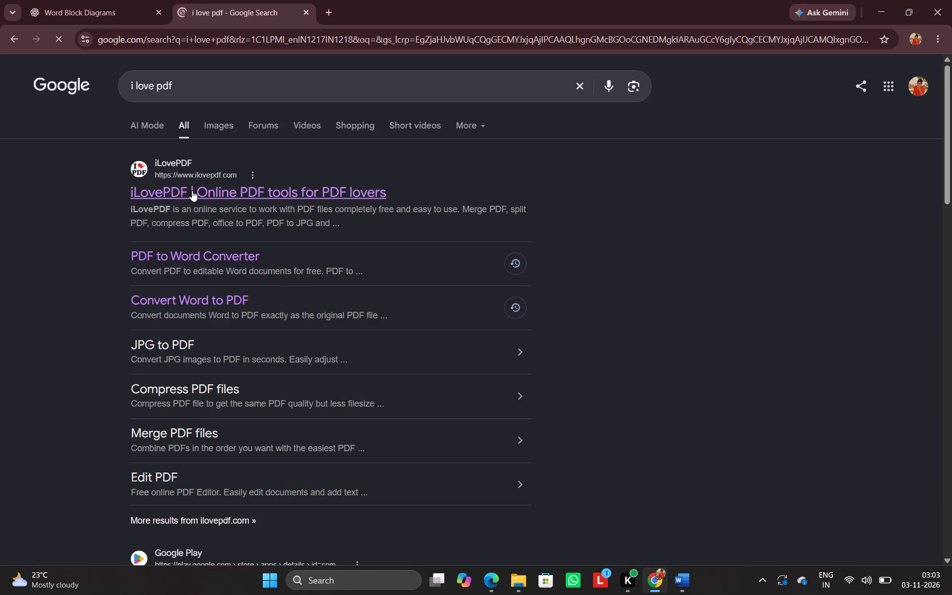
pyautogui.click(207, 185)
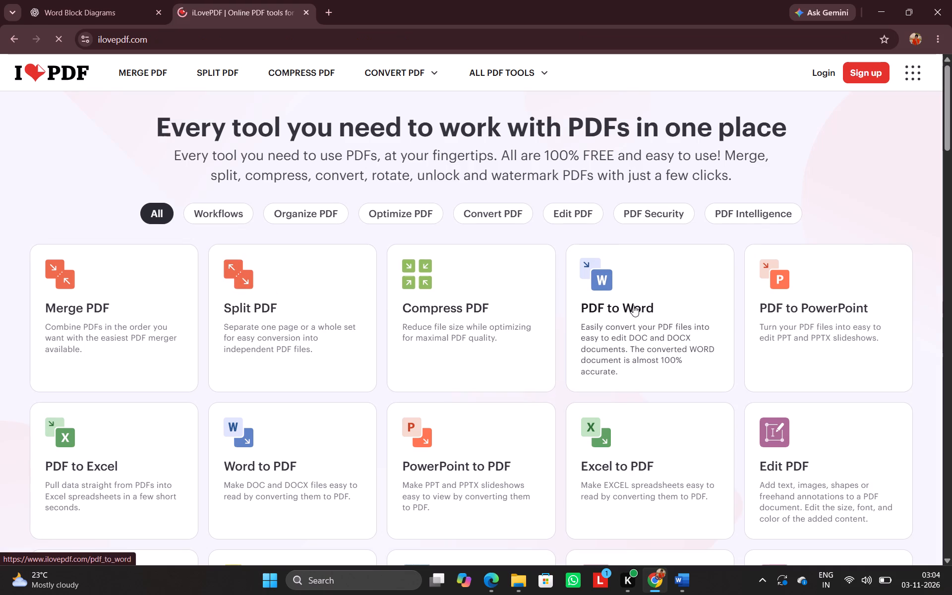
pyautogui.click(328, 459)
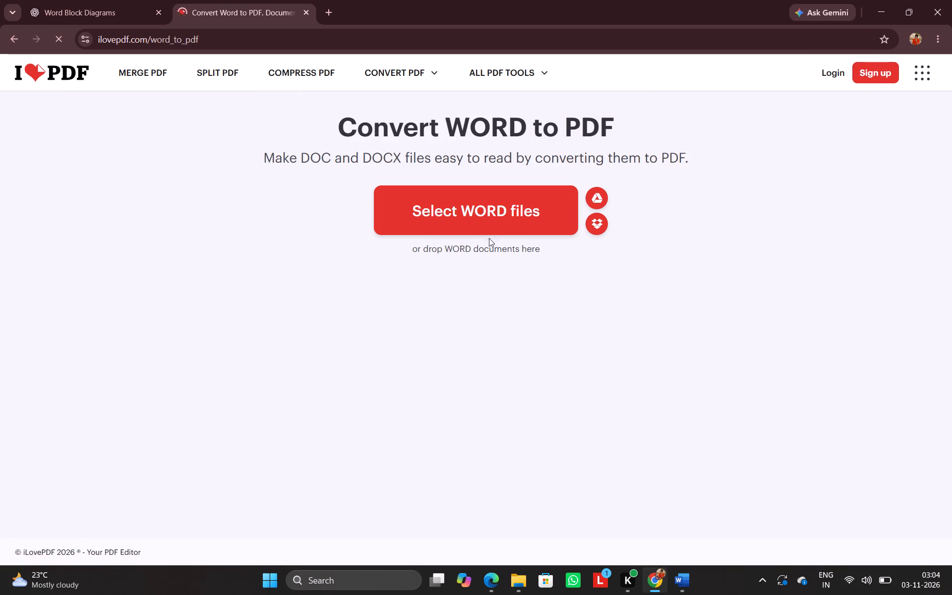
# Load the "mwe mid2 all" Word file from the Documents folder into the converter.
pyautogui.click(476, 223)
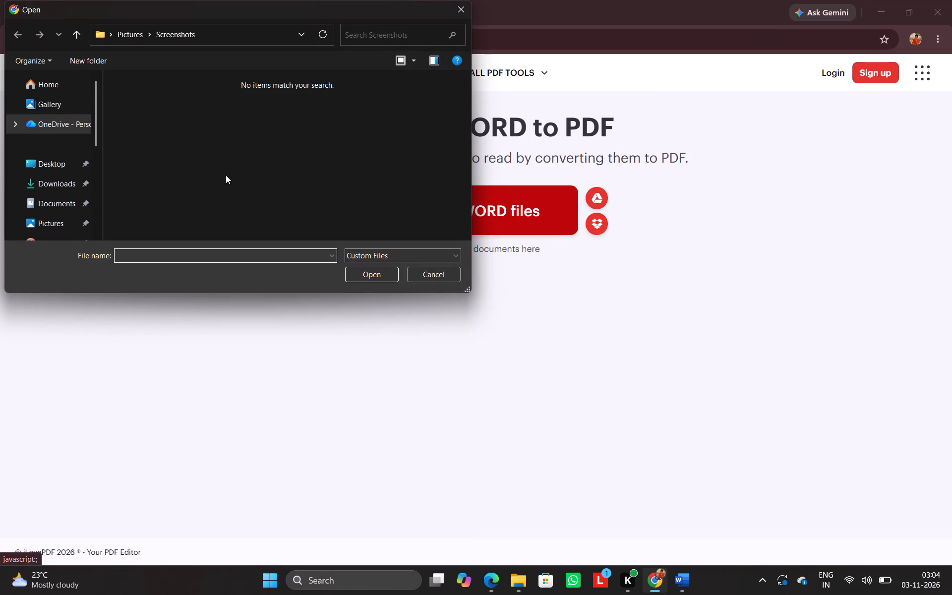
pyautogui.scroll(-1, 73, 189)
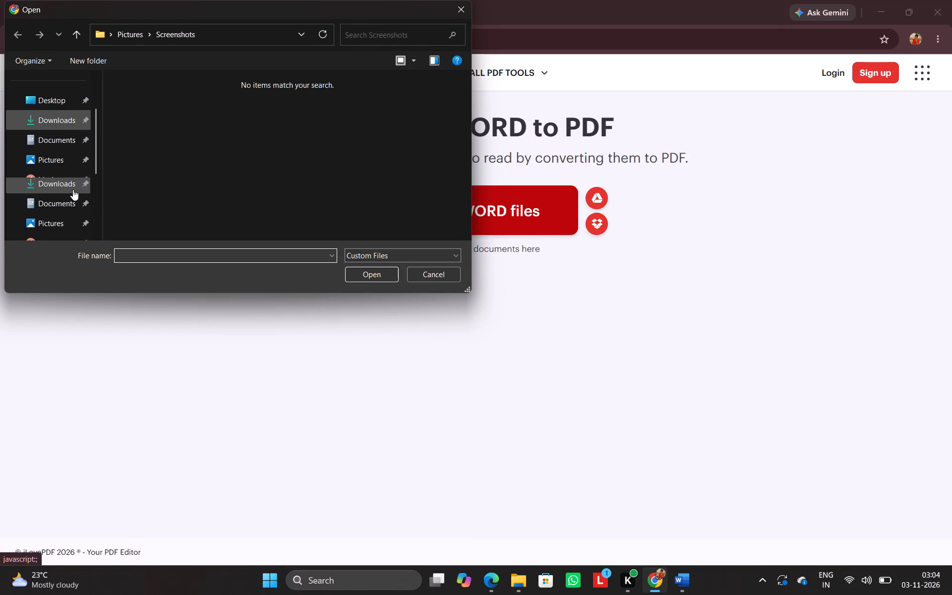
pyautogui.scroll(-2, 73, 189)
pyautogui.click(48, 183)
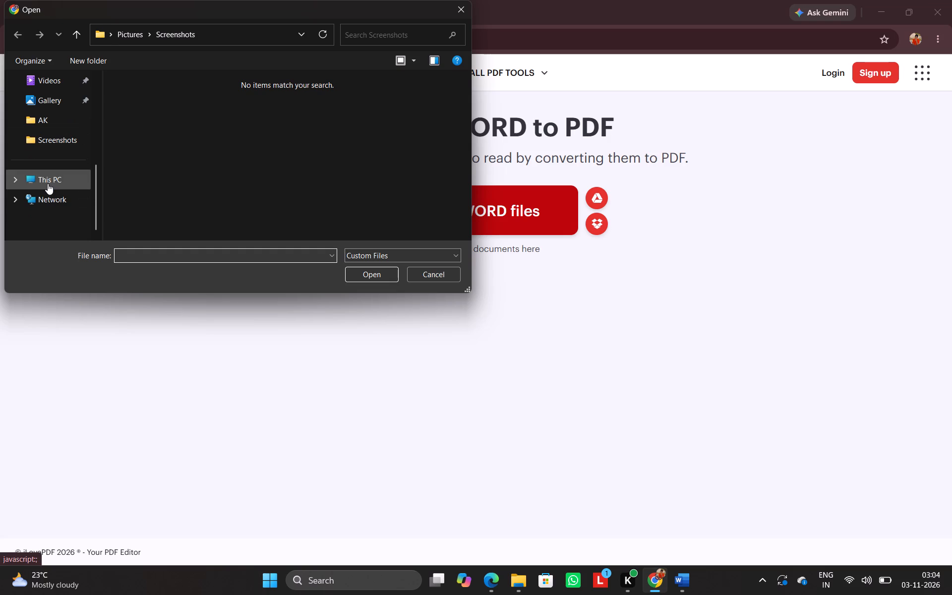
pyautogui.scroll(2, 50, 109)
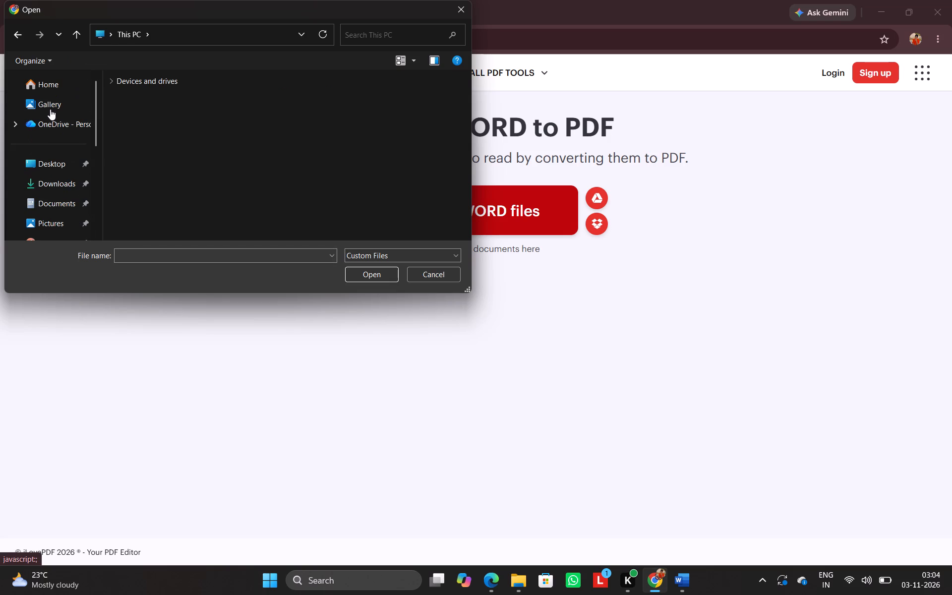
pyautogui.click(56, 189)
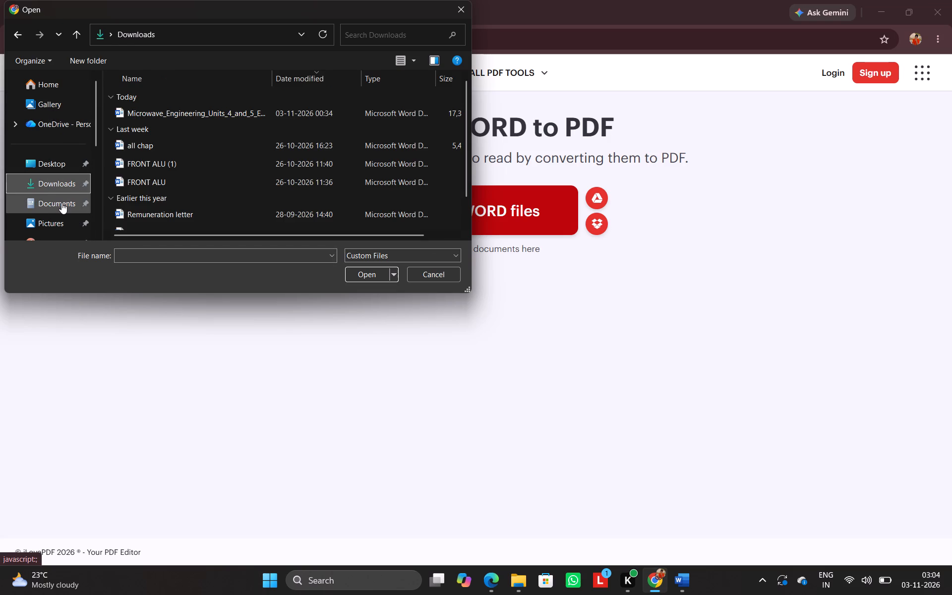
pyautogui.click(61, 203)
pyautogui.click(61, 203)
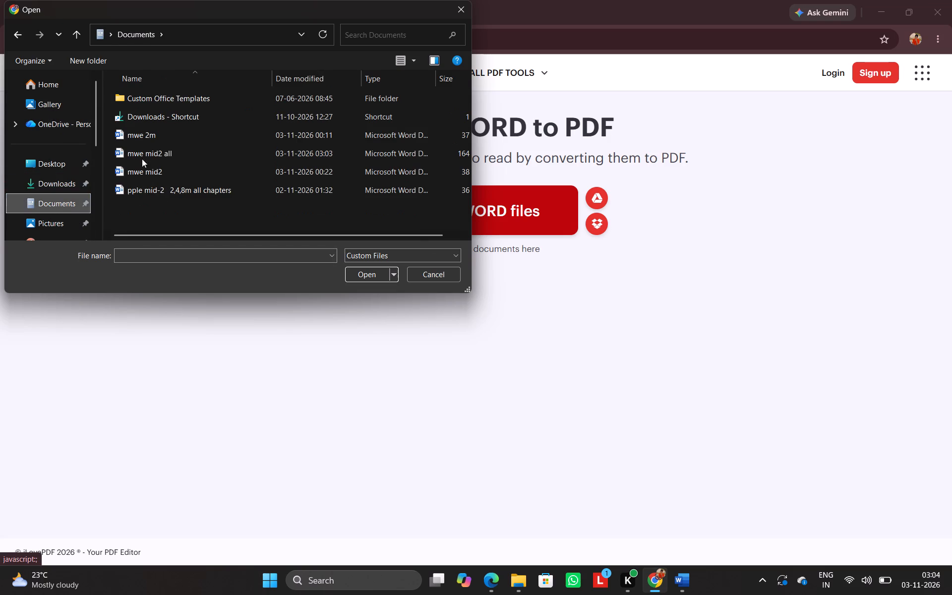
pyautogui.click(170, 151)
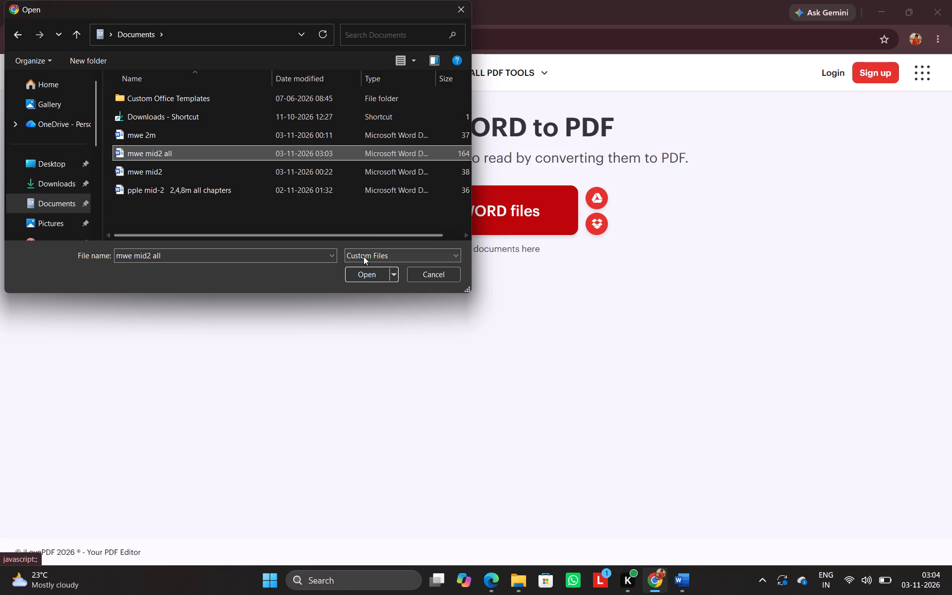
pyautogui.click(367, 269)
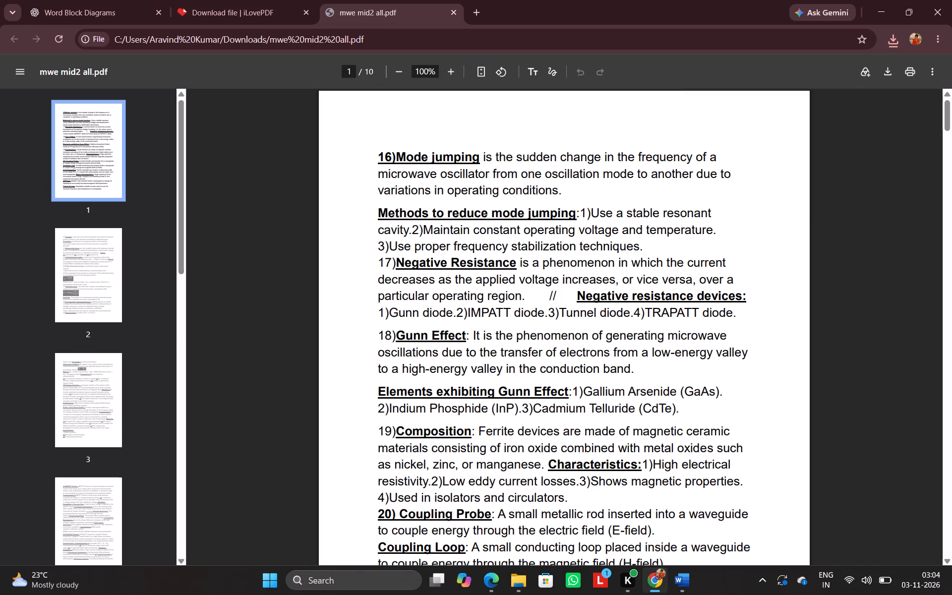
pyautogui.press('Down')
pyautogui.press('Down')
pyautogui.press('Down')
pyautogui.scroll(-20, 618, 247)
pyautogui.scroll(-20, 618, 247)
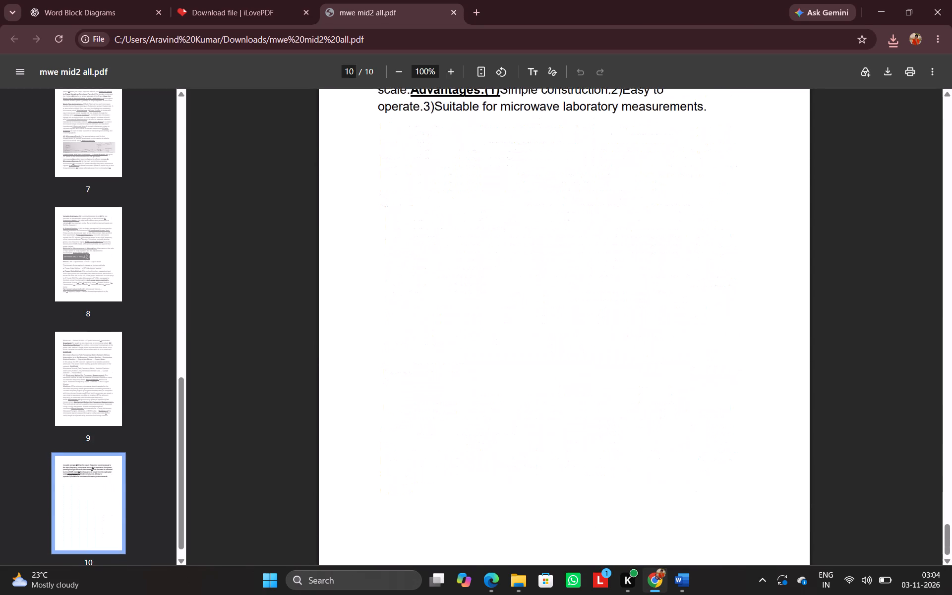
pyautogui.scroll(-1, 618, 247)
pyautogui.click(109, 500)
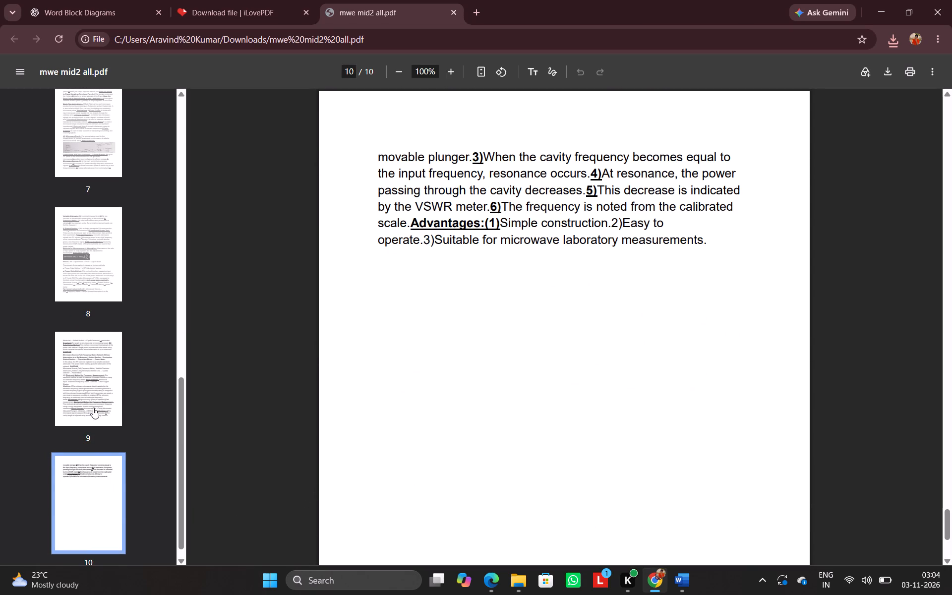
pyautogui.click(92, 381)
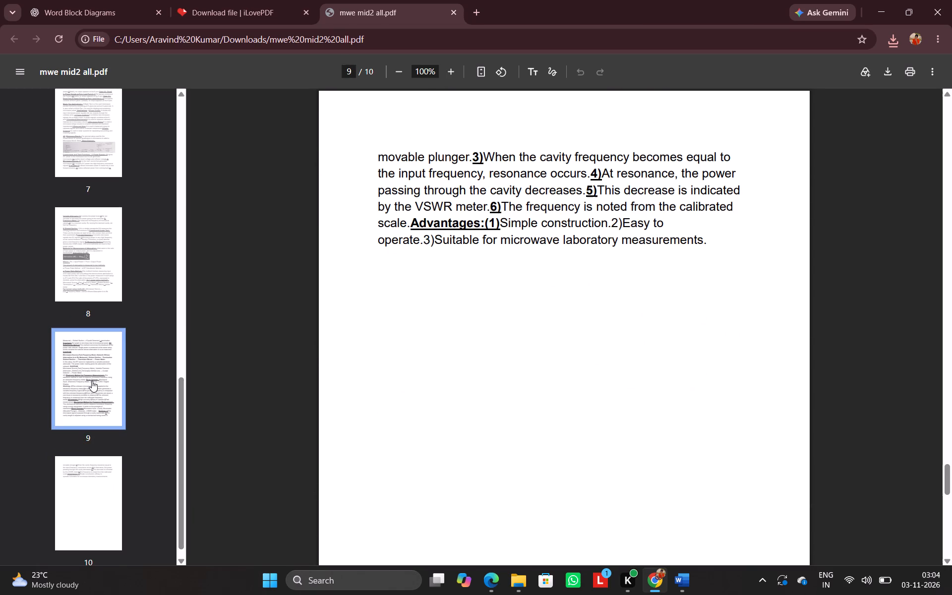
pyautogui.scroll(-7, 507, 358)
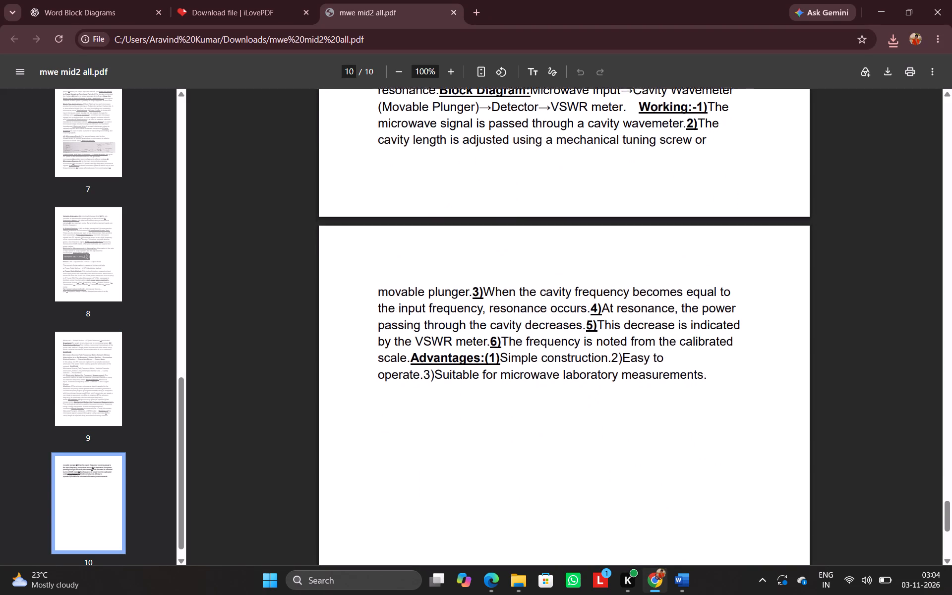
pyautogui.scroll(-4, 507, 358)
pyautogui.scroll(3, 507, 358)
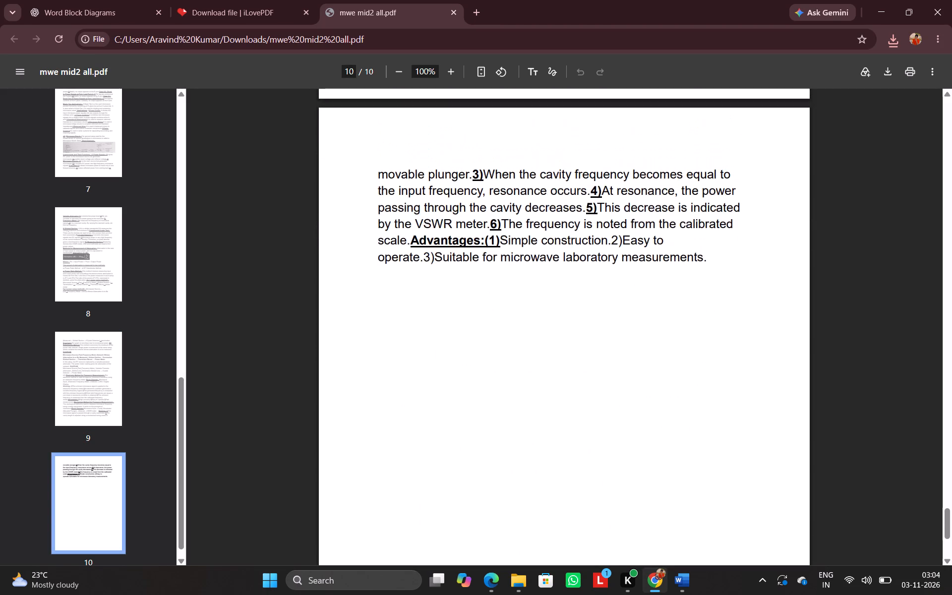
pyautogui.scroll(3, 507, 358)
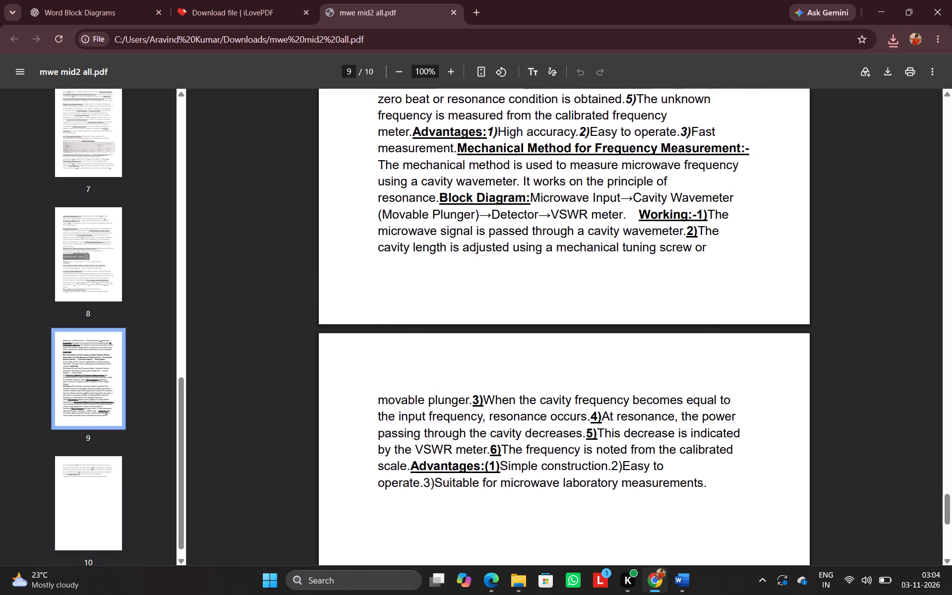
pyautogui.scroll(20, 507, 358)
pyautogui.scroll(17, 507, 358)
pyautogui.scroll(-20, 507, 358)
pyautogui.scroll(-20, 507, 358)
pyautogui.scroll(-1, 507, 358)
pyautogui.scroll(2, 507, 358)
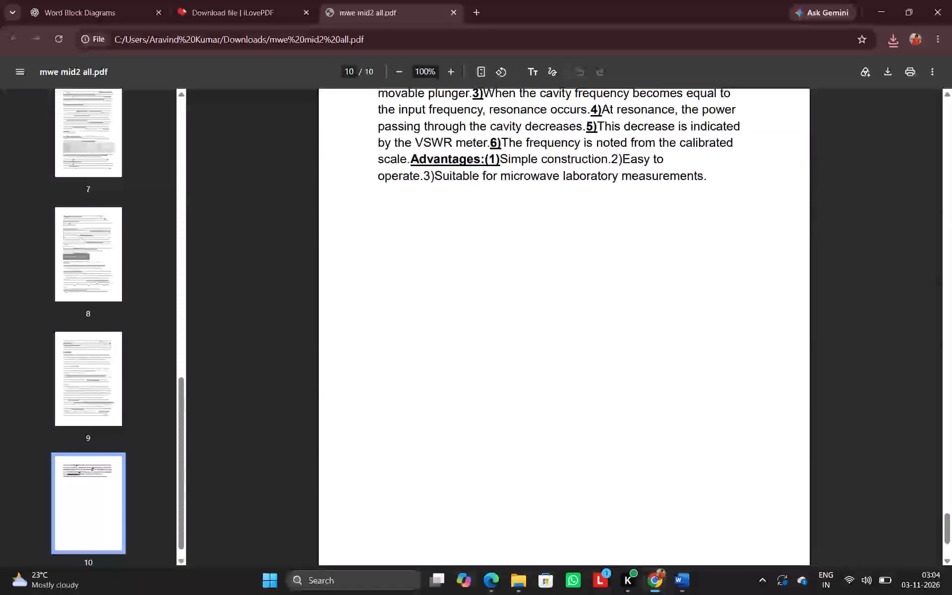
pyautogui.scroll(4, 507, 358)
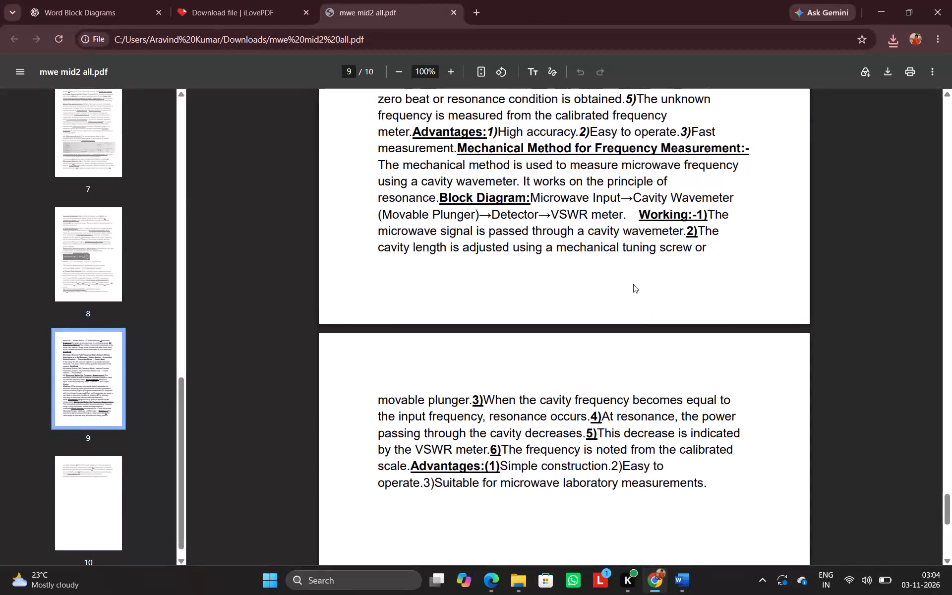
pyautogui.scroll(1, 607, 269)
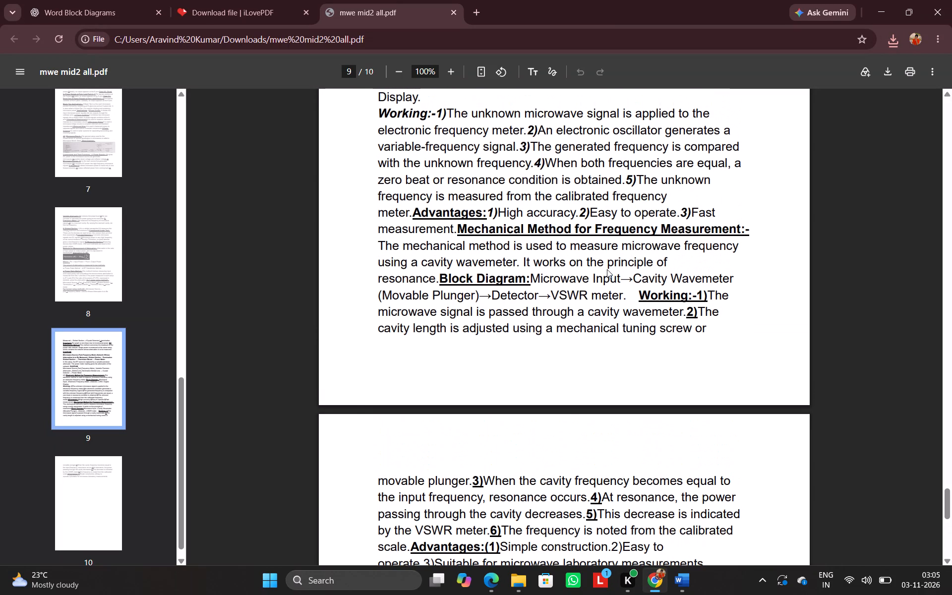
pyautogui.scroll(-2, 607, 269)
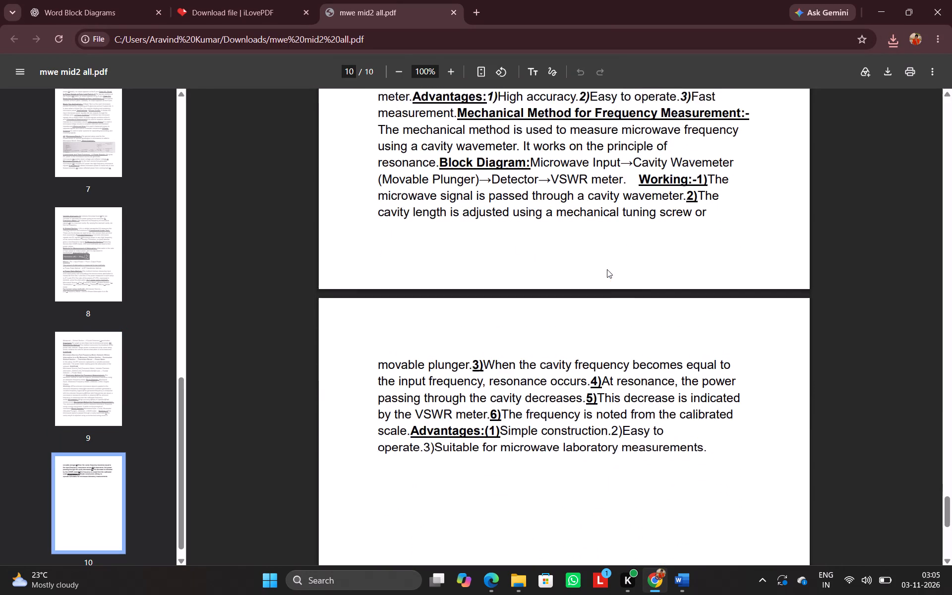
pyautogui.scroll(-8, 607, 269)
pyautogui.scroll(5, 607, 269)
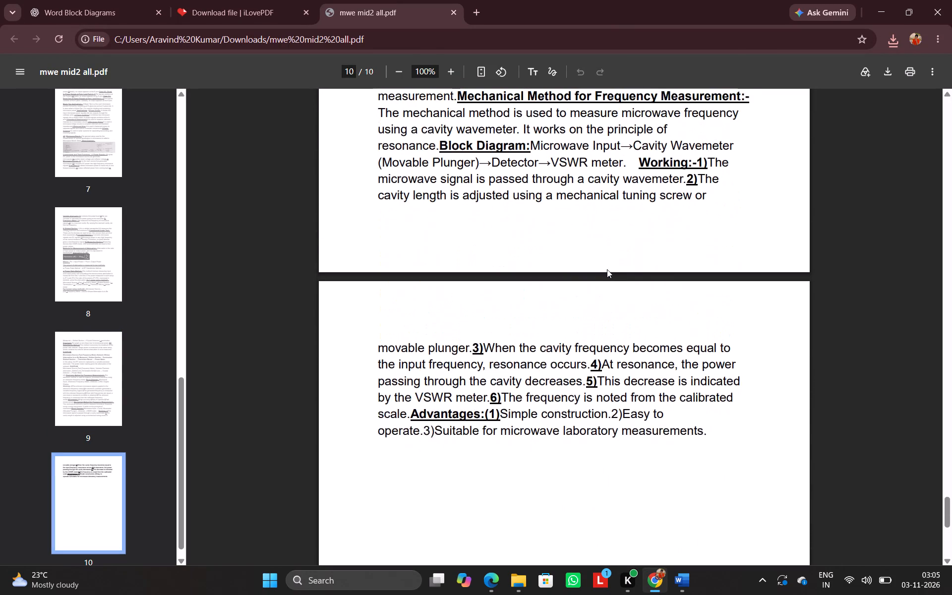
# Look back through the PDF's answers from page 9 to page 1, checking the text, diagrams and formulas.
pyautogui.scroll(10, 607, 269)
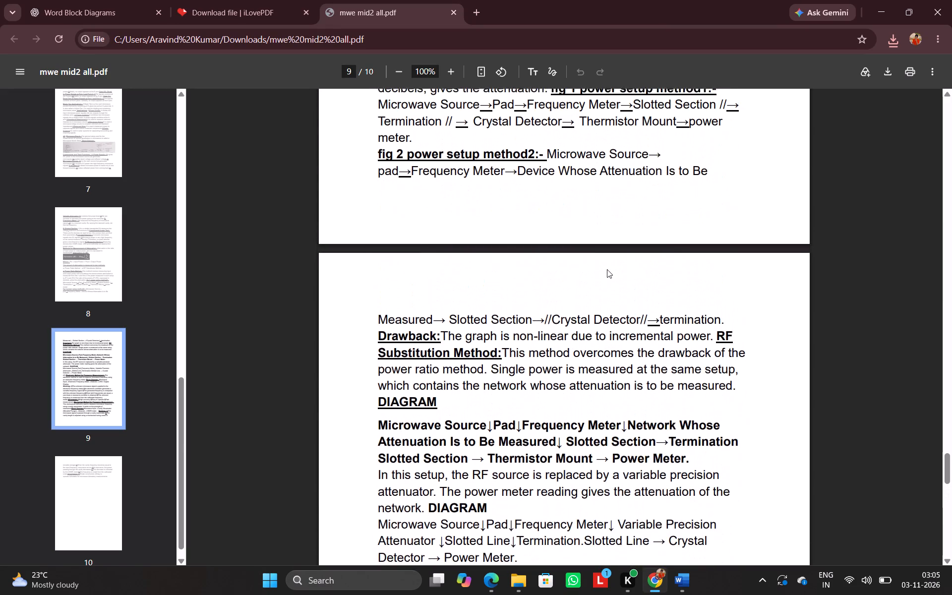
pyautogui.scroll(15, 607, 269)
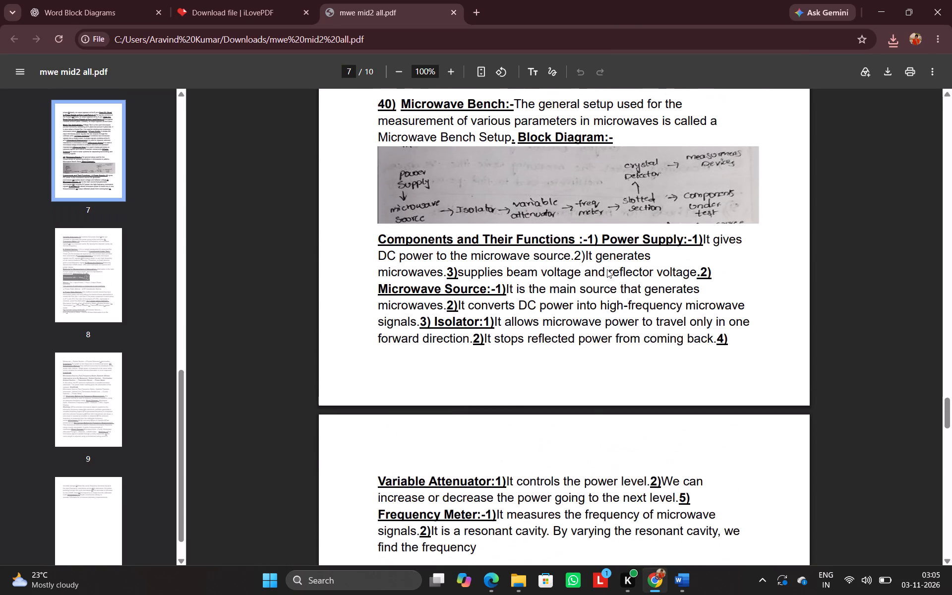
pyautogui.scroll(6, 607, 269)
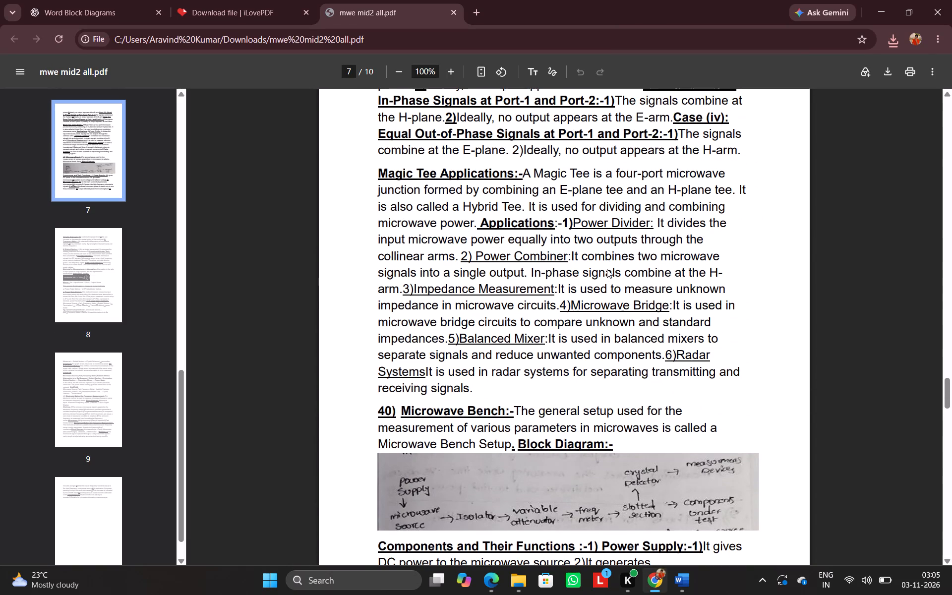
pyautogui.scroll(10, 607, 269)
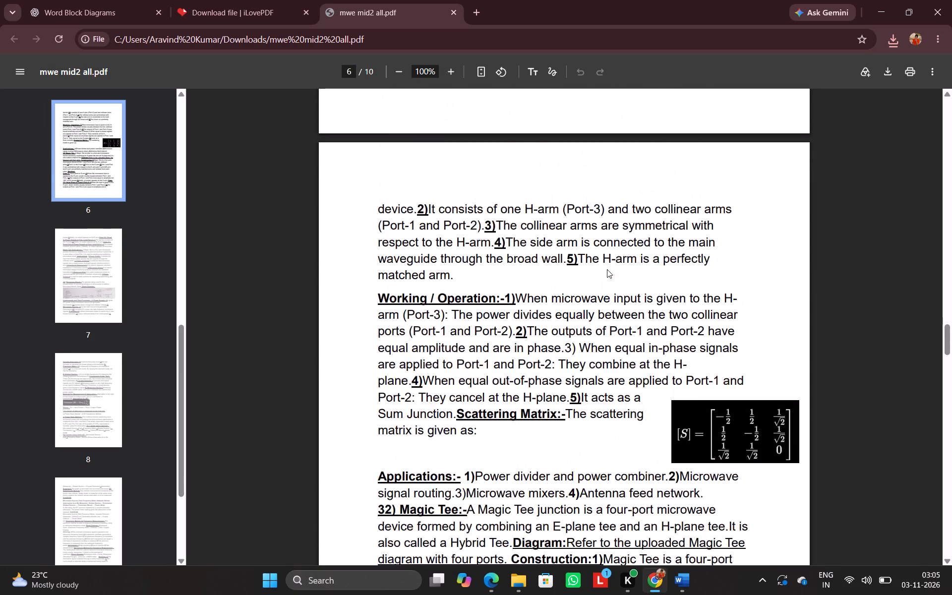
pyautogui.scroll(7, 607, 269)
pyautogui.scroll(-3, 607, 269)
pyautogui.scroll(13, 607, 269)
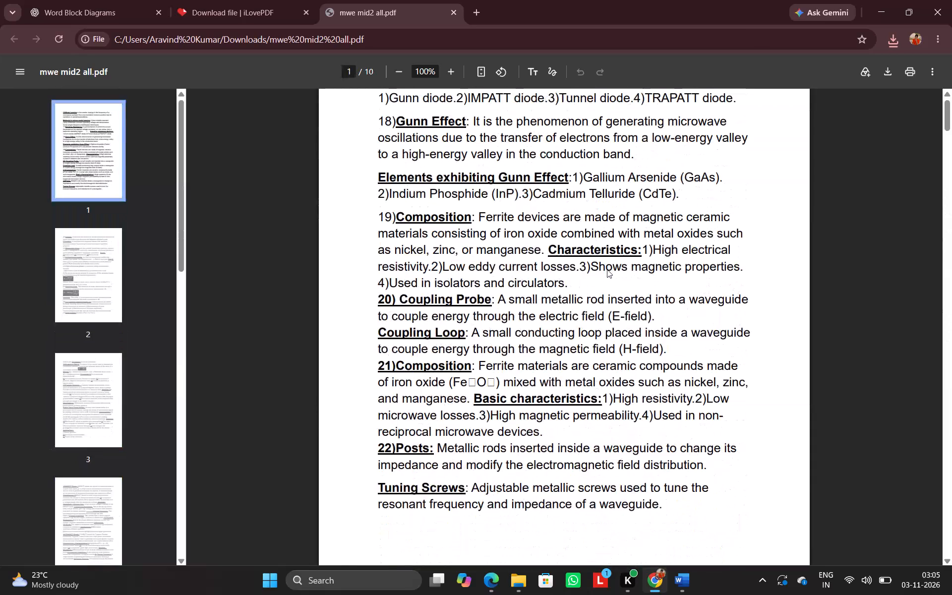
# Switch to the mwe mid2 all document in Word and delete the blank page after the mechanical frequency measurement answer.
pyautogui.scroll(5, 607, 269)
pyautogui.click(687, 581)
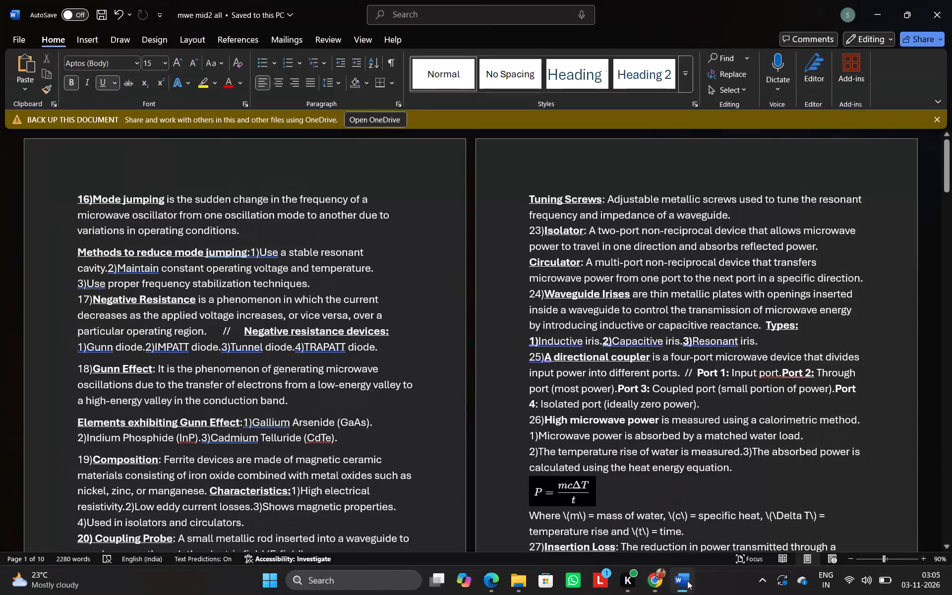
pyautogui.scroll(-20, 620, 359)
pyautogui.scroll(-1, 620, 359)
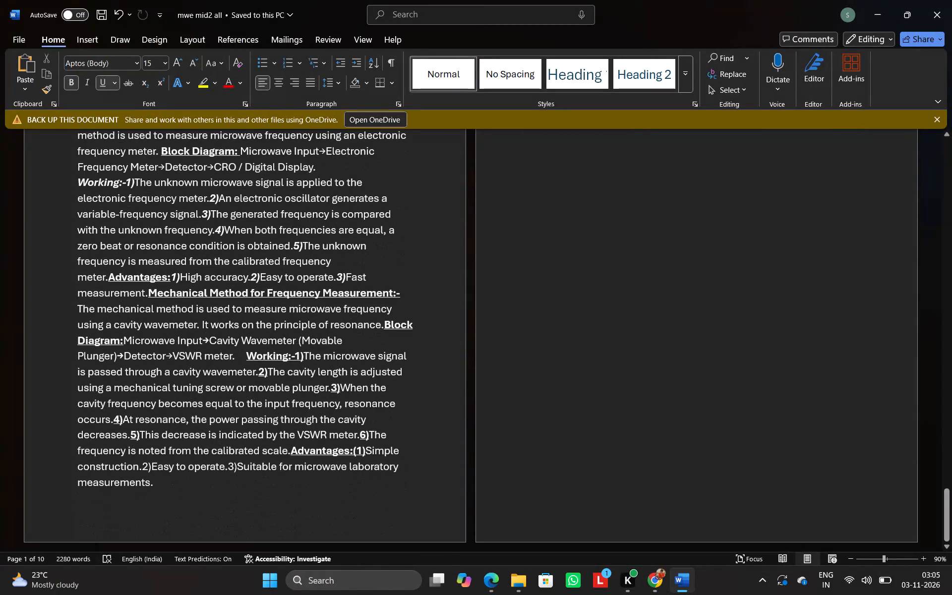
pyautogui.scroll(-4, 461, 344)
pyautogui.scroll(-2, 331, 362)
pyautogui.hscroll(1, 355, 498)
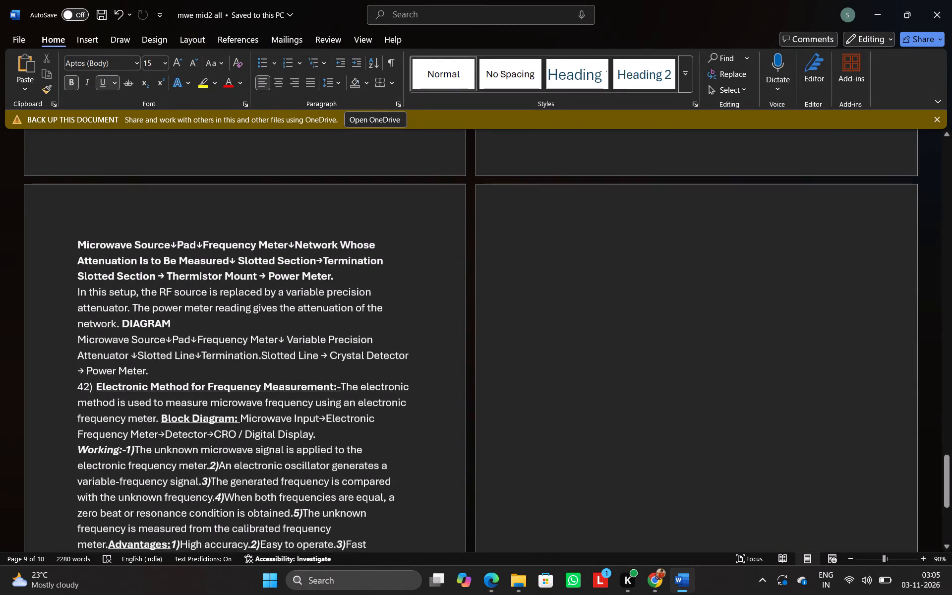
pyautogui.hscroll(1, 355, 498)
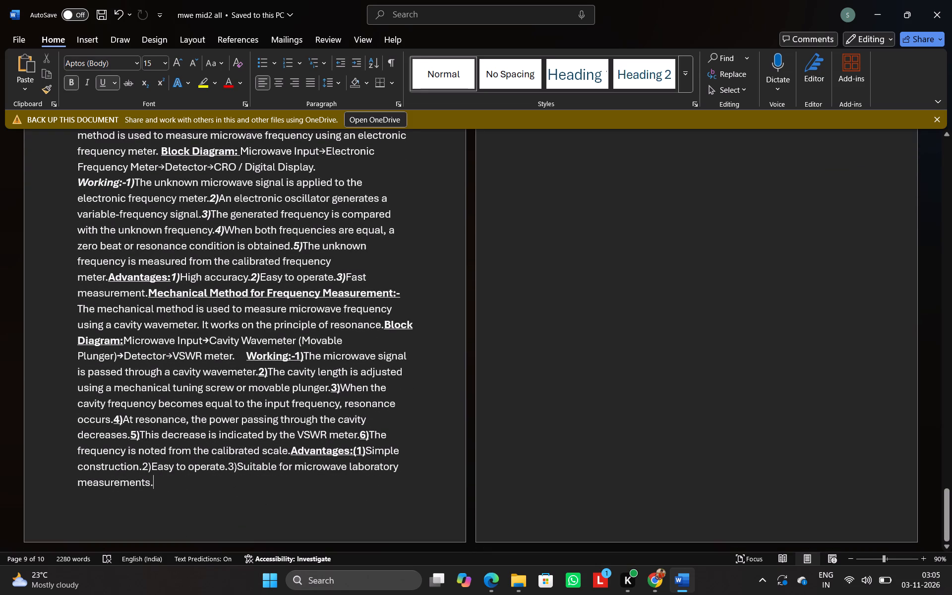
pyautogui.click(649, 417)
pyautogui.press('BackSpace')
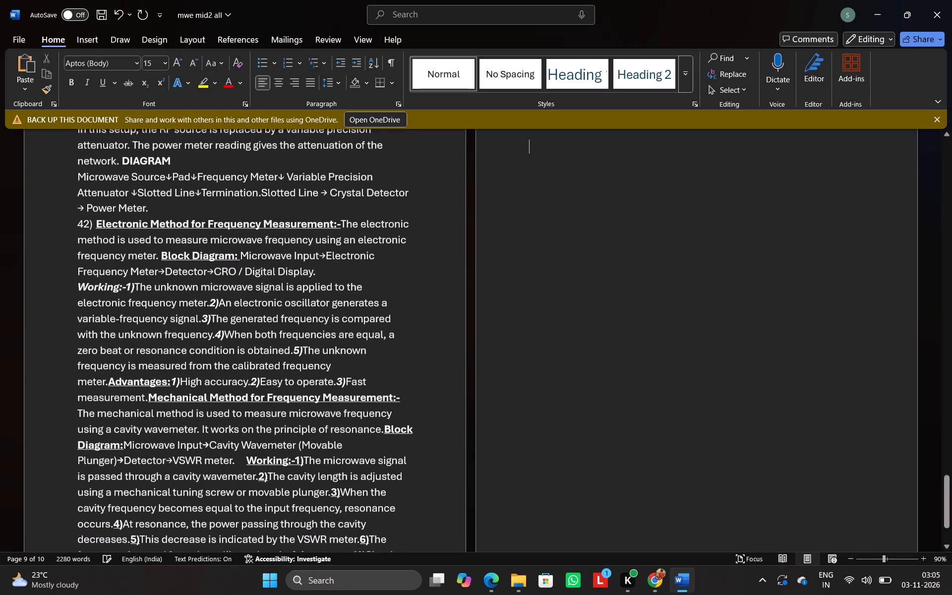
pyautogui.press('BackSpace')
pyautogui.press('BackSpace')
pyautogui.press('BackSpace')
pyautogui.press('BackSpace')
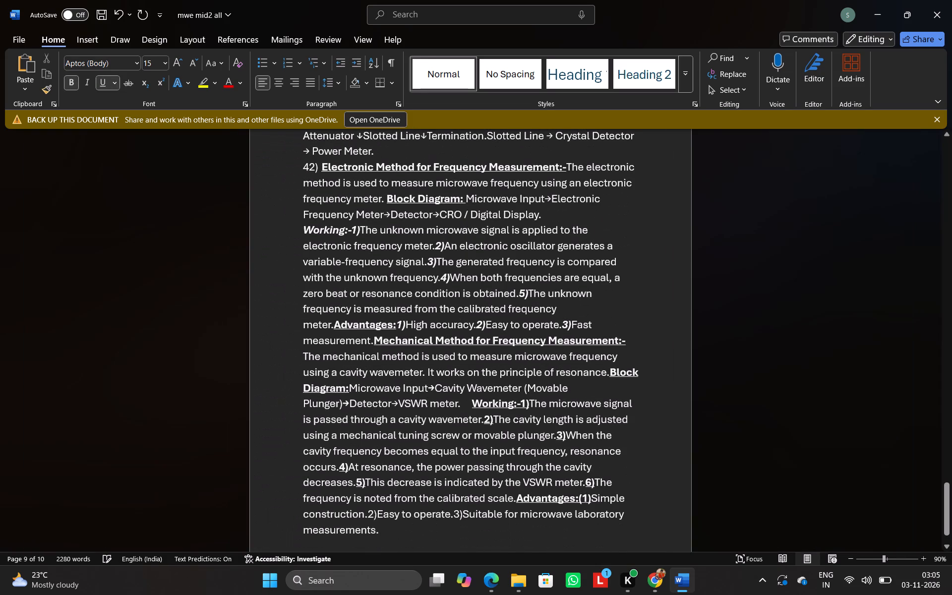
pyautogui.scroll(-2, 708, 343)
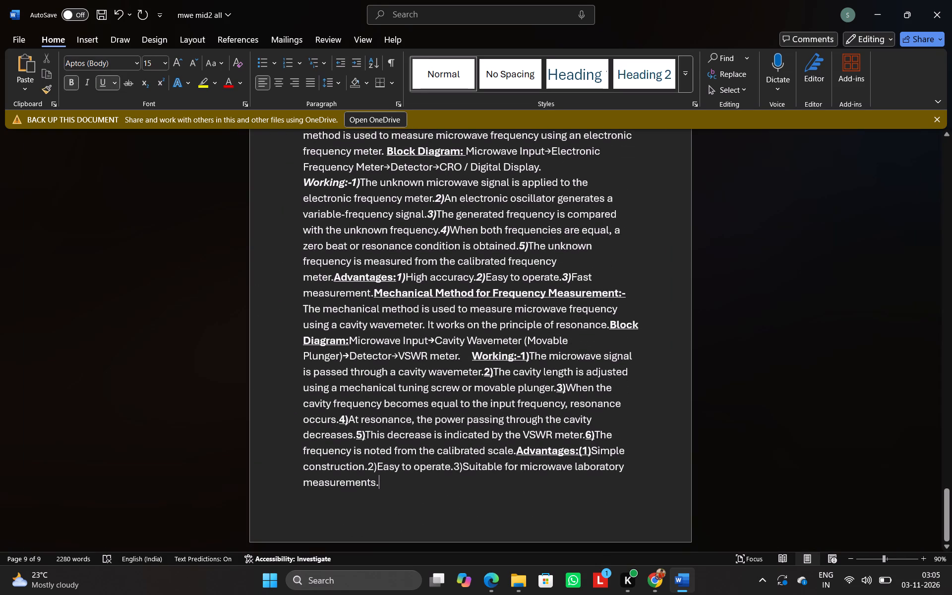
pyautogui.scroll(-1, 612, 410)
pyautogui.scroll(18, 545, 447)
pyautogui.scroll(-8, 545, 447)
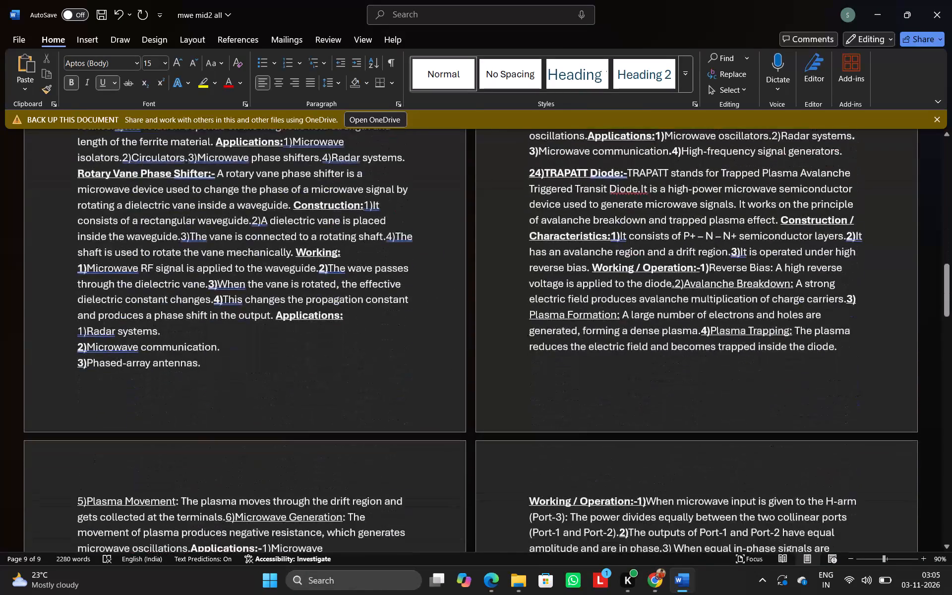
pyautogui.scroll(-12, 545, 447)
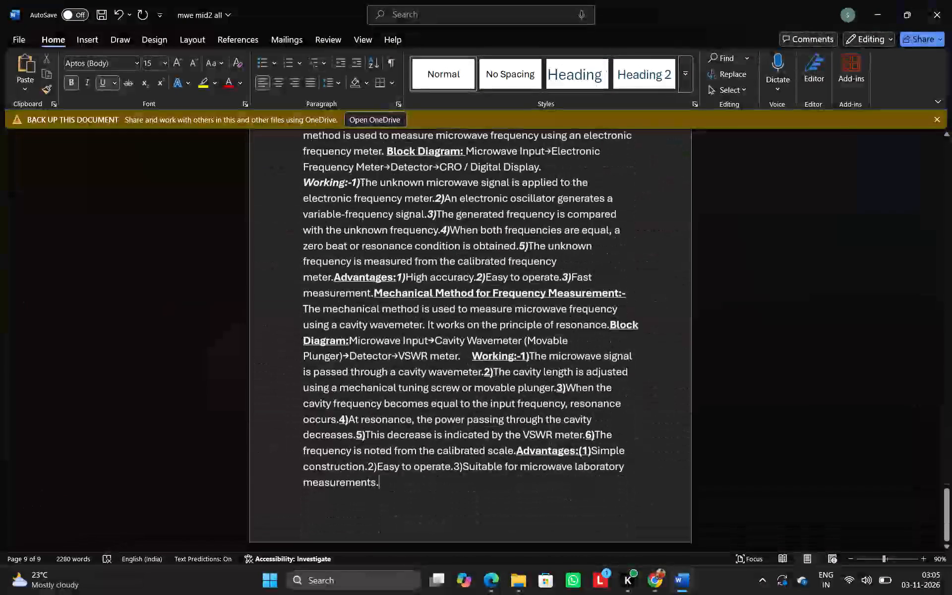
# Save a copy of the document in the Documents folder under the name mwe mid2 all1.
pyautogui.click(22, 43)
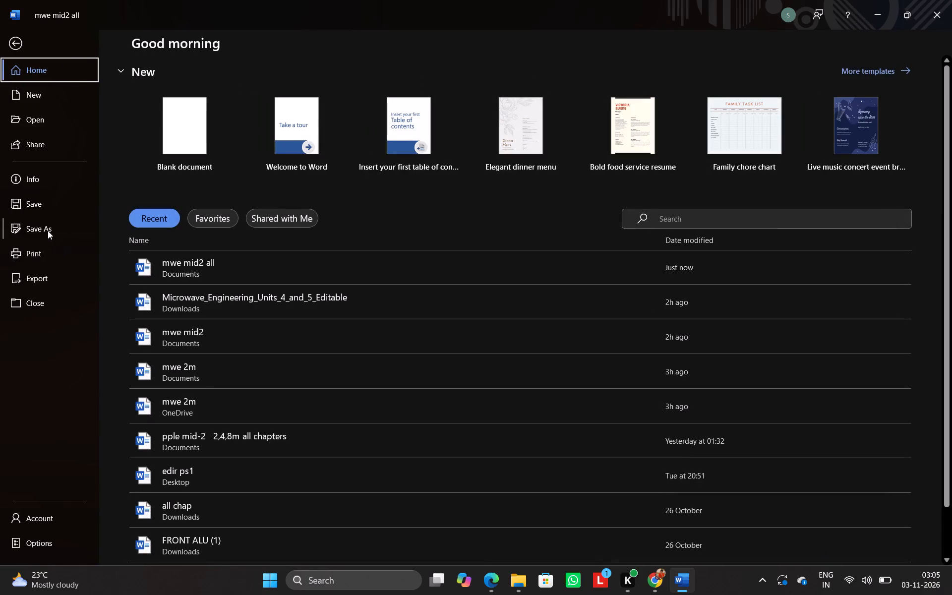
pyautogui.click(48, 231)
pyautogui.click(399, 88)
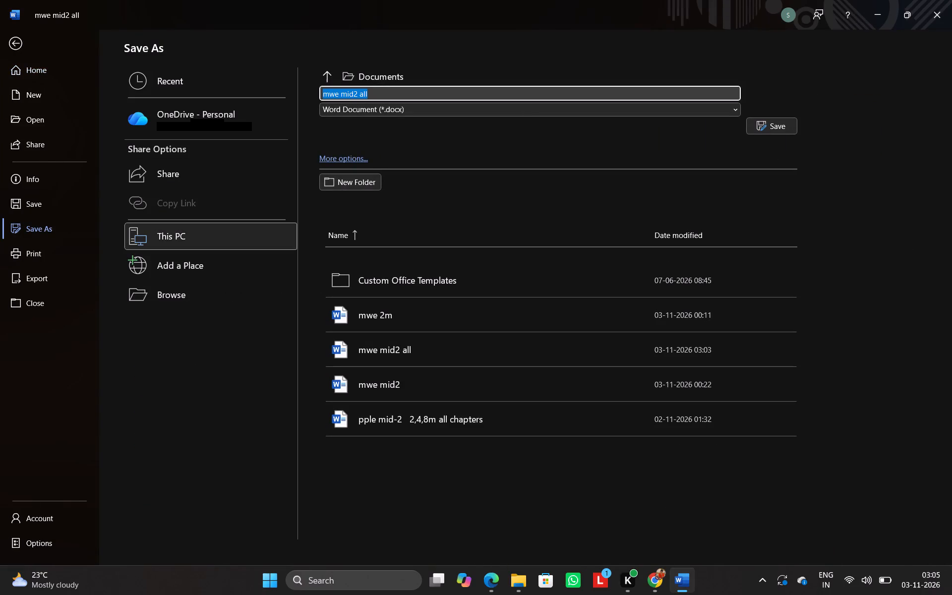
pyautogui.click(399, 88)
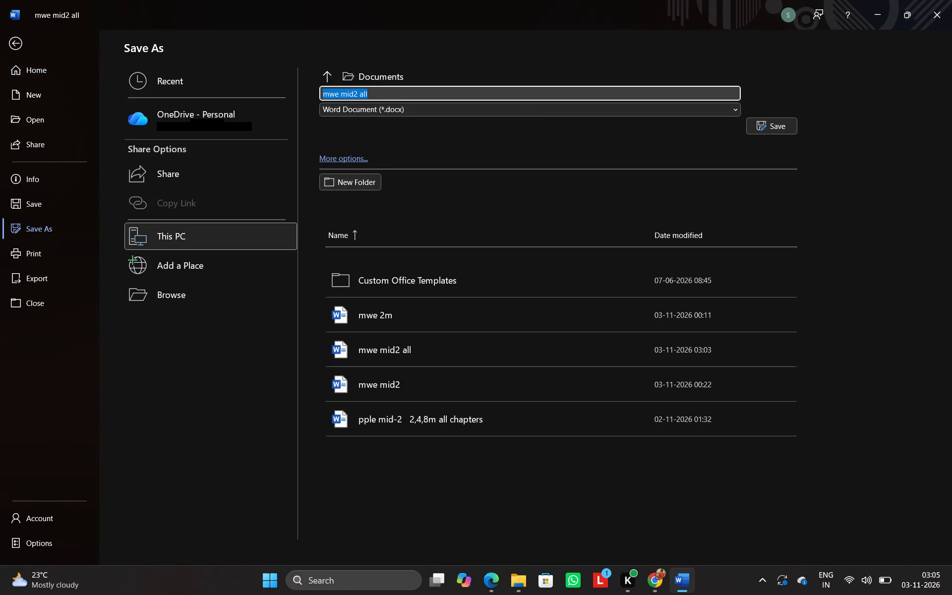
pyautogui.click(394, 94)
pyautogui.press('1')
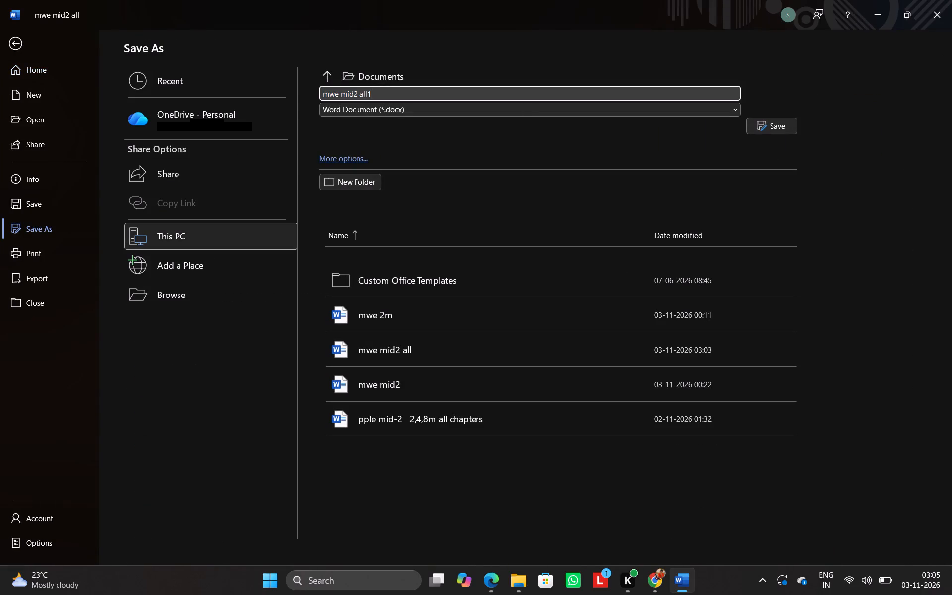
pyautogui.press('Return')
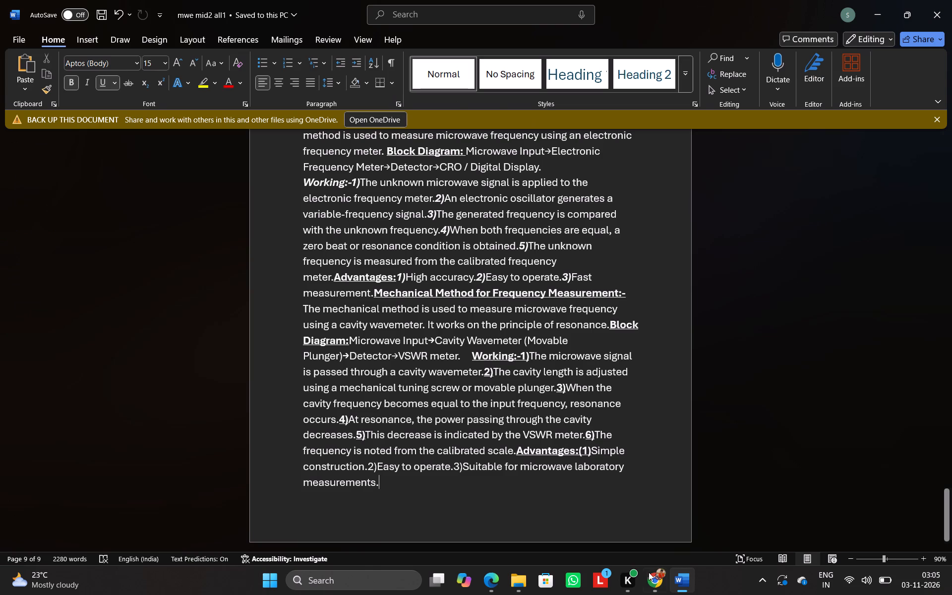
# Return to iLovePDF in Chrome and load mwe mid2 all1 from Documents into a new Word to PDF conversion.
pyautogui.click(656, 576)
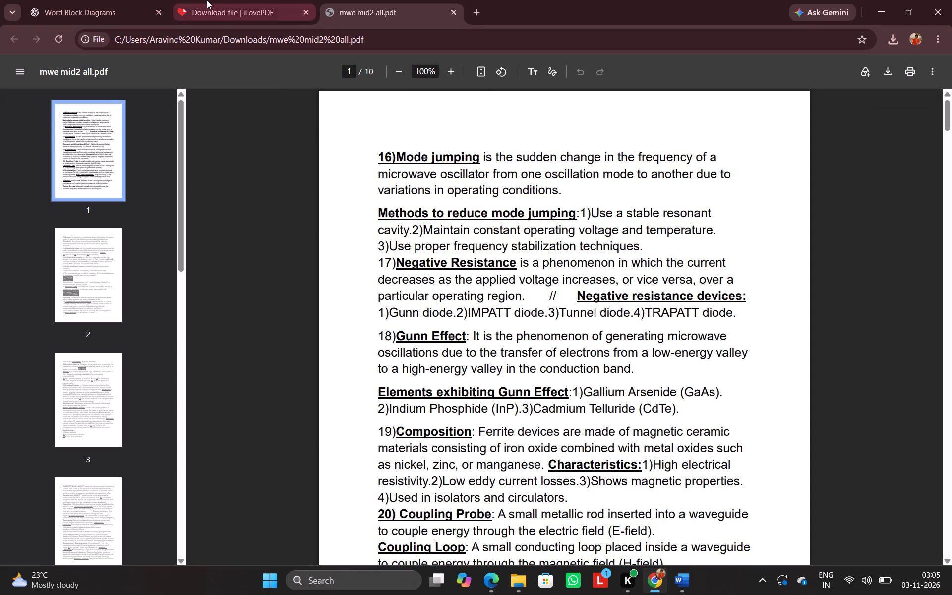
pyautogui.click(207, 0)
pyautogui.click(345, 174)
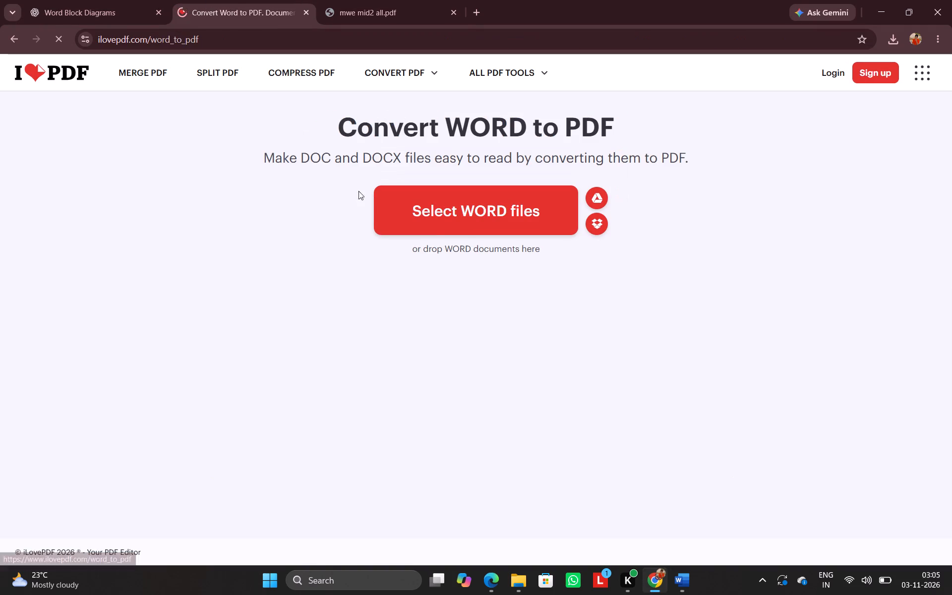
pyautogui.click(442, 216)
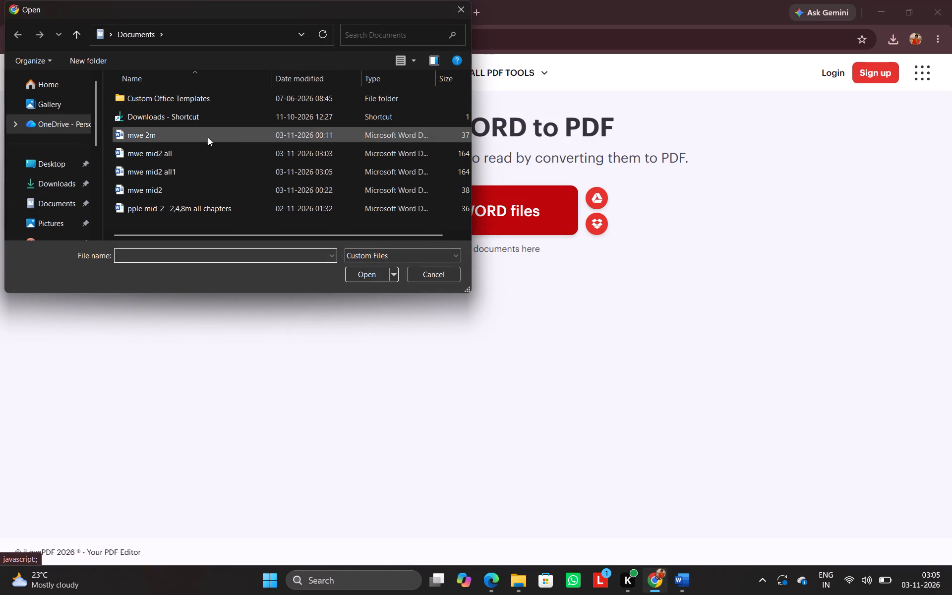
pyautogui.click(176, 169)
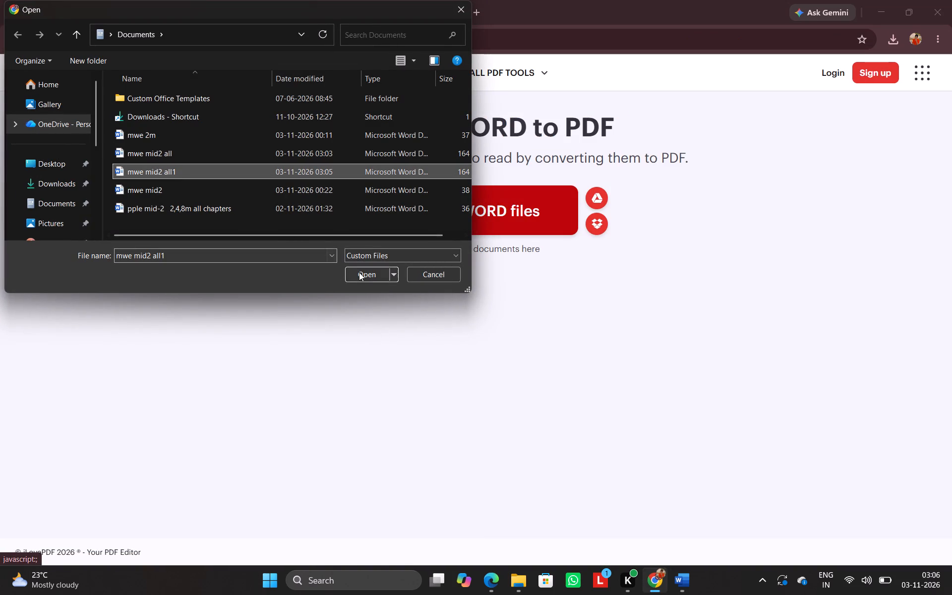
pyautogui.click(359, 272)
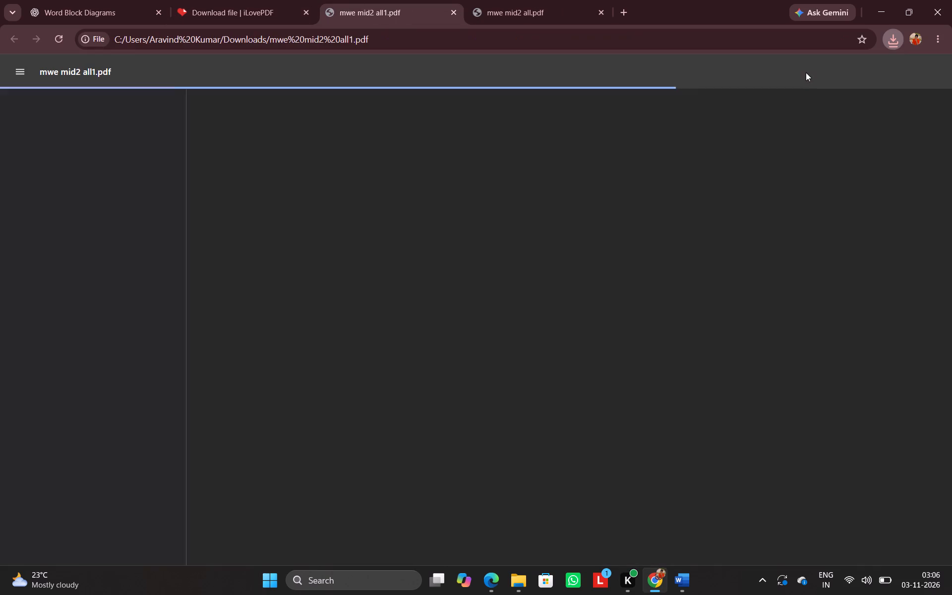
pyautogui.scroll(-3, 104, 449)
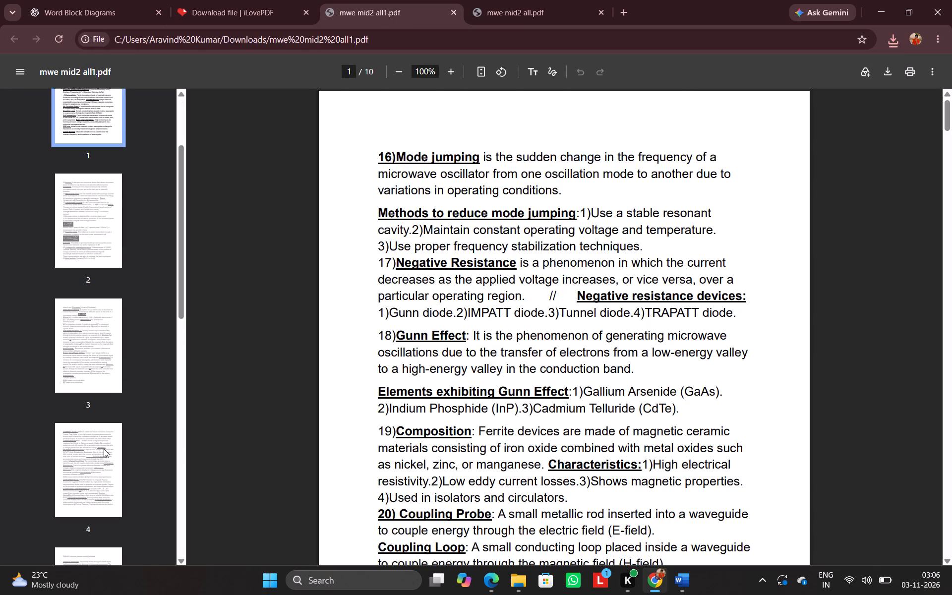
pyautogui.scroll(-8, 104, 449)
pyautogui.click(91, 498)
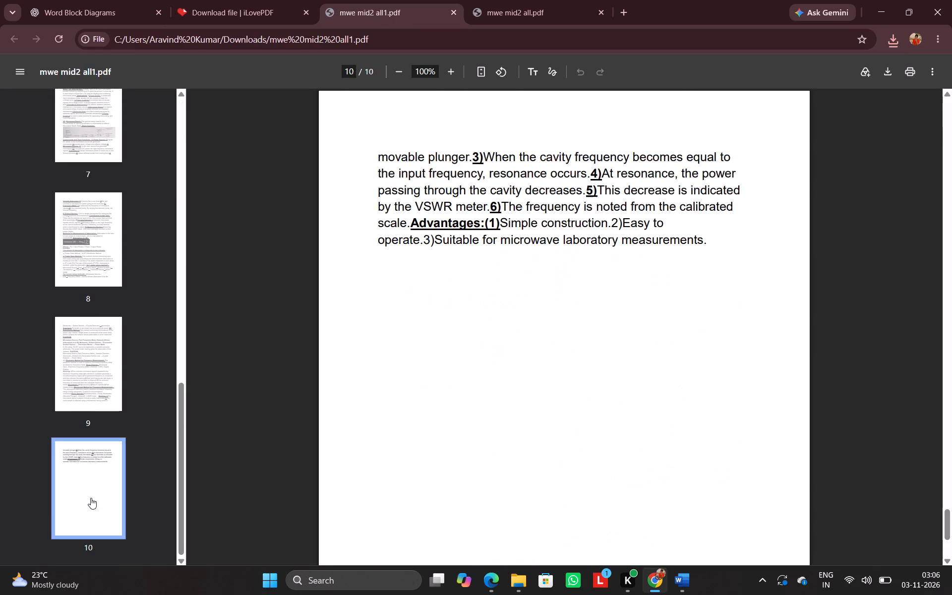
pyautogui.moveTo(91, 498); pyautogui.dragTo(351, 401)
pyautogui.scroll(-3, 351, 401)
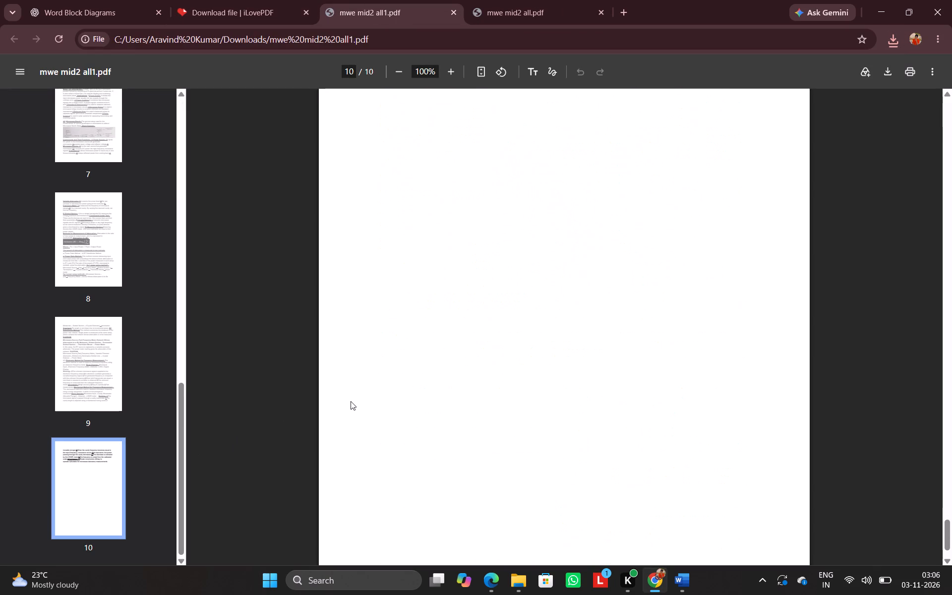
pyautogui.scroll(-6, 351, 401)
pyautogui.scroll(4, 351, 401)
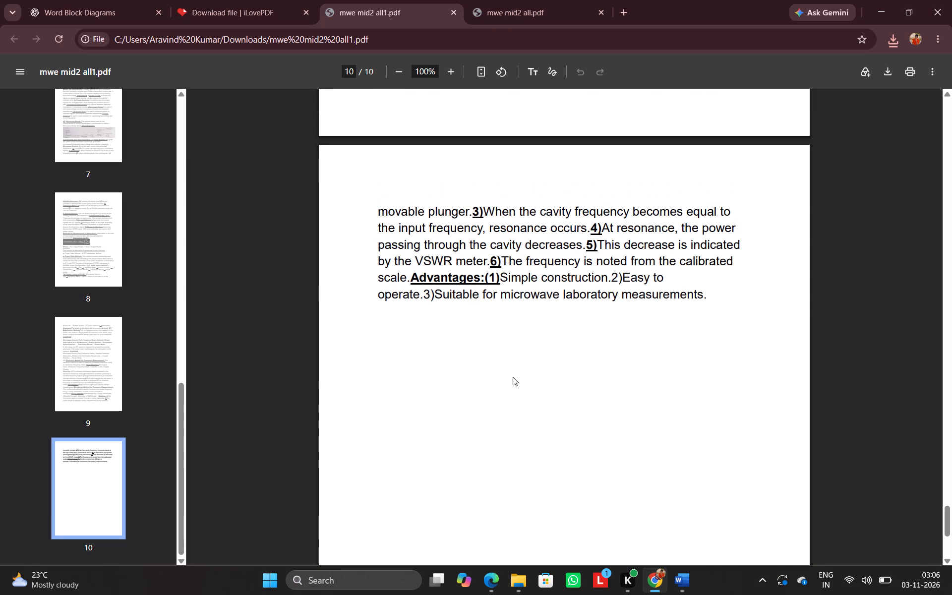
pyautogui.scroll(4, 524, 374)
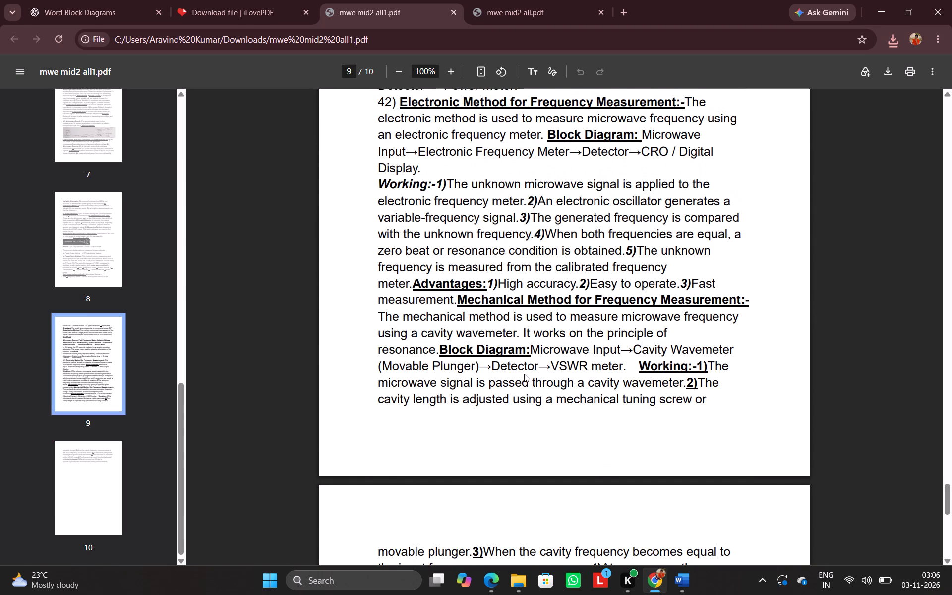
pyautogui.scroll(6, 524, 374)
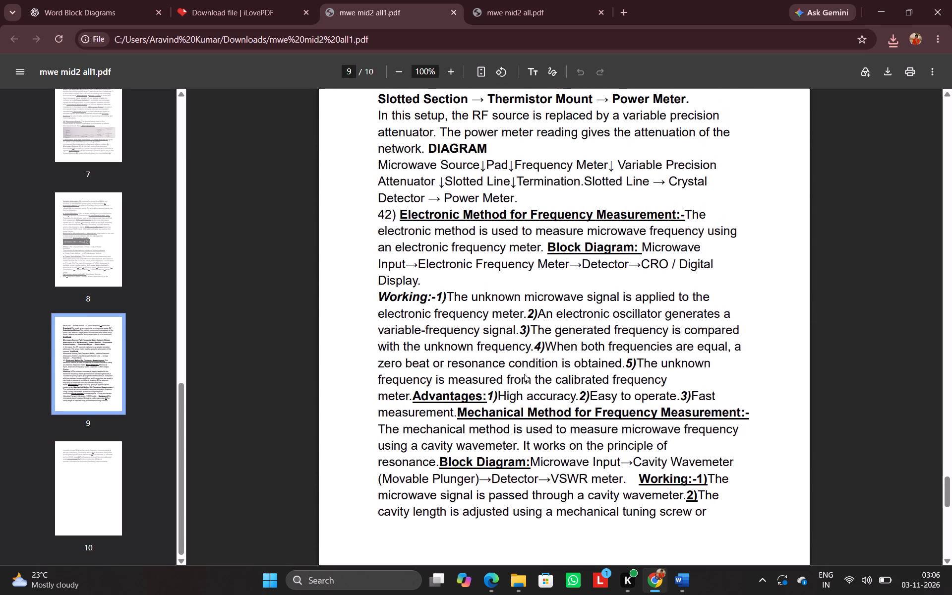
pyautogui.scroll(2, 524, 374)
pyautogui.scroll(1, 547, 313)
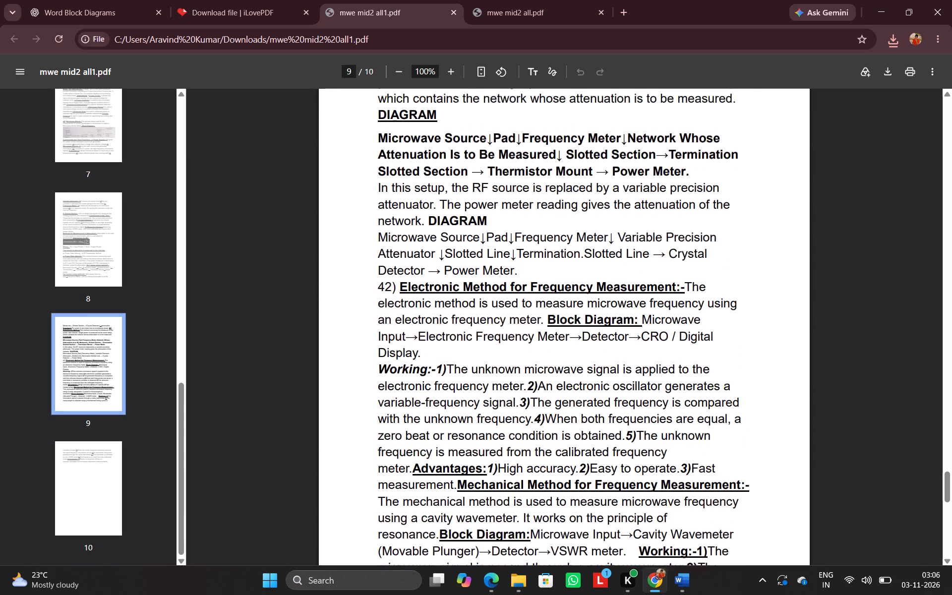
pyautogui.scroll(3, 547, 313)
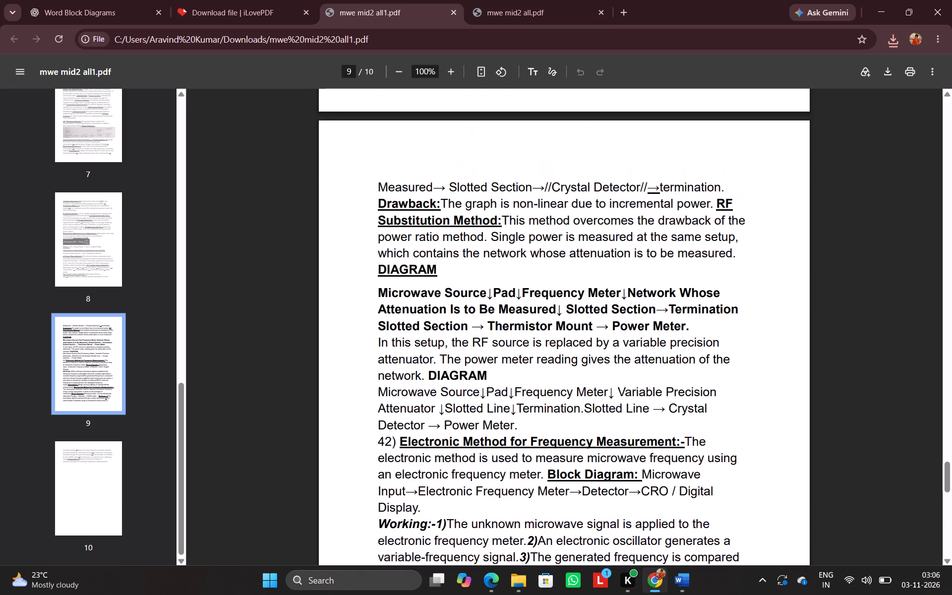
pyautogui.scroll(4, 547, 313)
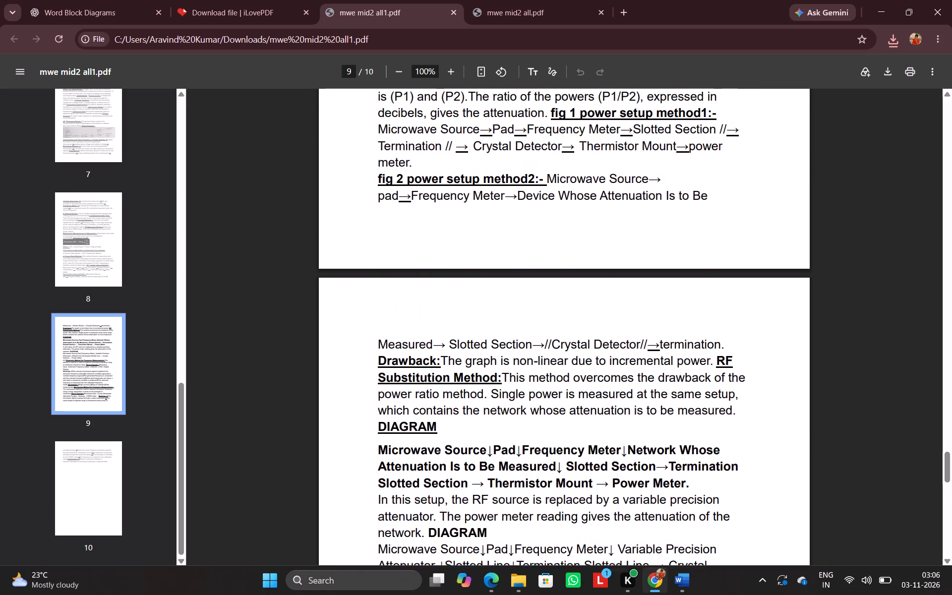
pyautogui.scroll(6, 547, 313)
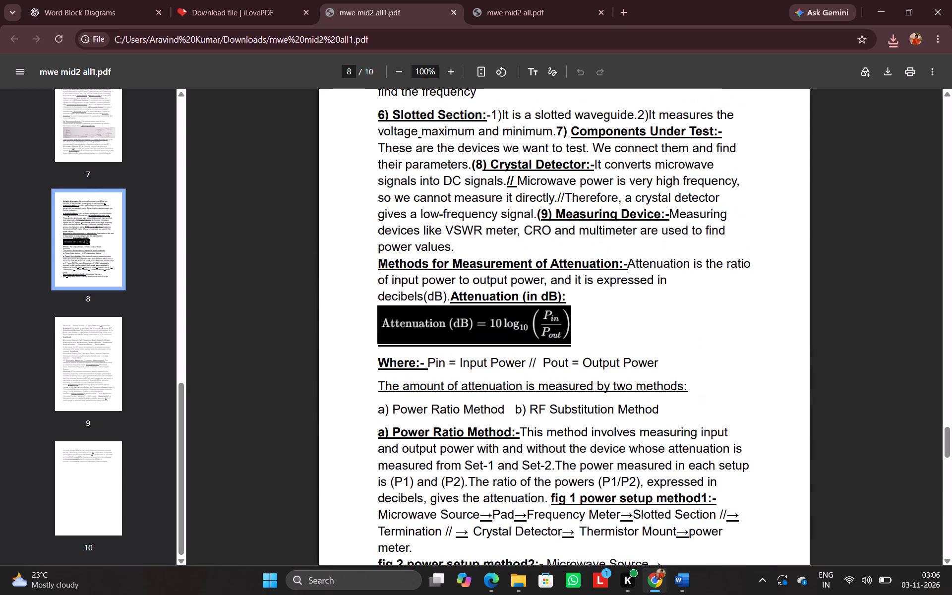
# Switch to Word and join answer 42, Electronic Method for Frequency Measurement, directly onto the preceding Power Meter line.
pyautogui.click(681, 590)
pyautogui.scroll(3, 493, 400)
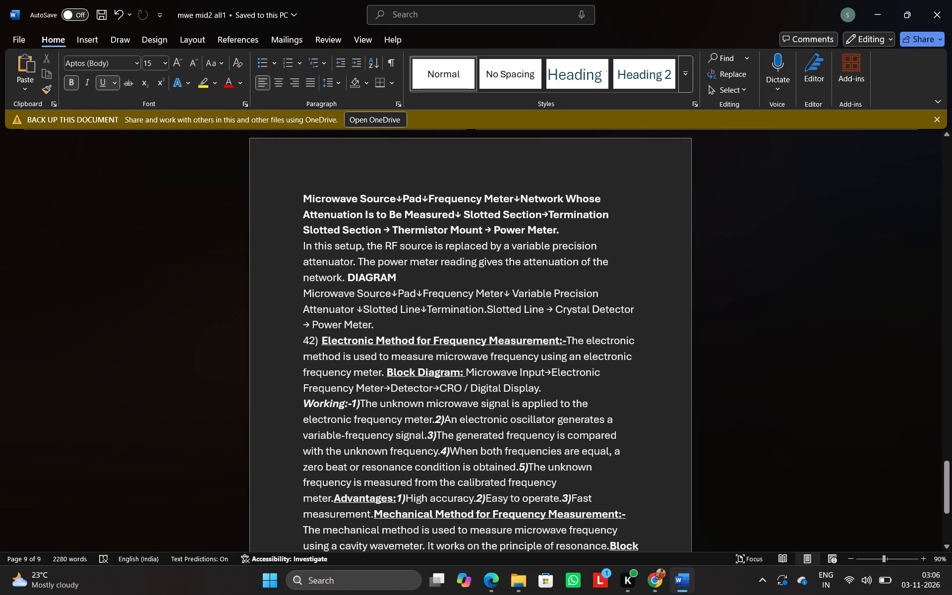
pyautogui.click(300, 341)
pyautogui.press('BackSpace')
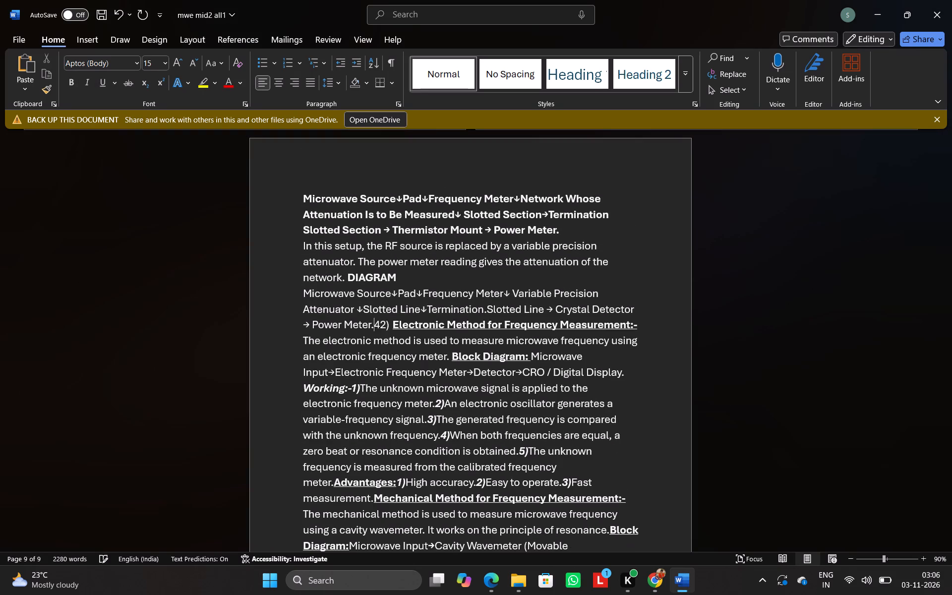
pyautogui.press('space')
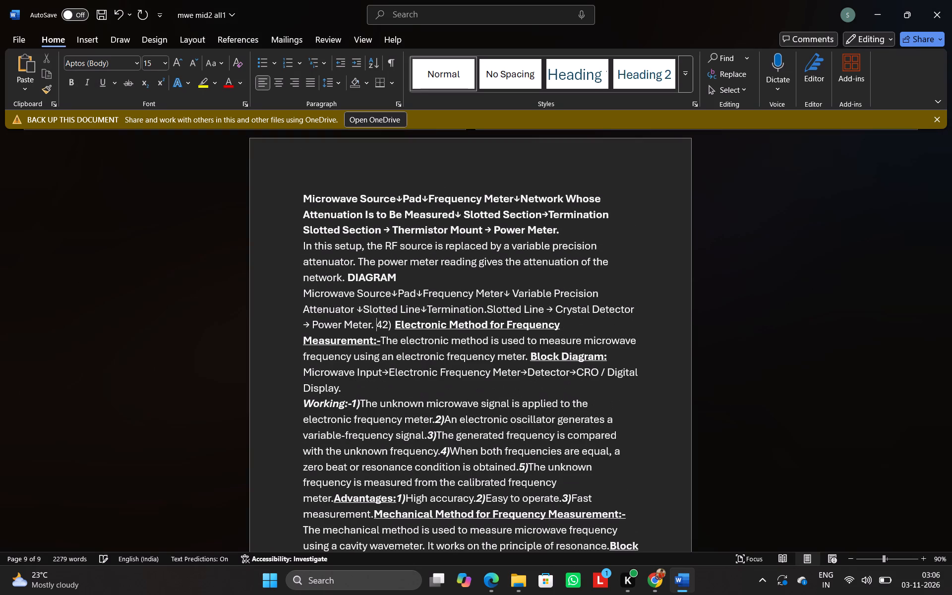
pyautogui.press('BackSpace')
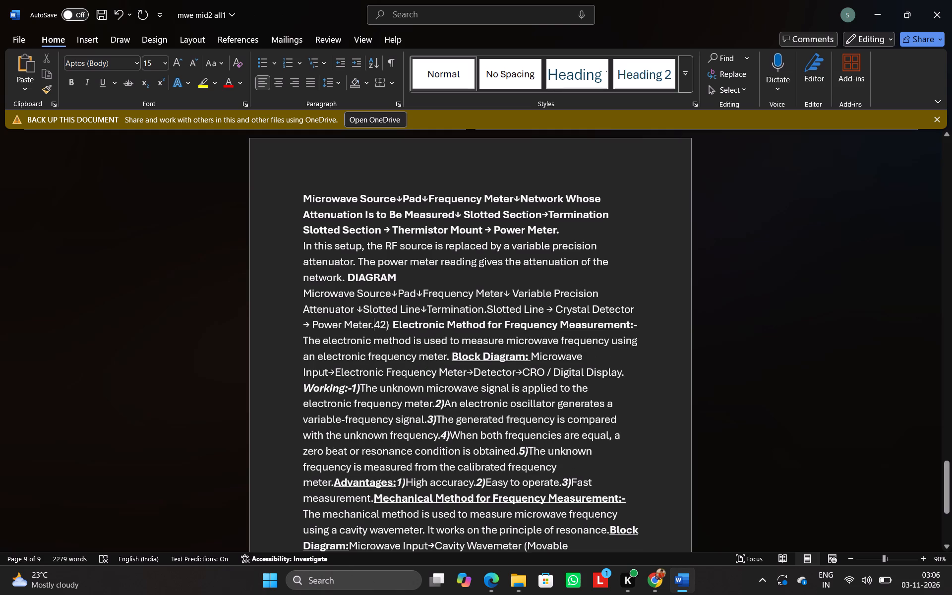
# Join both RF substitution DIAGRAM labels with the Microwave Source chains below them, adding ":-" after each label.
pyautogui.click(301, 292)
pyautogui.press('BackSpace')
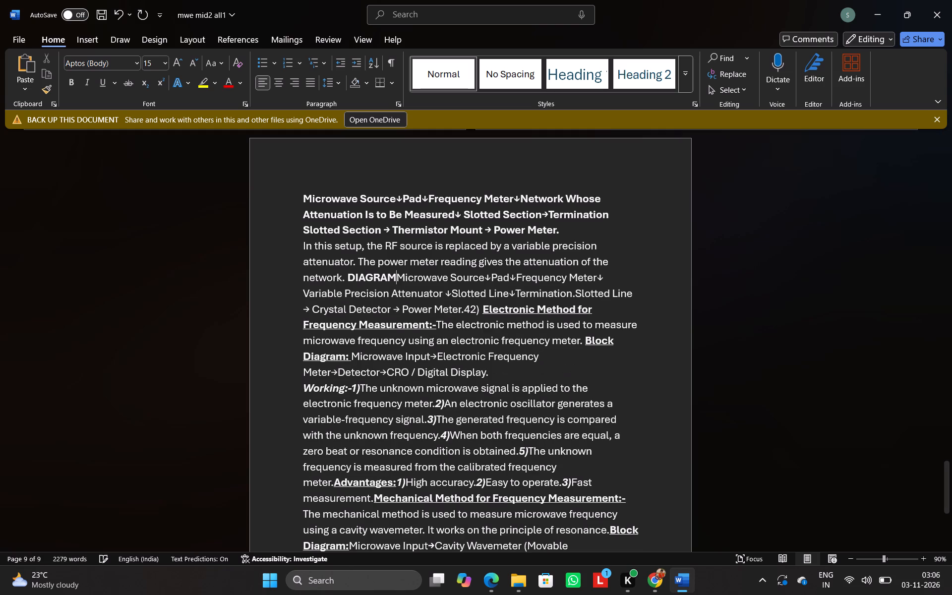
pyautogui.press('space')
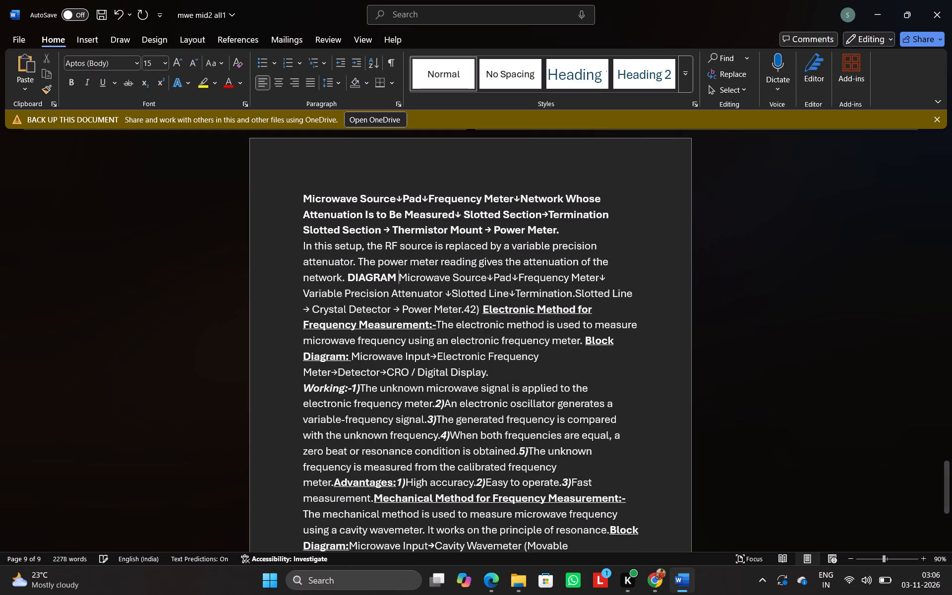
pyautogui.write(':-')
pyautogui.scroll(2, 362, 287)
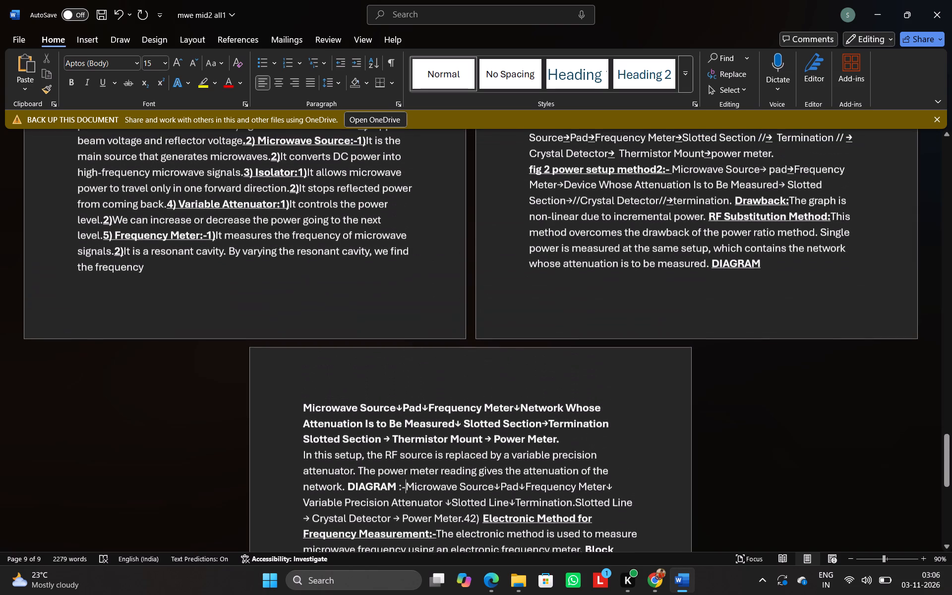
pyautogui.click(303, 407)
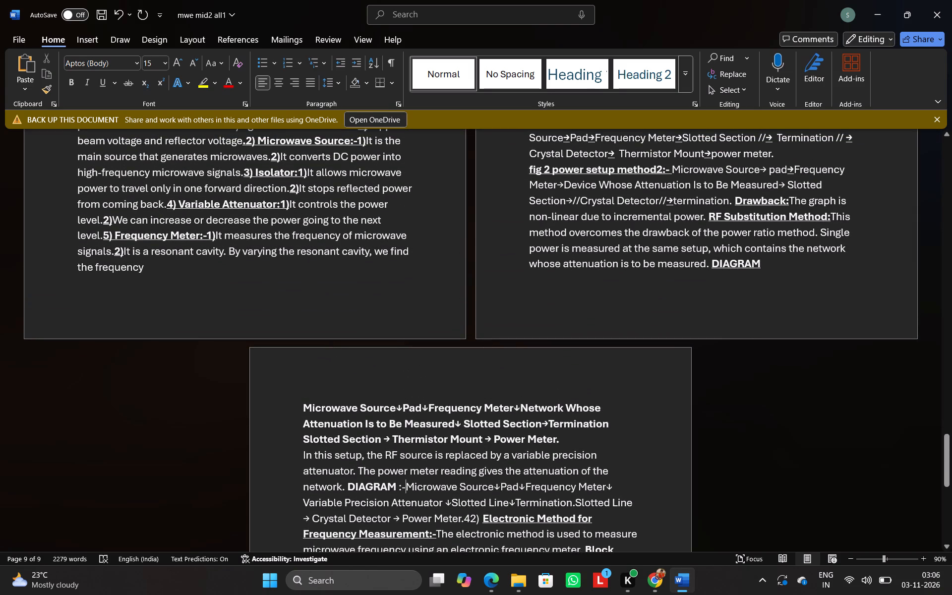
pyautogui.press('BackSpace')
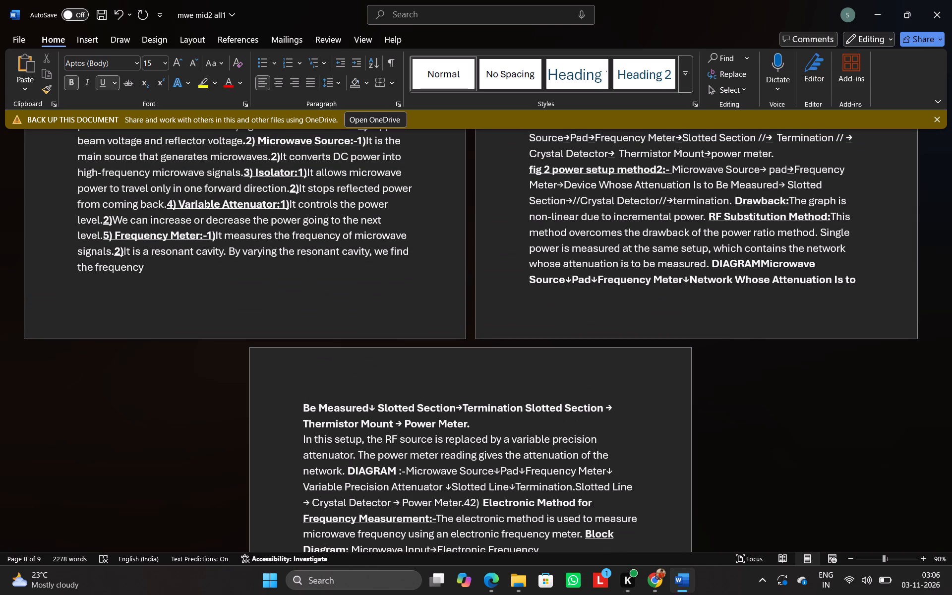
pyautogui.write(':-')
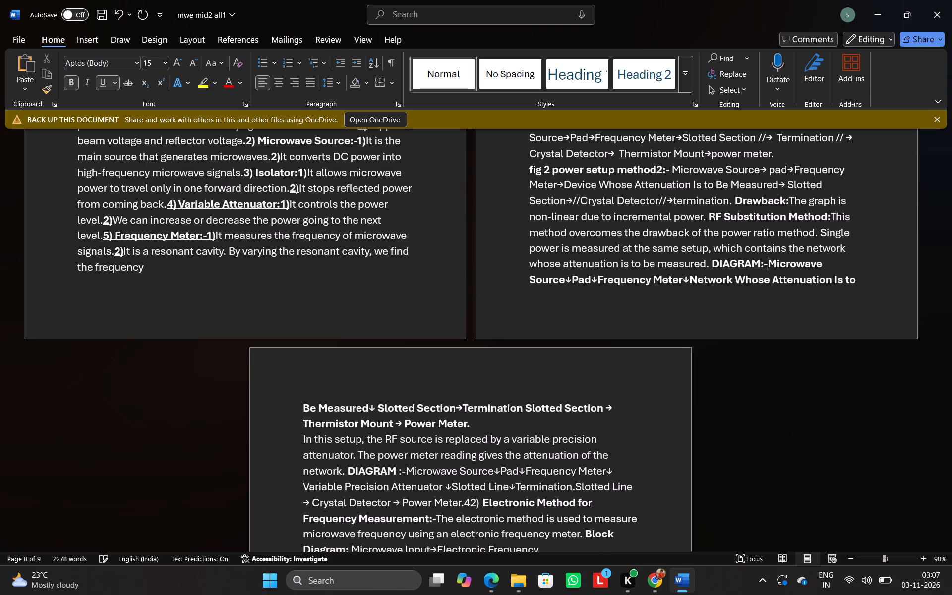
# Under the attenuation formula, merge the Where line, the two-methods sentence and the a)/b) list into one paragraph, adding "-" after "methods:".
pyautogui.scroll(3, 248, 448)
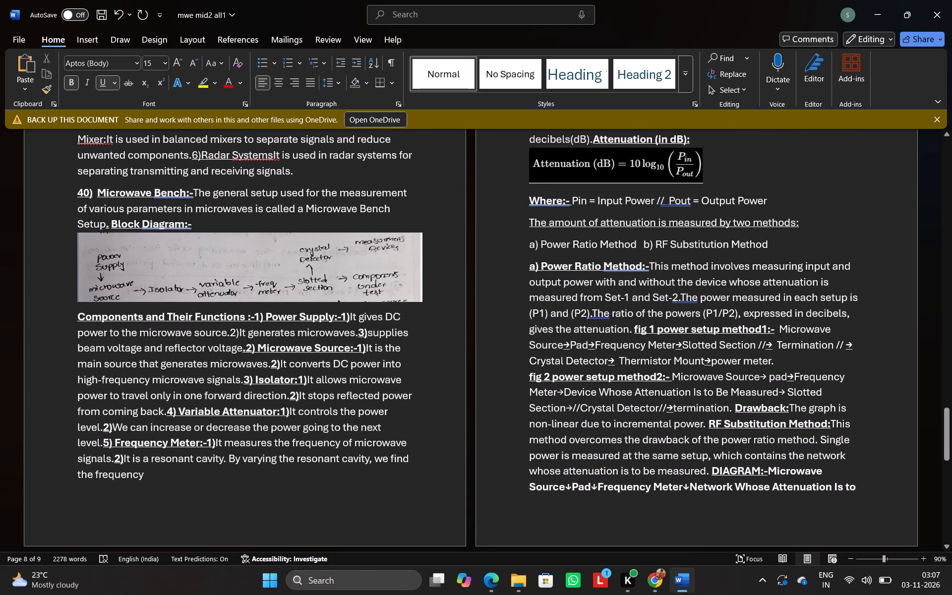
pyautogui.scroll(4, 523, 277)
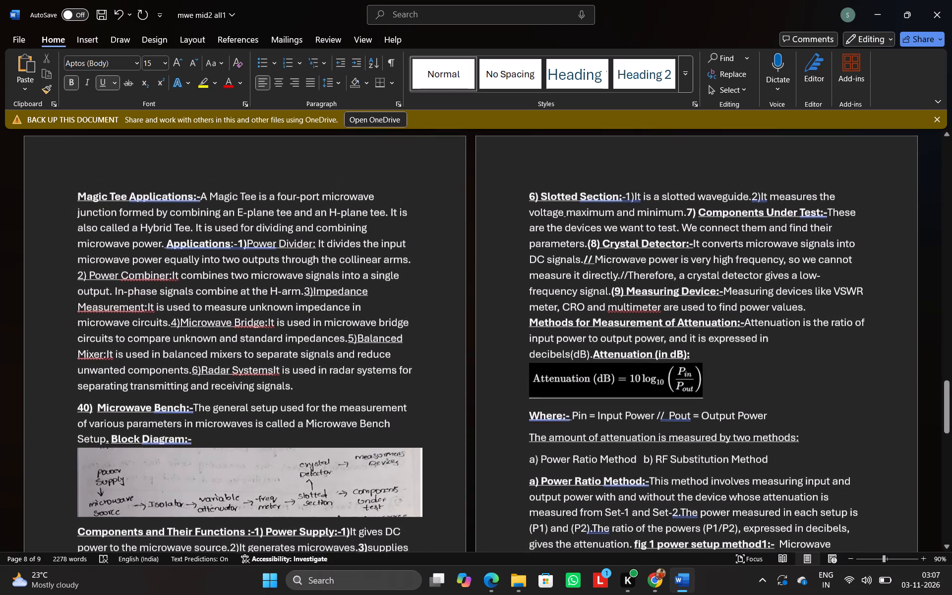
pyautogui.hscroll(1, 523, 277)
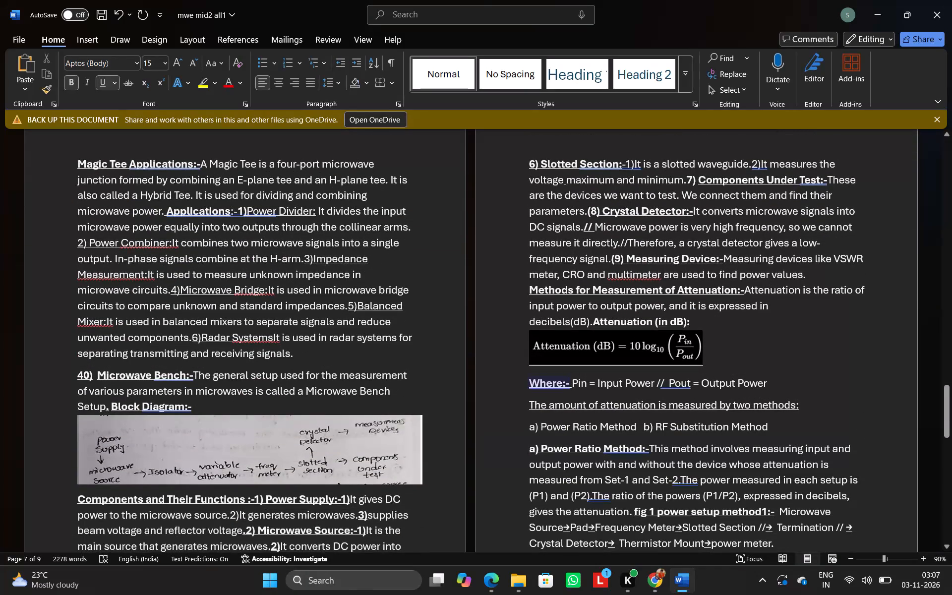
pyautogui.click(529, 384)
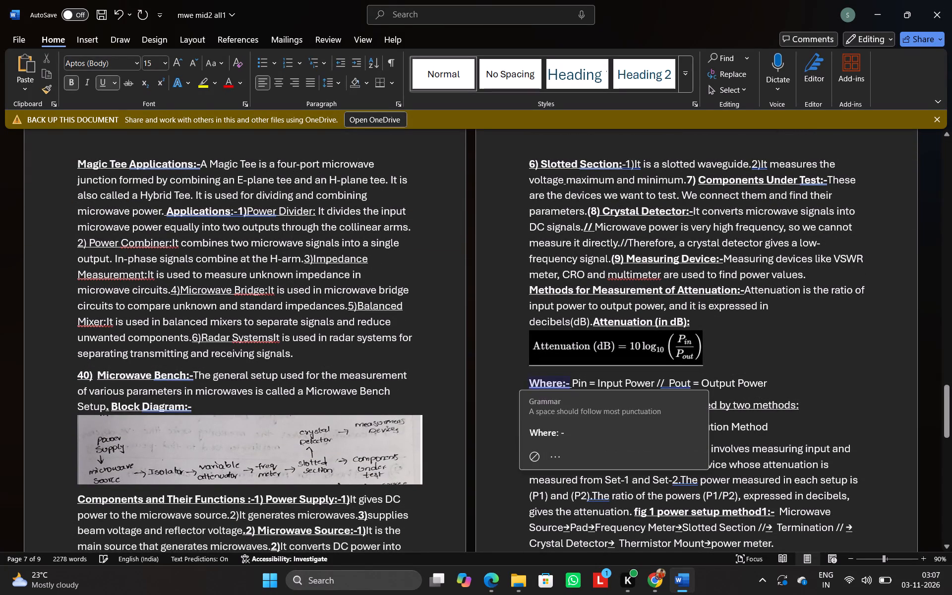
pyautogui.press('BackSpace')
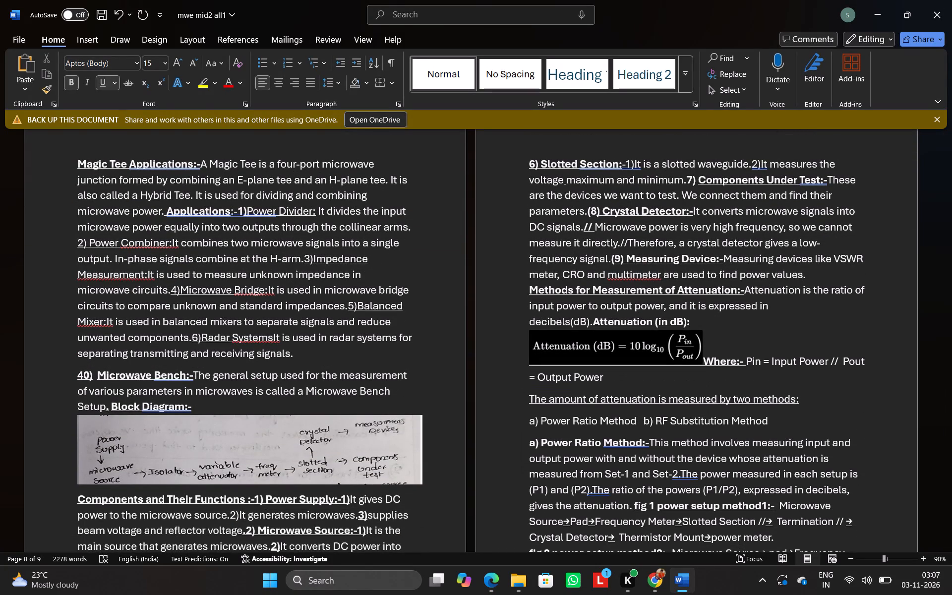
pyautogui.press('BackSpace')
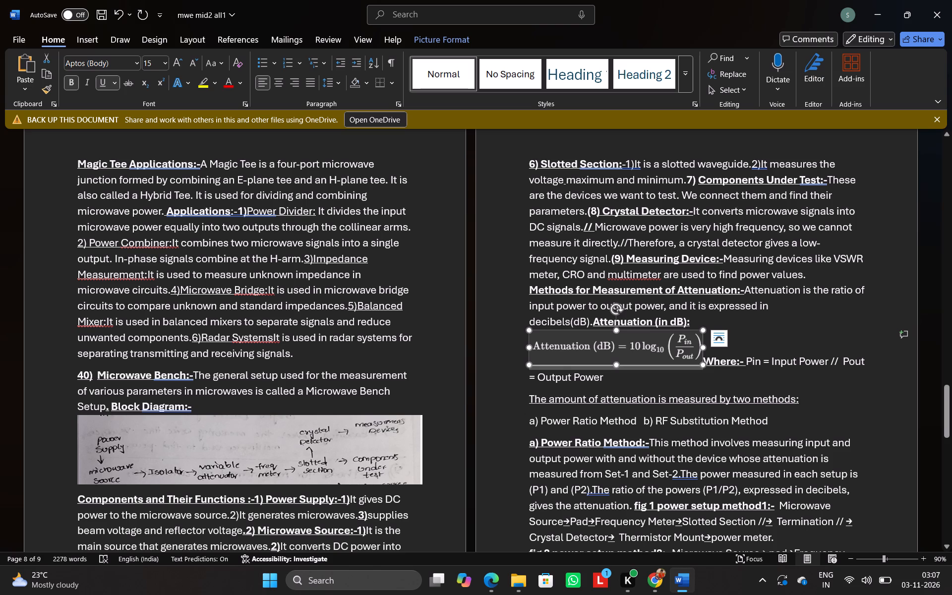
pyautogui.click(528, 400)
pyautogui.press('BackSpace')
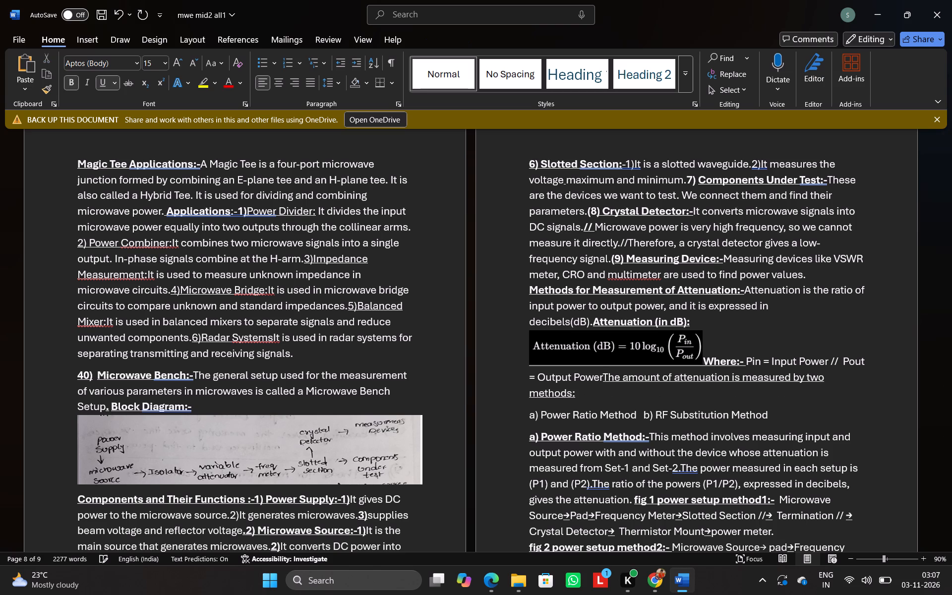
pyautogui.press('space')
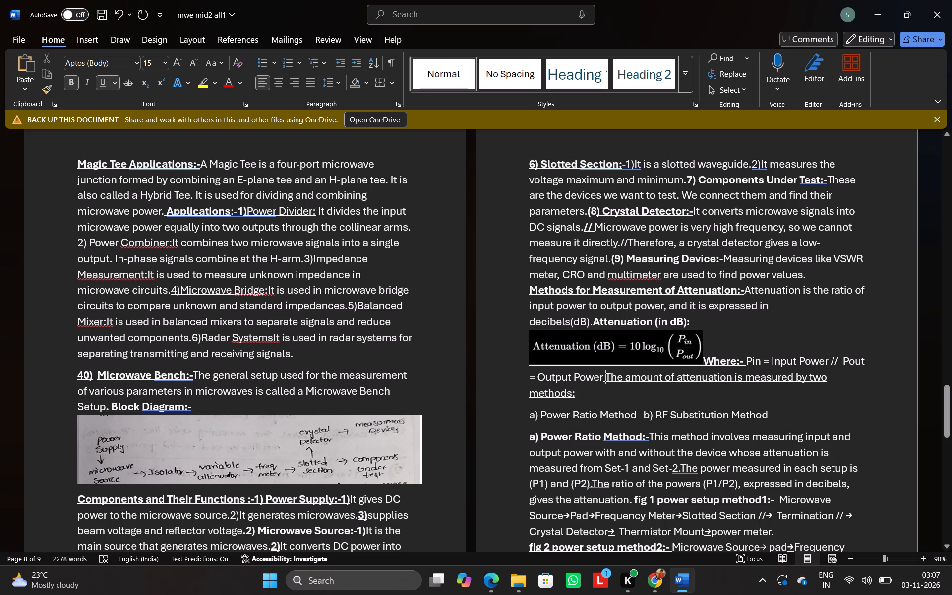
pyautogui.click(524, 425)
pyautogui.press('BackSpace')
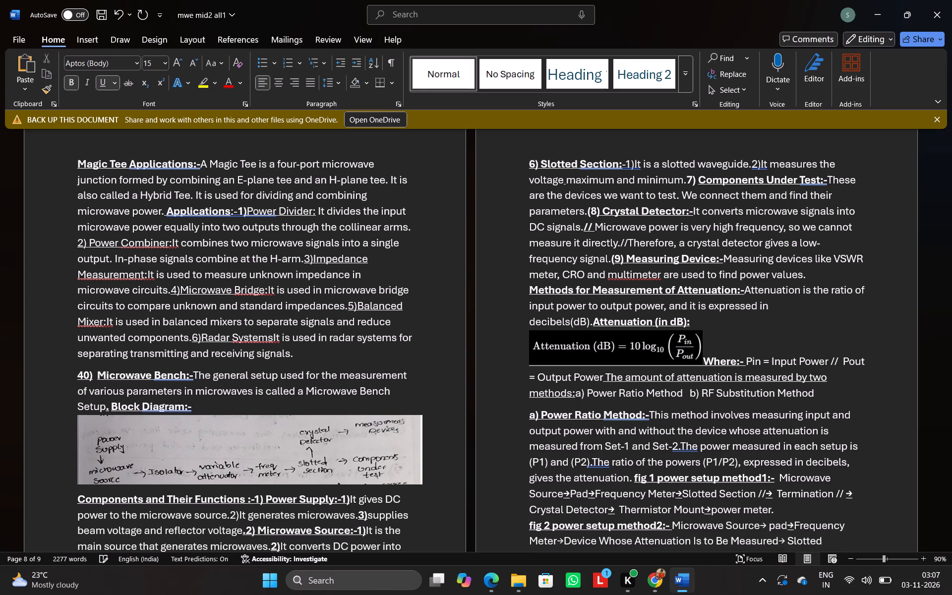
pyautogui.press('-')
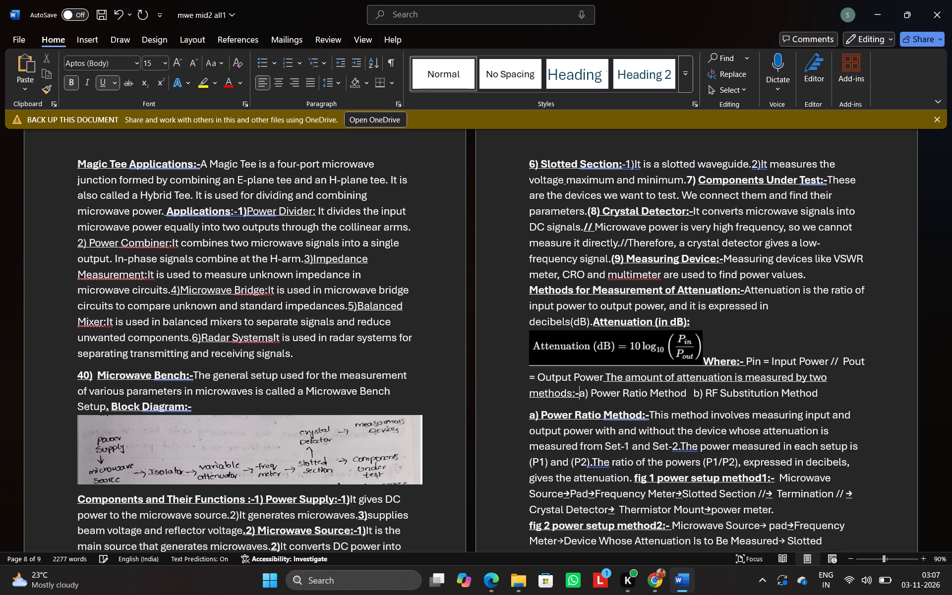
# Save a copy of the document in the Documents folder under the name mwe mid2 all2.
pyautogui.scroll(-5, 574, 441)
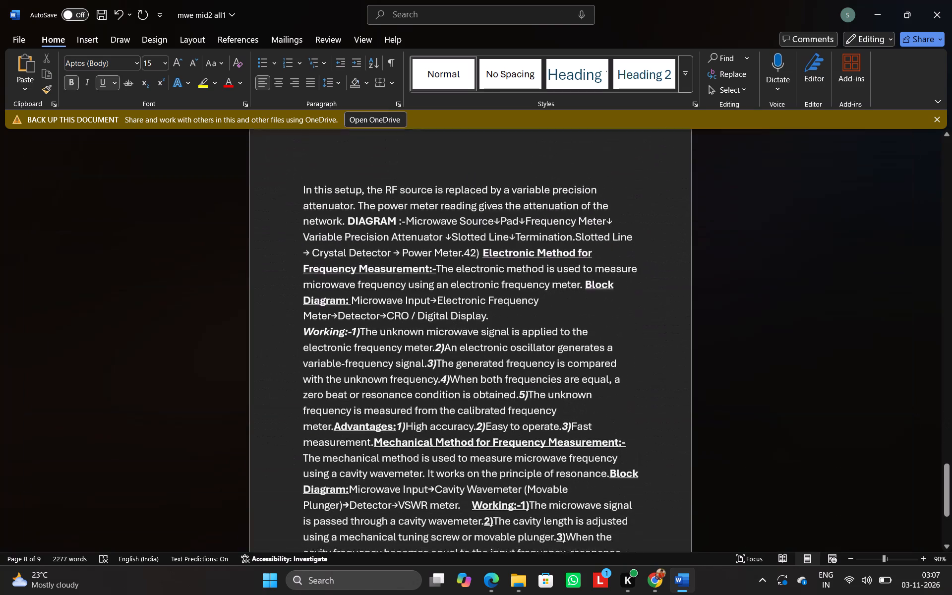
pyautogui.scroll(2, 574, 441)
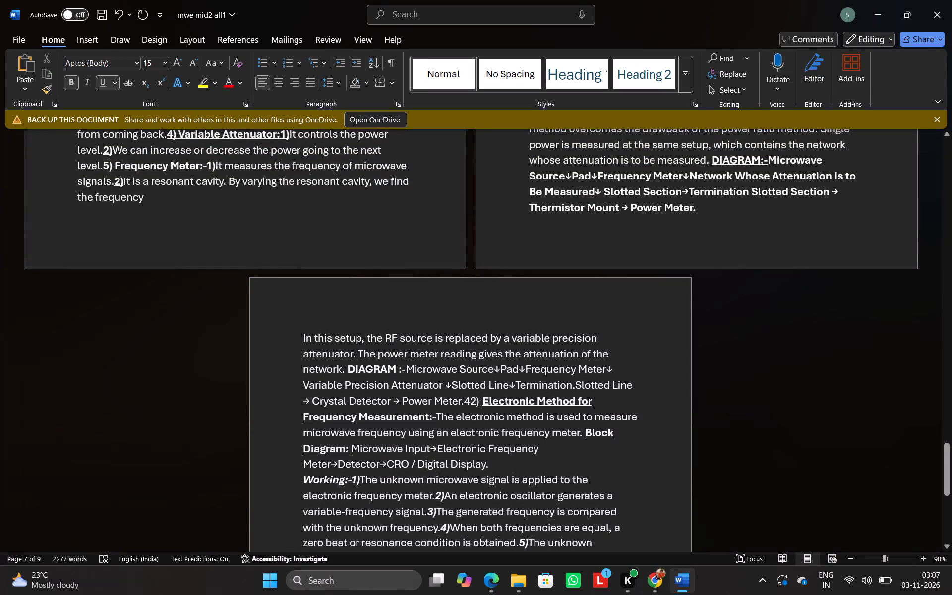
pyautogui.scroll(-5, 444, 415)
pyautogui.scroll(1, 444, 415)
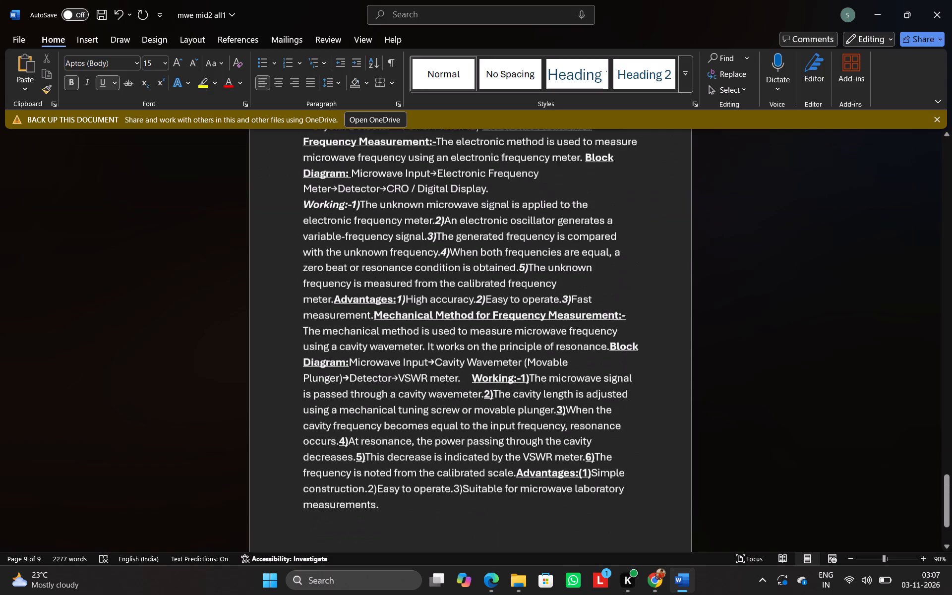
pyautogui.scroll(1, 444, 415)
pyautogui.click(19, 35)
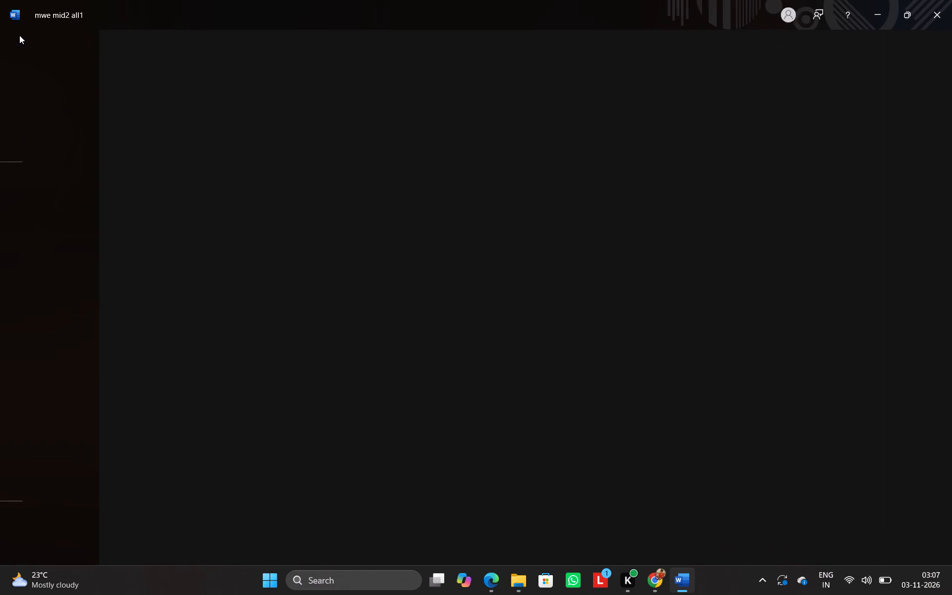
pyautogui.click(50, 228)
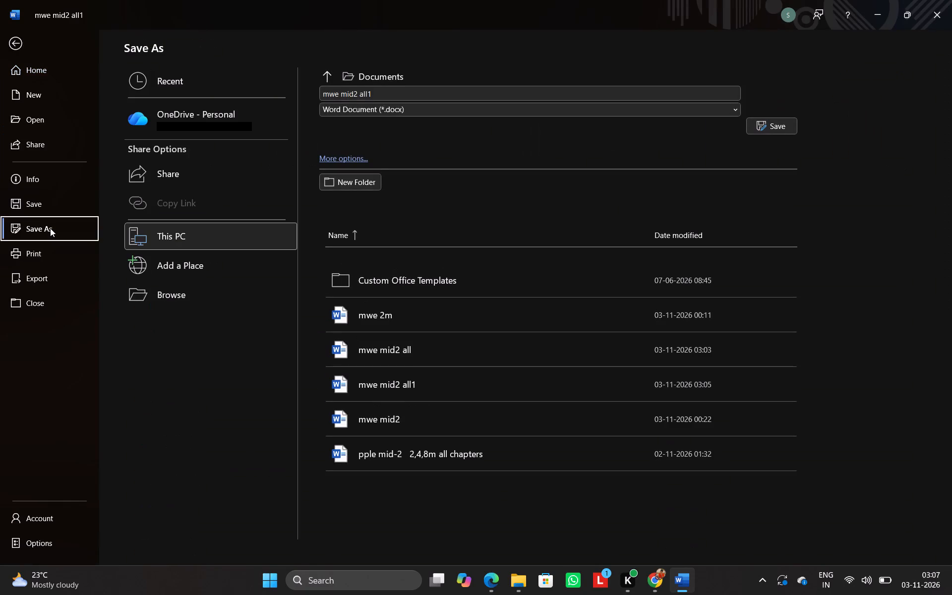
pyautogui.click(380, 92)
pyautogui.click(380, 92)
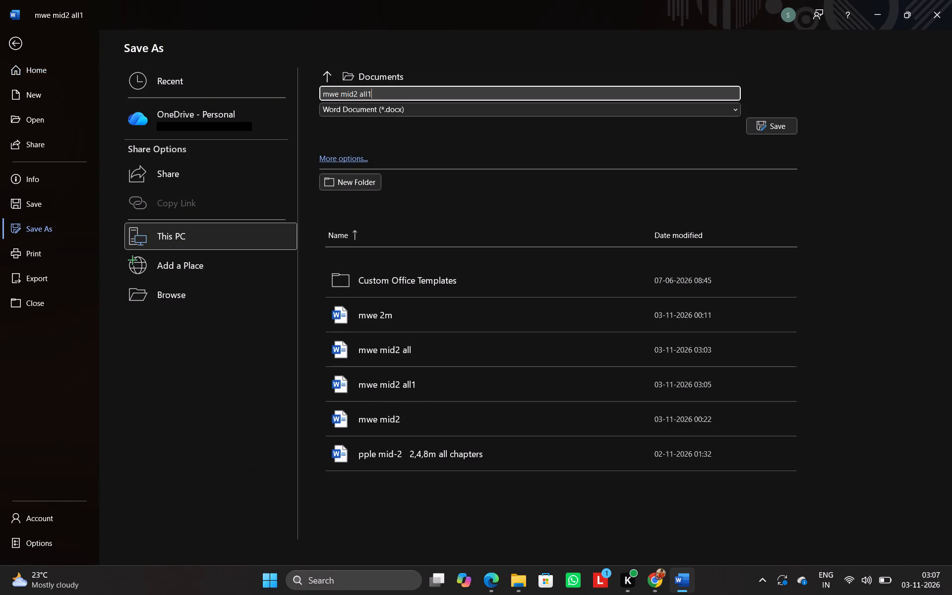
pyautogui.press('BackSpace')
pyautogui.press('2')
pyautogui.click(771, 129)
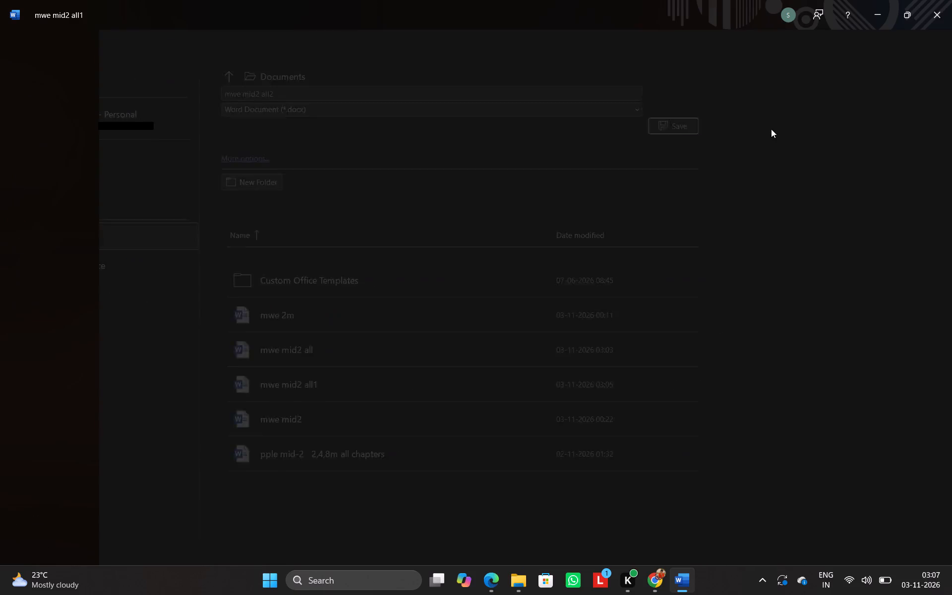
# Return to iLovePDF in Chrome and load mwe mid2 all2 from Documents into a new Word to PDF conversion.
pyautogui.click(657, 580)
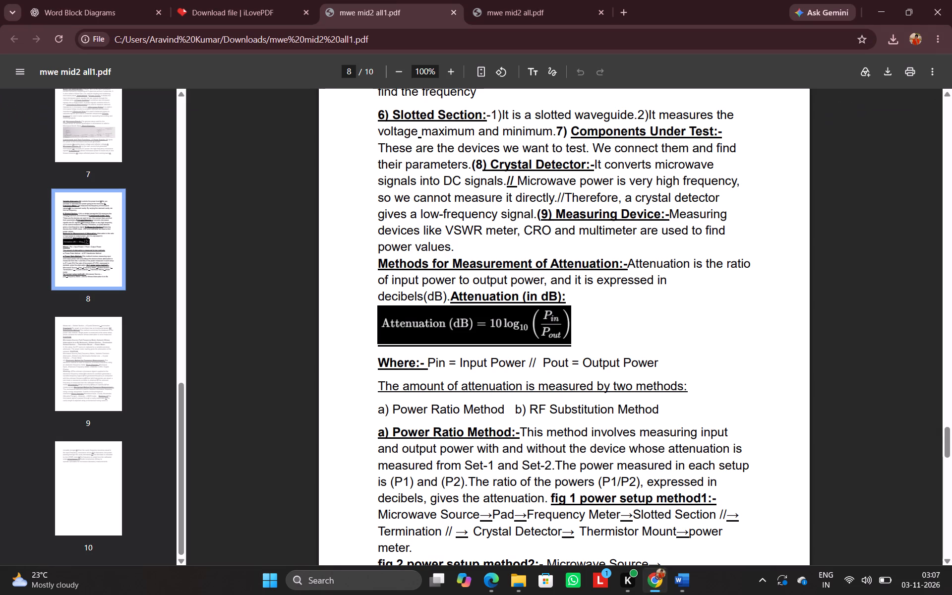
pyautogui.click(214, 0)
pyautogui.click(360, 186)
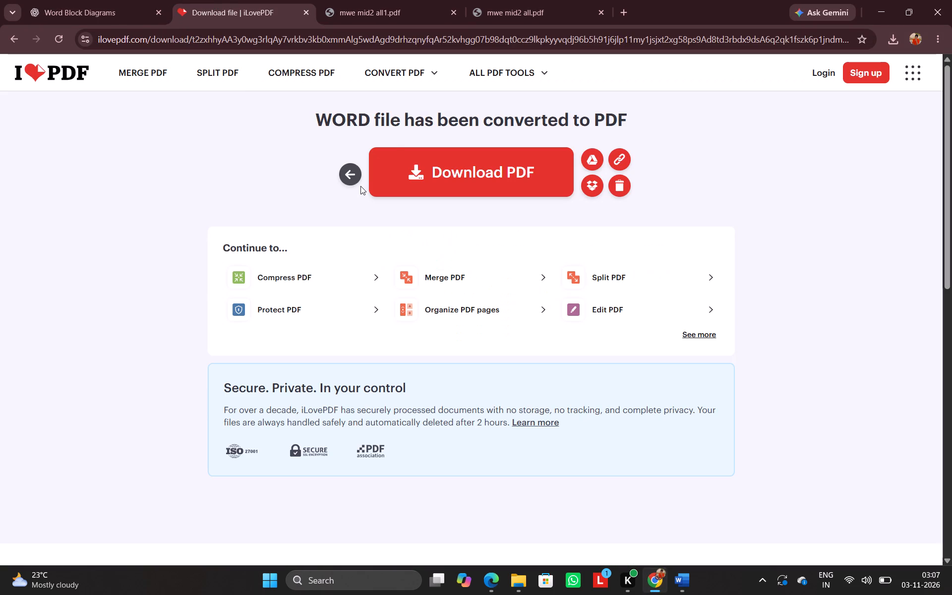
pyautogui.click(356, 181)
pyautogui.click(538, 202)
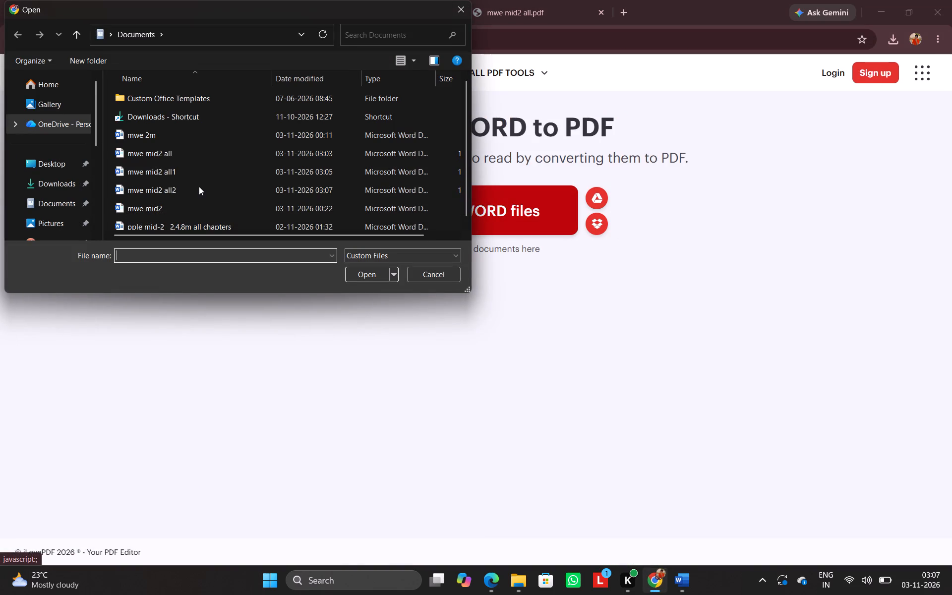
pyautogui.click(198, 190)
pyautogui.click(356, 268)
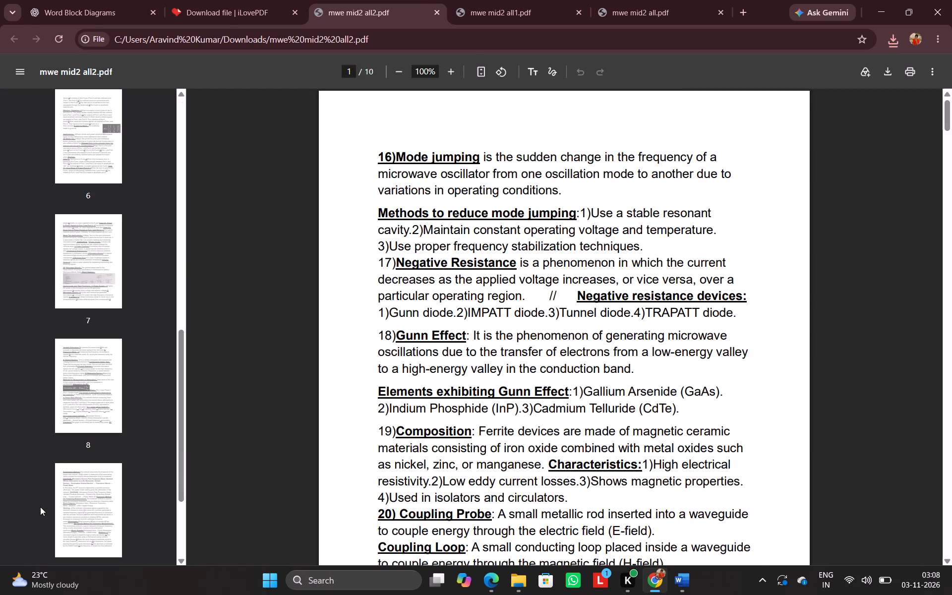
pyautogui.scroll(-3, 40, 507)
pyautogui.click(75, 496)
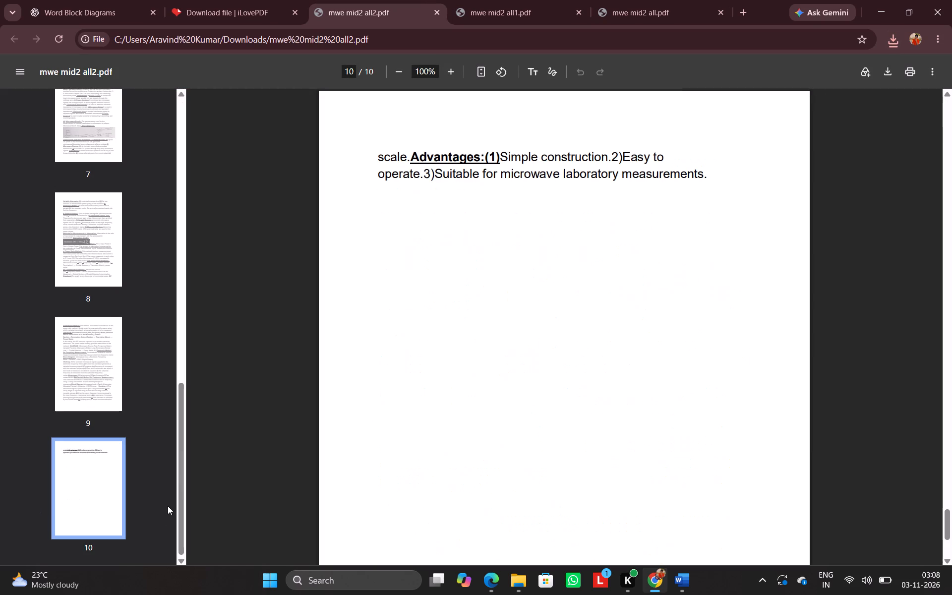
pyautogui.scroll(1, 527, 381)
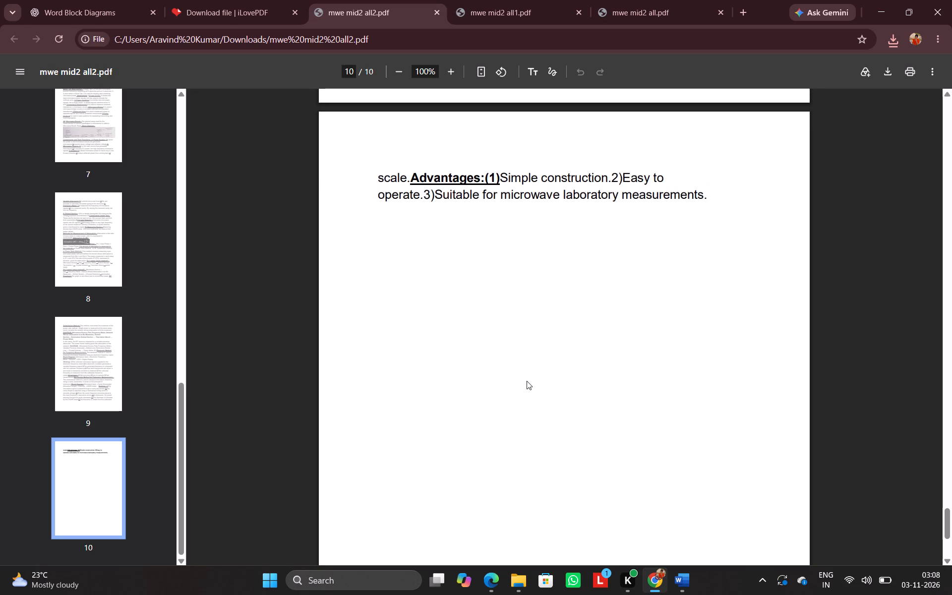
pyautogui.scroll(1, 527, 381)
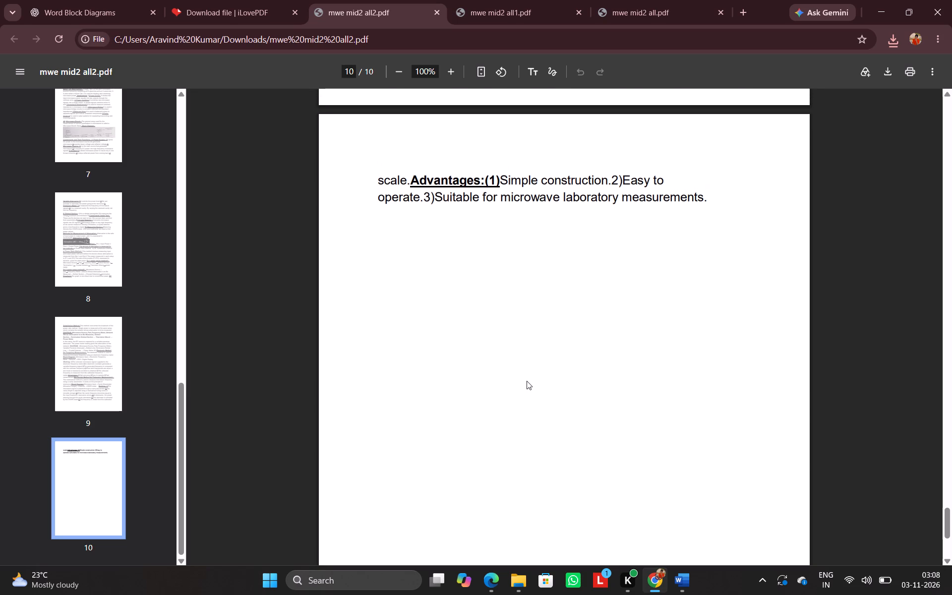
pyautogui.scroll(3, 527, 381)
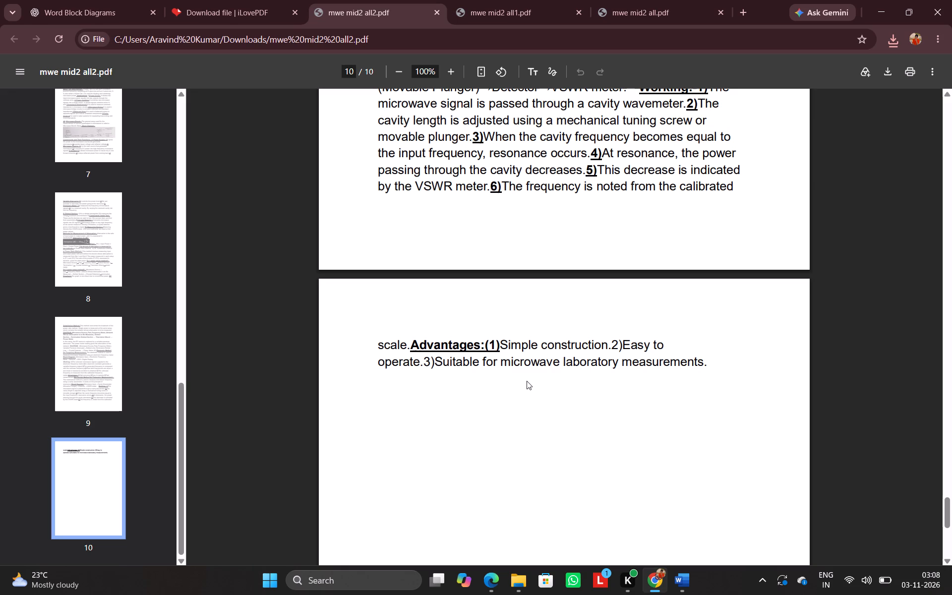
# Examine pages 8 and 9 of the PDF, from the attenuation methods to the frequency measurement methods, for line breaks that could be tightened.
pyautogui.scroll(5, 773, 322)
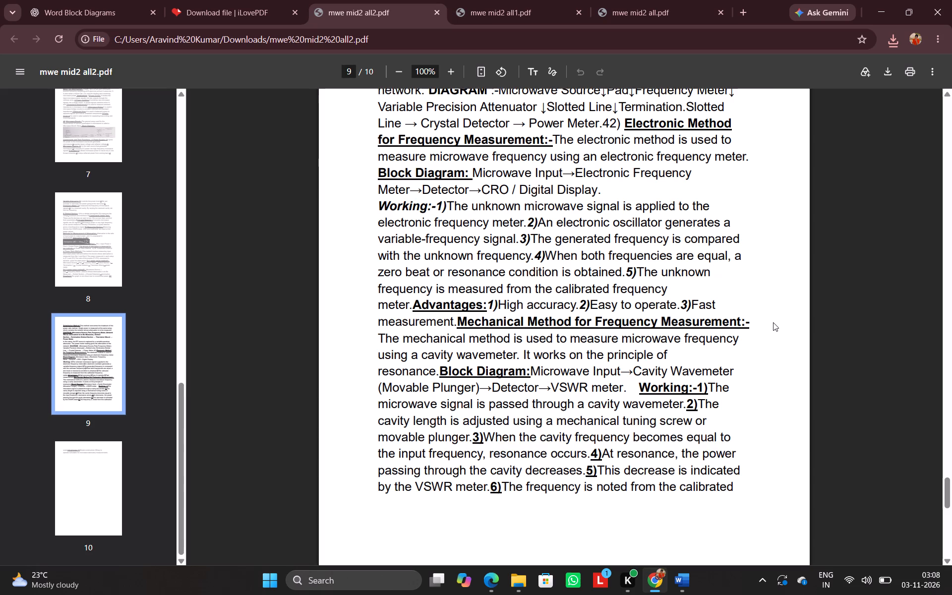
pyautogui.scroll(2, 773, 322)
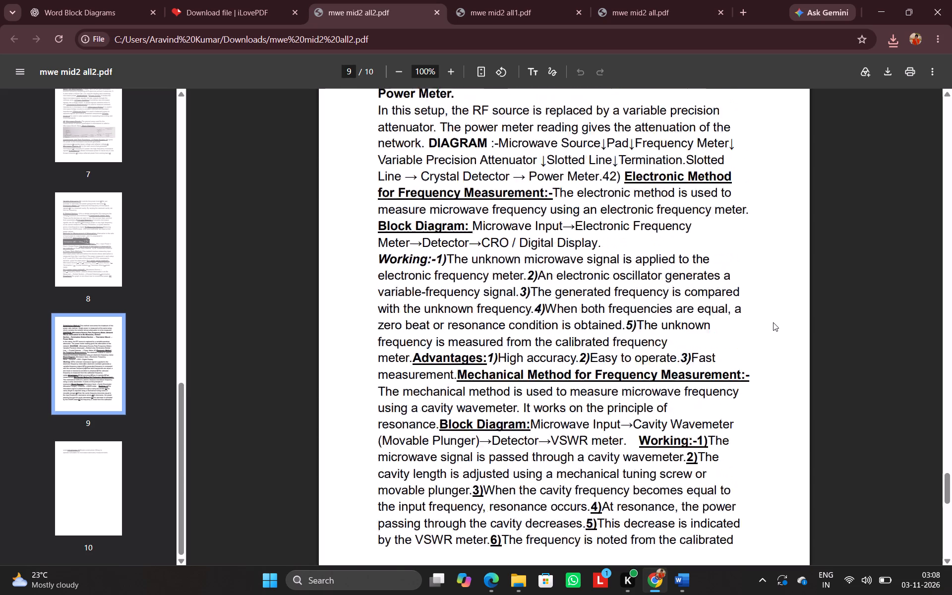
pyautogui.scroll(3, 773, 322)
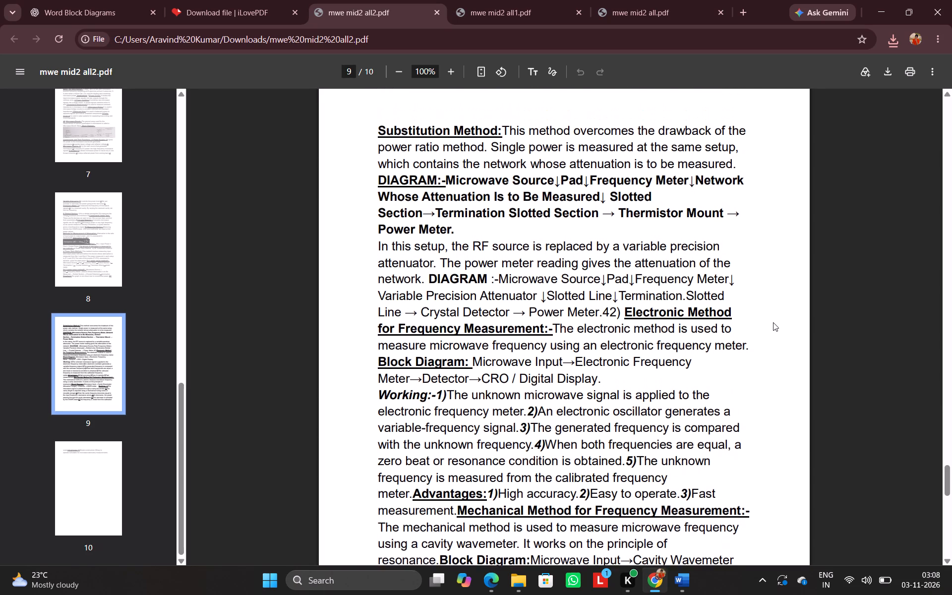
pyautogui.scroll(1, 773, 322)
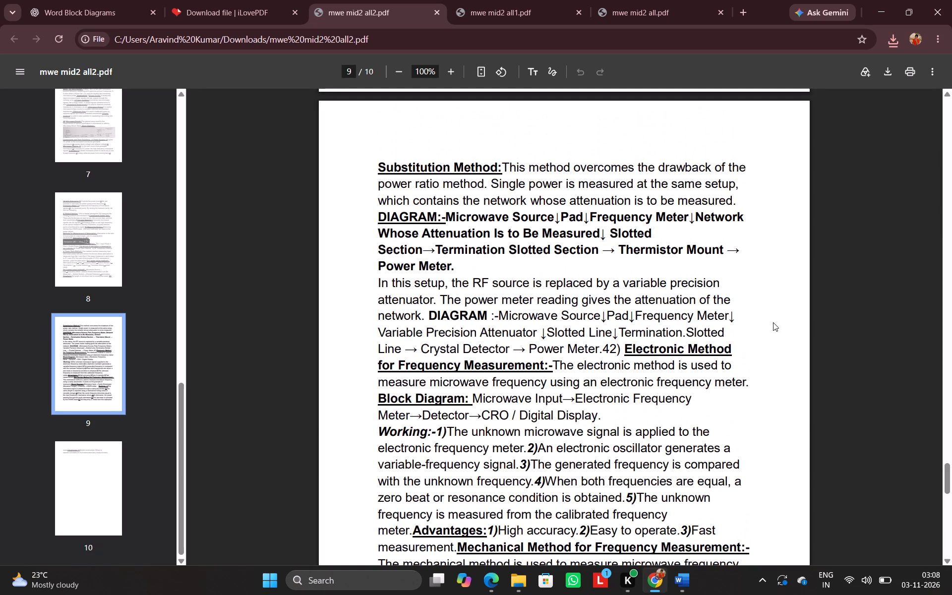
pyautogui.scroll(3, 773, 322)
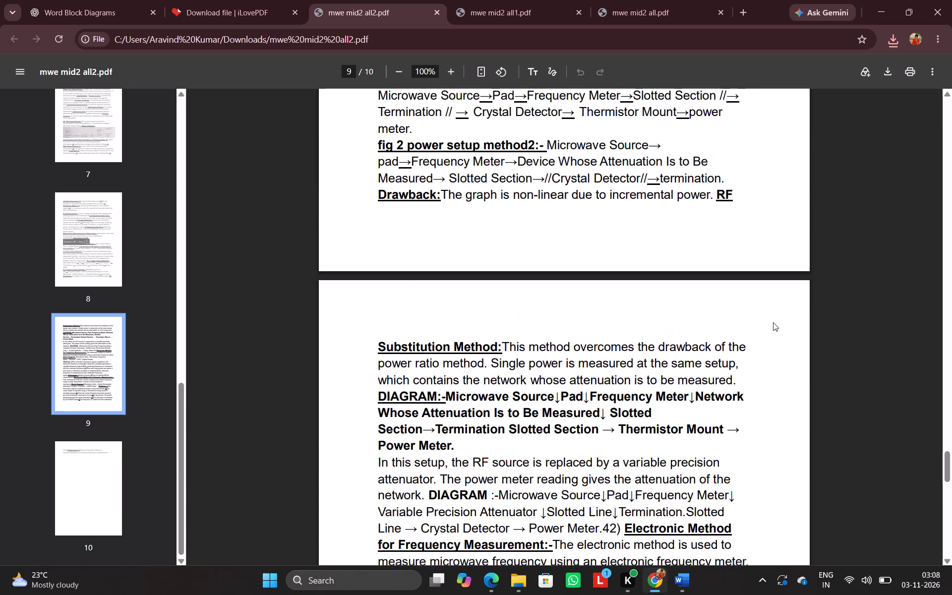
pyautogui.scroll(1, 773, 322)
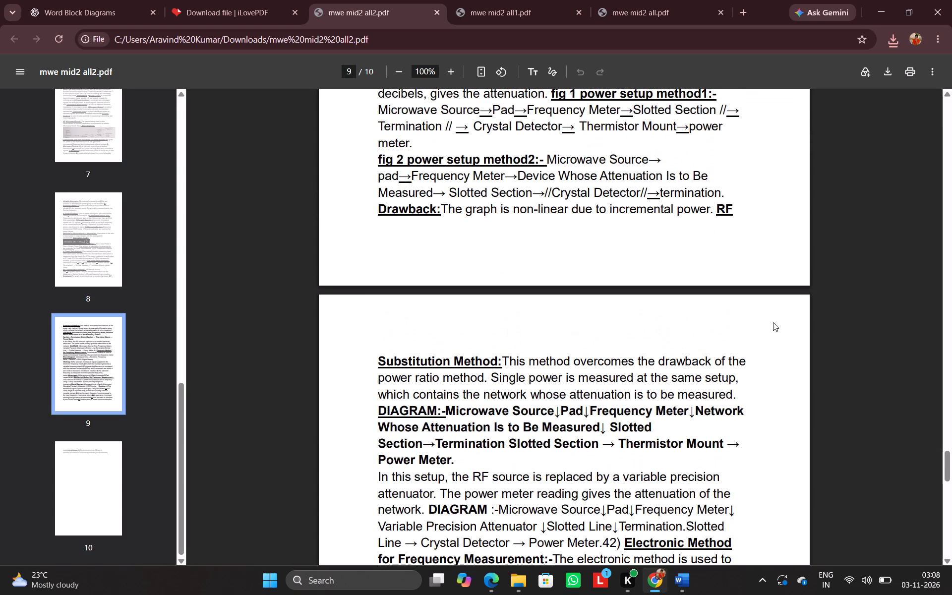
pyautogui.scroll(2, 773, 322)
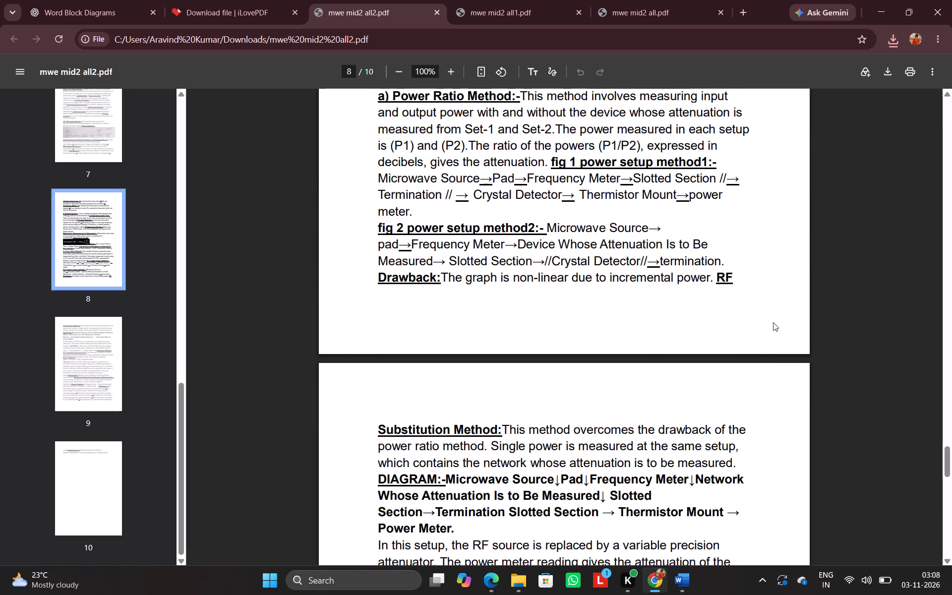
pyautogui.scroll(2, 773, 322)
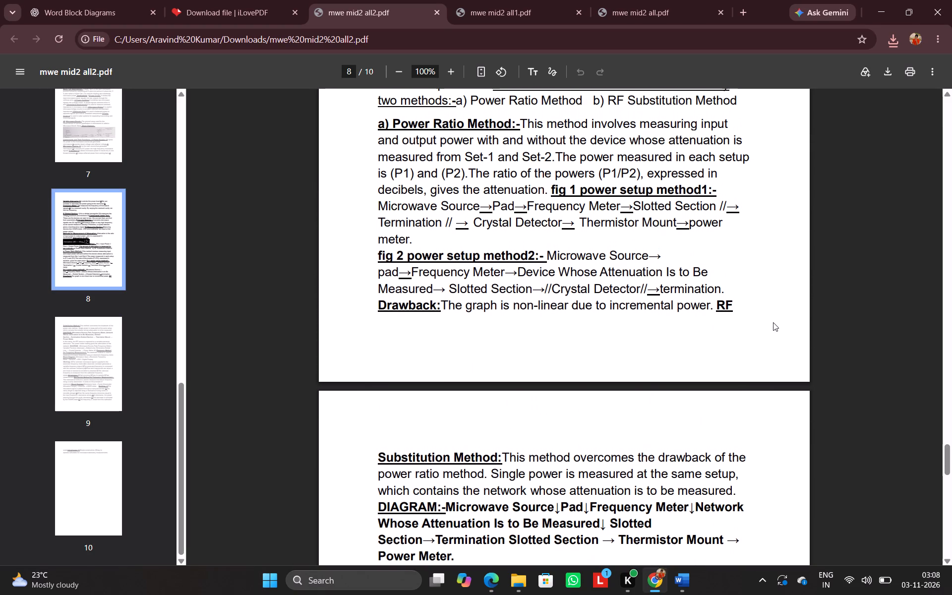
pyautogui.scroll(1, 773, 322)
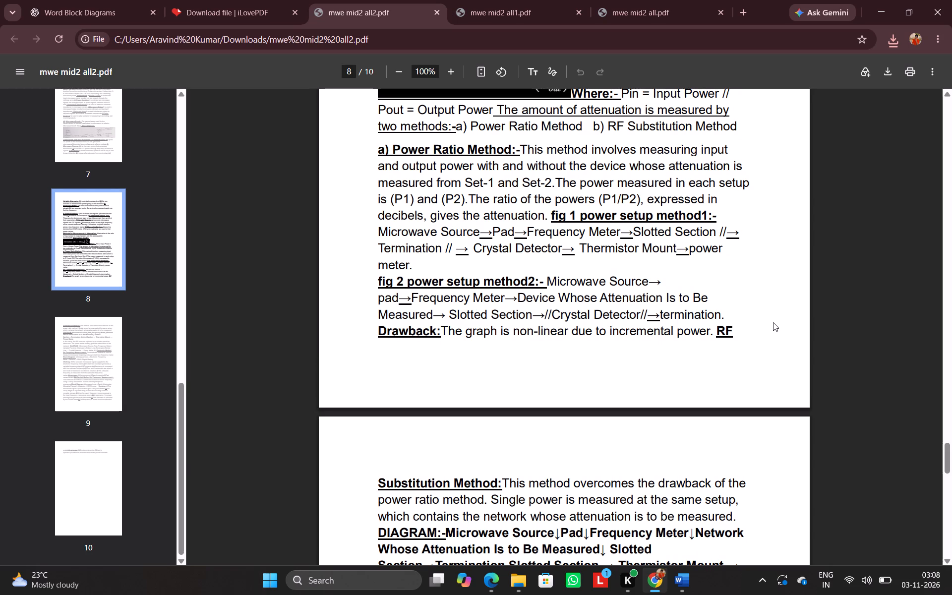
pyautogui.scroll(-1, 732, 320)
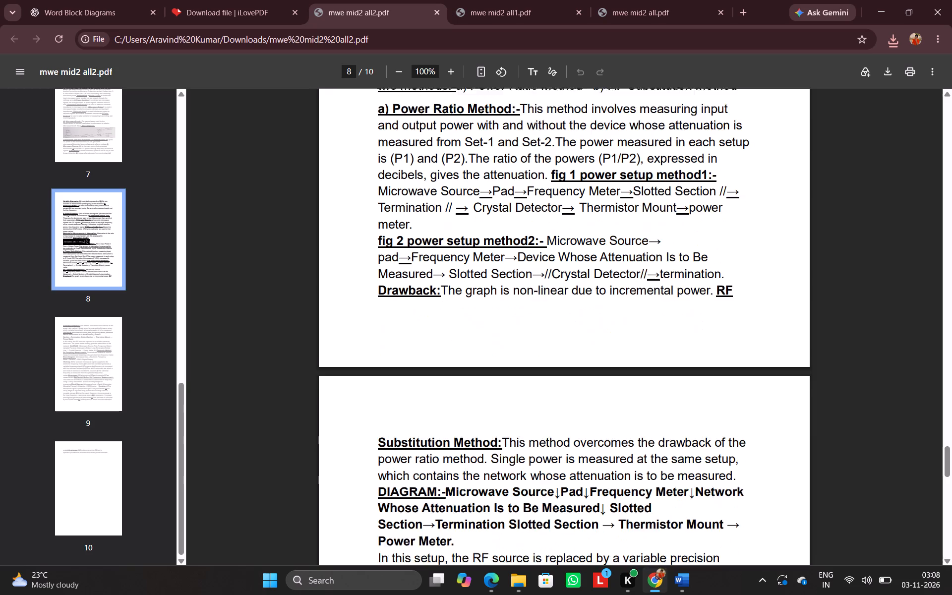
pyautogui.scroll(-6, 732, 320)
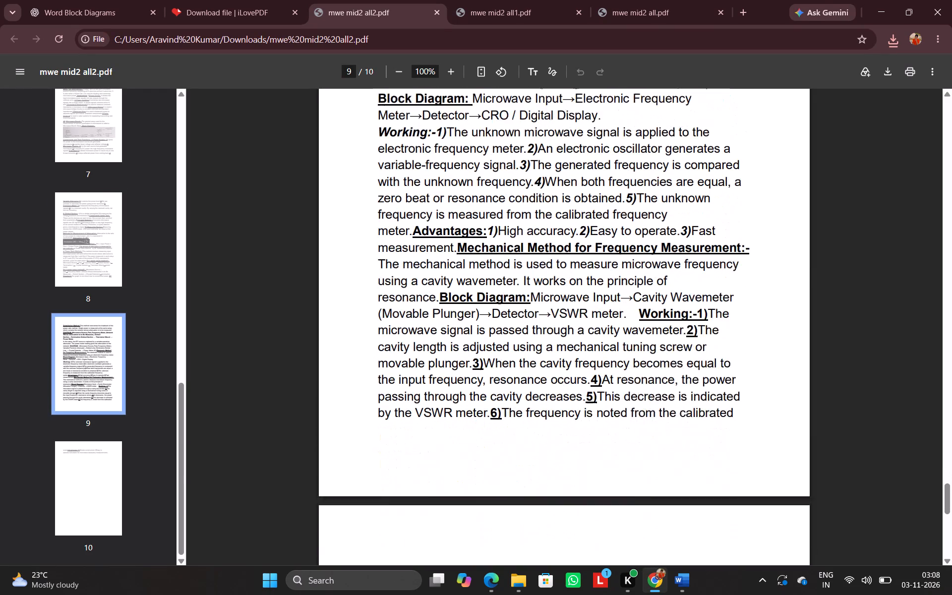
pyautogui.scroll(-2, 732, 320)
pyautogui.scroll(5, 732, 320)
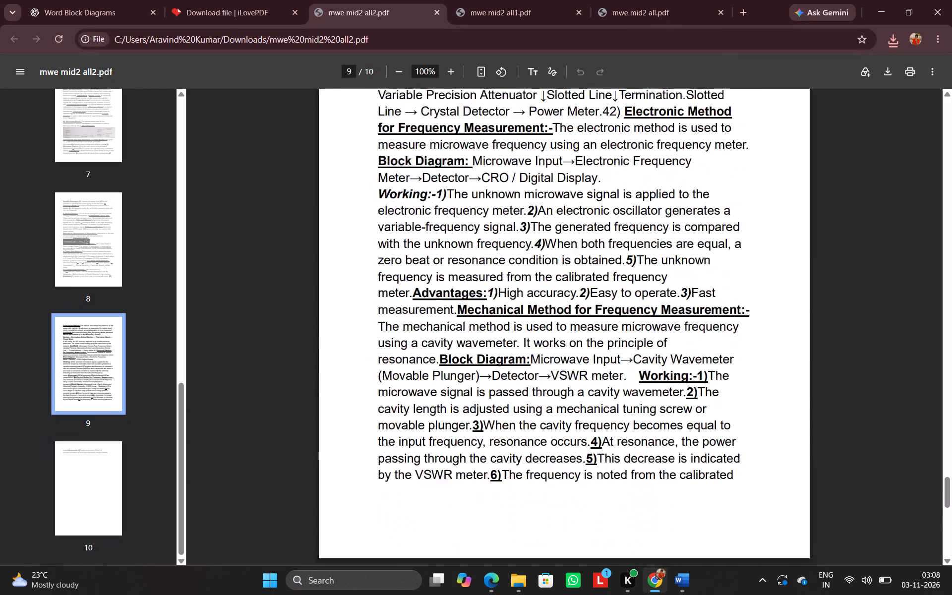
pyautogui.scroll(5, 732, 320)
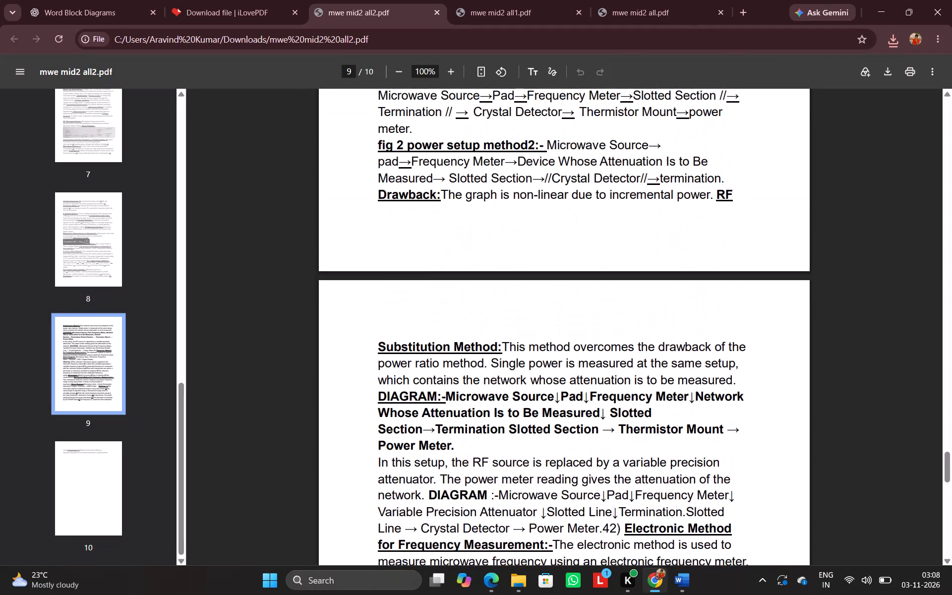
# Return to the Word document and join the Electronic Method's "Working:-1)" paragraph to the end of its block diagram line.
pyautogui.click(684, 584)
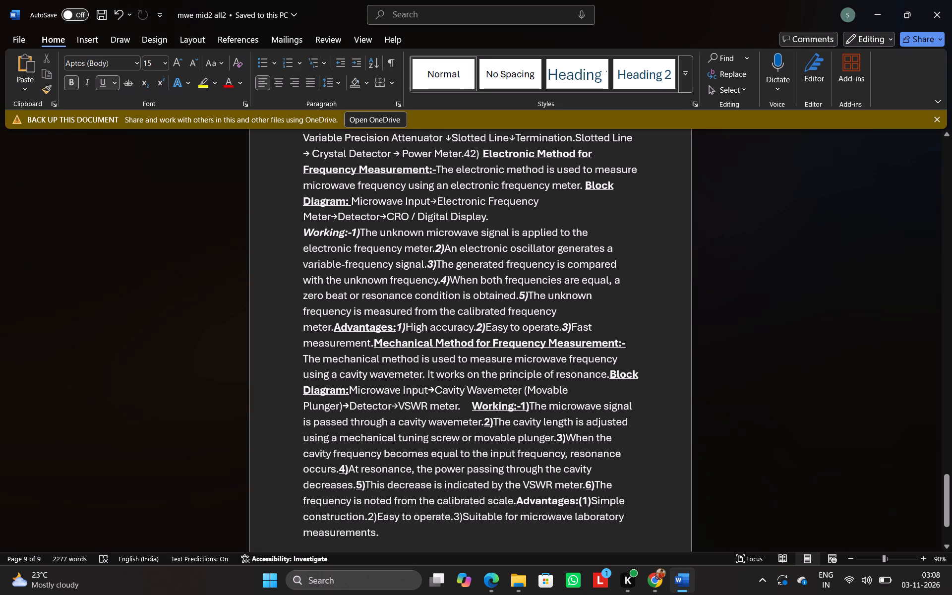
pyautogui.scroll(1, 550, 380)
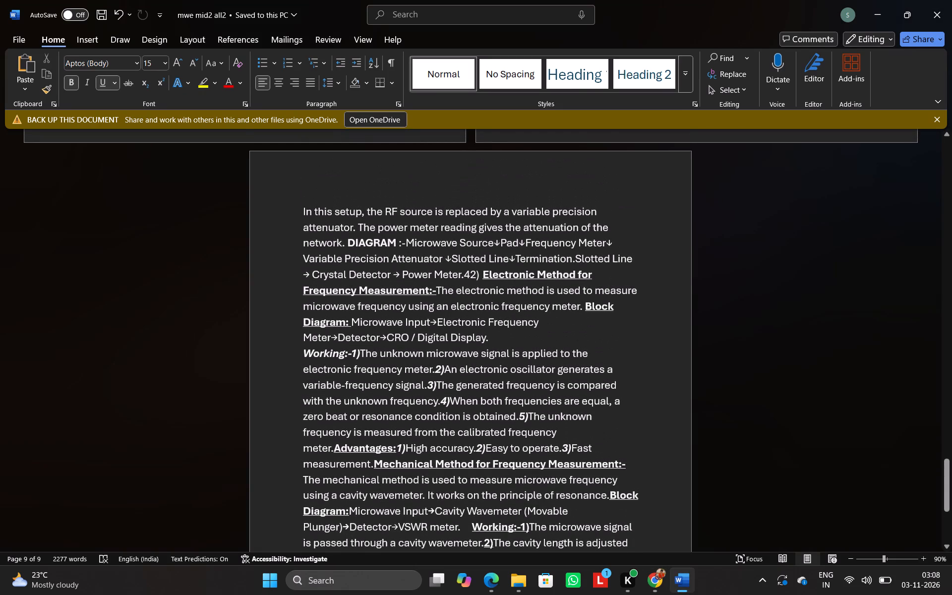
pyautogui.scroll(-6, 550, 380)
pyautogui.scroll(3, 550, 380)
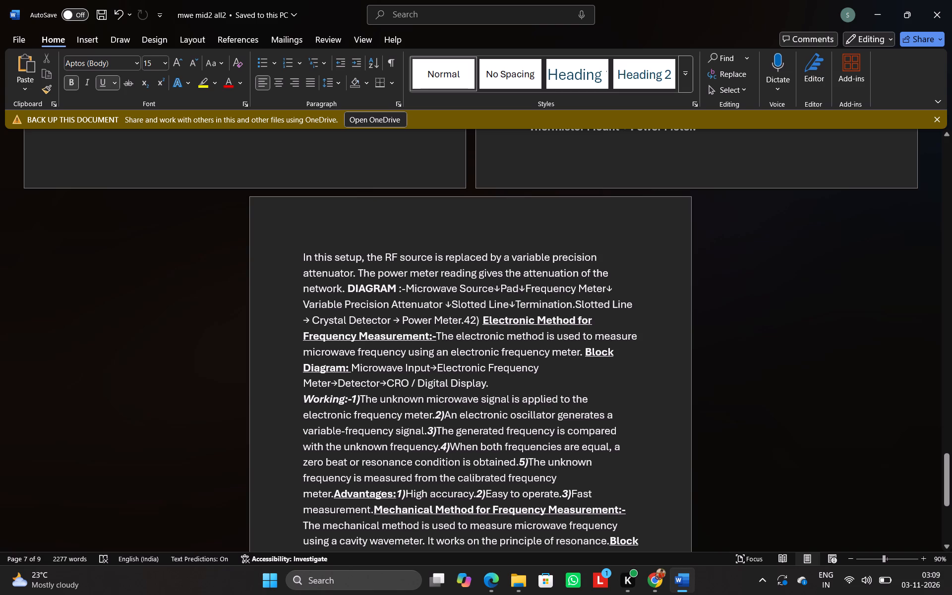
pyautogui.scroll(-1, 456, 413)
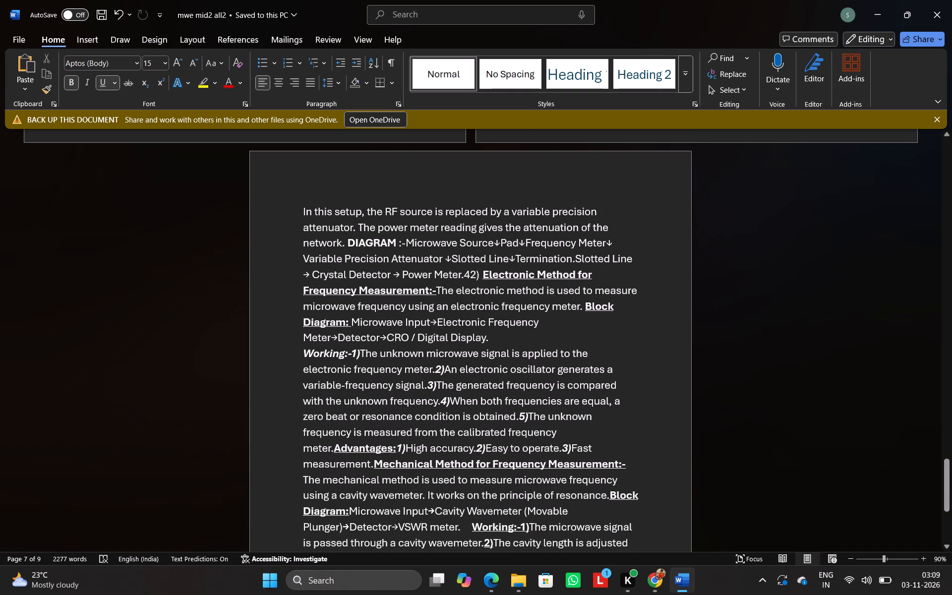
pyautogui.scroll(1, 456, 413)
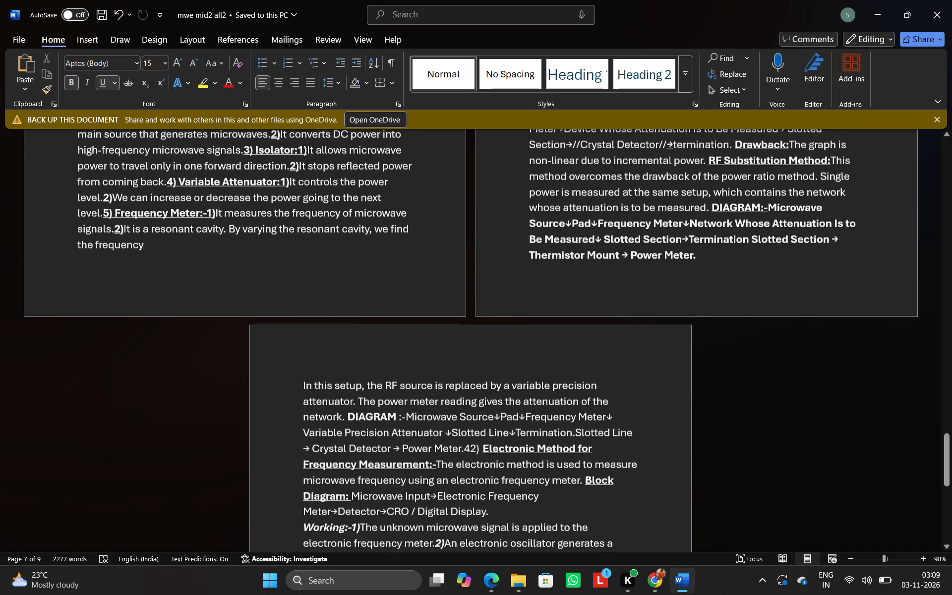
pyautogui.scroll(2, 456, 413)
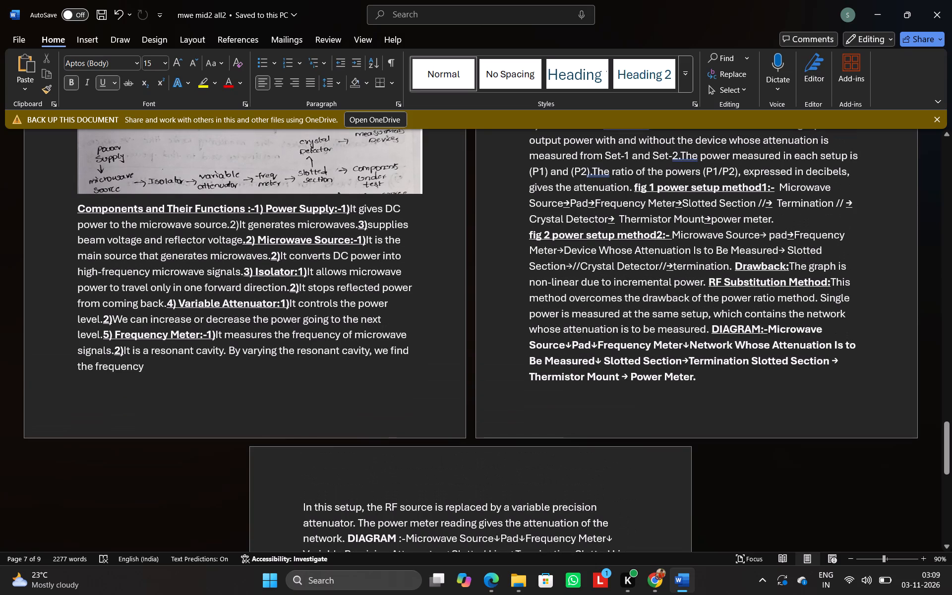
pyautogui.scroll(1, 456, 413)
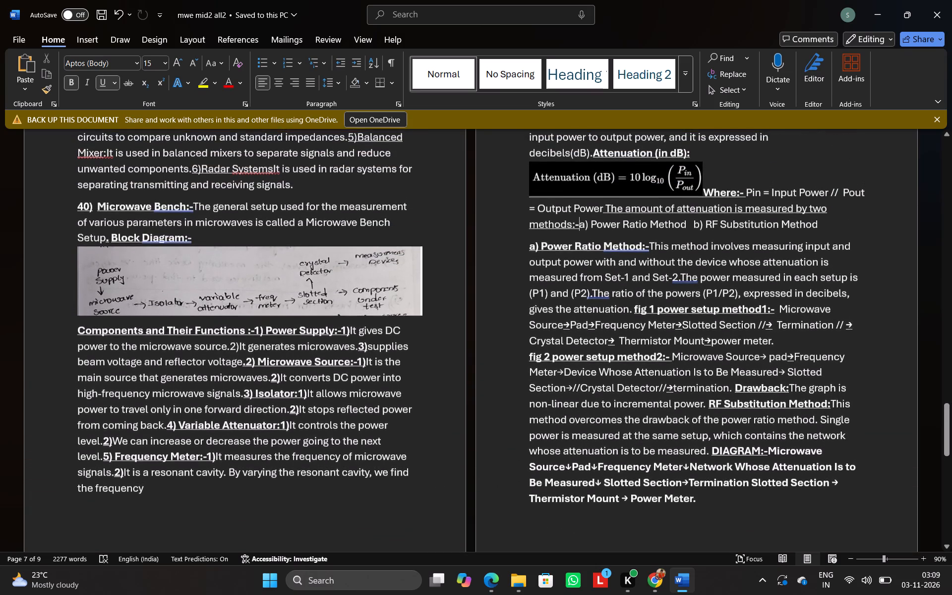
pyautogui.scroll(1, 456, 413)
pyautogui.scroll(-1, 456, 413)
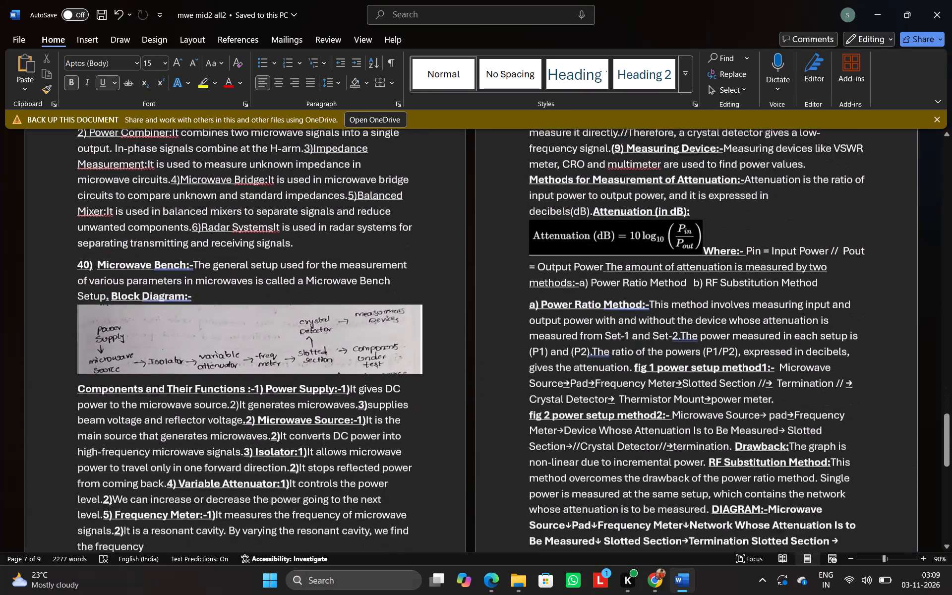
pyautogui.scroll(-1, 456, 413)
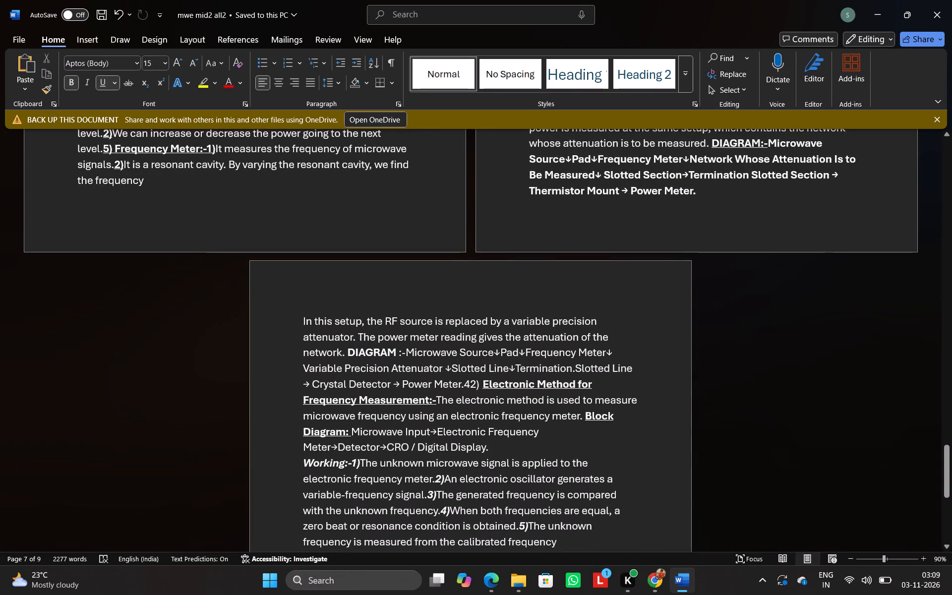
pyautogui.click(304, 464)
pyautogui.press('BackSpace')
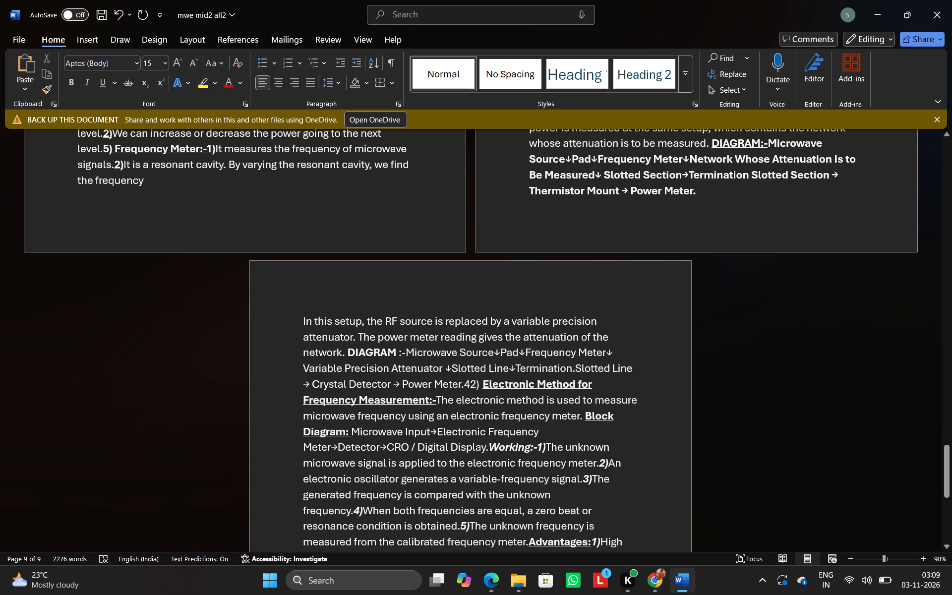
# Join the "a) Power Ratio Method:-" paragraph to the end of the two-methods line ending in "b) RF Substitution Method".
pyautogui.scroll(-3, 420, 384)
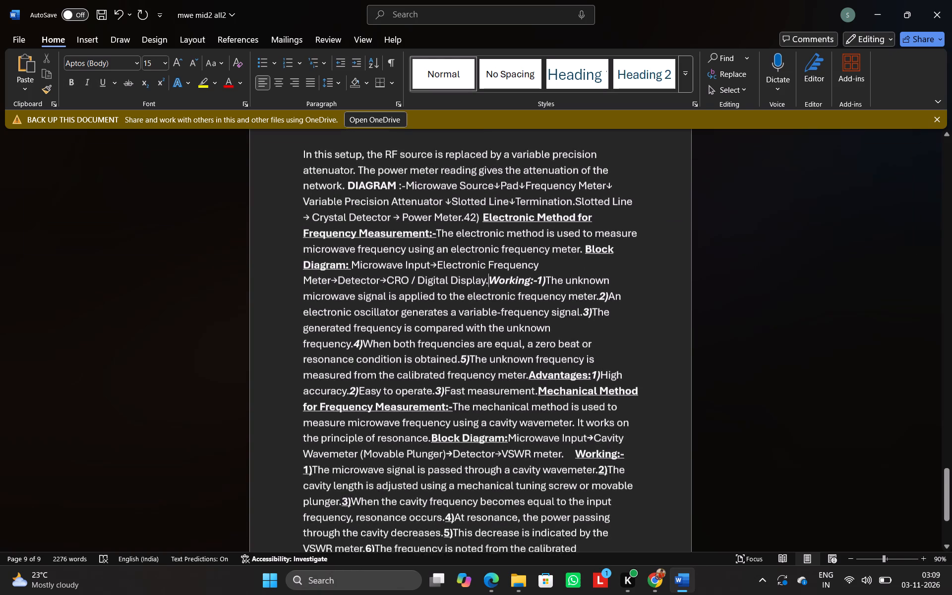
pyautogui.scroll(-2, 420, 384)
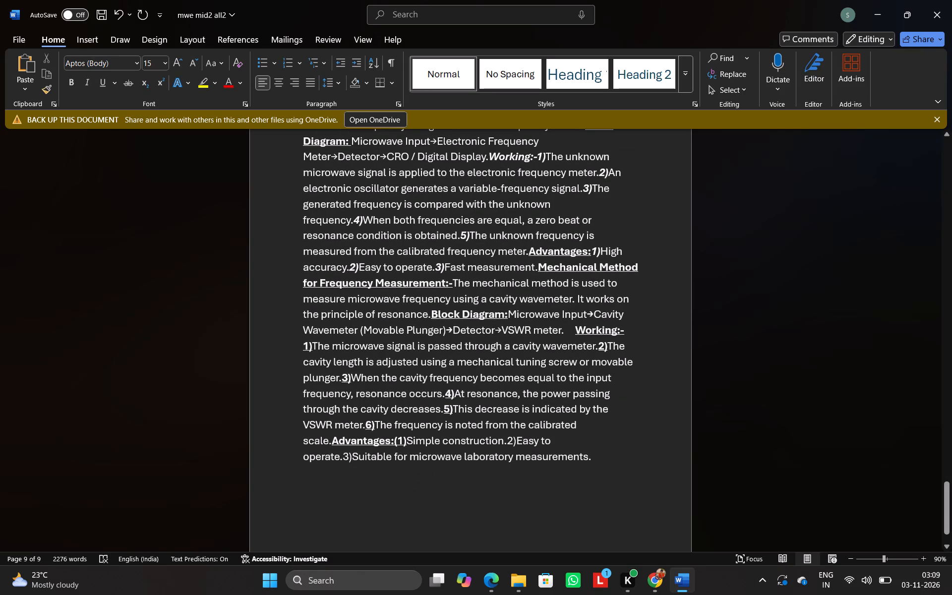
pyautogui.scroll(4, 427, 398)
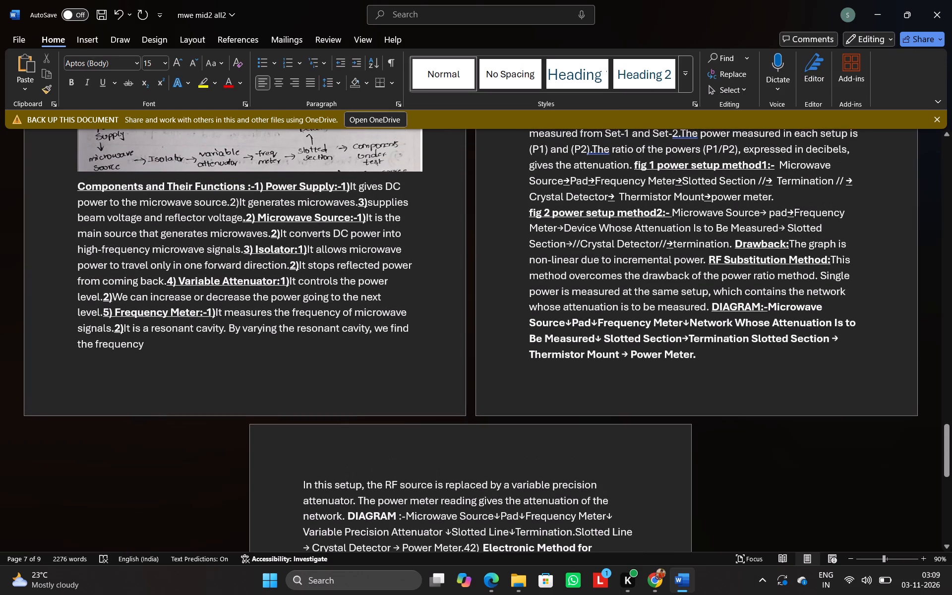
pyautogui.scroll(2, 539, 379)
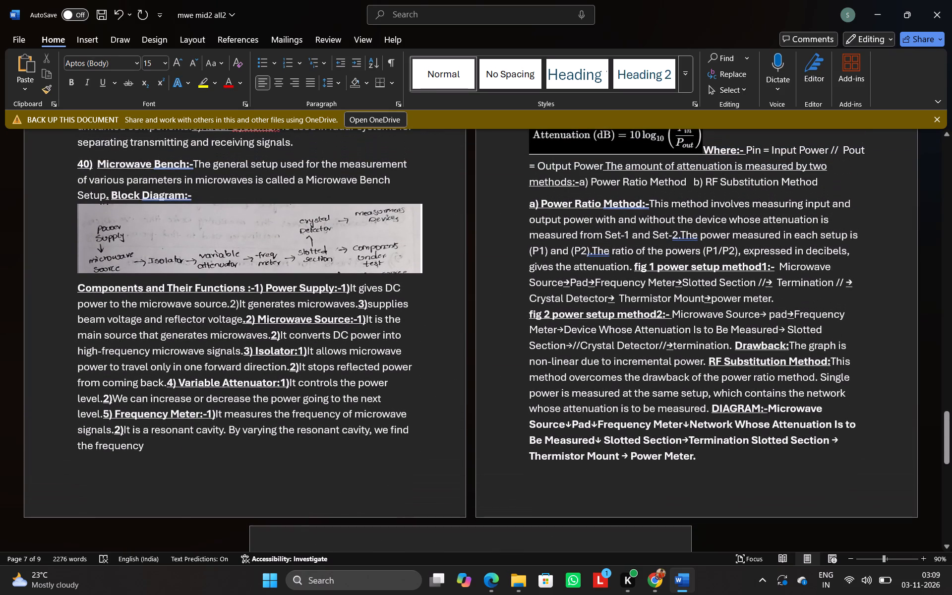
pyautogui.scroll(1, 537, 334)
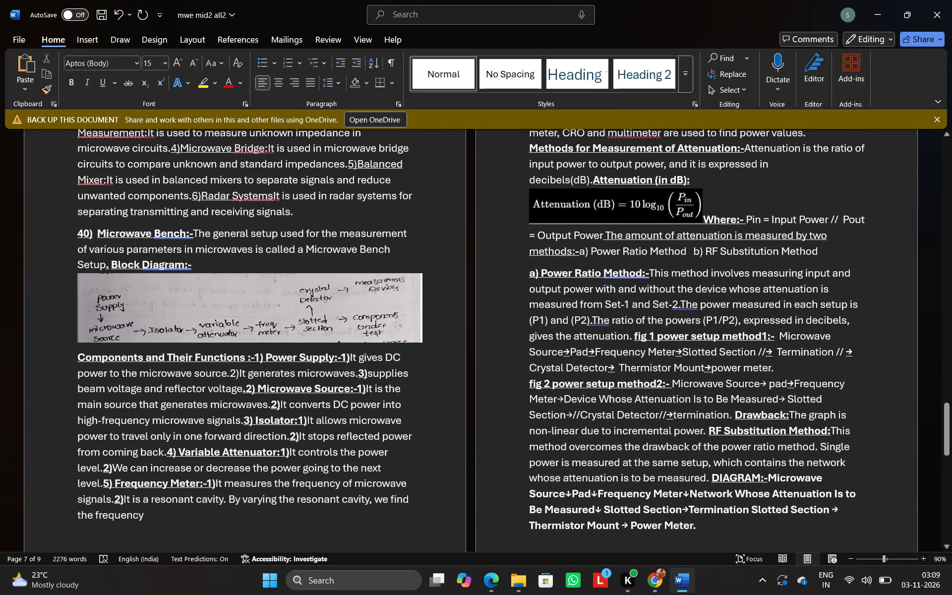
pyautogui.click(528, 281)
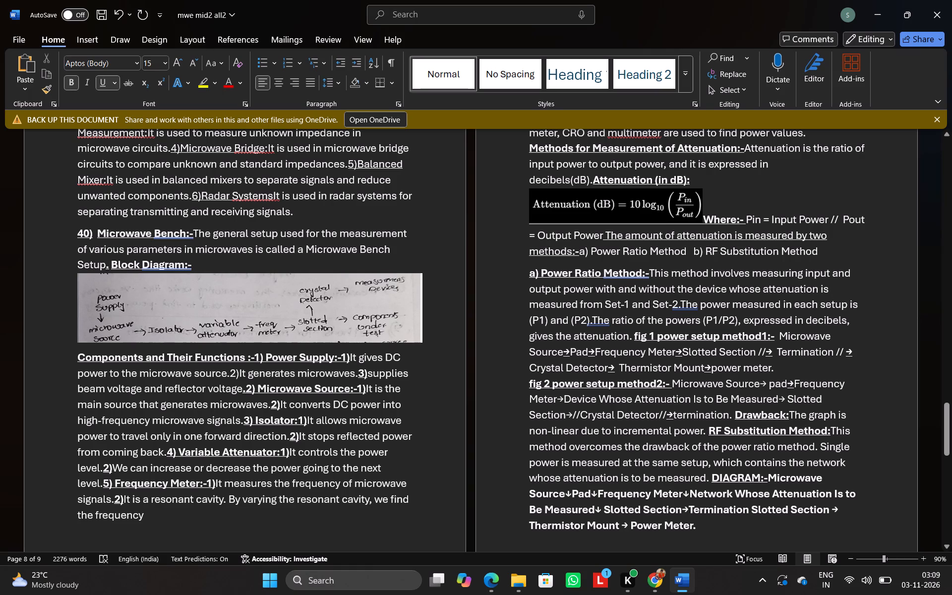
pyautogui.press('BackSpace')
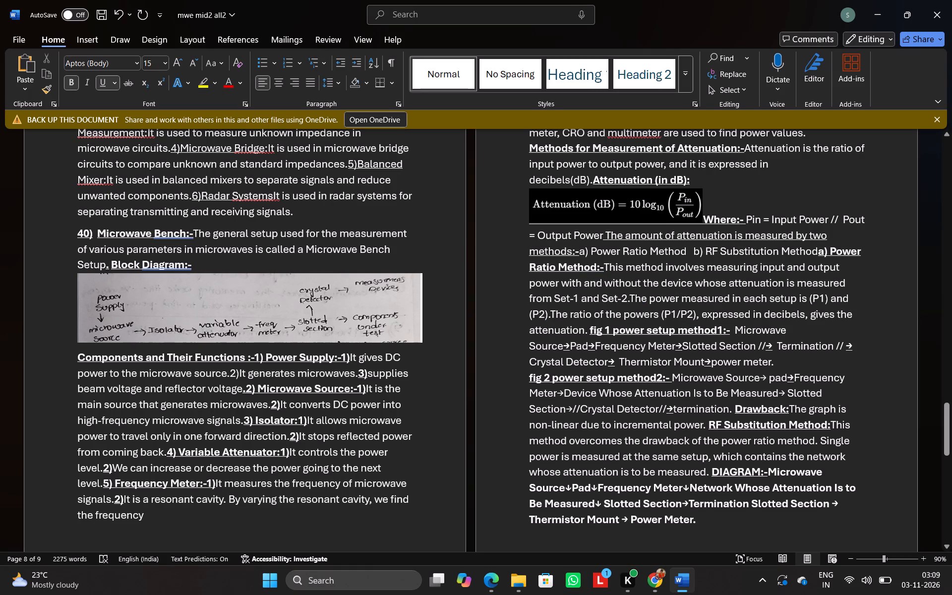
# Insert a space between "b) RF Substitution Method" and the joined "a) Power Ratio Method:-" heading.
pyautogui.press('space')
# Join the "In this setup, the RF source is" paragraph to the end of the preceding "Thermistor Mount → Power Meter." line.
pyautogui.scroll(-2, 562, 353)
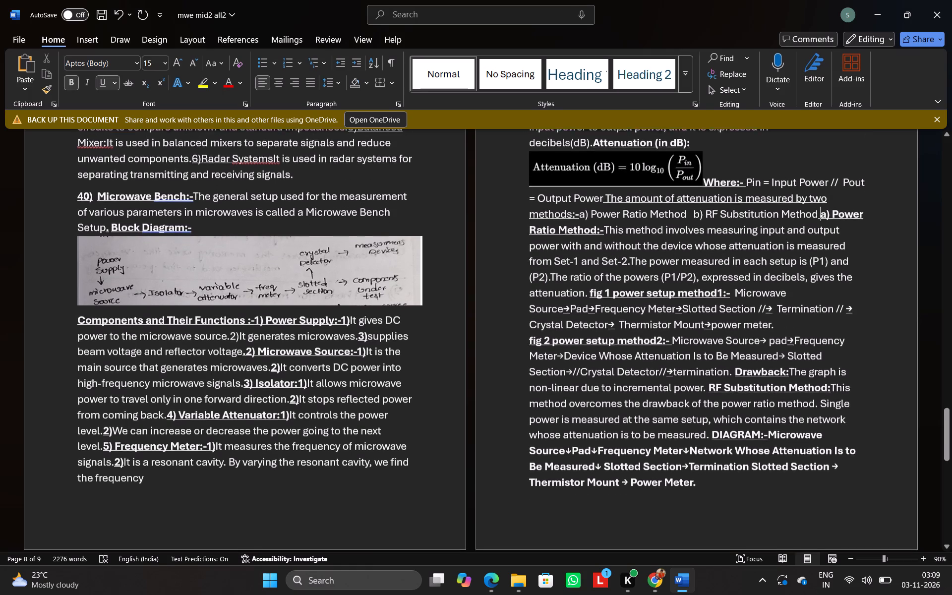
pyautogui.scroll(-3, 562, 353)
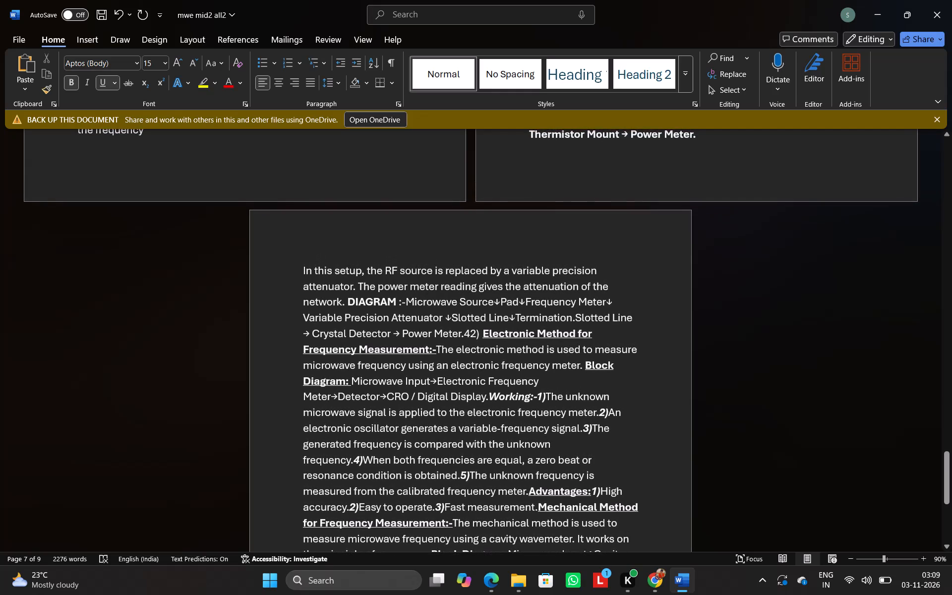
pyautogui.click(303, 271)
pyautogui.press('BackSpace')
pyautogui.scroll(1, 303, 271)
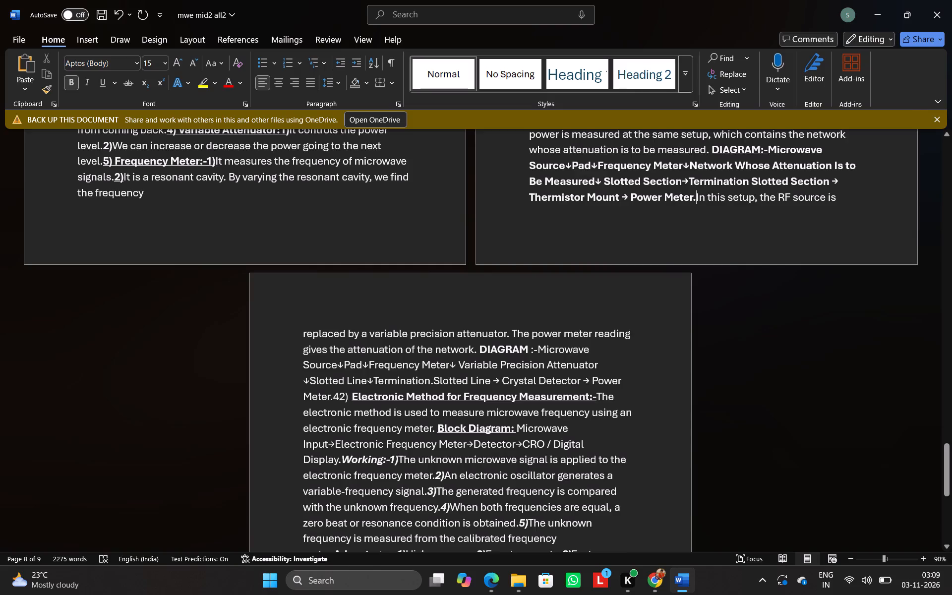
pyautogui.scroll(-11, 346, 318)
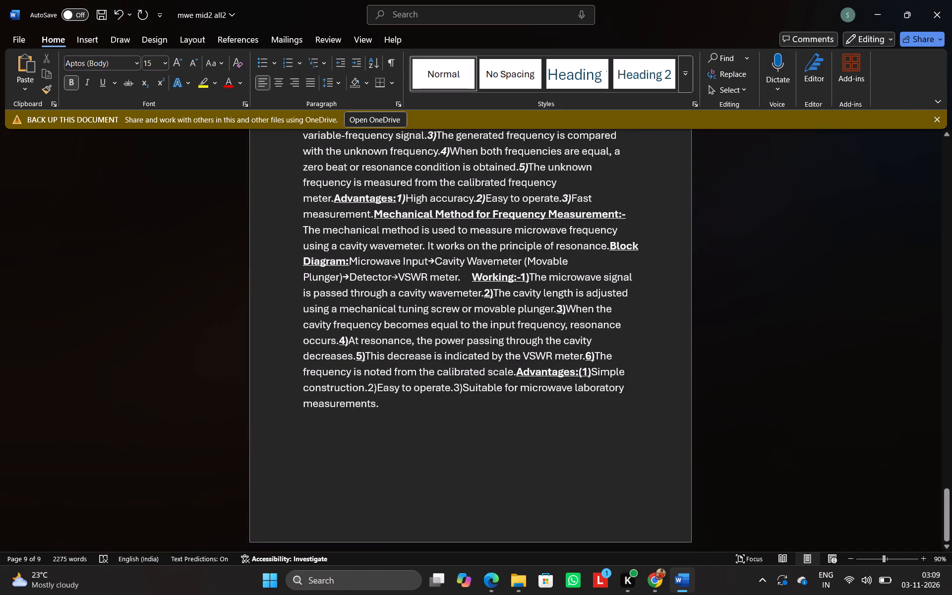
# Save a copy of the Word document in Documents under the name mwe mid22.
pyautogui.click(23, 42)
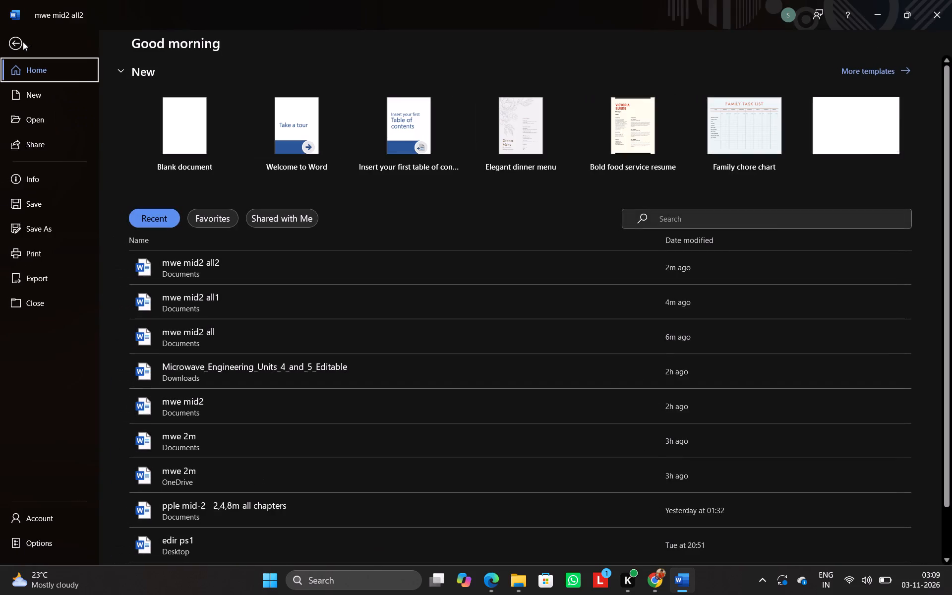
pyautogui.click(48, 226)
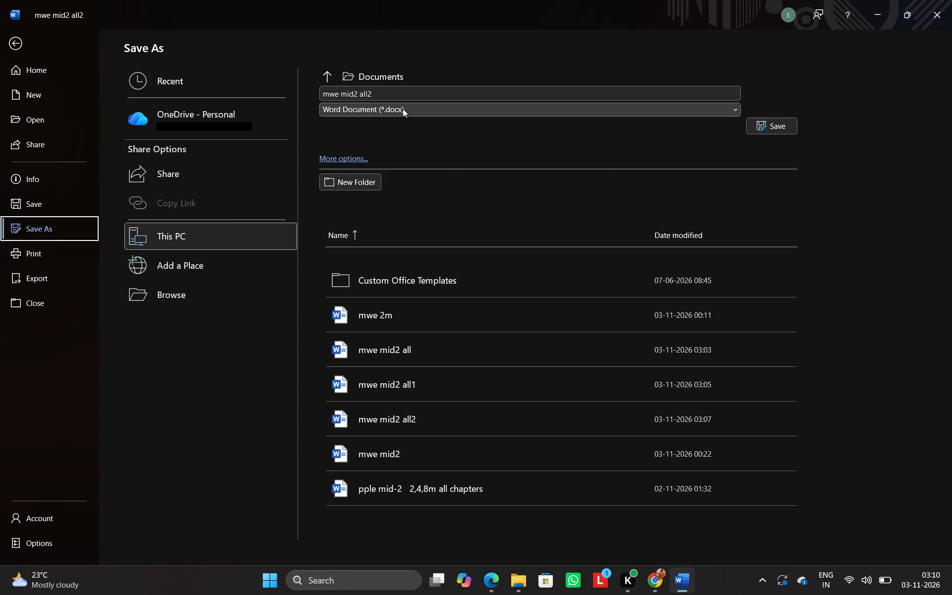
pyautogui.click(393, 96)
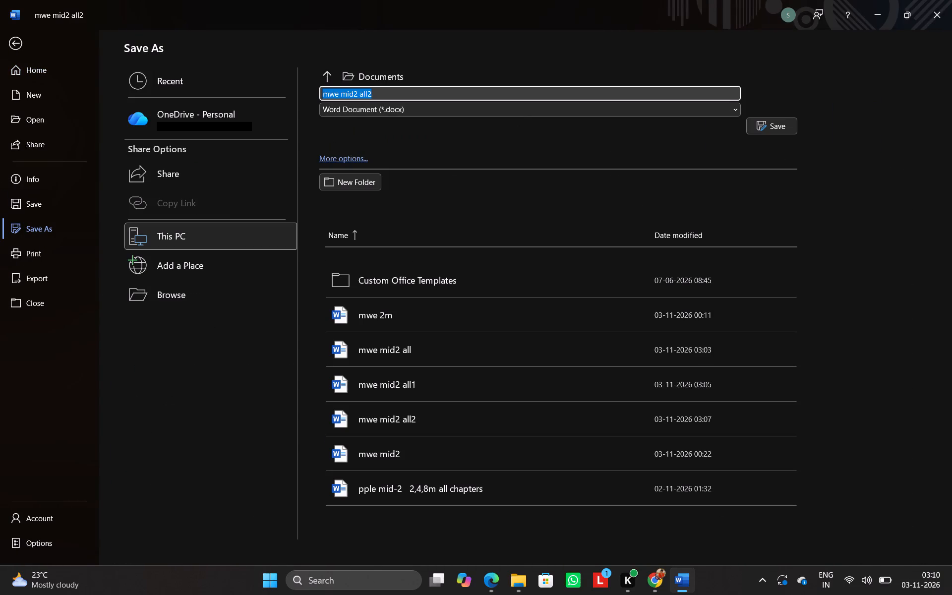
pyautogui.click(400, 93)
pyautogui.press('BackSpace')
pyautogui.press('BackSpace')
pyautogui.press('BackSpace')
pyautogui.press('BackSpace')
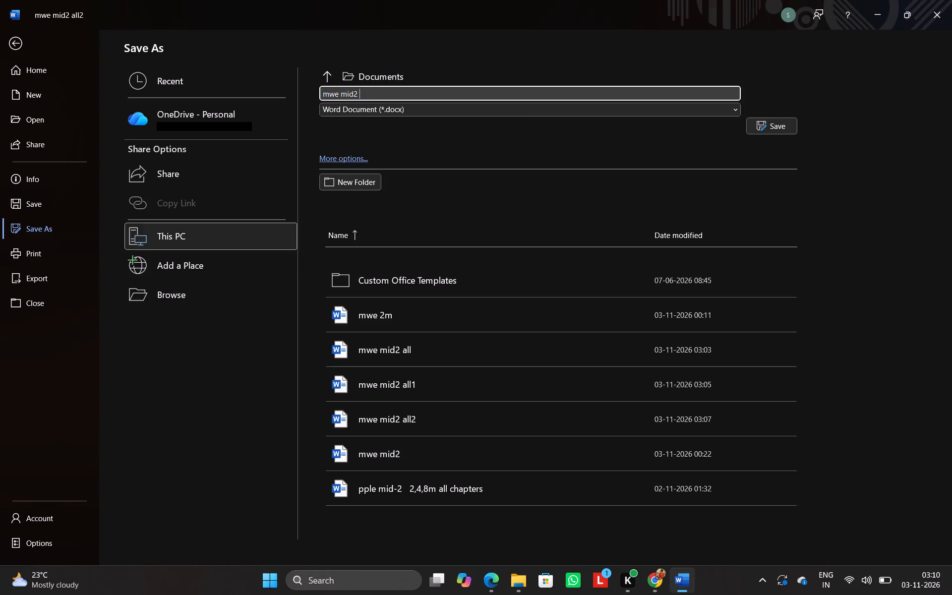
pyautogui.press('BackSpace')
pyautogui.press('2')
pyautogui.press('Return')
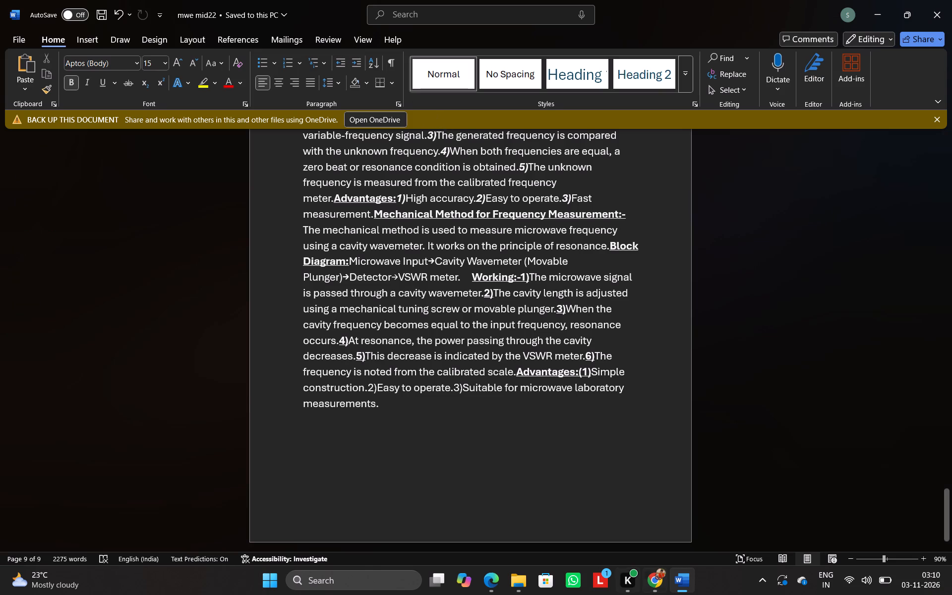
pyautogui.click(685, 584)
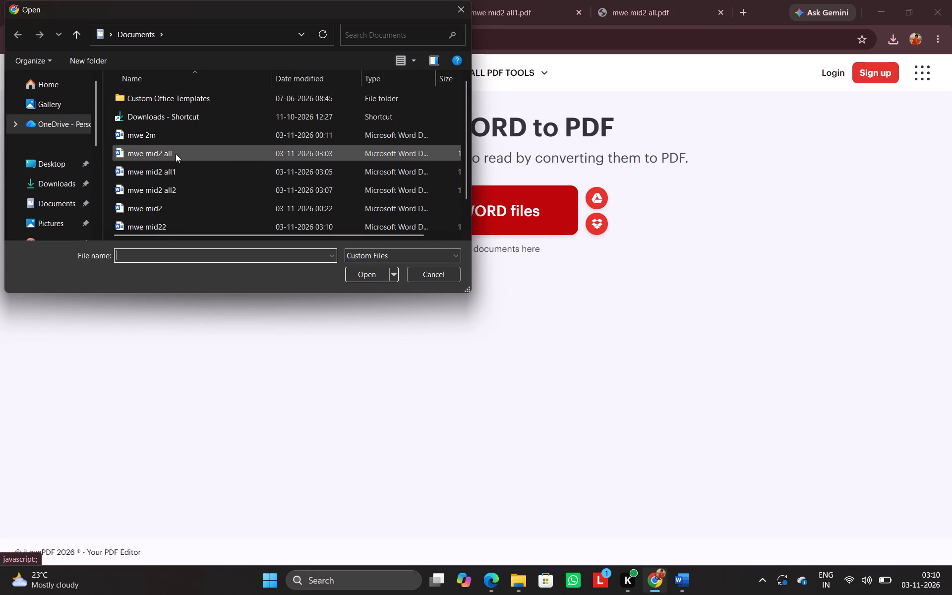
pyautogui.click(171, 223)
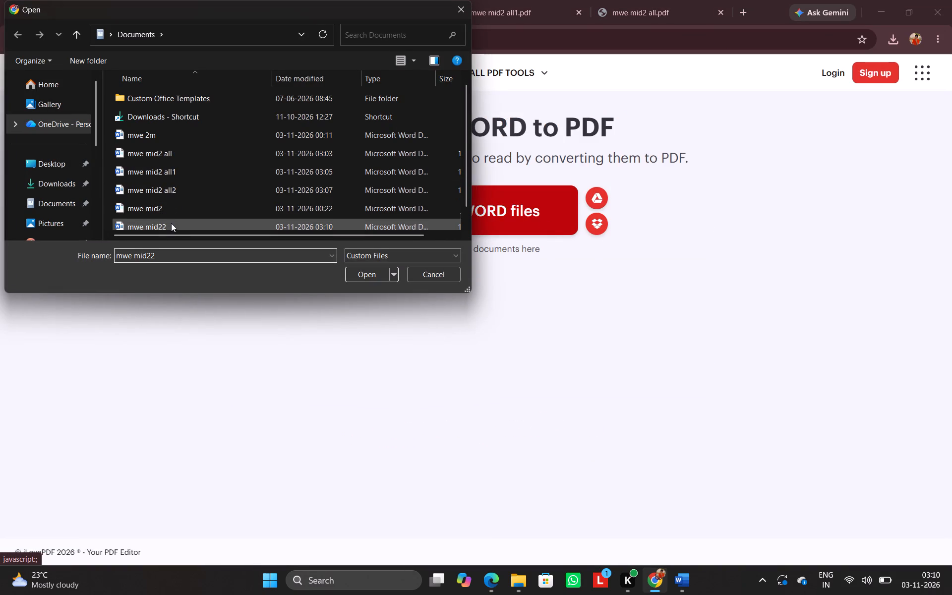
pyautogui.click(357, 276)
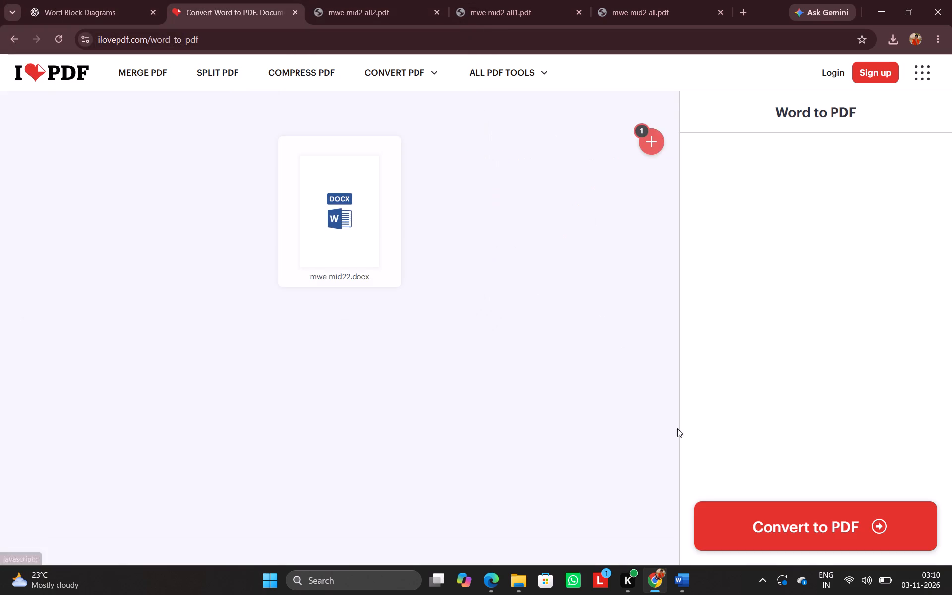
pyautogui.click(768, 544)
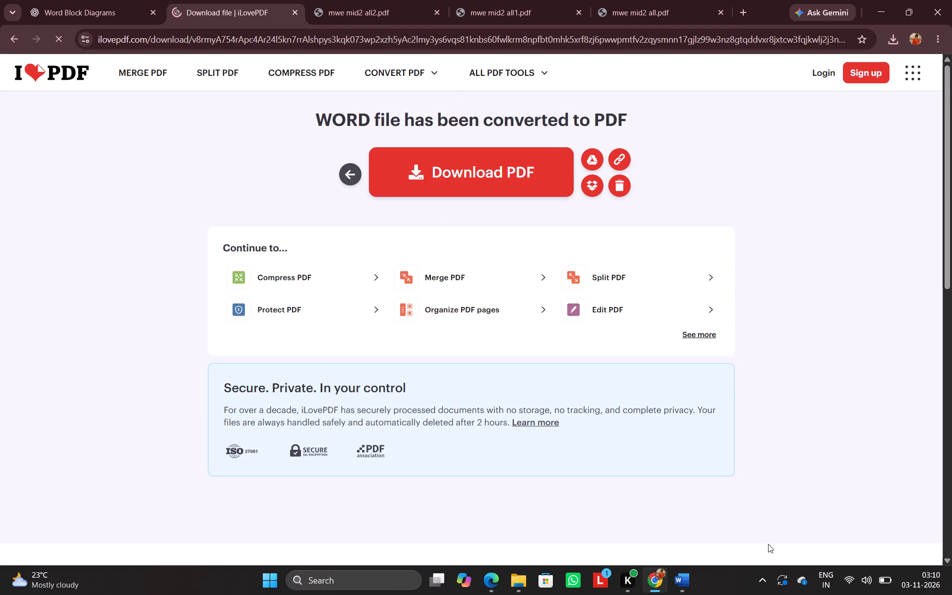
pyautogui.click(505, 202)
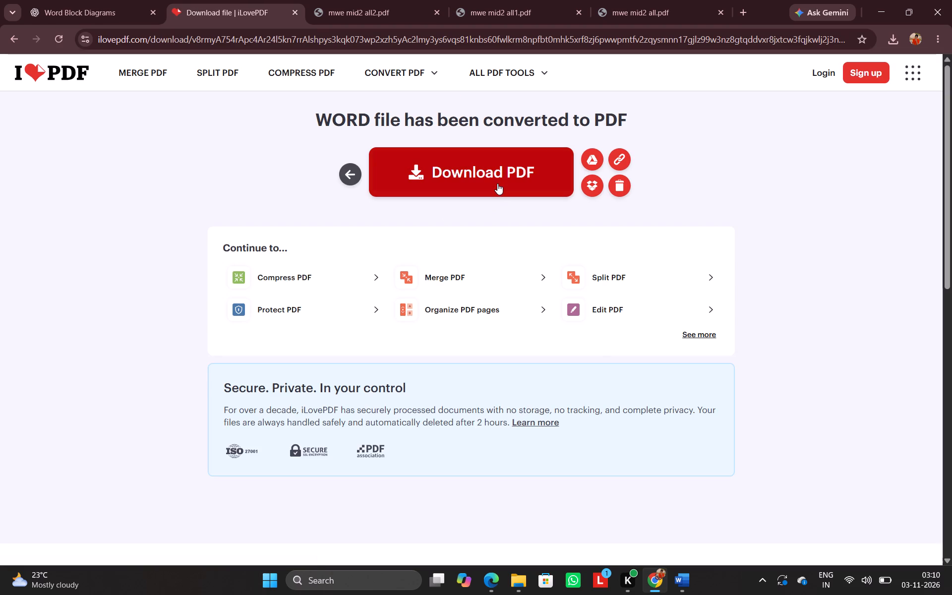
pyautogui.click(497, 183)
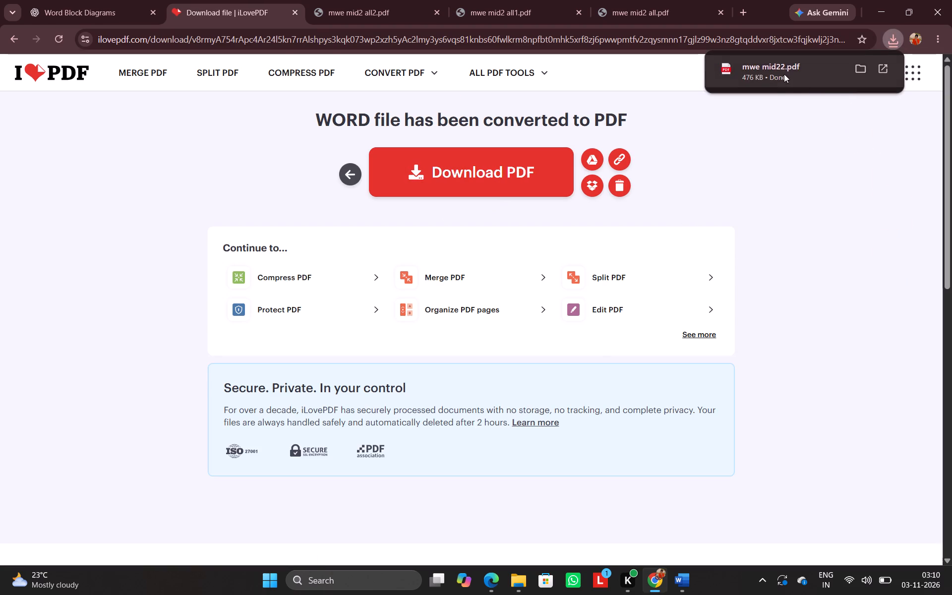
# Open the downloaded mwe mid22 PDF and check its last page and the break between pages 8 and 9 for overflow.
pyautogui.click(783, 74)
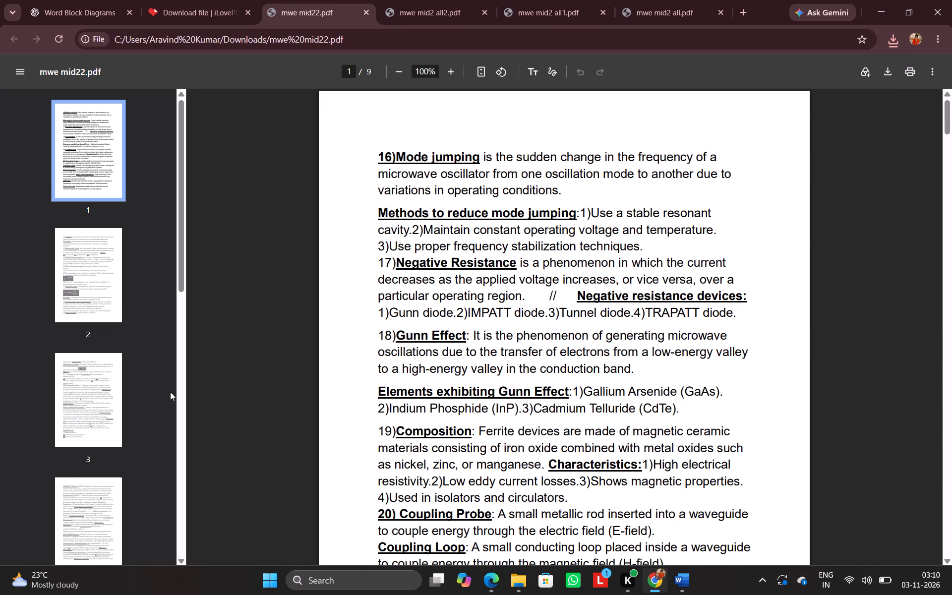
pyautogui.scroll(-10, 97, 402)
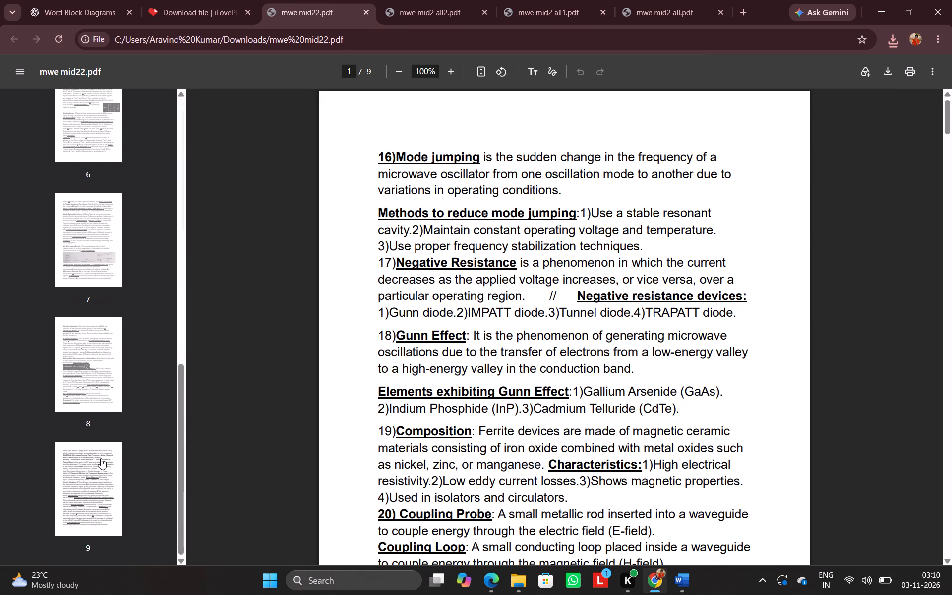
pyautogui.click(101, 458)
pyautogui.scroll(-7, 374, 438)
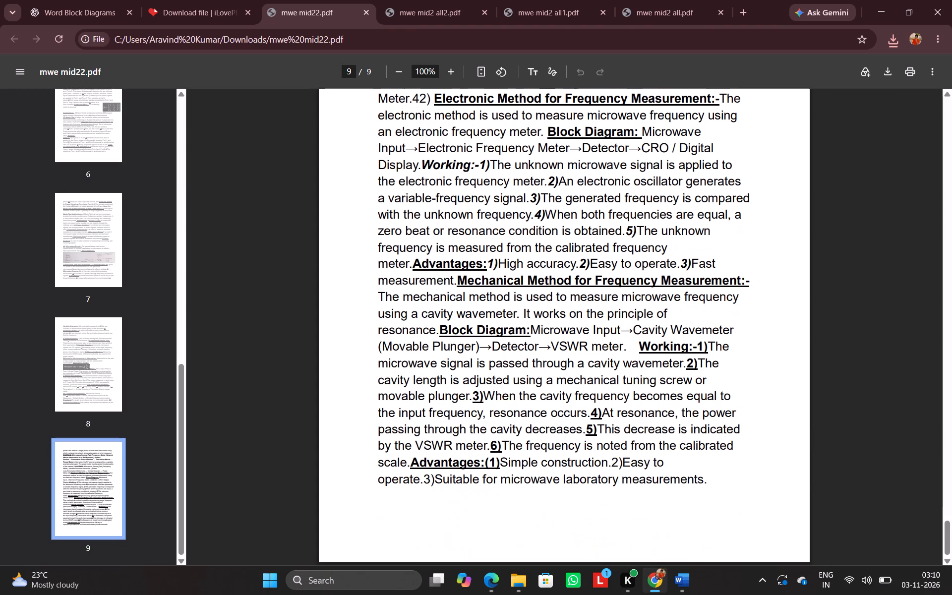
pyautogui.scroll(2, 506, 421)
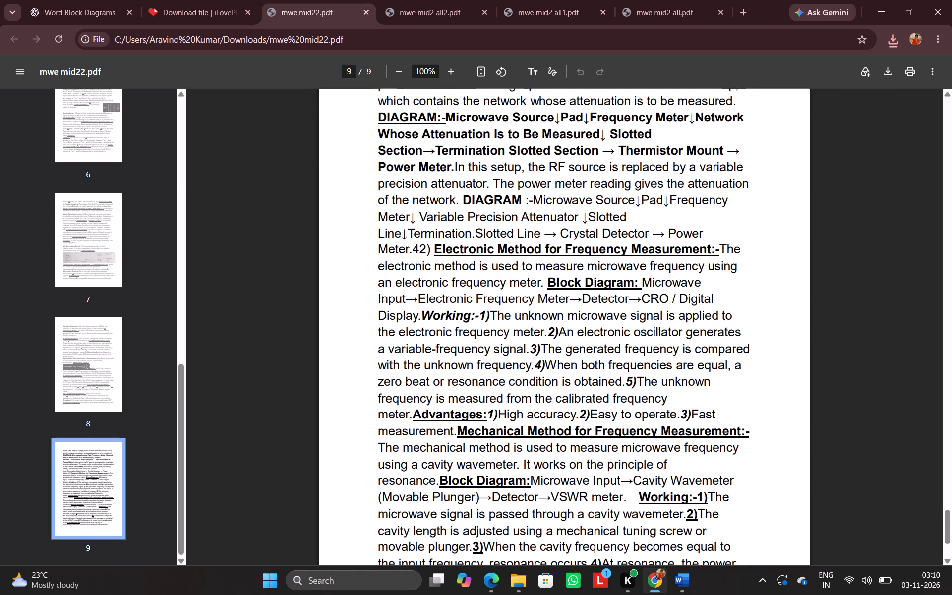
pyautogui.scroll(6, 506, 421)
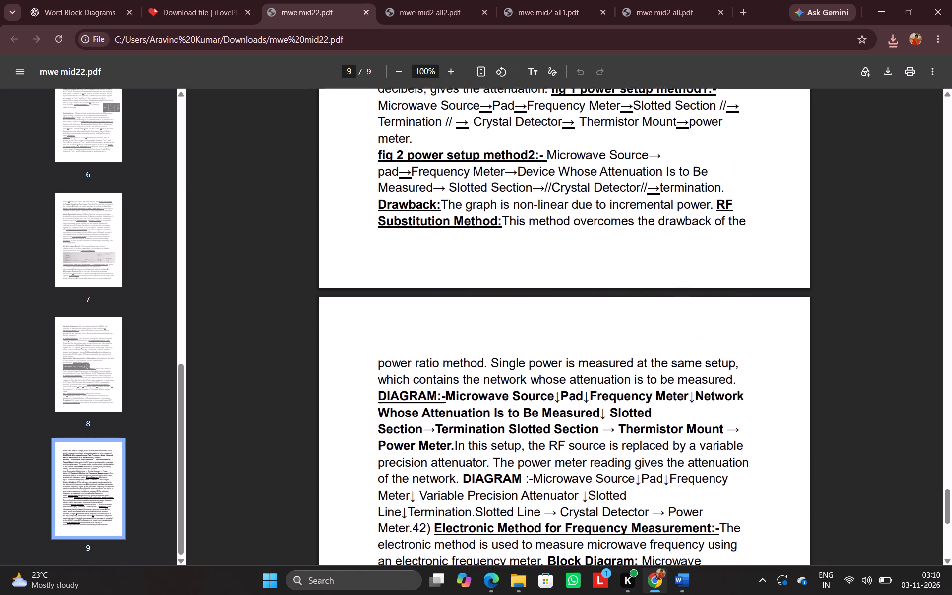
pyautogui.scroll(2, 506, 421)
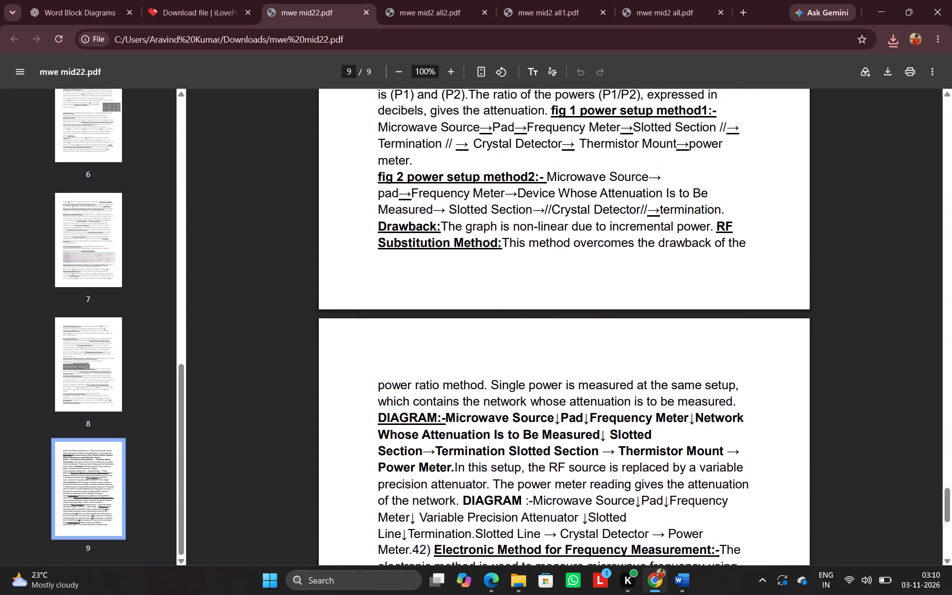
# Look through the whole mwe mid22 PDF from the first page to the last to check the layout.
pyautogui.scroll(16, 584, 420)
pyautogui.scroll(8, 584, 420)
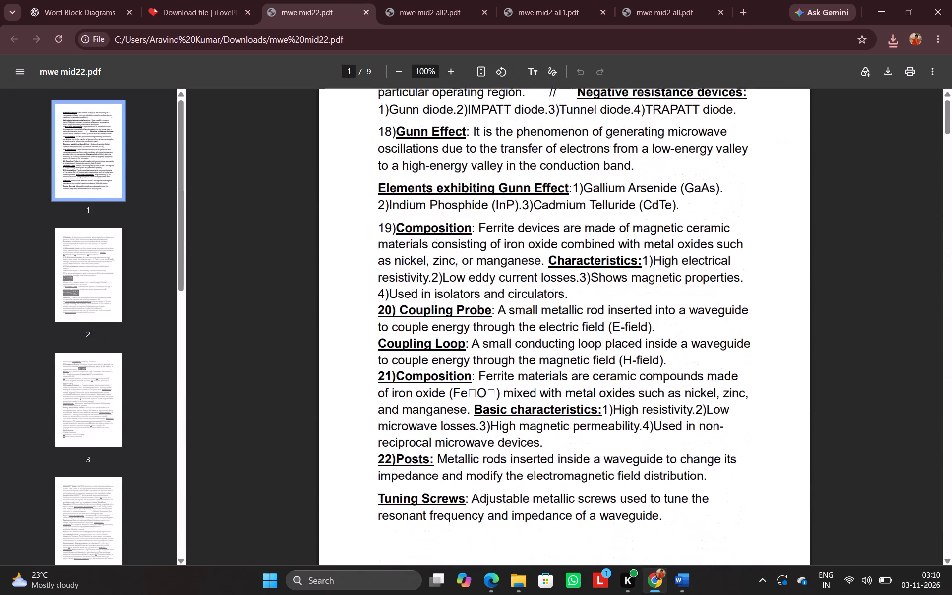
pyautogui.scroll(3, 584, 420)
pyautogui.scroll(-16, 584, 420)
pyautogui.scroll(5, 584, 420)
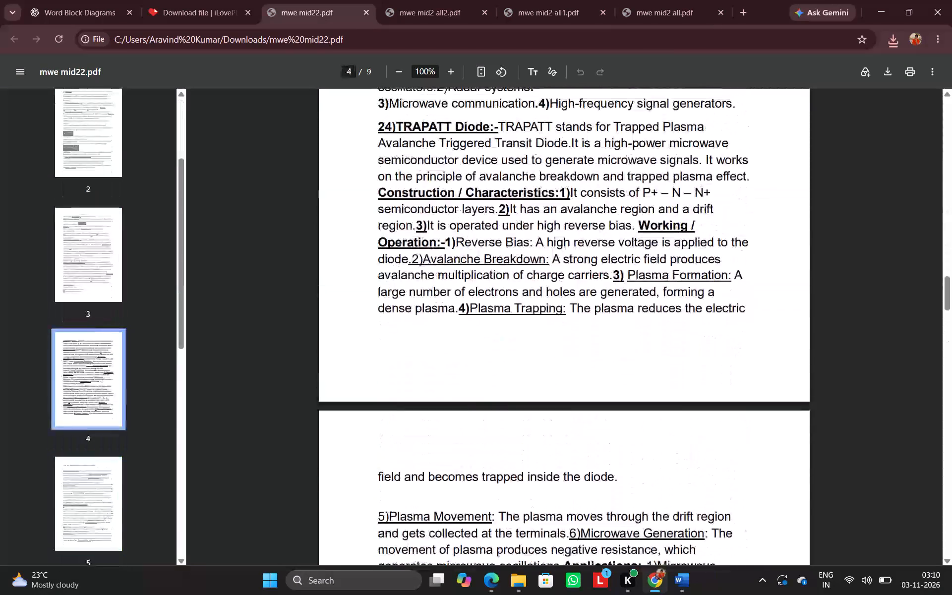
pyautogui.scroll(7, 584, 420)
pyautogui.scroll(-1, 584, 420)
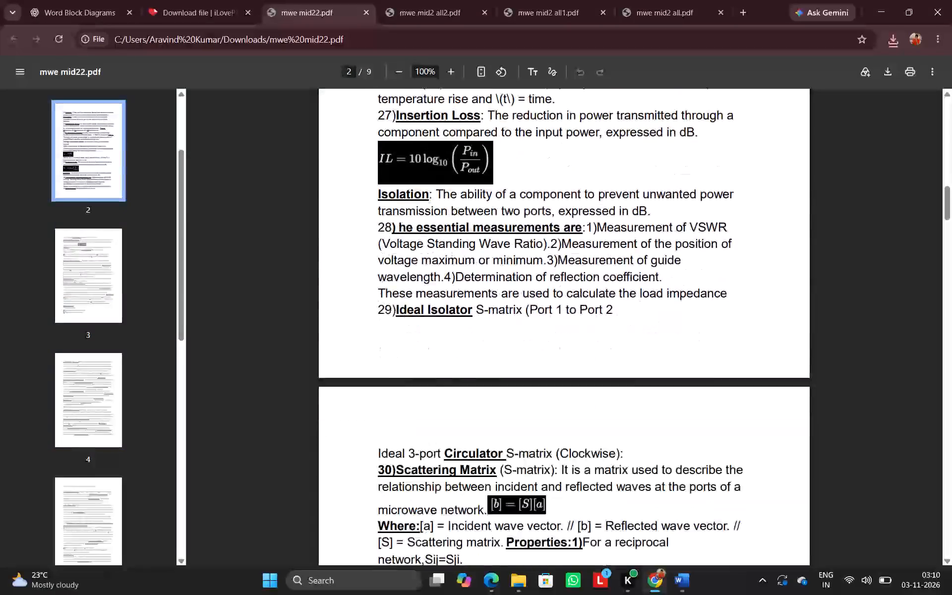
pyautogui.scroll(-10, 584, 420)
pyautogui.scroll(1, 584, 420)
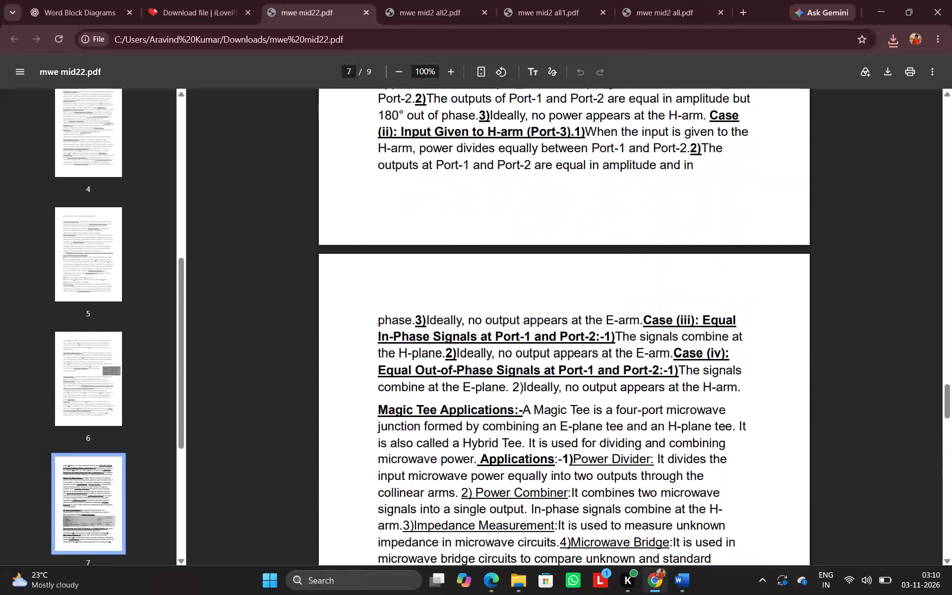
pyautogui.scroll(2, 584, 420)
pyautogui.scroll(-16, 584, 420)
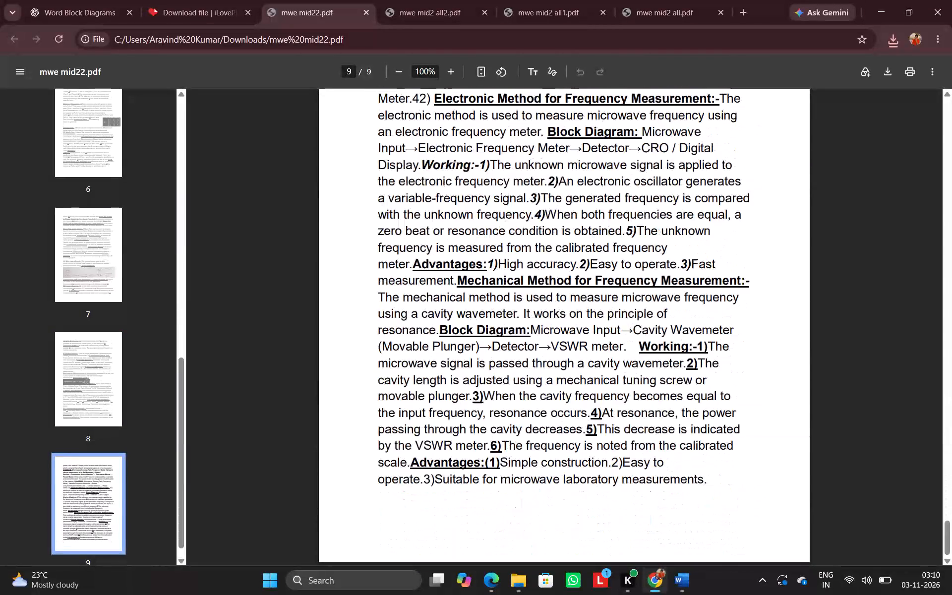
pyautogui.scroll(-7, 584, 420)
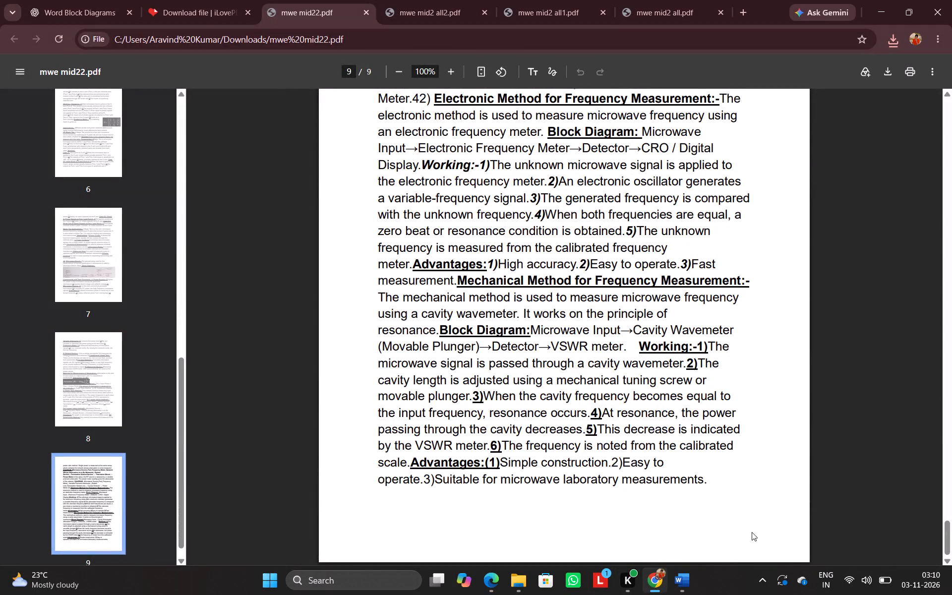
# Switch to File Explorer and bring up the available actions for the mwe mid22 PDF in the Downloads folder.
pyautogui.click(518, 578)
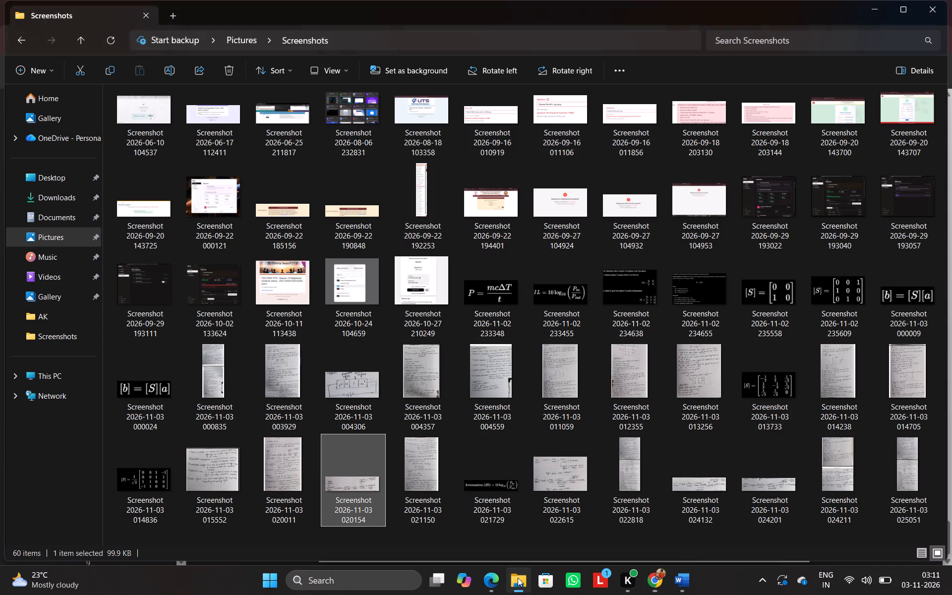
pyautogui.doubleClick(67, 199)
pyautogui.rightClick(172, 133)
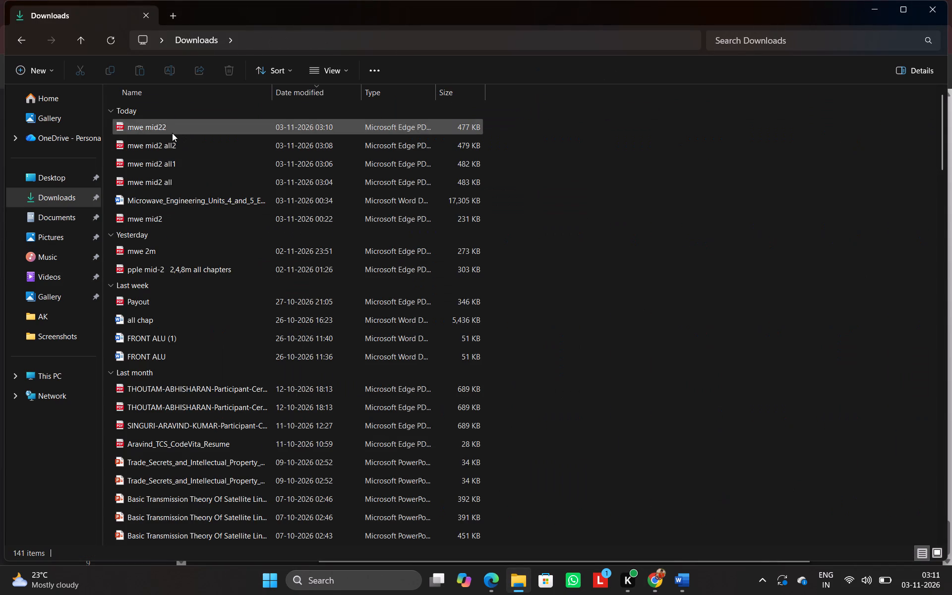
pyautogui.rightClick(170, 128)
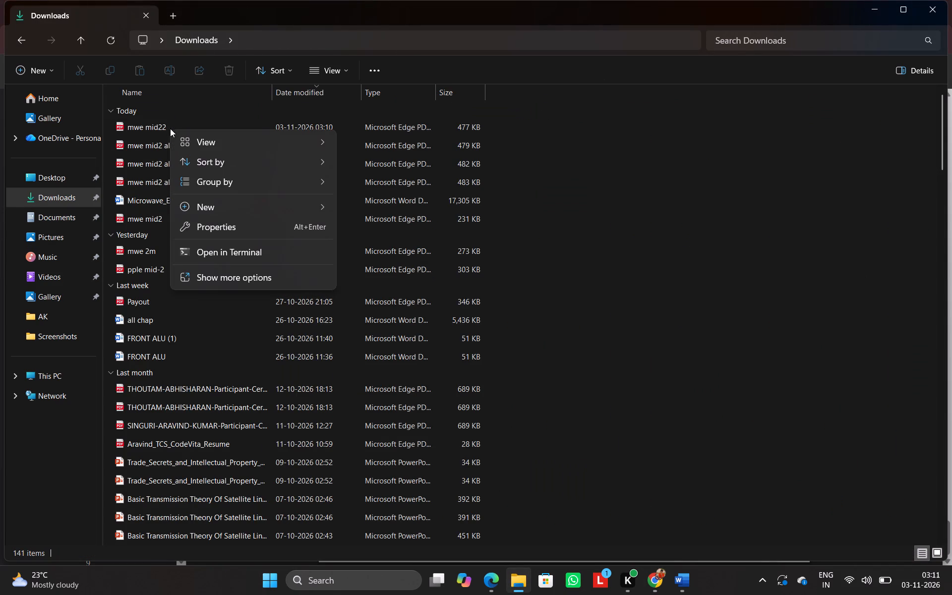
pyautogui.rightClick(168, 128)
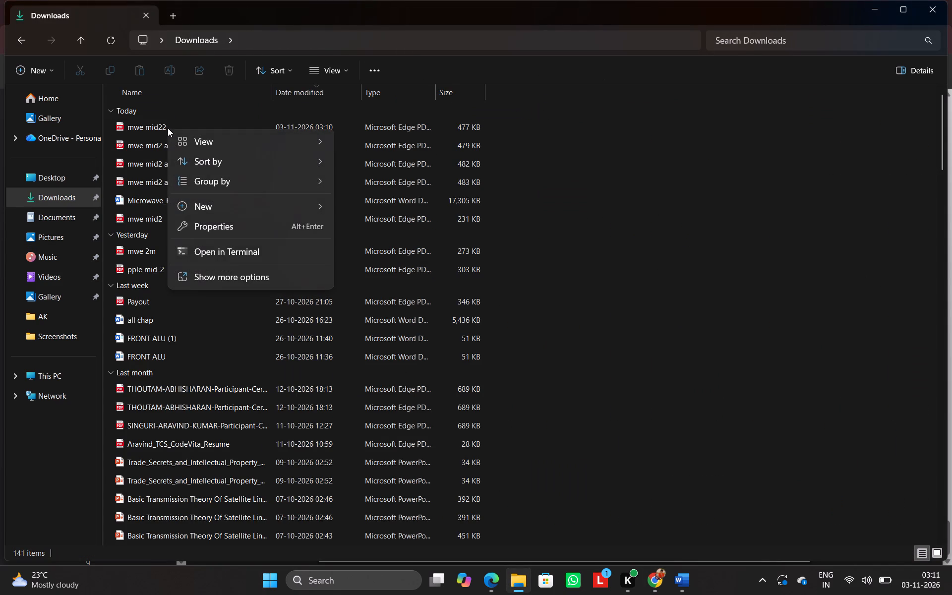
pyautogui.rightClick(154, 124)
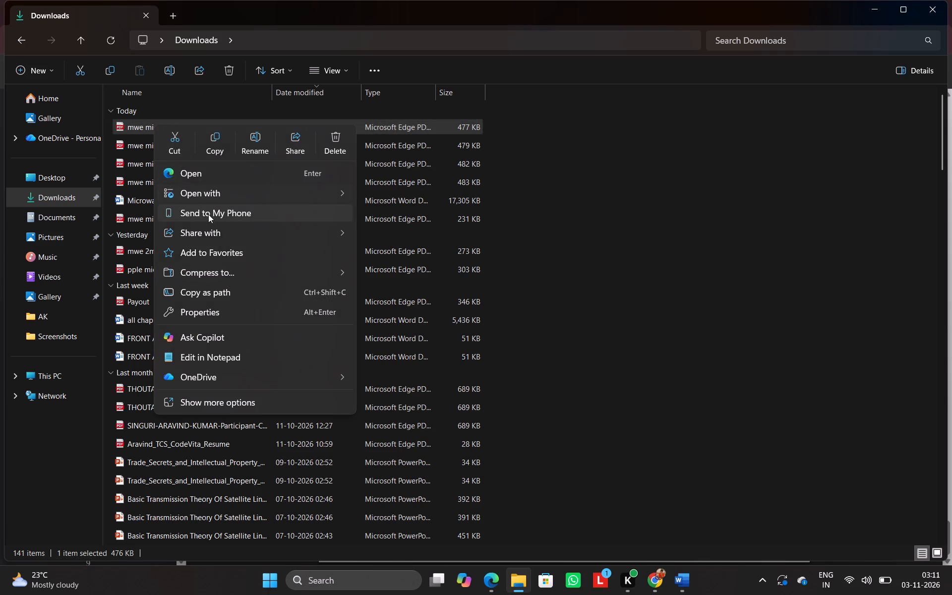
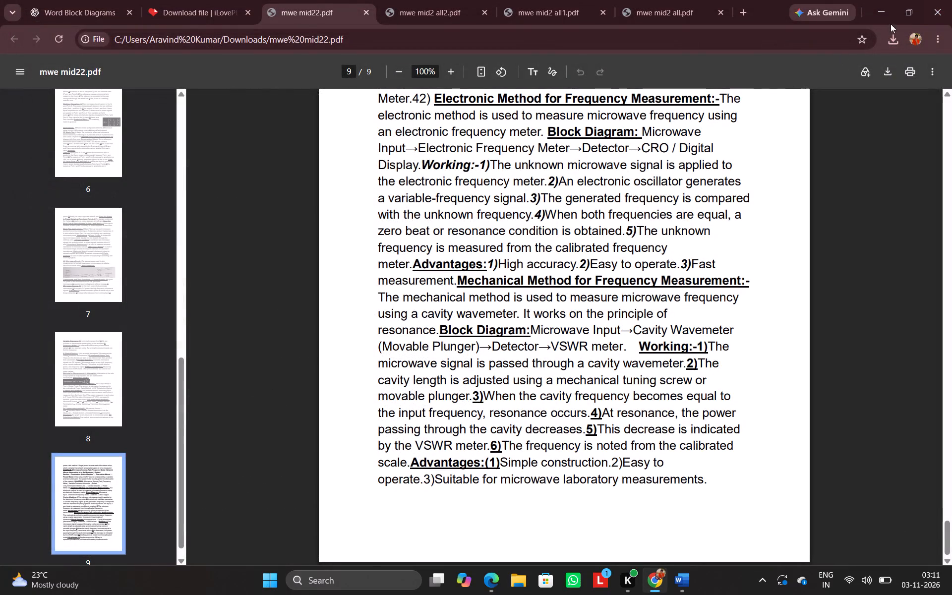
# Close the browser tabs for mwe mid2 all.pdf, the Word Block Diagrams chat, the iLovePDF download page and mwe mid22.pdf.
pyautogui.click(722, 15)
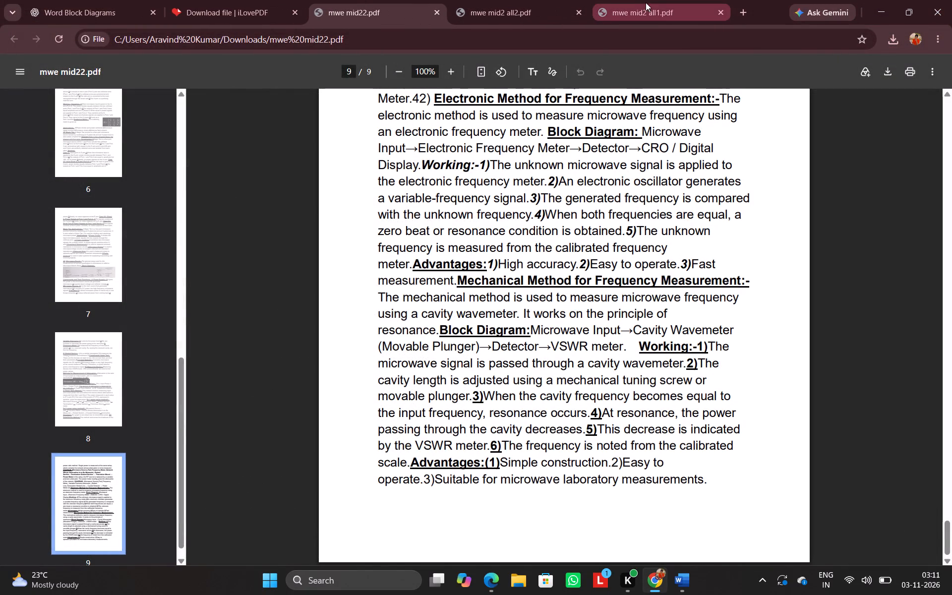
pyautogui.click(149, 9)
pyautogui.click(149, 9)
pyautogui.click(149, 9)
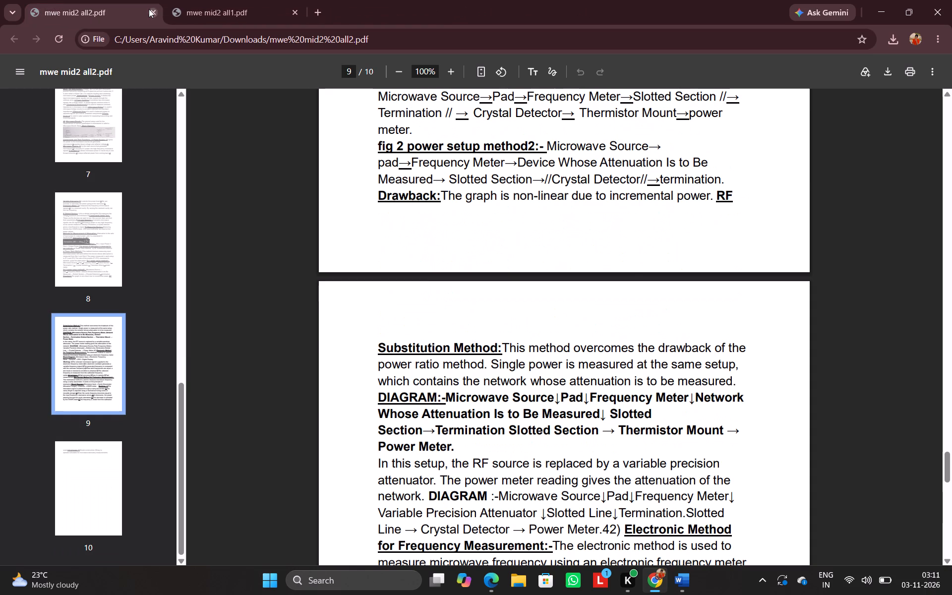
# Close the open PDFs mwe mid2 all2, mwe mid2 all1, MWE QB and 4&5.
pyautogui.click(149, 9)
pyautogui.click(149, 9)
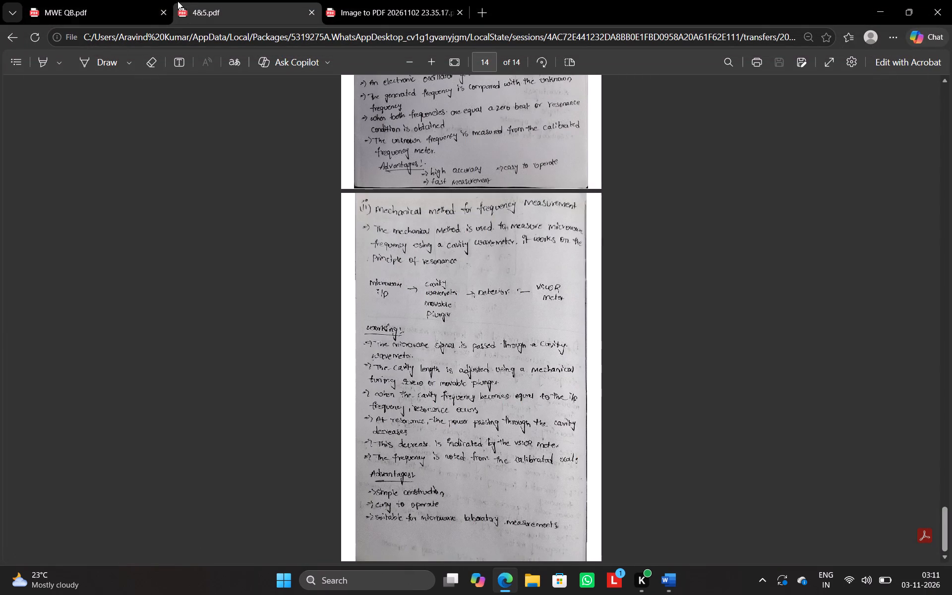
pyautogui.click(161, 10)
pyautogui.click(161, 10)
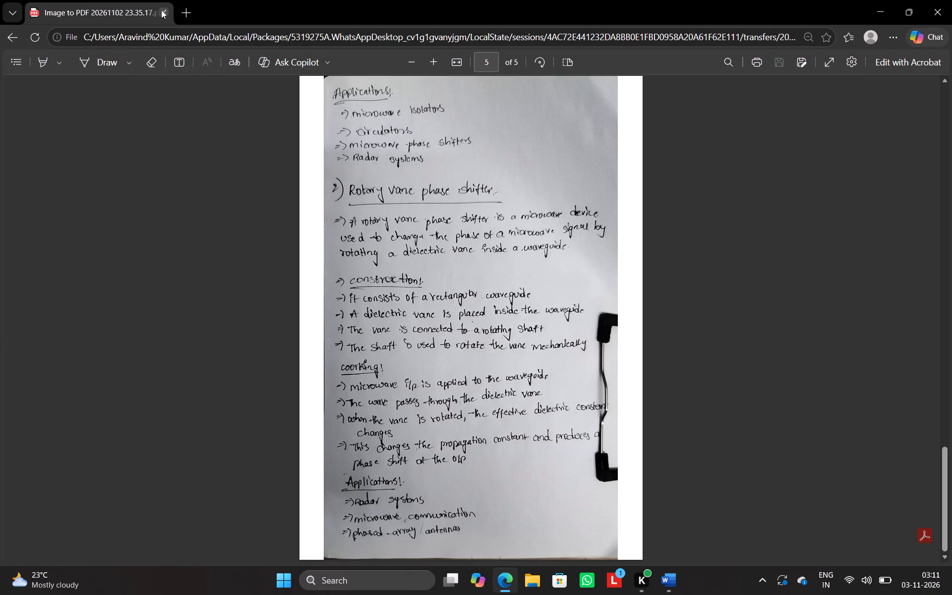
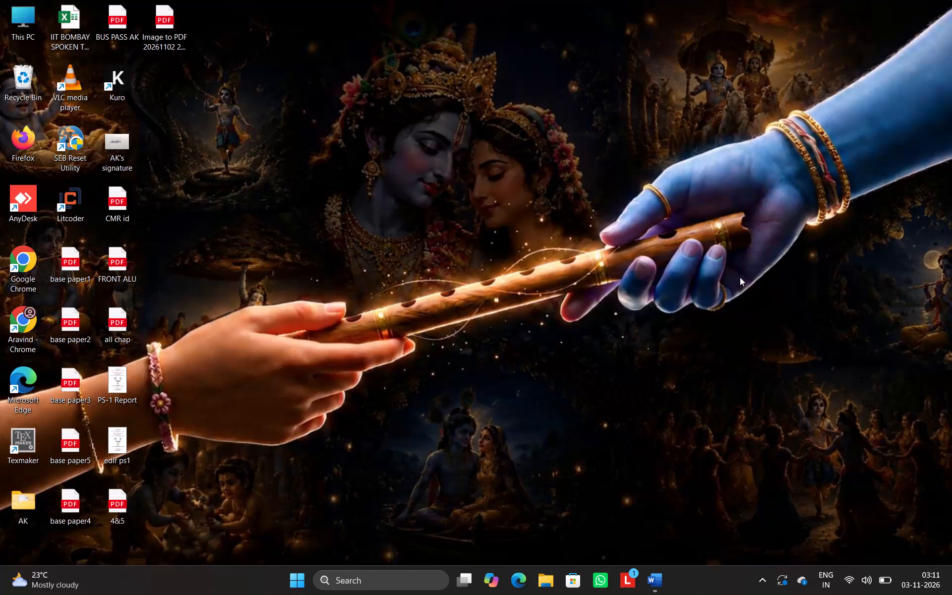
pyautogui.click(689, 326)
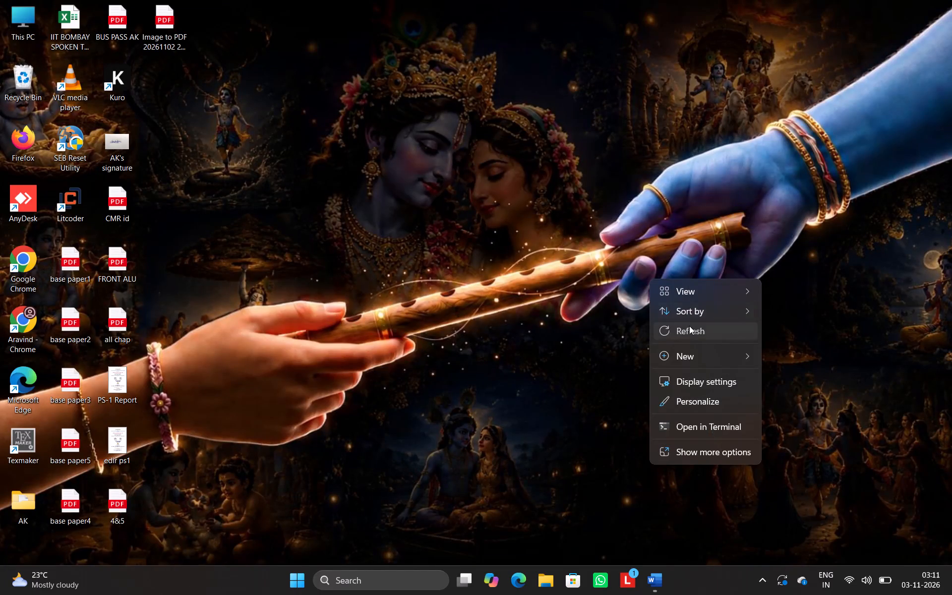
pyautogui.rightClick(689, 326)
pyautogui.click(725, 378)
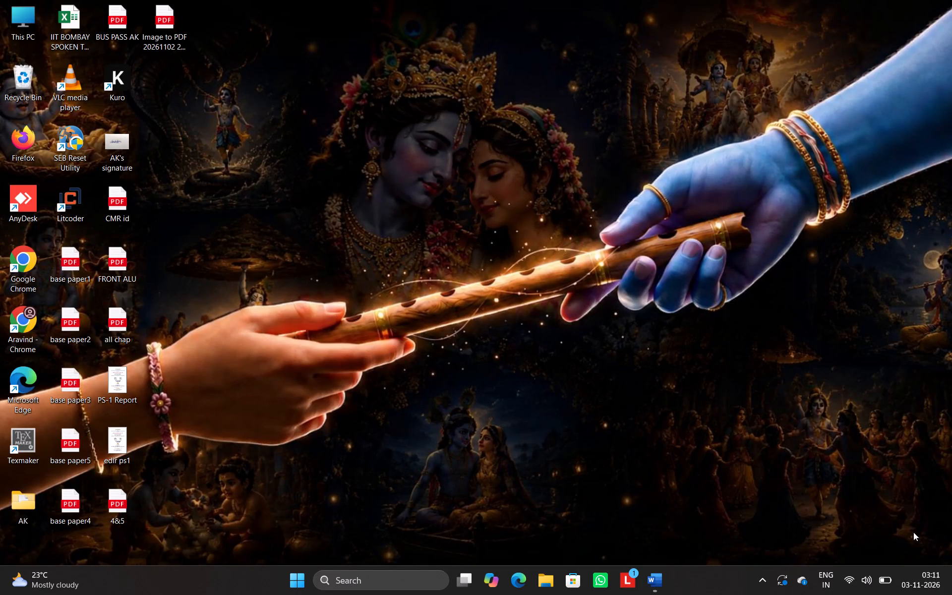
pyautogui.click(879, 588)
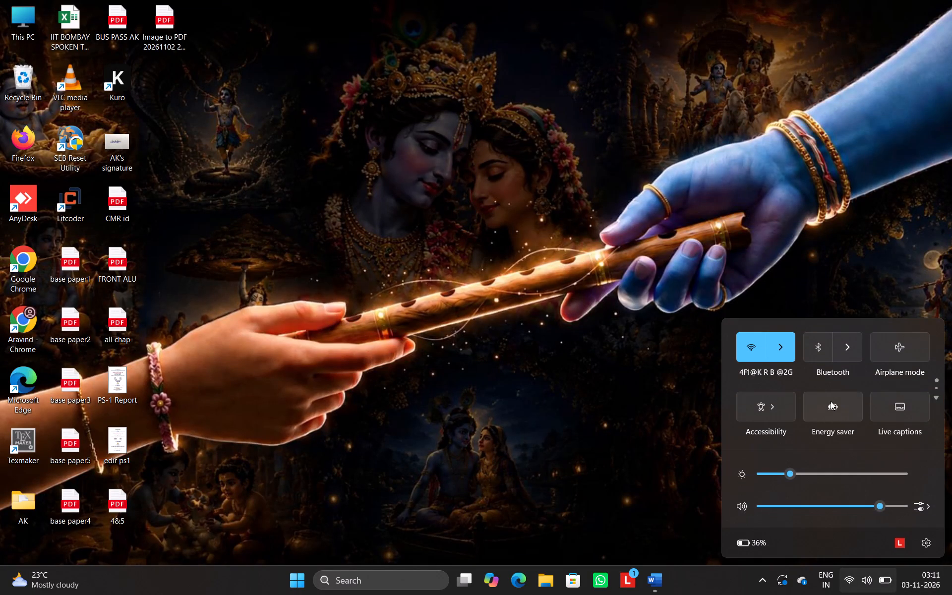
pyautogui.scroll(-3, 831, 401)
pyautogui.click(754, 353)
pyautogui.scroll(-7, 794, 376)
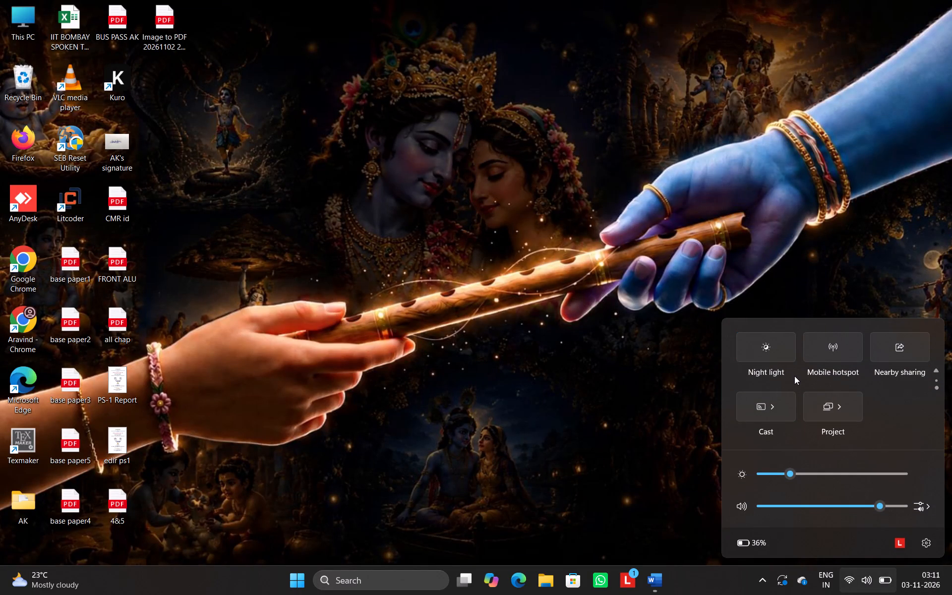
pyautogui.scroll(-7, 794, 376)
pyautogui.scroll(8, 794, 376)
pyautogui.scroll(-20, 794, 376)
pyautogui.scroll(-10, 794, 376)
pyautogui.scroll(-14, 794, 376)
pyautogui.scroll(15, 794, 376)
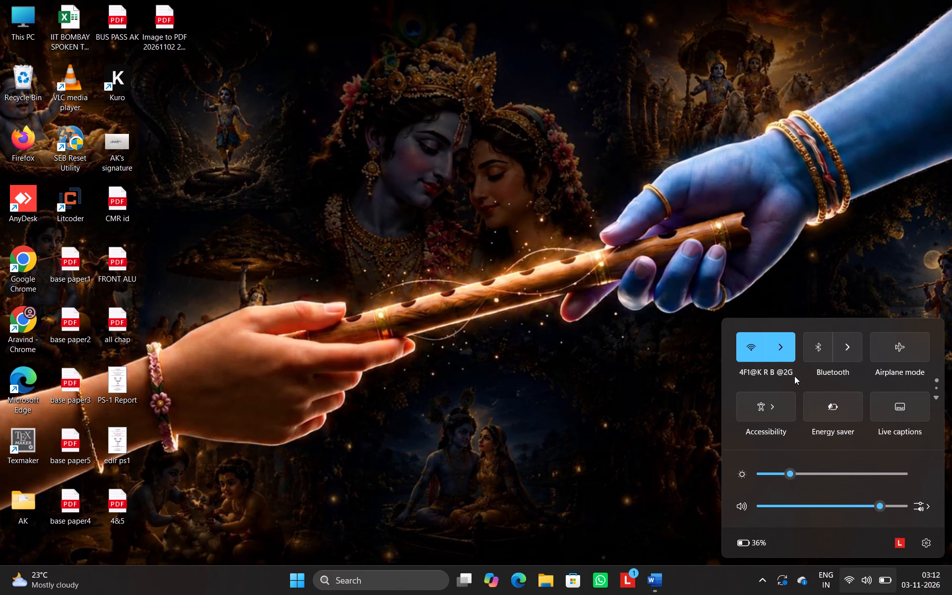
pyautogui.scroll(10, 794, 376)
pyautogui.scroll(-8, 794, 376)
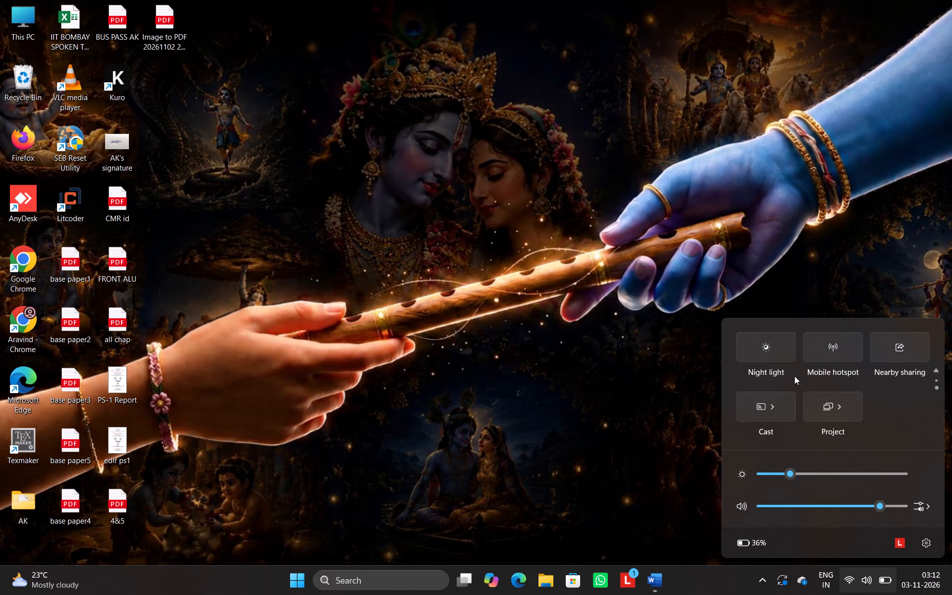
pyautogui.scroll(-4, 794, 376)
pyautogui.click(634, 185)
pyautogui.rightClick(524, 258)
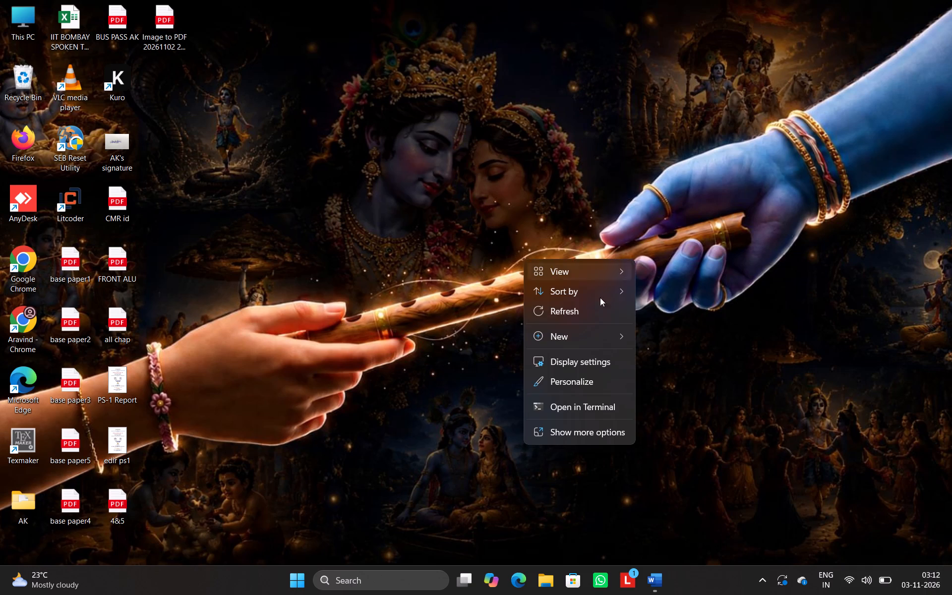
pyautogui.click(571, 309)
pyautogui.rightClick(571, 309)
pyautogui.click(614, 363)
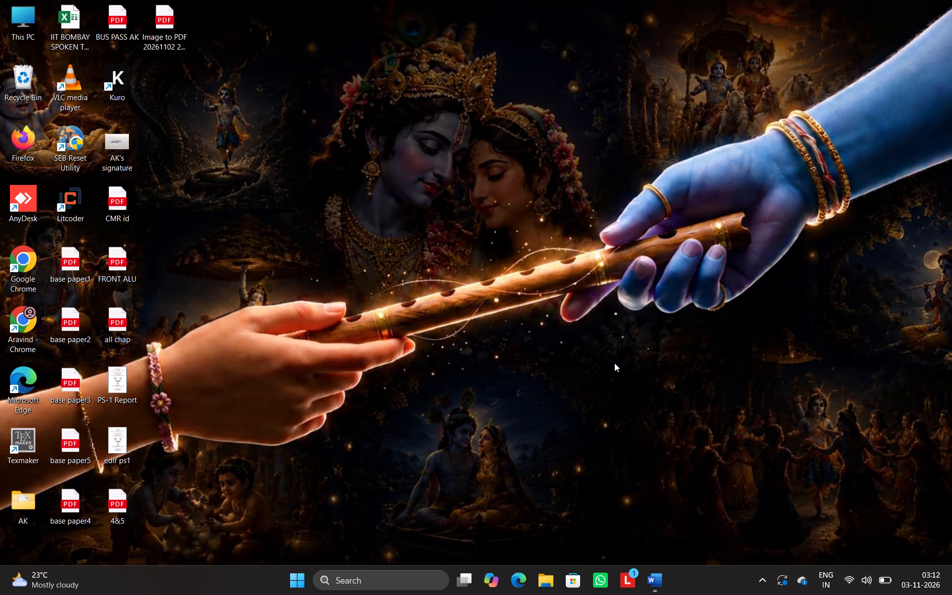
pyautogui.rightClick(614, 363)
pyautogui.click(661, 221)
# Delete all notifications in Lenovo Vantage's message center and close Lenovo Vantage.
pyautogui.click(630, 571)
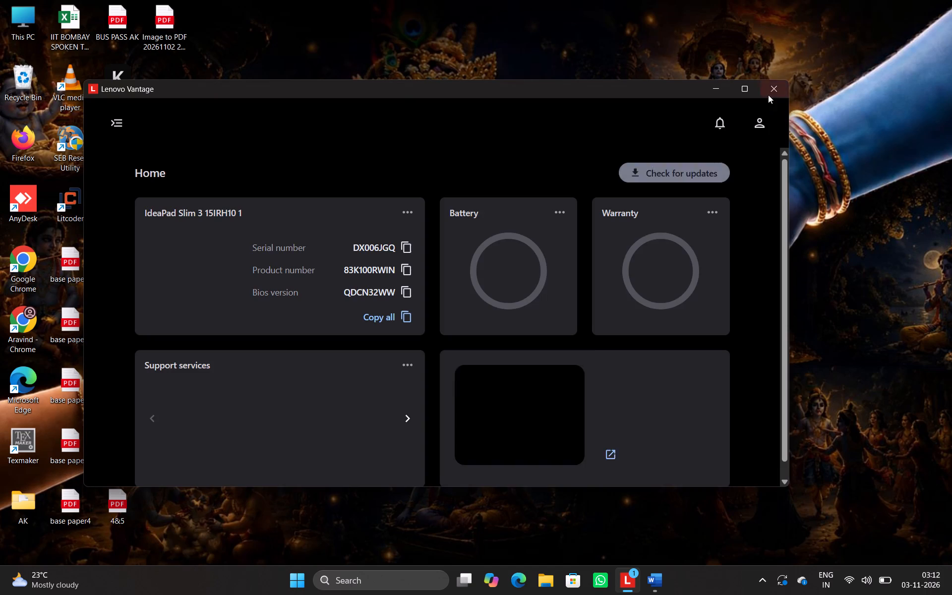
pyautogui.click(713, 134)
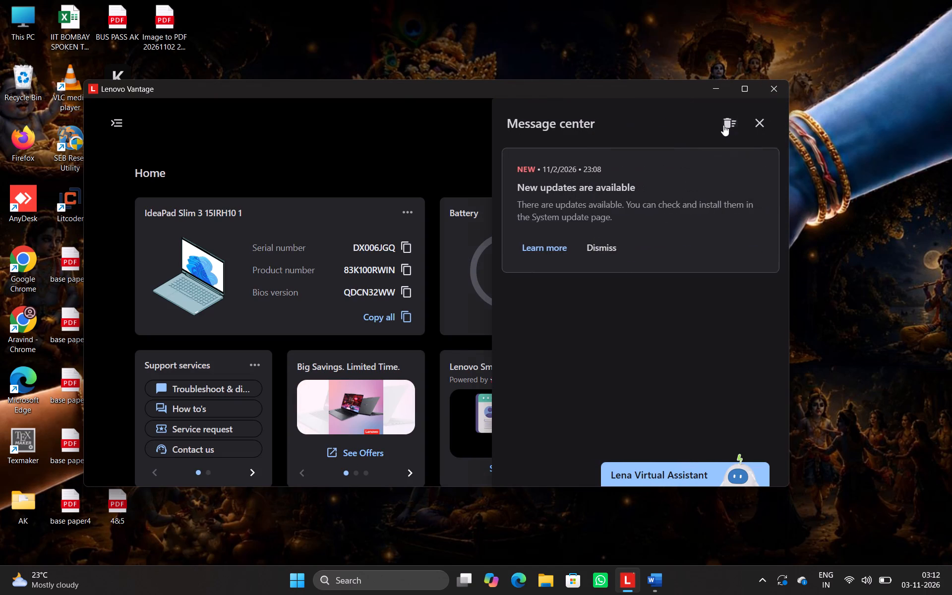
pyautogui.click(729, 128)
pyautogui.click(800, 306)
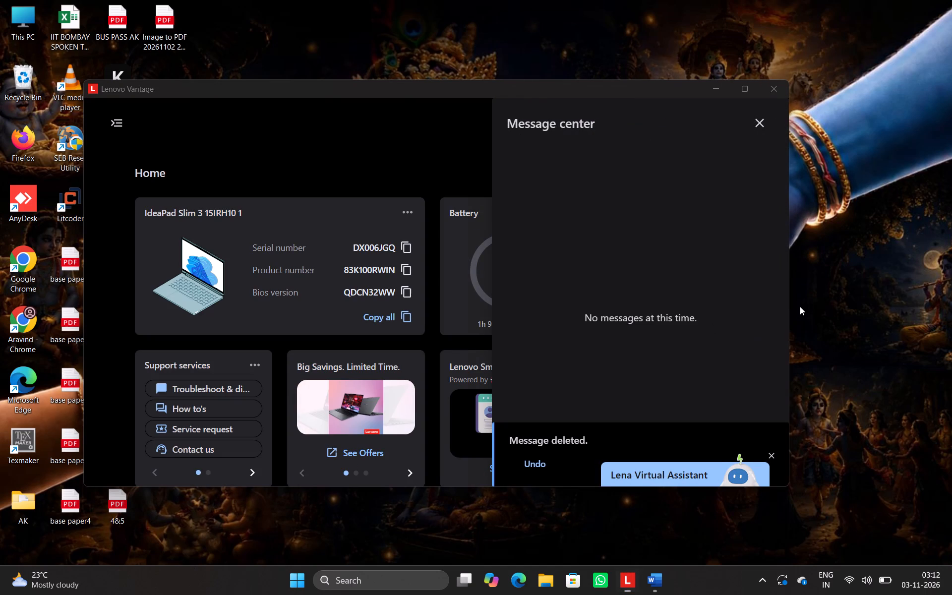
pyautogui.click(757, 127)
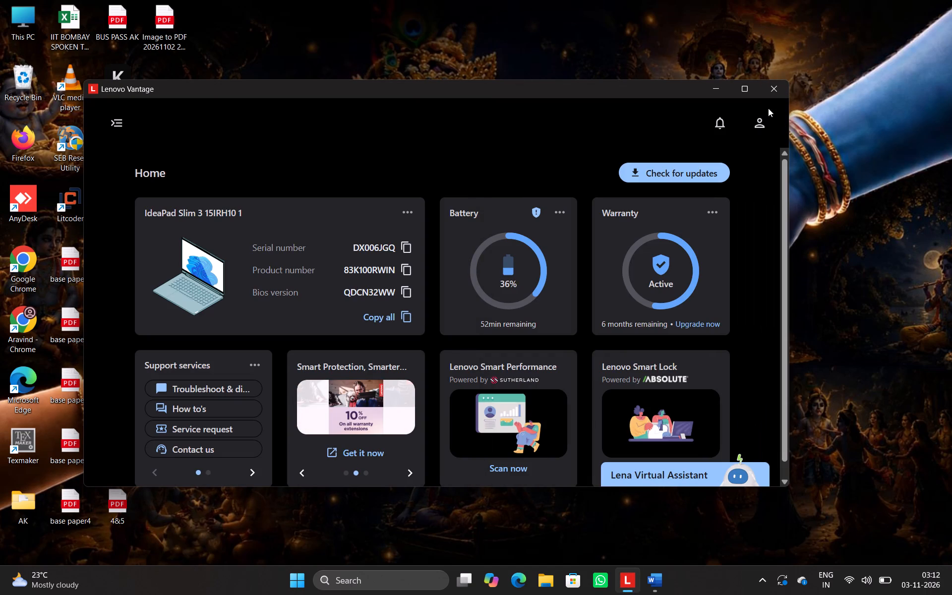
pyautogui.click(773, 95)
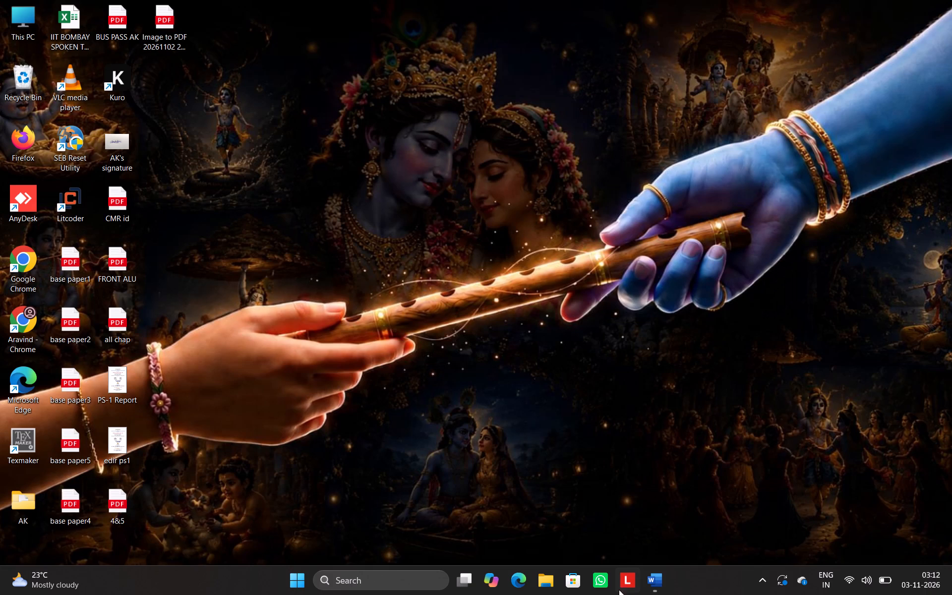
# Switch to Word and close the mwe mid22 document.
pyautogui.click(658, 580)
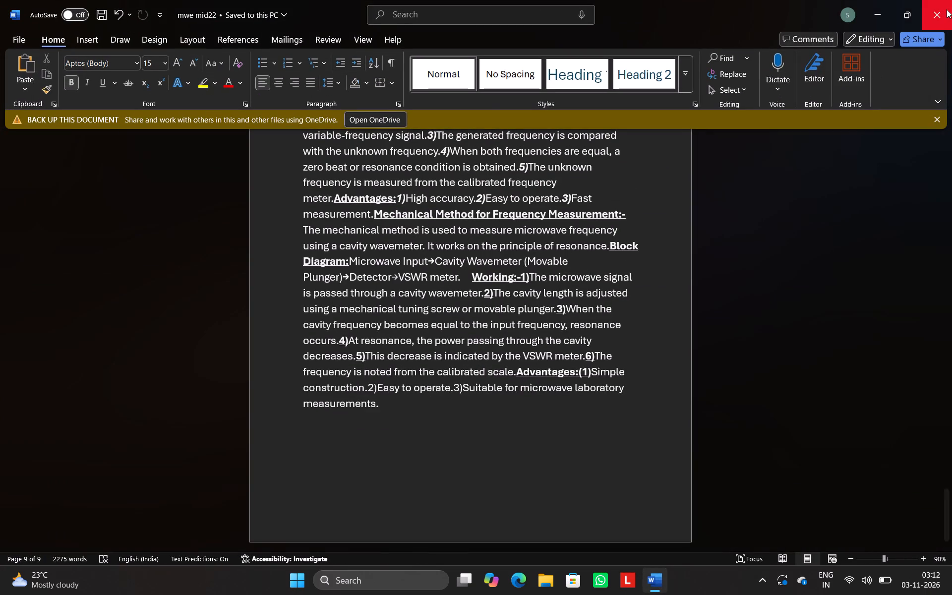
pyautogui.click(947, 9)
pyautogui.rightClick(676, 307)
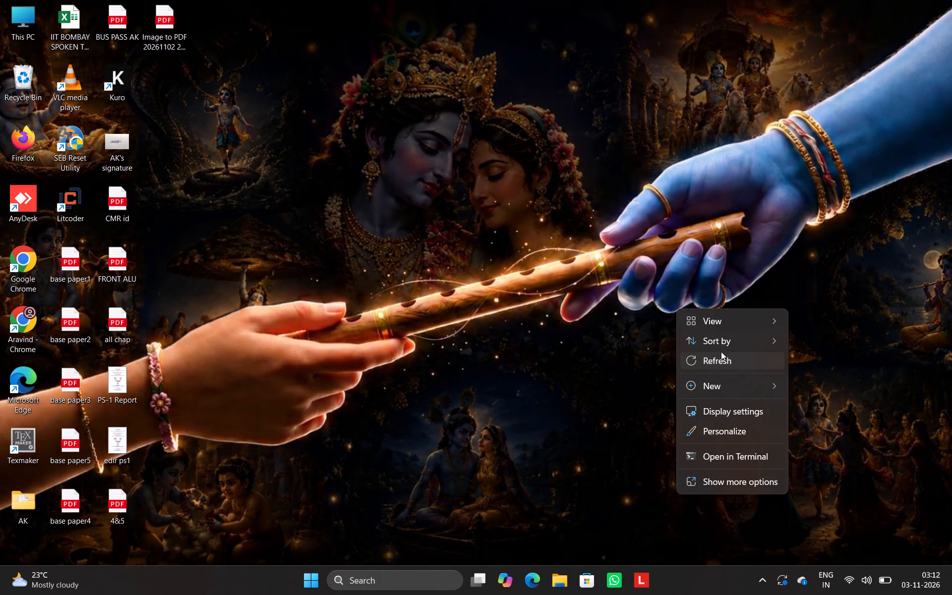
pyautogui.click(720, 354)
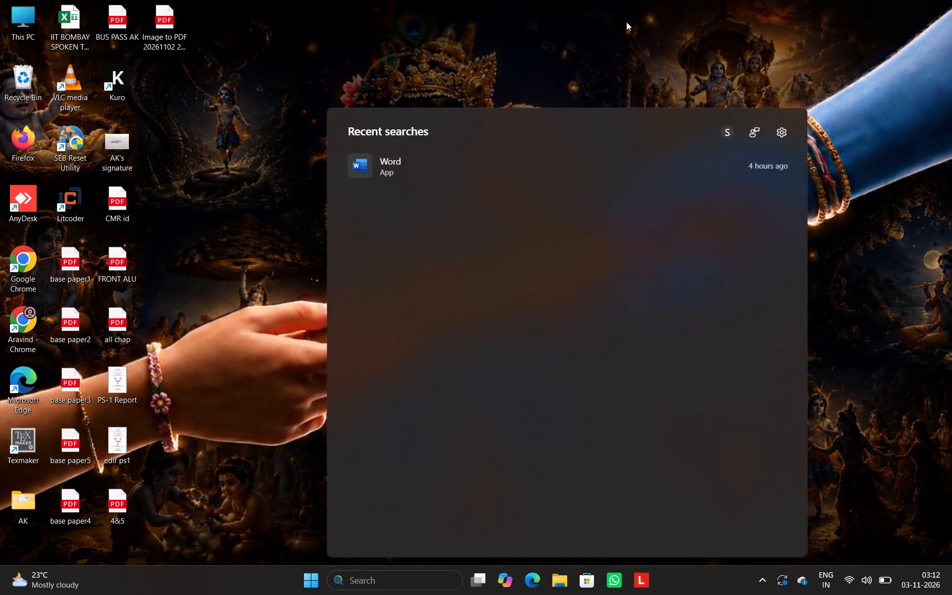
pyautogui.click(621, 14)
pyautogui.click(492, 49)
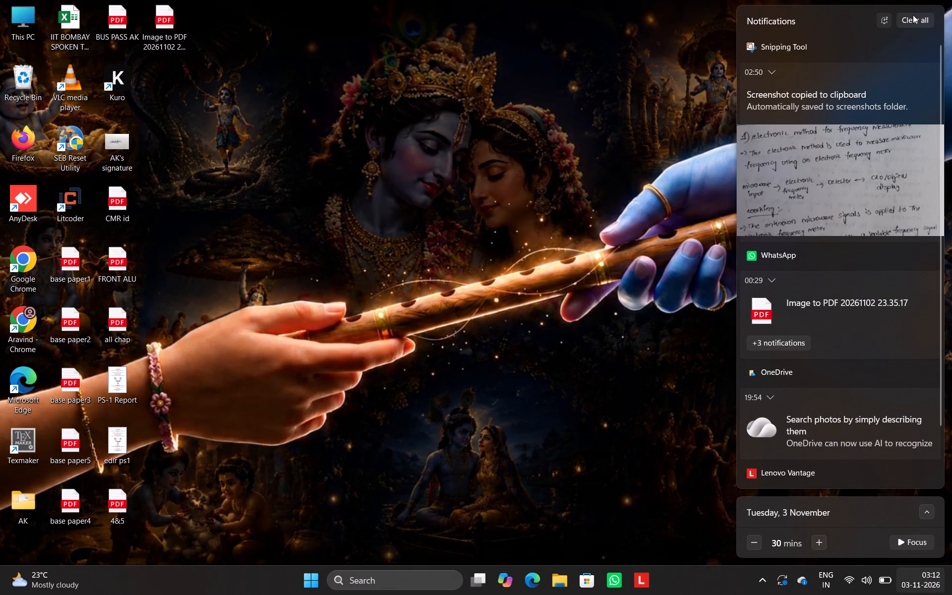
# Clear all Windows notifications and dismiss the notification center.
pyautogui.click(913, 16)
pyautogui.click(745, 239)
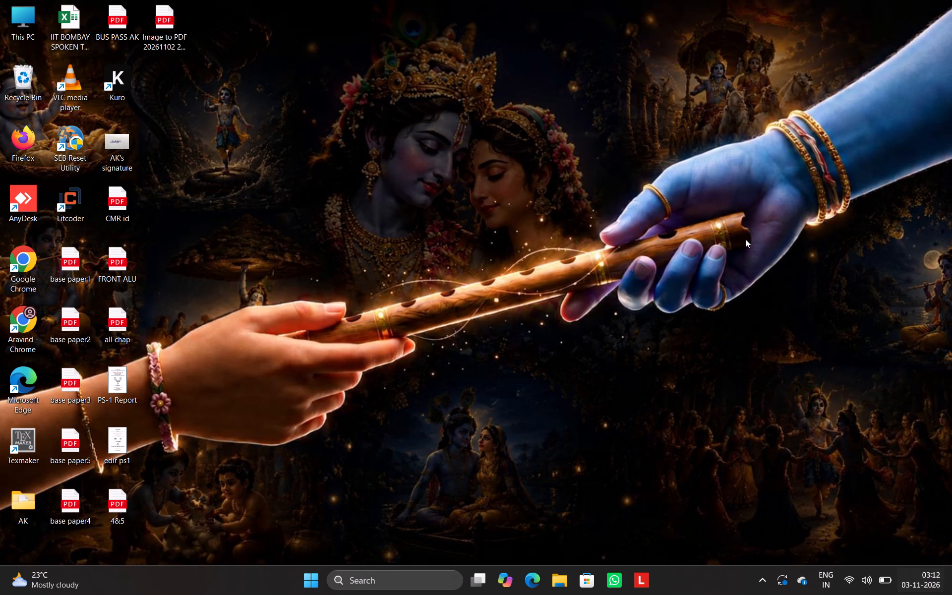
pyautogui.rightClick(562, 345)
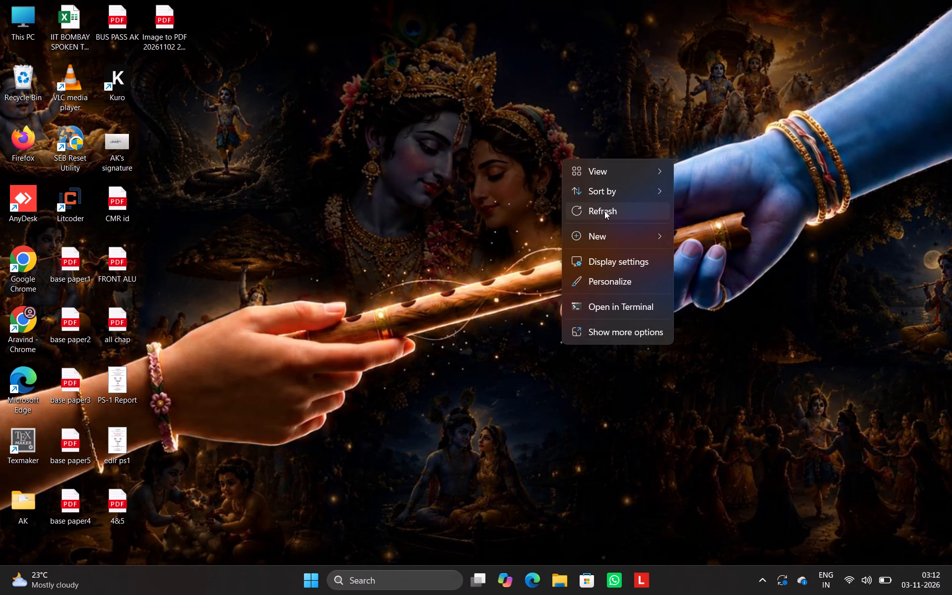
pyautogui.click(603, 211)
# Launch the Kuro app from the desktop.
pyautogui.doubleClick(123, 83)
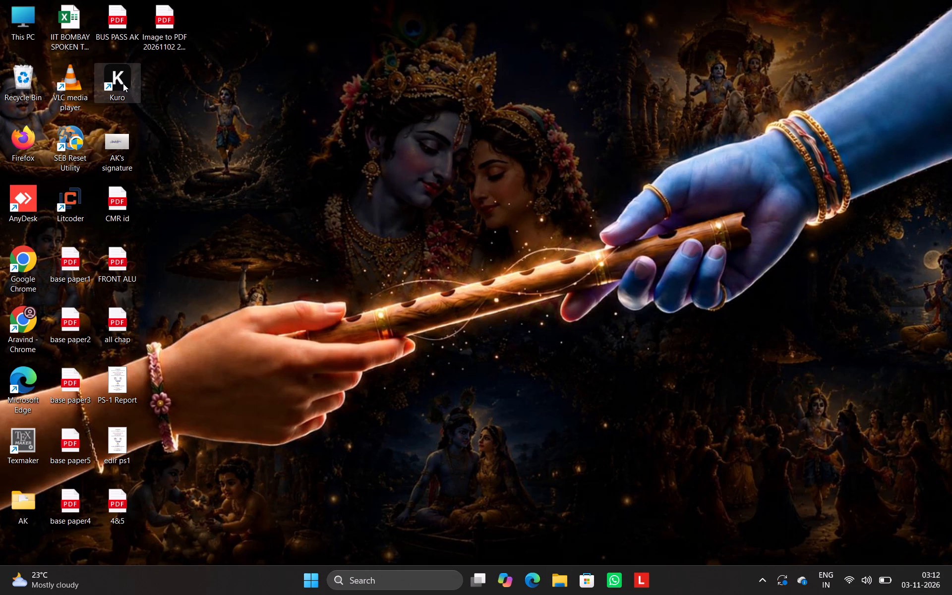
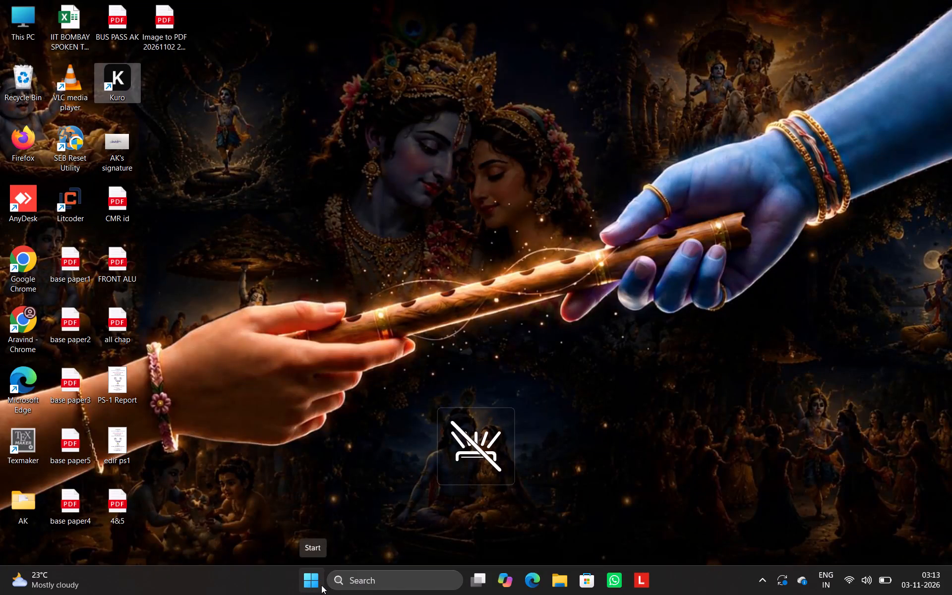
# Open the Windows power options for locking, sleeping or shutting down the computer.
pyautogui.click(321, 585)
pyautogui.click(563, 540)
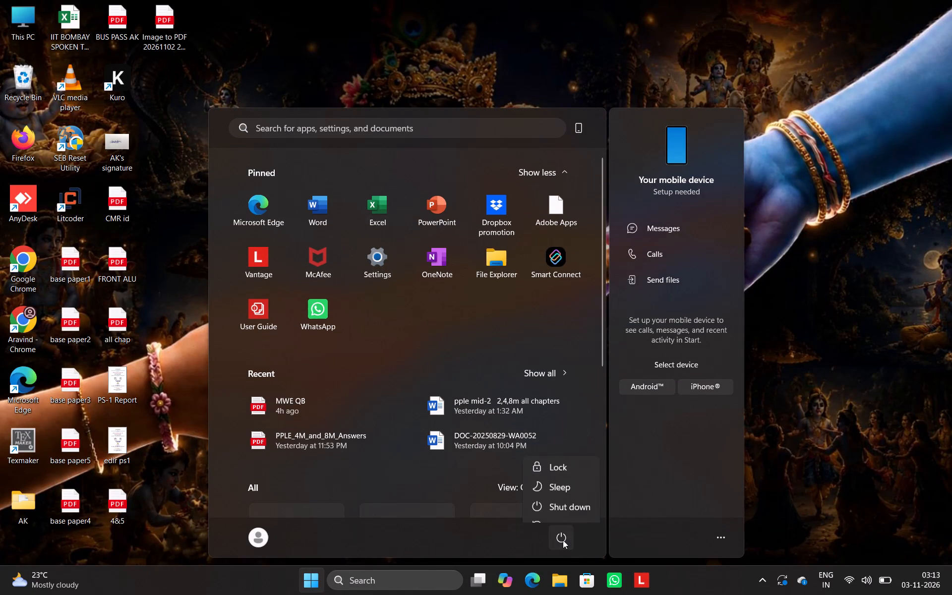